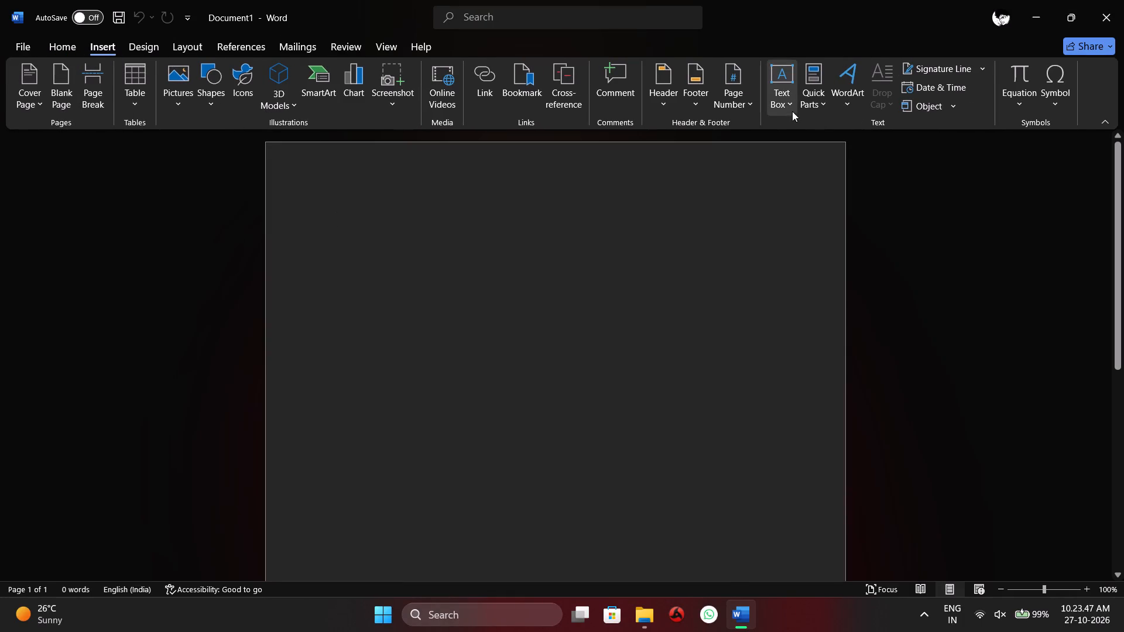
Open the choices for inserting an object or text from a file into the blank document.
{"action": "left_click", "coordinate": [979, 102]}
{"action": "left_click", "coordinate": [955, 105]}
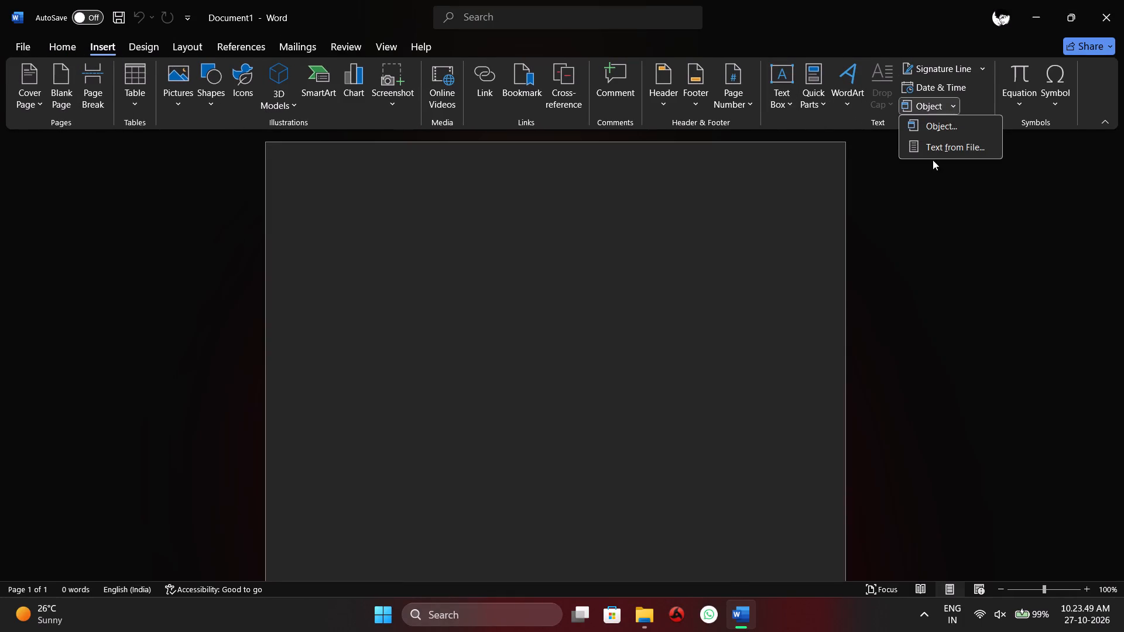
Insert the text from the file "oop report 101.pdf" in Downloads into the blank document.
{"action": "left_click", "coordinate": [925, 150]}
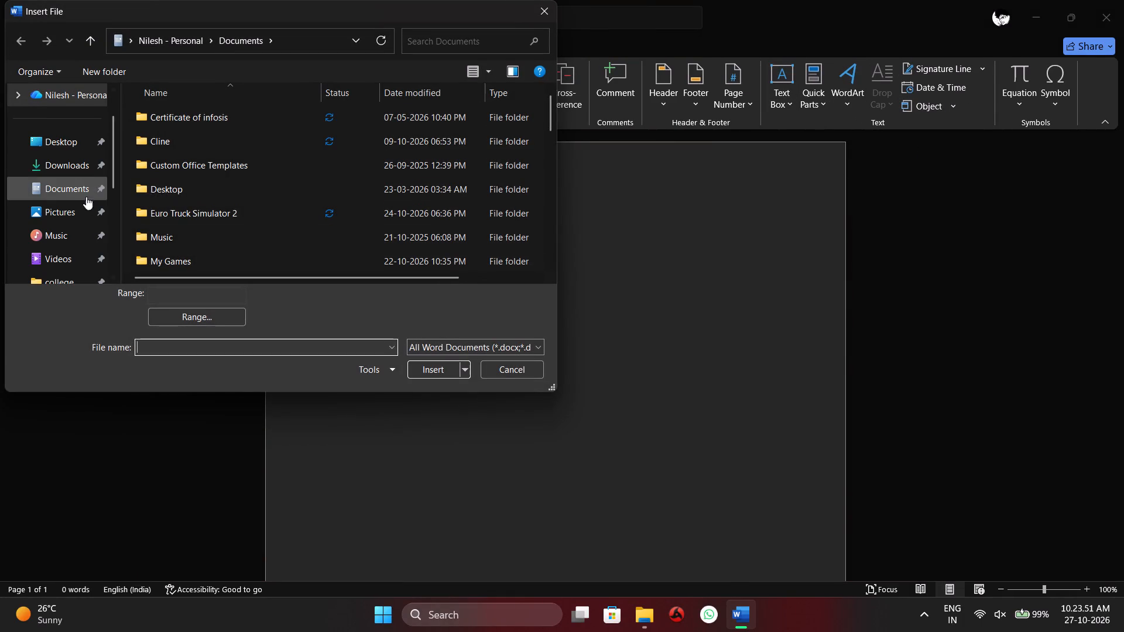
{"action": "left_click", "coordinate": [70, 166]}
{"action": "left_click", "coordinate": [159, 140]}
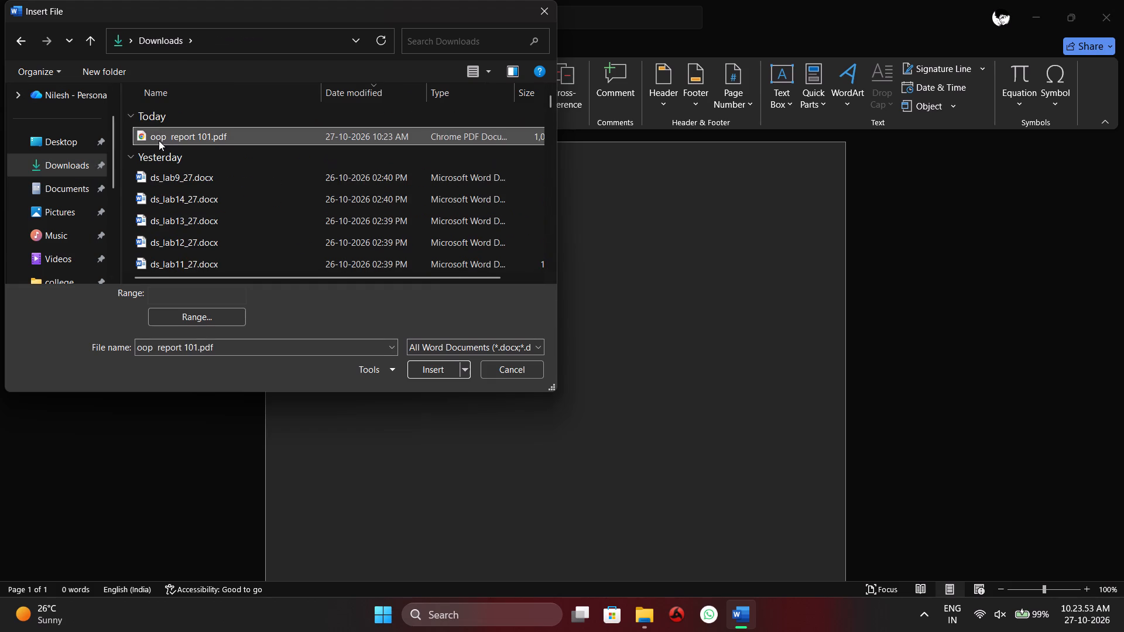
{"action": "left_click", "coordinate": [441, 367]}
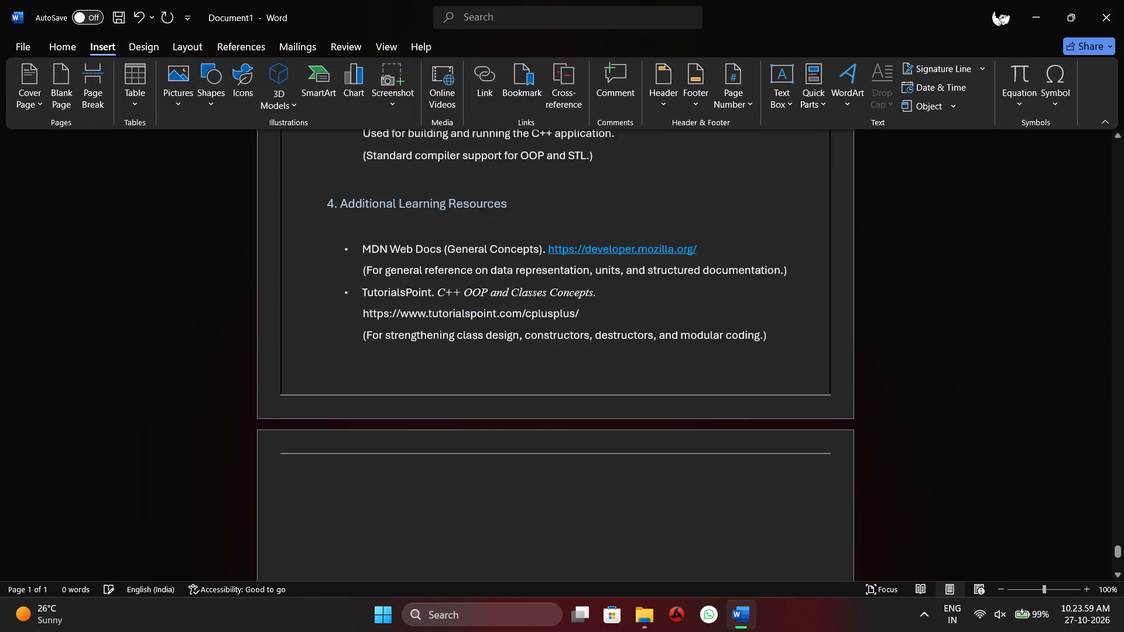
Look over the inserted report, returning from its end to the beginning and examining the title page layout.
{"action": "scroll", "coordinate": [478, 366], "scroll_direction": "up", "scroll_amount": 11}
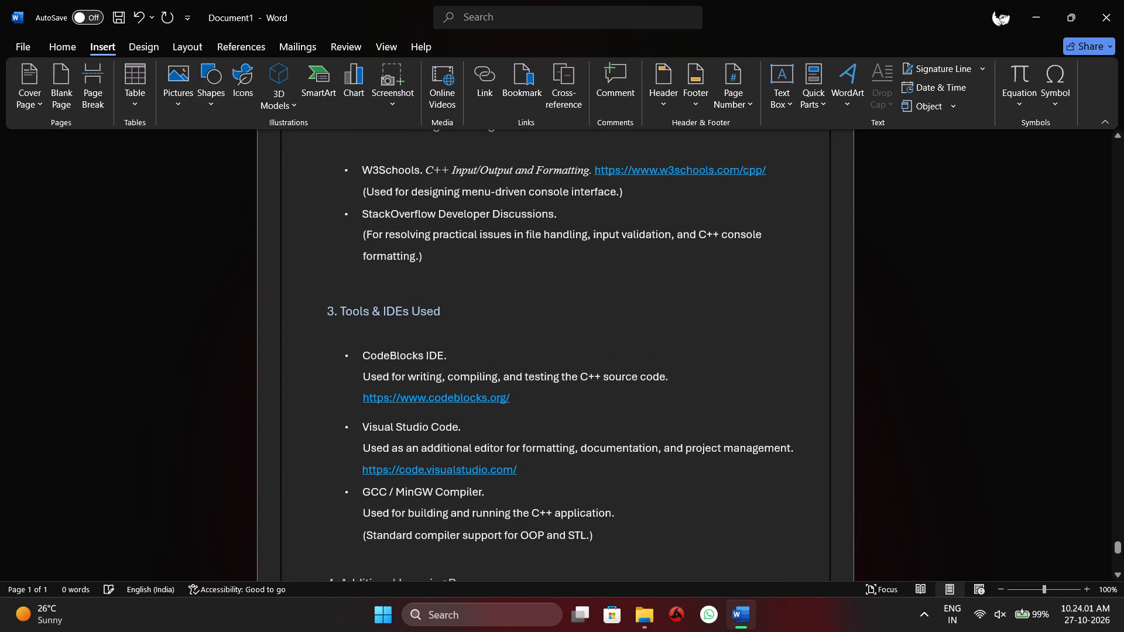
{"action": "left_click_drag", "start_coordinate": [1116, 545], "coordinate": [1120, 184]}
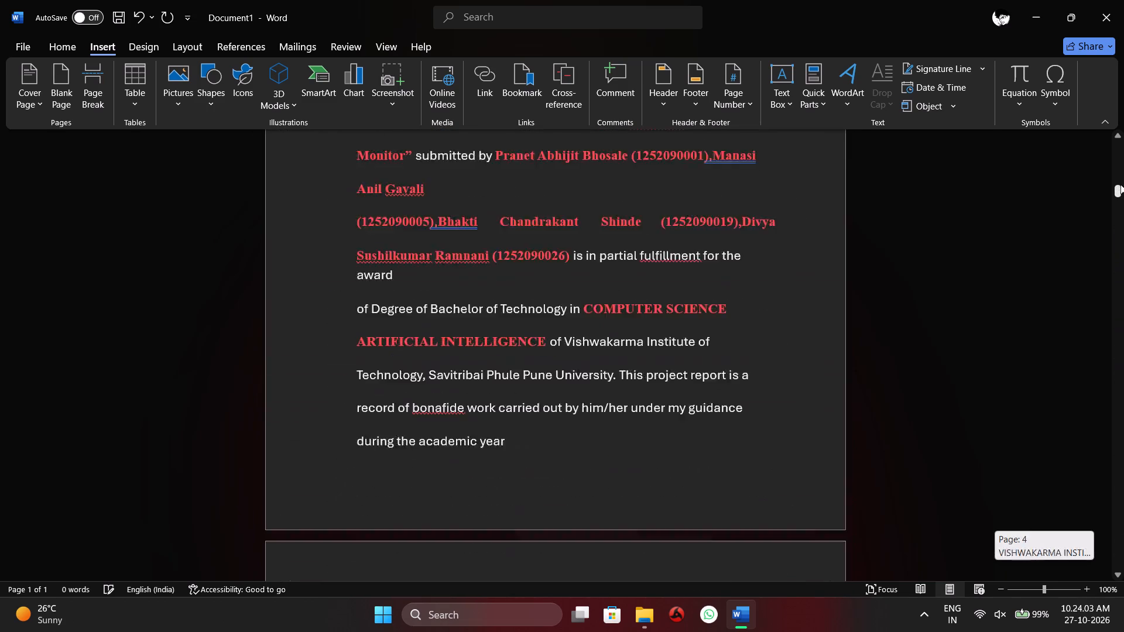
{"action": "left_click_drag", "start_coordinate": [1120, 184], "coordinate": [1123, 123]}
{"action": "scroll", "coordinate": [904, 389], "scroll_direction": "down", "scroll_amount": 7}
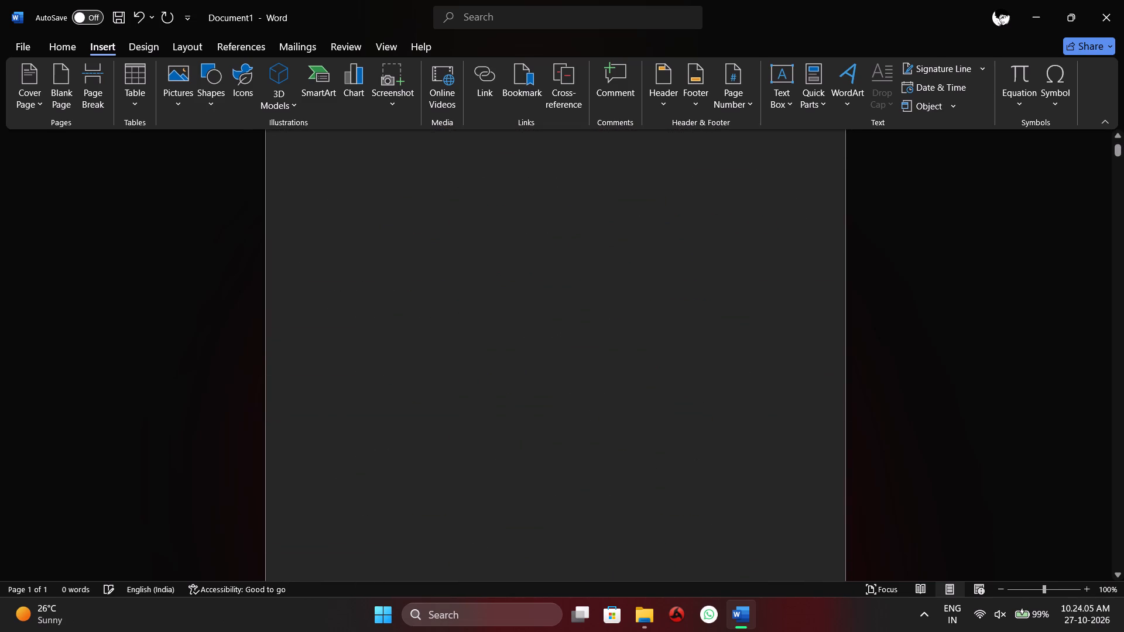
{"action": "scroll", "coordinate": [904, 389], "scroll_direction": "down", "scroll_amount": 16}
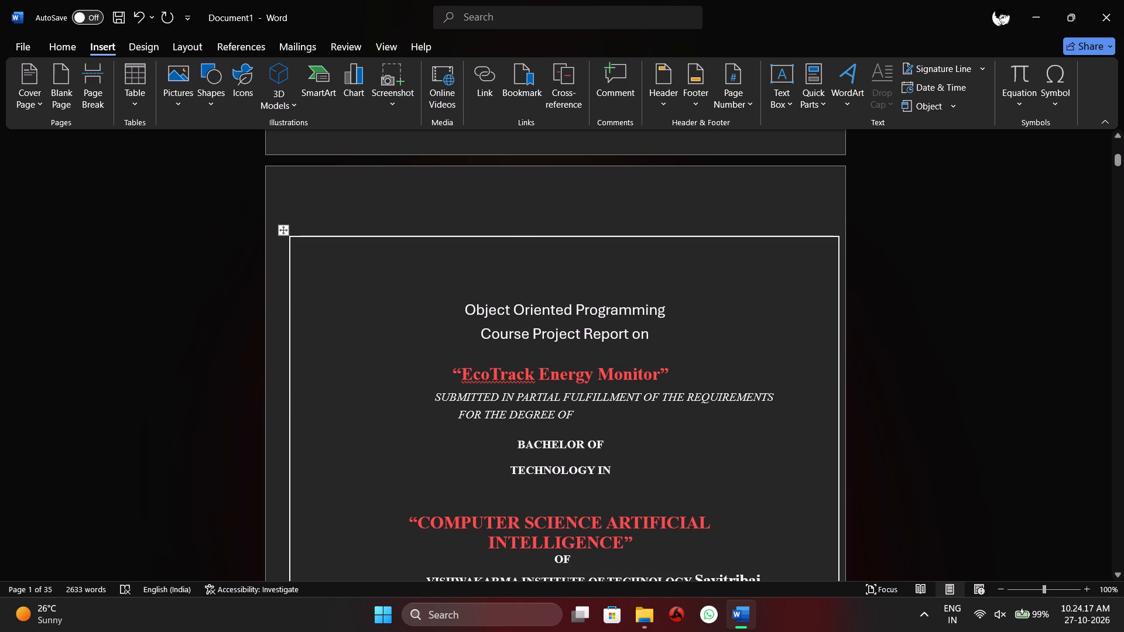
{"action": "scroll", "coordinate": [667, 448], "scroll_direction": "down", "scroll_amount": 3}
{"action": "scroll", "coordinate": [667, 446], "scroll_direction": "up", "scroll_amount": 20}
{"action": "scroll", "coordinate": [667, 446], "scroll_direction": "up", "scroll_amount": 3}
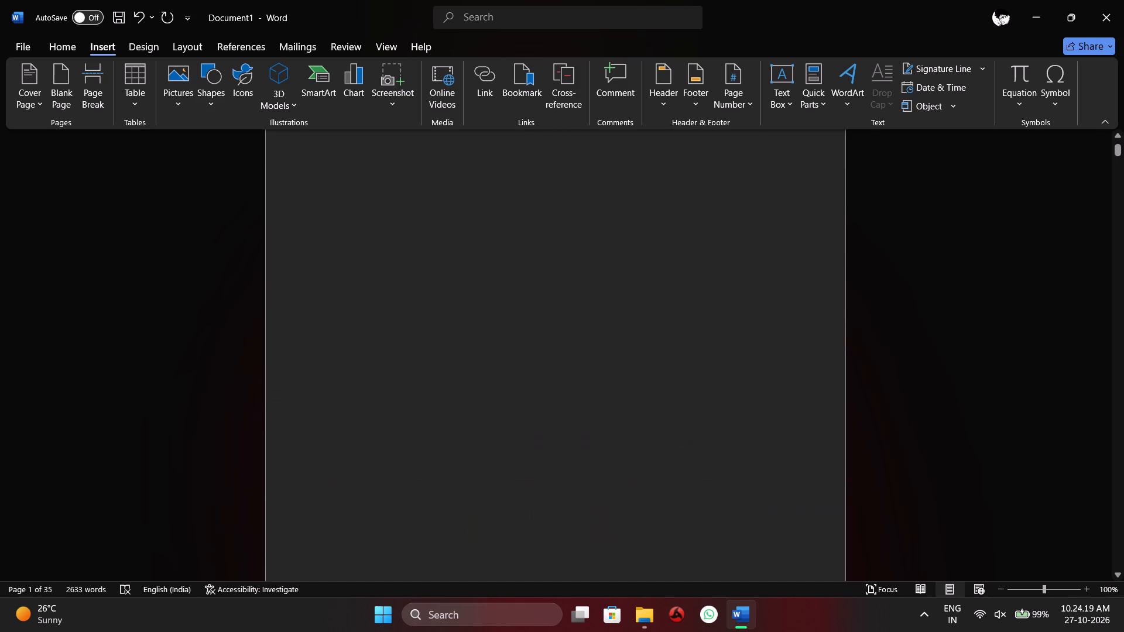
{"action": "scroll", "coordinate": [667, 437], "scroll_direction": "up", "scroll_amount": 13}
{"action": "scroll", "coordinate": [667, 437], "scroll_direction": "down", "scroll_amount": 6}
{"action": "scroll", "coordinate": [667, 437], "scroll_direction": "down", "scroll_amount": 20}
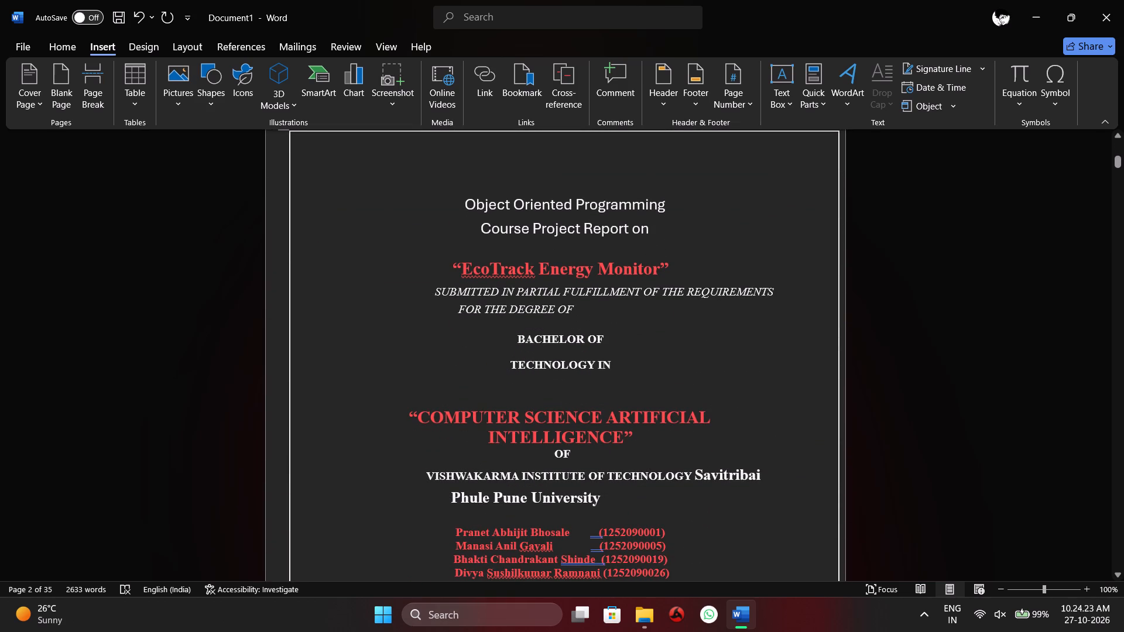
{"action": "scroll", "coordinate": [625, 361], "scroll_direction": "down", "scroll_amount": 3}
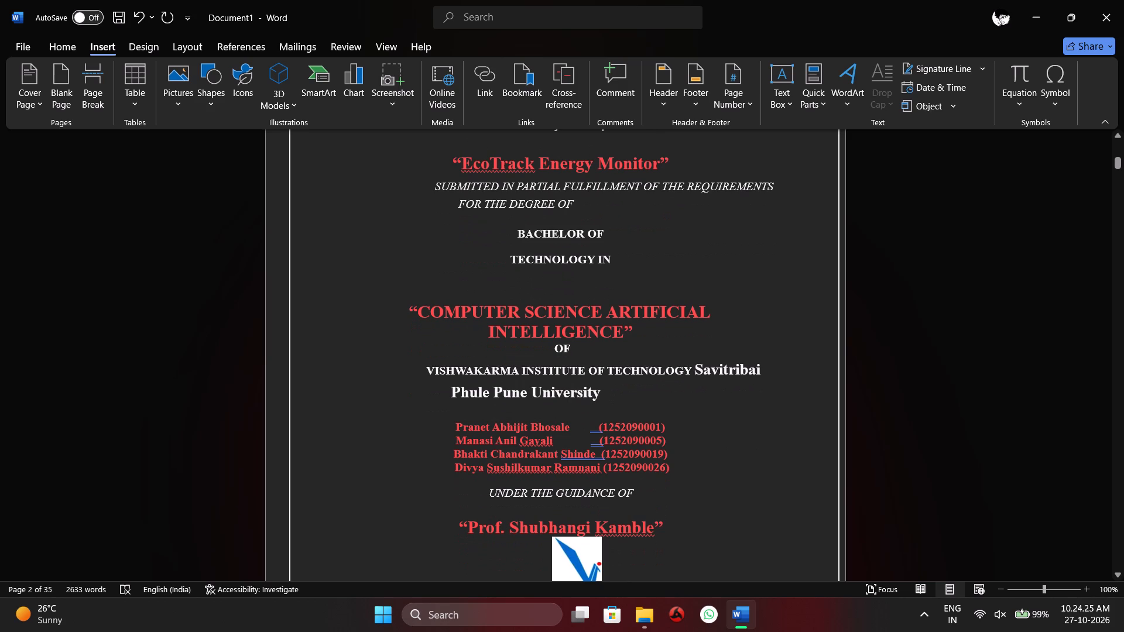
{"action": "scroll", "coordinate": [579, 311], "scroll_direction": "down", "scroll_amount": 6}
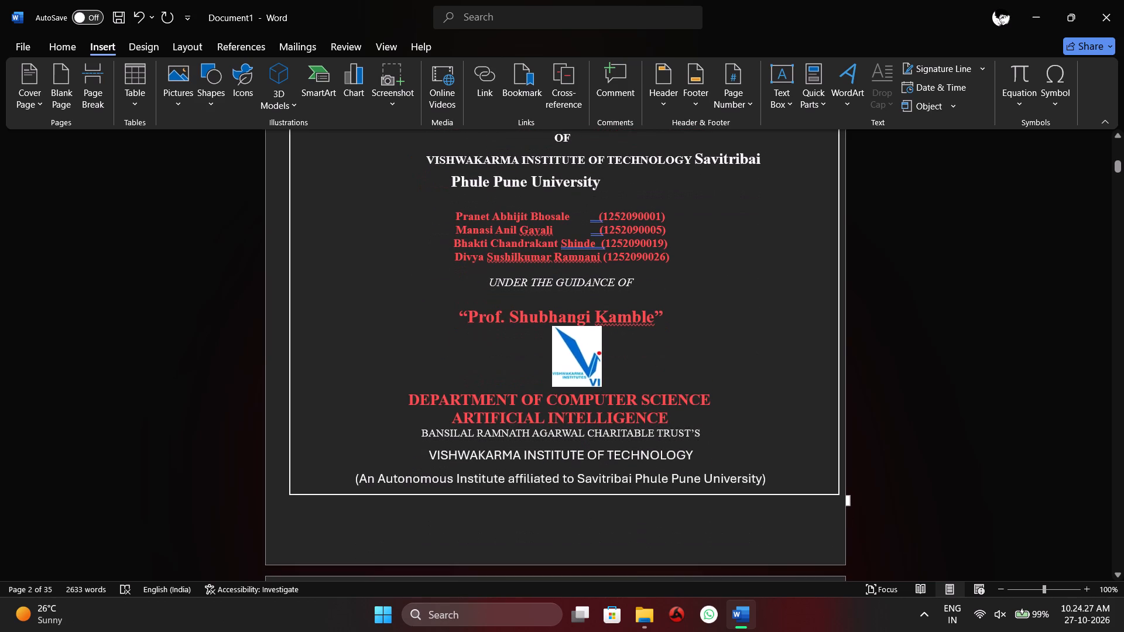
{"action": "scroll", "coordinate": [579, 309], "scroll_direction": "up", "scroll_amount": 19}
{"action": "scroll", "coordinate": [579, 308], "scroll_direction": "down", "scroll_amount": 8}
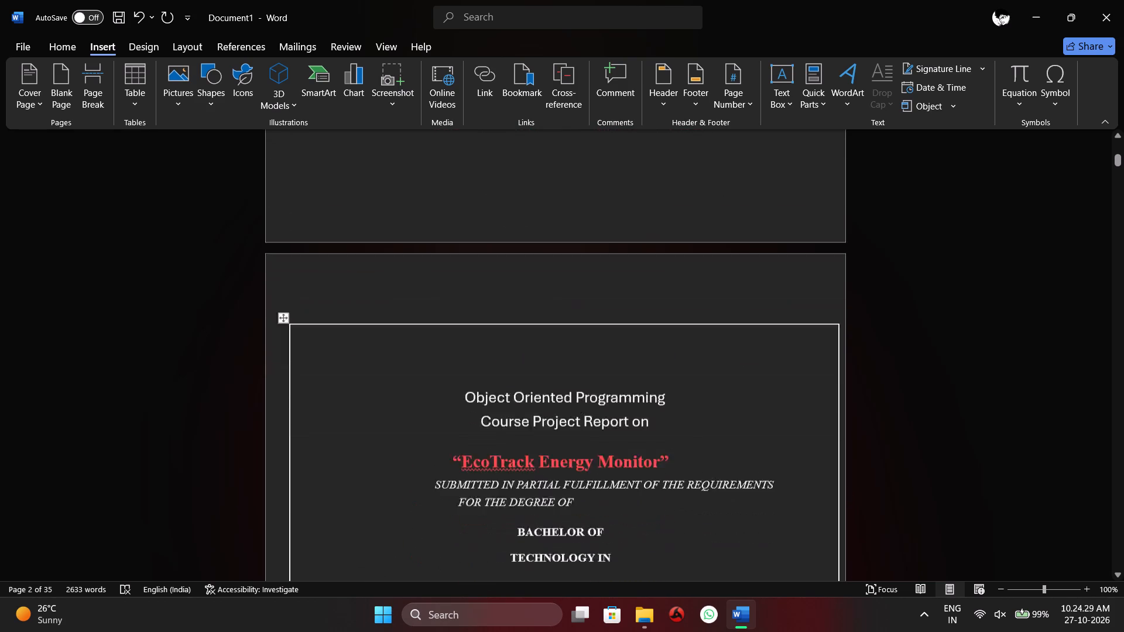
{"action": "scroll", "coordinate": [579, 308], "scroll_direction": "down", "scroll_amount": 1}
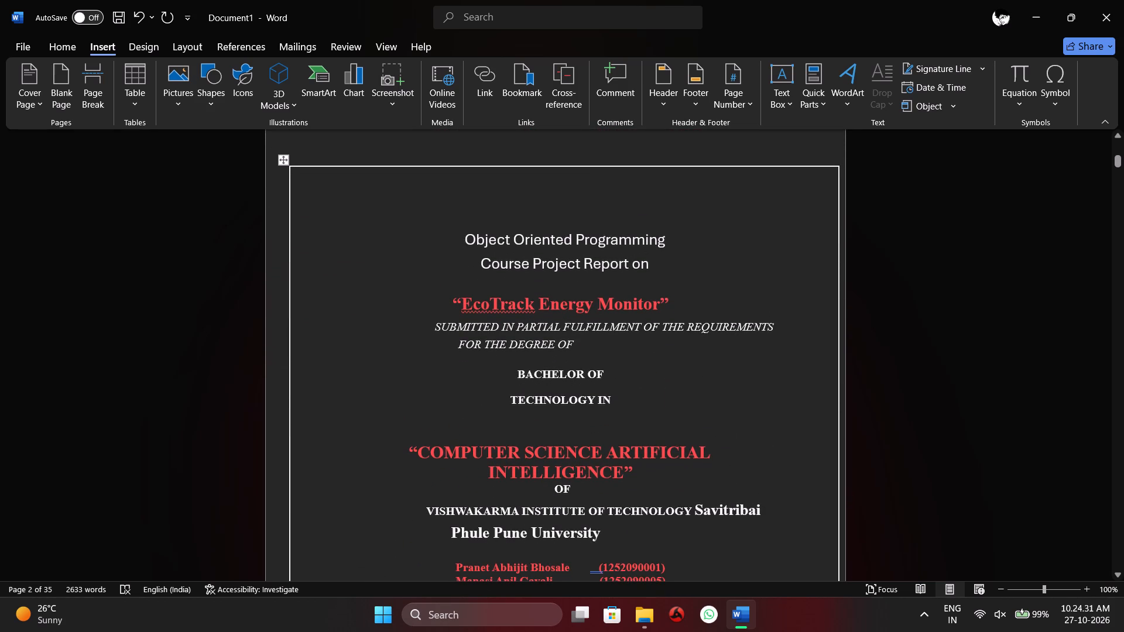
Remove the indent from the "SUBMITTED IN PARTIAL FULFILLMENT..." paragraph on the title page and centre it.
{"action": "left_click", "coordinate": [435, 324]}
{"action": "key", "text": "BackSpace"}
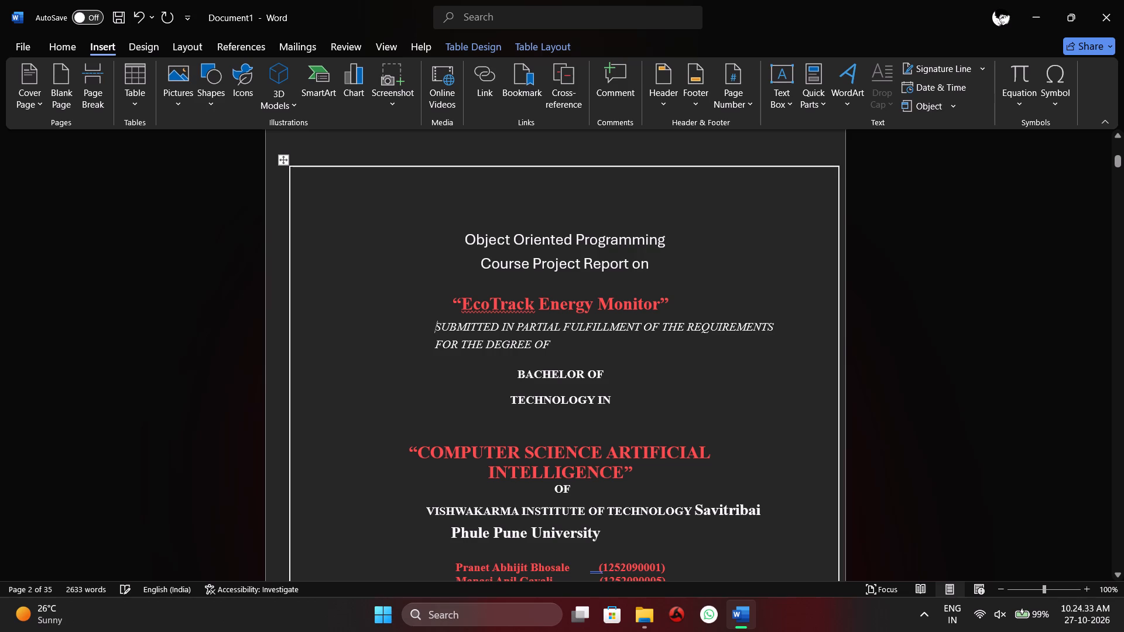
{"action": "key", "text": "BackSpace"}
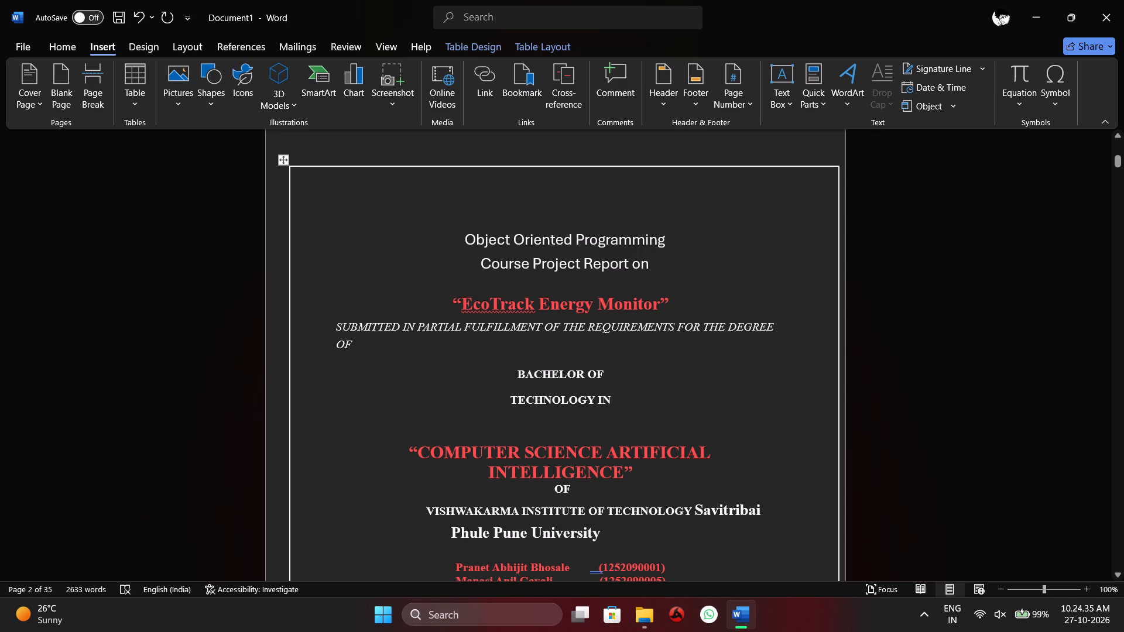
{"action": "left_click_drag", "start_coordinate": [335, 321], "coordinate": [337, 321]}
{"action": "left_click_drag", "start_coordinate": [337, 321], "coordinate": [404, 340]}
{"action": "left_click", "coordinate": [404, 340]}
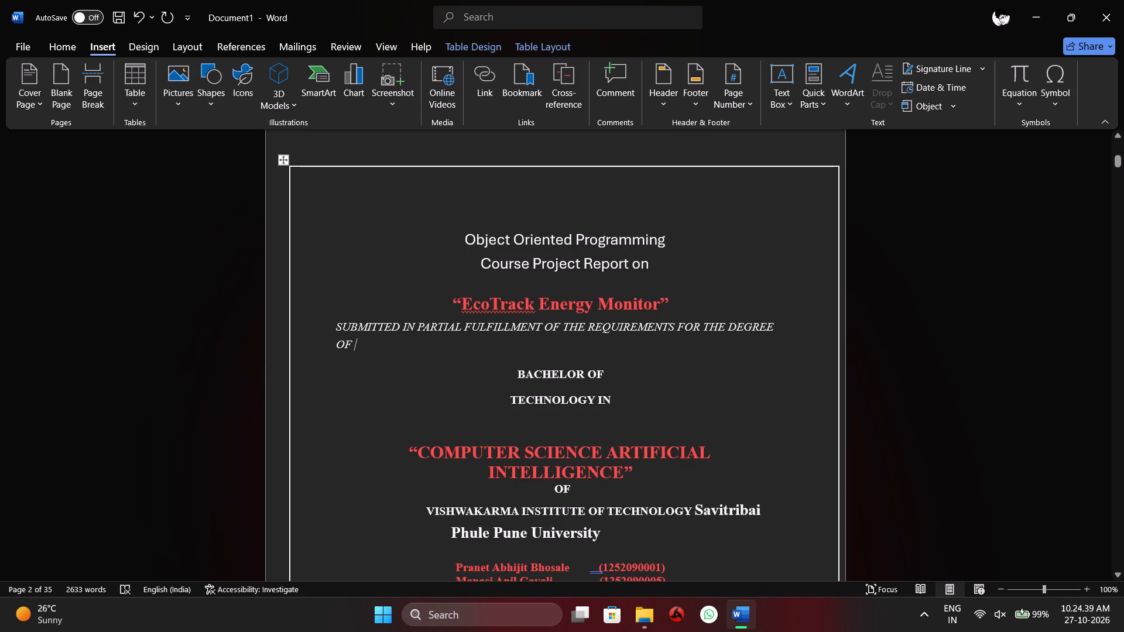
{"action": "left_click", "coordinate": [396, 330]}
{"action": "left_click_drag", "start_coordinate": [341, 322], "coordinate": [364, 346]}
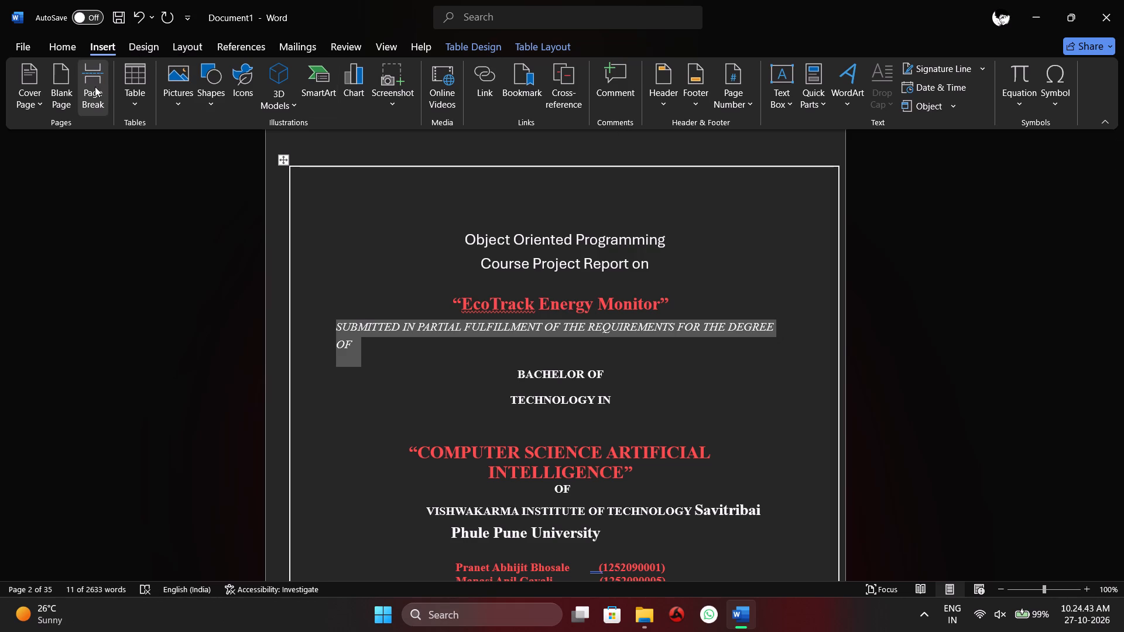
{"action": "left_click", "coordinate": [68, 53]}
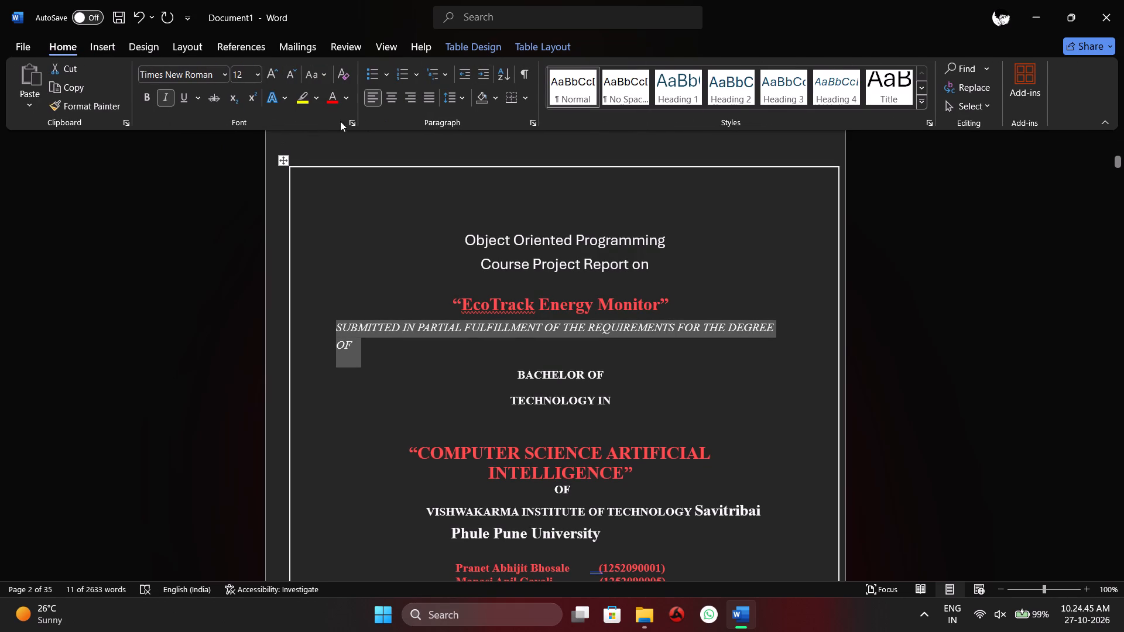
{"action": "left_click", "coordinate": [390, 97]}
{"action": "left_click", "coordinate": [360, 269]}
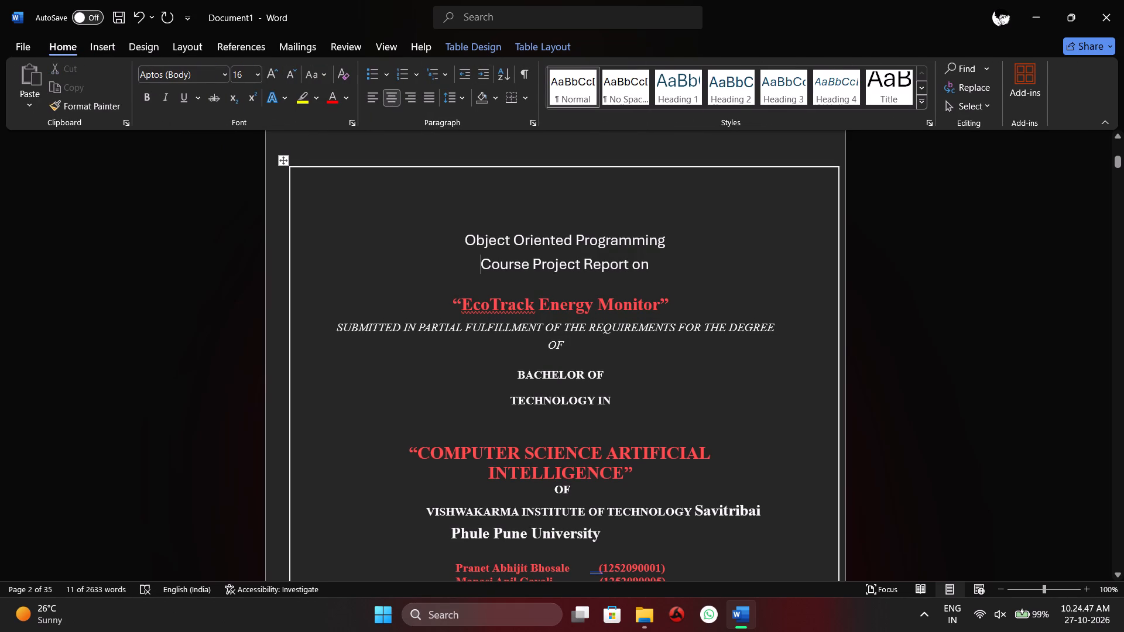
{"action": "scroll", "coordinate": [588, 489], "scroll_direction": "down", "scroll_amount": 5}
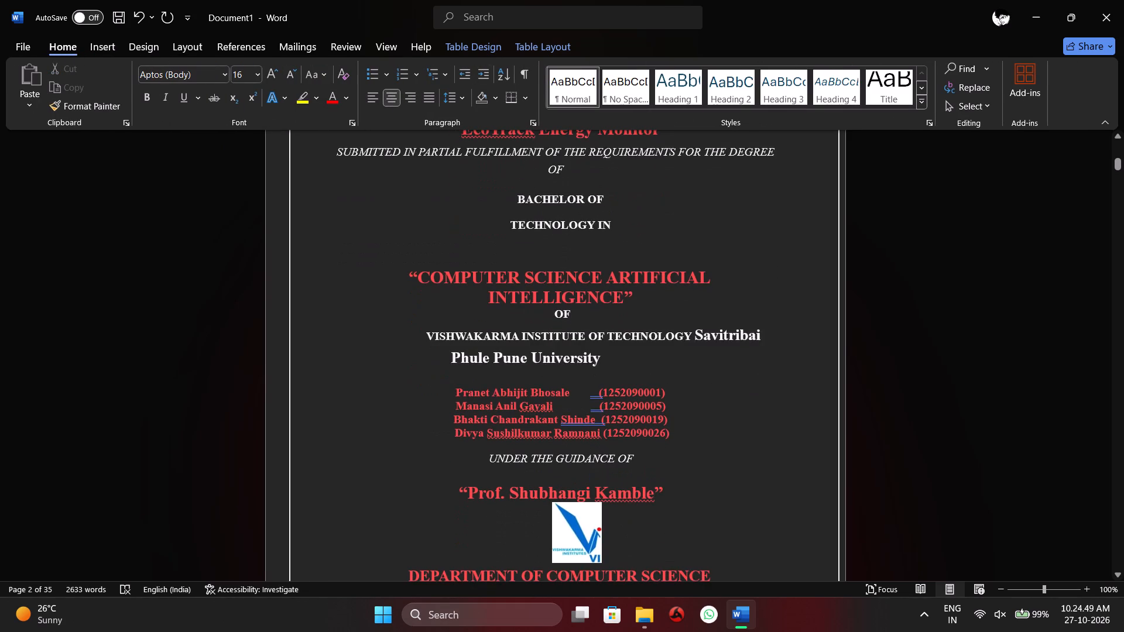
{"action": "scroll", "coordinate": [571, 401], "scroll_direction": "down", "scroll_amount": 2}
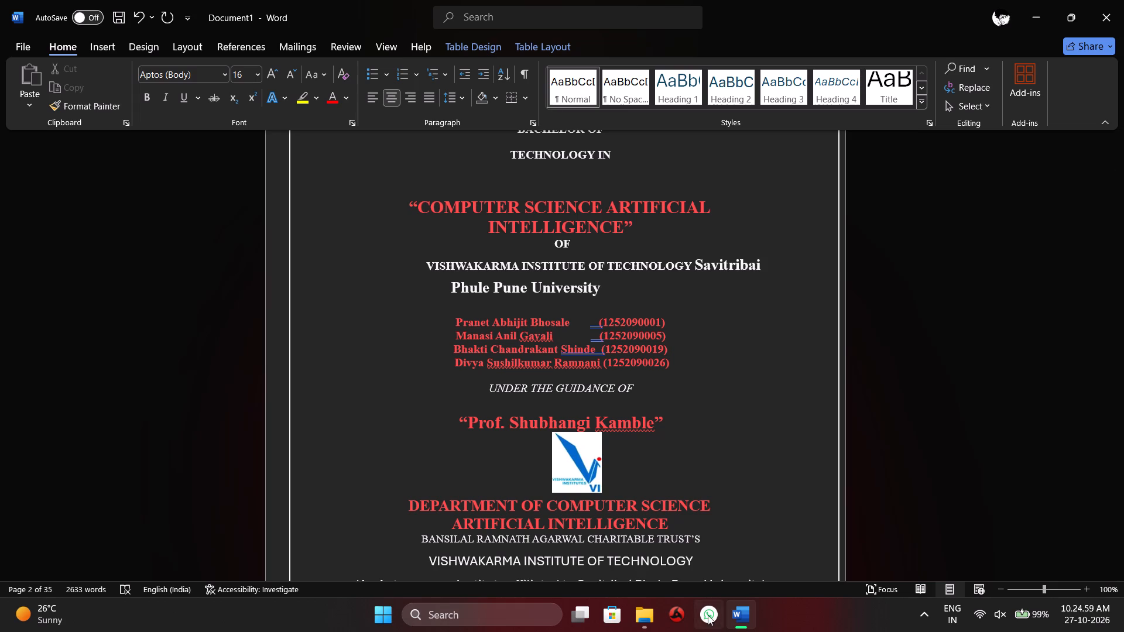
Switch to Chrome and open the document materials in the SY B-MDM-DM-2026-27 course contents on VOLP.
{"action": "left_click", "coordinate": [681, 613]}
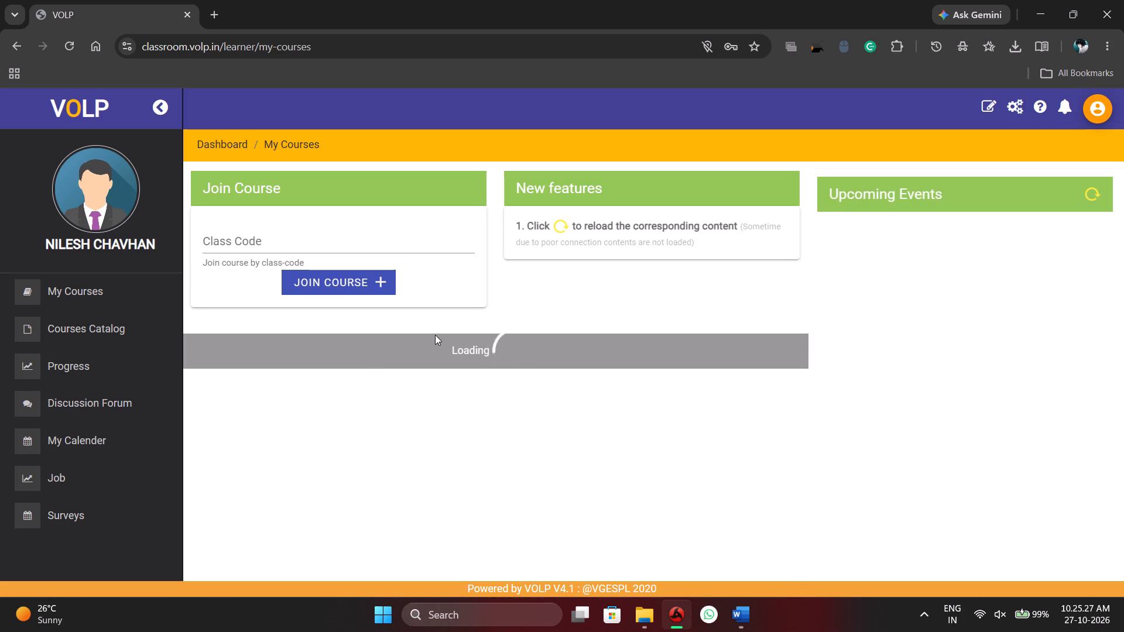
{"action": "scroll", "coordinate": [435, 335], "scroll_direction": "down", "scroll_amount": 5}
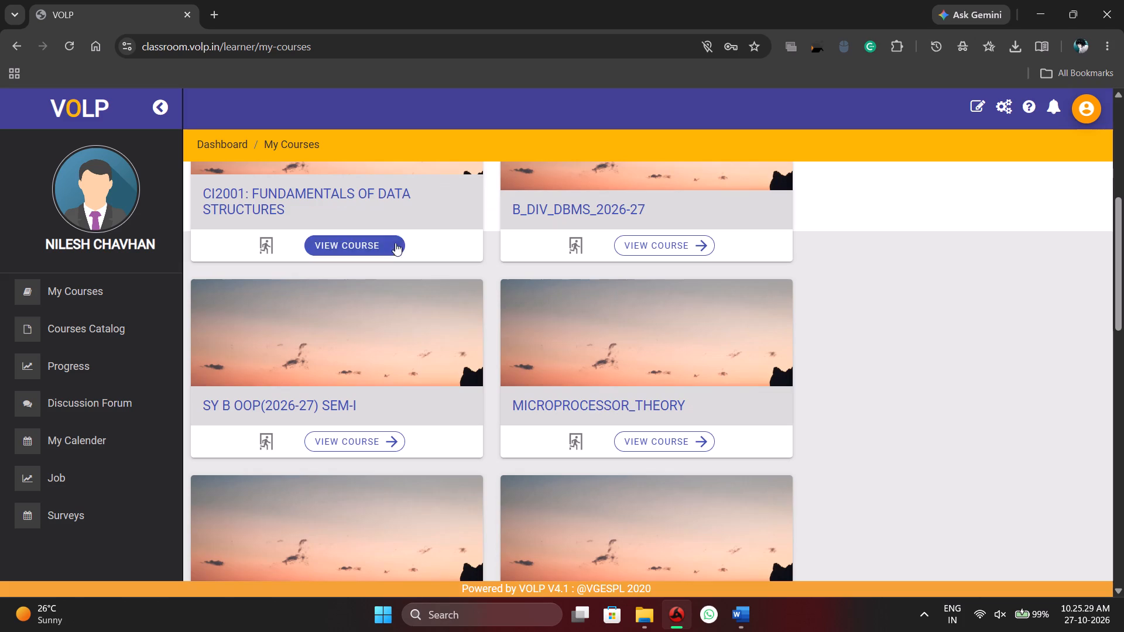
{"action": "scroll", "coordinate": [567, 288], "scroll_direction": "down", "scroll_amount": 2}
{"action": "scroll", "coordinate": [320, 358], "scroll_direction": "down", "scroll_amount": 1}
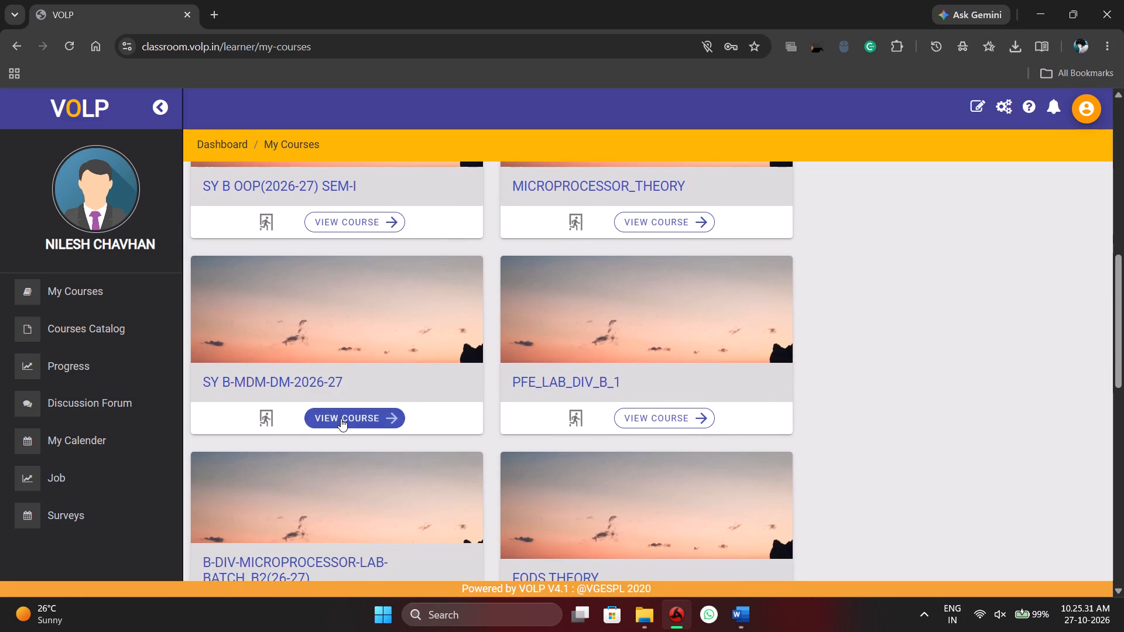
{"action": "left_click", "coordinate": [342, 420]}
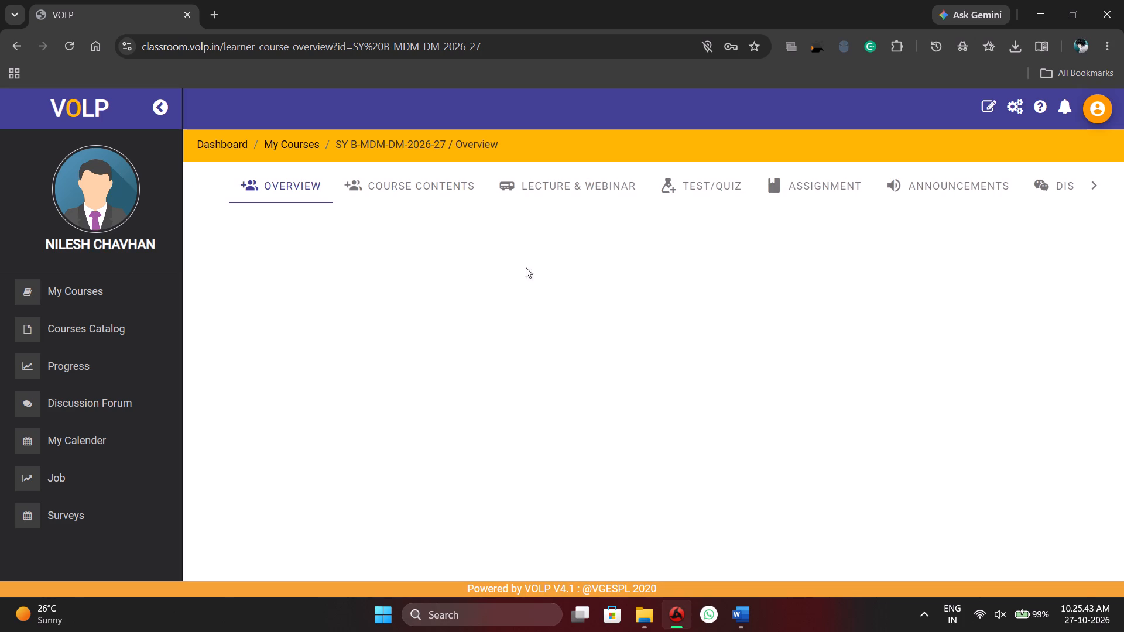
{"action": "left_click", "coordinate": [430, 180]}
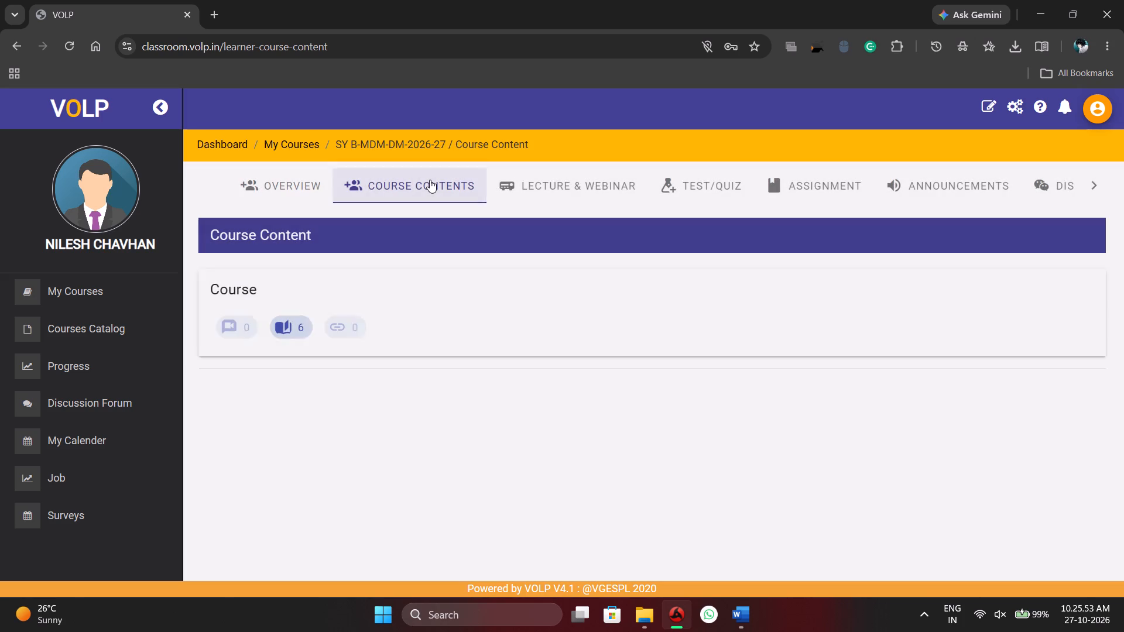
{"action": "left_click", "coordinate": [283, 320]}
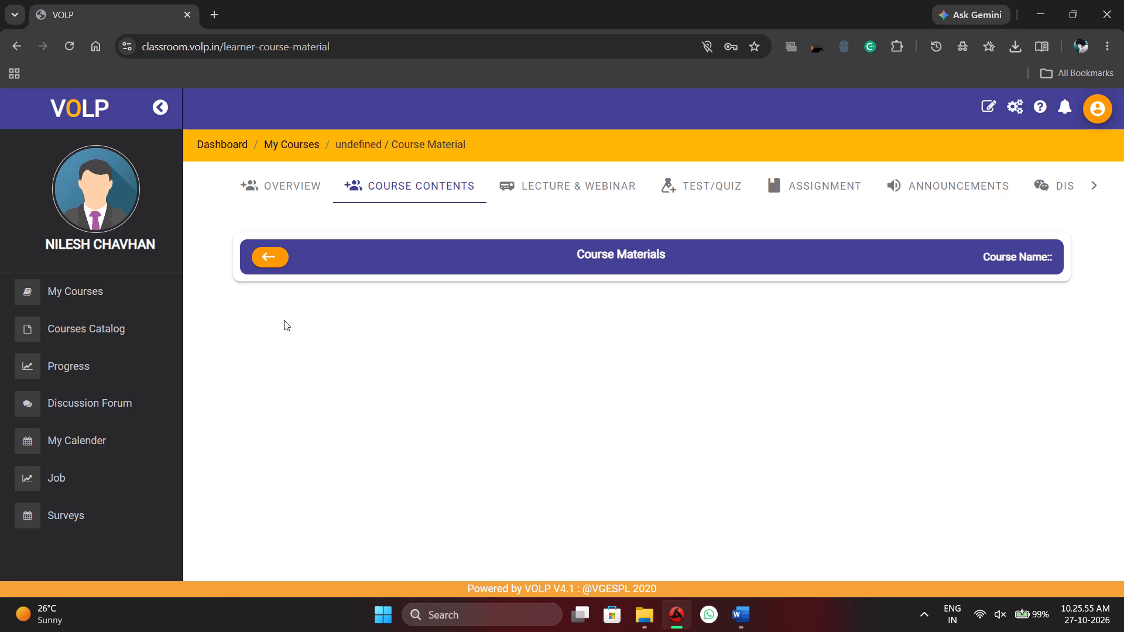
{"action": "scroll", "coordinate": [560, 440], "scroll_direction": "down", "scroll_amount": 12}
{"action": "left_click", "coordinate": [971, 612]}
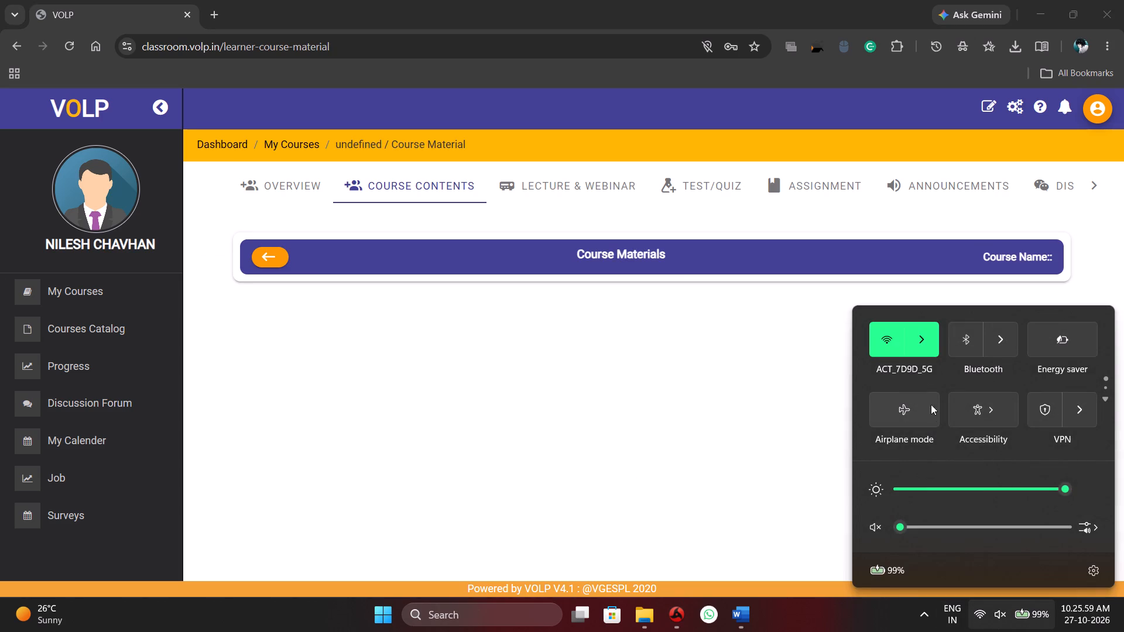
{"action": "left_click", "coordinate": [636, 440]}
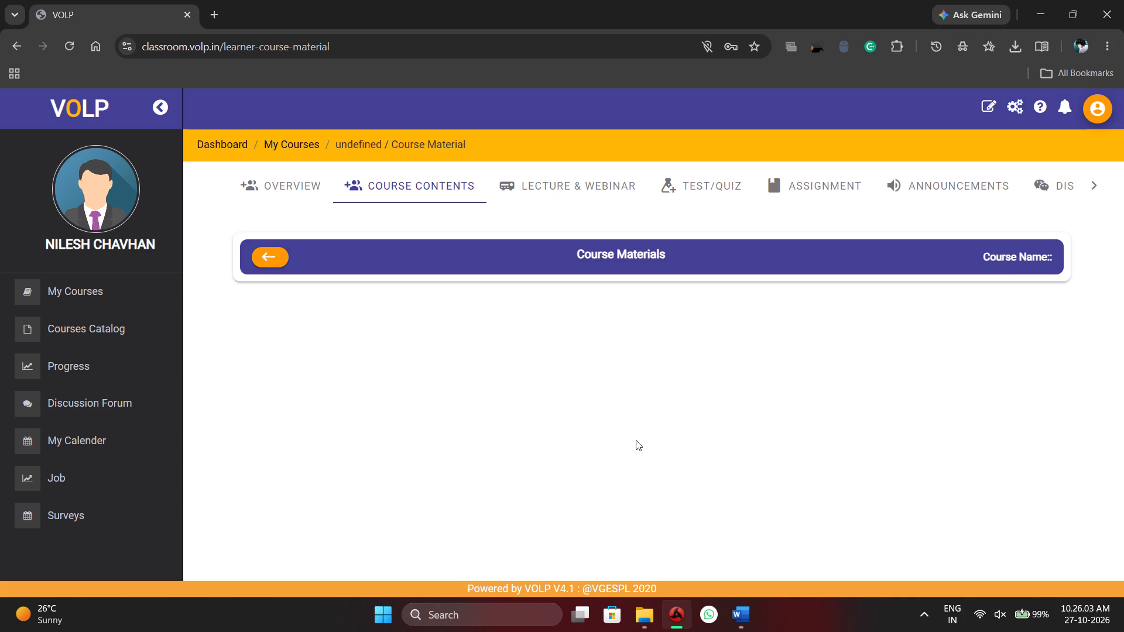
Open the link of course material Sr.No 2 under another Chrome profile.
{"action": "scroll", "coordinate": [636, 440], "scroll_direction": "down", "scroll_amount": 1}
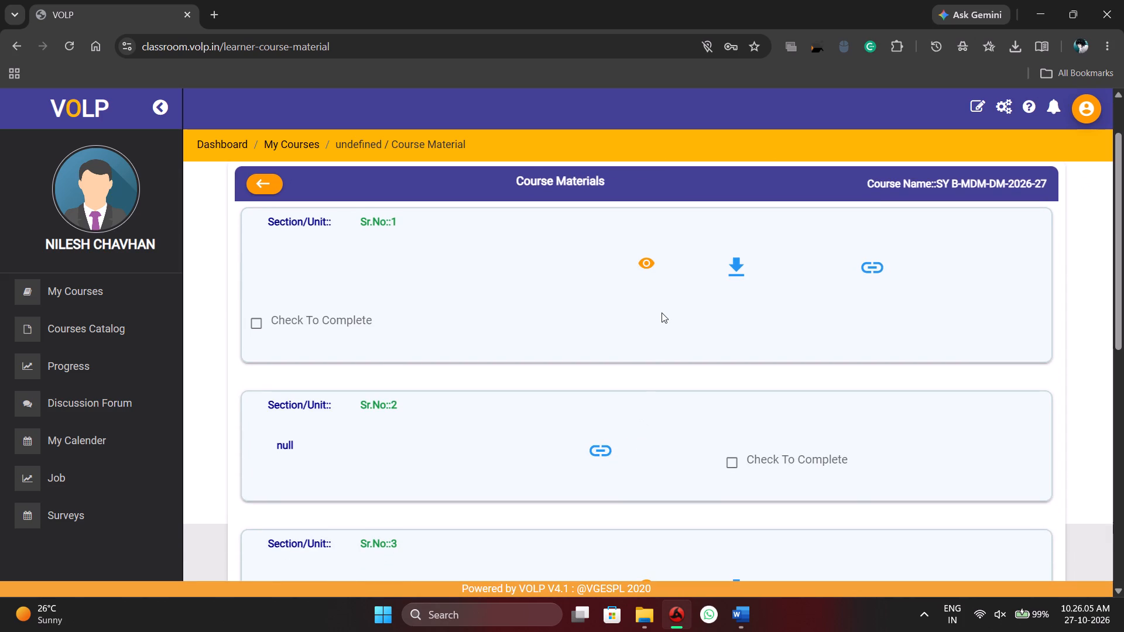
{"action": "right_click", "coordinate": [599, 449]}
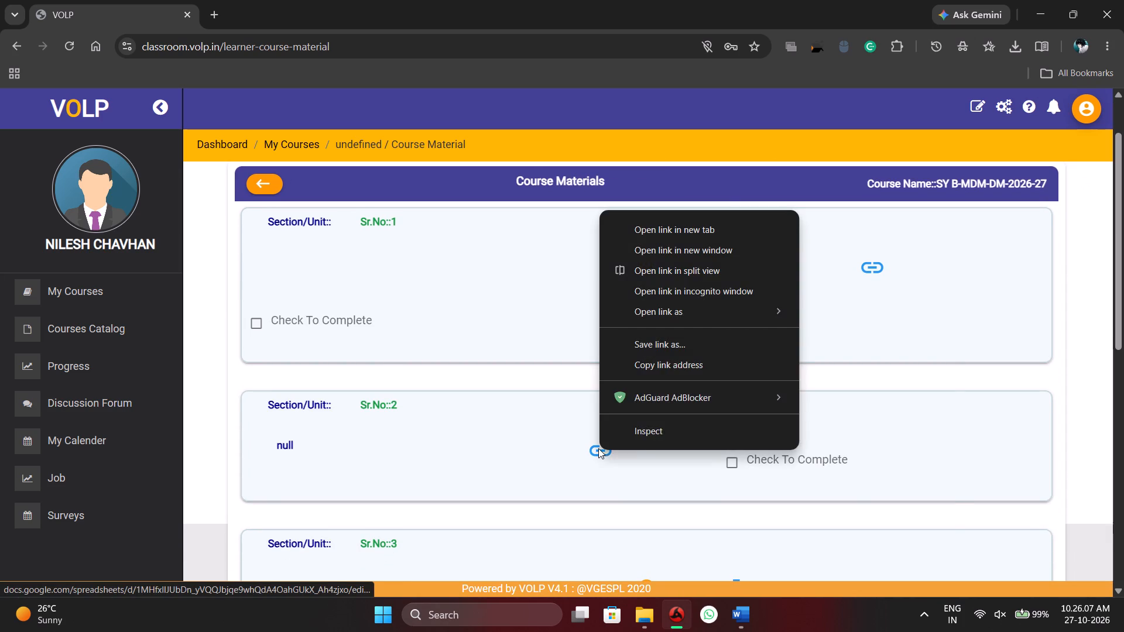
{"action": "left_click", "coordinate": [823, 350]}
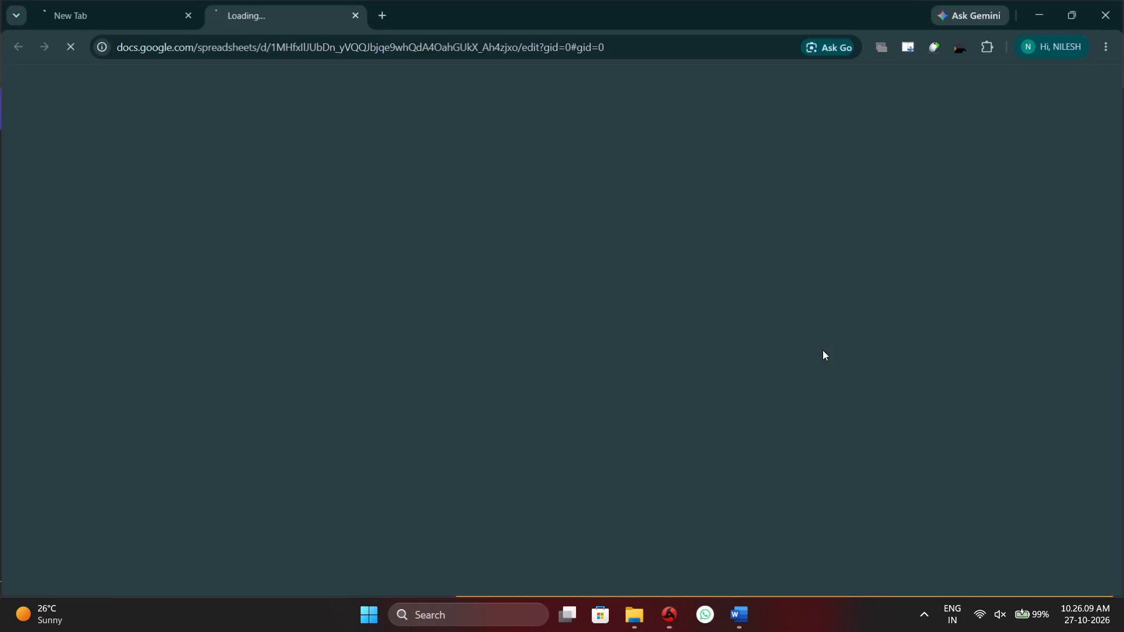
Close the empty browser tab and look through the B2 sheet of the PPT CP Data spreadsheet for the Group 11 student entries.
{"action": "left_click", "coordinate": [190, 12]}
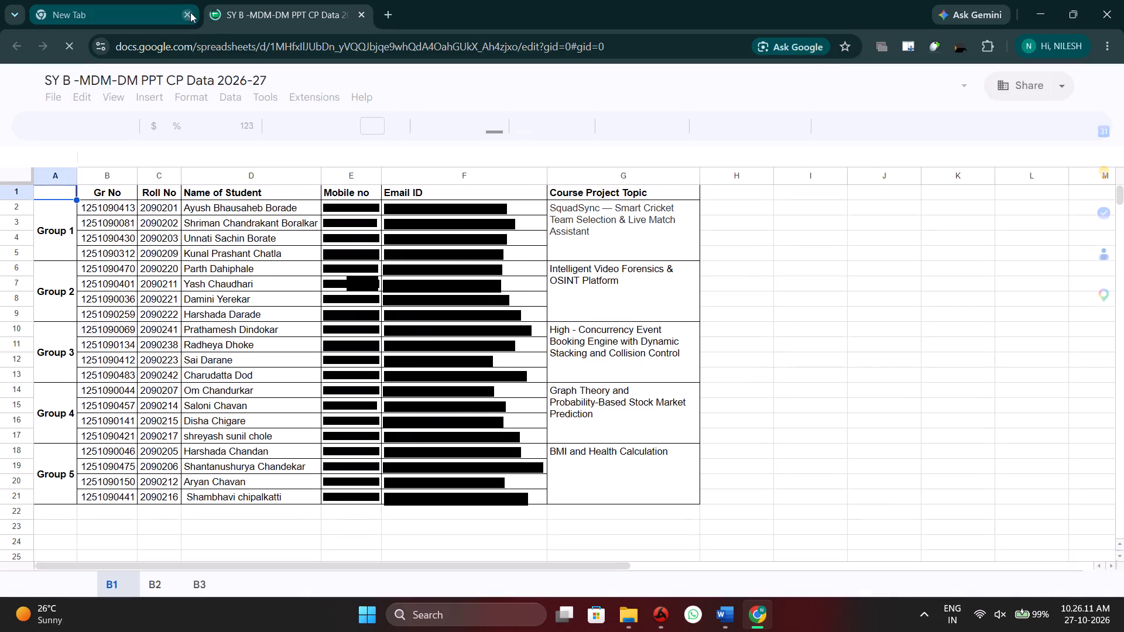
{"action": "scroll", "coordinate": [405, 359], "scroll_direction": "down", "scroll_amount": 2}
{"action": "left_click", "coordinate": [156, 578]}
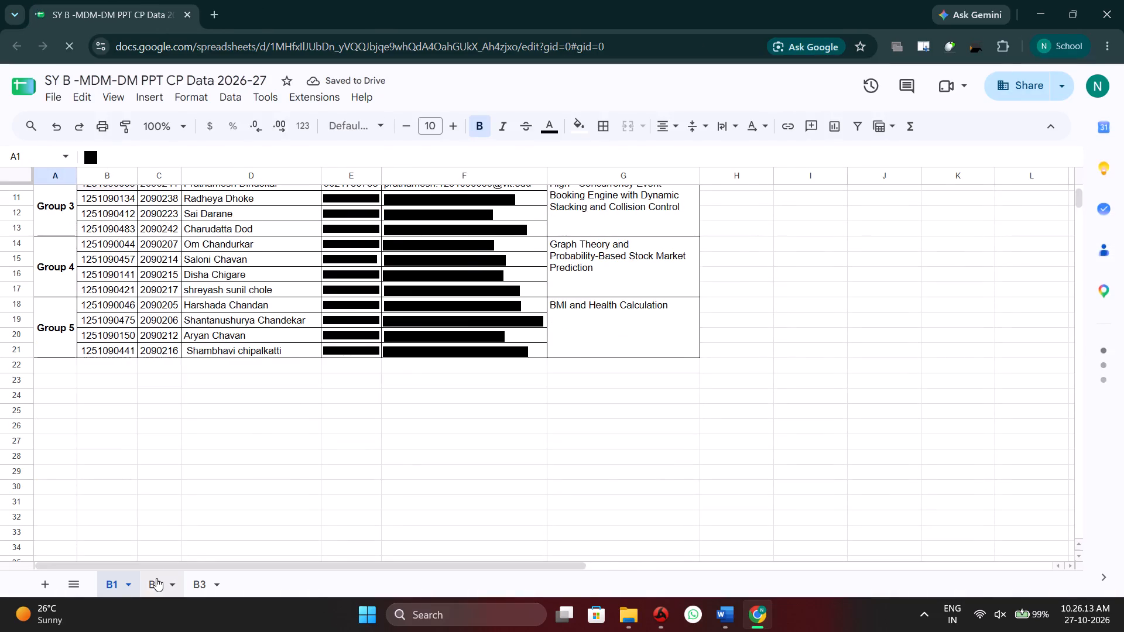
{"action": "scroll", "coordinate": [390, 380], "scroll_direction": "down", "scroll_amount": 2}
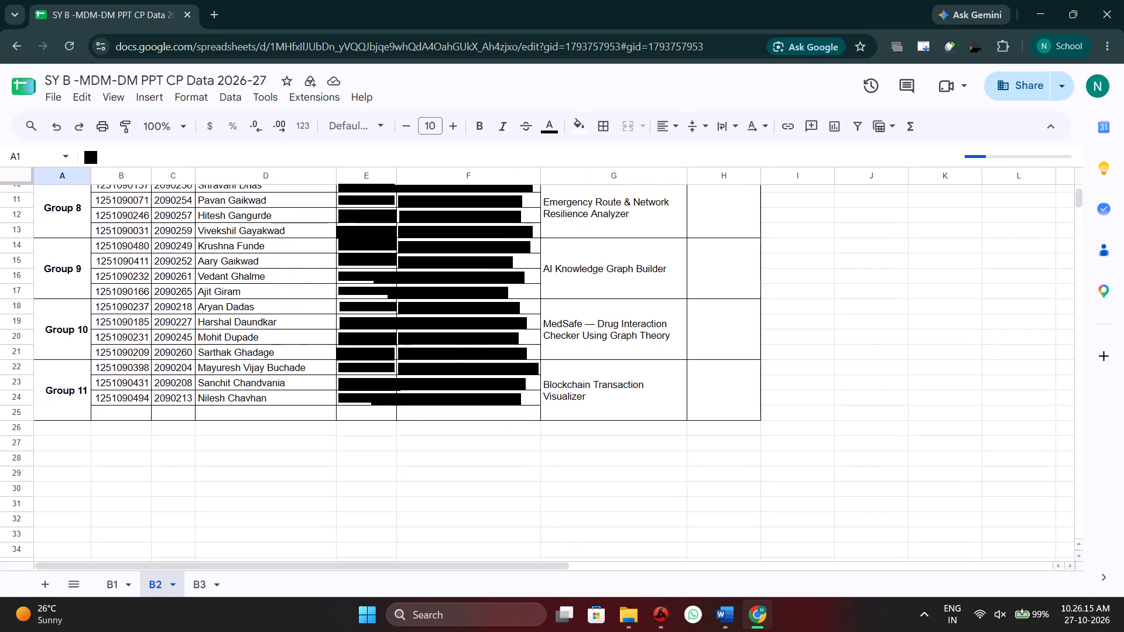
{"action": "scroll", "coordinate": [430, 363], "scroll_direction": "up", "scroll_amount": 3}
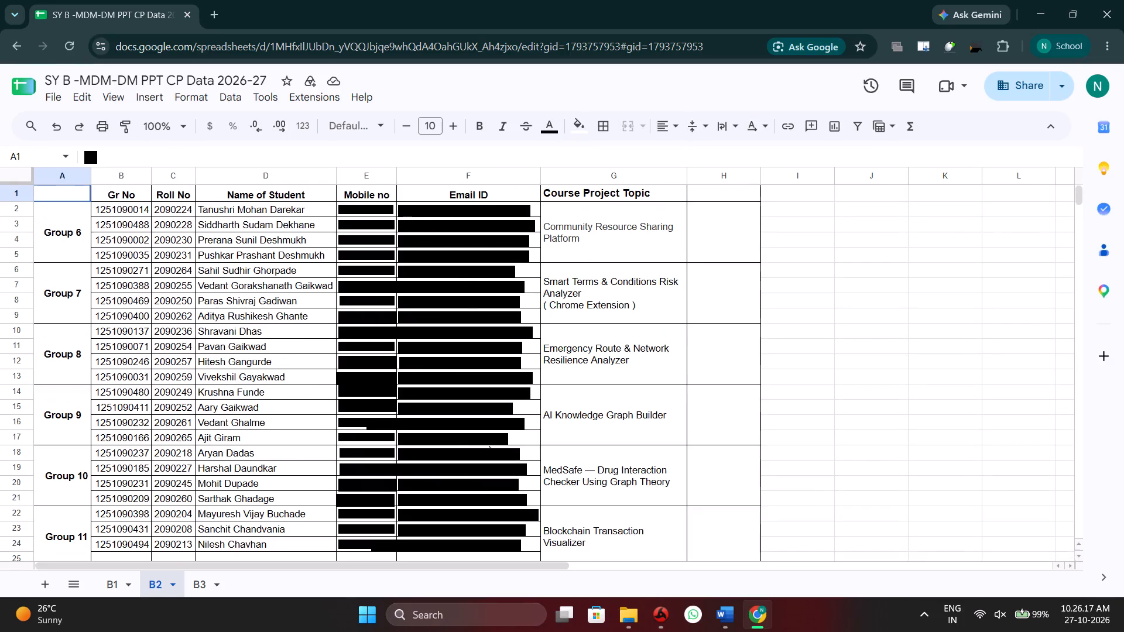
{"action": "scroll", "coordinate": [357, 462], "scroll_direction": "down", "scroll_amount": 1}
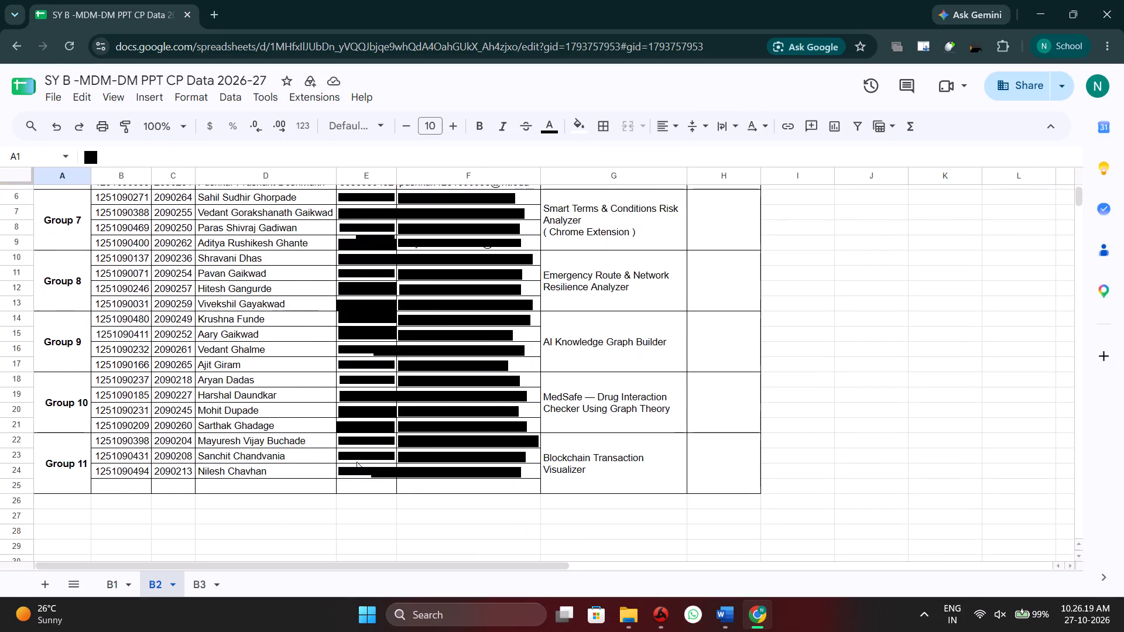
{"action": "scroll", "coordinate": [422, 456], "scroll_direction": "up", "scroll_amount": 2}
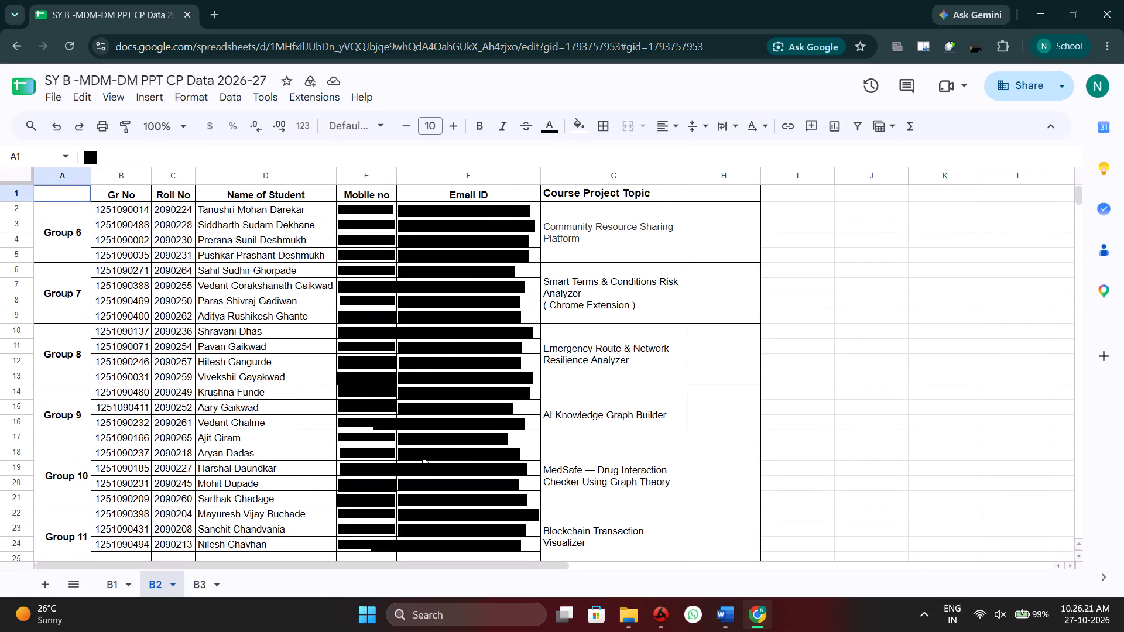
{"action": "scroll", "coordinate": [422, 456], "scroll_direction": "down", "scroll_amount": 1}
{"action": "left_click", "coordinate": [403, 440]}
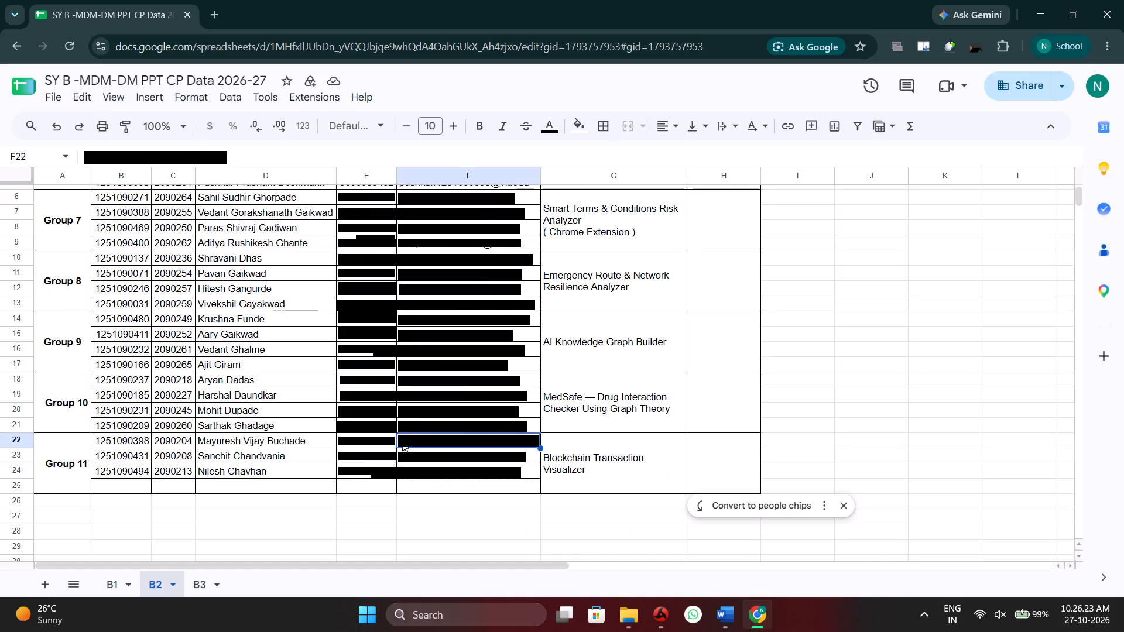
{"action": "left_click", "coordinate": [401, 441]}
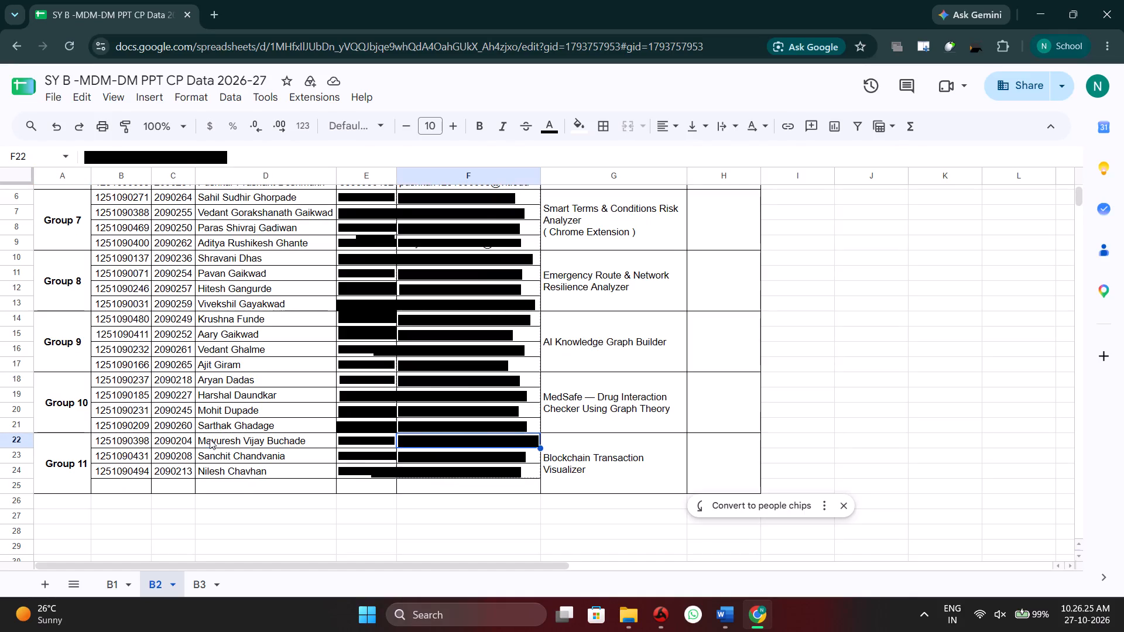
Copy the first Group 11 student's name from the B2 sheet and replace the first student's name on the Word title page with it.
{"action": "triple_click", "coordinate": [210, 439]}
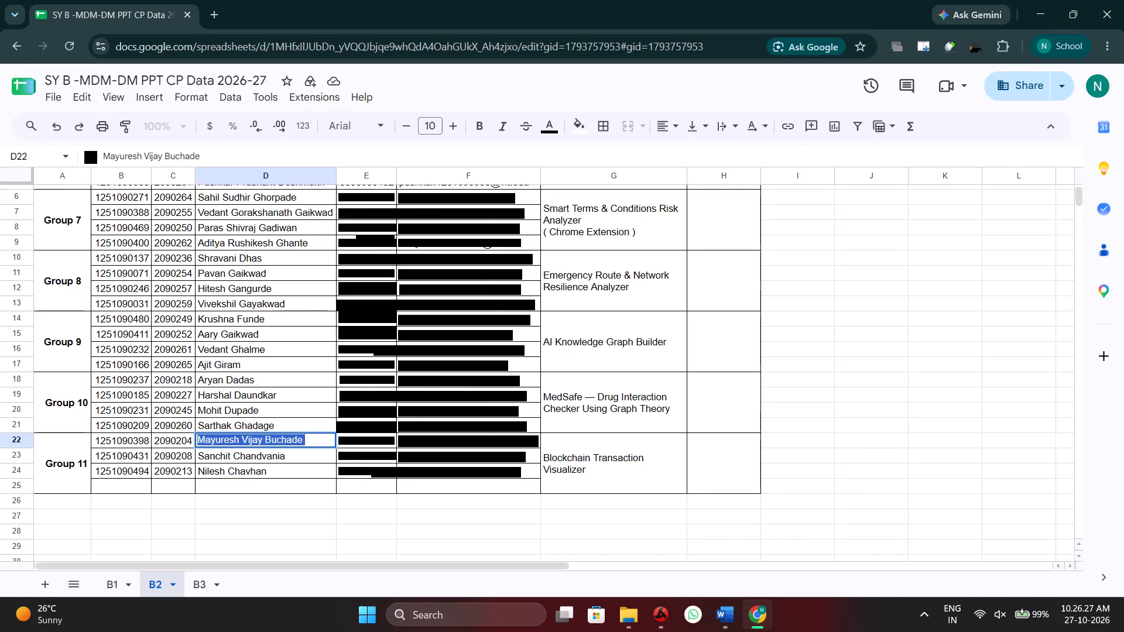
{"action": "key", "text": "ctrl+c"}
{"action": "left_click", "coordinate": [210, 439]}
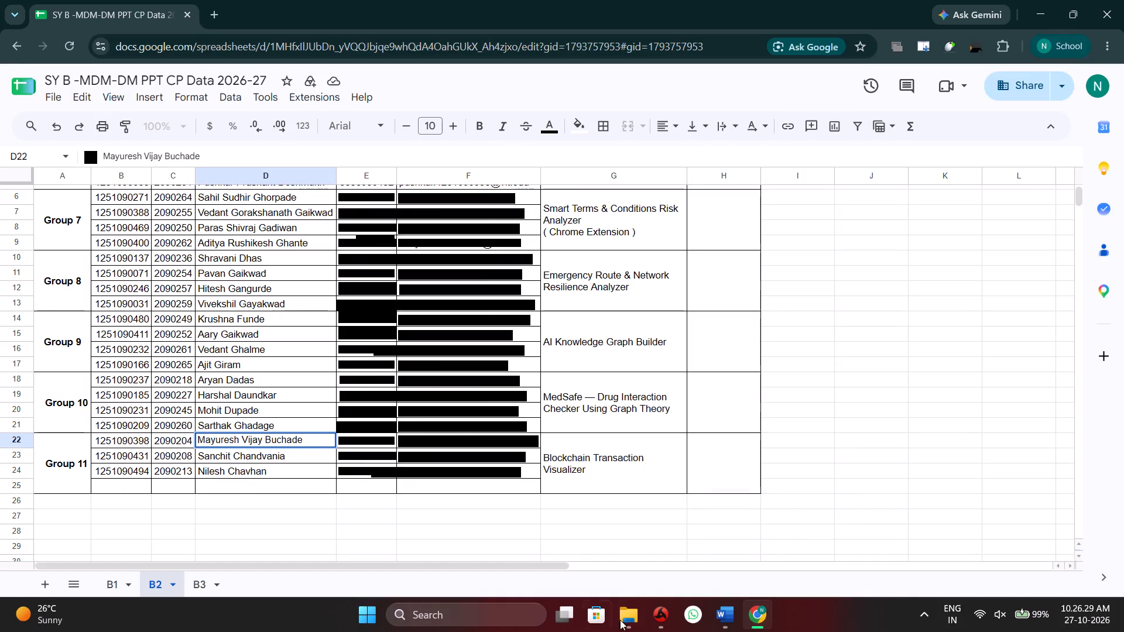
{"action": "left_click", "coordinate": [719, 618]}
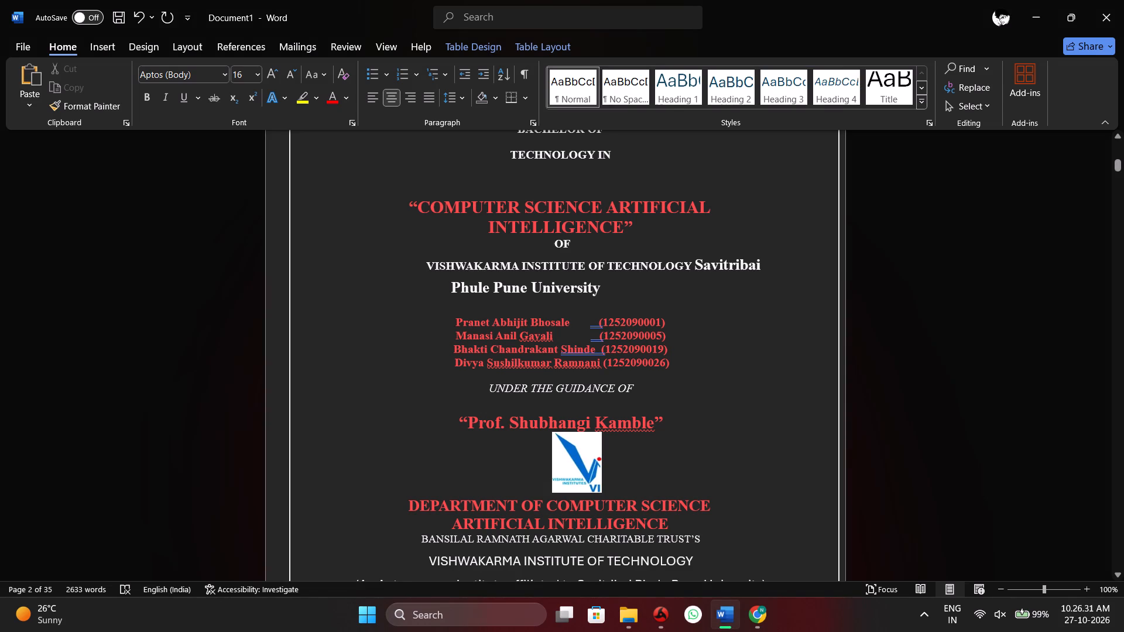
{"action": "left_click", "coordinate": [566, 327]}
{"action": "left_click_drag", "start_coordinate": [572, 328], "coordinate": [566, 327]}
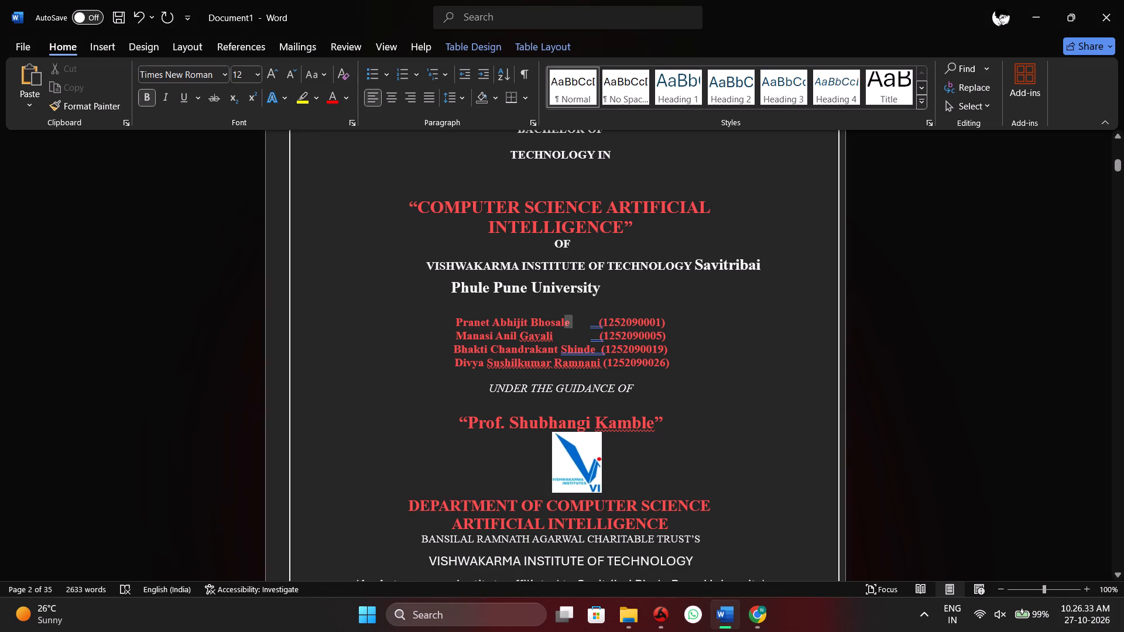
{"action": "left_click_drag", "start_coordinate": [566, 327], "coordinate": [460, 317]}
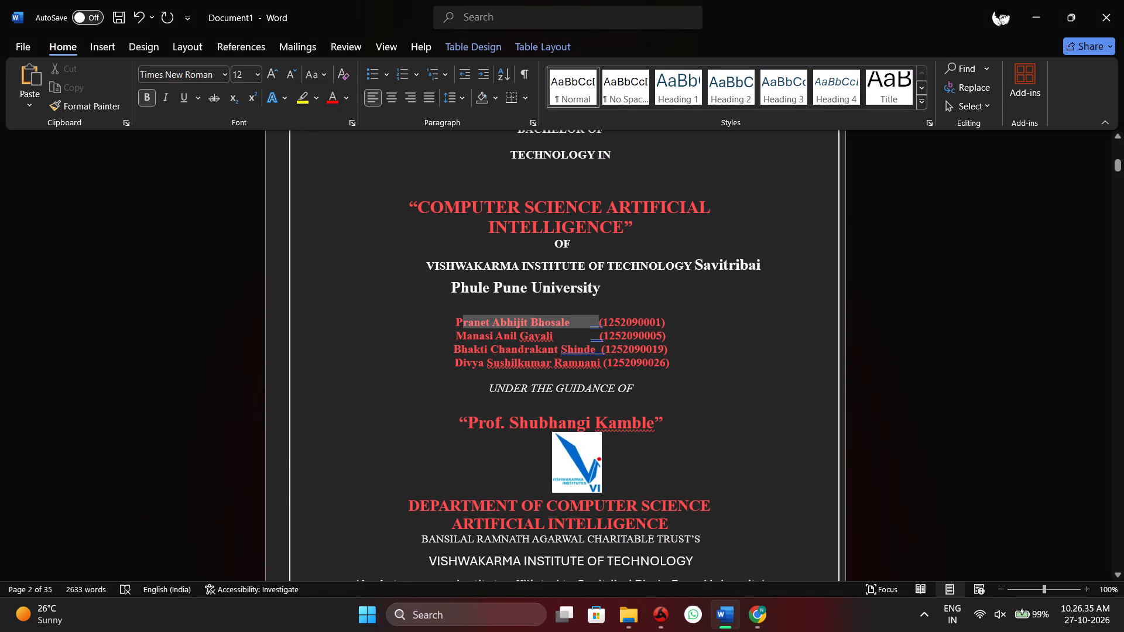
{"action": "left_click_drag", "start_coordinate": [460, 317], "coordinate": [456, 317]}
{"action": "key", "text": "ctrl+v"}
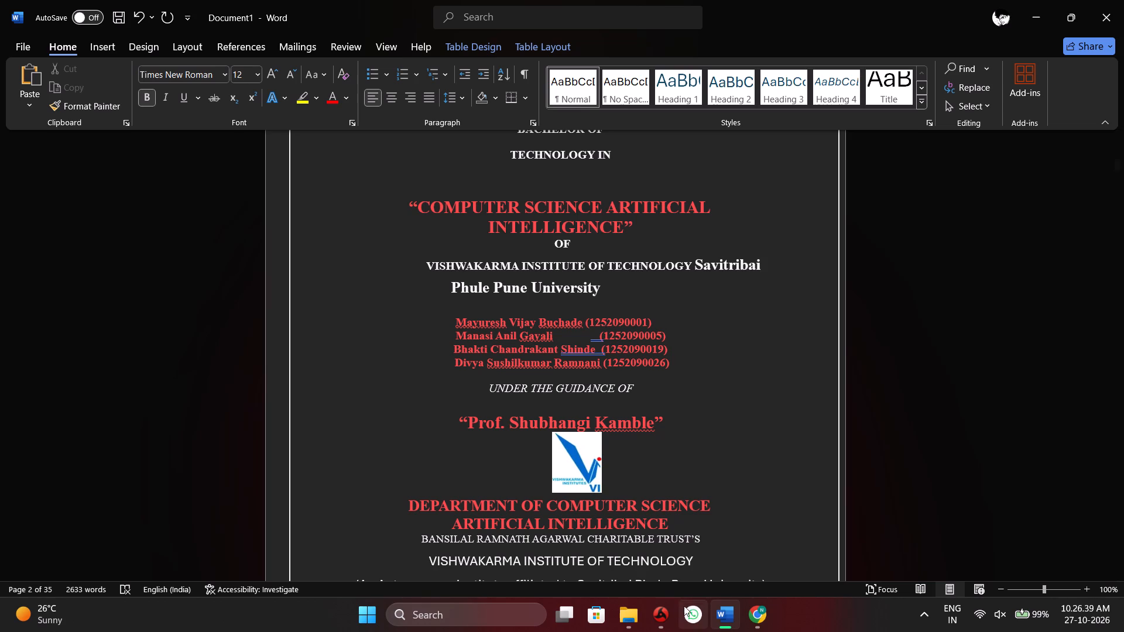
Copy the second Group 11 student's name from the spreadsheet and replace the second student's name on the Word title page with it.
{"action": "left_click", "coordinate": [746, 609]}
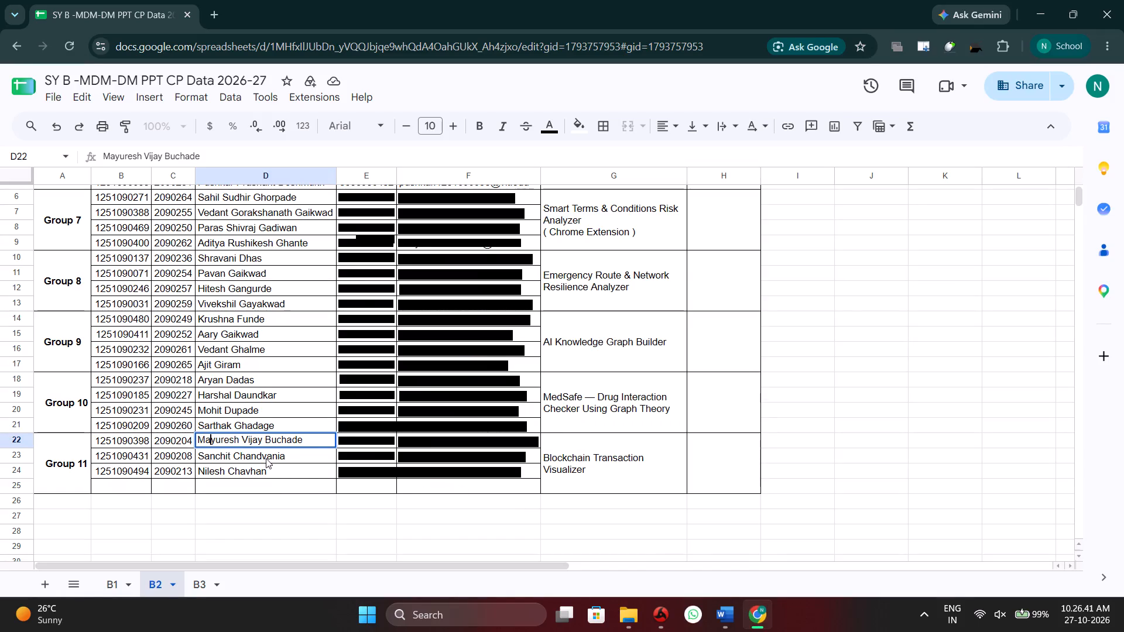
{"action": "left_click", "coordinate": [265, 457]}
{"action": "double_click", "coordinate": [265, 457]}
{"action": "triple_click", "coordinate": [265, 457]}
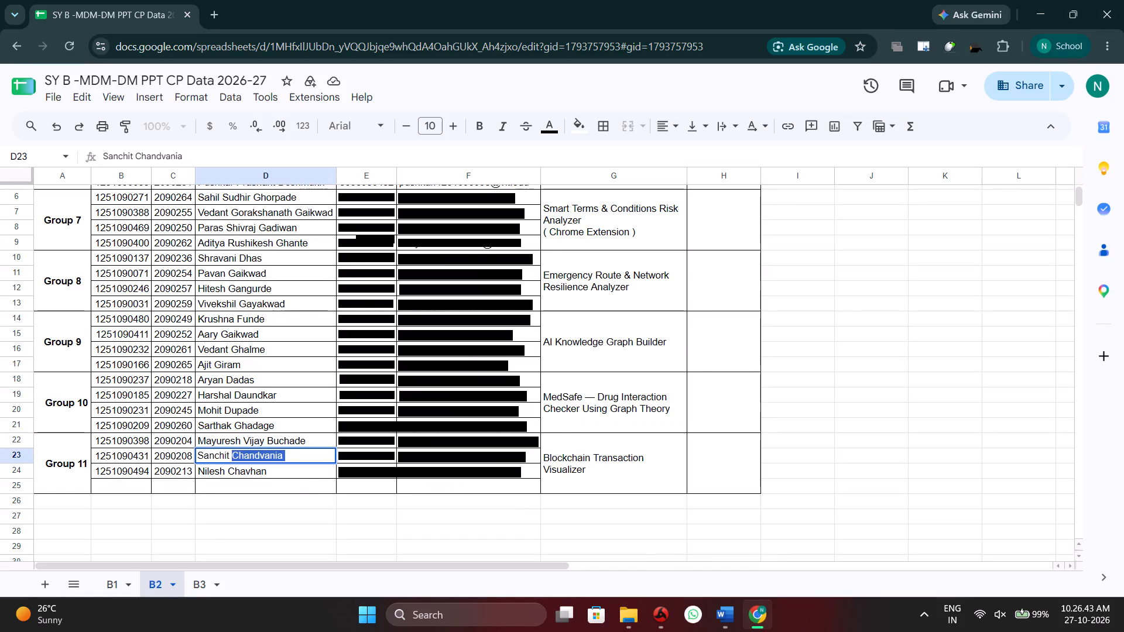
{"action": "left_click", "coordinate": [265, 457]}
{"action": "key", "text": "ctrl+c"}
{"action": "key", "text": "ctrl+c"}
{"action": "key", "text": "ctrl+c"}
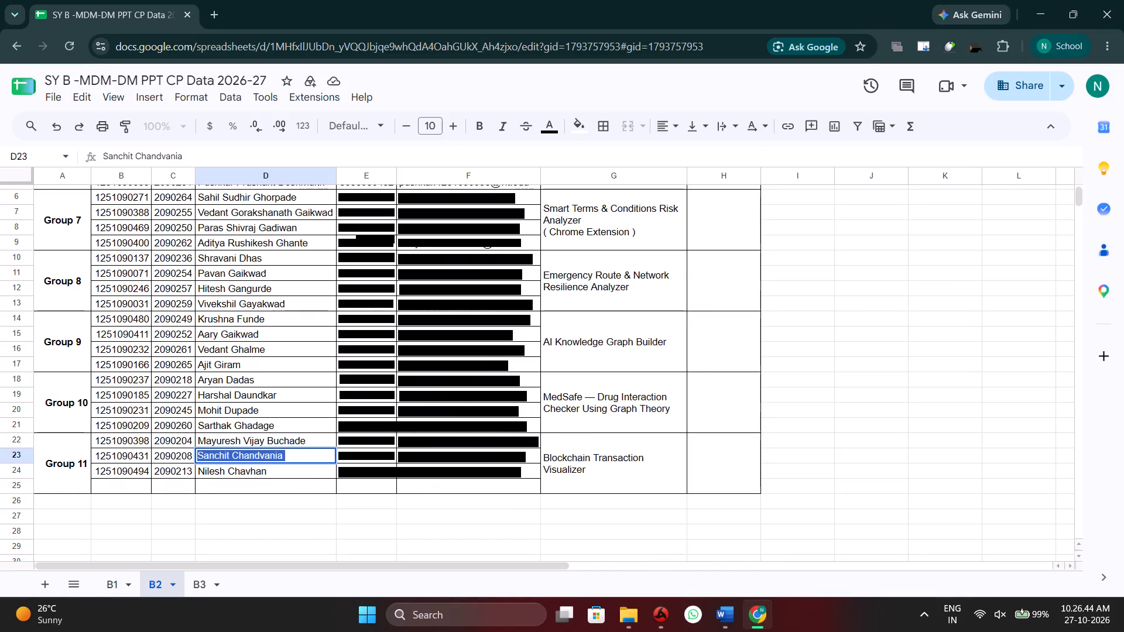
{"action": "left_click", "coordinate": [716, 618]}
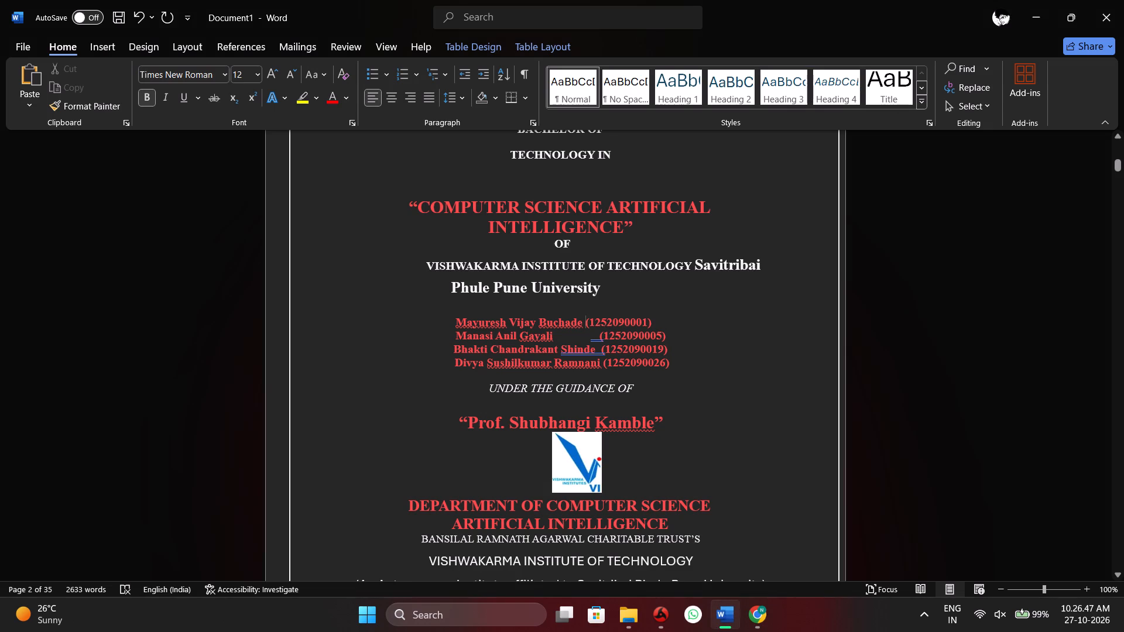
{"action": "double_click", "coordinate": [519, 335]}
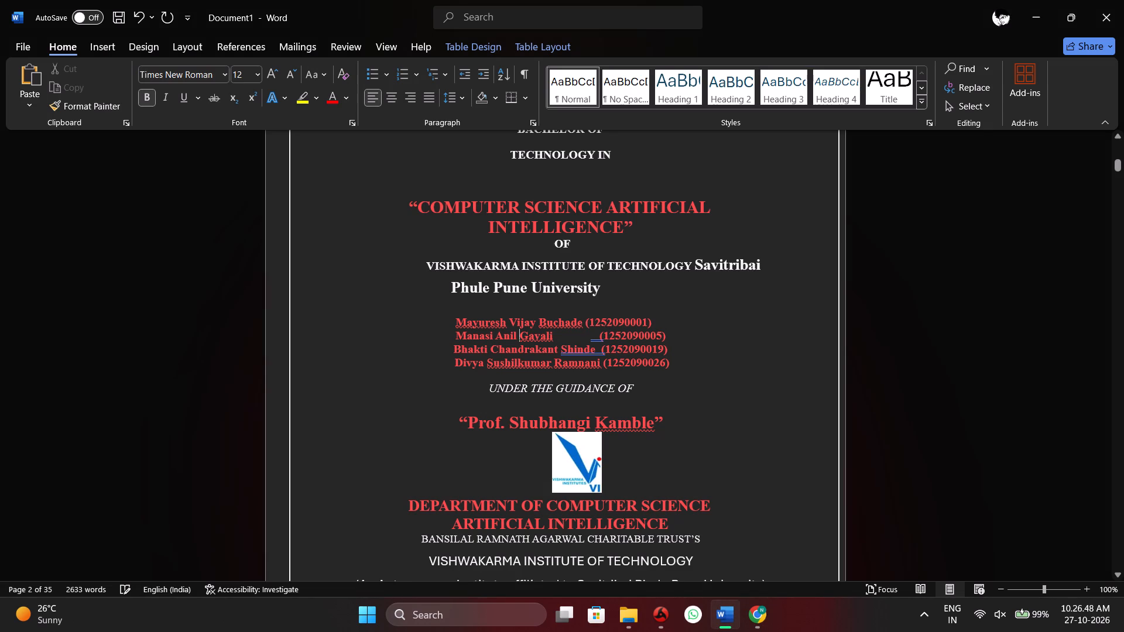
{"action": "left_click", "coordinate": [519, 335]}
{"action": "left_click", "coordinate": [519, 335]}
{"action": "left_click_drag", "start_coordinate": [458, 338], "coordinate": [554, 334]}
{"action": "key", "text": "ctrl+v"}
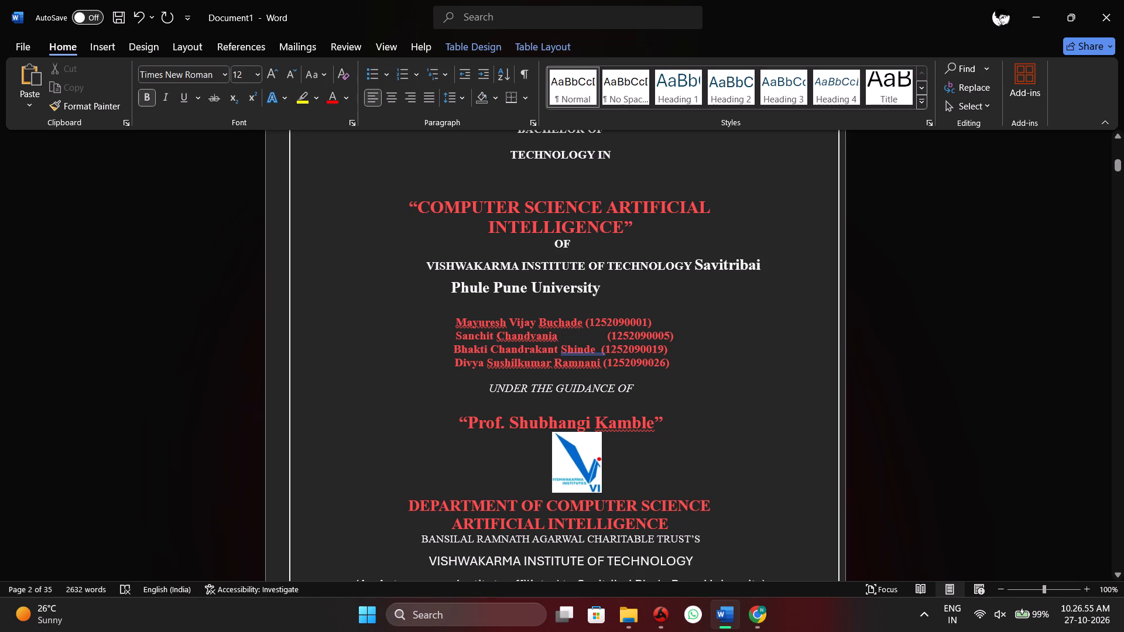
Remove the middle name from the first student's entry on the title page.
{"action": "left_click", "coordinate": [538, 321]}
{"action": "key", "text": "BackSpace"}
{"action": "key", "text": "BackSpace"}
{"action": "key", "text": "BackSpace"}
{"action": "key", "text": "BackSpace"}
{"action": "key", "text": "BackSpace"}
{"action": "key", "text": "BackSpace"}
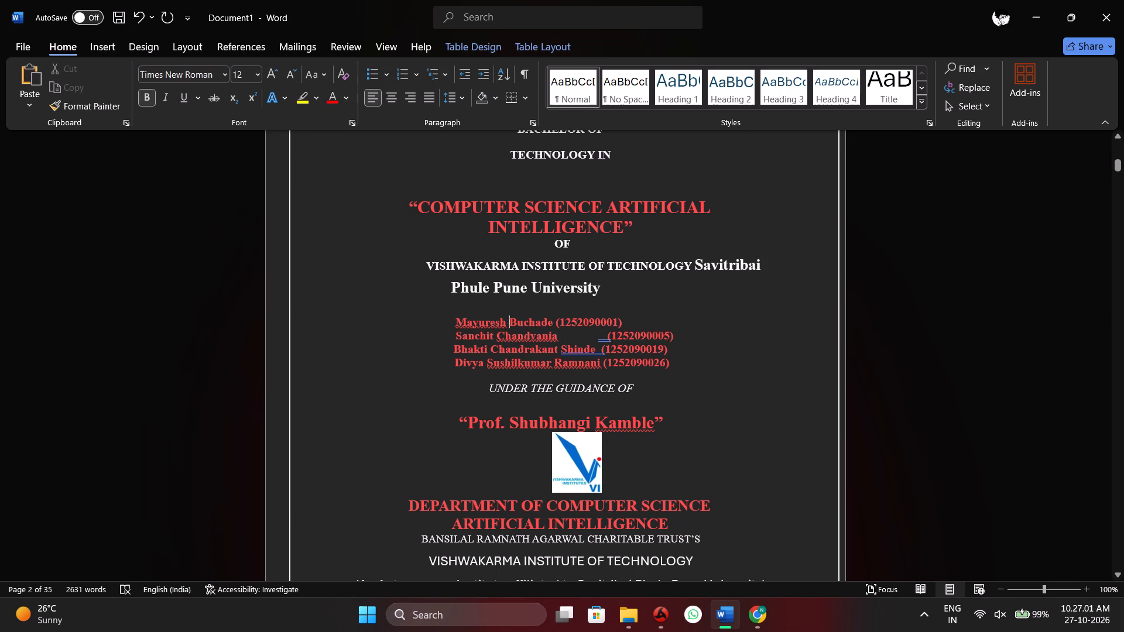
Copy the third Group 11 student's name from the spreadsheet and replace the third student's name on the Word title page with it.
{"action": "left_click", "coordinate": [756, 611]}
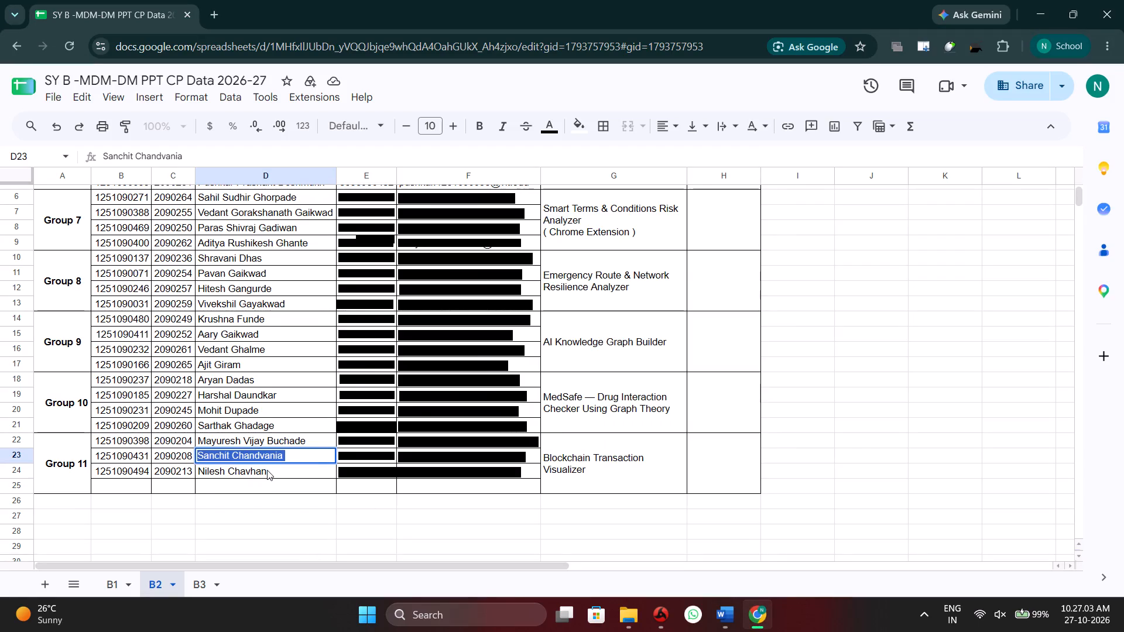
{"action": "double_click", "coordinate": [267, 470]}
{"action": "triple_click", "coordinate": [267, 470]}
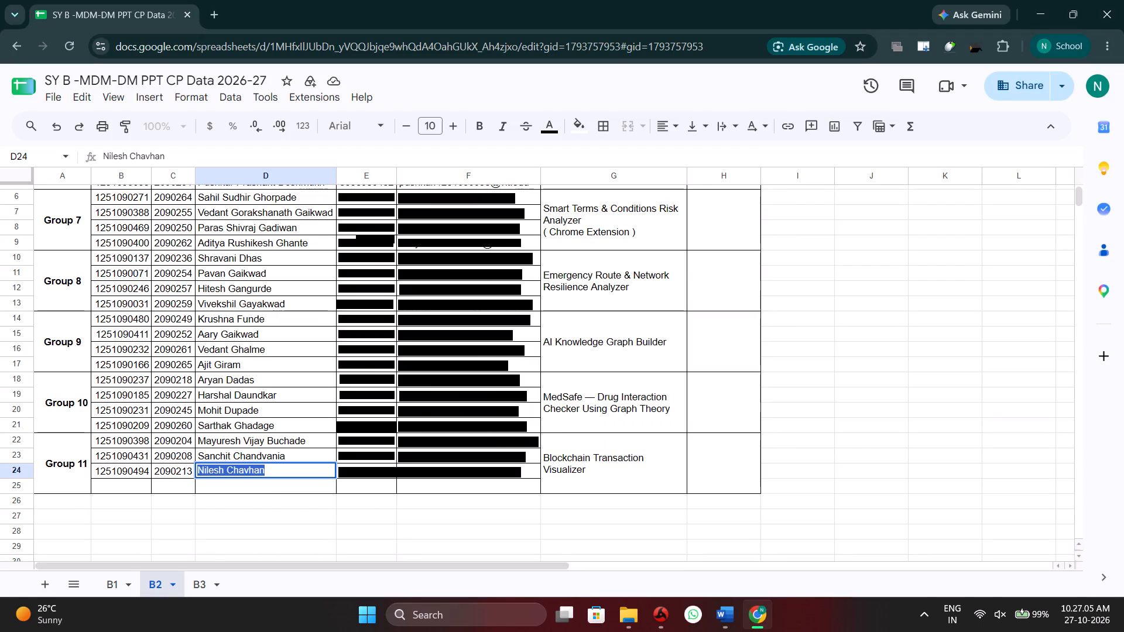
{"action": "key", "text": "ctrl+c"}
{"action": "left_click", "coordinate": [267, 466]}
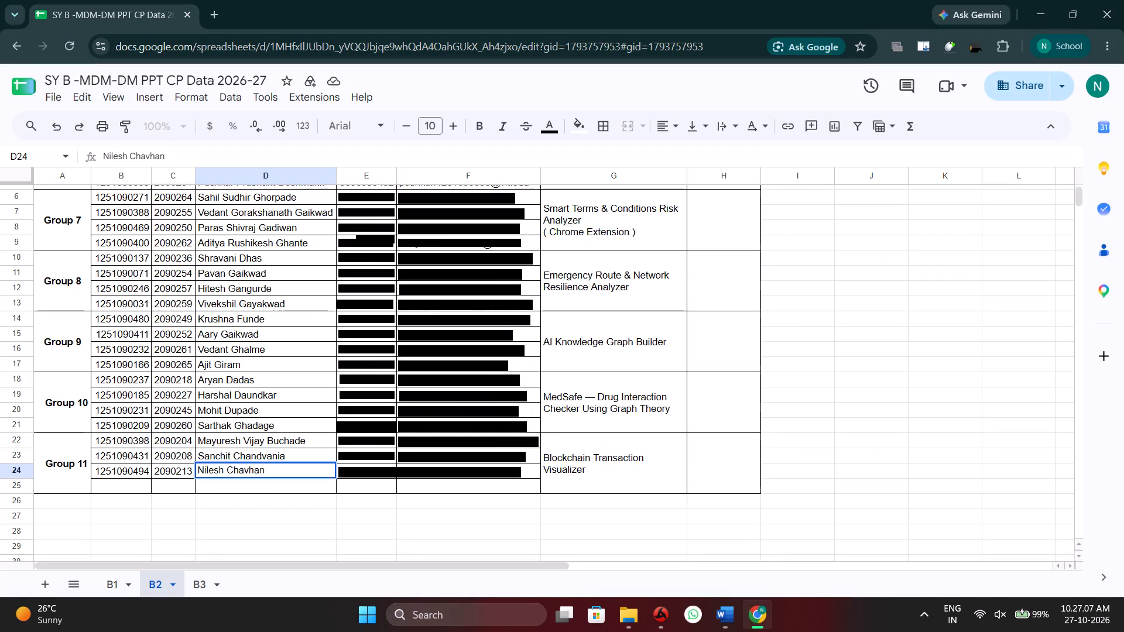
{"action": "left_click", "coordinate": [713, 610]}
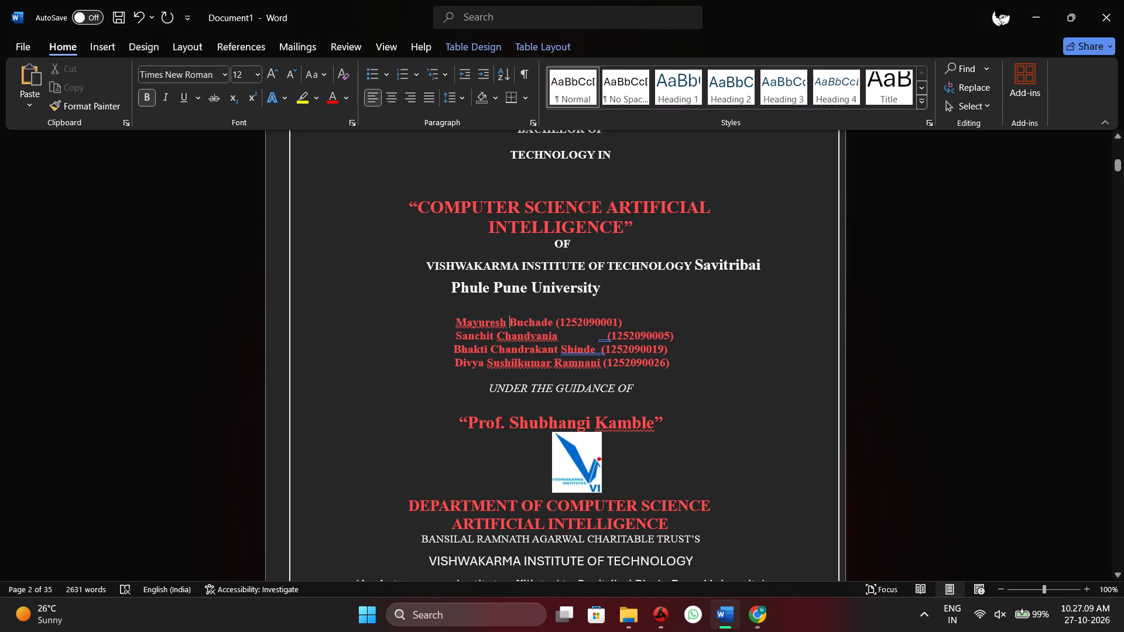
{"action": "triple_click", "coordinate": [517, 352]}
{"action": "left_click", "coordinate": [454, 357]}
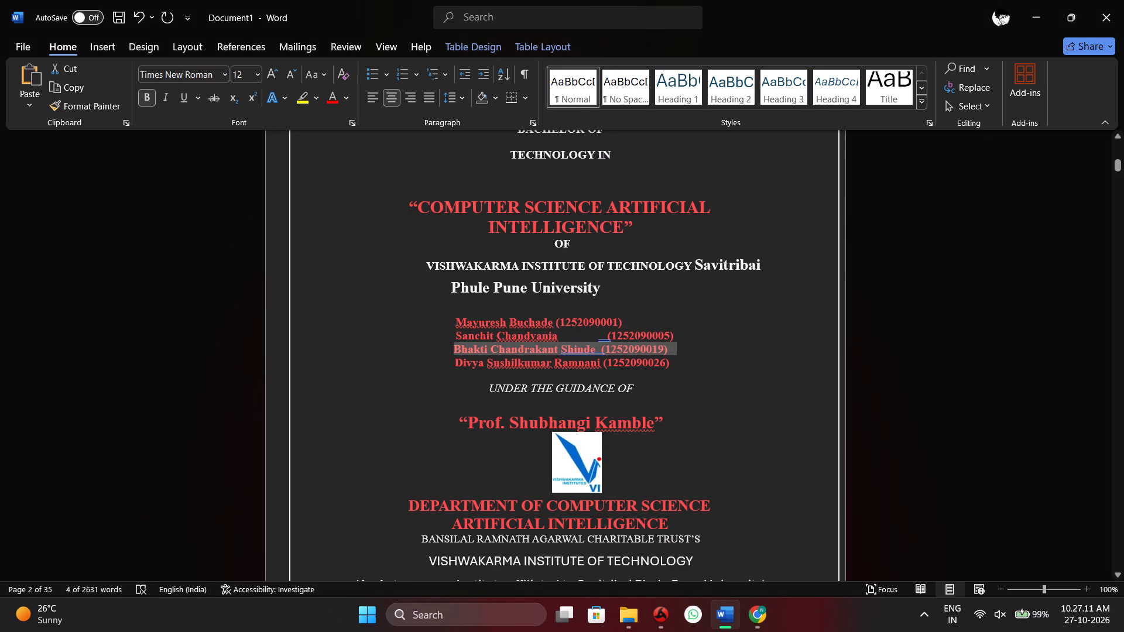
{"action": "left_click_drag", "start_coordinate": [454, 348], "coordinate": [596, 345]}
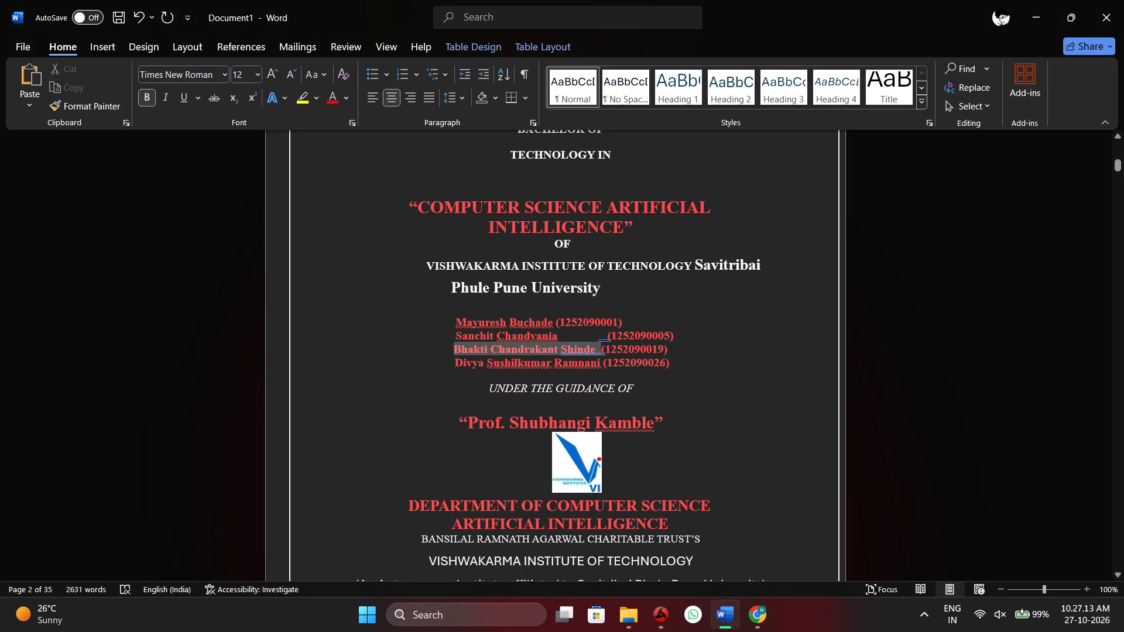
{"action": "left_click_drag", "start_coordinate": [596, 345], "coordinate": [592, 345]}
{"action": "key", "text": "ctrl+v"}
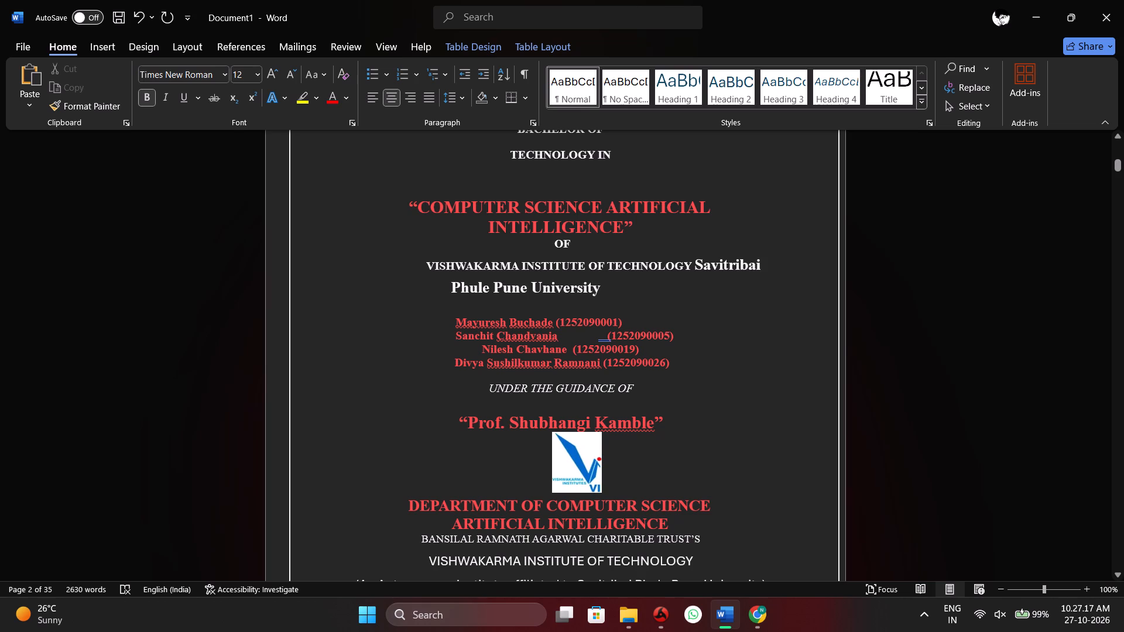
Delete the leftover "e" after the third student's surname and adjust the spacing before the bracketed number.
{"action": "key", "text": "Right"}
{"action": "key", "text": "BackSpace"}
{"action": "left_click", "coordinate": [581, 349]}
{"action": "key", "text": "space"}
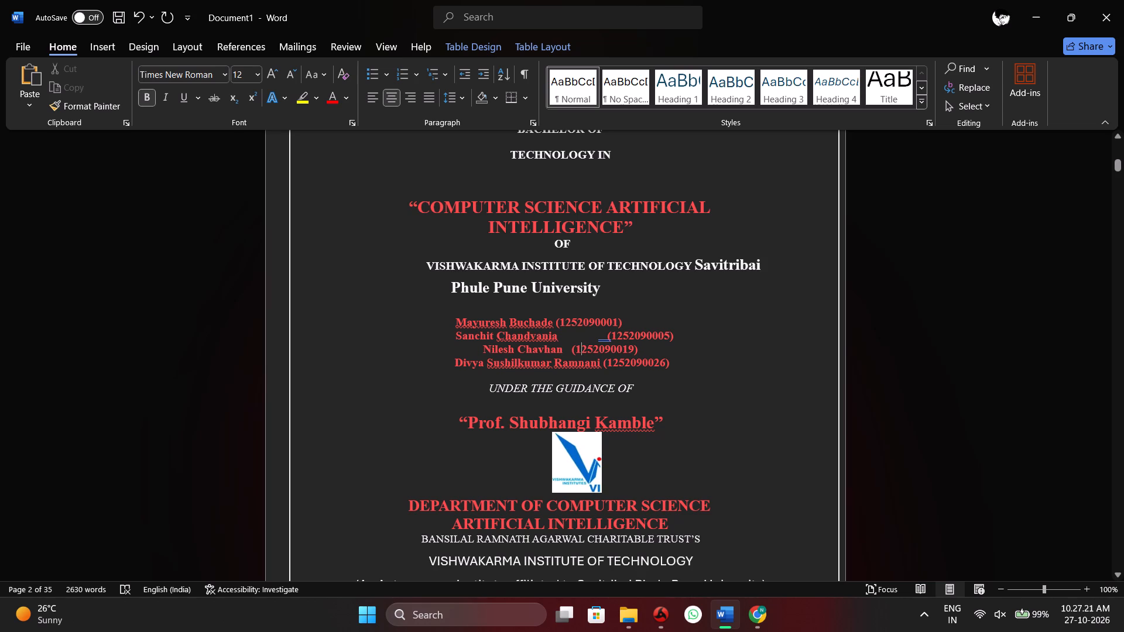
Delete the fourth student's name and number from the title page list.
{"action": "left_click_drag", "start_coordinate": [673, 362], "coordinate": [469, 369]}
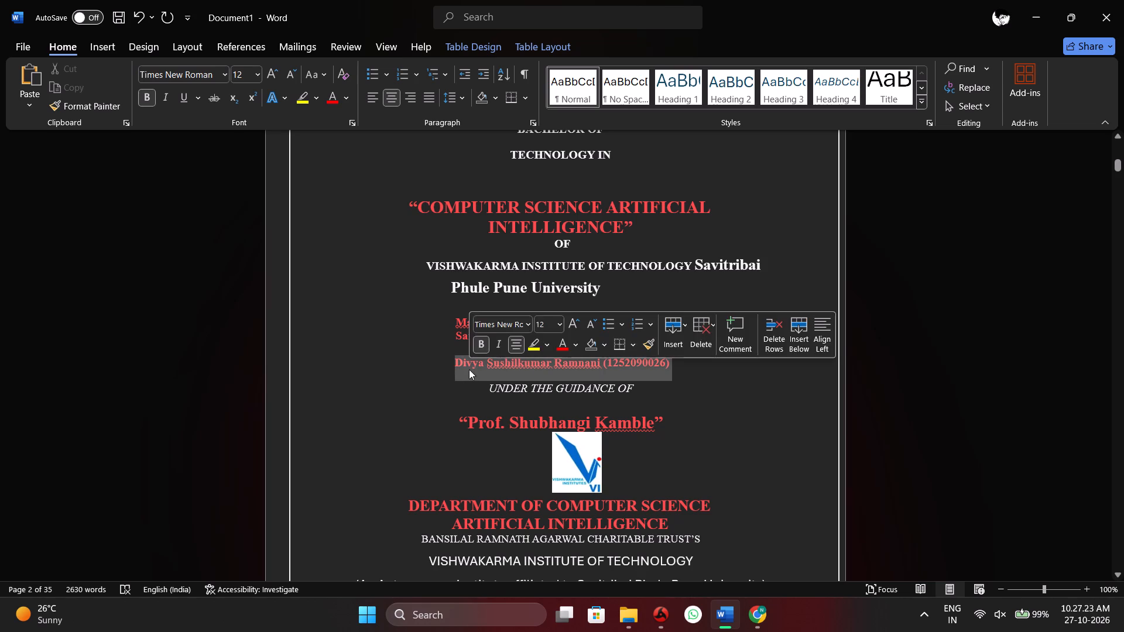
{"action": "key", "text": "Delete"}
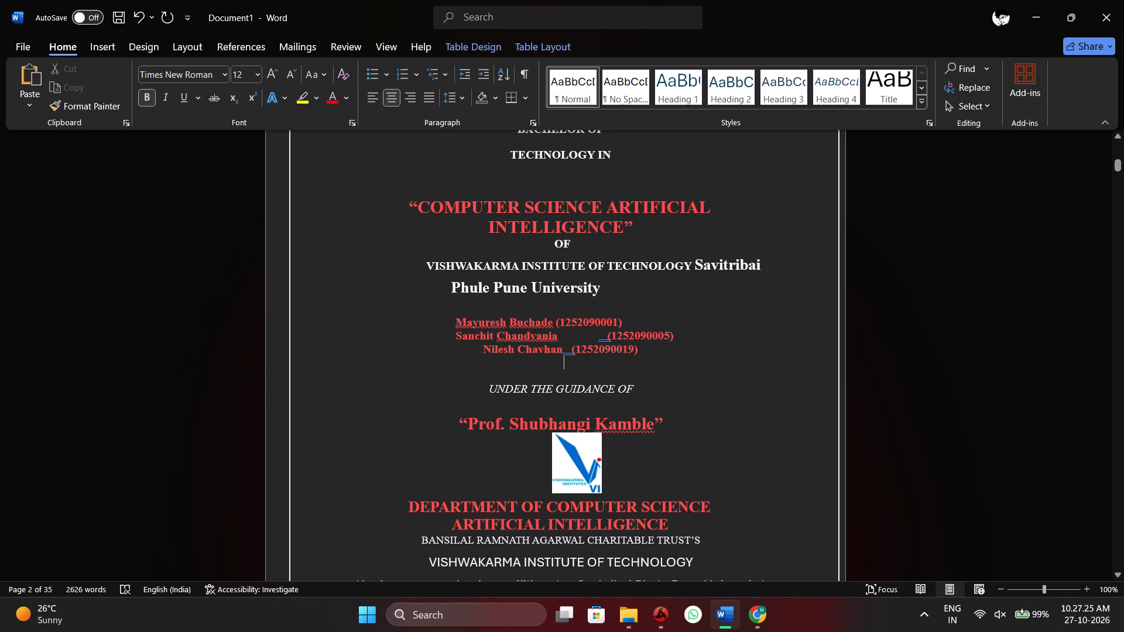
Left-align the third student's line on the title page and indent it with spaces to start level with the two names above.
{"action": "left_click", "coordinate": [477, 348]}
{"action": "key", "text": "BackSpace"}
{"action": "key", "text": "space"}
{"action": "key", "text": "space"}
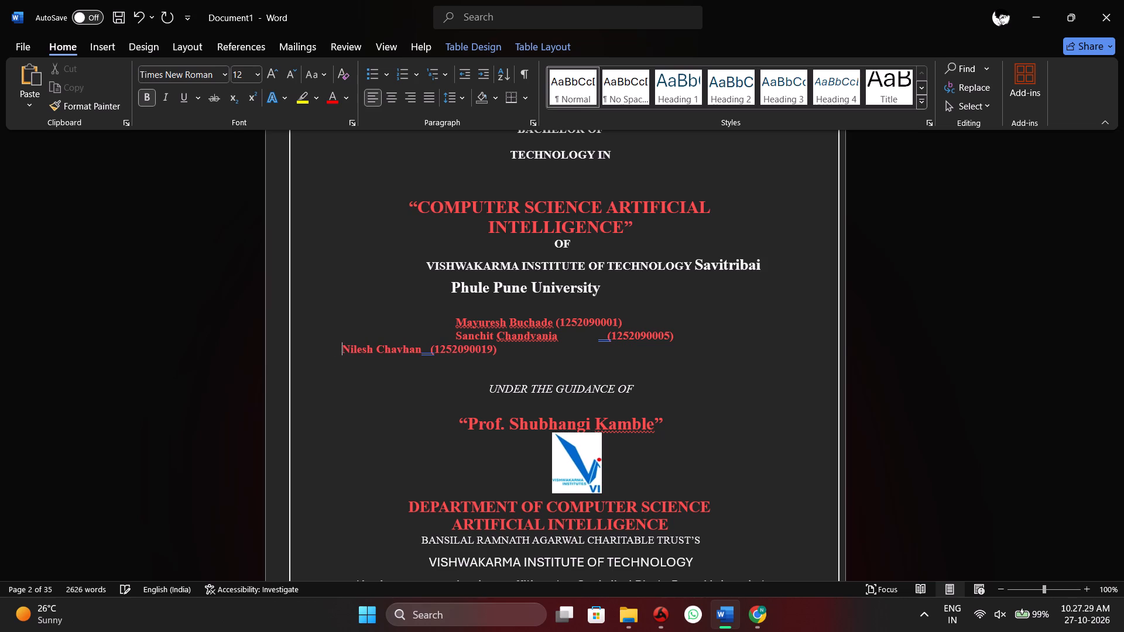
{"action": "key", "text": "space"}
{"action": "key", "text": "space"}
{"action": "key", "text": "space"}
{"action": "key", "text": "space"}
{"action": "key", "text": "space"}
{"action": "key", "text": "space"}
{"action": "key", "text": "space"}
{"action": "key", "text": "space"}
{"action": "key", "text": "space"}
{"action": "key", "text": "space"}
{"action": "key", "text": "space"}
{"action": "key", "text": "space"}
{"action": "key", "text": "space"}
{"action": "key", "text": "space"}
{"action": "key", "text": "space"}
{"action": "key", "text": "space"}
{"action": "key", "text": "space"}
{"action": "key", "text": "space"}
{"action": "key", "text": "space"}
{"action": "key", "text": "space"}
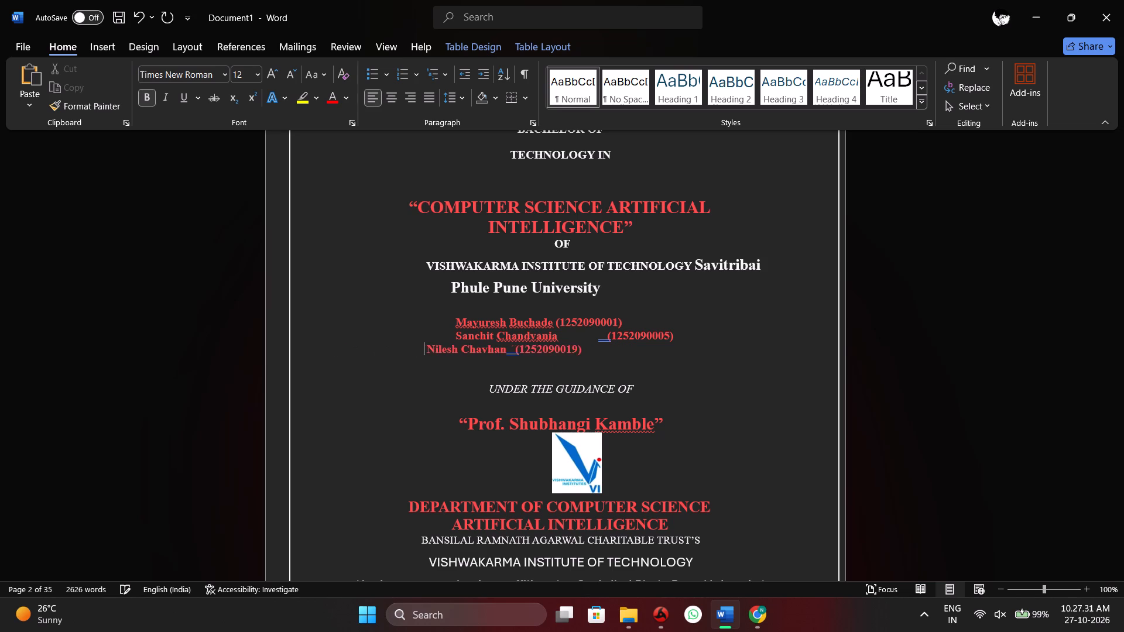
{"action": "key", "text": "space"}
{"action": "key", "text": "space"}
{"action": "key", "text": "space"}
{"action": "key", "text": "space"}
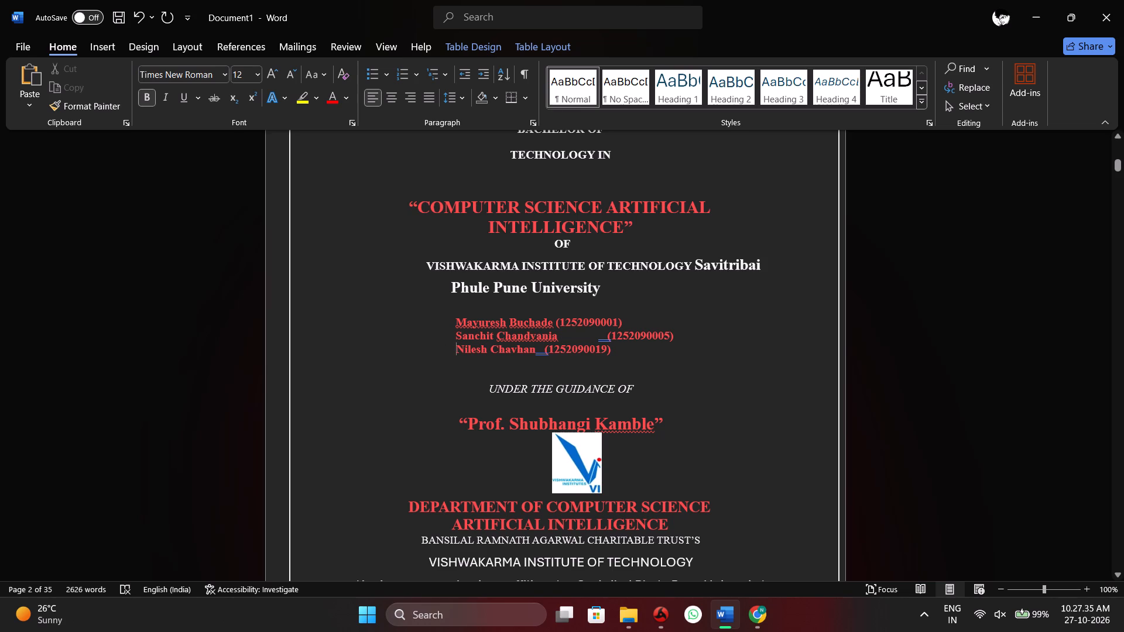
Widen the gap before the bracketed numbers of the third and first students with extra spaces to bring the numbers closer into line.
{"action": "left_click", "coordinate": [545, 346]}
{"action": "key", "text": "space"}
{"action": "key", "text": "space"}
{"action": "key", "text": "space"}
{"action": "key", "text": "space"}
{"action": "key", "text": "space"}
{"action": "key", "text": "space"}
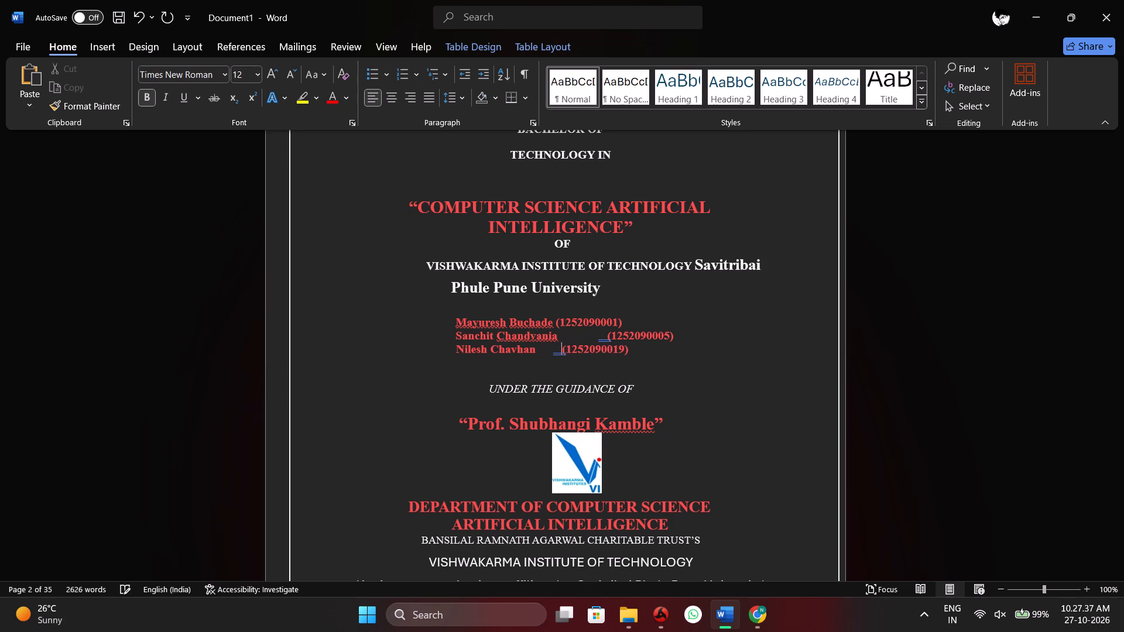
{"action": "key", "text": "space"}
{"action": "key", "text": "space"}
{"action": "left_click", "coordinate": [556, 322]}
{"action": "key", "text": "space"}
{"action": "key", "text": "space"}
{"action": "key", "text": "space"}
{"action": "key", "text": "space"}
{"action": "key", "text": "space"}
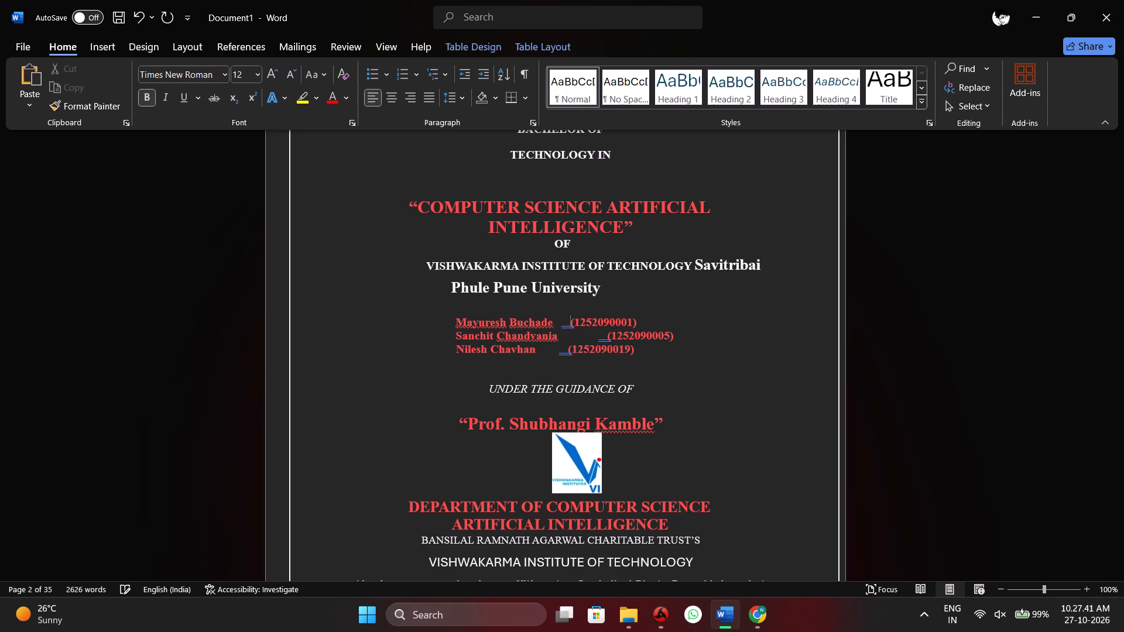
Remove the excess spaces before the second student's bracketed number to bring it in line with the other two.
{"action": "left_click", "coordinate": [605, 336]}
{"action": "key", "text": "BackSpace"}
{"action": "key", "text": "BackSpace"}
{"action": "key", "text": "BackSpace"}
{"action": "key", "text": "BackSpace"}
{"action": "key", "text": "BackSpace"}
{"action": "key", "text": "BackSpace"}
{"action": "key", "text": "BackSpace"}
{"action": "key", "text": "BackSpace"}
{"action": "key", "text": "BackSpace"}
{"action": "key", "text": "BackSpace"}
{"action": "key", "text": "BackSpace"}
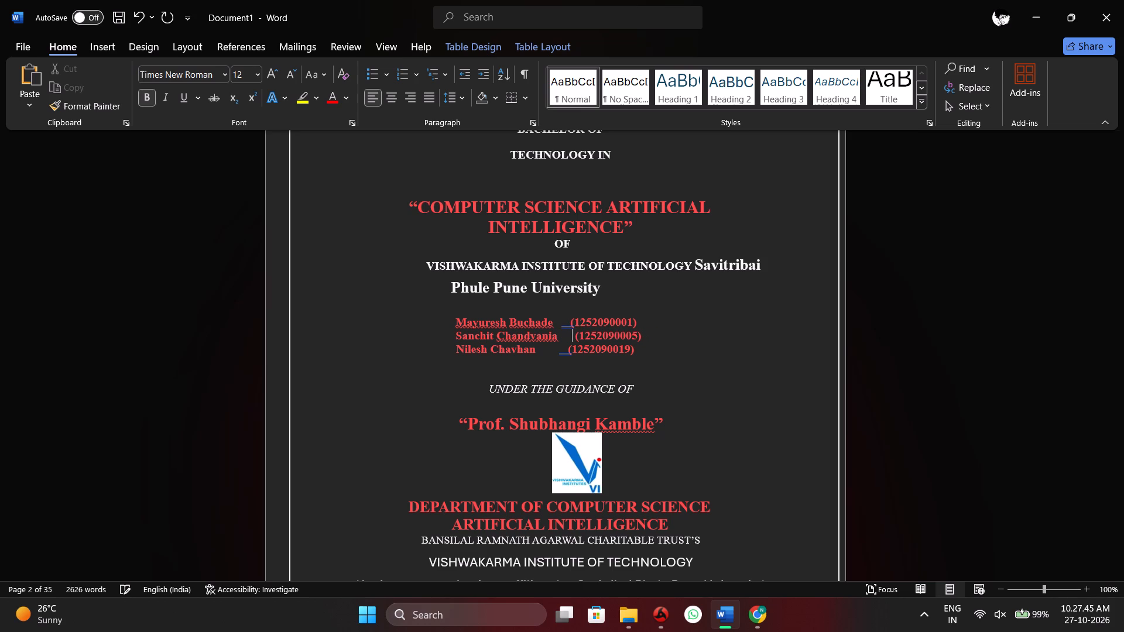
{"action": "left_click", "coordinate": [562, 375]}
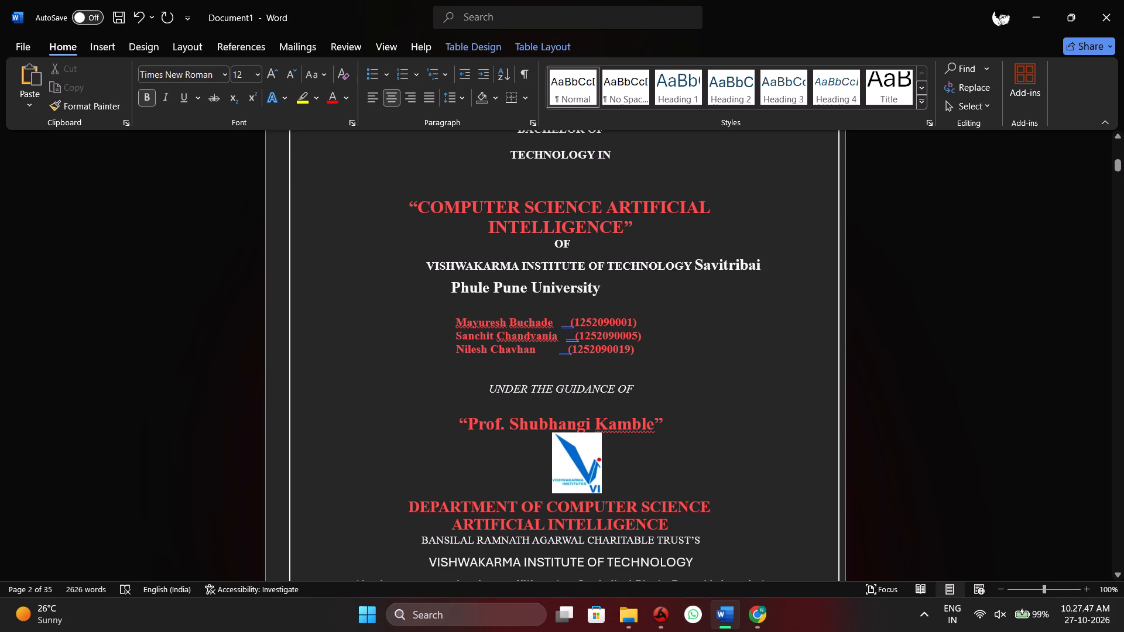
Copy the first Group 11 student's ten-digit number from the spreadsheet and replace the first student's bracketed number in Word with it.
{"action": "left_click", "coordinate": [632, 322]}
{"action": "left_click", "coordinate": [666, 609]}
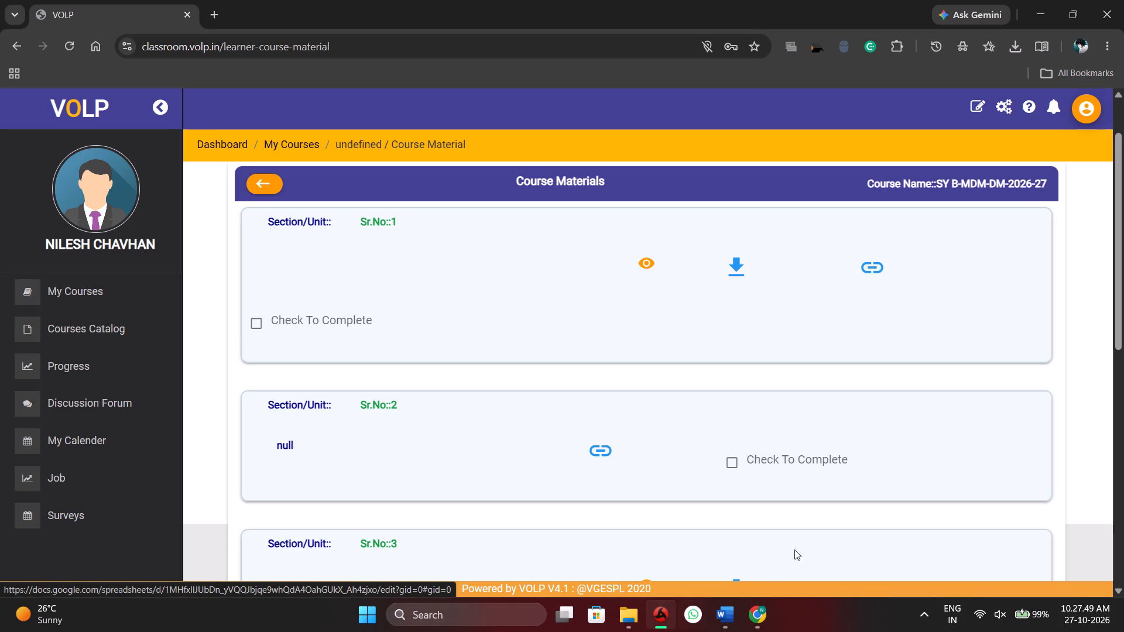
{"action": "left_click", "coordinate": [760, 610]}
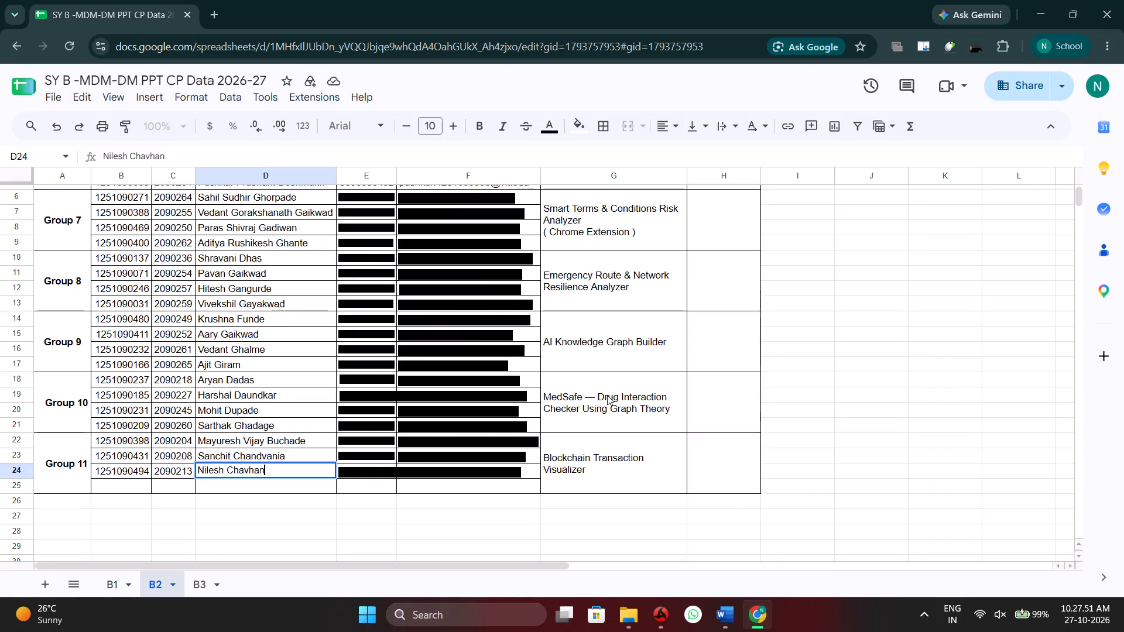
{"action": "left_click", "coordinate": [374, 518]}
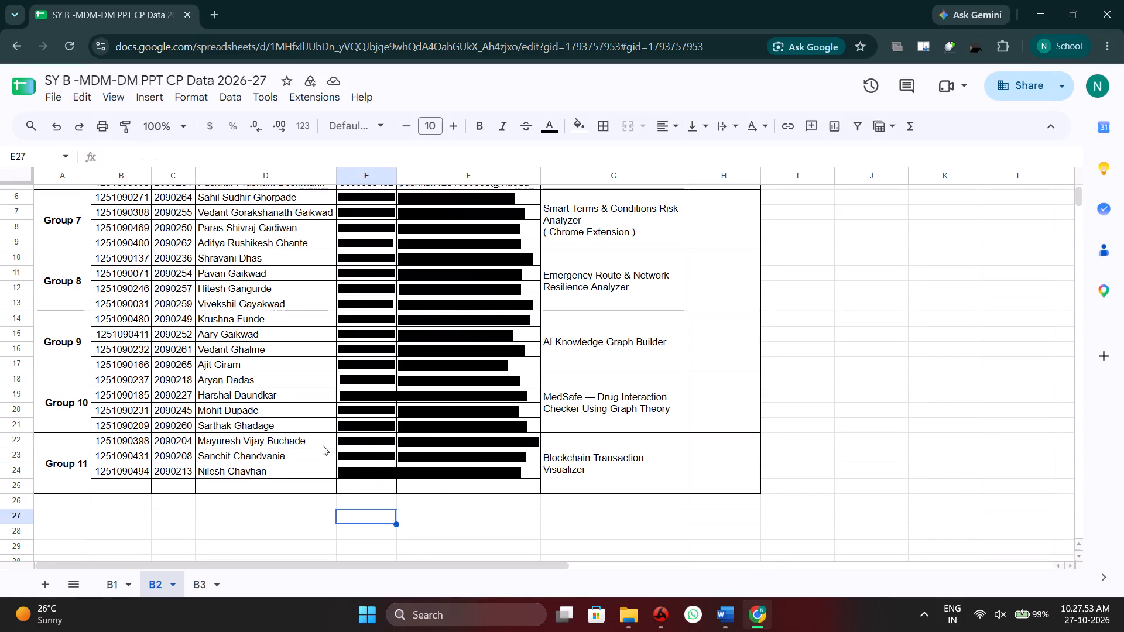
{"action": "triple_click", "coordinate": [136, 442]}
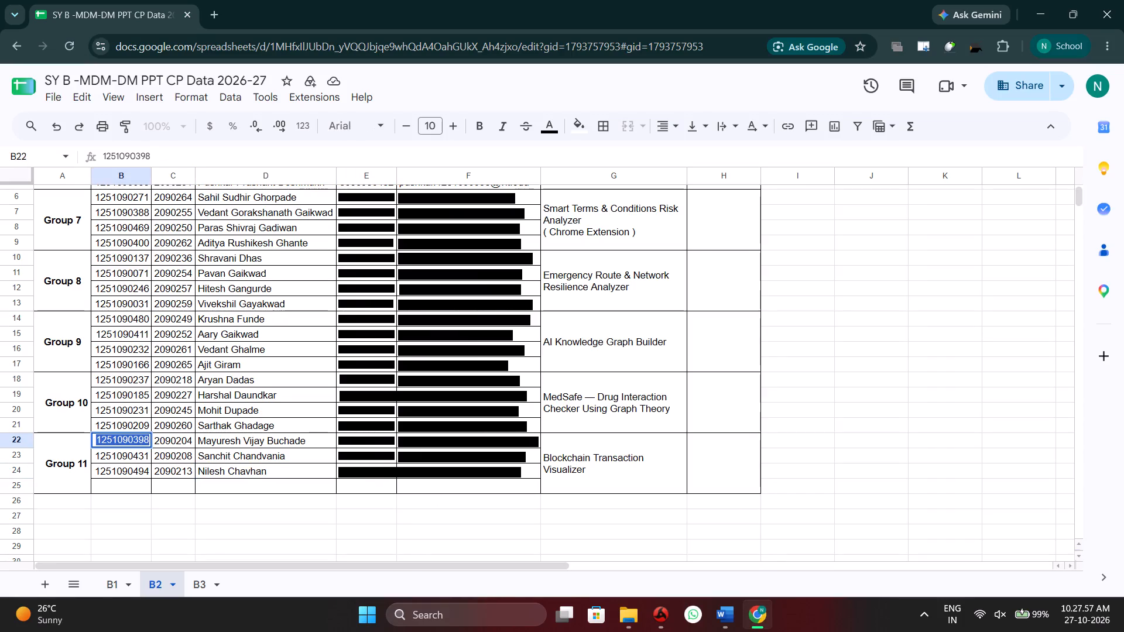
{"action": "key", "text": "ctrl+c"}
{"action": "left_click", "coordinate": [136, 442]}
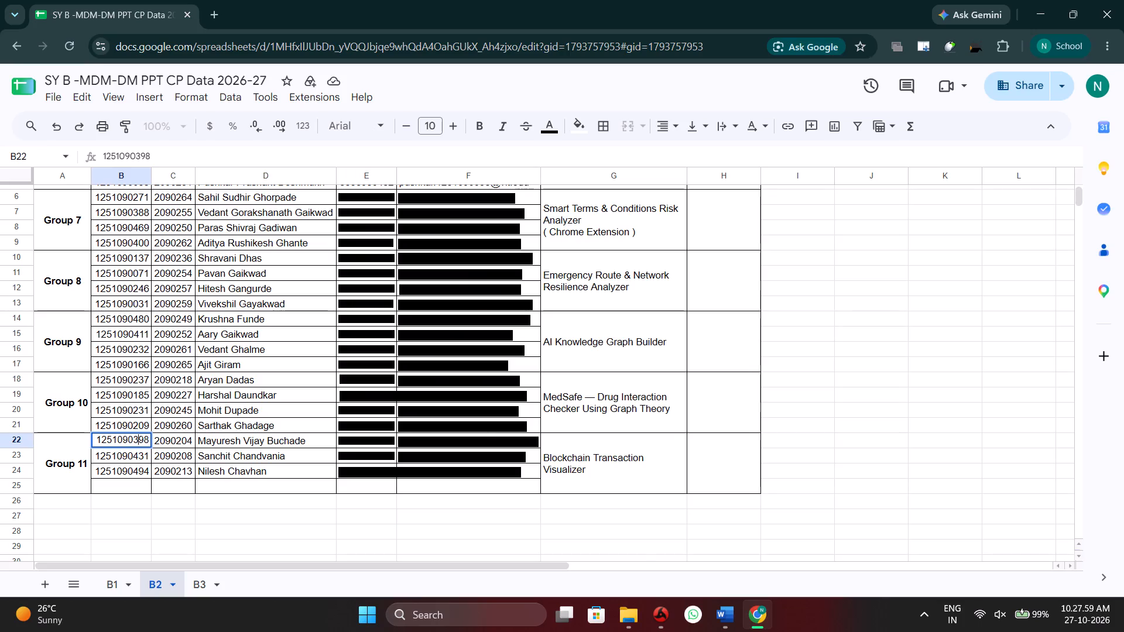
{"action": "left_click", "coordinate": [727, 614]}
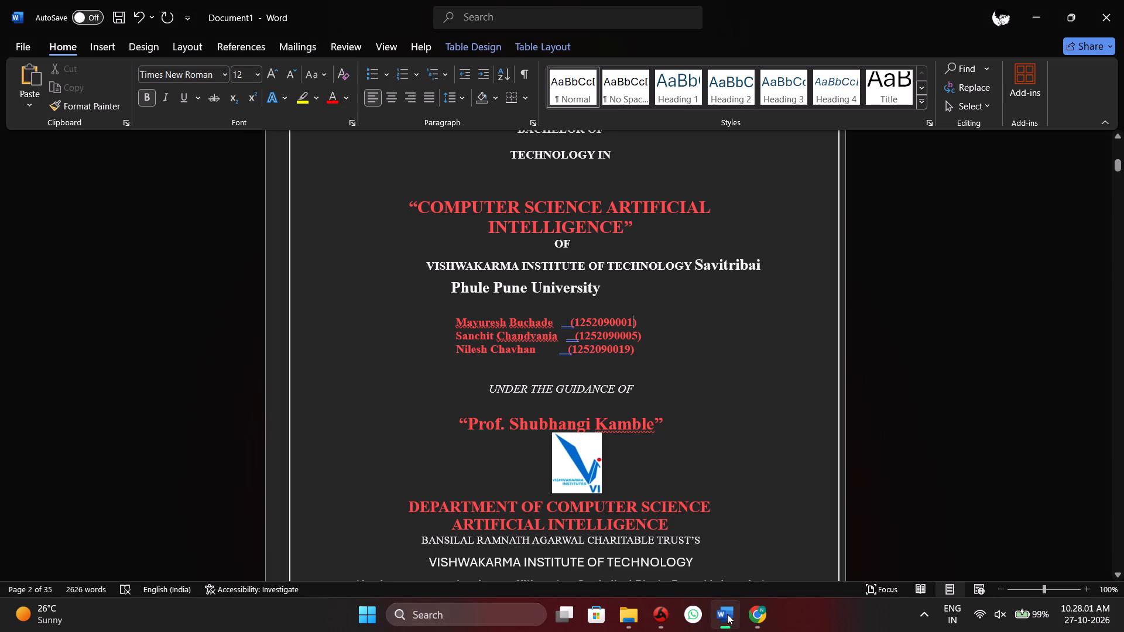
{"action": "double_click", "coordinate": [597, 328]}
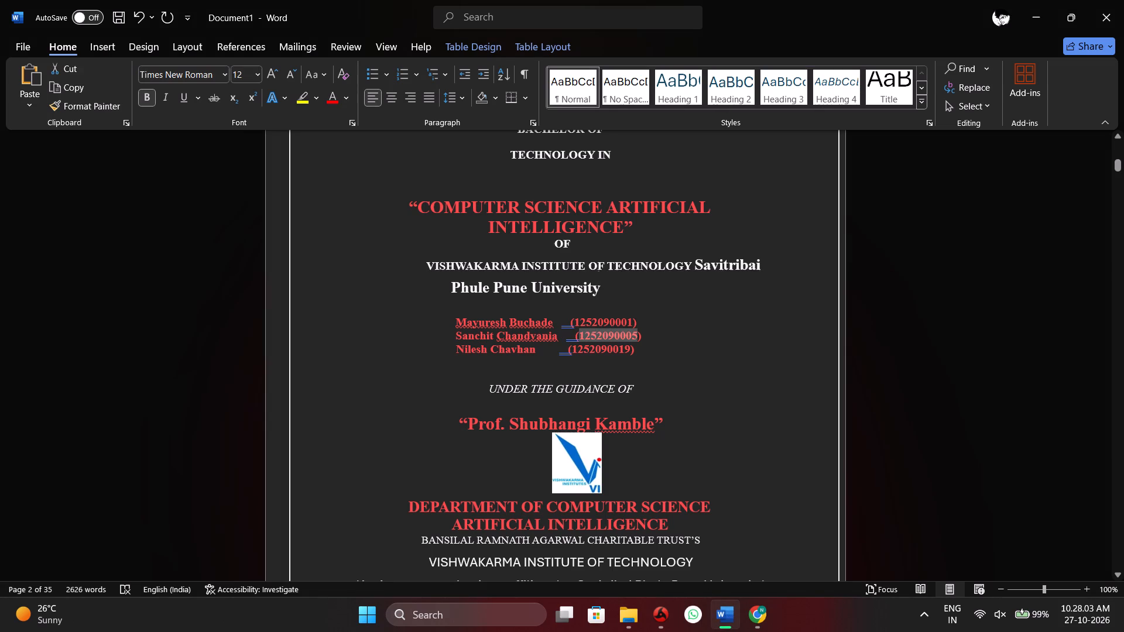
{"action": "double_click", "coordinate": [597, 322]}
{"action": "key", "text": "ctrl+v"}
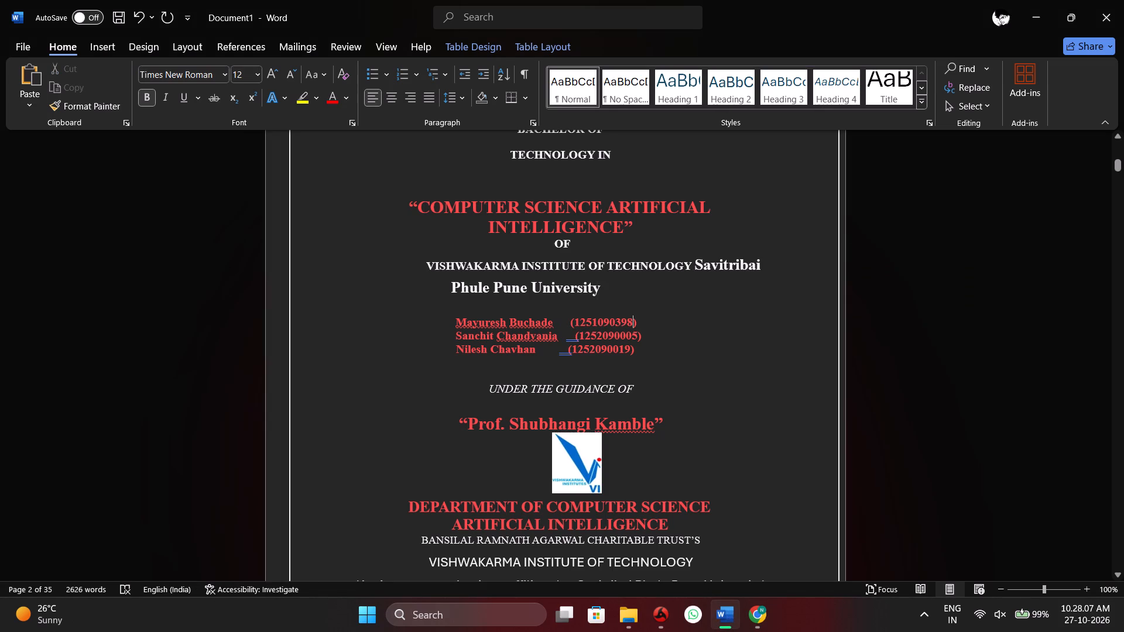
Copy the second Group 11 student's ten-digit number from the spreadsheet and replace the second student's bracketed number in Word with it.
{"action": "left_click", "coordinate": [748, 615]}
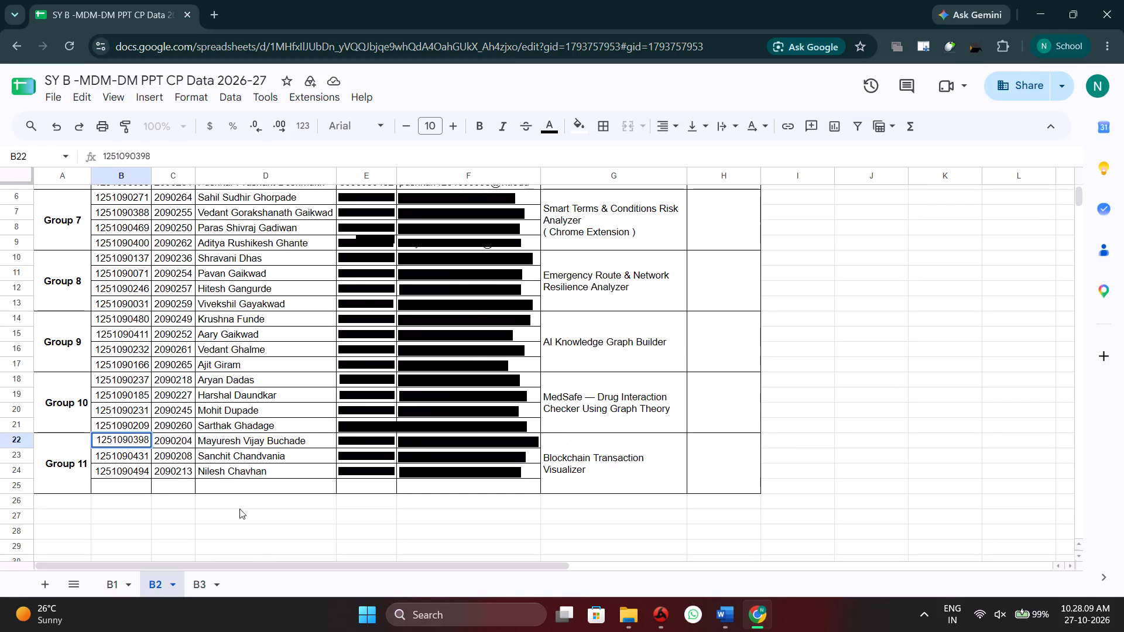
{"action": "triple_click", "coordinate": [122, 450]}
{"action": "left_click", "coordinate": [122, 450]}
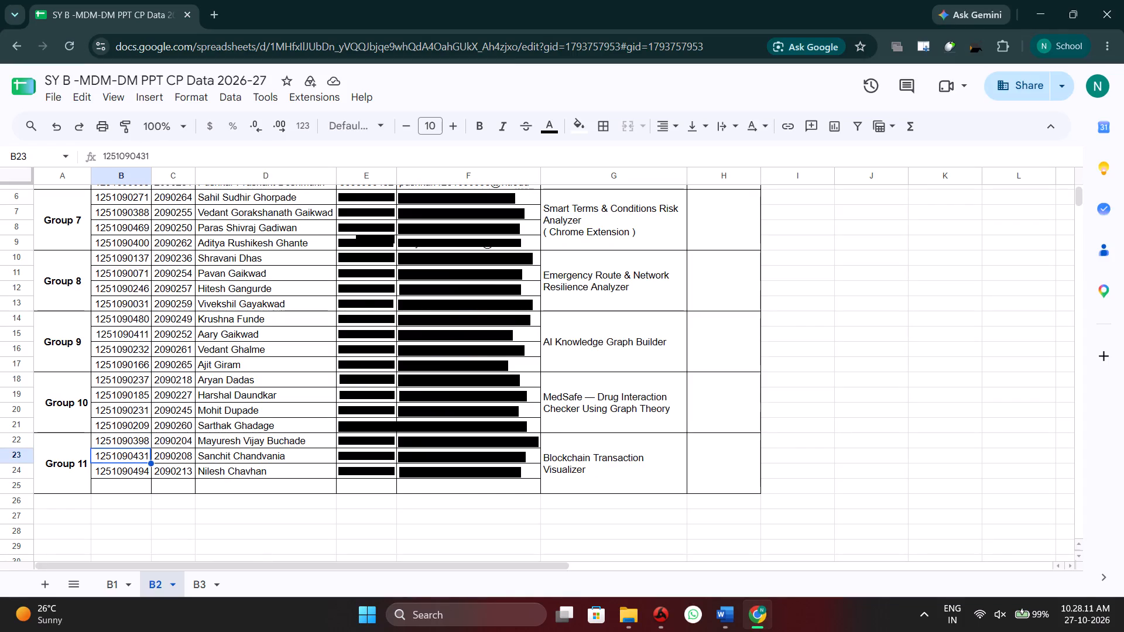
{"action": "triple_click", "coordinate": [126, 456]}
{"action": "left_click", "coordinate": [126, 456]}
{"action": "key", "text": "ctrl+c"}
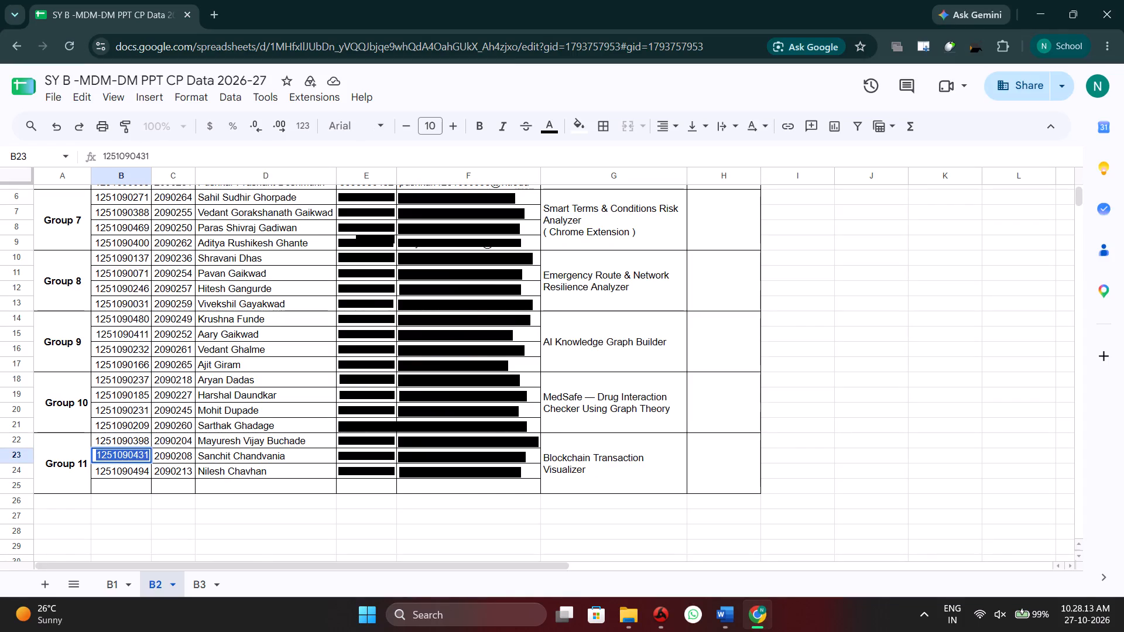
{"action": "left_click", "coordinate": [126, 456]}
{"action": "left_click", "coordinate": [731, 609]}
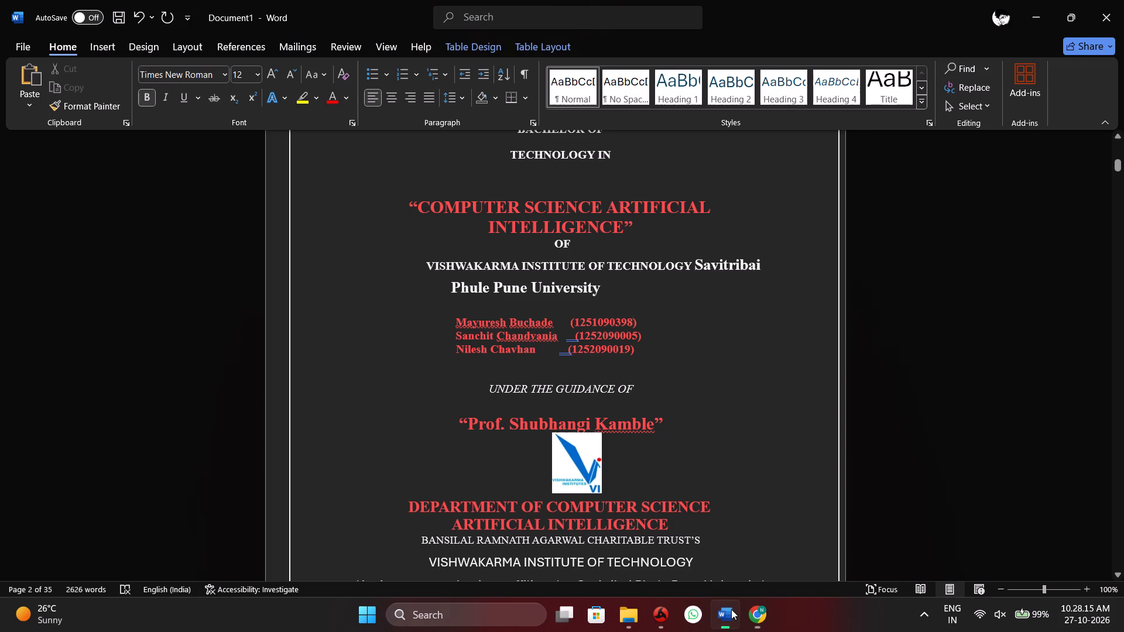
{"action": "double_click", "coordinate": [609, 336]}
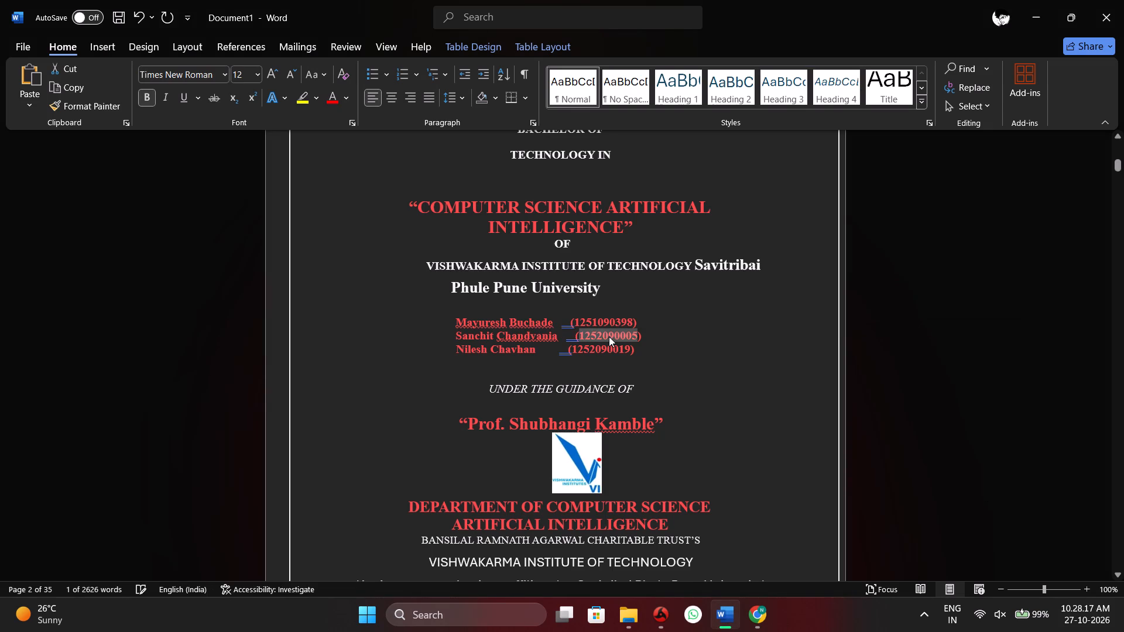
{"action": "key", "text": "ctrl+v"}
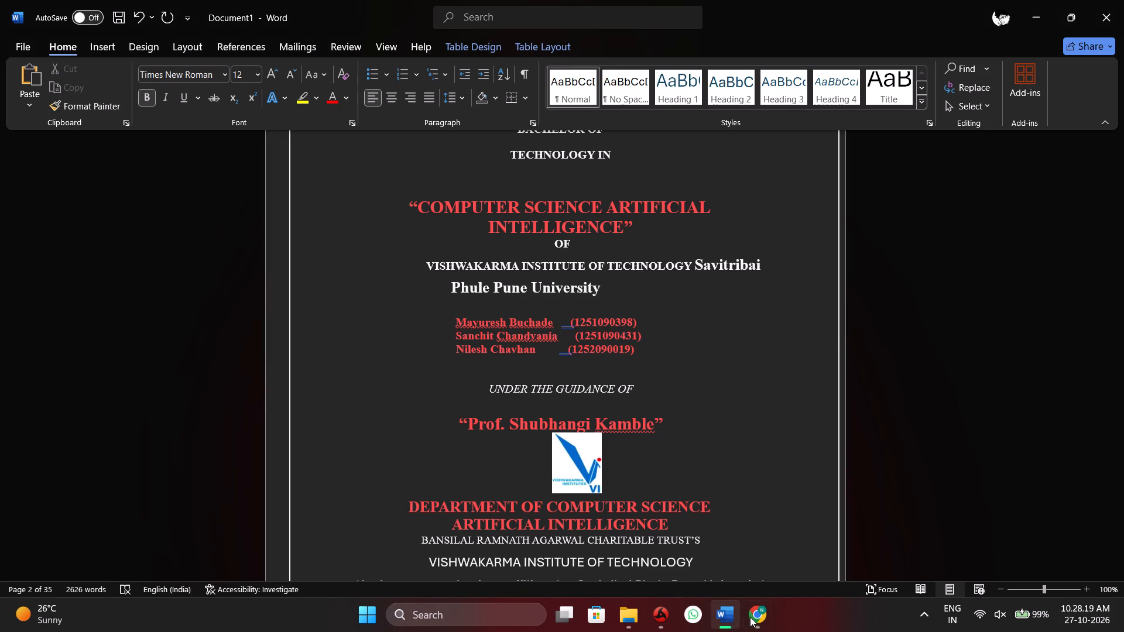
Copy the third Group 11 student's ten-digit number from the spreadsheet and replace the third student's bracketed number in Word with it.
{"action": "left_click", "coordinate": [751, 617]}
{"action": "left_click", "coordinate": [113, 473]}
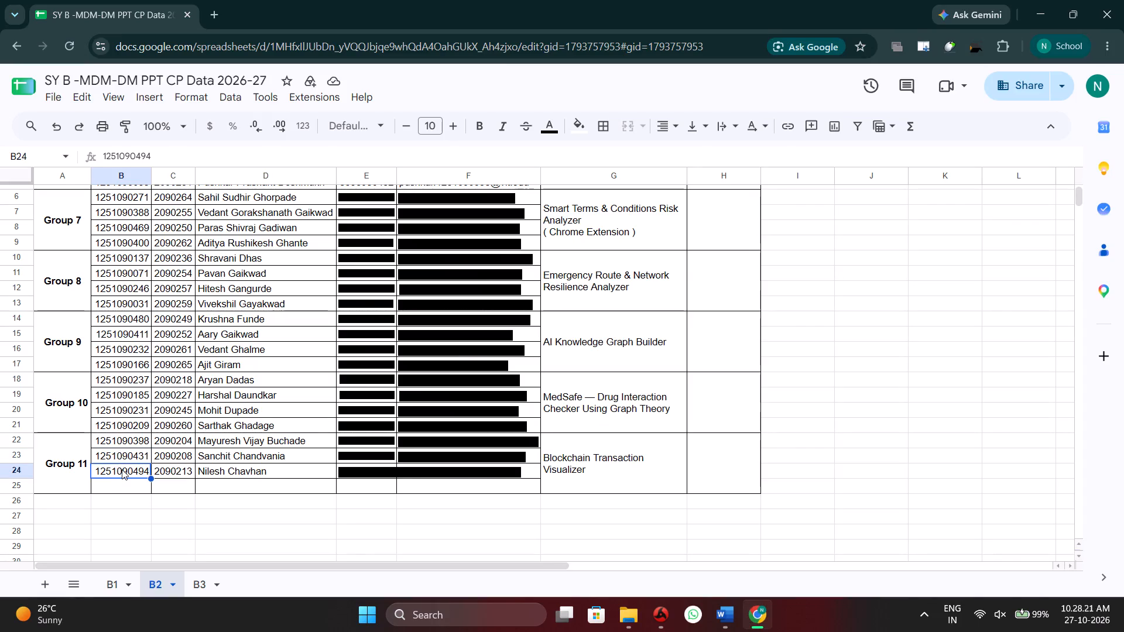
{"action": "triple_click", "coordinate": [122, 469]}
{"action": "key", "text": "ctrl+c"}
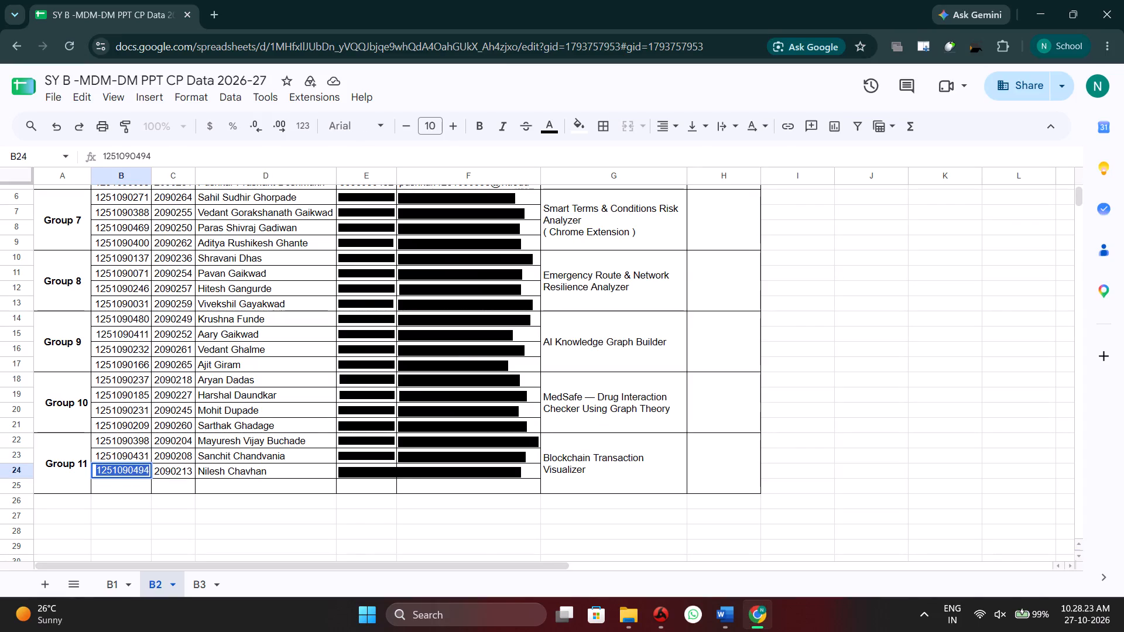
{"action": "left_click", "coordinate": [716, 621]}
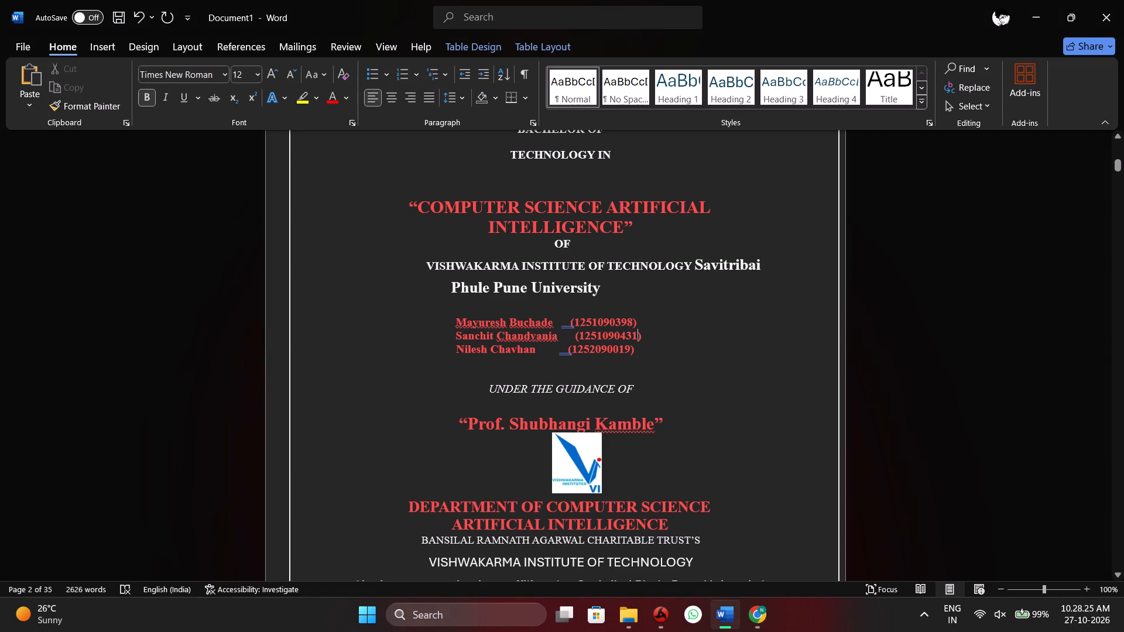
{"action": "triple_click", "coordinate": [616, 349]}
{"action": "left_click", "coordinate": [616, 349]}
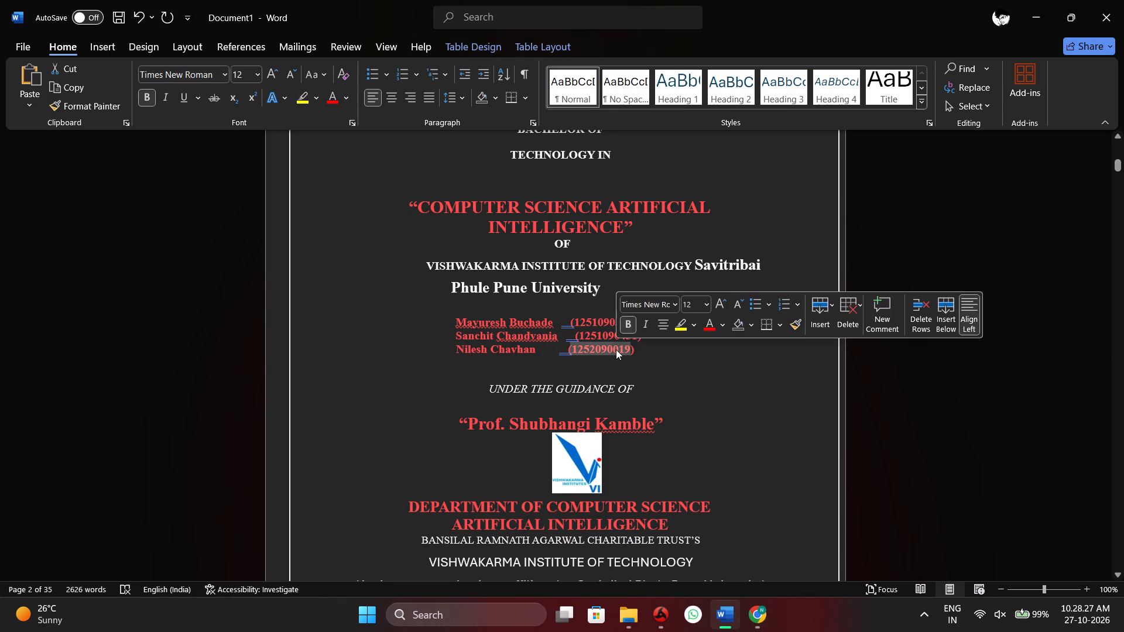
{"action": "key", "text": "ctrl+v"}
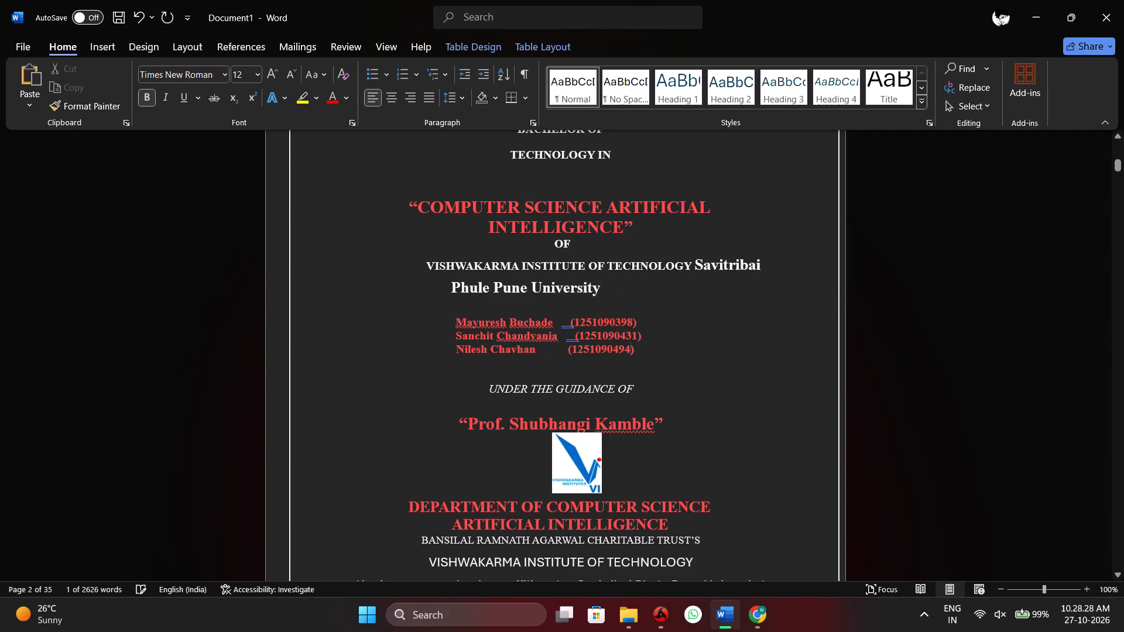
Fine-tune the spaces before the three bracketed student numbers on the title page so they line up in one column.
{"action": "left_click", "coordinate": [567, 354]}
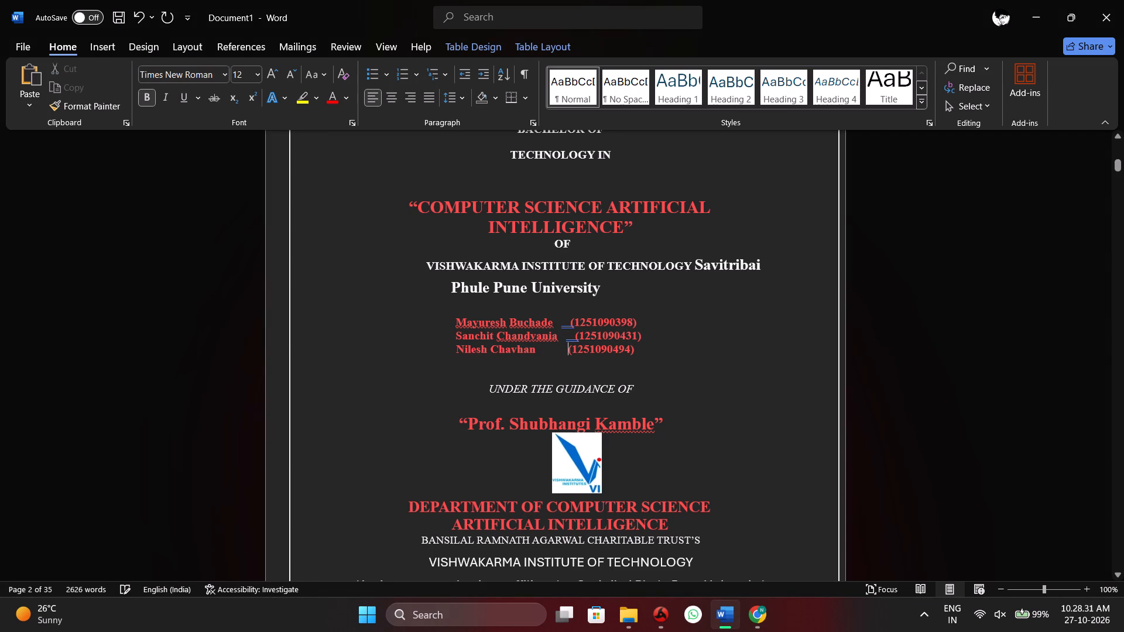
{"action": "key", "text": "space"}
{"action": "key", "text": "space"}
{"action": "left_click", "coordinate": [566, 320]}
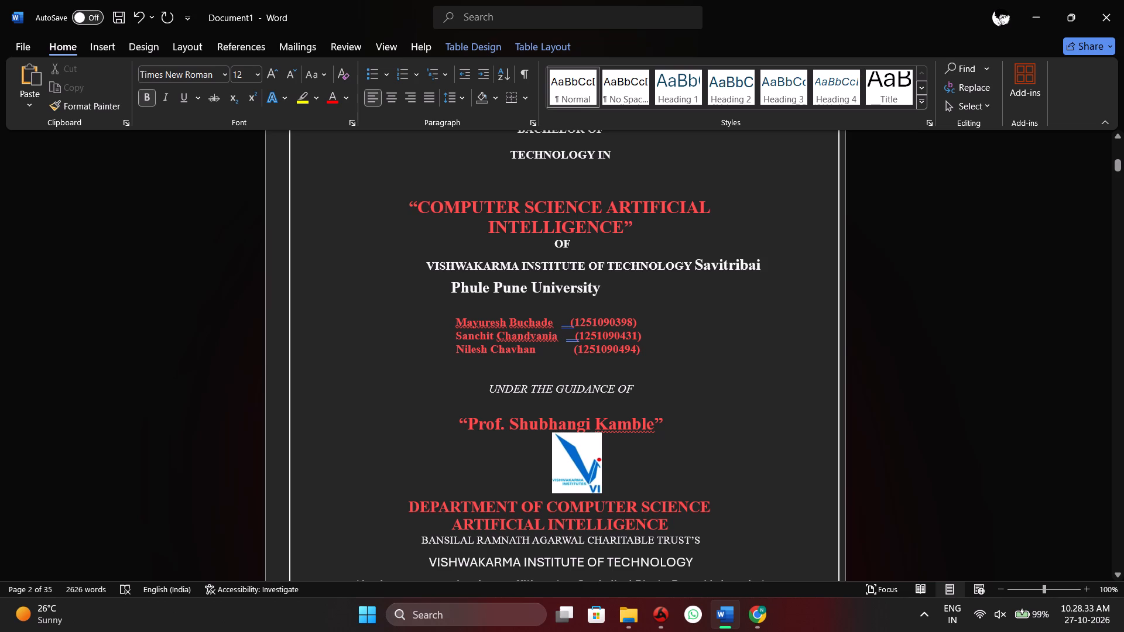
{"action": "left_click", "coordinate": [567, 321]}
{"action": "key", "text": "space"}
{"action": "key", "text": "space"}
{"action": "left_click", "coordinate": [568, 352]}
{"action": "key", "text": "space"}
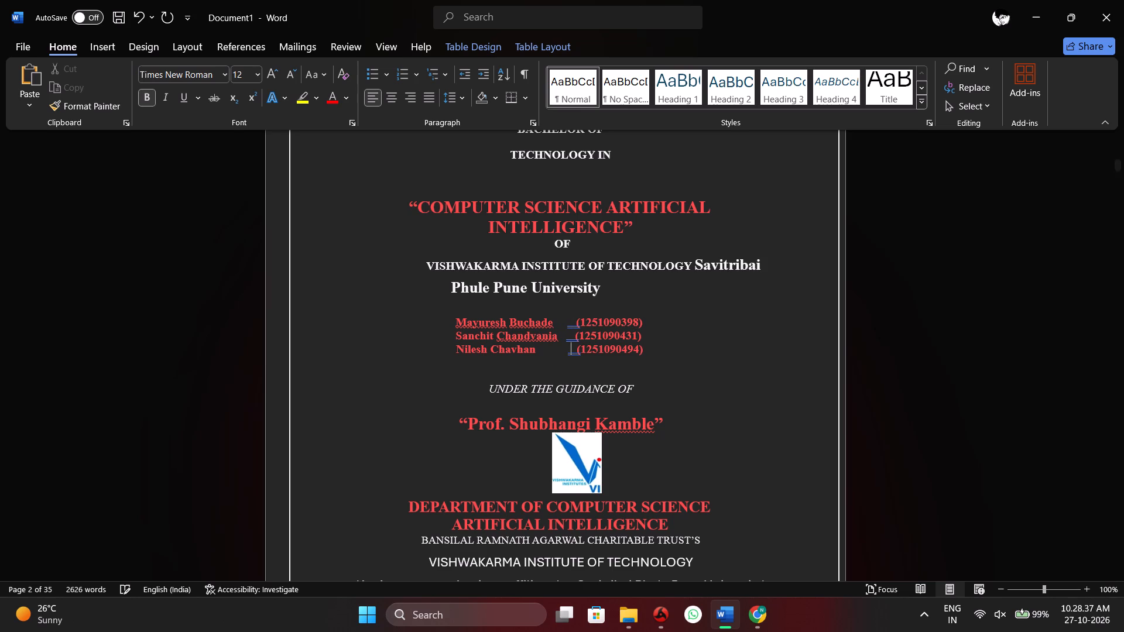
{"action": "left_click", "coordinate": [567, 344]}
{"action": "left_click", "coordinate": [568, 327]}
{"action": "left_click", "coordinate": [575, 336]}
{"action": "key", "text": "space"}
{"action": "left_click", "coordinate": [687, 374]}
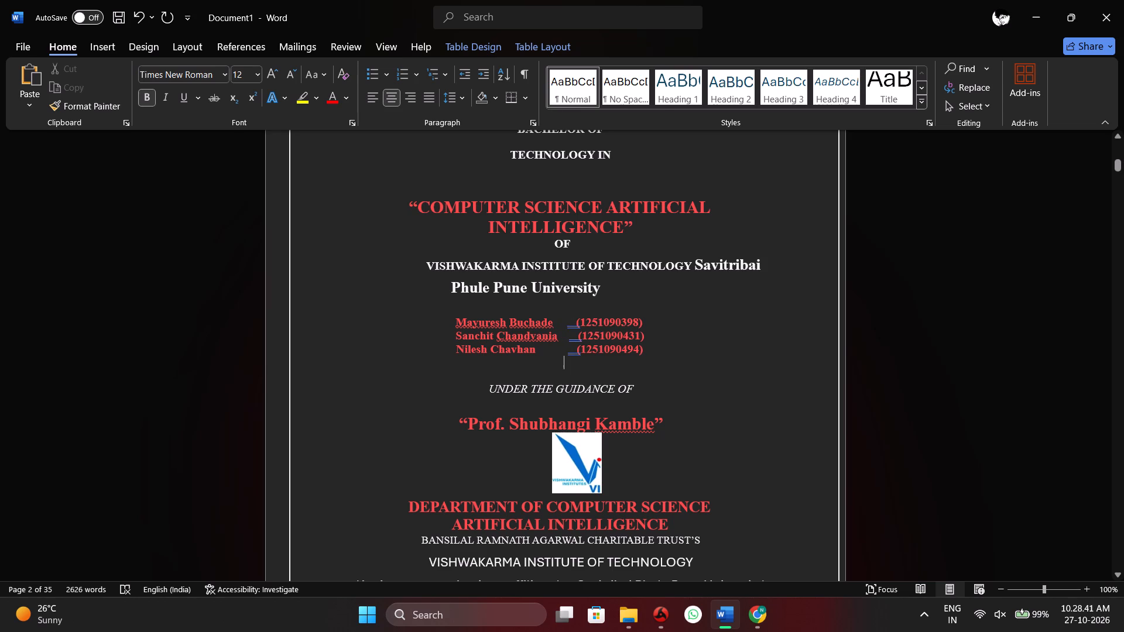
Review the title page's layout from the course heading down to the institute lines at its bottom.
{"action": "scroll", "coordinate": [687, 374], "scroll_direction": "up", "scroll_amount": 5}
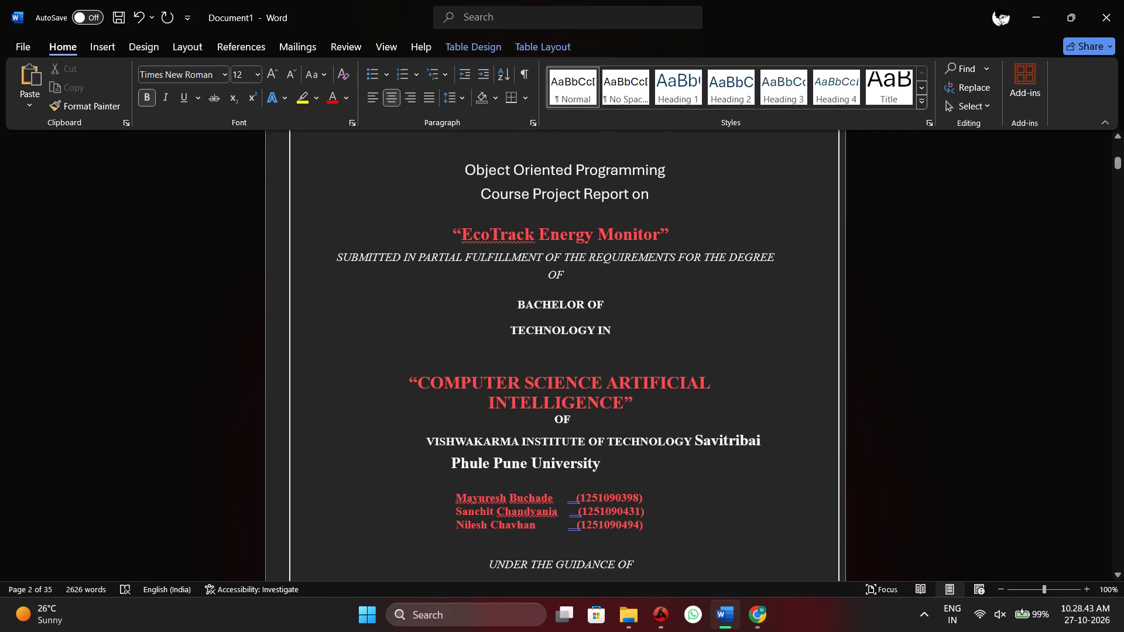
{"action": "scroll", "coordinate": [599, 369], "scroll_direction": "up", "scroll_amount": 2}
{"action": "scroll", "coordinate": [600, 366], "scroll_direction": "down", "scroll_amount": 2}
{"action": "scroll", "coordinate": [600, 366], "scroll_direction": "up", "scroll_amount": 8}
{"action": "scroll", "coordinate": [600, 366], "scroll_direction": "down", "scroll_amount": 17}
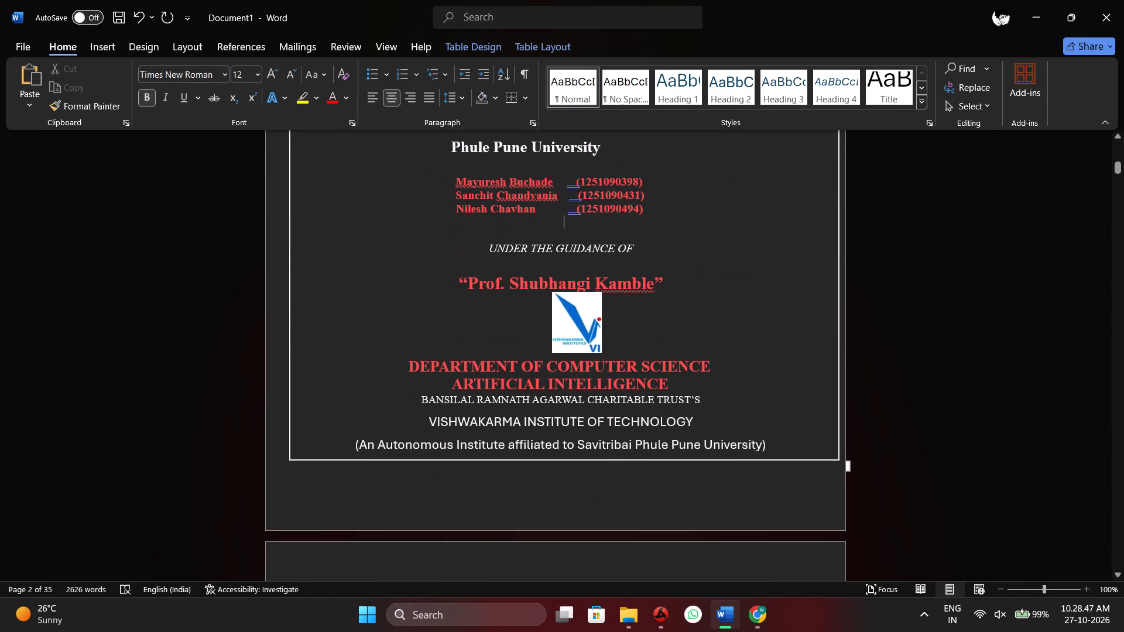
{"action": "scroll", "coordinate": [600, 366], "scroll_direction": "down", "scroll_amount": 8}
{"action": "scroll", "coordinate": [600, 366], "scroll_direction": "up", "scroll_amount": 20}
{"action": "scroll", "coordinate": [600, 366], "scroll_direction": "up", "scroll_amount": 1}
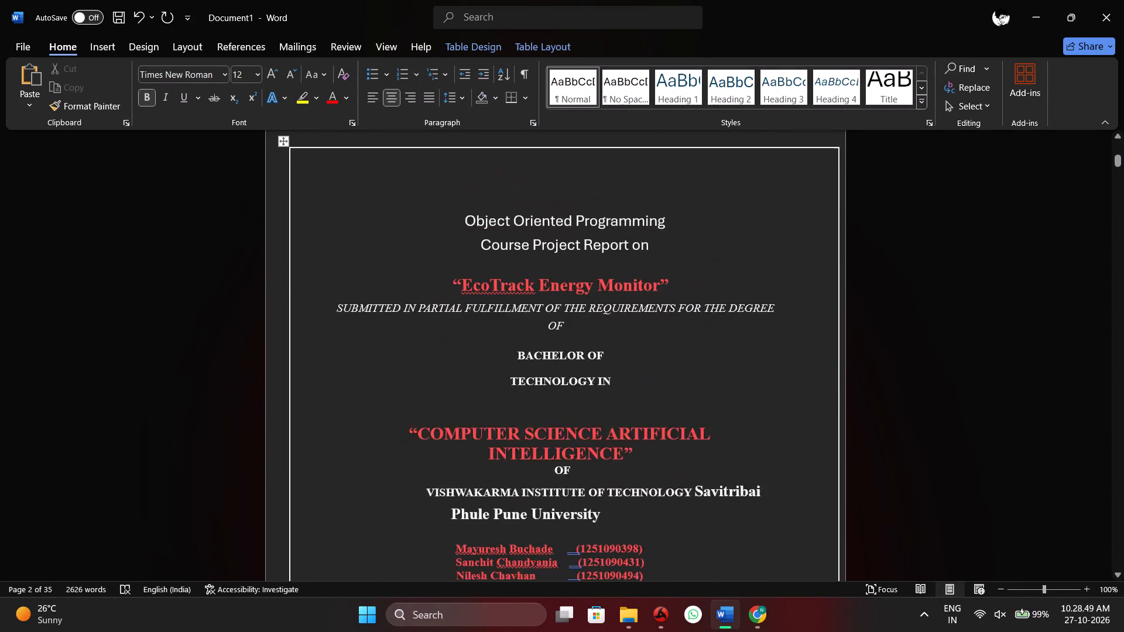
{"action": "scroll", "coordinate": [600, 366], "scroll_direction": "up", "scroll_amount": 3}
{"action": "left_click", "coordinate": [547, 394]}
{"action": "scroll", "coordinate": [546, 393], "scroll_direction": "down", "scroll_amount": 3}
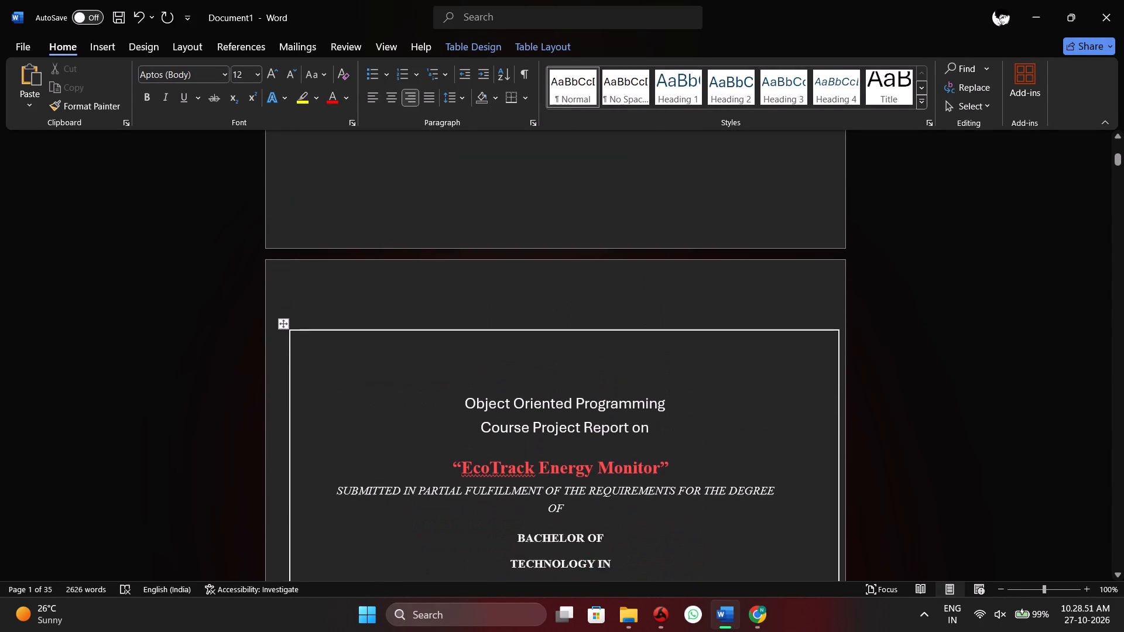
{"action": "scroll", "coordinate": [546, 393], "scroll_direction": "down", "scroll_amount": 3}
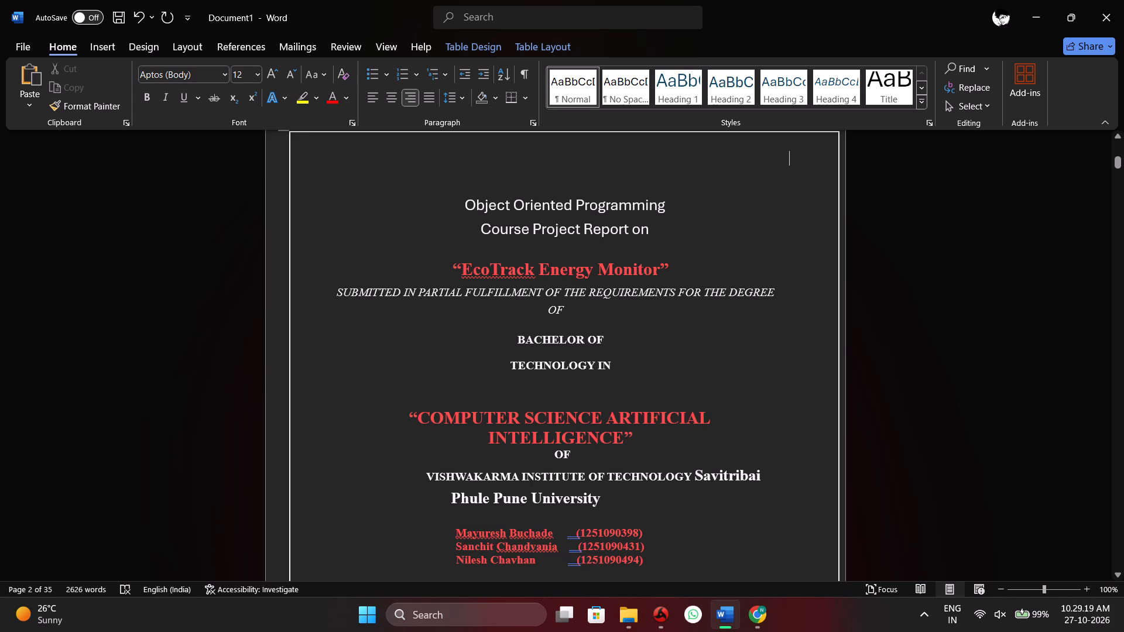
{"action": "scroll", "coordinate": [551, 374], "scroll_direction": "down", "scroll_amount": 1}
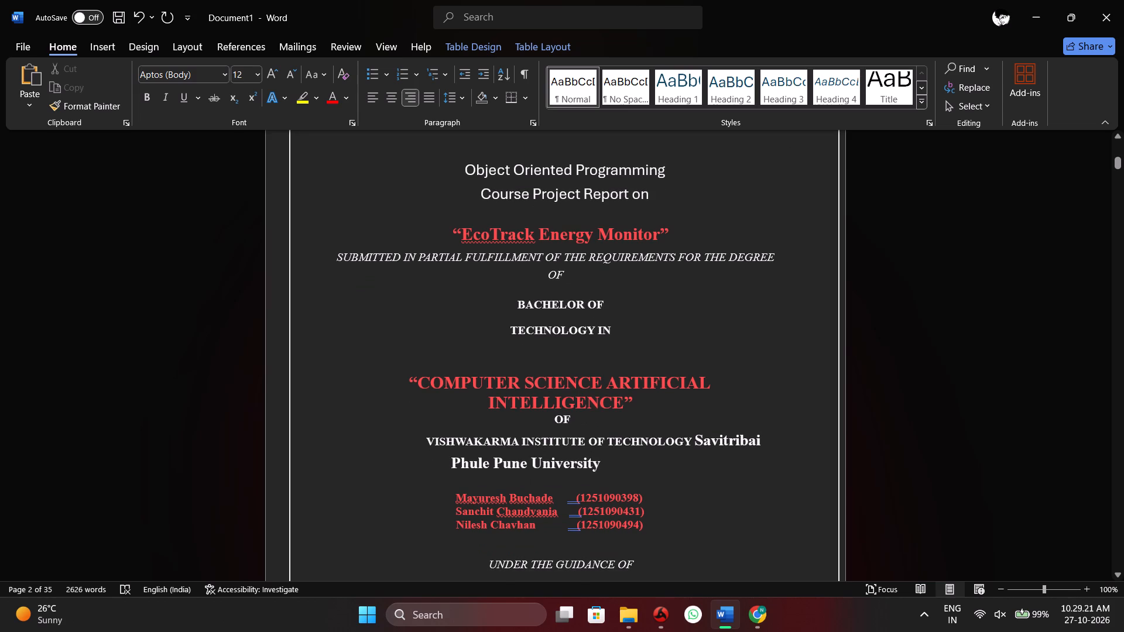
Centre the two title-page lines reading "VISHWAKARMA INSTITUTE OF TECHNOLOGY Savitribai Phule Pune University".
{"action": "left_click", "coordinate": [544, 348]}
{"action": "scroll", "coordinate": [544, 348], "scroll_direction": "down", "scroll_amount": 6}
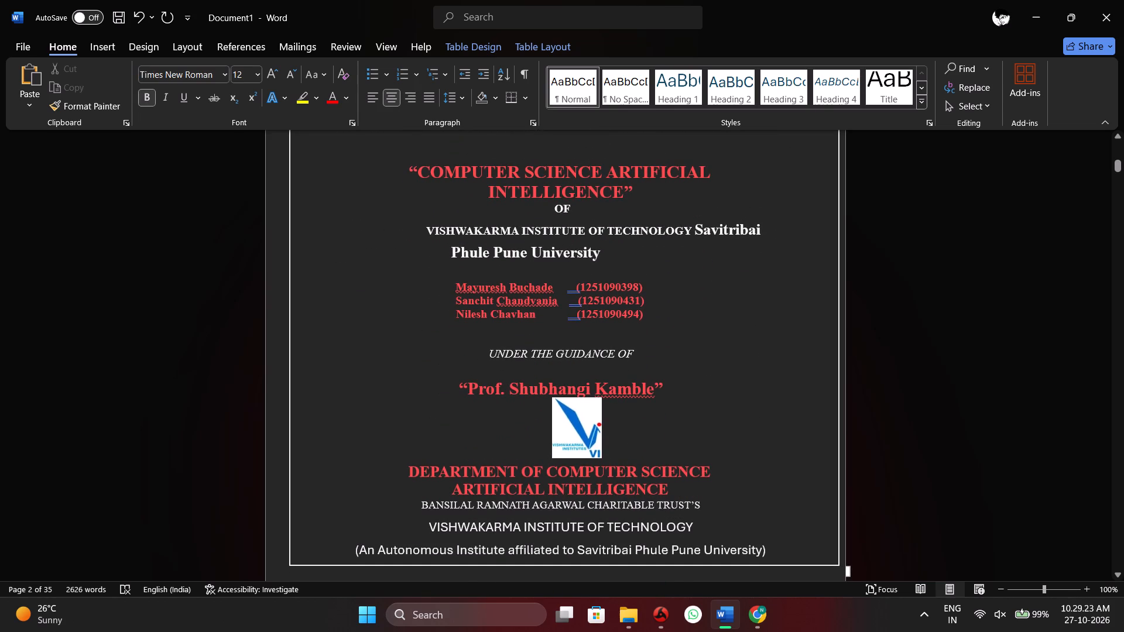
{"action": "left_click_drag", "start_coordinate": [423, 228], "coordinate": [481, 231]}
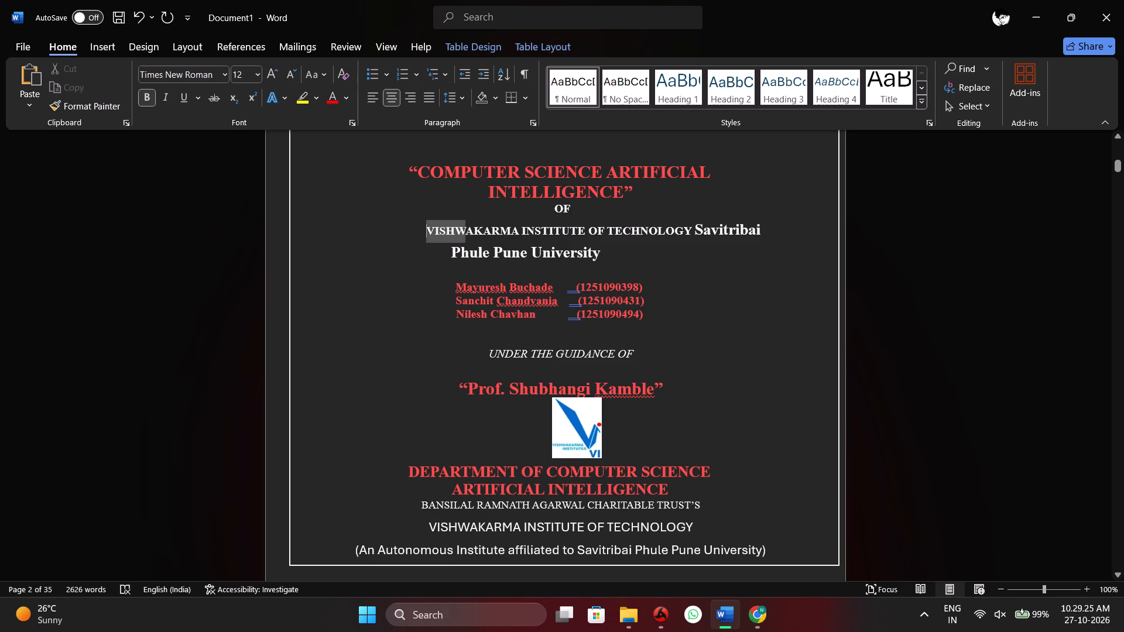
{"action": "left_click_drag", "start_coordinate": [481, 231], "coordinate": [623, 247]}
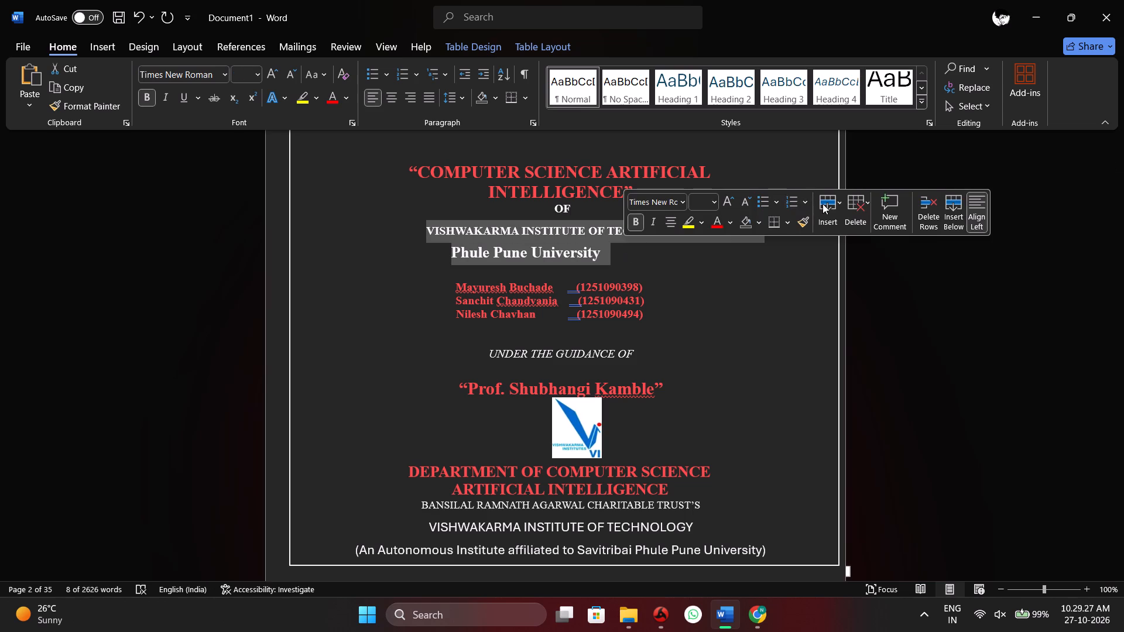
{"action": "left_click", "coordinate": [669, 219]}
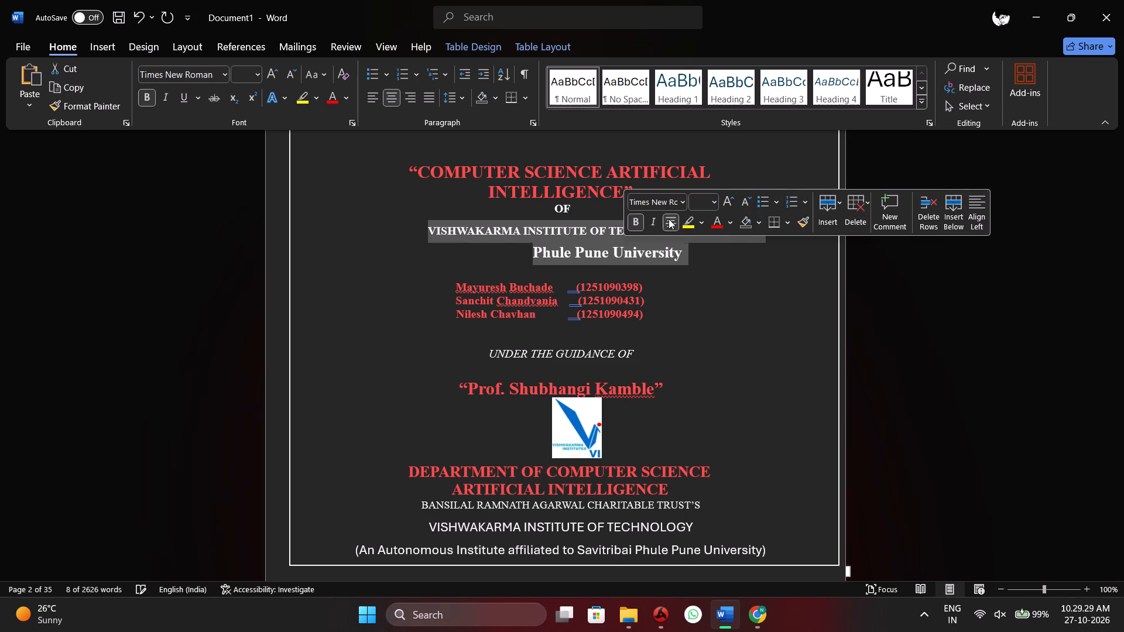
{"action": "left_click", "coordinate": [682, 303]}
Join "Phule Pune University" to the line above and break it onto its own line again to reduce its offset.
{"action": "scroll", "coordinate": [682, 303], "scroll_direction": "up", "scroll_amount": 3}
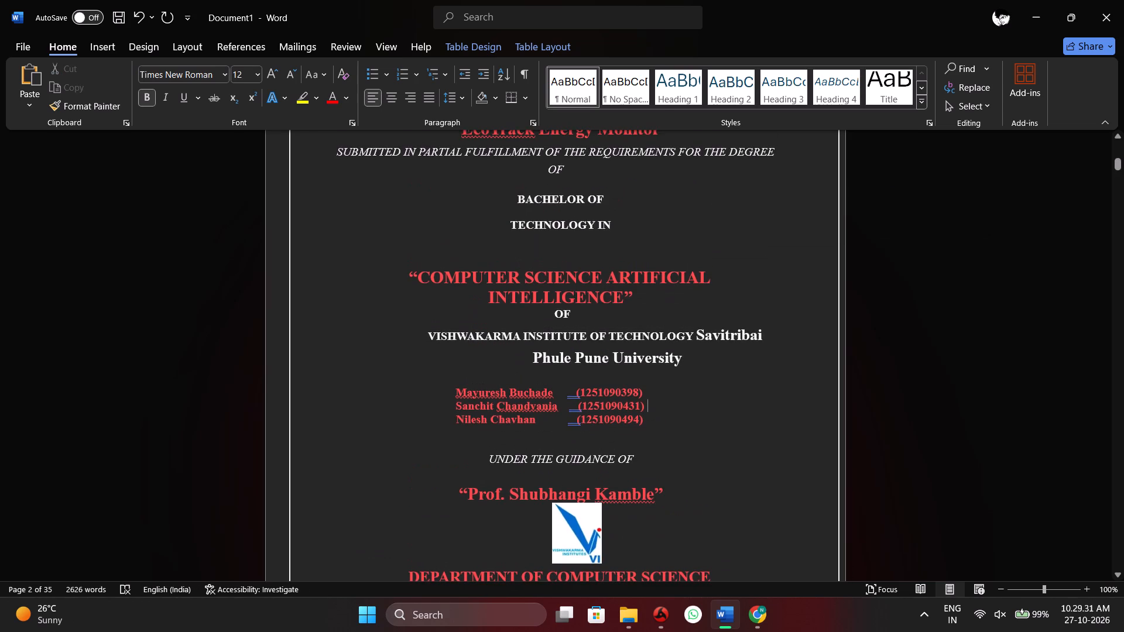
{"action": "scroll", "coordinate": [682, 303], "scroll_direction": "up", "scroll_amount": 2}
{"action": "left_click", "coordinate": [533, 424]}
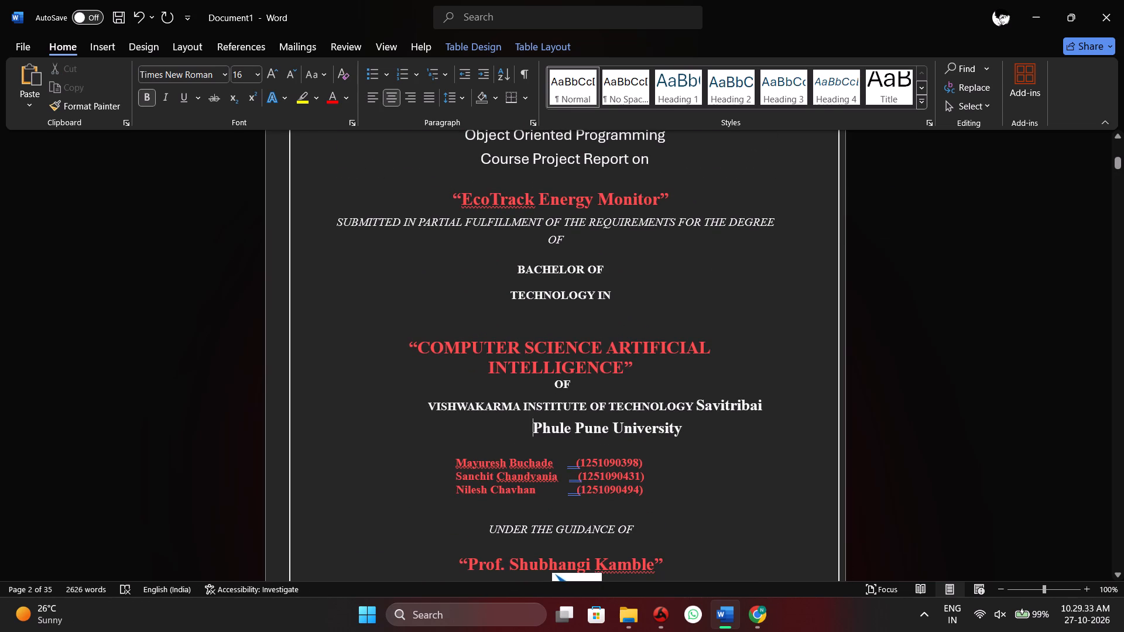
{"action": "key", "text": "BackSpace"}
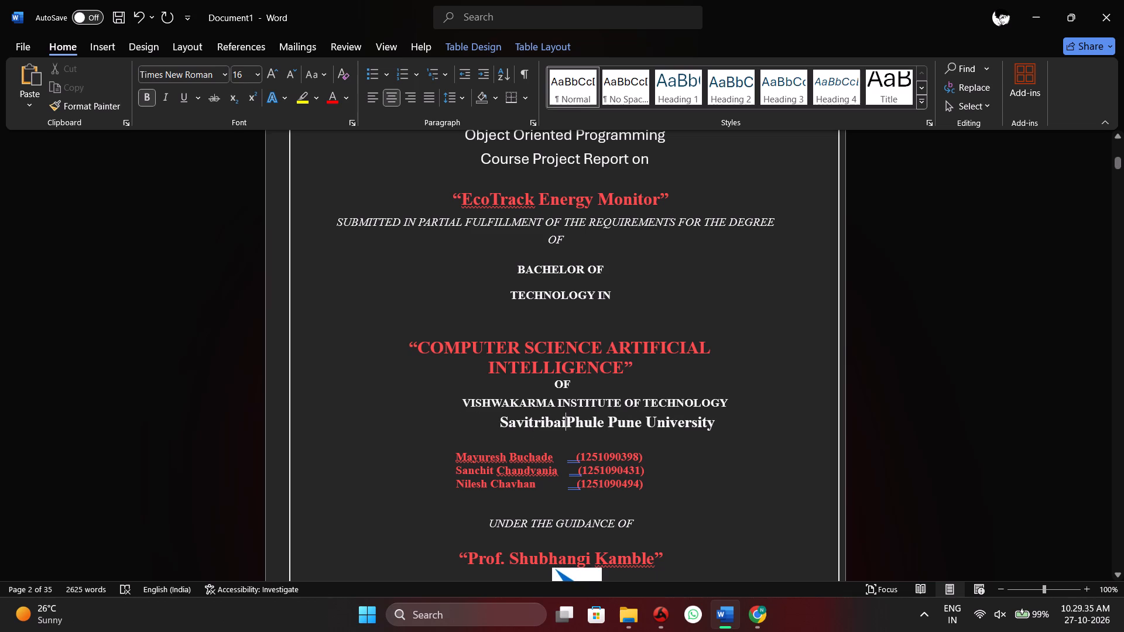
{"action": "key", "text": "Return"}
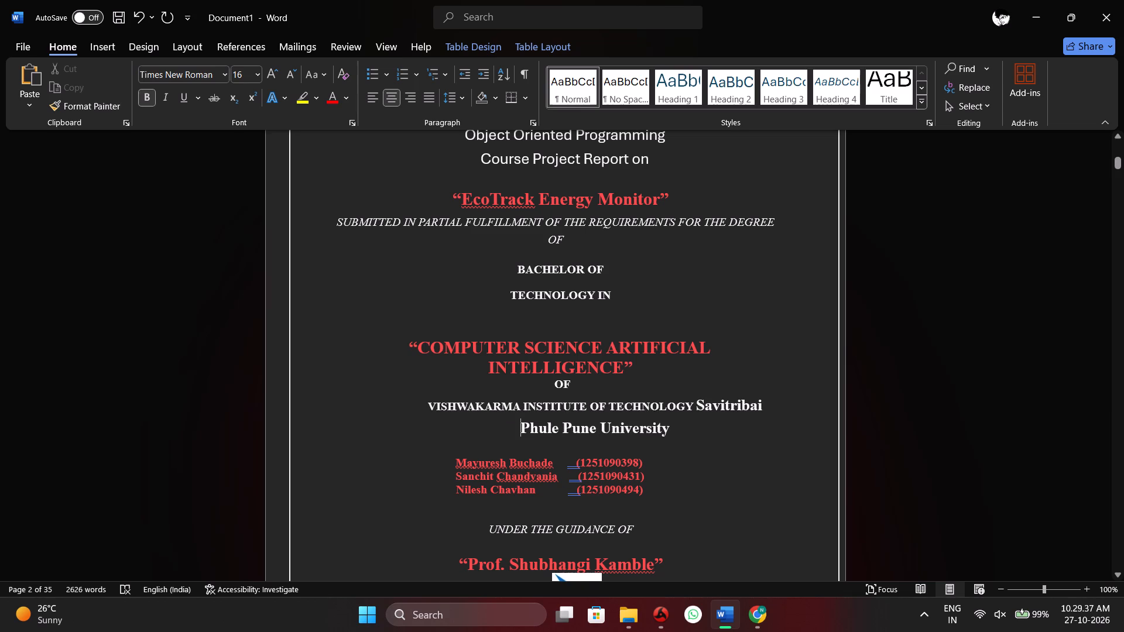
Remove the indent before "VISHWAKARMA INSTITUTE OF TECHNOLOGY" and break it back onto its own line below "OF".
{"action": "left_click", "coordinate": [431, 399]}
{"action": "key", "text": "BackSpace"}
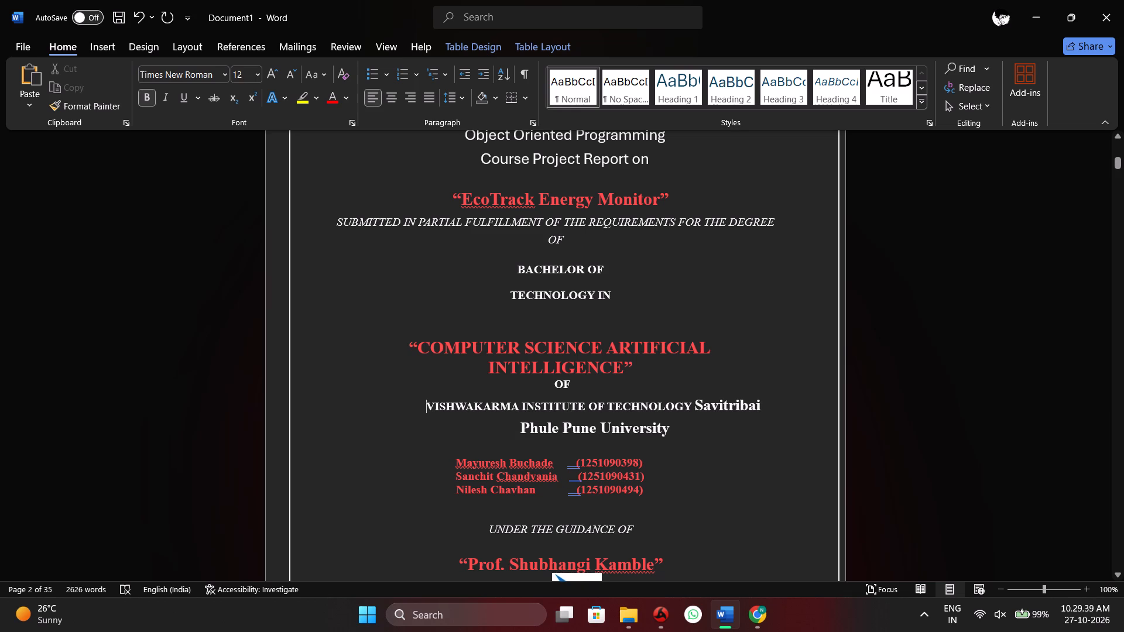
{"action": "key", "text": "BackSpace"}
{"action": "key", "text": "BackSpace"}
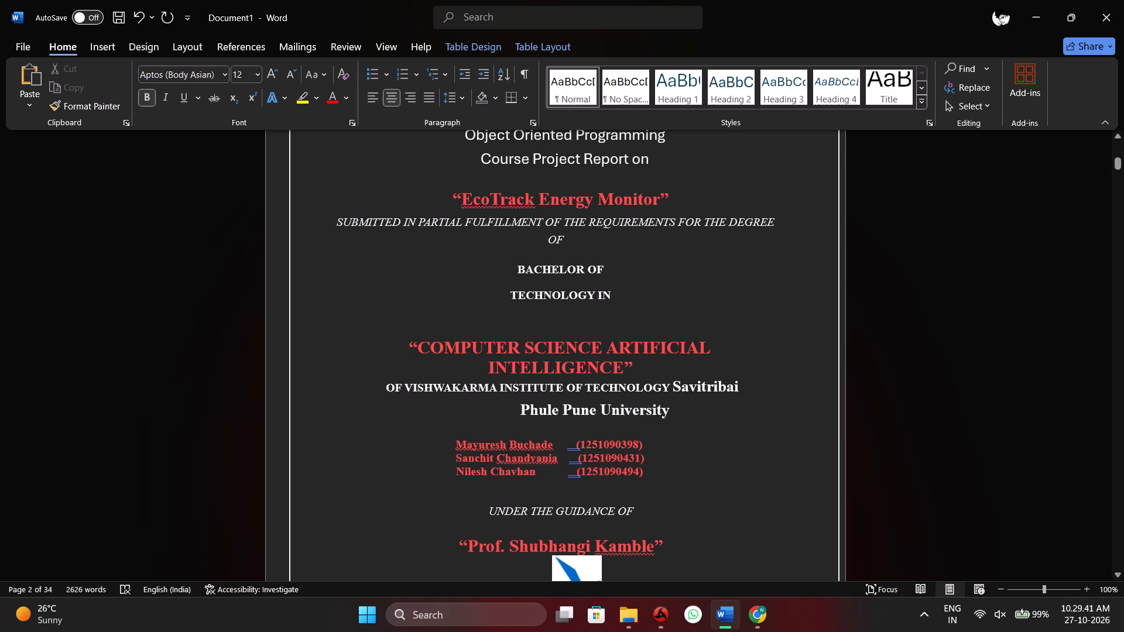
{"action": "key", "text": "Return"}
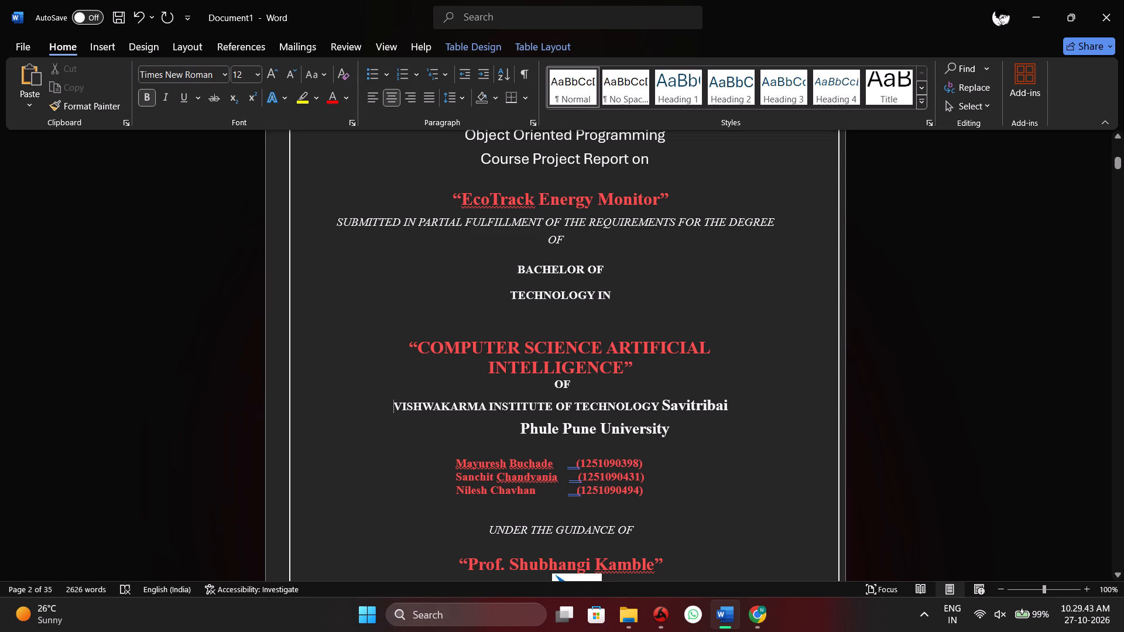
Delete the guide's name under "UNDER THE GUIDANCE OF", keeping only "Prof." and the quotation marks.
{"action": "scroll", "coordinate": [568, 397], "scroll_direction": "down", "scroll_amount": 13}
{"action": "scroll", "coordinate": [568, 391], "scroll_direction": "up", "scroll_amount": 5}
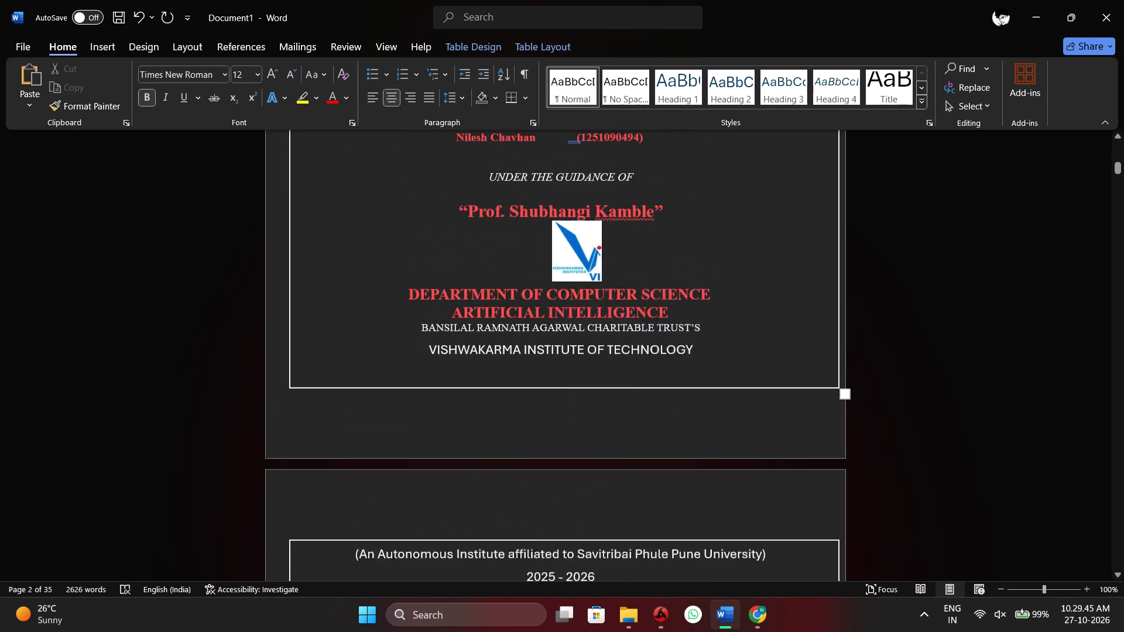
{"action": "scroll", "coordinate": [568, 390], "scroll_direction": "up", "scroll_amount": 10}
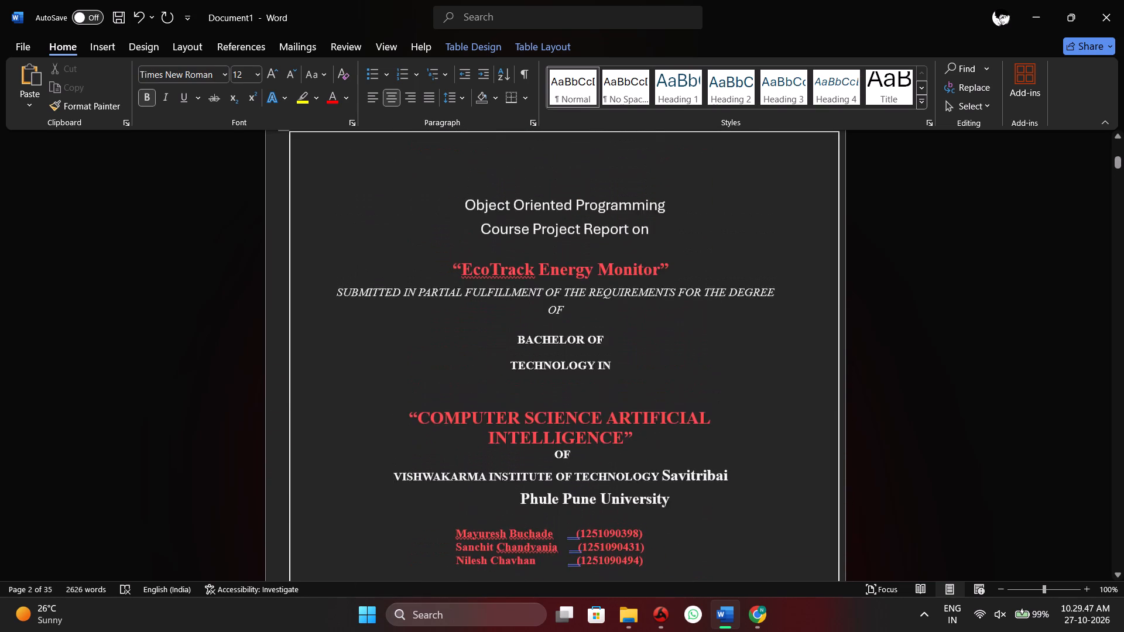
{"action": "scroll", "coordinate": [568, 390], "scroll_direction": "down", "scroll_amount": 6}
{"action": "left_click", "coordinate": [654, 432]}
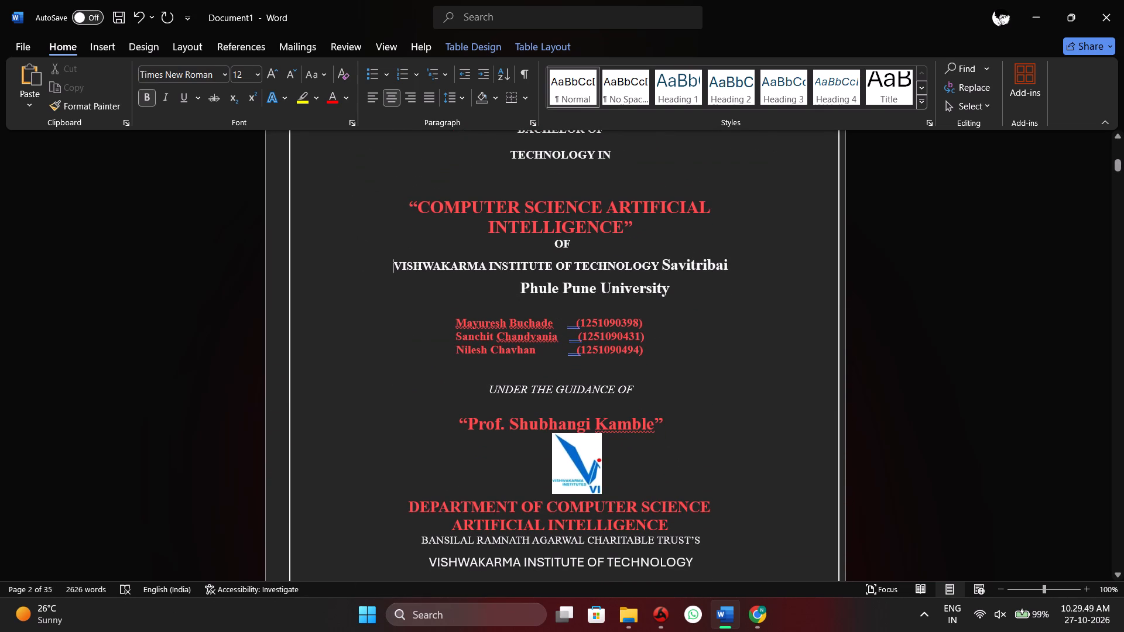
{"action": "key", "text": "BackSpace"}
{"action": "key", "text": "BackSpace"}
{"action": "key", "text": "BackSpace"}
{"action": "key", "text": "BackSpace"}
{"action": "key", "text": "BackSpace"}
{"action": "key", "text": "BackSpace"}
{"action": "key", "text": "BackSpace"}
{"action": "key", "text": "BackSpace"}
{"action": "key", "text": "BackSpace"}
{"action": "key", "text": "BackSpace"}
{"action": "key", "text": "BackSpace"}
{"action": "key", "text": "BackSpace"}
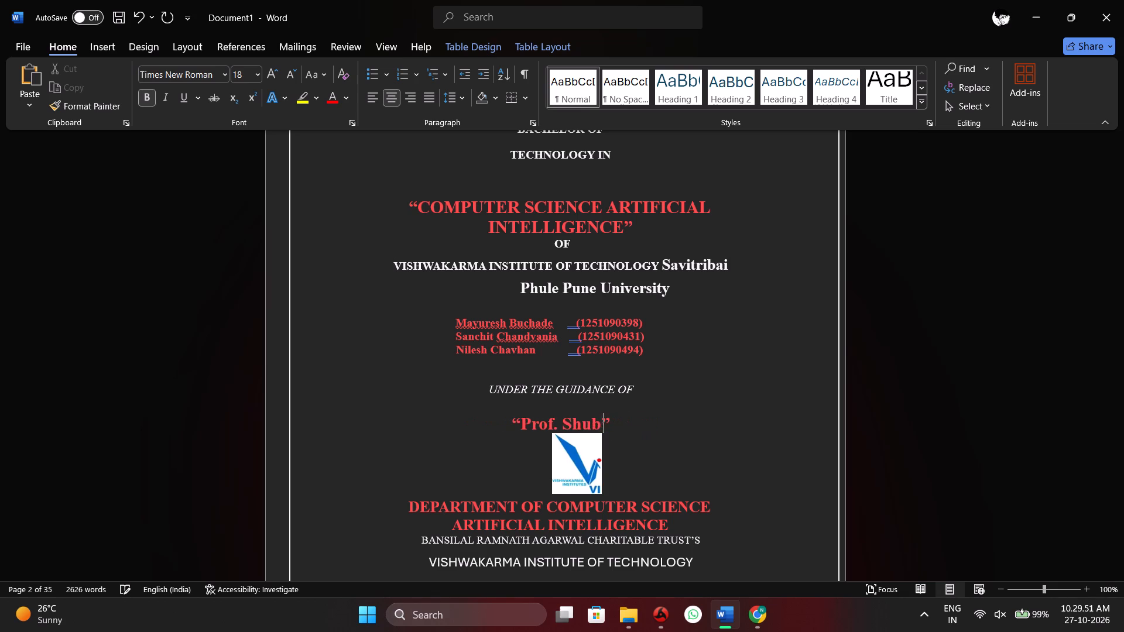
{"action": "key", "text": "BackSpace"}
{"action": "key", "text": "BackSpace"}
{"action": "key", "text": "BackSpace"}
{"action": "key", "text": "BackSpace"}
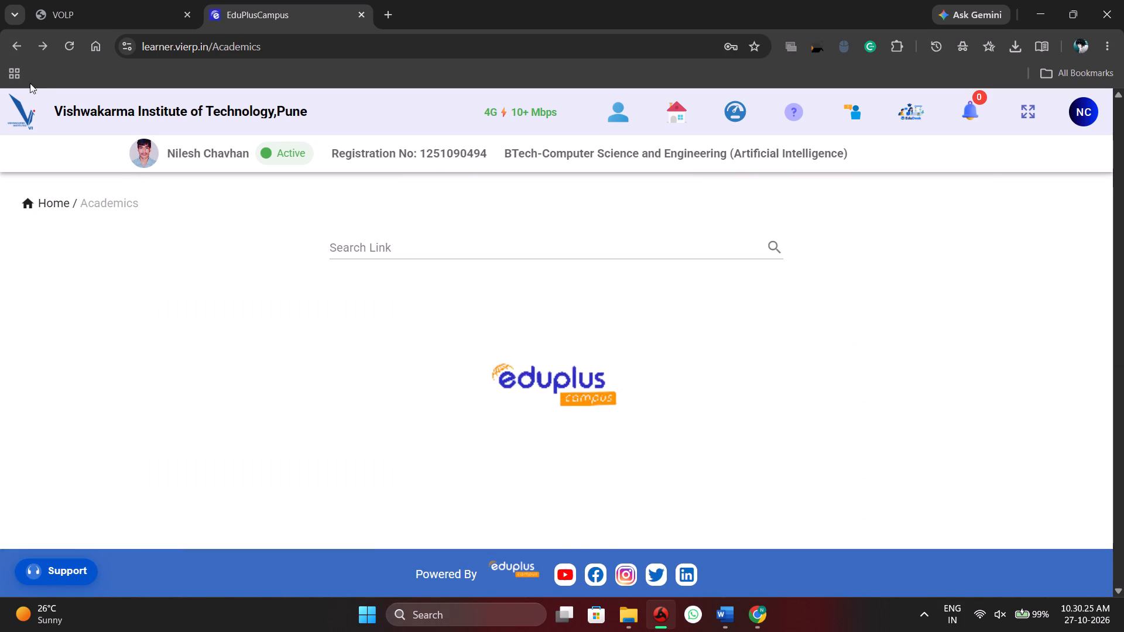
In Chrome, check the EduPlusCampus dashboard, VOLP course materials and Group 11 spreadsheet, and return to Word.
{"action": "left_click", "coordinate": [60, 197]}
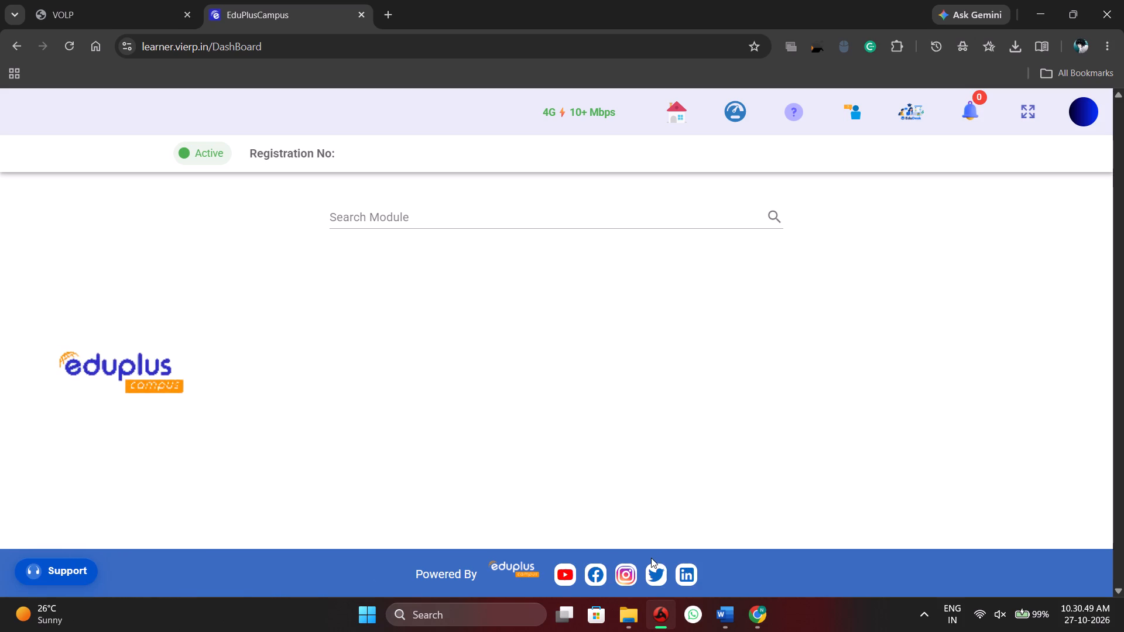
{"action": "left_click", "coordinate": [142, 0]}
{"action": "left_click", "coordinate": [196, 3]}
{"action": "left_click", "coordinate": [224, 6]}
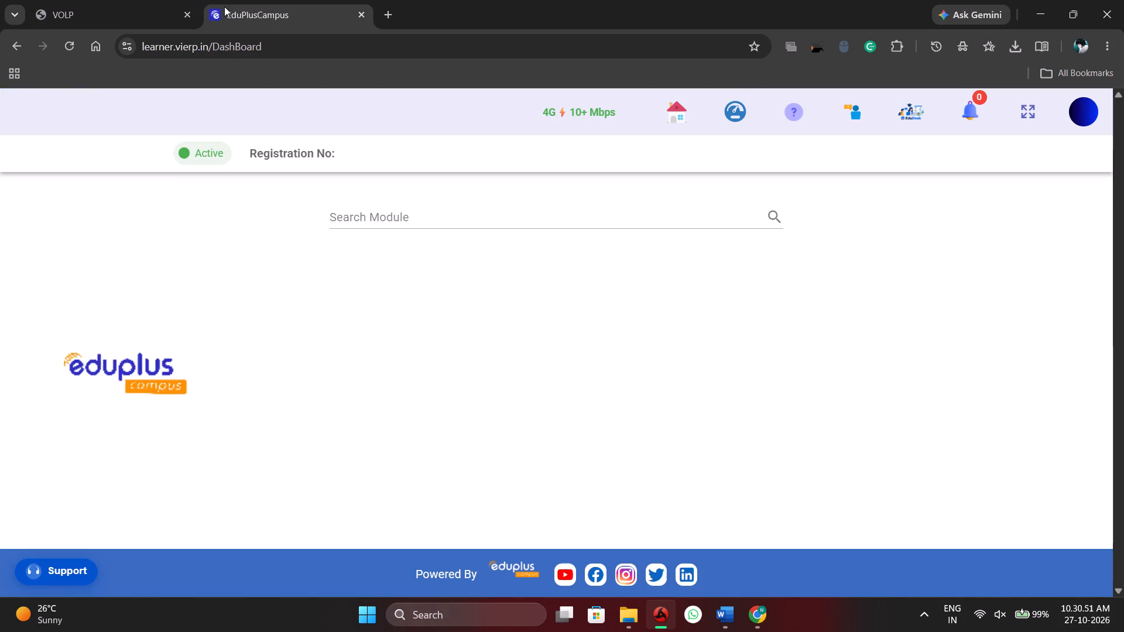
{"action": "left_click", "coordinate": [171, 0]}
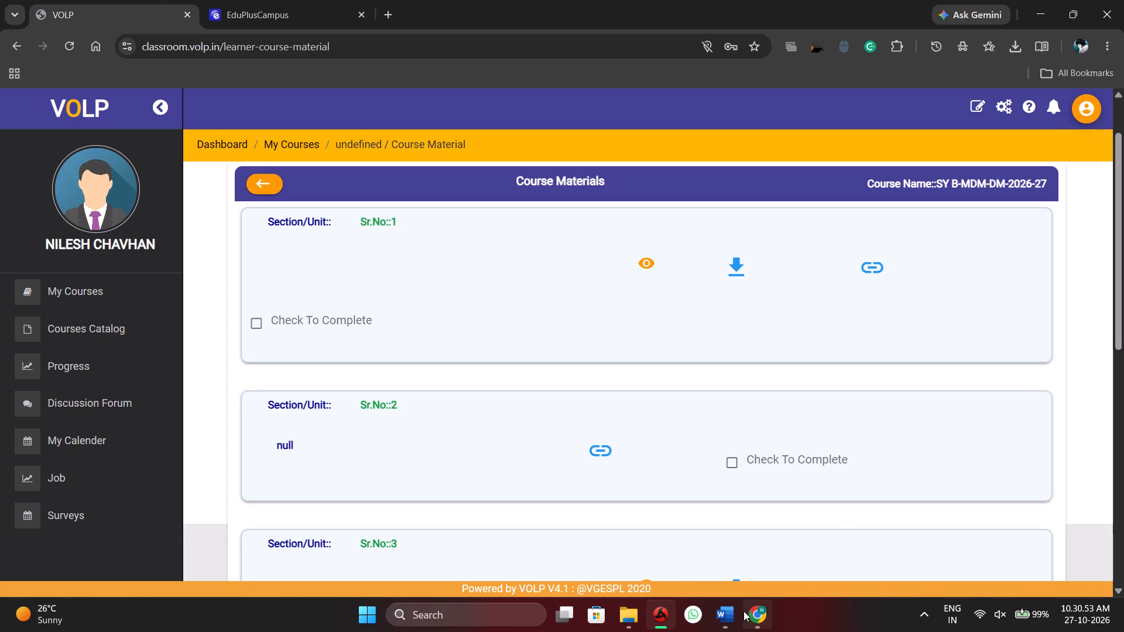
{"action": "left_click", "coordinate": [756, 614]}
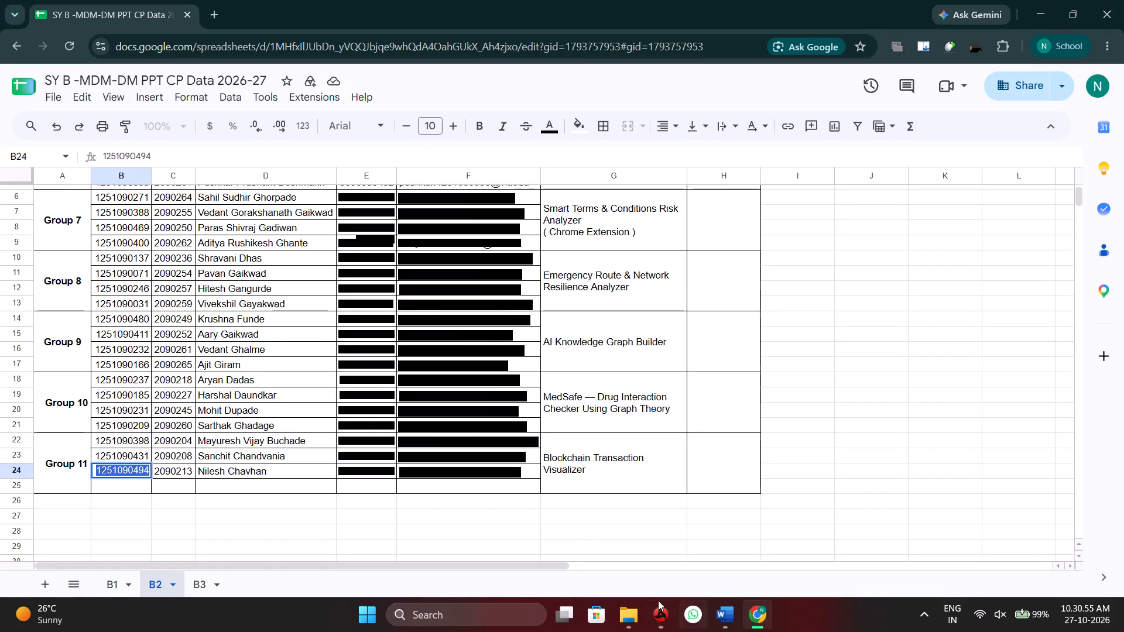
{"action": "left_click", "coordinate": [718, 604]}
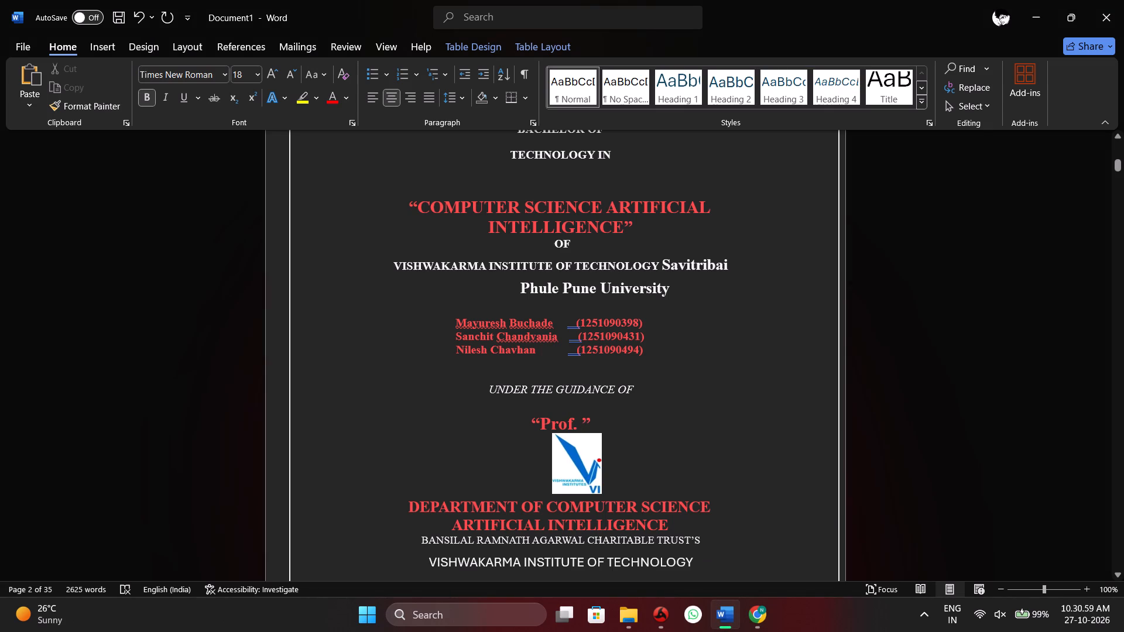
Check the title page in Word from the student list and guide line up to the space above the course heading.
{"action": "left_click", "coordinate": [582, 345]}
{"action": "left_click", "coordinate": [573, 337]}
{"action": "scroll", "coordinate": [611, 509], "scroll_direction": "down", "scroll_amount": 3}
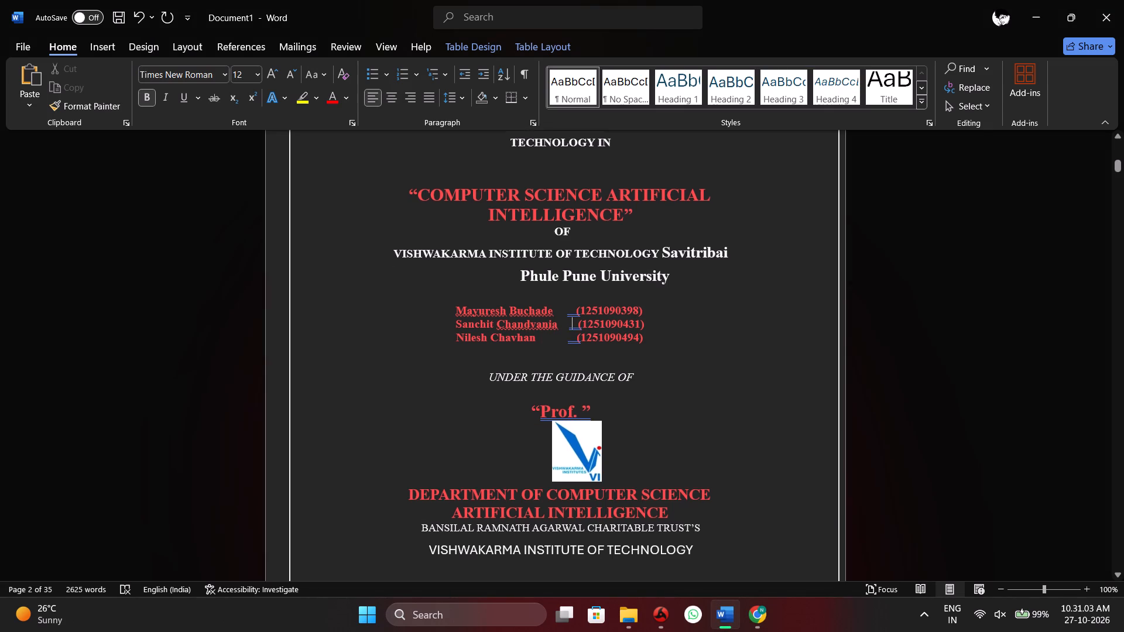
{"action": "scroll", "coordinate": [611, 509], "scroll_direction": "down", "scroll_amount": 3}
{"action": "scroll", "coordinate": [612, 508], "scroll_direction": "up", "scroll_amount": 13}
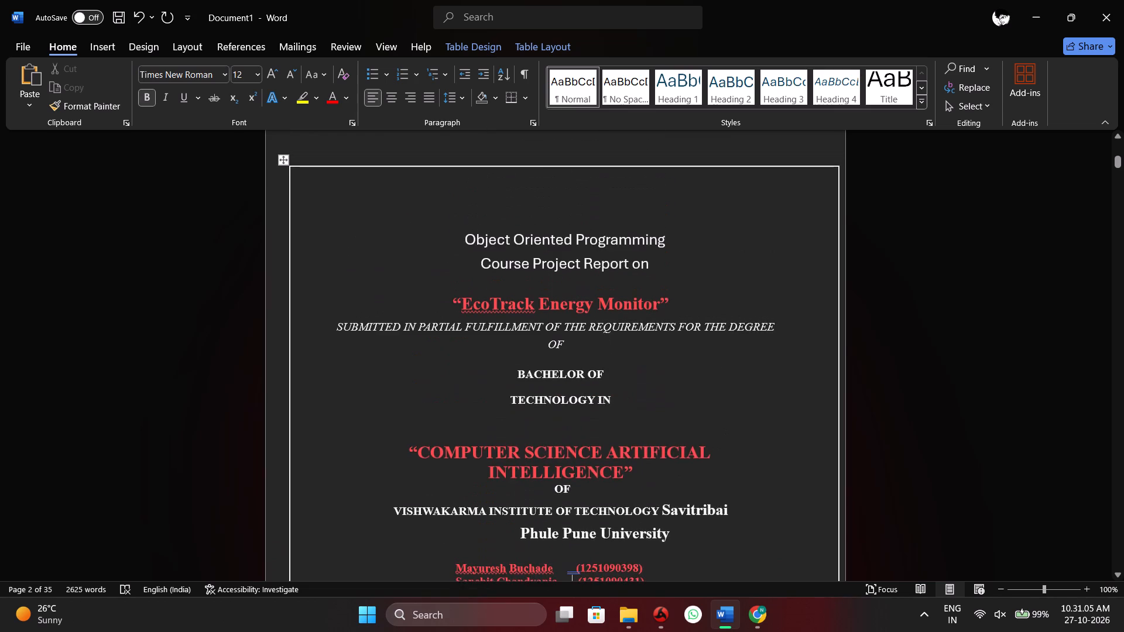
{"action": "scroll", "coordinate": [613, 503], "scroll_direction": "down", "scroll_amount": 10}
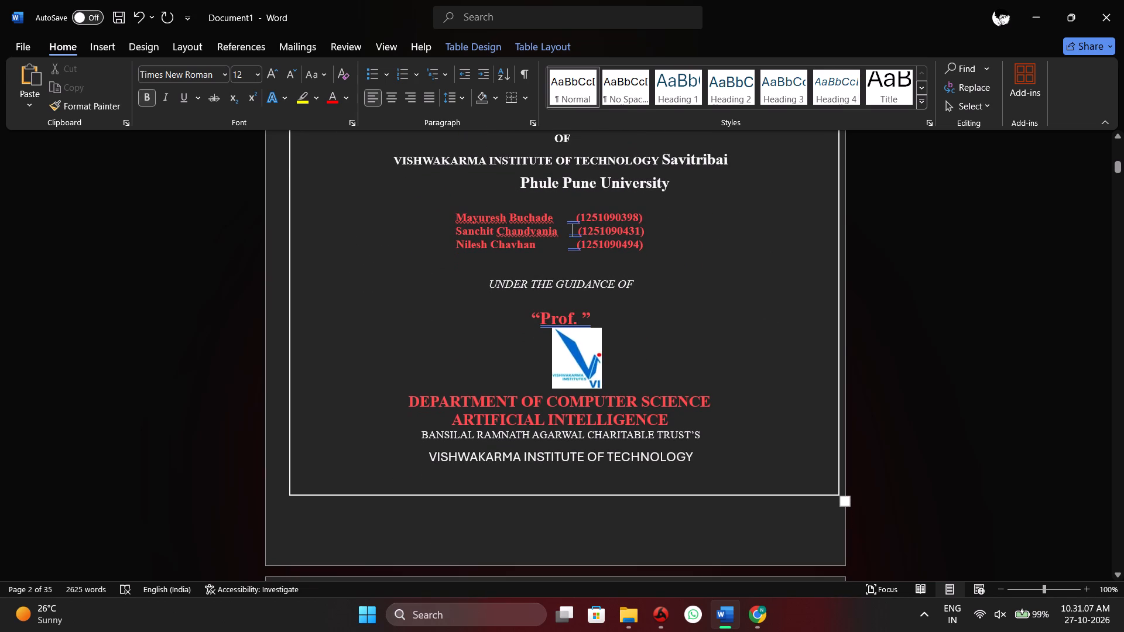
{"action": "scroll", "coordinate": [599, 439], "scroll_direction": "up", "scroll_amount": 10}
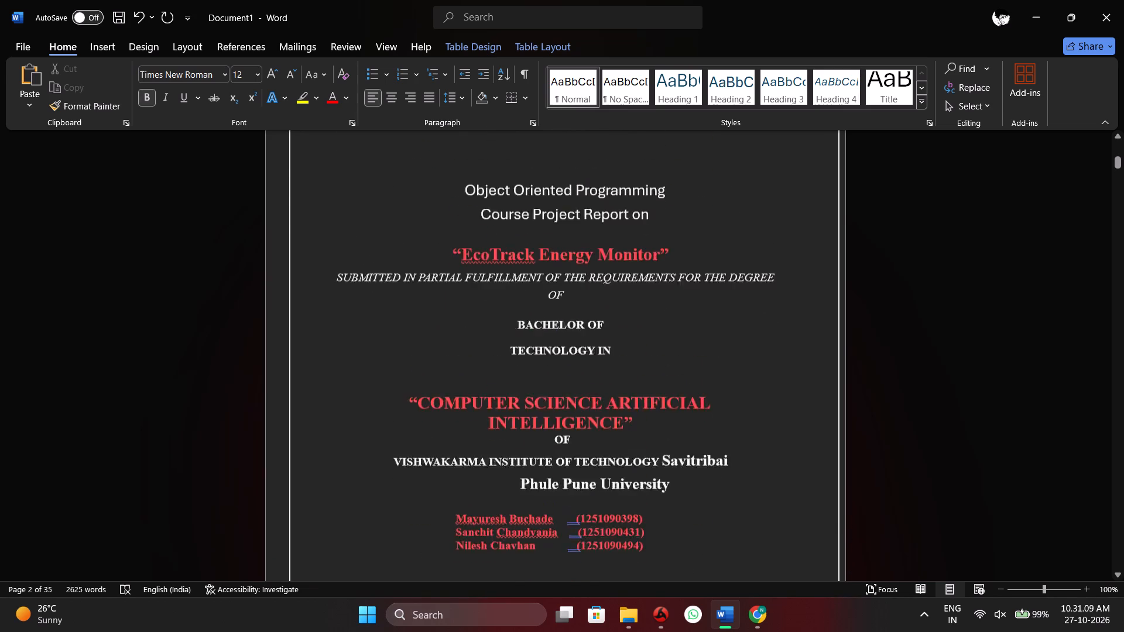
{"action": "scroll", "coordinate": [599, 439], "scroll_direction": "up", "scroll_amount": 6}
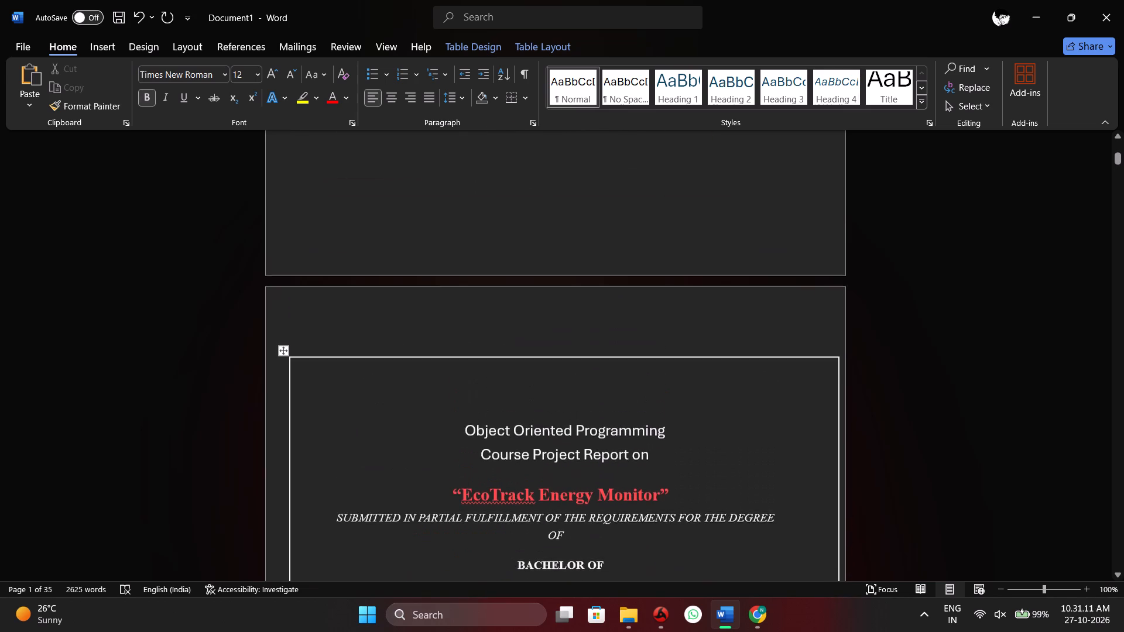
{"action": "left_click", "coordinate": [536, 403]}
{"action": "left_click", "coordinate": [537, 417]}
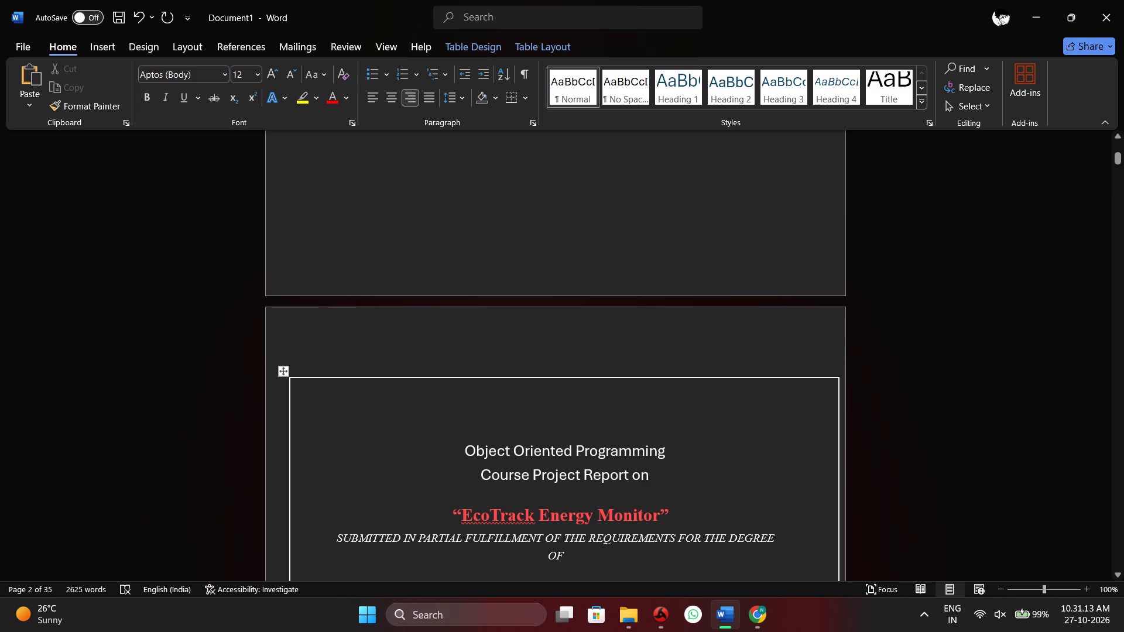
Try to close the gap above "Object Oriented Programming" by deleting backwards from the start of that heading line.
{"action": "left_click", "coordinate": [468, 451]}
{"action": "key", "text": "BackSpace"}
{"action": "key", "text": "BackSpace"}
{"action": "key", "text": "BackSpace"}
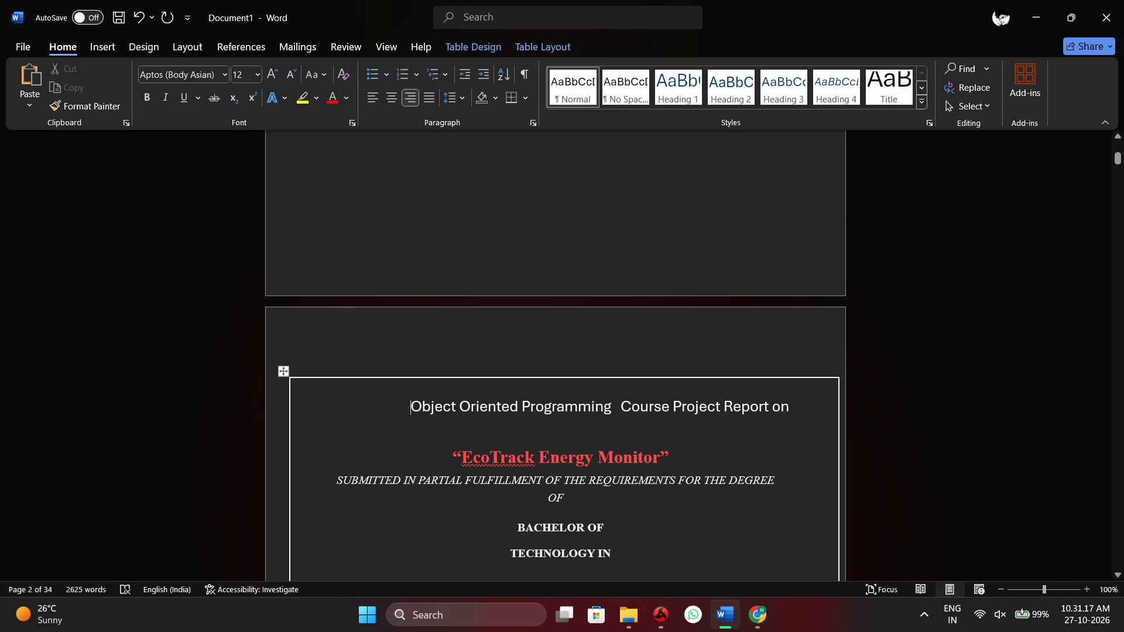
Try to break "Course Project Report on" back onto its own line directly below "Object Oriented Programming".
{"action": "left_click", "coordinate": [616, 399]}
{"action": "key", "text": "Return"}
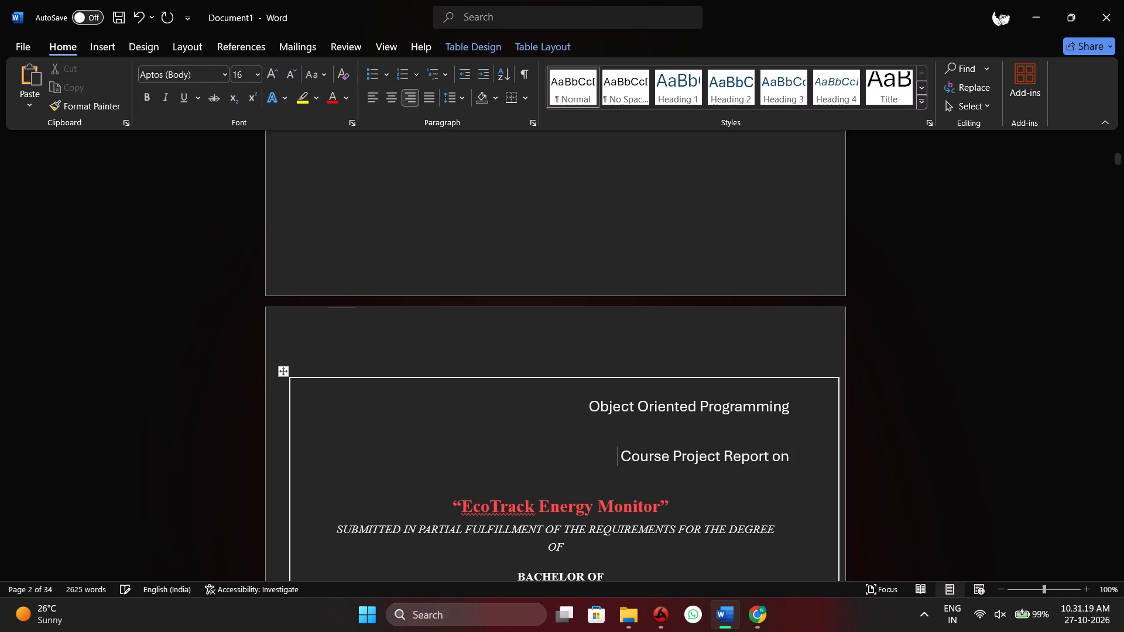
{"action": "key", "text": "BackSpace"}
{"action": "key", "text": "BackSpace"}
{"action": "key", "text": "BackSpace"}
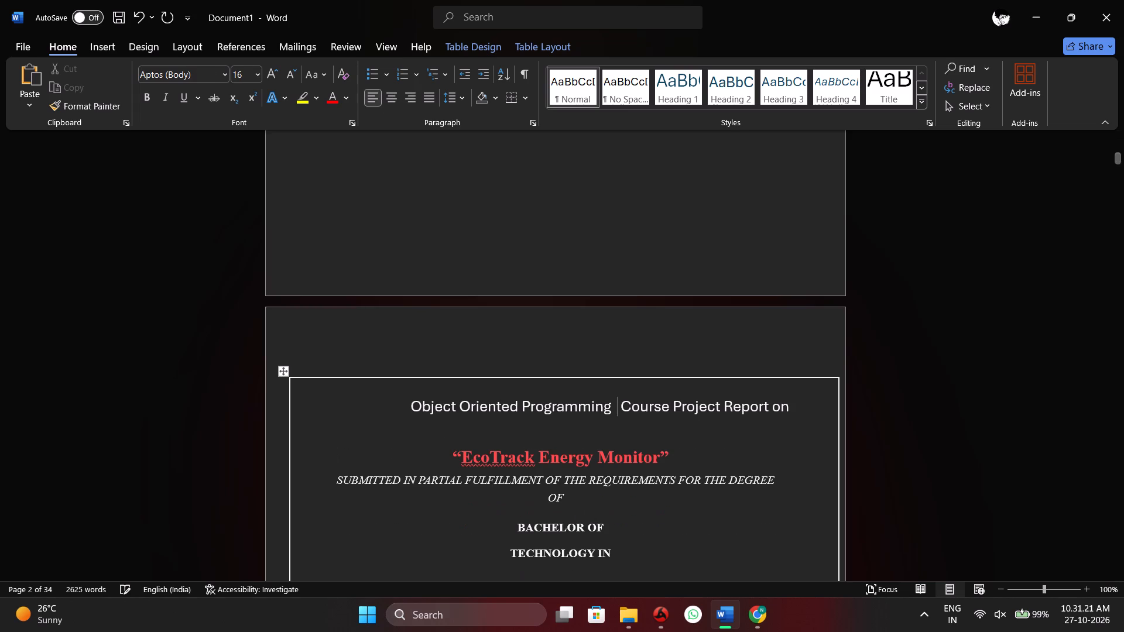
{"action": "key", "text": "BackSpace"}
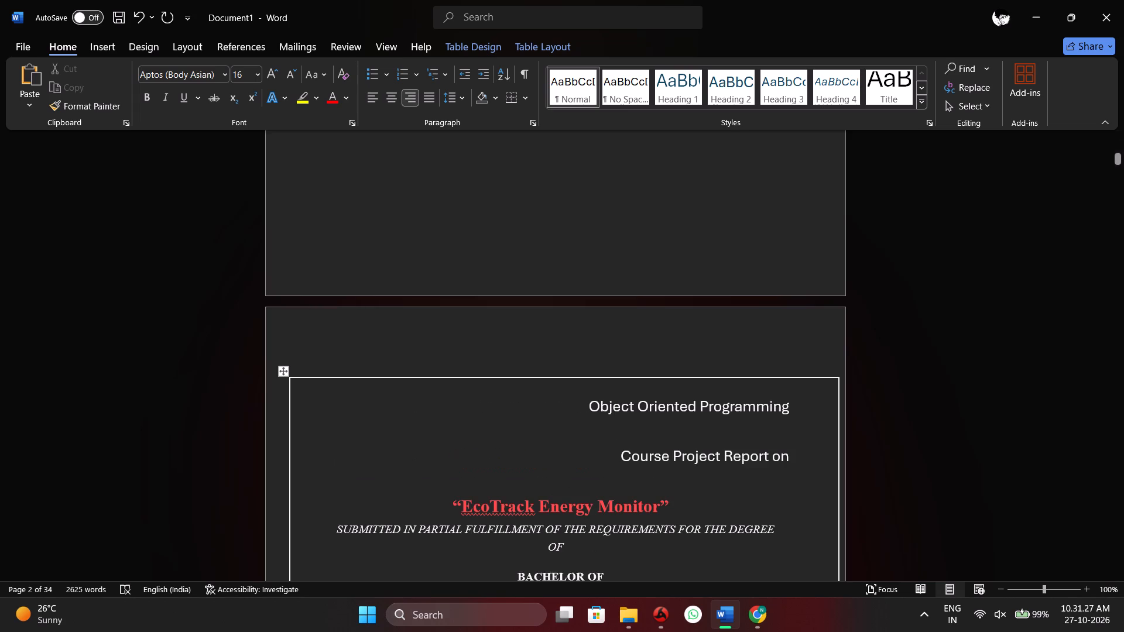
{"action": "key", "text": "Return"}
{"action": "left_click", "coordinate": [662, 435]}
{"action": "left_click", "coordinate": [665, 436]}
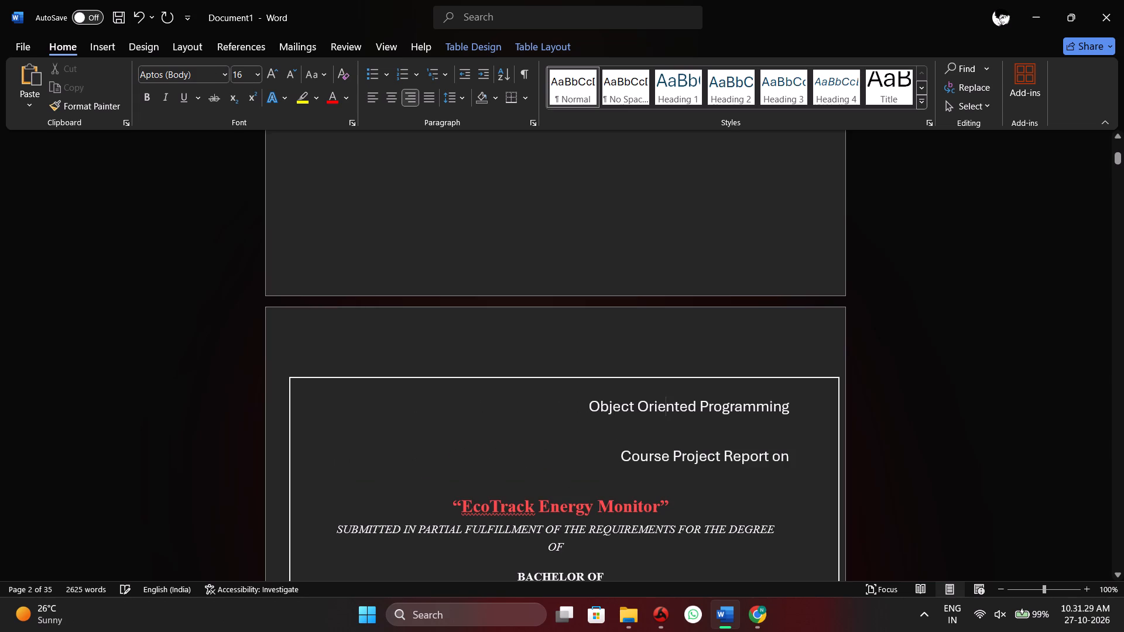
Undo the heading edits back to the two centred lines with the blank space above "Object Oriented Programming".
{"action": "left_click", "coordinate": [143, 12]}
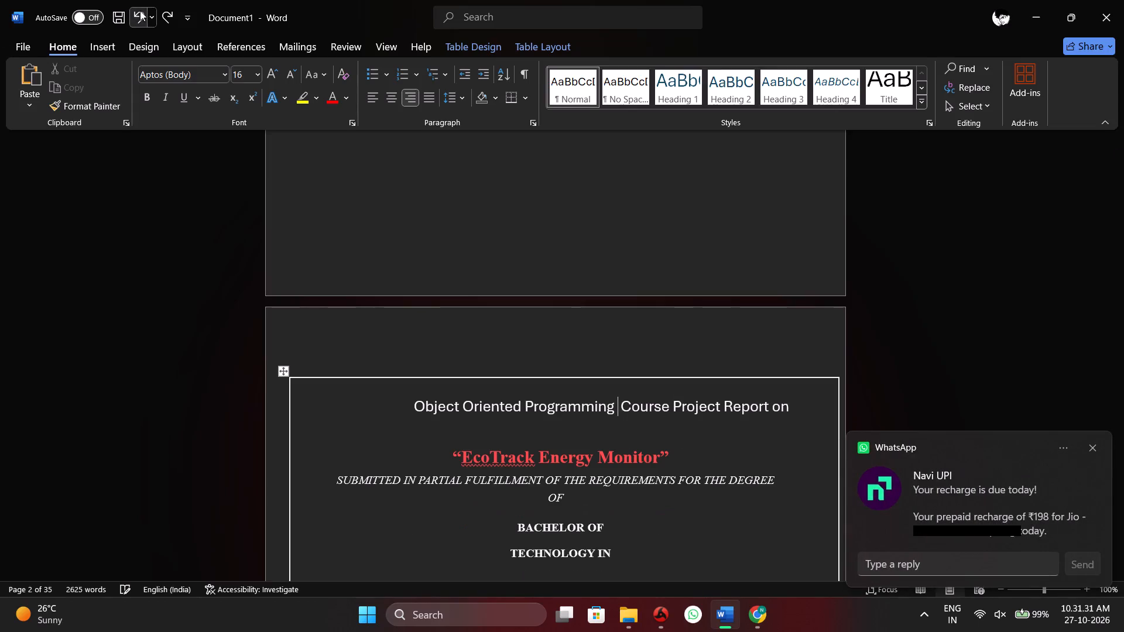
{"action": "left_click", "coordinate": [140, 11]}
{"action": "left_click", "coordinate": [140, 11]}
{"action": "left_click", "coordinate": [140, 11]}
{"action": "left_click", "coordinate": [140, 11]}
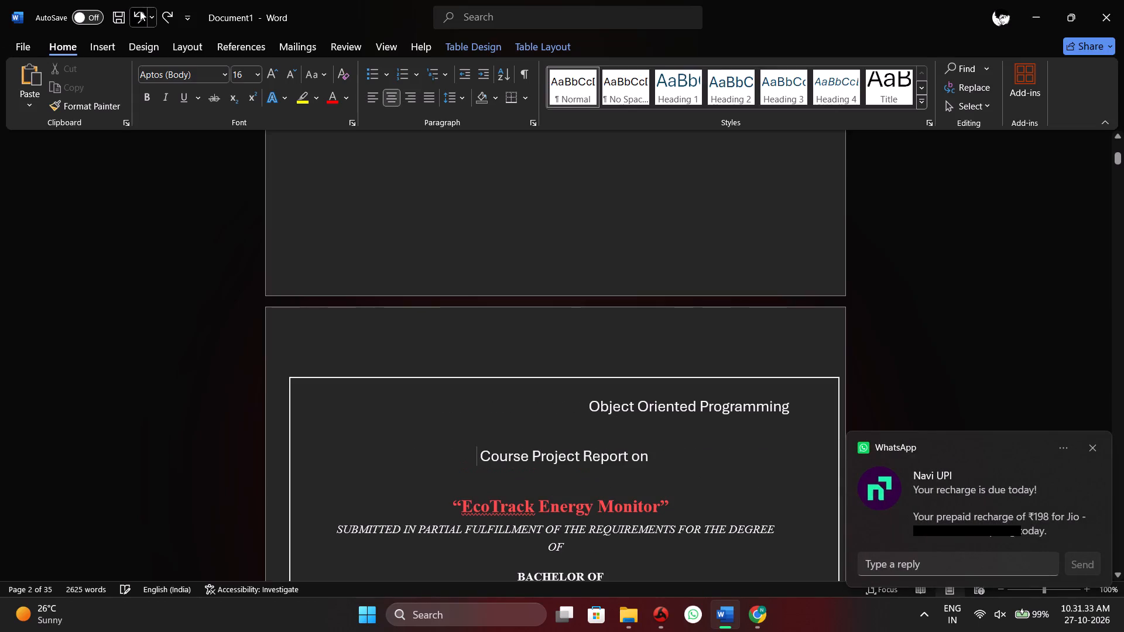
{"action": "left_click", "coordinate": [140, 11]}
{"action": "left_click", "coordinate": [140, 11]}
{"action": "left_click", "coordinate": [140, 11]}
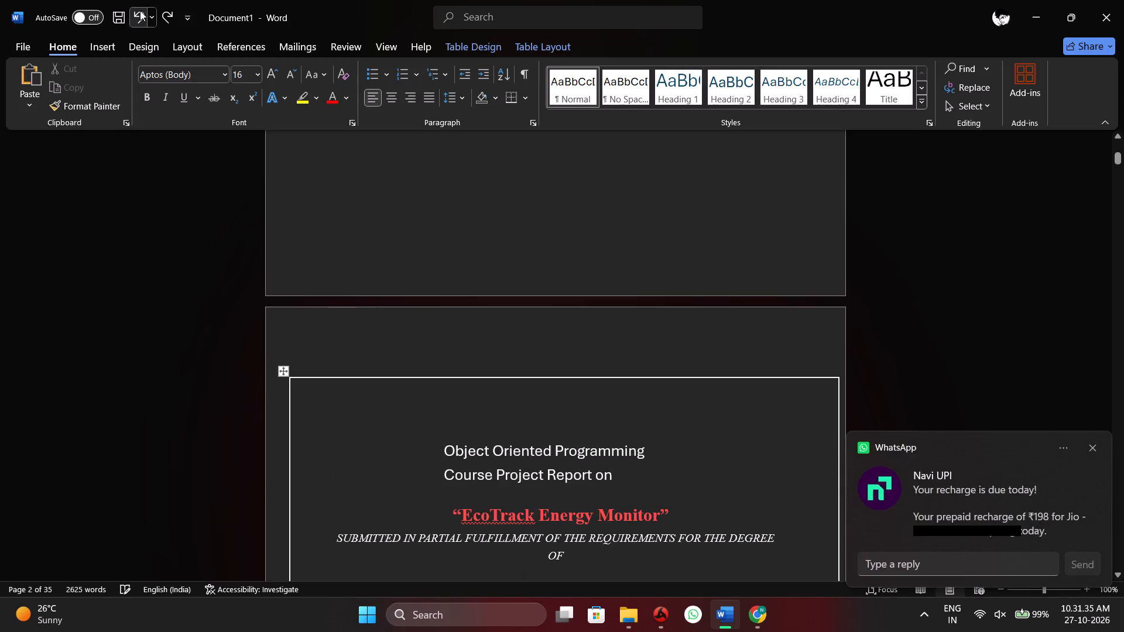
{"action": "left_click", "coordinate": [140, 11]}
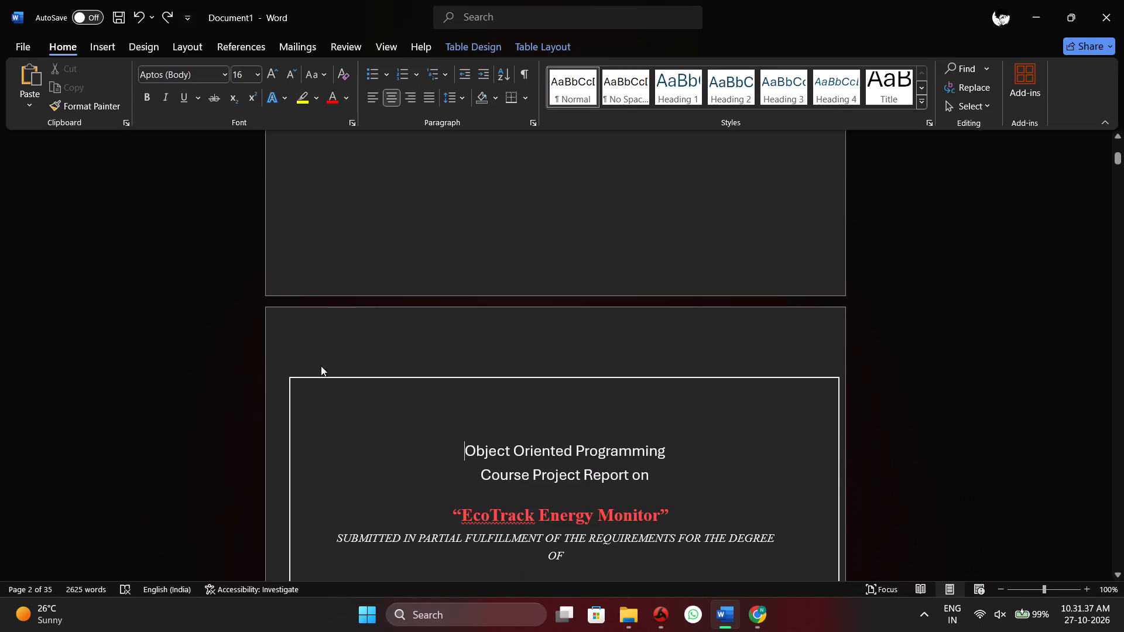
Delete the extra blank space above "Object Oriented Programming" from the empty line at the top of the title page frame.
{"action": "left_click", "coordinate": [542, 409]}
{"action": "scroll", "coordinate": [542, 407], "scroll_direction": "down", "scroll_amount": 2}
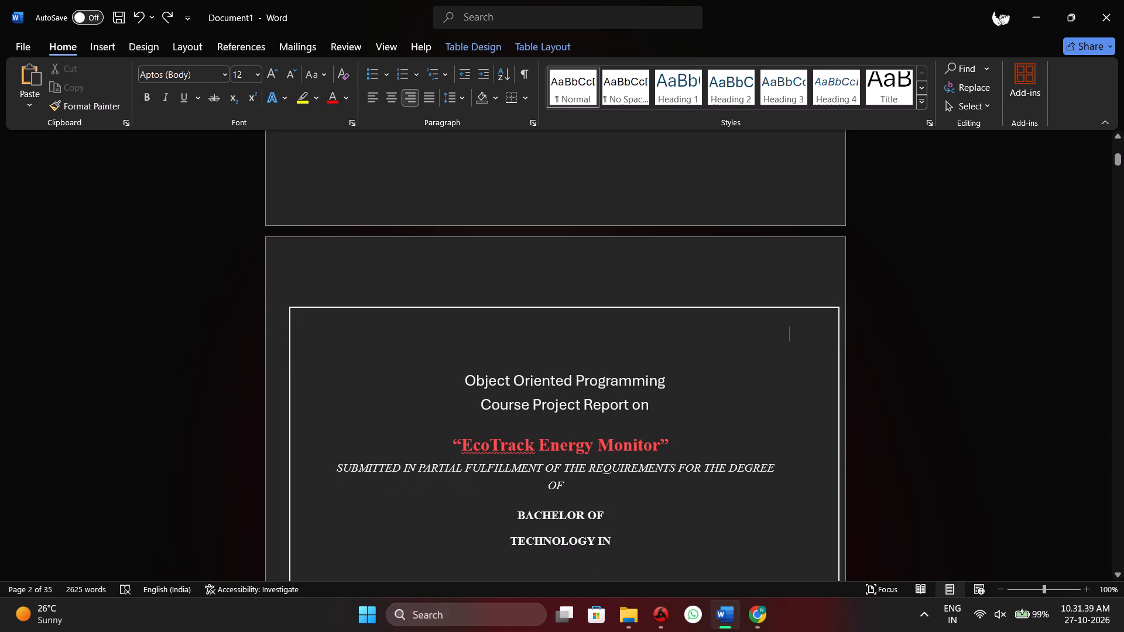
{"action": "key", "text": "BackSpace"}
{"action": "key", "text": "BackSpace"}
{"action": "key", "text": "BackSpace"}
Check the title page layout from the course heading down to "2025 - 2026" and the frame's bottom edge.
{"action": "scroll", "coordinate": [542, 403], "scroll_direction": "down", "scroll_amount": 2}
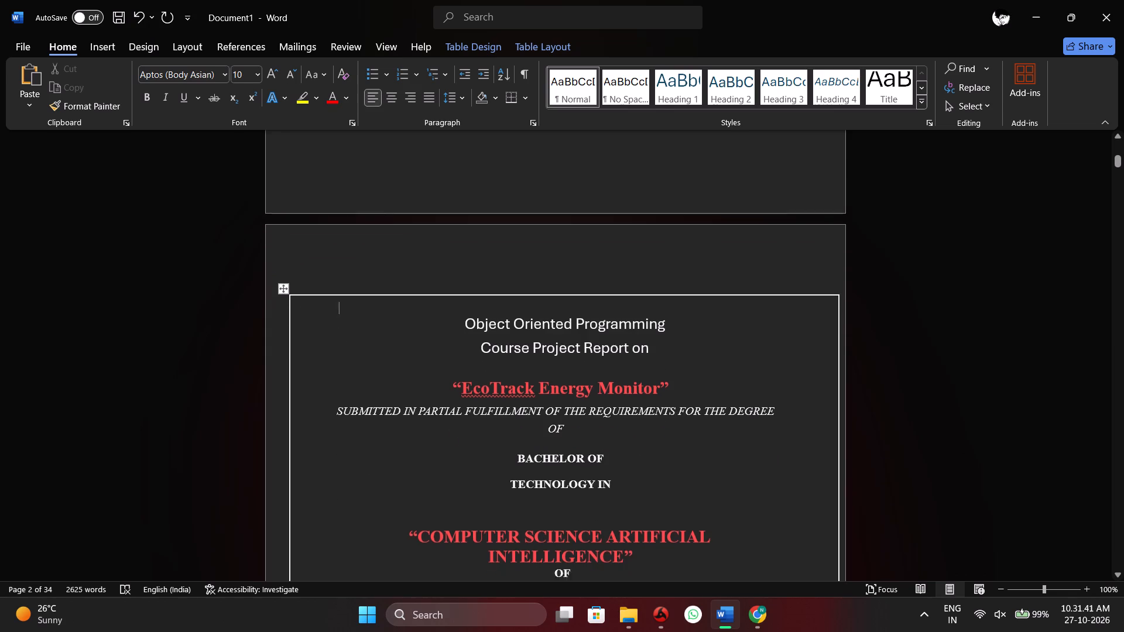
{"action": "scroll", "coordinate": [542, 403], "scroll_direction": "down", "scroll_amount": 14}
{"action": "scroll", "coordinate": [543, 397], "scroll_direction": "up", "scroll_amount": 13}
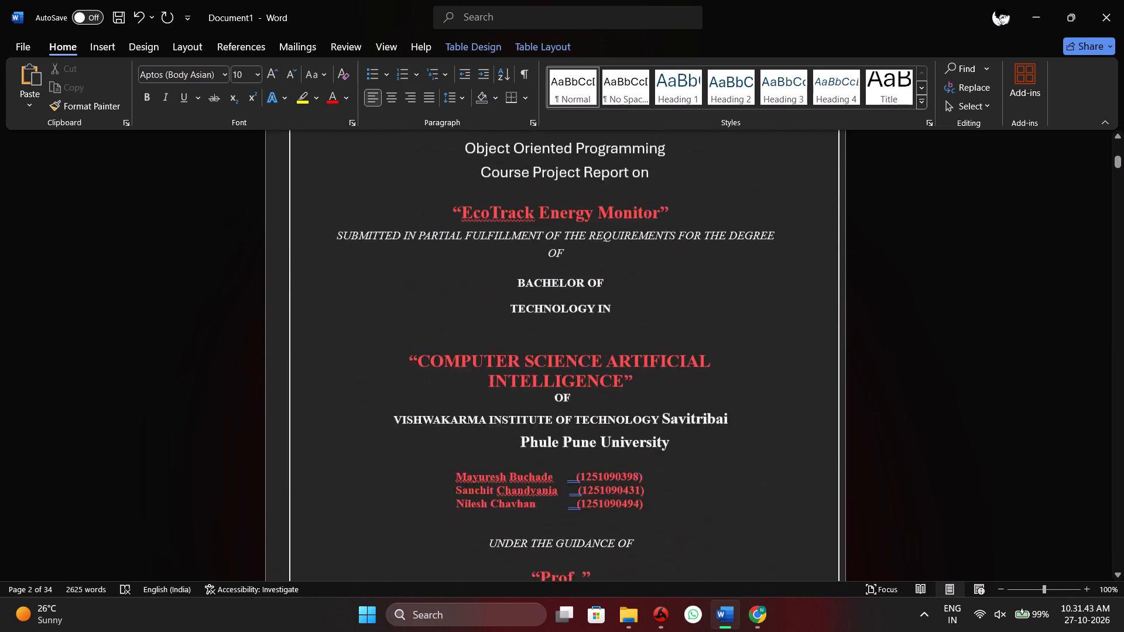
{"action": "scroll", "coordinate": [543, 396], "scroll_direction": "up", "scroll_amount": 2}
{"action": "scroll", "coordinate": [543, 396], "scroll_direction": "down", "scroll_amount": 9}
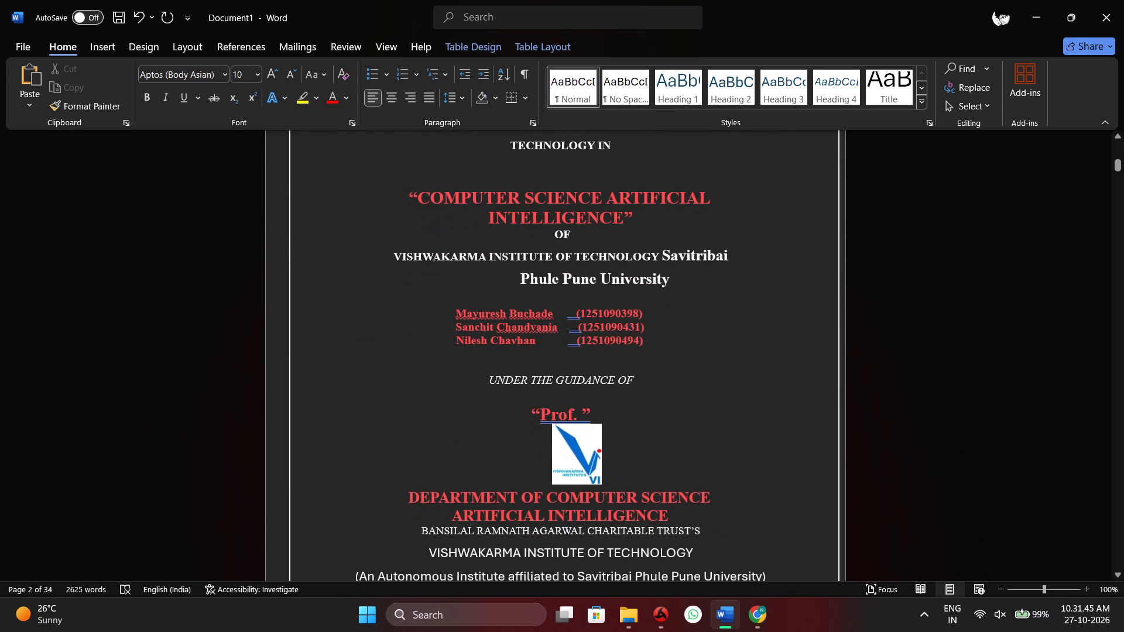
{"action": "scroll", "coordinate": [543, 395], "scroll_direction": "down", "scroll_amount": 4}
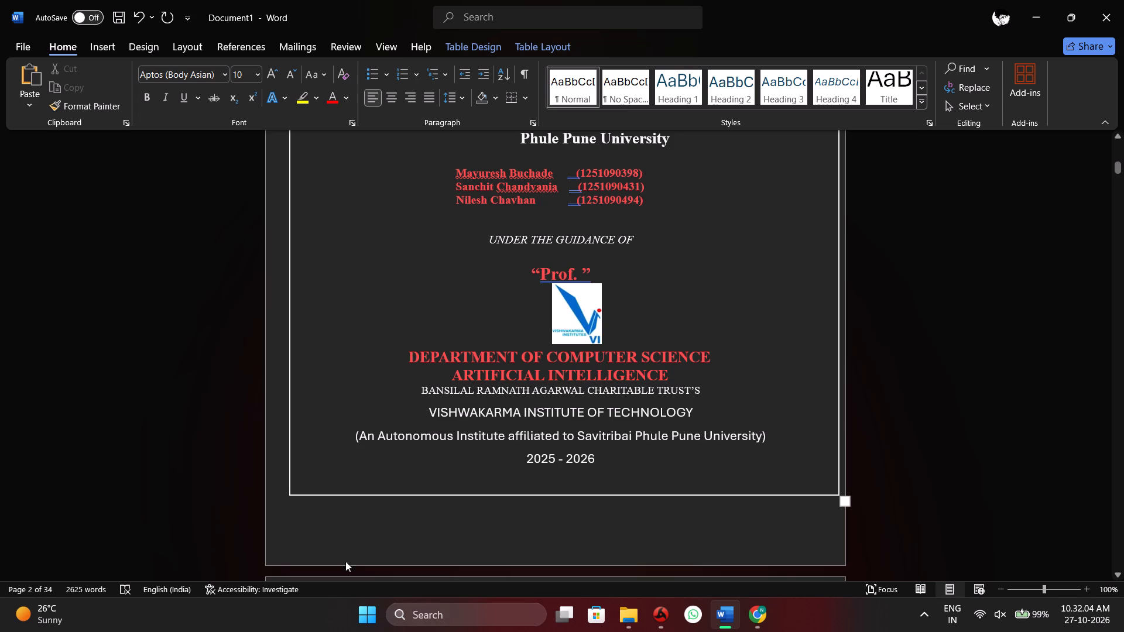
Change the academic year at the bottom of the title page to 2026 - 2027.
{"action": "left_click", "coordinate": [558, 454]}
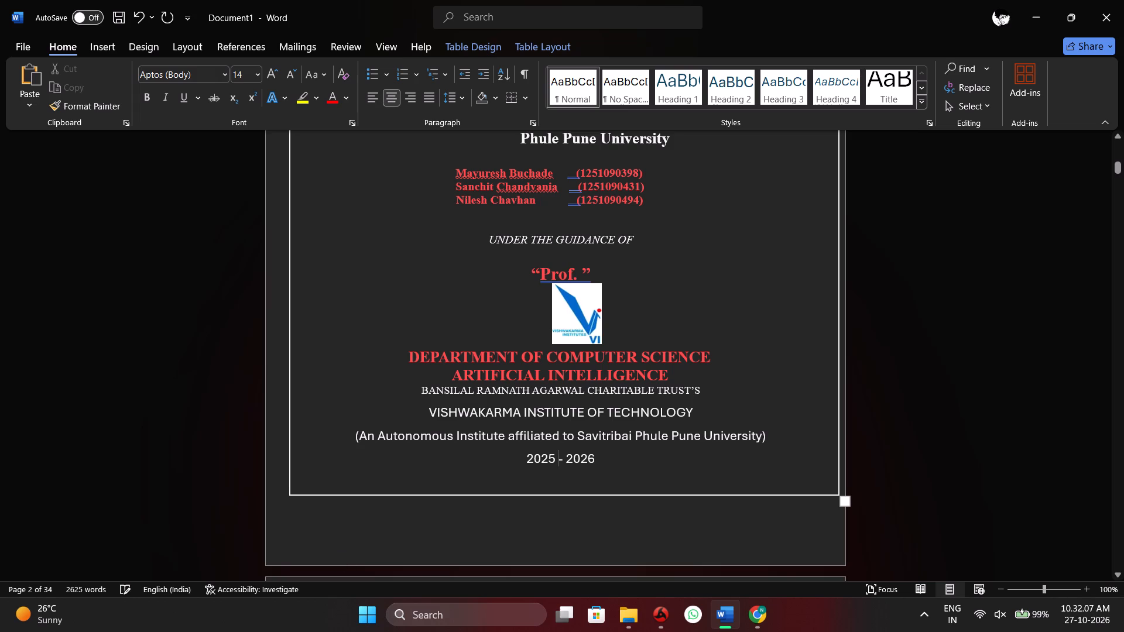
{"action": "left_click", "coordinate": [558, 468]}
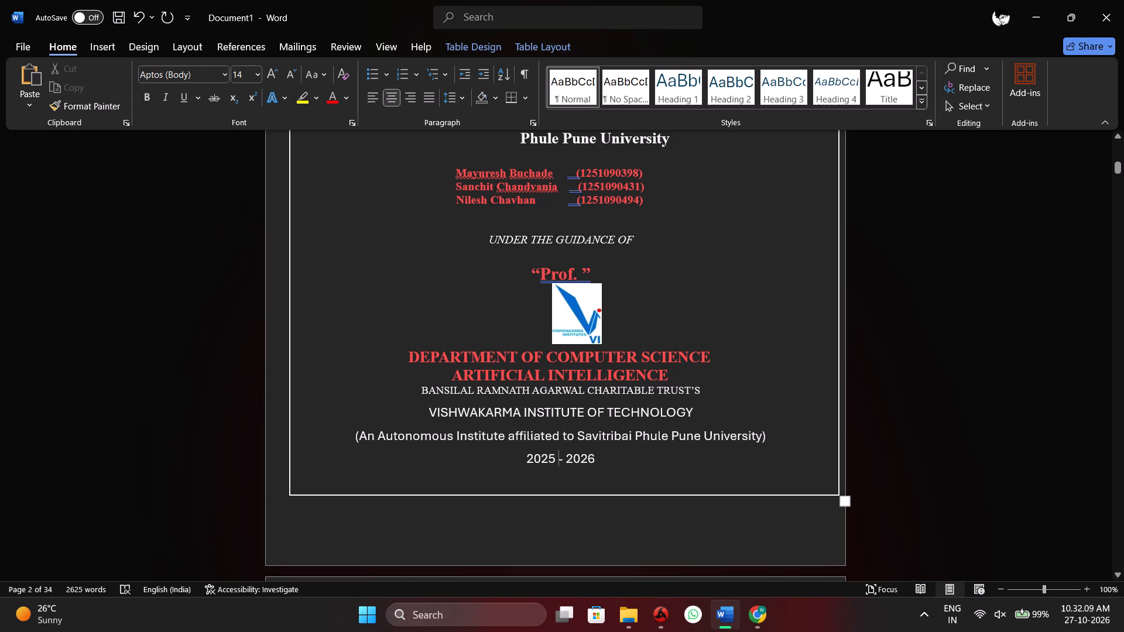
{"action": "left_click", "coordinate": [556, 463]}
{"action": "key", "text": "BackSpace"}
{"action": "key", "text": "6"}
{"action": "left_click", "coordinate": [602, 463]}
{"action": "key", "text": "BackSpace"}
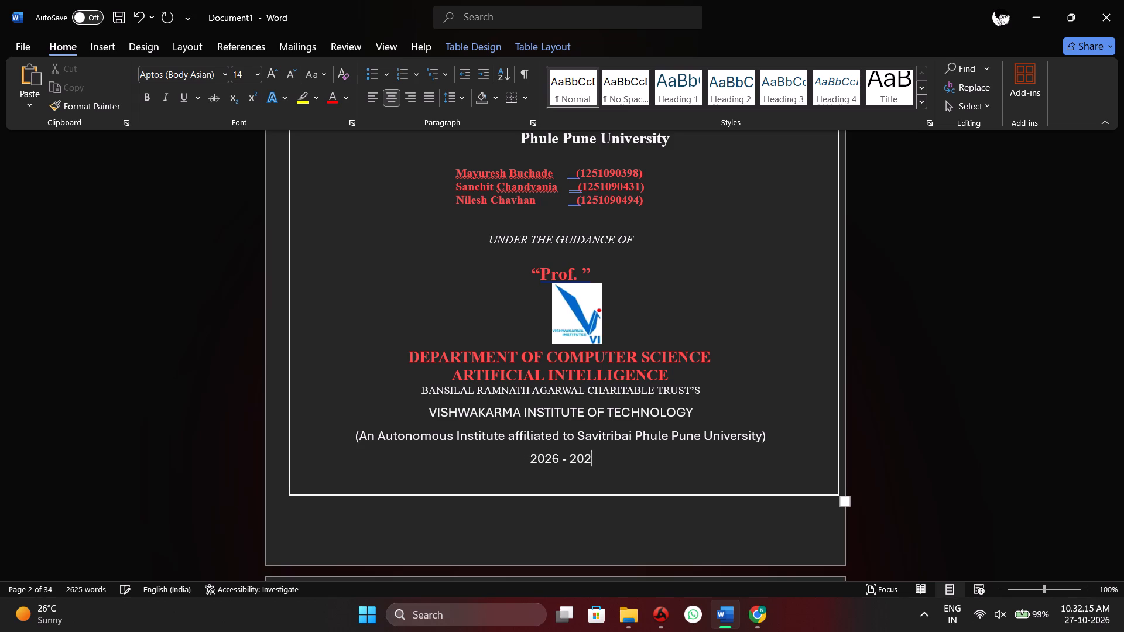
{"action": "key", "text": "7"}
Enter the guide's first name and surname after "Prof." inside the quotation marks under "UNDER THE GUIDANCE OF".
{"action": "scroll", "coordinate": [603, 463], "scroll_direction": "up", "scroll_amount": 2}
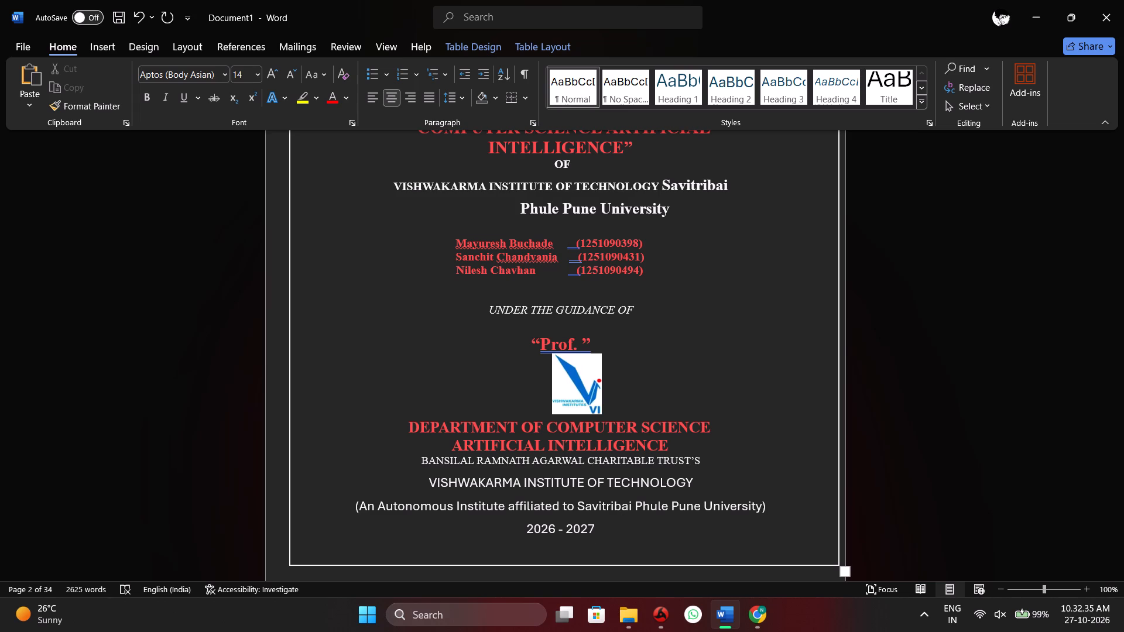
{"action": "left_click", "coordinate": [584, 342]}
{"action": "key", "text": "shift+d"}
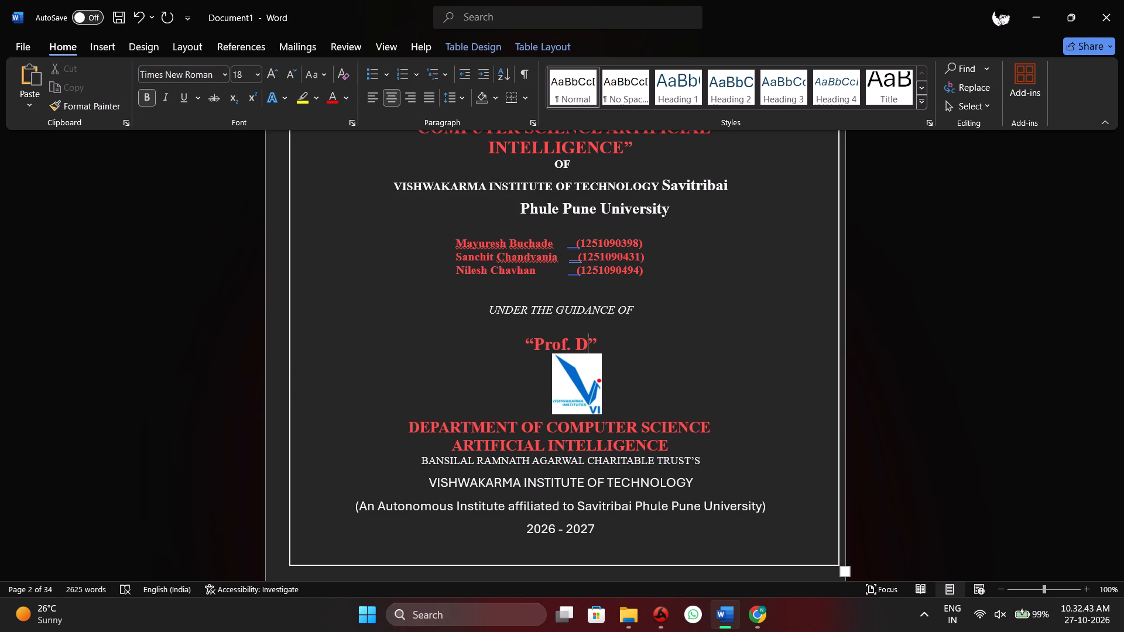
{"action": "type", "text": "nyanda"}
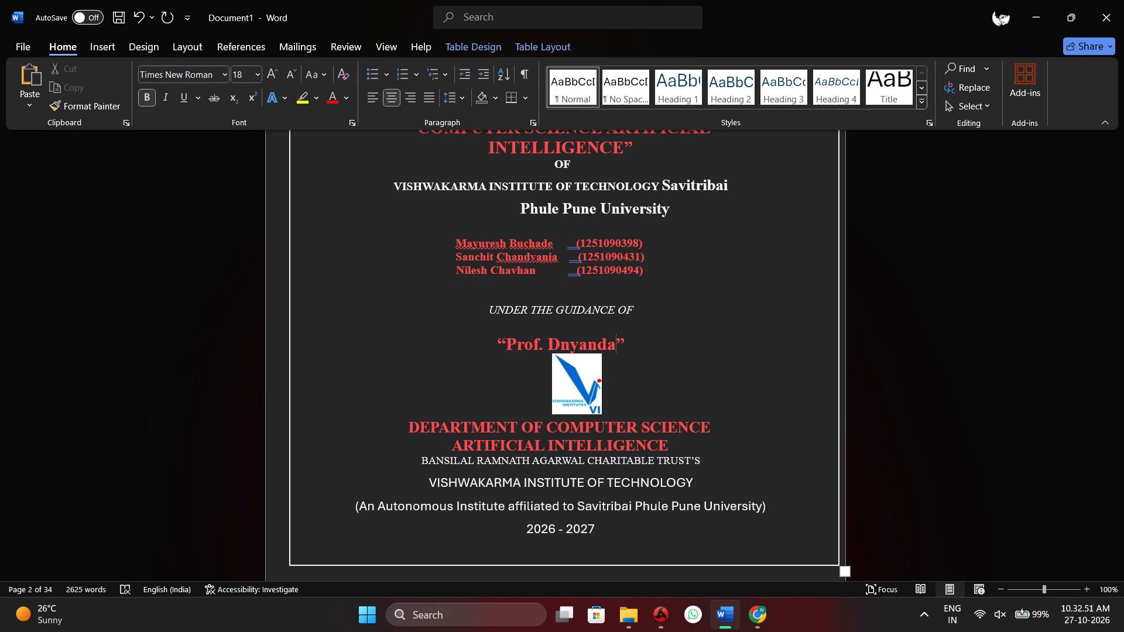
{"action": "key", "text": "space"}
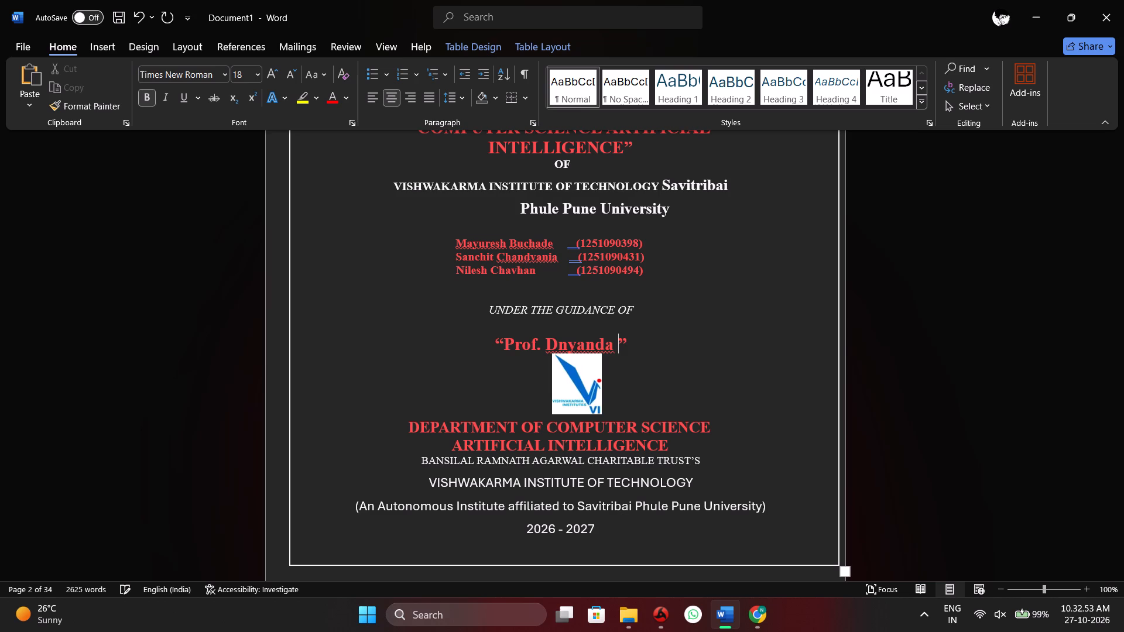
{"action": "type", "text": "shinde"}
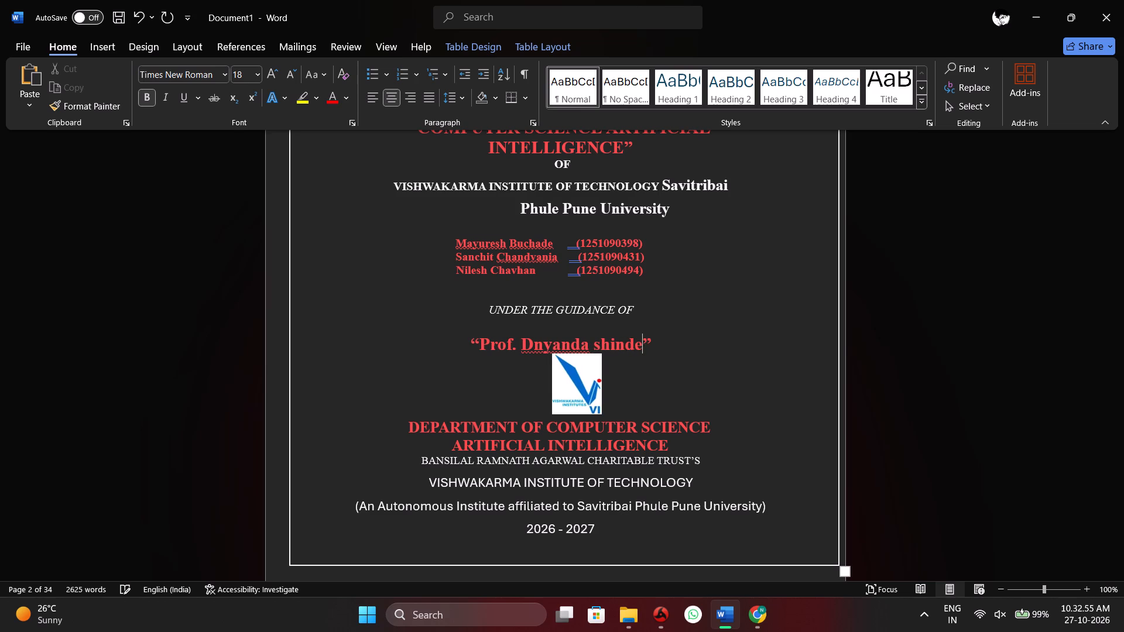
Examine the certificate page after the title page, down to the project title and student names in its text.
{"action": "scroll", "coordinate": [533, 376], "scroll_direction": "down", "scroll_amount": 5}
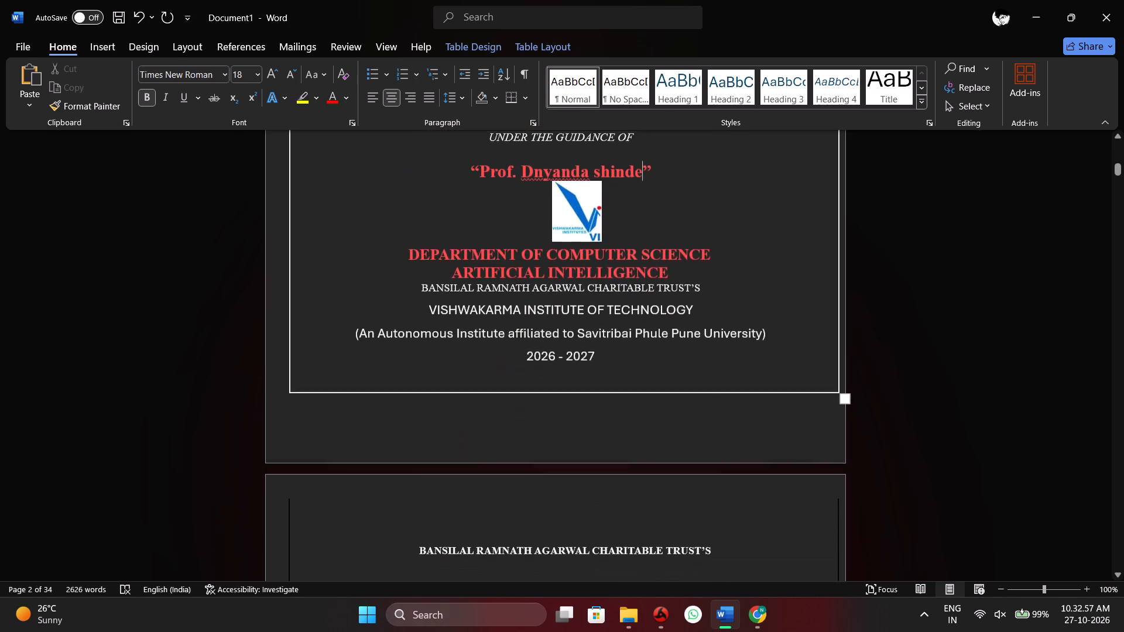
{"action": "scroll", "coordinate": [536, 369], "scroll_direction": "down", "scroll_amount": 9}
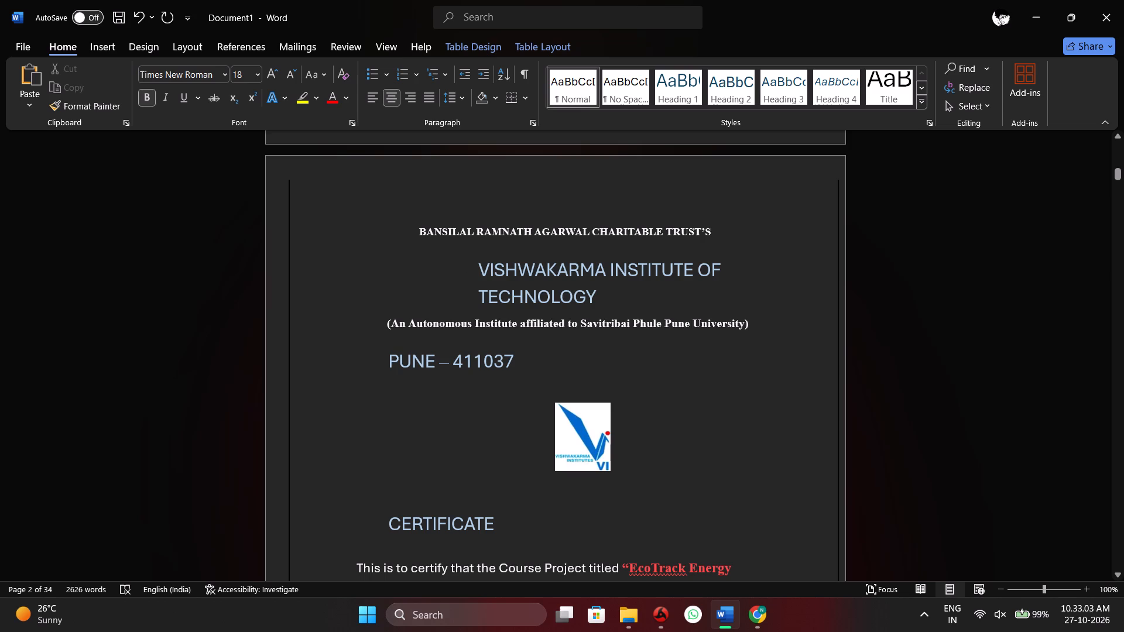
{"action": "scroll", "coordinate": [633, 396], "scroll_direction": "down", "scroll_amount": 6}
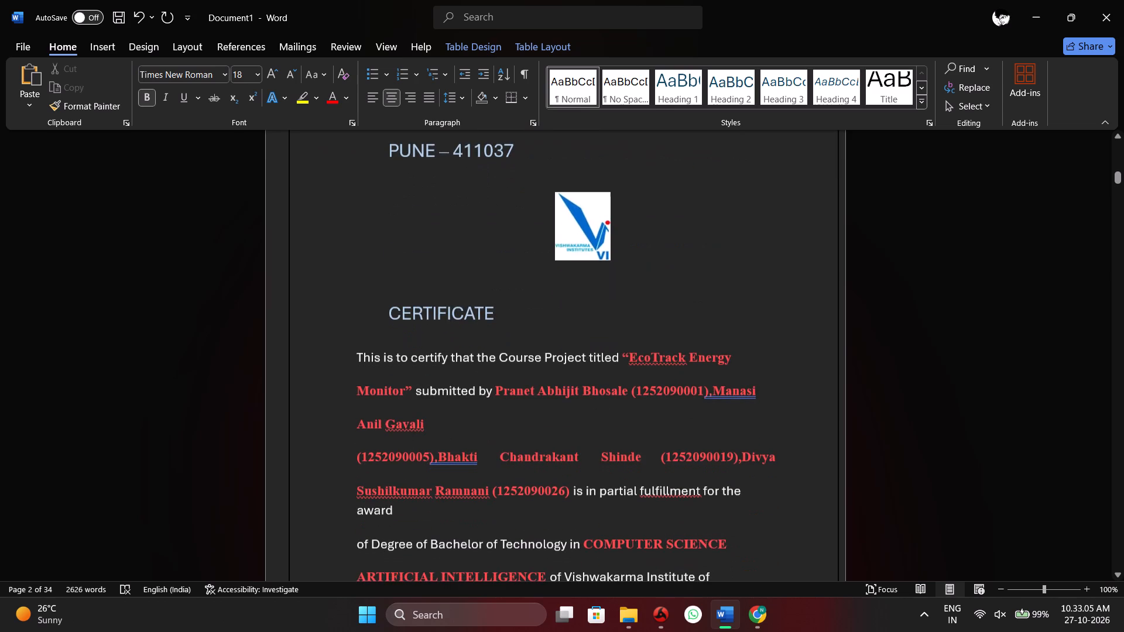
Examine the certificate text through the academic year, signature block and date, down to the start of the project details page.
{"action": "scroll", "coordinate": [629, 389], "scroll_direction": "down", "scroll_amount": 4}
{"action": "scroll", "coordinate": [630, 389], "scroll_direction": "up", "scroll_amount": 6}
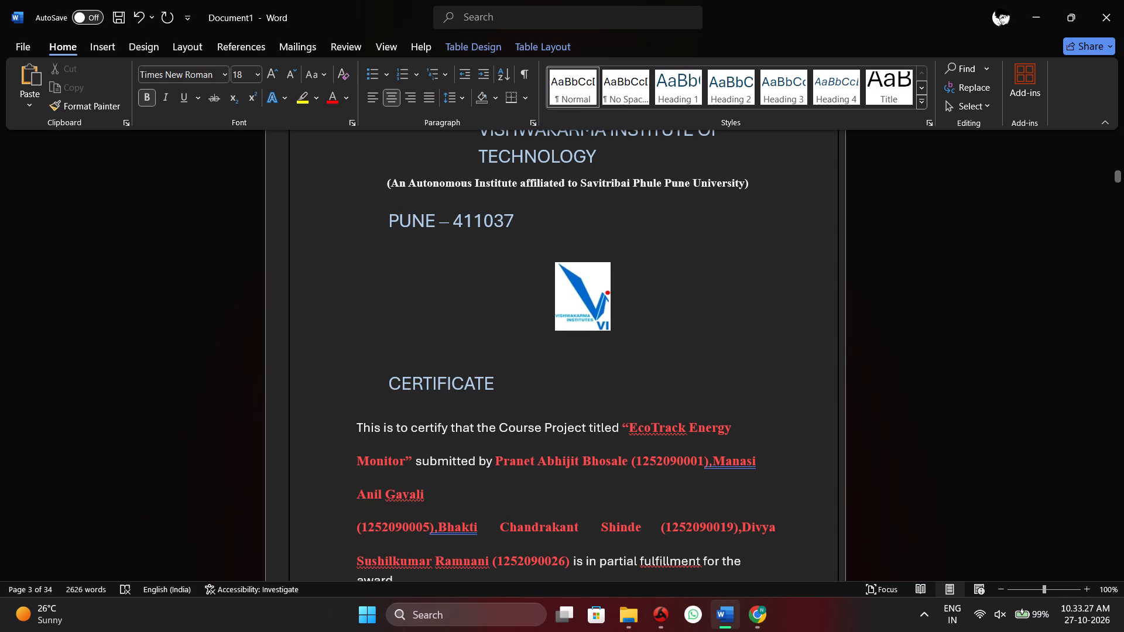
{"action": "left_click", "coordinate": [999, 612]}
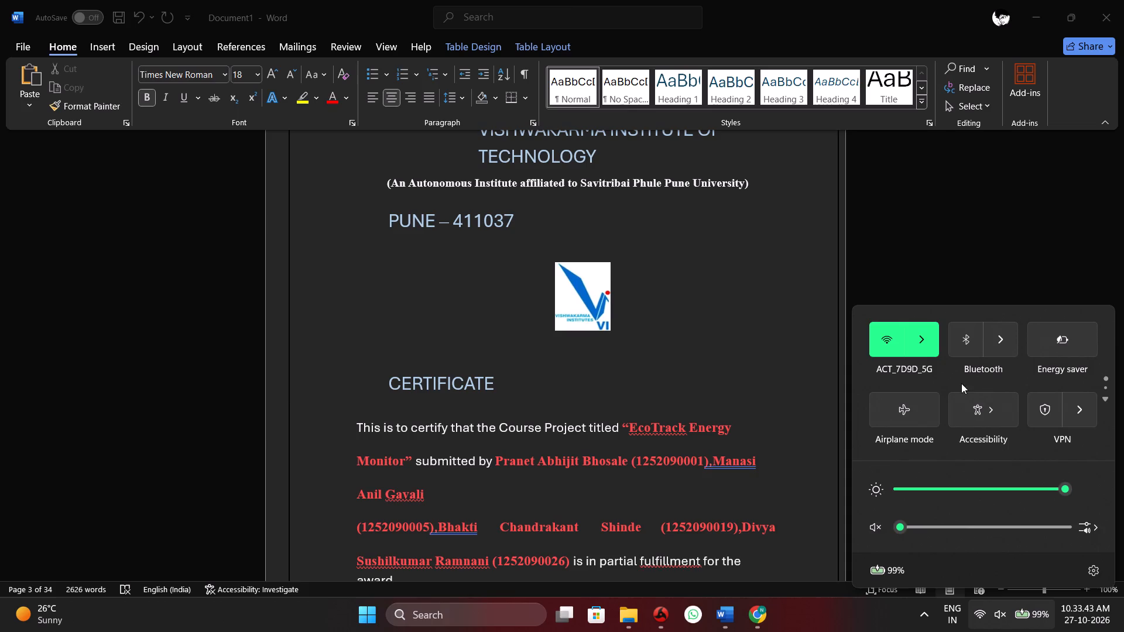
{"action": "scroll", "coordinate": [546, 366], "scroll_direction": "down", "scroll_amount": 3}
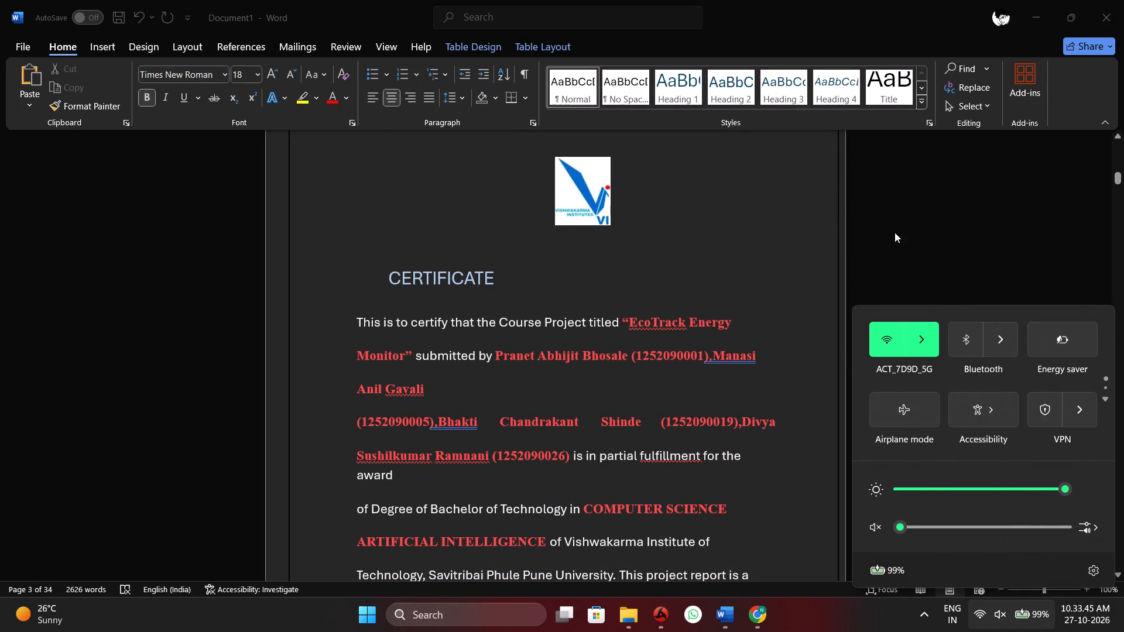
{"action": "scroll", "coordinate": [647, 260], "scroll_direction": "down", "scroll_amount": 20}
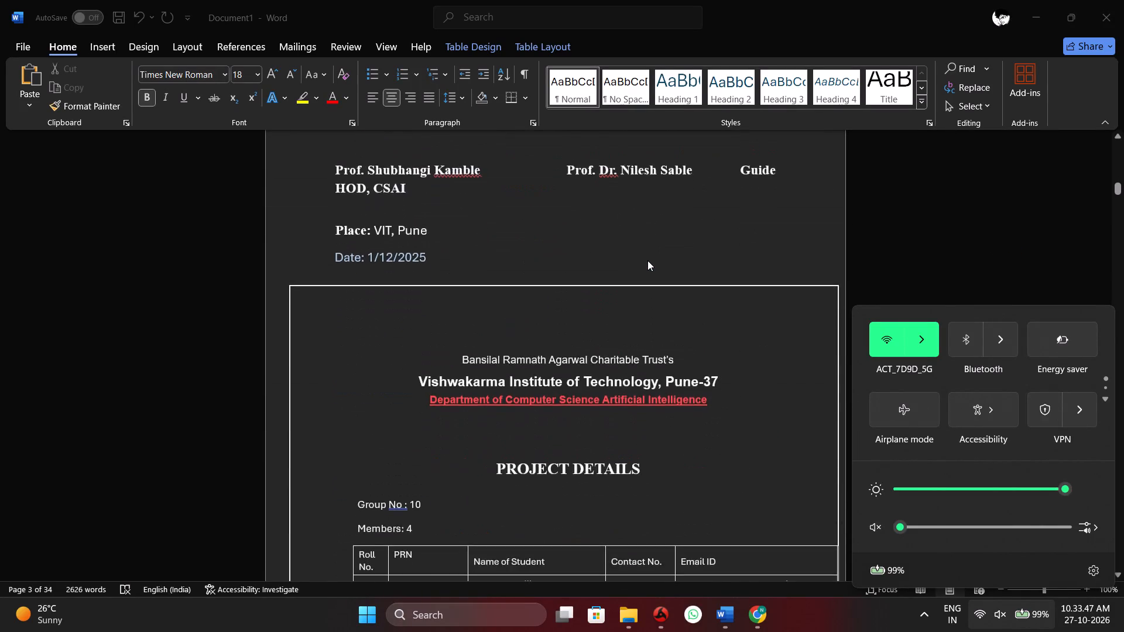
{"action": "scroll", "coordinate": [647, 260], "scroll_direction": "up", "scroll_amount": 11}
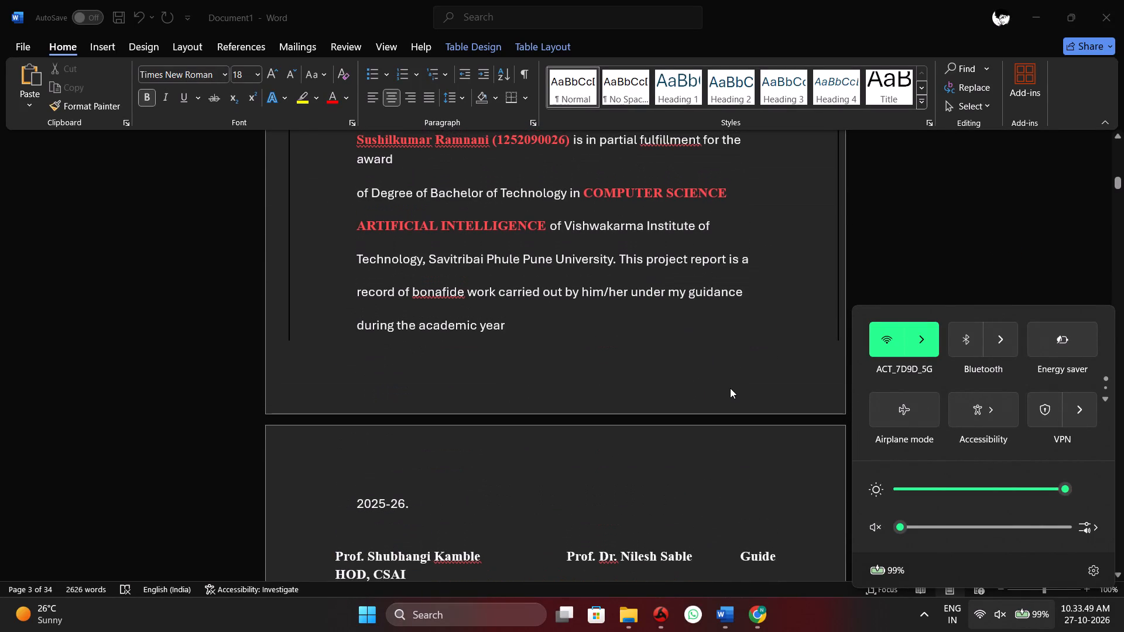
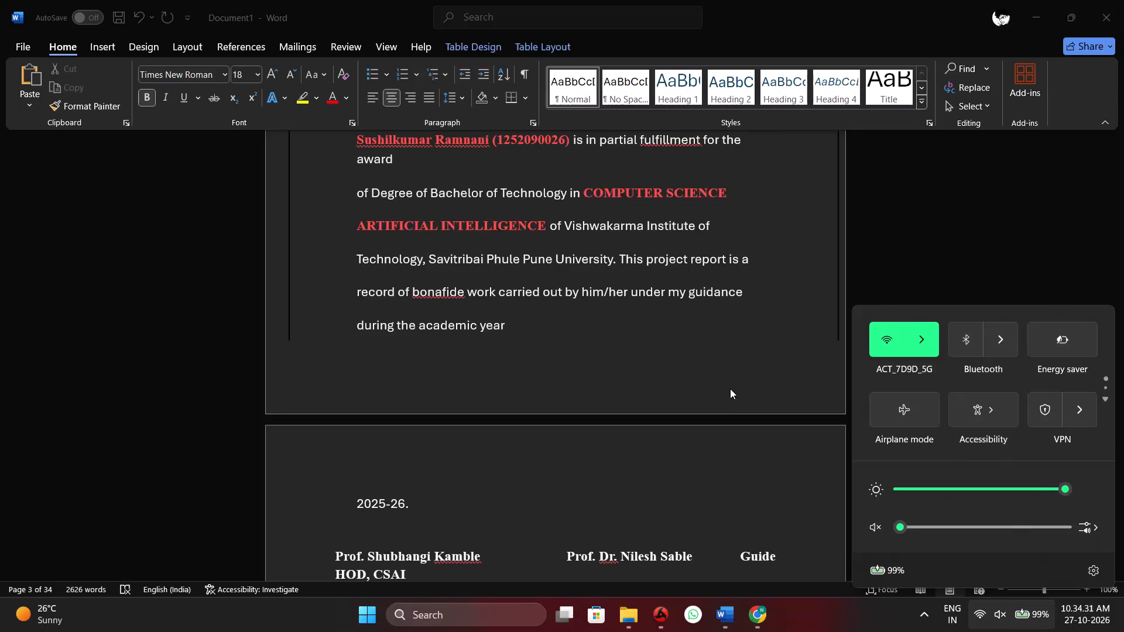
Centre the certificate page's heading lines, from the Bansilal Ramnath Agarwal Charitable Trust's line through "PUNE – 411037" above the logo.
{"action": "scroll", "coordinate": [325, 425], "scroll_direction": "down", "scroll_amount": 6}
{"action": "scroll", "coordinate": [413, 372], "scroll_direction": "down", "scroll_amount": 8}
{"action": "scroll", "coordinate": [413, 372], "scroll_direction": "up", "scroll_amount": 20}
{"action": "scroll", "coordinate": [413, 372], "scroll_direction": "up", "scroll_amount": 14}
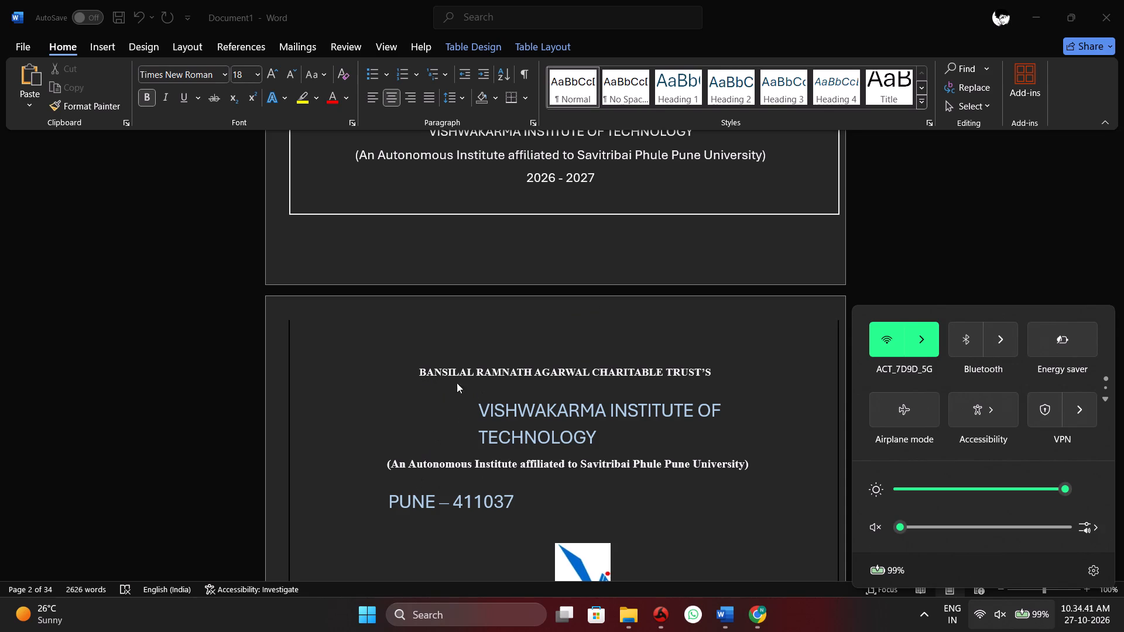
{"action": "left_click_drag", "start_coordinate": [408, 362], "coordinate": [534, 501]}
{"action": "left_click", "coordinate": [404, 366]}
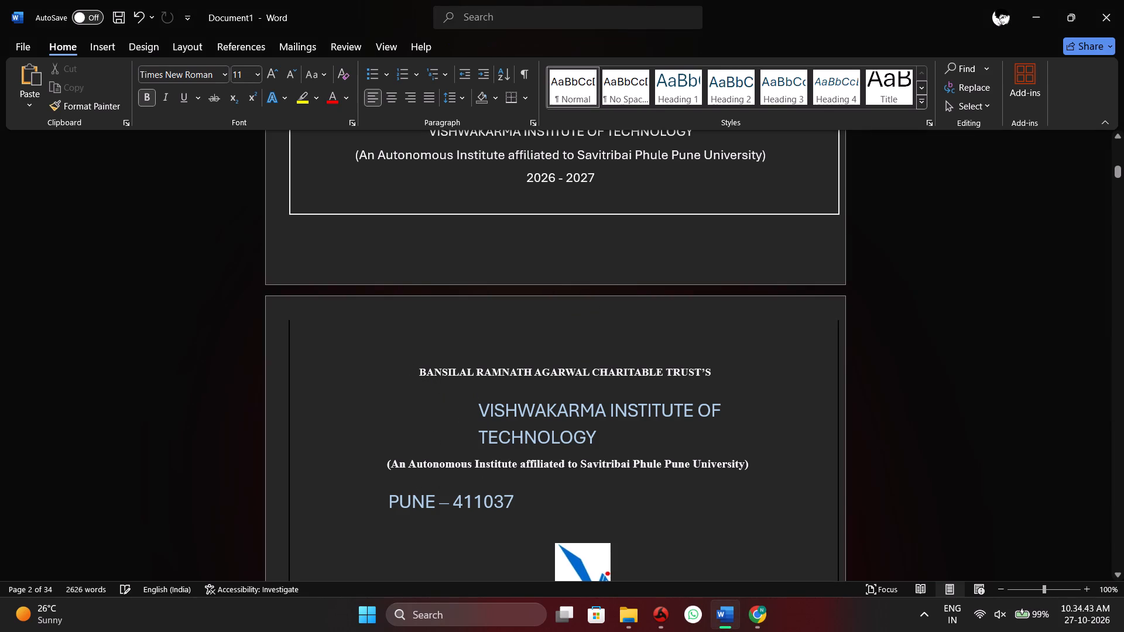
{"action": "left_click_drag", "start_coordinate": [422, 368], "coordinate": [516, 543]}
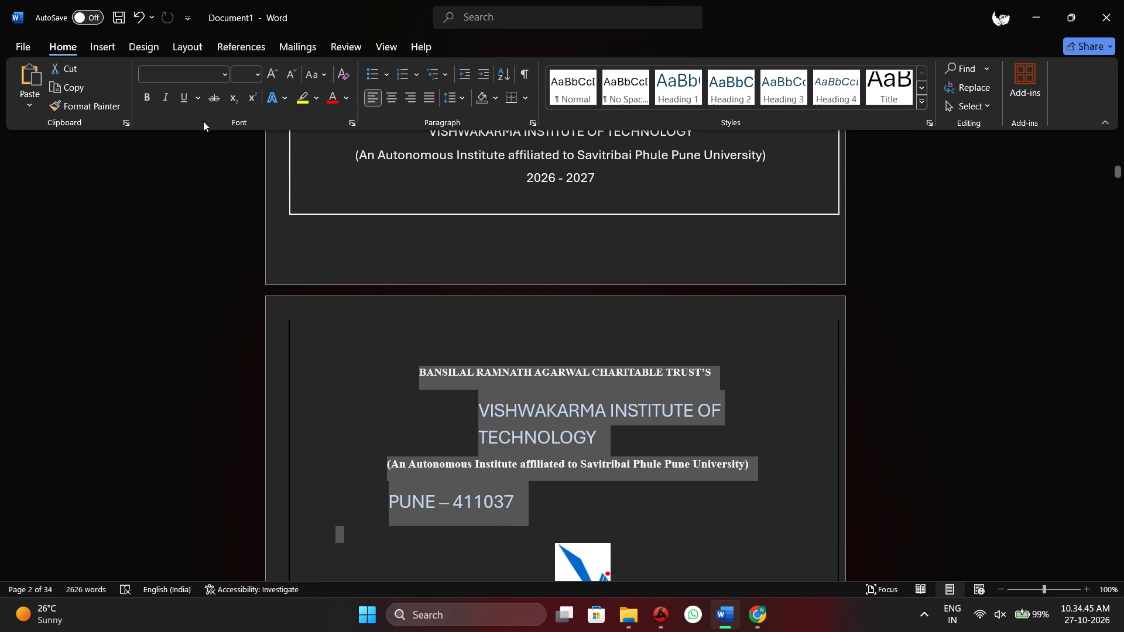
{"action": "left_click", "coordinate": [394, 92]}
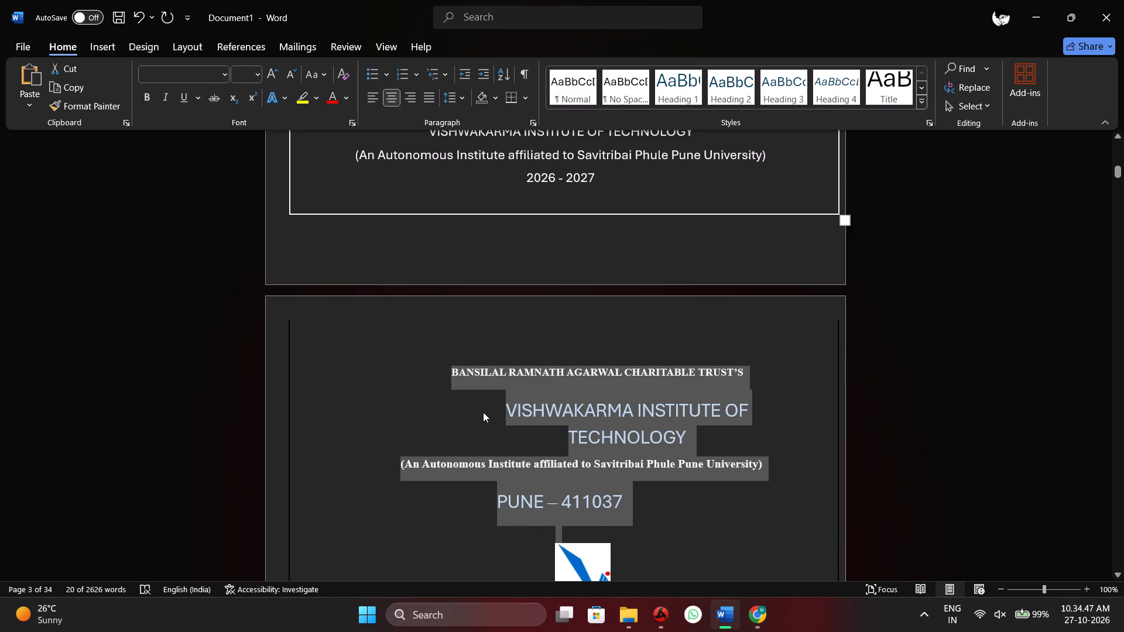
Try to remove the extra indent before the "VISHWAKARMA INSTITUTE OF TECHNOLOGY" heading on the certificate page.
{"action": "left_click", "coordinate": [483, 412]}
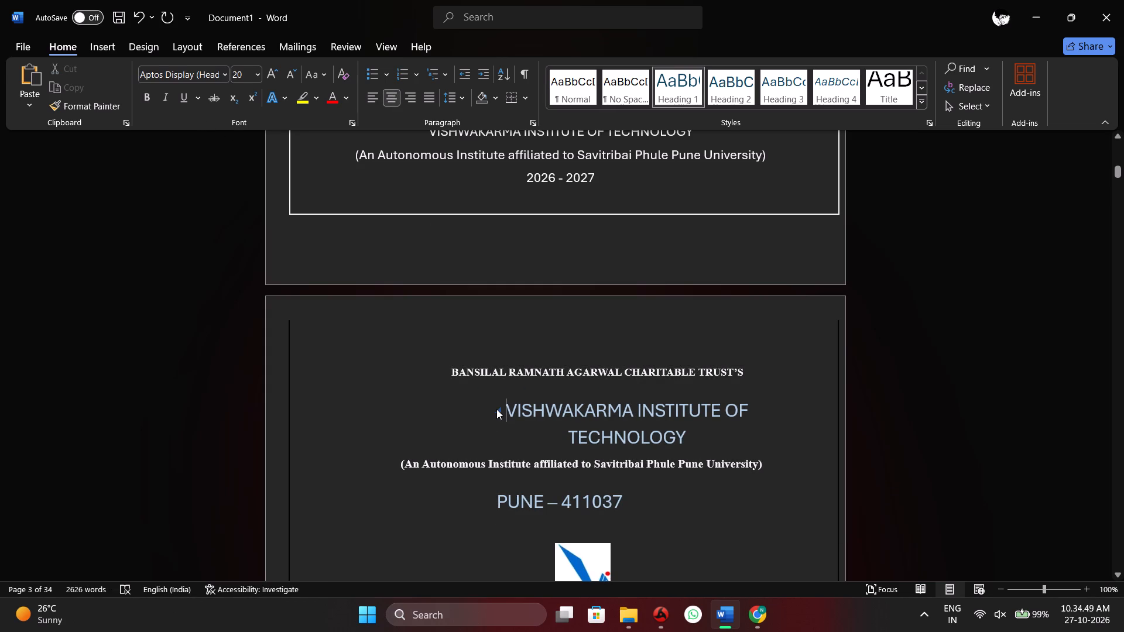
{"action": "left_click", "coordinate": [496, 409]}
{"action": "left_click", "coordinate": [496, 409]}
{"action": "left_click", "coordinate": [503, 409]}
{"action": "key", "text": "BackSpace"}
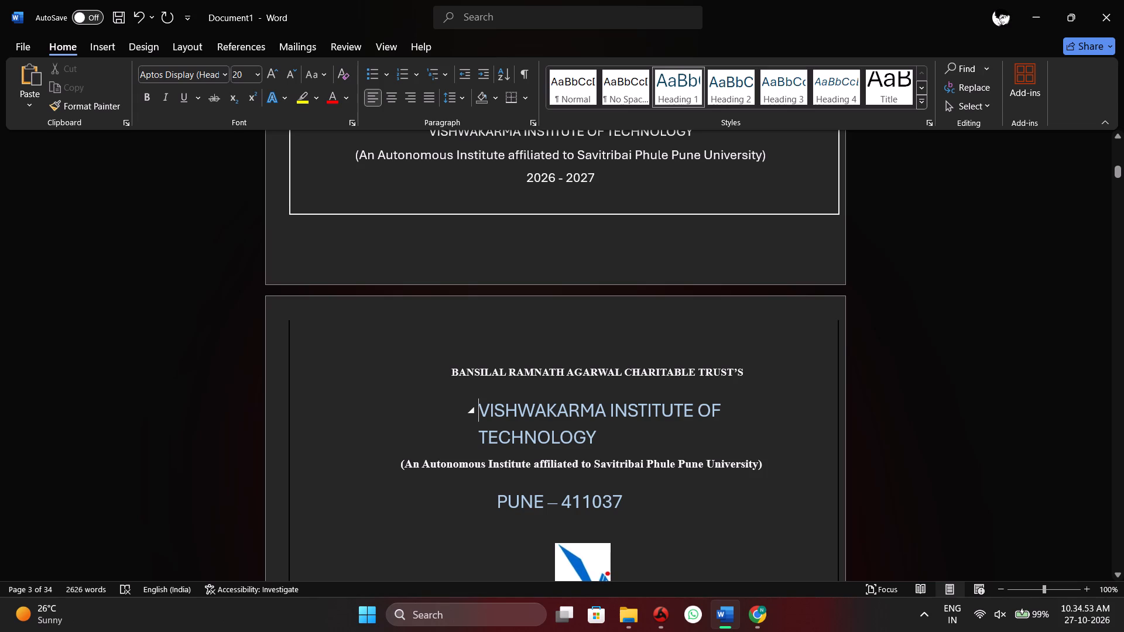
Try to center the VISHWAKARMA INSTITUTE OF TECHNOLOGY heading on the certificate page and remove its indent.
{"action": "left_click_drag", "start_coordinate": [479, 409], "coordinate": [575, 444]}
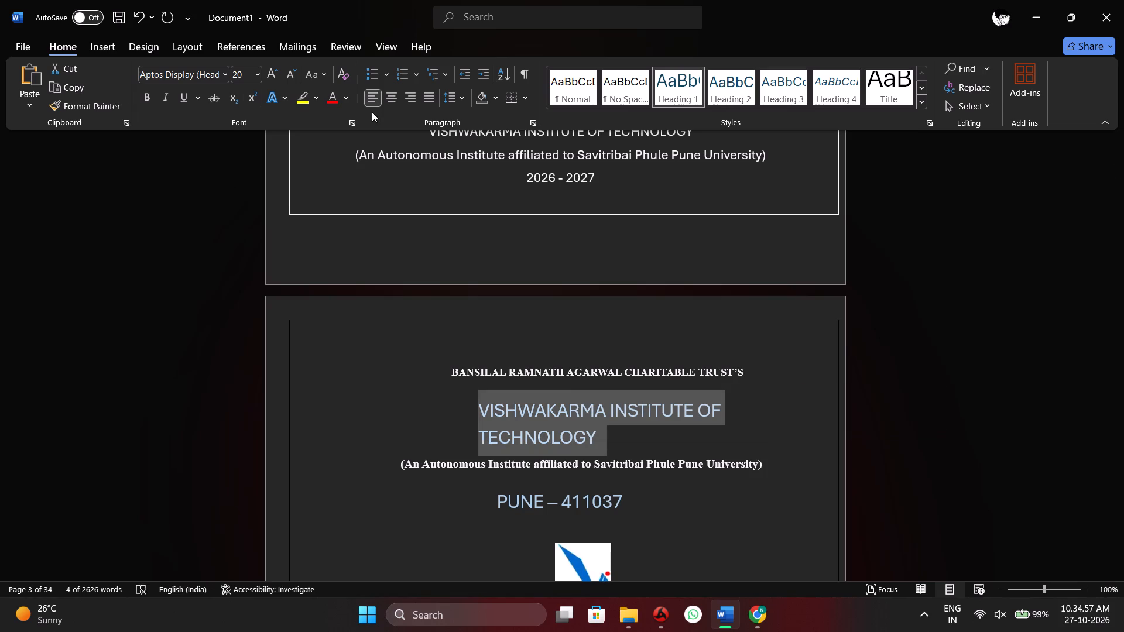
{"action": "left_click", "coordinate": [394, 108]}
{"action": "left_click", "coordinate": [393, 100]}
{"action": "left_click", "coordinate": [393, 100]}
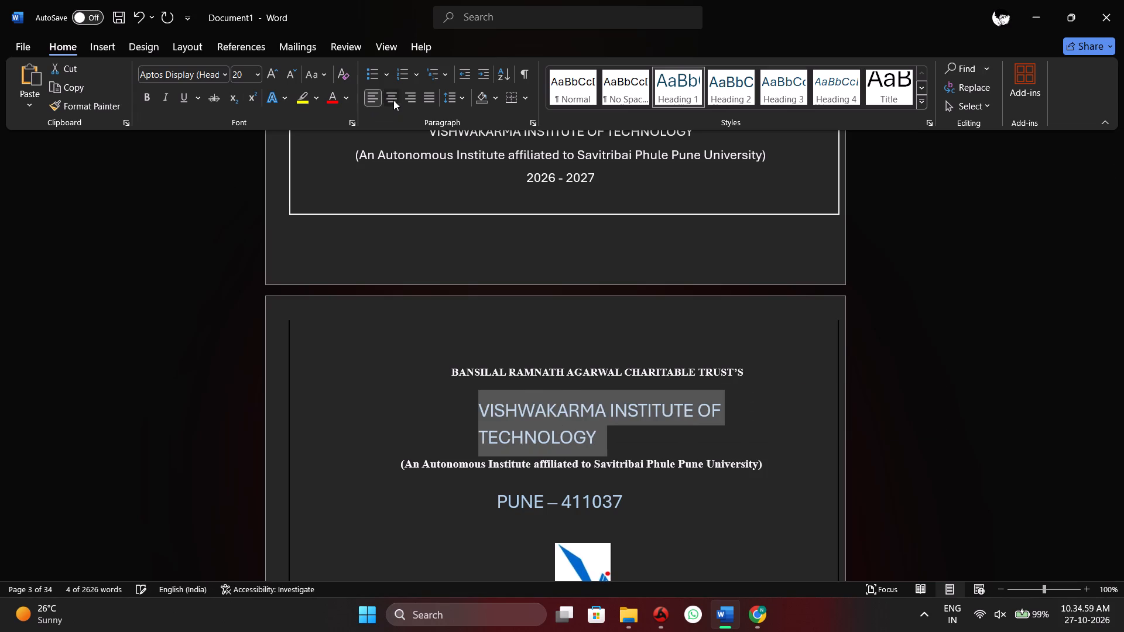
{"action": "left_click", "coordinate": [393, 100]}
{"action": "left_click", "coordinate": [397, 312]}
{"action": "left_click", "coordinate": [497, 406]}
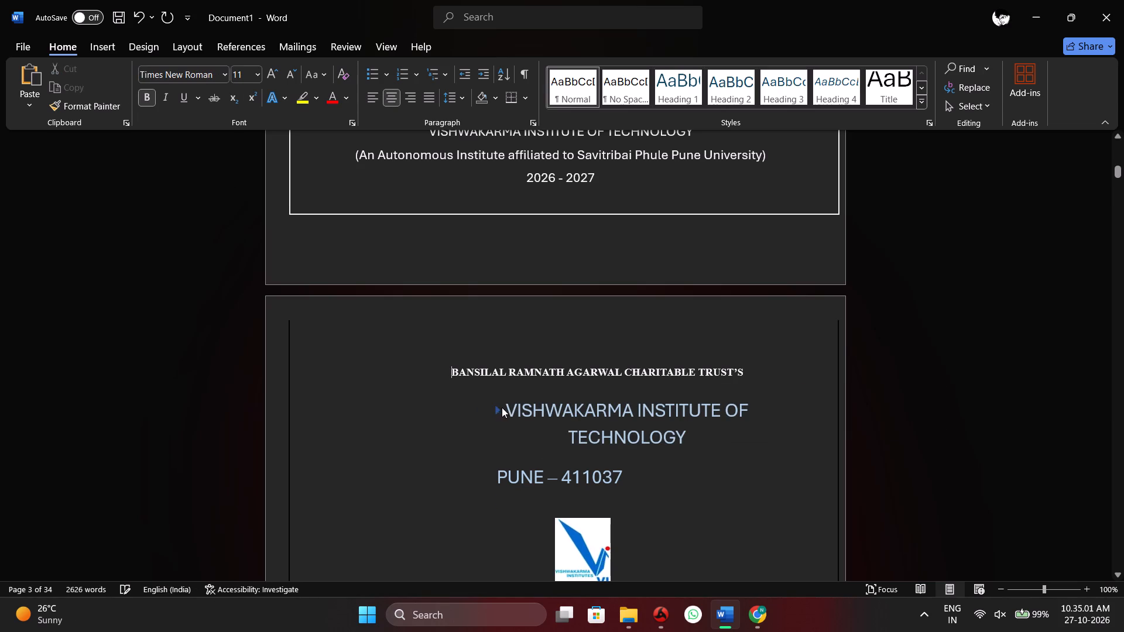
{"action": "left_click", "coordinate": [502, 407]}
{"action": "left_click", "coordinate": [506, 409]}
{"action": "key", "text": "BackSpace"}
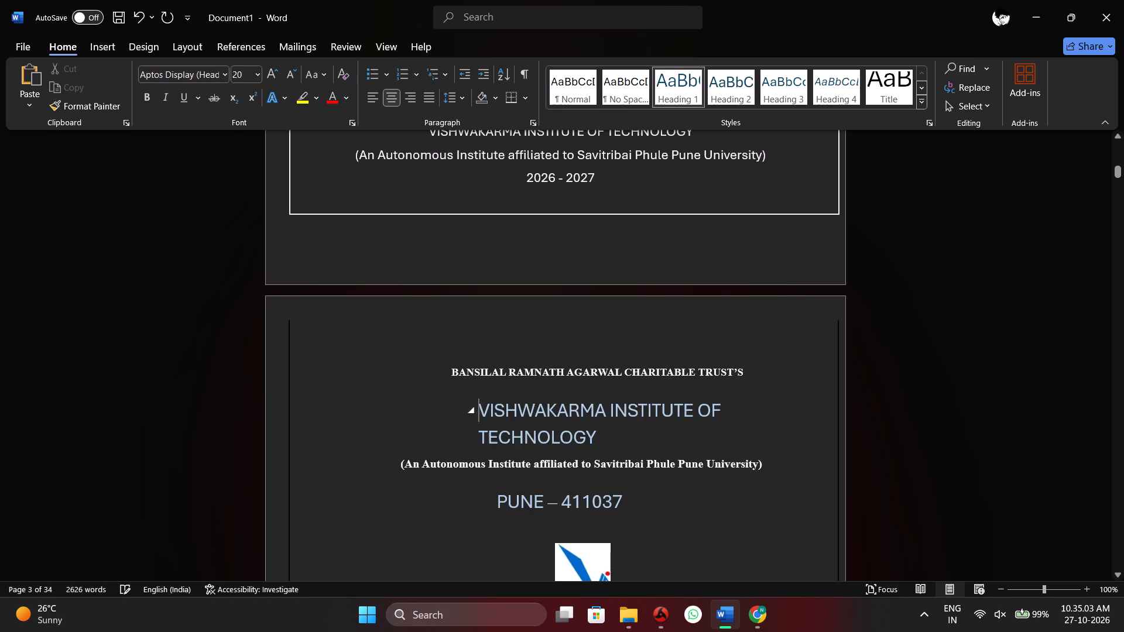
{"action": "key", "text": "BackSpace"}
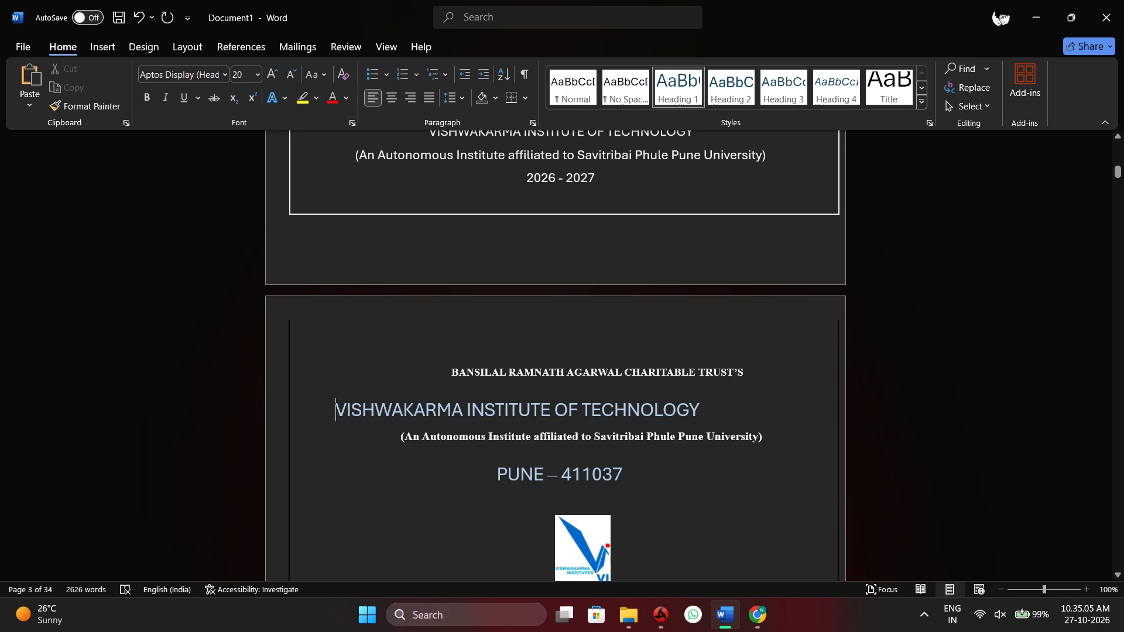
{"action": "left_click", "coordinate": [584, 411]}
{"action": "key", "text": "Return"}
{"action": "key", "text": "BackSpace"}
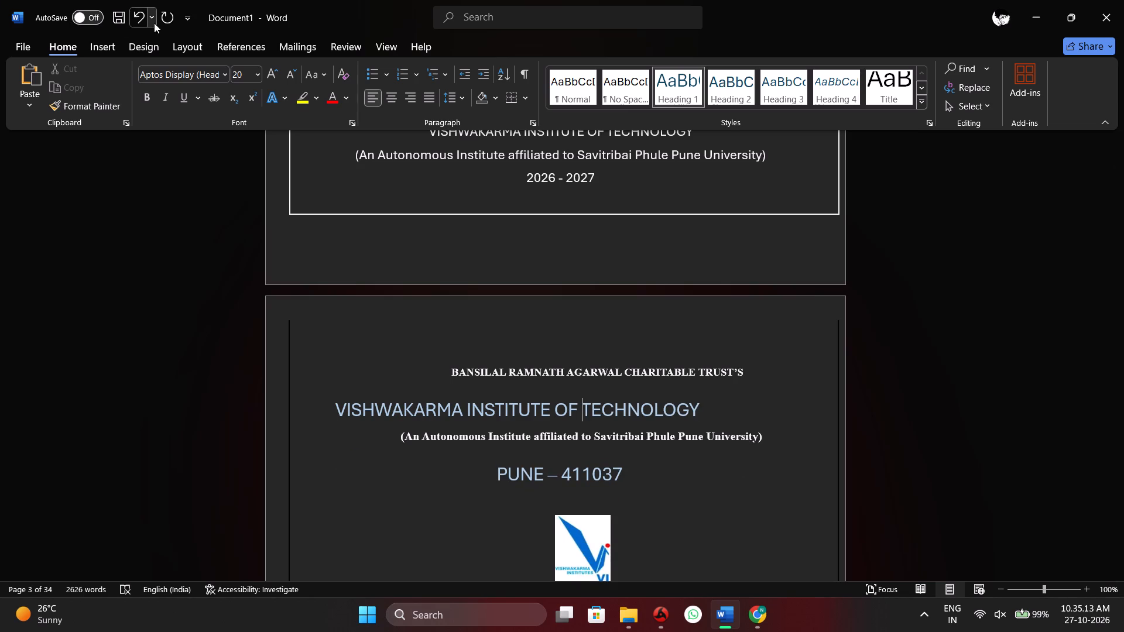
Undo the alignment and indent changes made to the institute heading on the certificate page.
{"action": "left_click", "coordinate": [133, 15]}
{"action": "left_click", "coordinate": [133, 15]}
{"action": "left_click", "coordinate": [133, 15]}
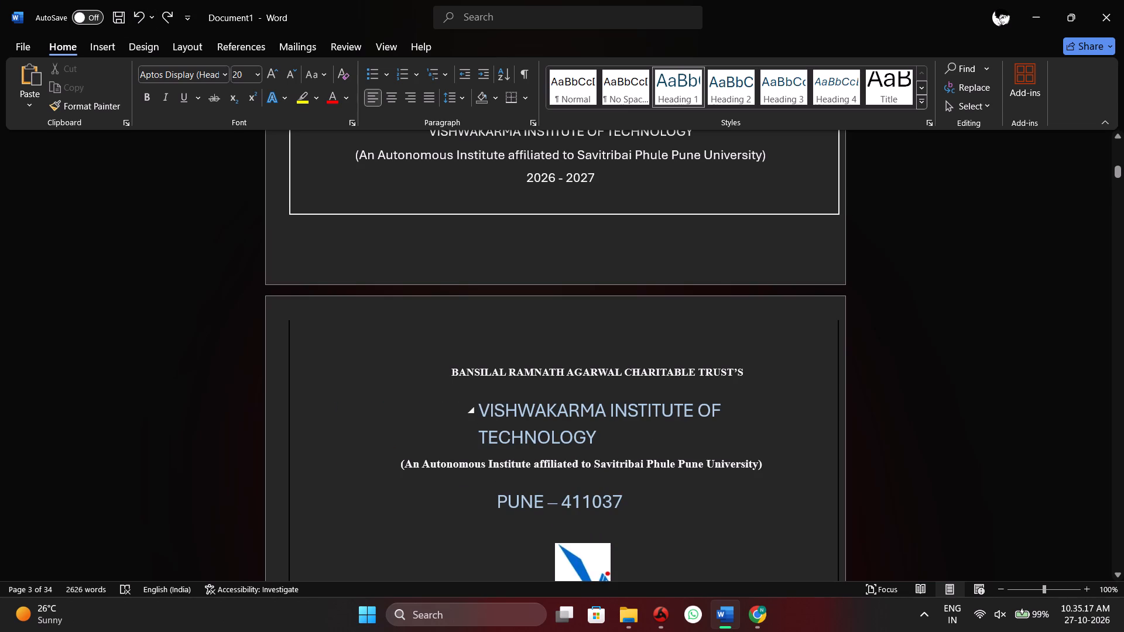
Center the VISHWAKARMA INSTITUTE OF TECHNOLOGY heading on the certificate page, then strip its centering and indent so it fits on one line.
{"action": "left_click_drag", "start_coordinate": [481, 410], "coordinate": [580, 442]}
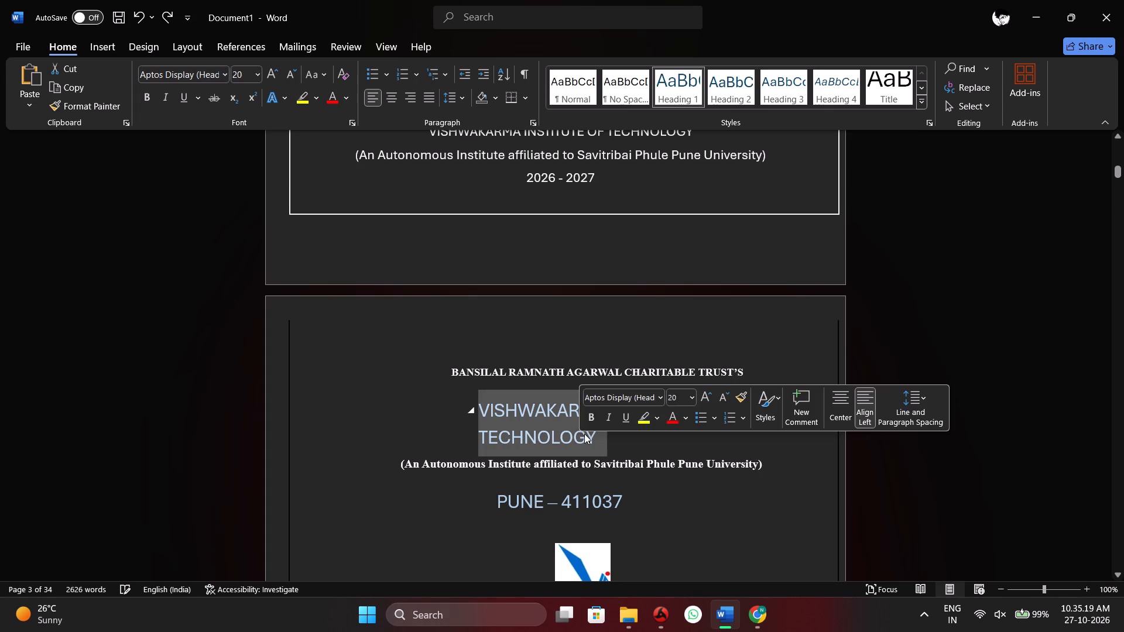
{"action": "left_click", "coordinate": [830, 402]}
{"action": "left_click", "coordinate": [491, 400]}
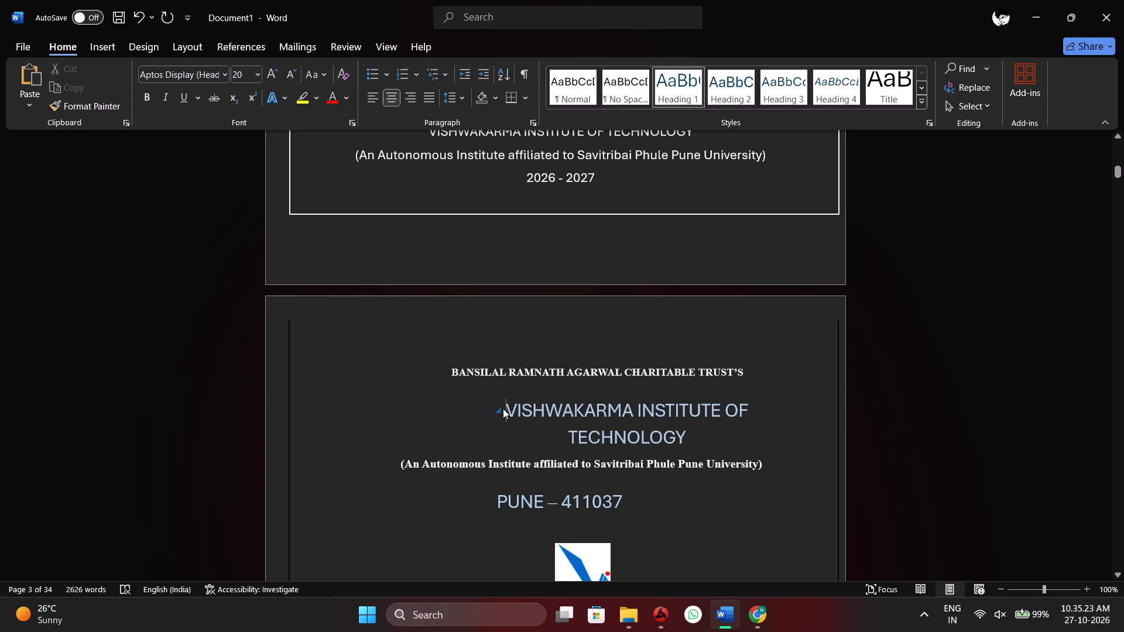
{"action": "key", "text": "BackSpace"}
{"action": "key", "text": "BackSpace"}
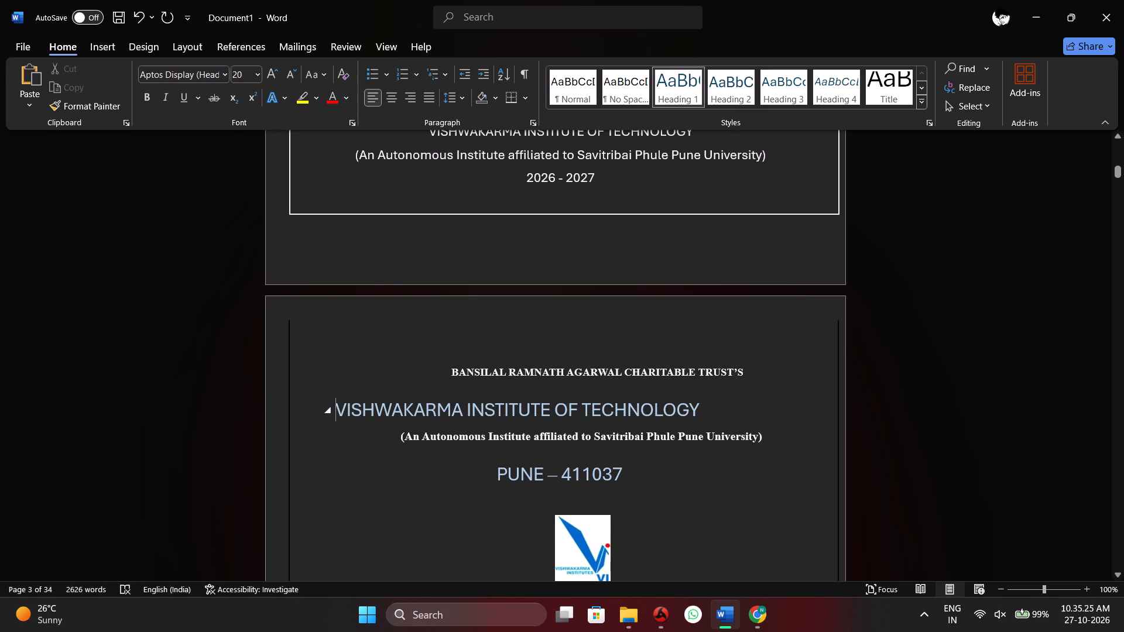
{"action": "key", "text": "Return"}
{"action": "key", "text": "BackSpace"}
Copy the institute heading on the certificate page, delete it, and paste it on a new line under BANSILAL RAMNATH AGARWAL CHARITABLE TRUST'S.
{"action": "left_click_drag", "start_coordinate": [700, 407], "coordinate": [656, 407]}
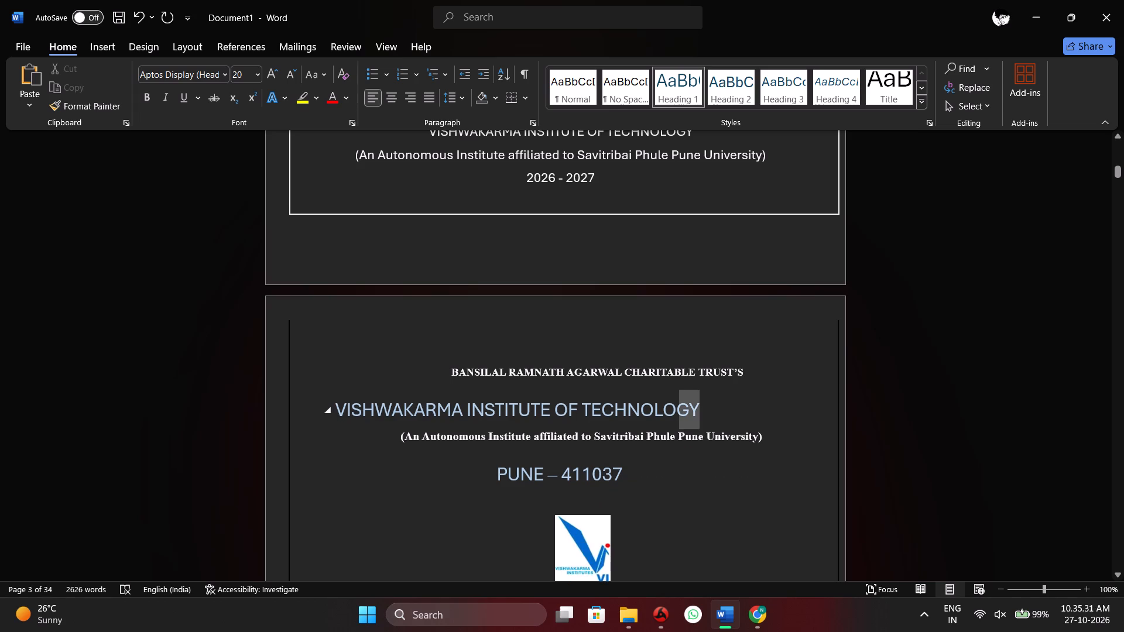
{"action": "left_click_drag", "start_coordinate": [656, 407], "coordinate": [383, 408]}
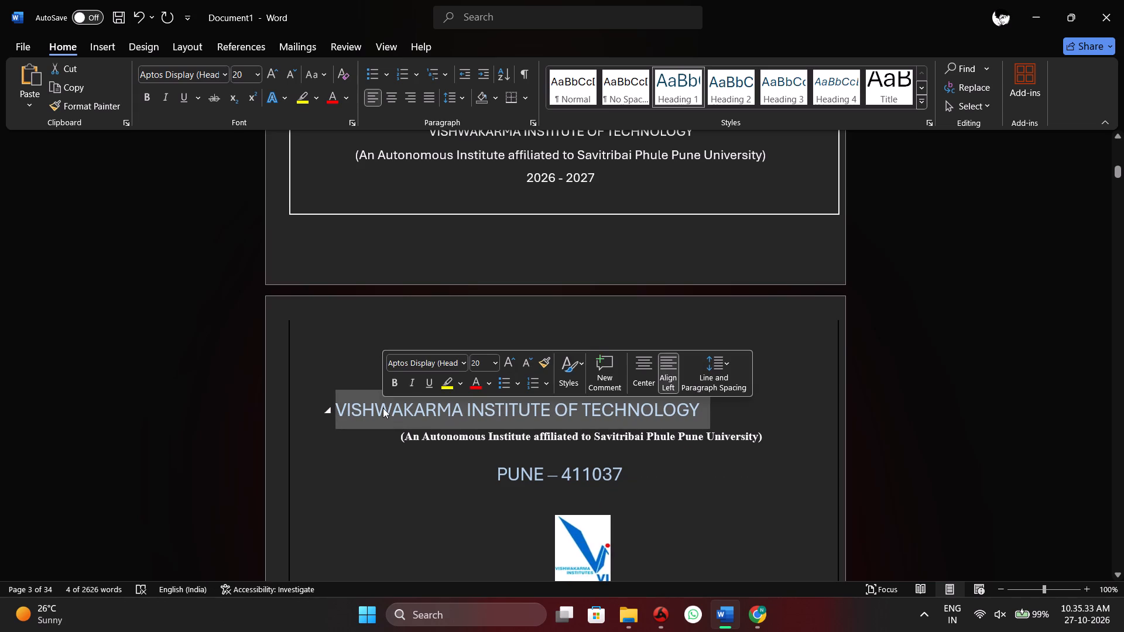
{"action": "key", "text": "ctrl+c"}
{"action": "key", "text": "ctrl+c"}
{"action": "key", "text": "ctrl+c"}
{"action": "key", "text": "ctrl+c"}
{"action": "key", "text": "ctrl+c"}
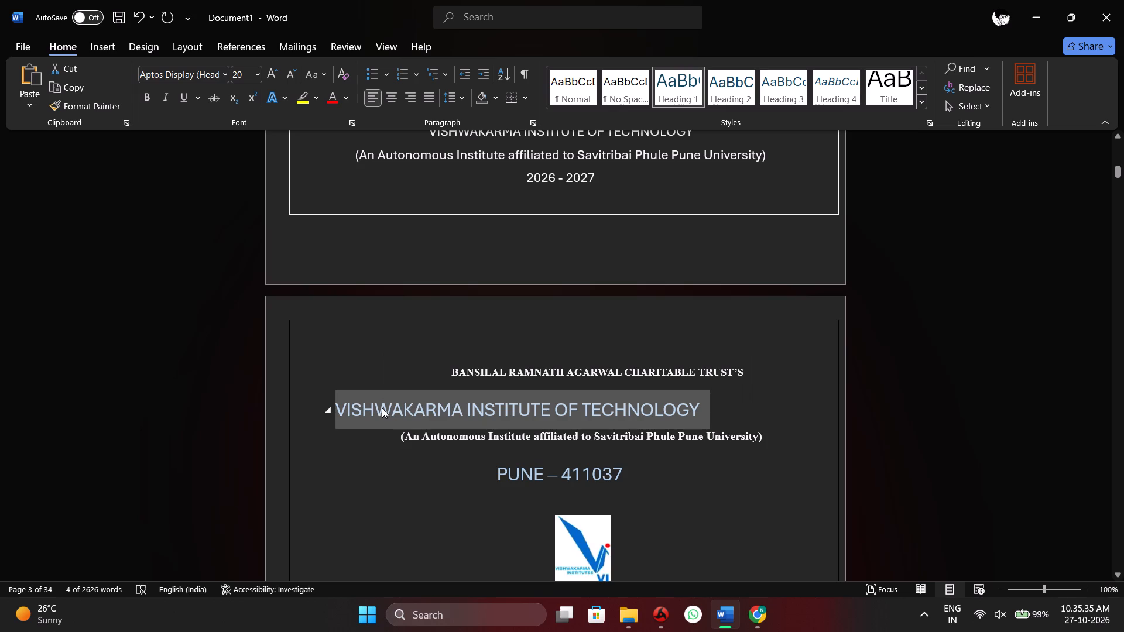
{"action": "key", "text": "BackSpace"}
{"action": "scroll", "coordinate": [747, 376], "scroll_direction": "up", "scroll_amount": 7}
{"action": "scroll", "coordinate": [628, 369], "scroll_direction": "up", "scroll_amount": 8}
{"action": "scroll", "coordinate": [628, 369], "scroll_direction": "down", "scroll_amount": 7}
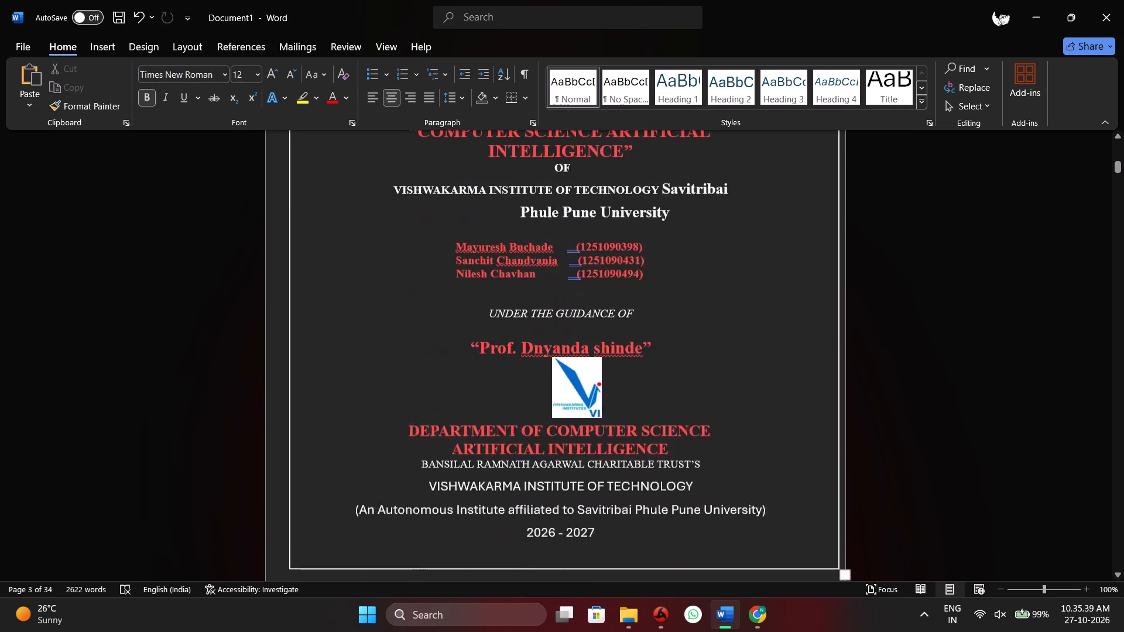
{"action": "scroll", "coordinate": [628, 369], "scroll_direction": "down", "scroll_amount": 4}
{"action": "scroll", "coordinate": [760, 504], "scroll_direction": "down", "scroll_amount": 3}
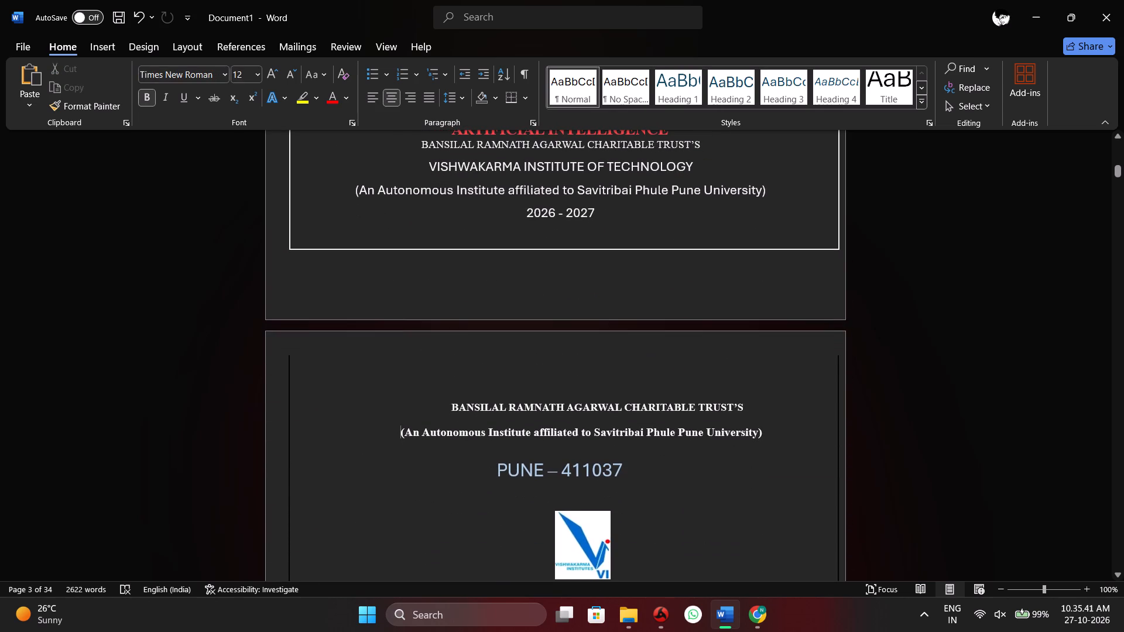
{"action": "scroll", "coordinate": [787, 440], "scroll_direction": "up", "scroll_amount": 2}
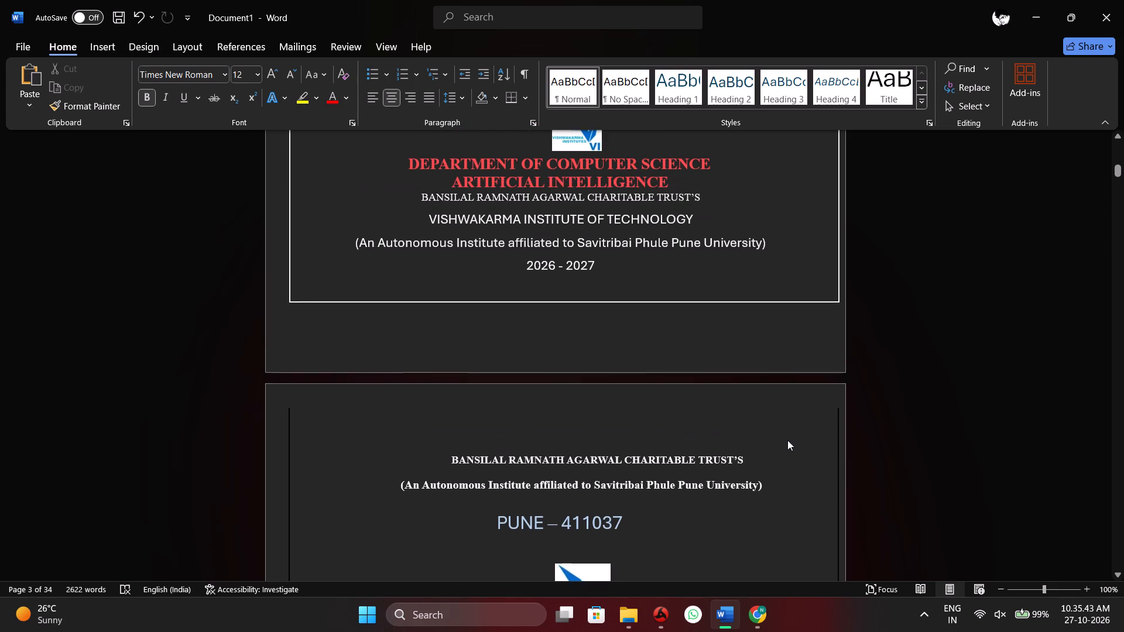
{"action": "left_click", "coordinate": [753, 473]}
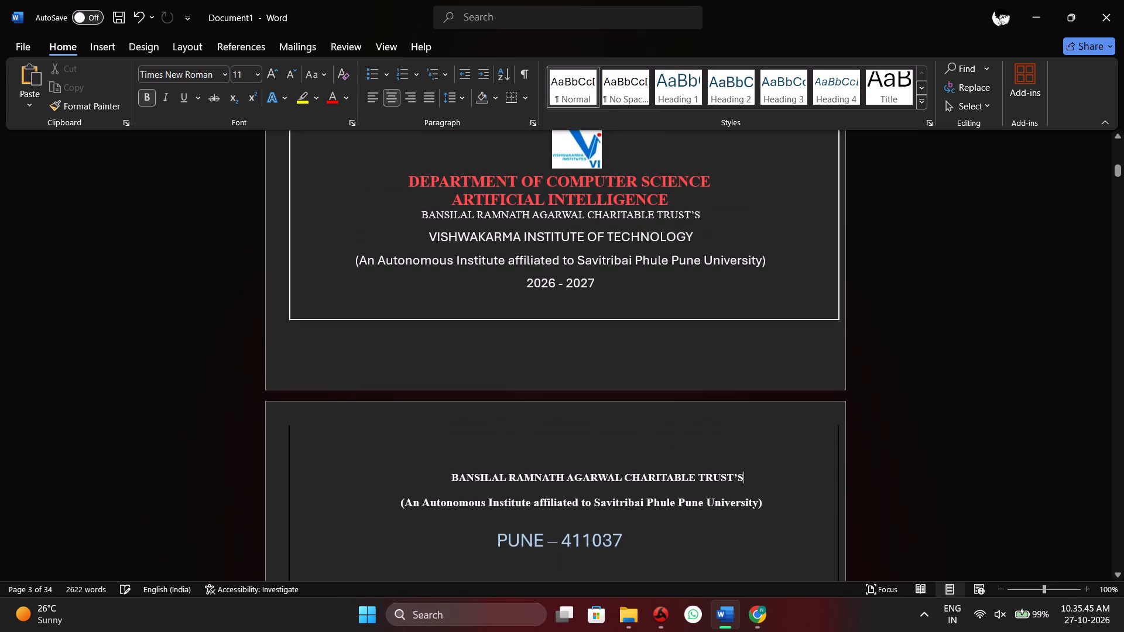
{"action": "key", "text": "Return"}
{"action": "key", "text": "ctrl+v"}
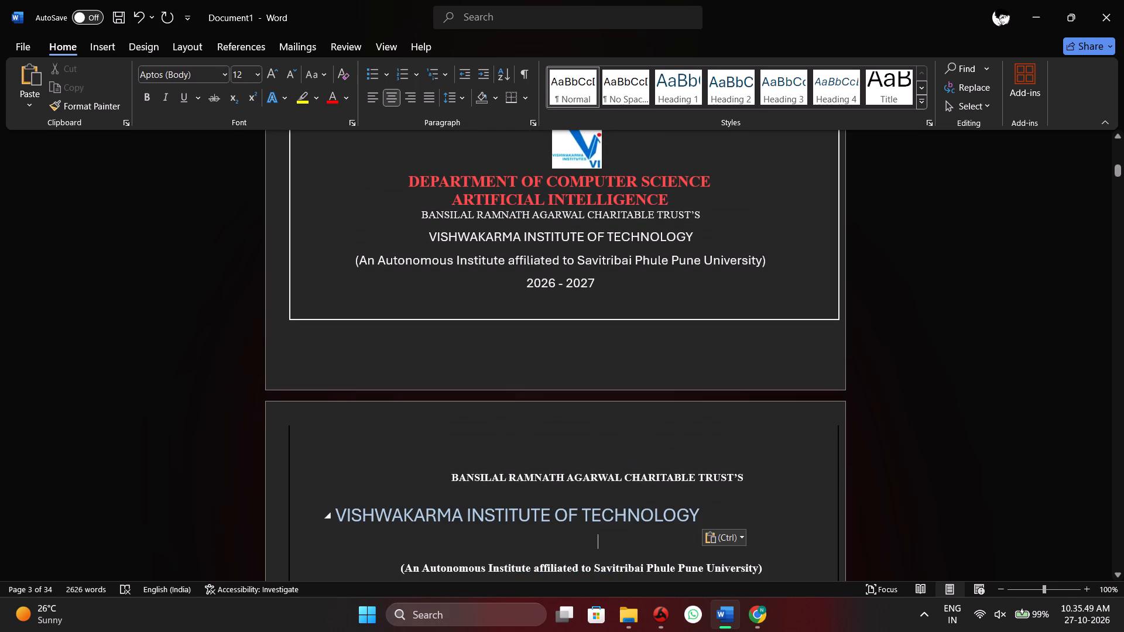
Cut the pasted institute heading and paste it again on a new line below the charitable trust line.
{"action": "right_click", "coordinate": [325, 516]}
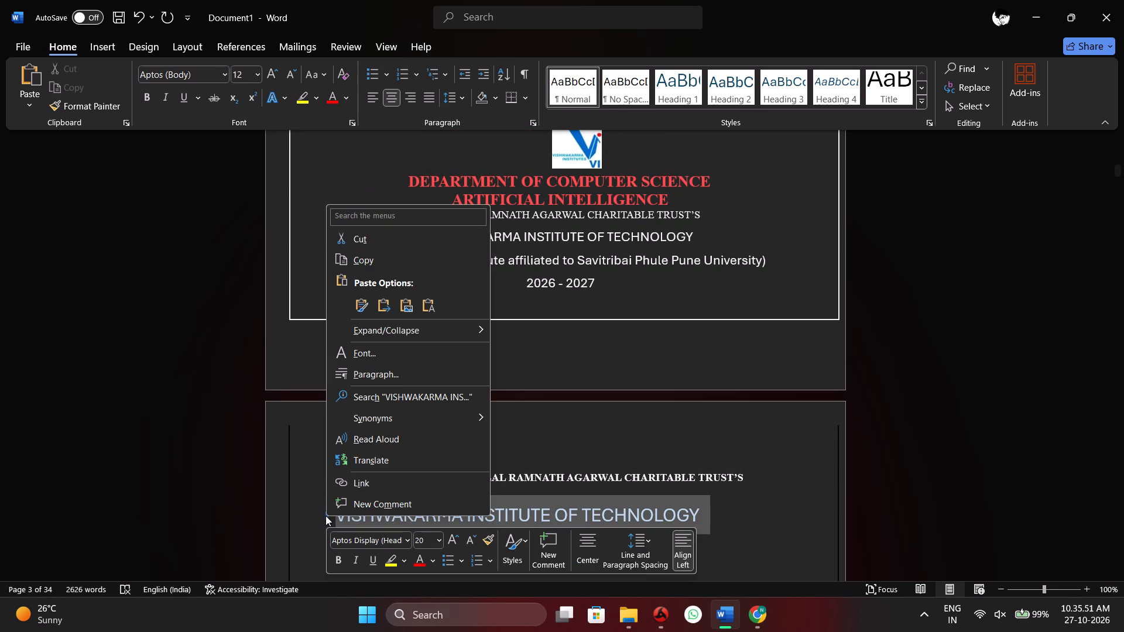
{"action": "left_click", "coordinate": [370, 239]}
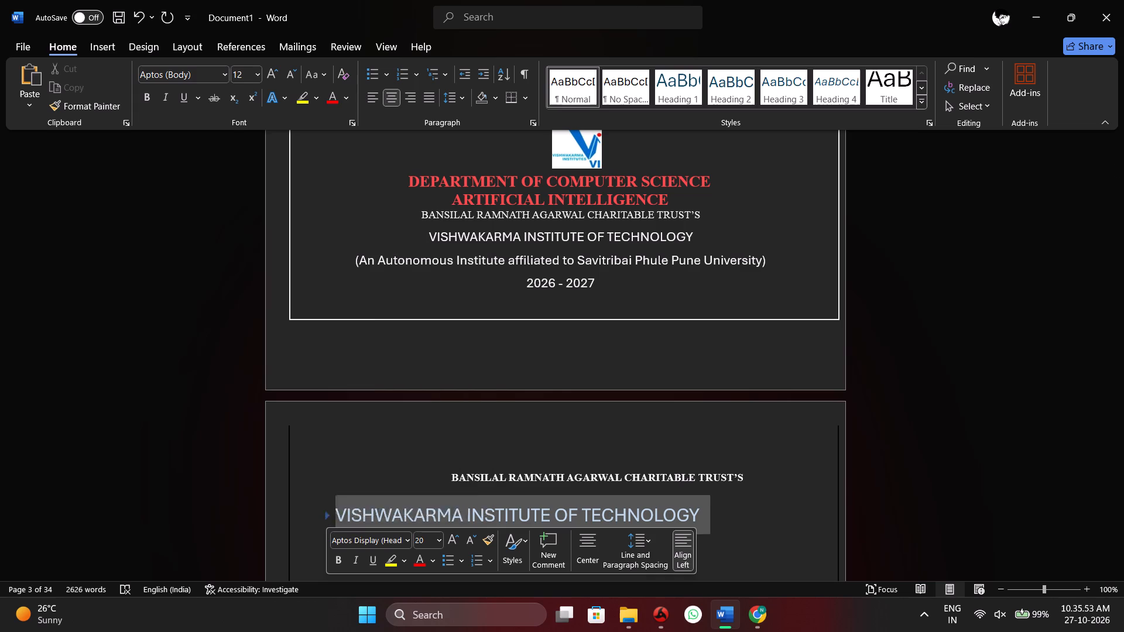
{"action": "scroll", "coordinate": [639, 514], "scroll_direction": "down", "scroll_amount": 1}
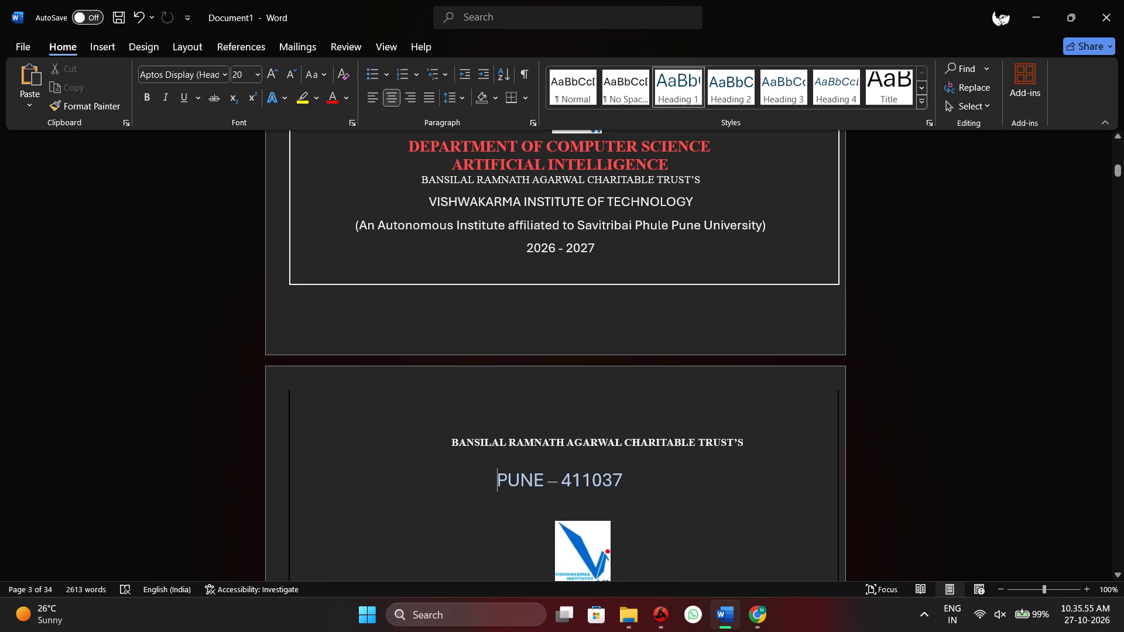
{"action": "left_click", "coordinate": [751, 448]}
{"action": "key", "text": "Return"}
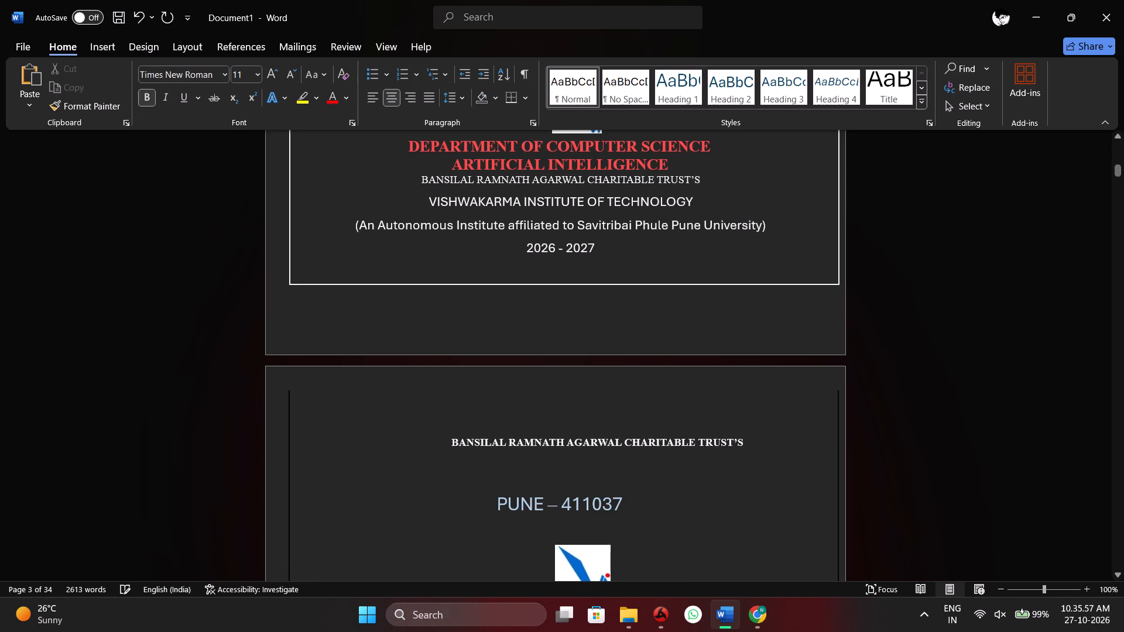
{"action": "key", "text": "v"}
{"action": "key", "text": "ctrl+v"}
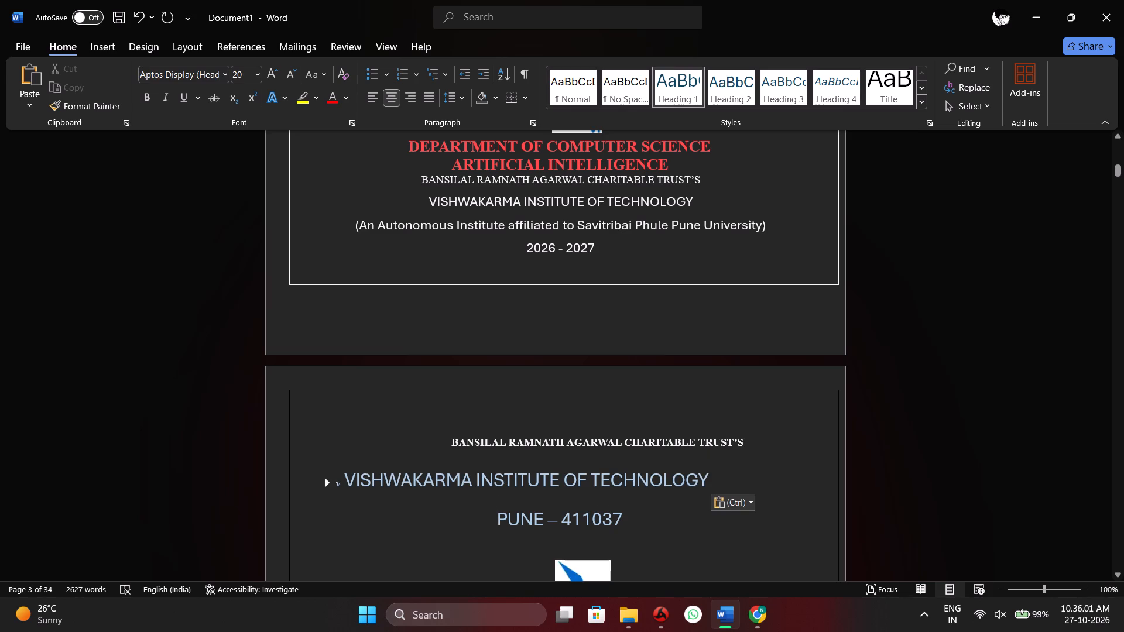
Delete the stray "v" before the institute heading and turn the heading into plain Normal text on its own line.
{"action": "left_click", "coordinate": [342, 489]}
{"action": "key", "text": "BackSpace"}
{"action": "key", "text": "BackSpace"}
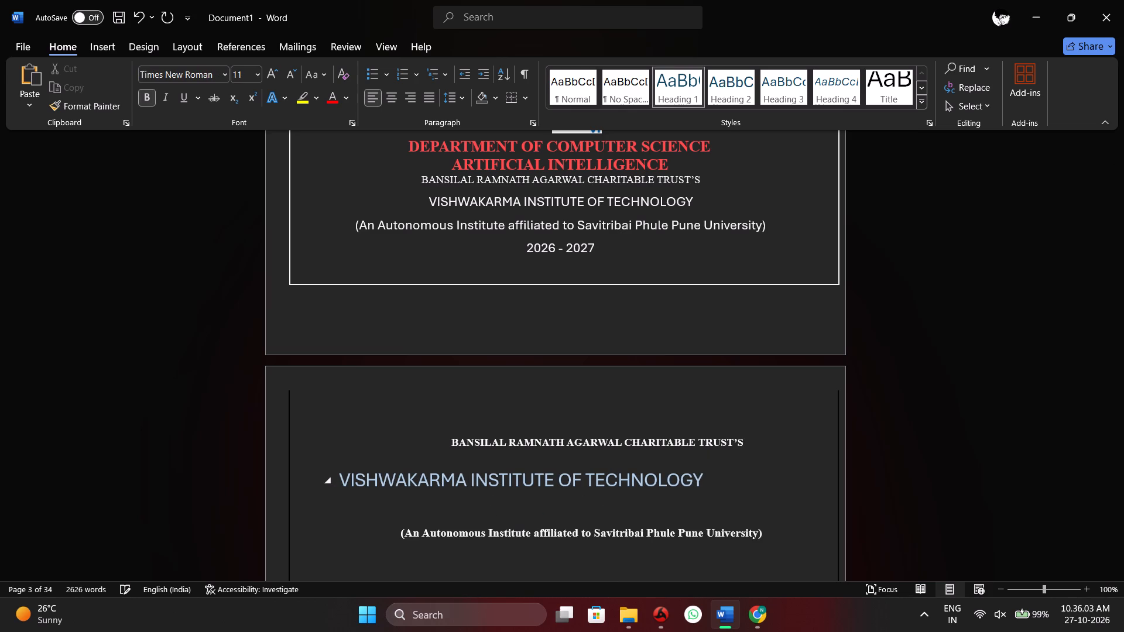
{"action": "key", "text": "BackSpace"}
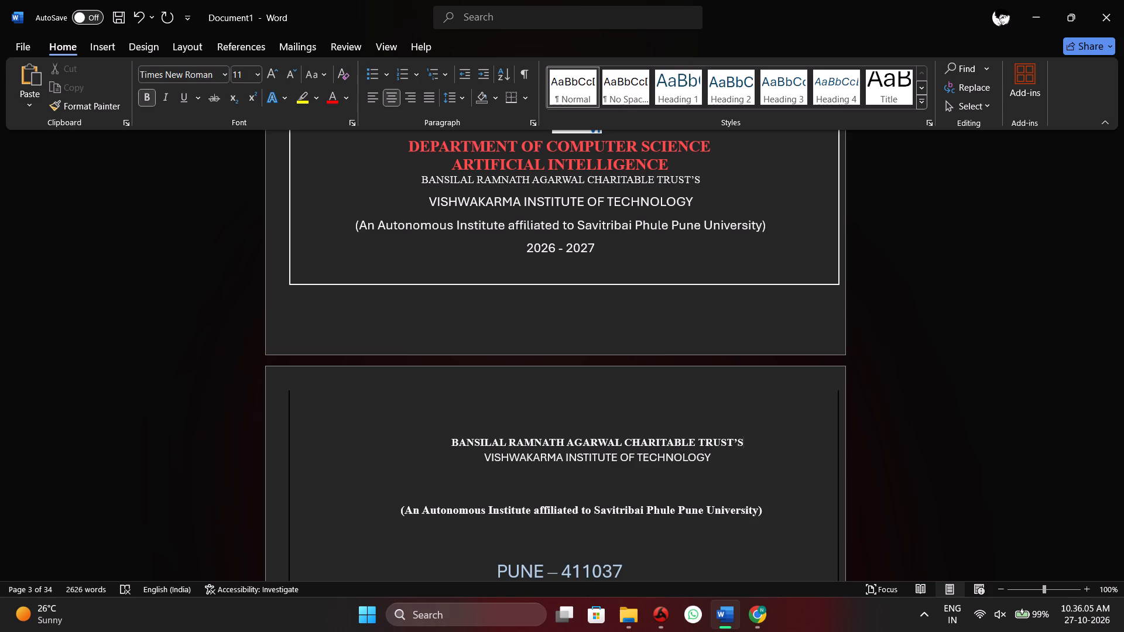
{"action": "key", "text": "Return"}
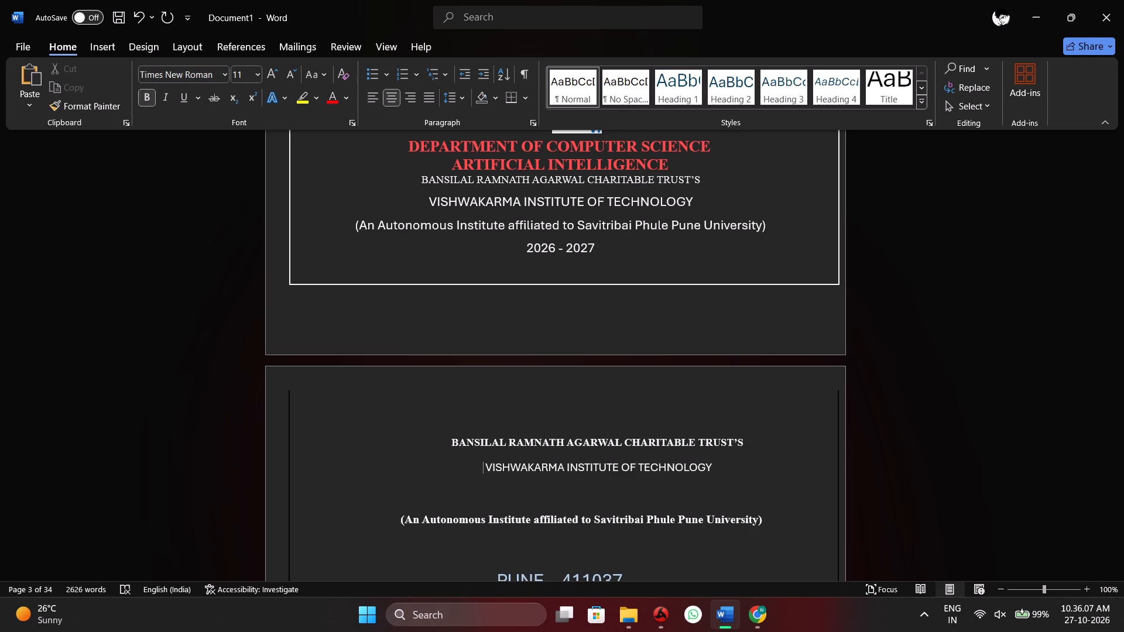
{"action": "key", "text": "BackSpace"}
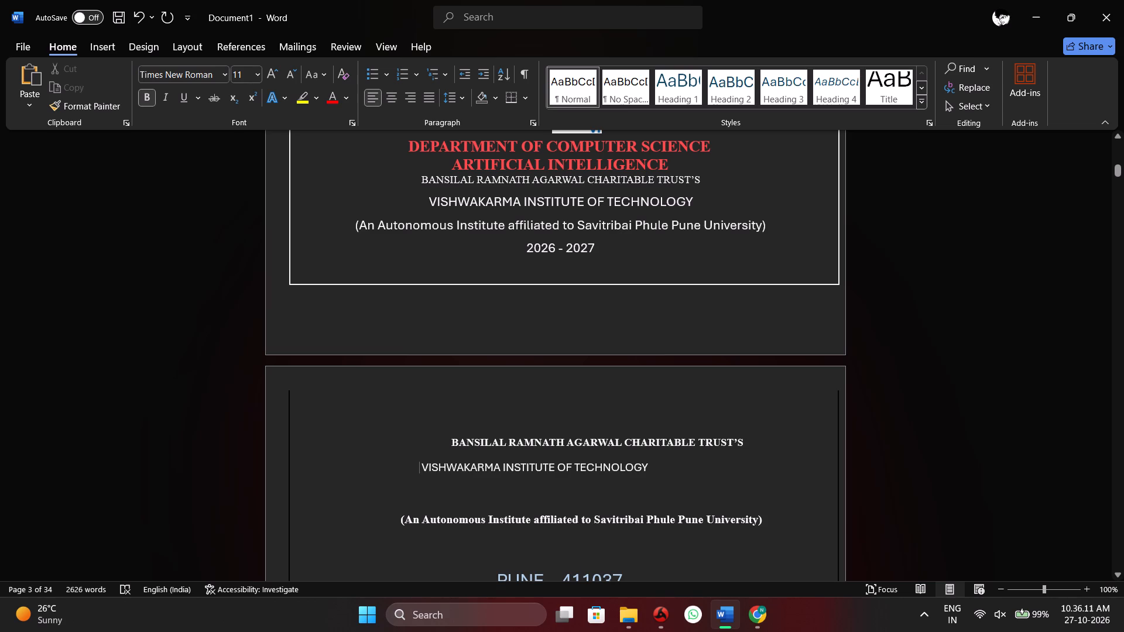
Copy the font name Times New Roman from the DEPARTMENT OF COMPUTER SCIENCE line on the title page.
{"action": "left_click_drag", "start_coordinate": [418, 466], "coordinate": [657, 466]}
{"action": "scroll", "coordinate": [598, 424], "scroll_direction": "up", "scroll_amount": 3}
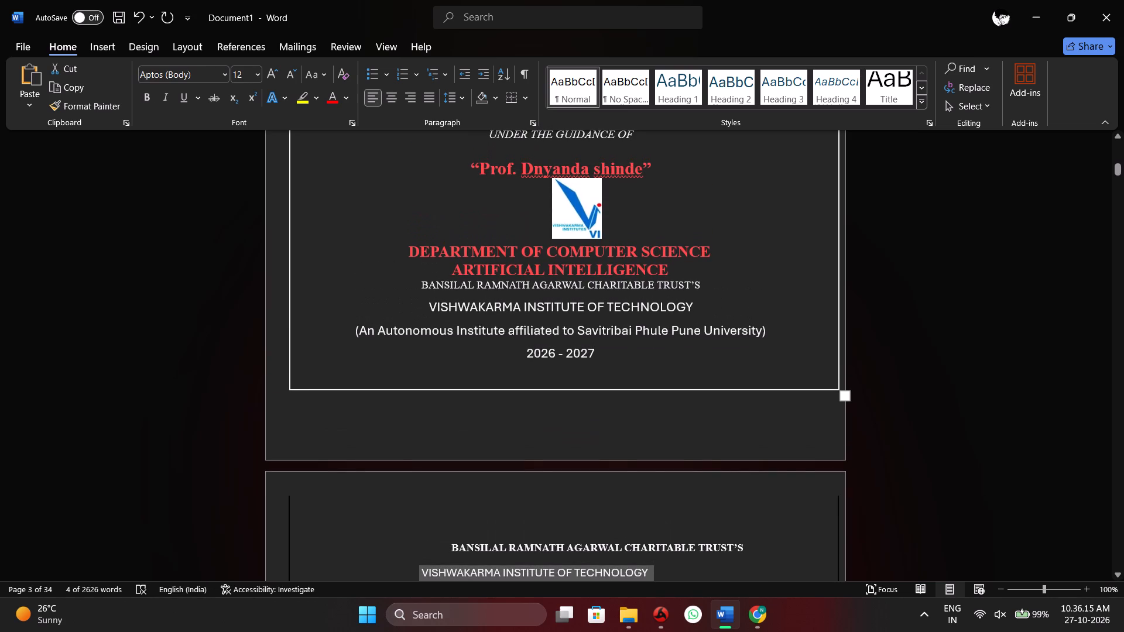
{"action": "left_click", "coordinate": [528, 256]}
{"action": "double_click", "coordinate": [528, 256]}
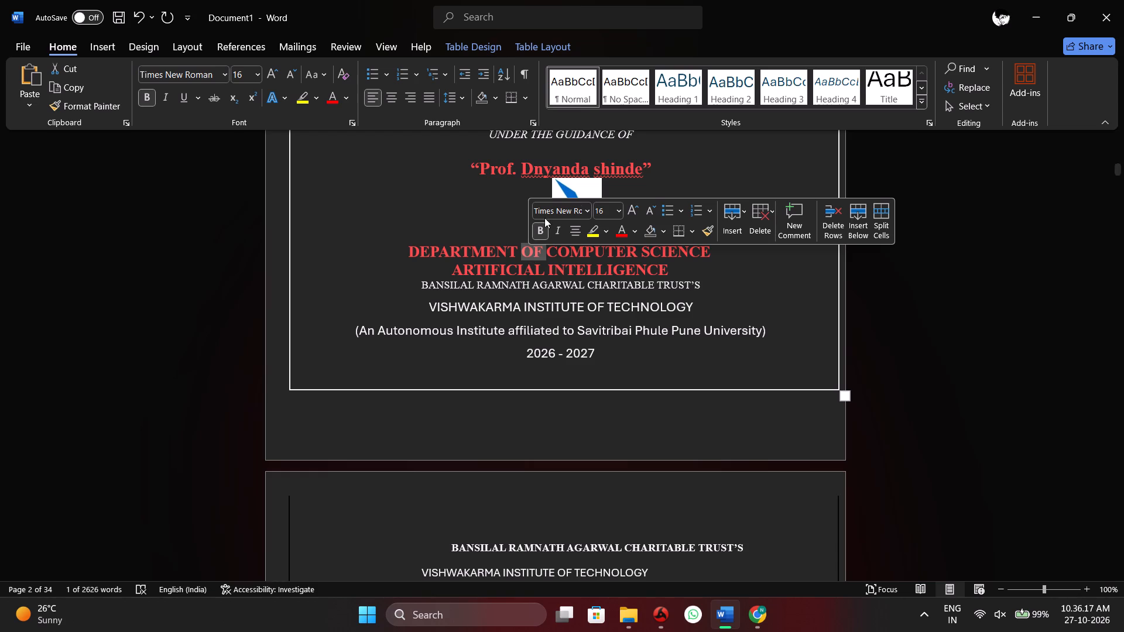
{"action": "left_click", "coordinate": [546, 209]}
{"action": "key", "text": "ctrl+c"}
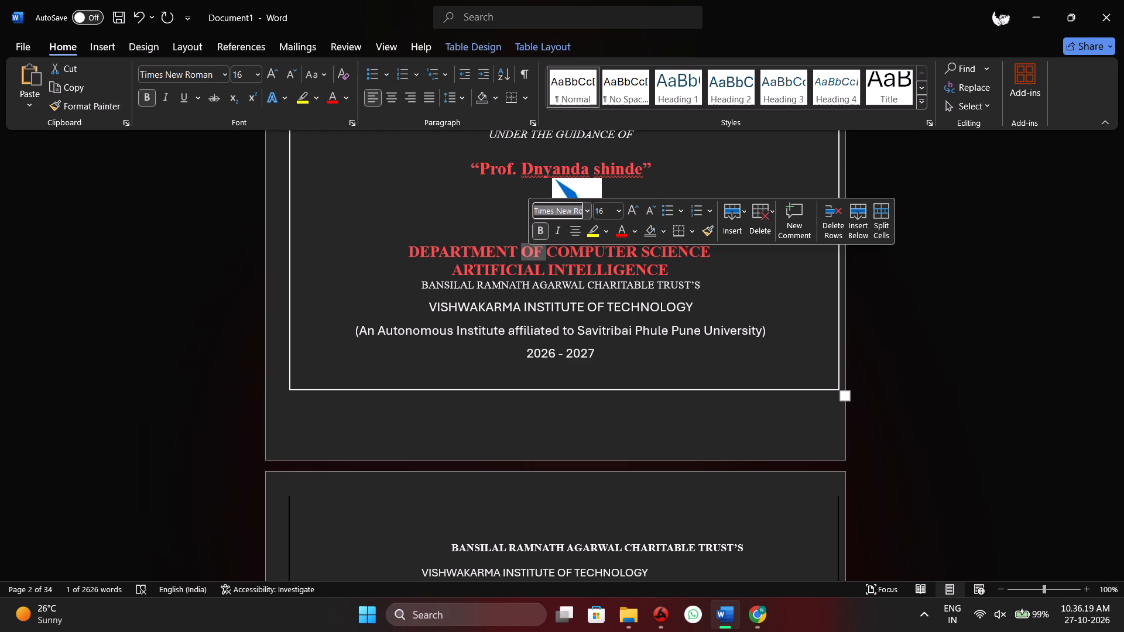
Set the VISHWAKARMA INSTITUTE OF TECHNOLOGY heading on the certificate page to the copied Times New Roman font.
{"action": "scroll", "coordinate": [549, 492], "scroll_direction": "down", "scroll_amount": 3}
{"action": "left_click_drag", "start_coordinate": [416, 462], "coordinate": [669, 462]}
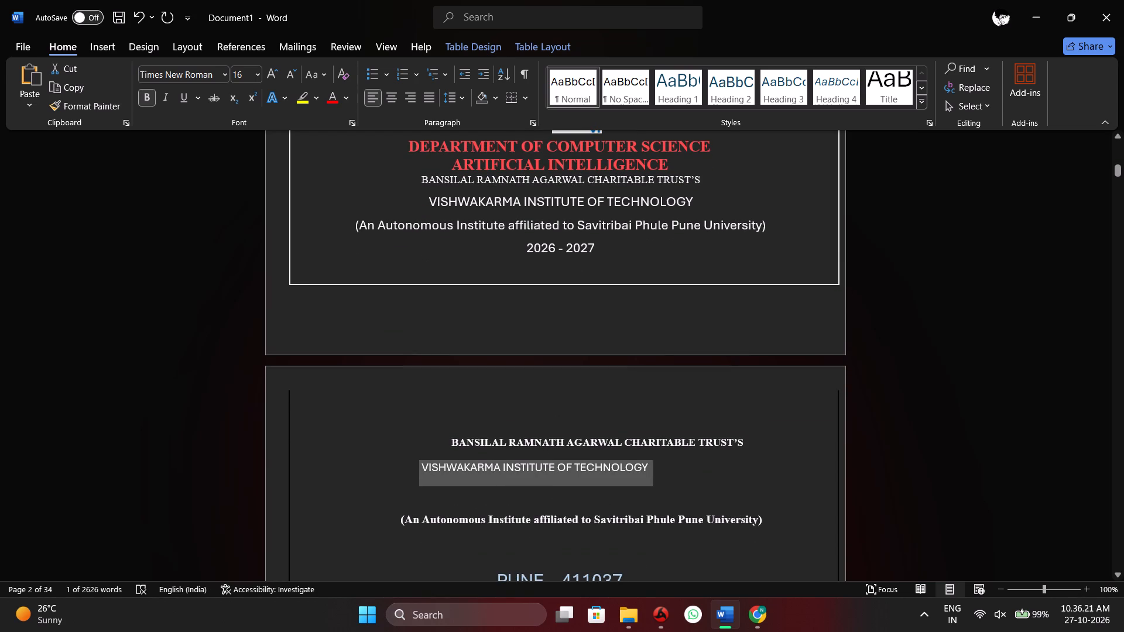
{"action": "left_click_drag", "start_coordinate": [669, 462], "coordinate": [669, 461]}
{"action": "left_click", "coordinate": [693, 410]}
{"action": "left_click", "coordinate": [700, 414]}
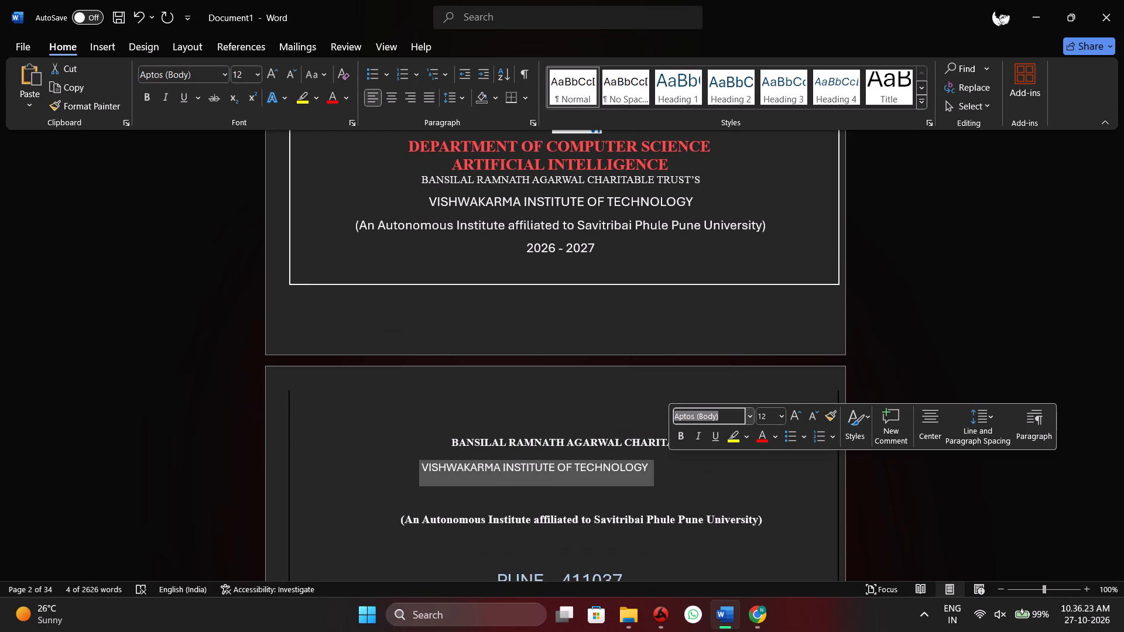
{"action": "key", "text": "ctrl+v"}
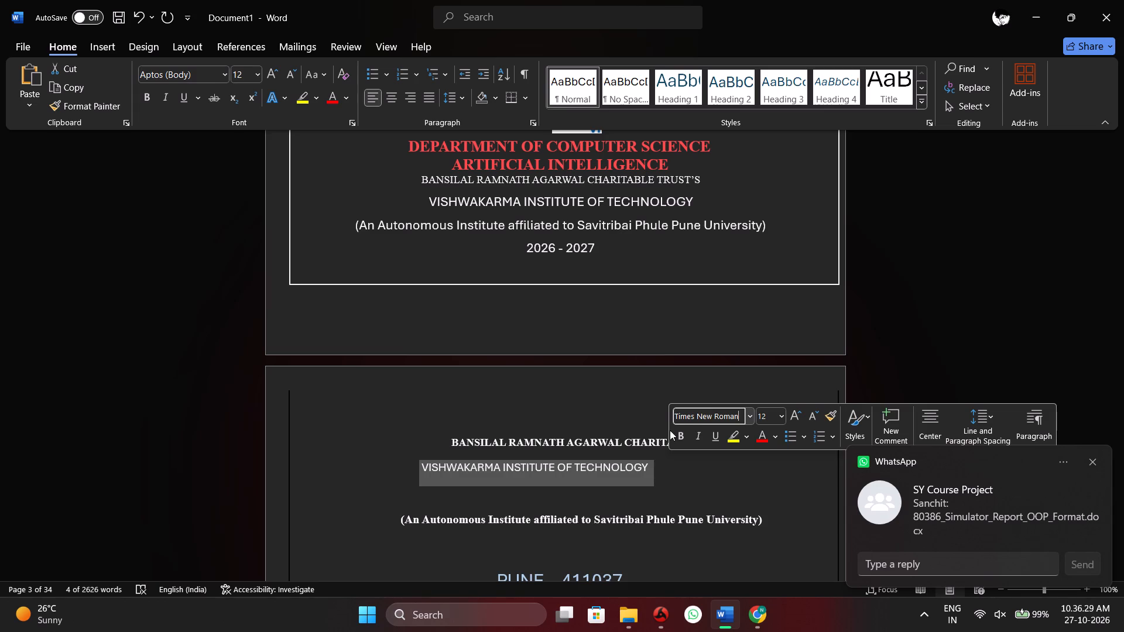
{"action": "key", "text": "Return"}
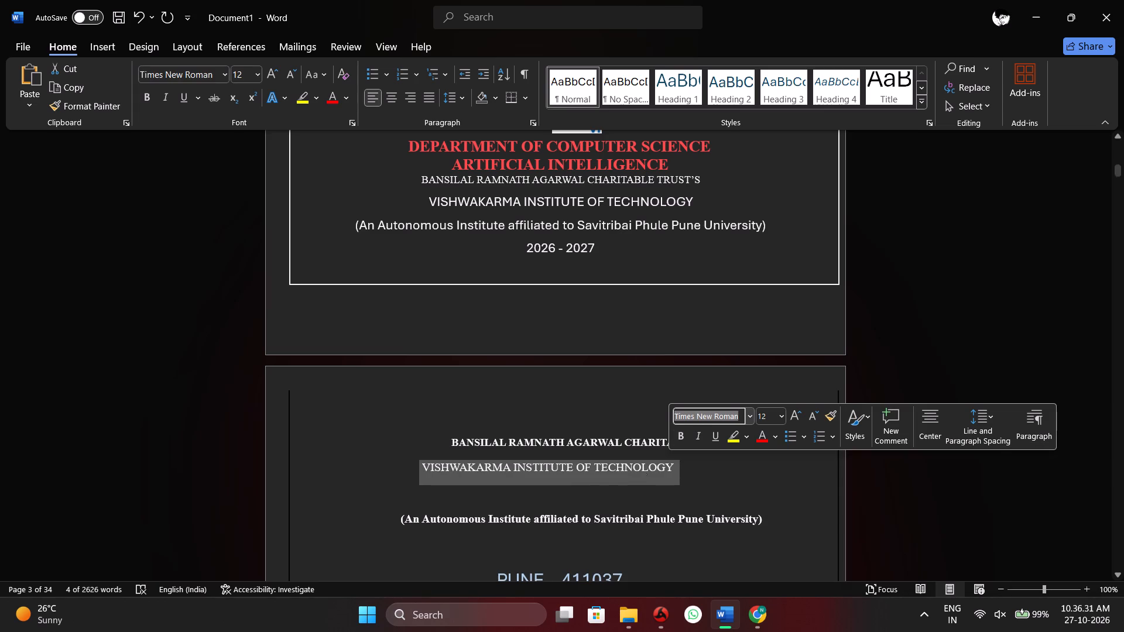
Check the font size of the title page's DEPARTMENT line and set the certificate page's institute heading to size 16.
{"action": "scroll", "coordinate": [623, 469], "scroll_direction": "up", "scroll_amount": 2}
{"action": "double_click", "coordinate": [508, 217]}
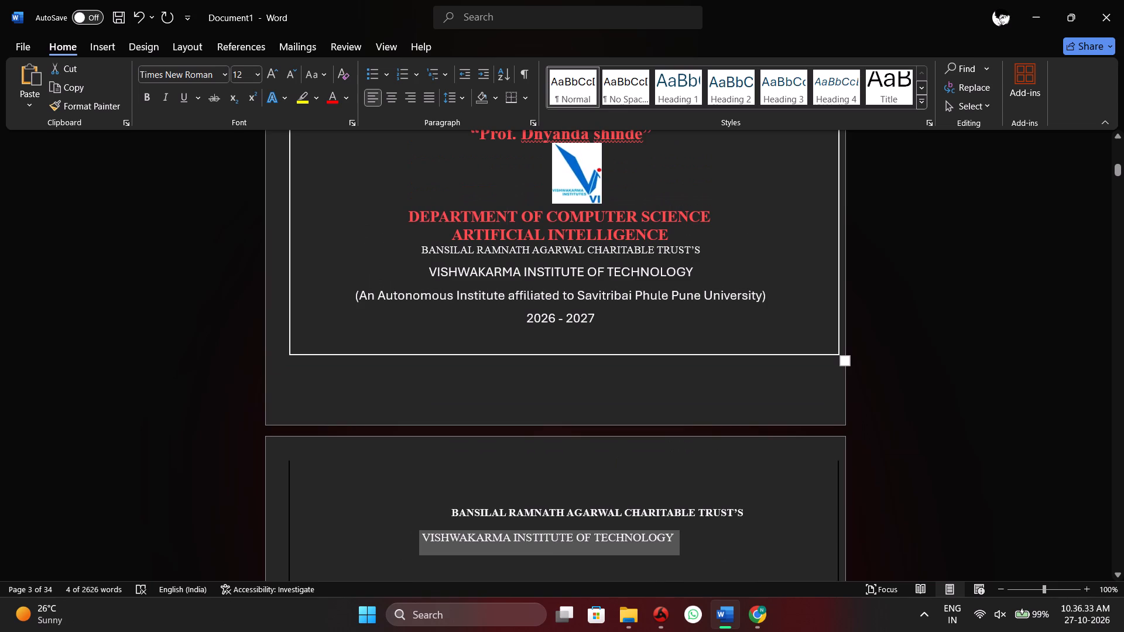
{"action": "scroll", "coordinate": [494, 530], "scroll_direction": "down", "scroll_amount": 2}
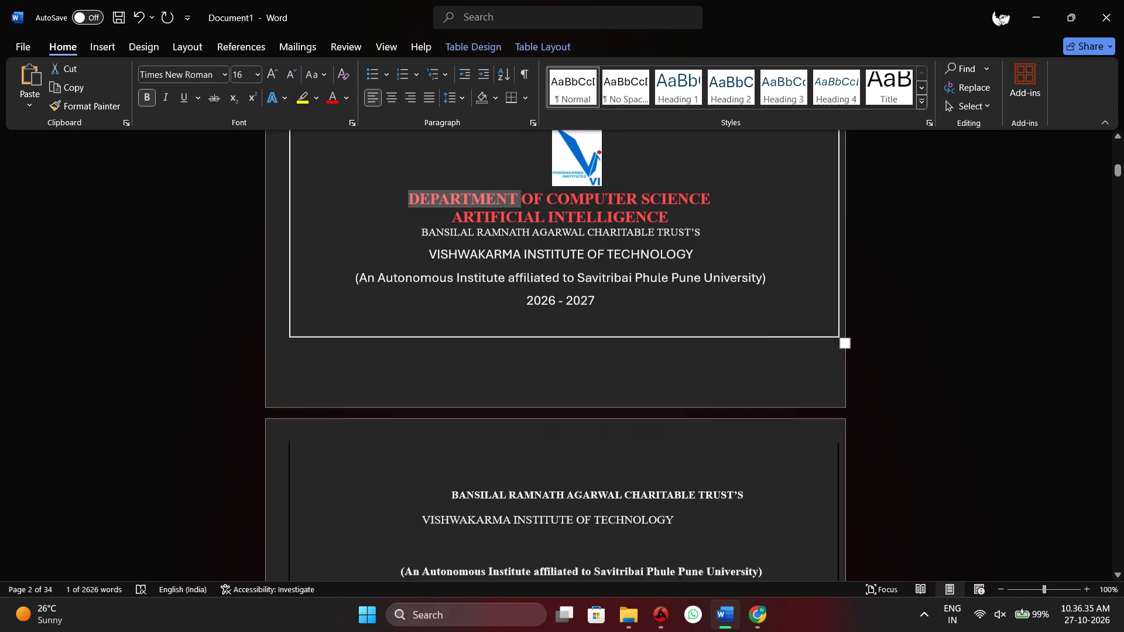
{"action": "triple_click", "coordinate": [493, 469]}
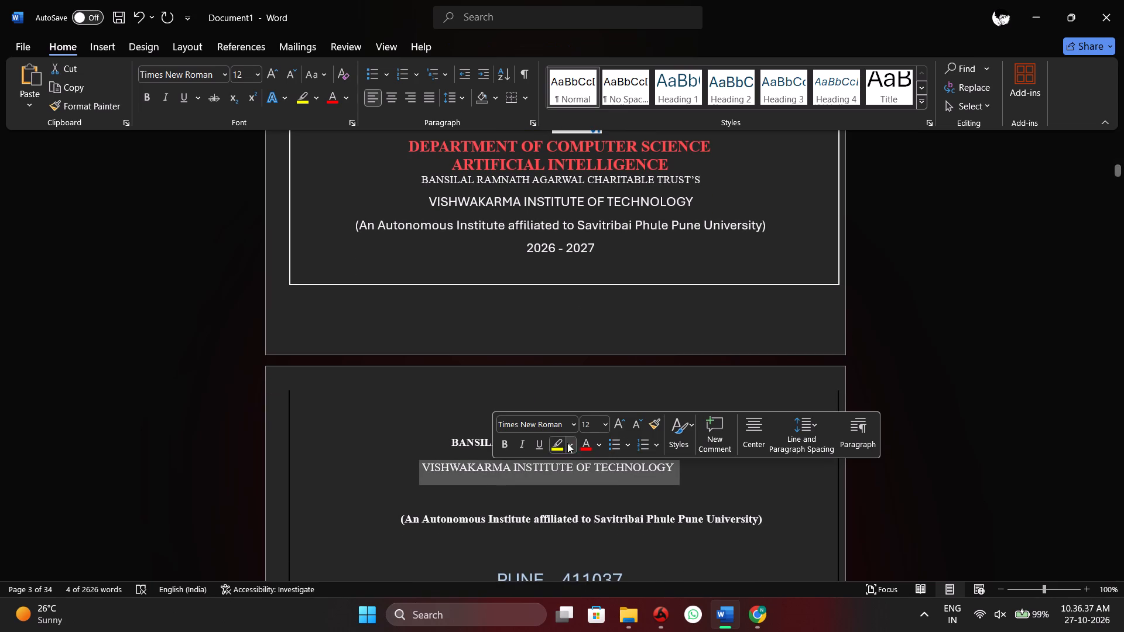
{"action": "left_click", "coordinate": [597, 423]}
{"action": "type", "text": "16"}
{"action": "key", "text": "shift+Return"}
{"action": "left_click", "coordinate": [338, 411]}
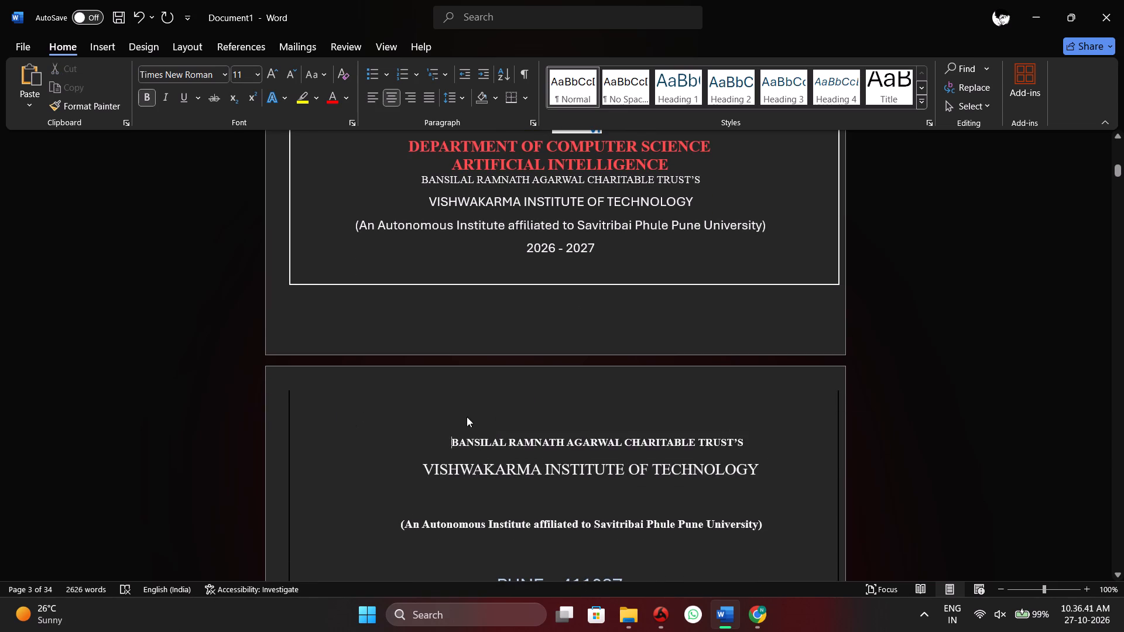
Set the VISHWAKARMA INSTITUTE OF TECHNOLOGY heading on the certificate page to font size 18.
{"action": "scroll", "coordinate": [467, 417], "scroll_direction": "down", "scroll_amount": 2}
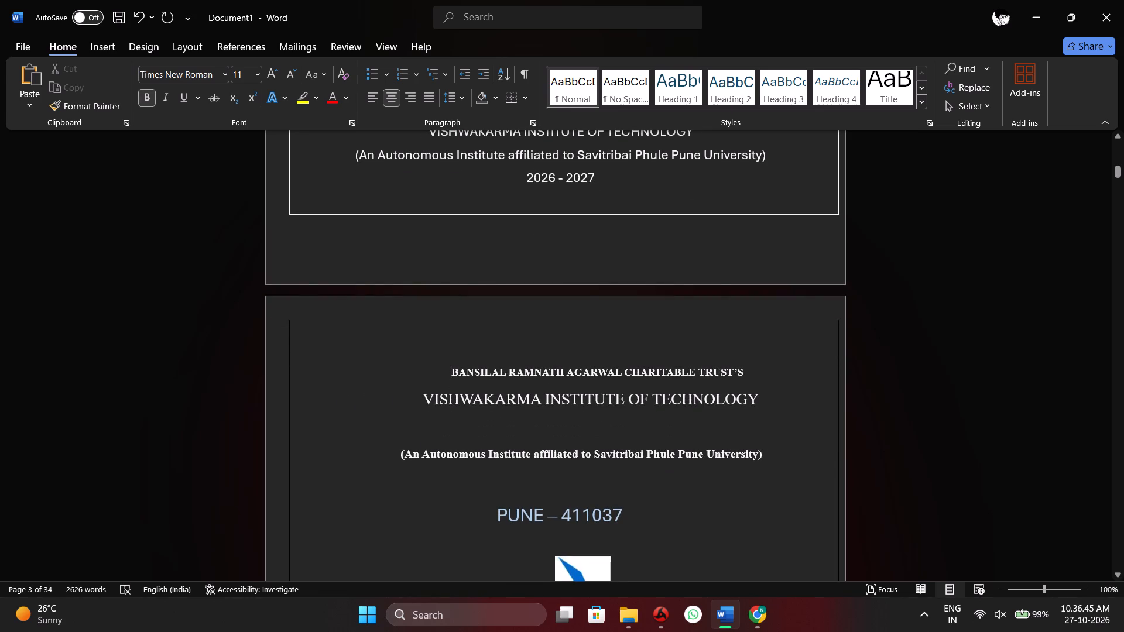
{"action": "left_click_drag", "start_coordinate": [425, 399], "coordinate": [773, 390]}
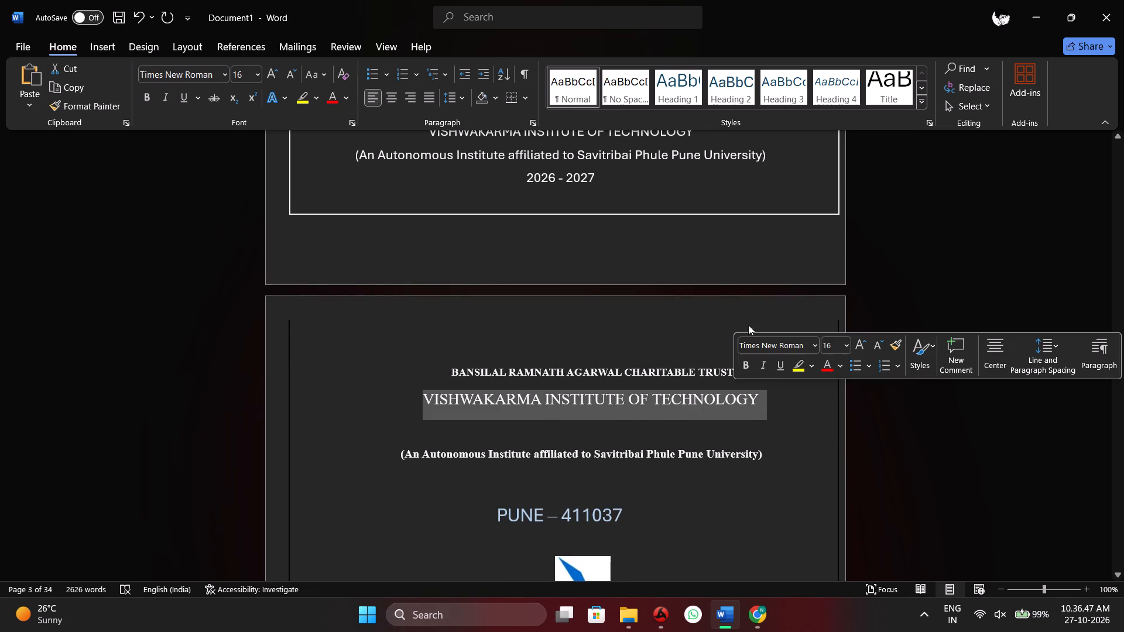
{"action": "left_click", "coordinate": [828, 342]}
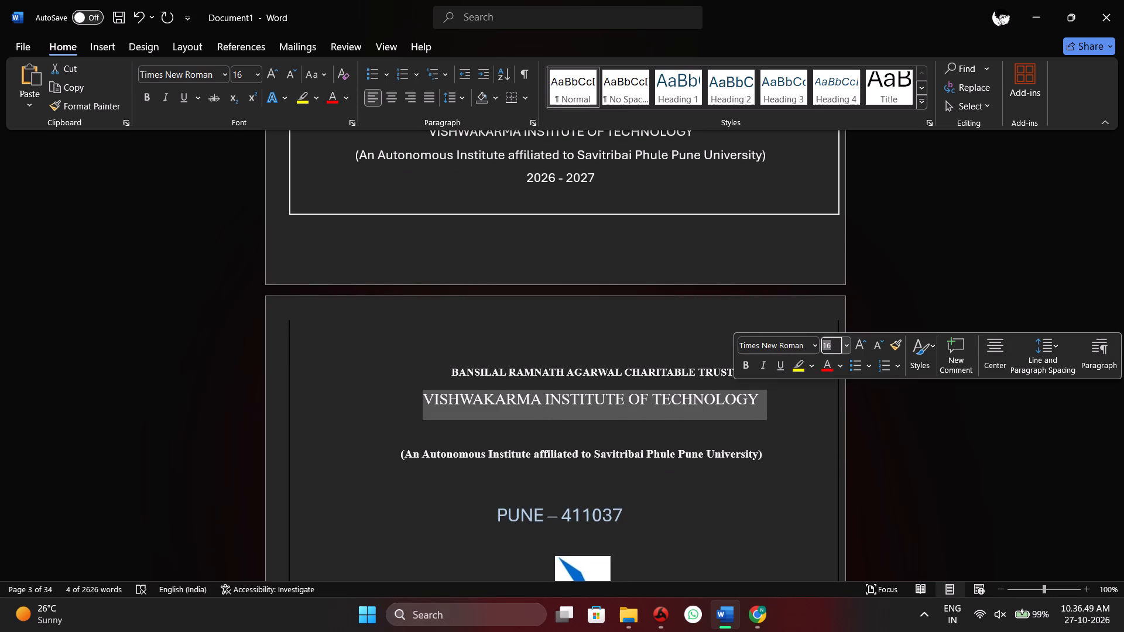
{"action": "type", "text": "18"}
{"action": "key", "text": "Return"}
{"action": "left_click", "coordinate": [563, 392]}
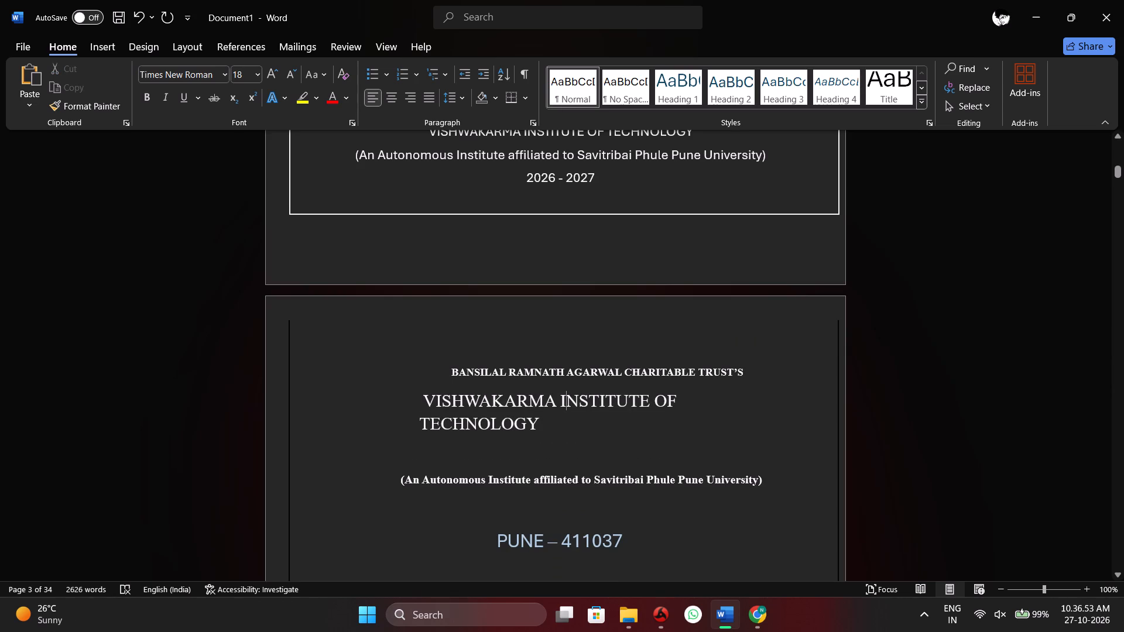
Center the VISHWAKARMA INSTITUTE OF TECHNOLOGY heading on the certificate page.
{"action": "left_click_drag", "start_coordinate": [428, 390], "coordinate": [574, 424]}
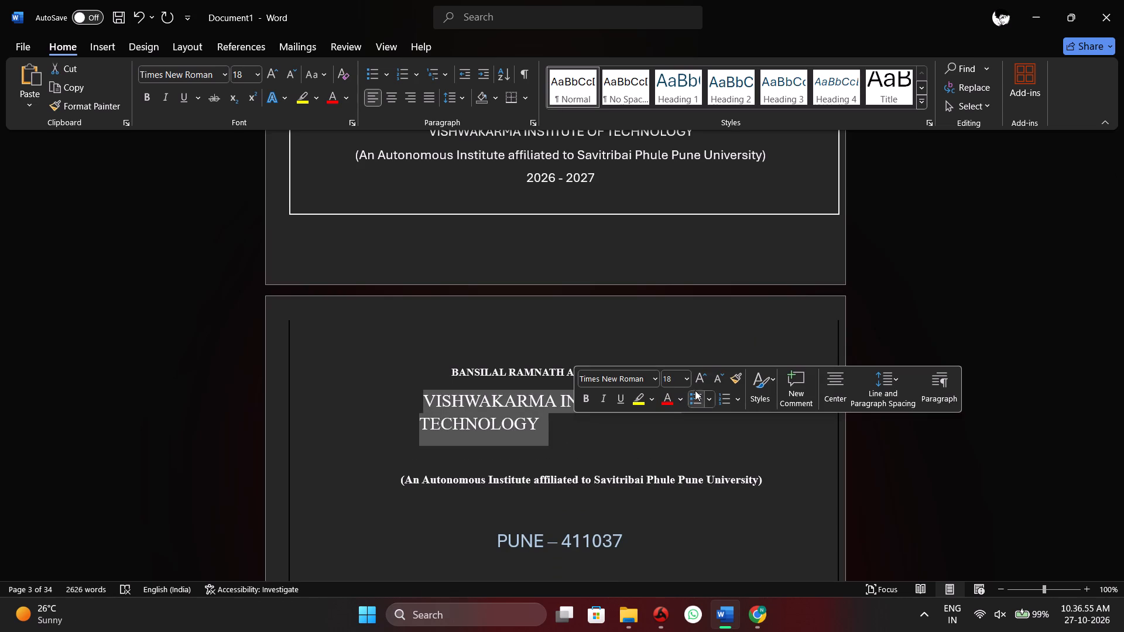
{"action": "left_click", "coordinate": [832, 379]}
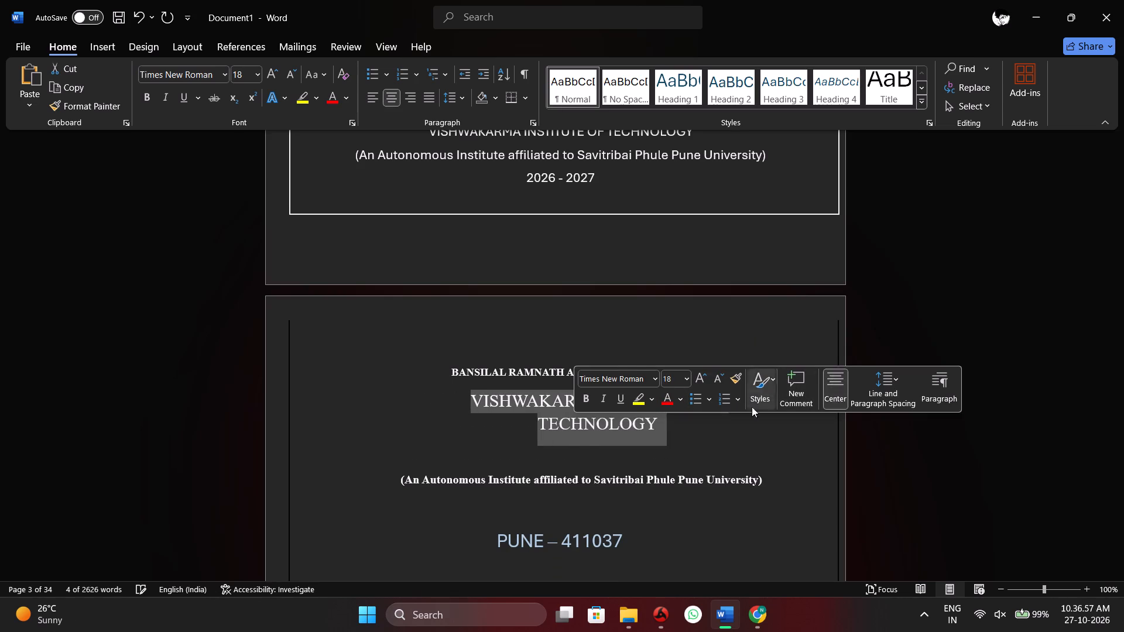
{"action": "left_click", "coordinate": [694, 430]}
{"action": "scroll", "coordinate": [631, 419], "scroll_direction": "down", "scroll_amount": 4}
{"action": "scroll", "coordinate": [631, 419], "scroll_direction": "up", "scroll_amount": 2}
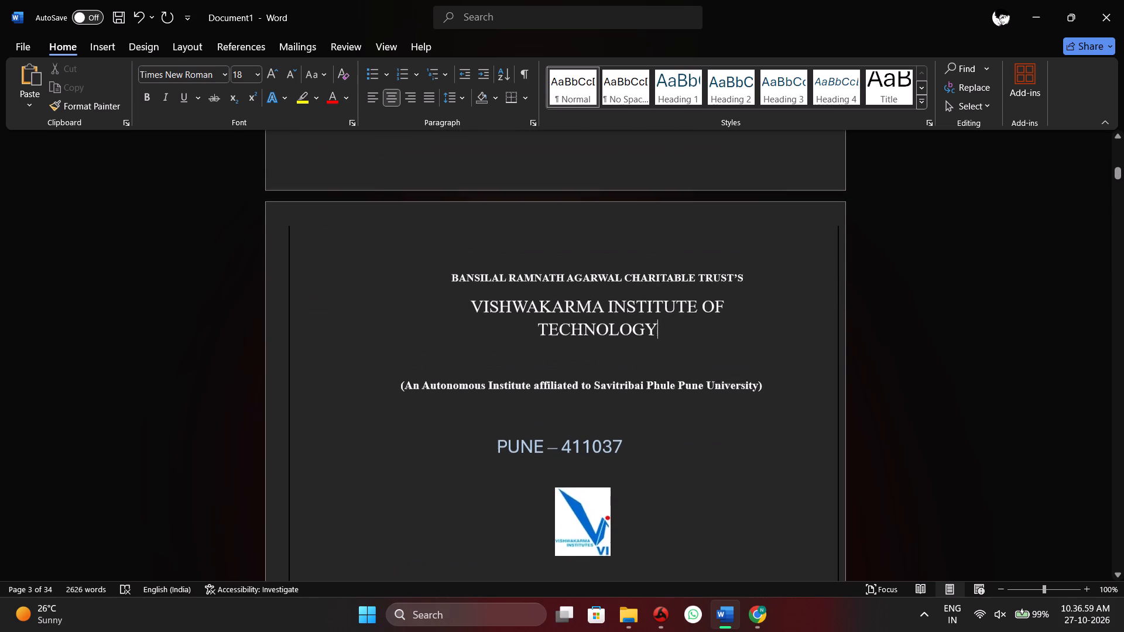
Remove the centering from the BANSILAL RAMNATH AGARWAL CHARITABLE TRUST'S line and the institute heading so both align left.
{"action": "left_click", "coordinate": [424, 296]}
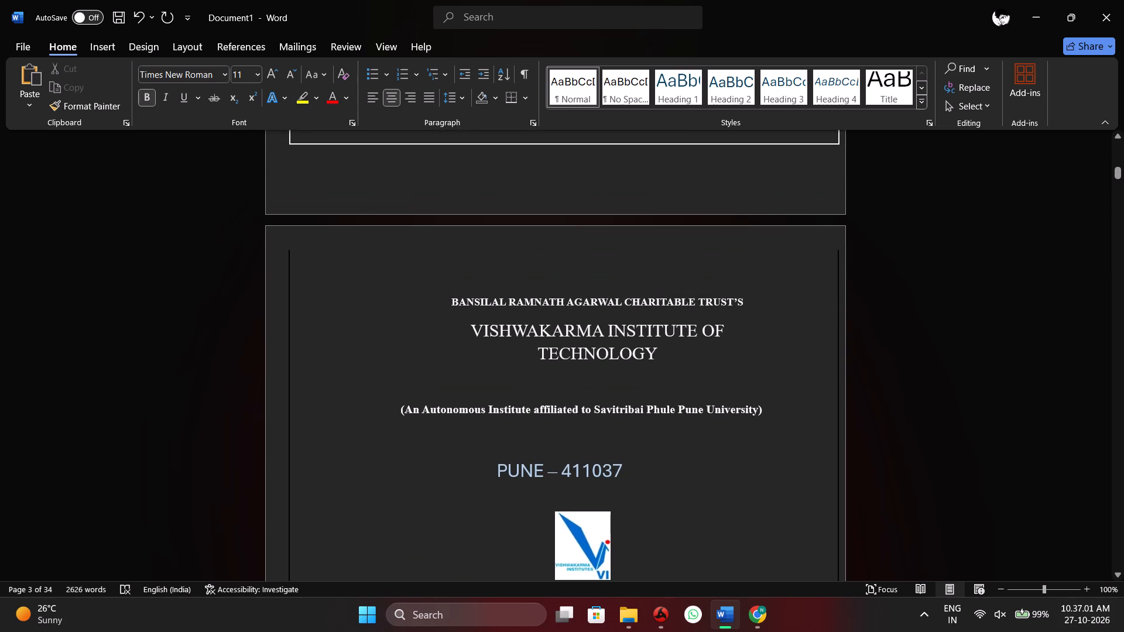
{"action": "key", "text": "BackSpace"}
{"action": "left_click", "coordinate": [455, 342]}
{"action": "key", "text": "BackSpace"}
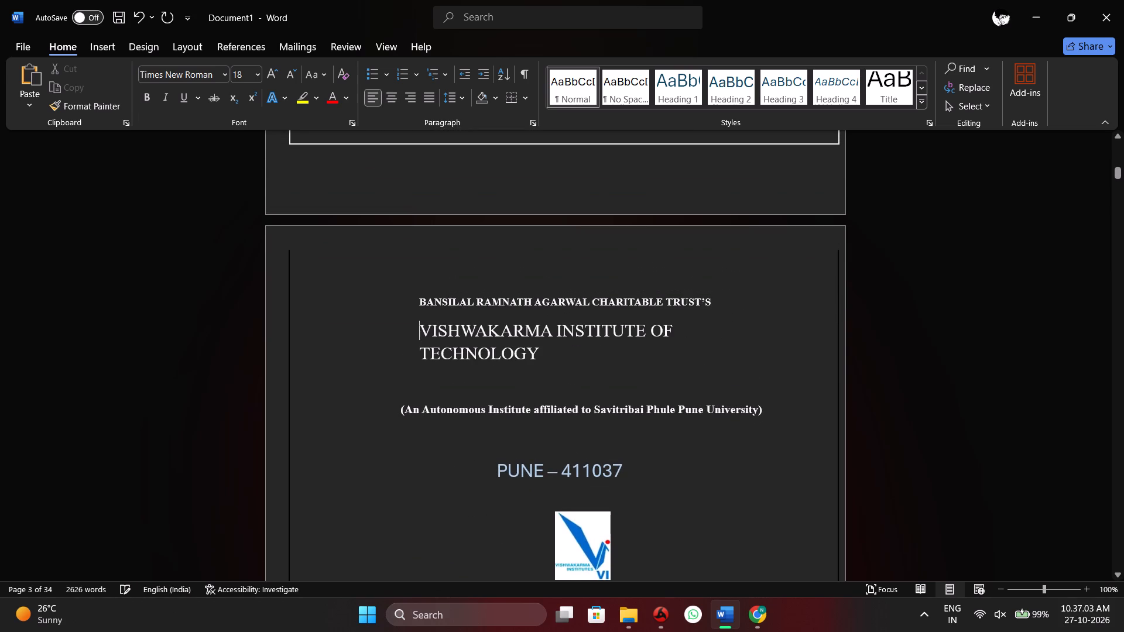
Center the two-line VISHWAKARMA INSTITUTE OF TECHNOLOGY heading again.
{"action": "left_click_drag", "start_coordinate": [421, 325], "coordinate": [538, 365]}
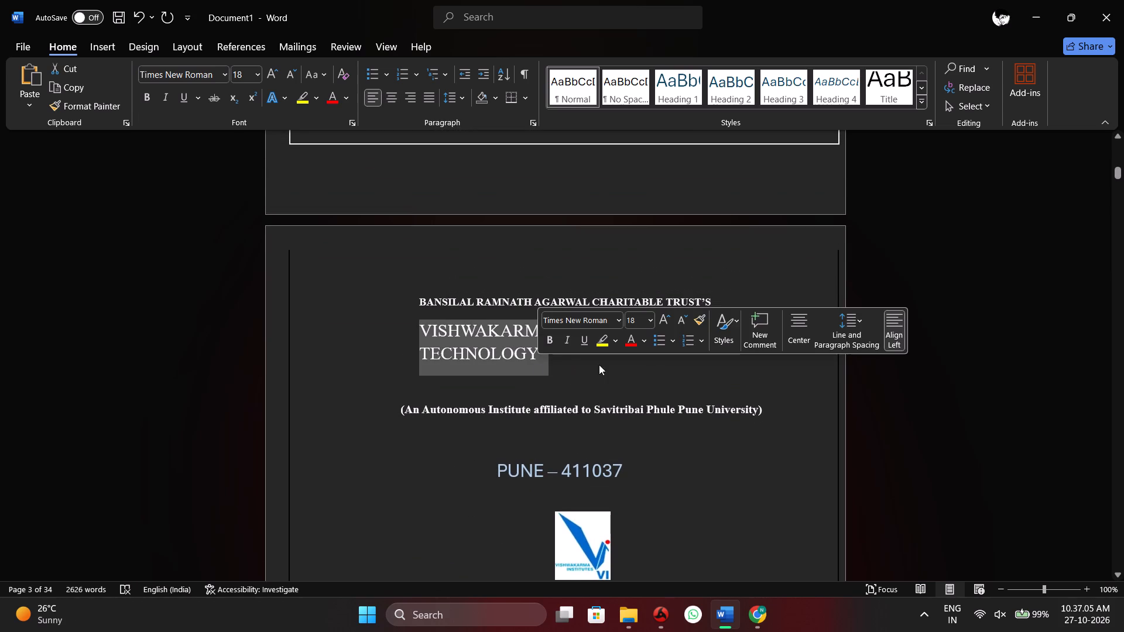
{"action": "left_click", "coordinate": [784, 334]}
{"action": "left_click", "coordinate": [787, 334]}
Center the BANSILAL RAMNATH AGARWAL CHARITABLE TRUST'S line above the institute heading on the certificate page.
{"action": "left_click", "coordinate": [710, 379]}
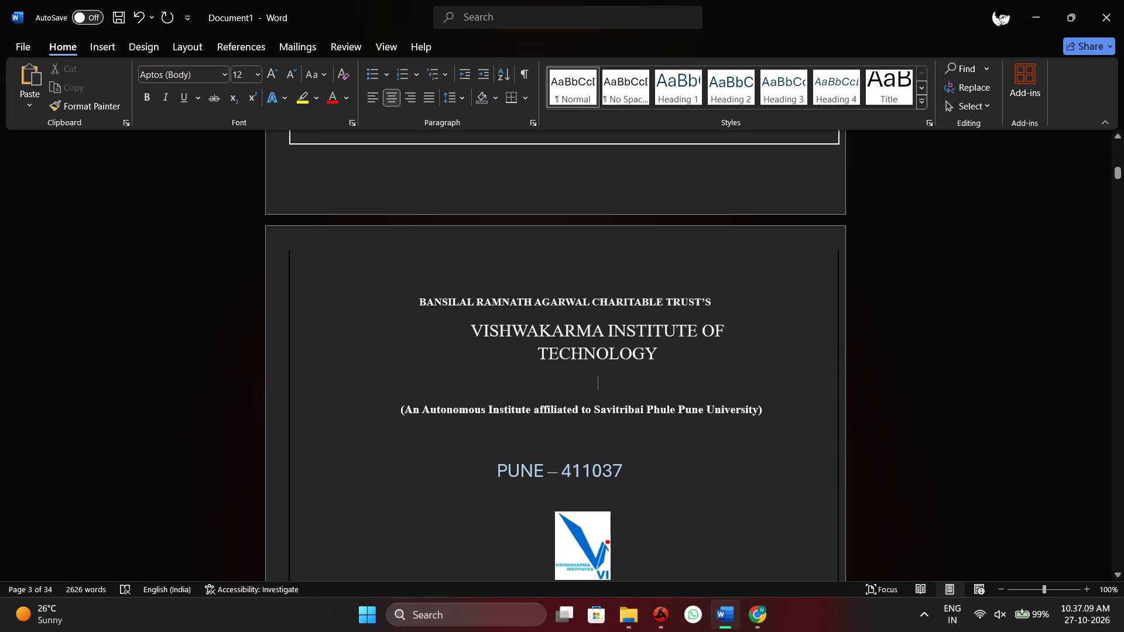
{"action": "left_click", "coordinate": [724, 298]}
{"action": "left_click_drag", "start_coordinate": [393, 306], "coordinate": [714, 292]}
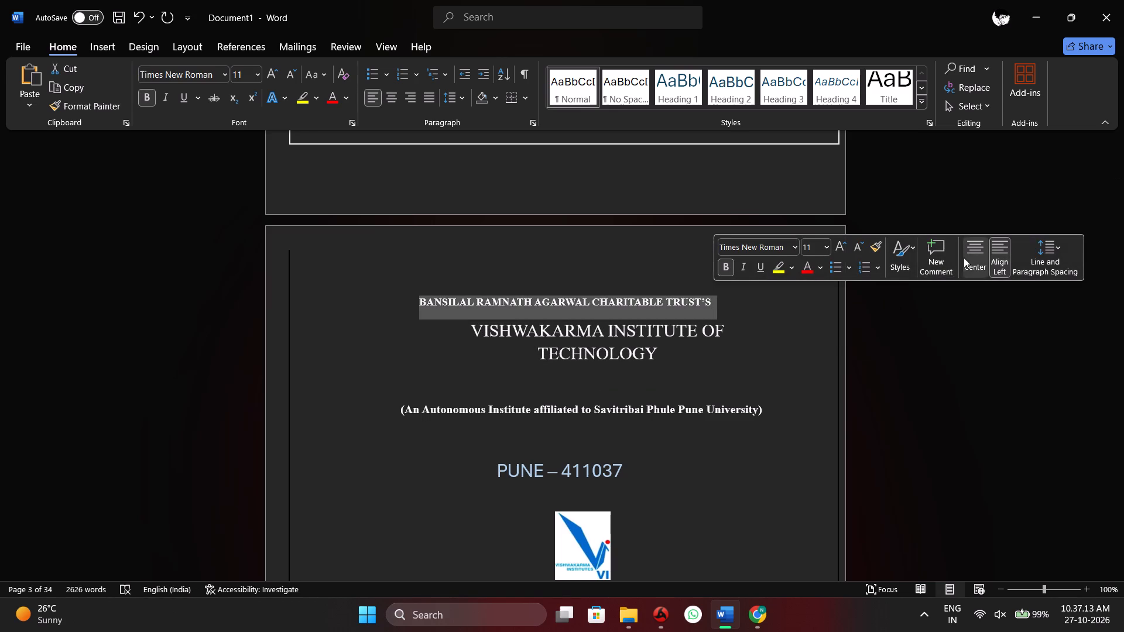
{"action": "left_click", "coordinate": [965, 257]}
{"action": "left_click", "coordinate": [842, 366]}
Review the title page's text and formatting, from the closing institute lines back up to the report title.
{"action": "scroll", "coordinate": [750, 393], "scroll_direction": "up", "scroll_amount": 11}
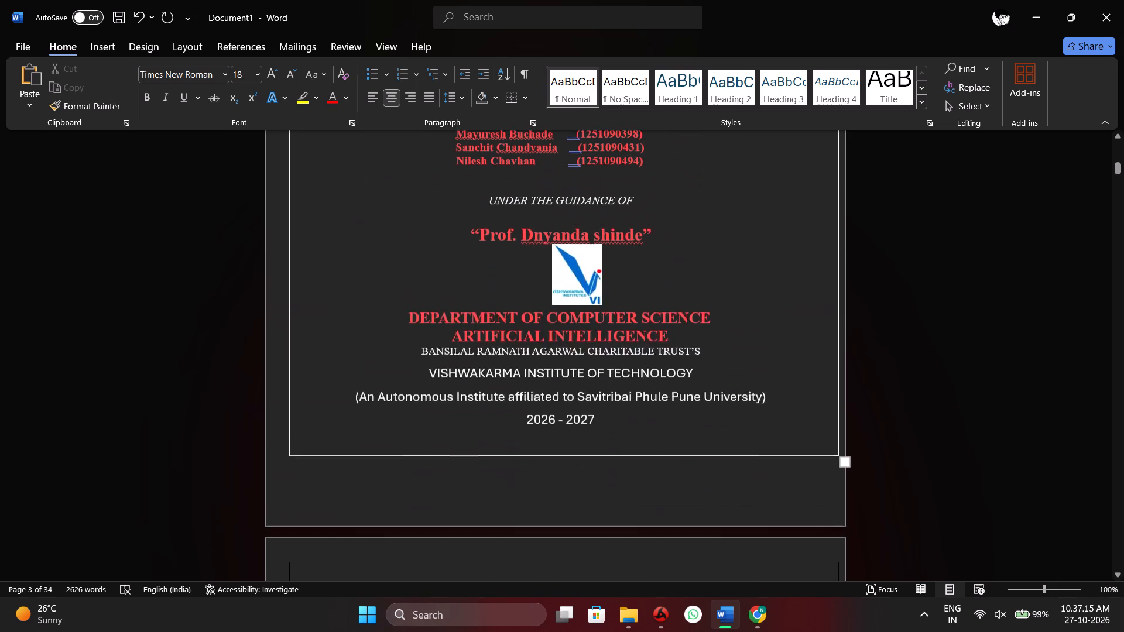
{"action": "scroll", "coordinate": [734, 395], "scroll_direction": "up", "scroll_amount": 1}
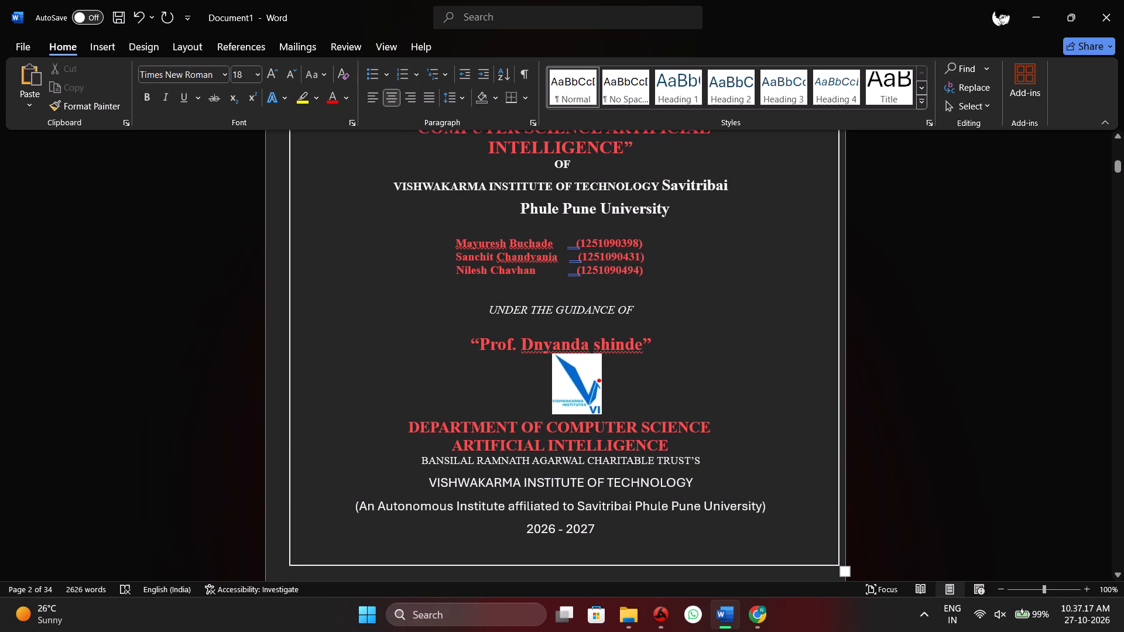
{"action": "scroll", "coordinate": [499, 304], "scroll_direction": "up", "scroll_amount": 5}
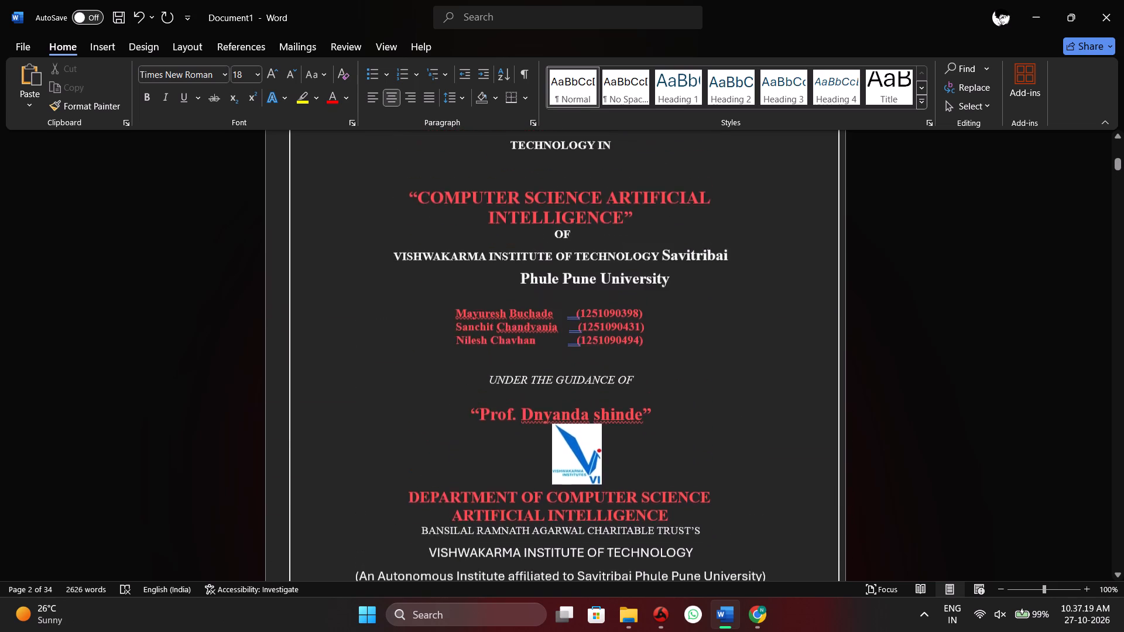
{"action": "scroll", "coordinate": [499, 303], "scroll_direction": "up", "scroll_amount": 2}
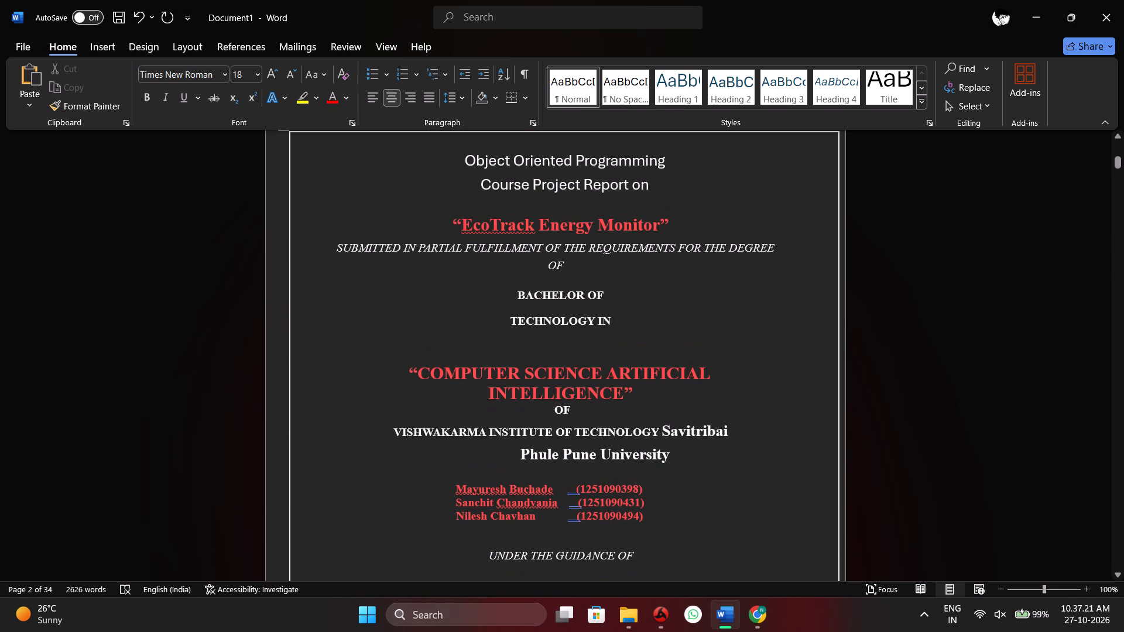
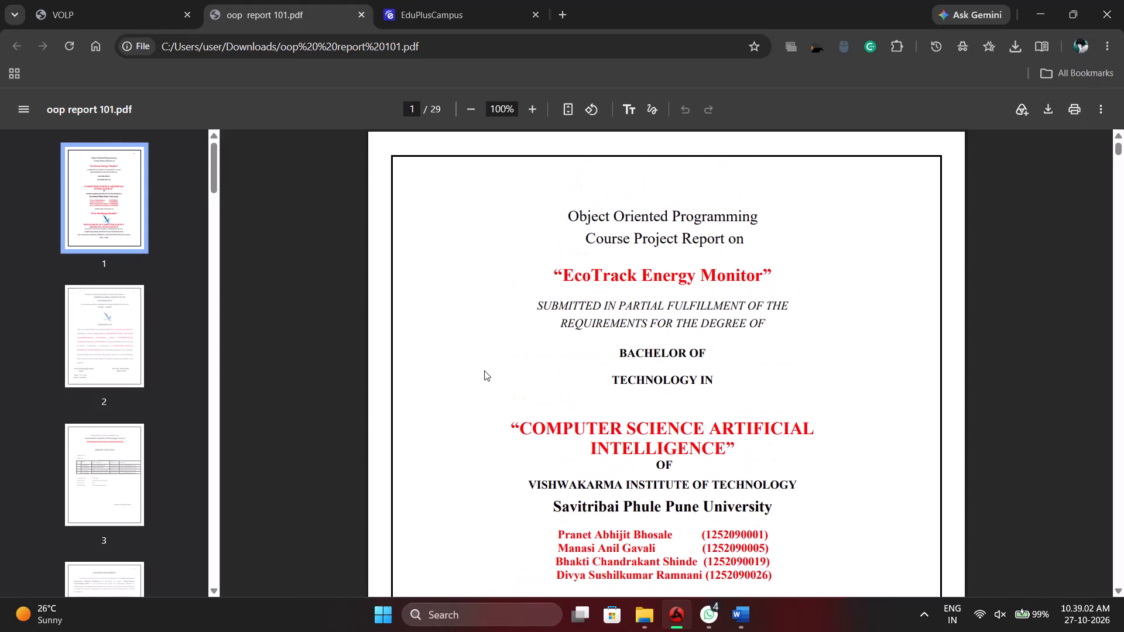
Examine the title page and the certificate page's heading layout in the oop report 101 PDF in Chrome.
{"action": "scroll", "coordinate": [484, 370], "scroll_direction": "down", "scroll_amount": 10}
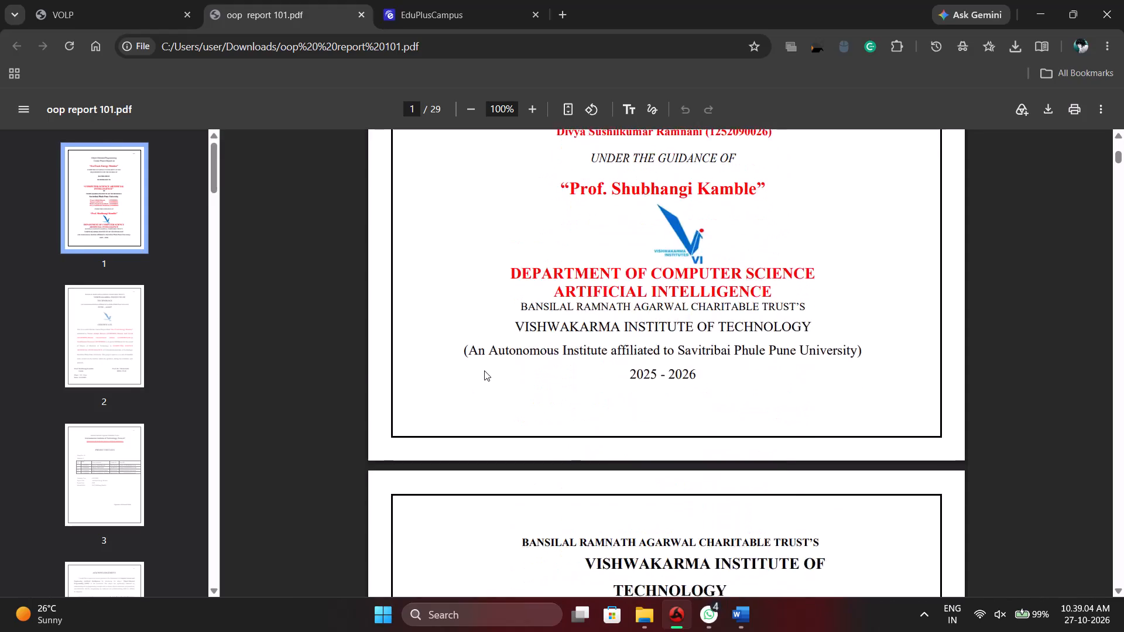
{"action": "scroll", "coordinate": [484, 370], "scroll_direction": "down", "scroll_amount": 1}
{"action": "scroll", "coordinate": [484, 370], "scroll_direction": "up", "scroll_amount": 19}
{"action": "scroll", "coordinate": [484, 370], "scroll_direction": "down", "scroll_amount": 14}
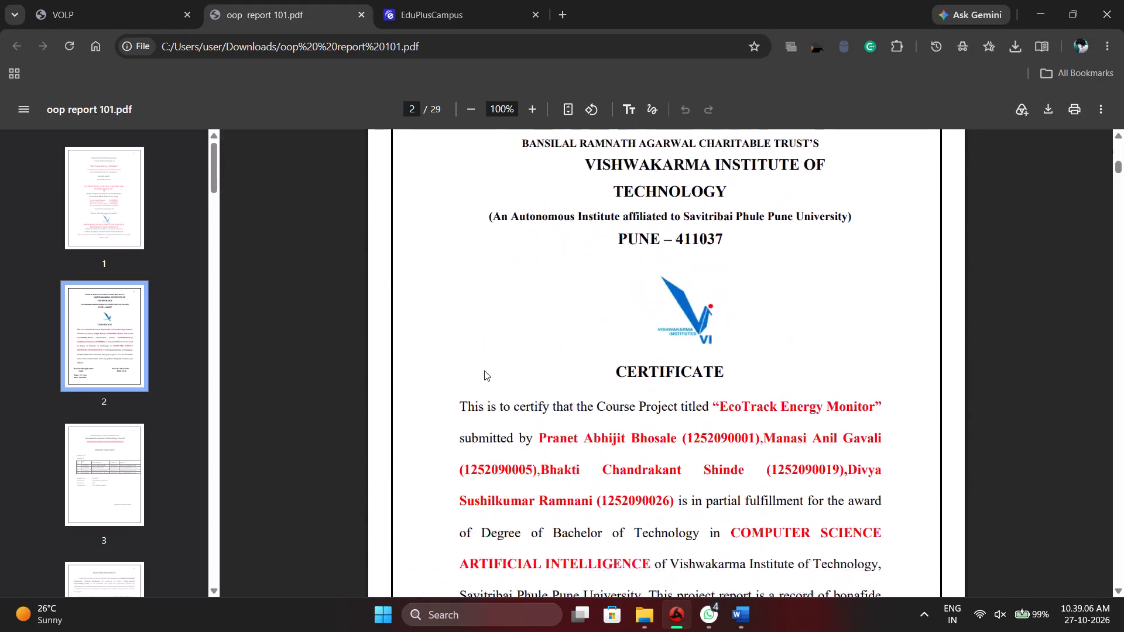
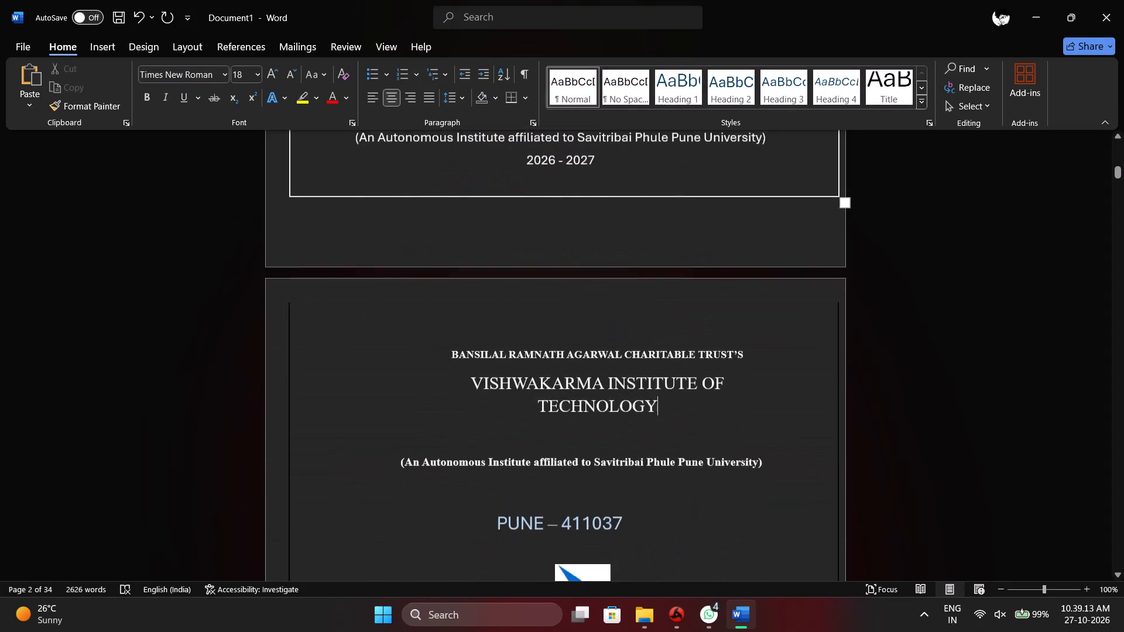
Remove the blank line between the institute heading and the (An Autonomous Institute affiliated to Savitribai Phule Pune University) line on the certificate page.
{"action": "scroll", "coordinate": [734, 360], "scroll_direction": "down", "scroll_amount": 5}
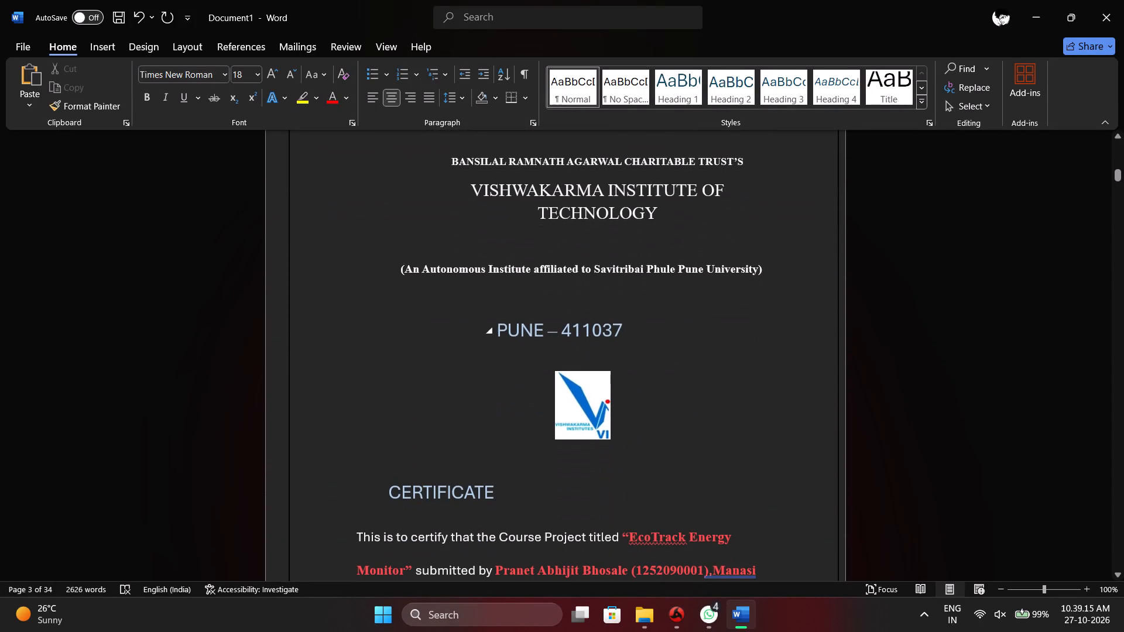
{"action": "scroll", "coordinate": [670, 257], "scroll_direction": "up", "scroll_amount": 1}
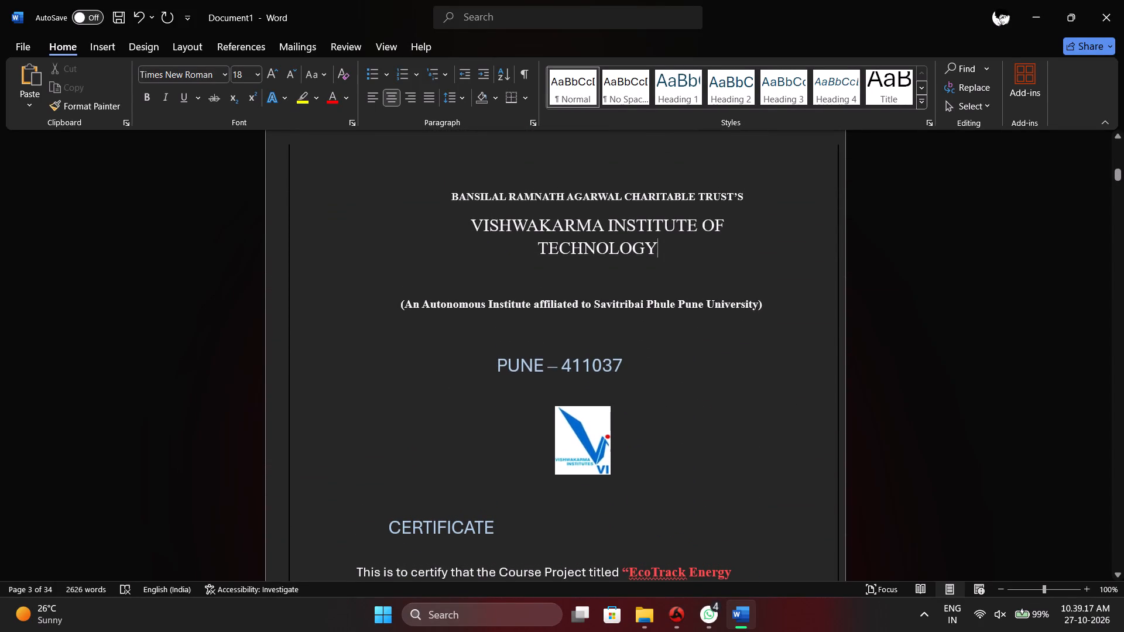
{"action": "left_click", "coordinate": [381, 314]}
{"action": "left_click", "coordinate": [423, 269]}
{"action": "left_click", "coordinate": [438, 278]}
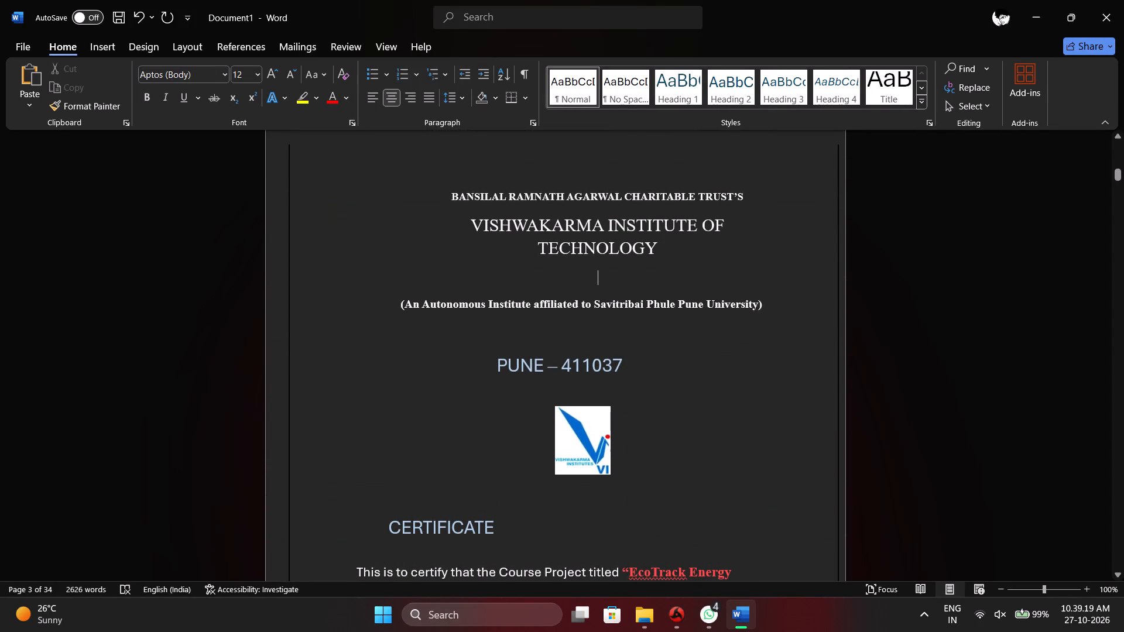
{"action": "left_click", "coordinate": [401, 301]}
{"action": "key", "text": "BackSpace"}
{"action": "key", "text": "BackSpace"}
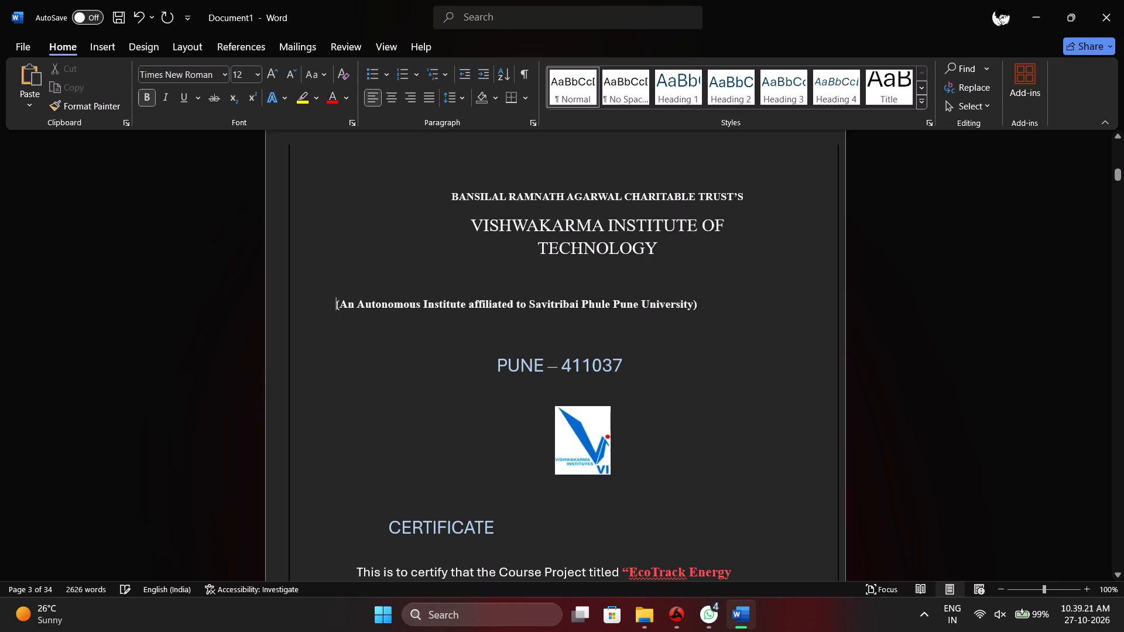
{"action": "key", "text": "BackSpace"}
Indent the (An Autonomous Institute affiliated to Savitribai Phule Pune University) line with 11 leading spaces so it sits beneath the institute heading.
{"action": "key", "text": "space"}
{"action": "key", "text": "space"}
{"action": "key", "text": "space"}
{"action": "key", "text": "space"}
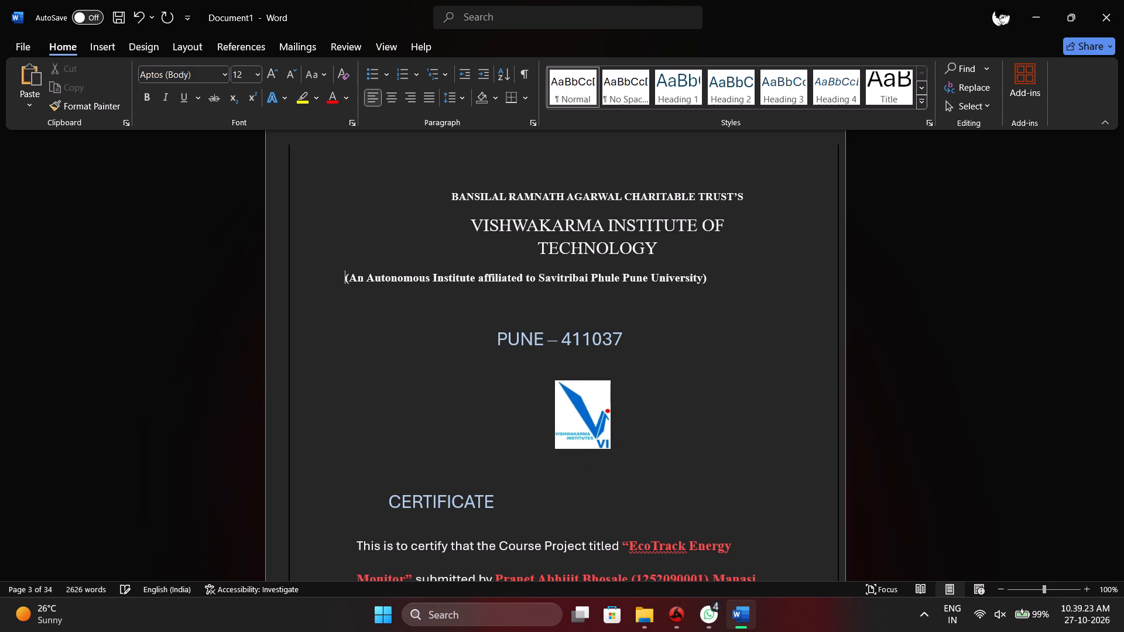
{"action": "key", "text": "space"}
{"action": "key", "text": "space"}
{"action": "key", "text": "space"}
{"action": "key", "text": "space"}
{"action": "key", "text": "space"}
{"action": "key", "text": "space"}
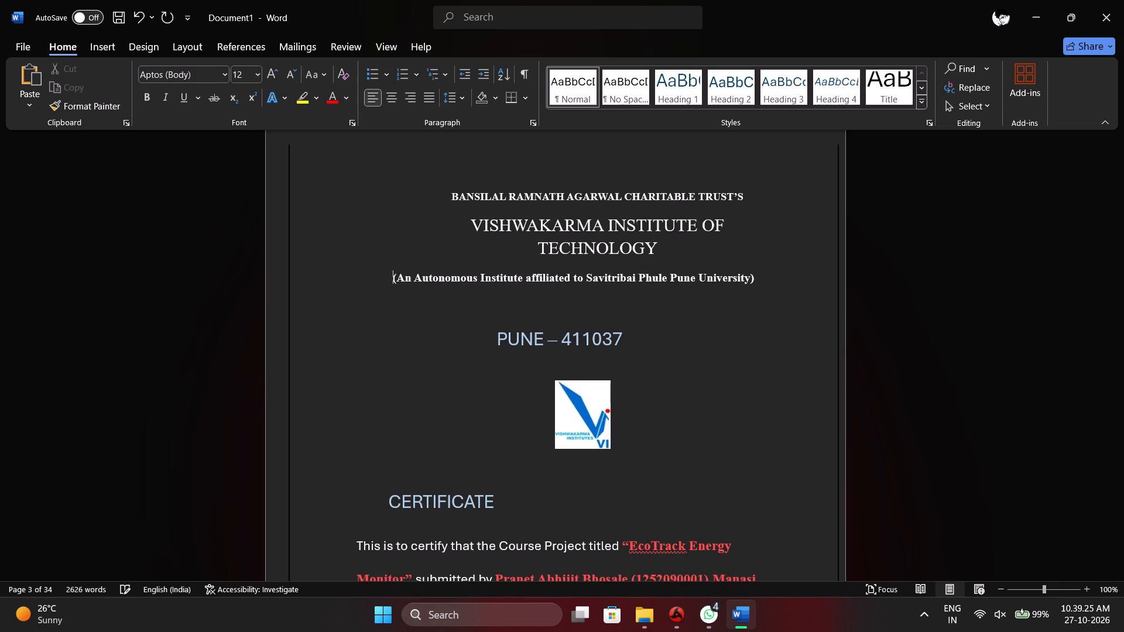
{"action": "key", "text": "space"}
{"action": "key", "text": "space"}
{"action": "key", "text": "space"}
{"action": "key", "text": "space"}
{"action": "scroll", "coordinate": [574, 331], "scroll_direction": "up", "scroll_amount": 3}
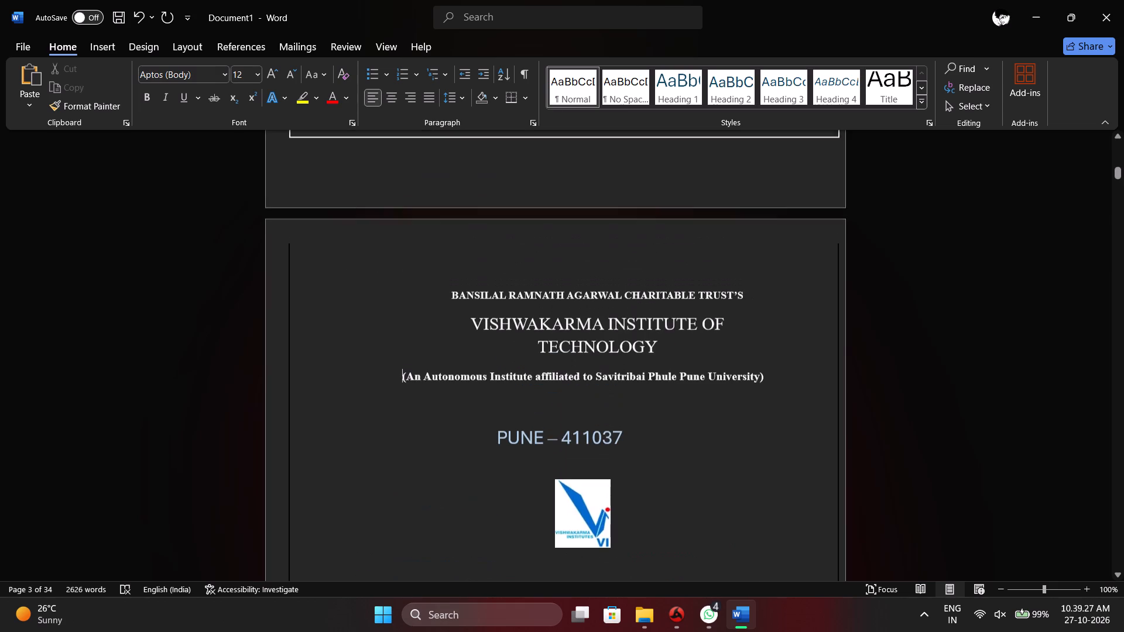
{"action": "key", "text": "BackSpace"}
{"action": "key", "text": "BackSpace"}
{"action": "key", "text": "BackSpace"}
{"action": "scroll", "coordinate": [518, 397], "scroll_direction": "up", "scroll_amount": 4}
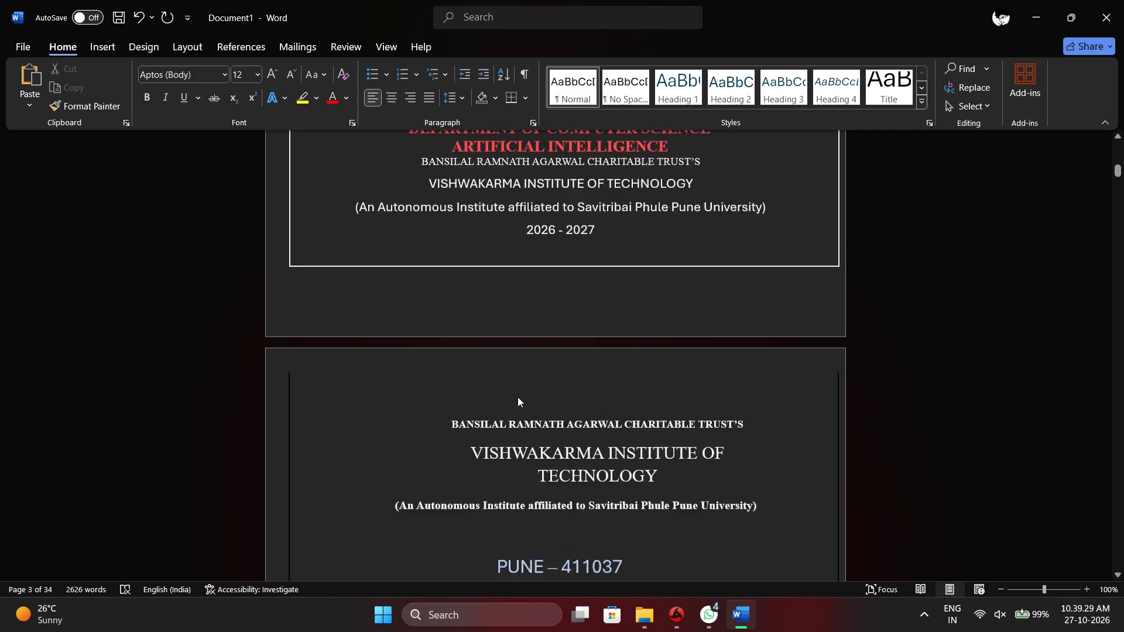
Remove the centering from the BANSILAL RAMNATH AGARWAL CHARITABLE TRUST'S line on the certificate page.
{"action": "scroll", "coordinate": [518, 397], "scroll_direction": "down", "scroll_amount": 5}
{"action": "left_click", "coordinate": [422, 264]}
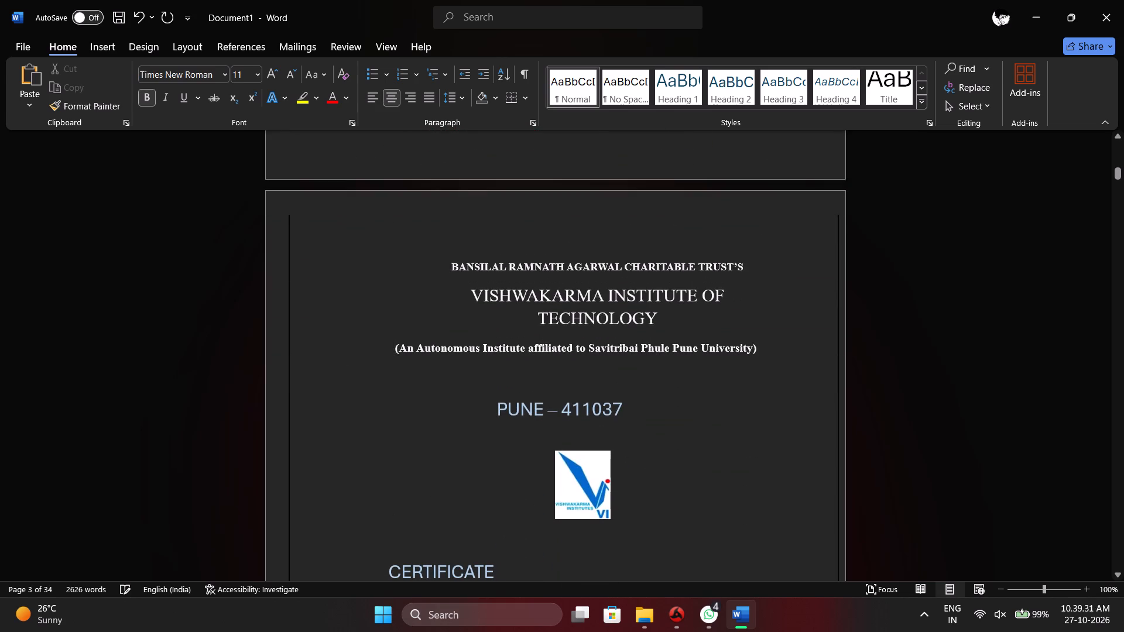
{"action": "key", "text": "BackSpace"}
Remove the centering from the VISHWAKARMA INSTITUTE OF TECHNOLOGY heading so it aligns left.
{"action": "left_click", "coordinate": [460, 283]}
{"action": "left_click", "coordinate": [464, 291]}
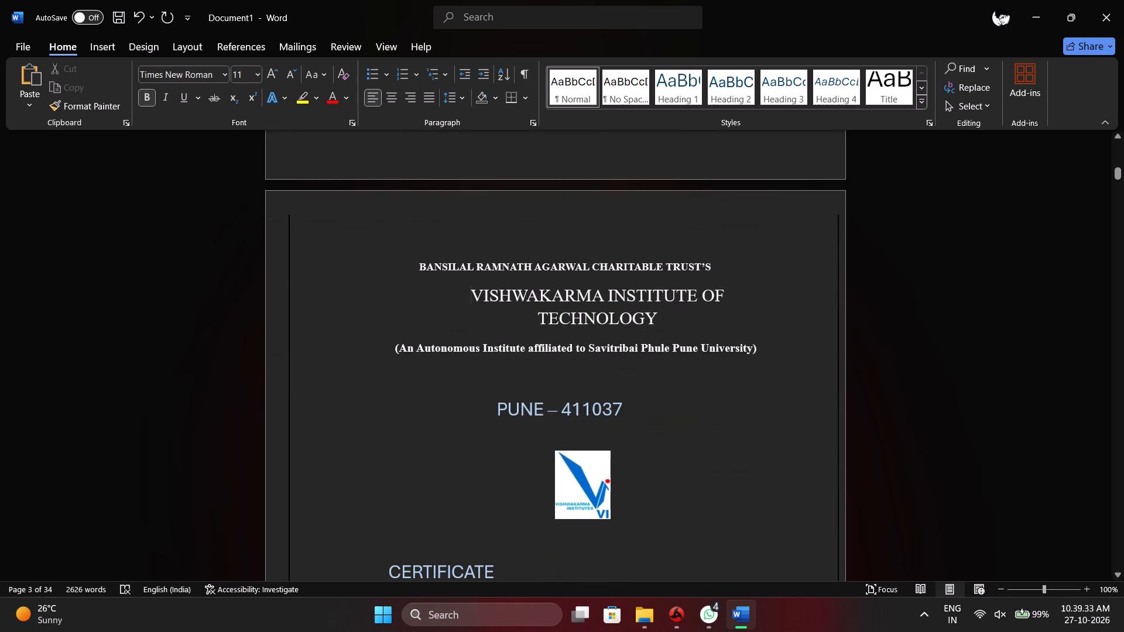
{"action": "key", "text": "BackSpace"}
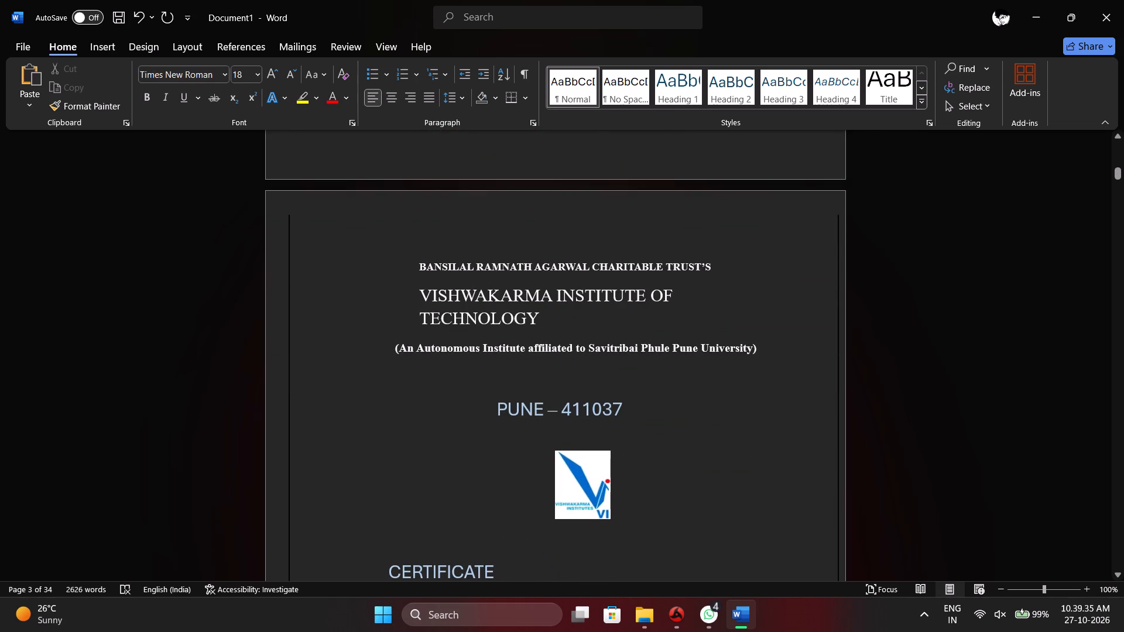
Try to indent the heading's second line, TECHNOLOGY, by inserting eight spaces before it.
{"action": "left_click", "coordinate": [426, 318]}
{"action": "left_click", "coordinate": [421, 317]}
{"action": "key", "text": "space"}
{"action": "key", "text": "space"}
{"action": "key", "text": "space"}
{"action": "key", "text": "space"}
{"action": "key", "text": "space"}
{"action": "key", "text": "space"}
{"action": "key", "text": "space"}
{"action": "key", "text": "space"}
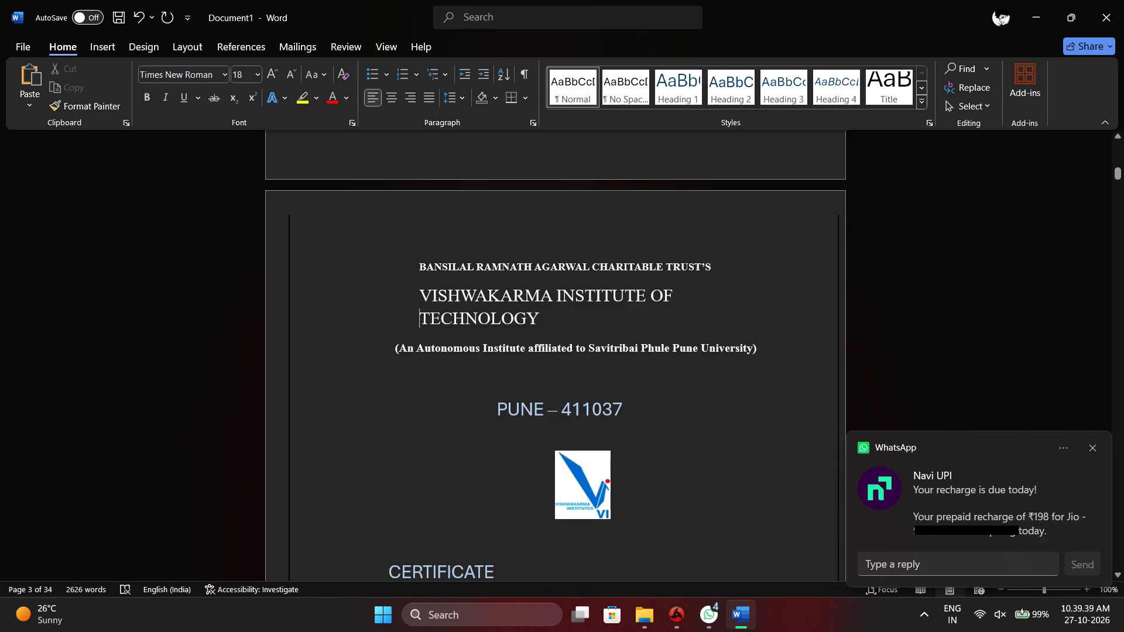
Center the two-line VISHWAKARMA INSTITUTE OF TECHNOLOGY heading on the certificate page again.
{"action": "left_click_drag", "start_coordinate": [421, 283], "coordinate": [527, 323]}
{"action": "left_click", "coordinate": [526, 318]}
{"action": "left_click_drag", "start_coordinate": [419, 297], "coordinate": [540, 333]}
{"action": "left_click", "coordinate": [793, 301]}
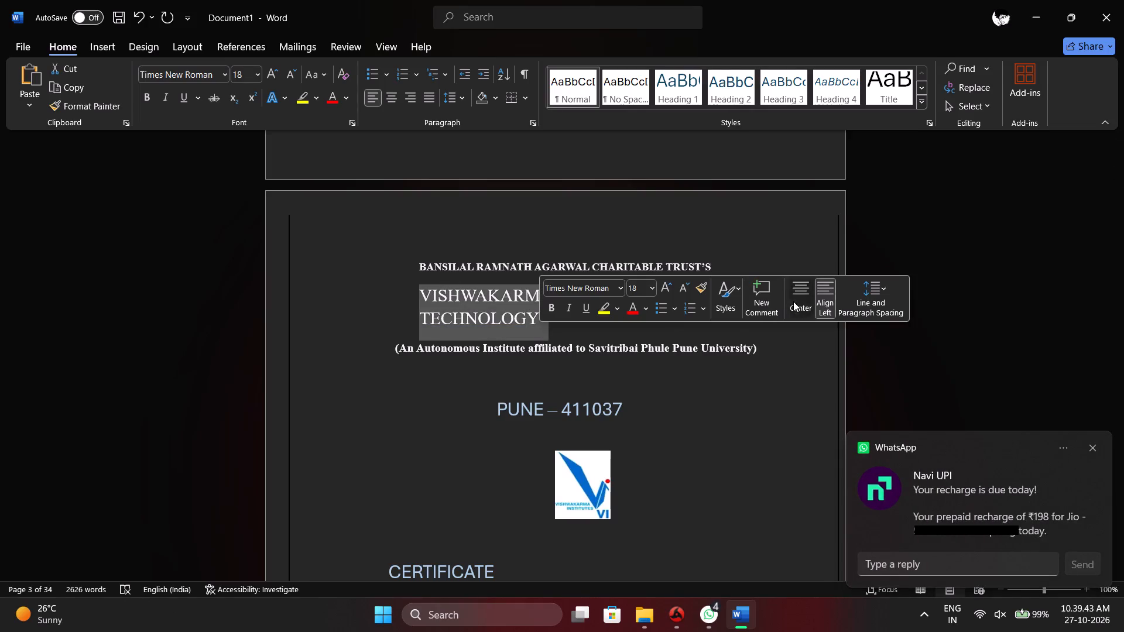
{"action": "left_click", "coordinate": [772, 392]}
Indent the BANSILAL RAMNATH AGARWAL CHARITABLE TRUST'S line with seven leading spaces so it sits above the institute heading.
{"action": "scroll", "coordinate": [693, 410], "scroll_direction": "up", "scroll_amount": 2}
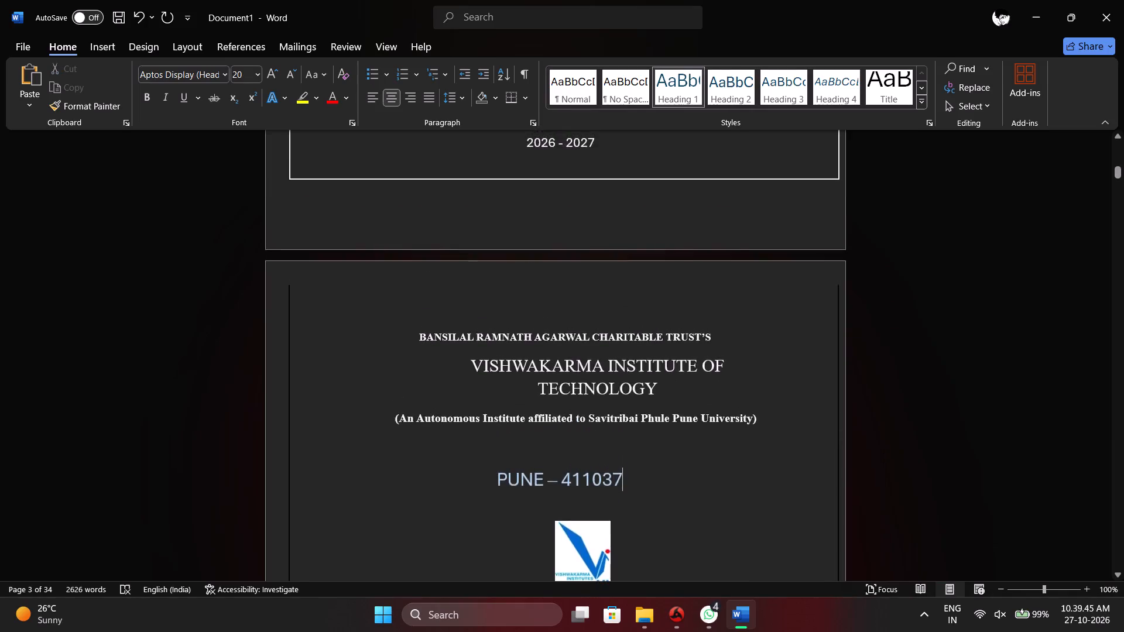
{"action": "left_click", "coordinate": [405, 334]}
{"action": "key", "text": "space"}
{"action": "key", "text": "space"}
{"action": "key", "text": "space"}
{"action": "key", "text": "space"}
{"action": "key", "text": "space"}
{"action": "key", "text": "space"}
{"action": "key", "text": "space"}
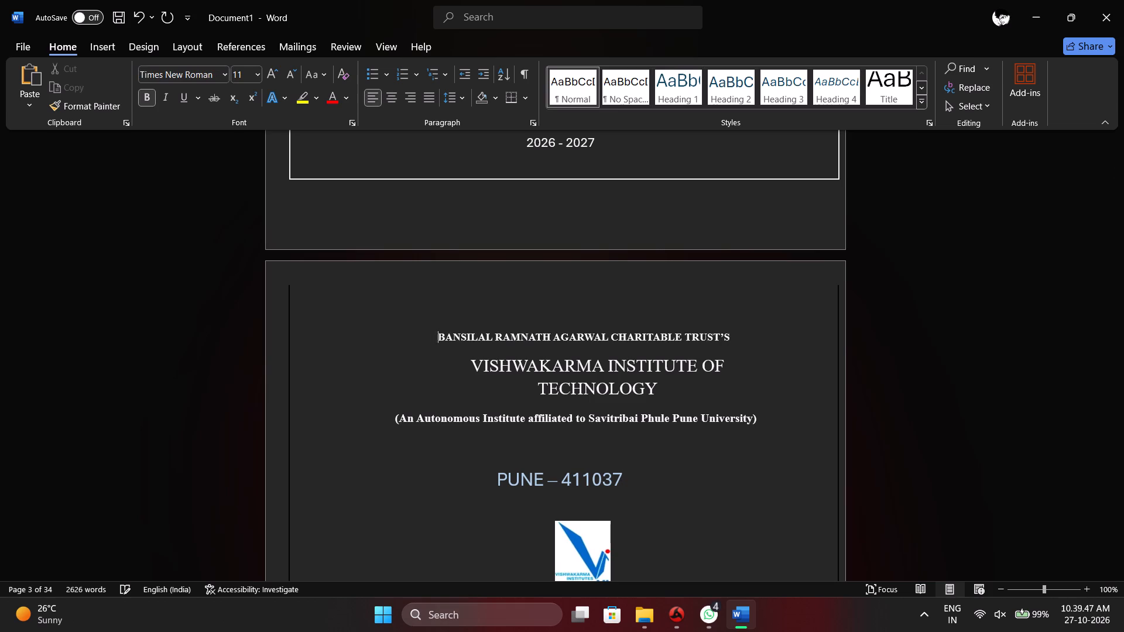
{"action": "scroll", "coordinate": [418, 334], "scroll_direction": "up", "scroll_amount": 9}
{"action": "scroll", "coordinate": [418, 334], "scroll_direction": "down", "scroll_amount": 16}
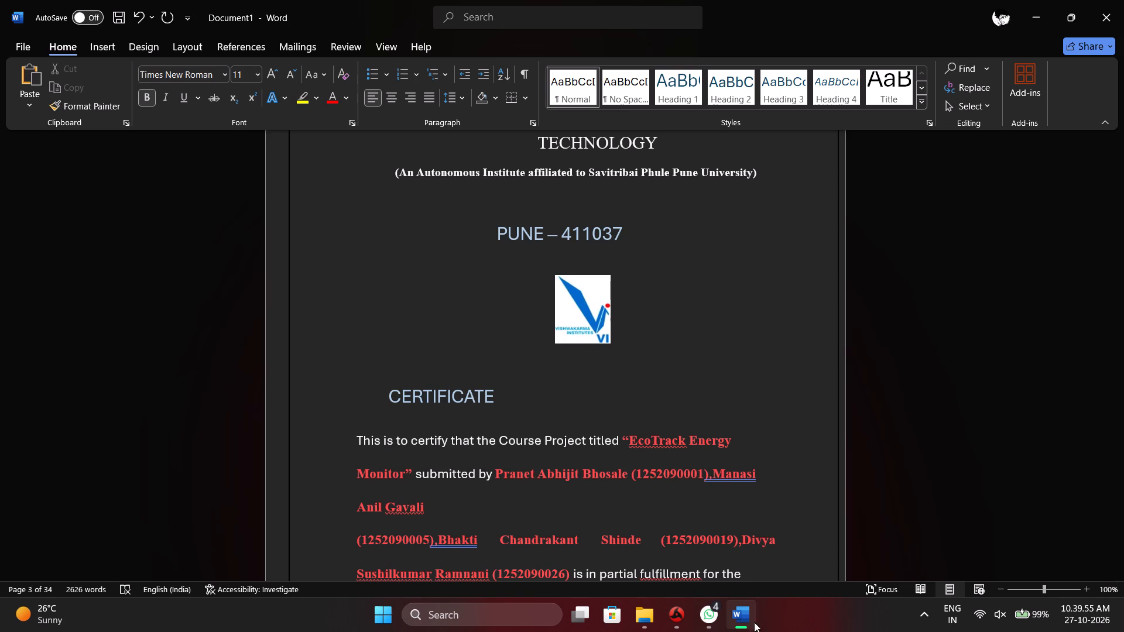
Switch to File Explorer and bring up the Downloads folder containing the report files.
{"action": "left_click", "coordinate": [642, 624]}
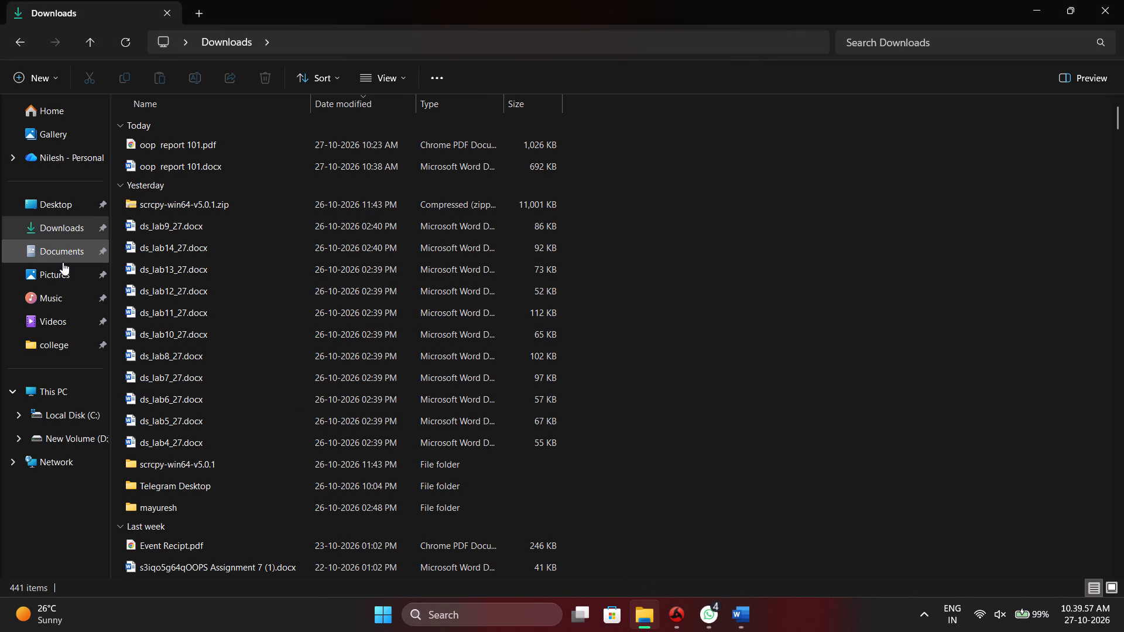
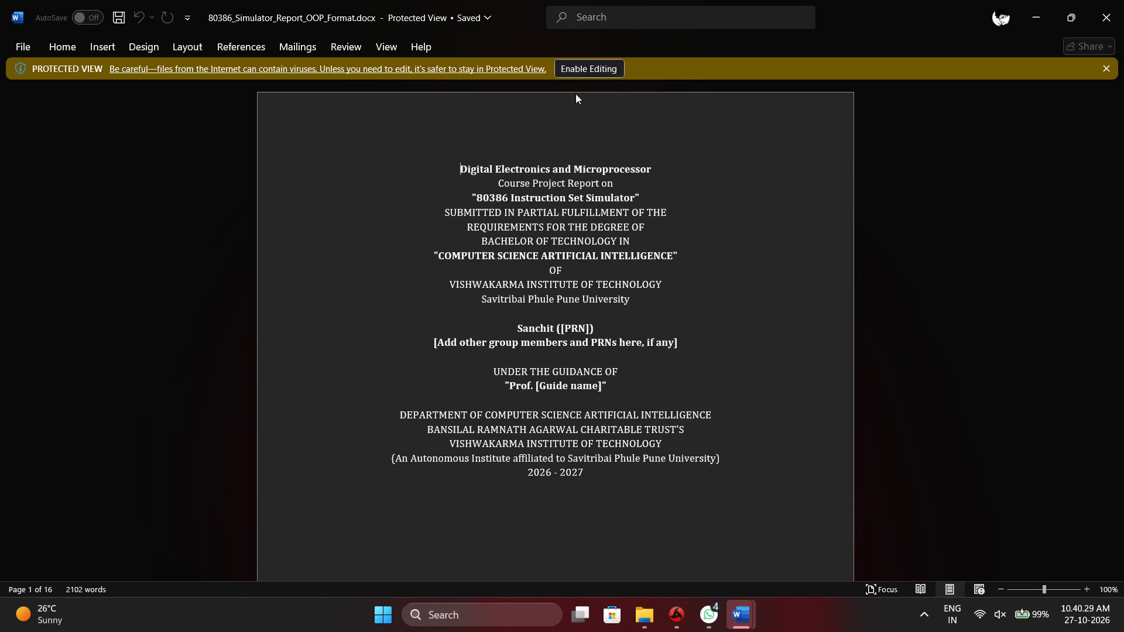
Copy the title text 80386 Instruction Set Simulator, without its quotation marks, from the 80386 simulator report's title page.
{"action": "left_click_drag", "start_coordinate": [479, 244], "coordinate": [517, 243]}
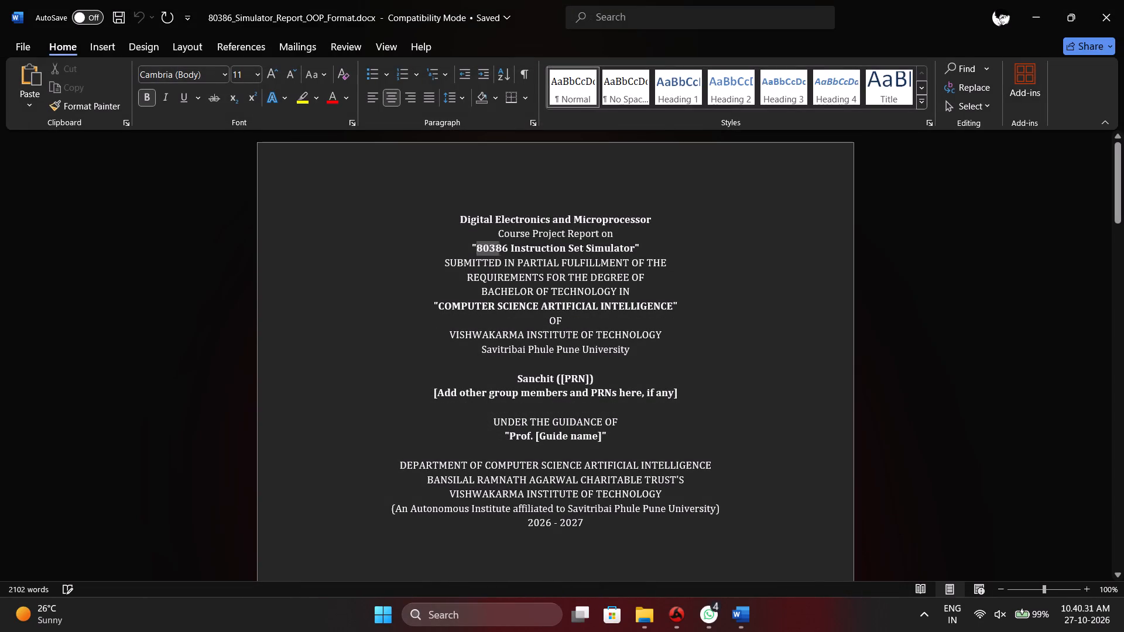
{"action": "left_click_drag", "start_coordinate": [517, 243], "coordinate": [630, 245]}
{"action": "key", "text": "ctrl+c"}
{"action": "key", "text": "ctrl+c"}
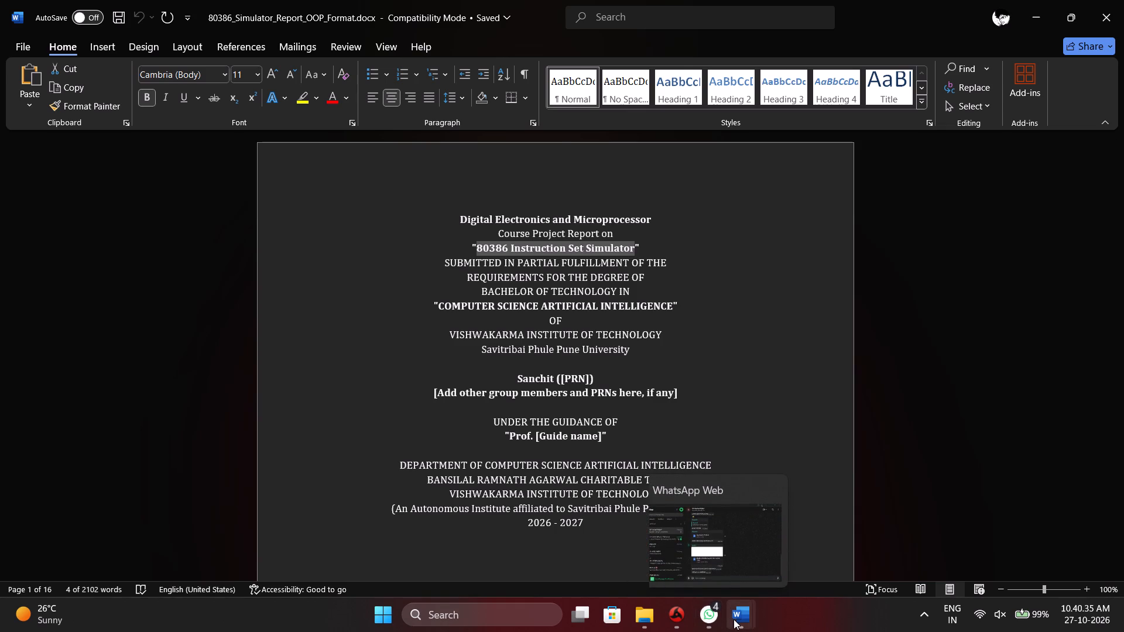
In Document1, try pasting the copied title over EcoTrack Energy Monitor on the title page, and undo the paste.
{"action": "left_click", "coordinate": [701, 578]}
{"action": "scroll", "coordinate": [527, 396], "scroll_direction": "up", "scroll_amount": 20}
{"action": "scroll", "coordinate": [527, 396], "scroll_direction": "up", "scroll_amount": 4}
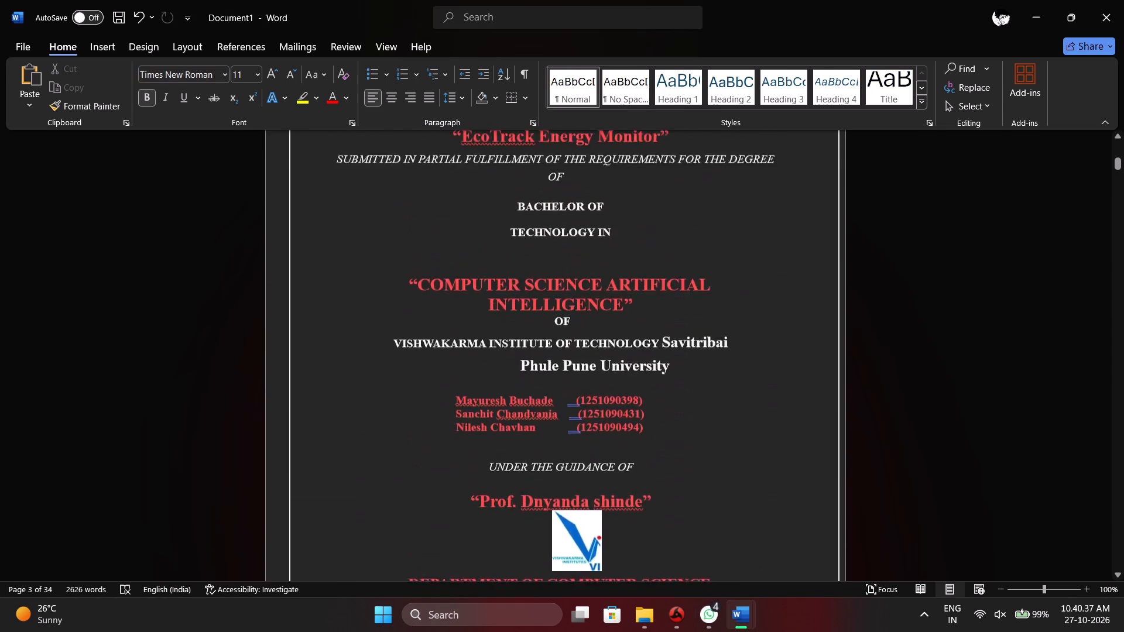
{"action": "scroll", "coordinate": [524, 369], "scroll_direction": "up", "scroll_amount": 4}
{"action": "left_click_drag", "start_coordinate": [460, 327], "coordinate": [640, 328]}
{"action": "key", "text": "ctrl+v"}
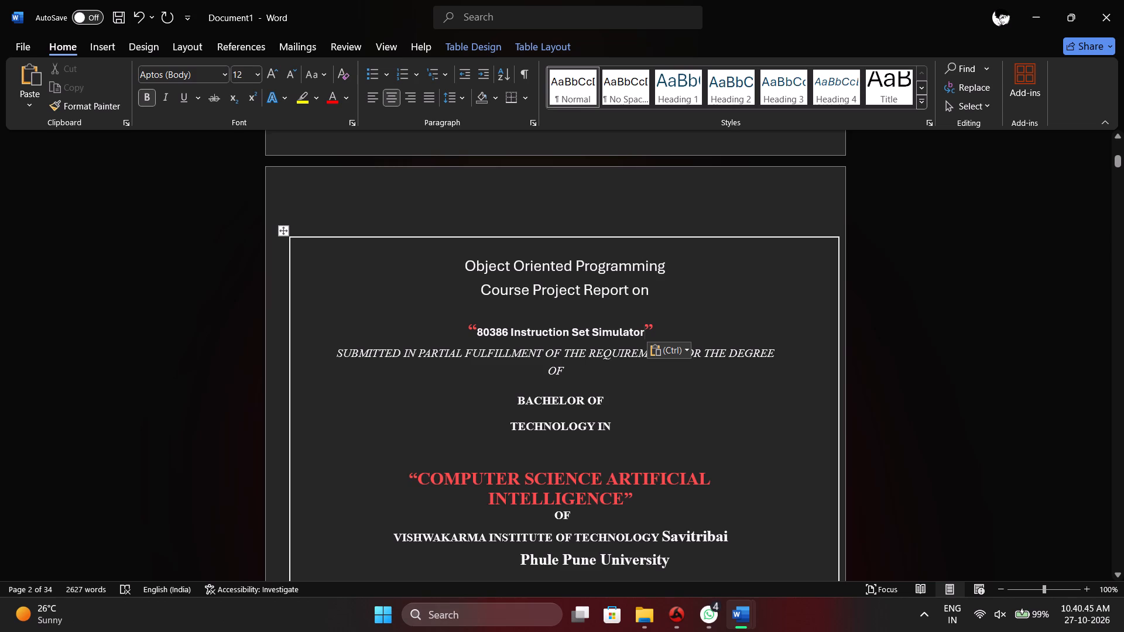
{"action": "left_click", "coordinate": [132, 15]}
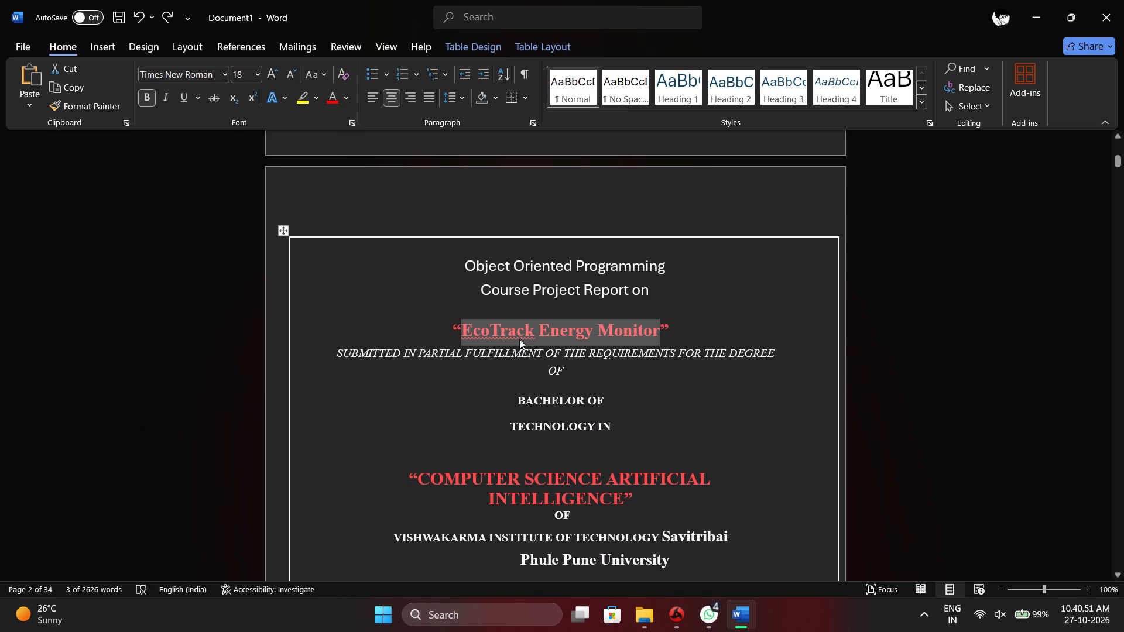
Replace the quoted project title on the title page with the copied 80386 Instruction Set Simulator, sized at 18 pt.
{"action": "key", "text": "ctrl+v"}
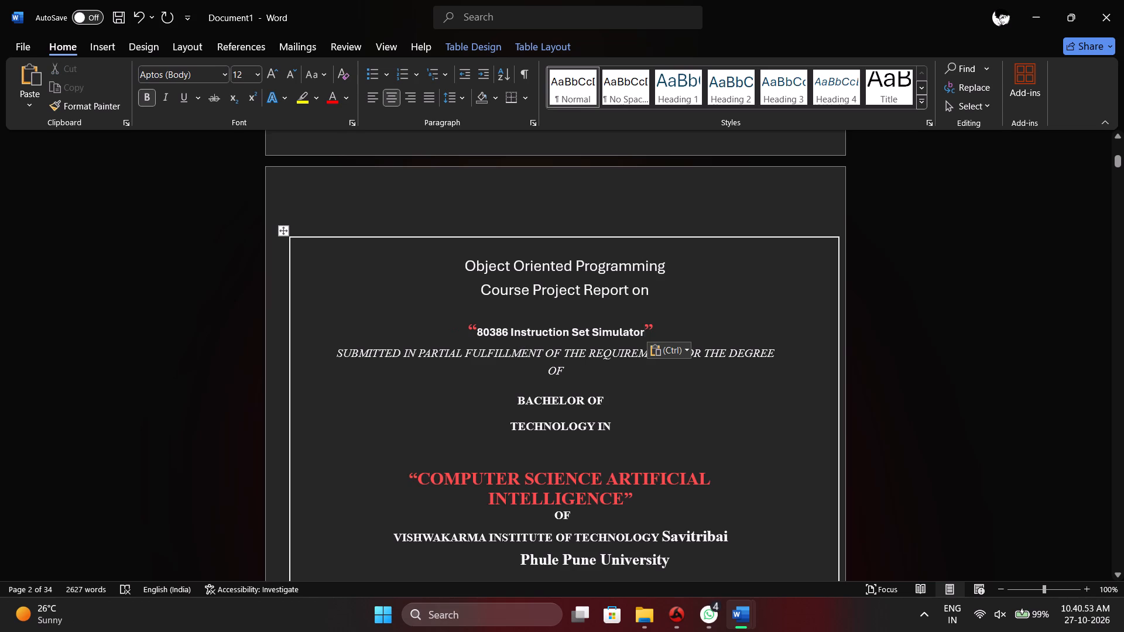
{"action": "left_click_drag", "start_coordinate": [477, 332], "coordinate": [626, 324]}
{"action": "left_click", "coordinate": [701, 279]}
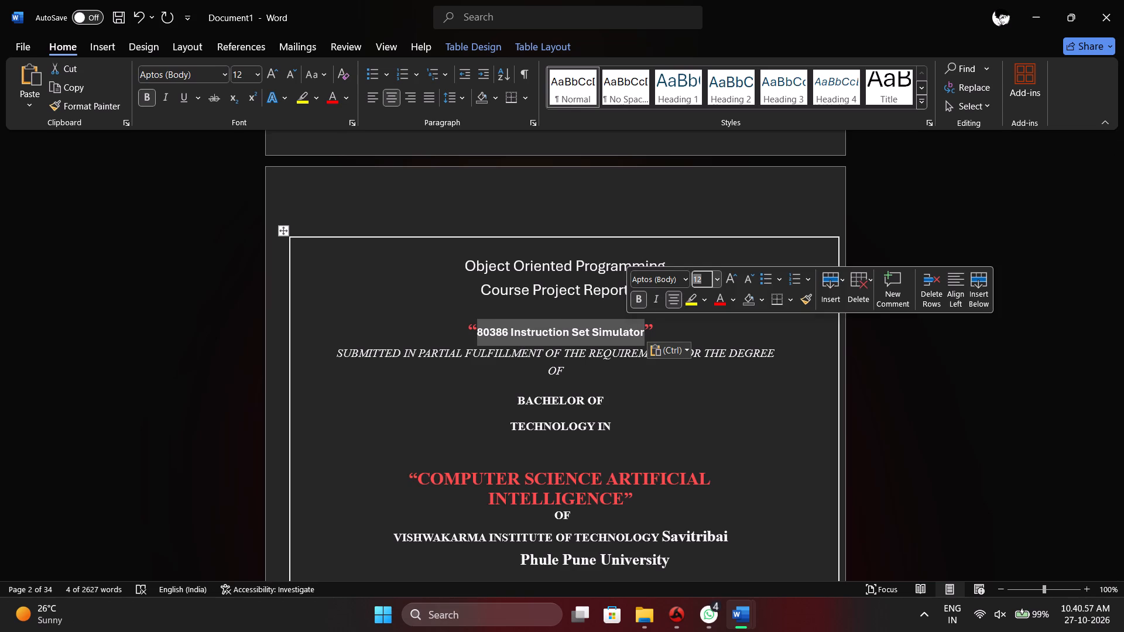
{"action": "type", "text": "18"}
{"action": "key", "text": "Return"}
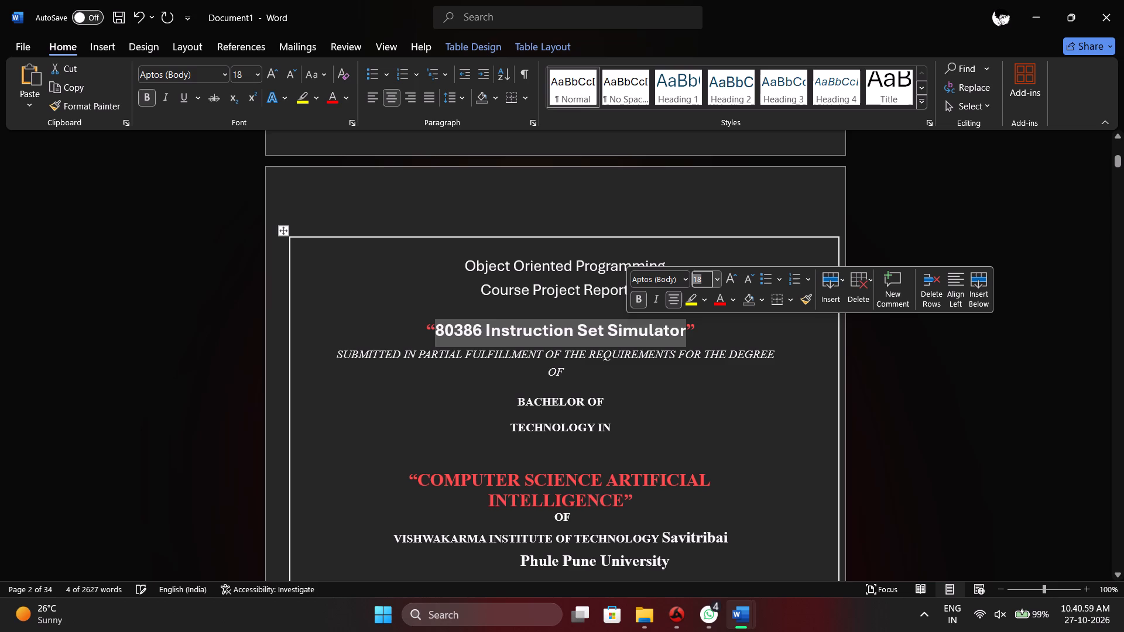
Change the font of the quoted 80386 Instruction Set Simulator title to Times New Roman, copied from the COMPUTER SCIENCE ARTIFICIAL INTELLIGENCE line.
{"action": "double_click", "coordinate": [538, 476]}
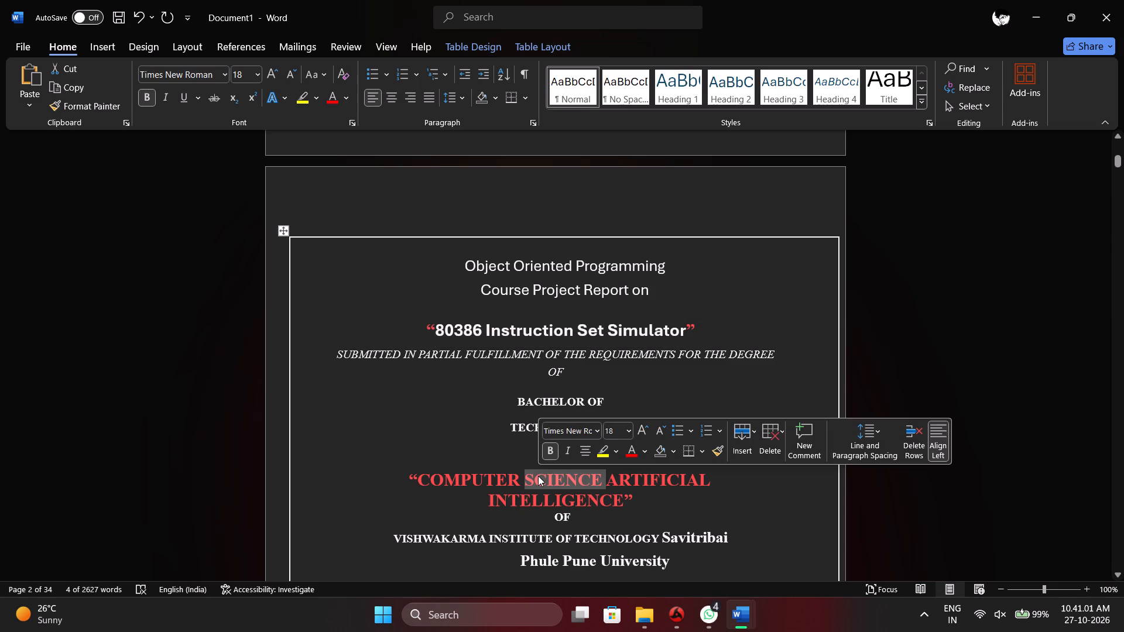
{"action": "left_click", "coordinate": [546, 430]}
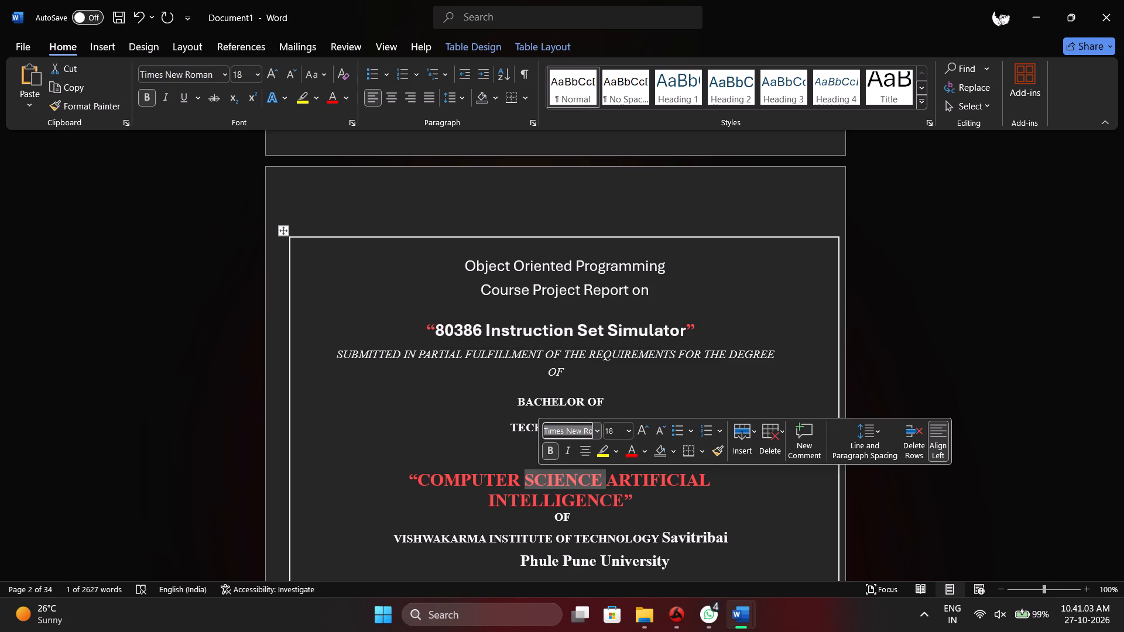
{"action": "key", "text": "ctrl+c"}
{"action": "double_click", "coordinate": [462, 331]}
{"action": "triple_click", "coordinate": [462, 331]}
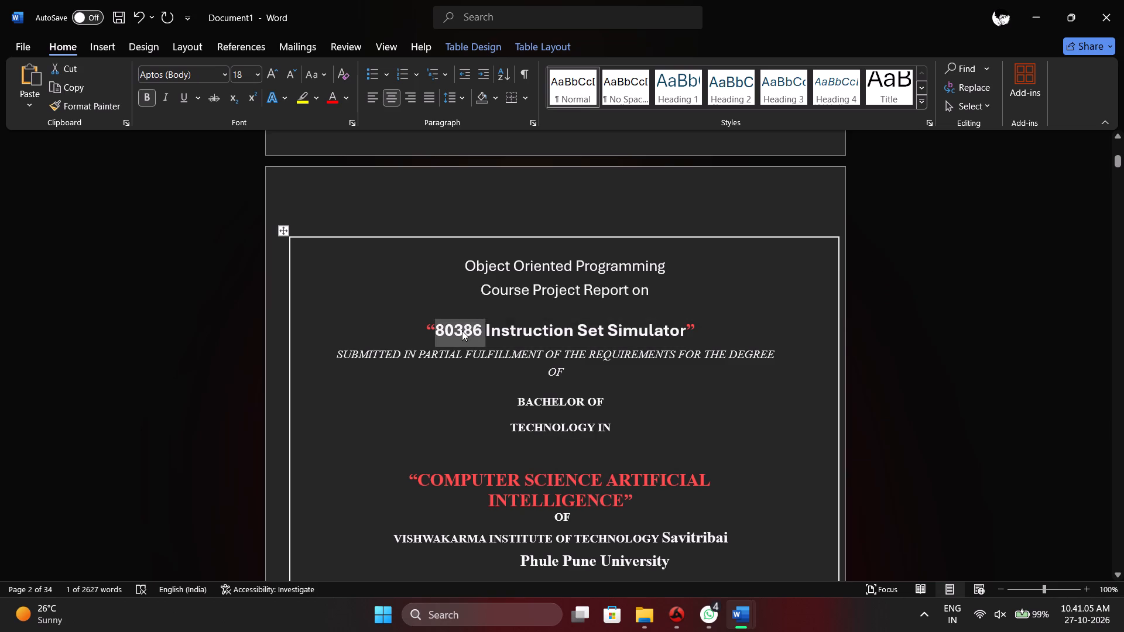
{"action": "left_click", "coordinate": [462, 331]}
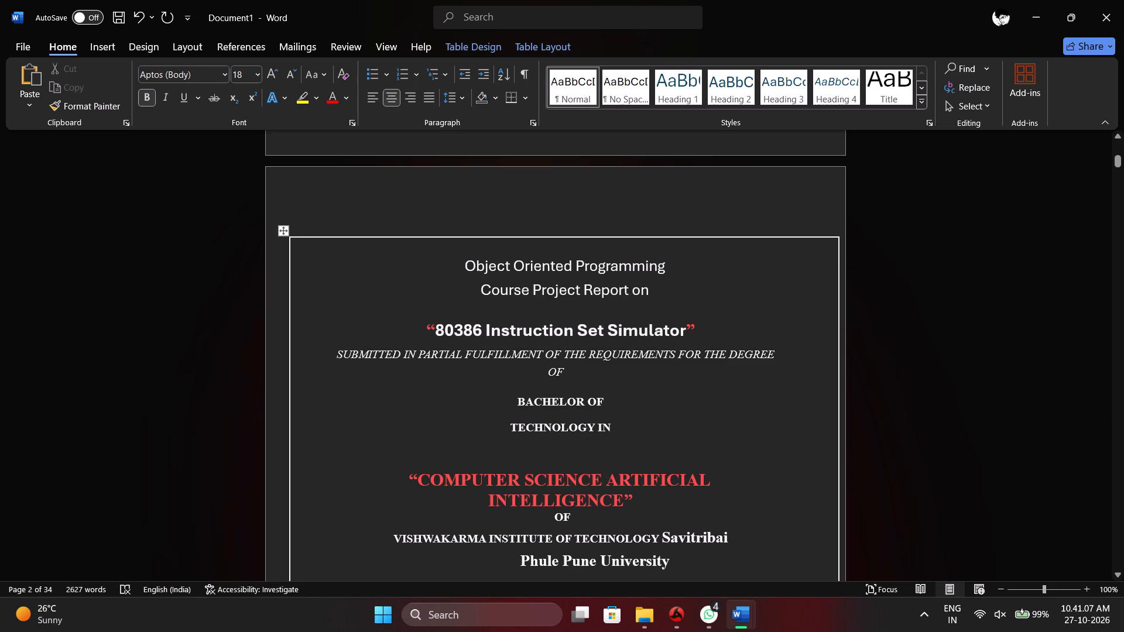
{"action": "left_click", "coordinate": [437, 326]}
{"action": "left_click_drag", "start_coordinate": [424, 327], "coordinate": [687, 327]}
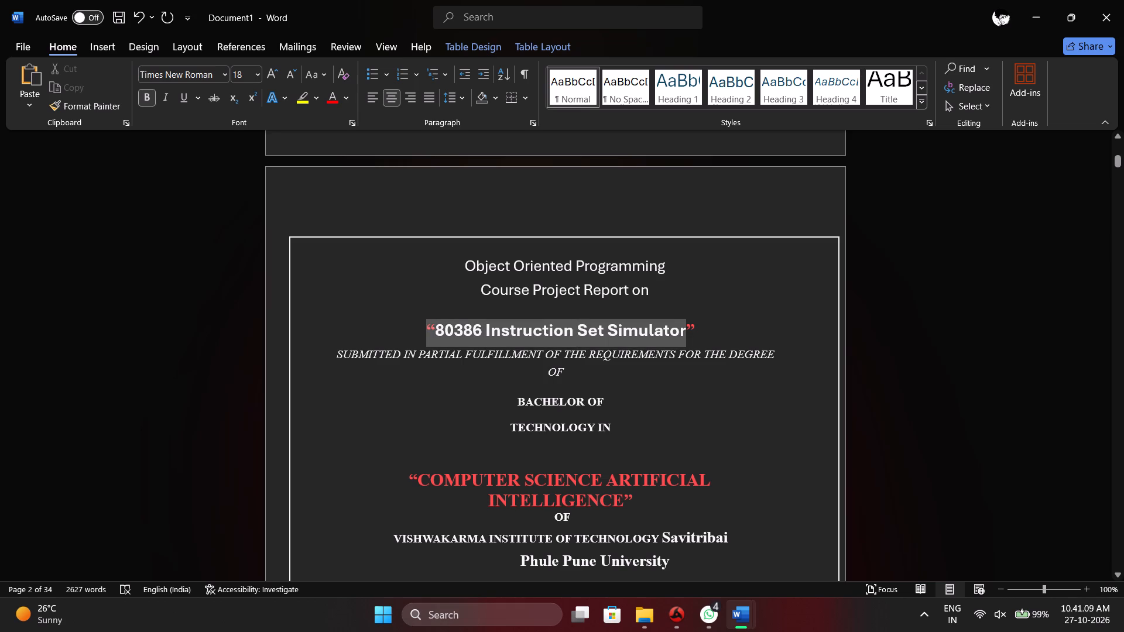
{"action": "left_click_drag", "start_coordinate": [687, 327], "coordinate": [696, 328]}
{"action": "left_click", "coordinate": [728, 271]}
{"action": "left_click", "coordinate": [731, 279]}
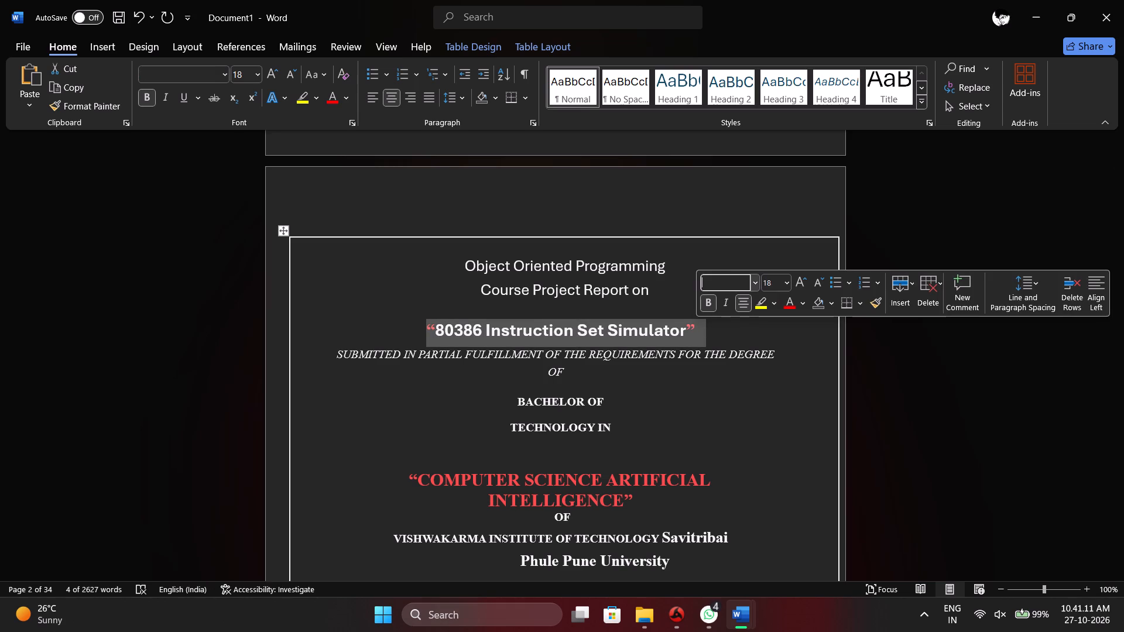
{"action": "key", "text": "ctrl+v"}
{"action": "left_click", "coordinate": [731, 281]}
{"action": "key", "text": "Return"}
{"action": "left_click", "coordinate": [558, 395]}
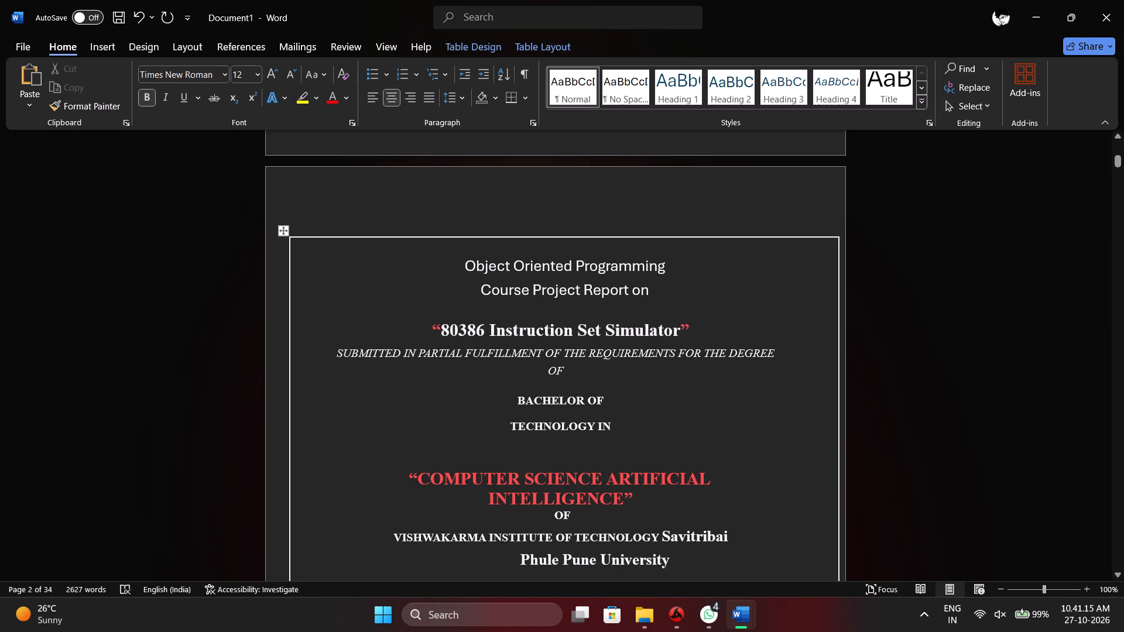
Colour the 80386 Instruction Set Simulator title text red to match its quotation marks.
{"action": "left_click_drag", "start_coordinate": [446, 329], "coordinate": [601, 324]}
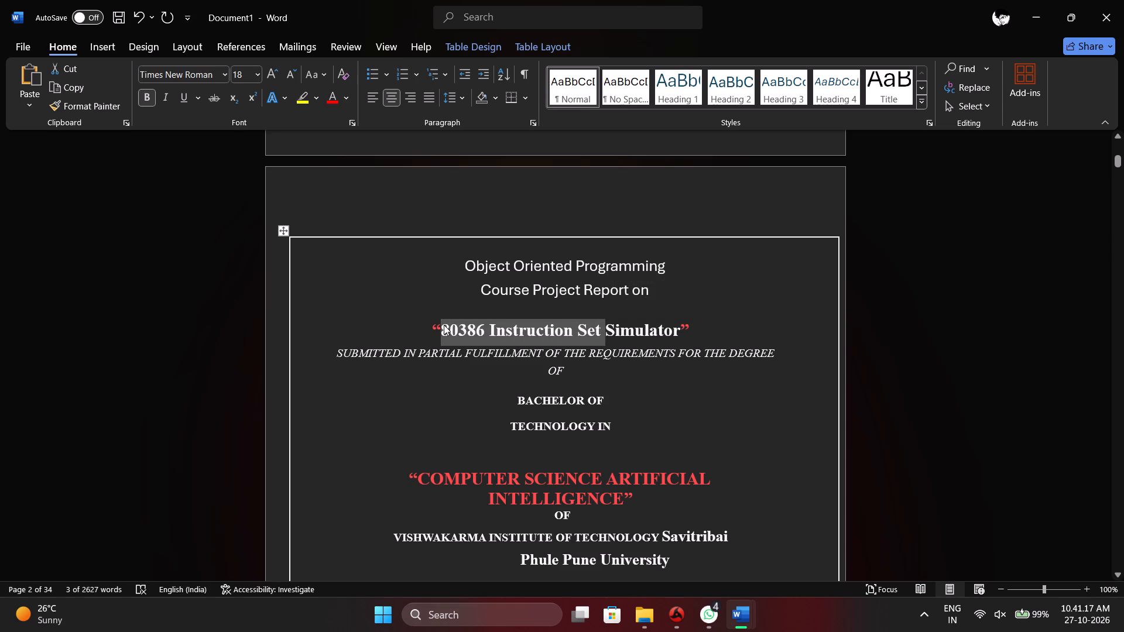
{"action": "left_click", "coordinate": [438, 325]}
{"action": "left_click_drag", "start_coordinate": [439, 325], "coordinate": [663, 328]}
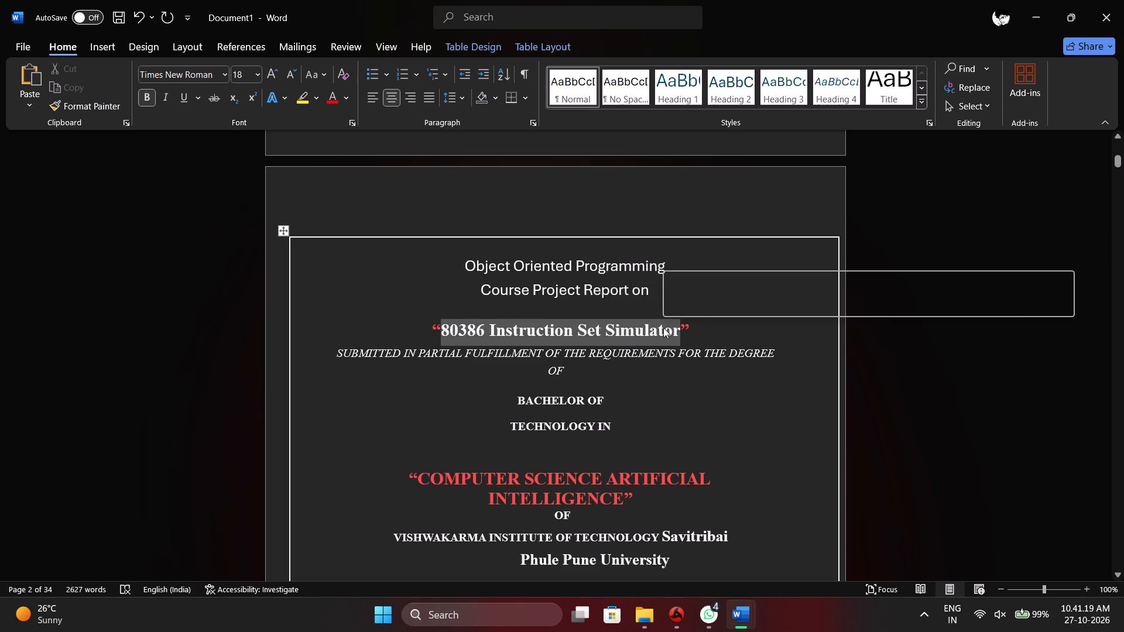
{"action": "left_click", "coordinate": [766, 302]}
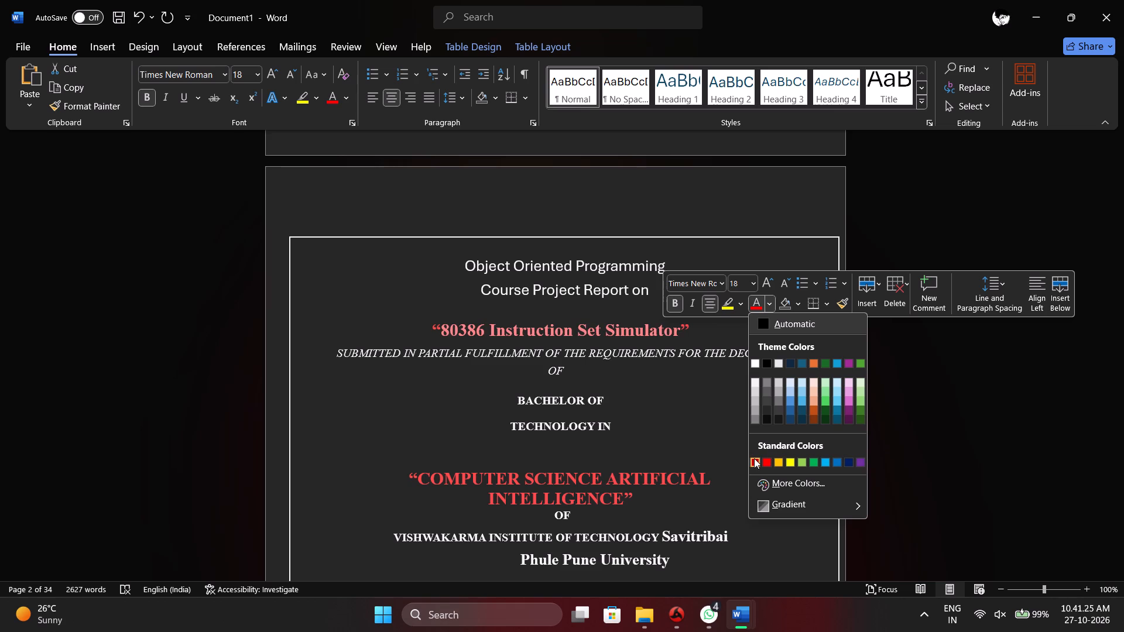
{"action": "left_click", "coordinate": [771, 461]}
{"action": "left_click", "coordinate": [675, 451]}
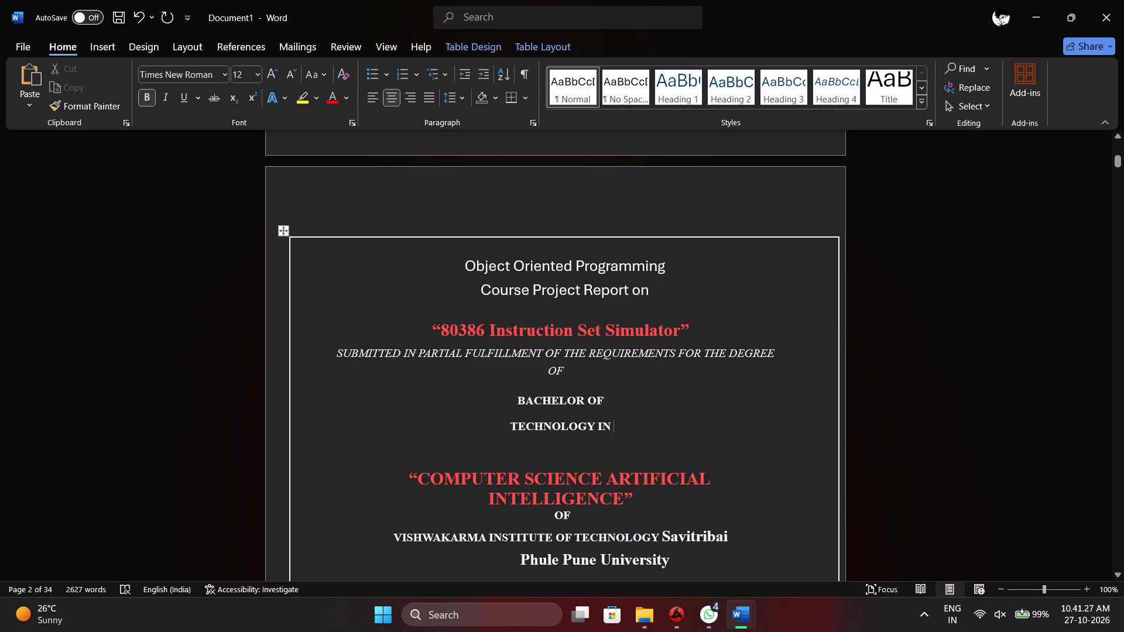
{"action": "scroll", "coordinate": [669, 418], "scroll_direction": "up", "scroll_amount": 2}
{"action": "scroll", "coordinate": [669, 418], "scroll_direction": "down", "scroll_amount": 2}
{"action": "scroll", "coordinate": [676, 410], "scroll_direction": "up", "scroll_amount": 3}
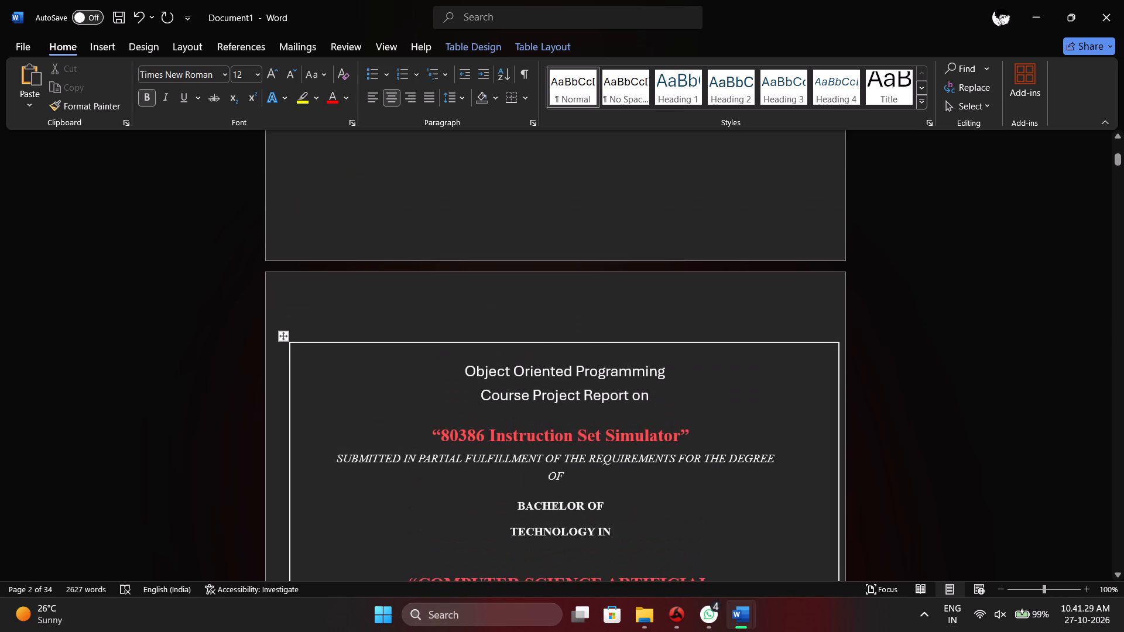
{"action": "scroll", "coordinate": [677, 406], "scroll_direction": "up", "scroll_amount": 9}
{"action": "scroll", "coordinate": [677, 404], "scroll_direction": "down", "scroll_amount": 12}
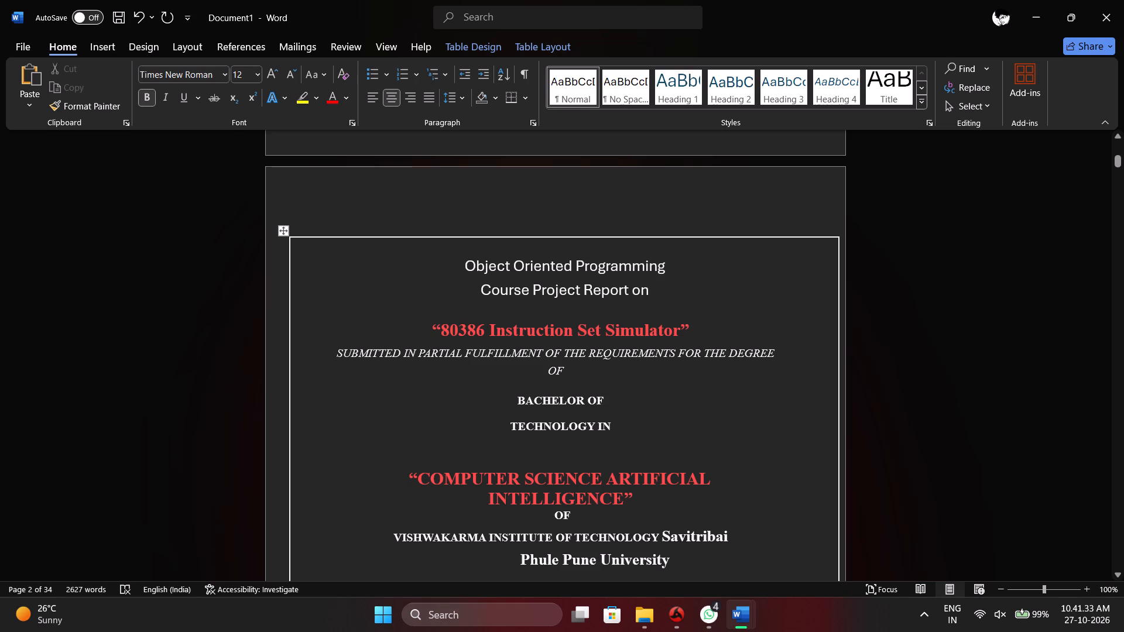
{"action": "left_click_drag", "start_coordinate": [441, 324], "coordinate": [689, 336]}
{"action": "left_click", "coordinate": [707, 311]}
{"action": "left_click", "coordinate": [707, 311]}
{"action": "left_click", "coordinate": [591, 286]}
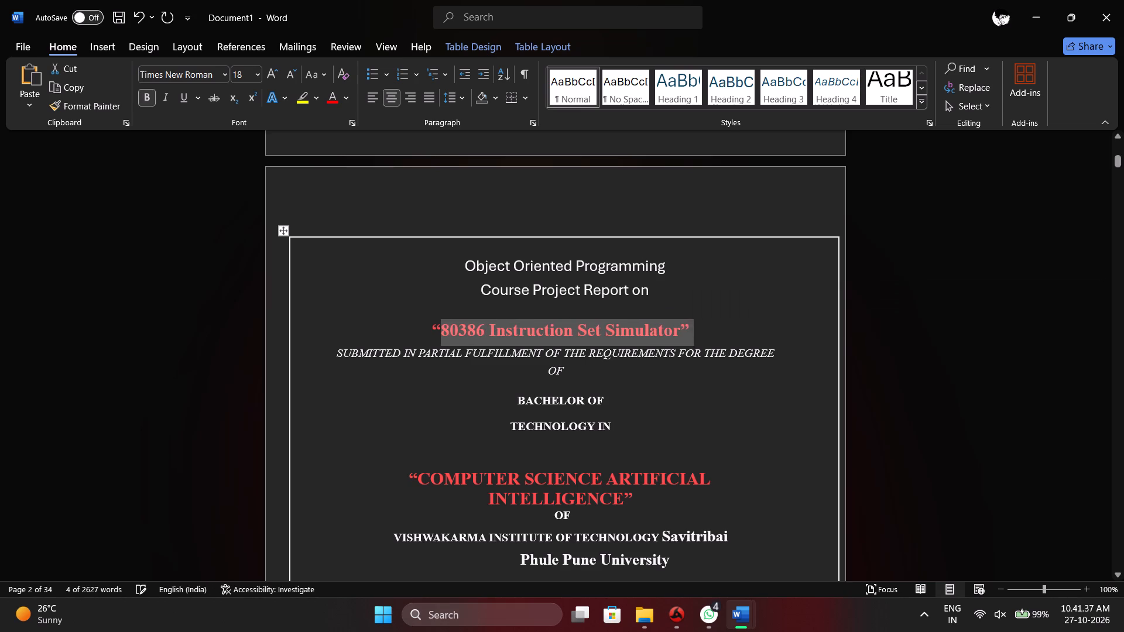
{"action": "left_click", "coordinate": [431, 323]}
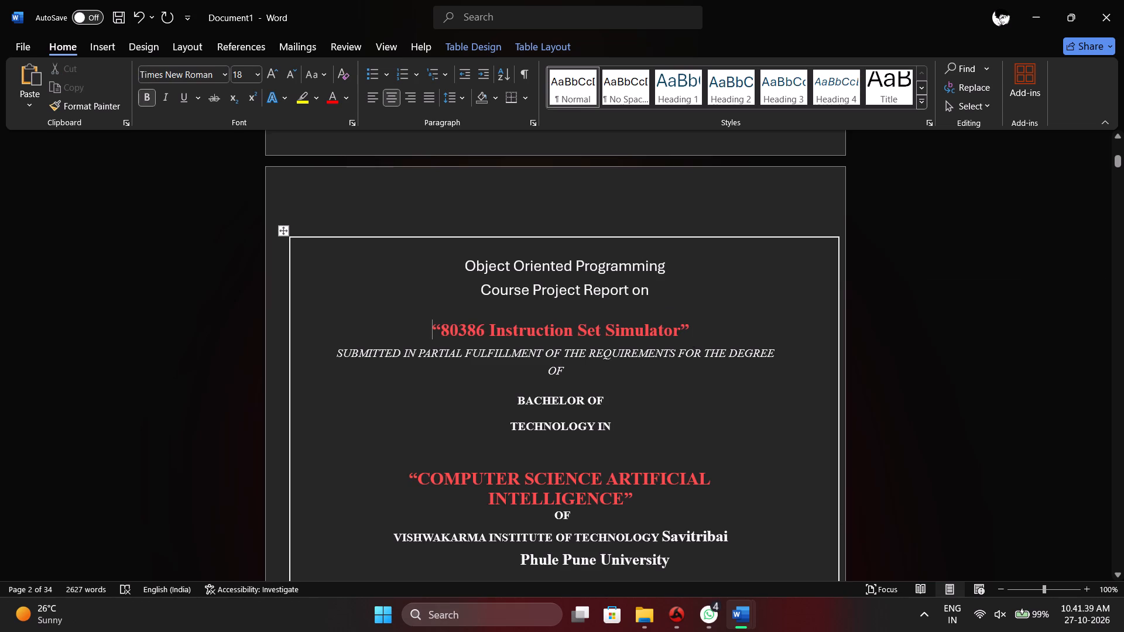
Review the rest of the title page and continue to the certificate page header.
{"action": "scroll", "coordinate": [535, 411], "scroll_direction": "down", "scroll_amount": 2}
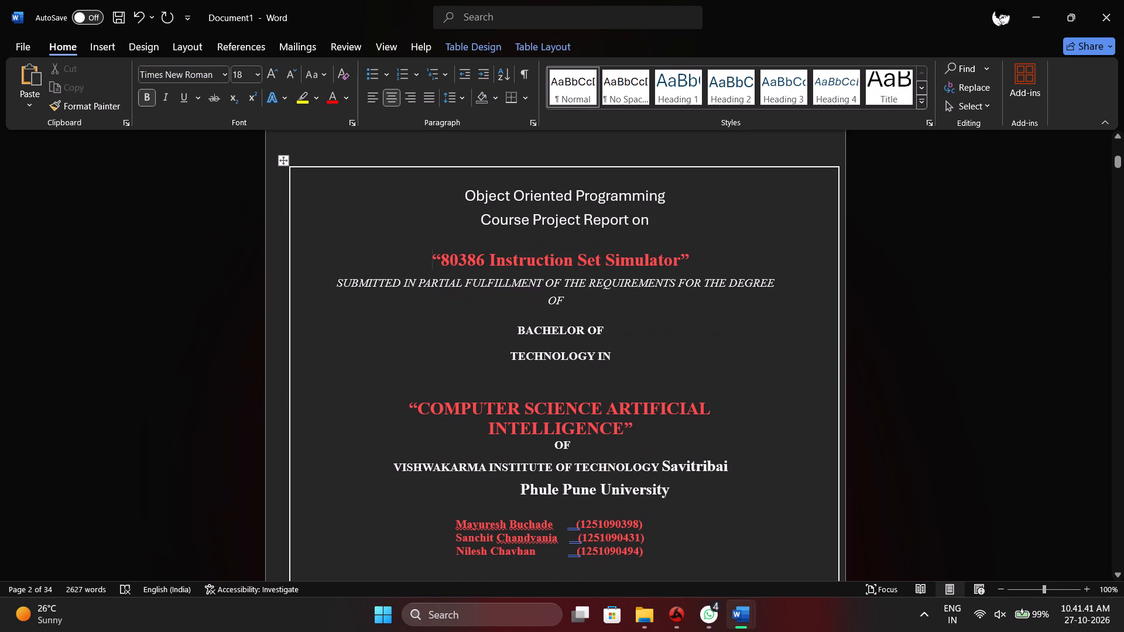
{"action": "scroll", "coordinate": [492, 329], "scroll_direction": "down", "scroll_amount": 4}
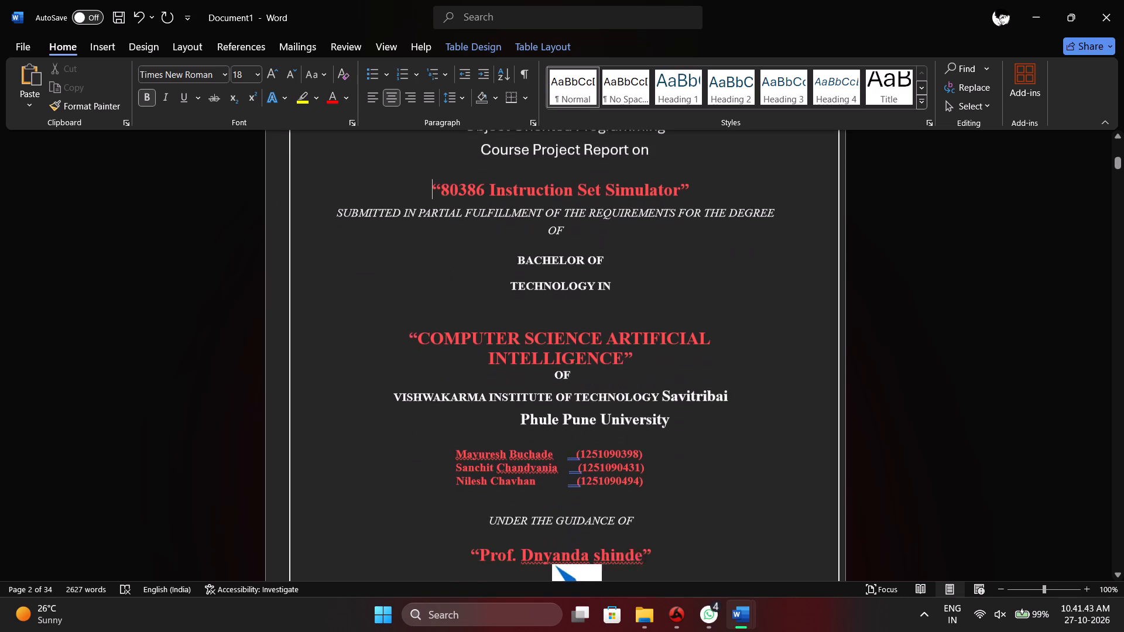
{"action": "scroll", "coordinate": [493, 329], "scroll_direction": "down", "scroll_amount": 7}
{"action": "scroll", "coordinate": [494, 327], "scroll_direction": "up", "scroll_amount": 2}
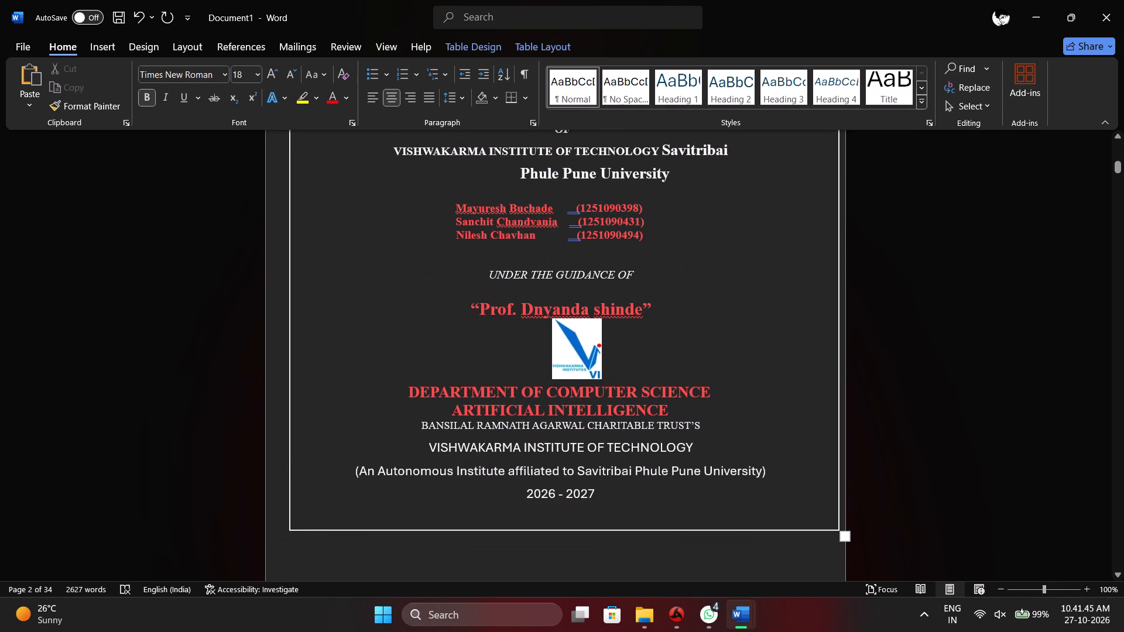
{"action": "scroll", "coordinate": [494, 327], "scroll_direction": "down", "scroll_amount": 2}
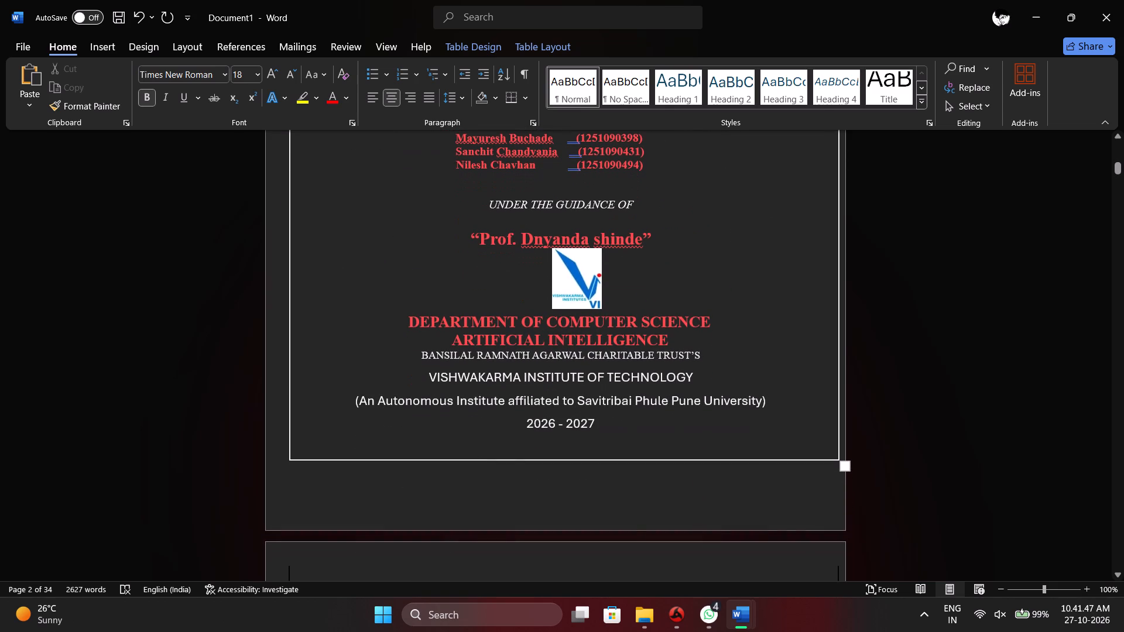
{"action": "scroll", "coordinate": [494, 326], "scroll_direction": "down", "scroll_amount": 12}
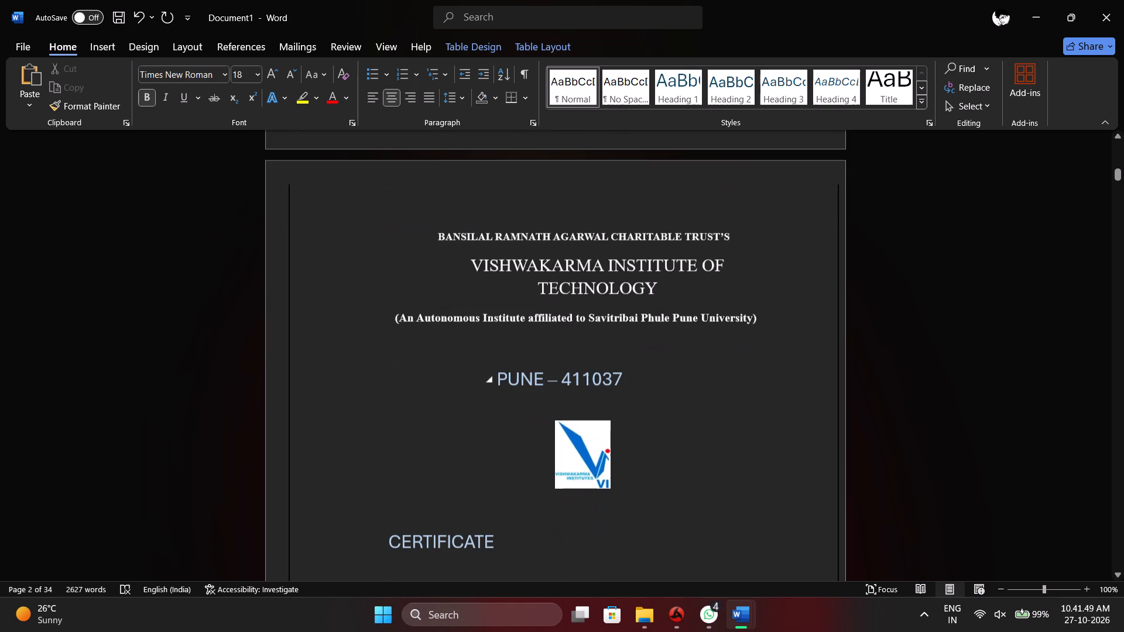
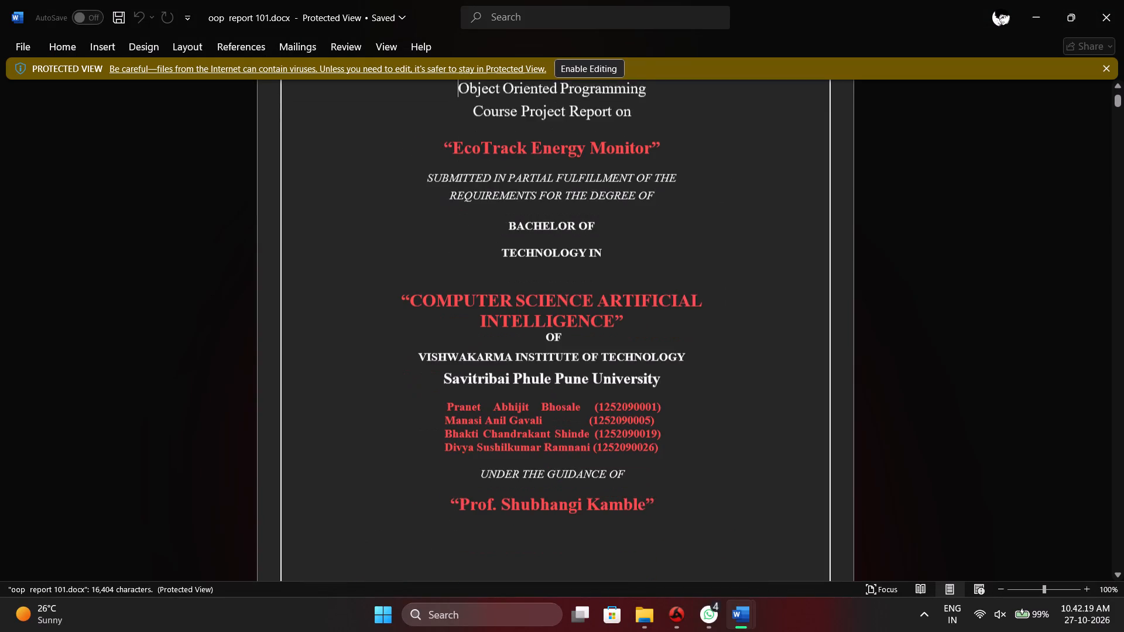
Enable editing in oop report 101.docx after checking its title and certificate pages.
{"action": "scroll", "coordinate": [625, 349], "scroll_direction": "down", "scroll_amount": 9}
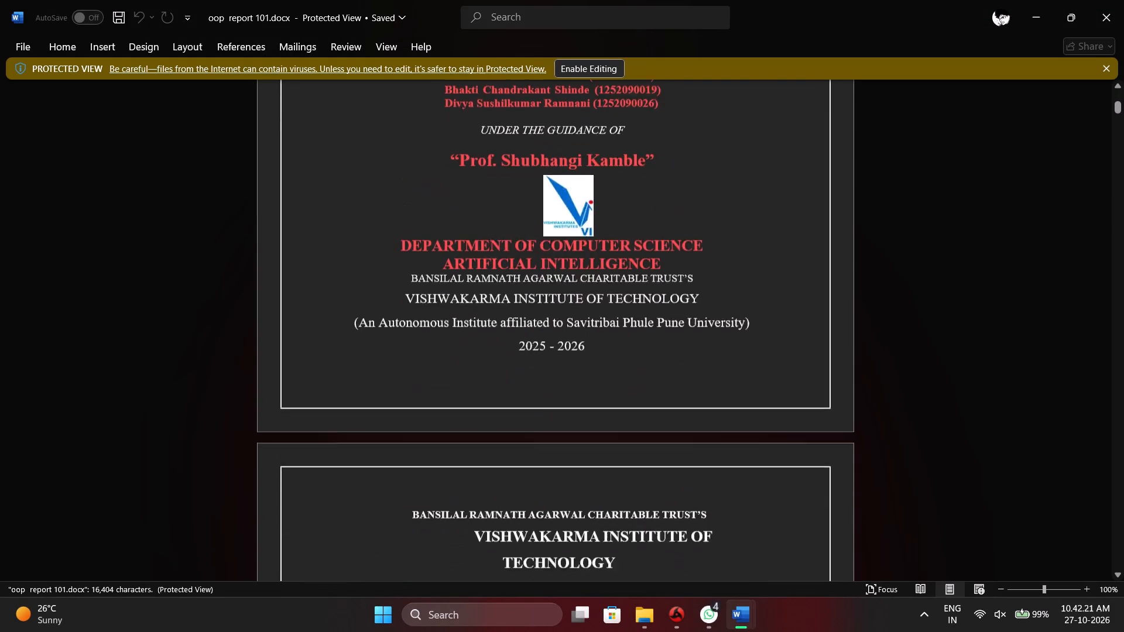
{"action": "scroll", "coordinate": [625, 346], "scroll_direction": "down", "scroll_amount": 9}
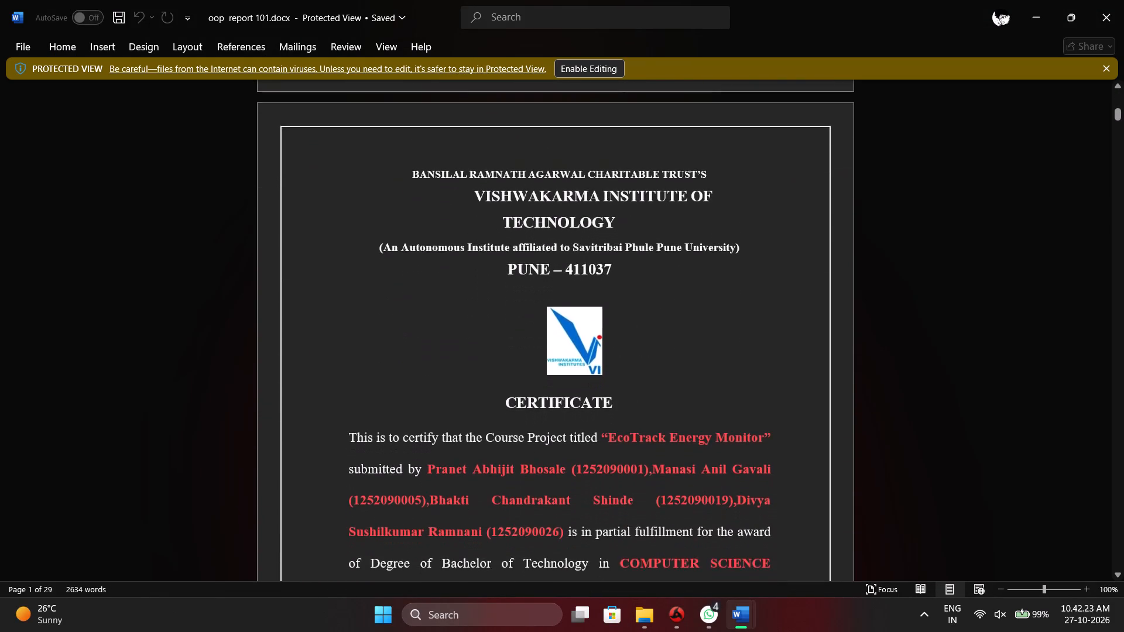
{"action": "scroll", "coordinate": [625, 345], "scroll_direction": "up", "scroll_amount": 20}
{"action": "scroll", "coordinate": [623, 321], "scroll_direction": "up", "scroll_amount": 3}
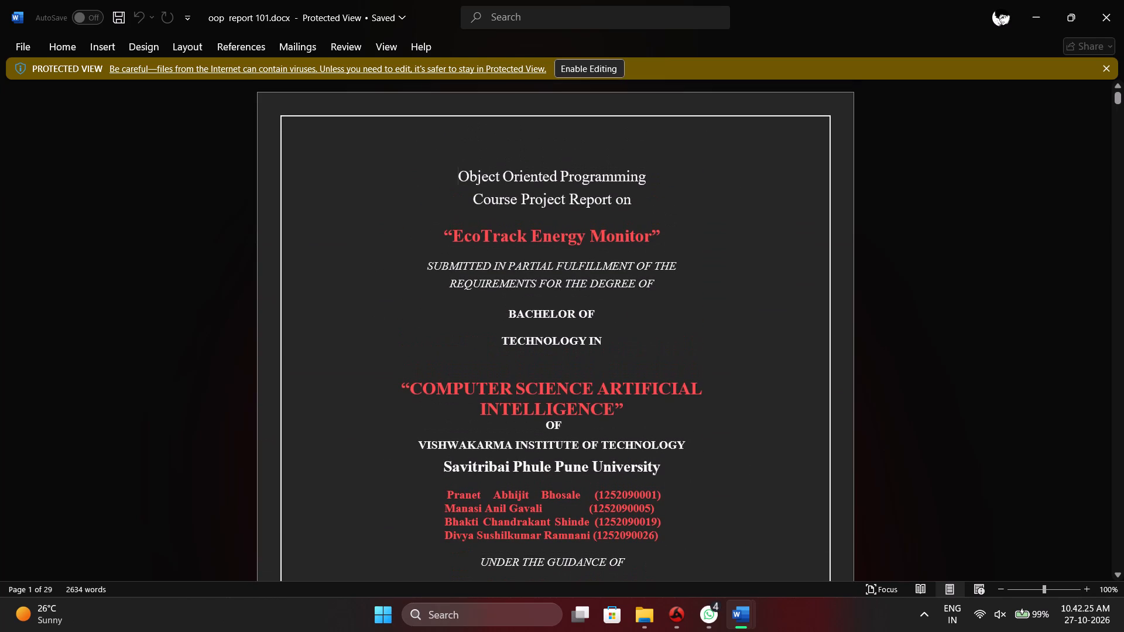
{"action": "left_click", "coordinate": [574, 69]}
Replace EcoTrack Energy Monitor on the oop report 101.docx title page with 80386 Instruction Set Simulator copied from Document1, keeping the quotation marks.
{"action": "left_click", "coordinate": [738, 616]}
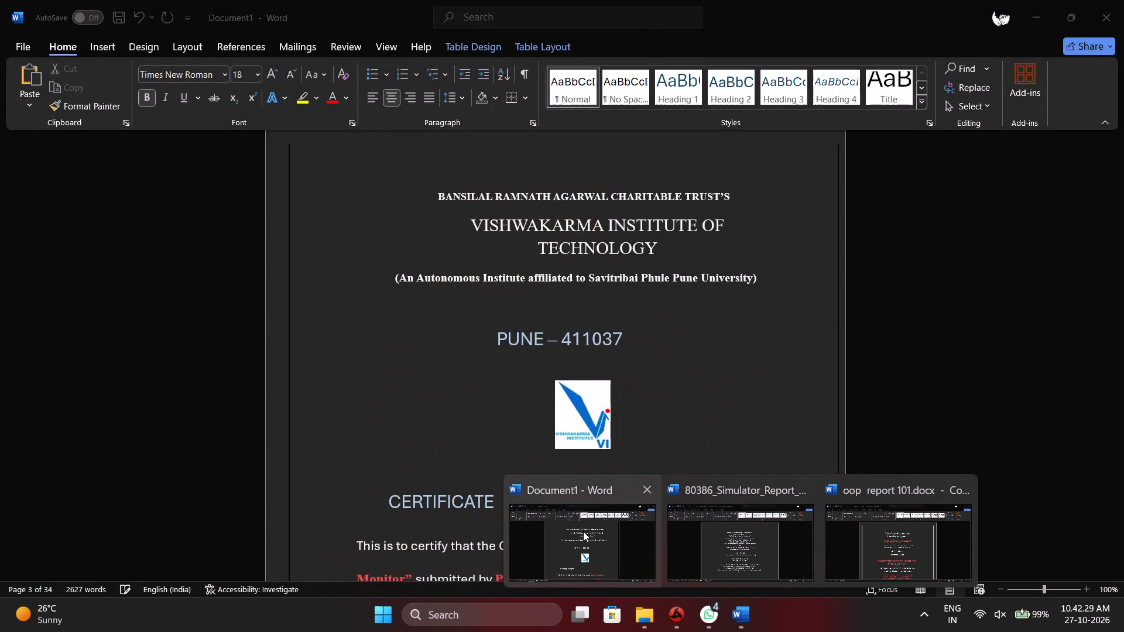
{"action": "left_click", "coordinate": [602, 516]}
{"action": "scroll", "coordinate": [600, 427], "scroll_direction": "down", "scroll_amount": 4}
{"action": "scroll", "coordinate": [600, 426], "scroll_direction": "up", "scroll_amount": 20}
{"action": "scroll", "coordinate": [600, 426], "scroll_direction": "up", "scroll_amount": 11}
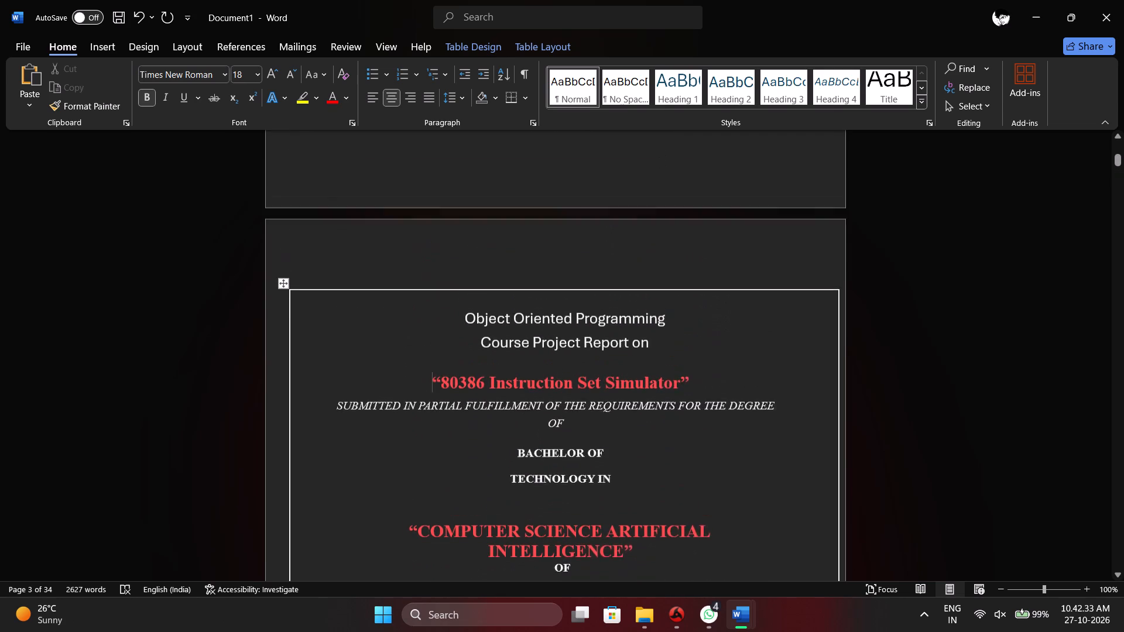
{"action": "left_click_drag", "start_coordinate": [440, 397], "coordinate": [691, 404]}
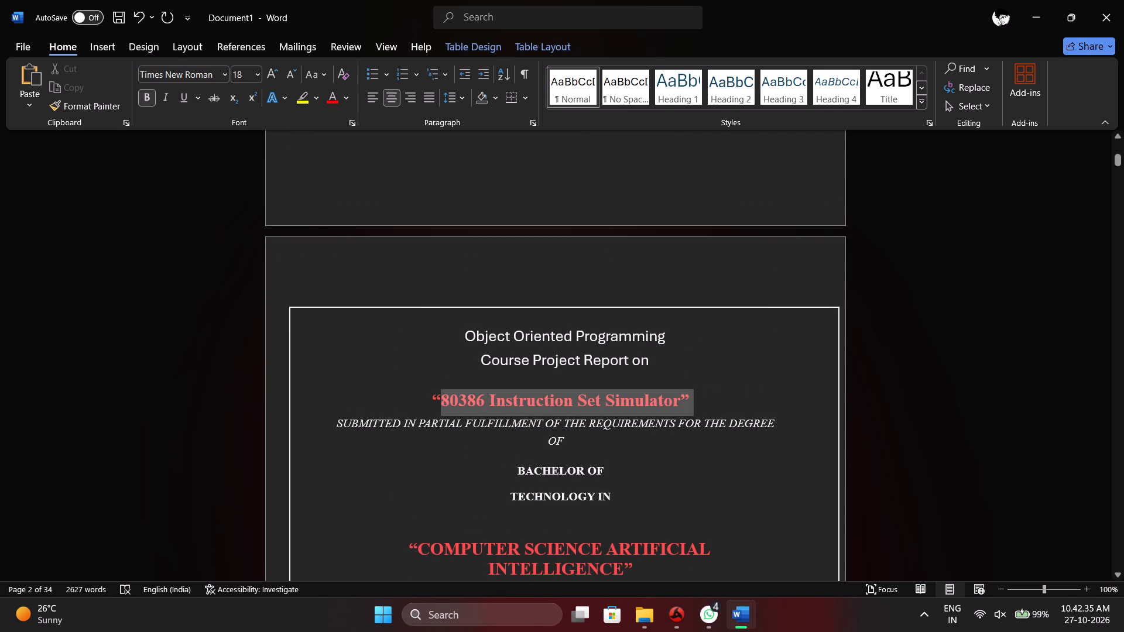
{"action": "left_click_drag", "start_coordinate": [691, 404], "coordinate": [682, 404]}
{"action": "key", "text": "ctrl+c"}
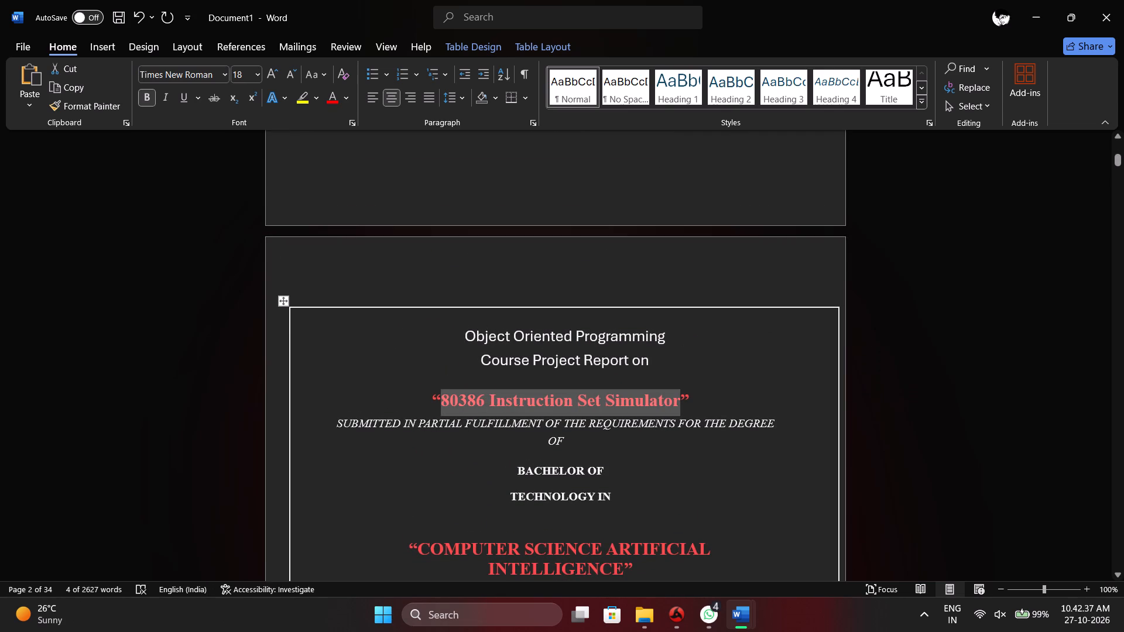
{"action": "left_click", "coordinate": [624, 559]}
{"action": "left_click", "coordinate": [889, 536]}
{"action": "scroll", "coordinate": [515, 374], "scroll_direction": "up", "scroll_amount": 2}
{"action": "left_click_drag", "start_coordinate": [456, 283], "coordinate": [636, 290]}
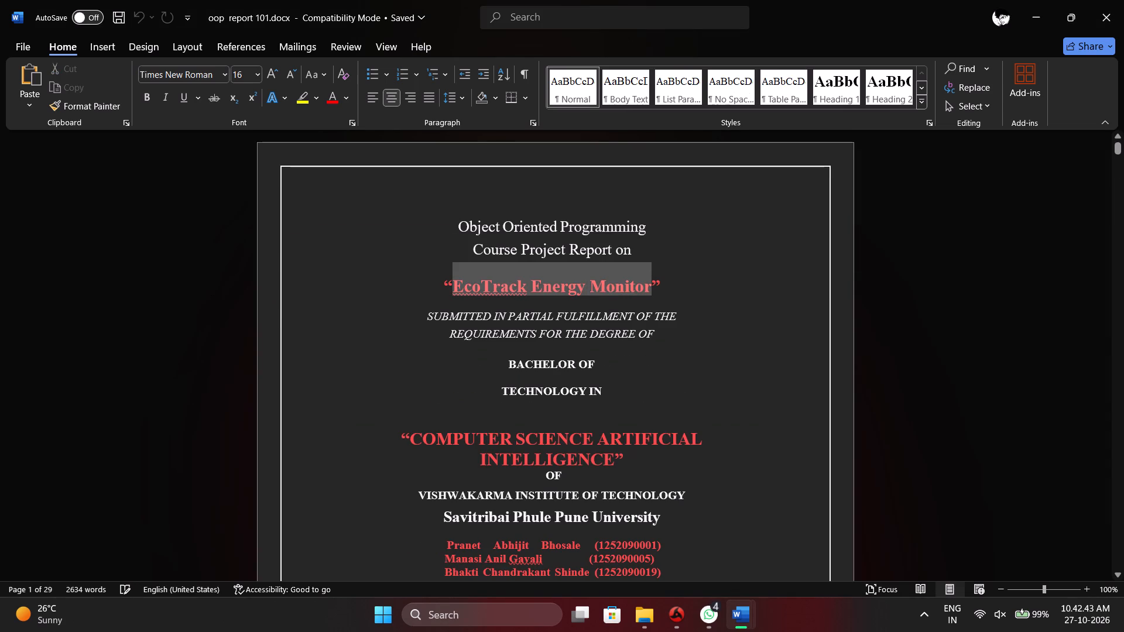
{"action": "left_click_drag", "start_coordinate": [636, 290], "coordinate": [637, 290]}
{"action": "key", "text": "ctrl+v"}
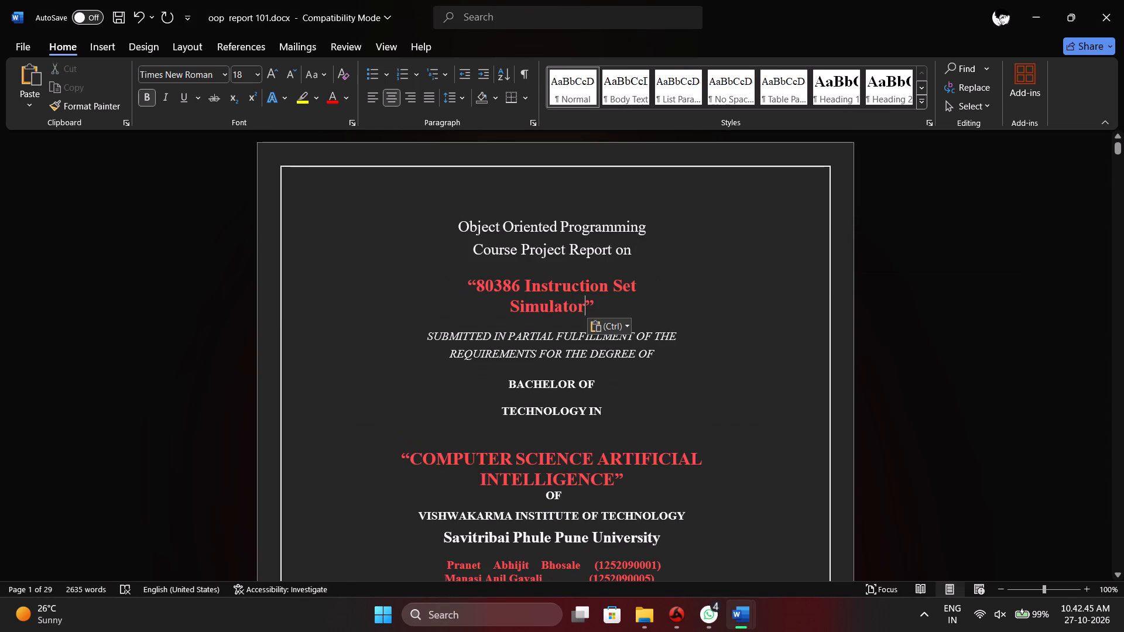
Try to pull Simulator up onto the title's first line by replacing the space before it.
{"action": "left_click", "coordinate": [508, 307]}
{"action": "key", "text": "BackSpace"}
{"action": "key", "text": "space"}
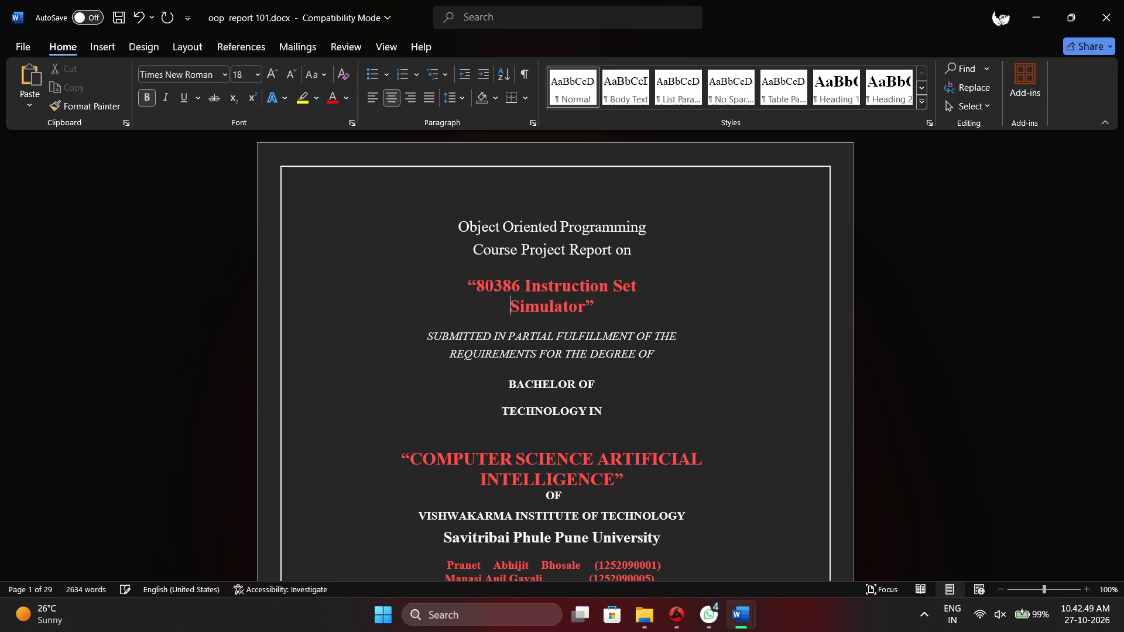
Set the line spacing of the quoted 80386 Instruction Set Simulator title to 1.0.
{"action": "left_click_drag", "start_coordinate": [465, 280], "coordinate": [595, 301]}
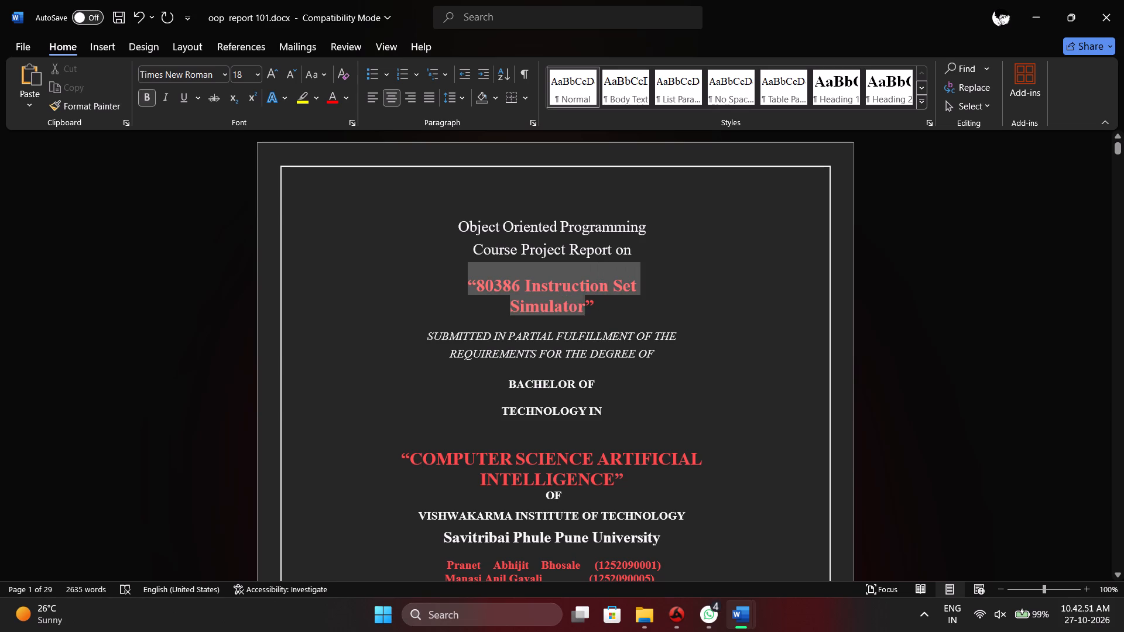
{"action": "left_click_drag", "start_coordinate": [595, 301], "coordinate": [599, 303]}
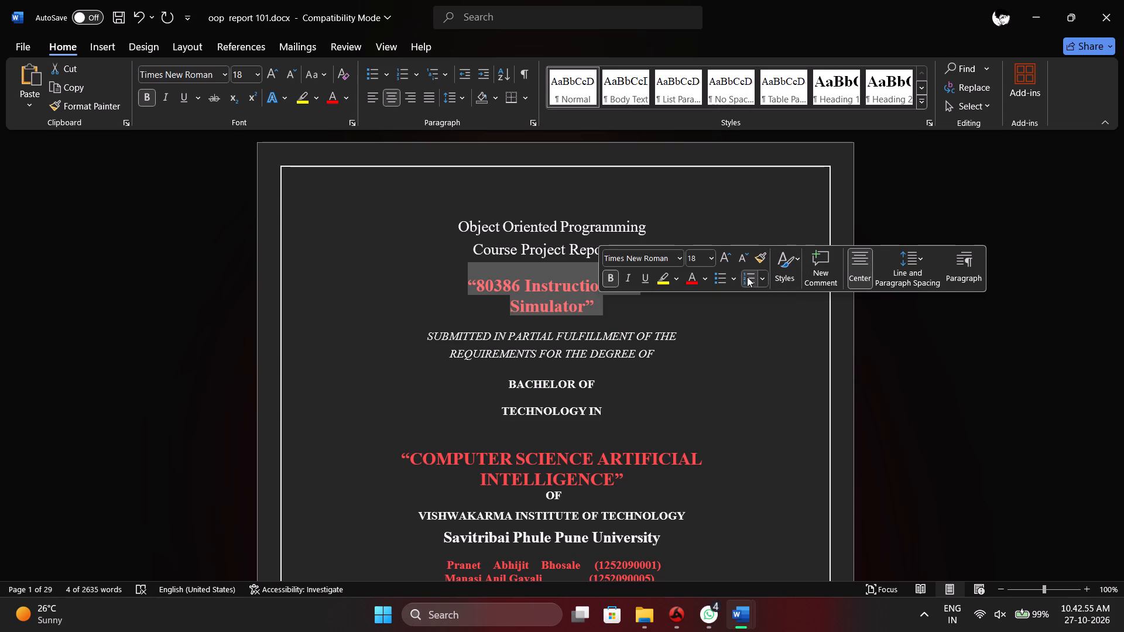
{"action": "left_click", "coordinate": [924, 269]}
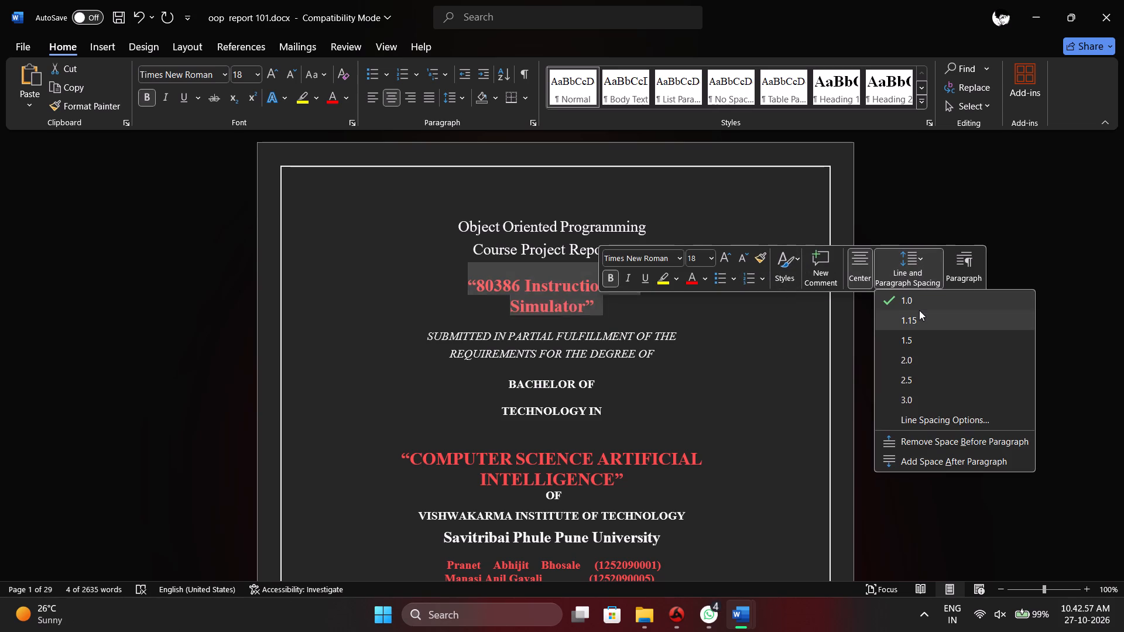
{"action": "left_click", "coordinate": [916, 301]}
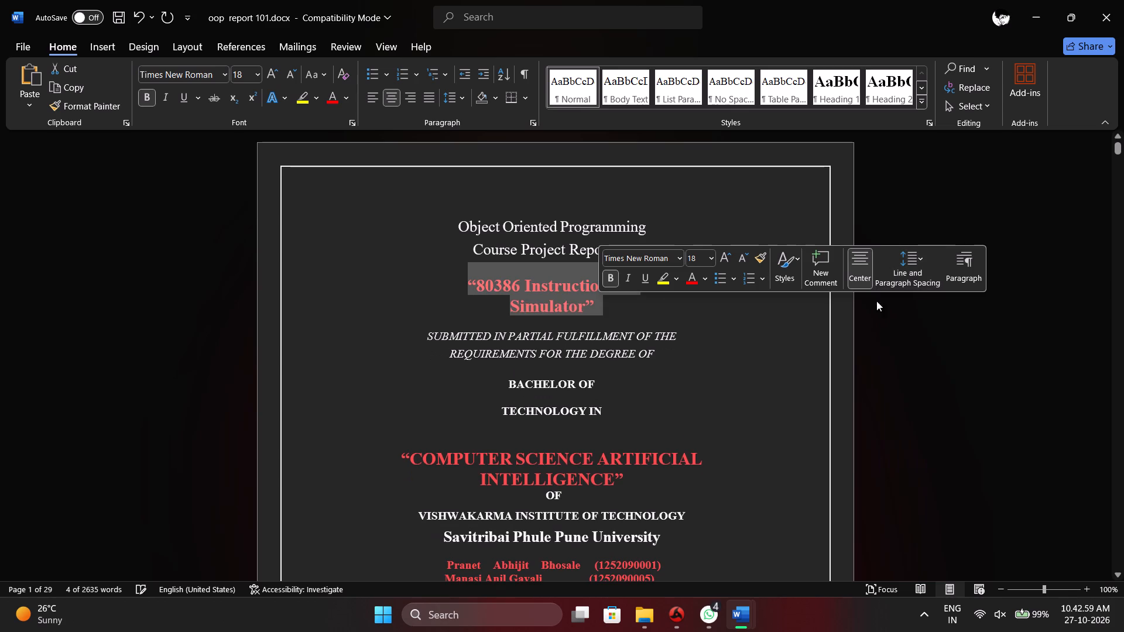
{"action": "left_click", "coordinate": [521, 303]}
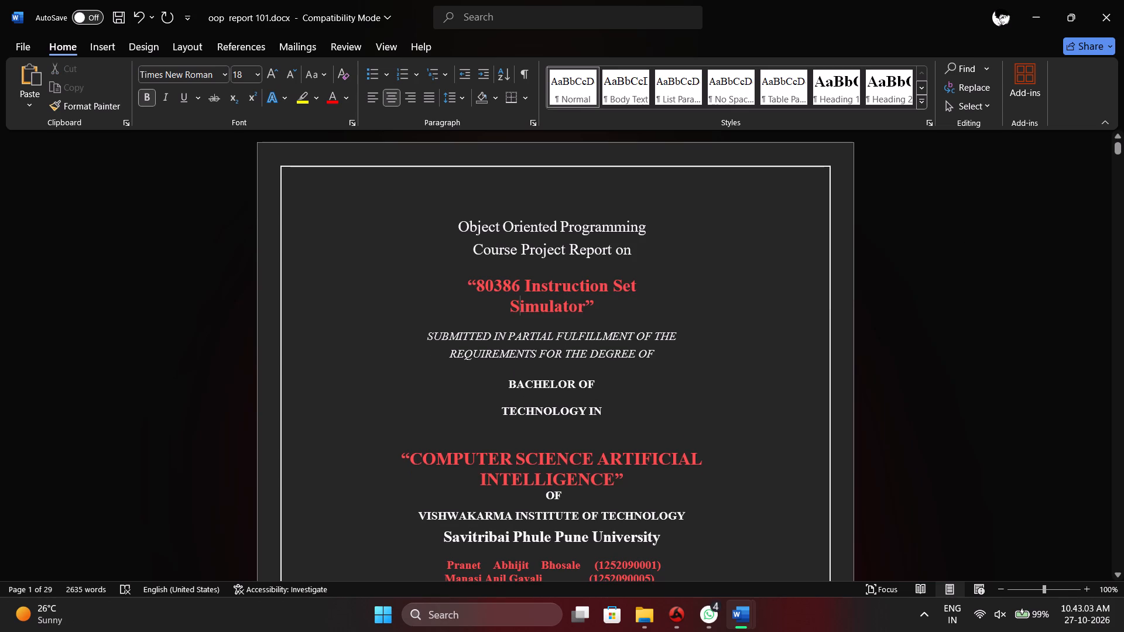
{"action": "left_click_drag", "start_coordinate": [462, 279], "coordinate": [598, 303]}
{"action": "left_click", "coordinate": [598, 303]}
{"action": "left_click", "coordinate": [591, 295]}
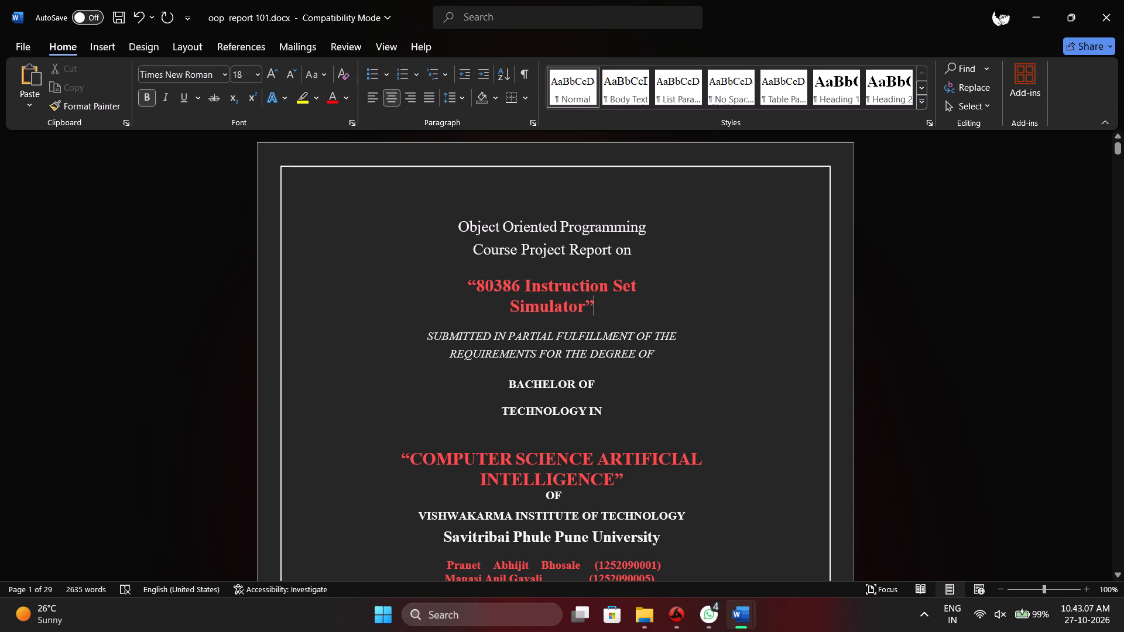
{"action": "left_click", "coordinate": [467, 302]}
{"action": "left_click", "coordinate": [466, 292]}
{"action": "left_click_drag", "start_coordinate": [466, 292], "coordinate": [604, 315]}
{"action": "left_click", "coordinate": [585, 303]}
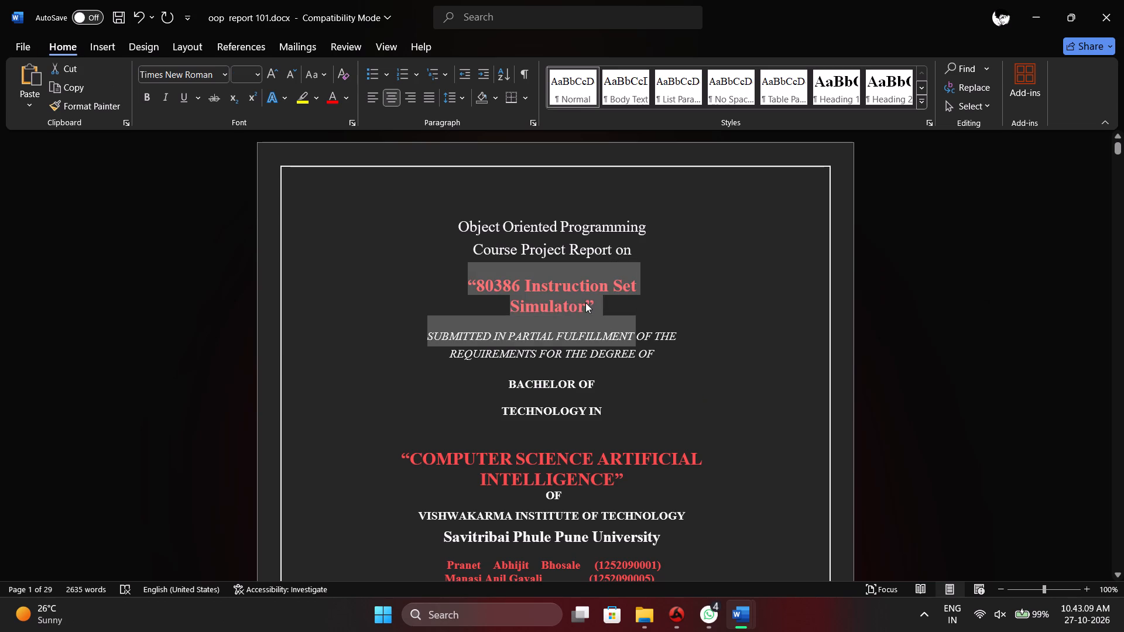
Remove the centring and indent from the quoted 80386 Instruction Set Simulator title to fit it on one line.
{"action": "left_click", "coordinate": [475, 274]}
{"action": "left_click", "coordinate": [464, 279]}
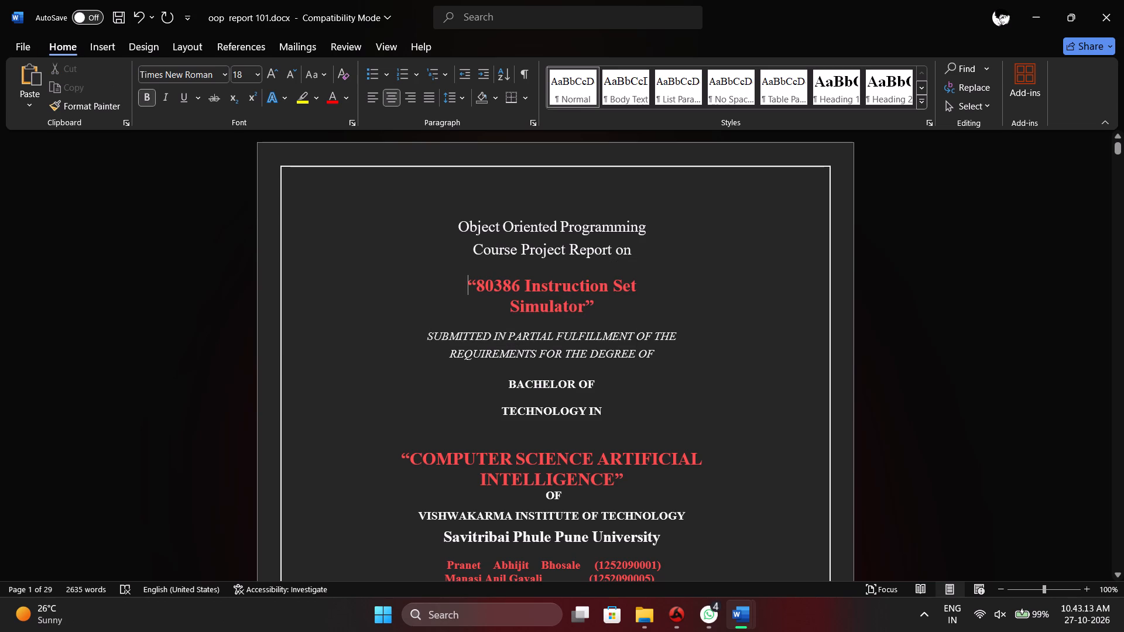
{"action": "left_click", "coordinate": [470, 290]}
{"action": "left_click", "coordinate": [465, 281]}
{"action": "key", "text": "BackSpace"}
{"action": "key", "text": "BackSpace"}
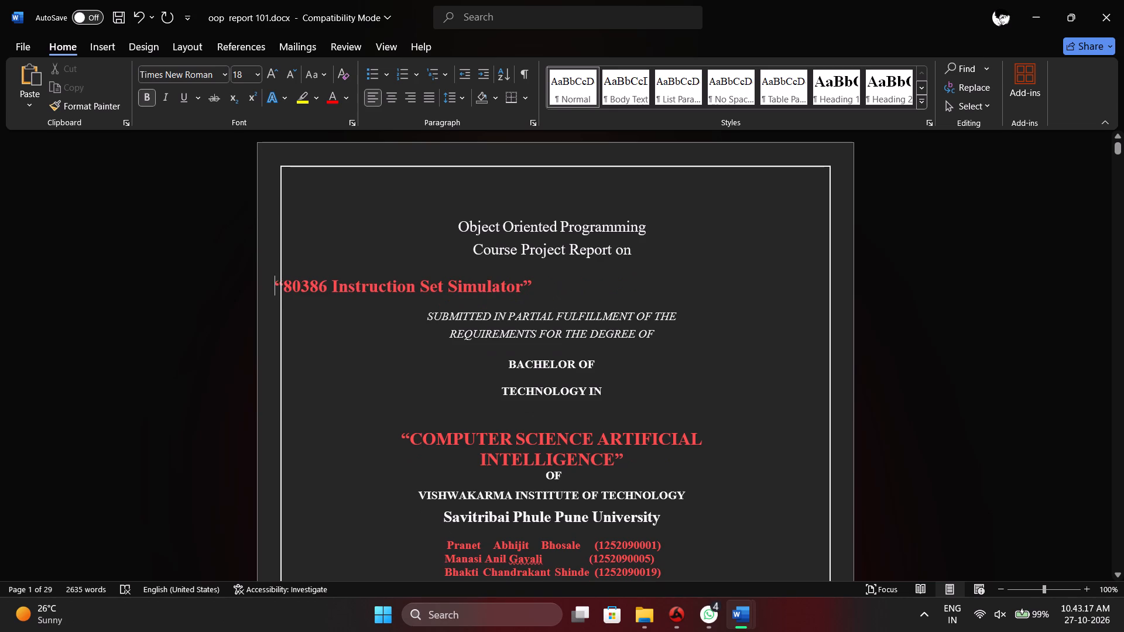
Shift the quoted title toward the page centre with leading spaces, keeping it on a single line.
{"action": "key", "text": "space"}
{"action": "key", "text": "space"}
{"action": "key", "text": "space"}
{"action": "key", "text": "space"}
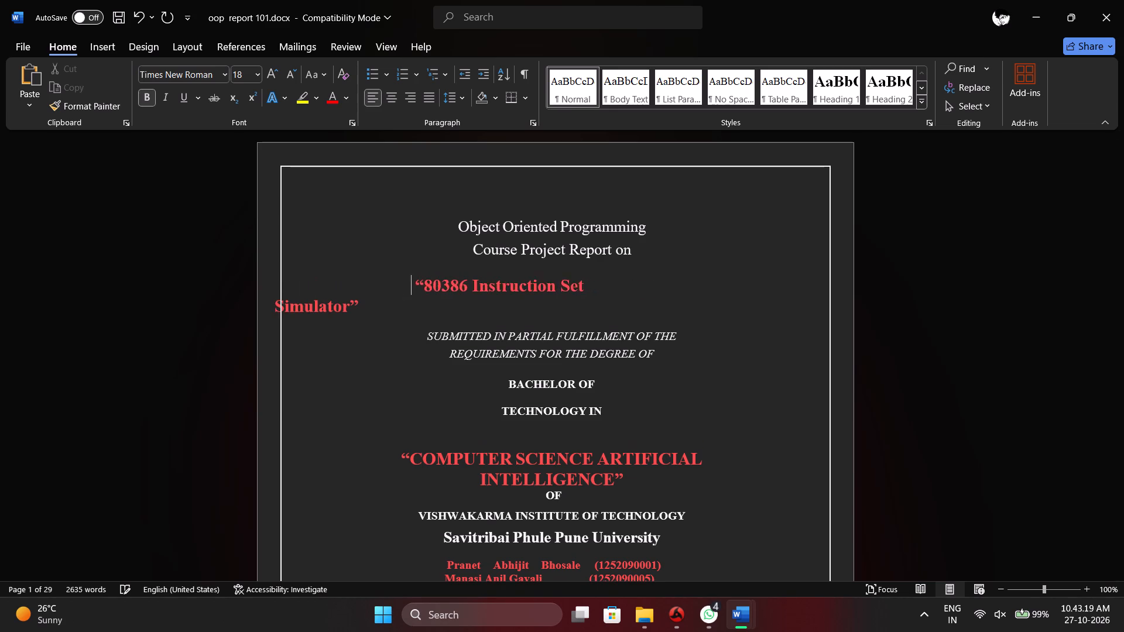
{"action": "key", "text": "space"}
{"action": "key", "text": "space"}
{"action": "key", "text": "space"}
{"action": "key", "text": "space"}
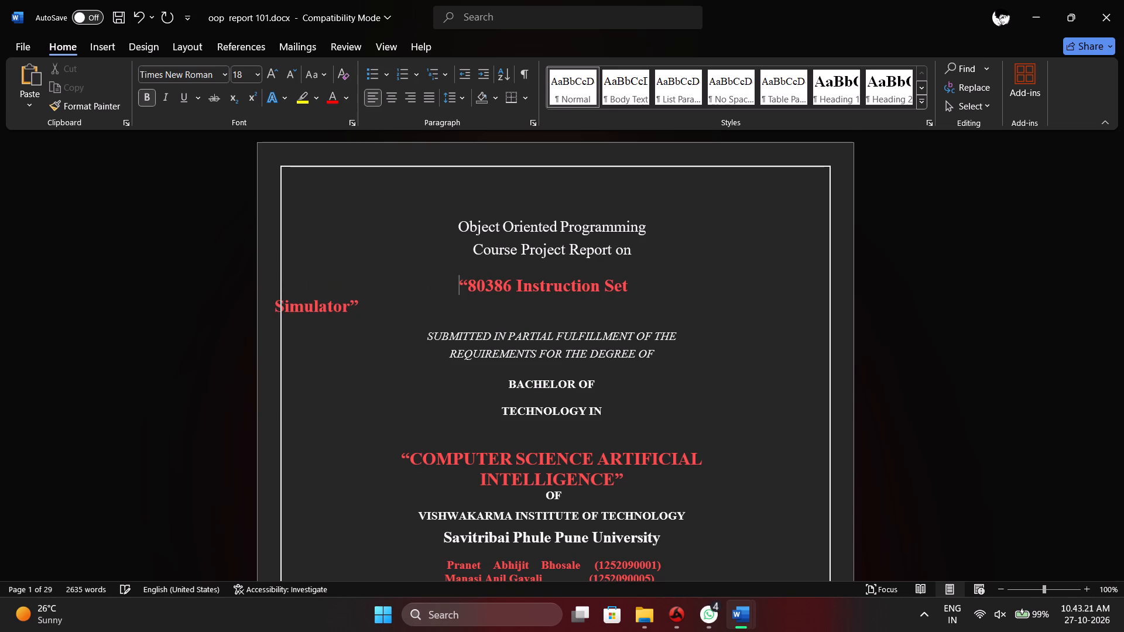
{"action": "key", "text": "BackSpace"}
{"action": "key", "text": "BackSpace"}
{"action": "key", "text": "BackSpace"}
{"action": "key", "text": "BackSpace"}
{"action": "key", "text": "BackSpace"}
{"action": "key", "text": "BackSpace"}
{"action": "key", "text": "BackSpace"}
{"action": "key", "text": "BackSpace"}
{"action": "key", "text": "BackSpace"}
{"action": "key", "text": "BackSpace"}
{"action": "key", "text": "BackSpace"}
{"action": "key", "text": "BackSpace"}
{"action": "key", "text": "BackSpace"}
{"action": "key", "text": "BackSpace"}
{"action": "key", "text": "BackSpace"}
{"action": "key", "text": "BackSpace"}
{"action": "key", "text": "BackSpace"}
{"action": "key", "text": "BackSpace"}
{"action": "key", "text": "BackSpace"}
{"action": "key", "text": "BackSpace"}
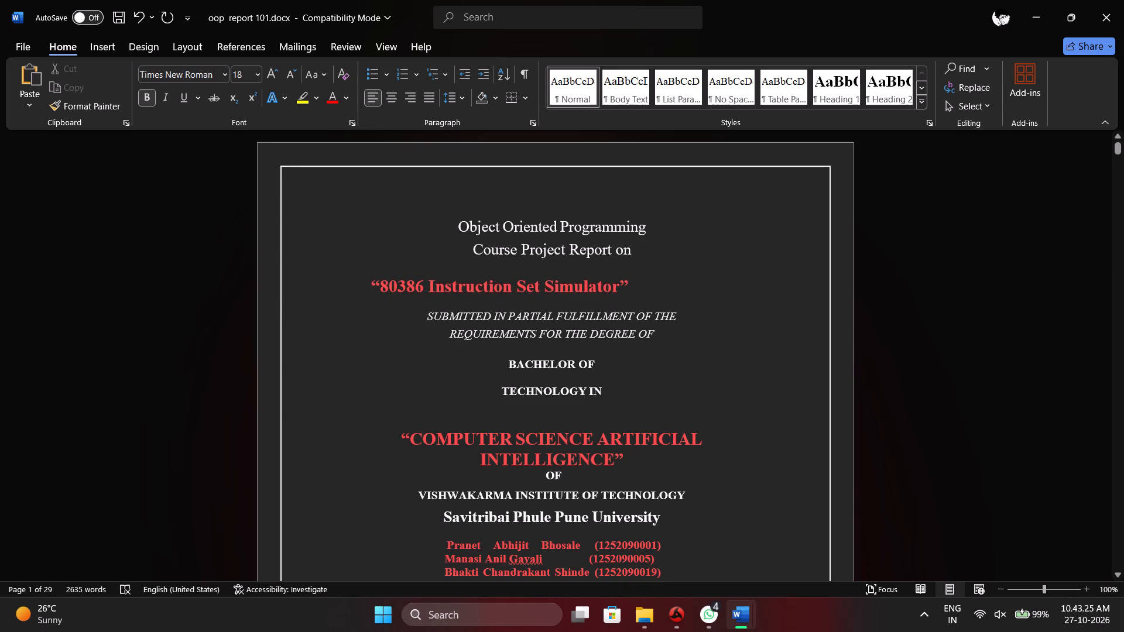
{"action": "left_click_drag", "start_coordinate": [369, 281], "coordinate": [674, 286]}
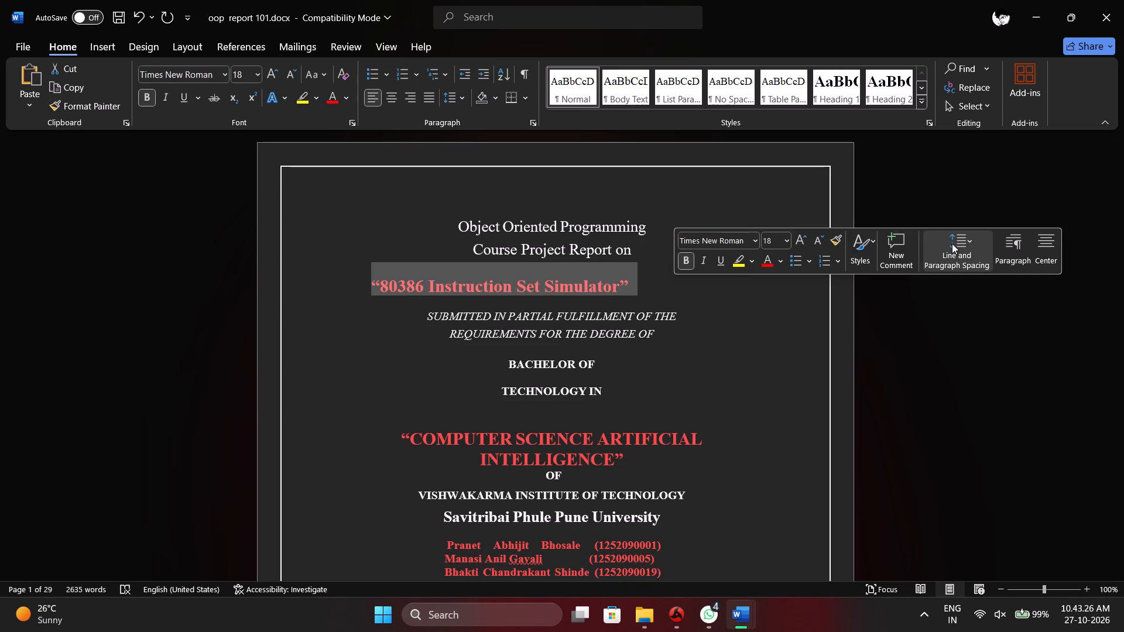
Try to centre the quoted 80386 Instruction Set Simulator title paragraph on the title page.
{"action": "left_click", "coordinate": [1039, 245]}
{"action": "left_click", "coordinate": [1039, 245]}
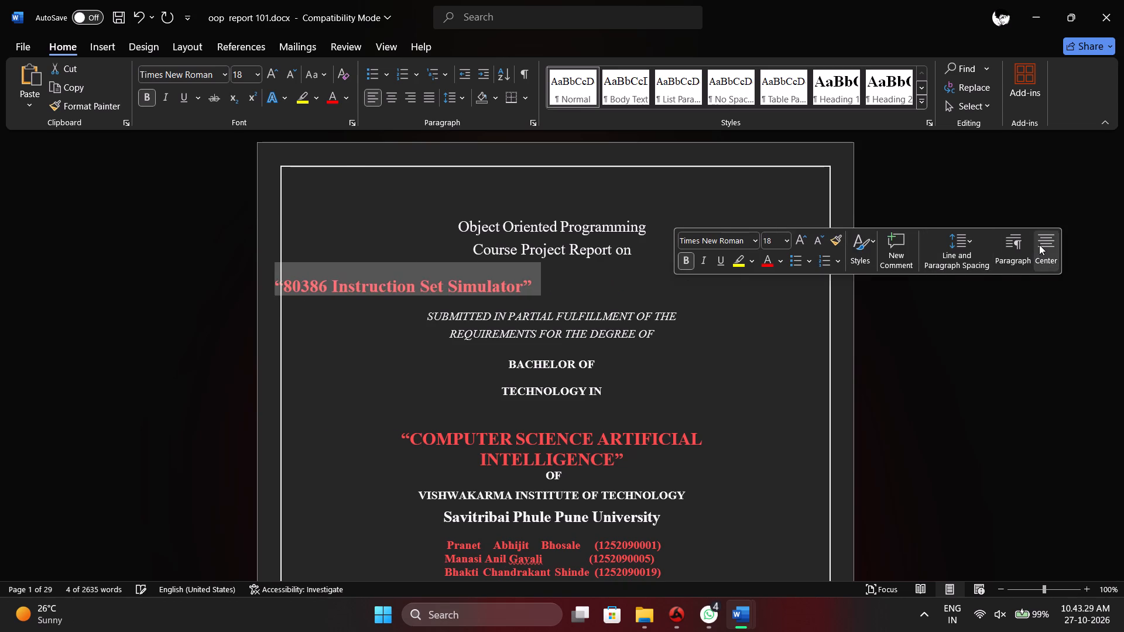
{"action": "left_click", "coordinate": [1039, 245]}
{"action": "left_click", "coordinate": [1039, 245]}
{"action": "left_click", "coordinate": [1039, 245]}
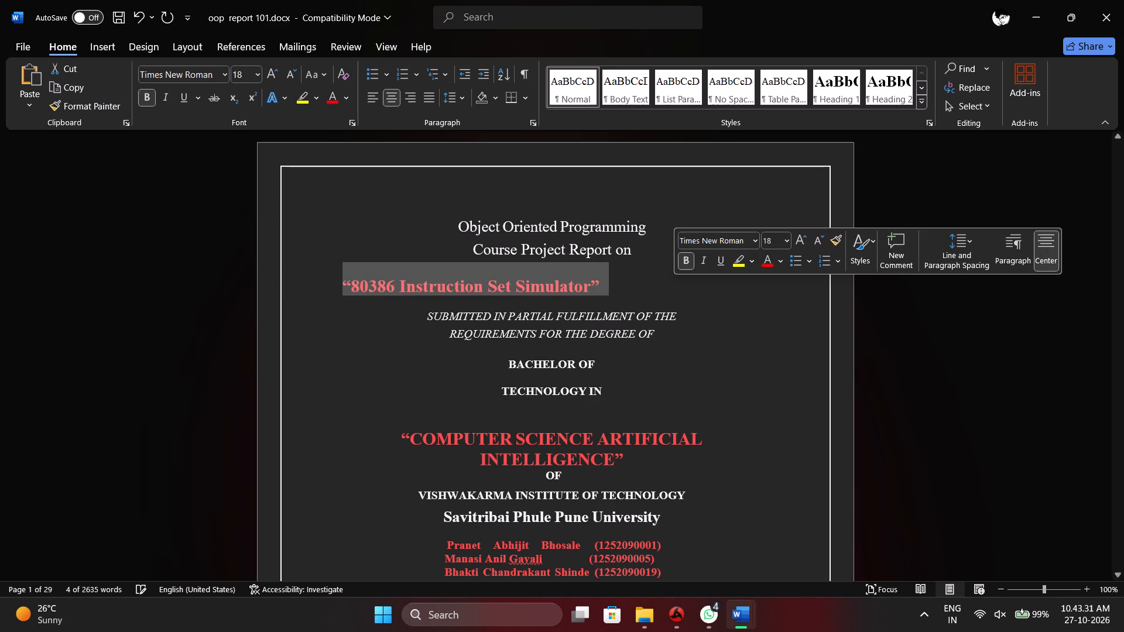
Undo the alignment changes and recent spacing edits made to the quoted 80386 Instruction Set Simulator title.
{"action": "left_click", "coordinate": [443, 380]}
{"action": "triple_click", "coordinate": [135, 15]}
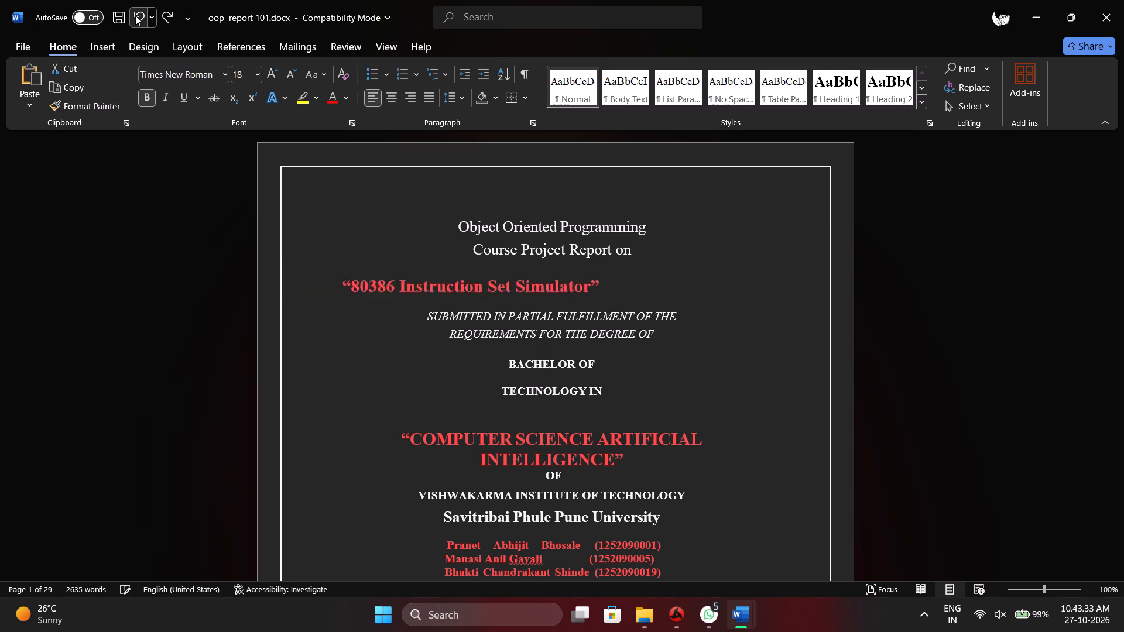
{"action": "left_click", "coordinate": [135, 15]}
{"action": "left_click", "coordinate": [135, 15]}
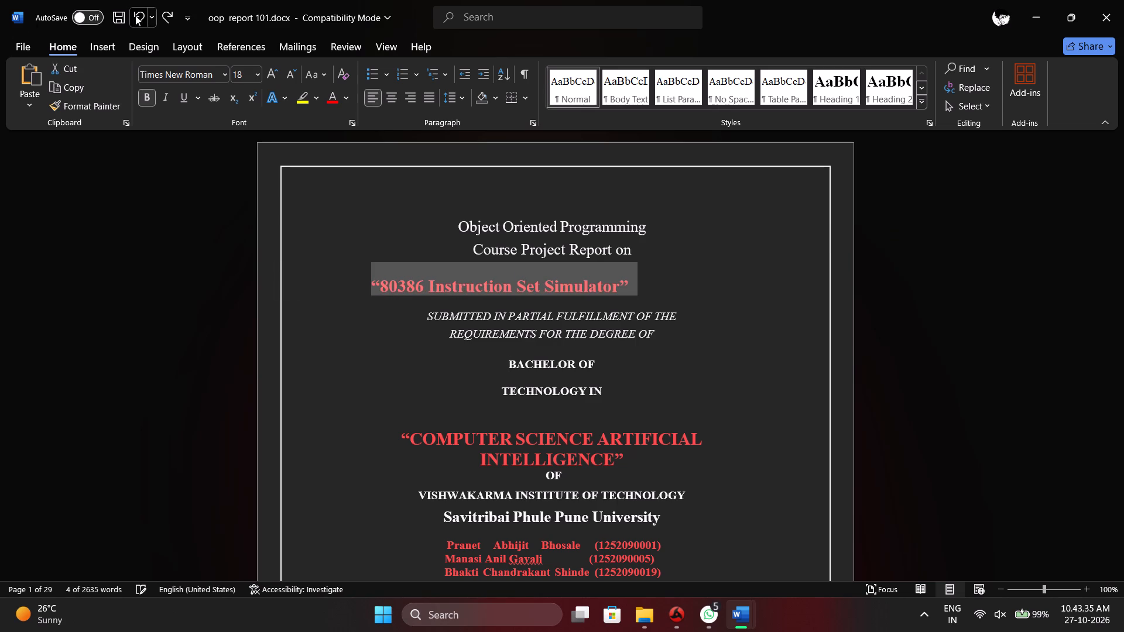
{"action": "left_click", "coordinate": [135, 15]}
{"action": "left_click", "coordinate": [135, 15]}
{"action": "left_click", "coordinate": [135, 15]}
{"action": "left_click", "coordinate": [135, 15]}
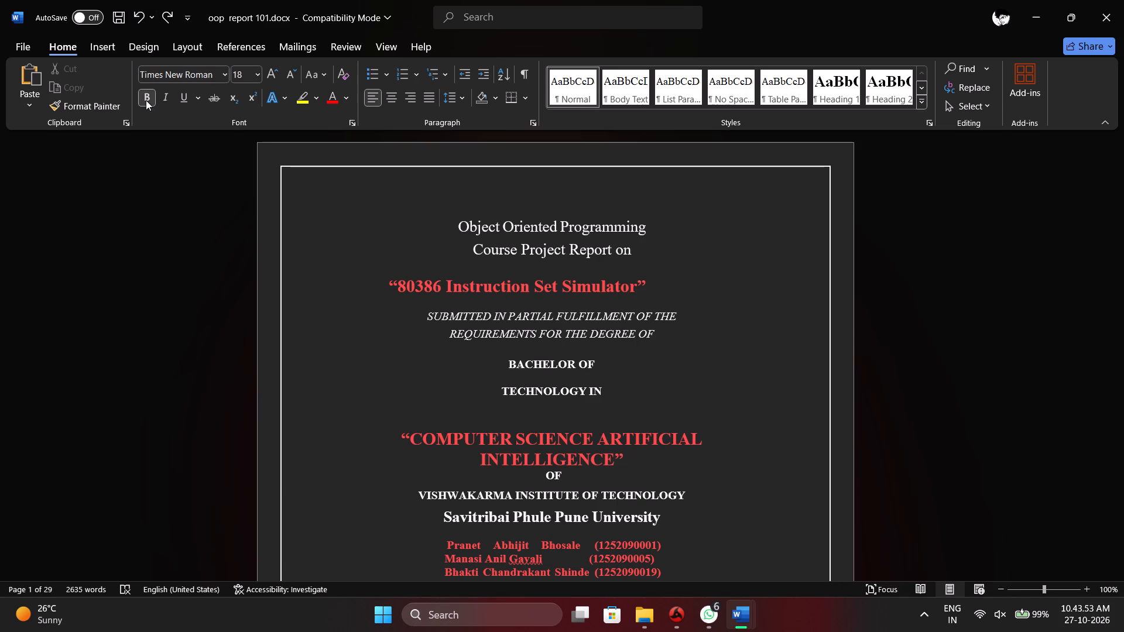
Nudge the quoted 80386 Instruction Set Simulator title closer to the page centre with leading spaces, keeping it on one line.
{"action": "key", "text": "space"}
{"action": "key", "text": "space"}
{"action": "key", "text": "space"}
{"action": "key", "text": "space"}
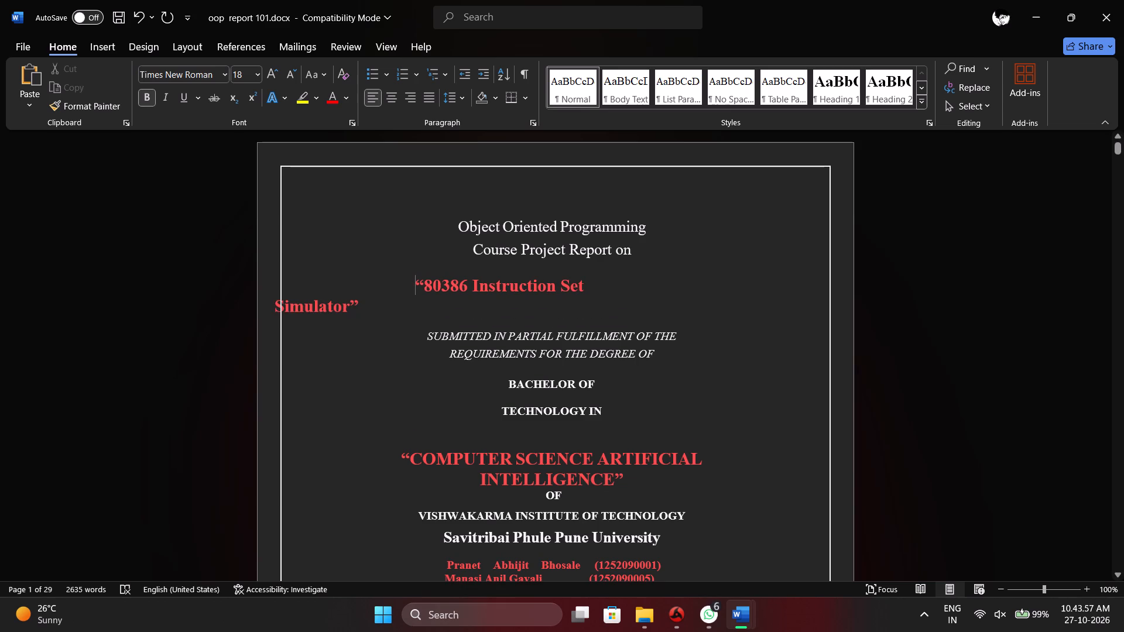
{"action": "key", "text": "BackSpace"}
{"action": "key", "text": "BackSpace"}
{"action": "key", "text": "BackSpace"}
{"action": "scroll", "coordinate": [428, 318], "scroll_direction": "up", "scroll_amount": 6}
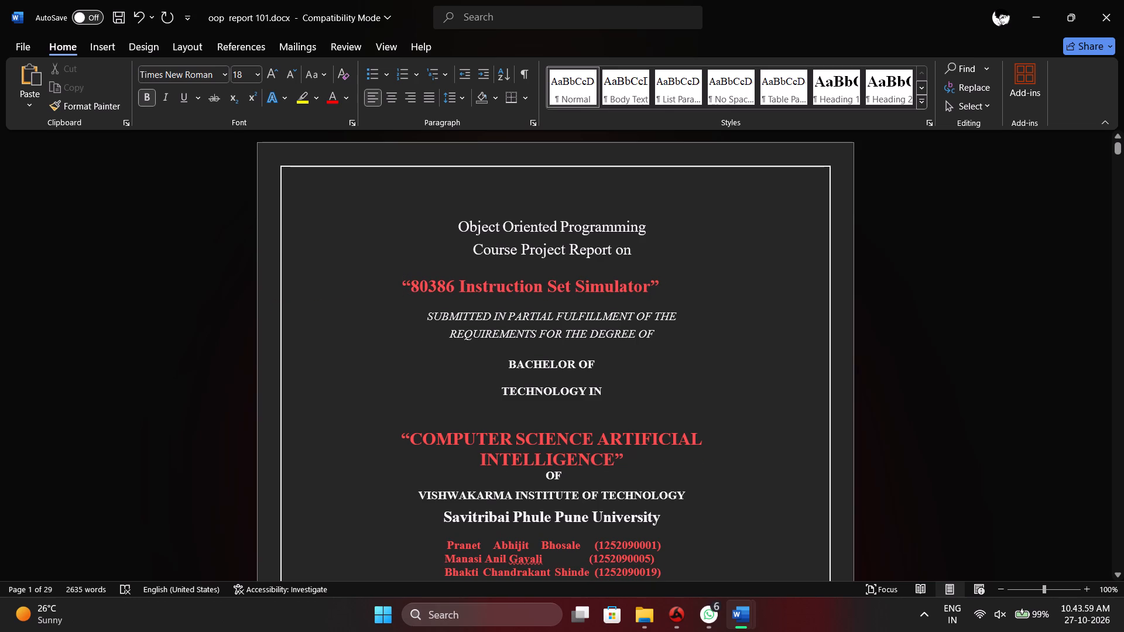
Review the rest of the title page and switch to Document1 to compare its title page layout.
{"action": "scroll", "coordinate": [506, 324], "scroll_direction": "down", "scroll_amount": 4}
{"action": "scroll", "coordinate": [448, 278], "scroll_direction": "down", "scroll_amount": 1}
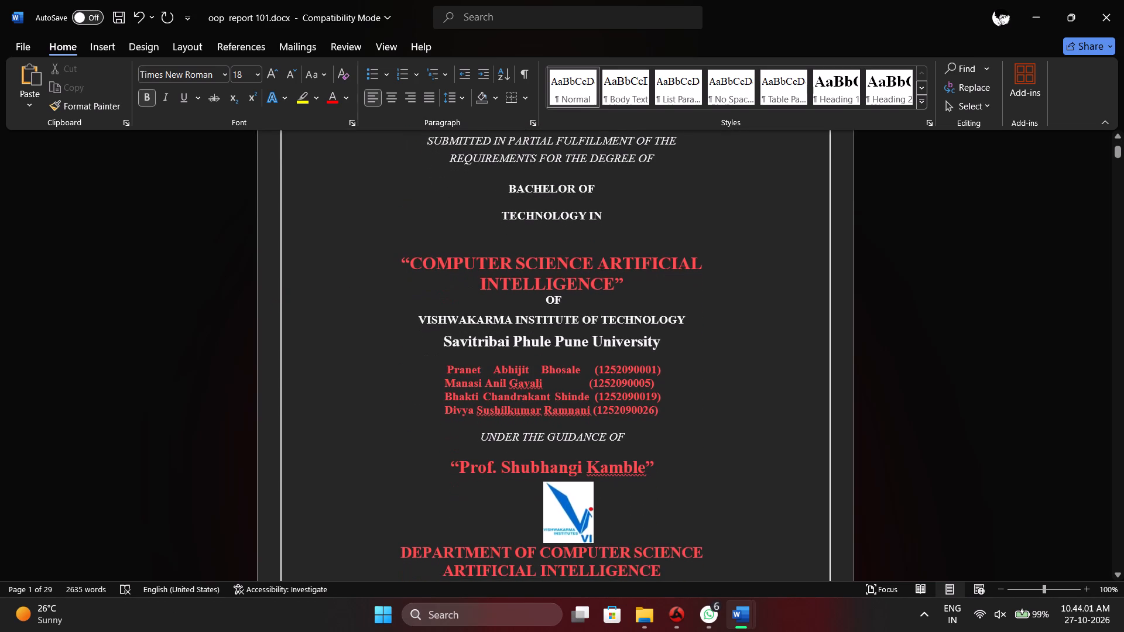
{"action": "scroll", "coordinate": [534, 321], "scroll_direction": "down", "scroll_amount": 2}
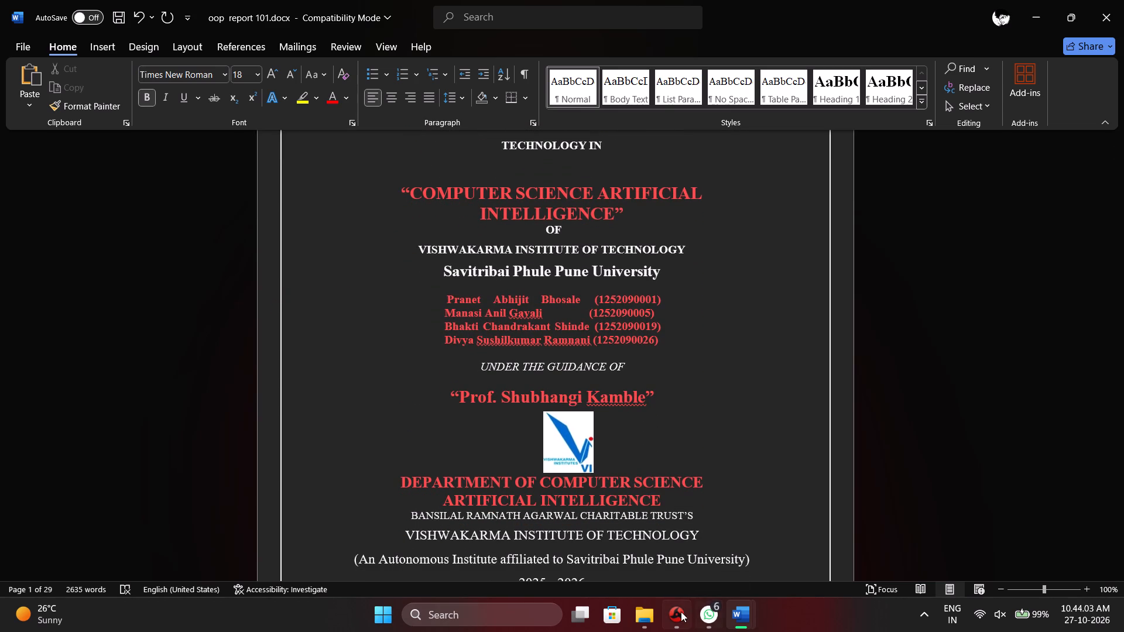
{"action": "left_click", "coordinate": [638, 553]}
{"action": "scroll", "coordinate": [531, 454], "scroll_direction": "down", "scroll_amount": 2}
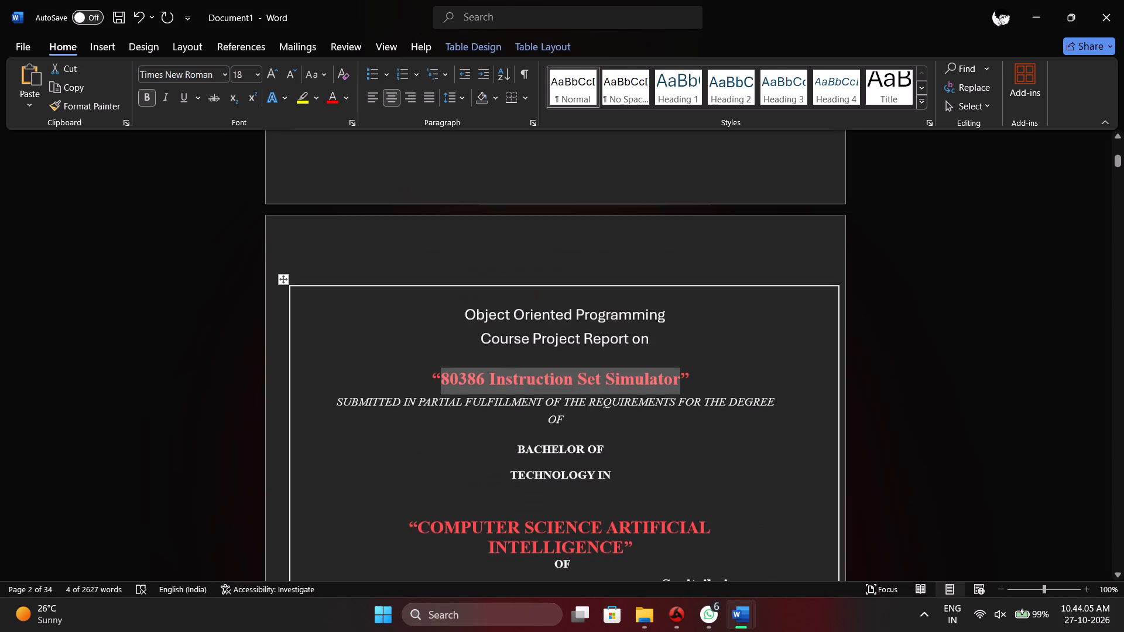
Replace the four student entries on the oop report 101.docx title page with the three-member list copied from Document1.
{"action": "scroll", "coordinate": [531, 454], "scroll_direction": "down", "scroll_amount": 7}
{"action": "left_click_drag", "start_coordinate": [453, 341], "coordinate": [616, 375]}
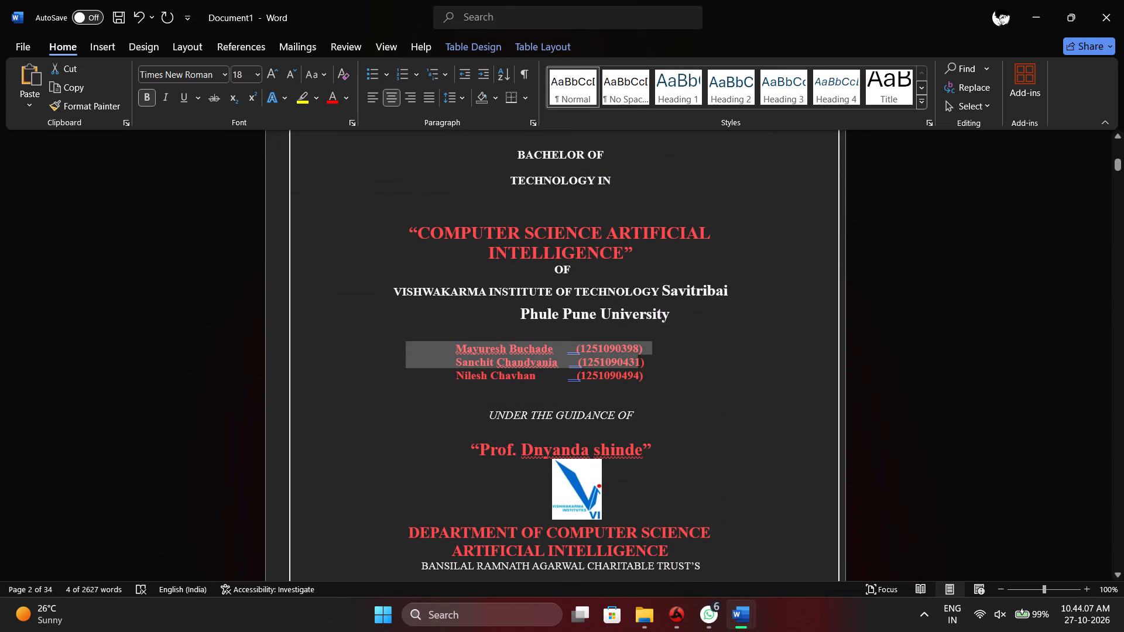
{"action": "left_click_drag", "start_coordinate": [616, 375], "coordinate": [644, 384]}
{"action": "key", "text": "ctrl+c"}
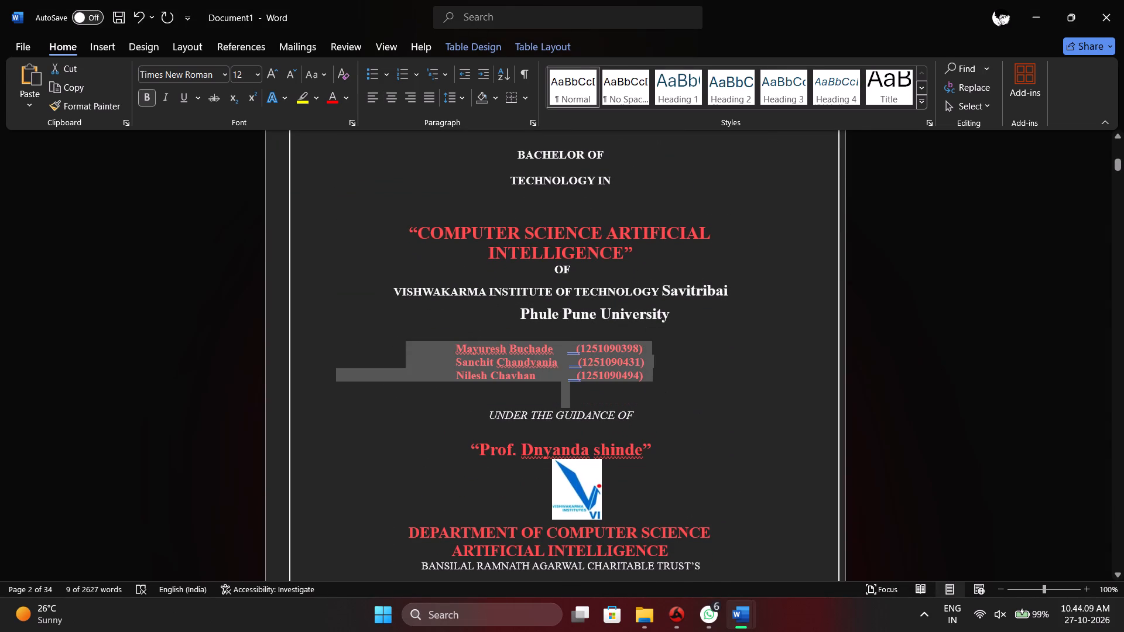
{"action": "left_click", "coordinate": [687, 626]}
{"action": "left_click", "coordinate": [738, 620]}
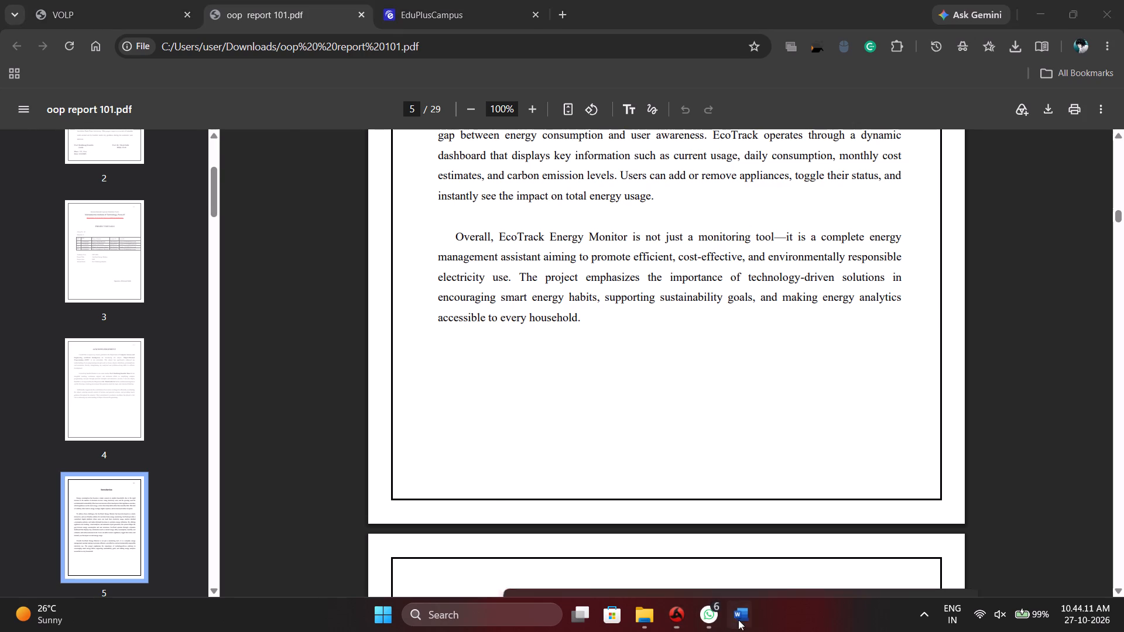
{"action": "left_click", "coordinate": [572, 535]}
{"action": "left_click", "coordinate": [464, 351]}
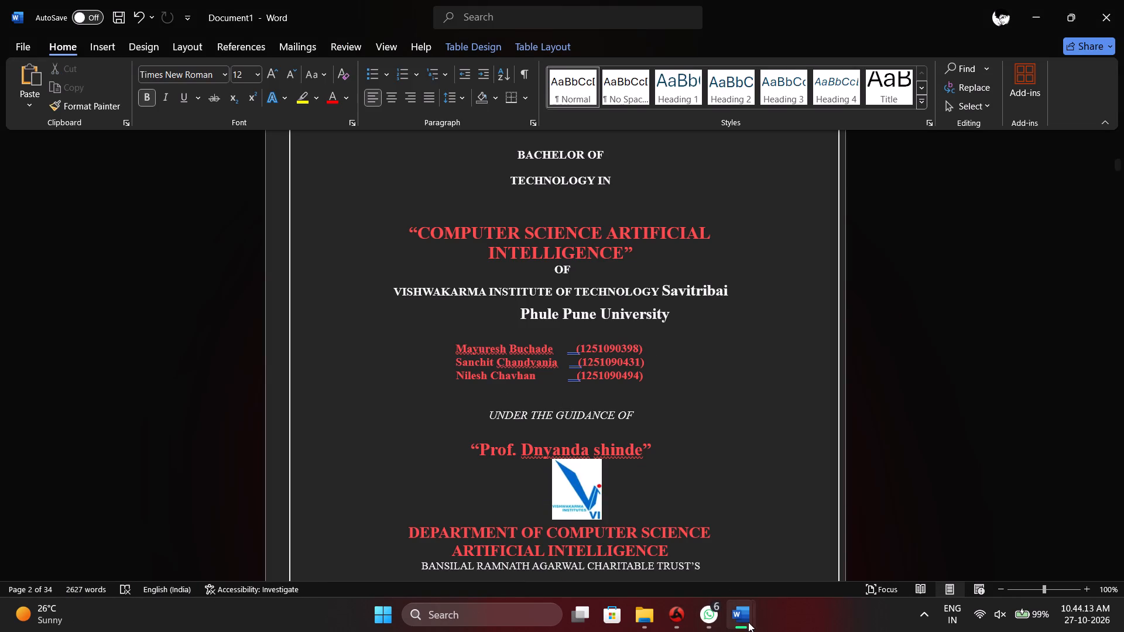
{"action": "left_click", "coordinate": [748, 622]}
{"action": "left_click", "coordinate": [854, 549]}
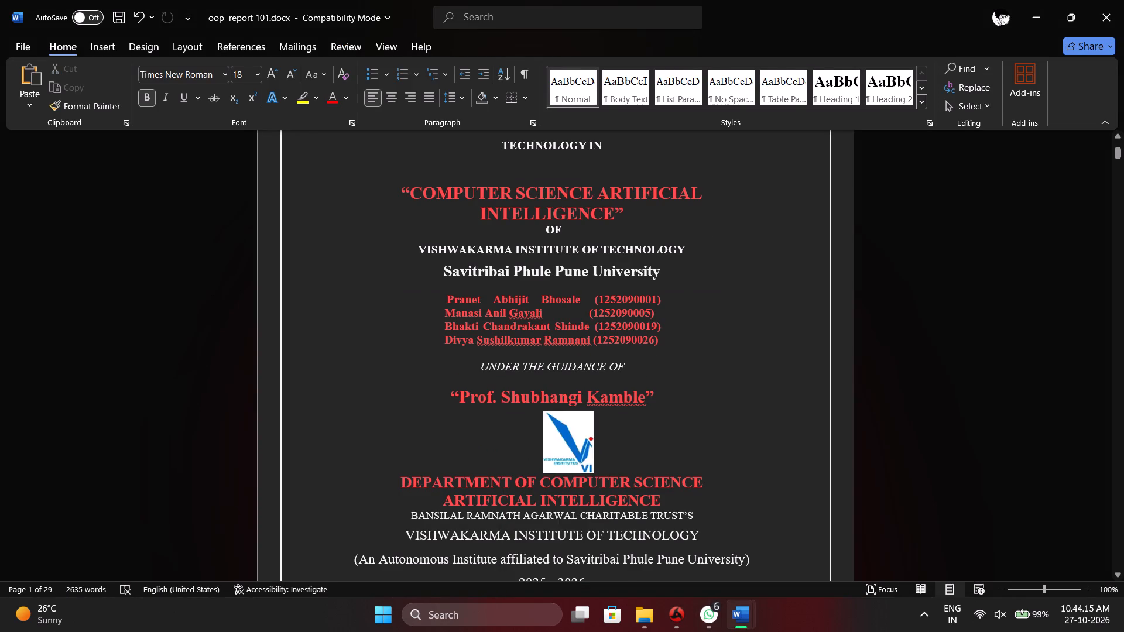
{"action": "left_click_drag", "start_coordinate": [448, 298], "coordinate": [640, 351]}
{"action": "key", "text": "ctrl+v"}
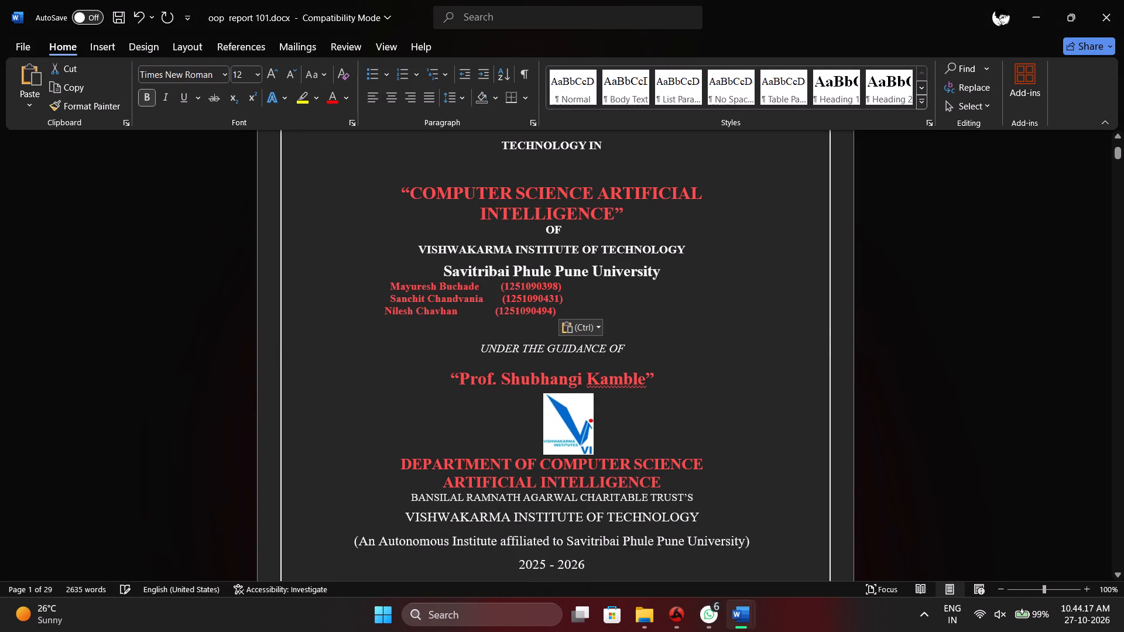
Shift the first member's line toward the page centre under Savitribai Phule Pune University using leading spaces.
{"action": "left_click", "coordinate": [370, 293]}
{"action": "key", "text": "space"}
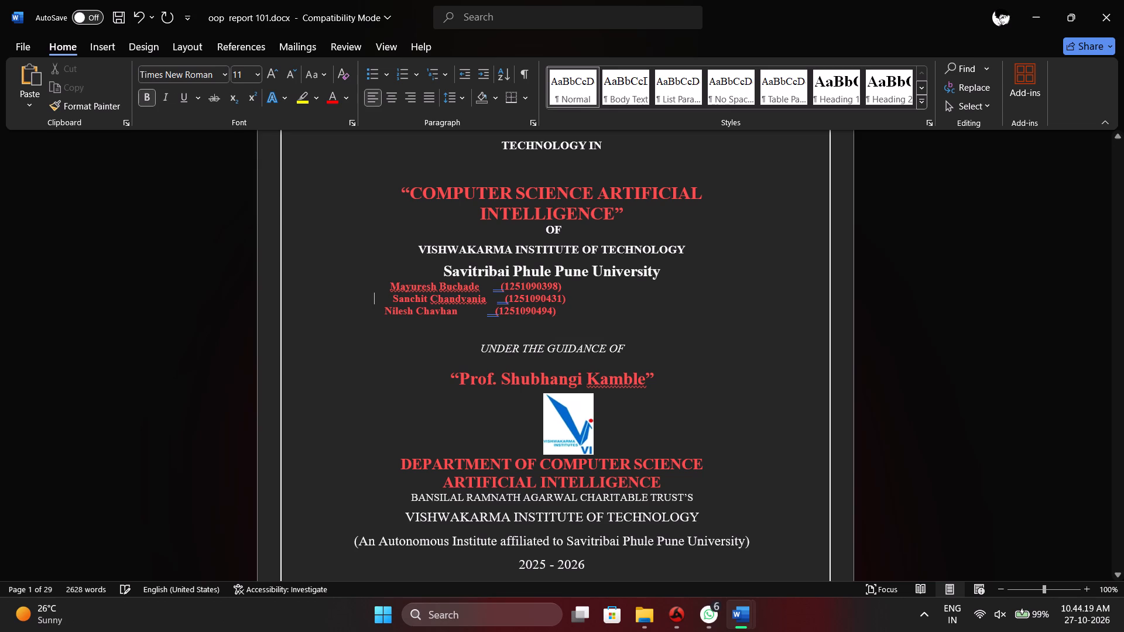
{"action": "left_click", "coordinate": [370, 286]}
{"action": "key", "text": "space"}
{"action": "key", "text": "space"}
{"action": "key", "text": "space"}
{"action": "key", "text": "space"}
{"action": "key", "text": "space"}
{"action": "key", "text": "space"}
{"action": "key", "text": "space"}
{"action": "key", "text": "space"}
{"action": "key", "text": "space"}
{"action": "key", "text": "space"}
{"action": "key", "text": "space"}
{"action": "key", "text": "space"}
{"action": "key", "text": "space"}
{"action": "key", "text": "space"}
{"action": "key", "text": "space"}
{"action": "key", "text": "space"}
{"action": "key", "text": "space"}
{"action": "key", "text": "space"}
{"action": "key", "text": "space"}
{"action": "key", "text": "space"}
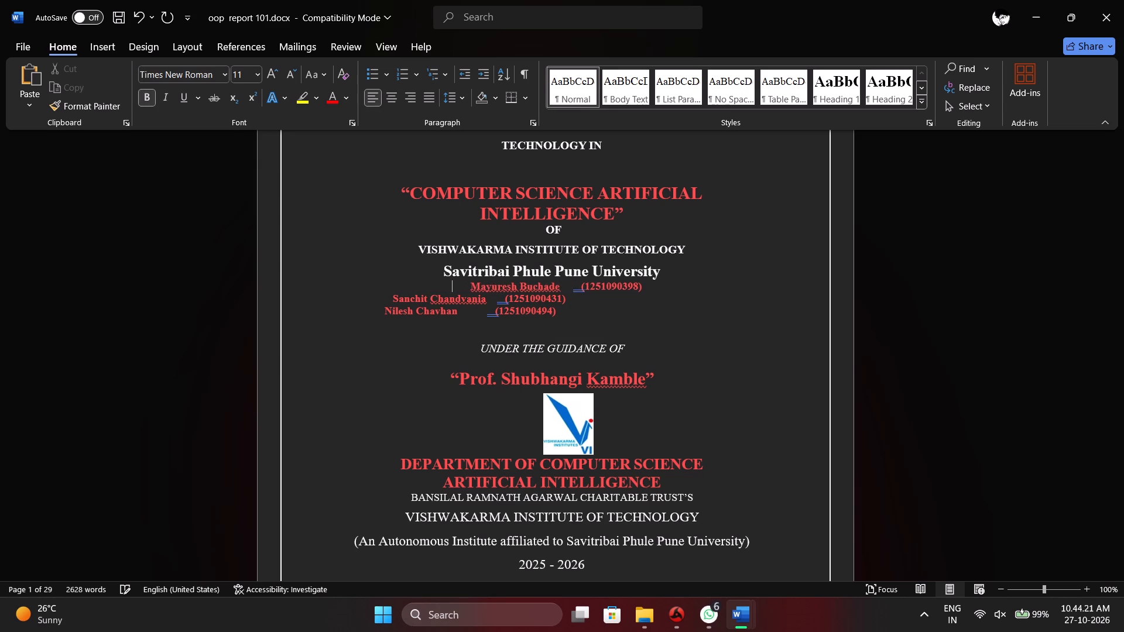
Shift the second member's line toward the page centre with leading spaces, under the first member's line.
{"action": "left_click", "coordinate": [399, 303]}
{"action": "left_click", "coordinate": [387, 298]}
{"action": "key", "text": "space"}
{"action": "key", "text": "space"}
{"action": "key", "text": "space"}
{"action": "key", "text": "space"}
{"action": "key", "text": "space"}
{"action": "key", "text": "space"}
{"action": "key", "text": "space"}
{"action": "key", "text": "space"}
{"action": "key", "text": "space"}
{"action": "key", "text": "space"}
{"action": "key", "text": "space"}
{"action": "key", "text": "space"}
{"action": "key", "text": "space"}
{"action": "key", "text": "space"}
{"action": "key", "text": "space"}
{"action": "key", "text": "space"}
{"action": "key", "text": "space"}
{"action": "key", "text": "space"}
{"action": "key", "text": "space"}
{"action": "key", "text": "space"}
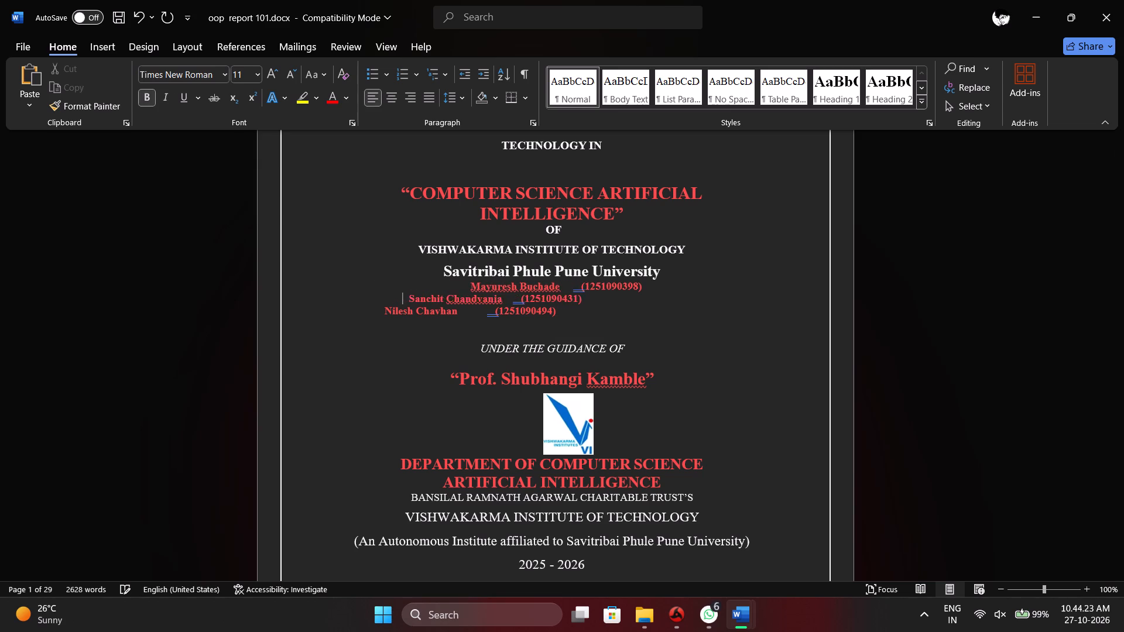
{"action": "key", "text": "space"}
{"action": "key", "text": "space"}
Shift the third member's line toward the page centre with leading spaces, aligned under the second member's line.
{"action": "left_click", "coordinate": [378, 315]}
{"action": "key", "text": "space"}
{"action": "key", "text": "space"}
{"action": "key", "text": "space"}
{"action": "key", "text": "space"}
{"action": "key", "text": "space"}
{"action": "key", "text": "space"}
{"action": "key", "text": "space"}
{"action": "key", "text": "space"}
{"action": "key", "text": "space"}
{"action": "key", "text": "space"}
{"action": "key", "text": "space"}
{"action": "key", "text": "space"}
{"action": "key", "text": "space"}
{"action": "key", "text": "space"}
{"action": "key", "text": "space"}
{"action": "key", "text": "space"}
{"action": "key", "text": "space"}
{"action": "key", "text": "space"}
{"action": "key", "text": "space"}
{"action": "key", "text": "space"}
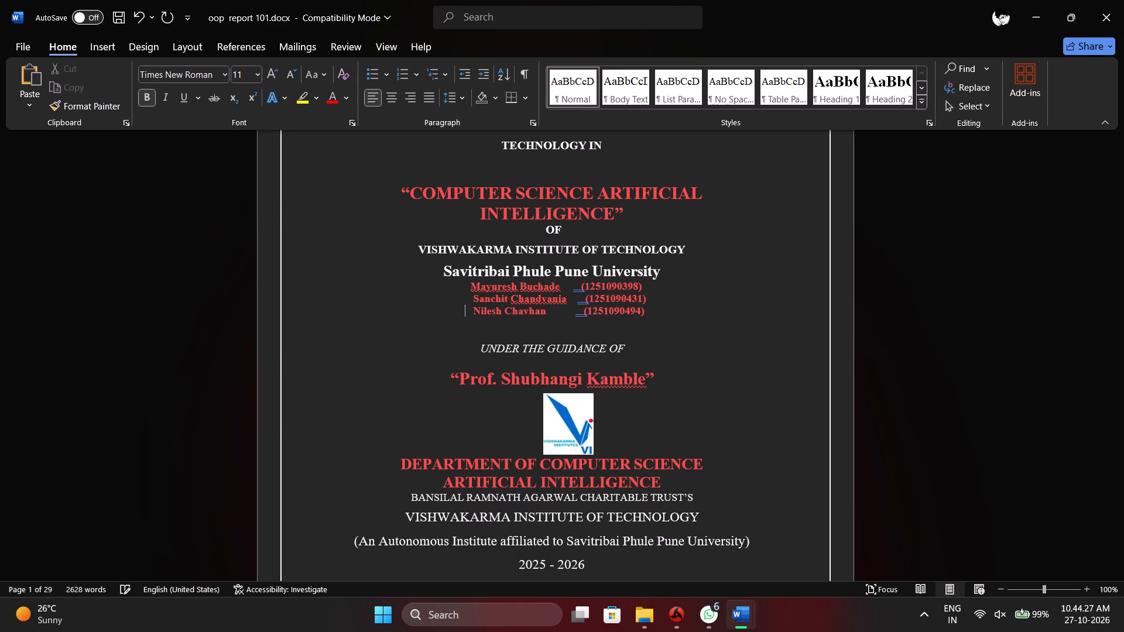
Add one leading space to the first member's line to align it with the other two.
{"action": "left_click", "coordinate": [467, 288]}
{"action": "key", "text": "space"}
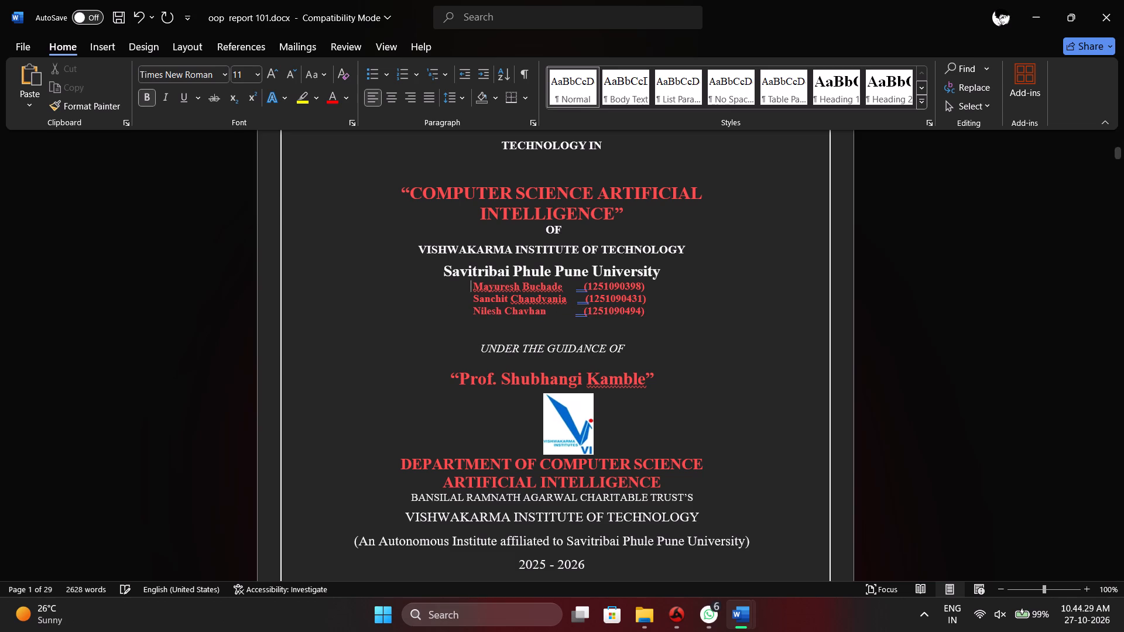
Replace the guide's name after “Prof.” on the oop report 101.docx title page with the guide's name copied from Document1.
{"action": "scroll", "coordinate": [539, 331], "scroll_direction": "up", "scroll_amount": 4}
{"action": "scroll", "coordinate": [540, 331], "scroll_direction": "down", "scroll_amount": 10}
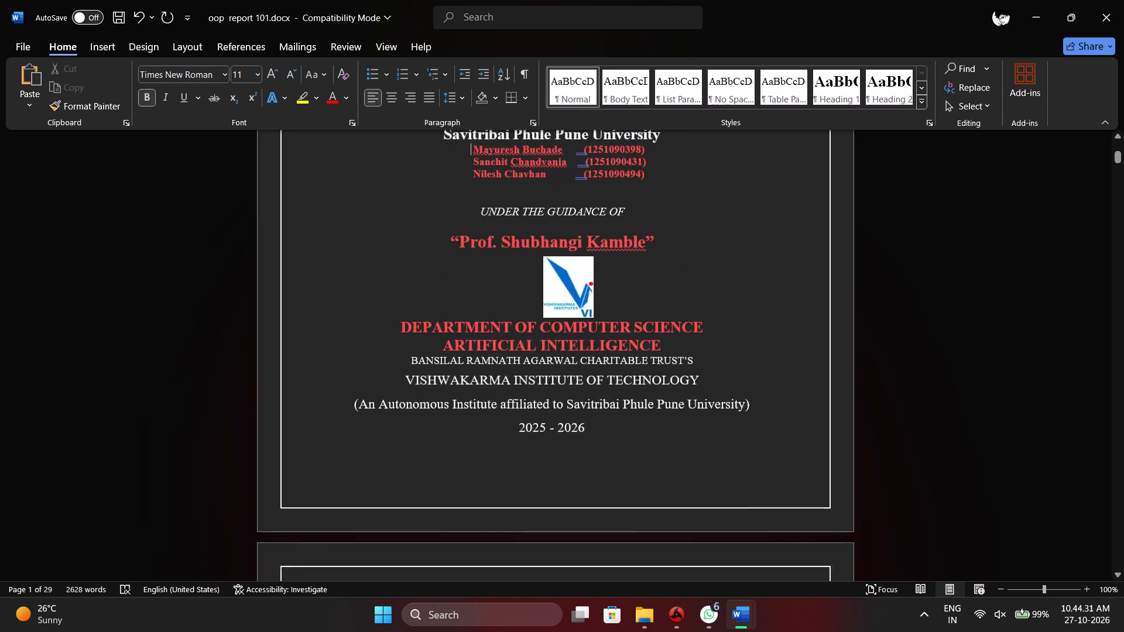
{"action": "scroll", "coordinate": [580, 242], "scroll_direction": "up", "scroll_amount": 2}
{"action": "left_click", "coordinate": [678, 607]}
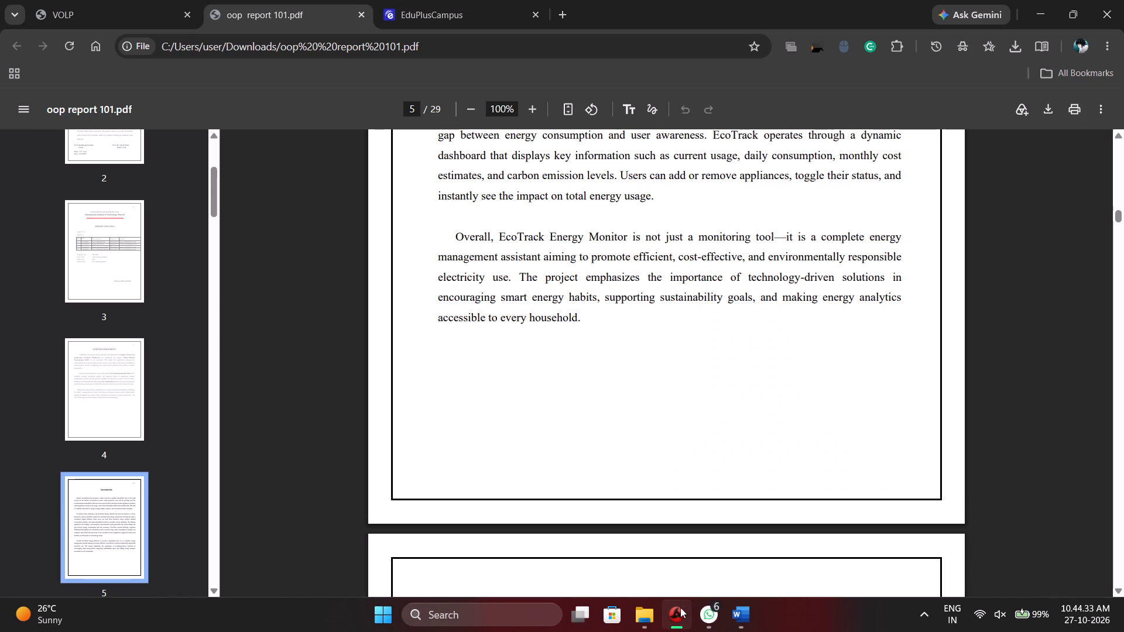
{"action": "left_click", "coordinate": [725, 607]}
{"action": "left_click", "coordinate": [601, 545]}
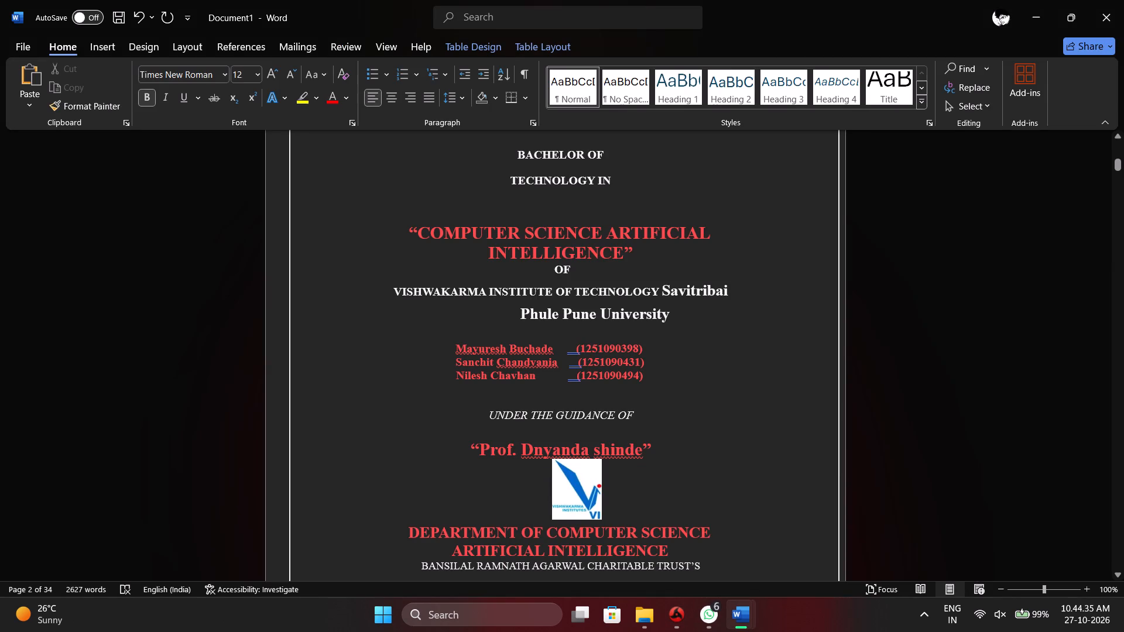
{"action": "left_click_drag", "start_coordinate": [522, 451], "coordinate": [626, 451]}
{"action": "key", "text": "ctrl+c"}
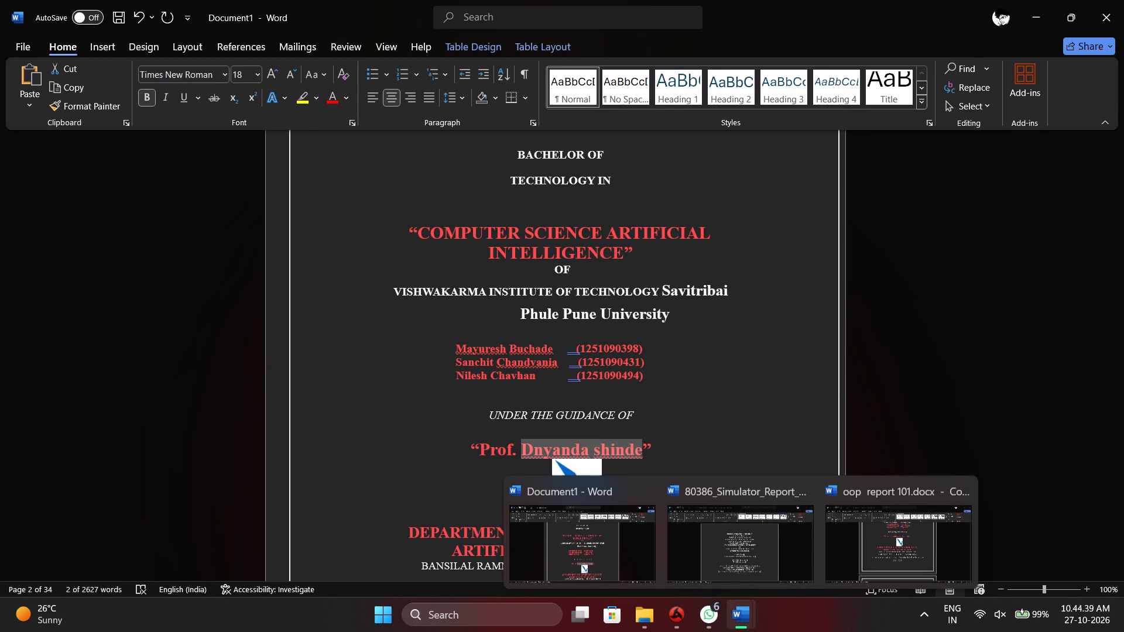
{"action": "left_click", "coordinate": [921, 555]}
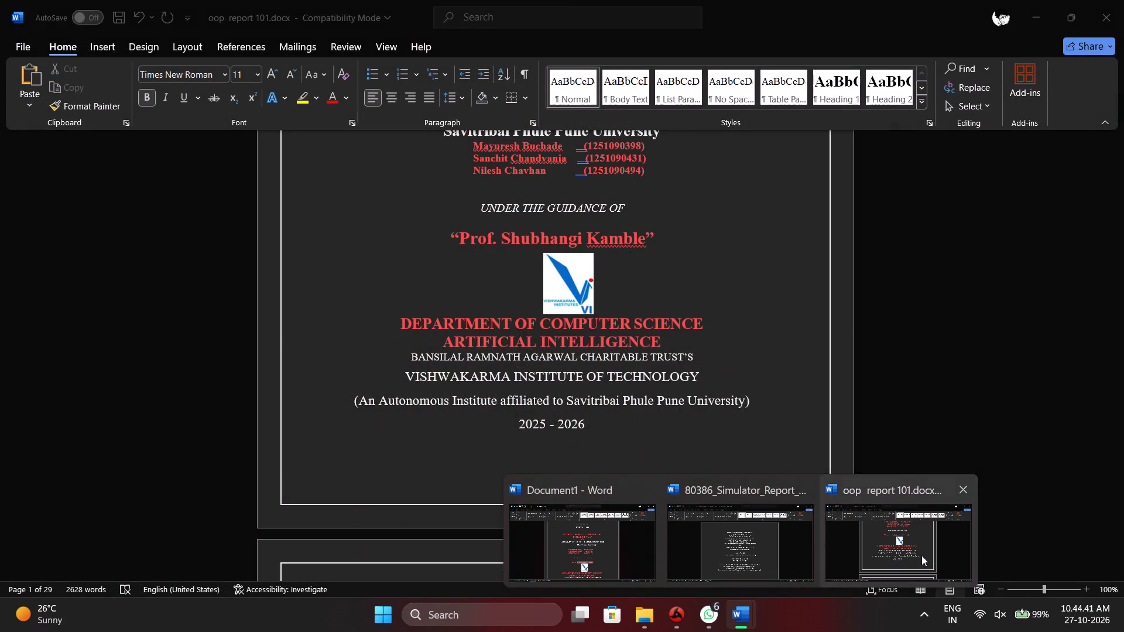
{"action": "scroll", "coordinate": [540, 383], "scroll_direction": "up", "scroll_amount": 3}
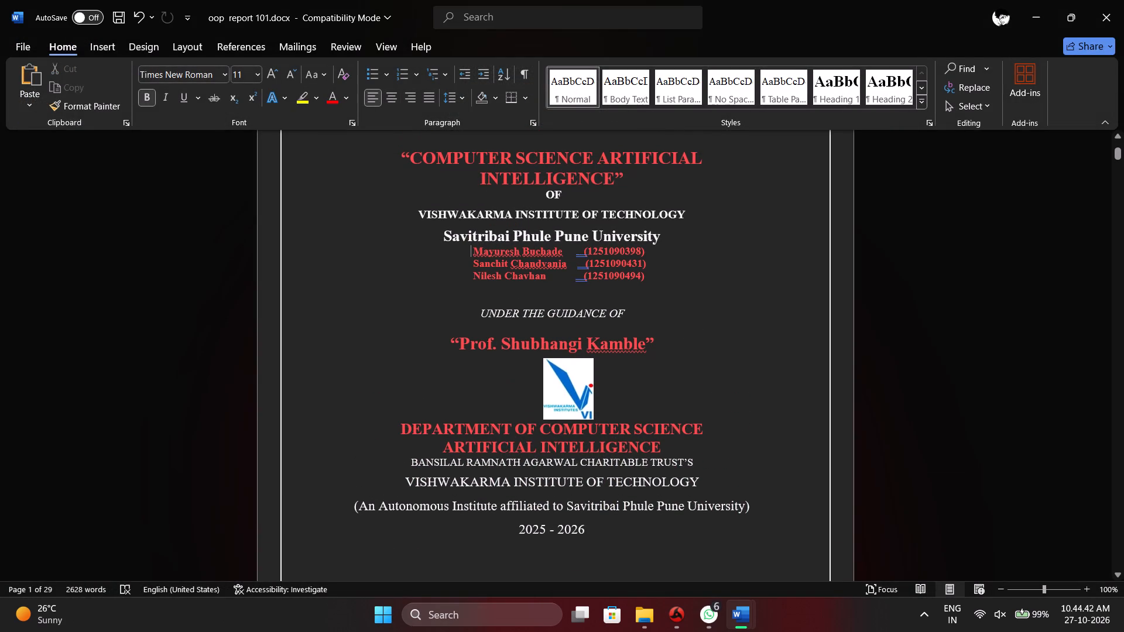
{"action": "left_click_drag", "start_coordinate": [501, 344], "coordinate": [626, 342]}
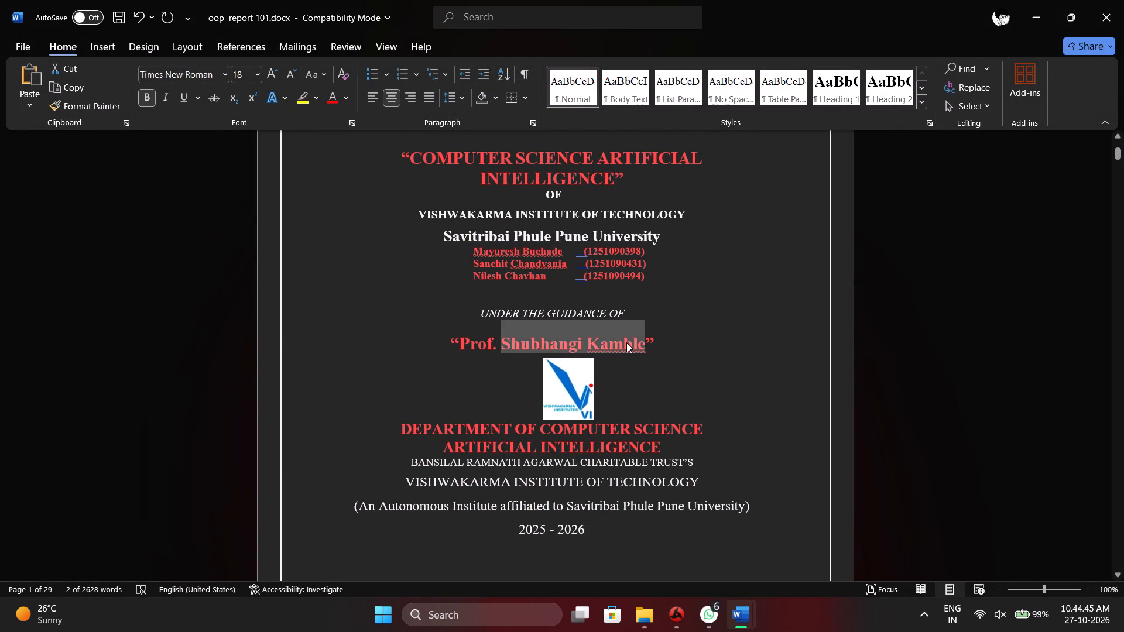
{"action": "key", "text": "ctrl+v"}
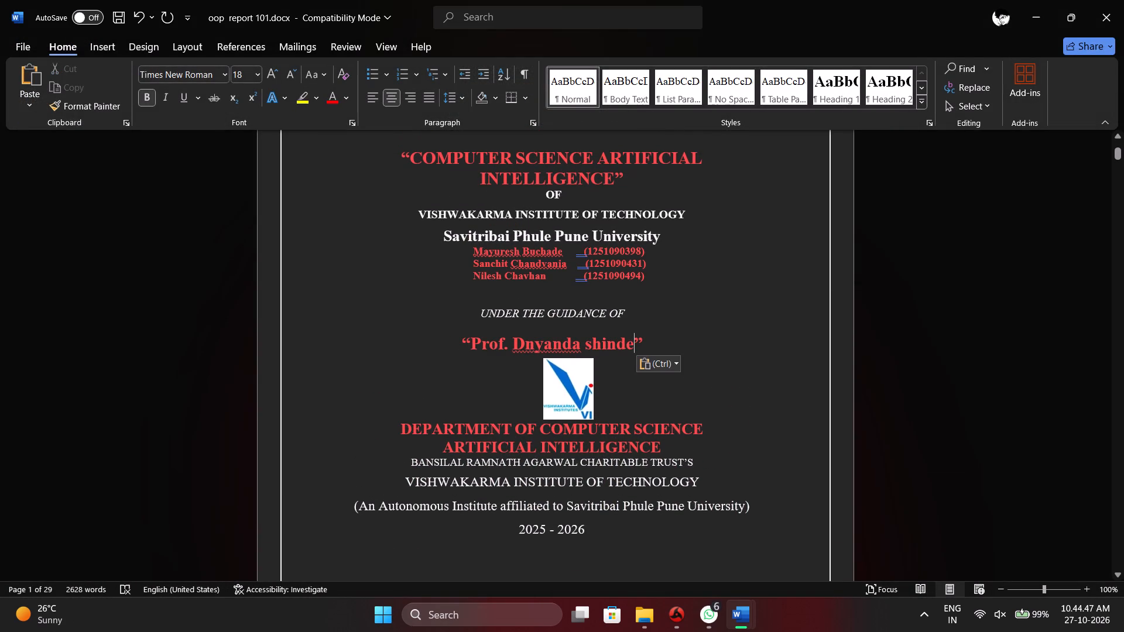
{"action": "left_click", "coordinate": [712, 317]}
Nudge the quoted 80386 Instruction Set Simulator title toward the page centre with one more leading space, keeping it on one line.
{"action": "scroll", "coordinate": [537, 354], "scroll_direction": "up", "scroll_amount": 14}
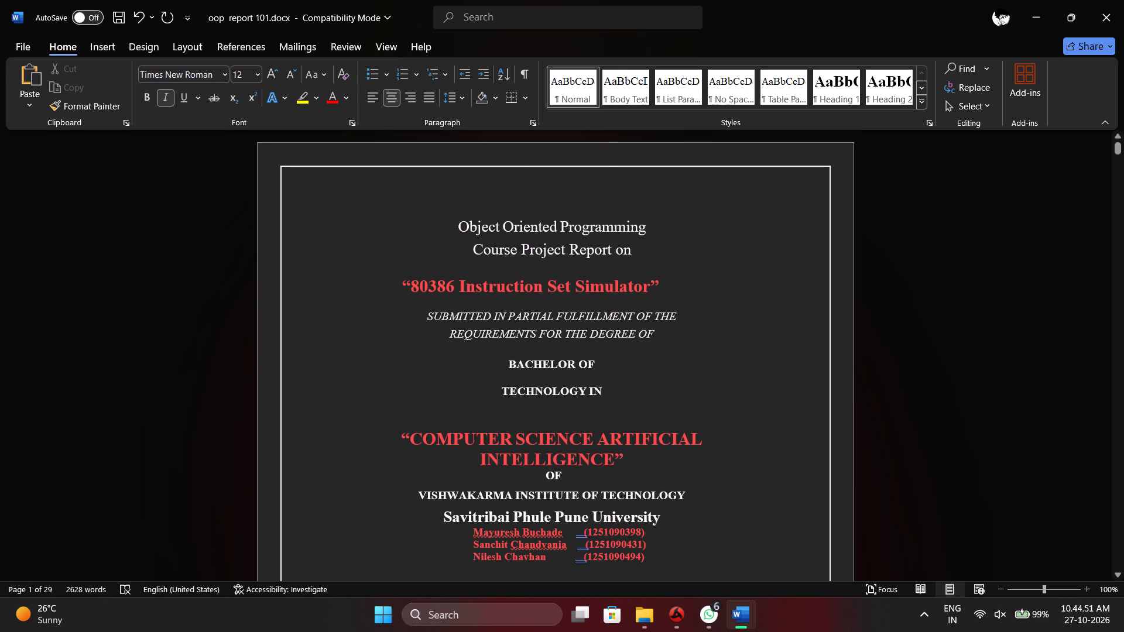
{"action": "left_click", "coordinate": [354, 275]}
{"action": "key", "text": "space"}
{"action": "left_click", "coordinate": [313, 282]}
{"action": "key", "text": "space"}
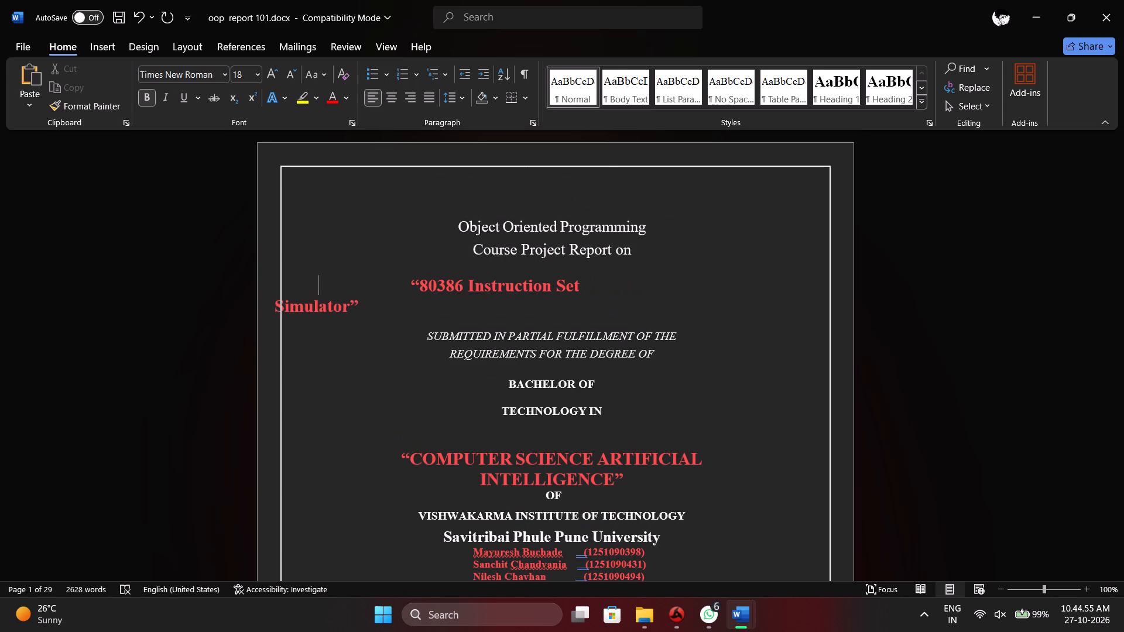
{"action": "key", "text": "BackSpace"}
{"action": "left_click", "coordinate": [313, 282]}
{"action": "key", "text": "space"}
{"action": "key", "text": "BackSpace"}
Change the academic year at the bottom of the title page to 2026 - 2027.
{"action": "scroll", "coordinate": [473, 376], "scroll_direction": "up", "scroll_amount": 8}
{"action": "scroll", "coordinate": [509, 298], "scroll_direction": "up", "scroll_amount": 4}
{"action": "scroll", "coordinate": [509, 298], "scroll_direction": "down", "scroll_amount": 4}
{"action": "scroll", "coordinate": [509, 297], "scroll_direction": "up", "scroll_amount": 4}
{"action": "scroll", "coordinate": [509, 297], "scroll_direction": "down", "scroll_amount": 15}
{"action": "scroll", "coordinate": [509, 296], "scroll_direction": "up", "scroll_amount": 3}
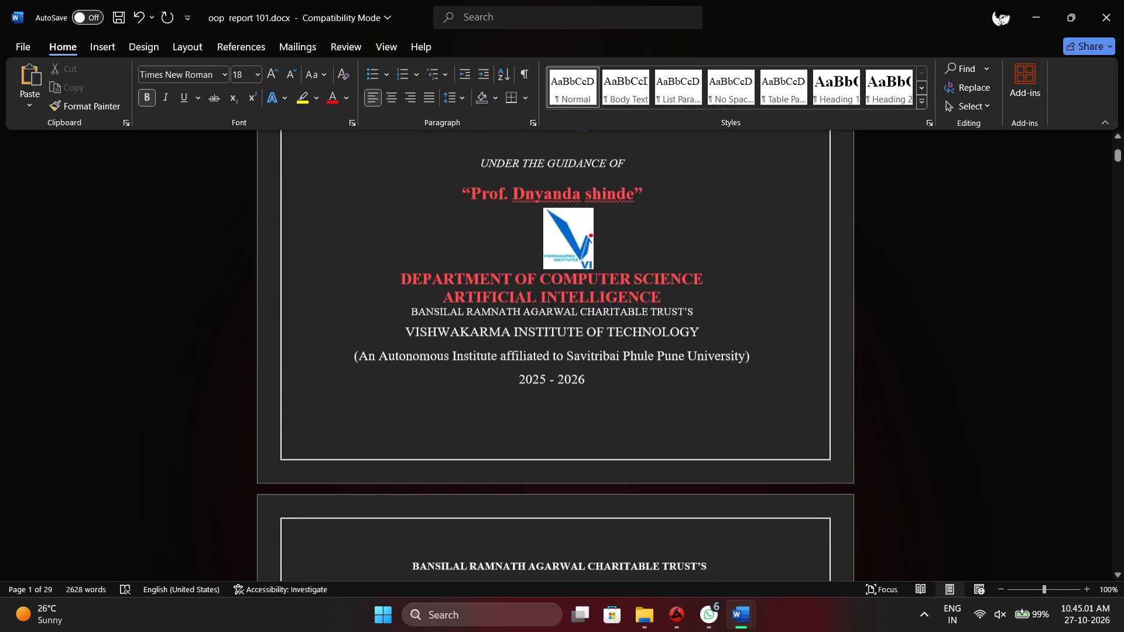
{"action": "scroll", "coordinate": [509, 296], "scroll_direction": "up", "scroll_amount": 2}
{"action": "left_click", "coordinate": [548, 462]}
{"action": "left_click", "coordinate": [544, 462]}
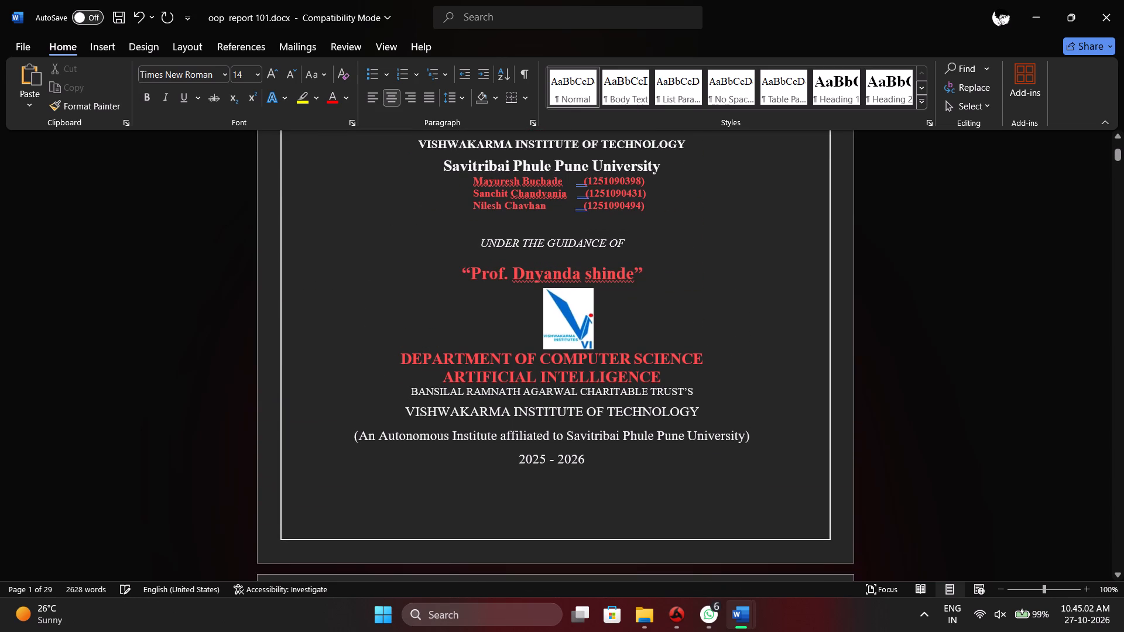
{"action": "key", "text": "BackSpace"}
{"action": "key", "text": "6"}
{"action": "left_click", "coordinate": [597, 463]}
{"action": "left_click", "coordinate": [581, 460]}
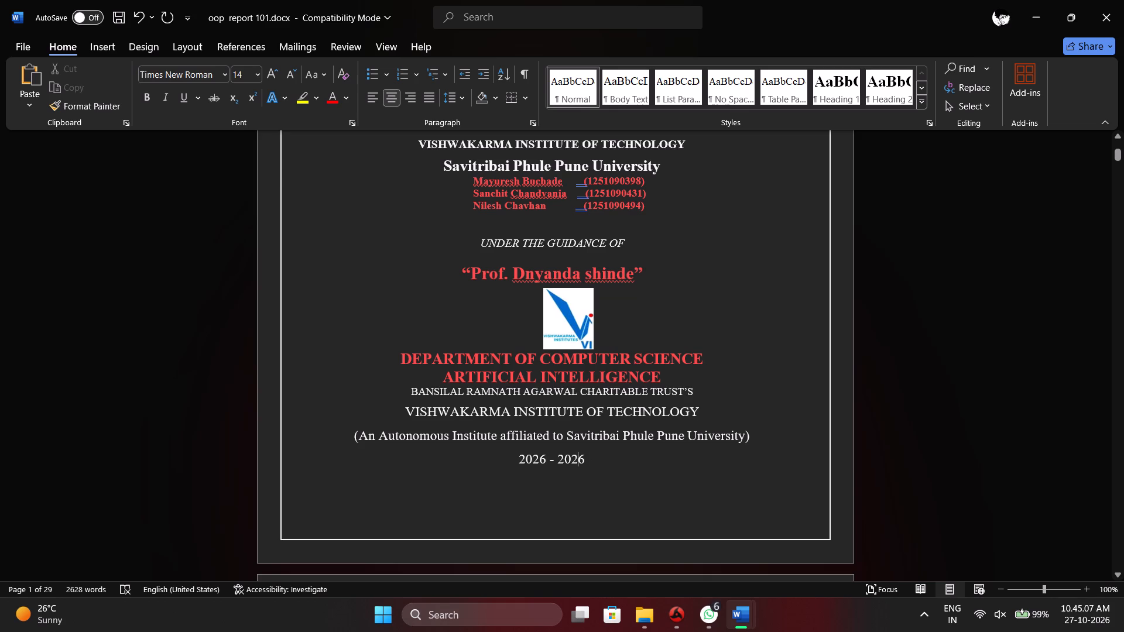
{"action": "left_click", "coordinate": [586, 459]}
{"action": "key", "text": "BackSpace"}
{"action": "key", "text": "7"}
Review the edited title page and the certificate page for details that still belong to the old project.
{"action": "scroll", "coordinate": [608, 469], "scroll_direction": "up", "scroll_amount": 8}
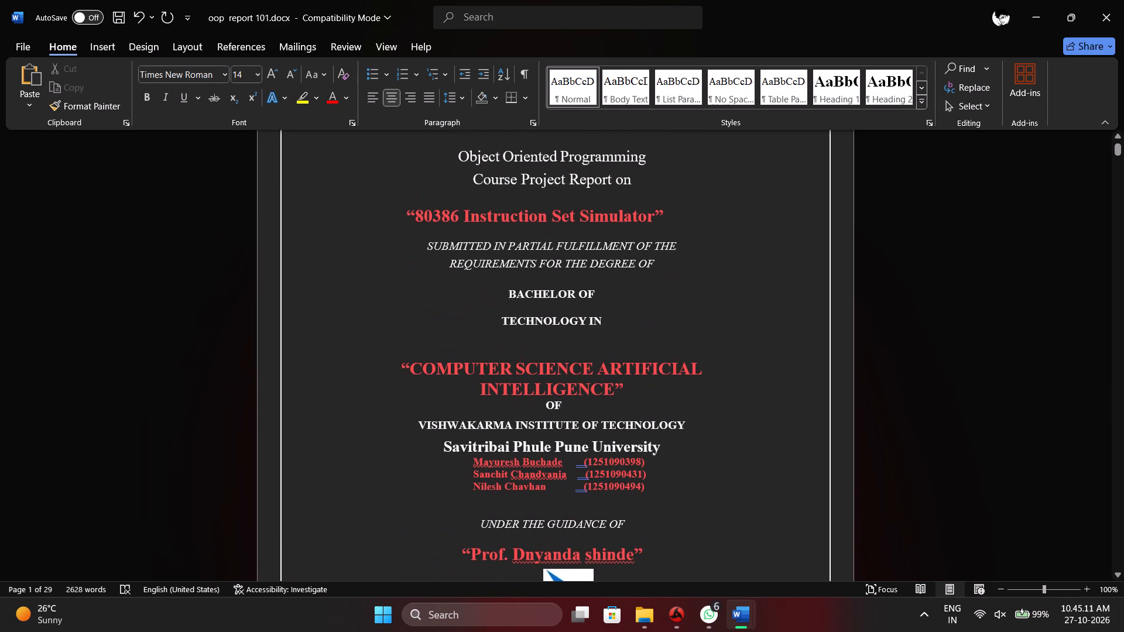
{"action": "scroll", "coordinate": [609, 466], "scroll_direction": "up", "scroll_amount": 7}
{"action": "scroll", "coordinate": [609, 466], "scroll_direction": "down", "scroll_amount": 5}
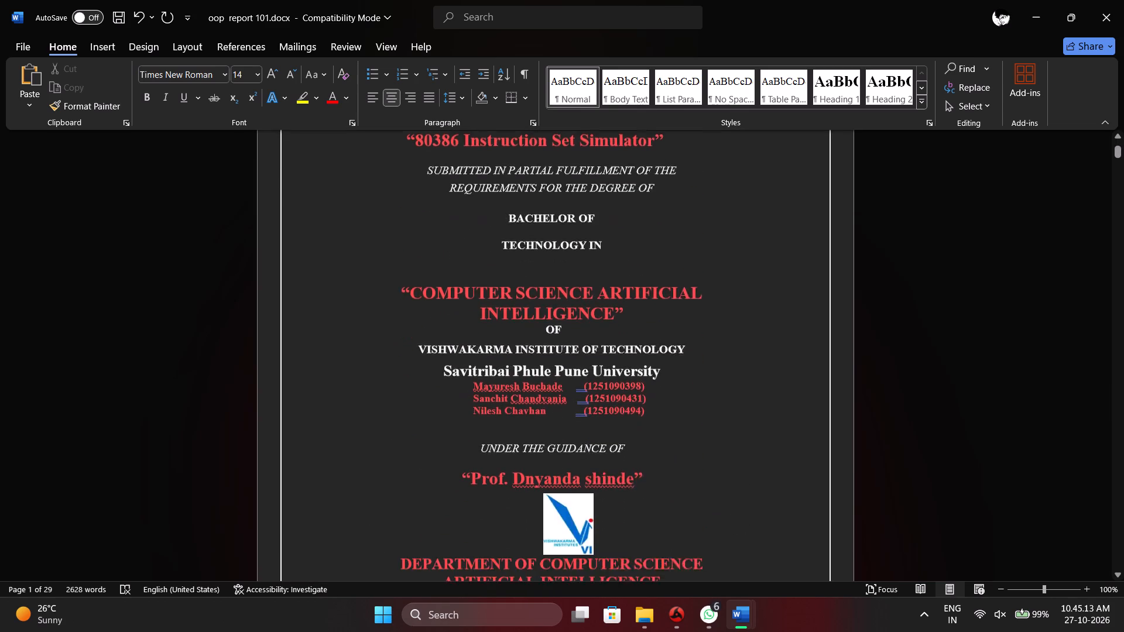
{"action": "scroll", "coordinate": [609, 466], "scroll_direction": "up", "scroll_amount": 10}
{"action": "scroll", "coordinate": [609, 465], "scroll_direction": "down", "scroll_amount": 18}
{"action": "scroll", "coordinate": [609, 466], "scroll_direction": "down", "scroll_amount": 4}
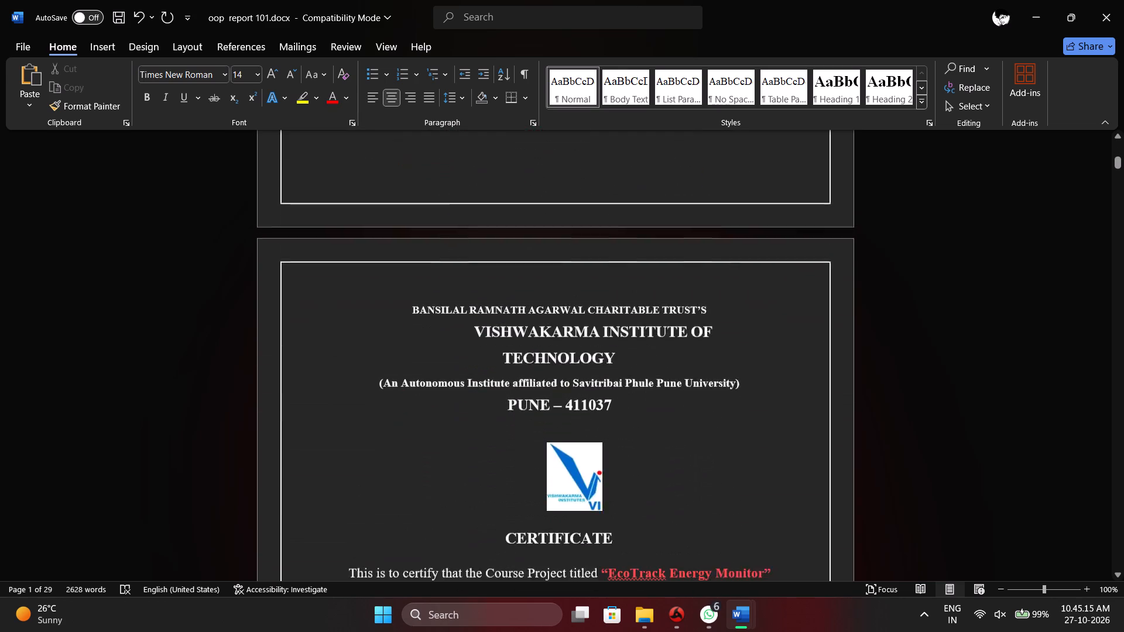
{"action": "scroll", "coordinate": [580, 419], "scroll_direction": "down", "scroll_amount": 4}
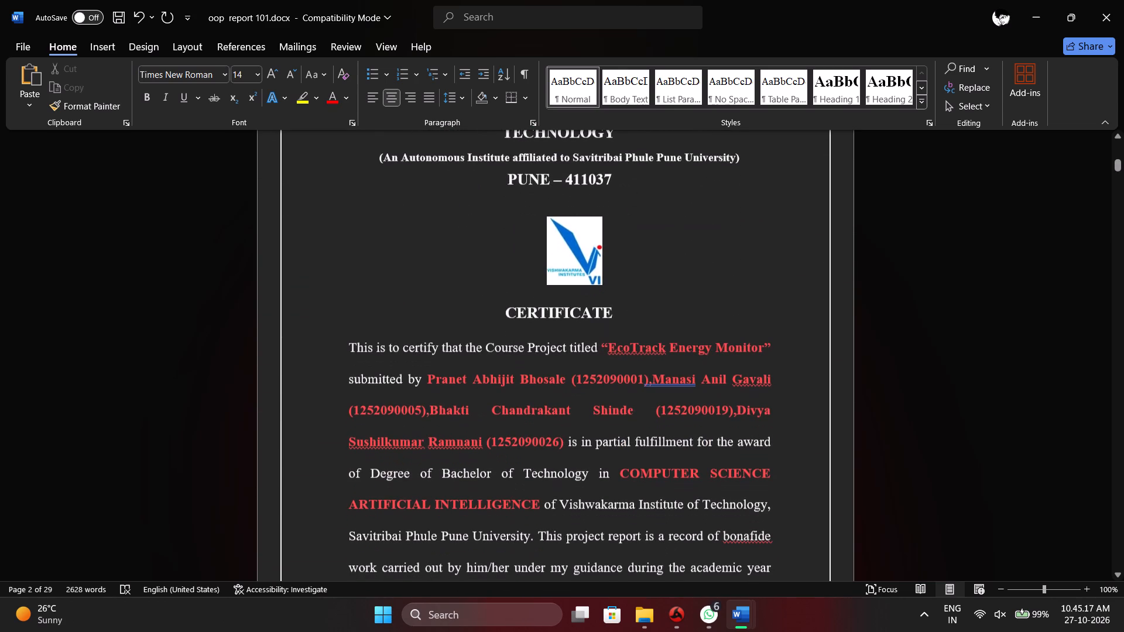
{"action": "scroll", "coordinate": [614, 354], "scroll_direction": "up", "scroll_amount": 10}
{"action": "scroll", "coordinate": [615, 353], "scroll_direction": "down", "scroll_amount": 4}
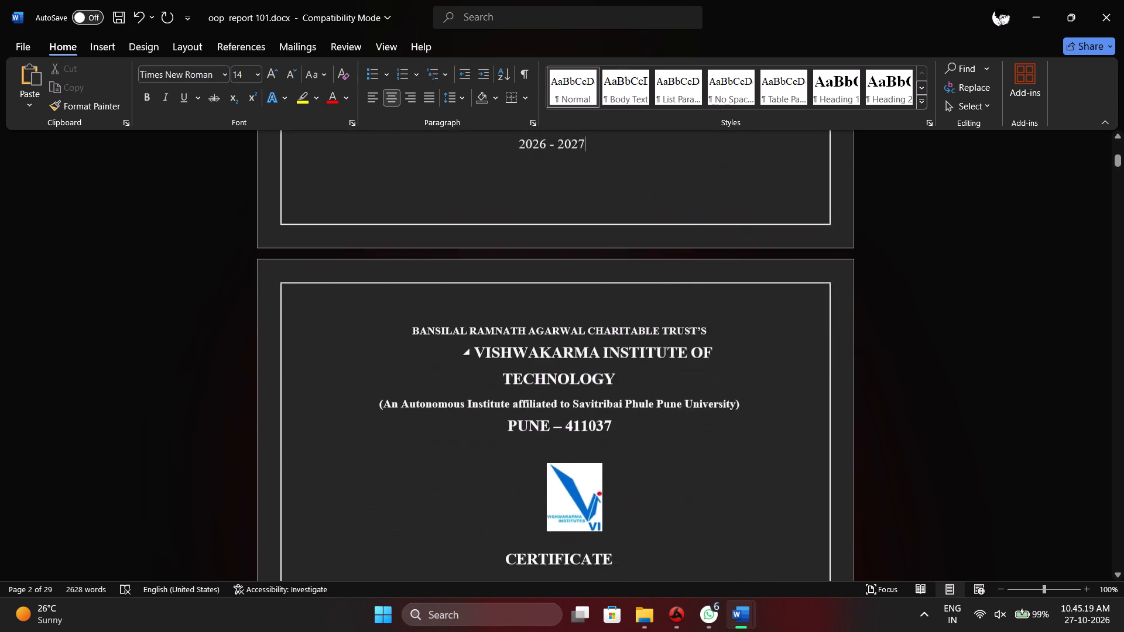
{"action": "scroll", "coordinate": [629, 377], "scroll_direction": "down", "scroll_amount": 2}
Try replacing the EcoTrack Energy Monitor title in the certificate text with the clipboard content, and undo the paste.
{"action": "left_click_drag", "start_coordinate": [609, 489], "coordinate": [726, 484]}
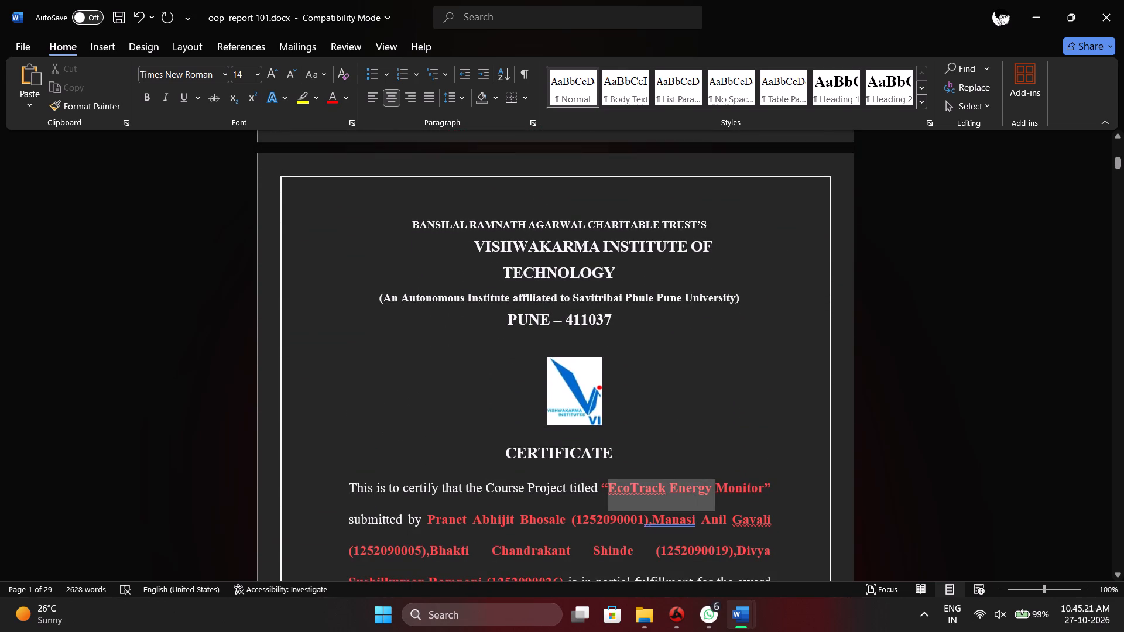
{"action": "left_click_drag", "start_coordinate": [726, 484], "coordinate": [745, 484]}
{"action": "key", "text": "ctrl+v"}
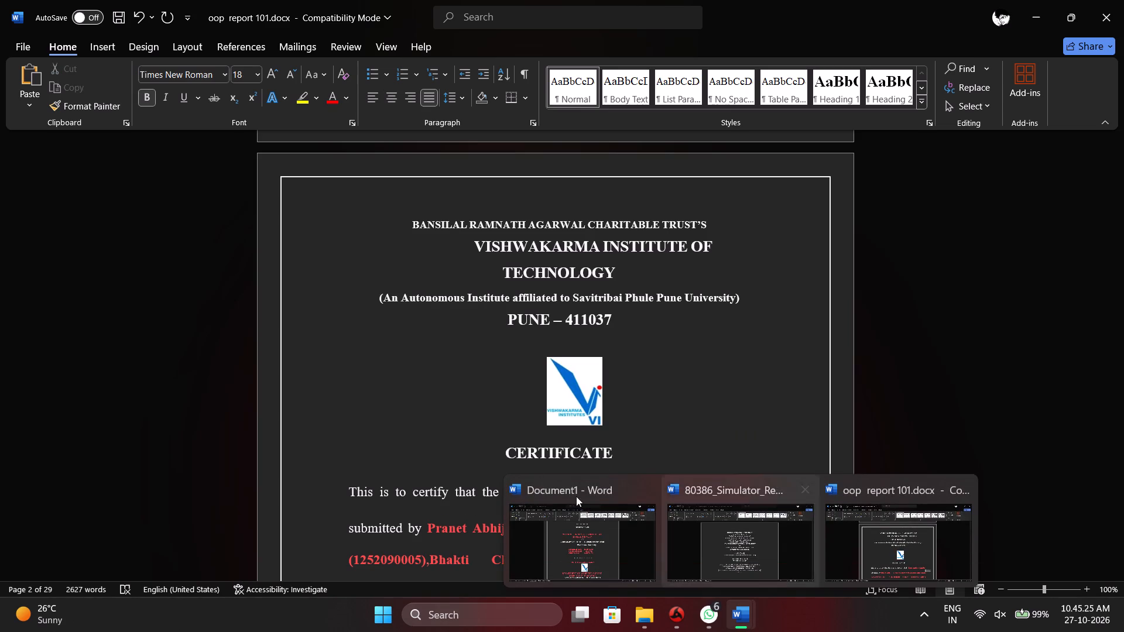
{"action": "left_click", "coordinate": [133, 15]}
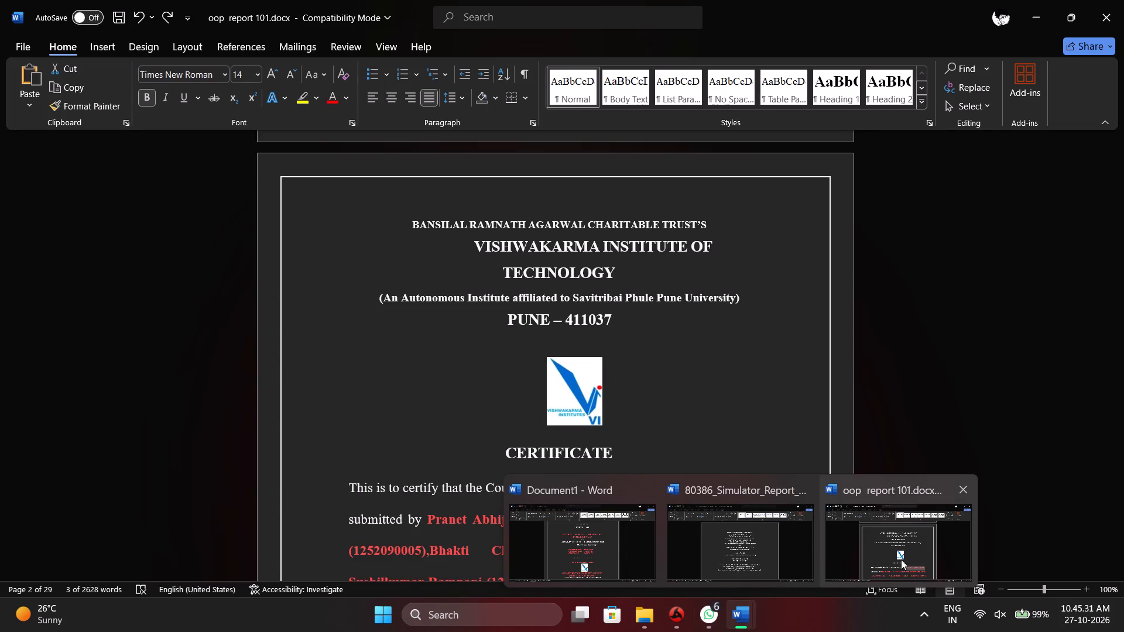
Copy the 80386 Instruction Set Simulator title from Document1 and replace EcoTrack Energy Monitor with it in the report's certificate text.
{"action": "left_click", "coordinate": [606, 529]}
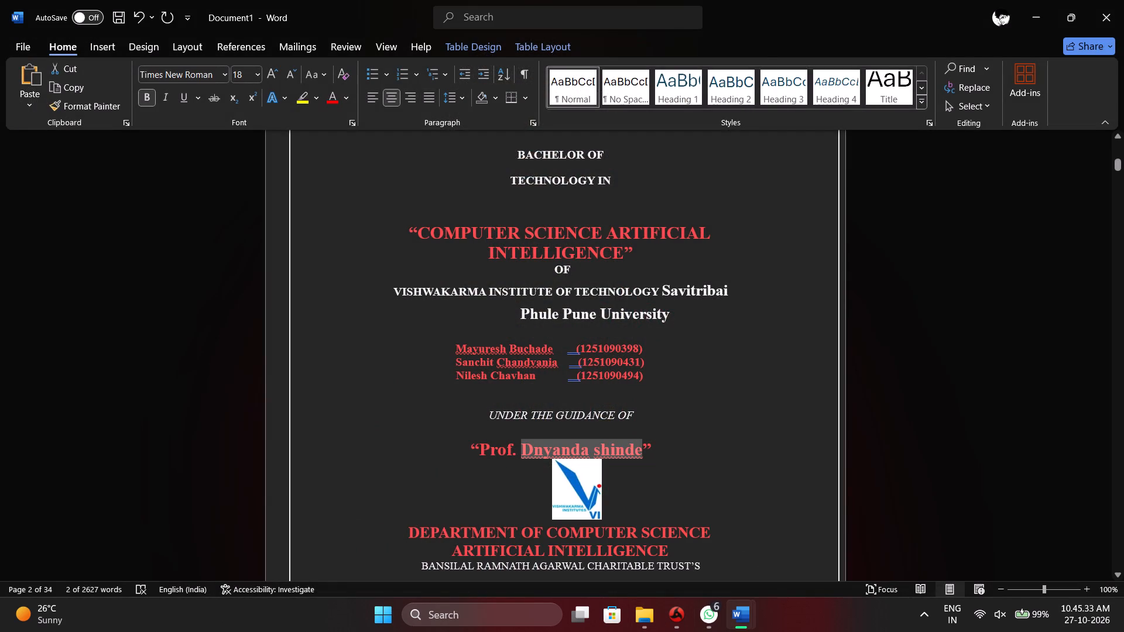
{"action": "scroll", "coordinate": [526, 352], "scroll_direction": "down", "scroll_amount": 4}
{"action": "scroll", "coordinate": [526, 352], "scroll_direction": "up", "scroll_amount": 8}
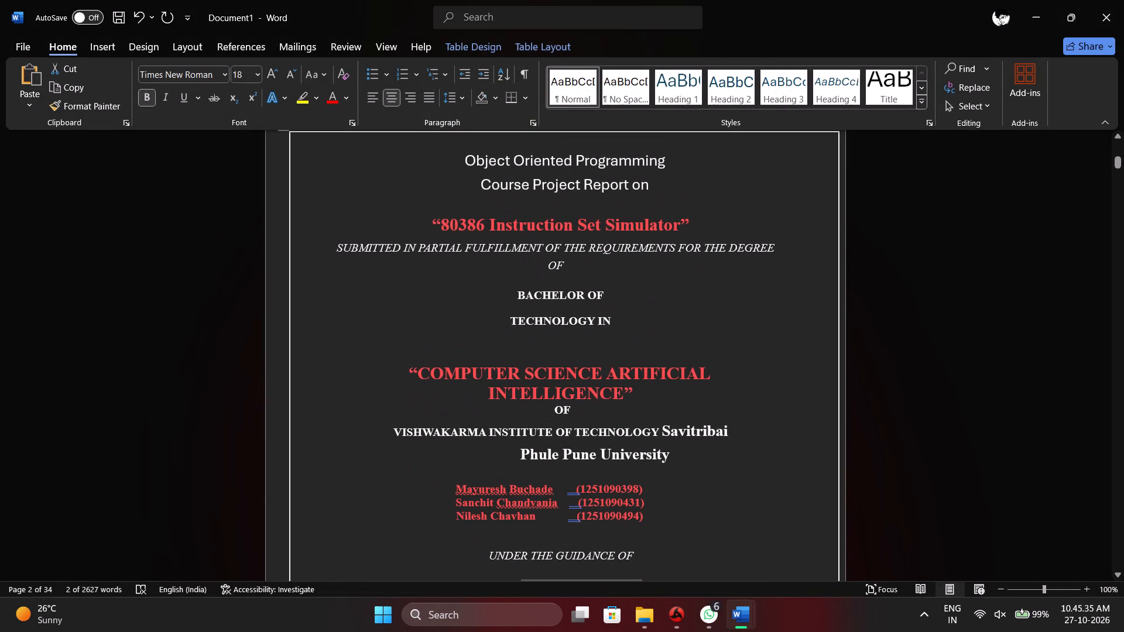
{"action": "left_click_drag", "start_coordinate": [444, 222], "coordinate": [670, 221]}
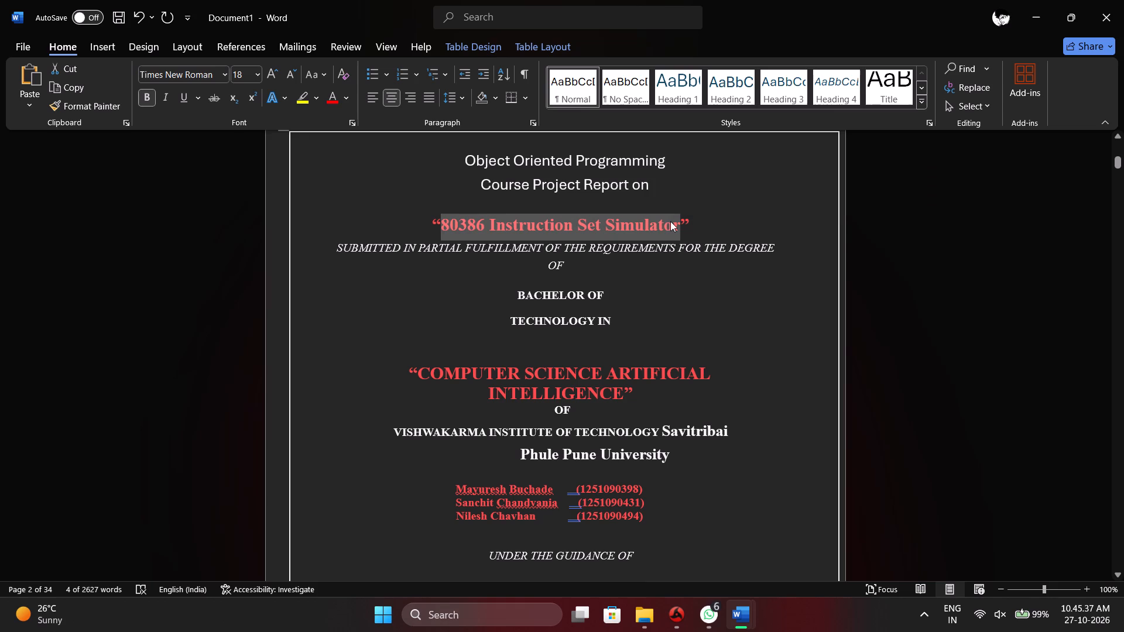
{"action": "key", "text": "ctrl+c"}
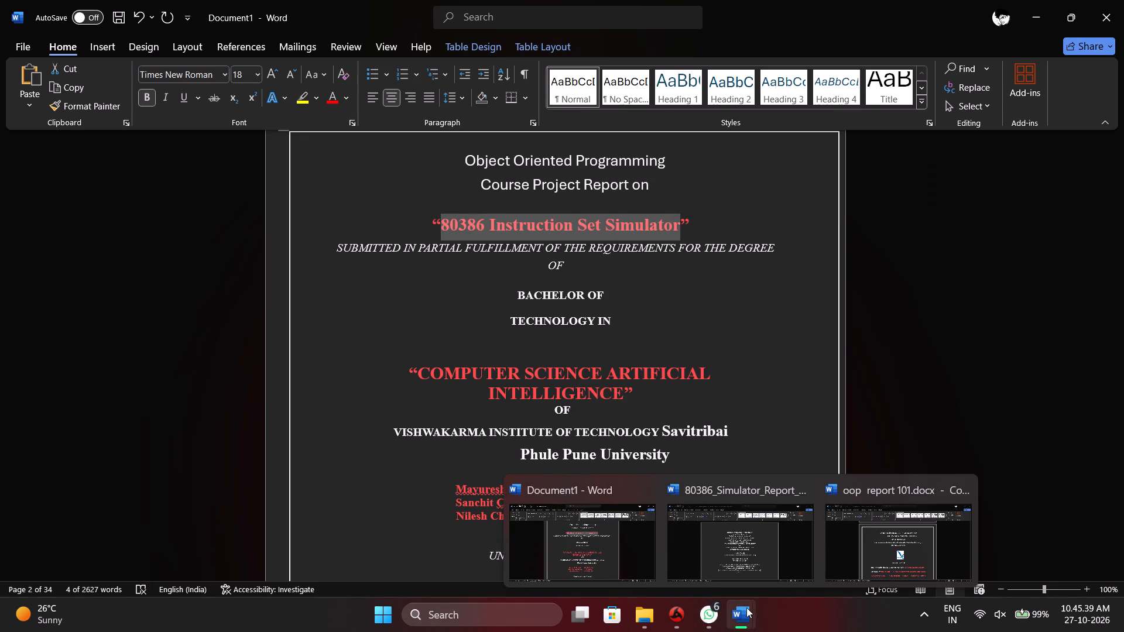
{"action": "left_click", "coordinate": [841, 557]}
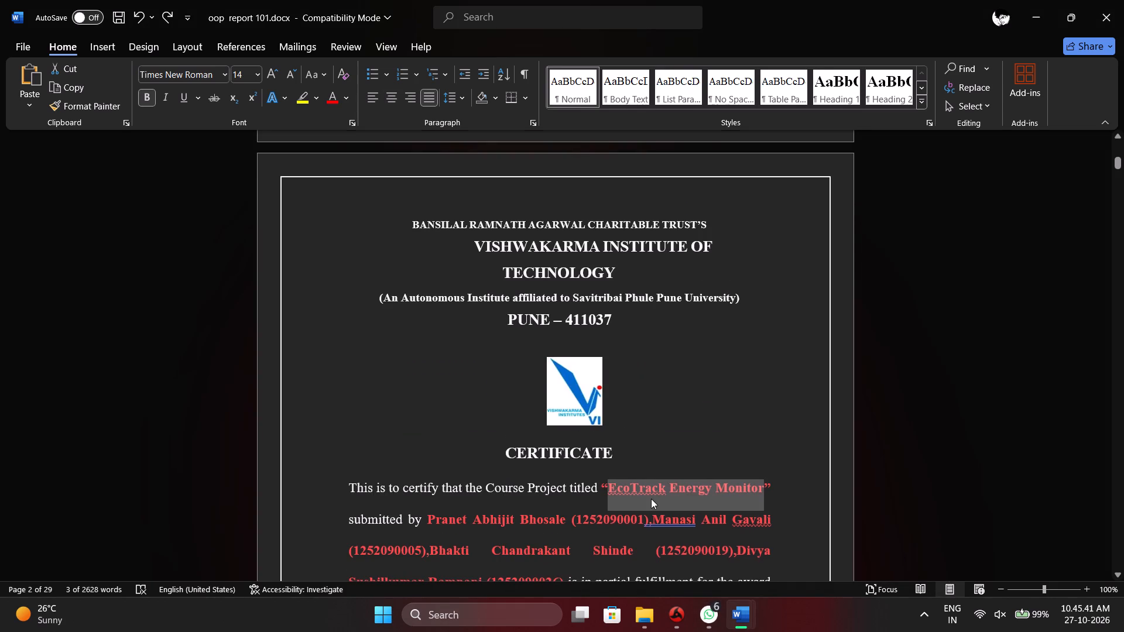
{"action": "scroll", "coordinate": [651, 499], "scroll_direction": "down", "scroll_amount": 3}
{"action": "left_click", "coordinate": [614, 382]}
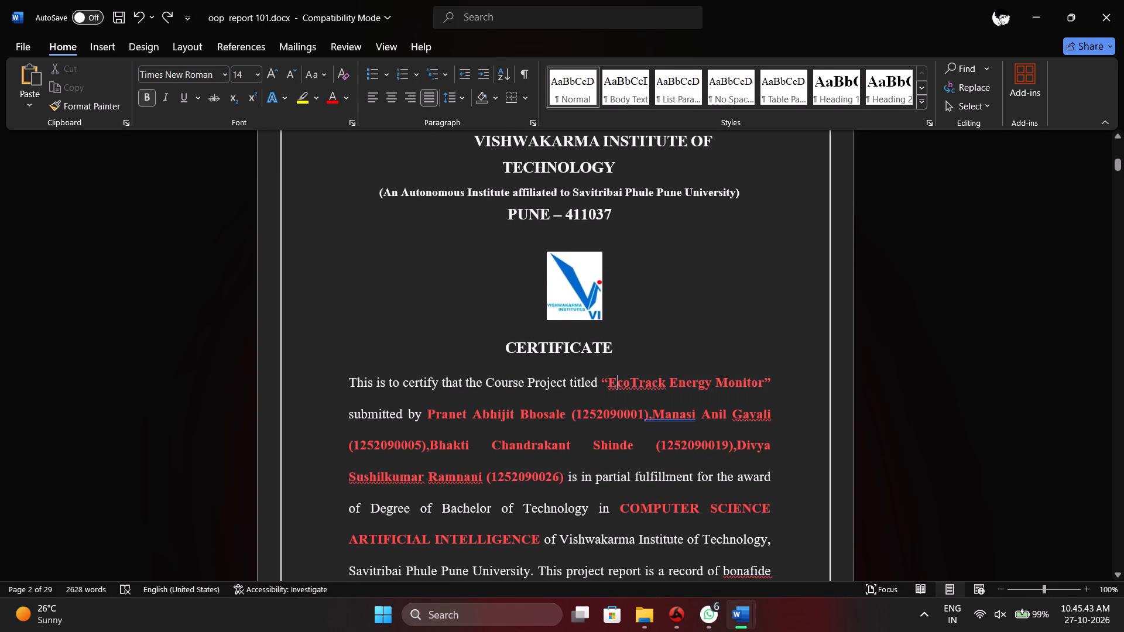
{"action": "left_click_drag", "start_coordinate": [610, 384], "coordinate": [747, 385]}
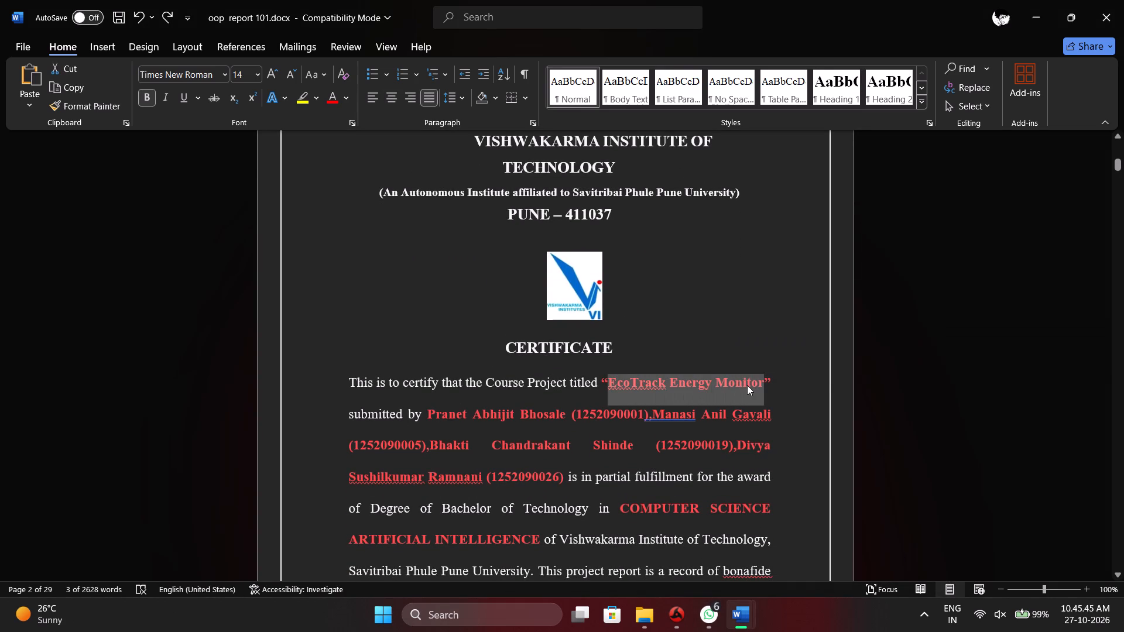
{"action": "key", "text": "ctrl+v"}
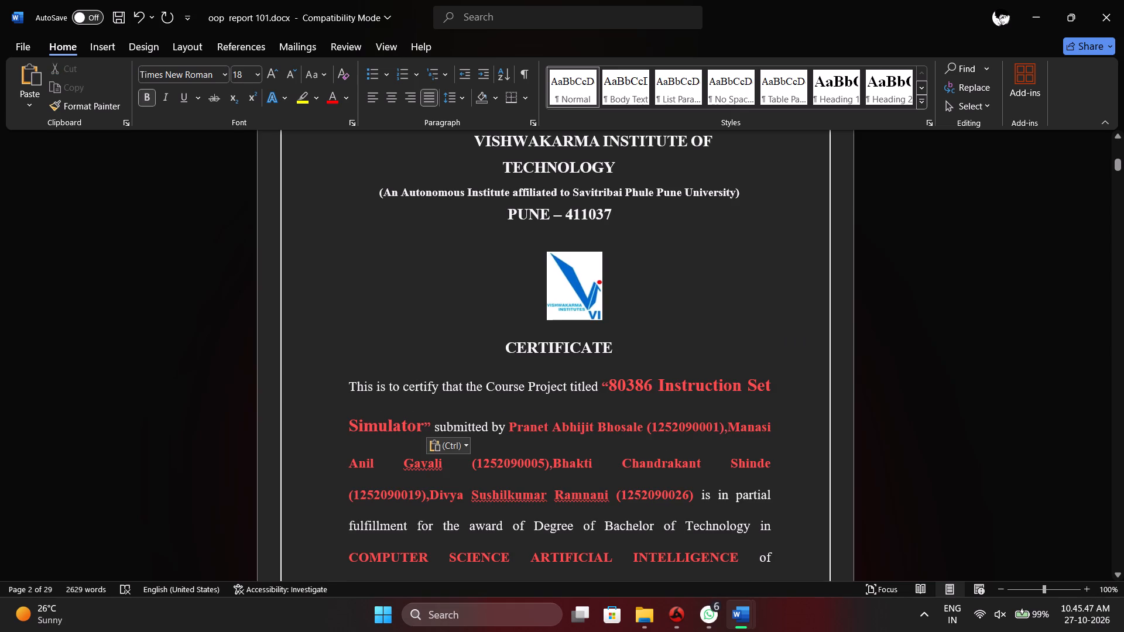
Set the font size of the pasted project title in the certificate paragraph to 14.
{"action": "triple_click", "coordinate": [546, 423]}
{"action": "left_click", "coordinate": [546, 423]}
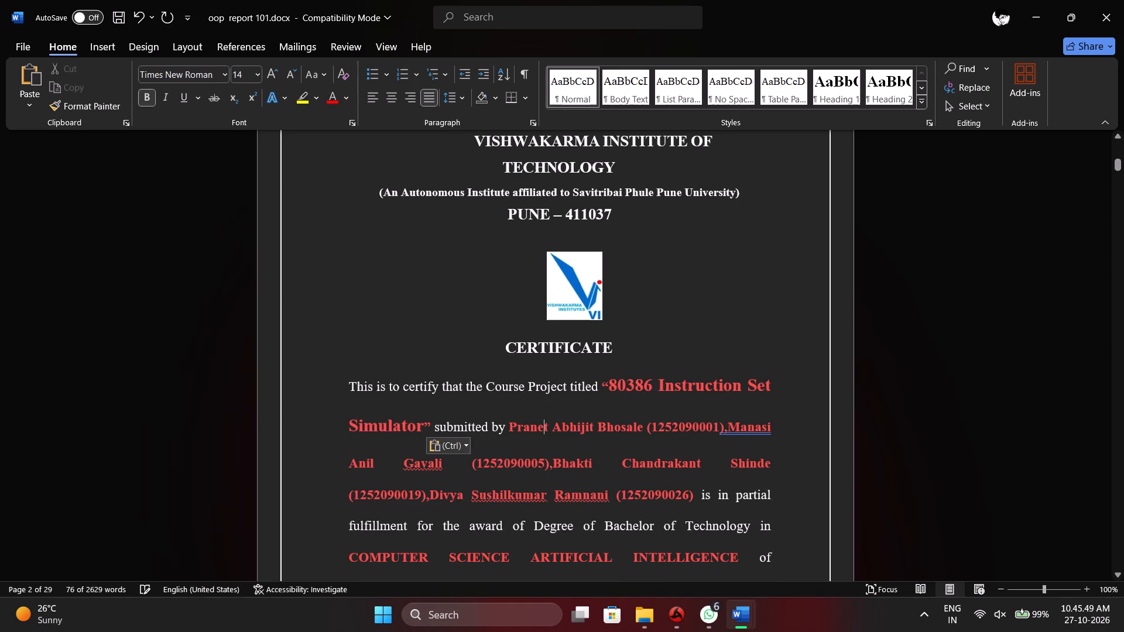
{"action": "double_click", "coordinate": [495, 399]}
{"action": "left_click", "coordinate": [495, 399]}
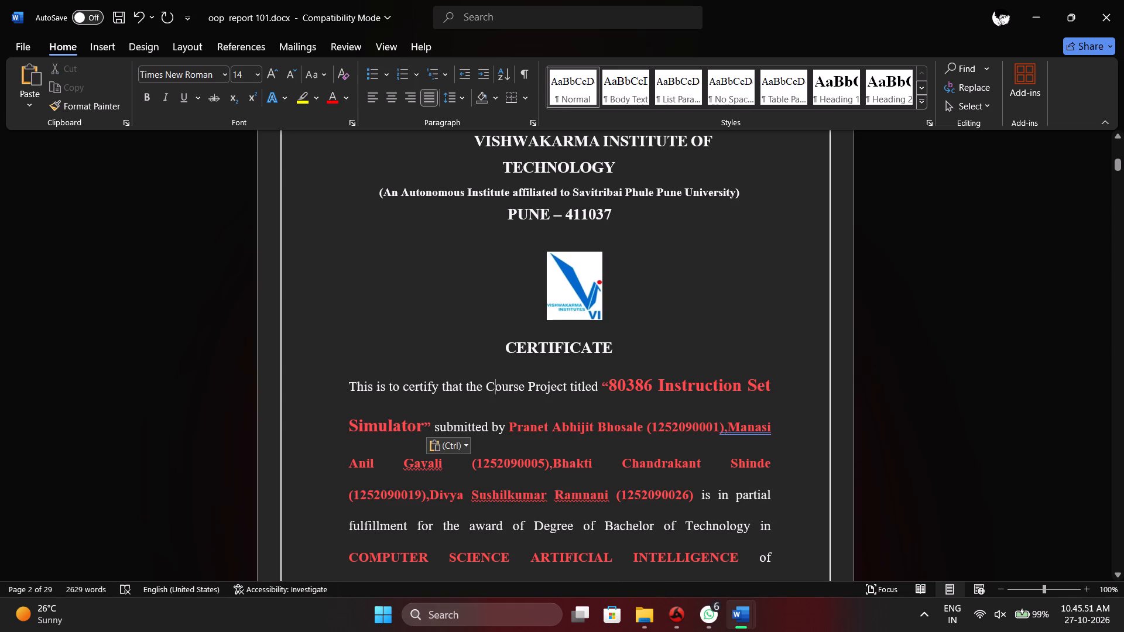
{"action": "left_click_drag", "start_coordinate": [611, 388], "coordinate": [426, 432]}
{"action": "left_click", "coordinate": [520, 385]}
{"action": "type", "text": "14"}
{"action": "key", "text": "Return"}
{"action": "left_click", "coordinate": [500, 281]}
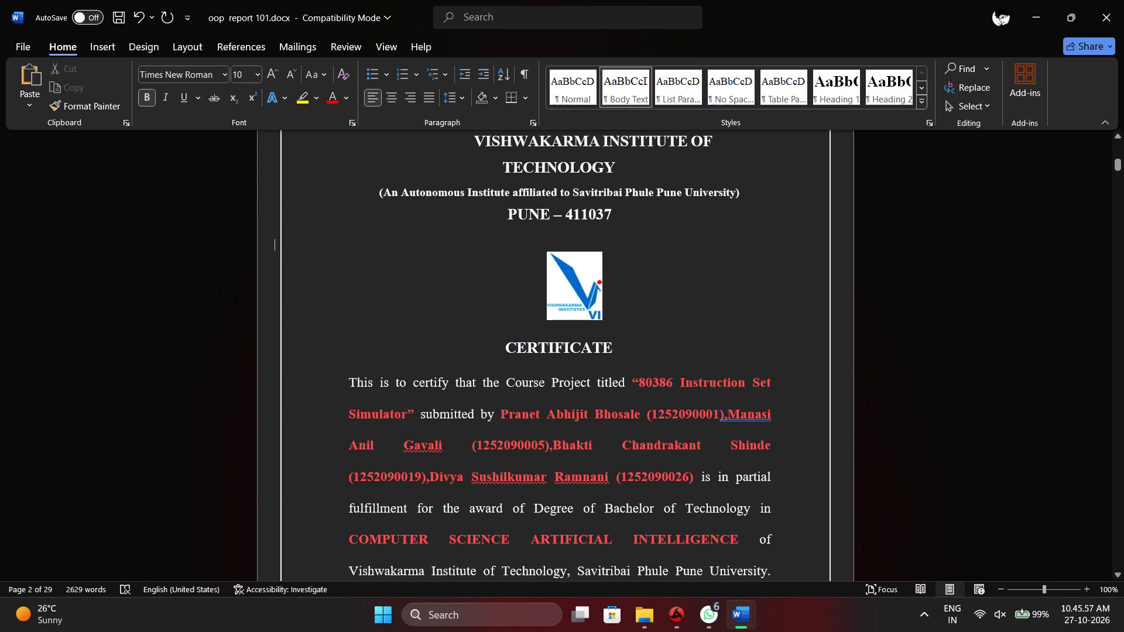
Replace the first student's name and ID in the certificate text with the first group member's entry copied from the title page.
{"action": "scroll", "coordinate": [547, 431], "scroll_direction": "down", "scroll_amount": 1}
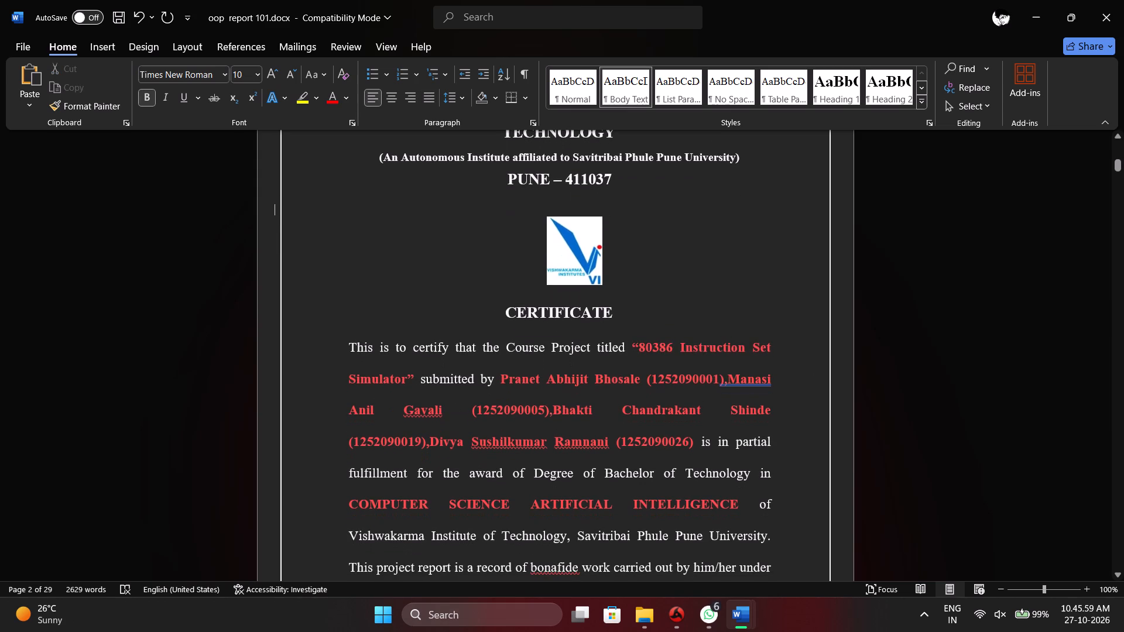
{"action": "scroll", "coordinate": [518, 462], "scroll_direction": "down", "scroll_amount": 1}
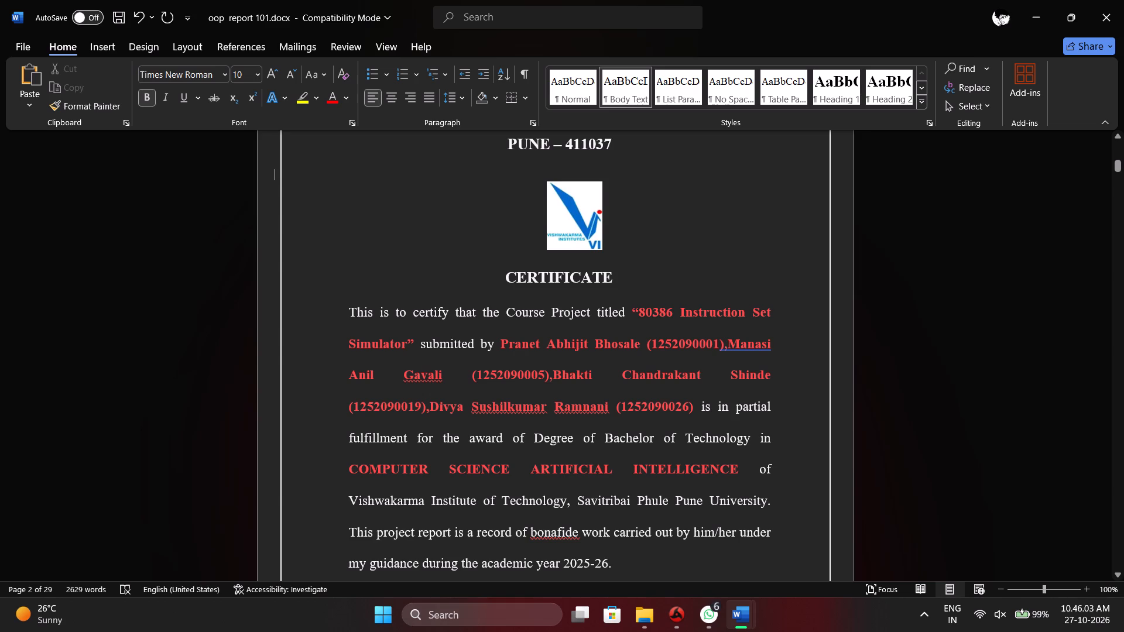
{"action": "scroll", "coordinate": [502, 342], "scroll_direction": "up", "scroll_amount": 5}
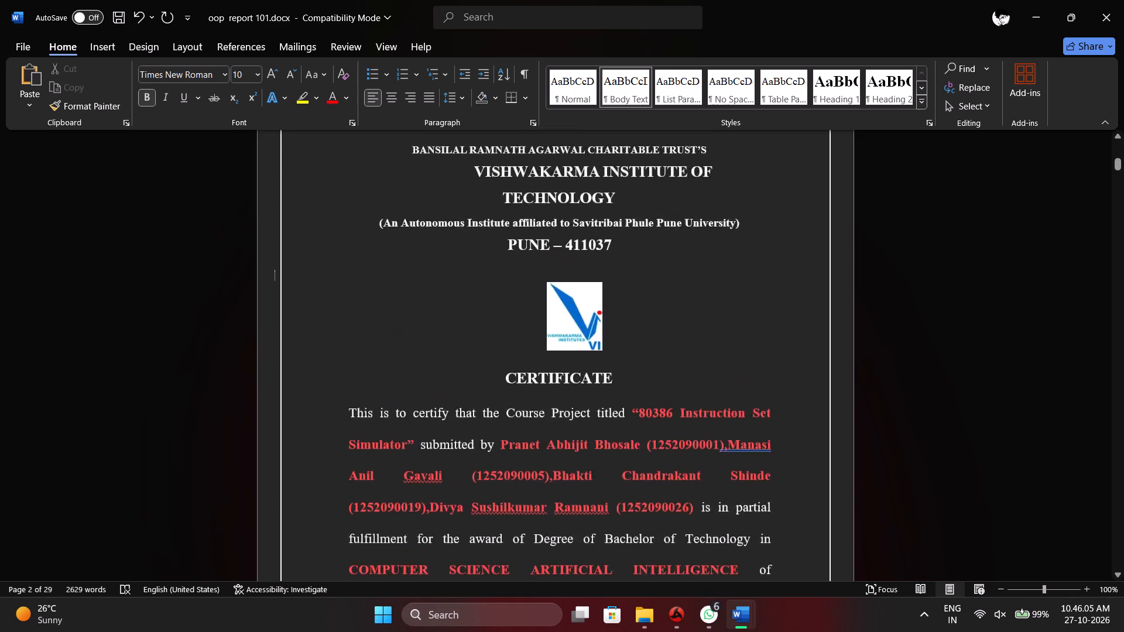
{"action": "scroll", "coordinate": [502, 342], "scroll_direction": "up", "scroll_amount": 16}
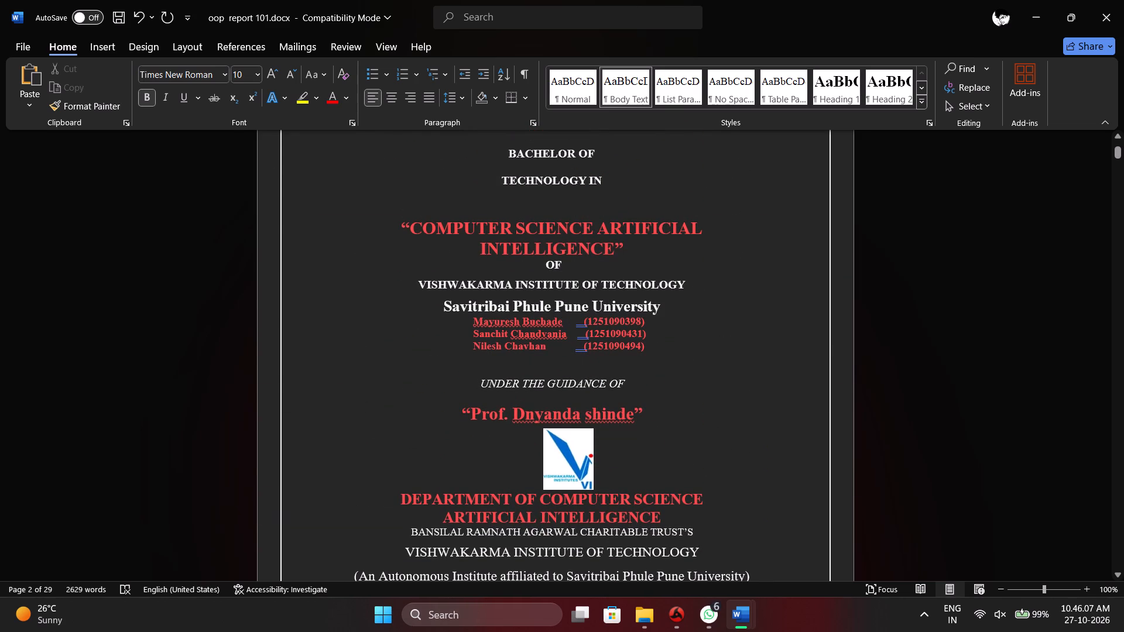
{"action": "left_click_drag", "start_coordinate": [472, 320], "coordinate": [644, 320]}
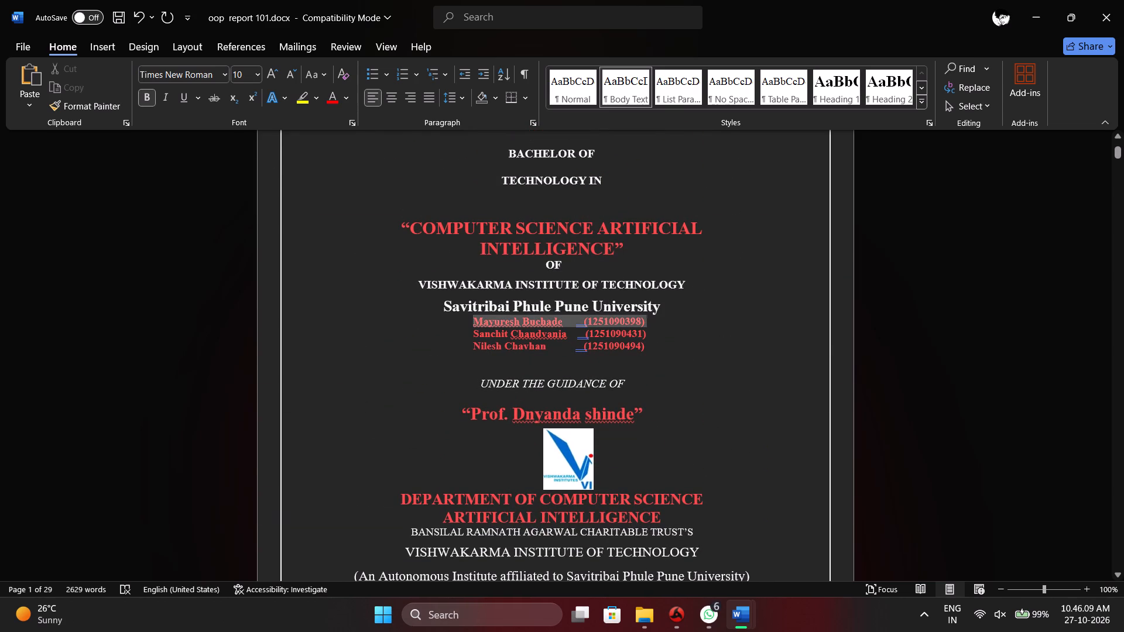
{"action": "left_click_drag", "start_coordinate": [644, 320], "coordinate": [645, 320]}
{"action": "key", "text": "ctrl+c"}
{"action": "scroll", "coordinate": [645, 320], "scroll_direction": "down", "scroll_amount": 9}
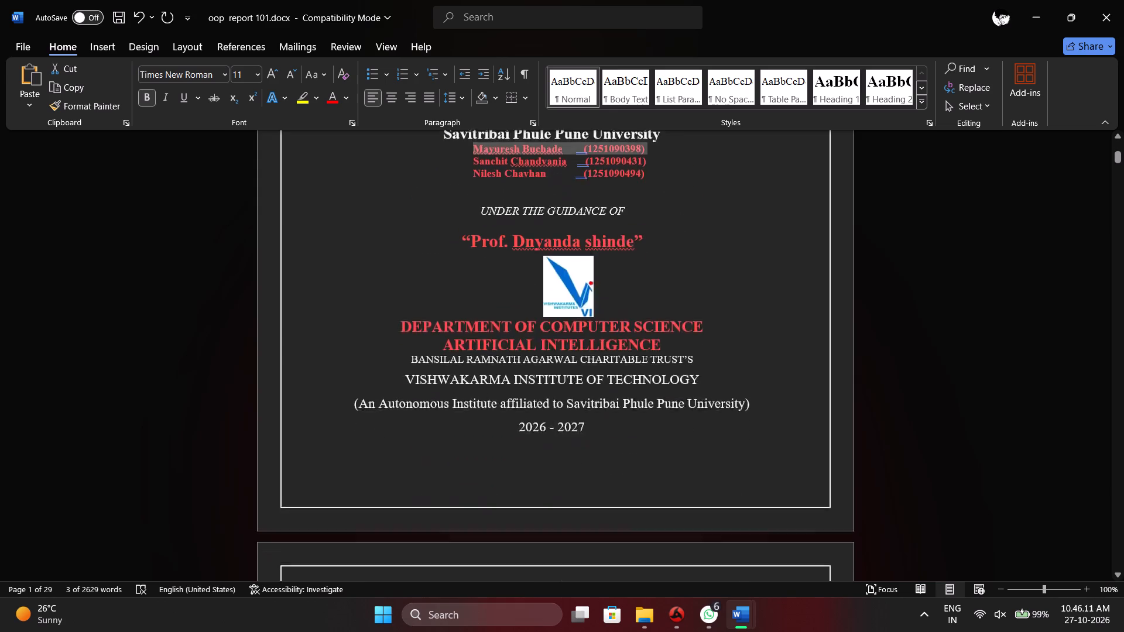
{"action": "scroll", "coordinate": [645, 320], "scroll_direction": "down", "scroll_amount": 13}
{"action": "left_click", "coordinate": [621, 321]}
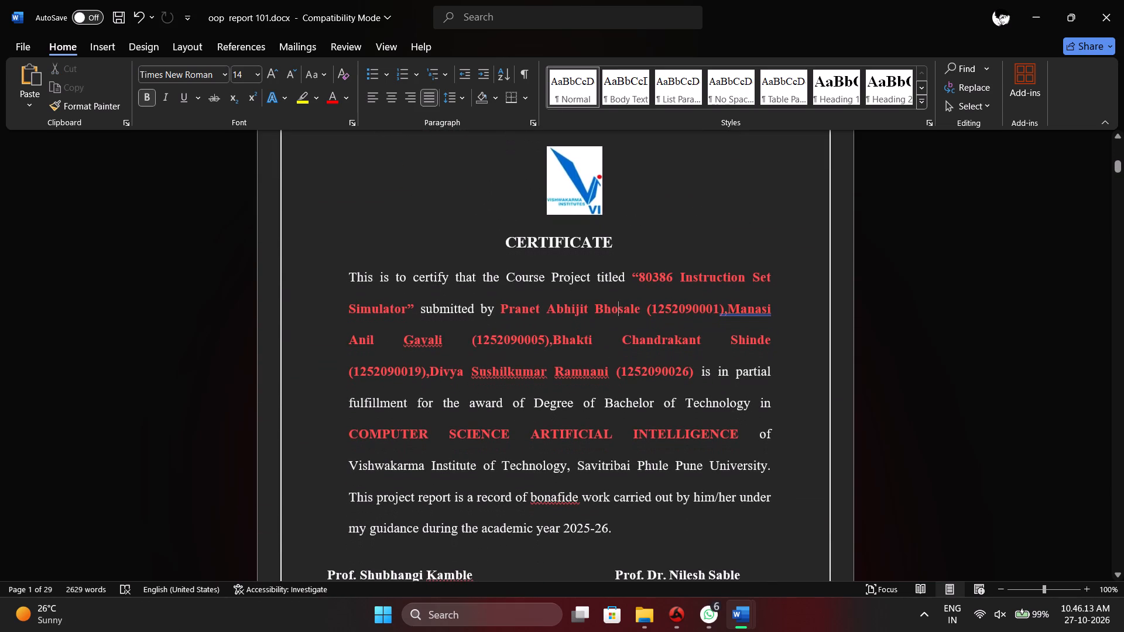
{"action": "left_click_drag", "start_coordinate": [501, 309], "coordinate": [702, 309]}
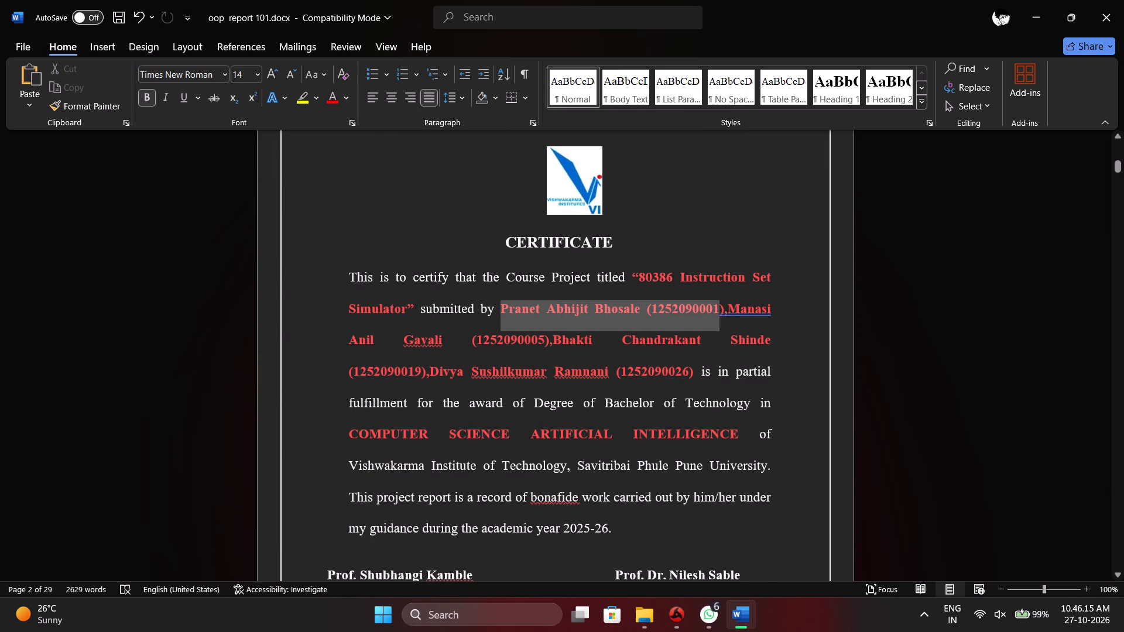
{"action": "left_click_drag", "start_coordinate": [702, 309], "coordinate": [726, 312]}
{"action": "left_click_drag", "start_coordinate": [726, 312], "coordinate": [724, 313]}
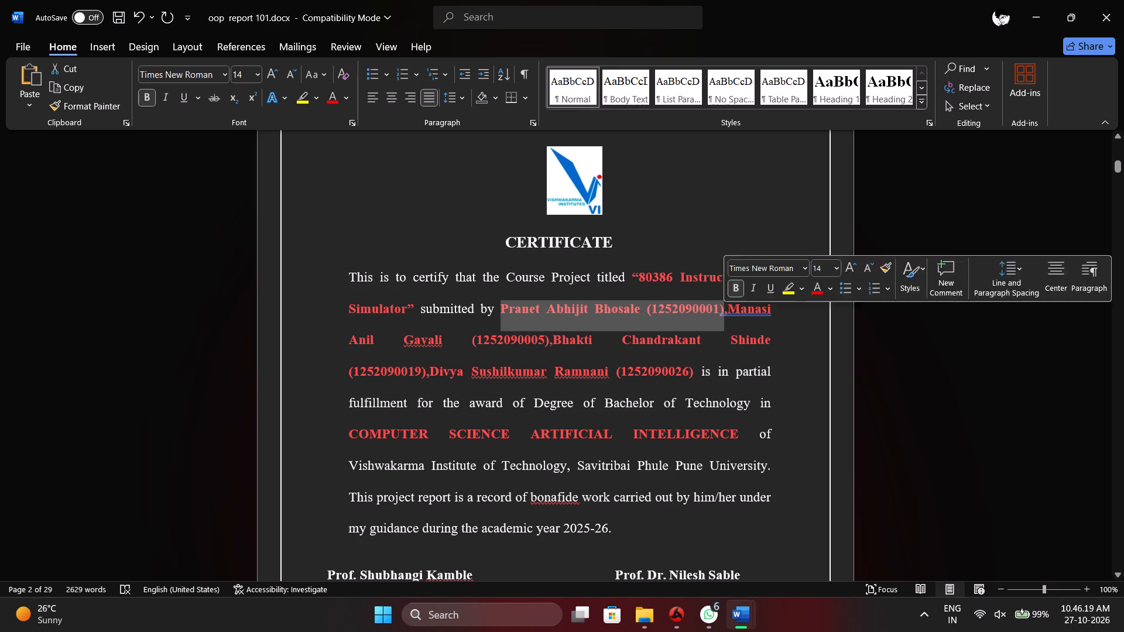
{"action": "key", "text": "ctrl+v"}
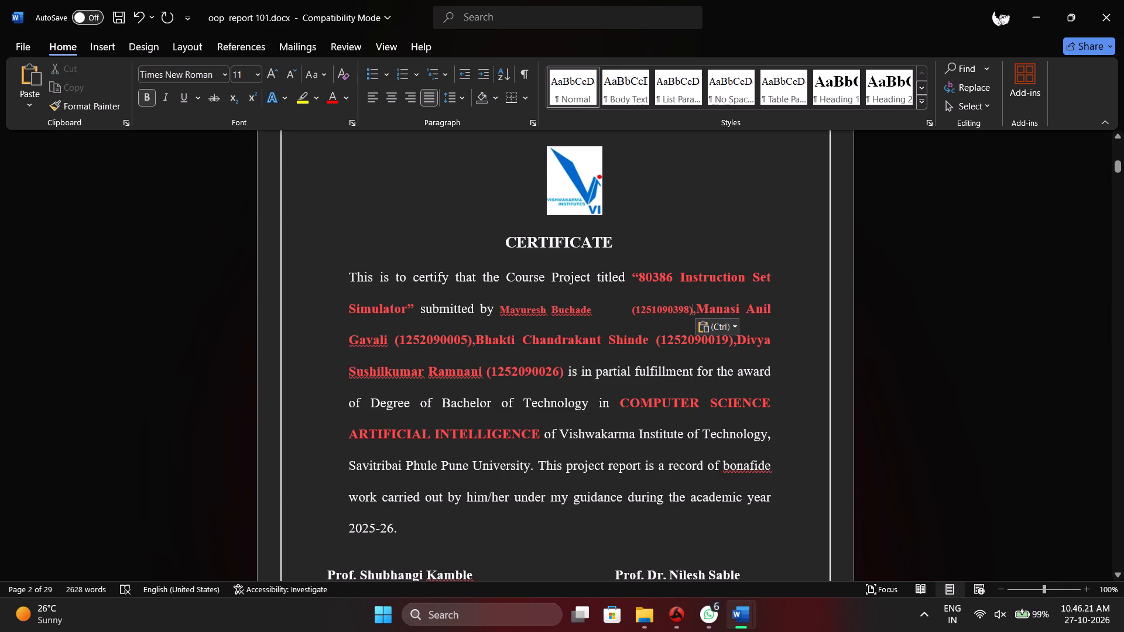
Reduce the wide gap between the first member's name and ID in the certificate text to a single space.
{"action": "left_click", "coordinate": [630, 307]}
{"action": "key", "text": "BackSpace"}
{"action": "key", "text": "BackSpace"}
{"action": "key", "text": "BackSpace"}
{"action": "key", "text": "BackSpace"}
{"action": "key", "text": "BackSpace"}
{"action": "key", "text": "BackSpace"}
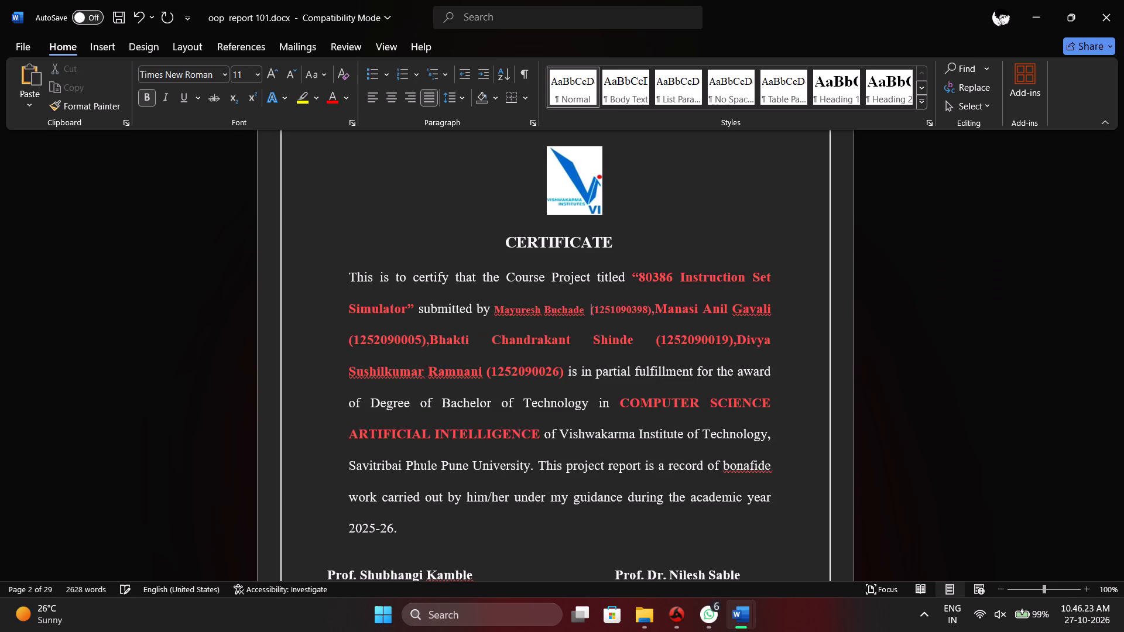
{"action": "key", "text": "BackSpace"}
{"action": "key", "text": "BackSpace"}
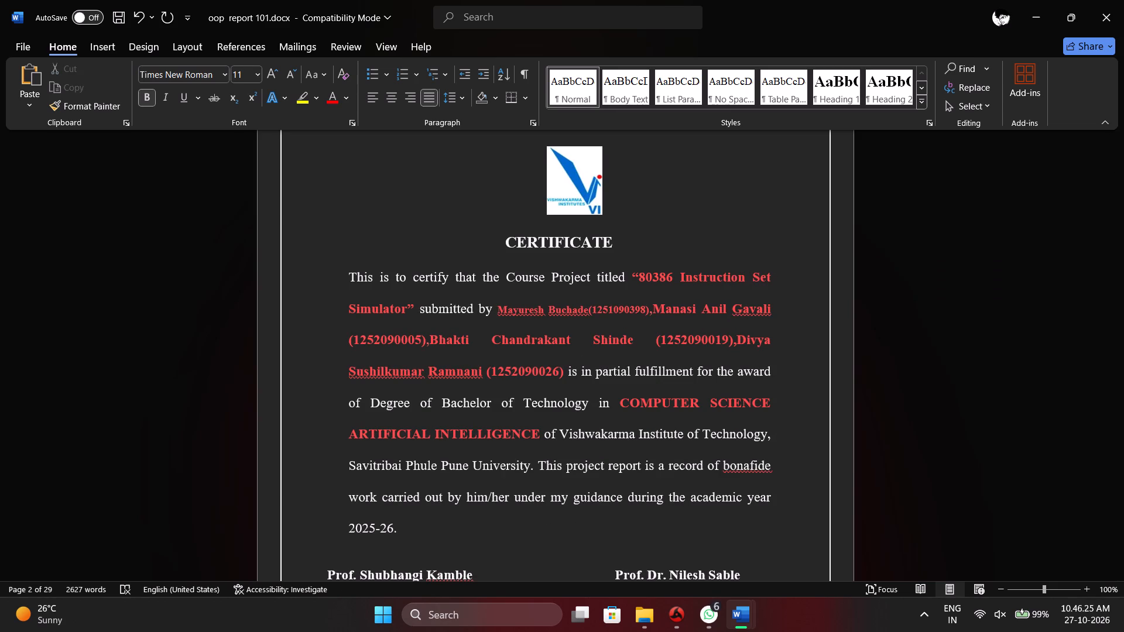
{"action": "key", "text": "space"}
Replace the second student's name and ID in the certificate text with the second group member's entry copied from the title page.
{"action": "scroll", "coordinate": [664, 327], "scroll_direction": "up", "scroll_amount": 12}
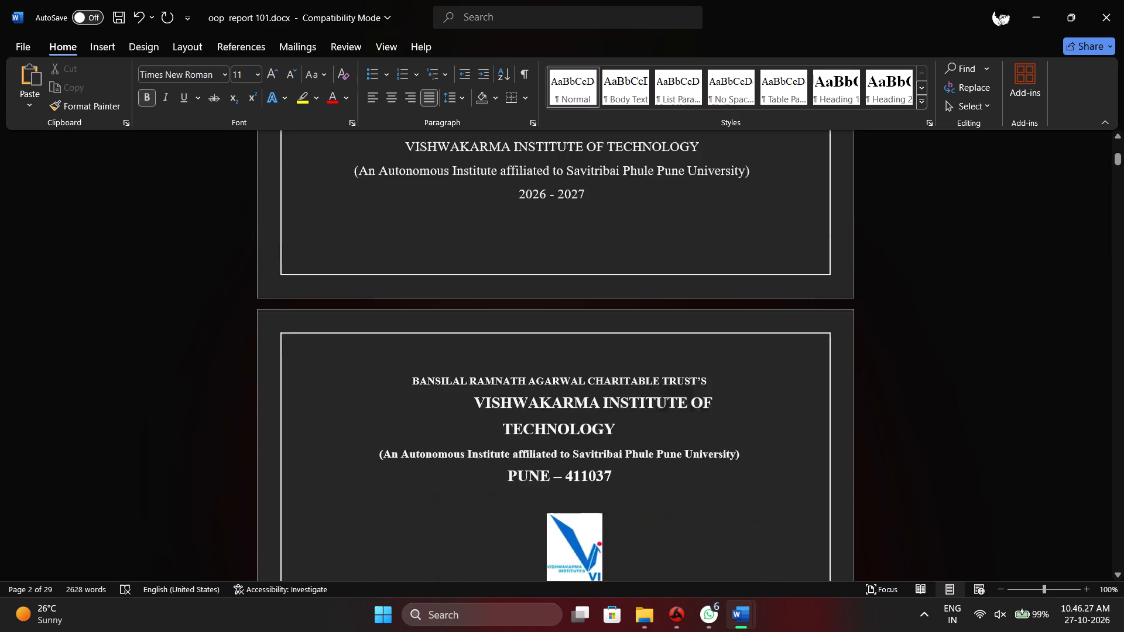
{"action": "scroll", "coordinate": [617, 331], "scroll_direction": "up", "scroll_amount": 10}
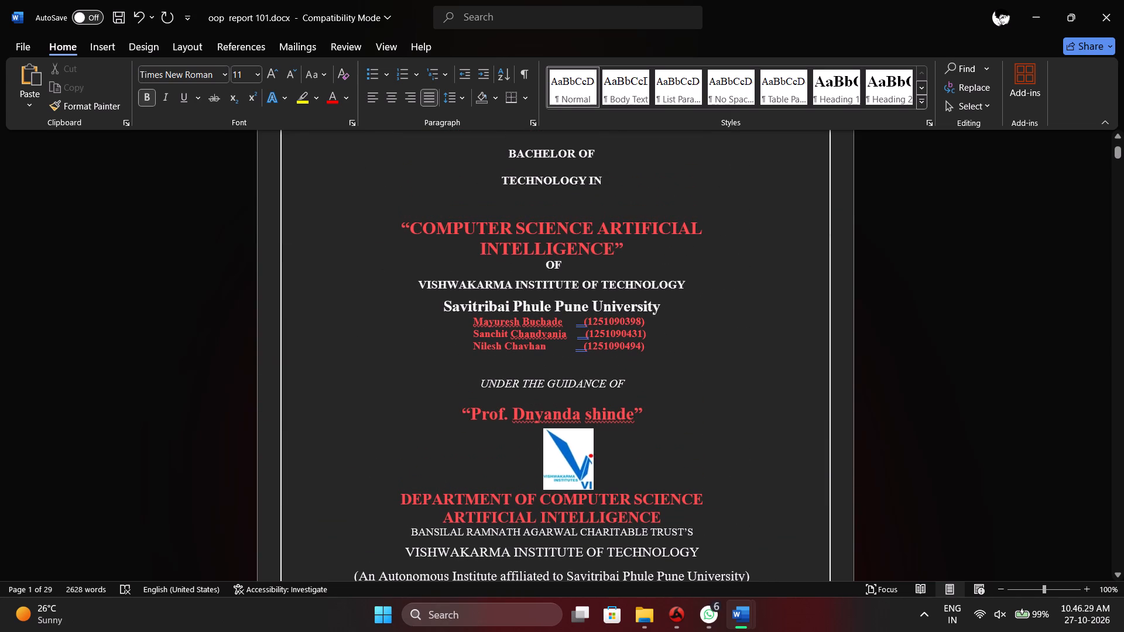
{"action": "left_click_drag", "start_coordinate": [474, 330], "coordinate": [651, 332]}
{"action": "key", "text": "ctrl+c"}
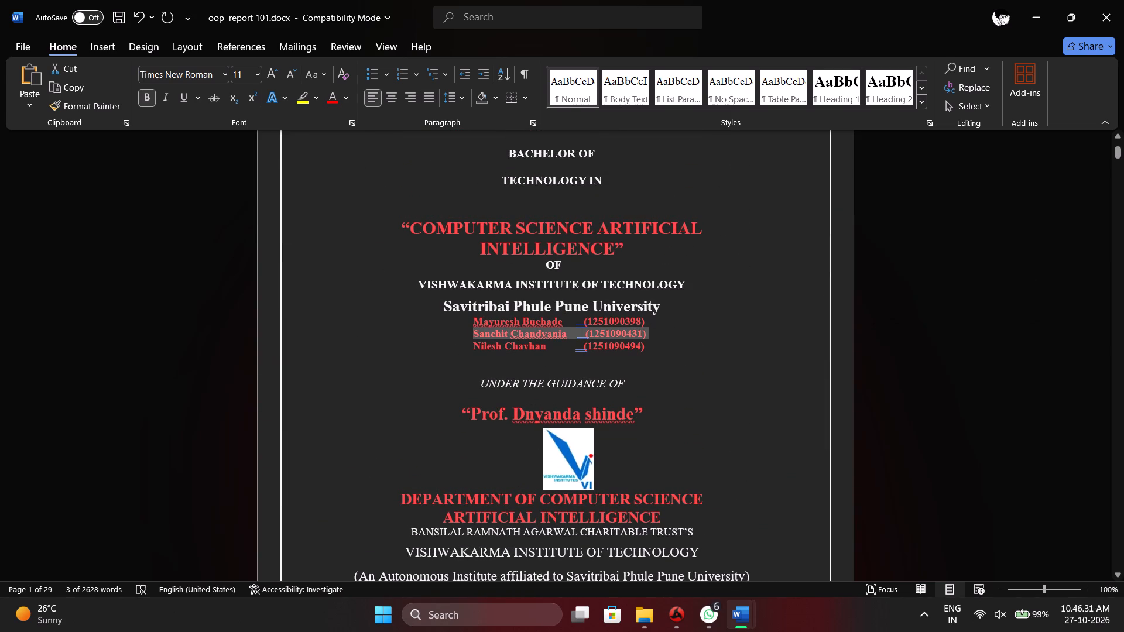
{"action": "scroll", "coordinate": [575, 492], "scroll_direction": "down", "scroll_amount": 20}
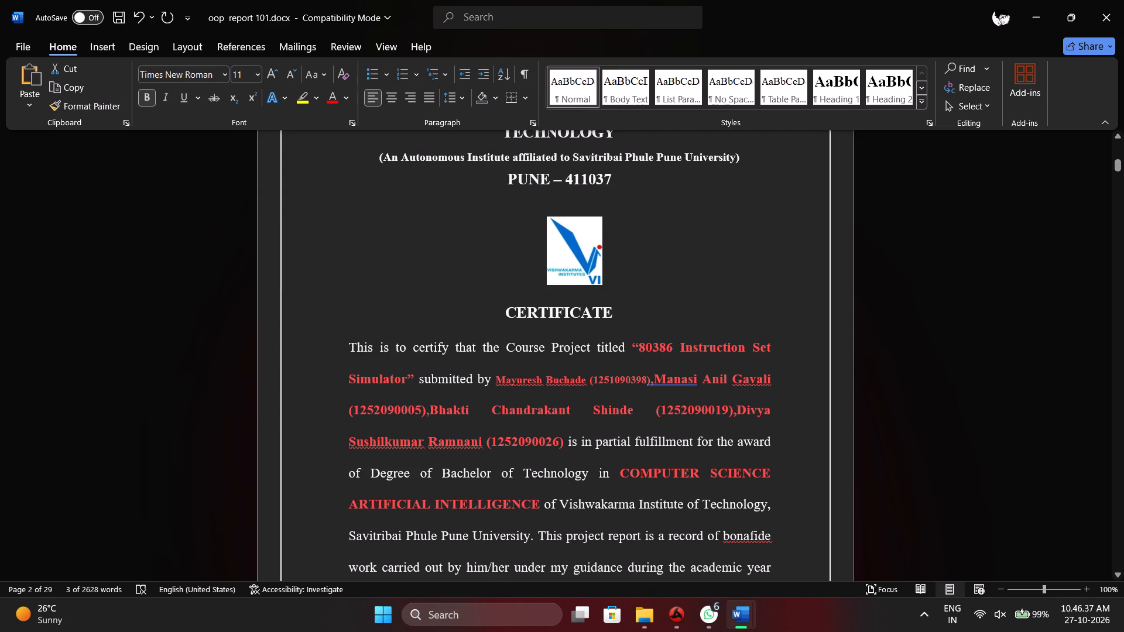
{"action": "left_click_drag", "start_coordinate": [653, 381], "coordinate": [423, 418]}
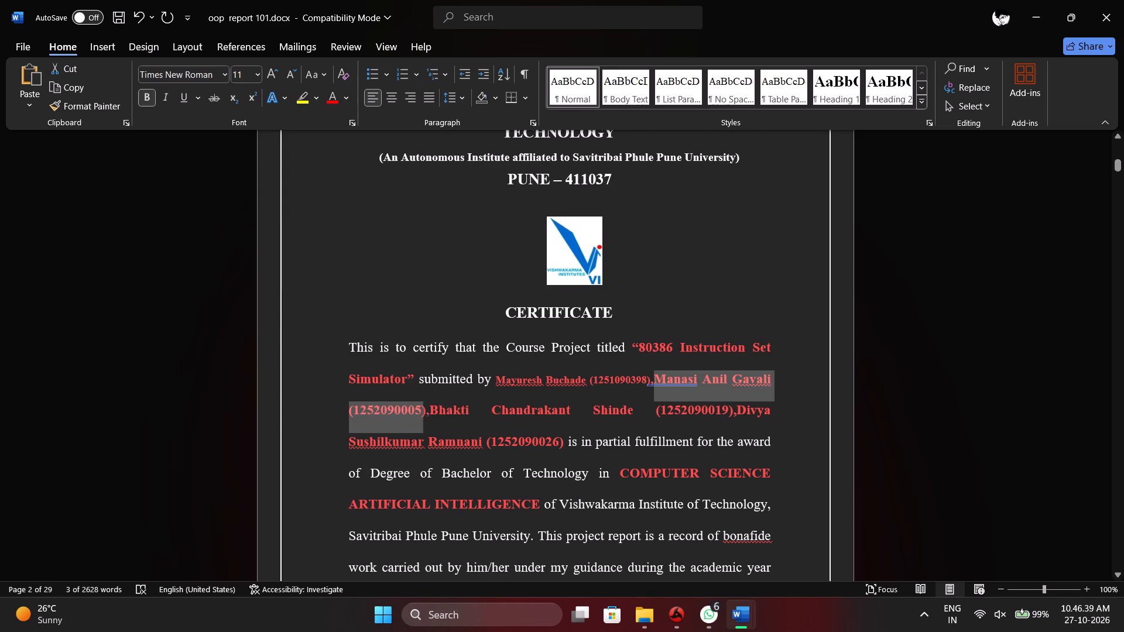
{"action": "left_click_drag", "start_coordinate": [423, 418], "coordinate": [426, 418]}
{"action": "key", "text": "ctrl+v"}
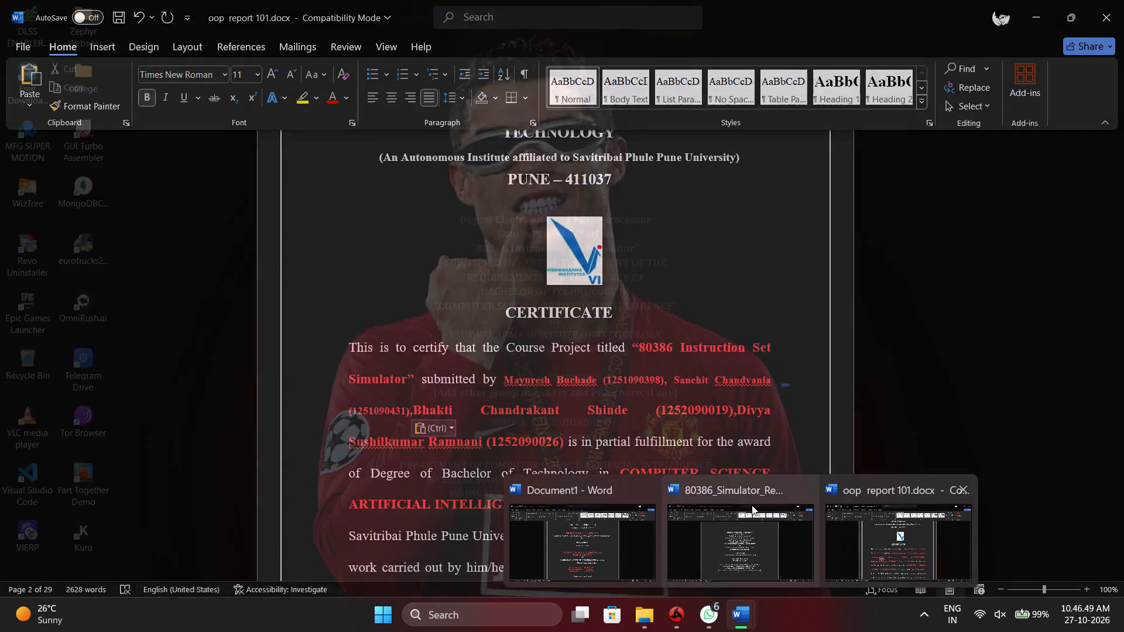
Replace the last two old students' names and IDs in the certificate text with the third group member's entry copied from the title page.
{"action": "scroll", "coordinate": [508, 383], "scroll_direction": "up", "scroll_amount": 16}
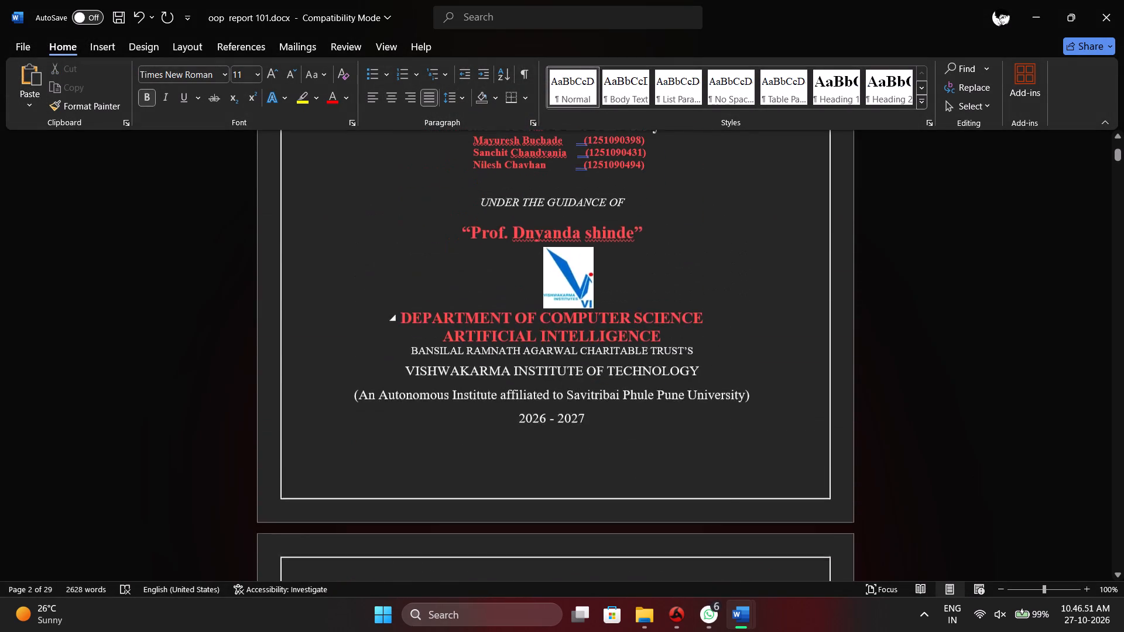
{"action": "scroll", "coordinate": [507, 380], "scroll_direction": "up", "scroll_amount": 1}
{"action": "left_click_drag", "start_coordinate": [473, 238], "coordinate": [525, 241]}
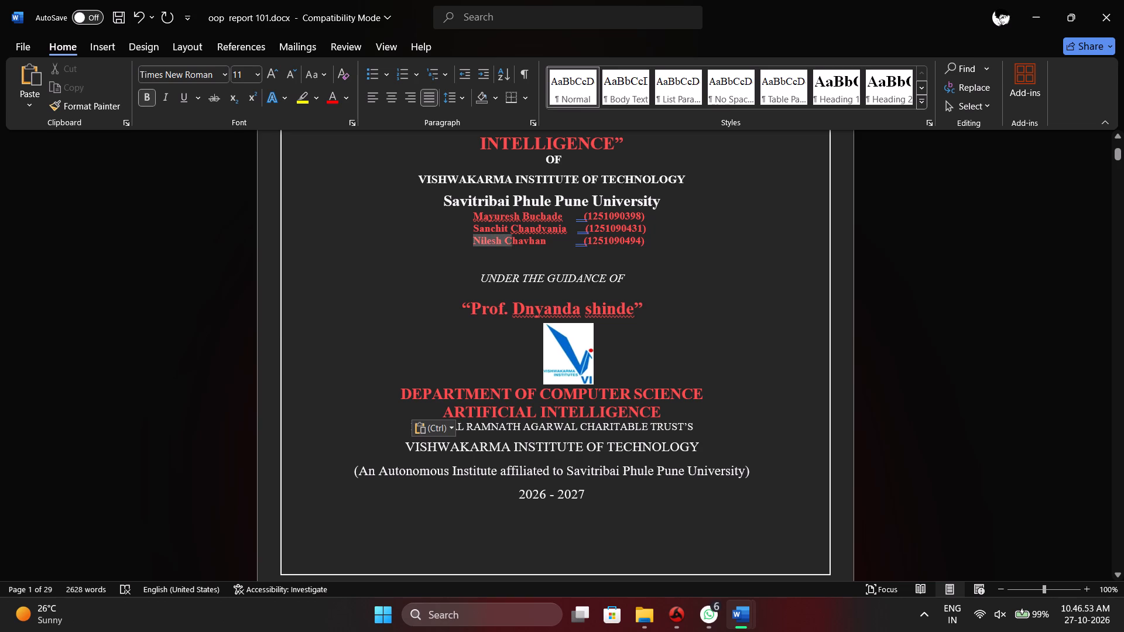
{"action": "left_click_drag", "start_coordinate": [525, 241], "coordinate": [646, 242]}
{"action": "key", "text": "ctrl+c"}
{"action": "scroll", "coordinate": [638, 246], "scroll_direction": "down", "scroll_amount": 18}
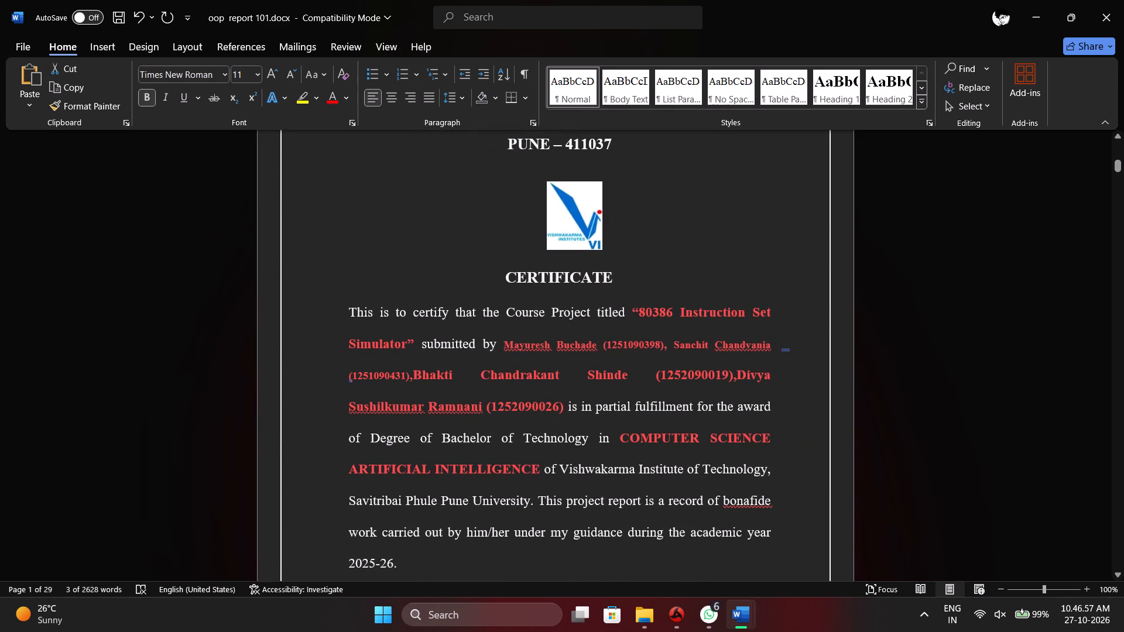
{"action": "left_click_drag", "start_coordinate": [413, 373], "coordinate": [560, 404]}
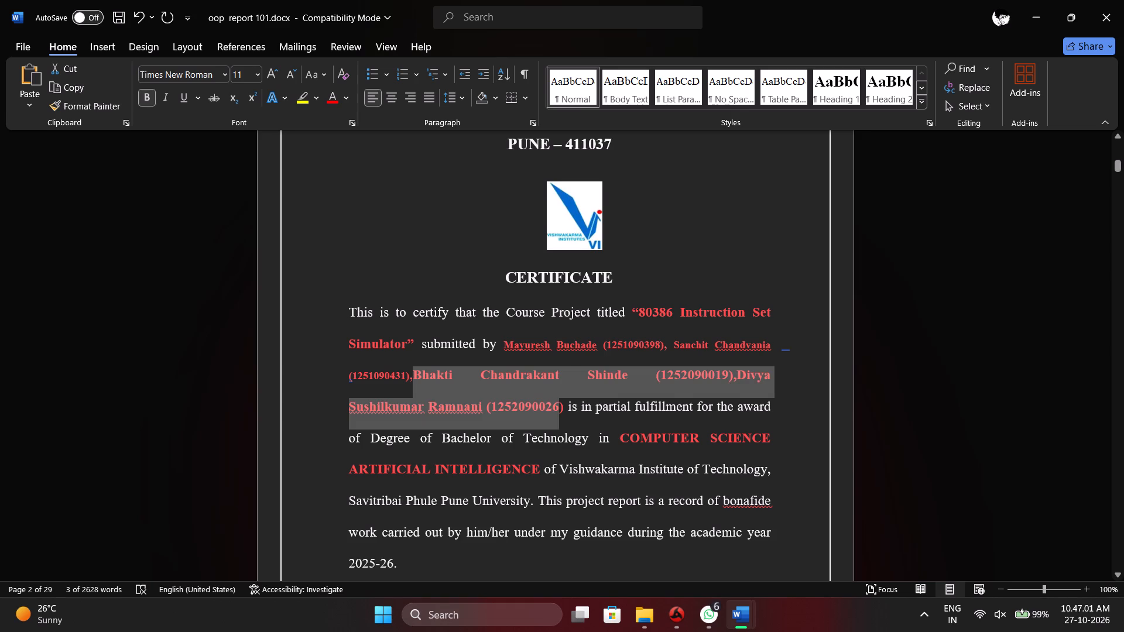
{"action": "left_click_drag", "start_coordinate": [560, 404], "coordinate": [563, 406]}
{"action": "key", "text": "ctrl+v"}
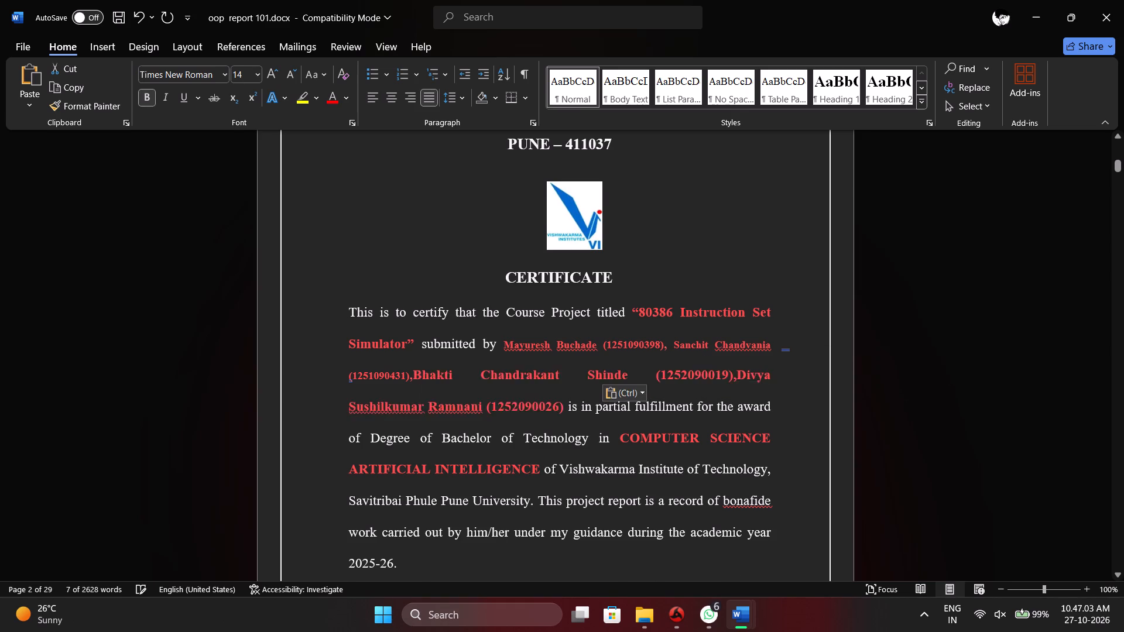
Reduce the wide gap between the third member's name and ID in the certificate text to a single space.
{"action": "left_click", "coordinate": [521, 393]}
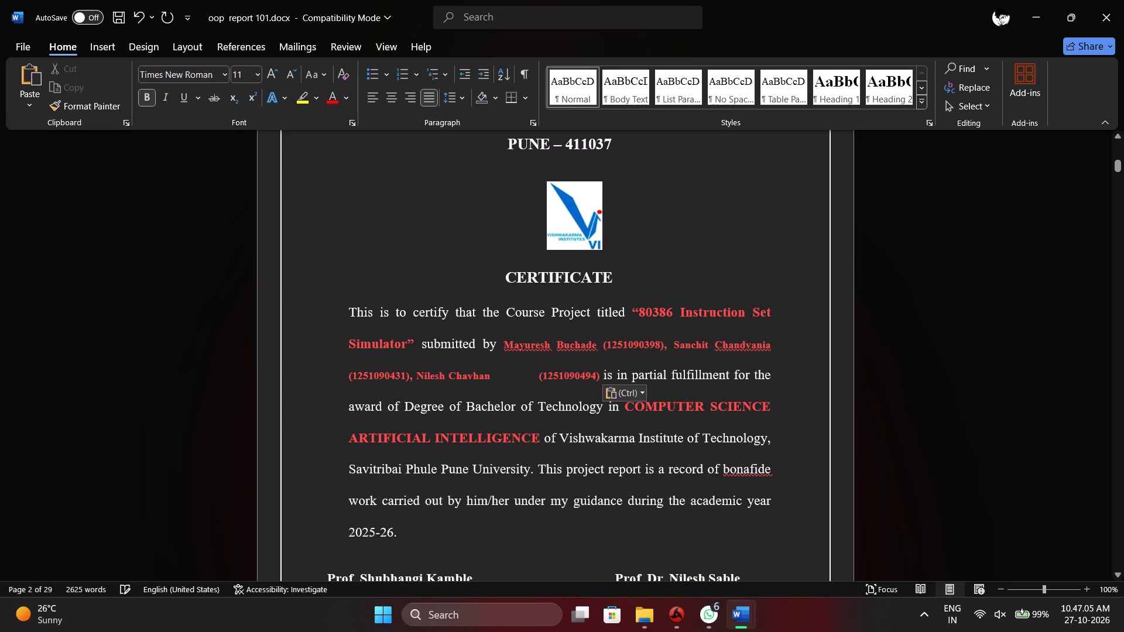
{"action": "key", "text": "BackSpace"}
{"action": "key", "text": "Right"}
{"action": "key", "text": "Right"}
{"action": "key", "text": "Right"}
{"action": "key", "text": "Right"}
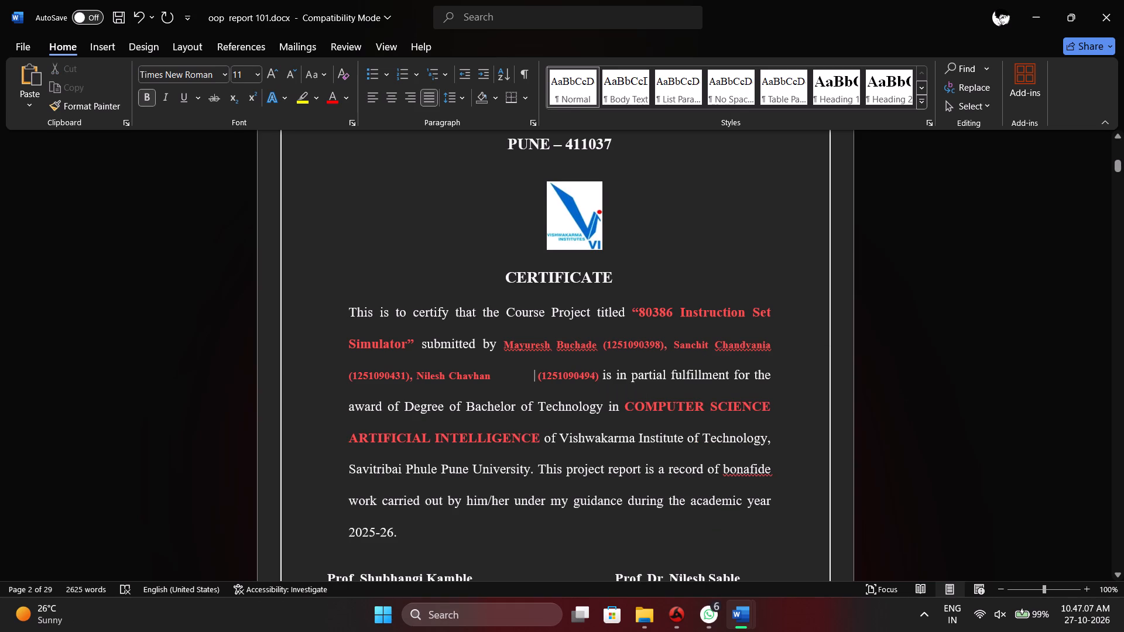
{"action": "key", "text": "Right"}
{"action": "key", "text": "Right"}
{"action": "key", "text": "Left"}
{"action": "key", "text": "BackSpace"}
{"action": "key", "text": "BackSpace"}
{"action": "key", "text": "BackSpace"}
{"action": "key", "text": "BackSpace"}
{"action": "key", "text": "BackSpace"}
{"action": "key", "text": "BackSpace"}
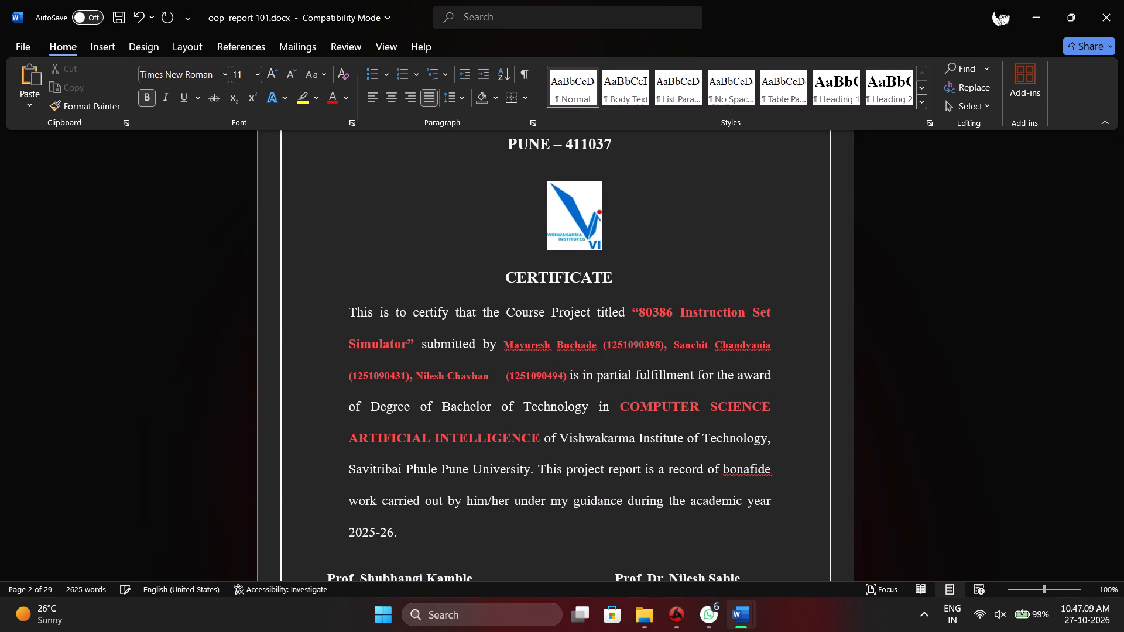
{"action": "key", "text": "BackSpace"}
{"action": "key", "text": "BackSpace"}
{"action": "key", "text": "BackSpace"}
{"action": "key", "text": "BackSpace"}
{"action": "key", "text": "BackSpace"}
{"action": "key", "text": "BackSpace"}
{"action": "key", "text": "BackSpace"}
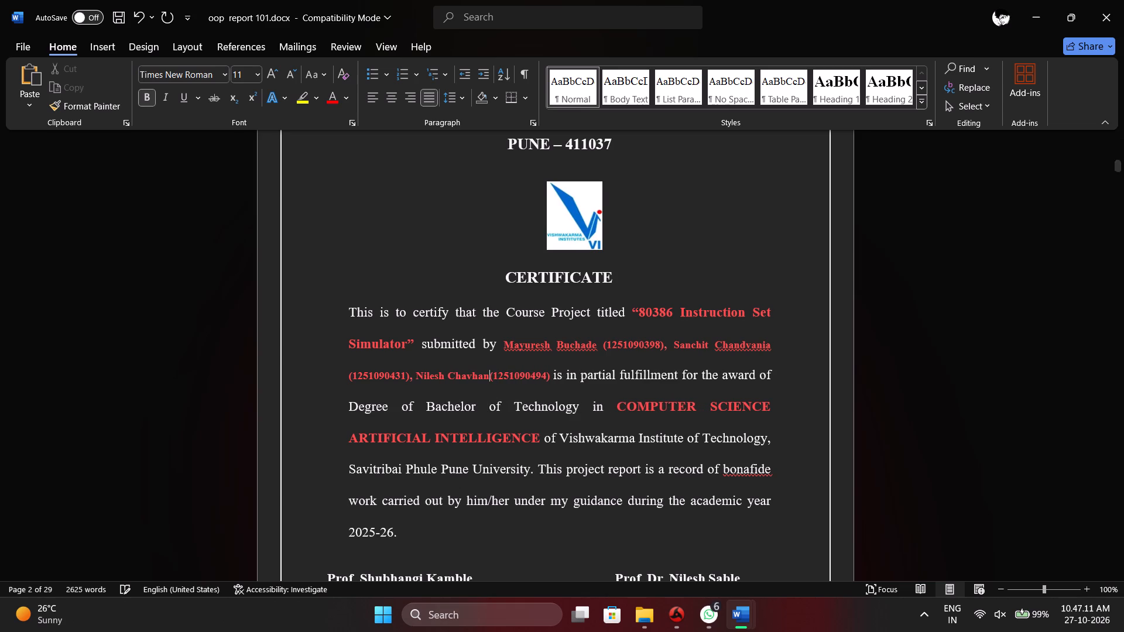
{"action": "key", "text": "space"}
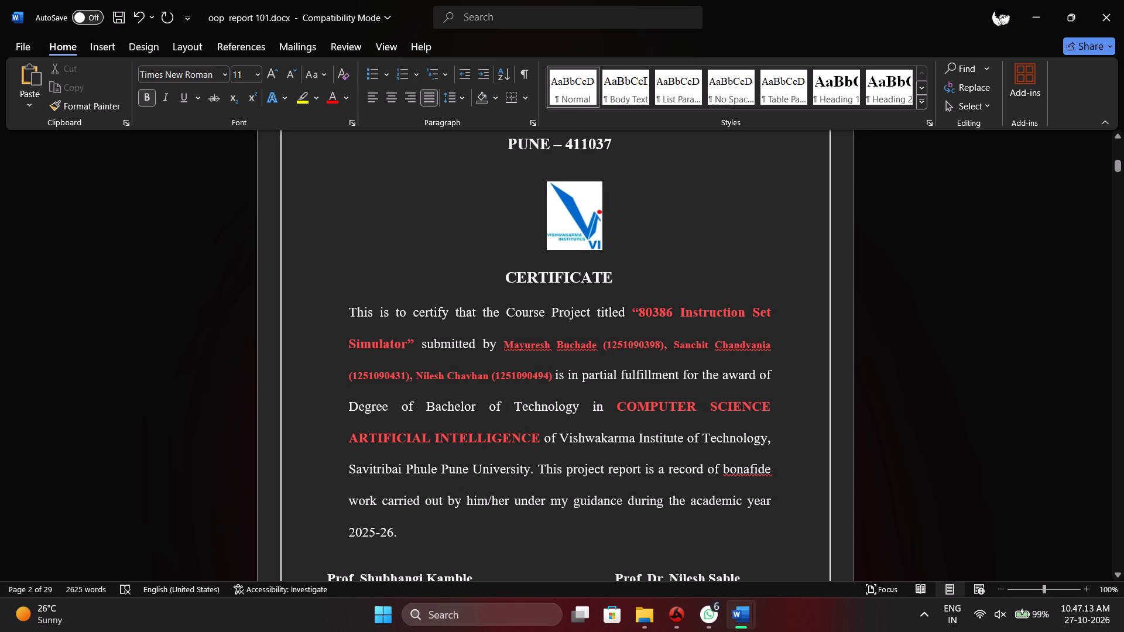
Set the font size of all three members' names and IDs in the certificate text to 14.
{"action": "scroll", "coordinate": [575, 349], "scroll_direction": "right", "scroll_amount": 1}
{"action": "double_click", "coordinate": [447, 316]}
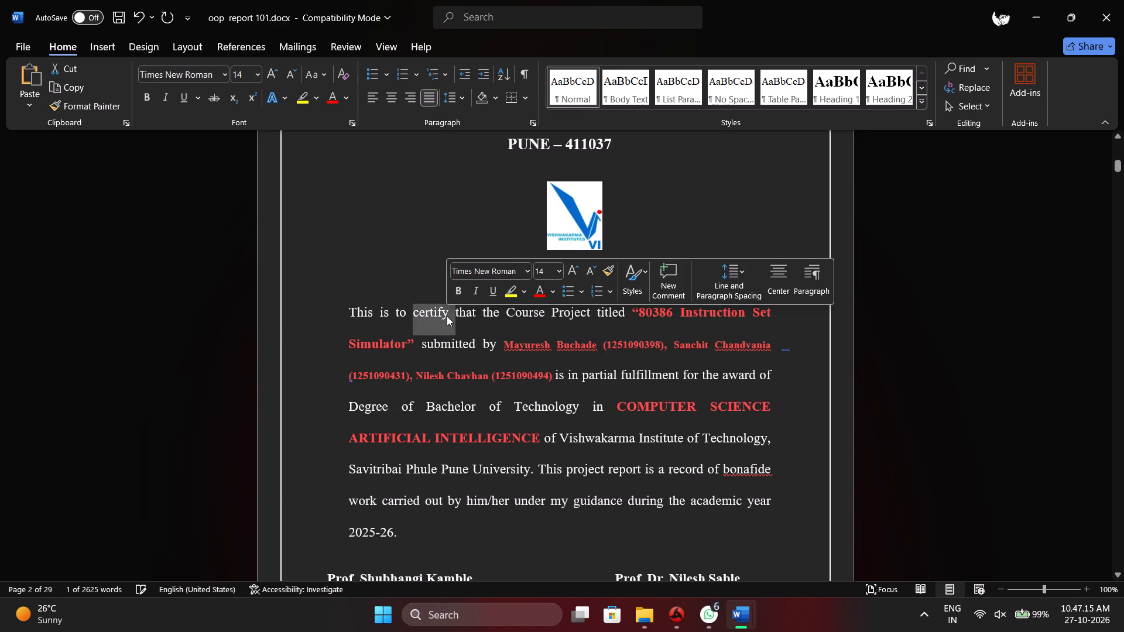
{"action": "left_click", "coordinate": [447, 315]}
{"action": "triple_click", "coordinate": [476, 470]}
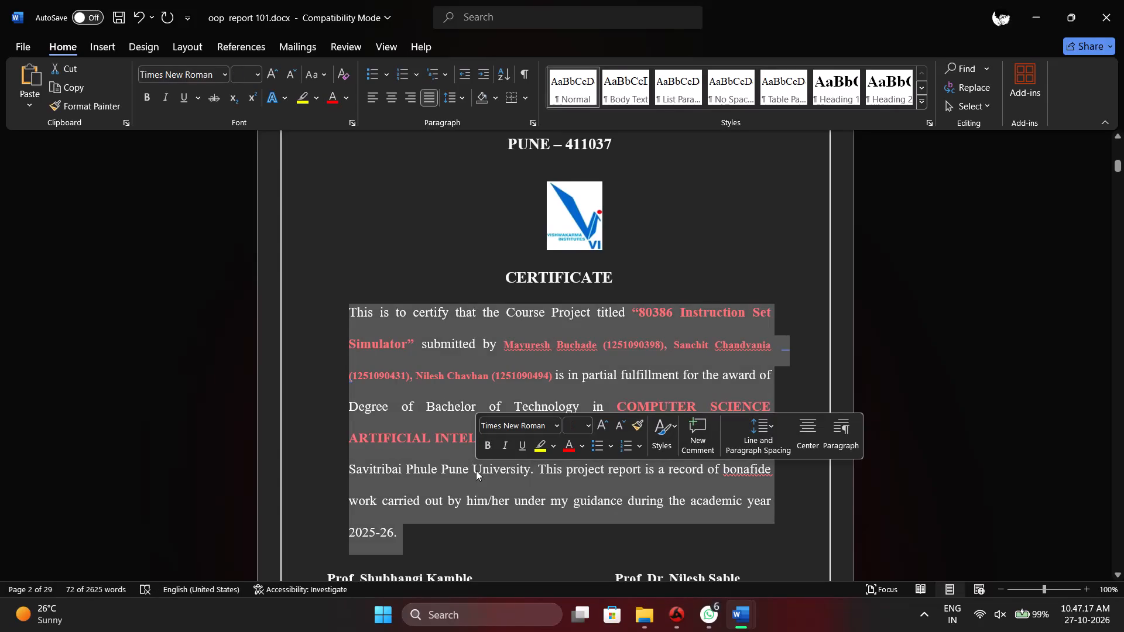
{"action": "left_click", "coordinate": [473, 473]}
{"action": "double_click", "coordinate": [448, 442]}
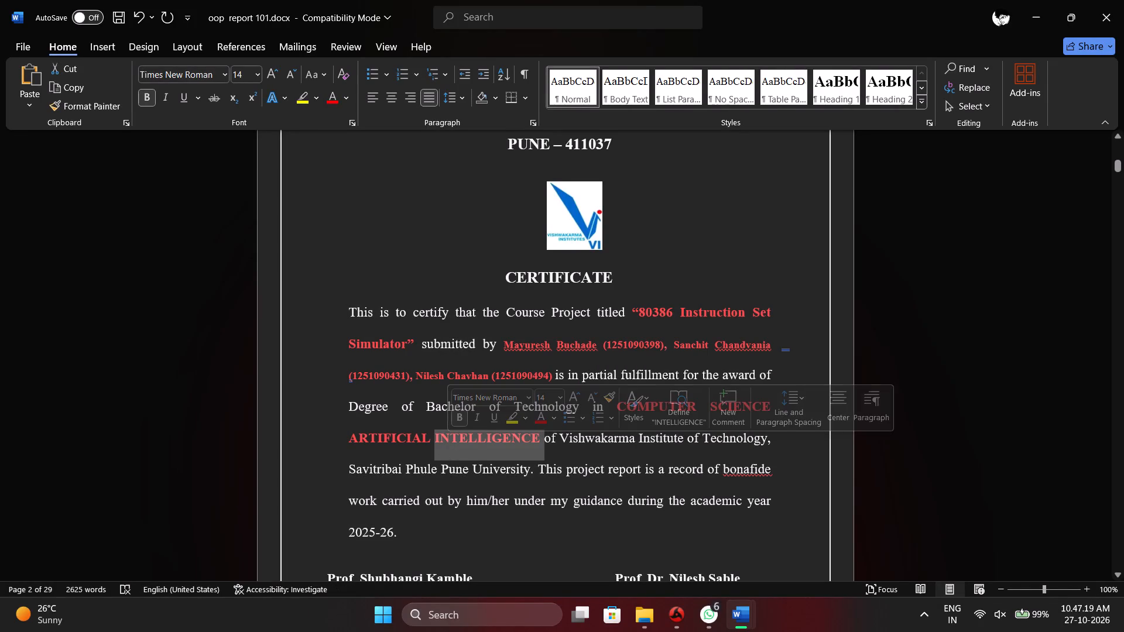
{"action": "double_click", "coordinate": [474, 507]}
{"action": "left_click", "coordinate": [457, 507]}
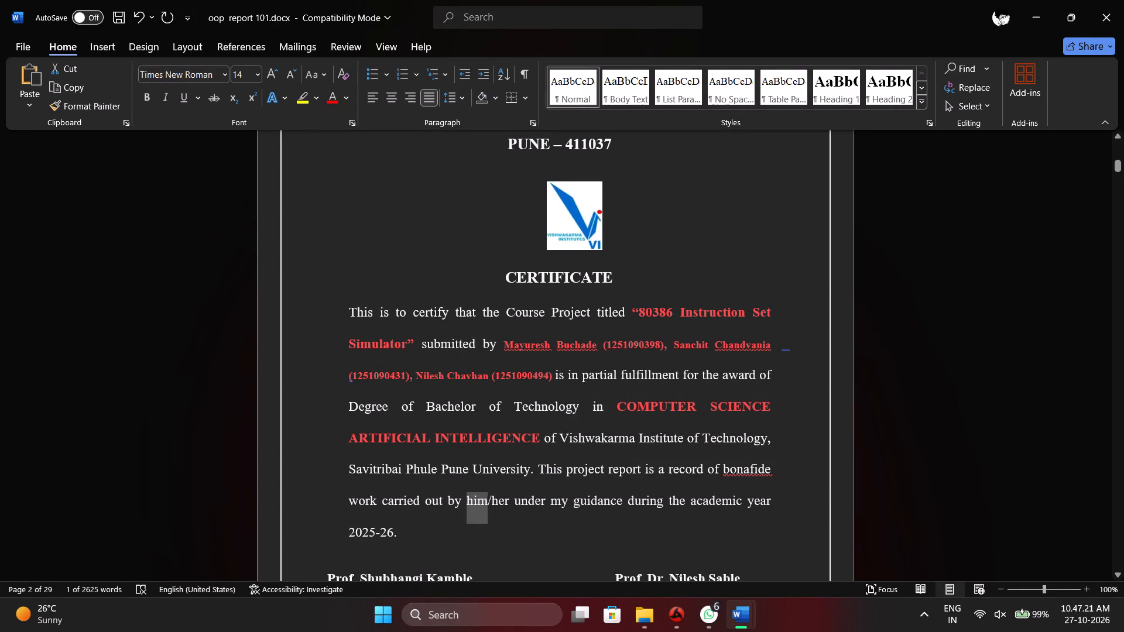
{"action": "left_click_drag", "start_coordinate": [502, 342], "coordinate": [503, 342]}
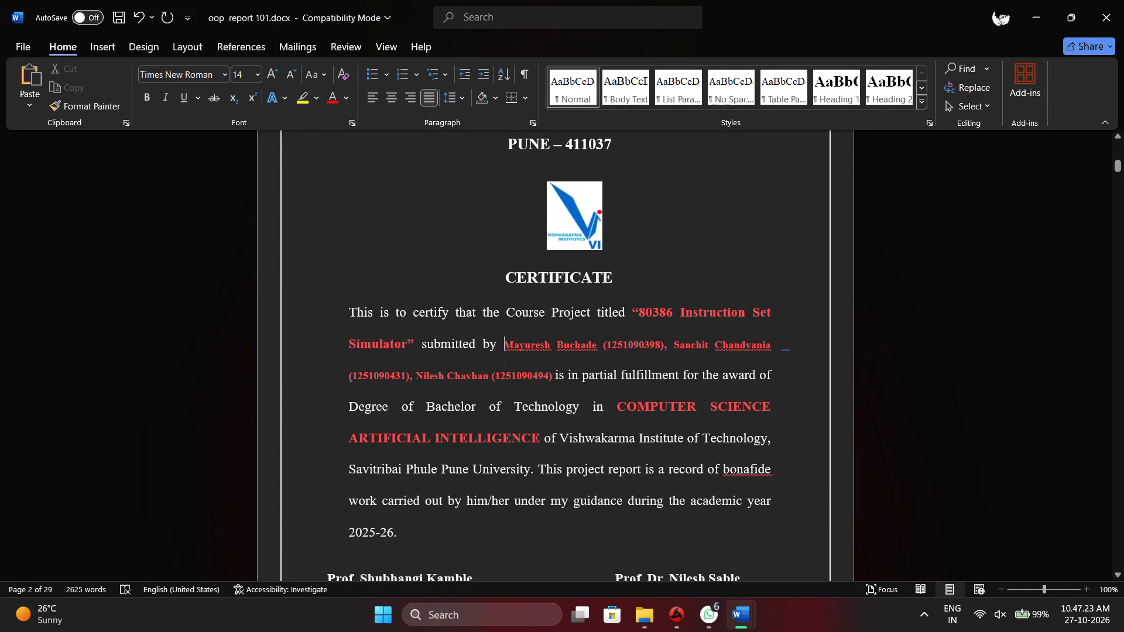
{"action": "left_click_drag", "start_coordinate": [503, 342], "coordinate": [555, 375]}
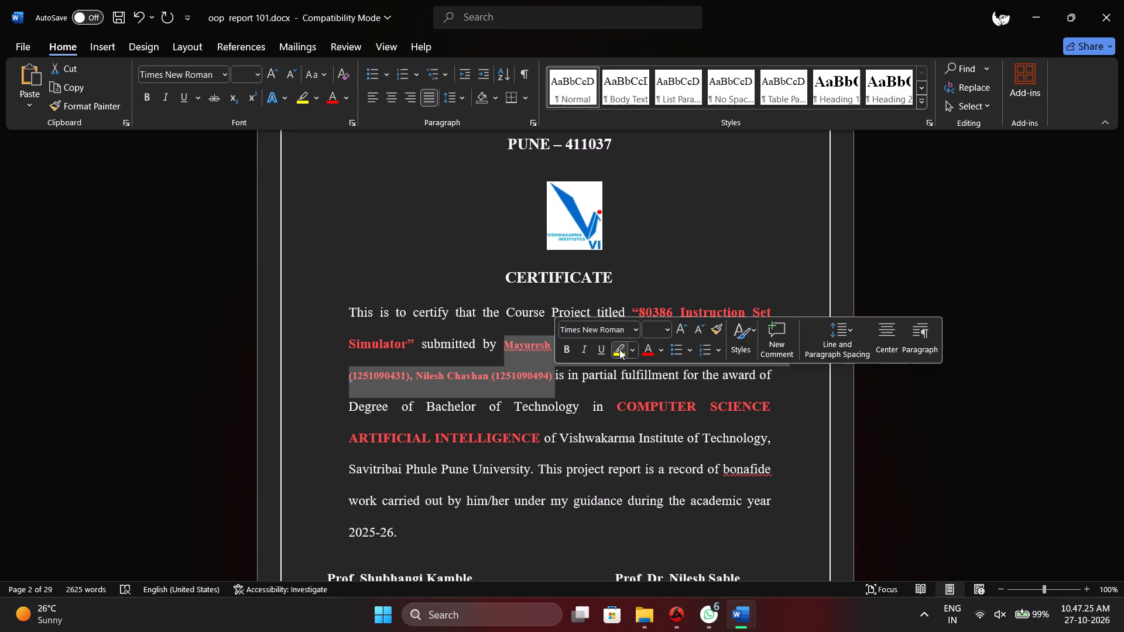
{"action": "left_click", "coordinate": [648, 332]}
{"action": "type", "text": "14"}
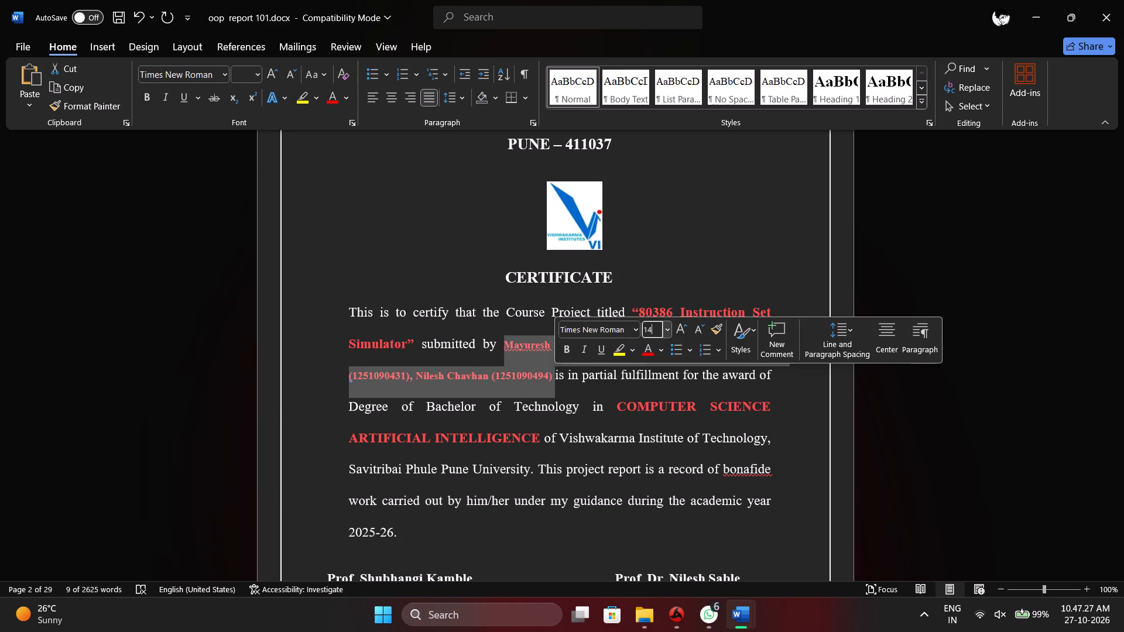
{"action": "key", "text": "Return"}
{"action": "left_click", "coordinate": [418, 261]}
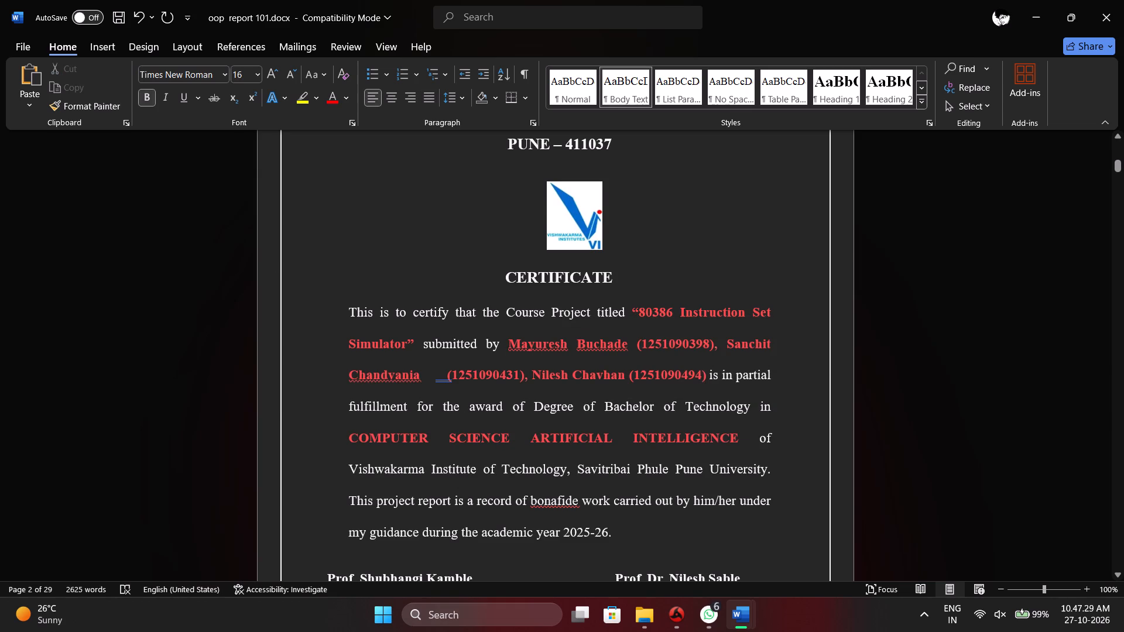
Replace the old guide's name above "Guide" on the certificate page with the guide's name copied from the title page.
{"action": "scroll", "coordinate": [542, 481], "scroll_direction": "down", "scroll_amount": 1}
{"action": "scroll", "coordinate": [479, 362], "scroll_direction": "down", "scroll_amount": 5}
{"action": "scroll", "coordinate": [503, 374], "scroll_direction": "up", "scroll_amount": 3}
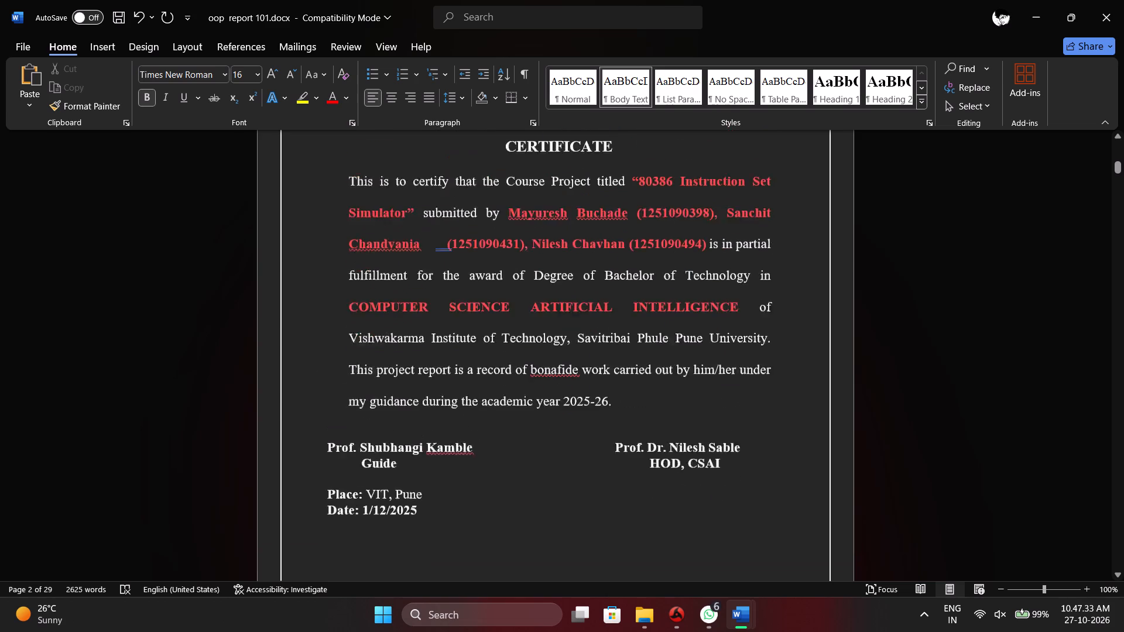
{"action": "scroll", "coordinate": [503, 374], "scroll_direction": "up", "scroll_amount": 20}
{"action": "scroll", "coordinate": [503, 374], "scroll_direction": "up", "scroll_amount": 12}
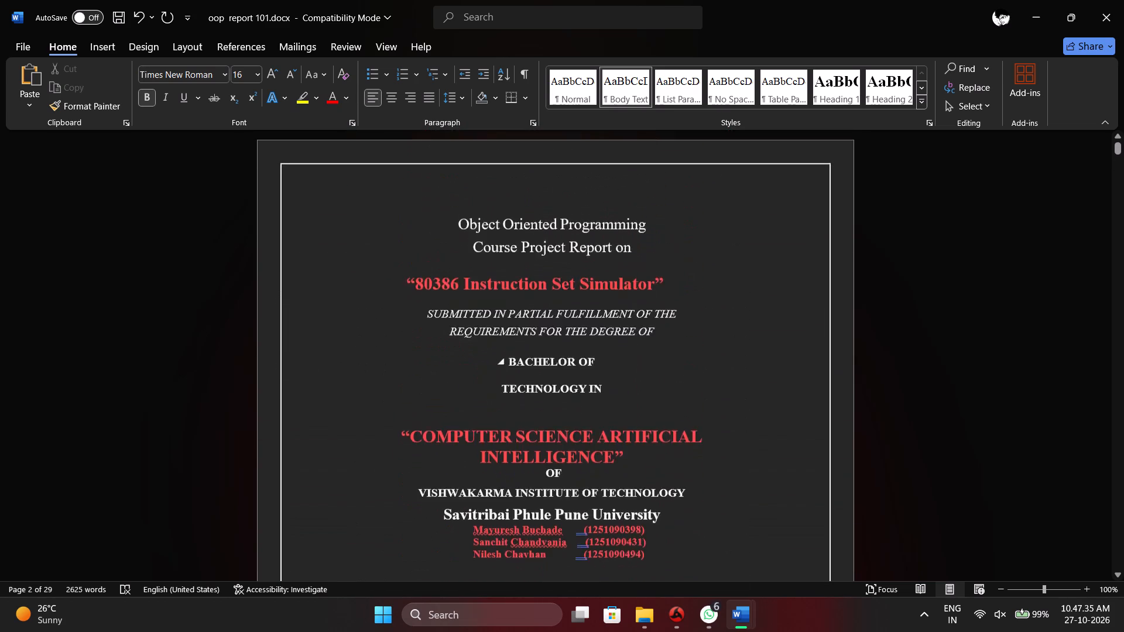
{"action": "scroll", "coordinate": [504, 370], "scroll_direction": "down", "scroll_amount": 10}
{"action": "left_click_drag", "start_coordinate": [515, 273], "coordinate": [597, 273]}
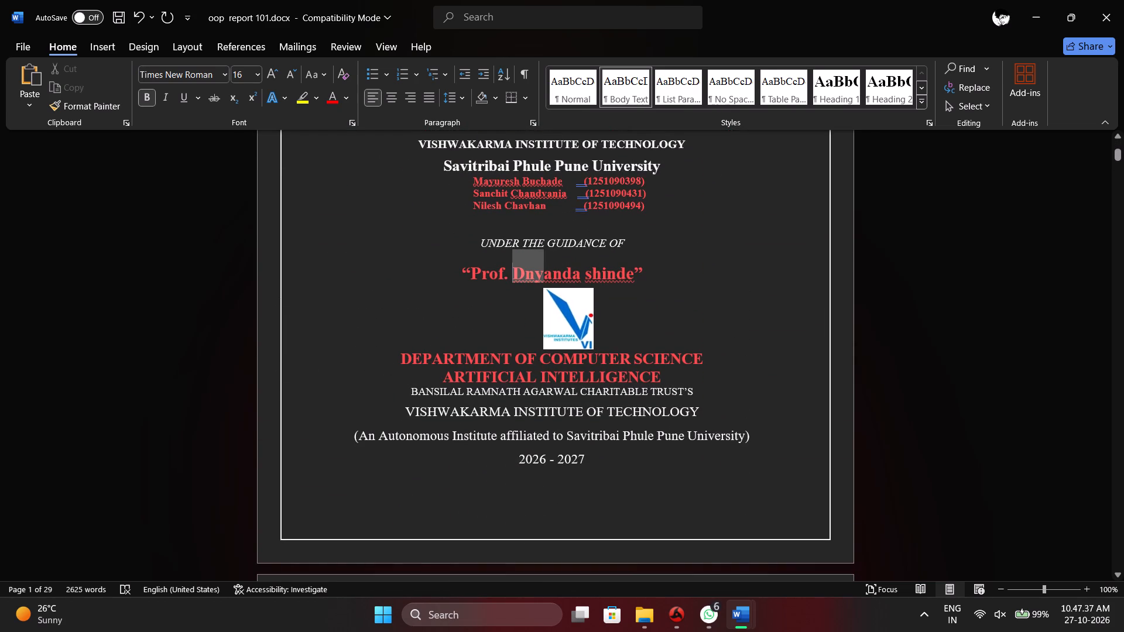
{"action": "left_click_drag", "start_coordinate": [597, 273], "coordinate": [630, 273]}
{"action": "key", "text": "ctrl+c"}
{"action": "scroll", "coordinate": [630, 274], "scroll_direction": "down", "scroll_amount": 5}
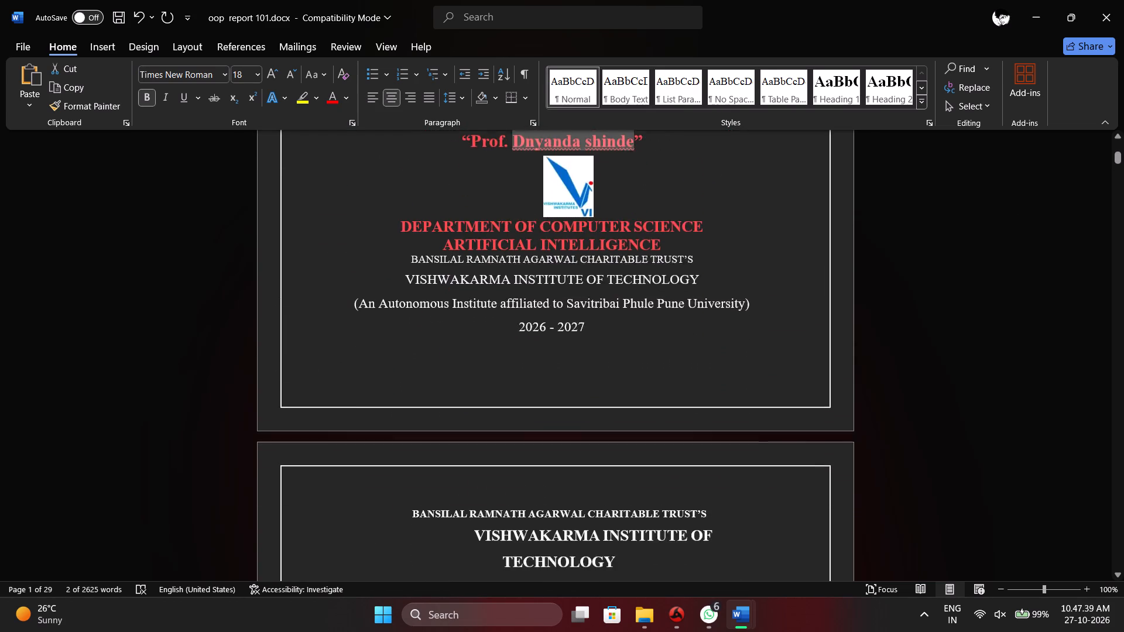
{"action": "scroll", "coordinate": [630, 274], "scroll_direction": "down", "scroll_amount": 17}
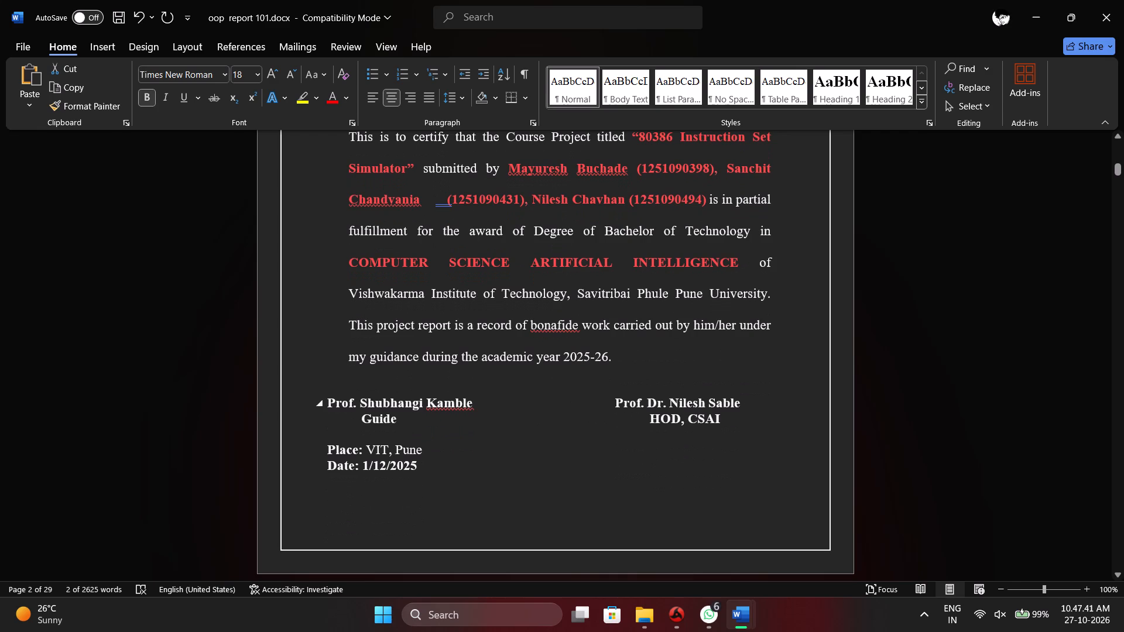
{"action": "left_click_drag", "start_coordinate": [363, 401], "coordinate": [476, 401]}
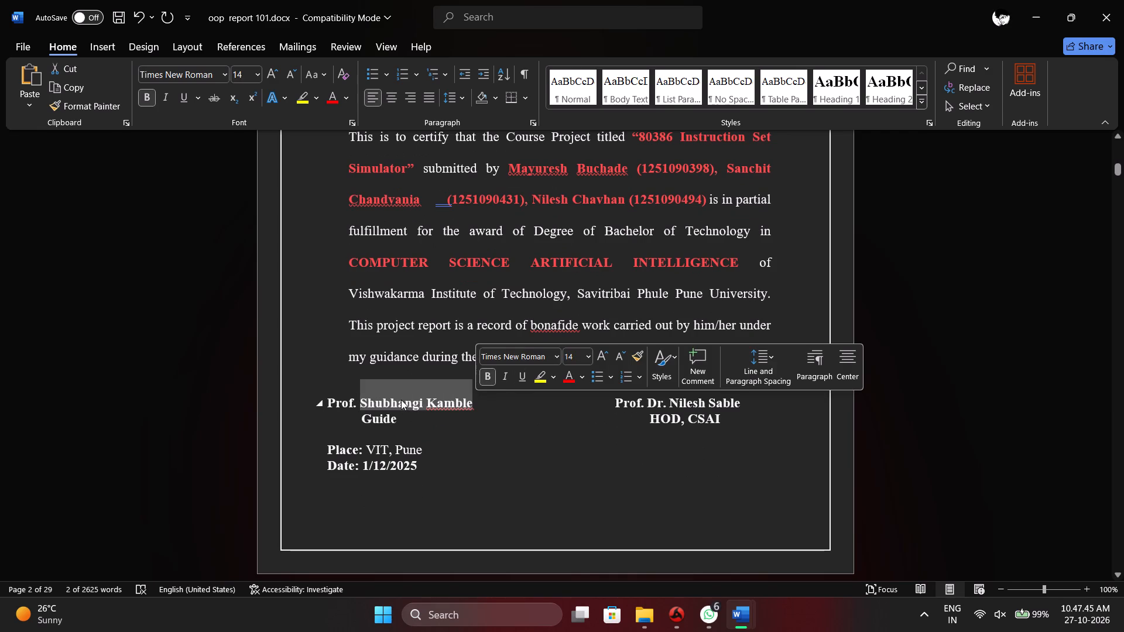
{"action": "key", "text": "ctrl+v"}
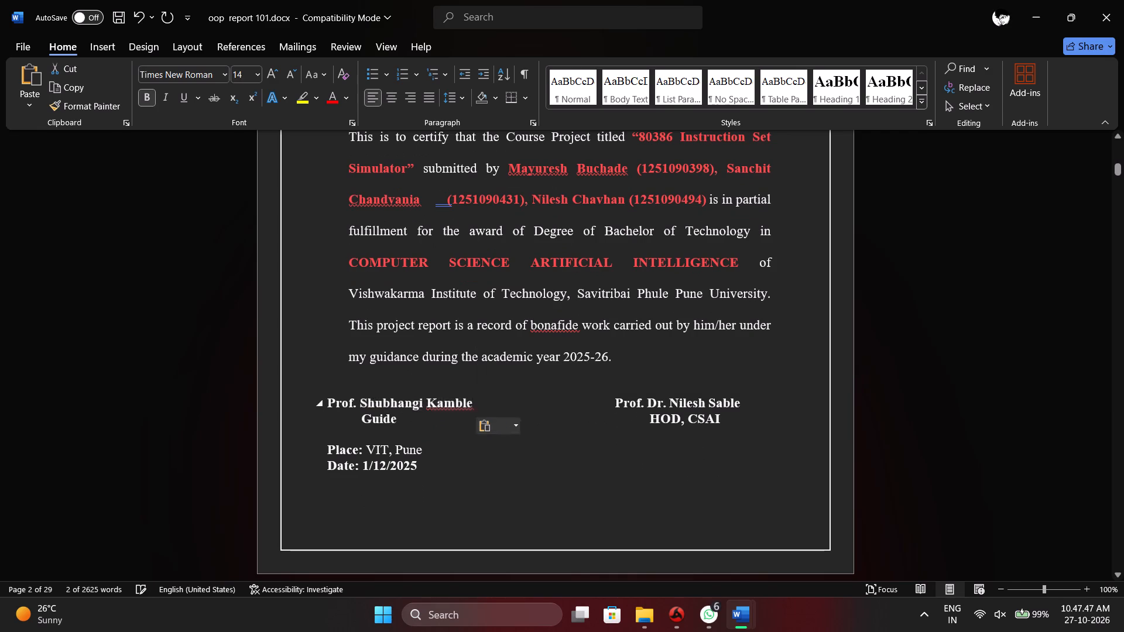
Format the pasted guide's name on the certificate page as bold with font size 14.
{"action": "double_click", "coordinate": [407, 400]}
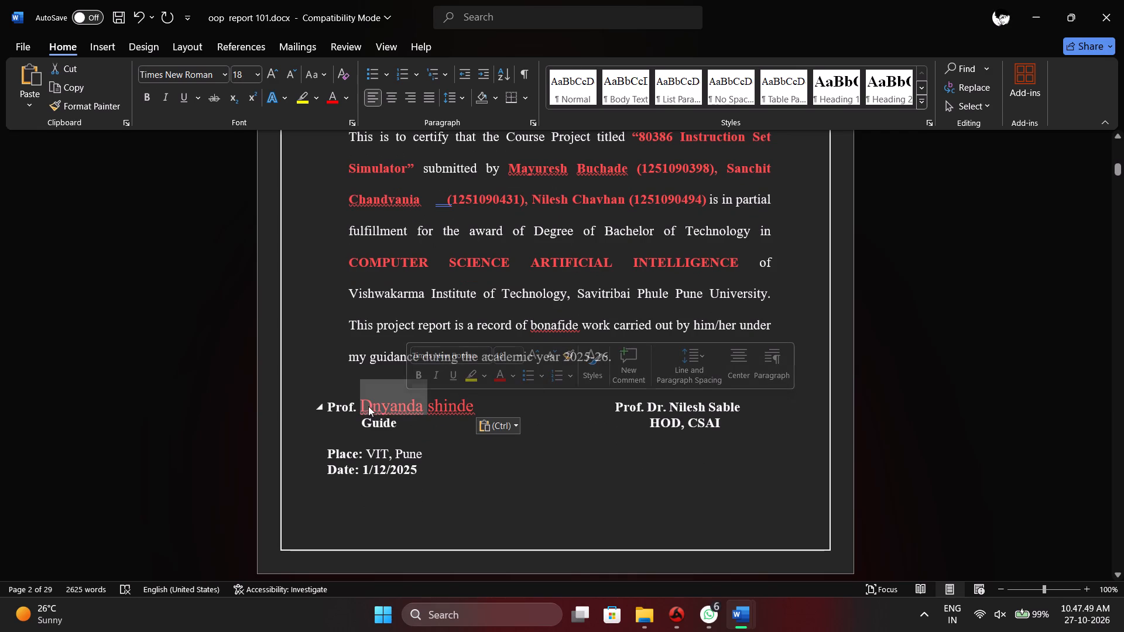
{"action": "left_click", "coordinate": [368, 406]}
{"action": "left_click_drag", "start_coordinate": [362, 405], "coordinate": [470, 403]}
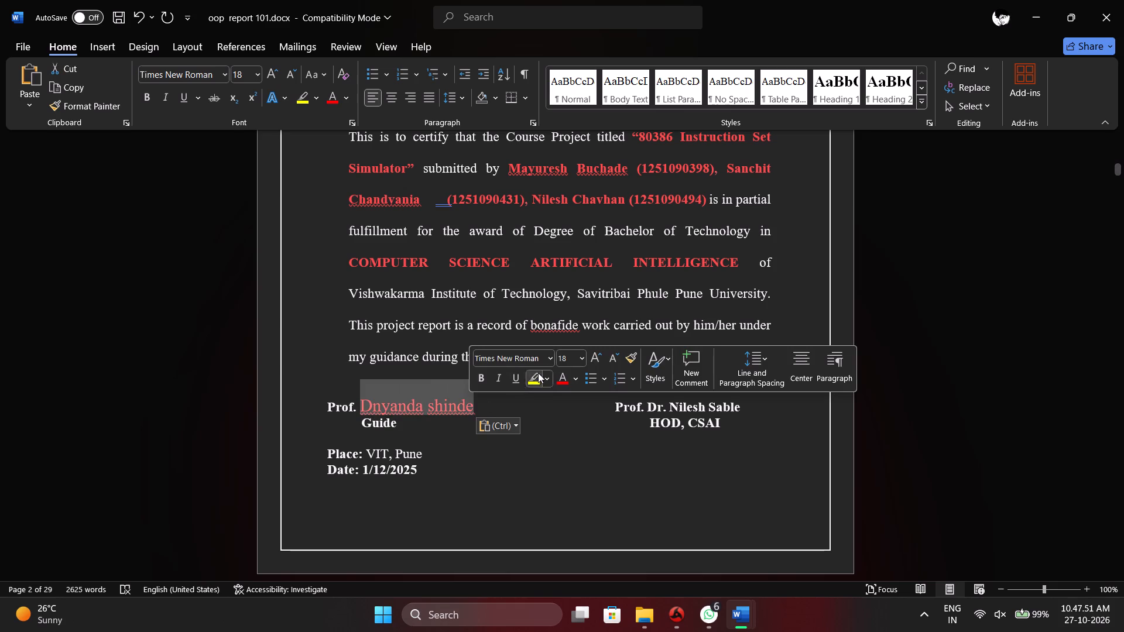
{"action": "left_click", "coordinate": [562, 356]}
{"action": "type", "text": "14"}
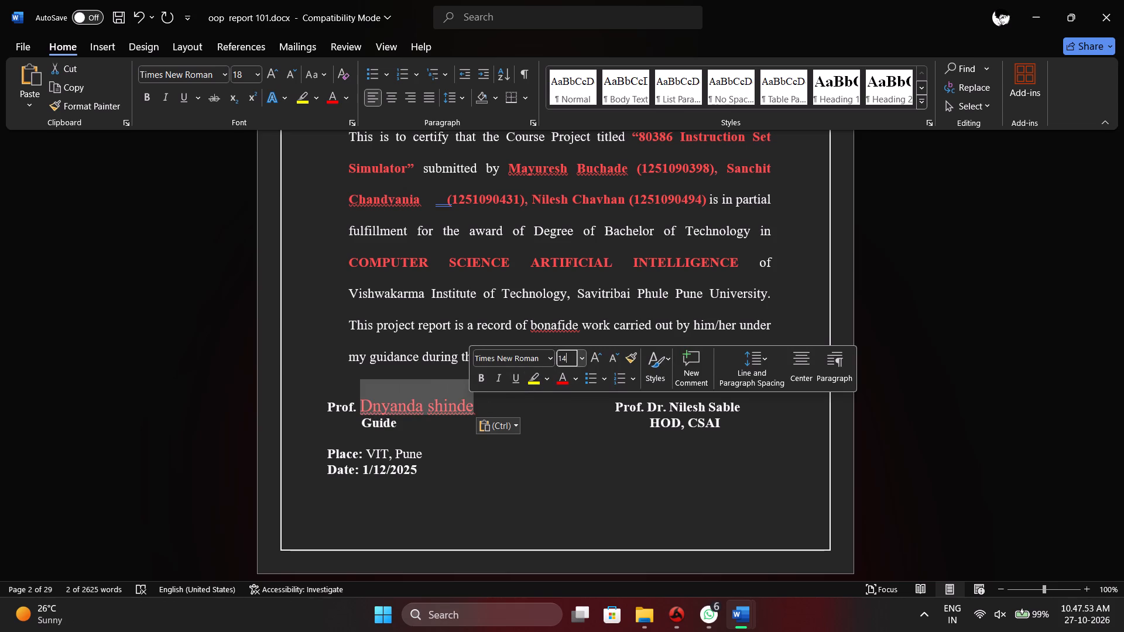
{"action": "key", "text": "Return"}
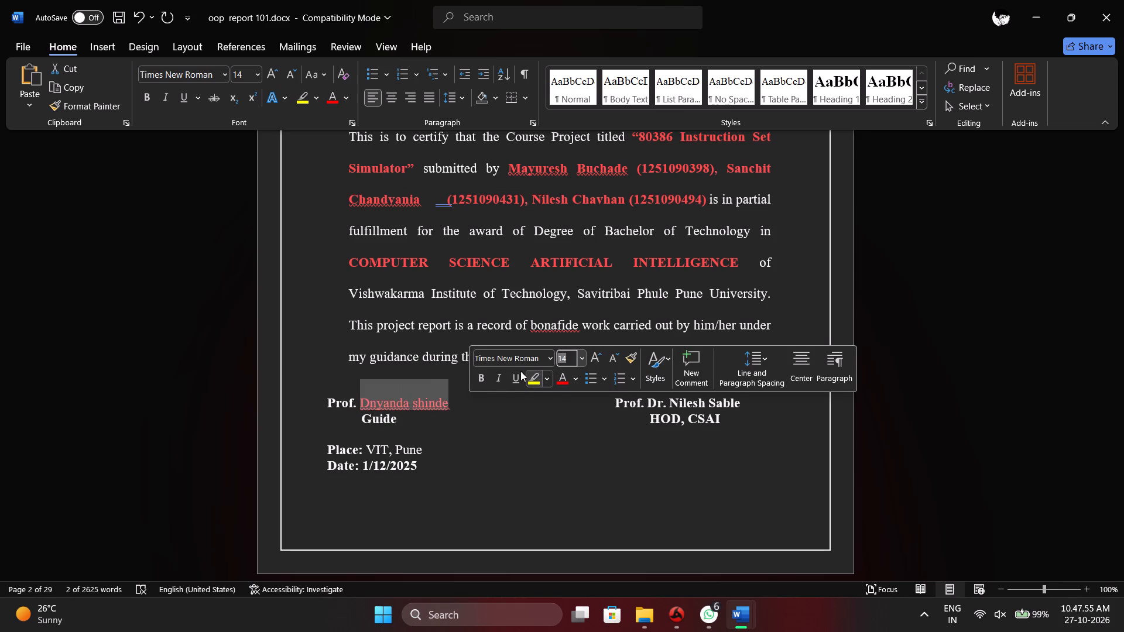
{"action": "left_click", "coordinate": [482, 374]}
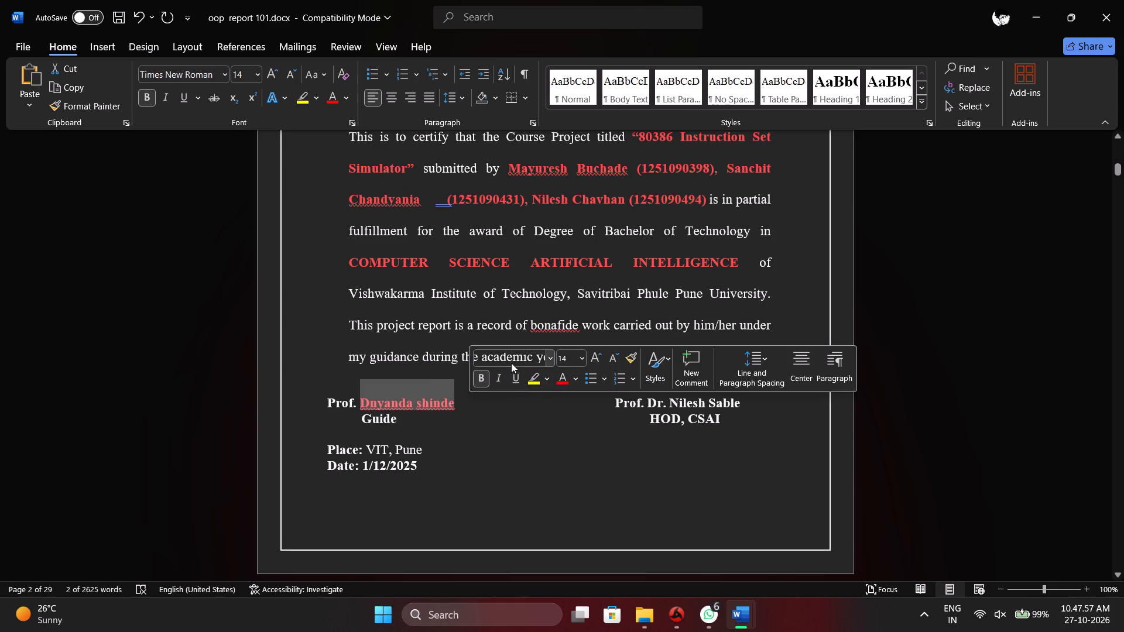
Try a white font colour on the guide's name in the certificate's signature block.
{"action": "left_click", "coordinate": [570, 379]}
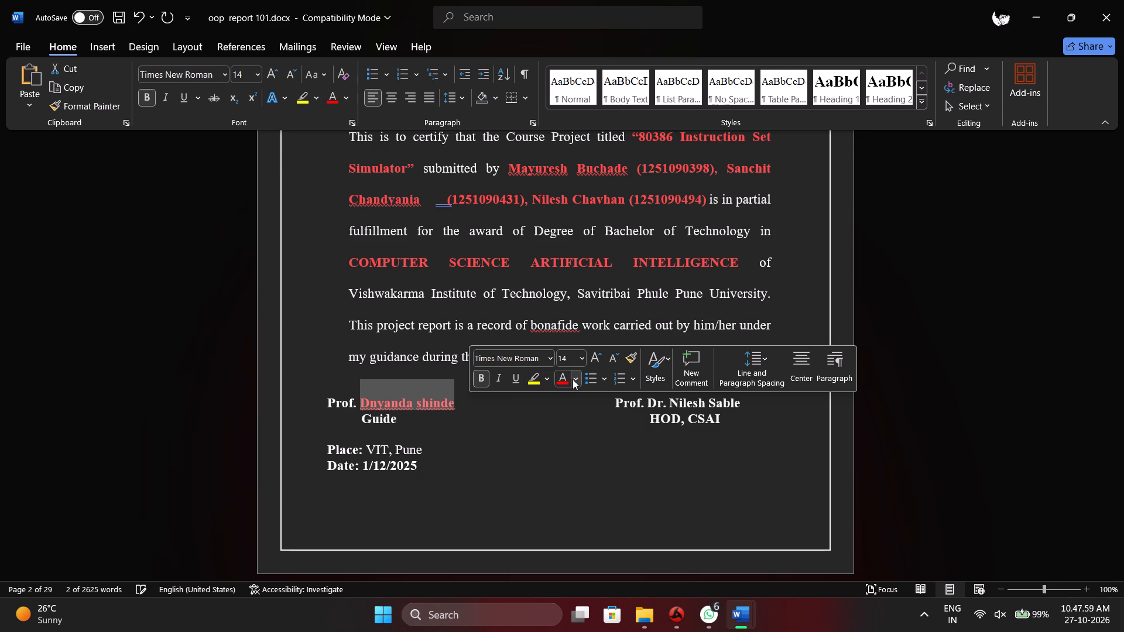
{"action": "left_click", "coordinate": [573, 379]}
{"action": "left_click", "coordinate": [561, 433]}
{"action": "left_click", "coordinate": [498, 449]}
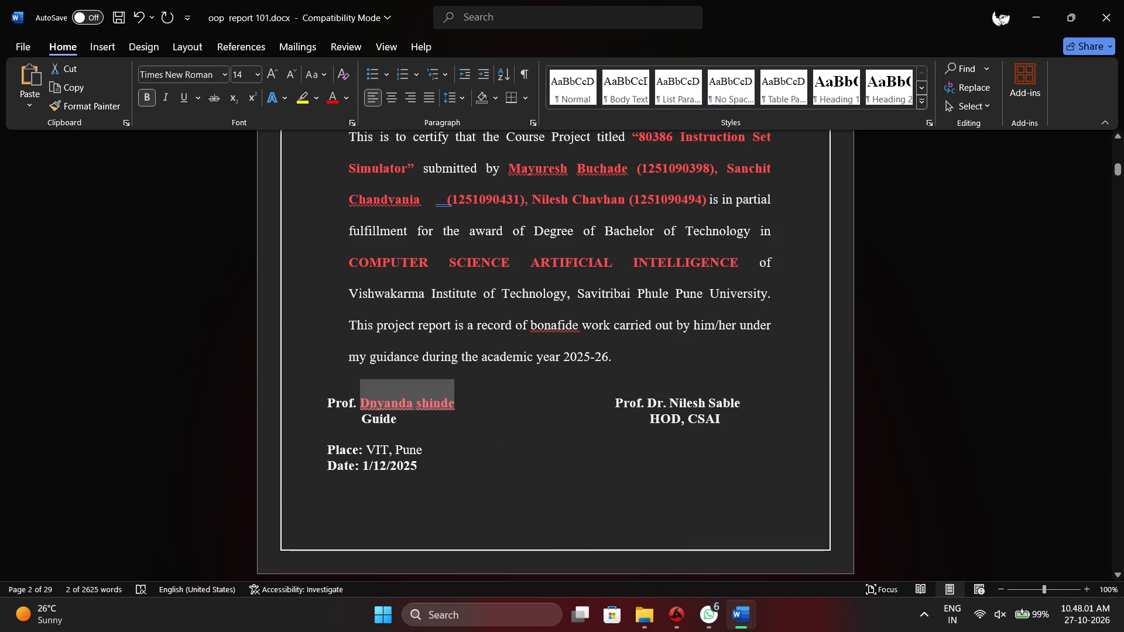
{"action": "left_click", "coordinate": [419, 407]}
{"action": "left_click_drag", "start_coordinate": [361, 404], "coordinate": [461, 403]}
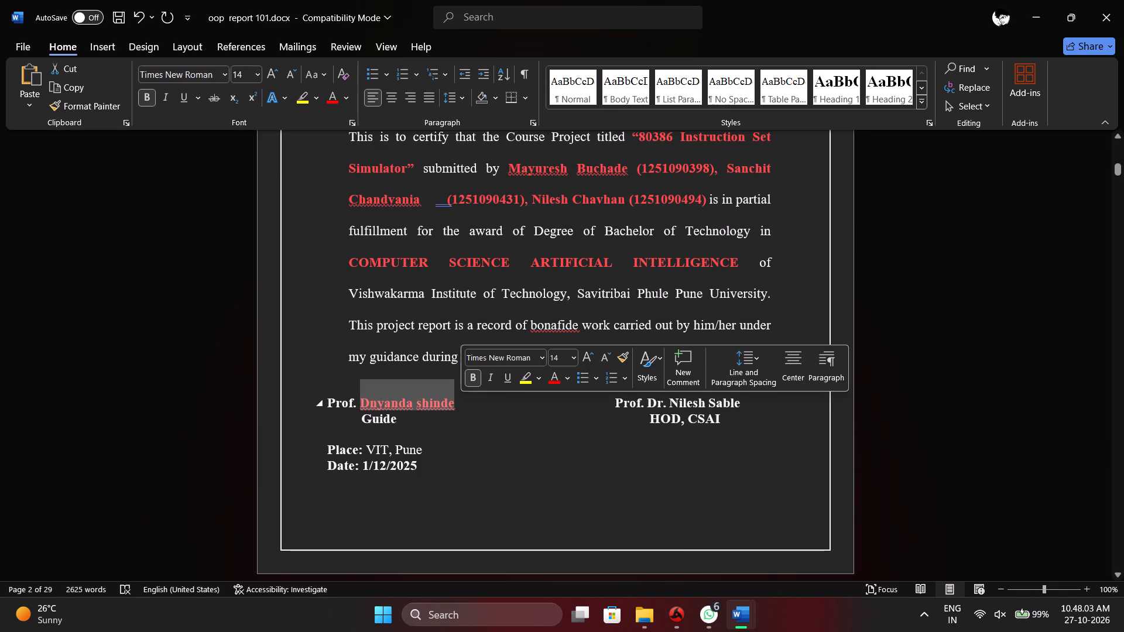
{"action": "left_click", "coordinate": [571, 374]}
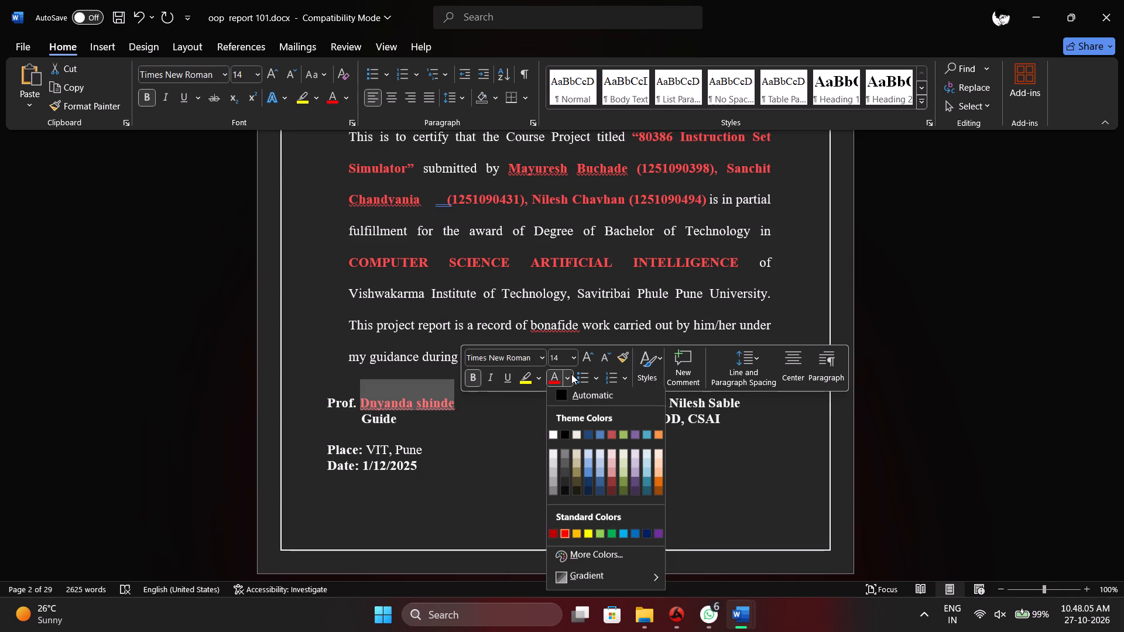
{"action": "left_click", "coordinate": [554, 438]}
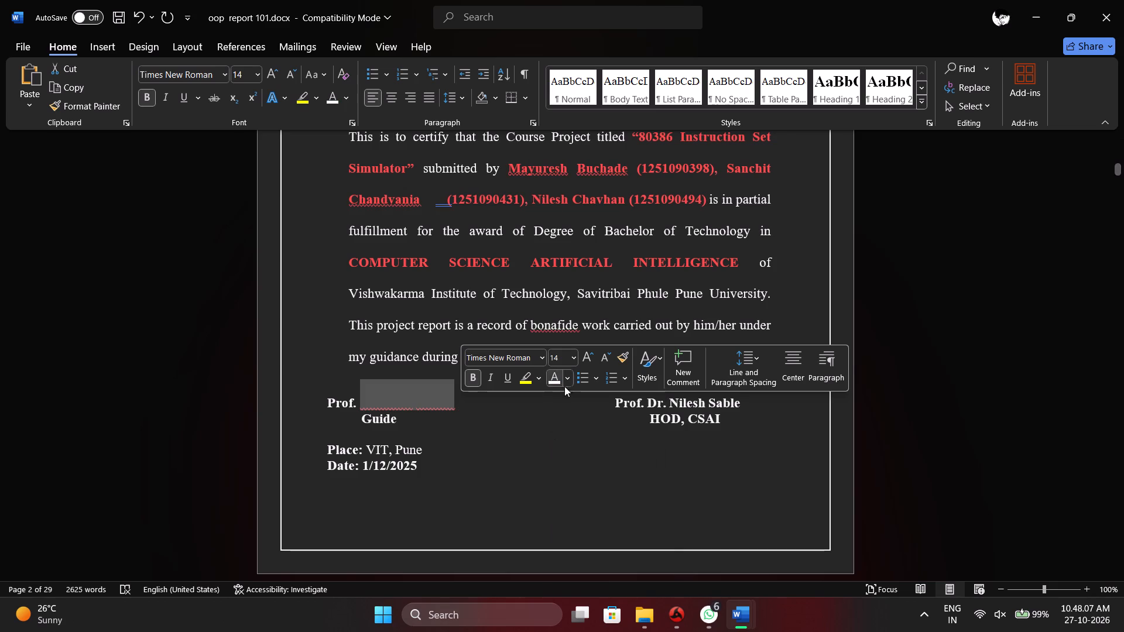
Set the font colour of the guide's name in the certificate's signature block to Automatic.
{"action": "left_click", "coordinate": [571, 380]}
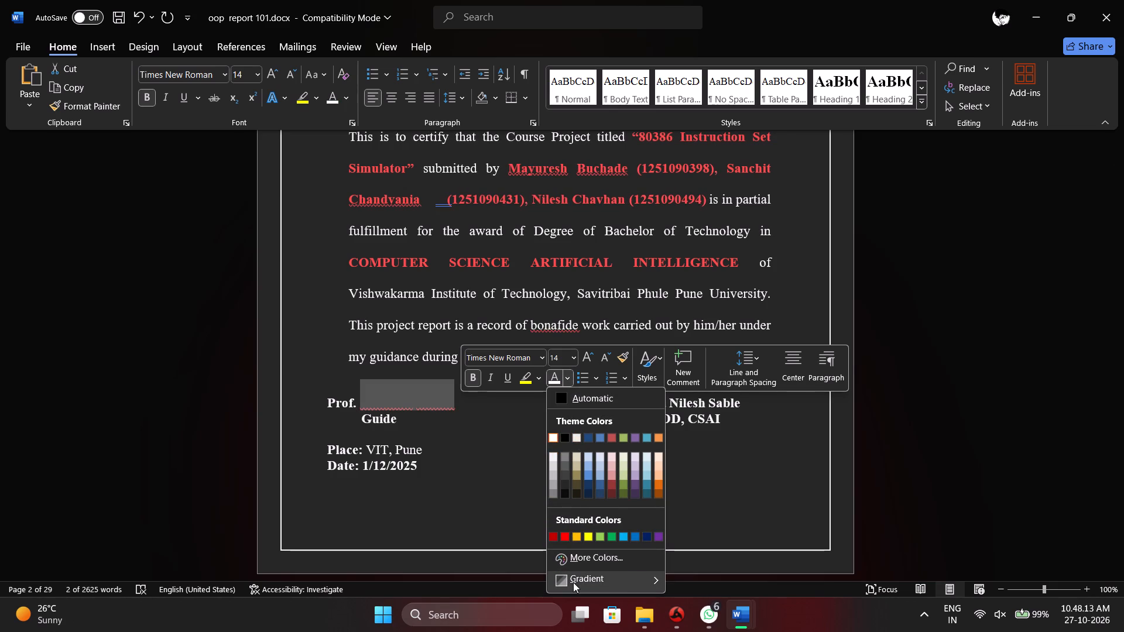
{"action": "left_click", "coordinate": [581, 405]}
{"action": "left_click", "coordinate": [492, 459]}
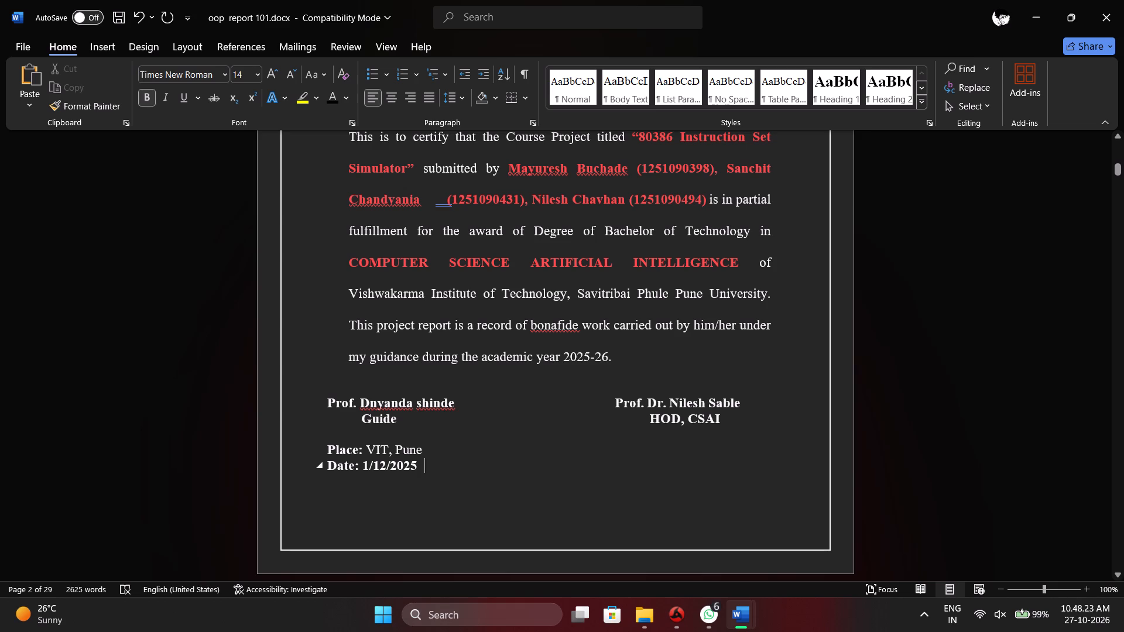
Change the academic year in the certificate text to 2026-27.
{"action": "scroll", "coordinate": [496, 451], "scroll_direction": "up", "scroll_amount": 4}
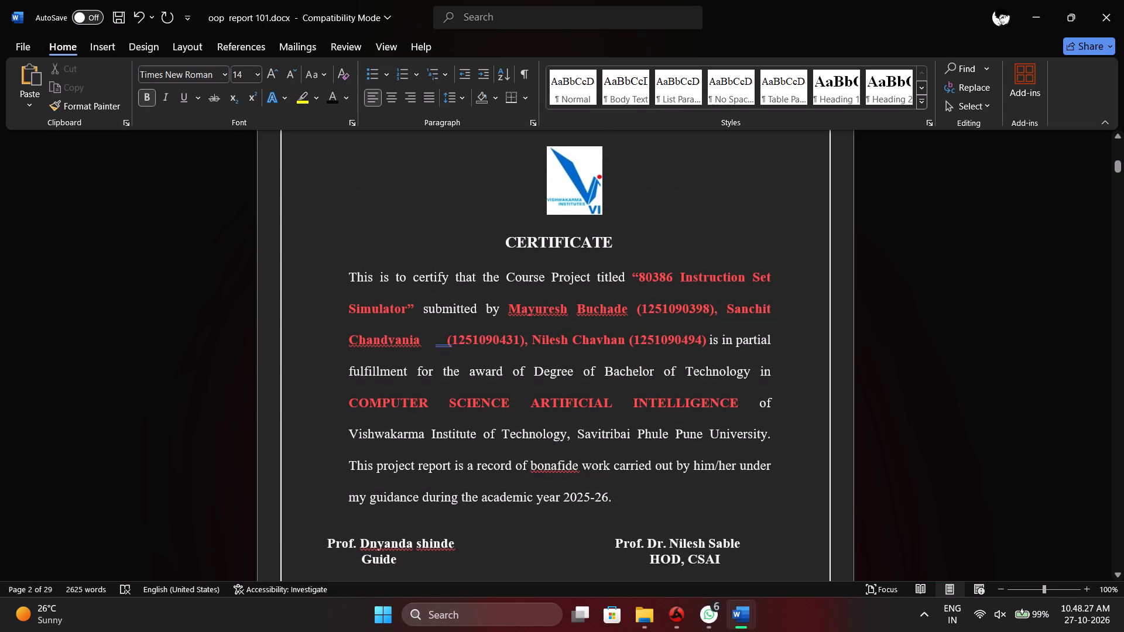
{"action": "left_click", "coordinate": [589, 500]}
{"action": "key", "text": "BackSpace"}
{"action": "key", "text": "6"}
{"action": "left_click", "coordinate": [606, 500]}
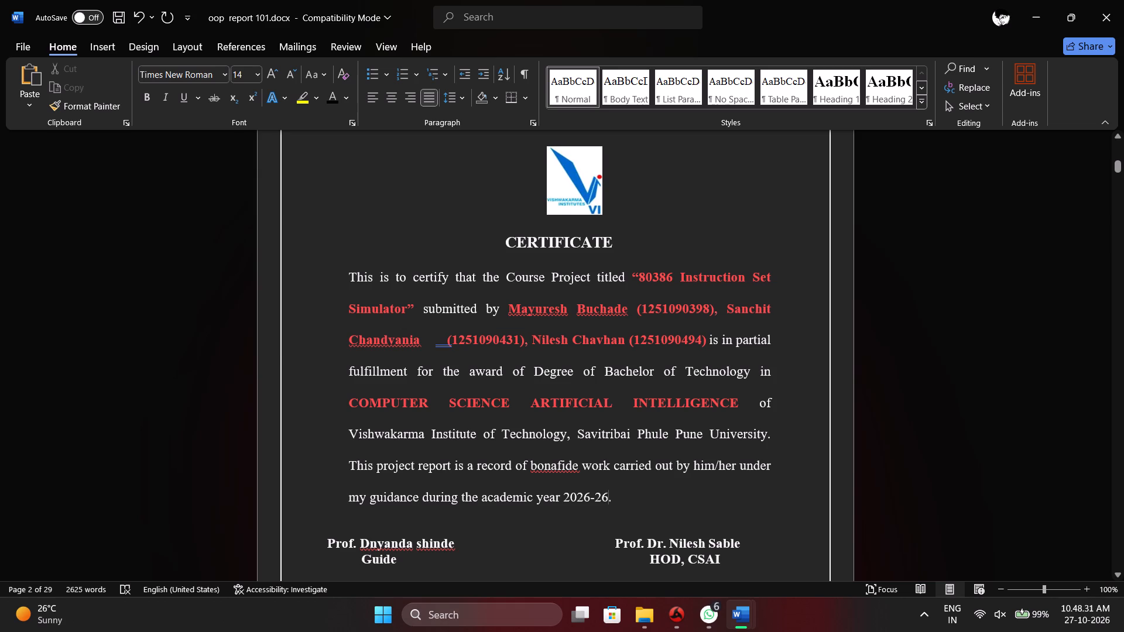
{"action": "key", "text": "BackSpace"}
{"action": "key", "text": "7"}
Remove the extra spaces between the second student's name and ID number in the certificate text, leaving a single space.
{"action": "left_click", "coordinate": [440, 342]}
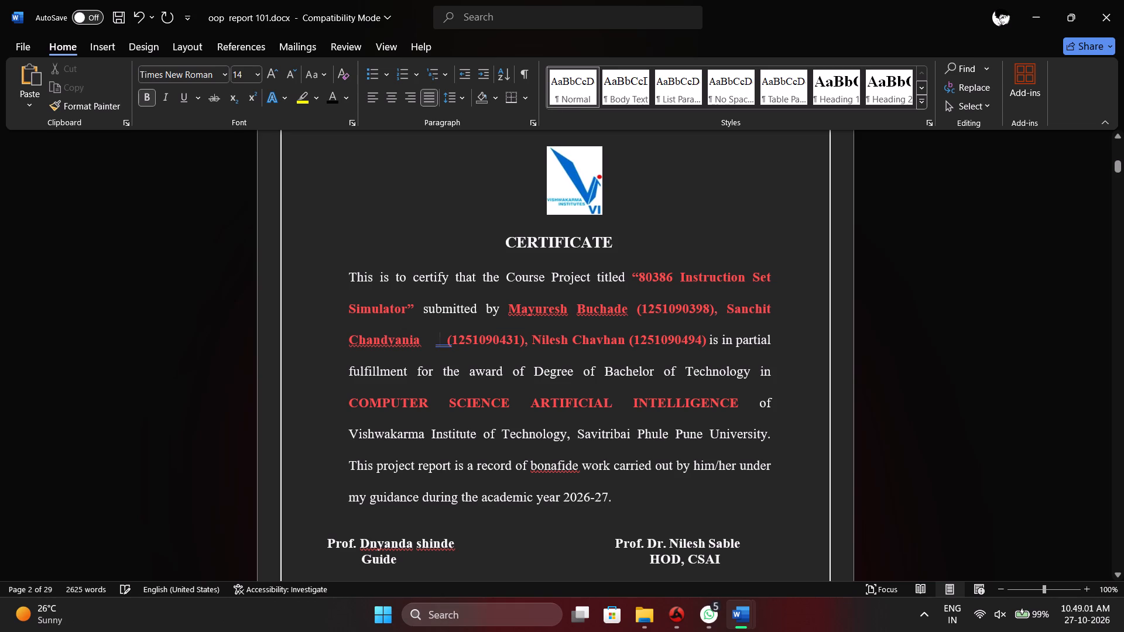
{"action": "left_click", "coordinate": [443, 342]}
{"action": "left_click", "coordinate": [444, 342]}
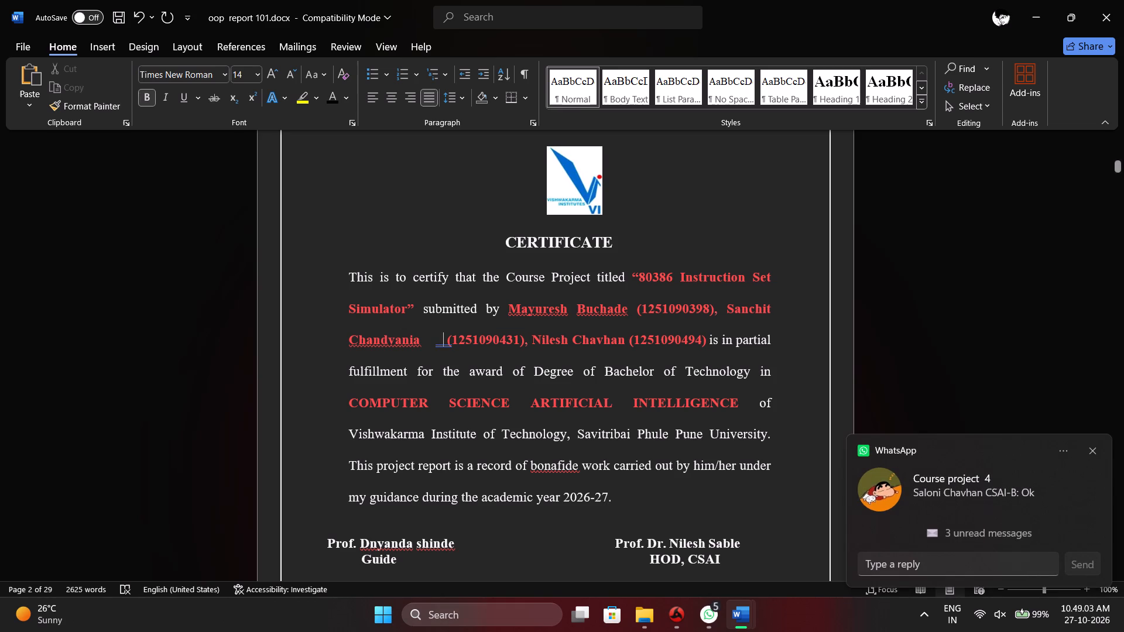
{"action": "key", "text": "BackSpace"}
{"action": "key", "text": "BackSpace"}
{"action": "key", "text": "BackSpace"}
{"action": "key", "text": "BackSpace"}
{"action": "key", "text": "BackSpace"}
{"action": "key", "text": "BackSpace"}
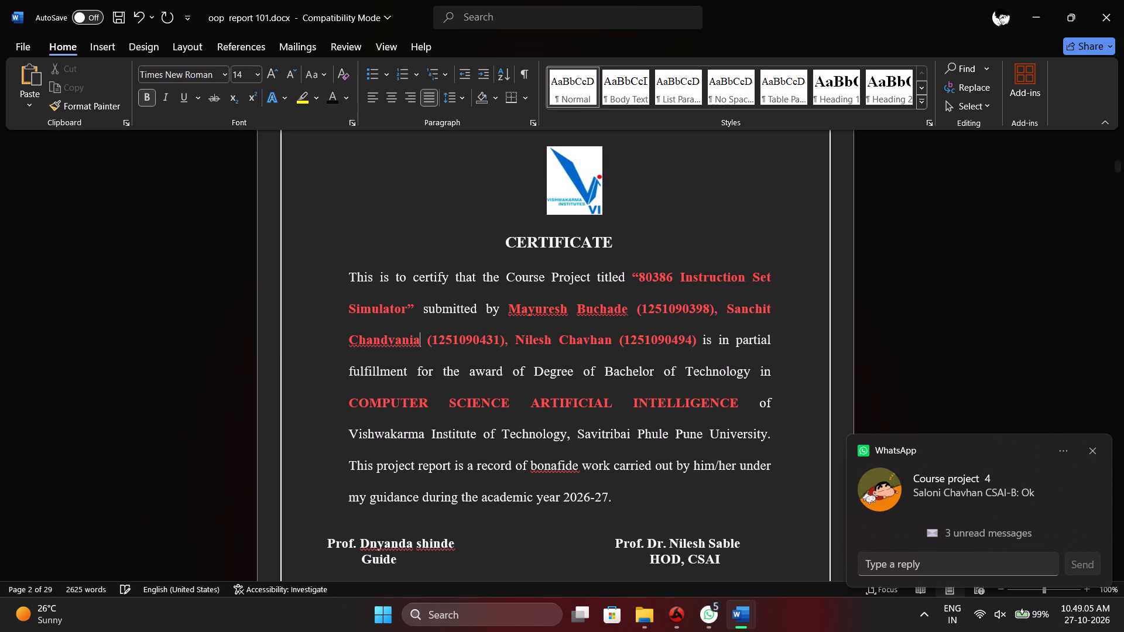
{"action": "left_click", "coordinate": [429, 341]}
{"action": "key", "text": "BackSpace"}
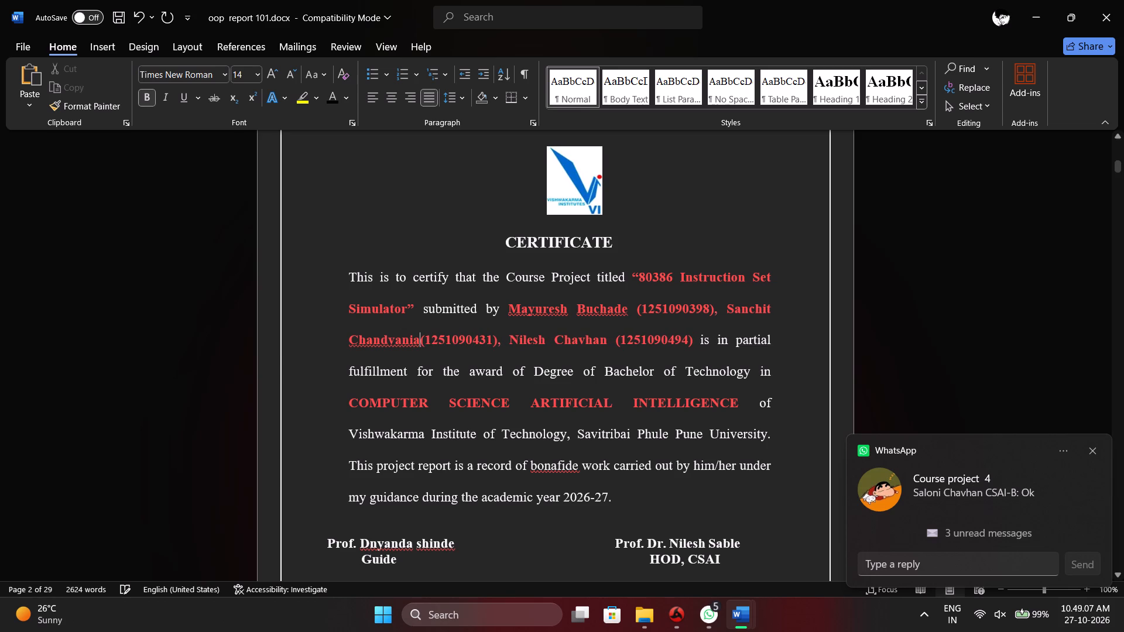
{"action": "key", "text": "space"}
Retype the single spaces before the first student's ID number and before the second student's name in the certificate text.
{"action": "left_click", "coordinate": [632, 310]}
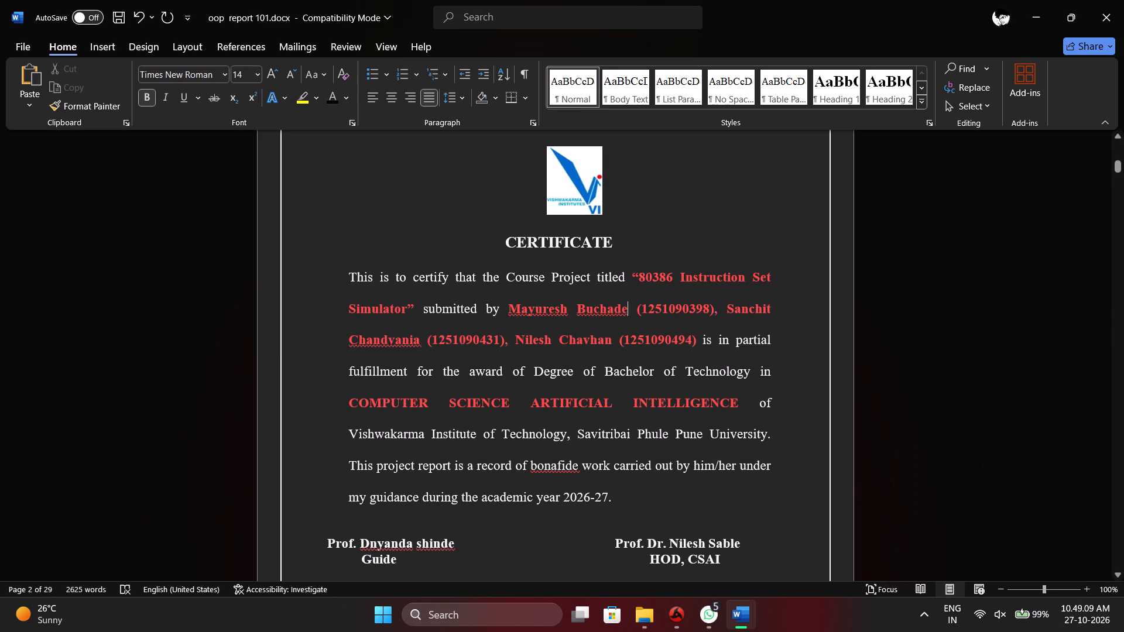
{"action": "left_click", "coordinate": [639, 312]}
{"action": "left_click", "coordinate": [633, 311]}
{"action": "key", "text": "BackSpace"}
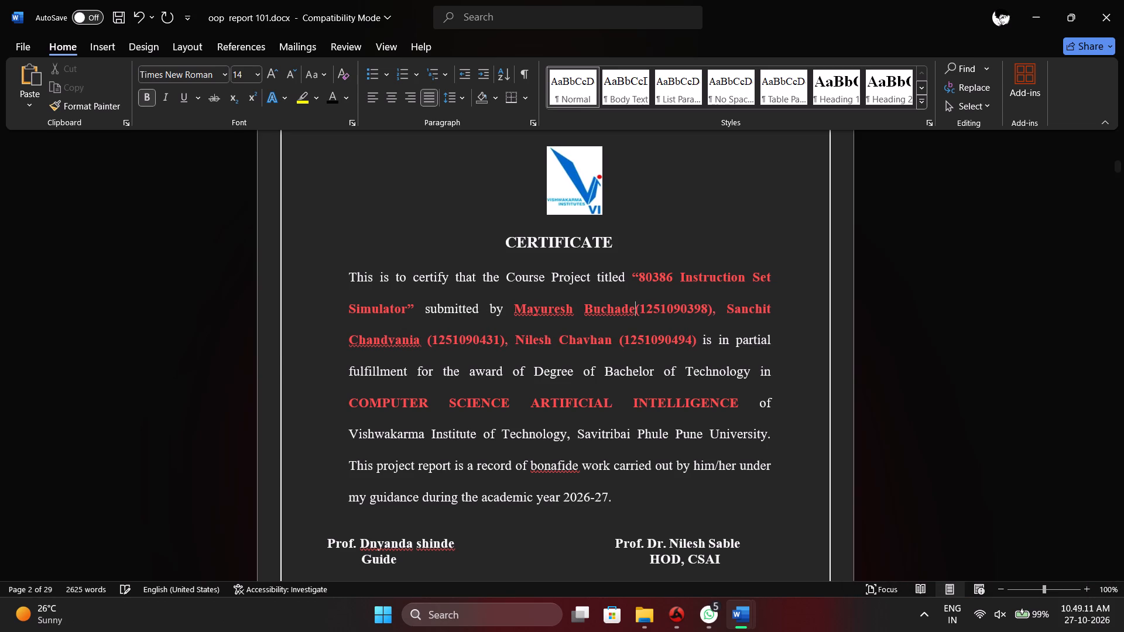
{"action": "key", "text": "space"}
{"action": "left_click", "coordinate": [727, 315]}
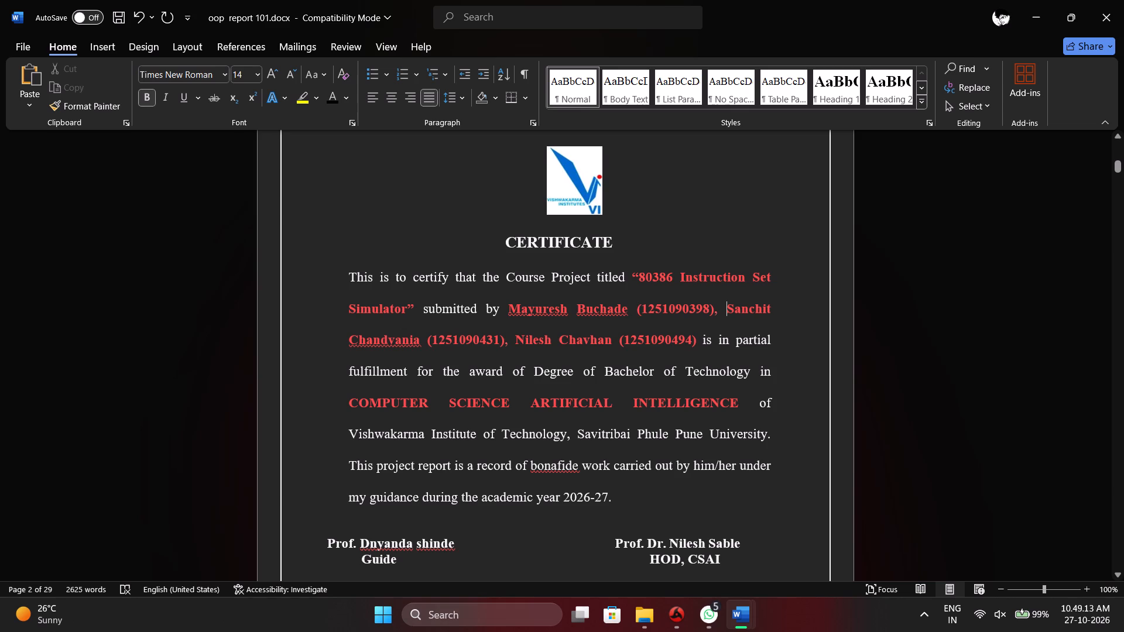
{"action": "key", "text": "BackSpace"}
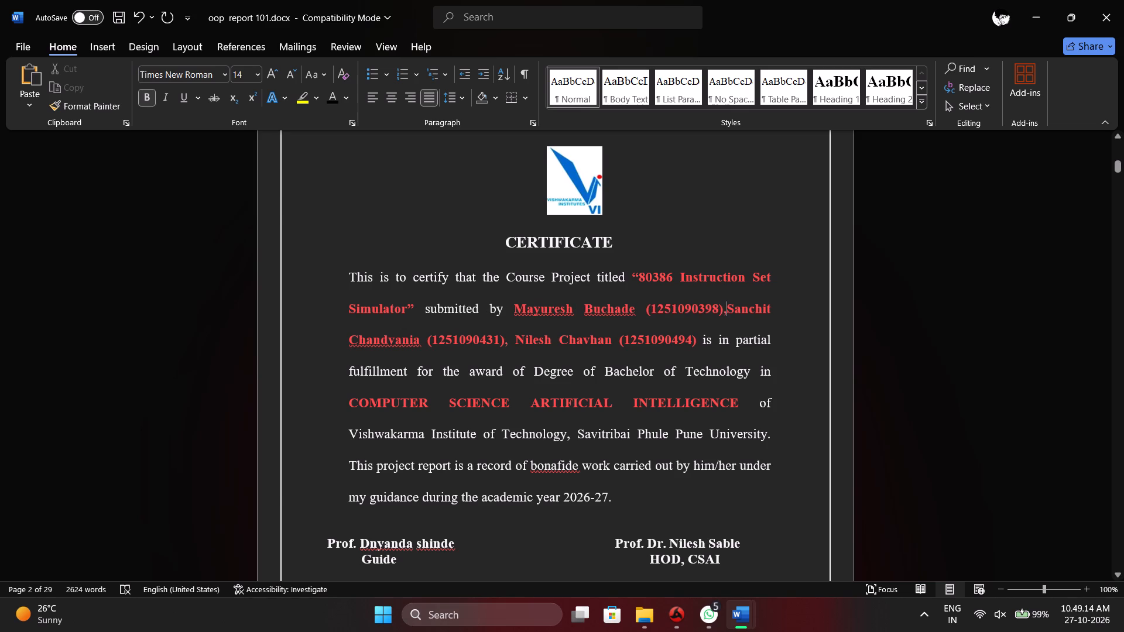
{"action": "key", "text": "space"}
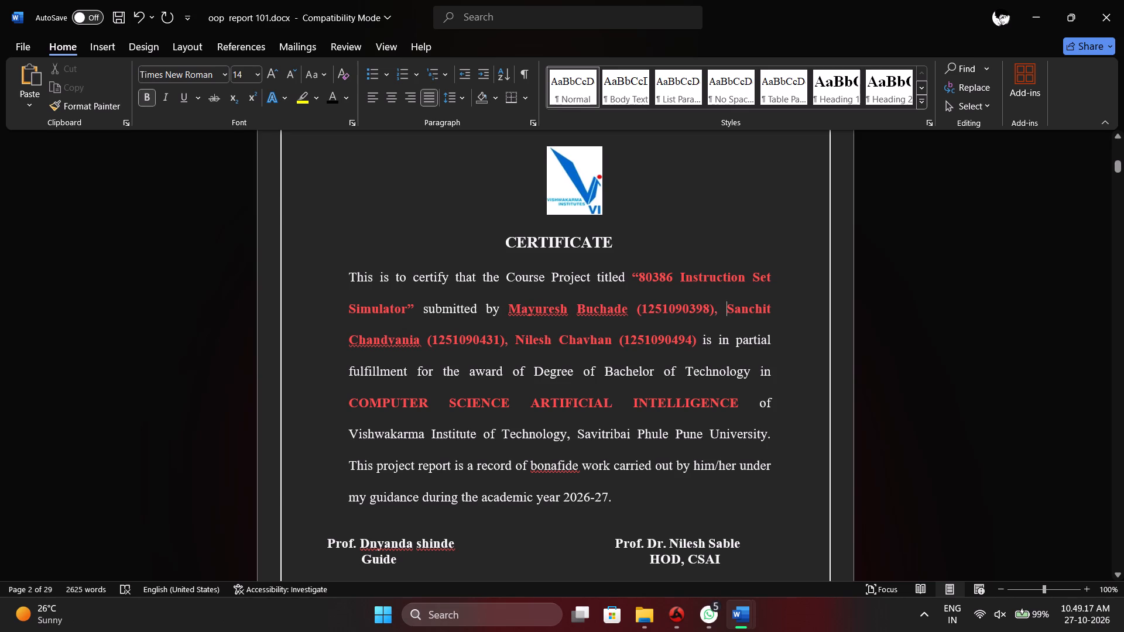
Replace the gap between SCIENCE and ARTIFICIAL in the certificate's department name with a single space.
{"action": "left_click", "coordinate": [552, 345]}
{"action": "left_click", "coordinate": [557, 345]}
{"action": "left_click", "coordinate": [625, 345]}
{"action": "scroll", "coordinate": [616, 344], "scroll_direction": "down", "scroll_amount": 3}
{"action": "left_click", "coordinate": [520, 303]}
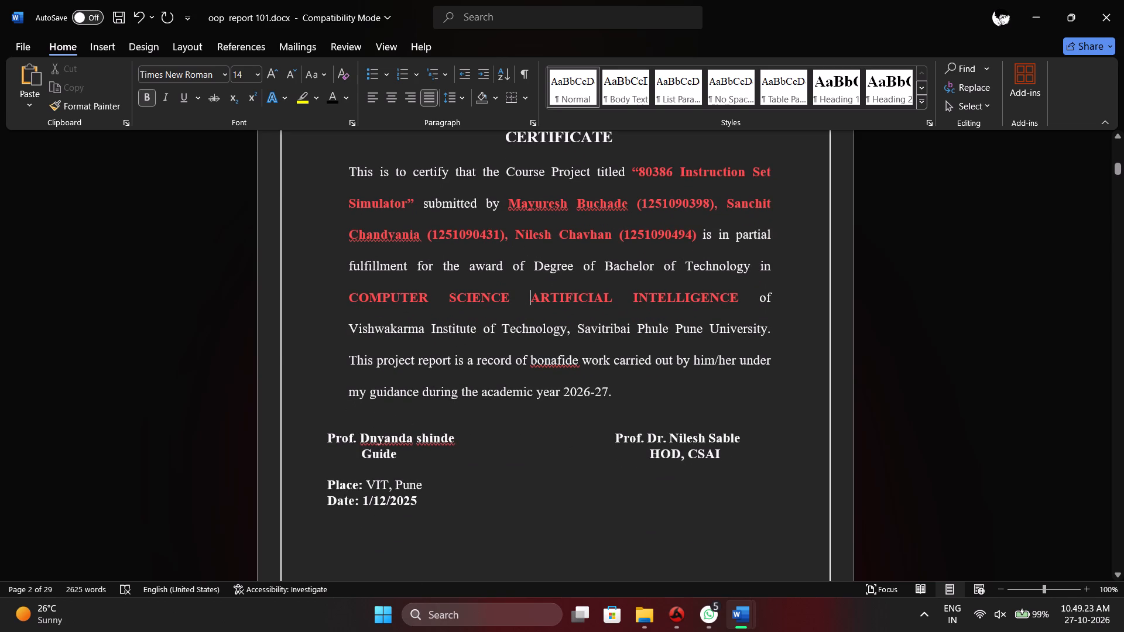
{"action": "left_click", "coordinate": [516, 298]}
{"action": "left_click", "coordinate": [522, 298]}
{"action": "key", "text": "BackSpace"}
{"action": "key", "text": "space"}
Review the updated certificate page and the Project Details page after it for remaining old group information.
{"action": "scroll", "coordinate": [530, 387], "scroll_direction": "down", "scroll_amount": 1}
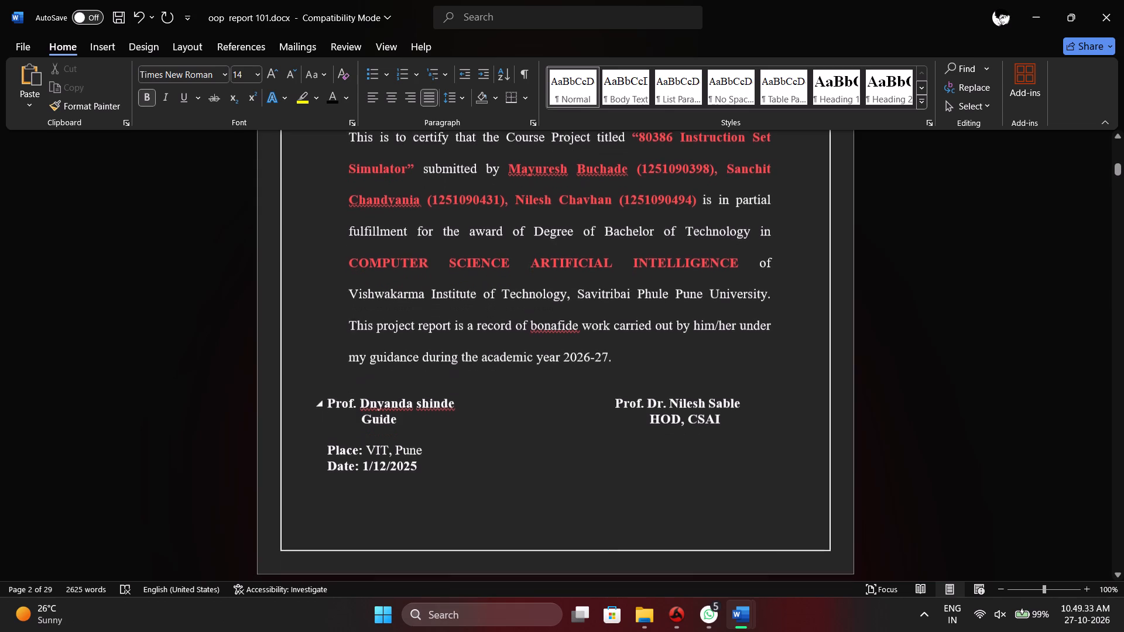
{"action": "scroll", "coordinate": [530, 387], "scroll_direction": "up", "scroll_amount": 13}
{"action": "scroll", "coordinate": [530, 384], "scroll_direction": "down", "scroll_amount": 9}
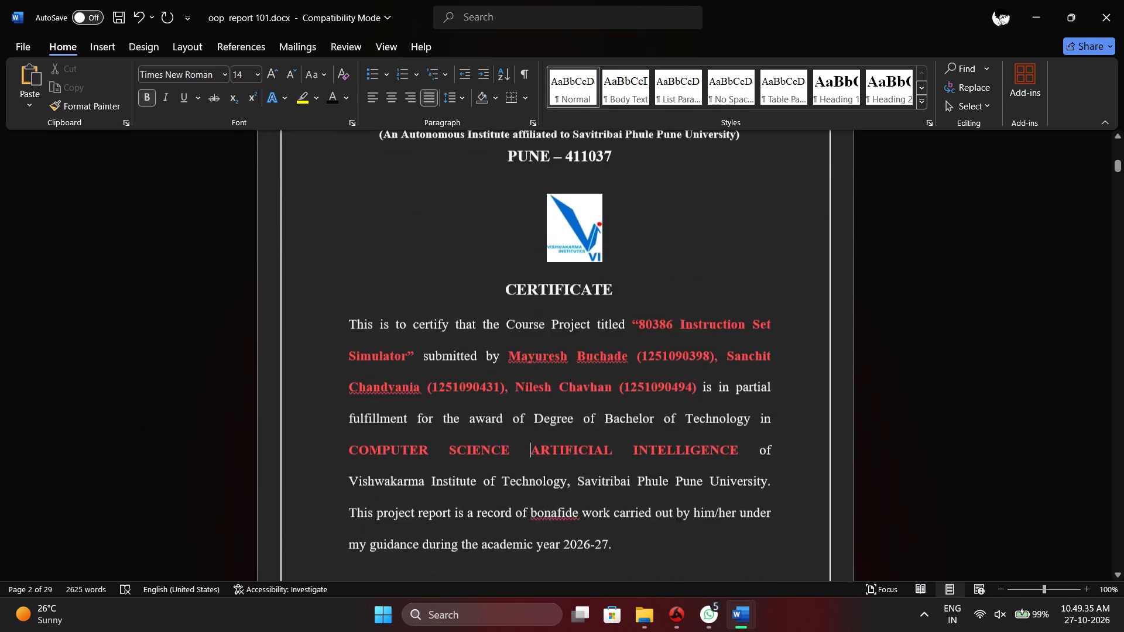
{"action": "scroll", "coordinate": [530, 384], "scroll_direction": "down", "scroll_amount": 2}
{"action": "scroll", "coordinate": [530, 384], "scroll_direction": "up", "scroll_amount": 17}
{"action": "scroll", "coordinate": [530, 383], "scroll_direction": "down", "scroll_amount": 7}
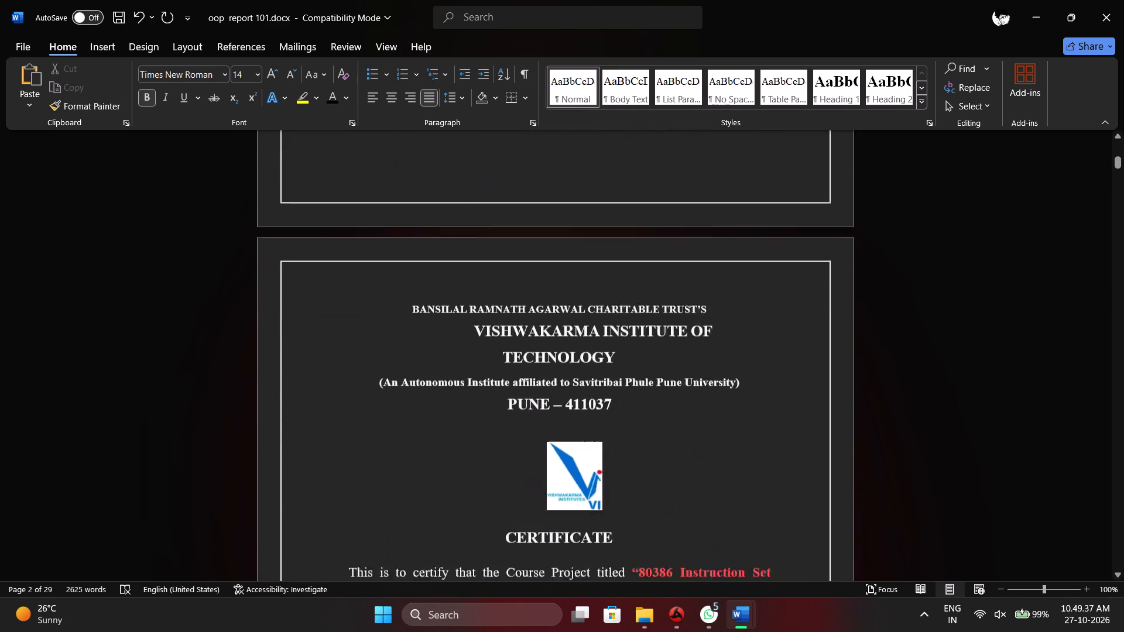
{"action": "scroll", "coordinate": [530, 383], "scroll_direction": "down", "scroll_amount": 20}
{"action": "scroll", "coordinate": [530, 383], "scroll_direction": "down", "scroll_amount": 8}
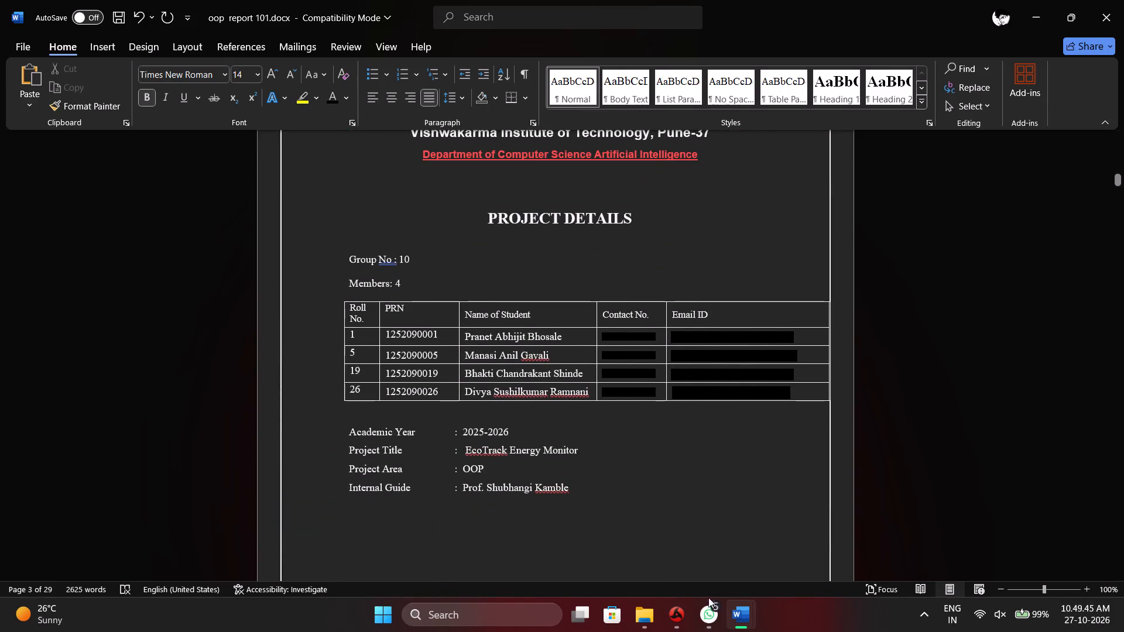
In Chrome, open the VOLP course material's Section 2 linked spreadsheet with the vit.edu profile and find Group 11 on sheet B2.
{"action": "left_click", "coordinate": [686, 610]}
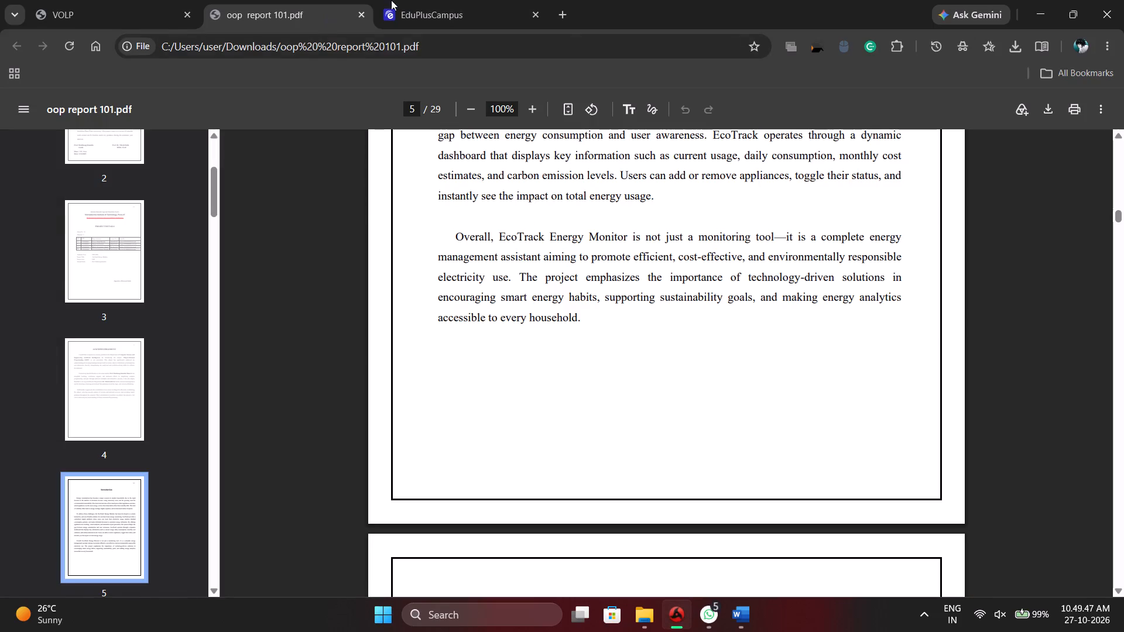
{"action": "left_click", "coordinate": [406, 0]}
{"action": "left_click_drag", "start_coordinate": [109, 272], "coordinate": [293, 212]}
{"action": "left_click", "coordinate": [277, 0]}
{"action": "left_click", "coordinate": [139, 0]}
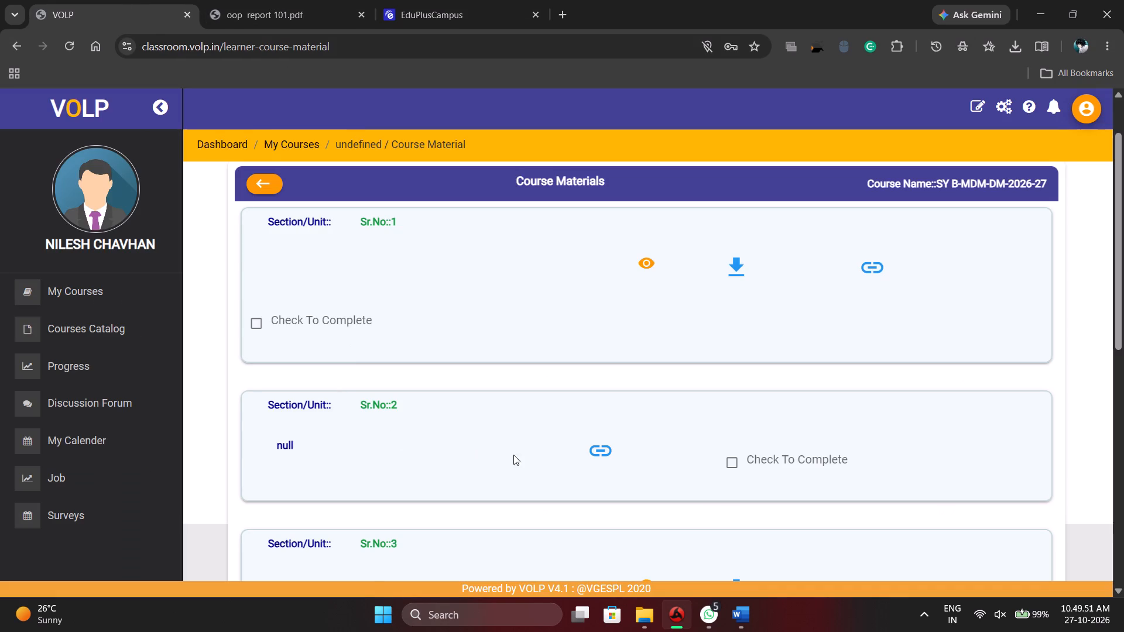
{"action": "right_click", "coordinate": [588, 453]}
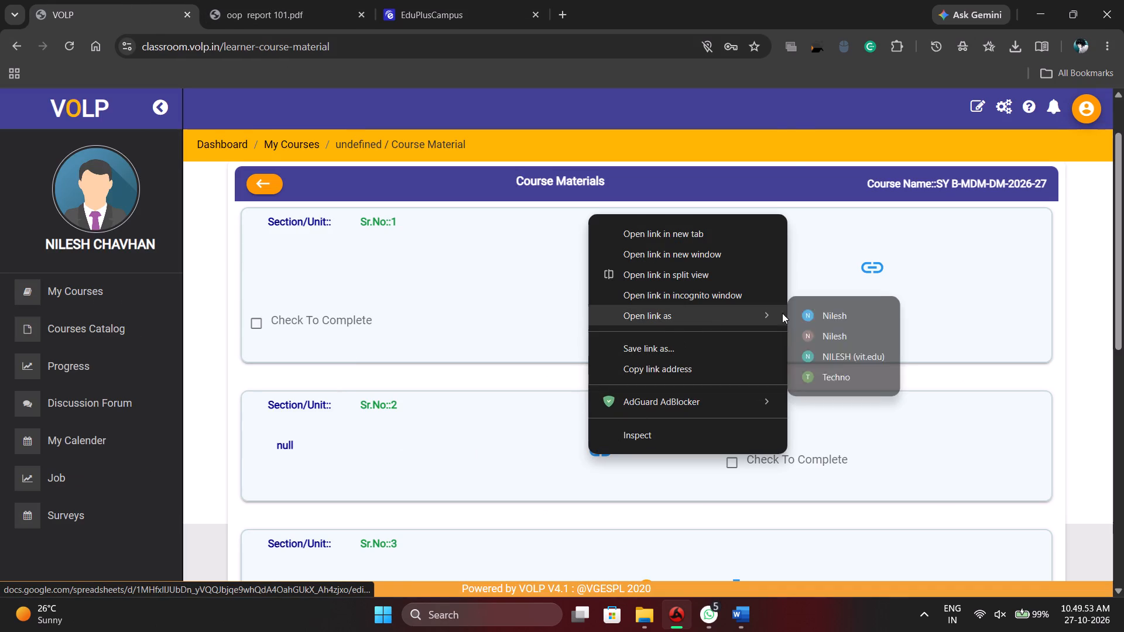
{"action": "left_click", "coordinate": [847, 351]}
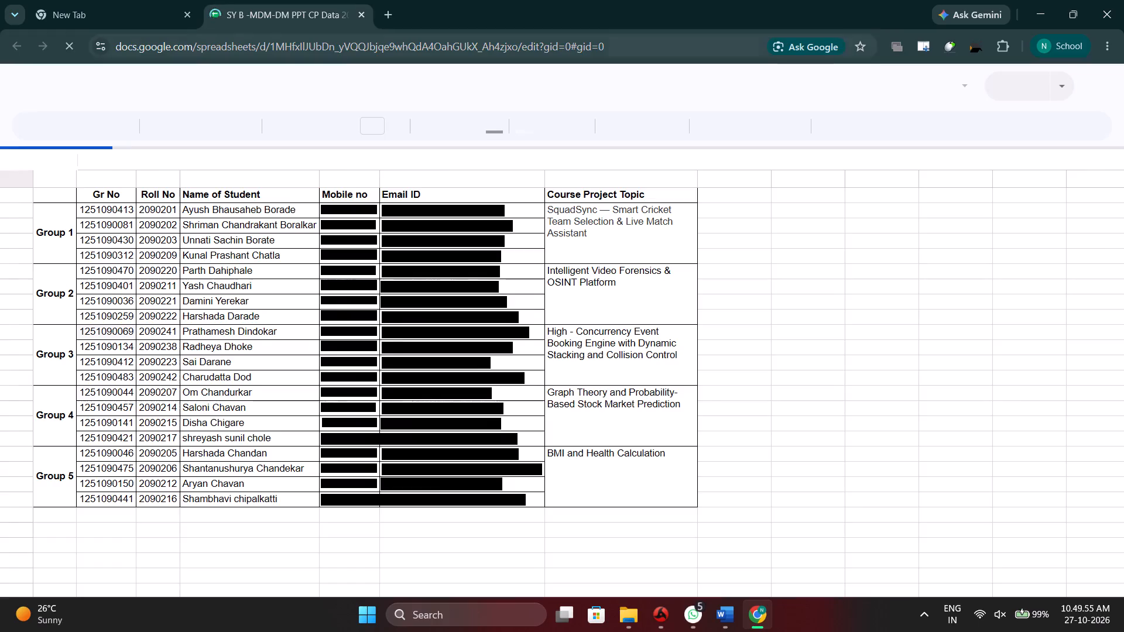
{"action": "left_click", "coordinate": [143, 583]}
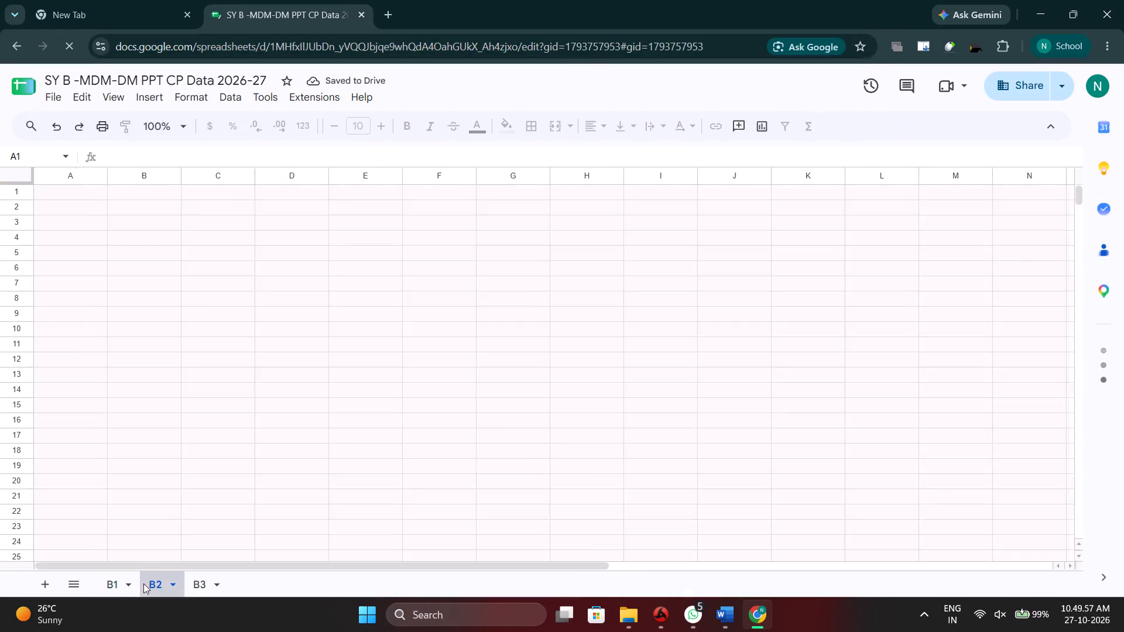
{"action": "scroll", "coordinate": [254, 518], "scroll_direction": "down", "scroll_amount": 2}
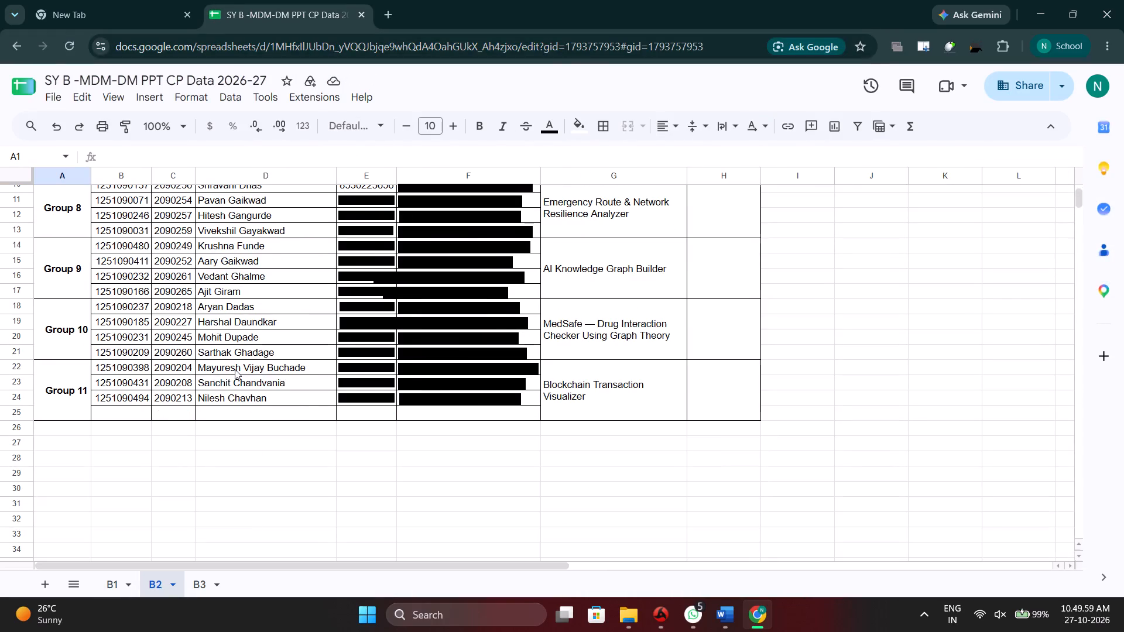
Replace the first student's name in Word's Project Details table with Group 11's first member from the spreadsheet, omitting the middle name.
{"action": "triple_click", "coordinate": [234, 367]}
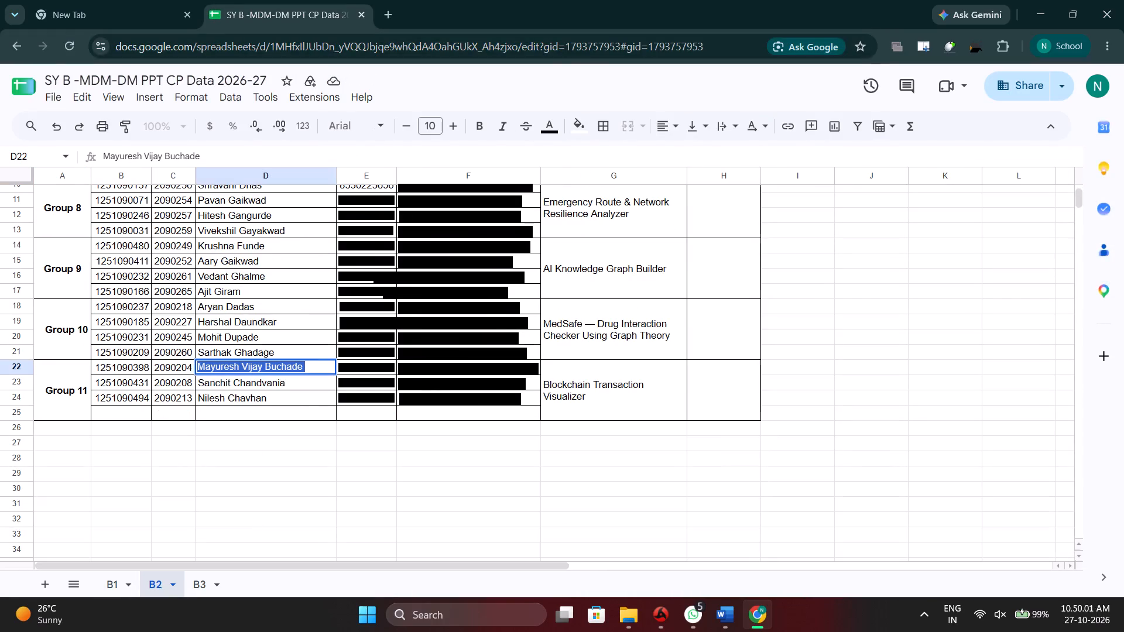
{"action": "key", "text": "ctrl+c"}
{"action": "left_click", "coordinate": [234, 367]}
{"action": "left_click", "coordinate": [730, 626]}
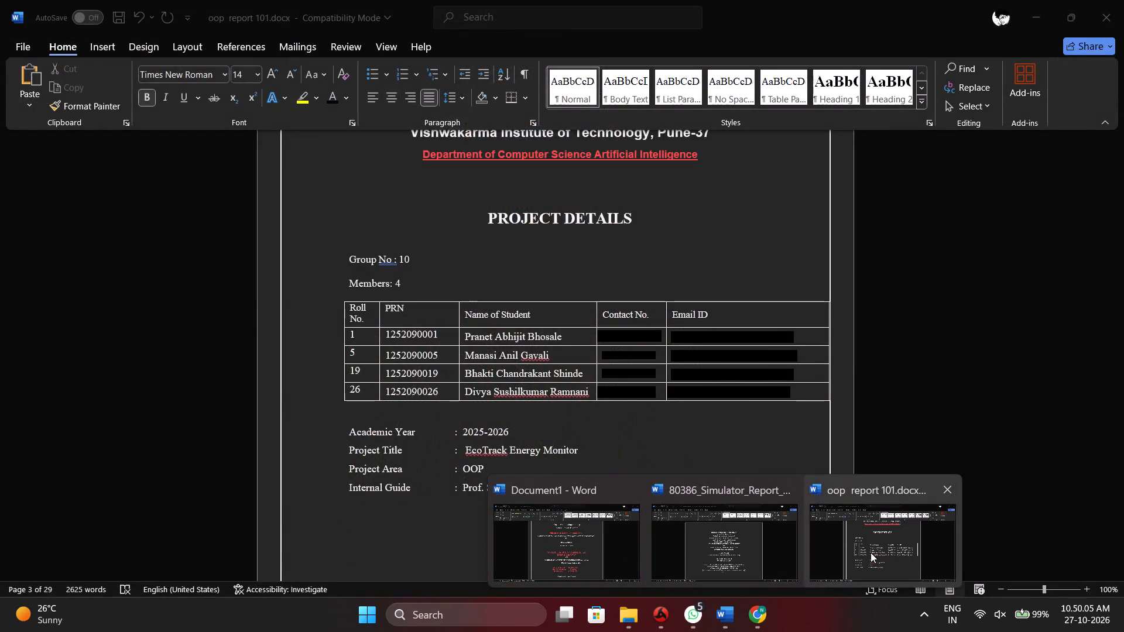
{"action": "left_click", "coordinate": [871, 552]}
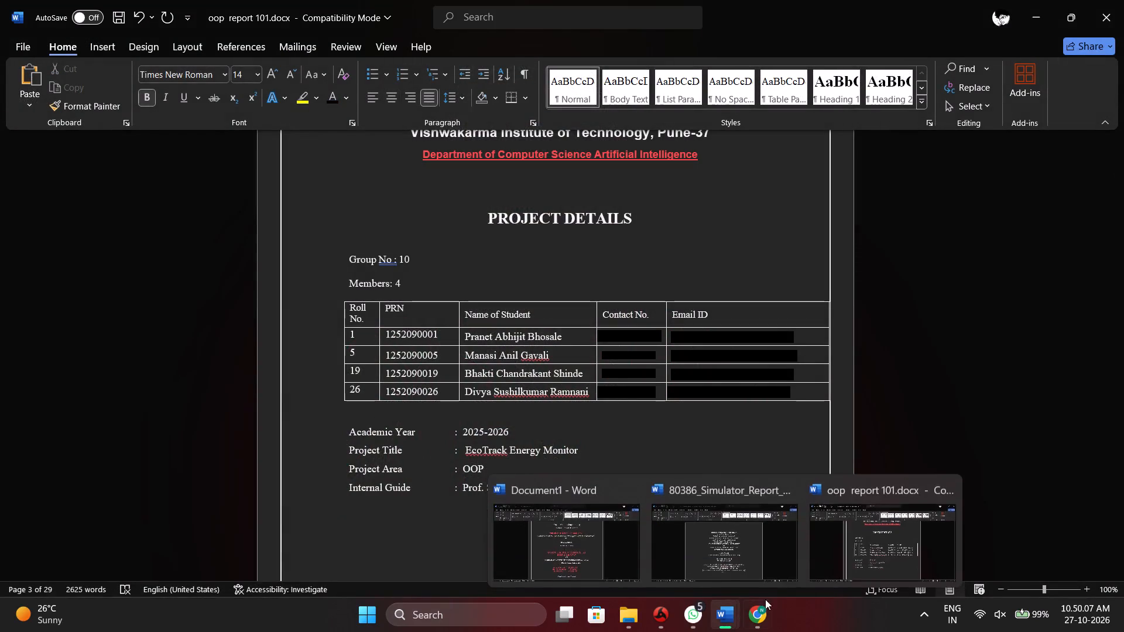
{"action": "left_click", "coordinate": [860, 564]}
{"action": "double_click", "coordinate": [499, 334]}
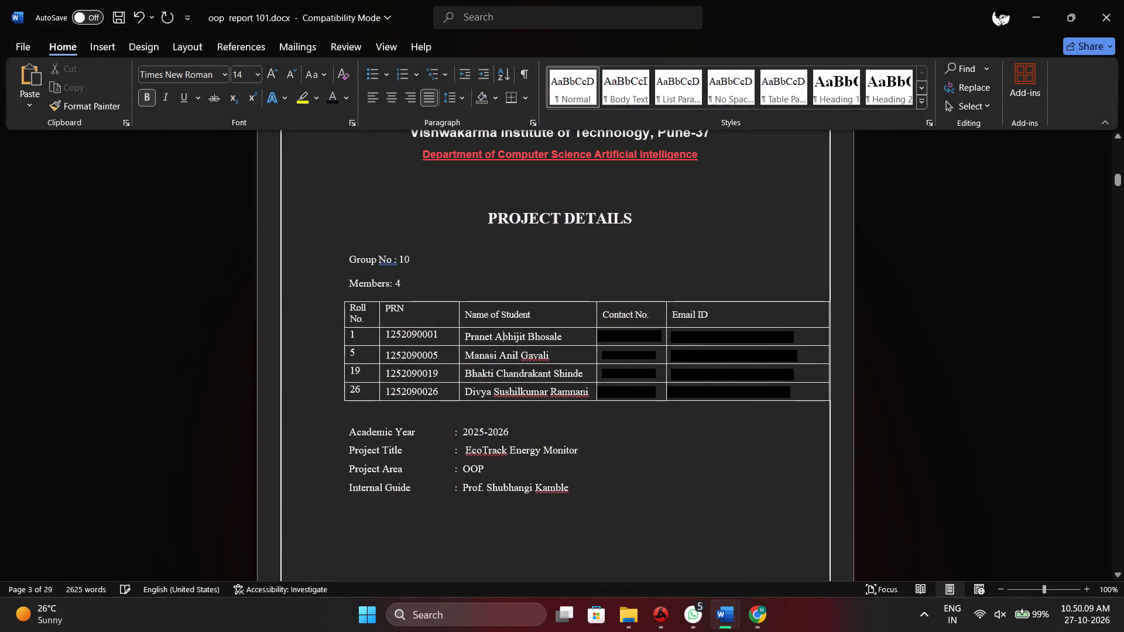
{"action": "double_click", "coordinate": [499, 334]}
{"action": "left_click", "coordinate": [499, 334]}
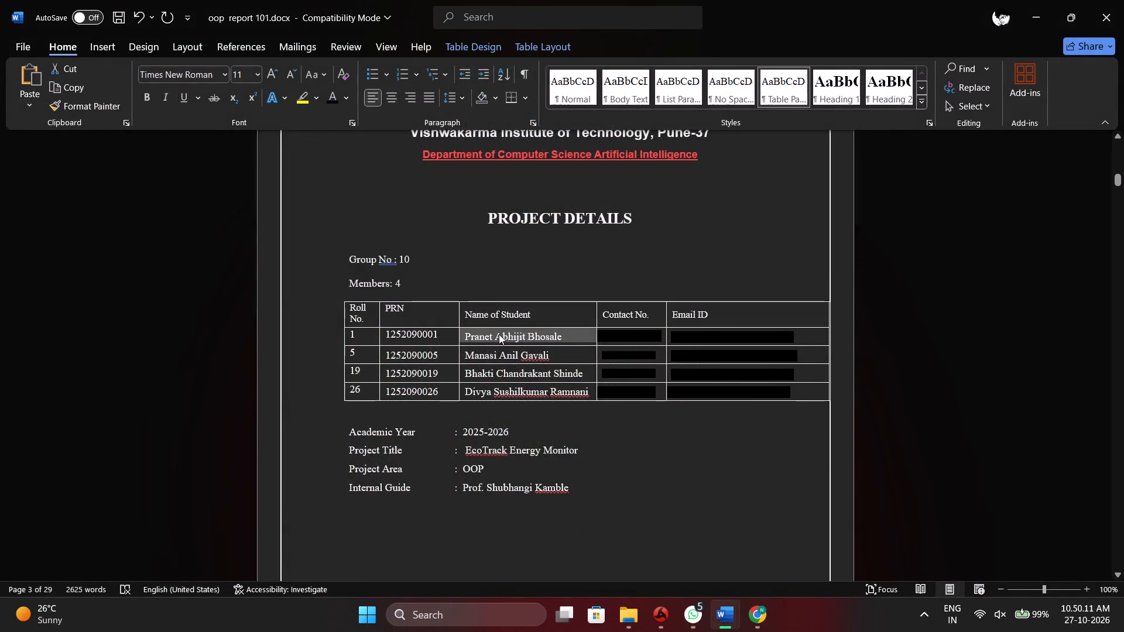
{"action": "key", "text": "ctrl+v"}
{"action": "left_click", "coordinate": [532, 337]}
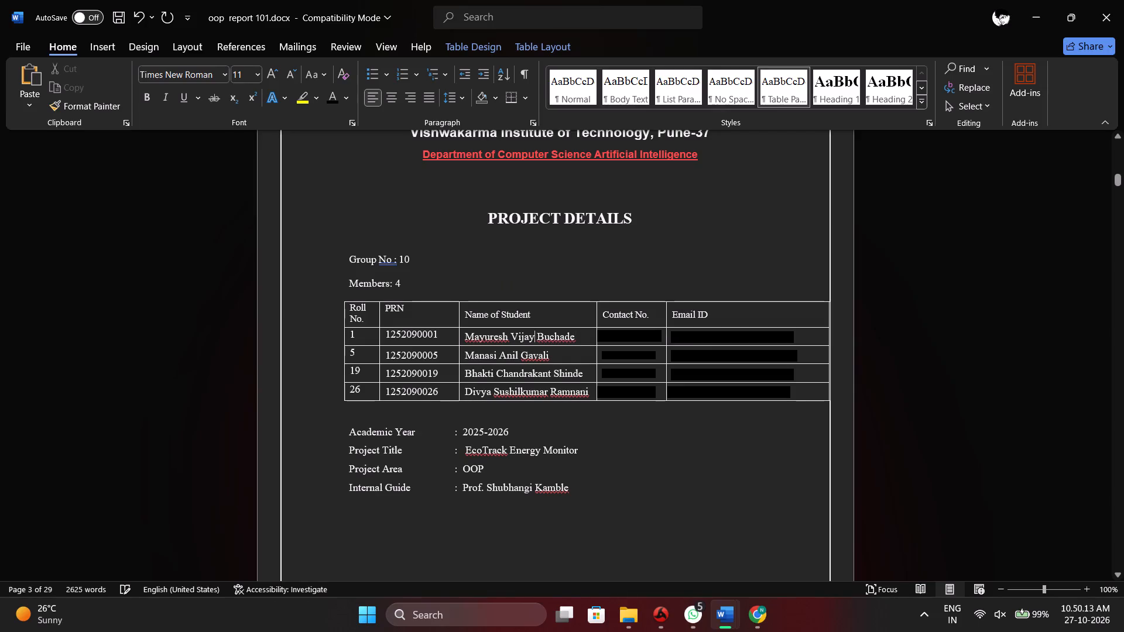
{"action": "key", "text": "BackSpace"}
{"action": "key", "text": "BackSpace"}
{"action": "key", "text": "BackSpace"}
{"action": "key", "text": "BackSpace"}
{"action": "key", "text": "BackSpace"}
Replace the second student's name in the Project Details table with Group 11's second member copied from the spreadsheet.
{"action": "left_click", "coordinate": [752, 612]}
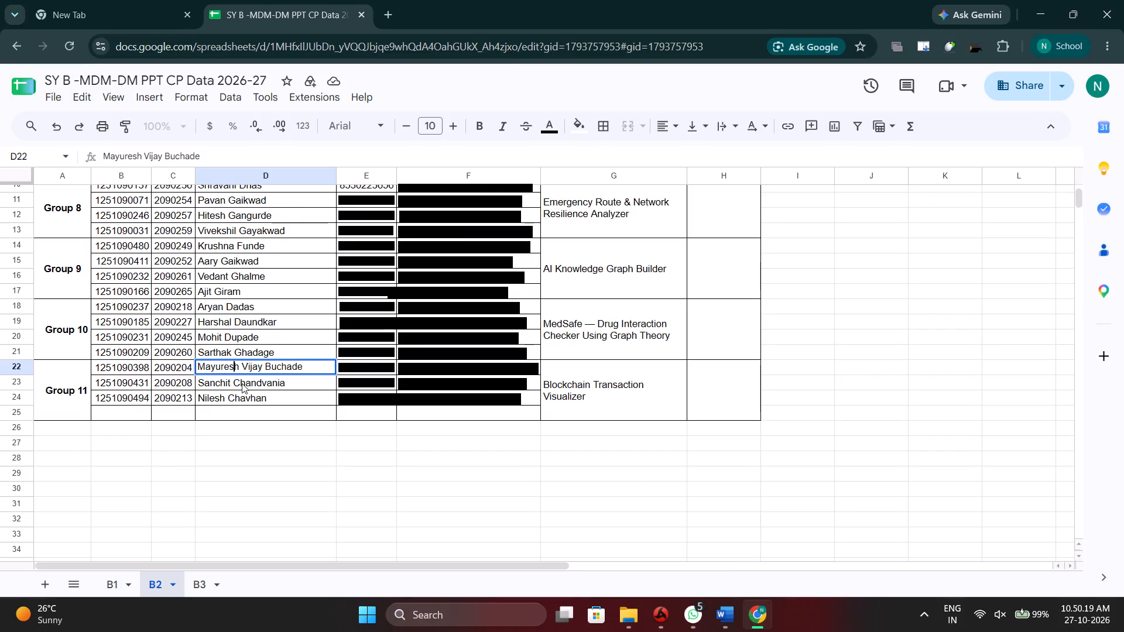
{"action": "triple_click", "coordinate": [241, 383]}
{"action": "key", "text": "ctrl+c"}
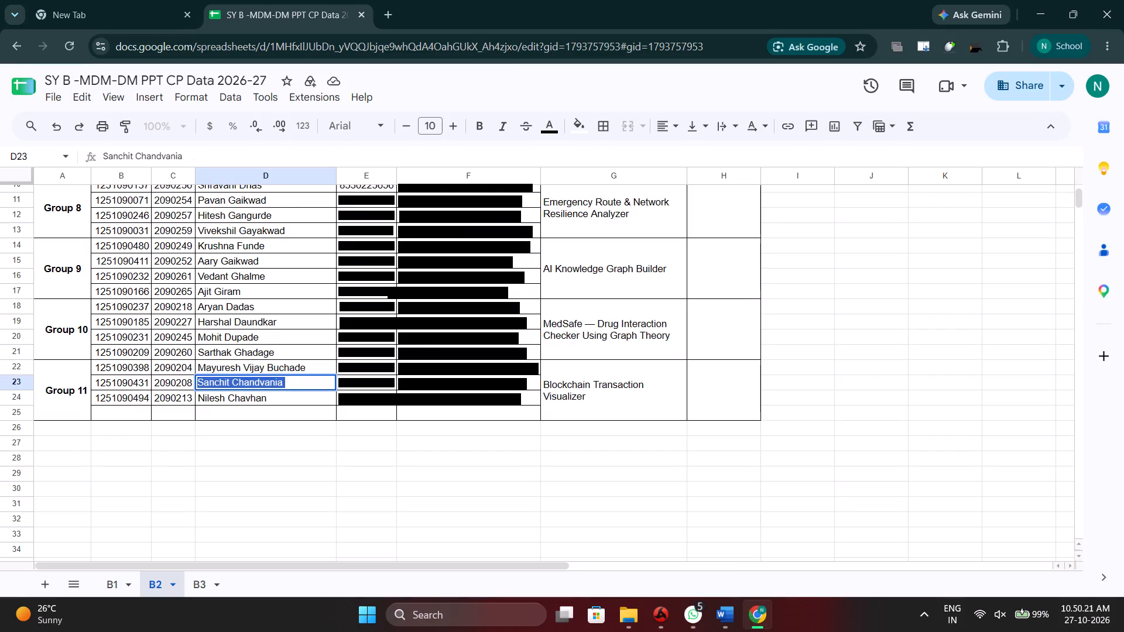
{"action": "left_click", "coordinate": [241, 383]}
{"action": "left_click", "coordinate": [745, 620]}
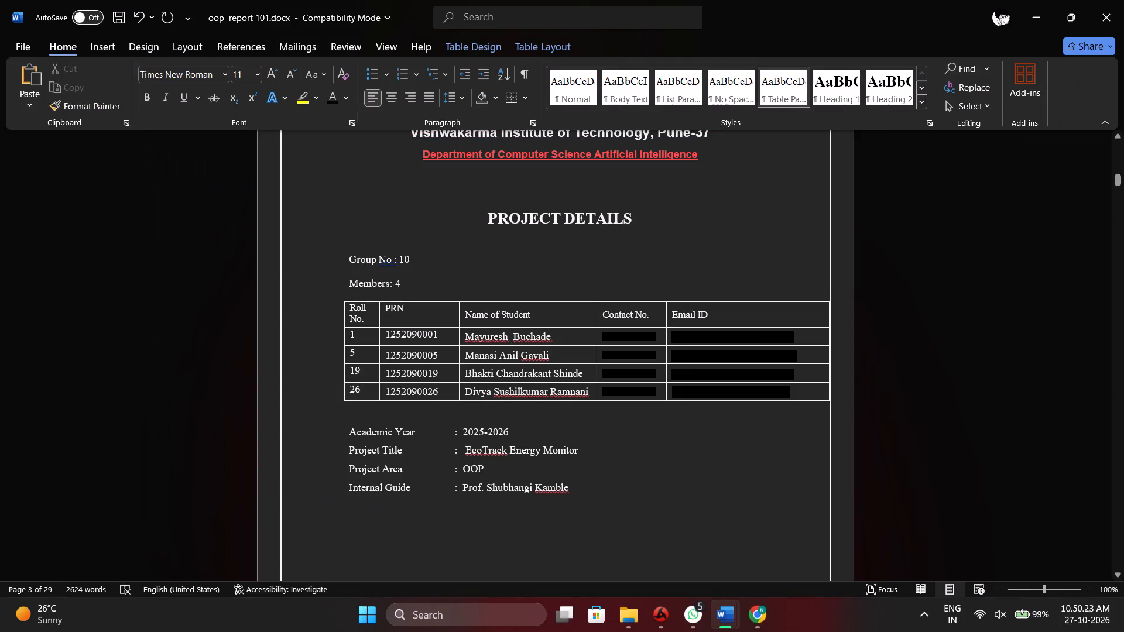
{"action": "triple_click", "coordinate": [526, 355]}
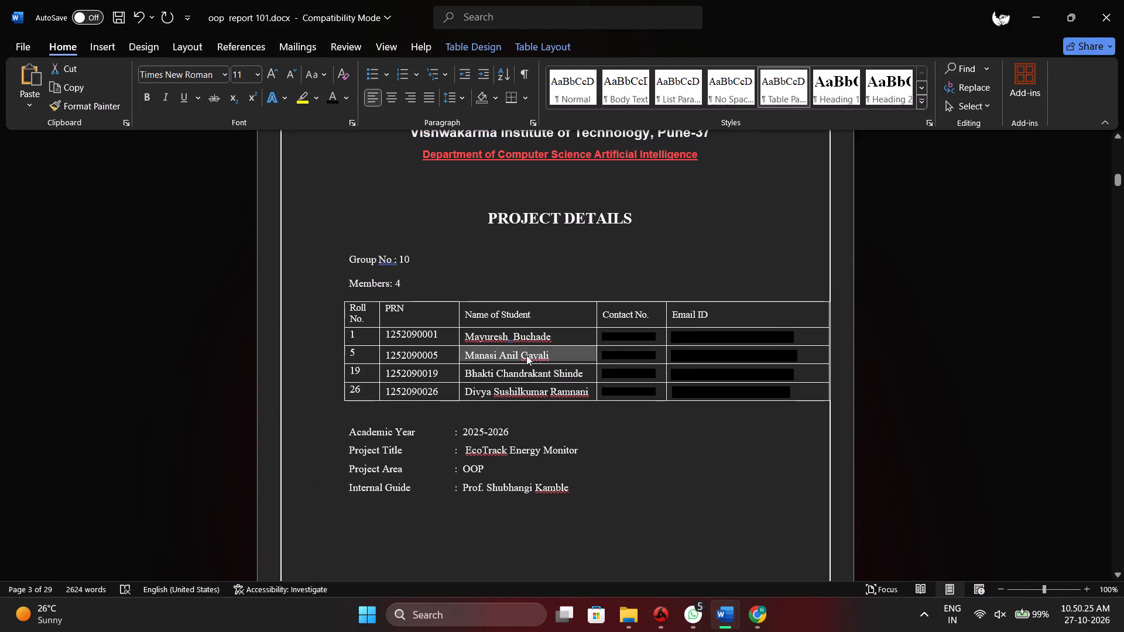
{"action": "key", "text": "ctrl+v"}
Replace the third student's name in the Project Details table with Group 11's third member copied from the spreadsheet.
{"action": "left_click", "coordinate": [757, 621]}
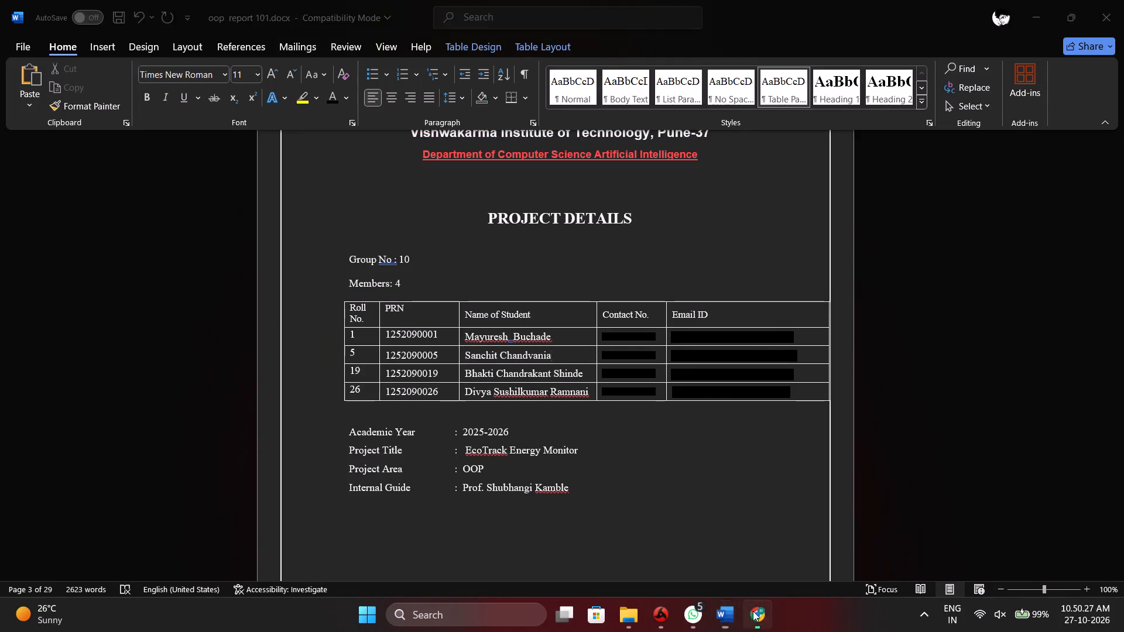
{"action": "triple_click", "coordinate": [228, 401]}
{"action": "key", "text": "ctrl+c"}
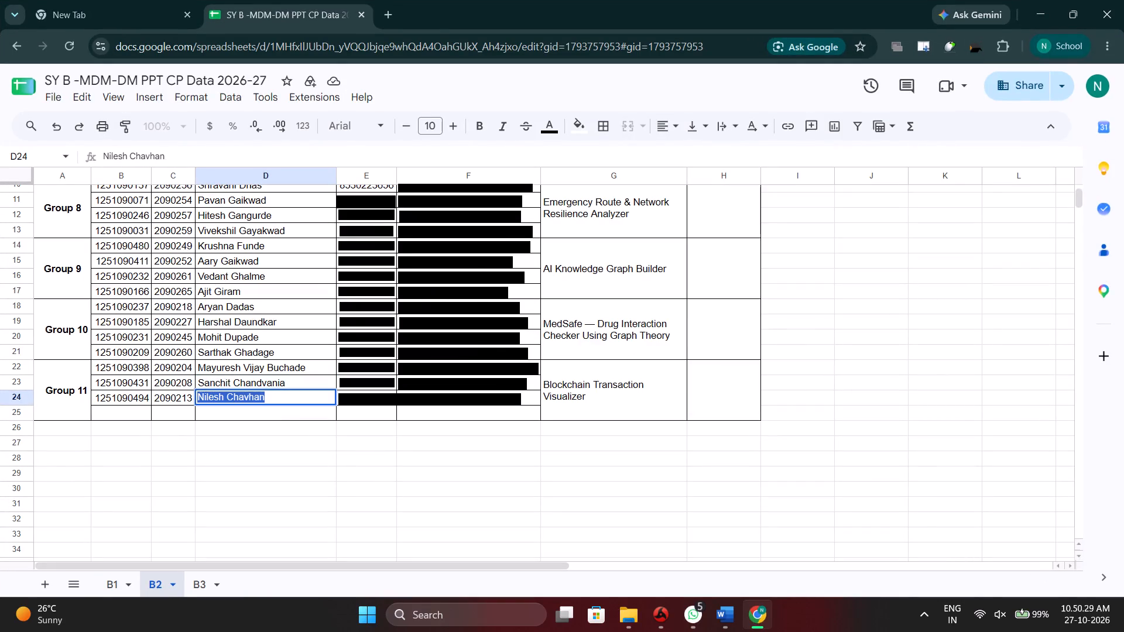
{"action": "left_click", "coordinate": [228, 401]}
{"action": "left_click", "coordinate": [727, 611]}
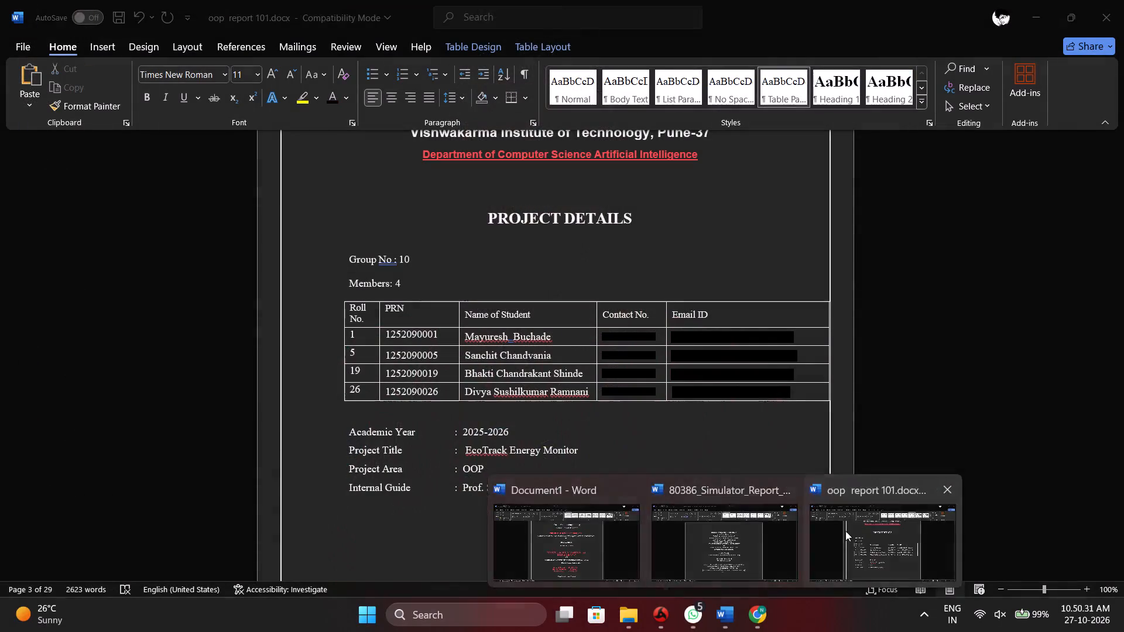
{"action": "left_click", "coordinate": [845, 531]}
{"action": "triple_click", "coordinate": [498, 375]}
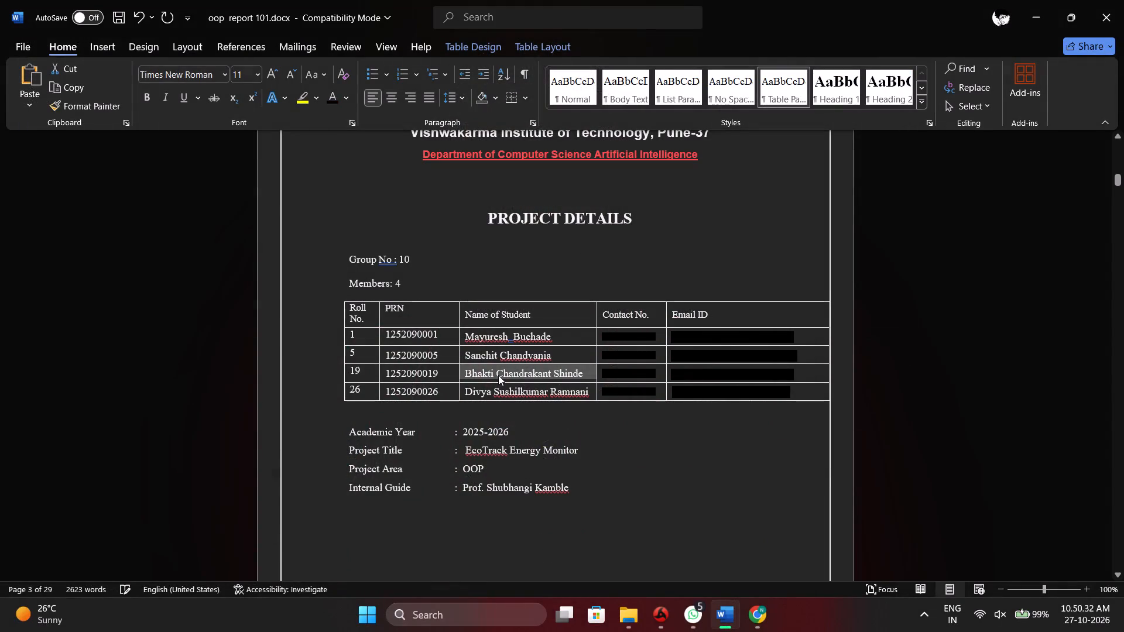
{"action": "key", "text": "ctrl+v"}
{"action": "left_click", "coordinate": [556, 382]}
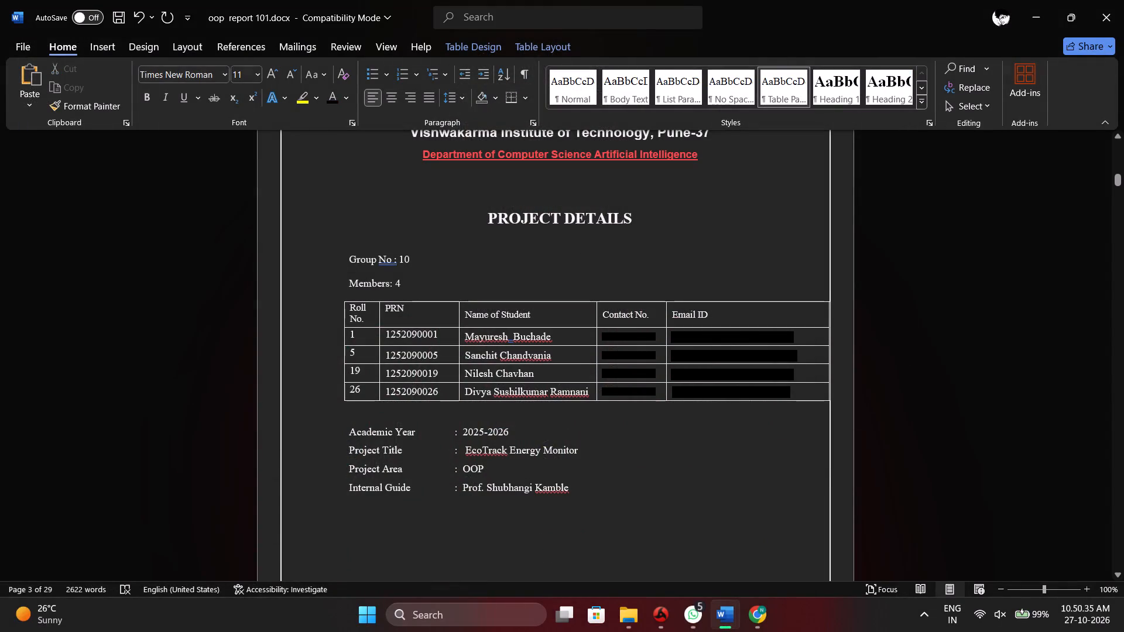
Clear all the fourth student's details from the last row of the Project Details table, leaving the row empty.
{"action": "left_click", "coordinate": [395, 383]}
{"action": "left_click", "coordinate": [427, 395]}
{"action": "left_click", "coordinate": [364, 391]}
{"action": "key", "text": "BackSpace"}
{"action": "key", "text": "BackSpace"}
{"action": "left_click", "coordinate": [453, 393]}
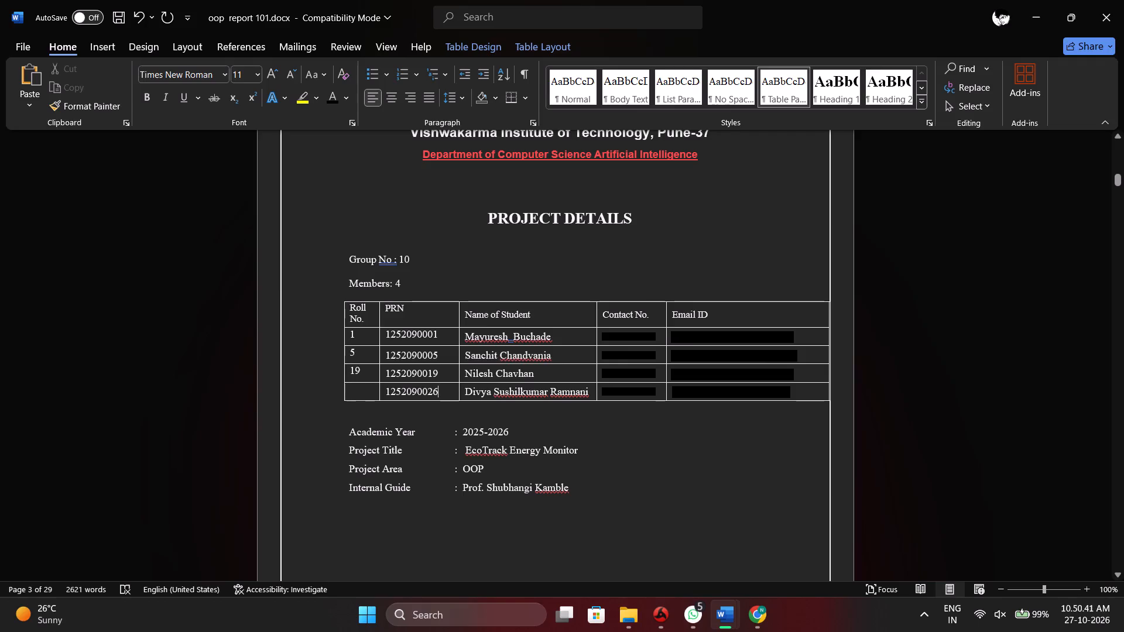
{"action": "key", "text": "BackSpace"}
{"action": "key", "text": "BackSpace"}
{"action": "key", "text": "BackSpace"}
{"action": "key", "text": "BackSpace"}
{"action": "key", "text": "BackSpace"}
{"action": "key", "text": "BackSpace"}
{"action": "key", "text": "BackSpace"}
{"action": "key", "text": "BackSpace"}
{"action": "key", "text": "BackSpace"}
{"action": "key", "text": "BackSpace"}
{"action": "left_click_drag", "start_coordinate": [794, 394], "coordinate": [393, 398]}
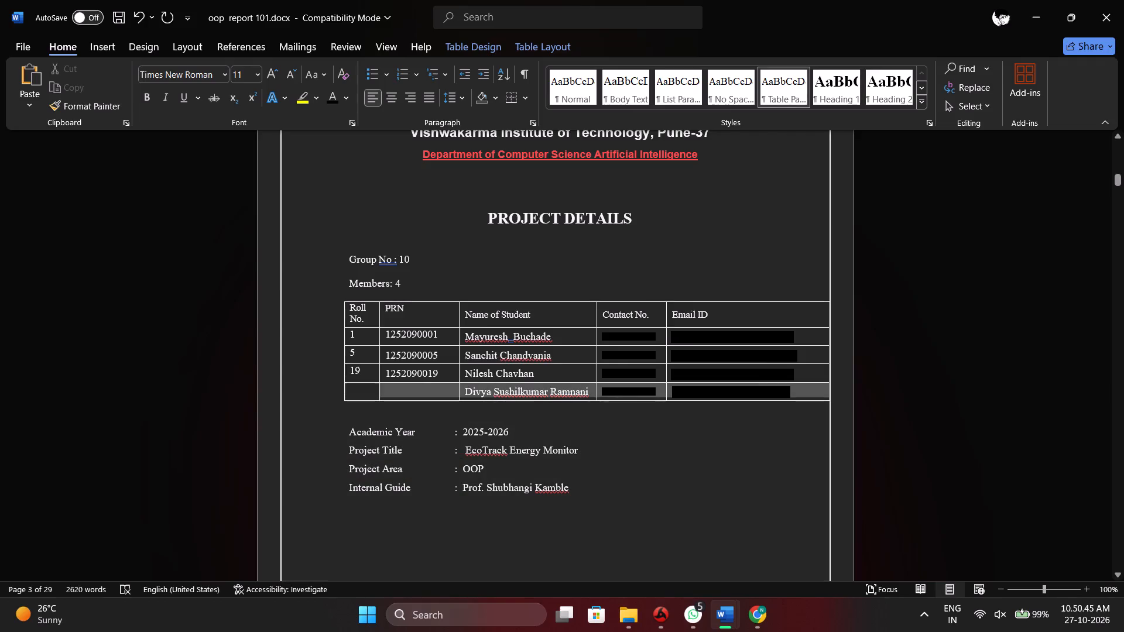
{"action": "left_click_drag", "start_coordinate": [393, 398], "coordinate": [356, 390]}
{"action": "key", "text": "Delete"}
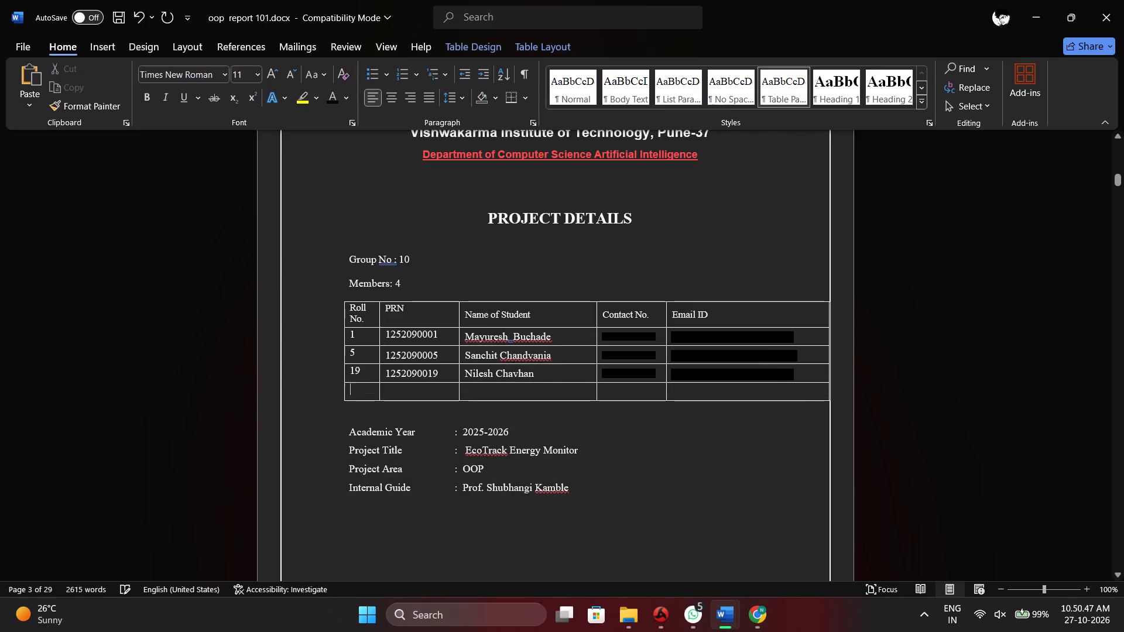
Replace the third student's PRN in the Project Details table with the PRN copied from Group 11's third member in the Chrome spreadsheet.
{"action": "left_click", "coordinate": [443, 373]}
{"action": "key", "text": "BackSpace"}
{"action": "key", "text": "BackSpace"}
{"action": "key", "text": "BackSpace"}
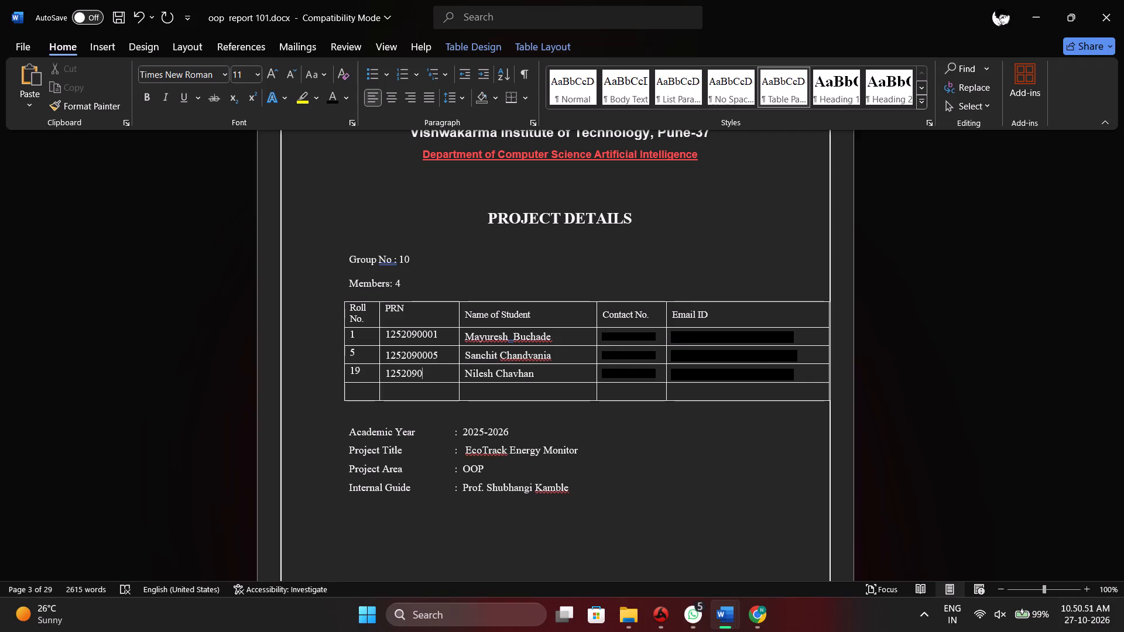
{"action": "key", "text": "BackSpace"}
{"action": "key", "text": "BackSpace"}
{"action": "key", "text": "BackSpace"}
{"action": "key", "text": "BackSpace"}
{"action": "key", "text": "BackSpace"}
{"action": "key", "text": "BackSpace"}
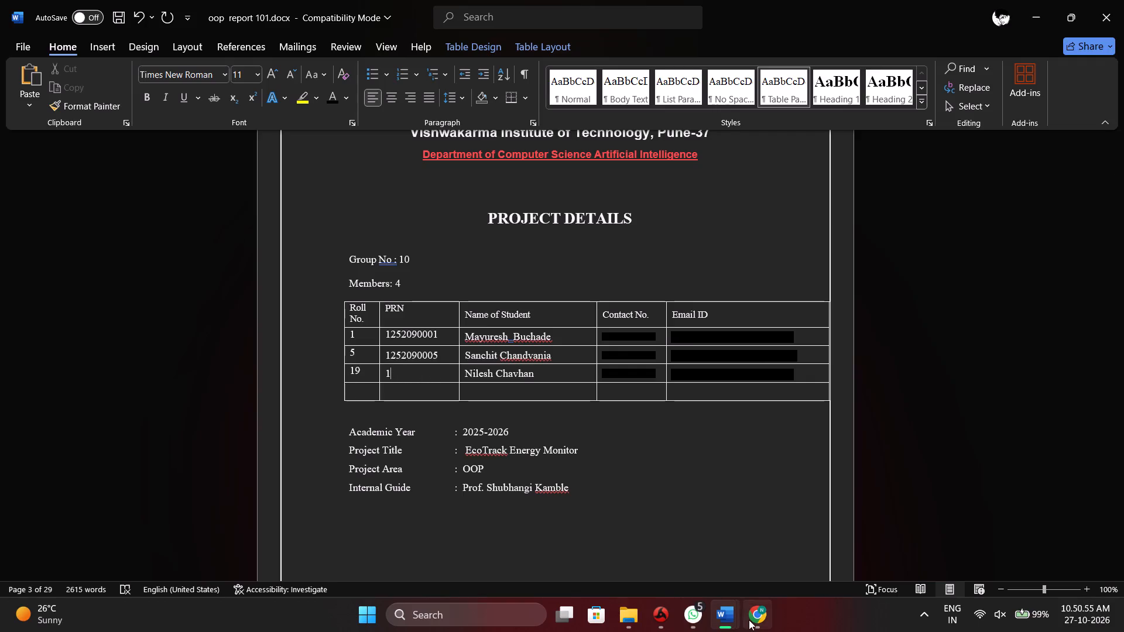
{"action": "left_click", "coordinate": [749, 620]}
{"action": "triple_click", "coordinate": [122, 397]}
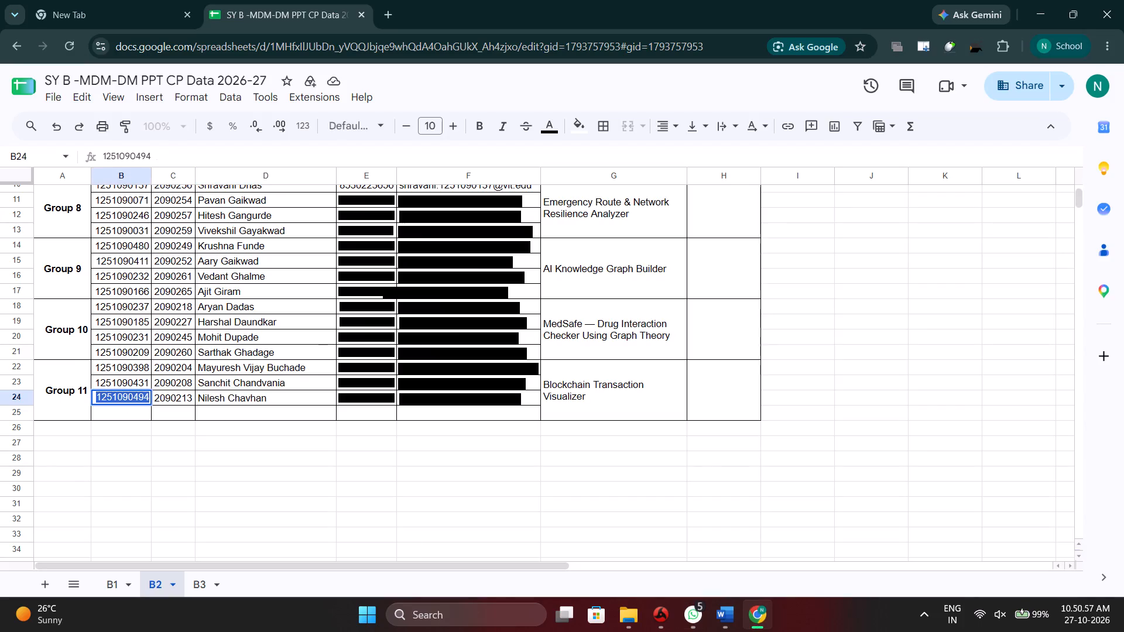
{"action": "key", "text": "ctrl+c"}
{"action": "left_click", "coordinate": [122, 397]}
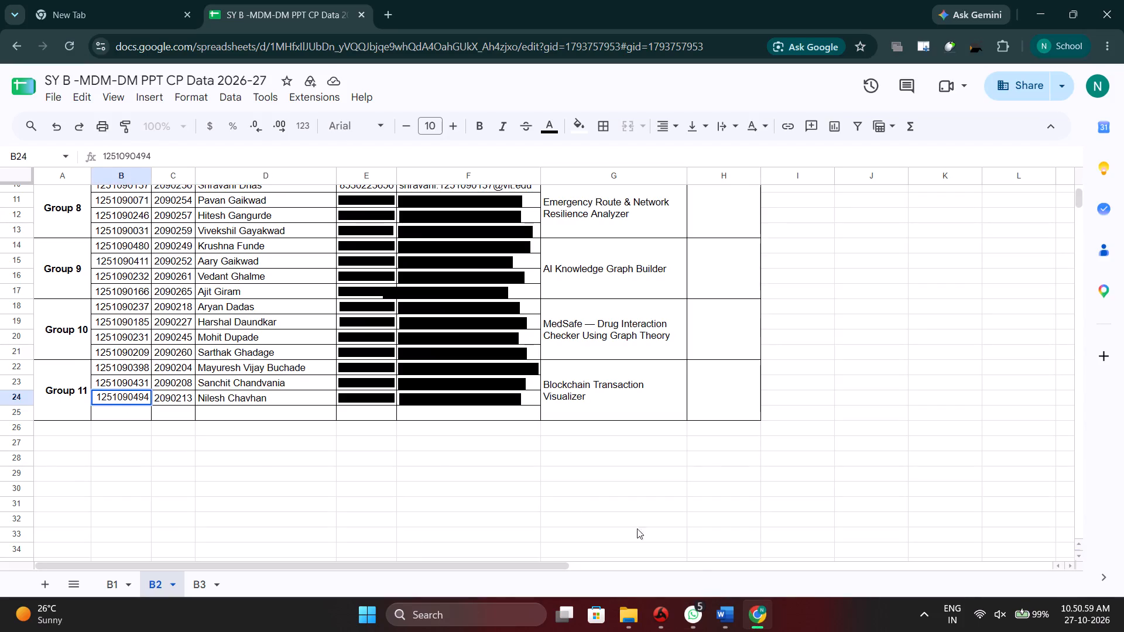
{"action": "left_click", "coordinate": [714, 602]}
{"action": "left_click", "coordinate": [868, 535]}
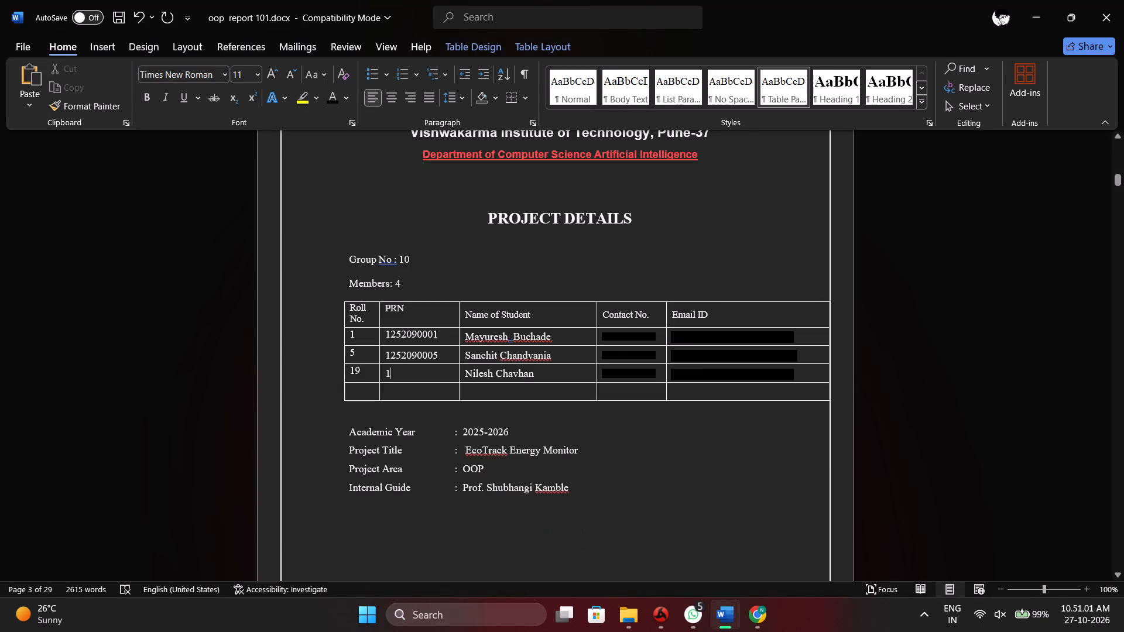
{"action": "double_click", "coordinate": [419, 377]}
{"action": "double_click", "coordinate": [418, 376]}
{"action": "left_click_drag", "start_coordinate": [417, 376], "coordinate": [388, 376]}
{"action": "key", "text": "ctrl+v"}
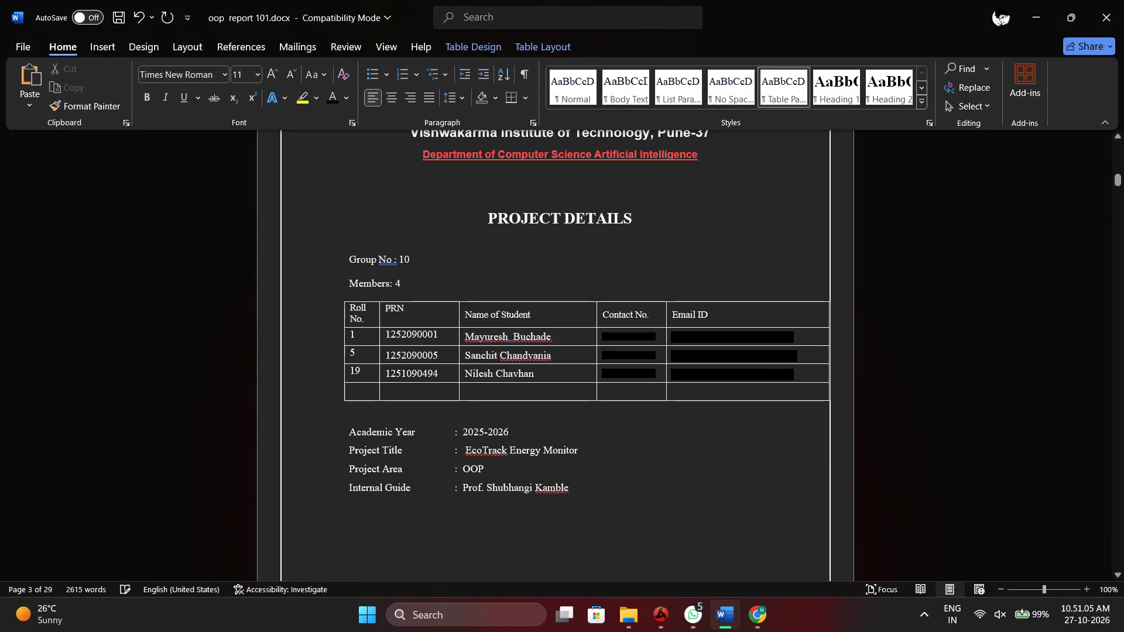
Switch to the Chrome spreadsheet and select the PRN of Group 11's second member for copying into the report.
{"action": "left_click", "coordinate": [745, 621]}
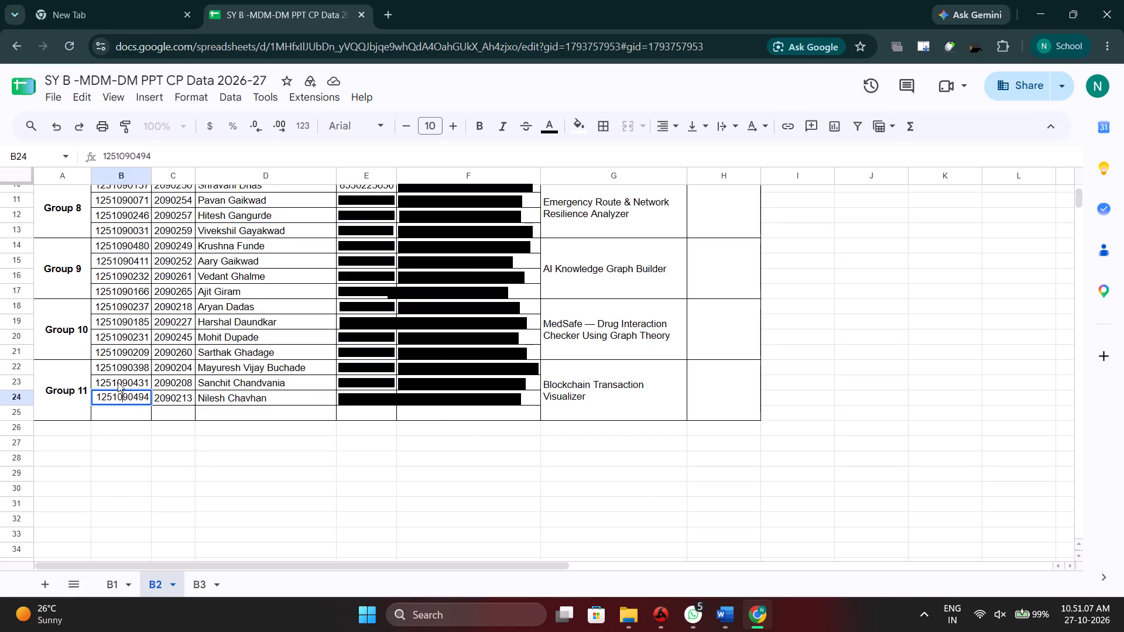
{"action": "double_click", "coordinate": [118, 382]}
{"action": "left_click", "coordinate": [118, 382]}
{"action": "left_click", "coordinate": [118, 382]}
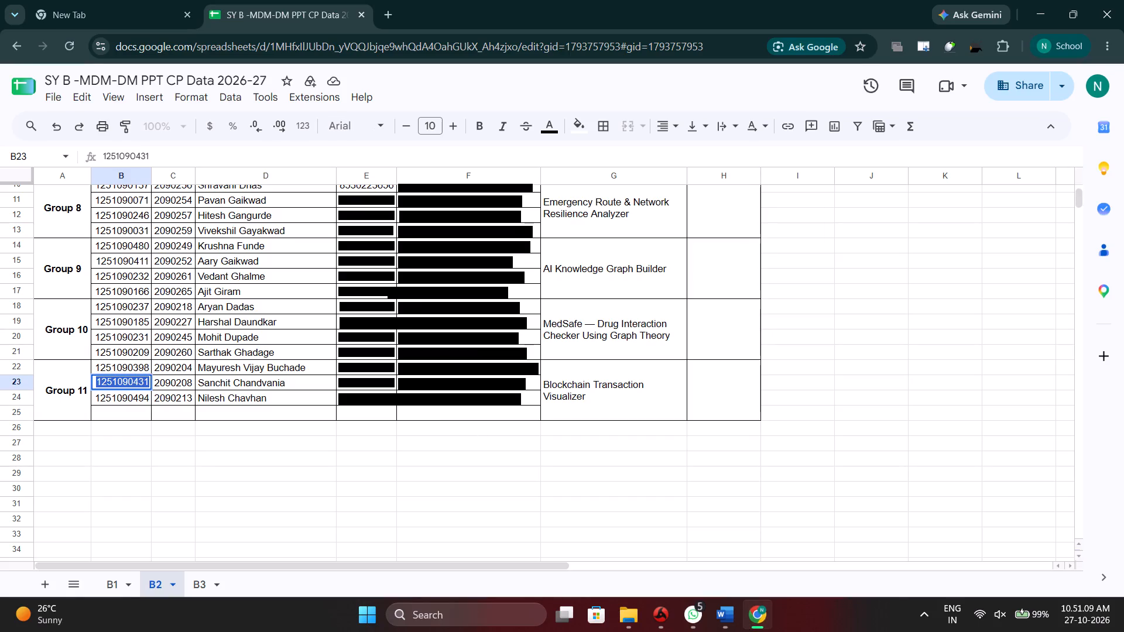
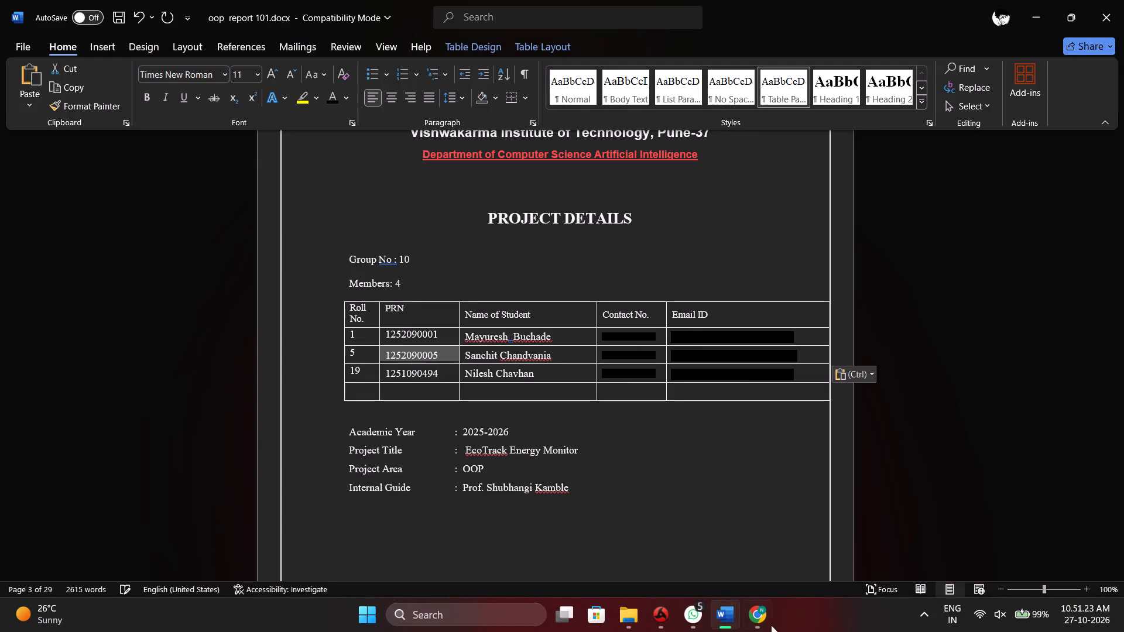
Replace the second student's PRN in the Project Details table with the PRN copied from Group 11's second member in the Chrome spreadsheet.
{"action": "left_click", "coordinate": [762, 617]}
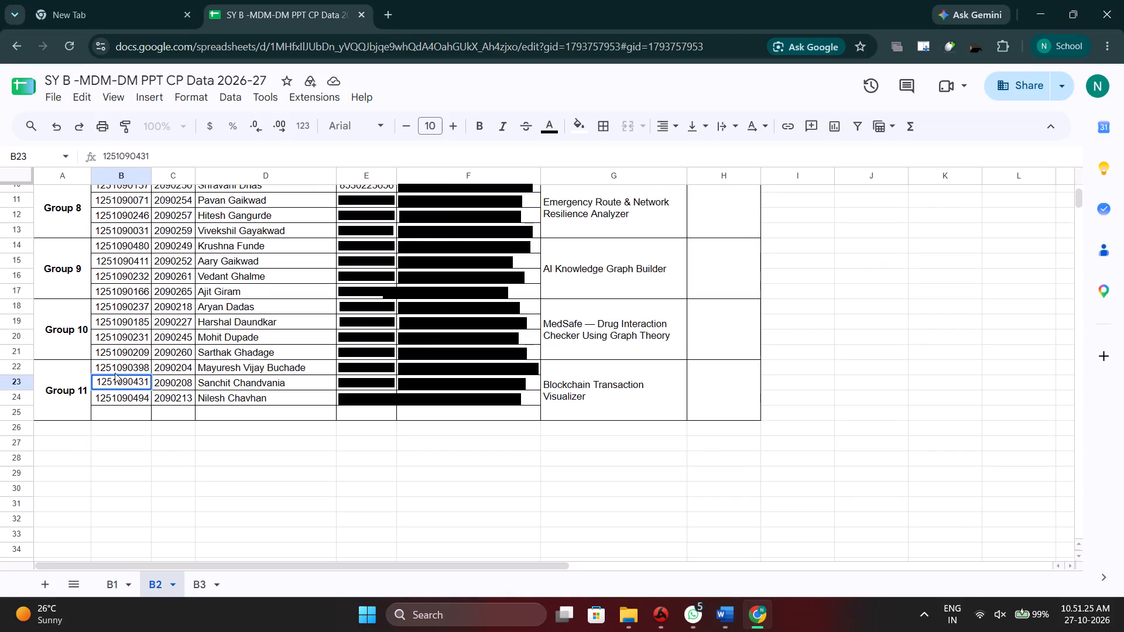
{"action": "triple_click", "coordinate": [118, 379]}
{"action": "key", "text": "ctrl+c"}
{"action": "left_click", "coordinate": [118, 379]}
{"action": "left_click", "coordinate": [731, 616]}
{"action": "left_click", "coordinate": [879, 562]}
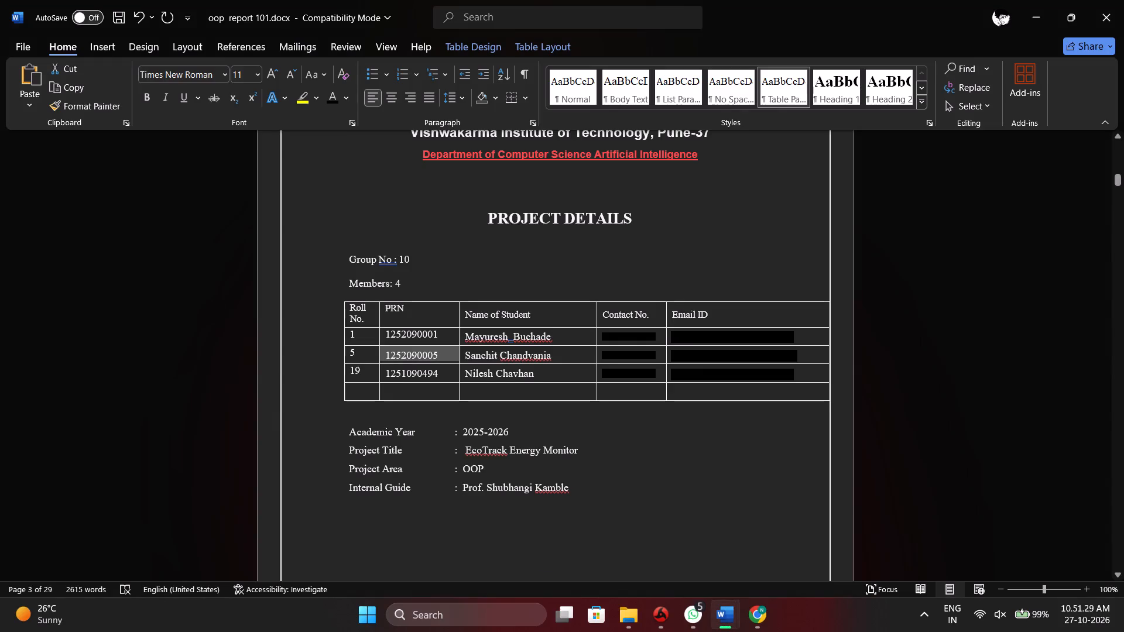
Replace the second student's PRN in the Project Details table with the PRN already copied from Group 11's second member.
{"action": "left_click", "coordinate": [422, 361]}
{"action": "double_click", "coordinate": [422, 361]}
{"action": "key", "text": "ctrl+v"}
Replace the first student's PRN in the Project Details table with the PRN copied from Group 11's first member in the Chrome spreadsheet.
{"action": "left_click", "coordinate": [753, 623]}
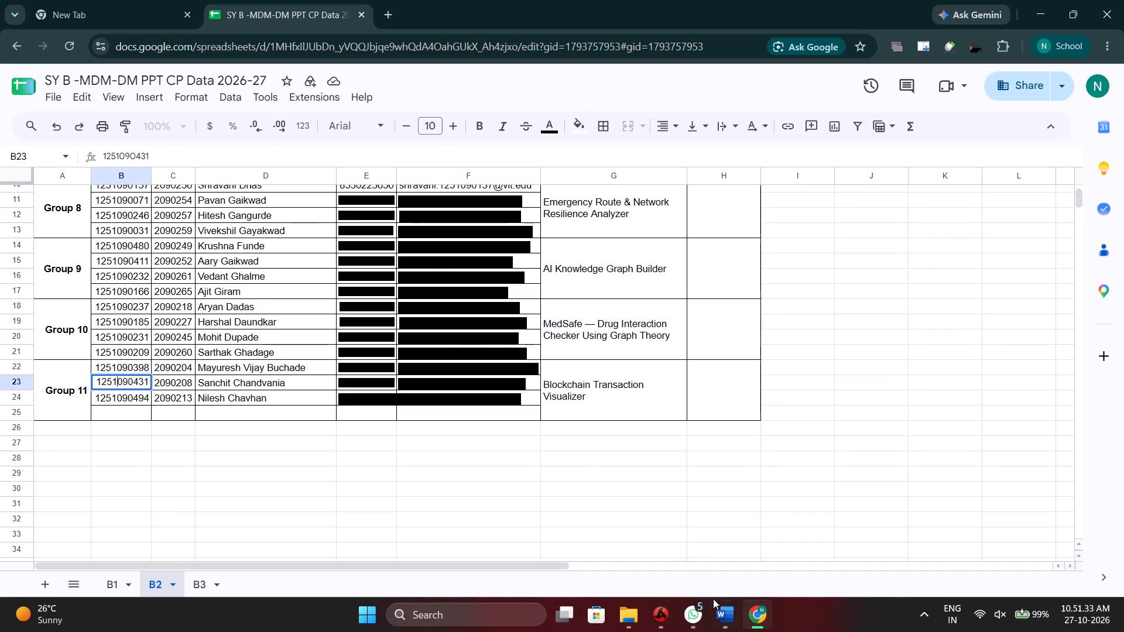
{"action": "triple_click", "coordinate": [118, 363]}
{"action": "key", "text": "ctrl+c"}
{"action": "left_click", "coordinate": [118, 363]}
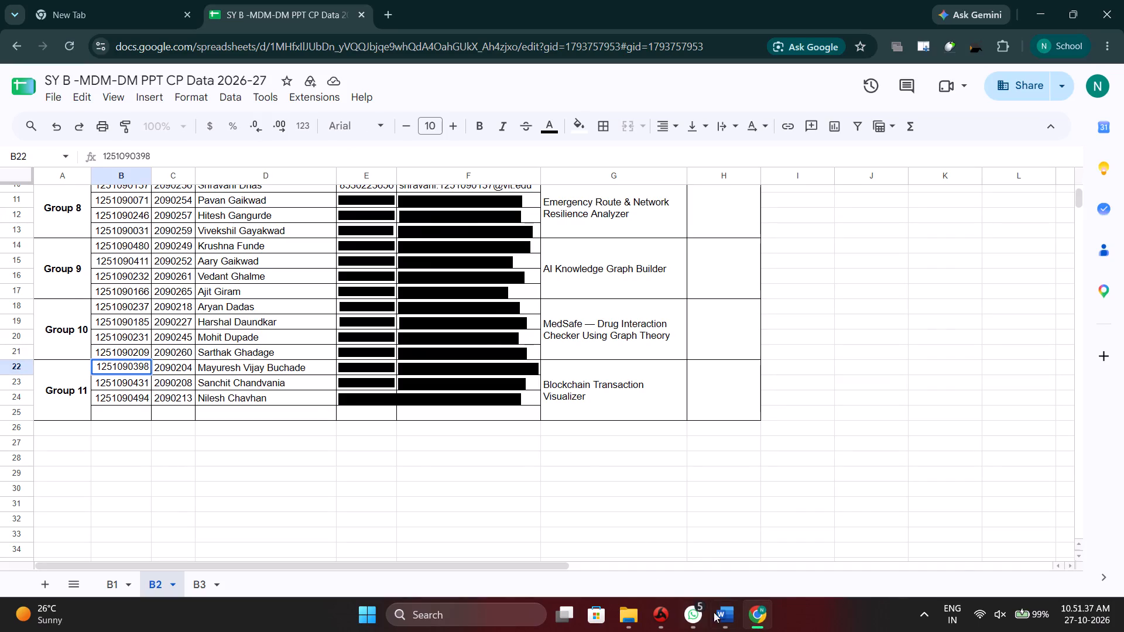
{"action": "left_click", "coordinate": [724, 619]}
{"action": "left_click", "coordinate": [816, 565]}
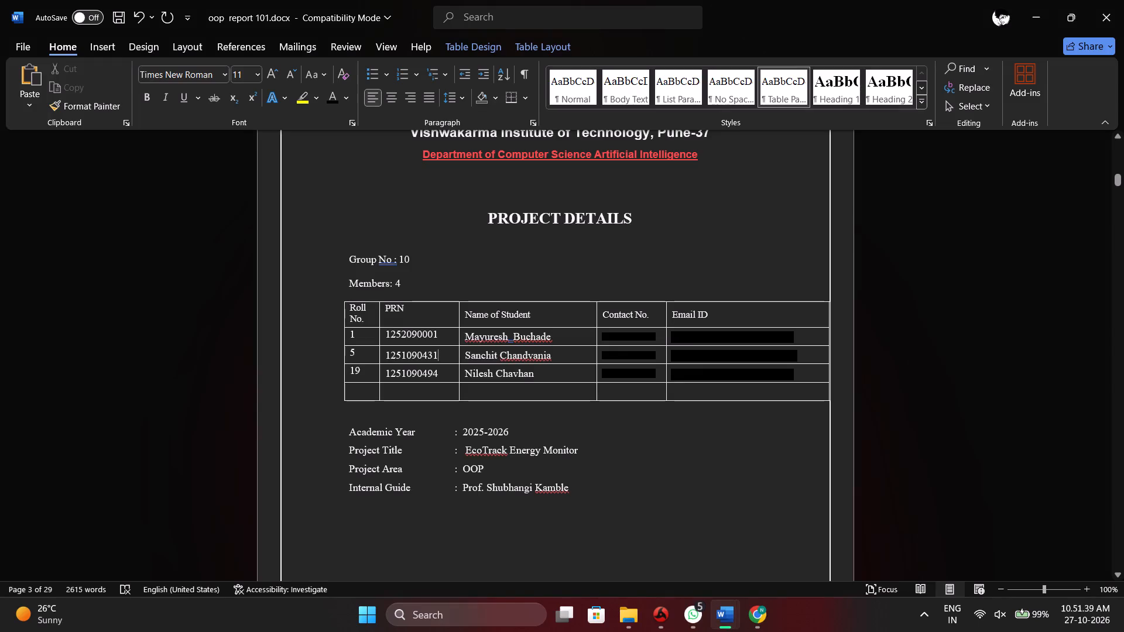
{"action": "triple_click", "coordinate": [416, 338]}
{"action": "key", "text": "ctrl+v"}
Set the roll numbers of the three students in the Project Details table to 04, 08 and 13.
{"action": "left_click", "coordinate": [355, 337]}
{"action": "key", "text": "BackSpace"}
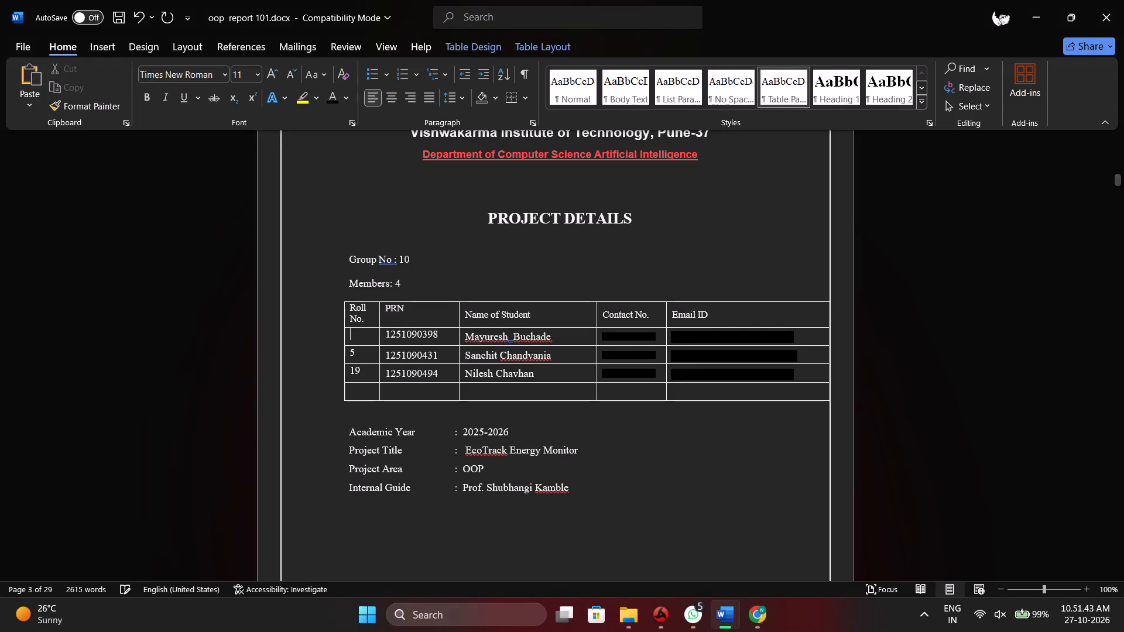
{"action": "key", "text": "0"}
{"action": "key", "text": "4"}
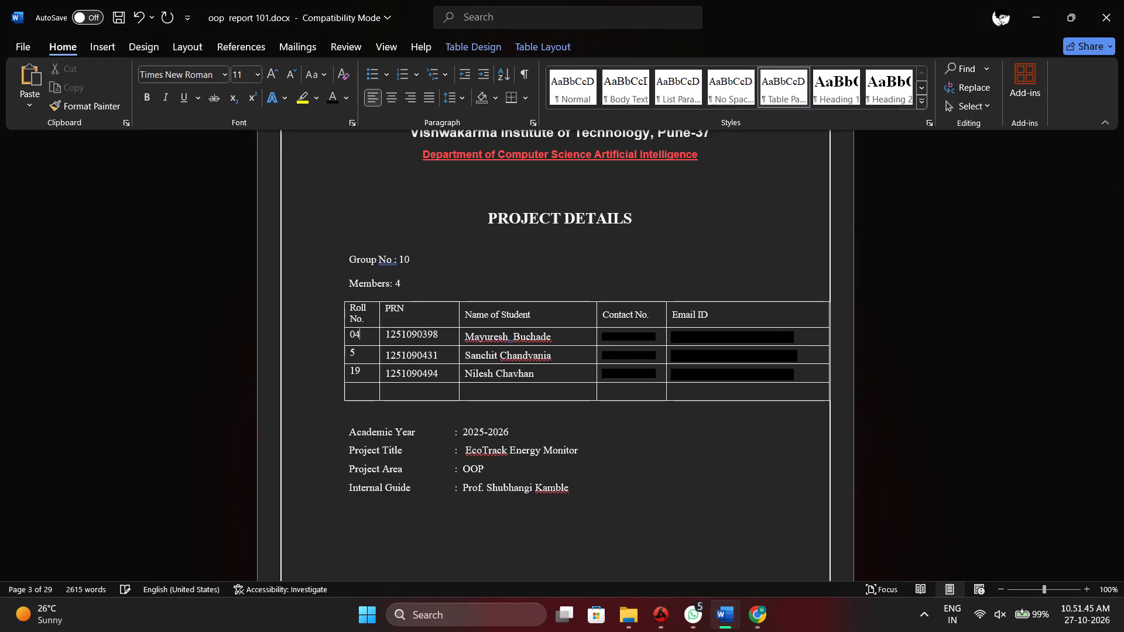
{"action": "left_click", "coordinate": [354, 350]}
{"action": "key", "text": "BackSpace"}
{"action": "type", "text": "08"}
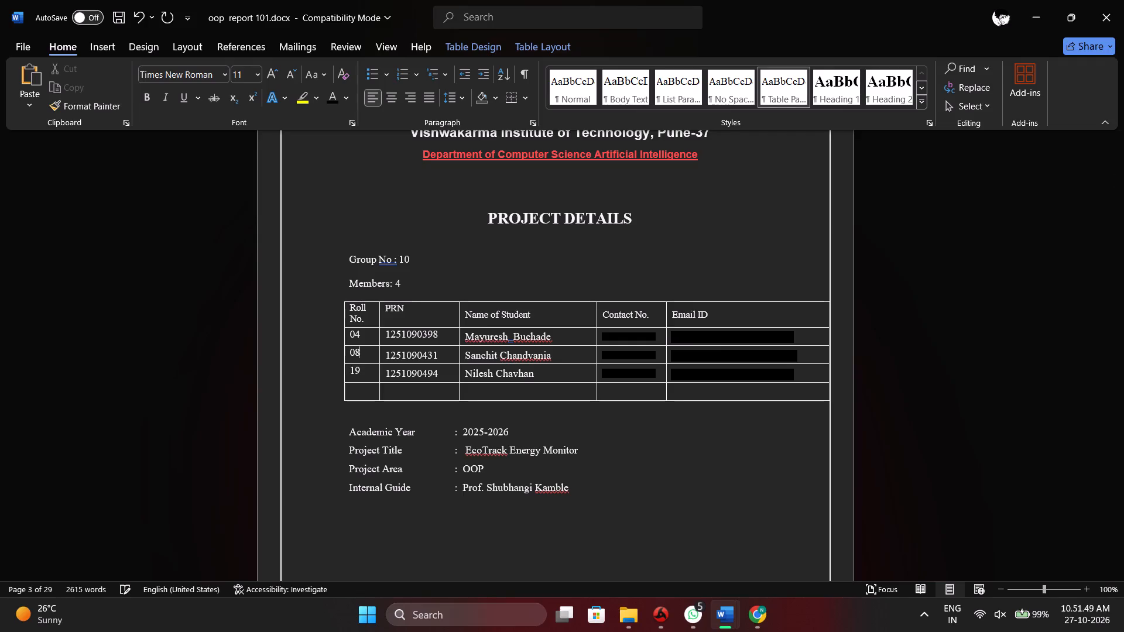
{"action": "left_click", "coordinate": [370, 367]}
{"action": "key", "text": "Delete"}
{"action": "key", "text": "BackSpace"}
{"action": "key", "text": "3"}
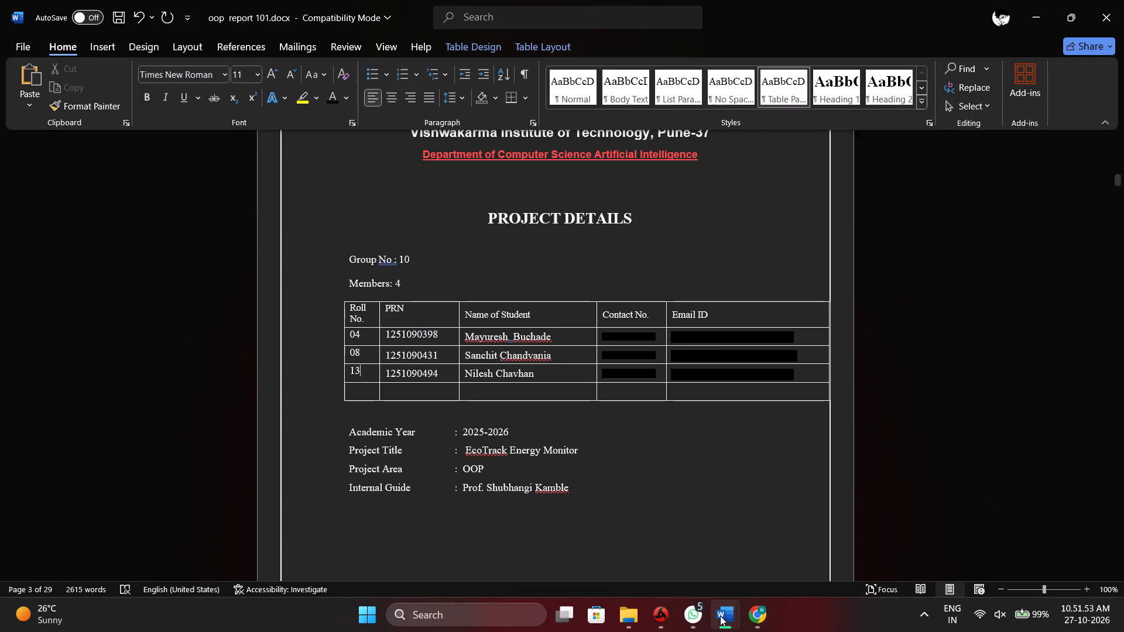
Replace the first student's contact number in the Project Details table with the one copied from Group 11's first member in the Chrome spreadsheet.
{"action": "left_click", "coordinate": [758, 612]}
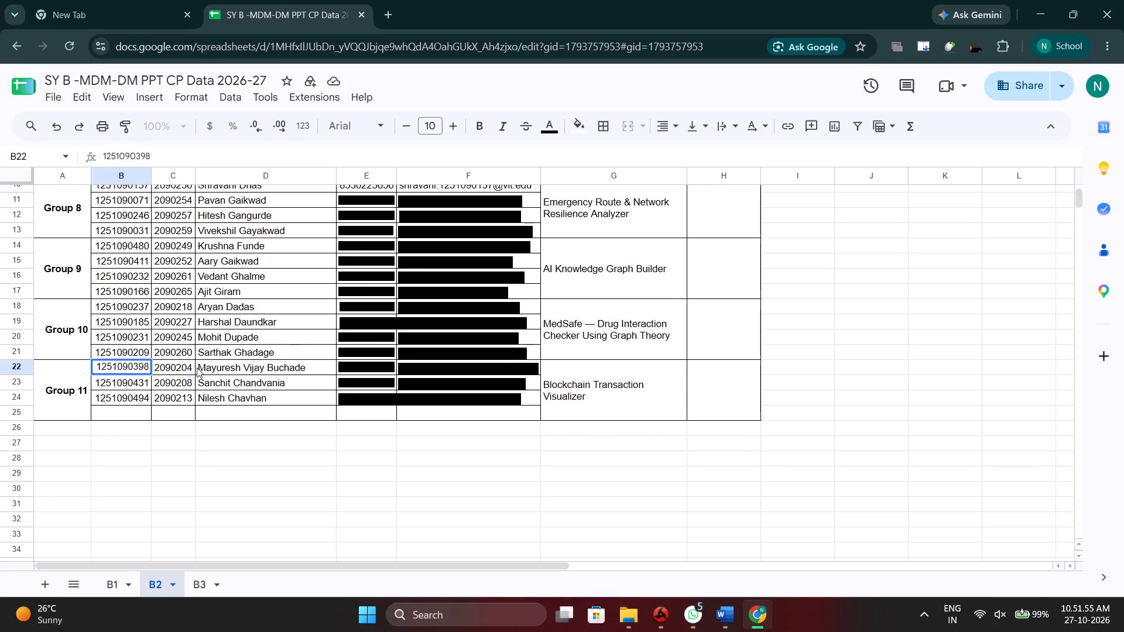
{"action": "triple_click", "coordinate": [355, 365]}
{"action": "left_click", "coordinate": [355, 365]}
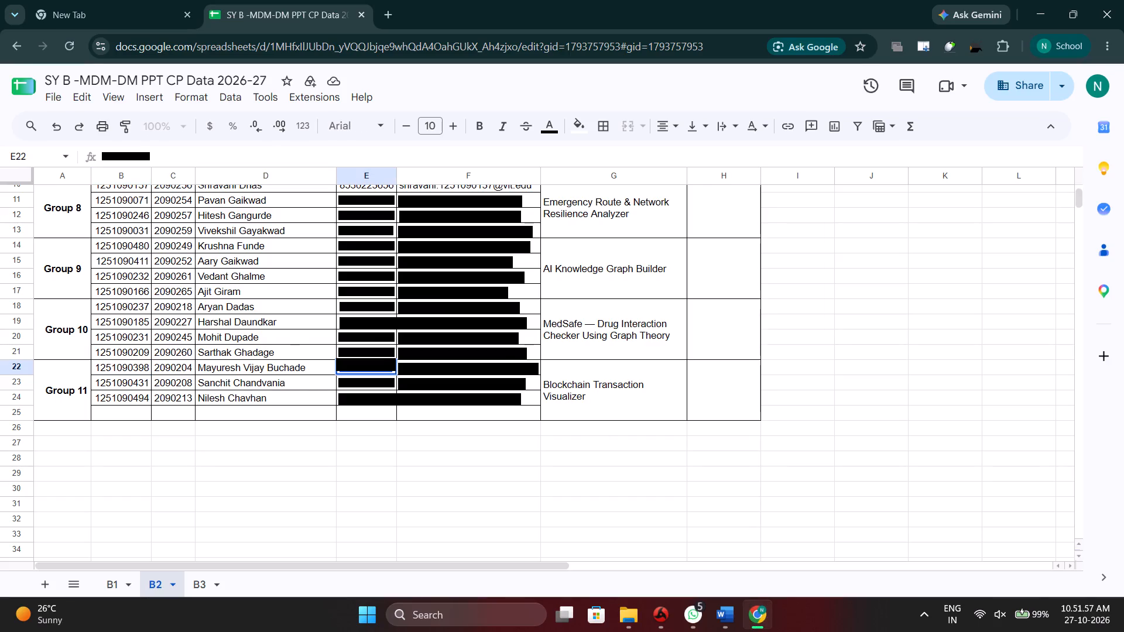
{"action": "key", "text": "ctrl+c"}
{"action": "left_click", "coordinate": [355, 365]}
{"action": "left_click", "coordinate": [714, 607]}
{"action": "left_click", "coordinate": [852, 556]}
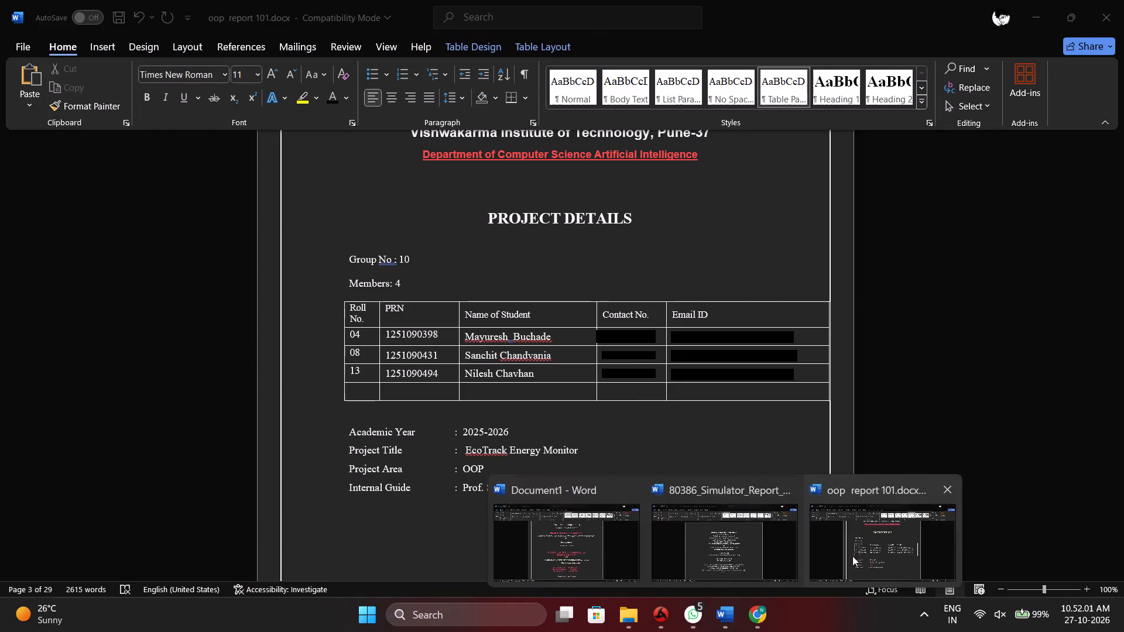
{"action": "triple_click", "coordinate": [634, 337]}
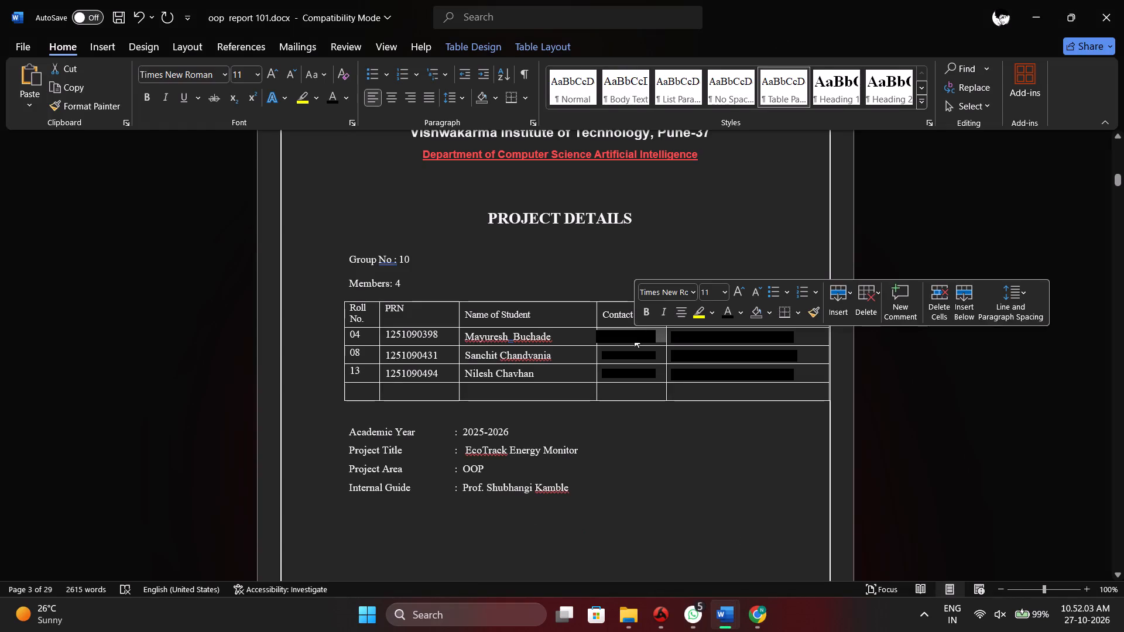
{"action": "key", "text": "ctrl+v"}
Replace the second student's contact number in the Project Details table with the one copied from Group 11's second member in the Chrome spreadsheet.
{"action": "left_click", "coordinate": [751, 616]}
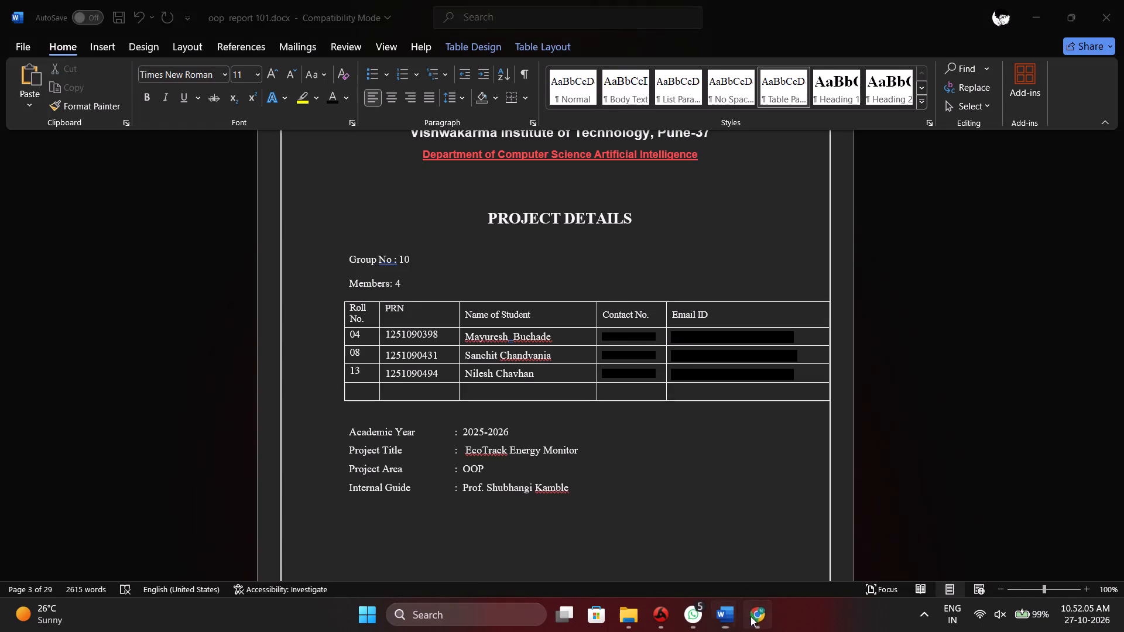
{"action": "triple_click", "coordinate": [358, 378]}
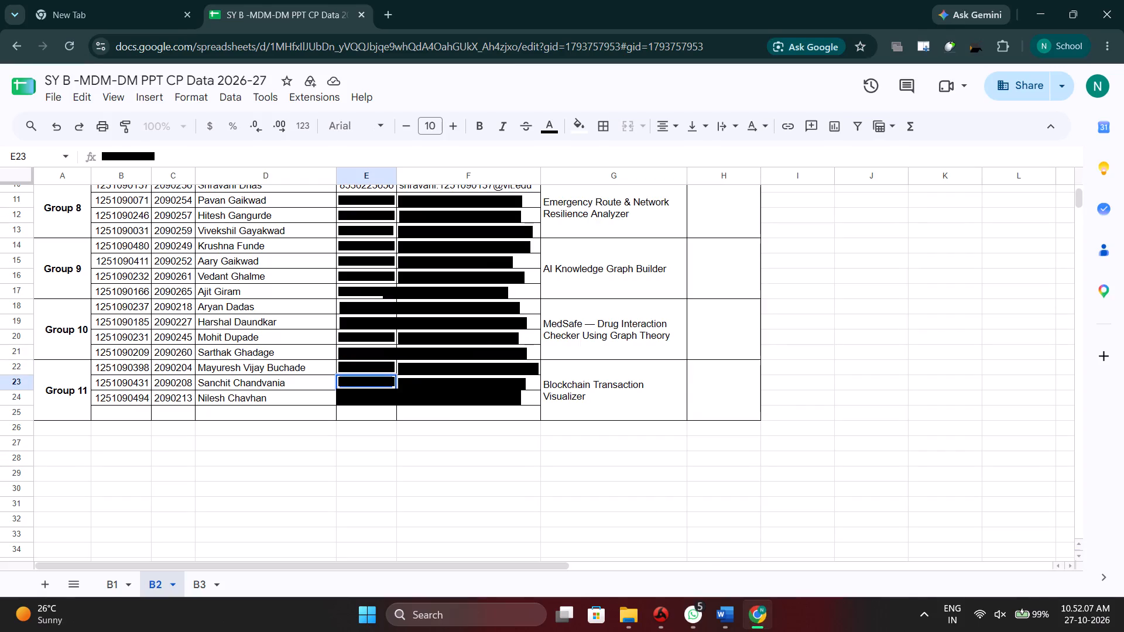
{"action": "key", "text": "ctrl+c"}
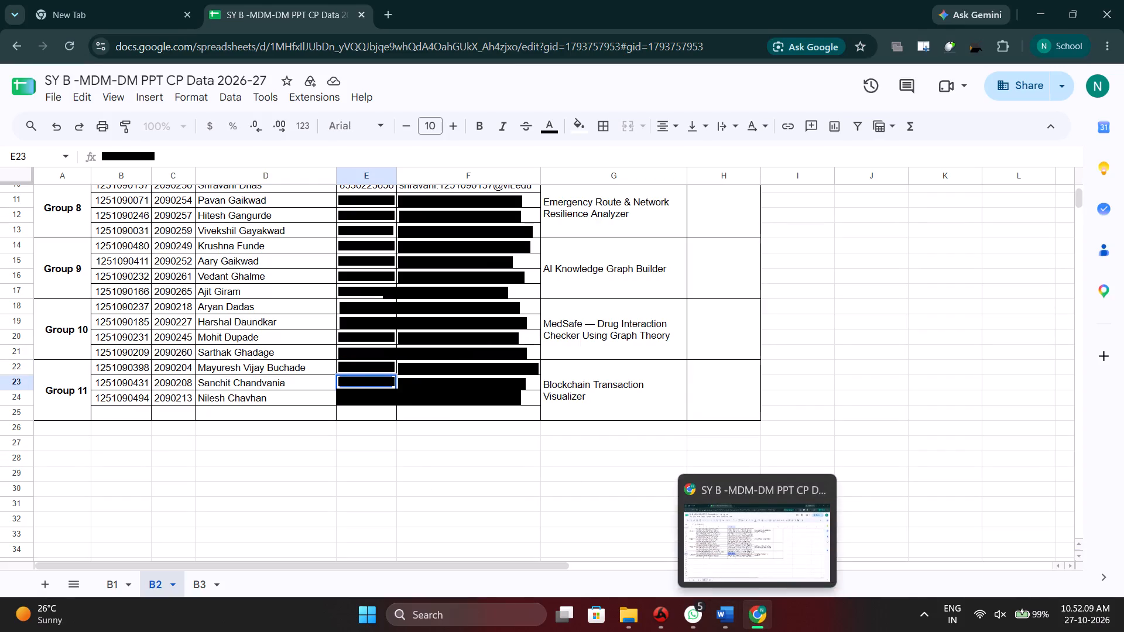
{"action": "left_click", "coordinate": [355, 382]}
{"action": "left_click", "coordinate": [738, 610]}
{"action": "left_click", "coordinate": [830, 516]}
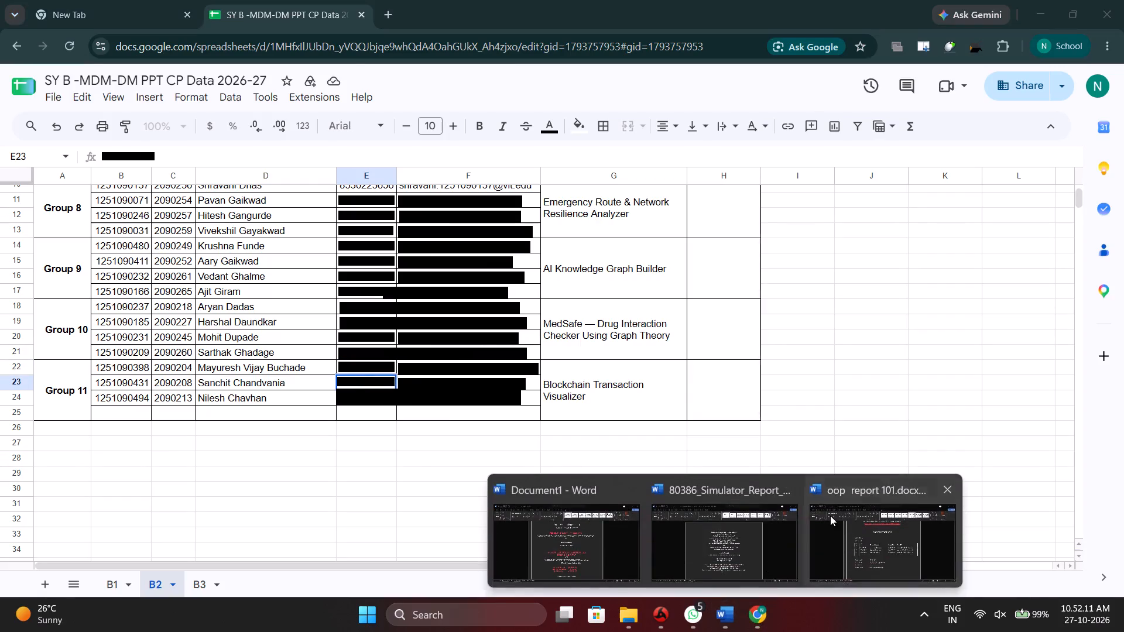
{"action": "double_click", "coordinate": [625, 353]}
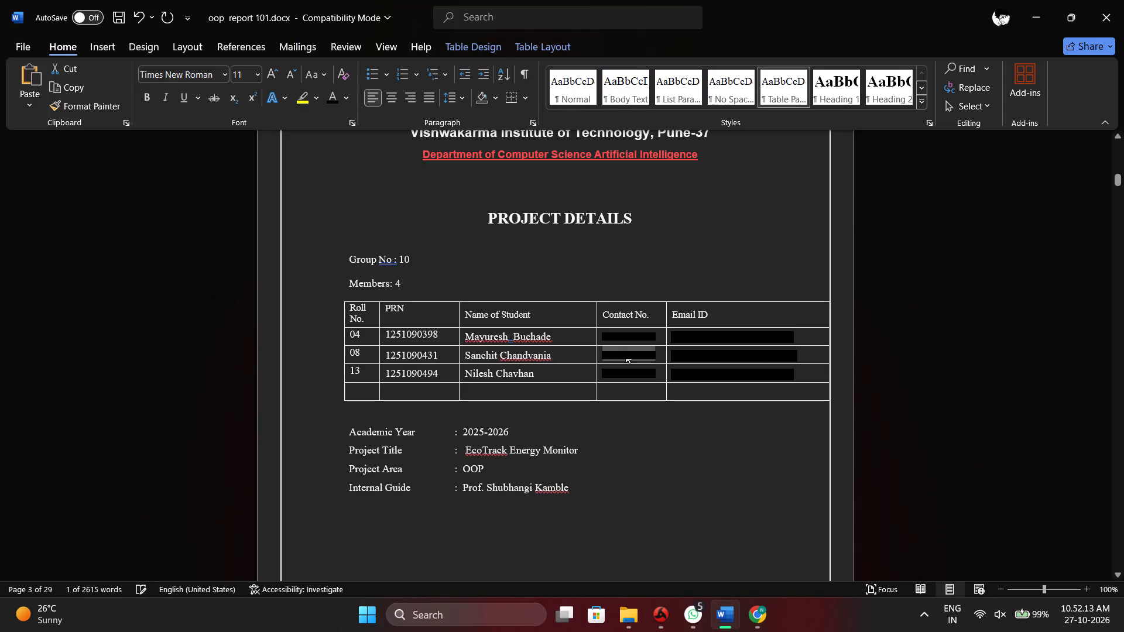
{"action": "key", "text": "ctrl+v"}
Replace the third student's contact number in the Project Details table with the one copied from Group 11's third member in the Chrome spreadsheet.
{"action": "left_click", "coordinate": [771, 606]}
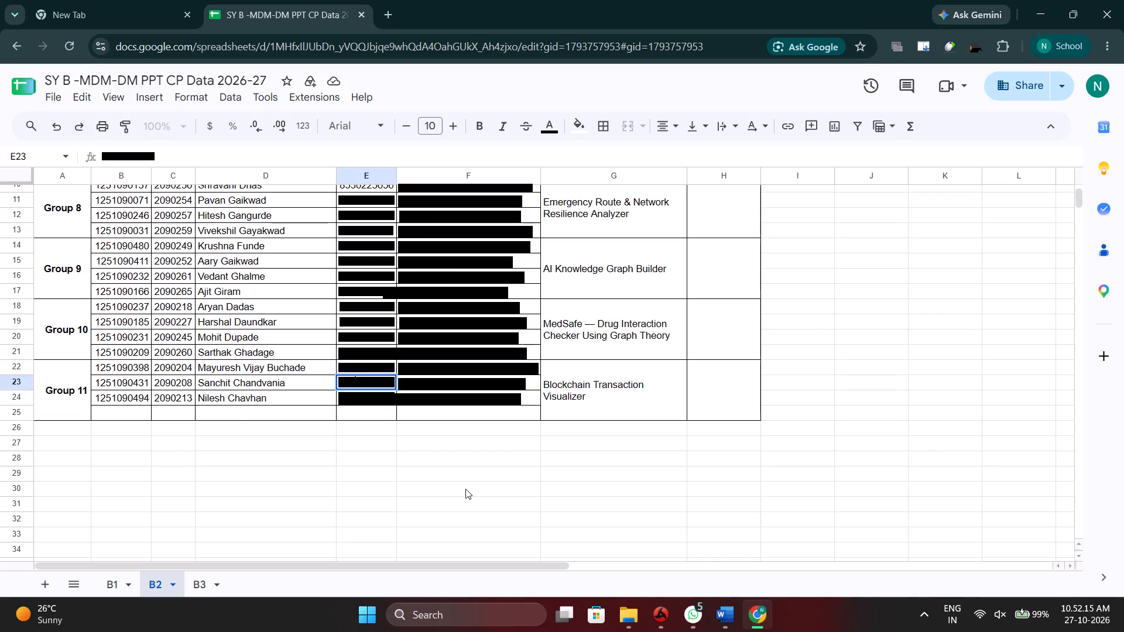
{"action": "left_click", "coordinate": [378, 404]}
{"action": "triple_click", "coordinate": [373, 399]}
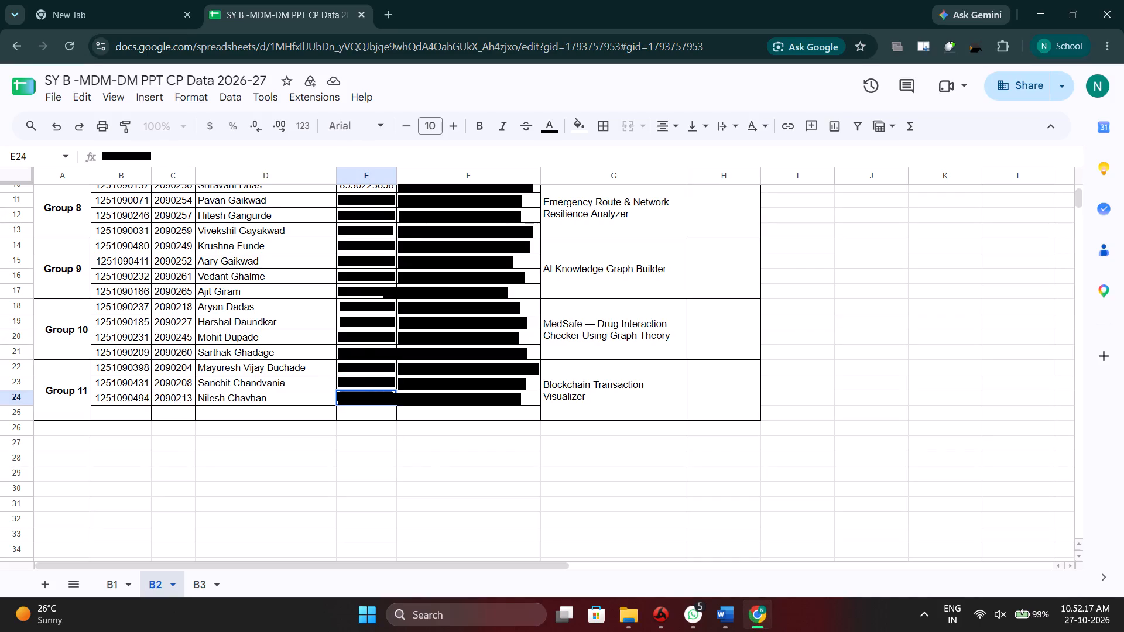
{"action": "key", "text": "ctrl+c"}
{"action": "left_click", "coordinate": [373, 399]}
{"action": "left_click", "coordinate": [736, 605]}
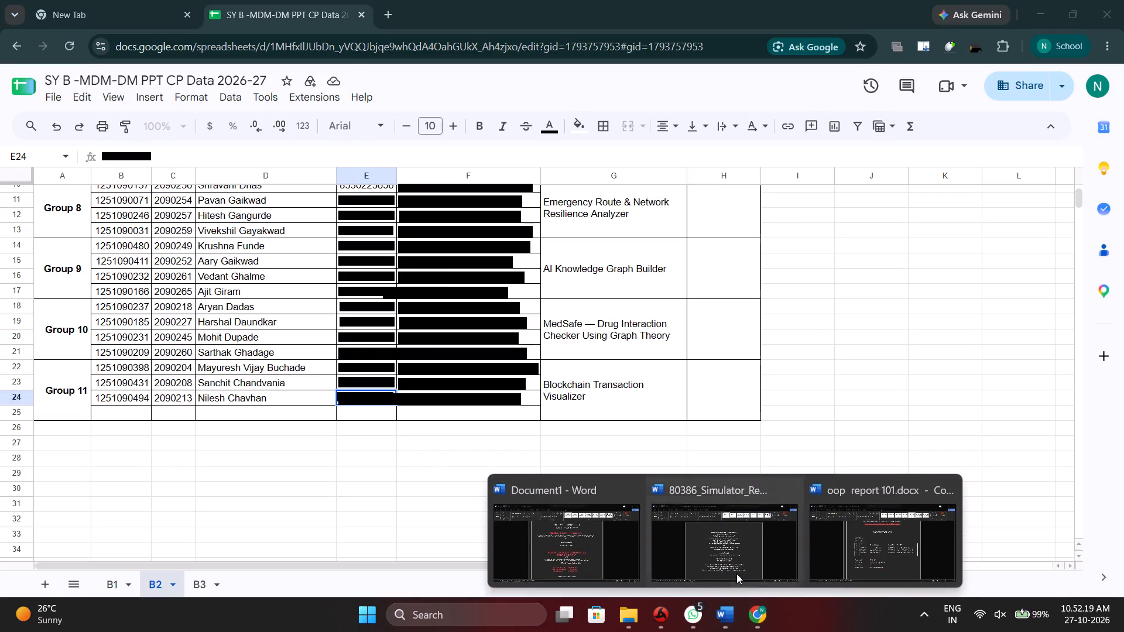
{"action": "left_click", "coordinate": [868, 539]}
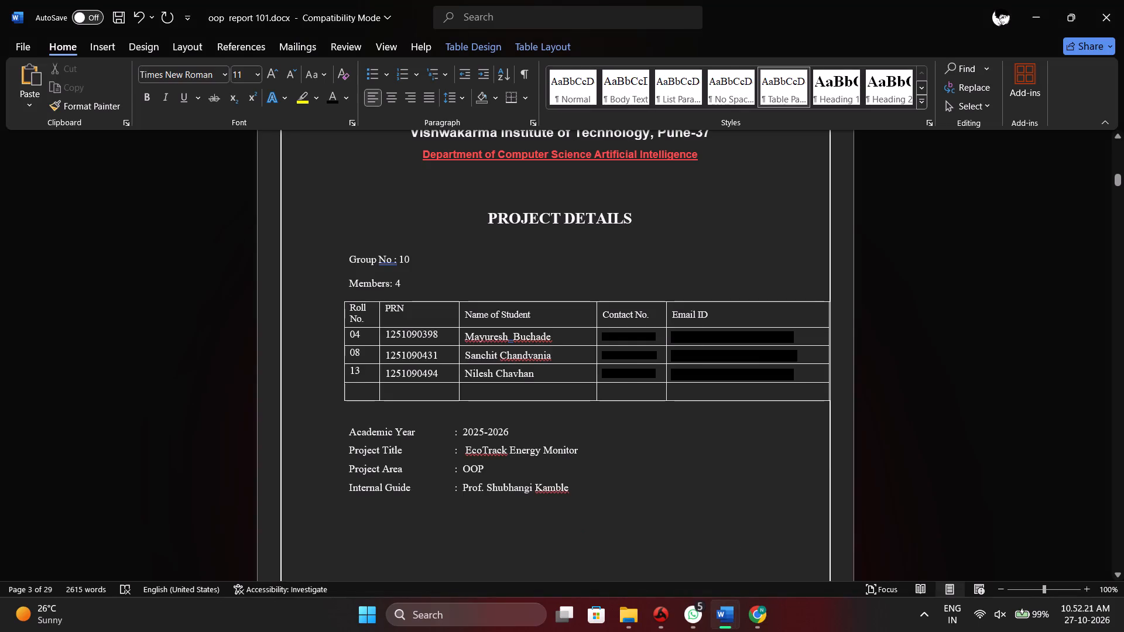
{"action": "triple_click", "coordinate": [625, 378]}
{"action": "key", "text": "ctrl+v"}
{"action": "left_click", "coordinate": [743, 390]}
Replace the first student's email ID in the Project Details table with the one copied from Group 11's first member in the Chrome spreadsheet.
{"action": "left_click", "coordinate": [750, 610]}
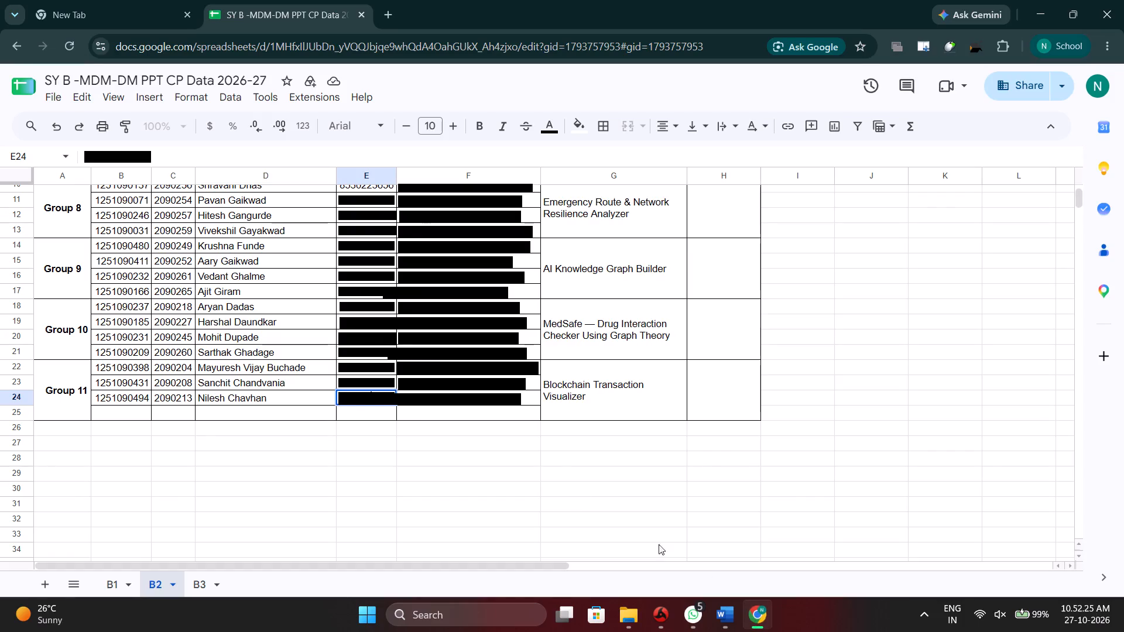
{"action": "triple_click", "coordinate": [462, 369]}
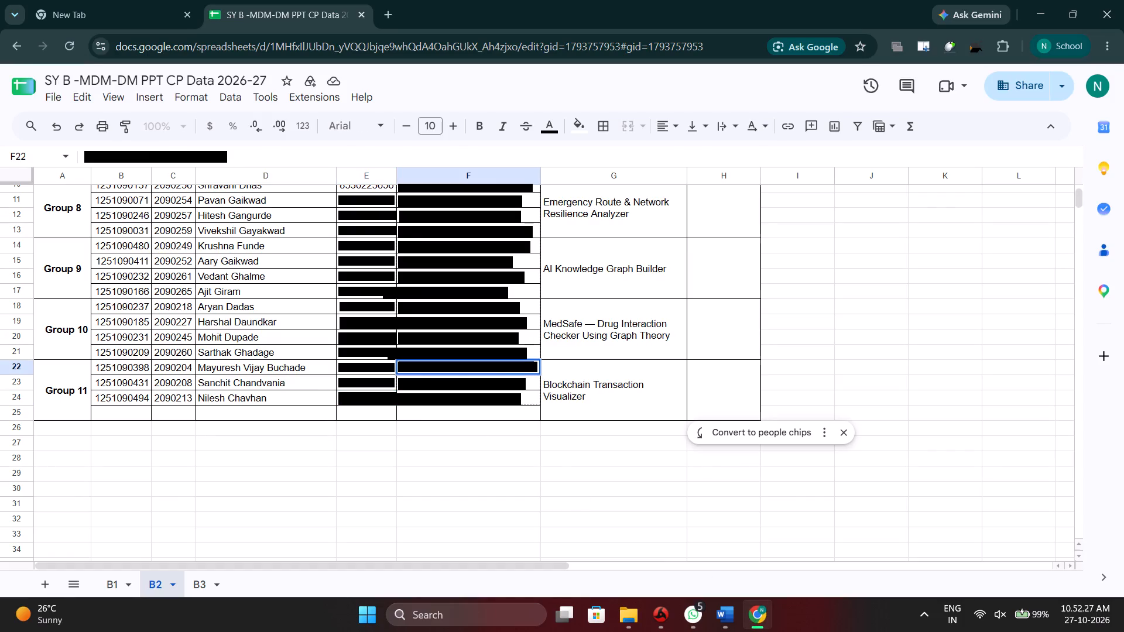
{"action": "key", "text": "ctrl+c"}
{"action": "left_click", "coordinate": [720, 614]}
{"action": "left_click", "coordinate": [876, 550]}
{"action": "double_click", "coordinate": [694, 337]}
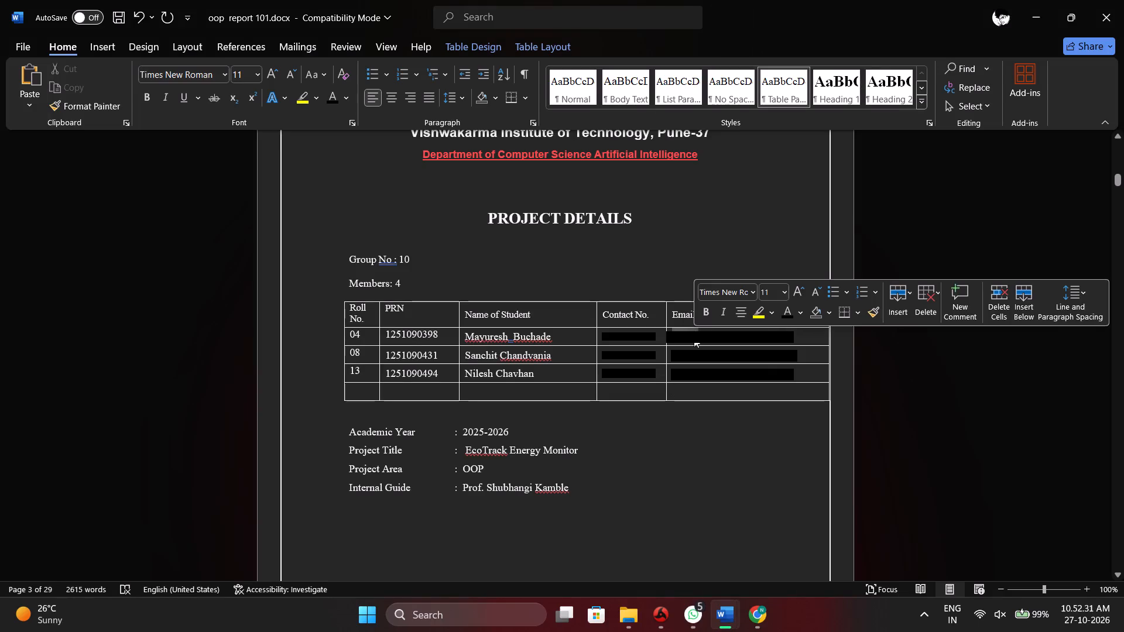
{"action": "triple_click", "coordinate": [694, 337]}
{"action": "key", "text": "ctrl+v"}
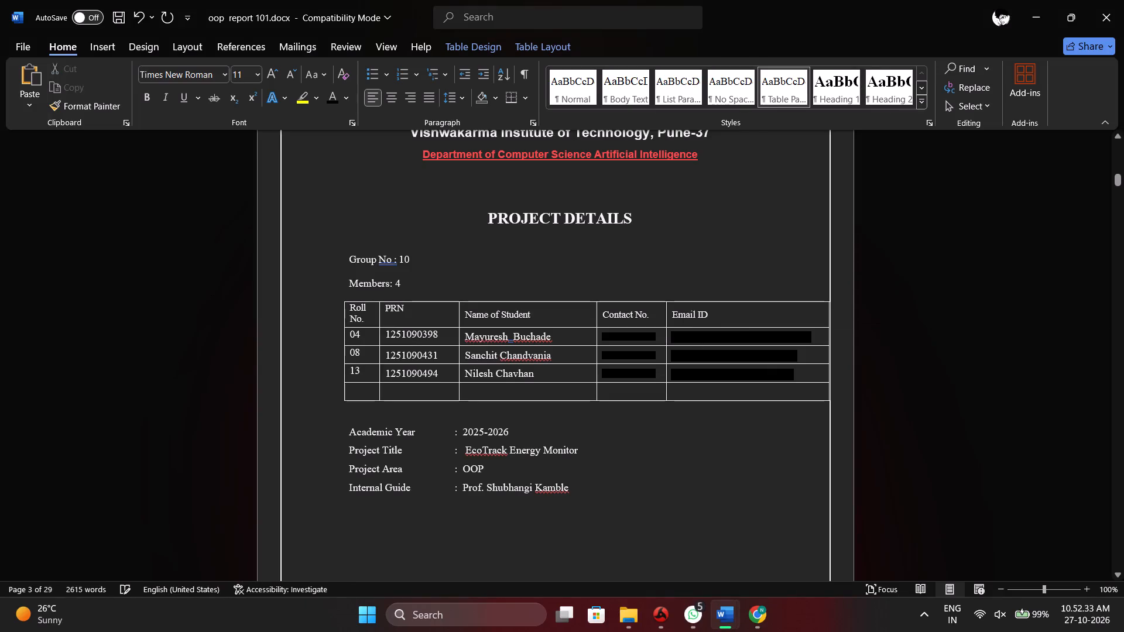
Replace the second student's email ID in the Project Details table with the one copied from Group 11's second member in the Chrome spreadsheet.
{"action": "left_click", "coordinate": [756, 631]}
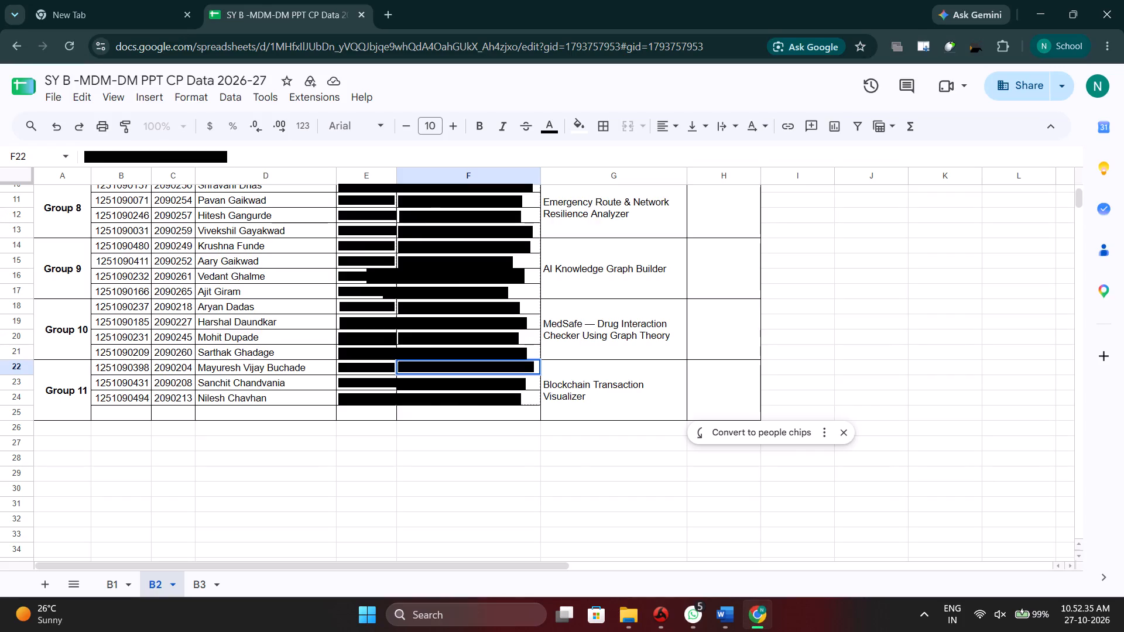
{"action": "triple_click", "coordinate": [449, 379]}
{"action": "key", "text": "ctrl+c"}
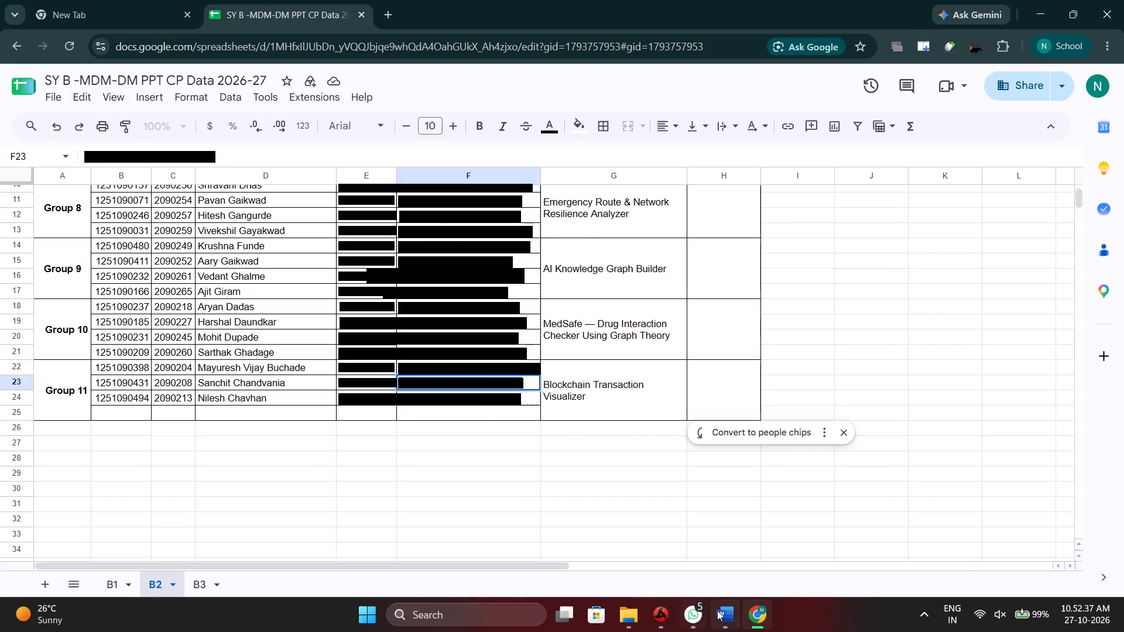
{"action": "left_click", "coordinate": [724, 610]}
{"action": "left_click", "coordinate": [848, 531]}
{"action": "triple_click", "coordinate": [721, 359]}
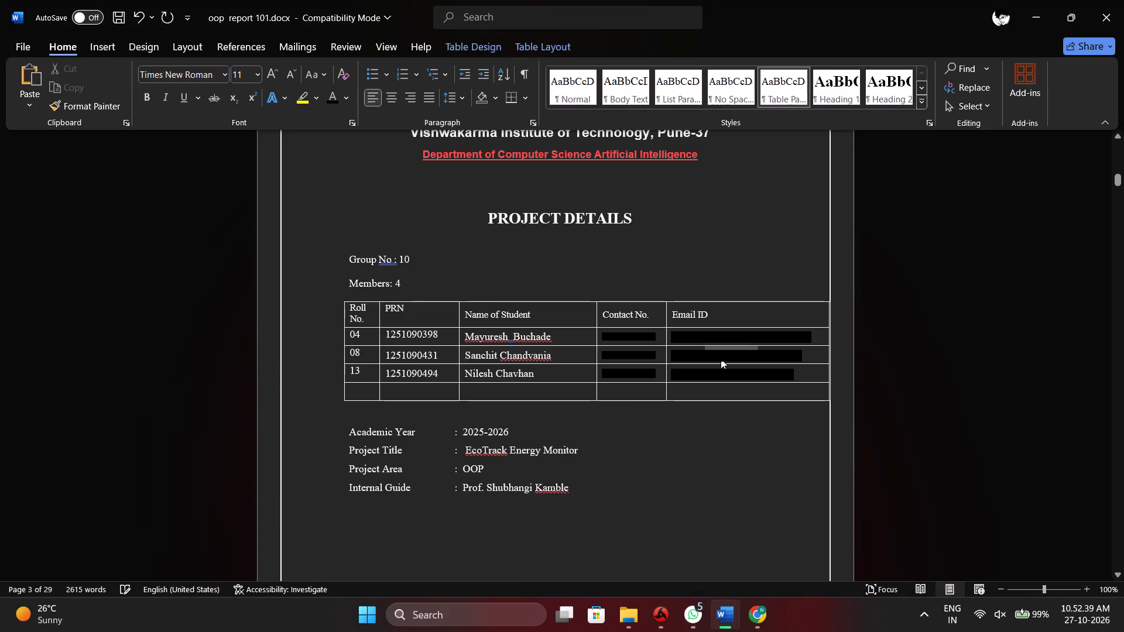
{"action": "key", "text": "ctrl+v"}
Replace the third student's email ID in the Project Details table with the one copied from Group 11's third member in the Chrome spreadsheet.
{"action": "left_click", "coordinate": [759, 615]}
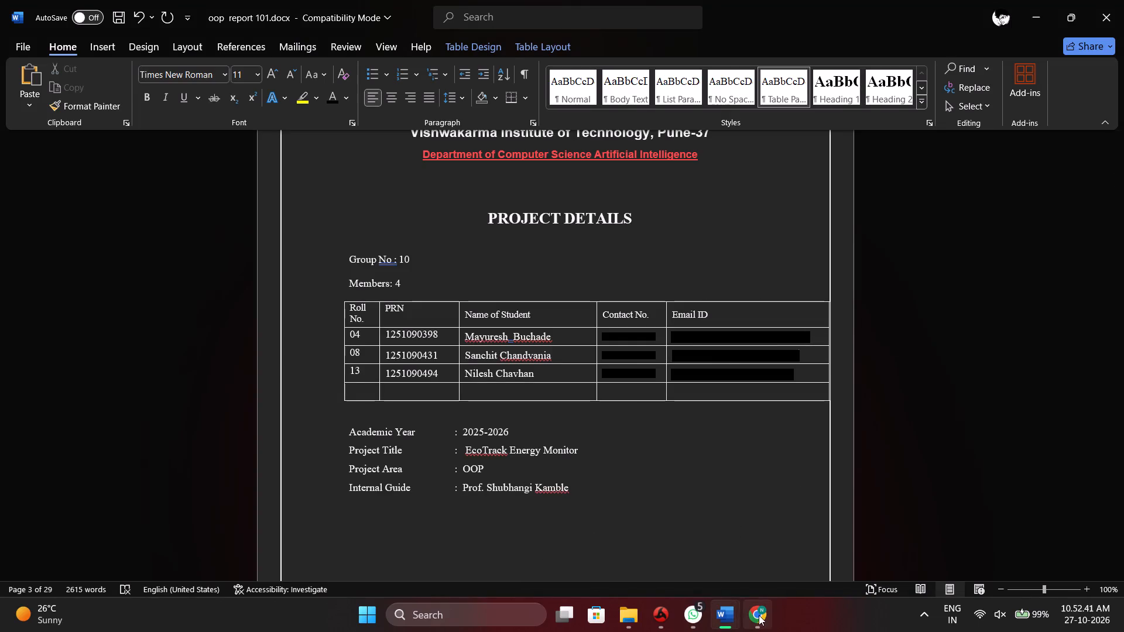
{"action": "triple_click", "coordinate": [468, 400]}
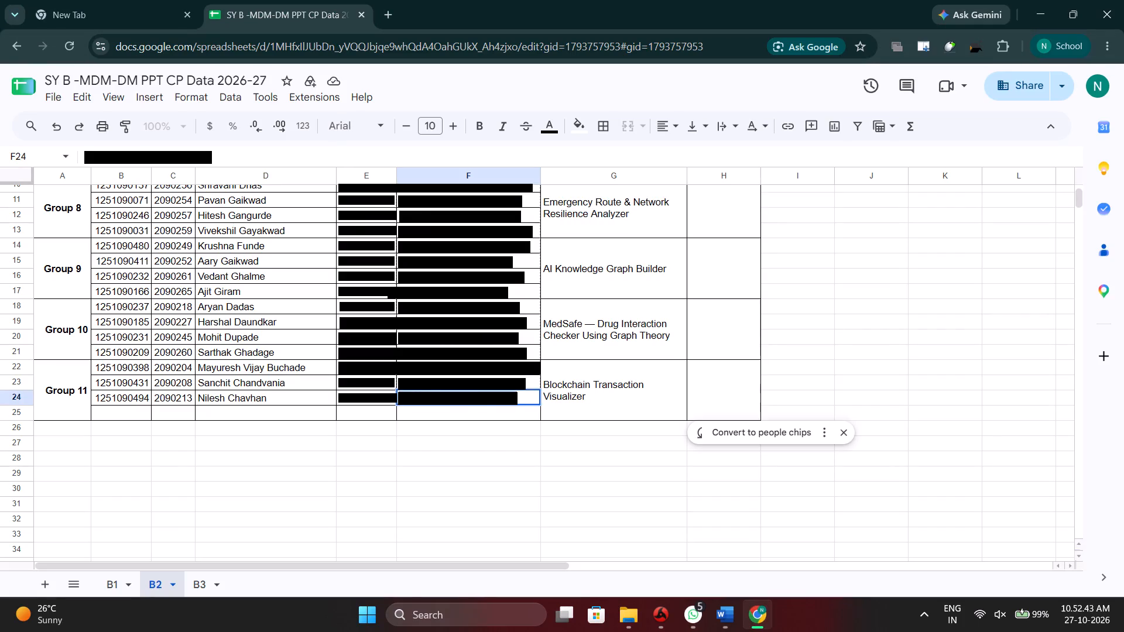
{"action": "key", "text": "ctrl+c"}
{"action": "left_click", "coordinate": [734, 627]}
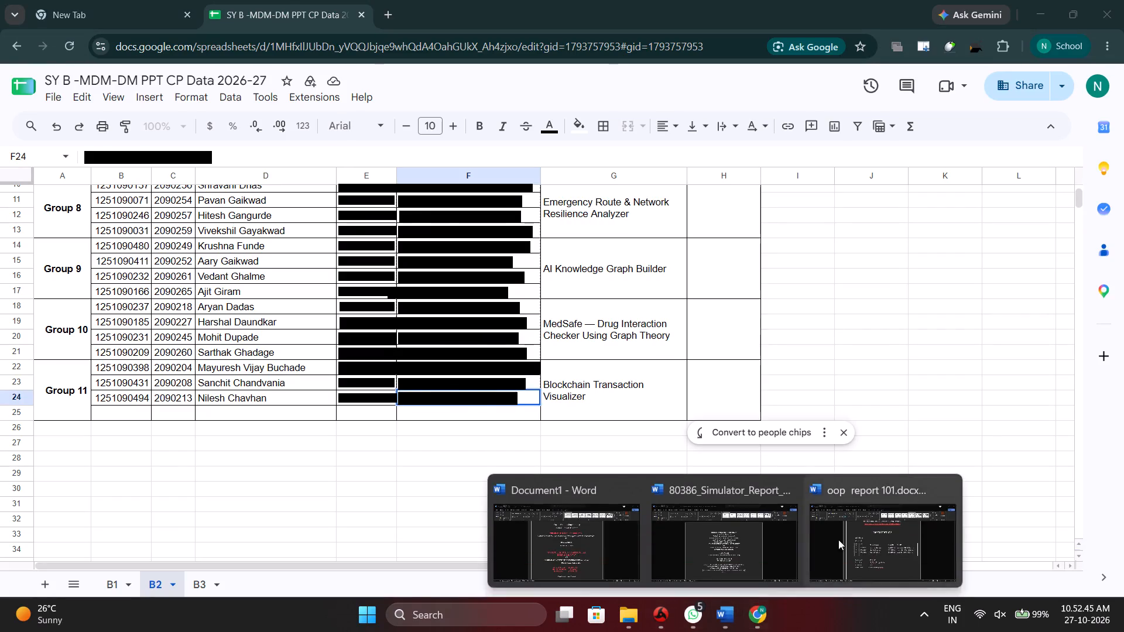
{"action": "left_click", "coordinate": [842, 536]}
{"action": "triple_click", "coordinate": [699, 376]}
{"action": "left_click", "coordinate": [699, 376]}
{"action": "double_click", "coordinate": [699, 376]}
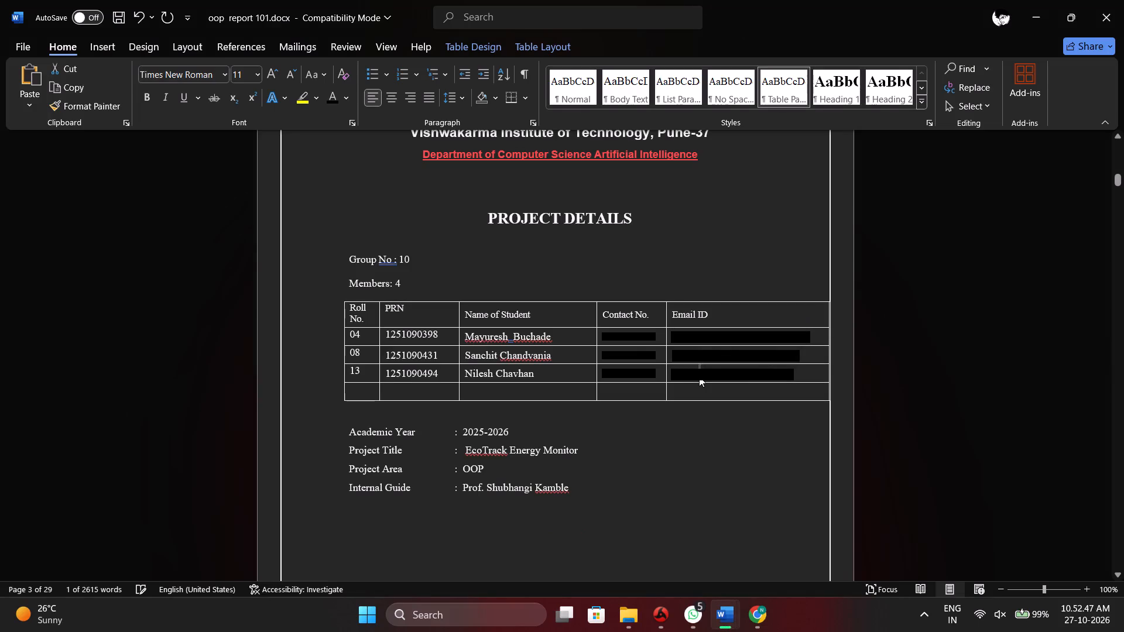
{"action": "double_click", "coordinate": [699, 376]}
{"action": "left_click", "coordinate": [699, 376]}
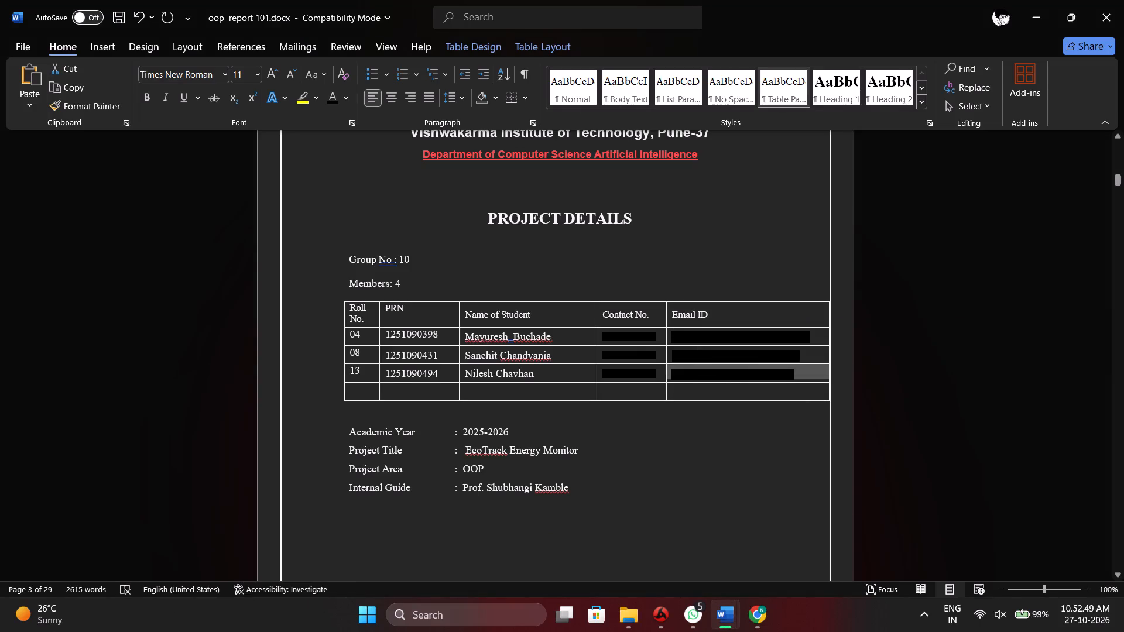
{"action": "key", "text": "ctrl+v"}
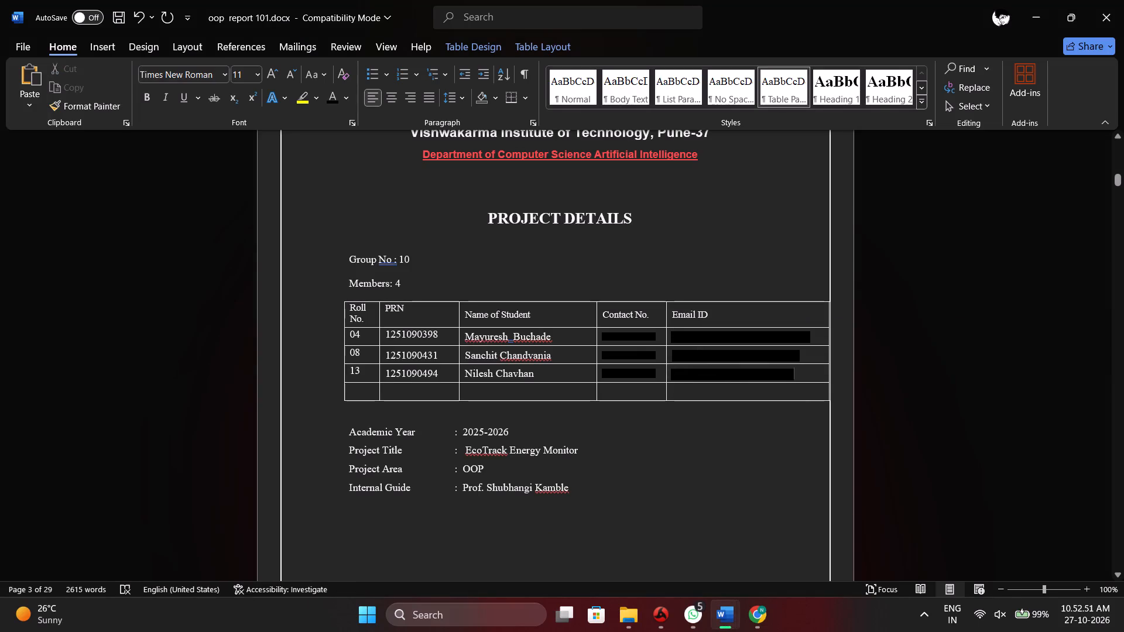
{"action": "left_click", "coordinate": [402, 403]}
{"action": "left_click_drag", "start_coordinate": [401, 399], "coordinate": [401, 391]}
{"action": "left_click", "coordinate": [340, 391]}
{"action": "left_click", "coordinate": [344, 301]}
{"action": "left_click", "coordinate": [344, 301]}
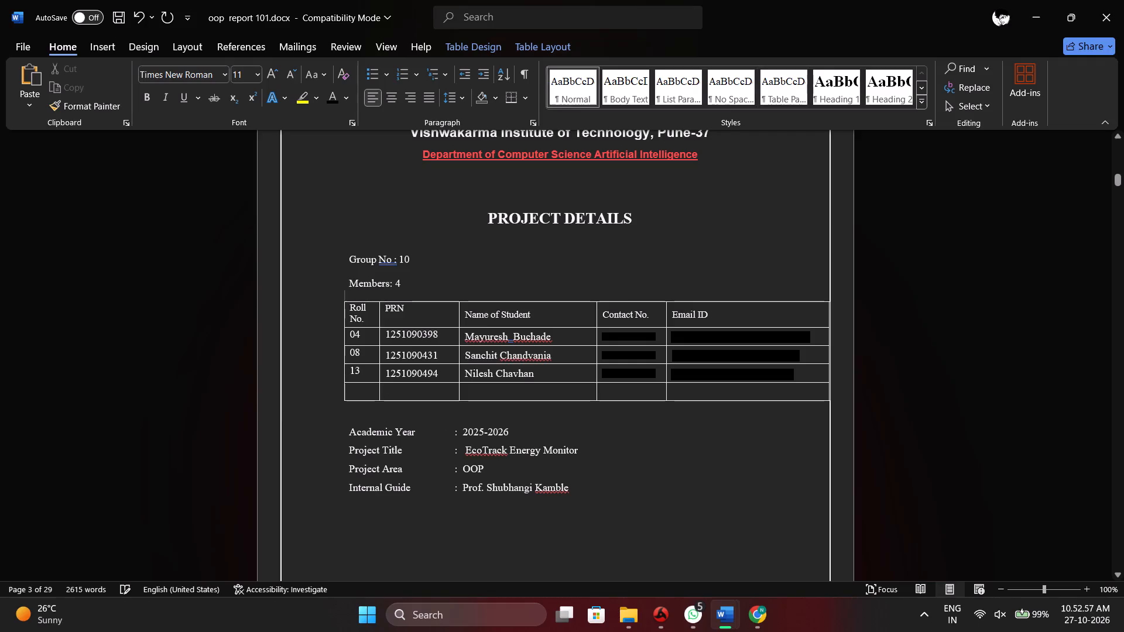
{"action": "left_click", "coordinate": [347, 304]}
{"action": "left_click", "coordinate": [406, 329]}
Change the number of members above the Project Details table to 3.
{"action": "left_click", "coordinate": [404, 284]}
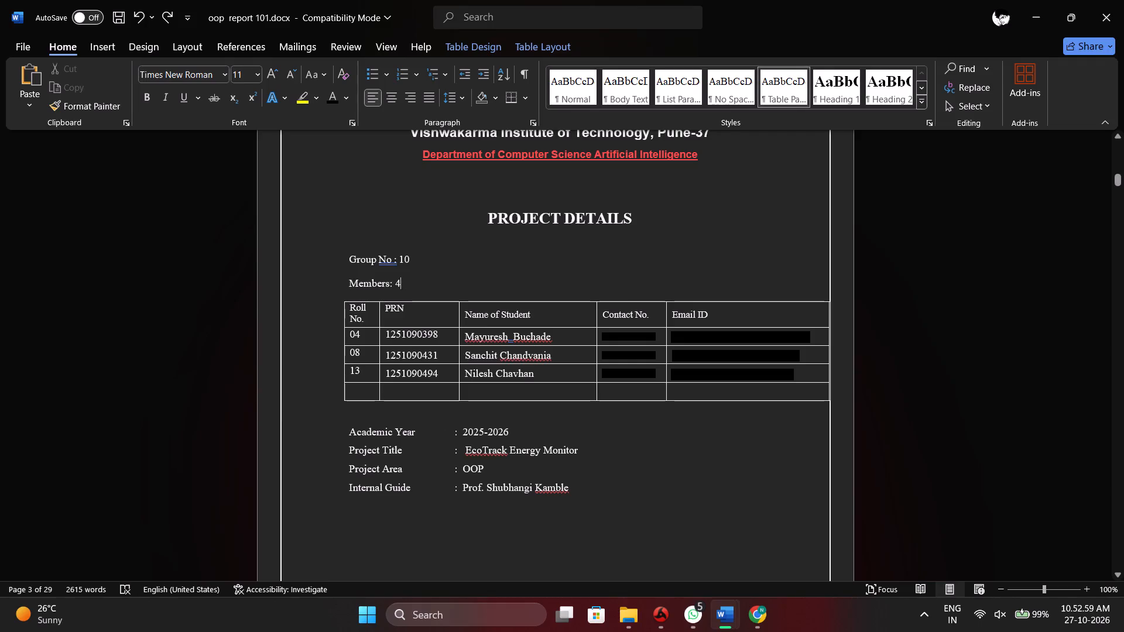
{"action": "key", "text": "BackSpace"}
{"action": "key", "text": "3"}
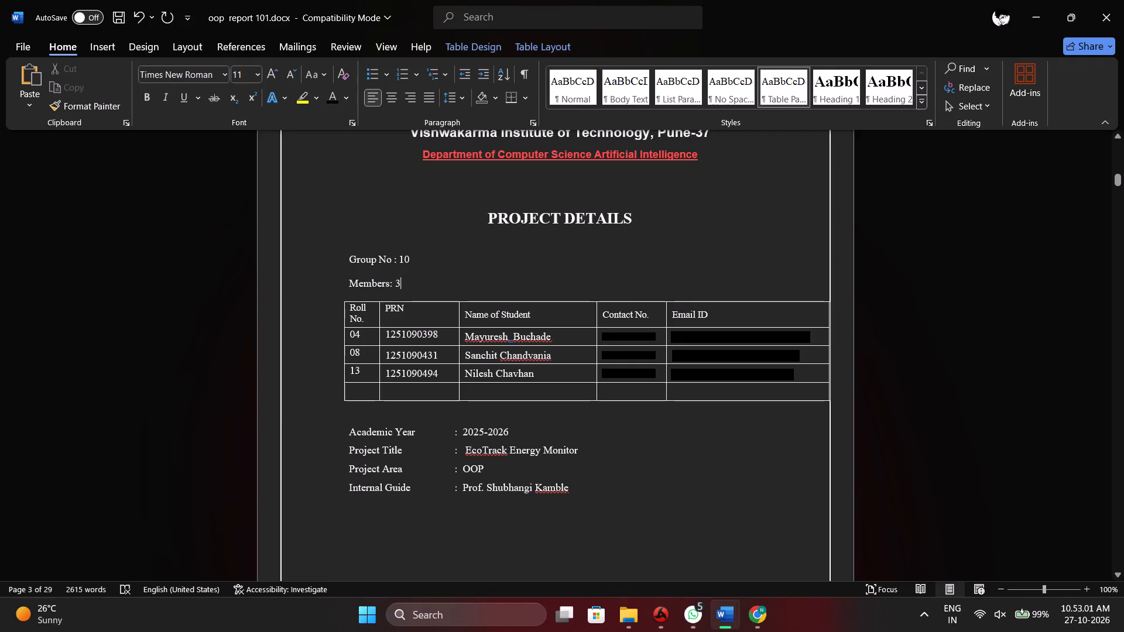
Change the group number on the Project Details page to 11, keeping the Members line in its original place.
{"action": "left_click", "coordinate": [413, 260]}
{"action": "left_click", "coordinate": [408, 257]}
{"action": "key", "text": "BackSpace"}
{"action": "key", "text": "Return"}
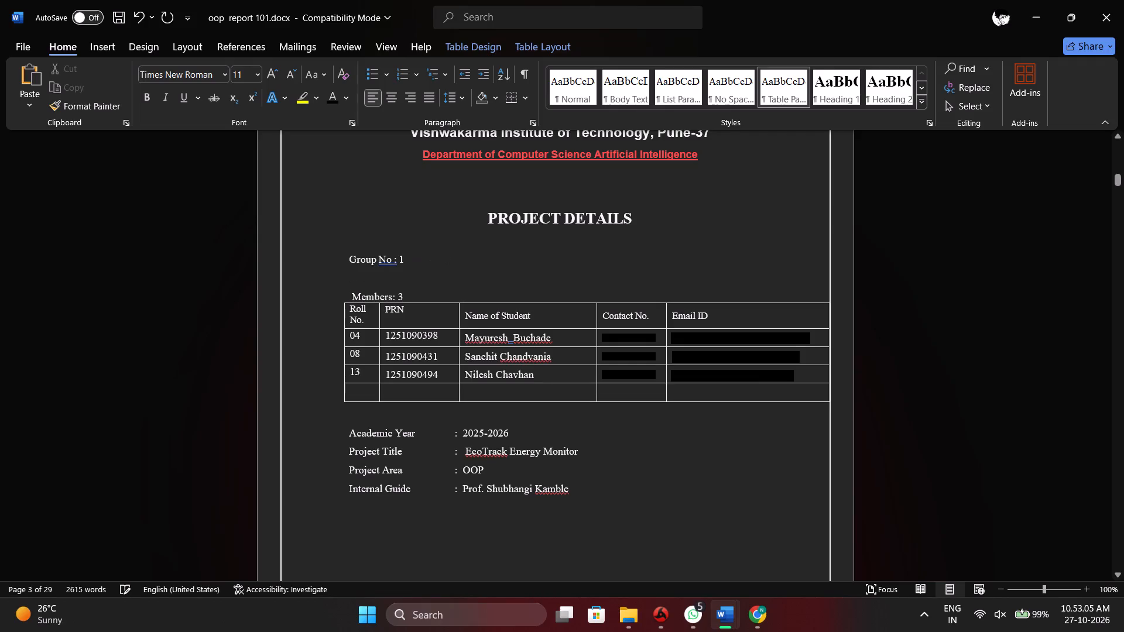
{"action": "key", "text": "BackSpace"}
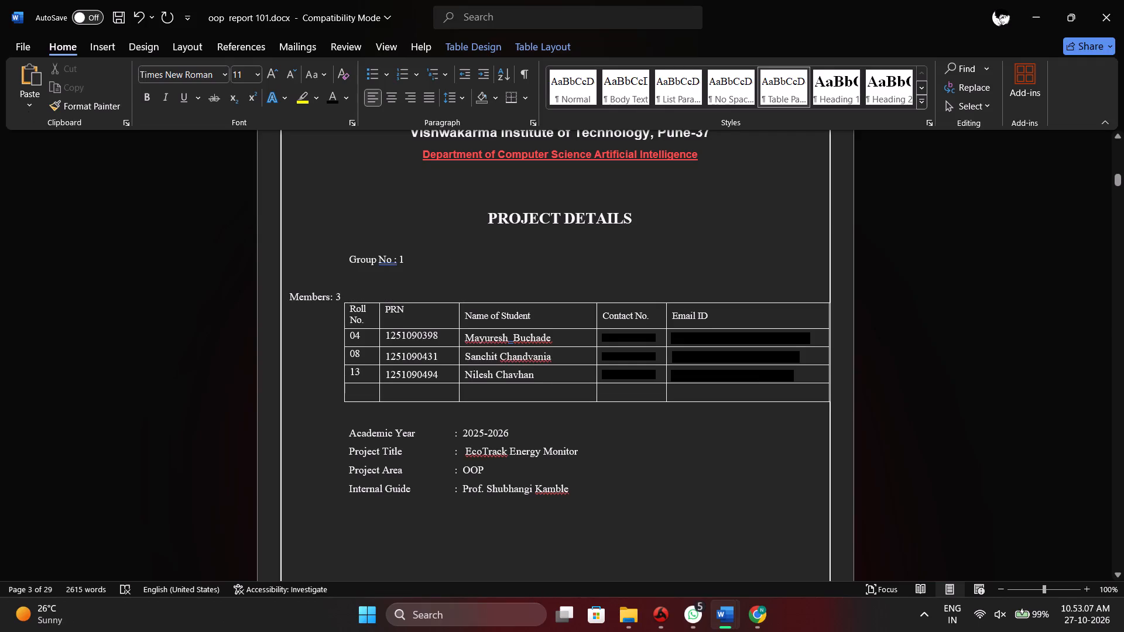
{"action": "left_click", "coordinate": [144, 11]}
{"action": "left_click", "coordinate": [144, 11]}
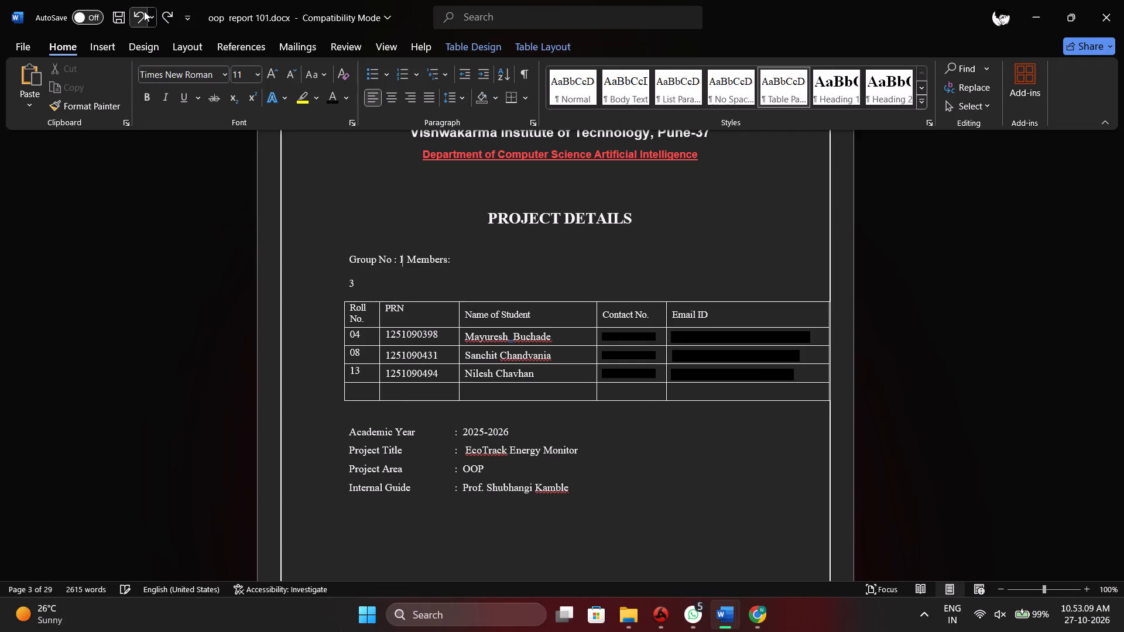
{"action": "left_click", "coordinate": [144, 11]}
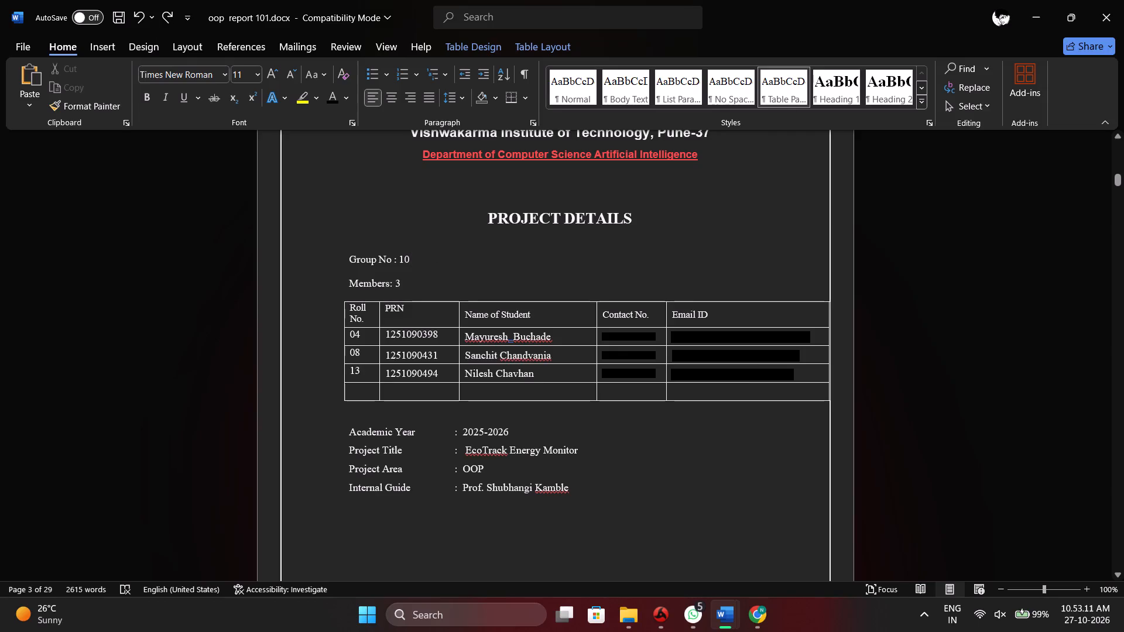
{"action": "key", "text": "BackSpace"}
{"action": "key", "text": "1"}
Change the academic year below the Project Details table to 2026-2027.
{"action": "scroll", "coordinate": [633, 317], "scroll_direction": "up", "scroll_amount": 3}
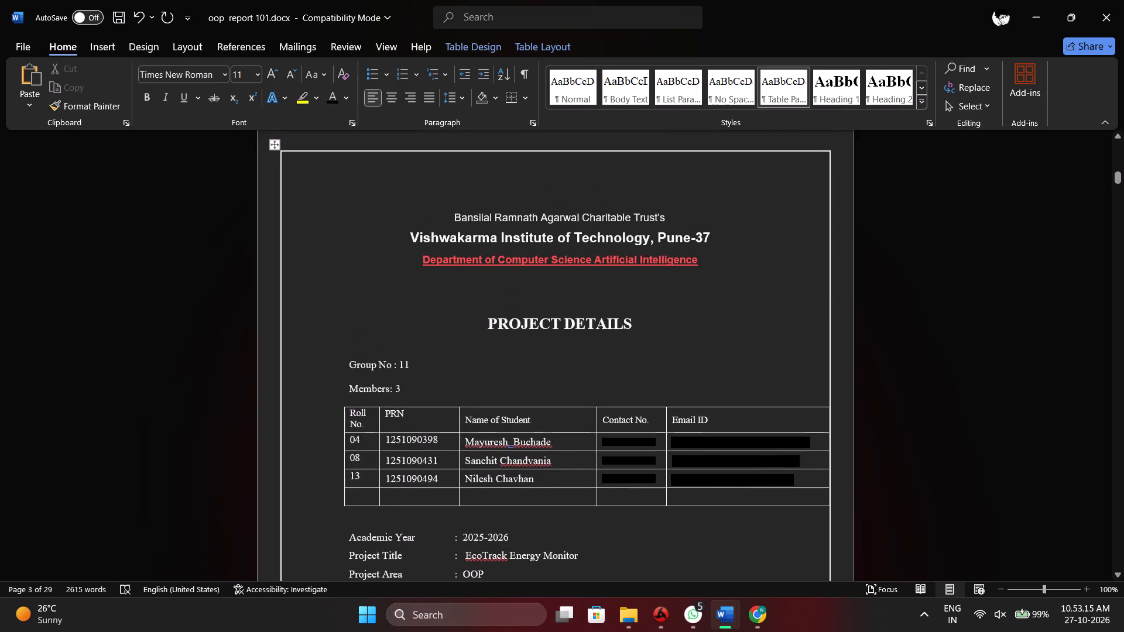
{"action": "scroll", "coordinate": [504, 315], "scroll_direction": "up", "scroll_amount": 10}
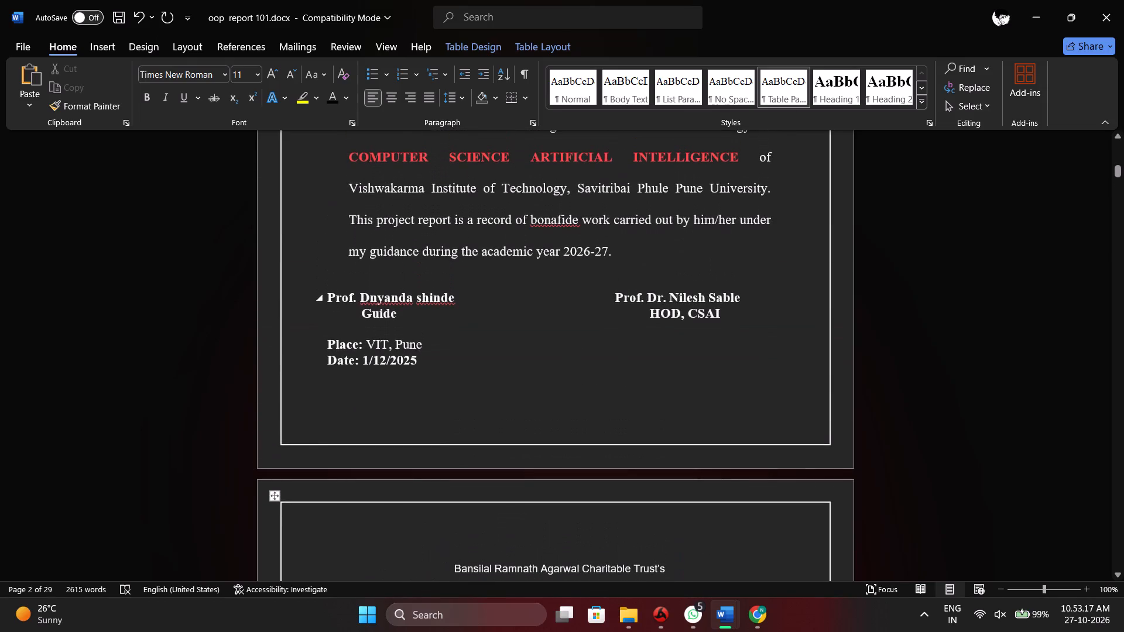
{"action": "scroll", "coordinate": [502, 304], "scroll_direction": "down", "scroll_amount": 11}
{"action": "scroll", "coordinate": [502, 303], "scroll_direction": "up", "scroll_amount": 4}
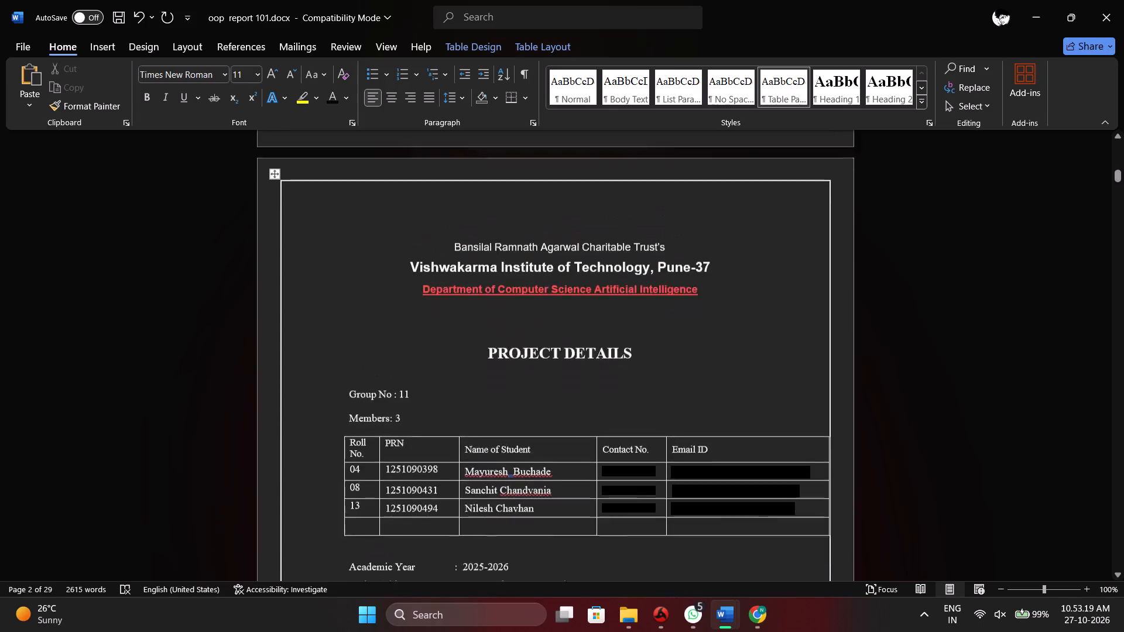
{"action": "scroll", "coordinate": [502, 303], "scroll_direction": "down", "scroll_amount": 9}
{"action": "scroll", "coordinate": [502, 303], "scroll_direction": "up", "scroll_amount": 3}
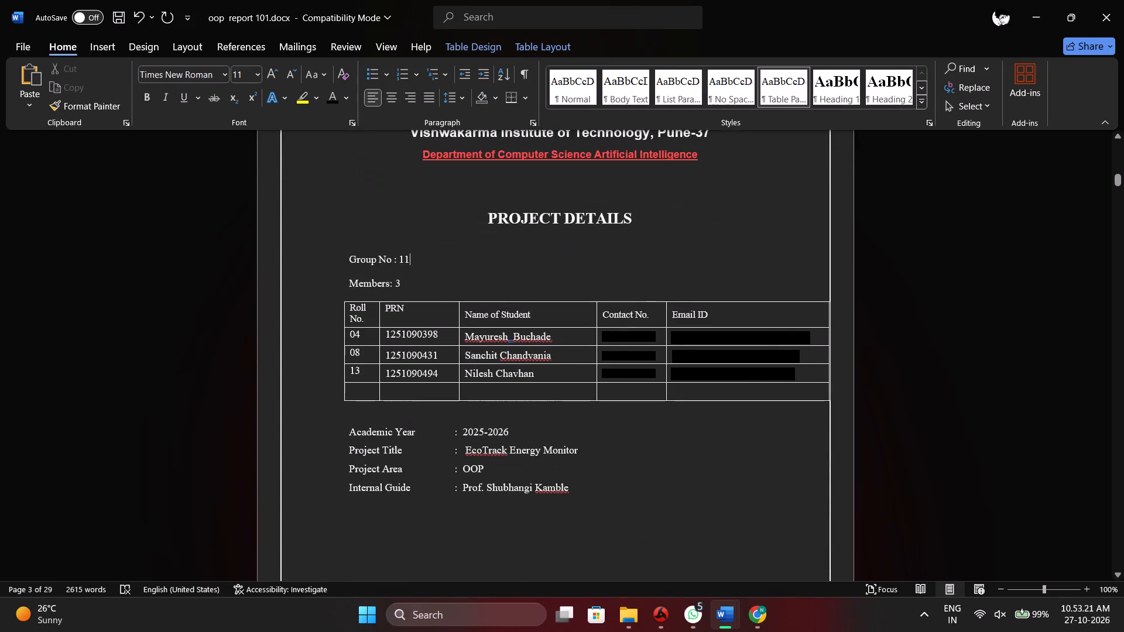
{"action": "scroll", "coordinate": [502, 303], "scroll_direction": "down", "scroll_amount": 2}
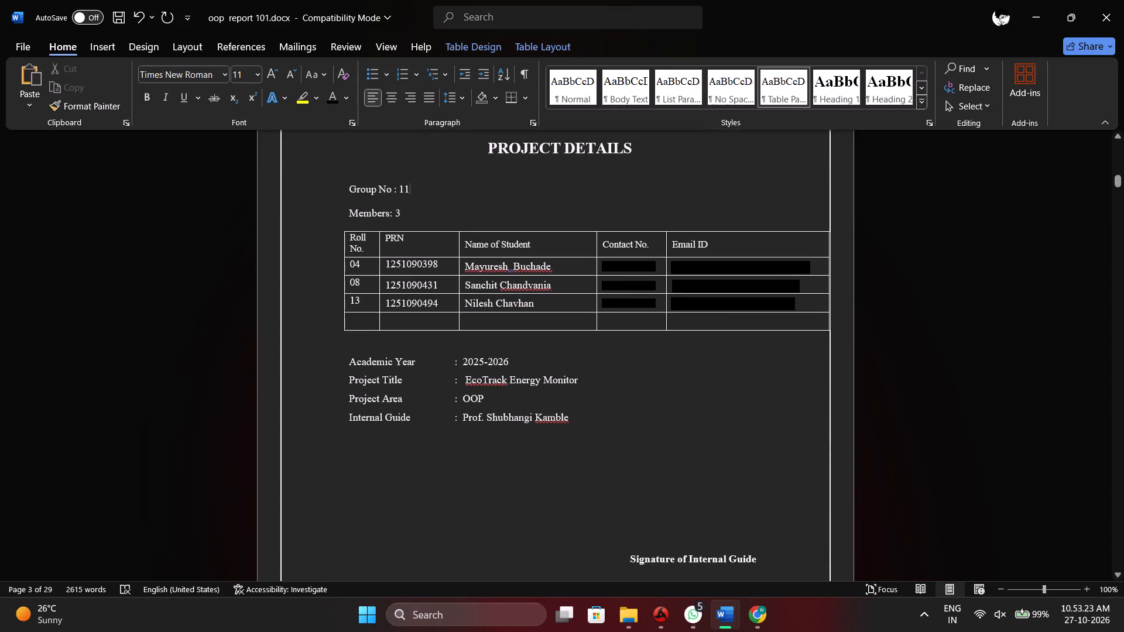
{"action": "left_click", "coordinate": [482, 357]}
{"action": "key", "text": "BackSpace"}
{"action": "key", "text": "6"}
{"action": "left_click", "coordinate": [514, 360]}
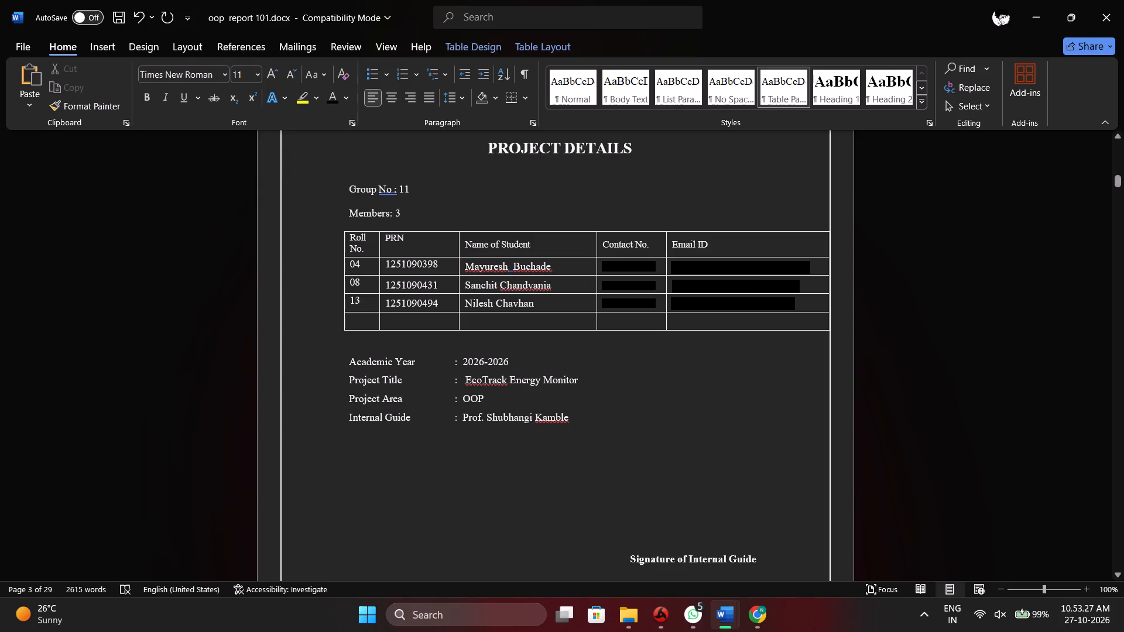
{"action": "key", "text": "BackSpace"}
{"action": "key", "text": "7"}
Check the project title on the report's cover page and return to the Project Details page.
{"action": "scroll", "coordinate": [521, 446], "scroll_direction": "up", "scroll_amount": 3}
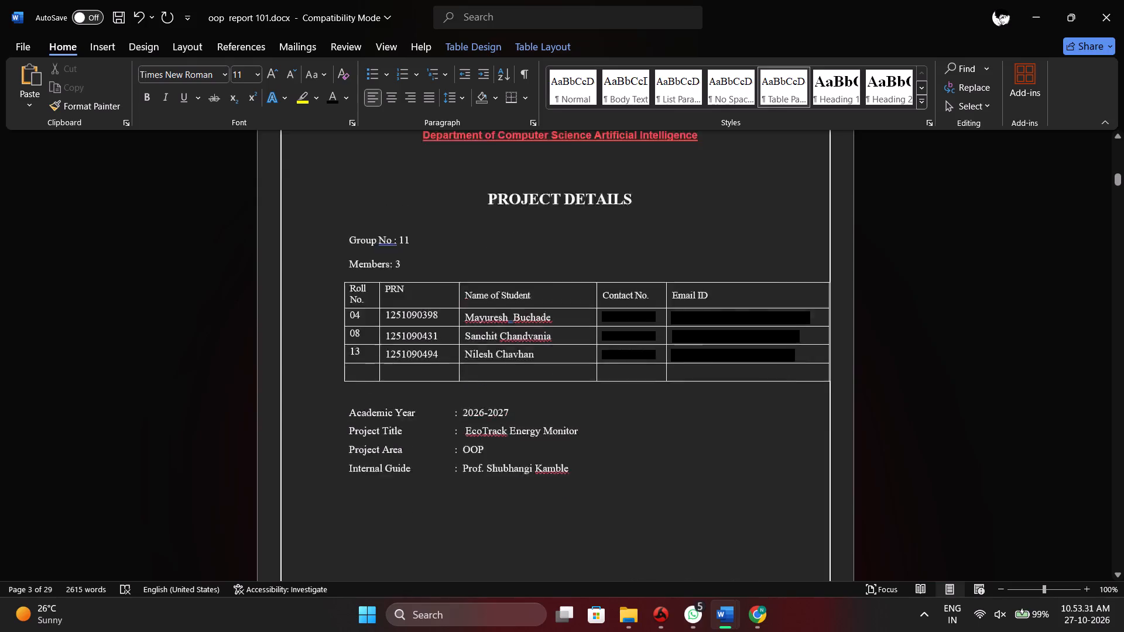
{"action": "left_click_drag", "start_coordinate": [1115, 179], "coordinate": [1123, 115]}
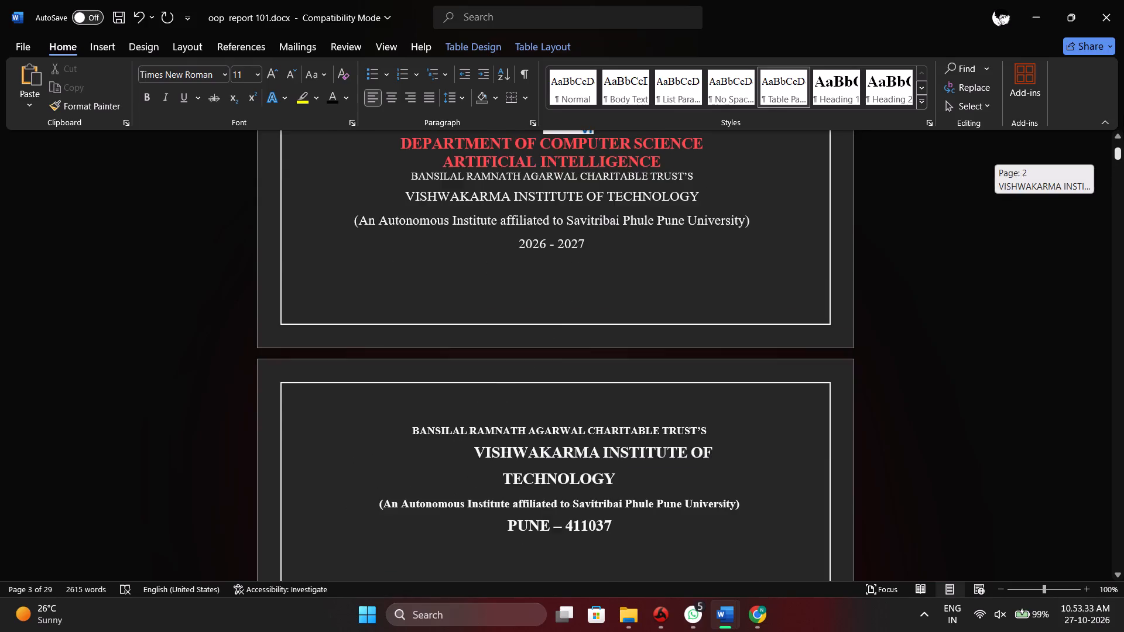
{"action": "left_click_drag", "start_coordinate": [1123, 115], "coordinate": [1123, 114]}
{"action": "left_click_drag", "start_coordinate": [419, 287], "coordinate": [501, 274]}
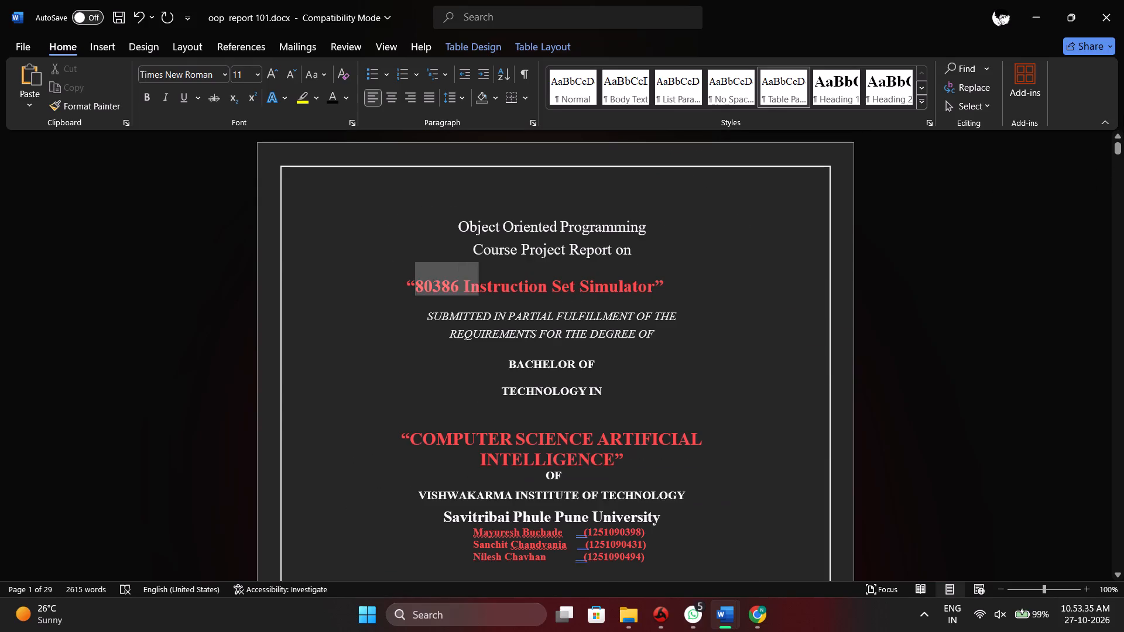
{"action": "left_click_drag", "start_coordinate": [501, 274], "coordinate": [640, 274]}
{"action": "left_click", "coordinate": [742, 289]}
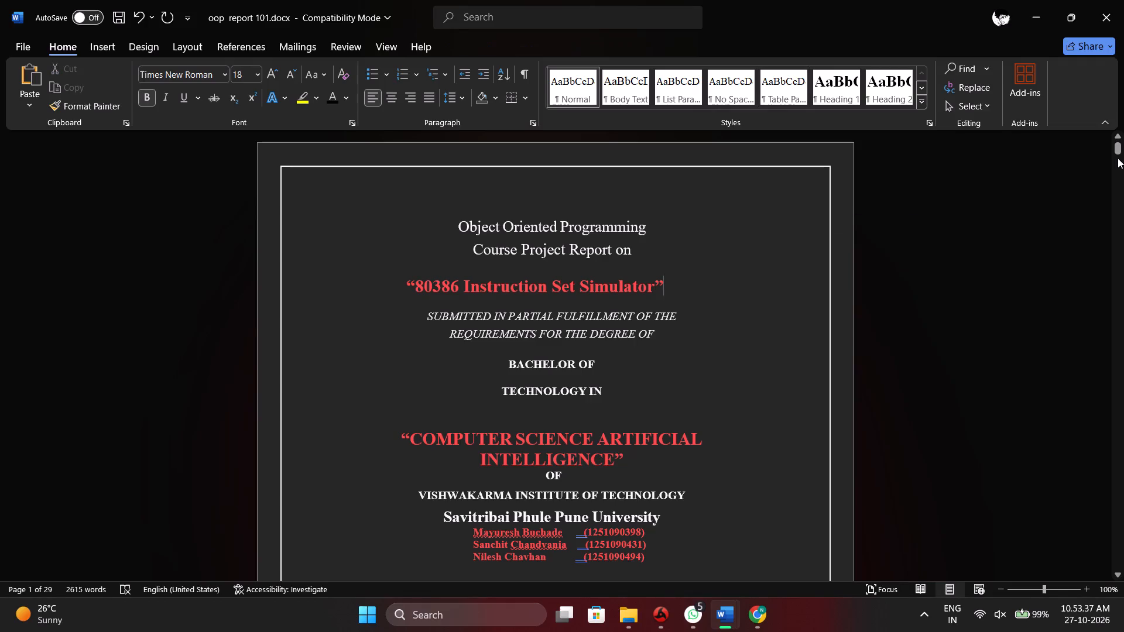
{"action": "left_click_drag", "start_coordinate": [1119, 144], "coordinate": [1122, 177]}
Close the Chrome window holding the SY B -MDM-DM PPT CP Data 2026-27 spreadsheet and return to oop report 101.docx in Word.
{"action": "left_click", "coordinate": [765, 610]}
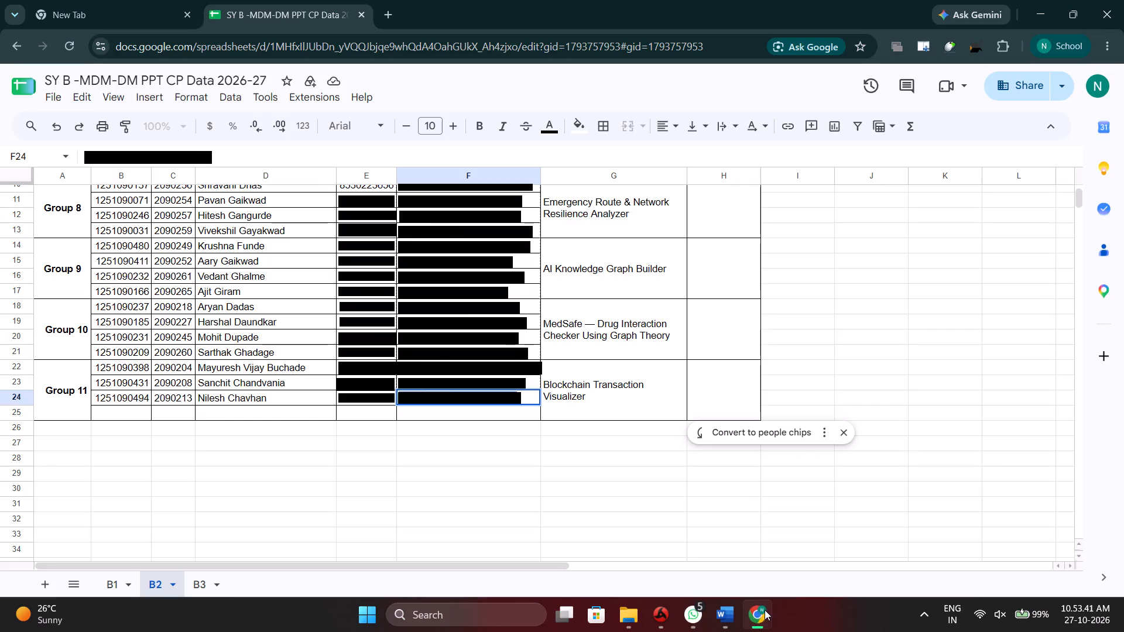
{"action": "left_click", "coordinate": [1123, 0]}
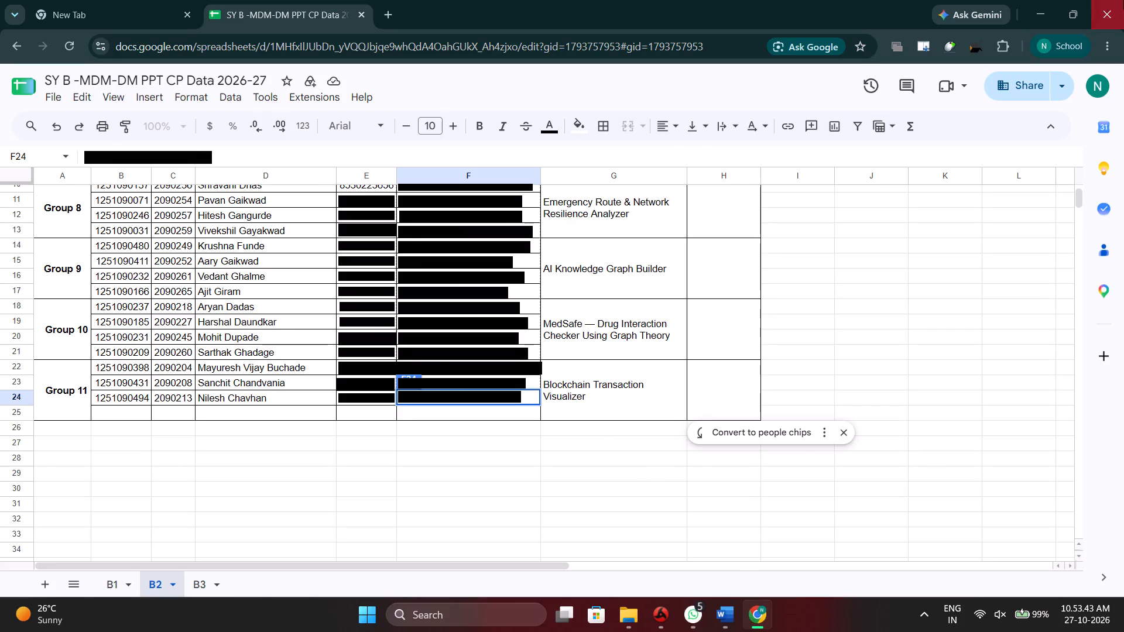
{"action": "left_click", "coordinate": [611, 132]}
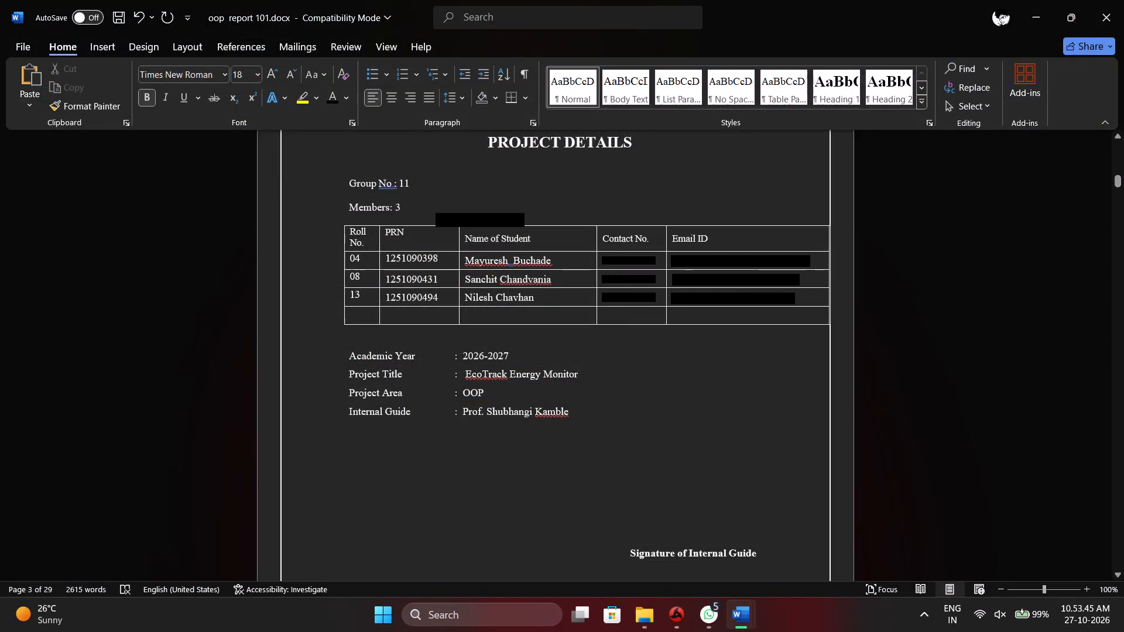
{"action": "left_click", "coordinate": [652, 426]}
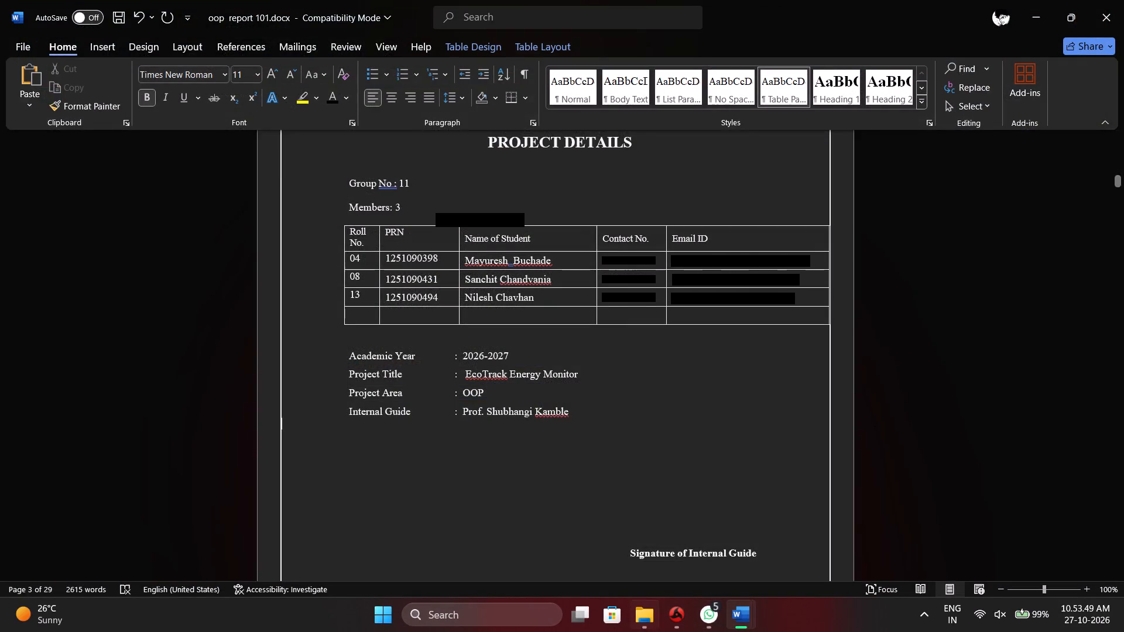
Switch to the other Chrome window and view the oop report 101.pdf document.
{"action": "left_click", "coordinate": [689, 624]}
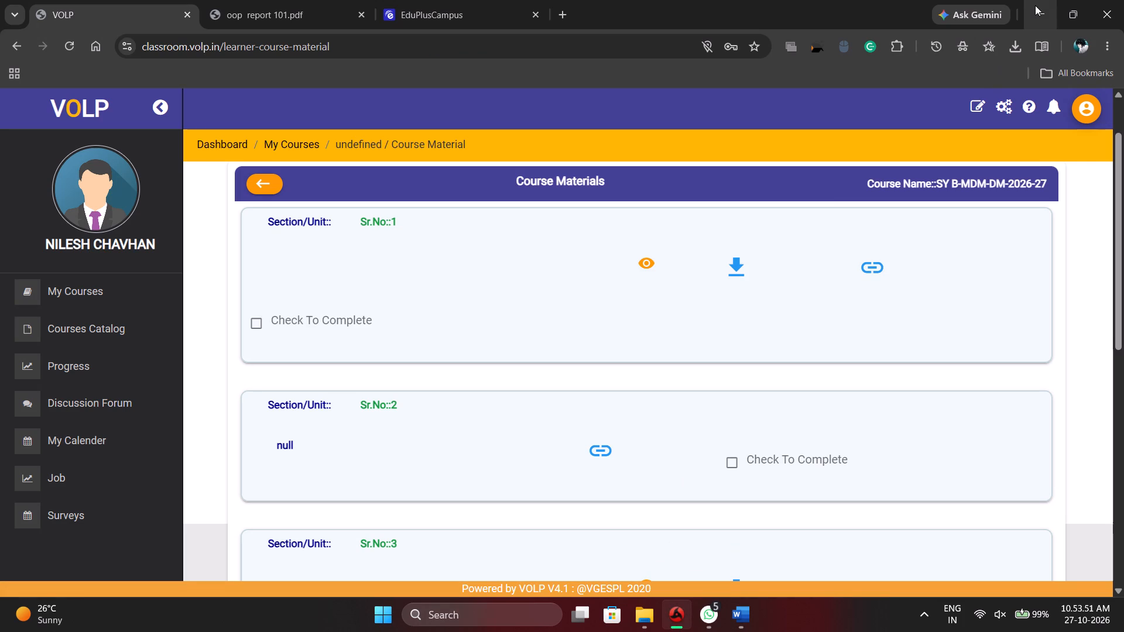
{"action": "left_click", "coordinate": [237, 0]}
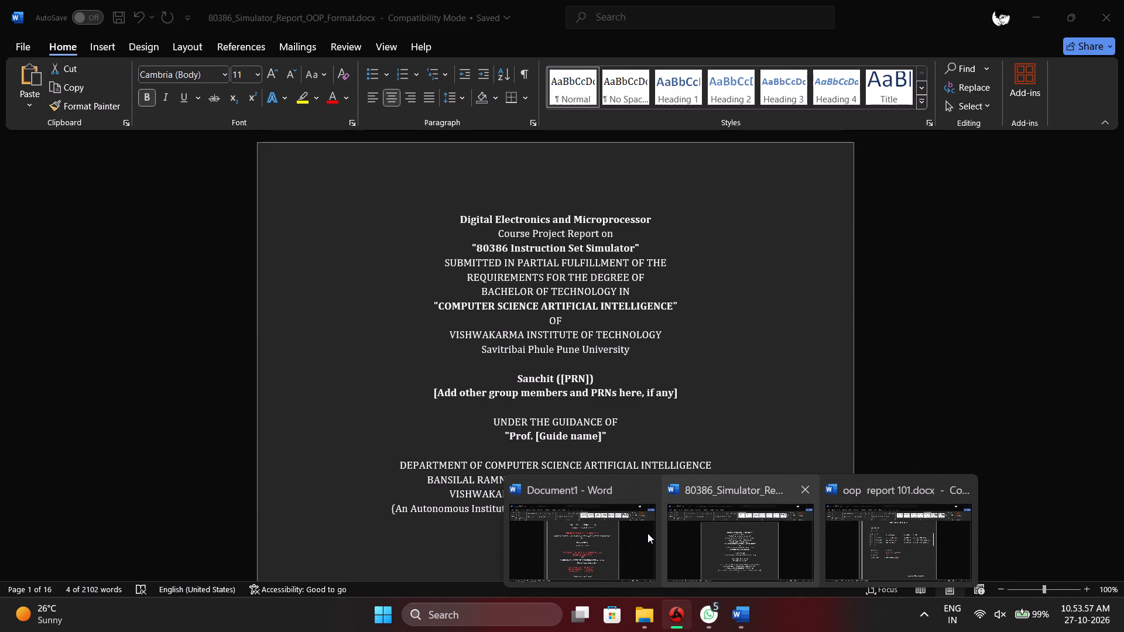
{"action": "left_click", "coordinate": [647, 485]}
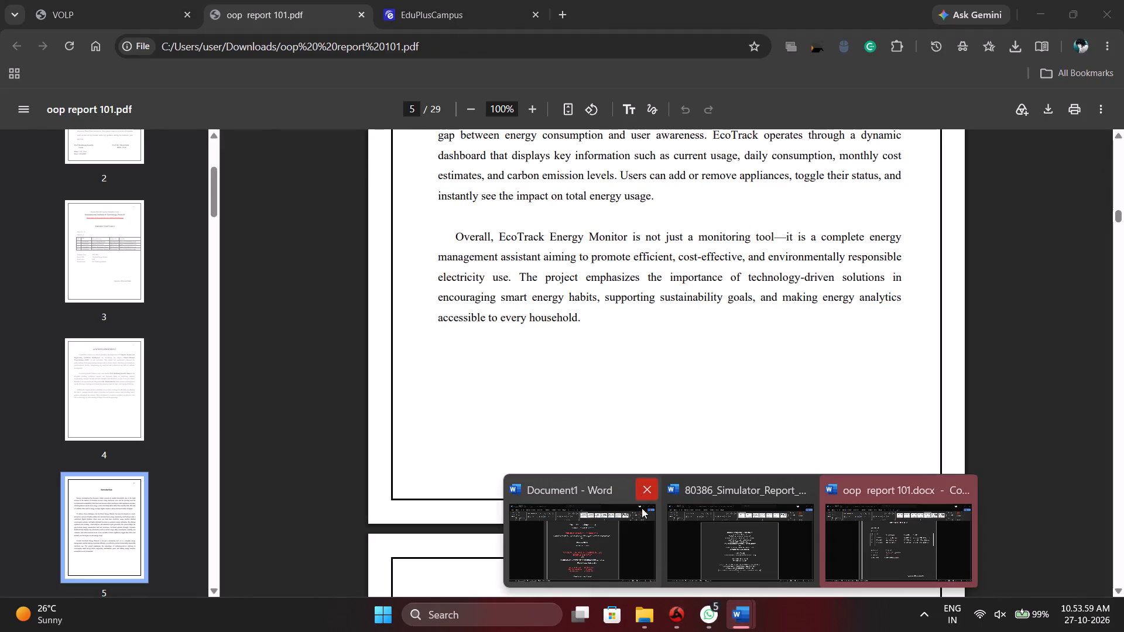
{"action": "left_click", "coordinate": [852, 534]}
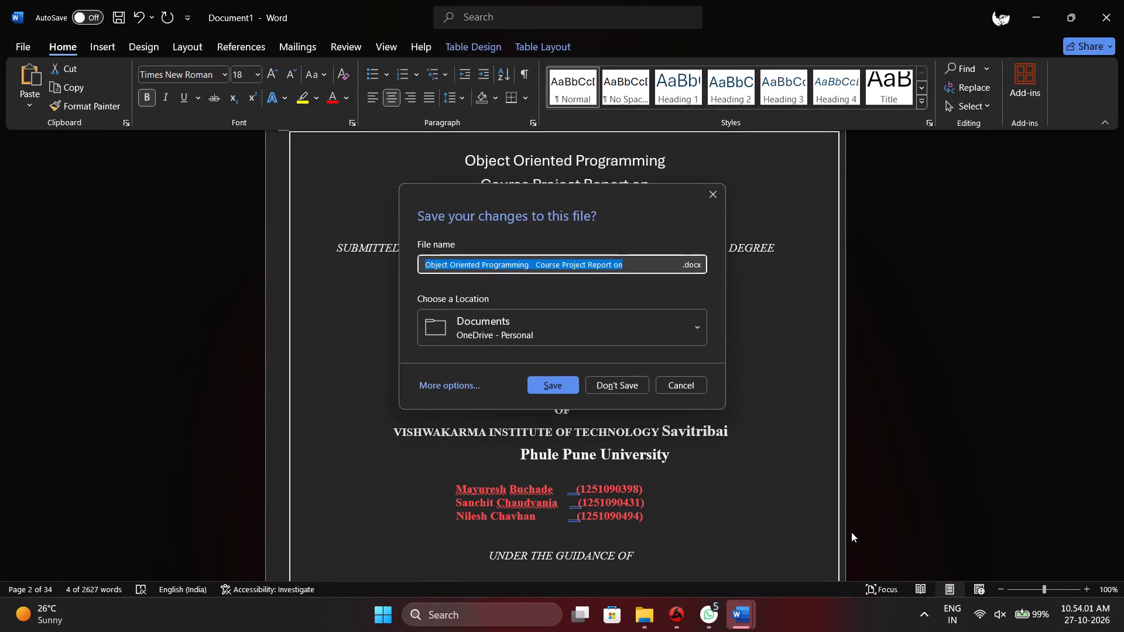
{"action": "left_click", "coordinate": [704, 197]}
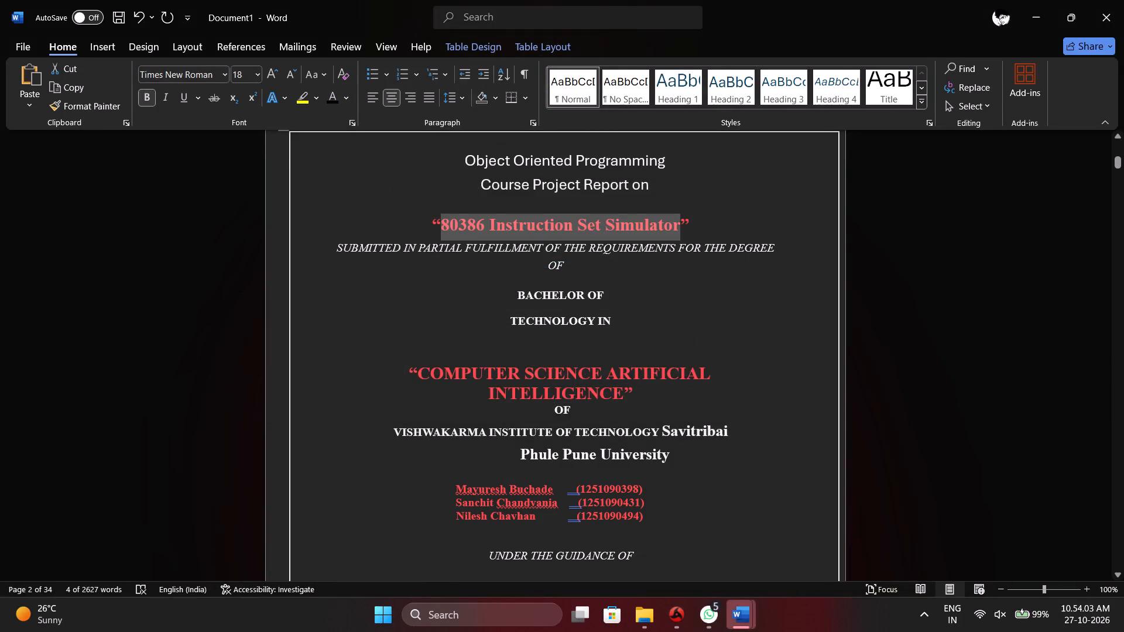
Look over the cover page and certificate page in Document1.
{"action": "scroll", "coordinate": [639, 382], "scroll_direction": "up", "scroll_amount": 1}
{"action": "scroll", "coordinate": [639, 382], "scroll_direction": "down", "scroll_amount": 11}
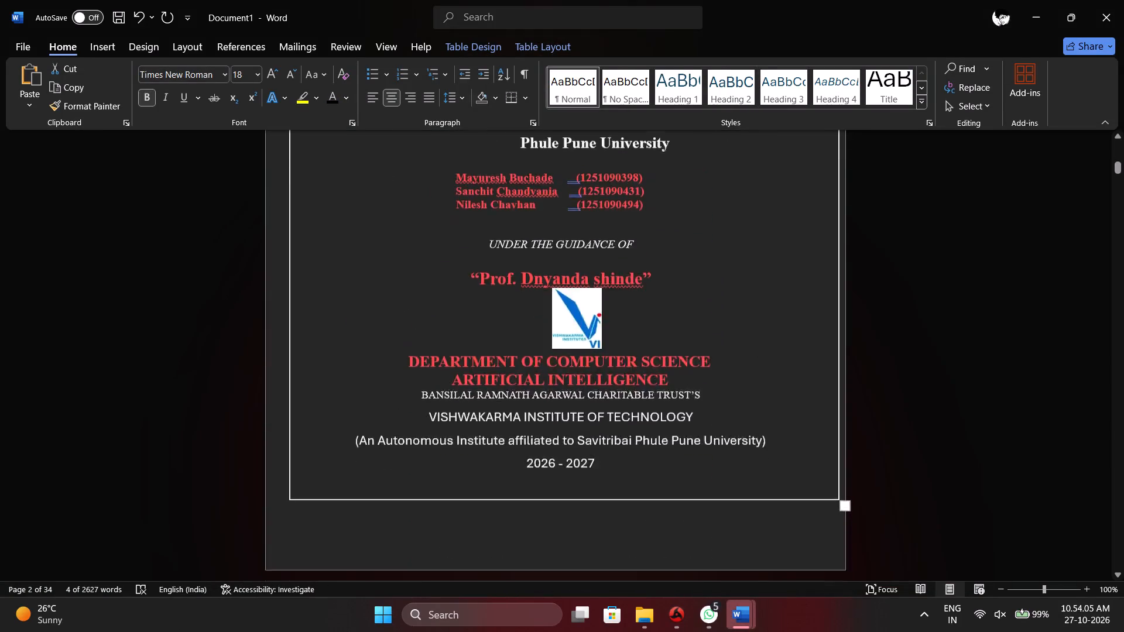
{"action": "scroll", "coordinate": [639, 382], "scroll_direction": "down", "scroll_amount": 14}
{"action": "scroll", "coordinate": [639, 377], "scroll_direction": "up", "scroll_amount": 2}
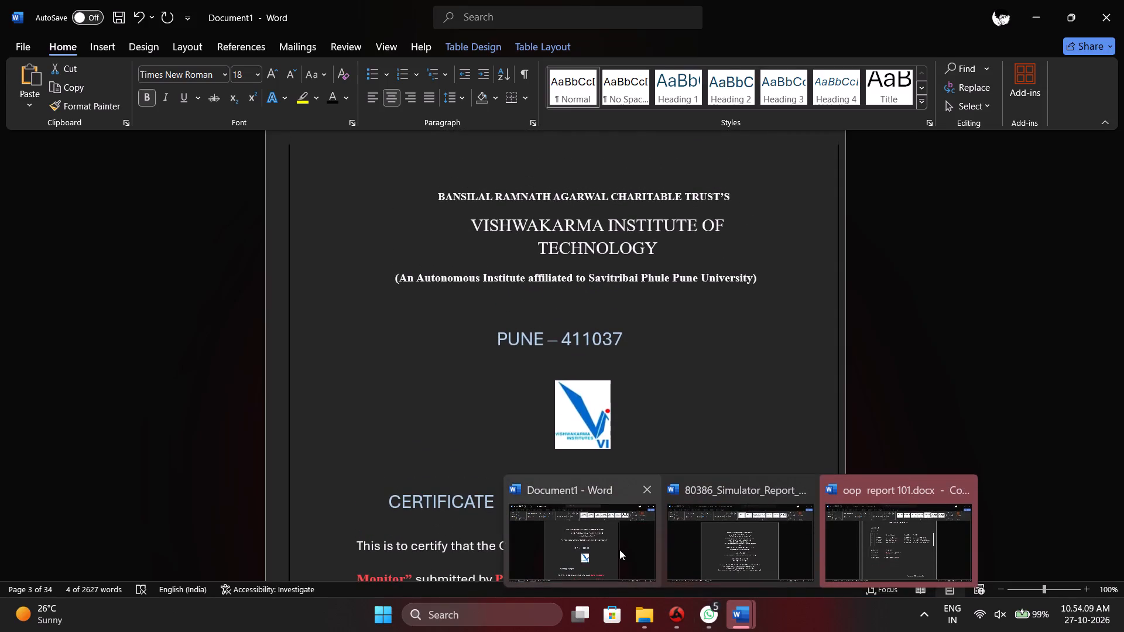
{"action": "left_click", "coordinate": [600, 544]}
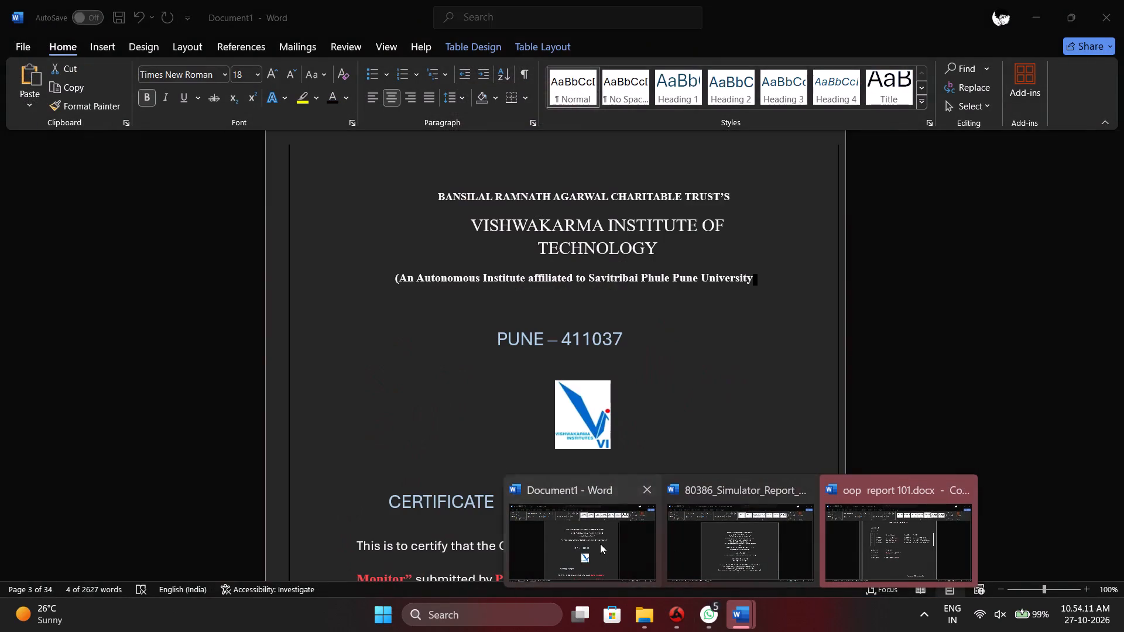
Switch to oop report 101.docx and review its Certificate, Project Details and Acknowledgement pages.
{"action": "left_click", "coordinate": [862, 558]}
{"action": "scroll", "coordinate": [518, 441], "scroll_direction": "down", "scroll_amount": 14}
{"action": "scroll", "coordinate": [517, 438], "scroll_direction": "up", "scroll_amount": 2}
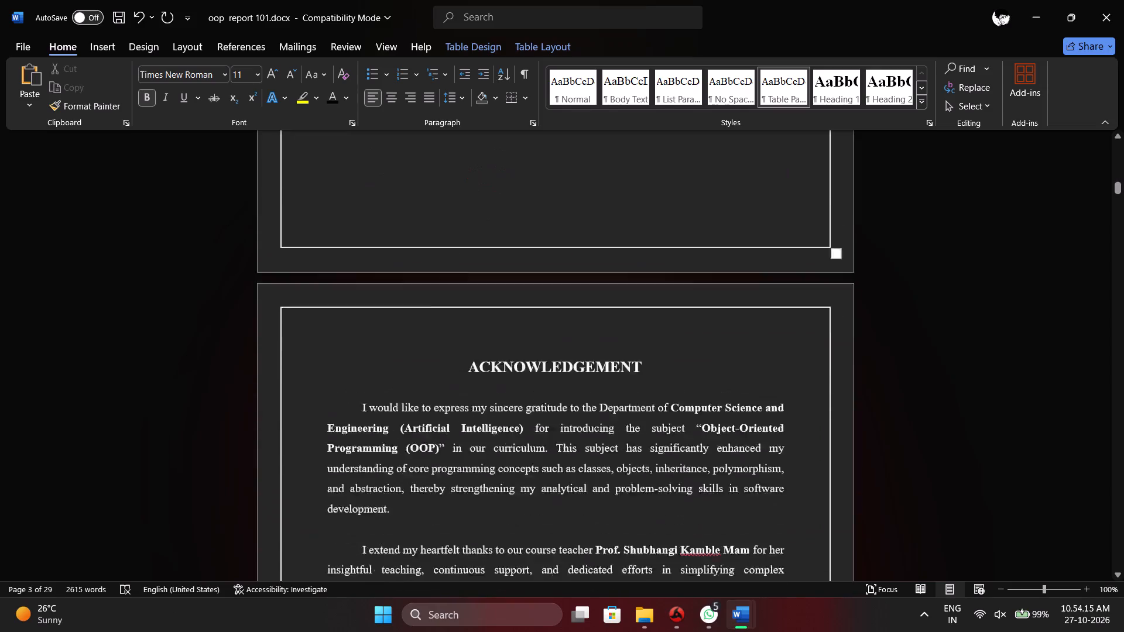
{"action": "scroll", "coordinate": [517, 437], "scroll_direction": "up", "scroll_amount": 20}
{"action": "scroll", "coordinate": [517, 437], "scroll_direction": "up", "scroll_amount": 20}
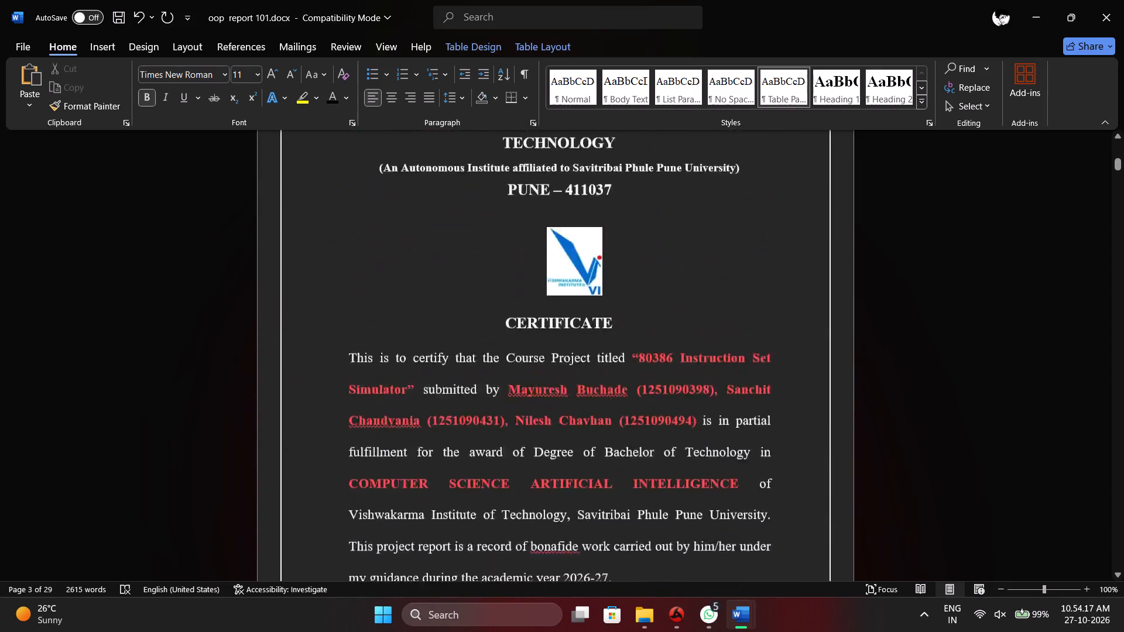
{"action": "scroll", "coordinate": [517, 415], "scroll_direction": "up", "scroll_amount": 15}
{"action": "scroll", "coordinate": [517, 415], "scroll_direction": "down", "scroll_amount": 16}
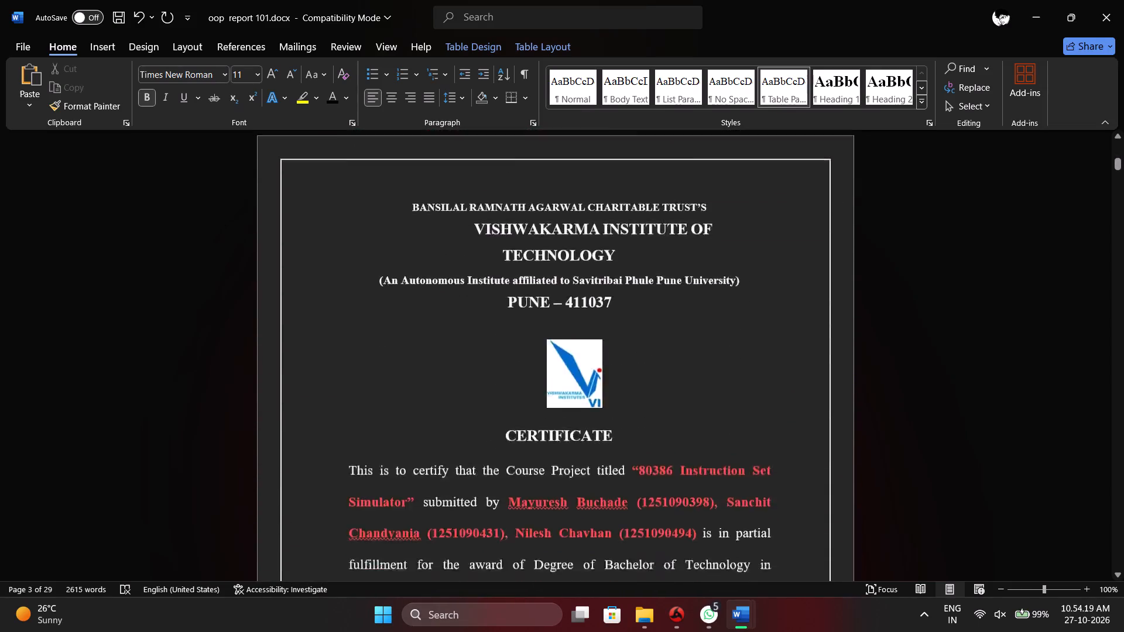
{"action": "scroll", "coordinate": [517, 415], "scroll_direction": "down", "scroll_amount": 20}
{"action": "scroll", "coordinate": [517, 415], "scroll_direction": "down", "scroll_amount": 13}
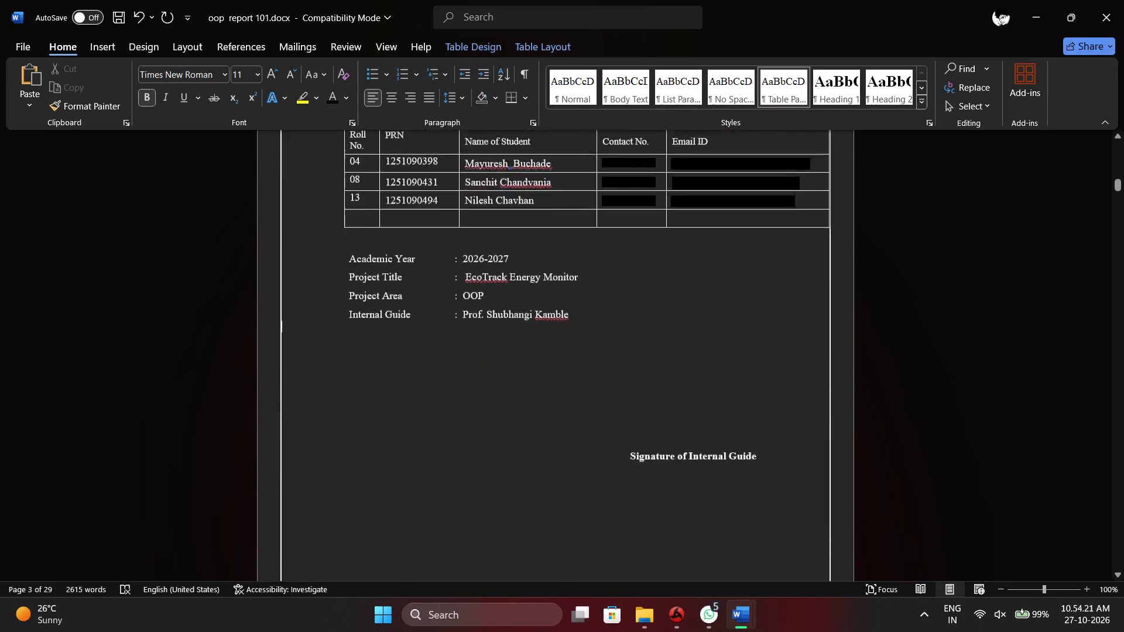
{"action": "scroll", "coordinate": [517, 415], "scroll_direction": "down", "scroll_amount": 10}
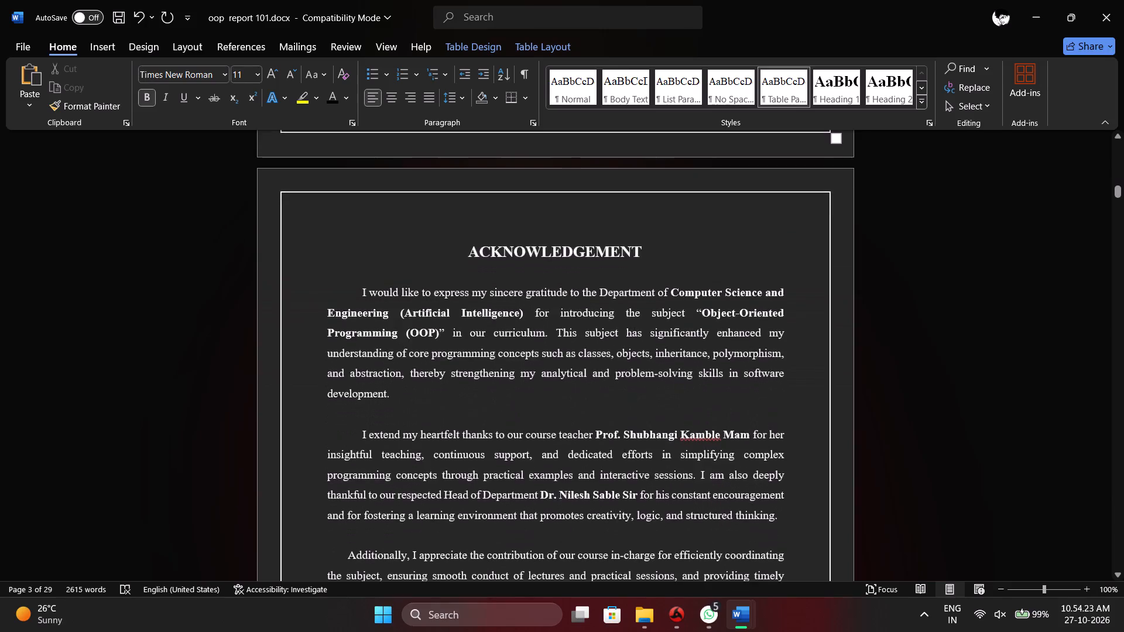
{"action": "scroll", "coordinate": [511, 407], "scroll_direction": "up", "scroll_amount": 18}
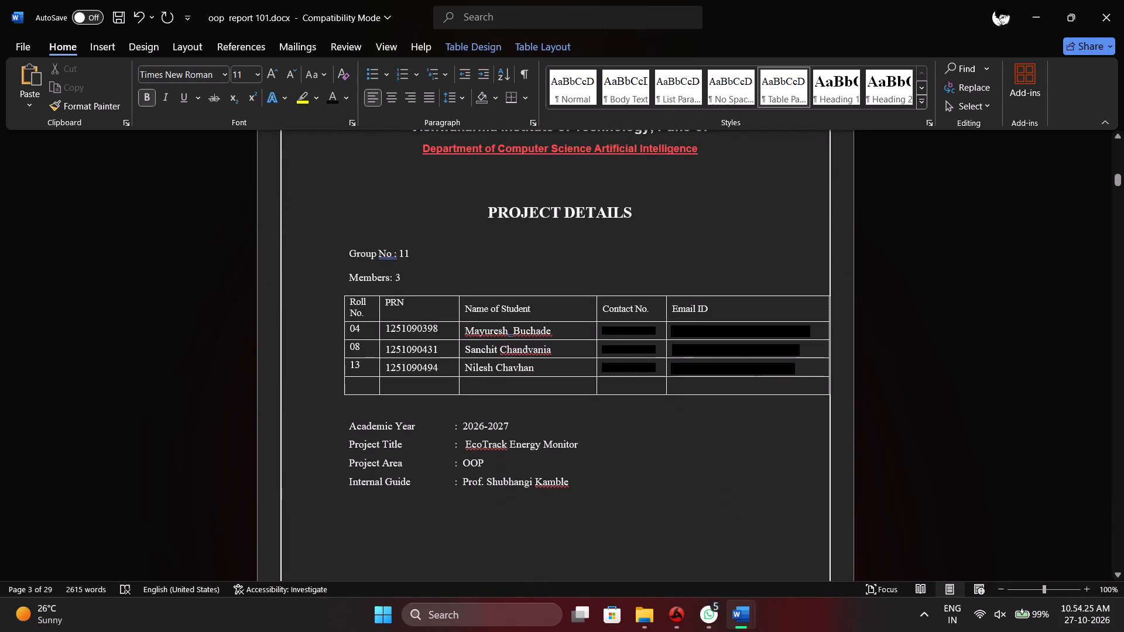
{"action": "scroll", "coordinate": [585, 468], "scroll_direction": "up", "scroll_amount": 5}
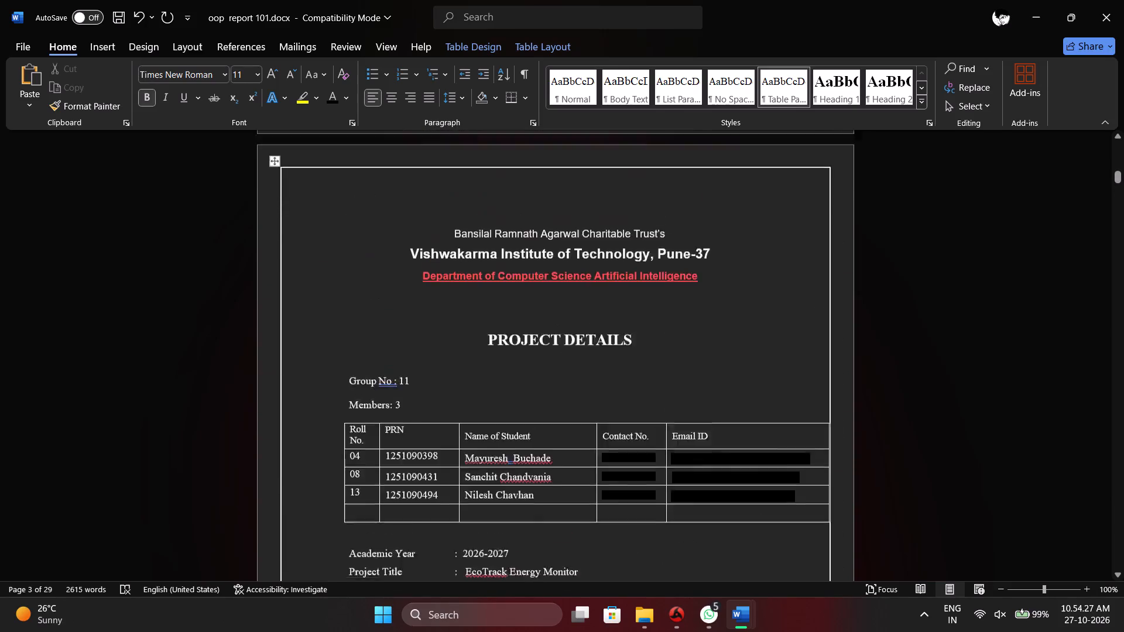
Replace the Project Title entry on the Project Details page with "80386 Instruction Set Simulator" copied from the cover page.
{"action": "scroll", "coordinate": [584, 465], "scroll_direction": "up", "scroll_amount": 17}
{"action": "scroll", "coordinate": [568, 407], "scroll_direction": "up", "scroll_amount": 10}
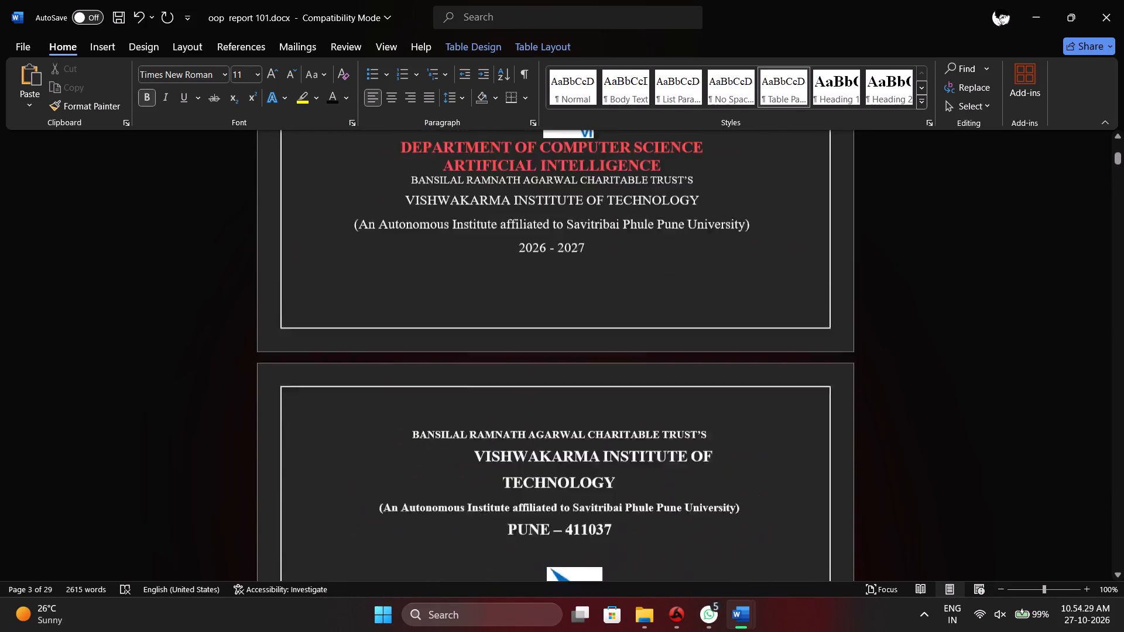
{"action": "scroll", "coordinate": [568, 397], "scroll_direction": "up", "scroll_amount": 14}
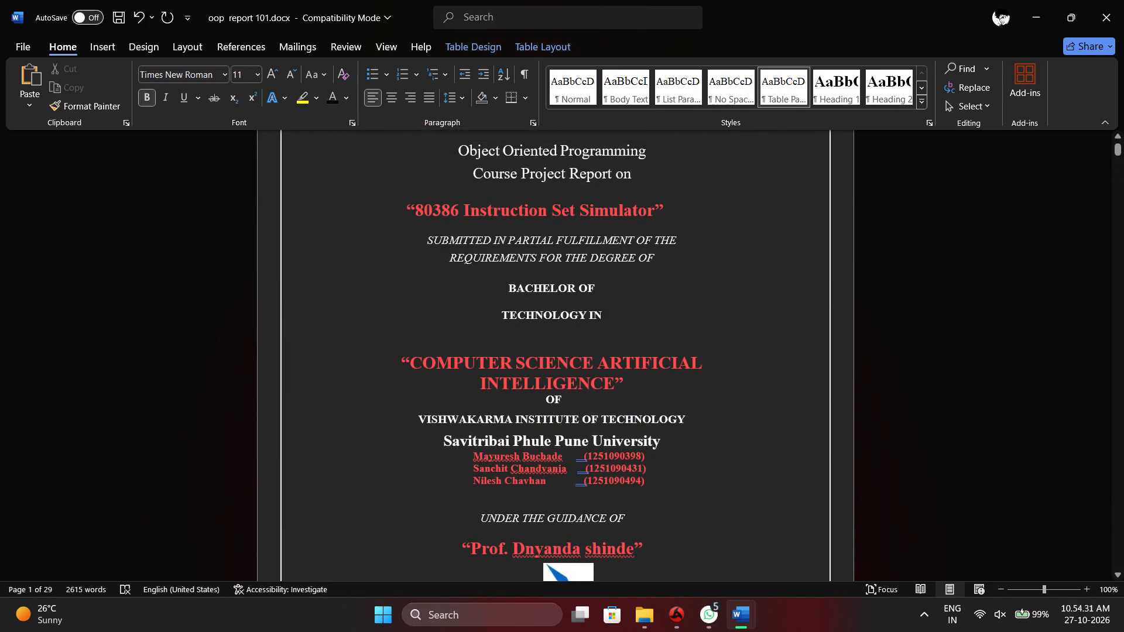
{"action": "left_click_drag", "start_coordinate": [414, 211], "coordinate": [633, 214]}
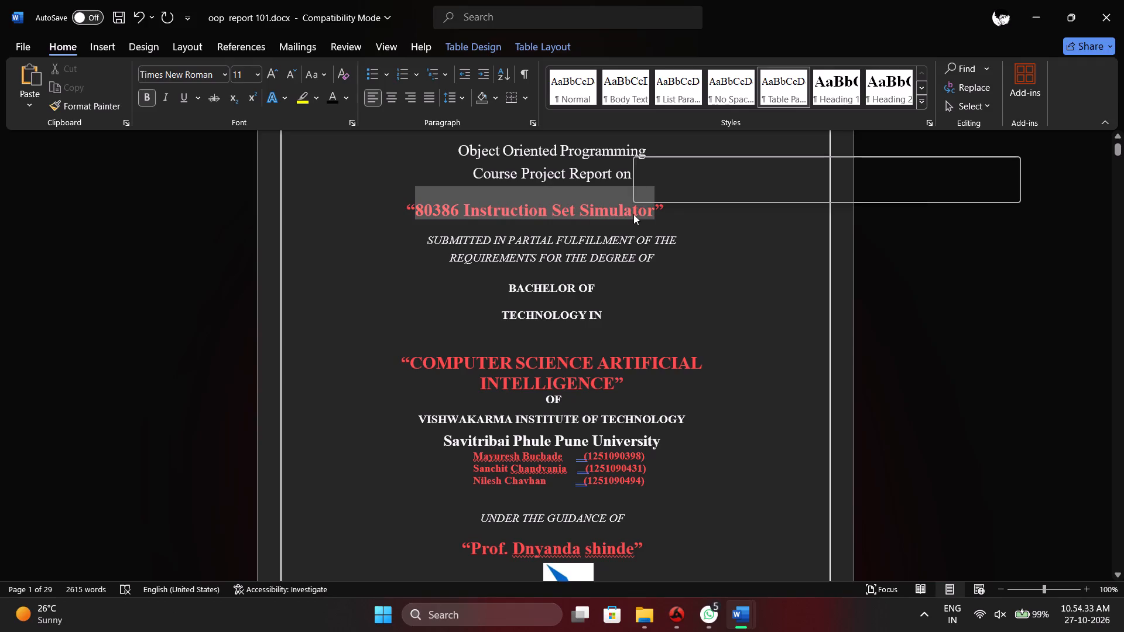
{"action": "key", "text": "ctrl+c"}
{"action": "left_click", "coordinate": [629, 252]}
{"action": "scroll", "coordinate": [624, 255], "scroll_direction": "down", "scroll_amount": 13}
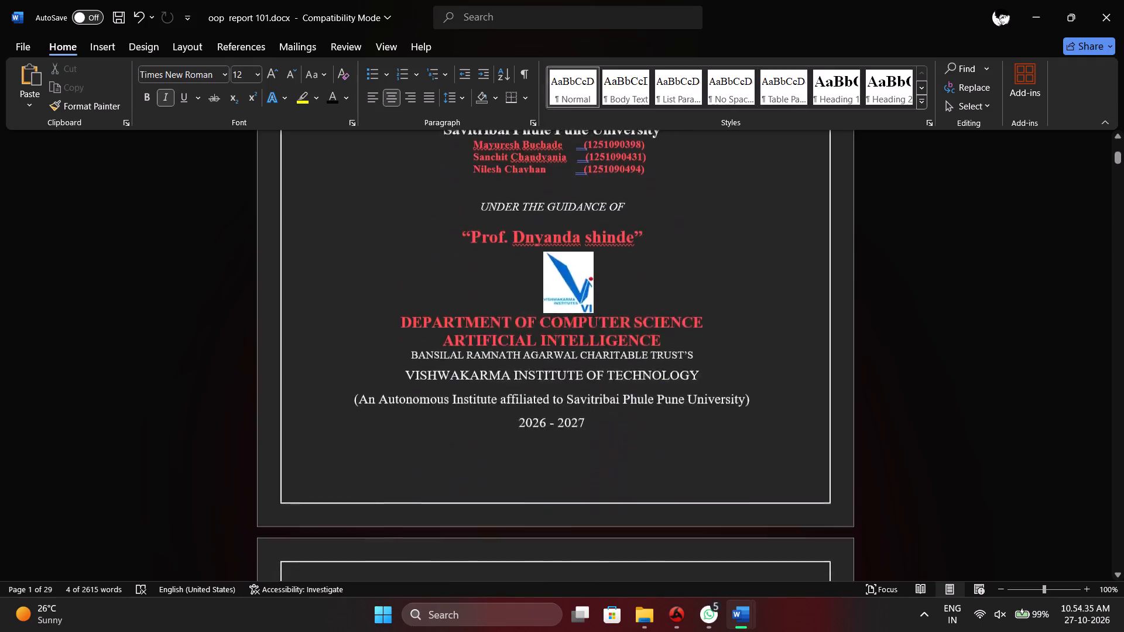
{"action": "scroll", "coordinate": [623, 253], "scroll_direction": "down", "scroll_amount": 20}
{"action": "scroll", "coordinate": [623, 253], "scroll_direction": "down", "scroll_amount": 15}
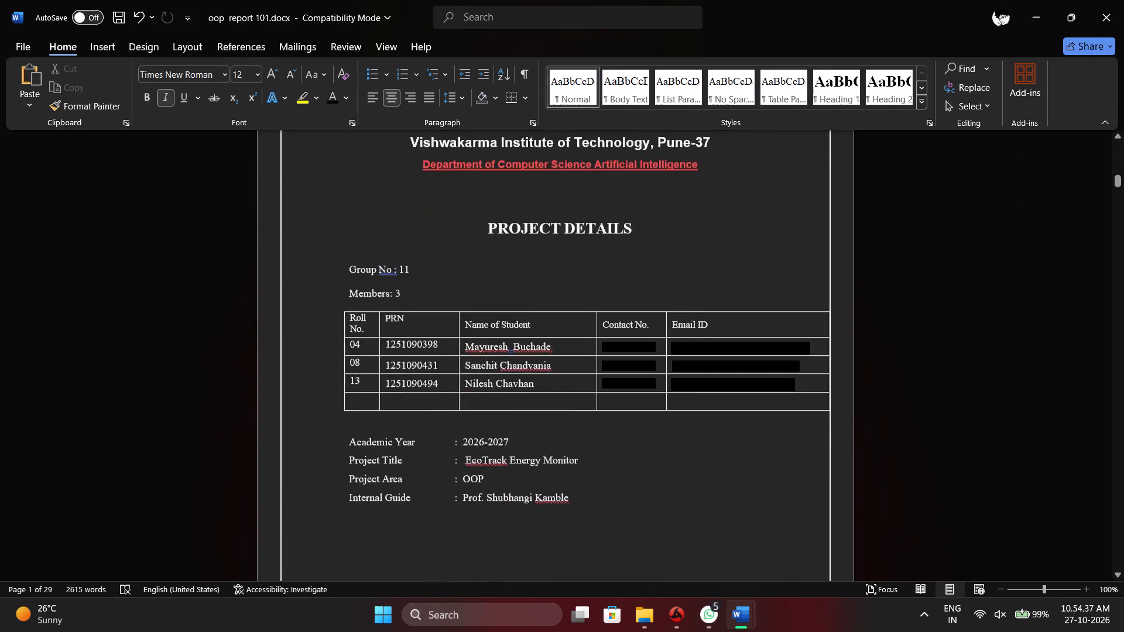
{"action": "double_click", "coordinate": [487, 377]}
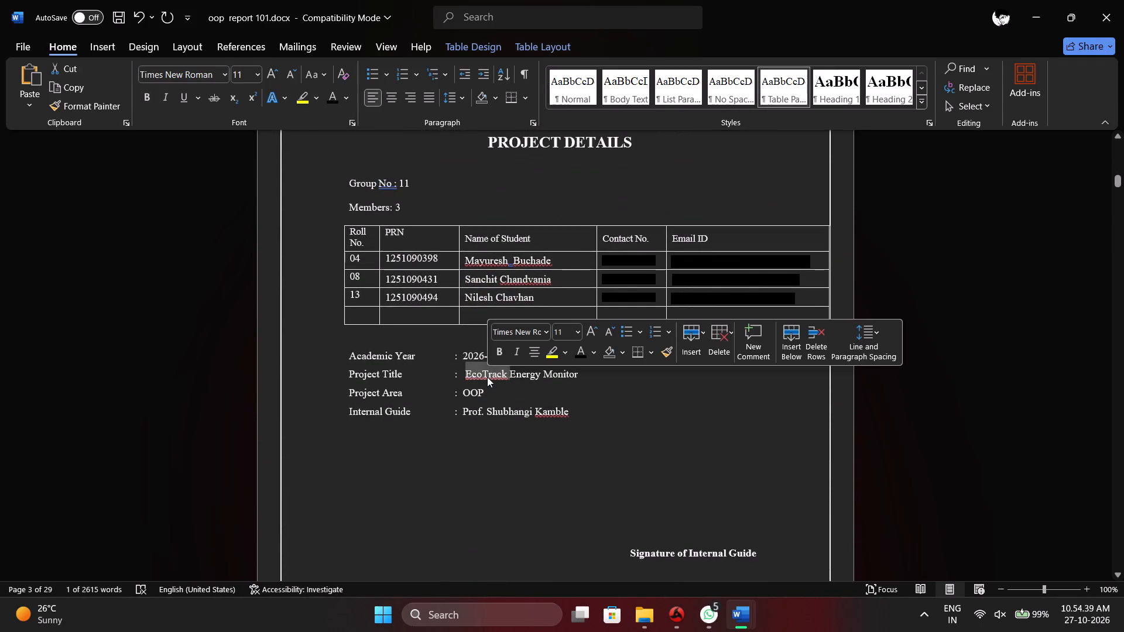
{"action": "left_click", "coordinate": [472, 370]}
{"action": "left_click_drag", "start_coordinate": [465, 369], "coordinate": [547, 369]}
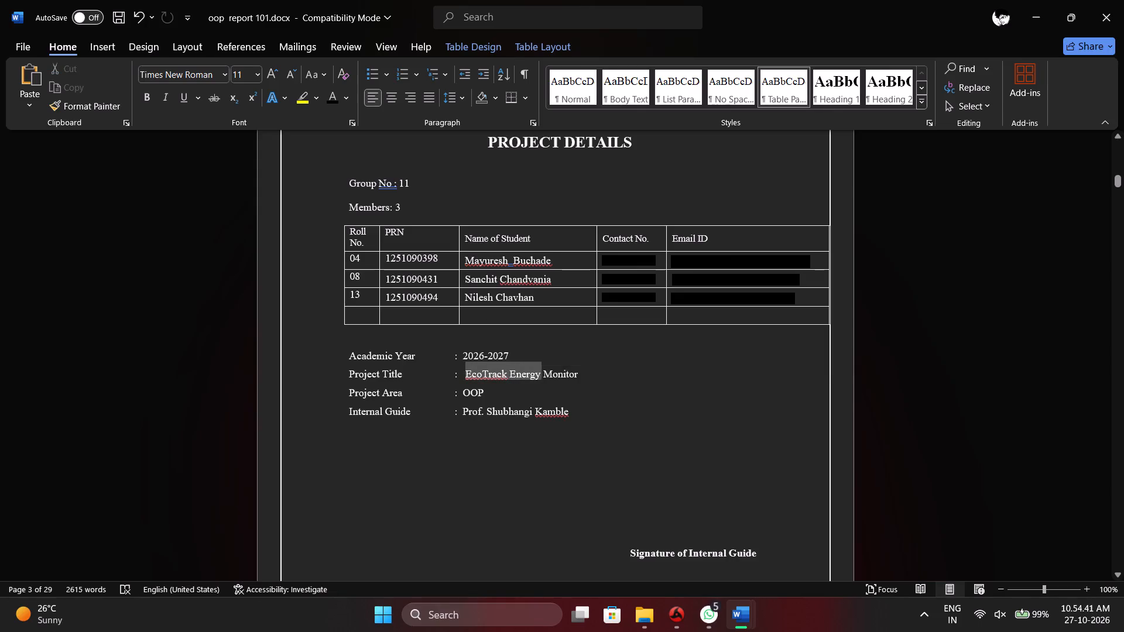
{"action": "left_click_drag", "start_coordinate": [547, 369], "coordinate": [566, 371]}
{"action": "key", "text": "ctrl+v"}
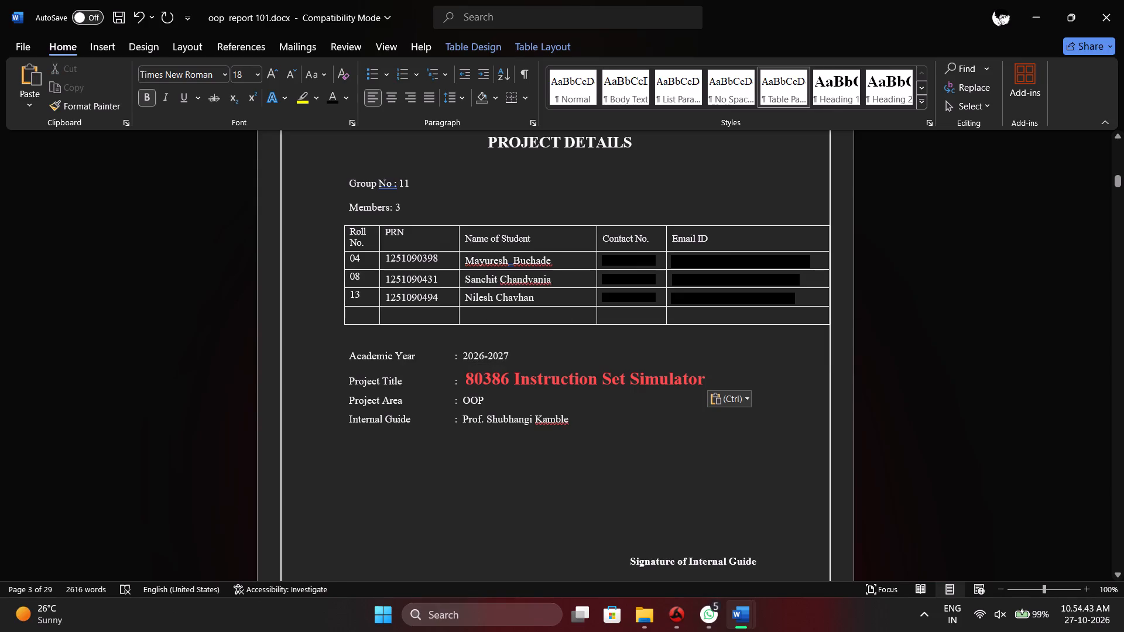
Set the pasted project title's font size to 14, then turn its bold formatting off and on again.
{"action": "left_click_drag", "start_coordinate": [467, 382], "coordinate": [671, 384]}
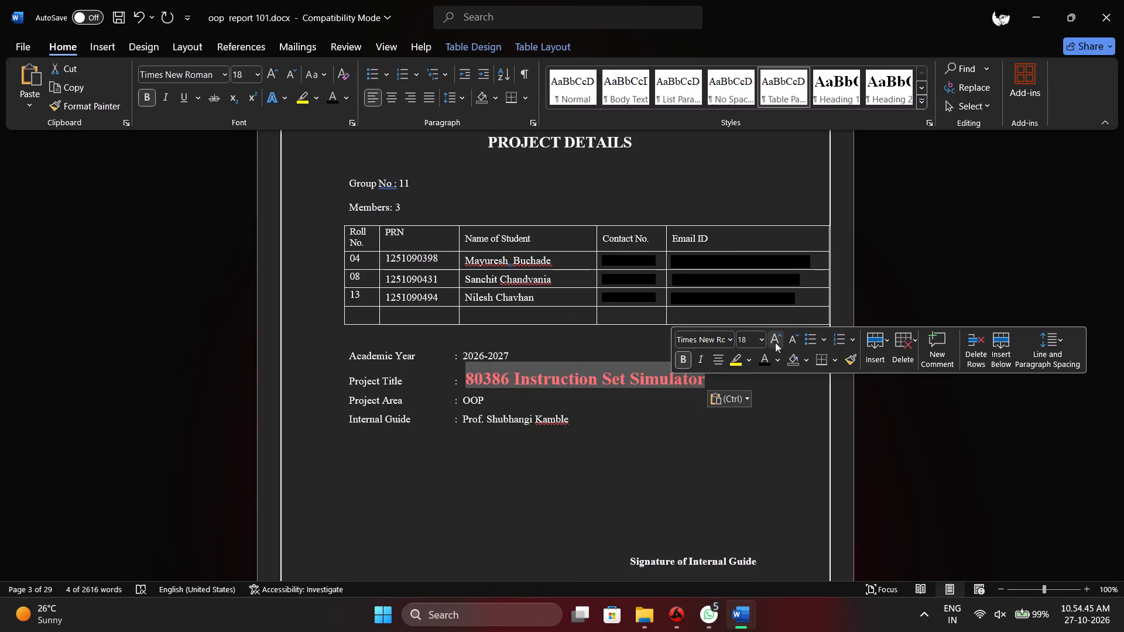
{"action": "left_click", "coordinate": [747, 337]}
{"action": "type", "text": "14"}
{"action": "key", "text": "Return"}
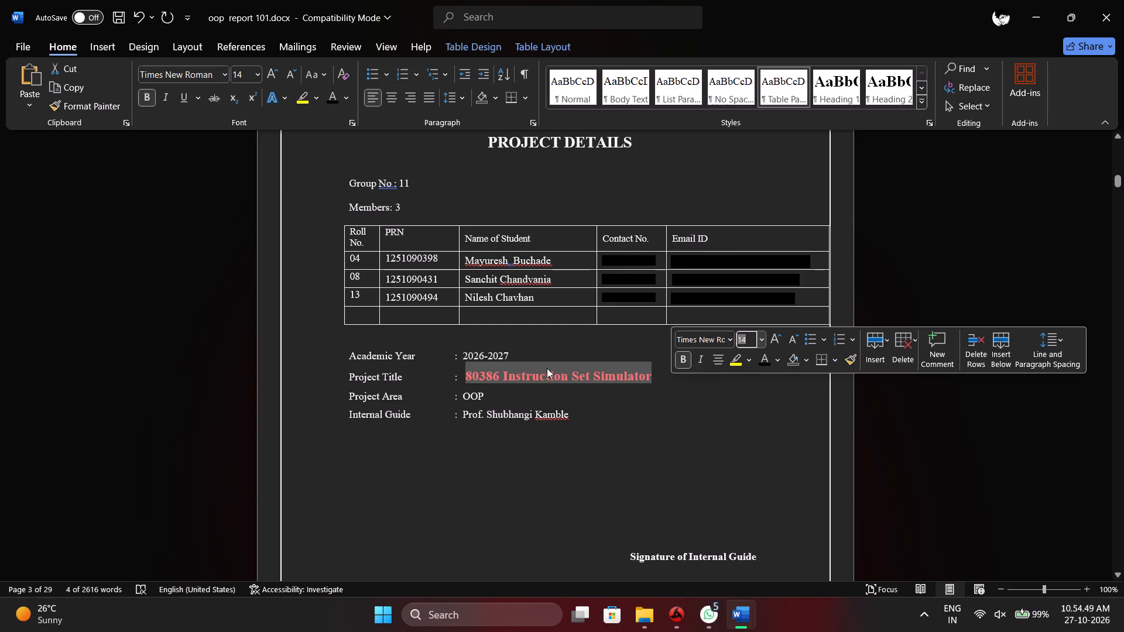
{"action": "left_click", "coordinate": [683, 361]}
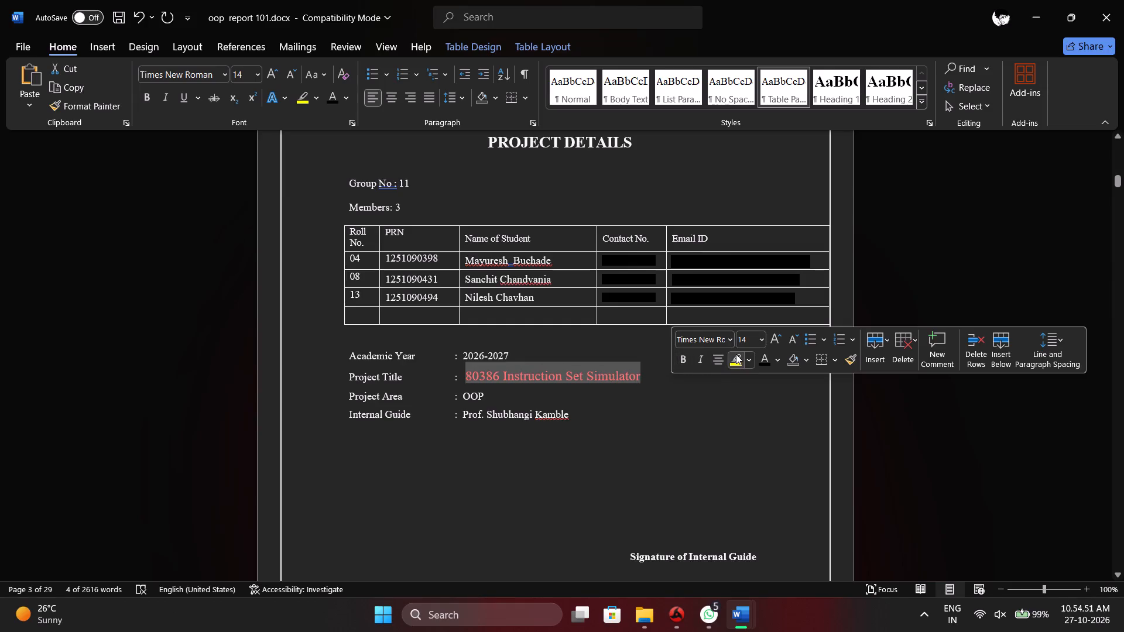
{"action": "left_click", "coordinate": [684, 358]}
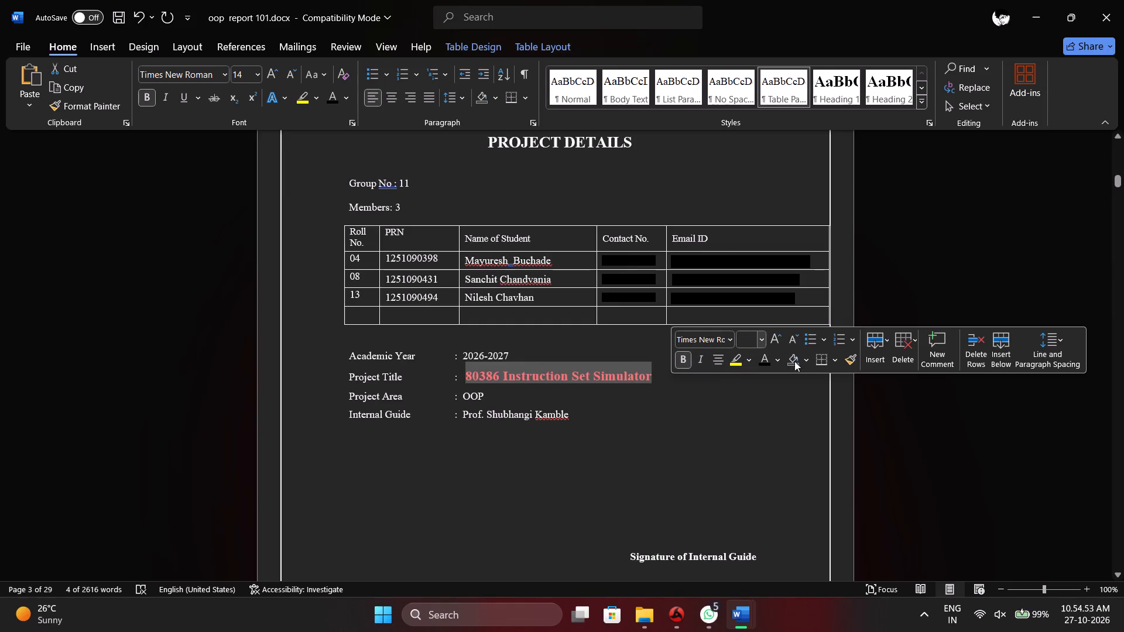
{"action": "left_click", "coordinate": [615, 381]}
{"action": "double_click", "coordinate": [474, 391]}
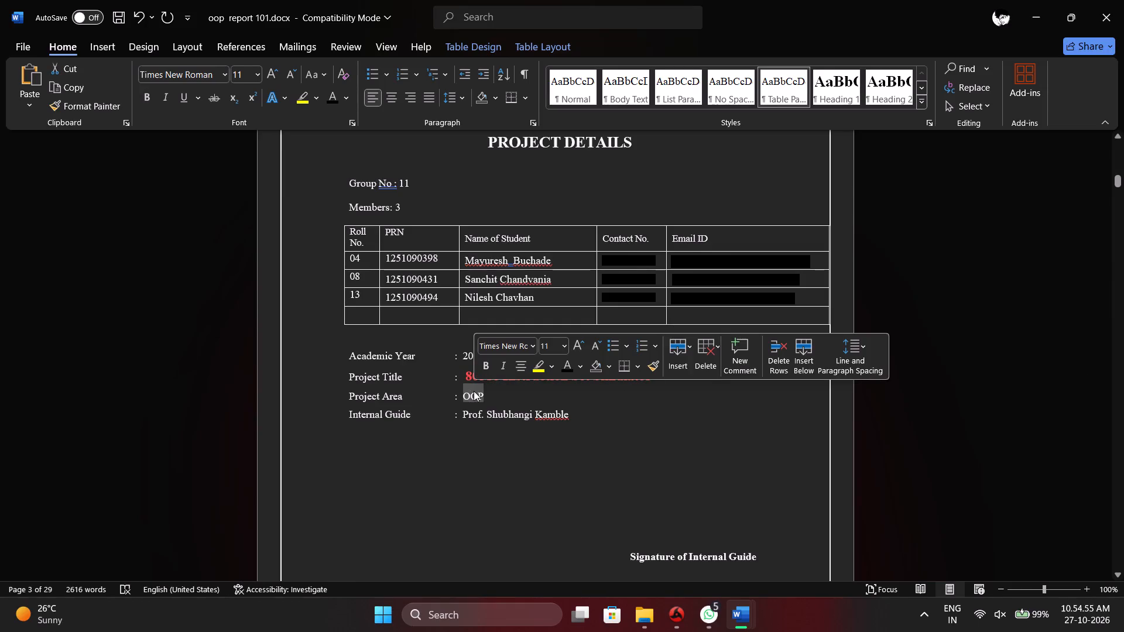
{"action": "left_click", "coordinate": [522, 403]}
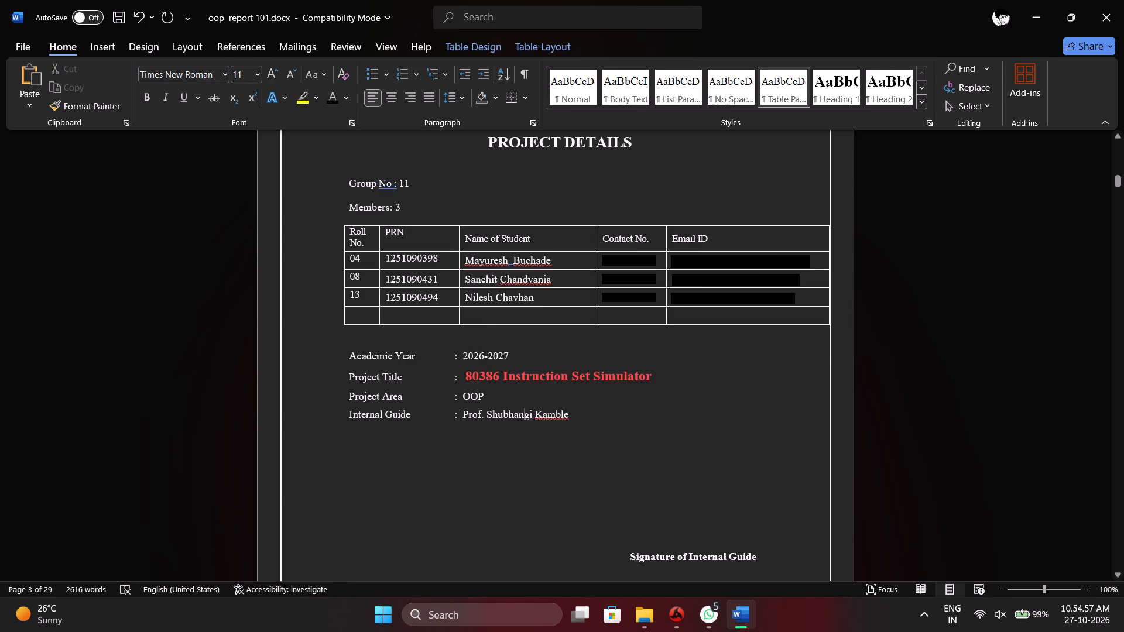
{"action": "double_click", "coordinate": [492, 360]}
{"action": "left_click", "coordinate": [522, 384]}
Set the project title on the Project Details page to font size 11 and font colour Automatic.
{"action": "left_click_drag", "start_coordinate": [467, 373], "coordinate": [630, 366]}
{"action": "left_click", "coordinate": [710, 313]}
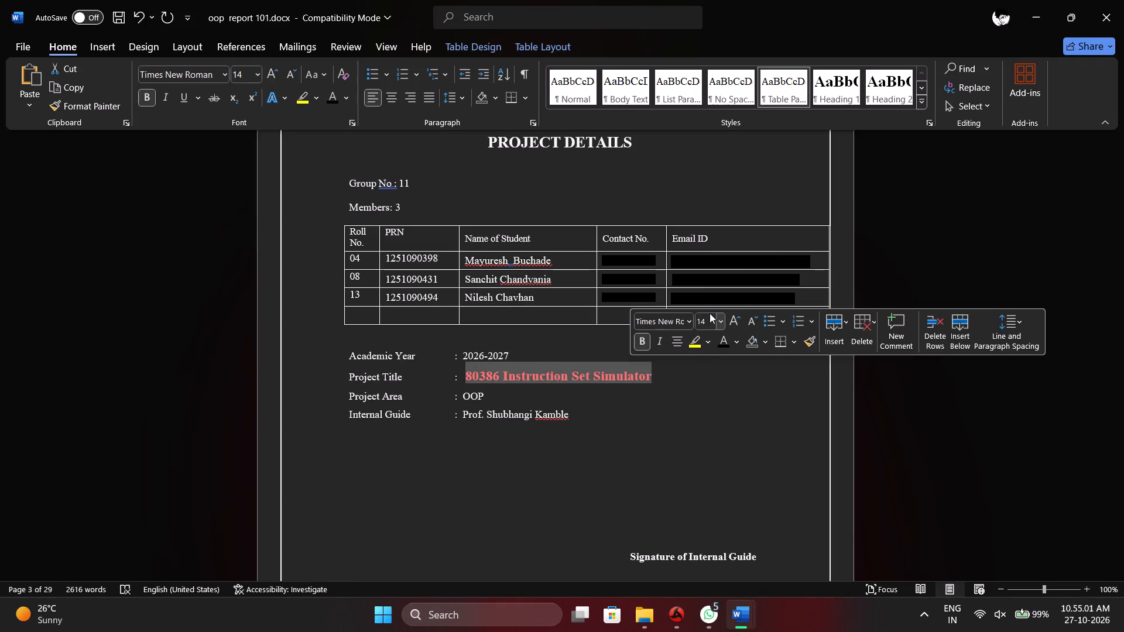
{"action": "left_click", "coordinate": [710, 317]}
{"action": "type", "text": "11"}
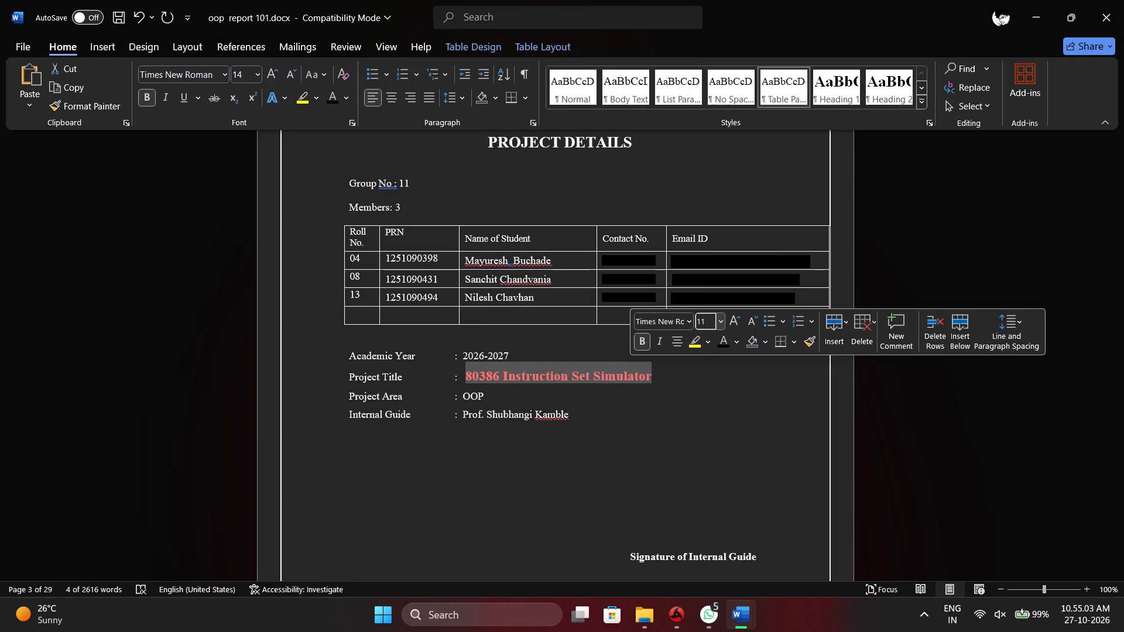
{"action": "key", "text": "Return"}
{"action": "left_click", "coordinate": [738, 341]}
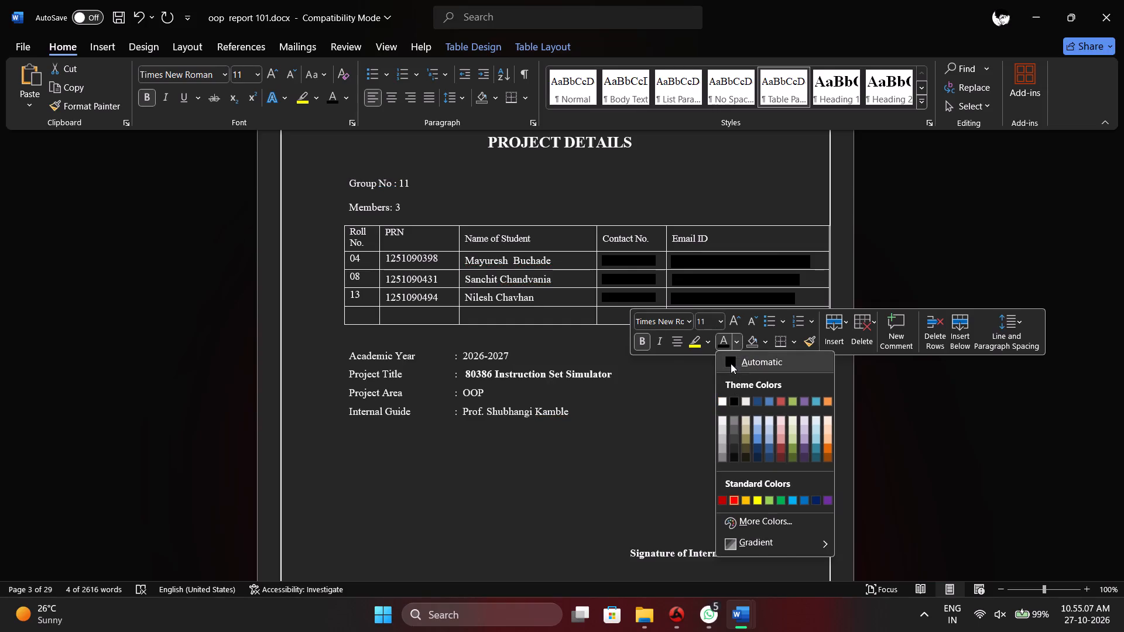
{"action": "left_click", "coordinate": [731, 363]}
{"action": "left_click", "coordinate": [639, 417]}
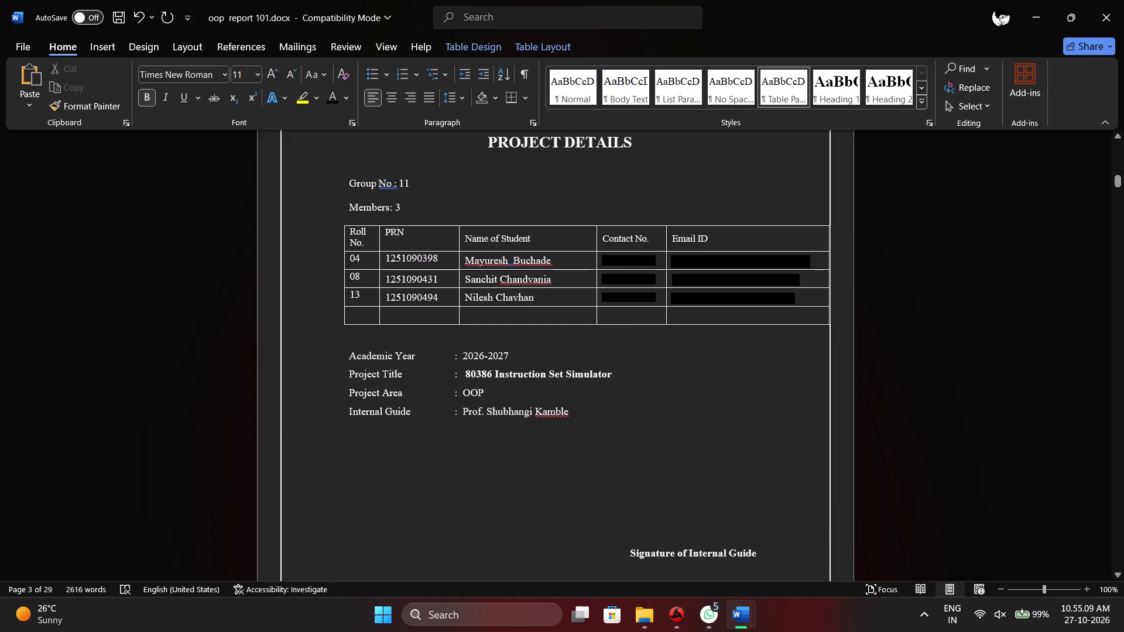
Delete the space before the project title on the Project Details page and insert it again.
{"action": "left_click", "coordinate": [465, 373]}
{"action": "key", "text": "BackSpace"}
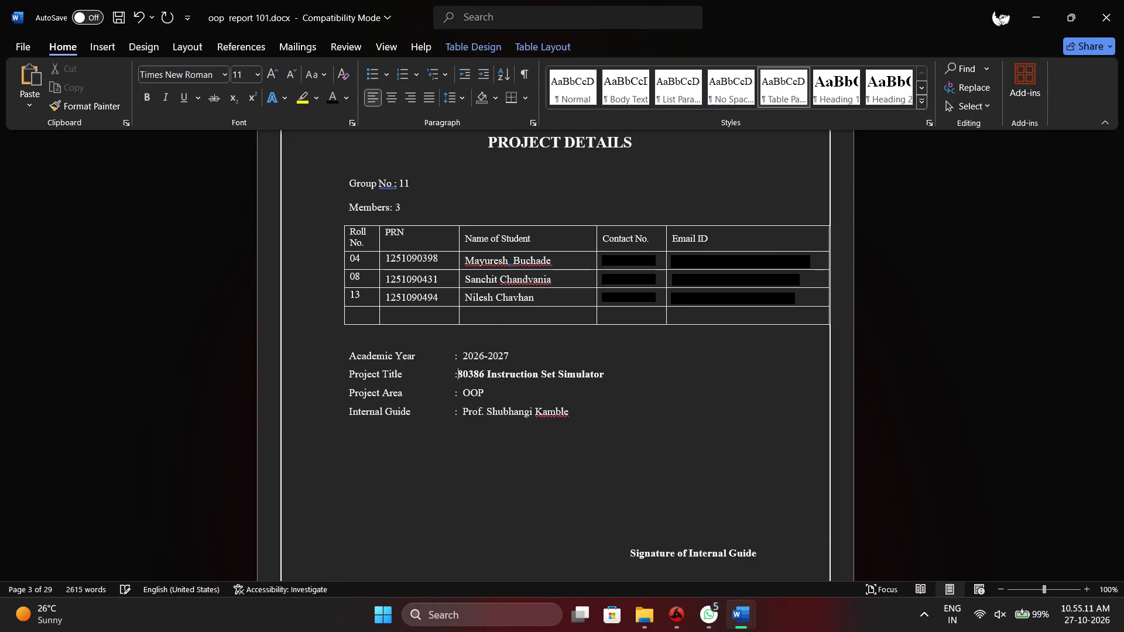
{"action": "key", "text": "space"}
Replace the name after "Prof." in the Internal Guide entry on the Project Details page with the new guide's name.
{"action": "scroll", "coordinate": [495, 482], "scroll_direction": "down", "scroll_amount": 3}
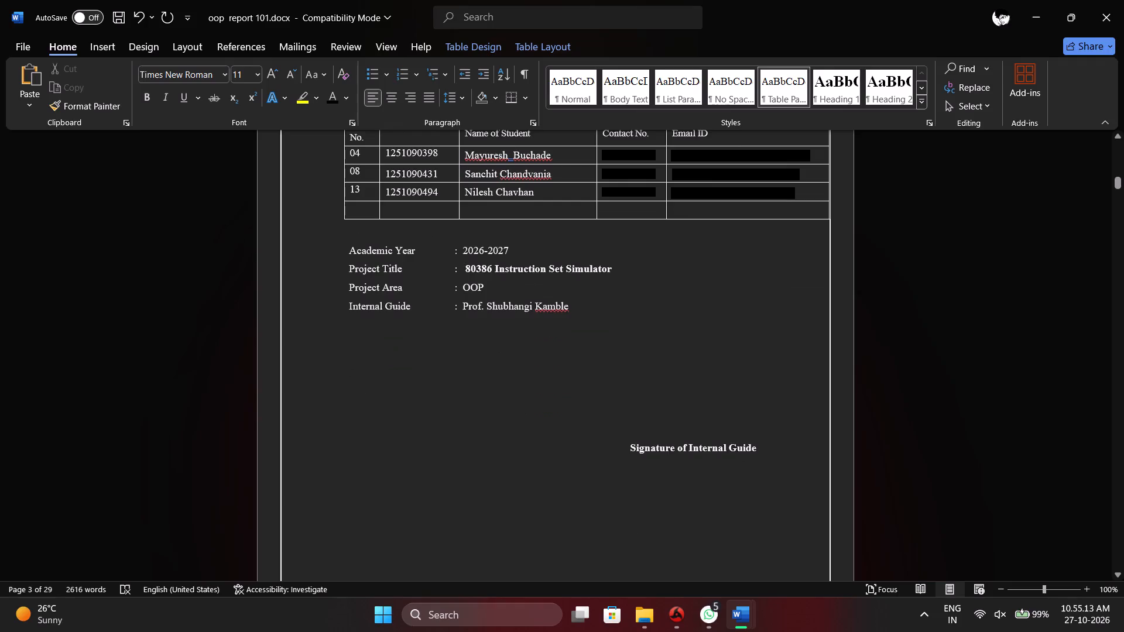
{"action": "left_click", "coordinate": [531, 307]}
{"action": "left_click_drag", "start_coordinate": [568, 308], "coordinate": [492, 308]}
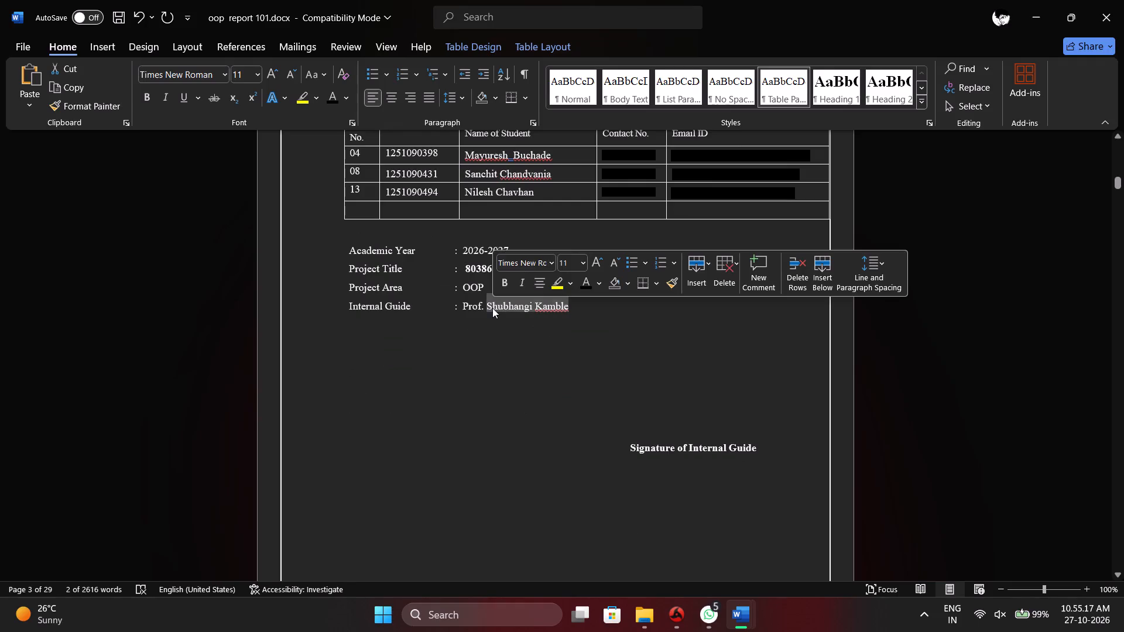
{"action": "key", "text": "BackSpace"}
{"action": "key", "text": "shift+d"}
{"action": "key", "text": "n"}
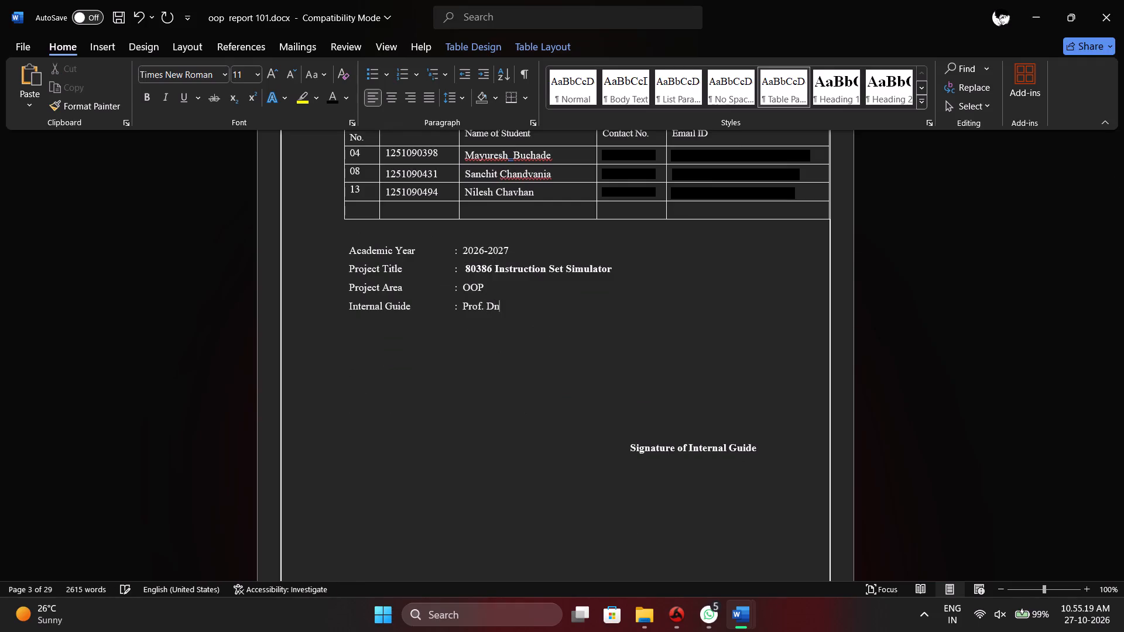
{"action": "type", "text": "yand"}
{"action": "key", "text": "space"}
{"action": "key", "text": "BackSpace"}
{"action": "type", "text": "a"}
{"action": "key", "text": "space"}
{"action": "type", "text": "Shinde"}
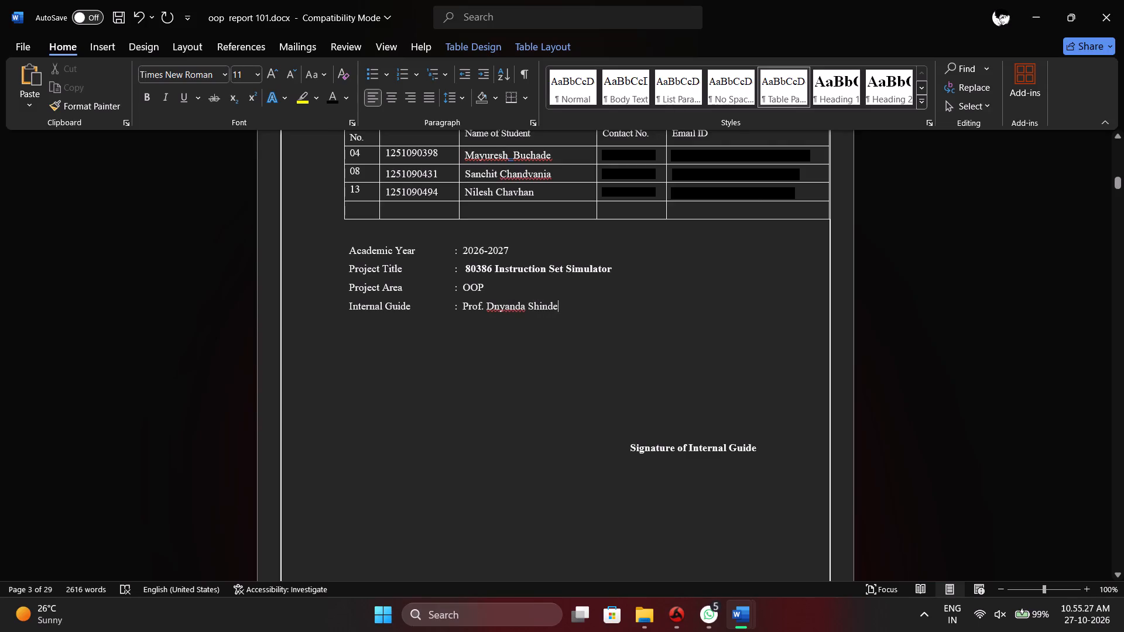
Change the Project Area entry on the Project Details page to "DSAM".
{"action": "left_click", "coordinate": [485, 287]}
{"action": "key", "text": "BackSpace"}
{"action": "key", "text": "BackSpace"}
{"action": "key", "text": "BackSpace"}
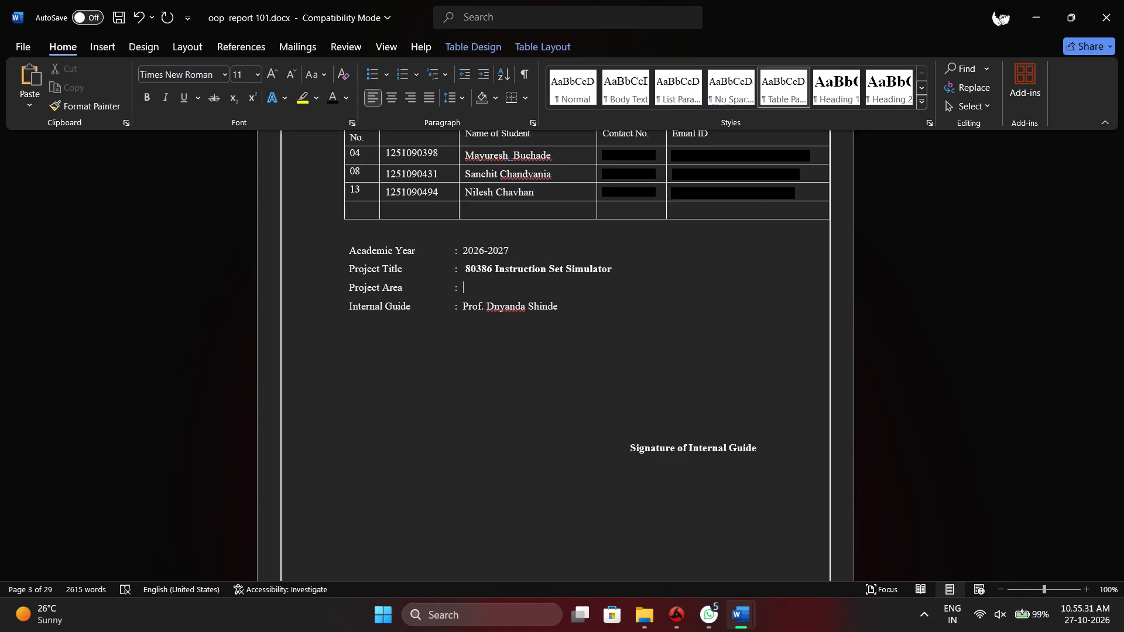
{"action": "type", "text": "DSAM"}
Switch to 80386_Simulator_Report_OOP_Format.docx and copy the body text of its Acknowledgement page.
{"action": "scroll", "coordinate": [474, 307], "scroll_direction": "down", "scroll_amount": 4}
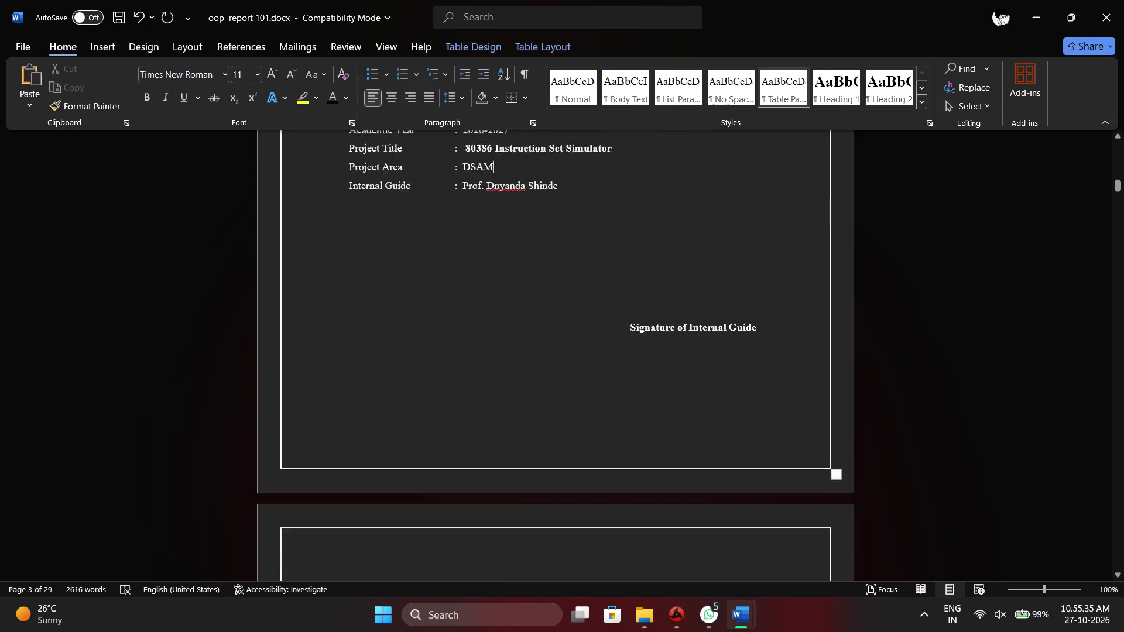
{"action": "scroll", "coordinate": [474, 307], "scroll_direction": "down", "scroll_amount": 9}
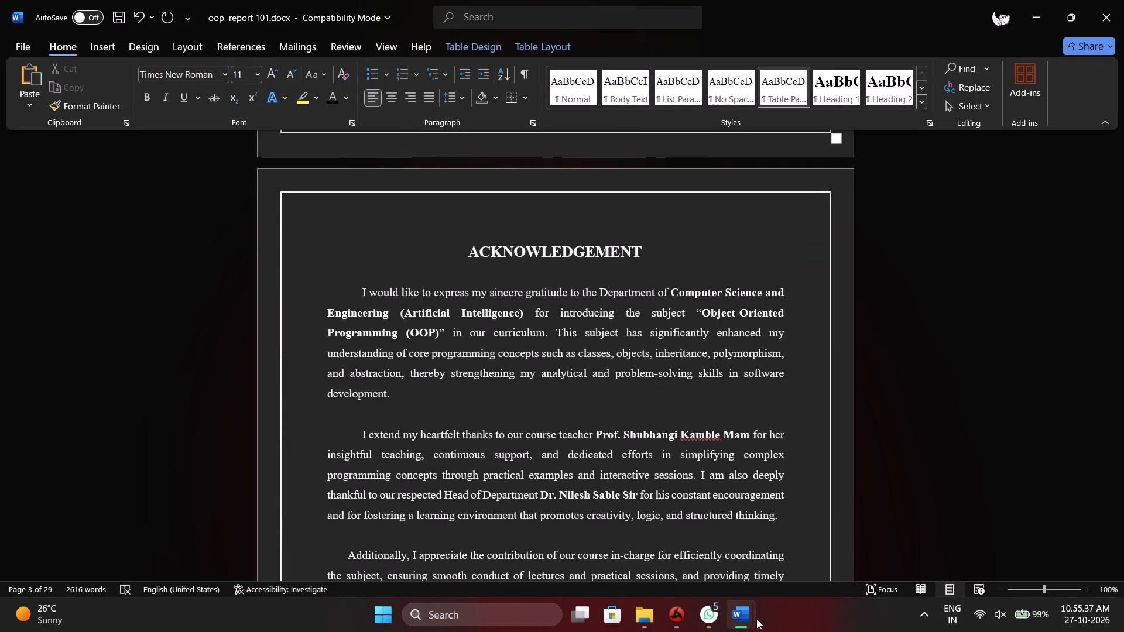
{"action": "left_click", "coordinate": [746, 555]}
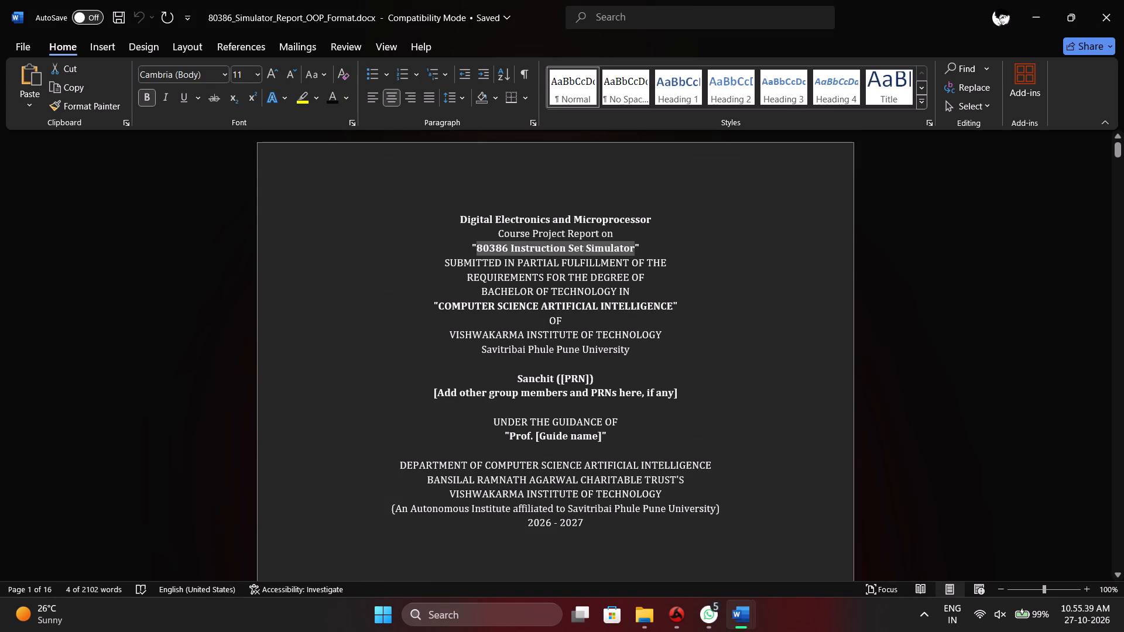
{"action": "scroll", "coordinate": [499, 447], "scroll_direction": "down", "scroll_amount": 20}
{"action": "scroll", "coordinate": [499, 447], "scroll_direction": "down", "scroll_amount": 2}
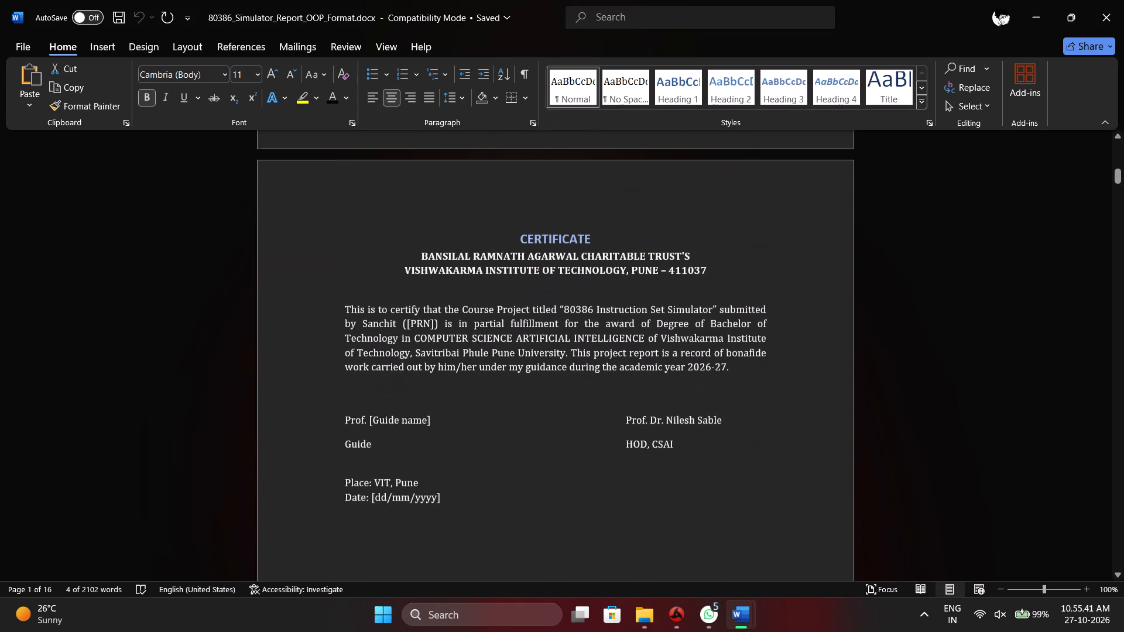
{"action": "scroll", "coordinate": [376, 320], "scroll_direction": "down", "scroll_amount": 16}
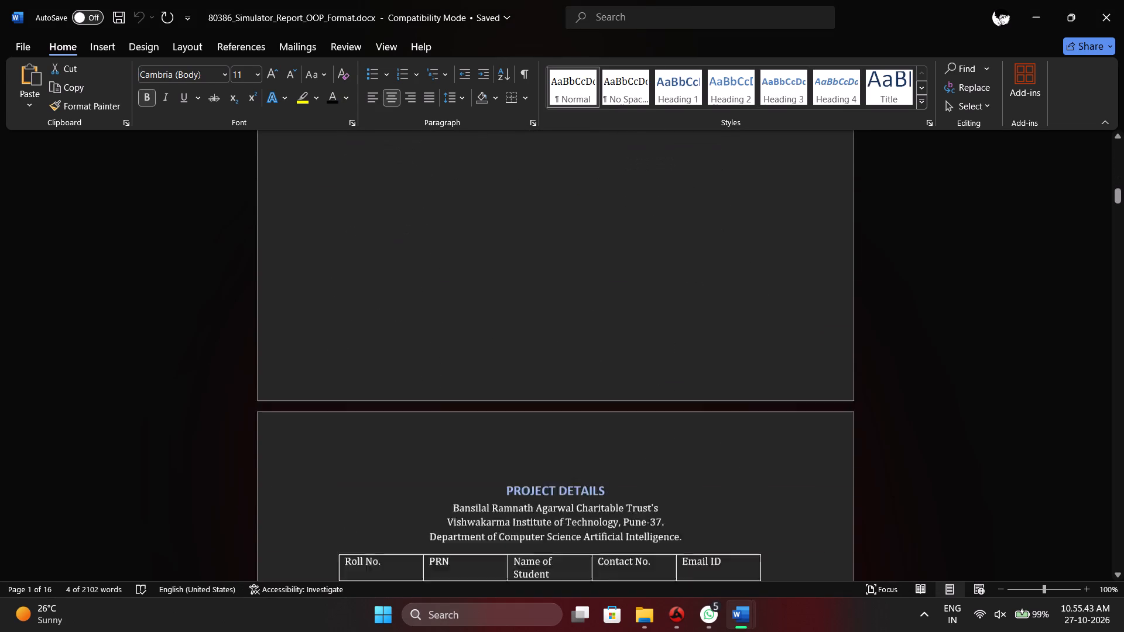
{"action": "scroll", "coordinate": [378, 311], "scroll_direction": "down", "scroll_amount": 8}
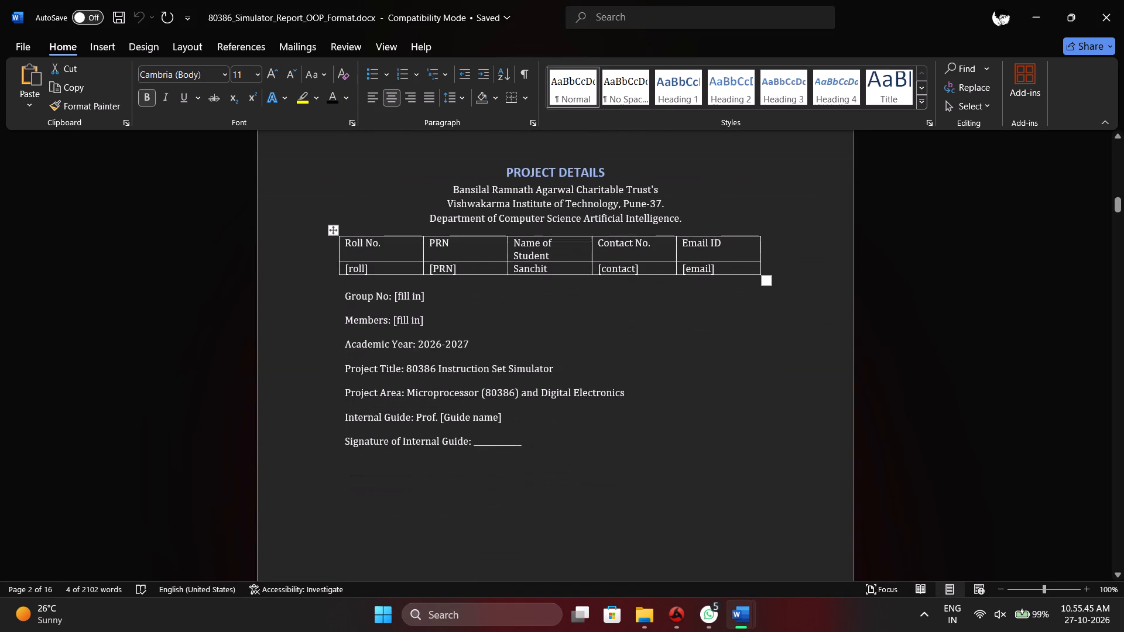
{"action": "scroll", "coordinate": [468, 325], "scroll_direction": "down", "scroll_amount": 8}
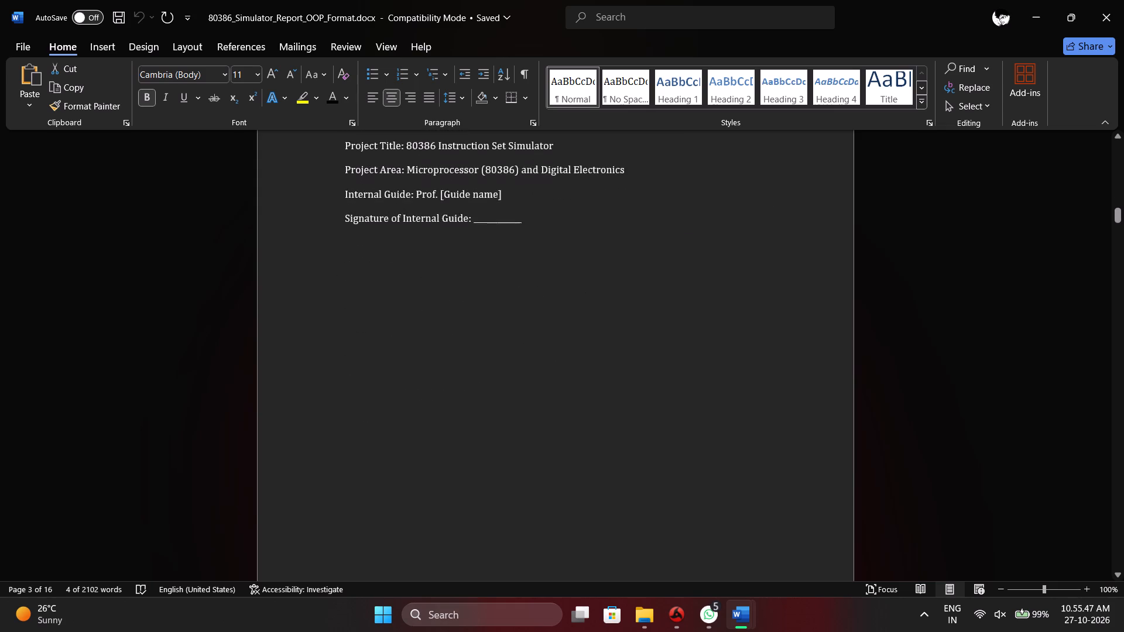
{"action": "scroll", "coordinate": [470, 315], "scroll_direction": "down", "scroll_amount": 12}
{"action": "left_click_drag", "start_coordinate": [337, 262], "coordinate": [511, 360]}
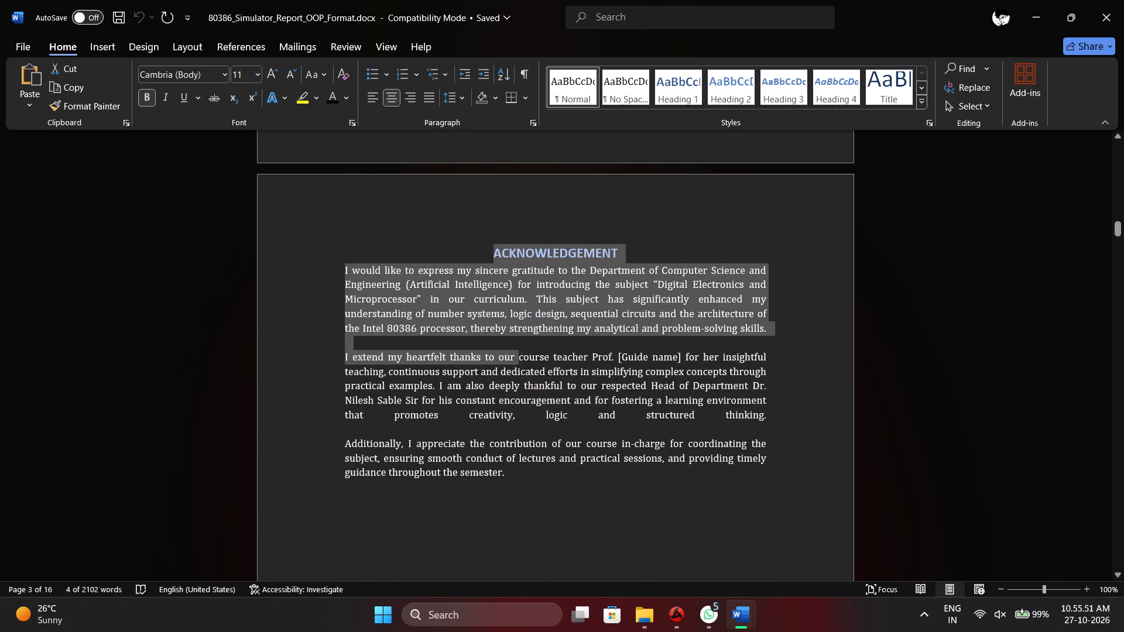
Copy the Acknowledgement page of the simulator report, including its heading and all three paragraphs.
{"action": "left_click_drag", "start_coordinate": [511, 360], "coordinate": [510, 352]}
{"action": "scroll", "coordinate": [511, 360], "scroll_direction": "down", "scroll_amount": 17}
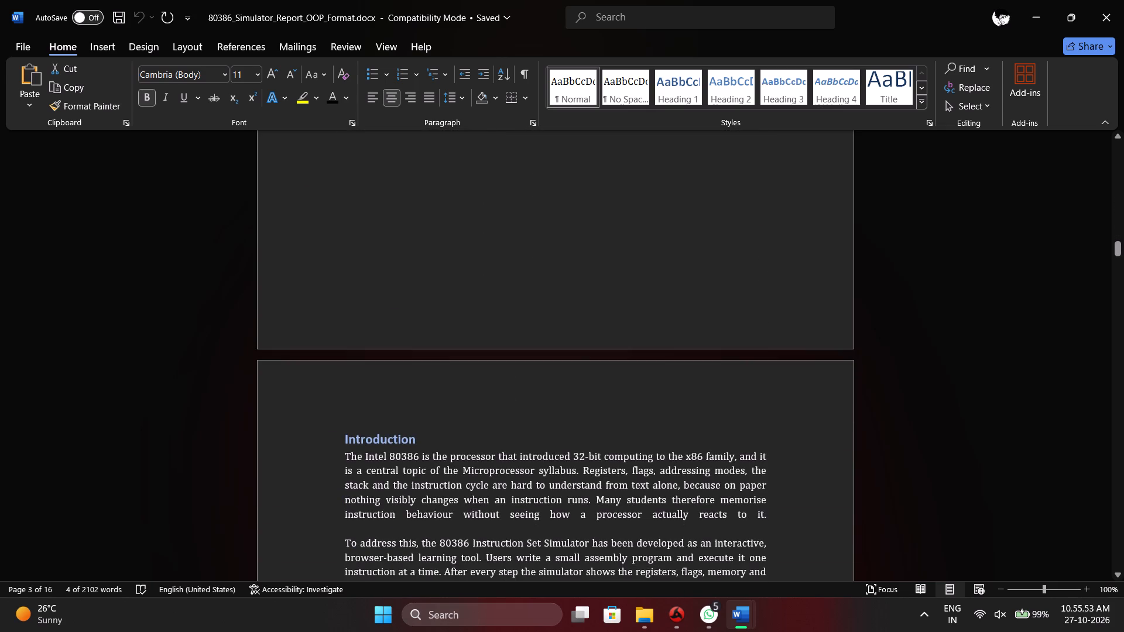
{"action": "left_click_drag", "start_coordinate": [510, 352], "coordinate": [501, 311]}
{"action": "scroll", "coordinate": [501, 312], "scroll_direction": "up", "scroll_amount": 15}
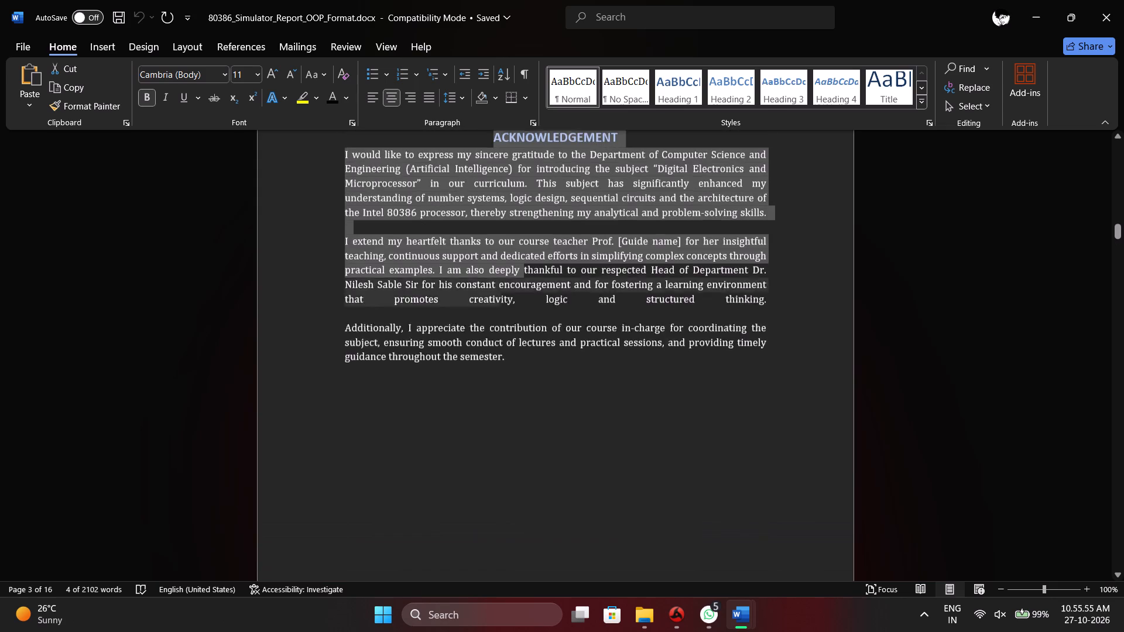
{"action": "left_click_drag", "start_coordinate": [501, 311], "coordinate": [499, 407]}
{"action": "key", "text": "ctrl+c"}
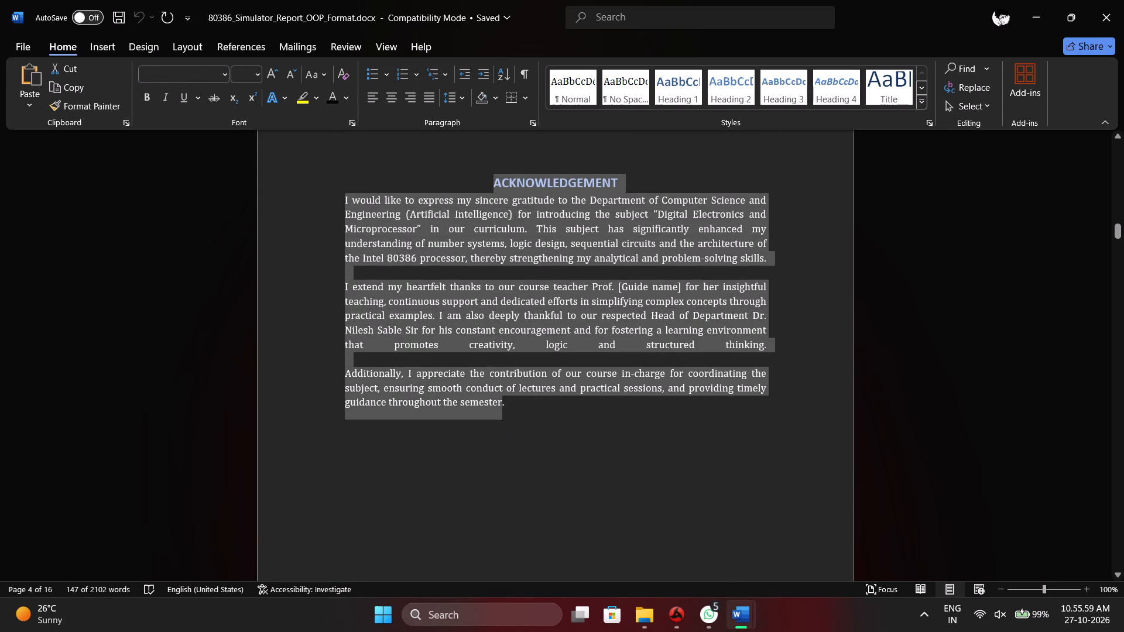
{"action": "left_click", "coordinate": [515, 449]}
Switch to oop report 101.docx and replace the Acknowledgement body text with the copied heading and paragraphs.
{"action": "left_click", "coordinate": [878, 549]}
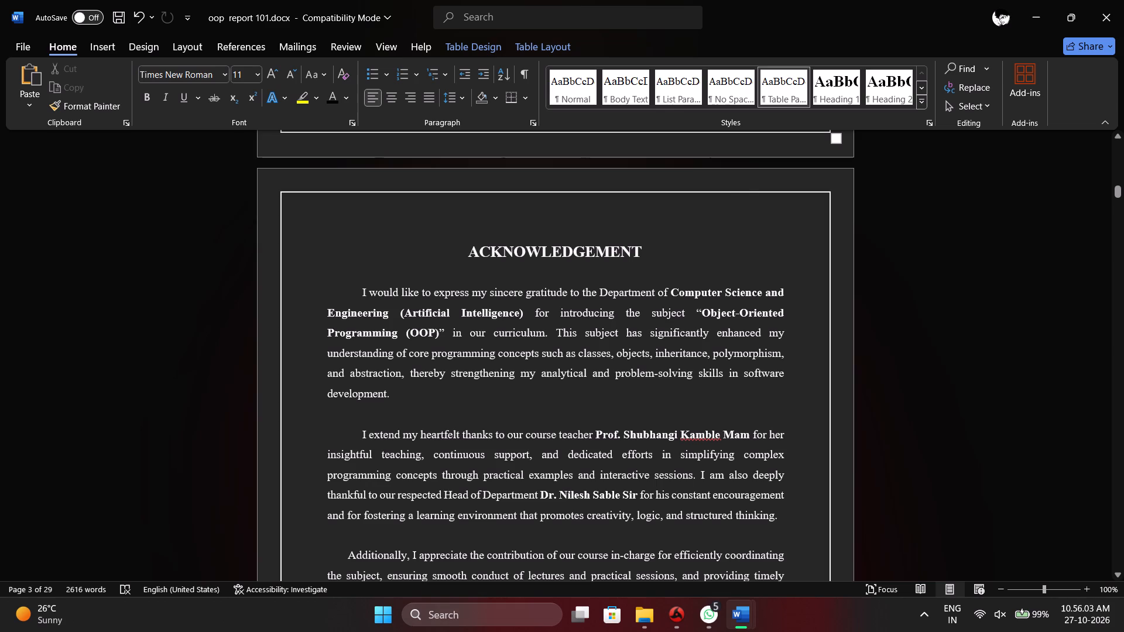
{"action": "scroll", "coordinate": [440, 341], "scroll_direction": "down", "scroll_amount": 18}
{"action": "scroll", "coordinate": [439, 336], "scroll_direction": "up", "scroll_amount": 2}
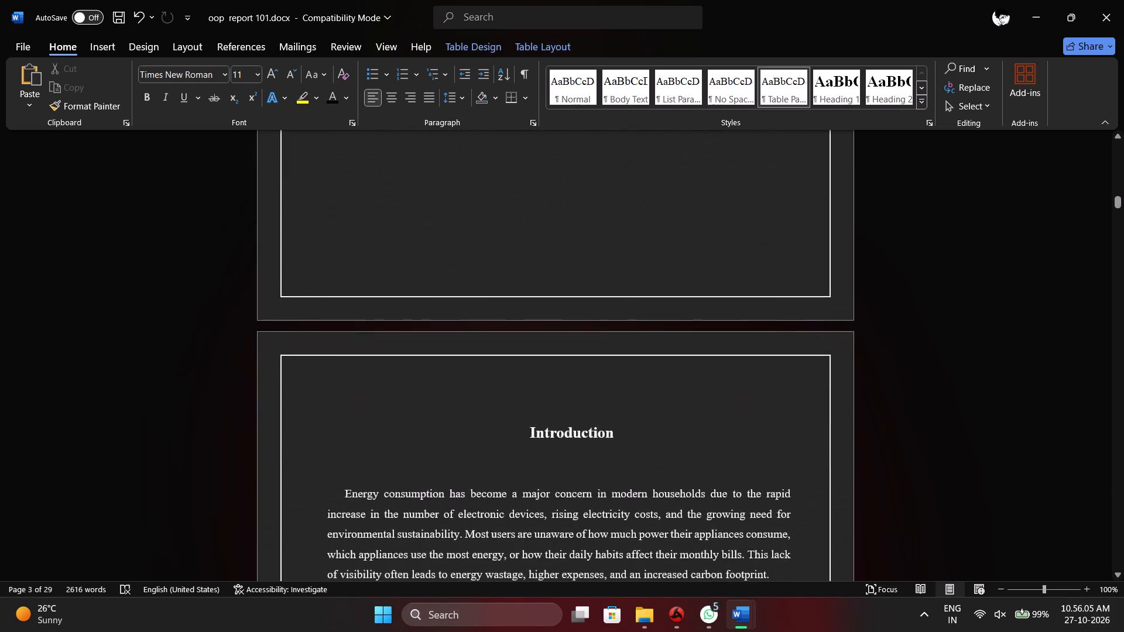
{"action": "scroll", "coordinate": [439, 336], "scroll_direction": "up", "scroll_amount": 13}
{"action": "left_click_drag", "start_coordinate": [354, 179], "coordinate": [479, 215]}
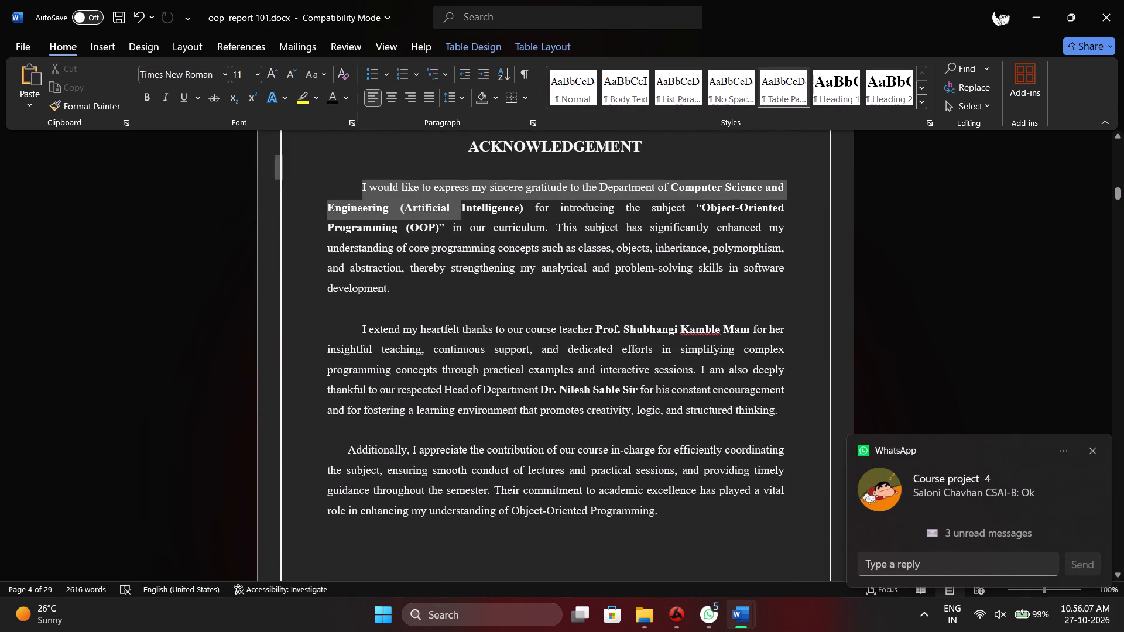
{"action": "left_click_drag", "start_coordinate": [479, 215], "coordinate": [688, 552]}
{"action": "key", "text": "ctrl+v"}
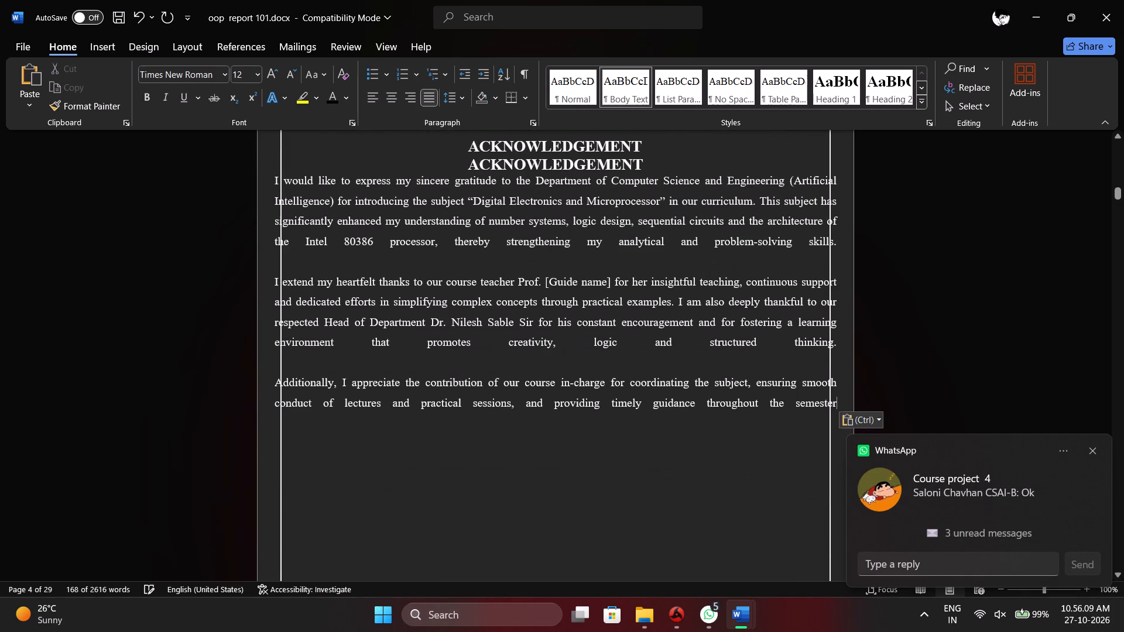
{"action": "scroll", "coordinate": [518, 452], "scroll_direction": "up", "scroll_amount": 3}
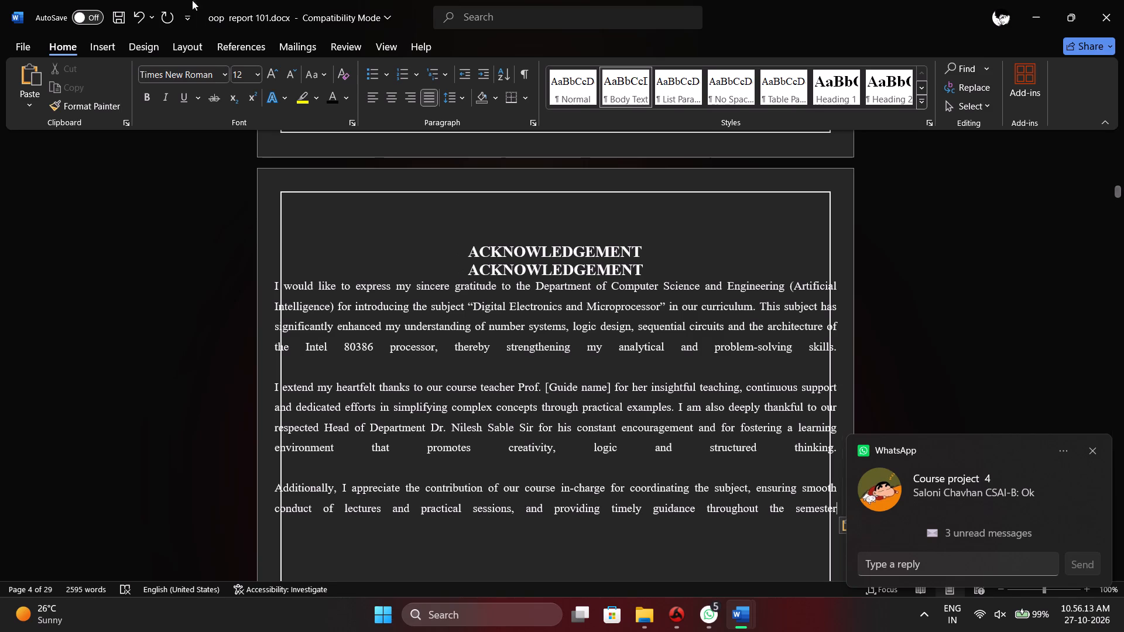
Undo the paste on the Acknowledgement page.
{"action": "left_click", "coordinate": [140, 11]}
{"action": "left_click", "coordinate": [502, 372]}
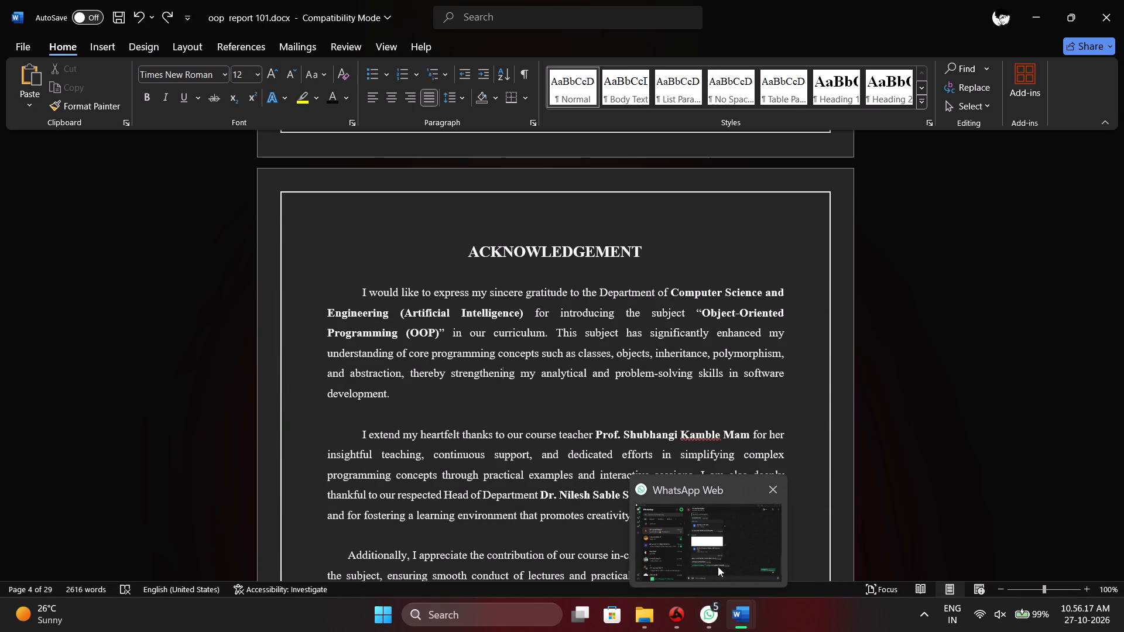
Switch to 80386_Simulator_Report_OOP_Format.docx and copy the three Acknowledgement paragraphs without the heading.
{"action": "left_click", "coordinate": [758, 569]}
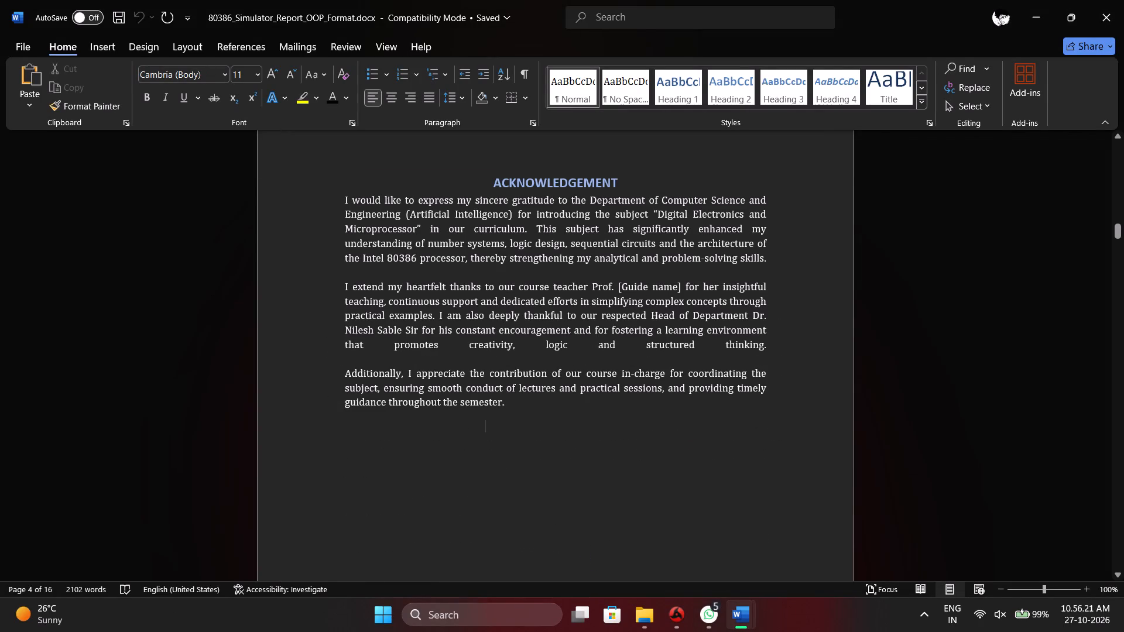
{"action": "left_click_drag", "start_coordinate": [343, 193], "coordinate": [495, 419]}
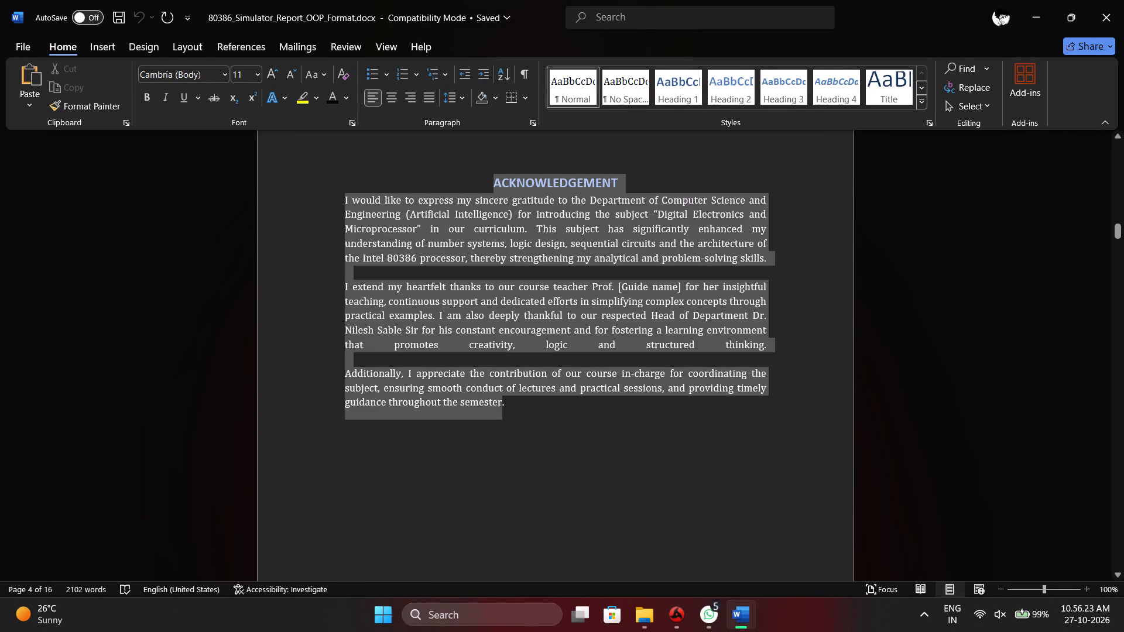
{"action": "left_click_drag", "start_coordinate": [495, 419], "coordinate": [506, 418]}
{"action": "key", "text": "ctrl+c"}
{"action": "key", "text": "ctrl+c"}
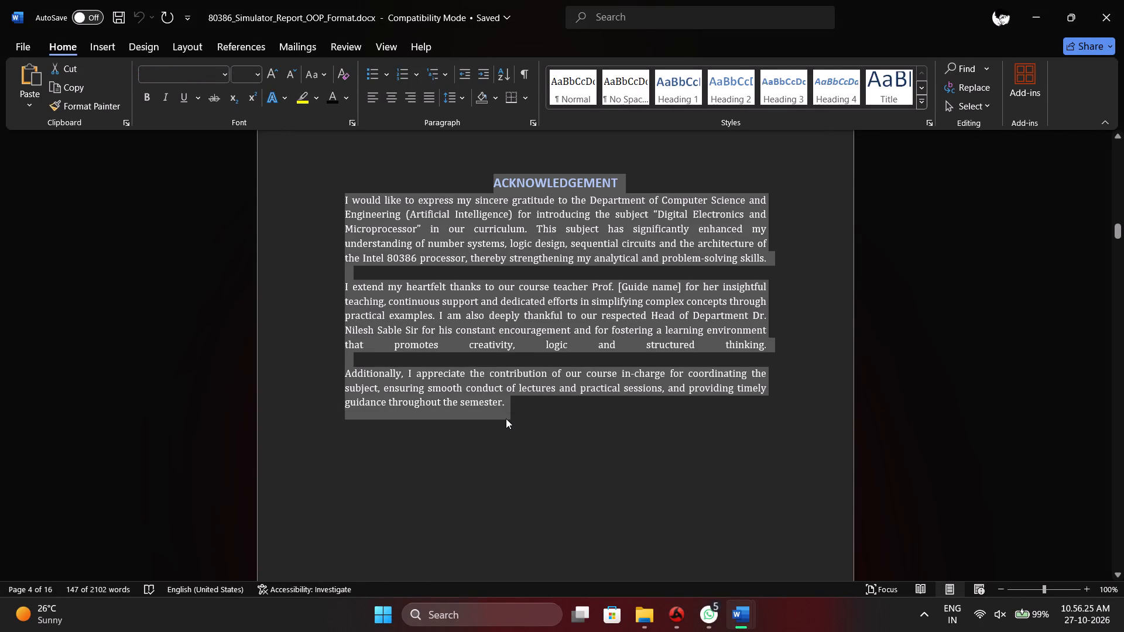
{"action": "key", "text": "ctrl+c"}
{"action": "key", "text": "ctrl+c"}
{"action": "left_click", "coordinate": [623, 492]}
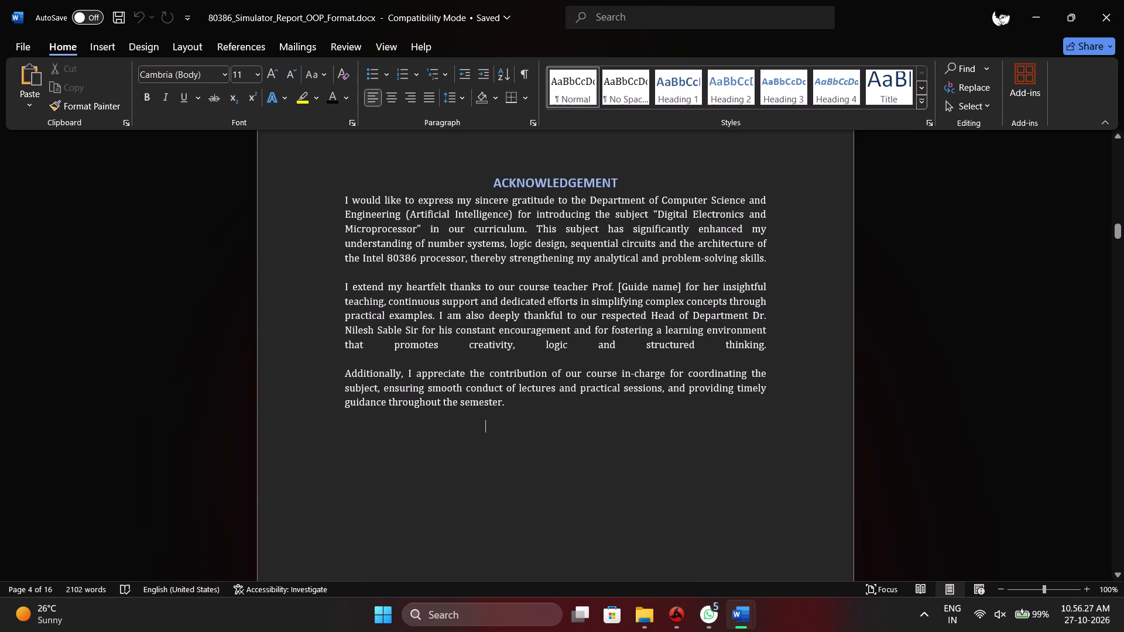
{"action": "left_click_drag", "start_coordinate": [338, 195], "coordinate": [505, 417]}
{"action": "key", "text": "ctrl+c"}
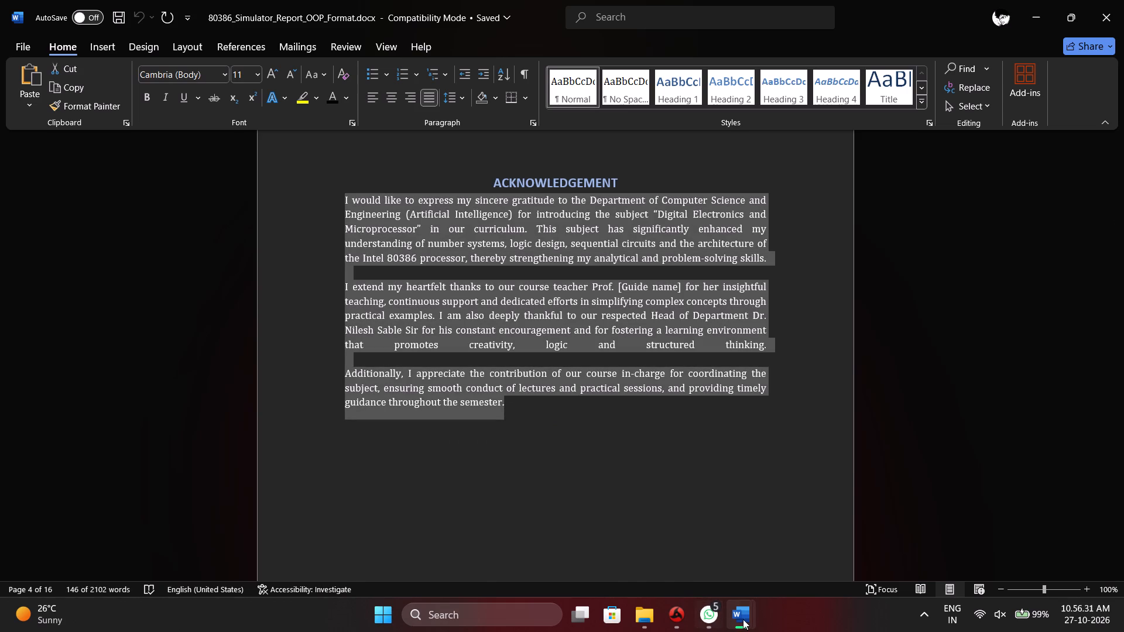
Switch back to the Acknowledgement page in oop report 101.docx.
{"action": "left_click", "coordinate": [860, 548]}
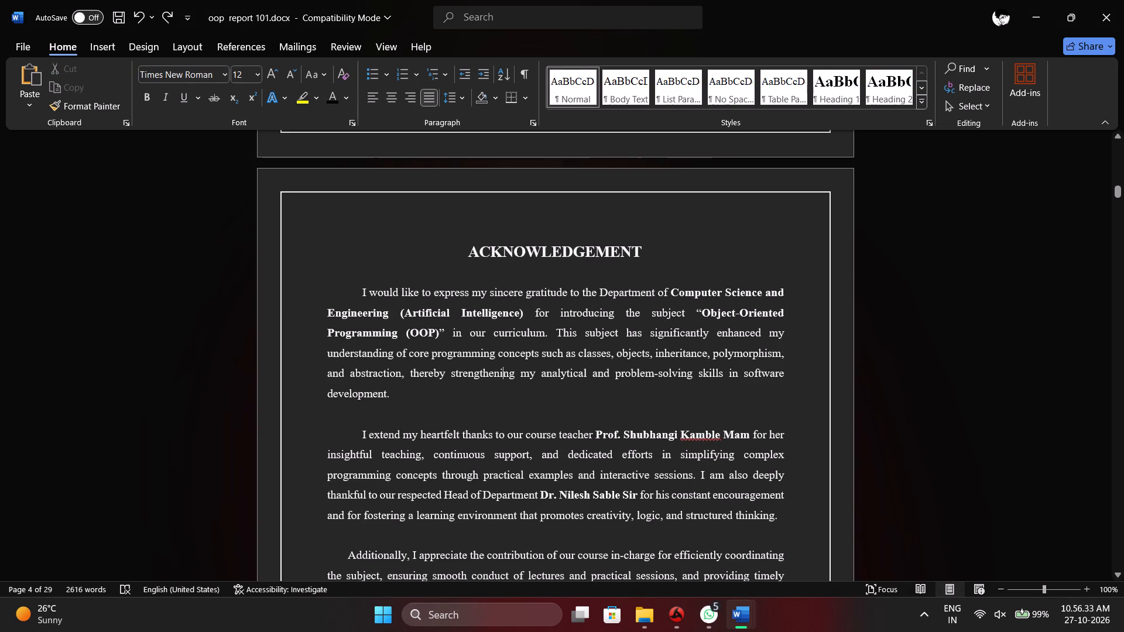
In oop report 101.docx, replace all the Acknowledgement body paragraphs with the copied text.
{"action": "left_click_drag", "start_coordinate": [363, 288], "coordinate": [561, 468]}
{"action": "scroll", "coordinate": [418, 472], "scroll_direction": "down", "scroll_amount": 4}
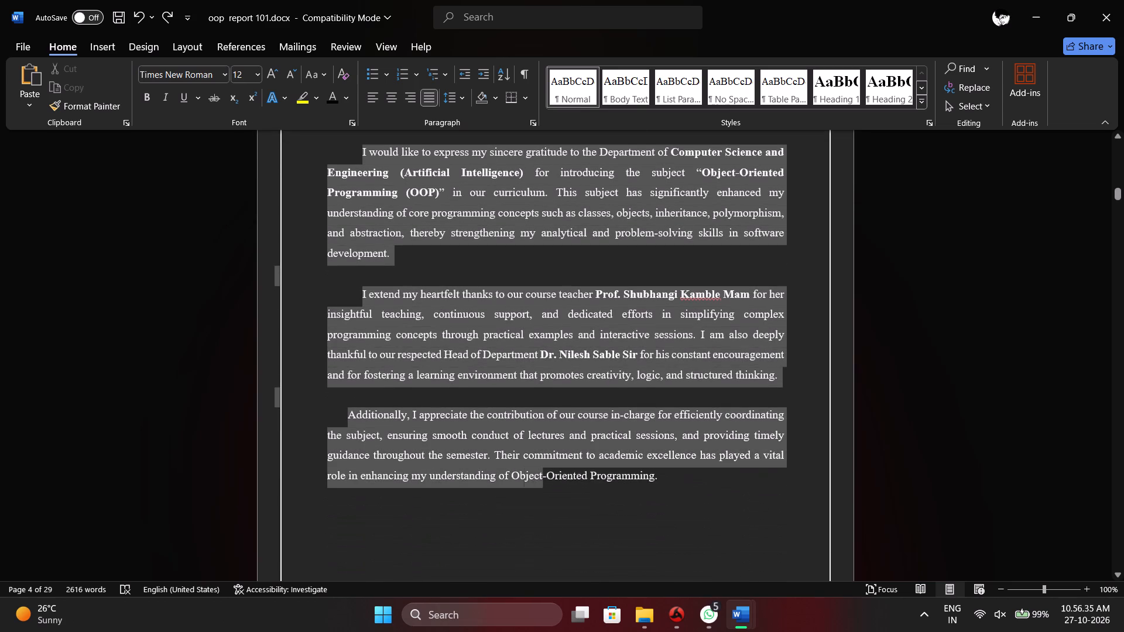
{"action": "left_click_drag", "start_coordinate": [561, 468], "coordinate": [653, 478]}
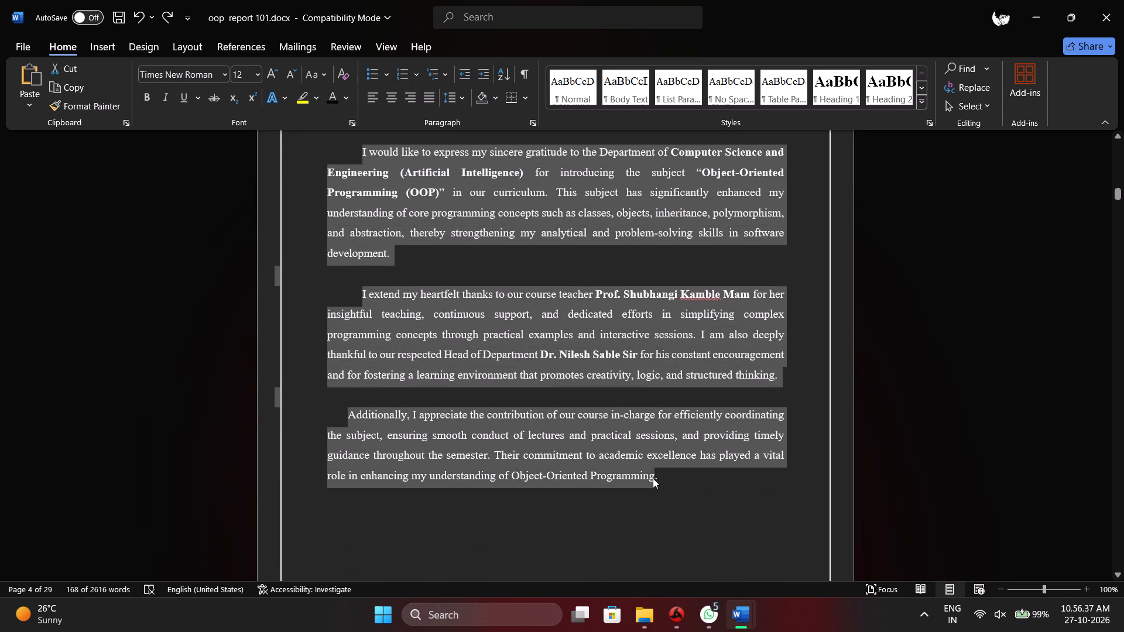
{"action": "key", "text": "ctrl+v"}
Make the subject name "Digital Electronics and Microprocessor" bold in the first Acknowledgement paragraph.
{"action": "scroll", "coordinate": [532, 446], "scroll_direction": "up", "scroll_amount": 4}
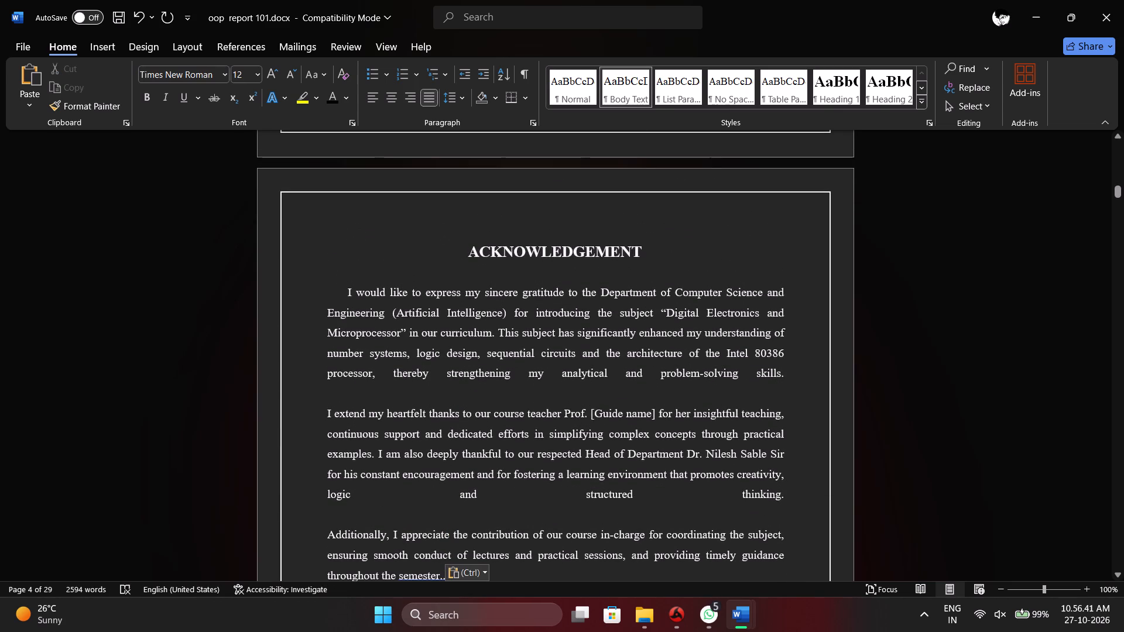
{"action": "left_click_drag", "start_coordinate": [668, 315], "coordinate": [668, 317]}
{"action": "left_click_drag", "start_coordinate": [668, 317], "coordinate": [653, 324]}
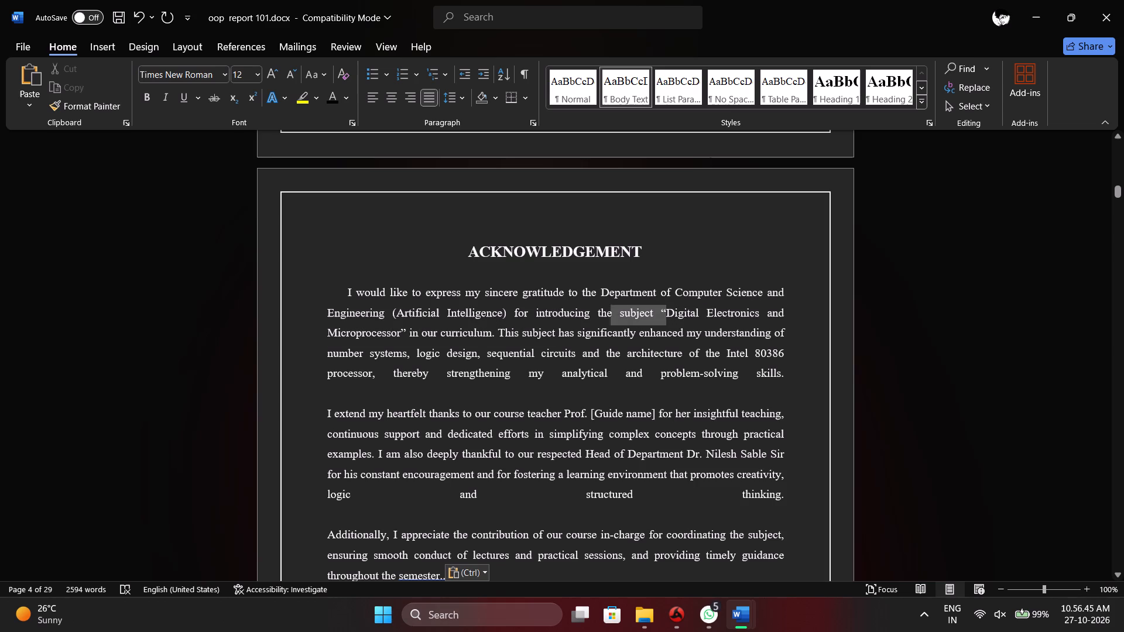
{"action": "left_click_drag", "start_coordinate": [653, 324], "coordinate": [383, 335]}
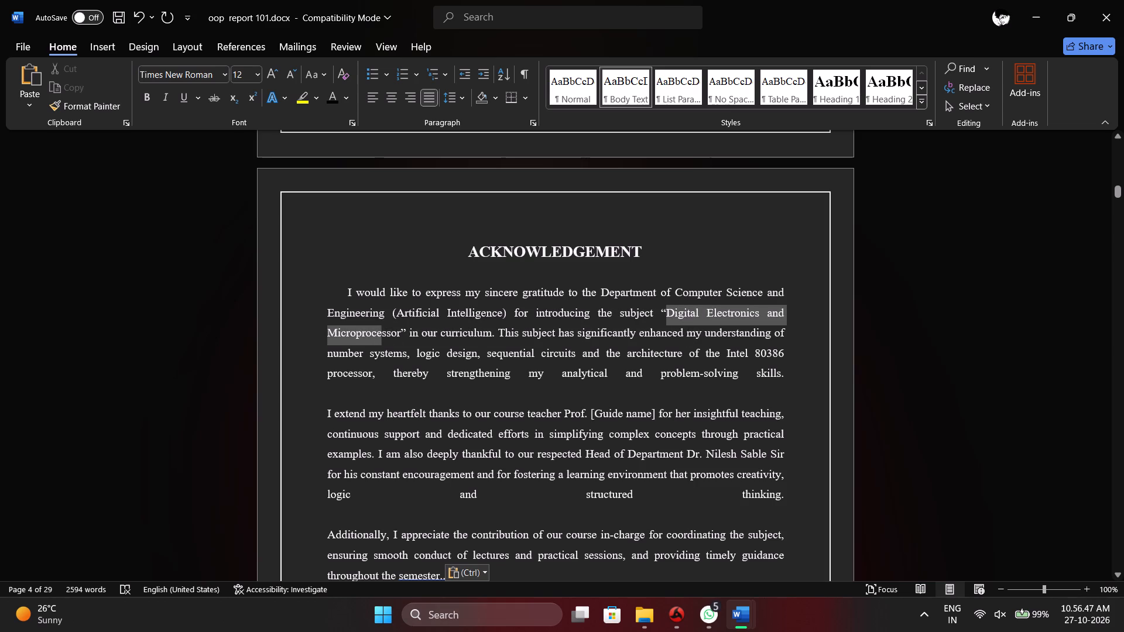
{"action": "left_click_drag", "start_coordinate": [383, 335], "coordinate": [397, 335]}
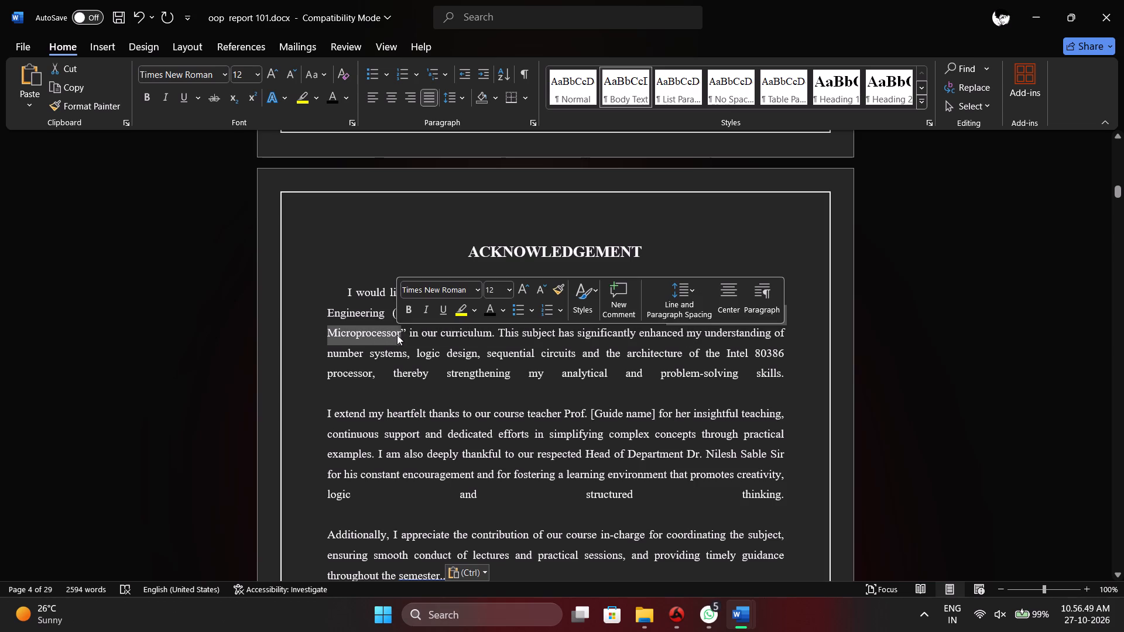
{"action": "left_click", "coordinate": [404, 314]}
{"action": "left_click", "coordinate": [305, 242]}
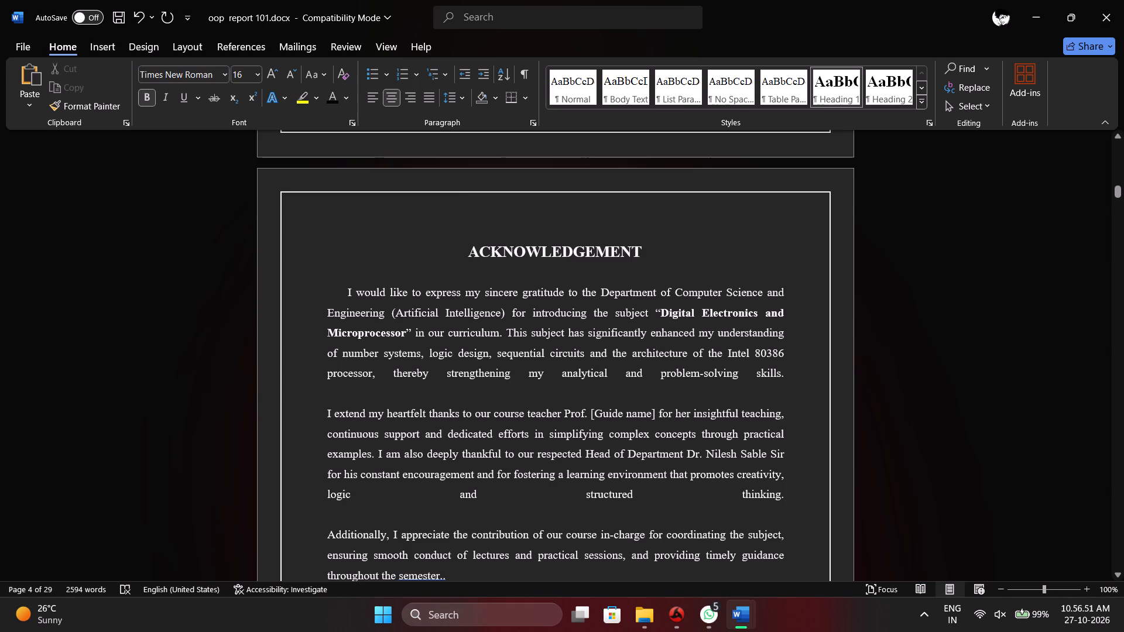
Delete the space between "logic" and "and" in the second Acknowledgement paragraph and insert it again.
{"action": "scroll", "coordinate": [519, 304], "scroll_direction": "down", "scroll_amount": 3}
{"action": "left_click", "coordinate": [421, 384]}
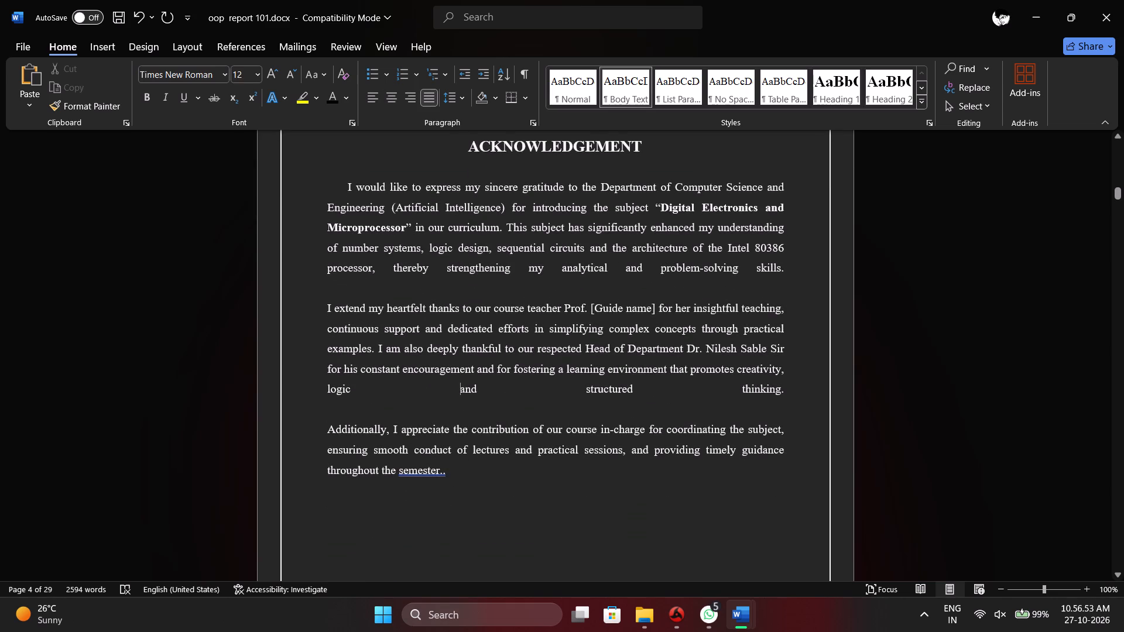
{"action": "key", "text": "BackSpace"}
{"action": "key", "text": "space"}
Select all three Acknowledgement paragraphs and open their line and paragraph spacing choices.
{"action": "scroll", "coordinate": [345, 209], "scroll_direction": "up", "scroll_amount": 1}
{"action": "left_click_drag", "start_coordinate": [345, 209], "coordinate": [501, 459]}
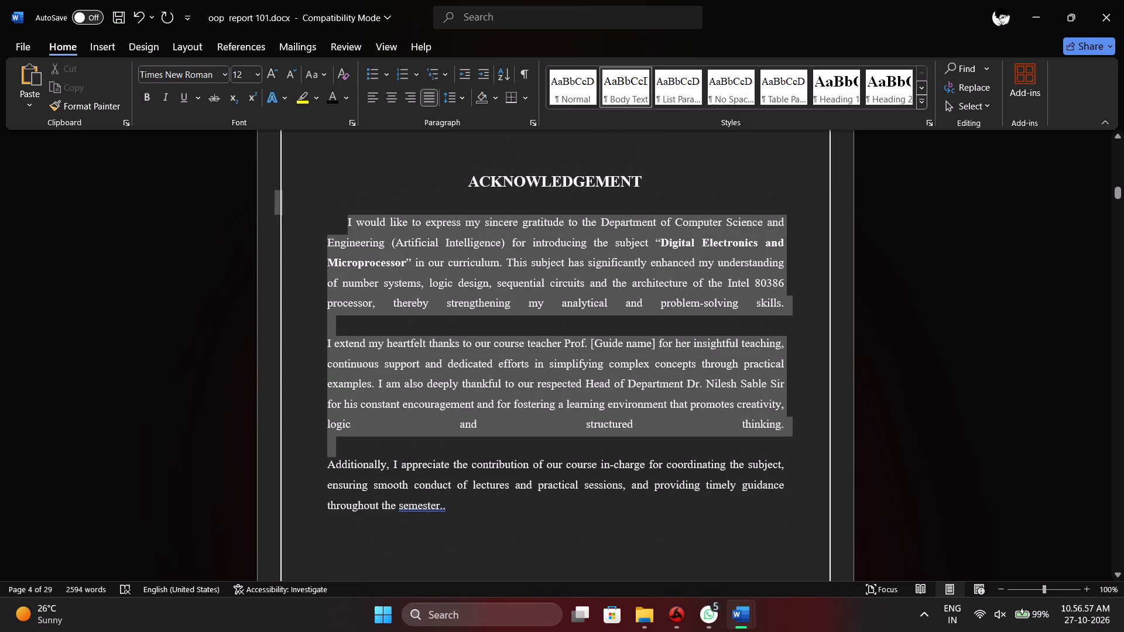
{"action": "left_click_drag", "start_coordinate": [501, 459], "coordinate": [512, 514]}
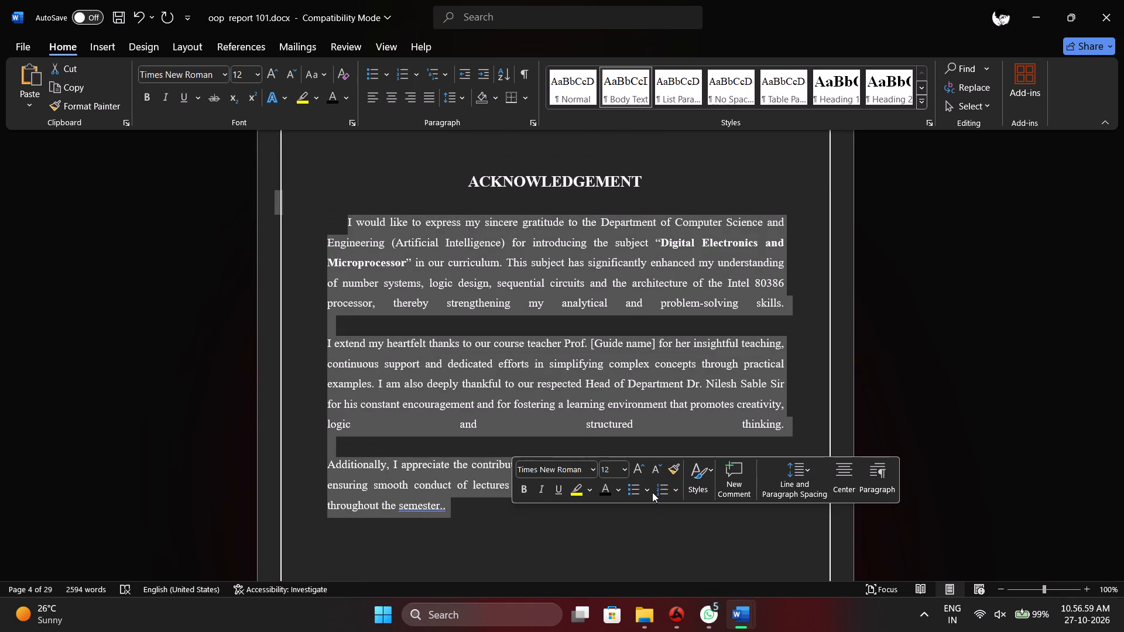
{"action": "left_click", "coordinate": [650, 491]}
{"action": "left_click", "coordinate": [650, 491]}
{"action": "left_click", "coordinate": [673, 491]}
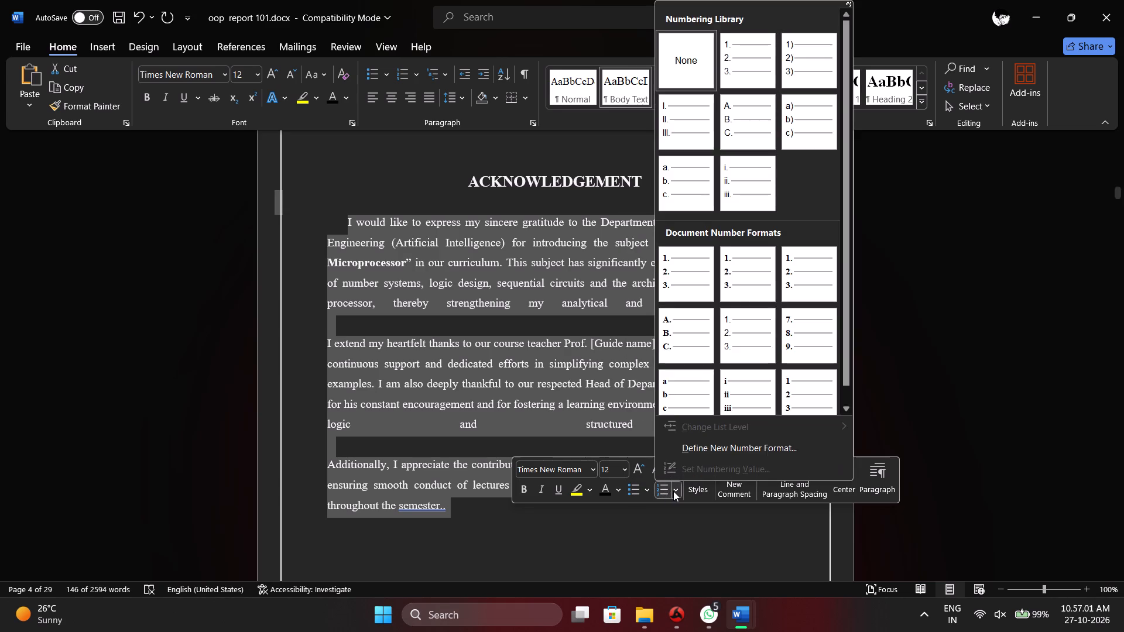
{"action": "left_click", "coordinate": [674, 491]}
{"action": "left_click", "coordinate": [802, 480]}
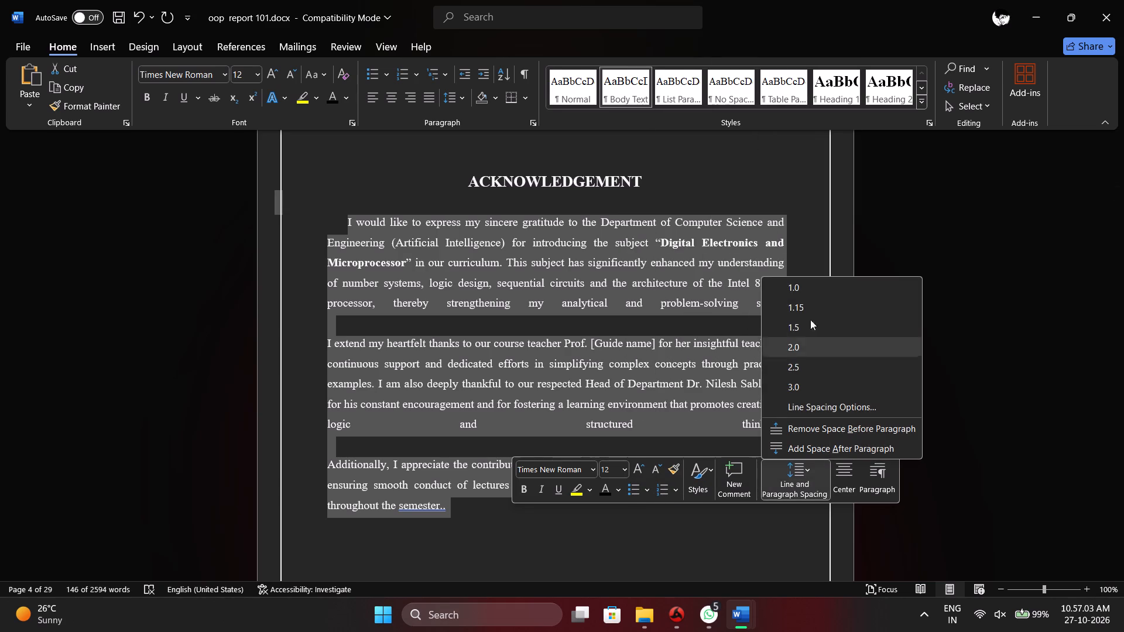
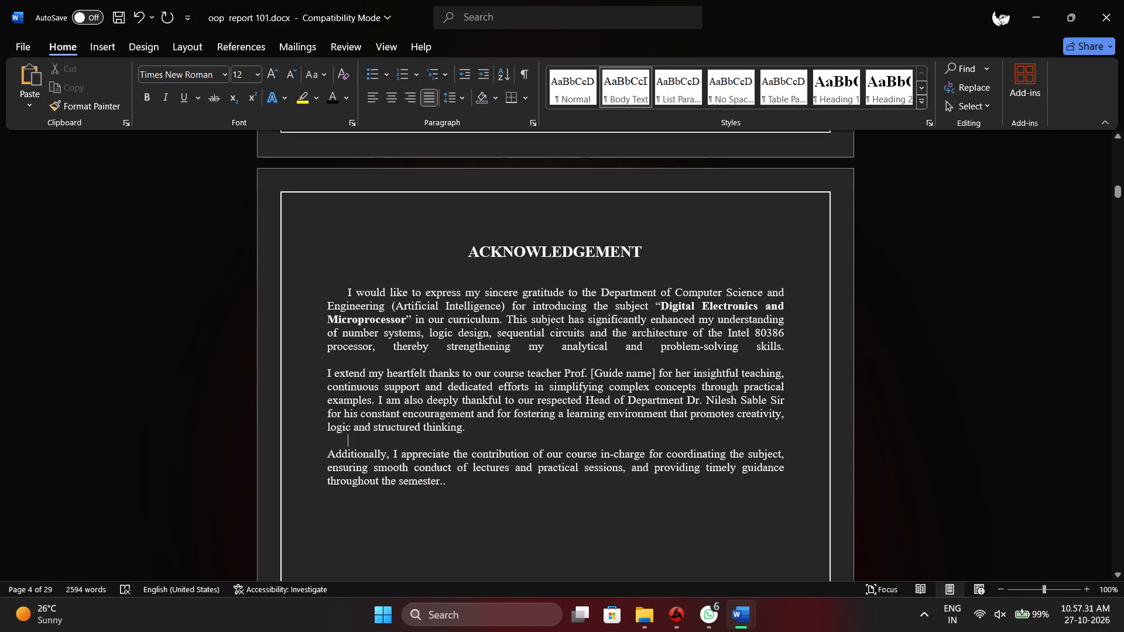
Compare the text formatting of the Acknowledgement paragraphs with that of the Introduction paragraphs in the report.
{"action": "scroll", "coordinate": [450, 509], "scroll_direction": "up", "scroll_amount": 7}
{"action": "scroll", "coordinate": [451, 504], "scroll_direction": "down", "scroll_amount": 16}
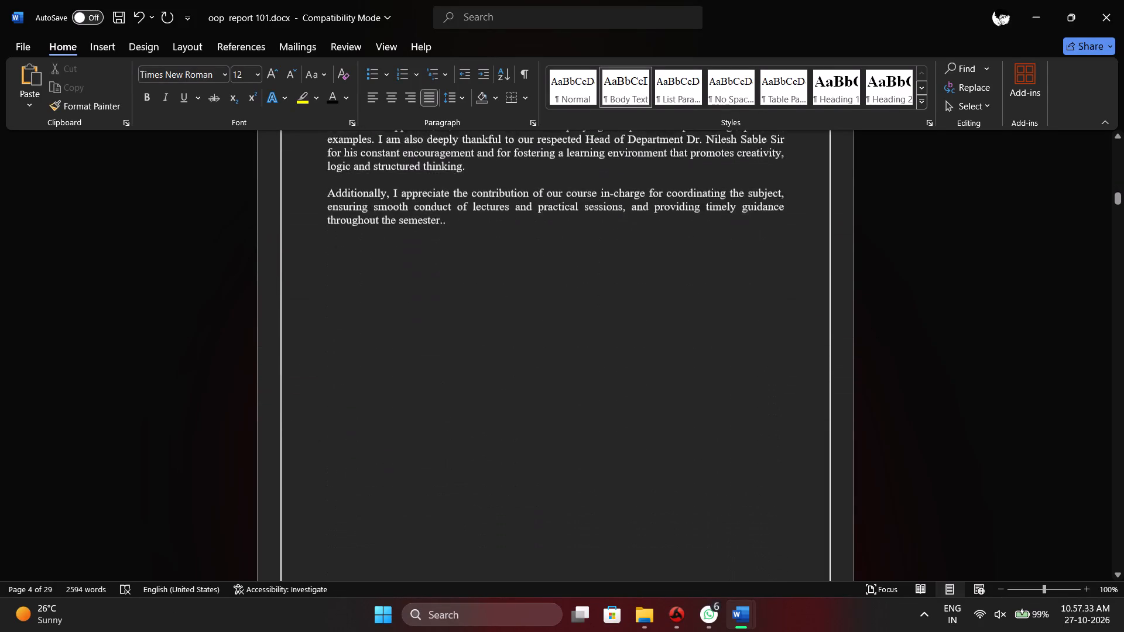
{"action": "scroll", "coordinate": [451, 499], "scroll_direction": "down", "scroll_amount": 13}
{"action": "left_click", "coordinate": [444, 434]}
{"action": "triple_click", "coordinate": [444, 424]}
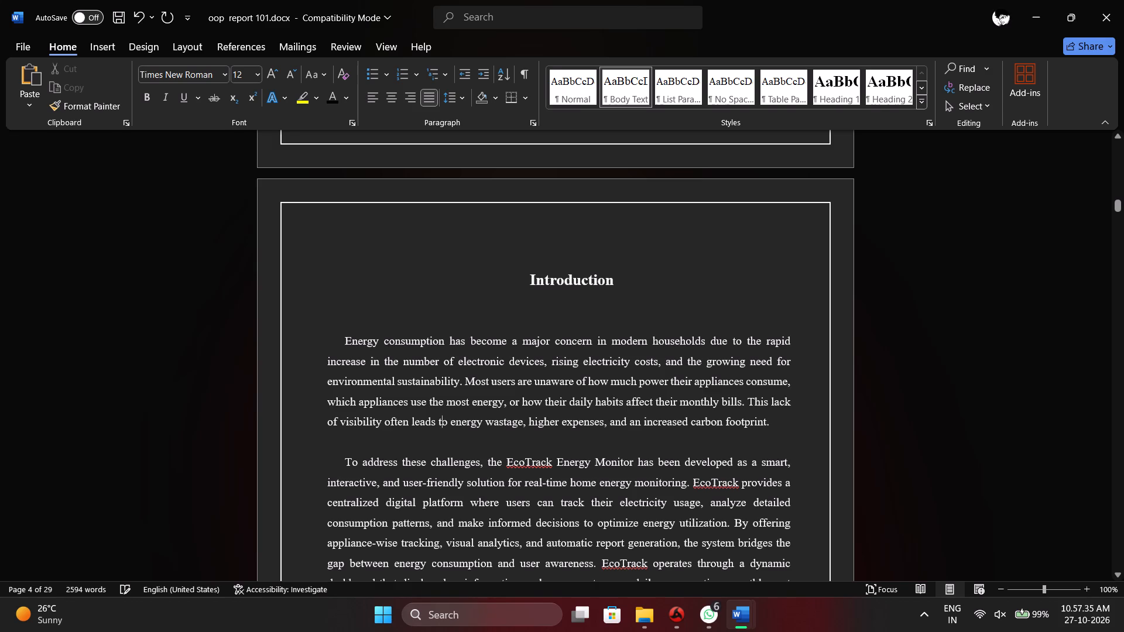
{"action": "scroll", "coordinate": [444, 424], "scroll_direction": "up", "scroll_amount": 11}
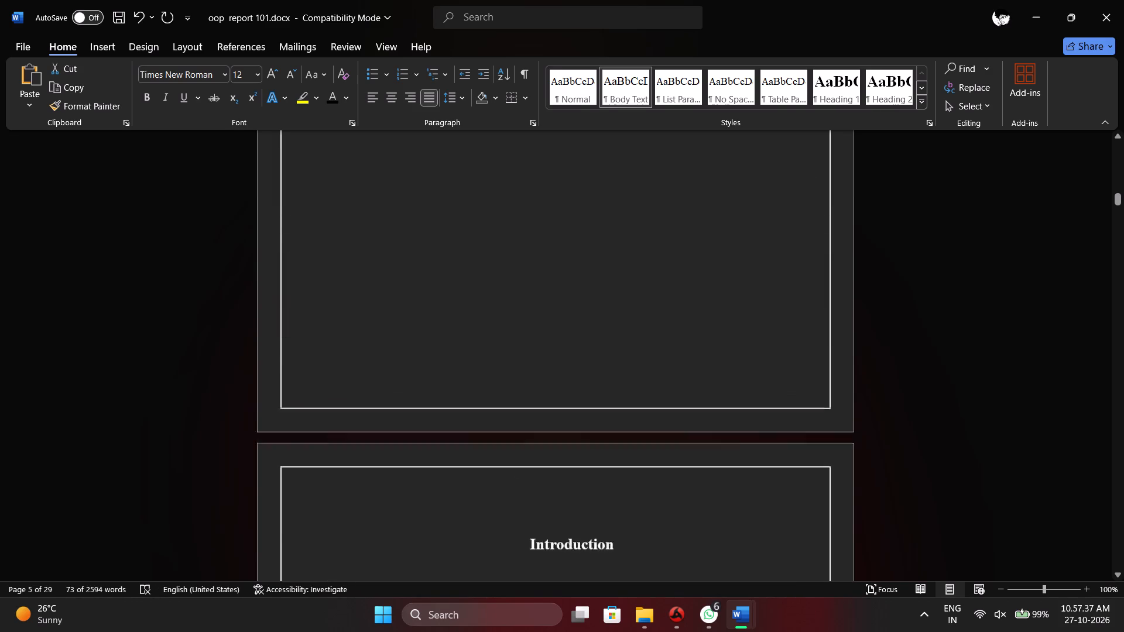
{"action": "scroll", "coordinate": [453, 390], "scroll_direction": "up", "scroll_amount": 9}
{"action": "triple_click", "coordinate": [441, 329]}
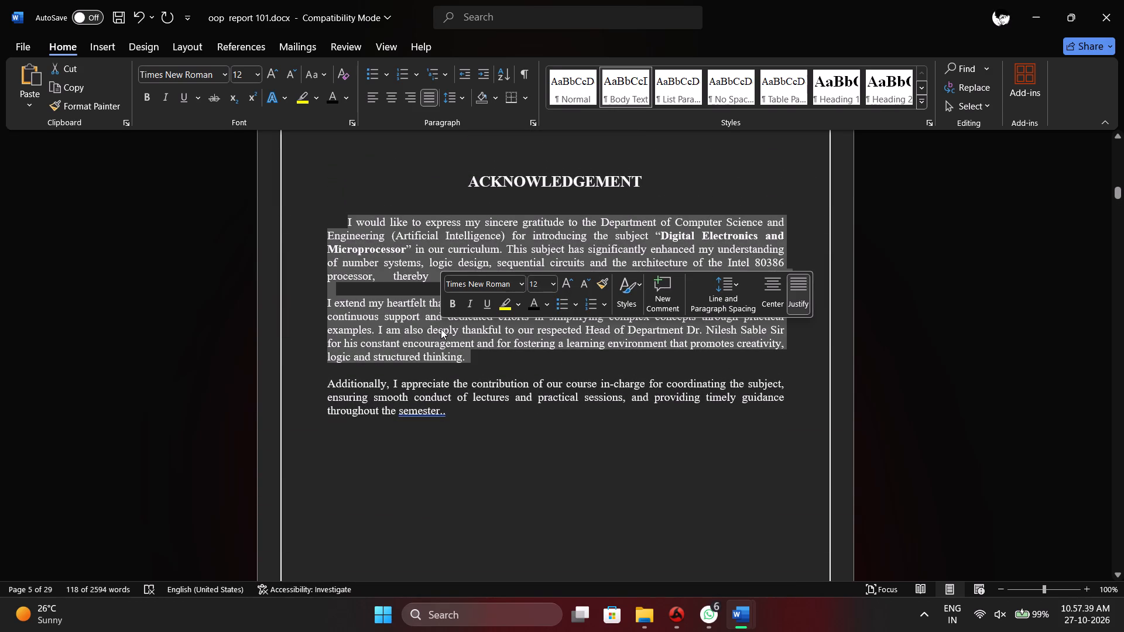
{"action": "left_click", "coordinate": [441, 329]}
{"action": "scroll", "coordinate": [516, 453], "scroll_direction": "up", "scroll_amount": 4}
{"action": "scroll", "coordinate": [517, 449], "scroll_direction": "down", "scroll_amount": 4}
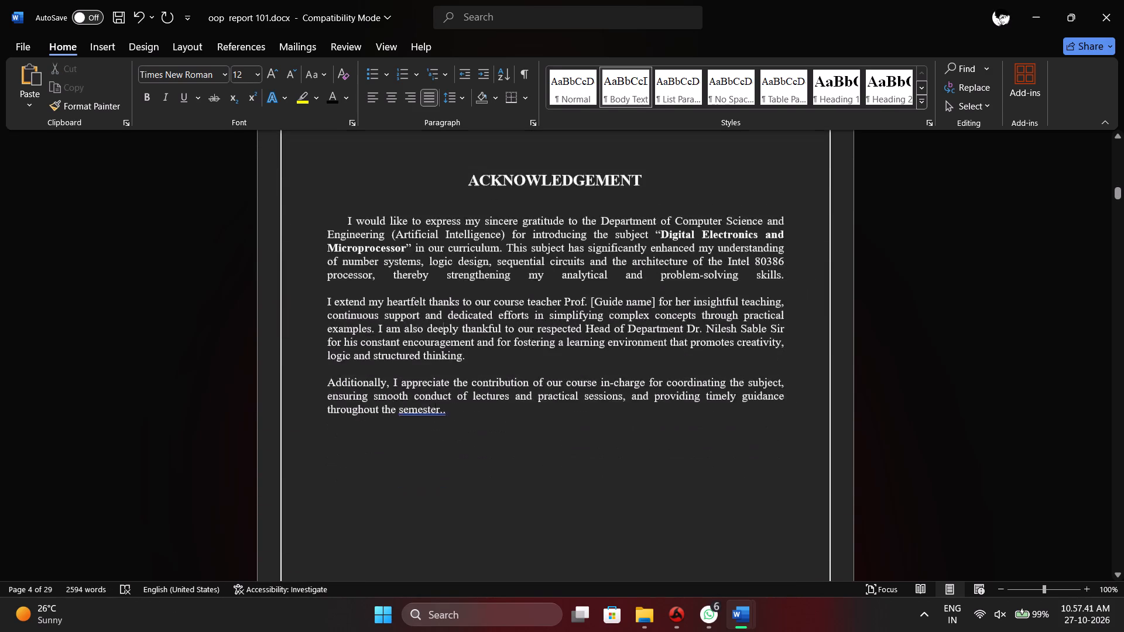
{"action": "scroll", "coordinate": [517, 448], "scroll_direction": "down", "scroll_amount": 20}
{"action": "scroll", "coordinate": [517, 448], "scroll_direction": "down", "scroll_amount": 4}
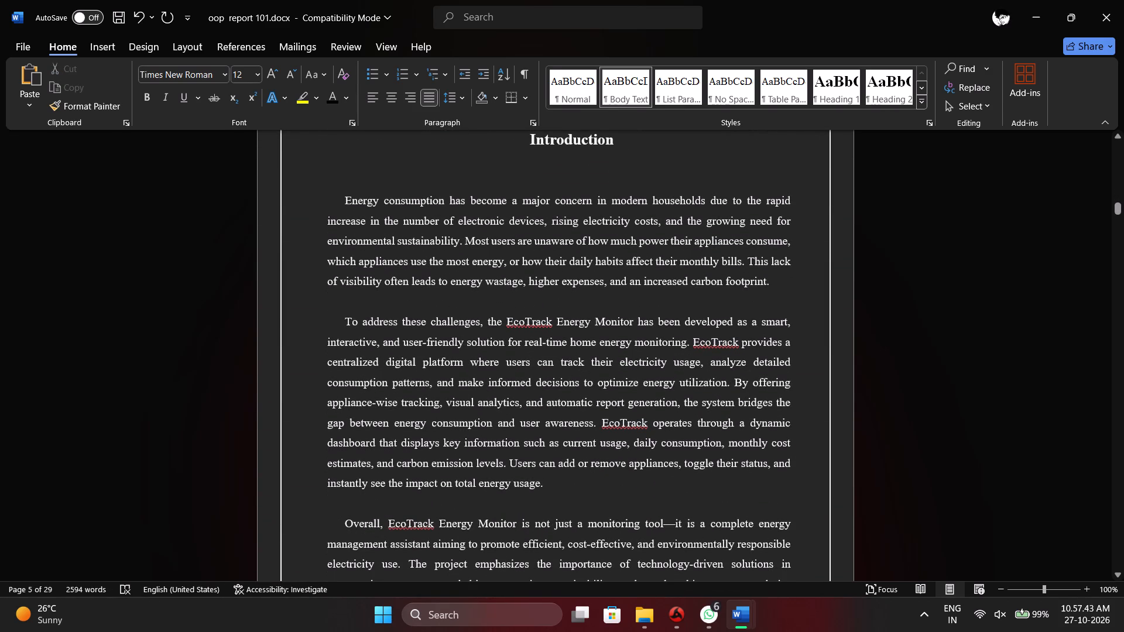
Switch to 80386_Simulator_Report_OOP_Format.docx and copy the three body paragraphs under the Introduction heading, without the heading.
{"action": "left_click", "coordinate": [708, 547]}
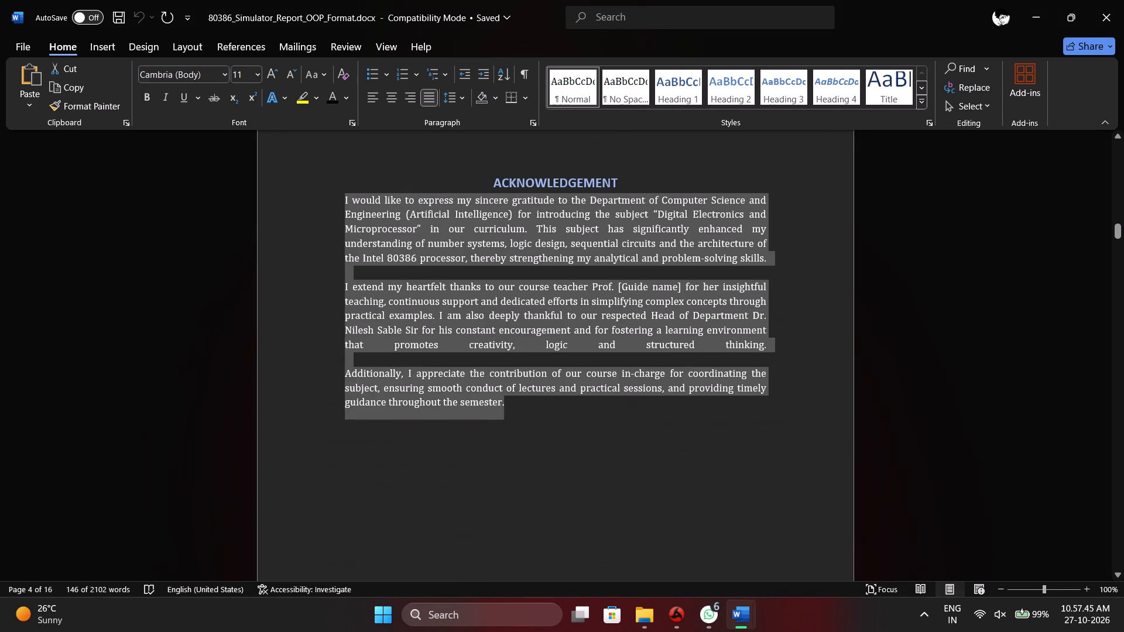
{"action": "scroll", "coordinate": [562, 430], "scroll_direction": "down", "scroll_amount": 18}
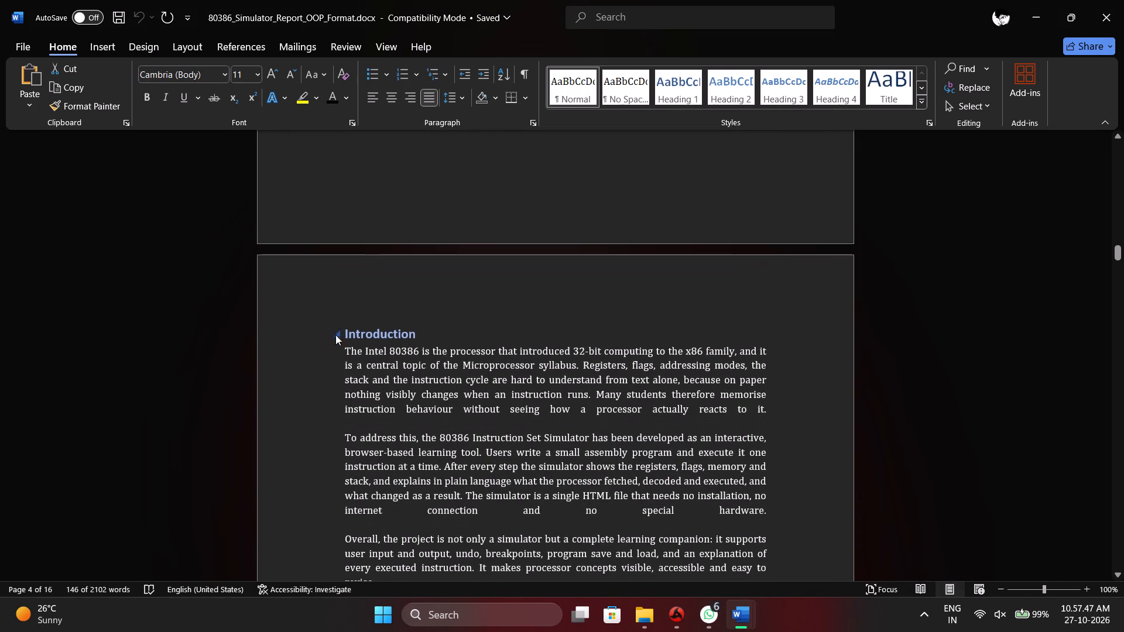
{"action": "left_click_drag", "start_coordinate": [345, 349], "coordinate": [488, 610]}
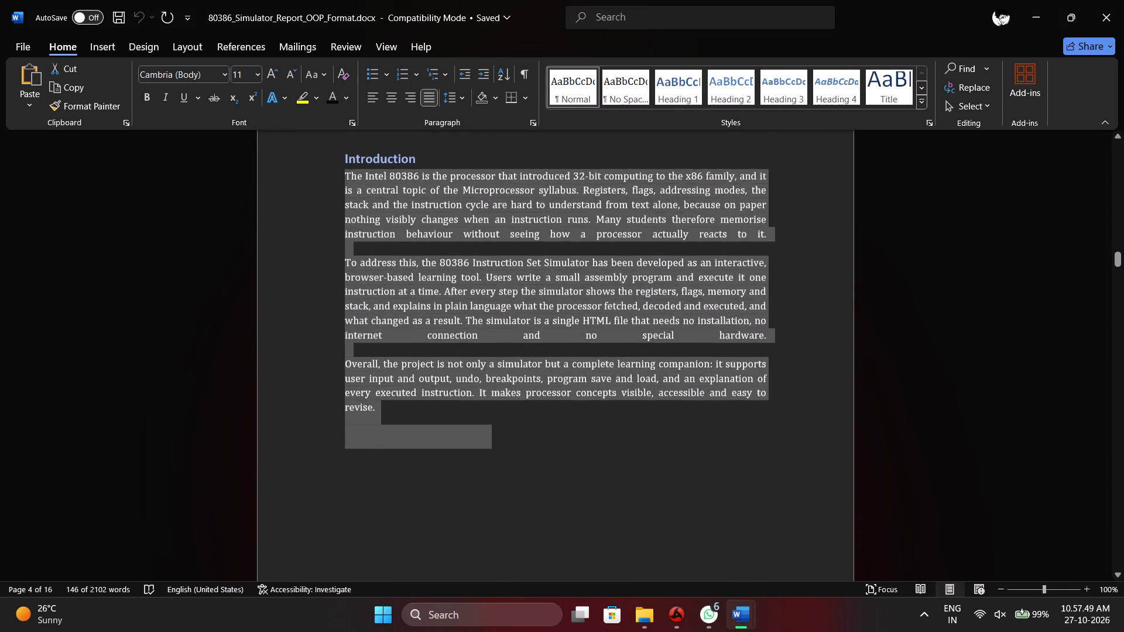
{"action": "left_click_drag", "start_coordinate": [488, 610], "coordinate": [375, 185]}
{"action": "key", "text": "ctrl+c"}
{"action": "key", "text": "ctrl+c"}
{"action": "key", "text": "ctrl+c"}
{"action": "scroll", "coordinate": [418, 277], "scroll_direction": "up", "scroll_amount": 8}
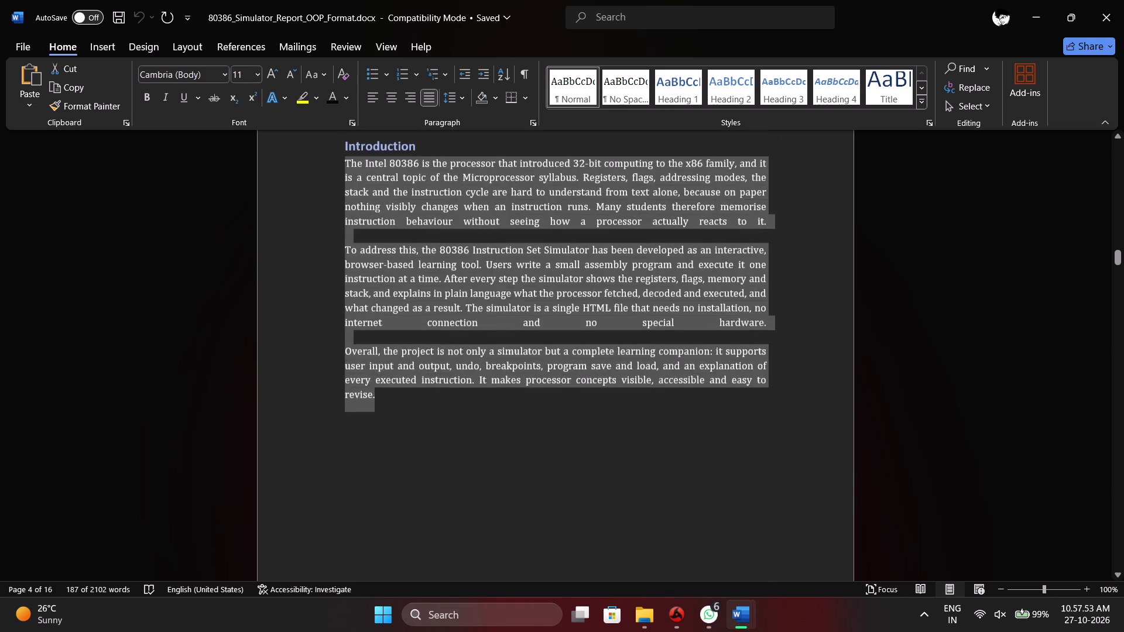
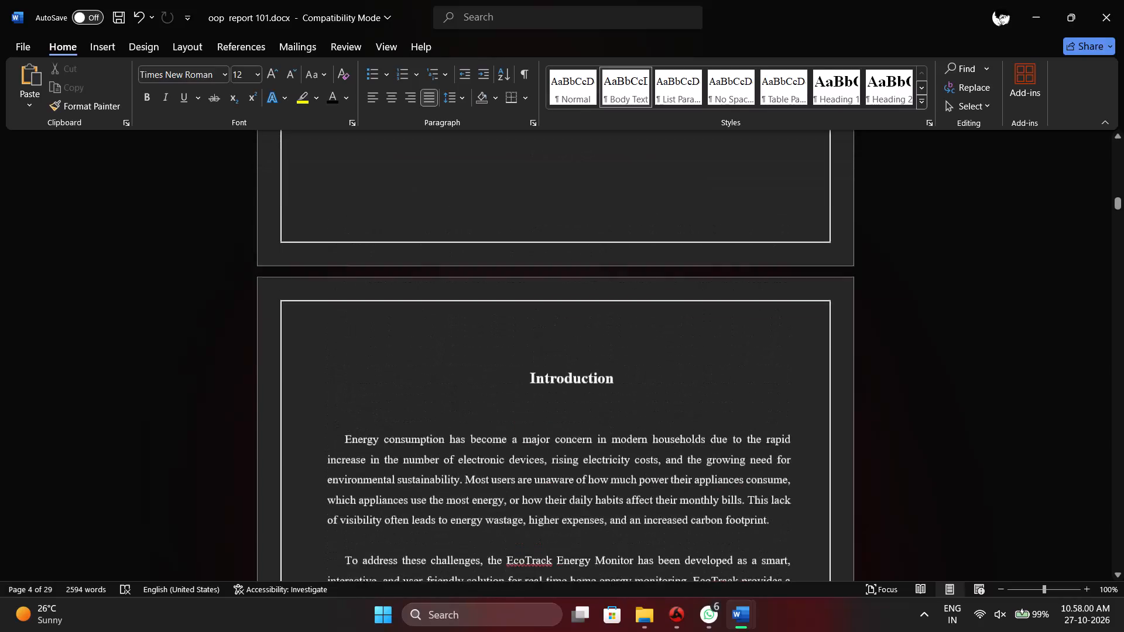
Replace the three EcoTrack body paragraphs under the Introduction heading in oop report 101.docx with the copied 80386 simulator paragraphs.
{"action": "scroll", "coordinate": [427, 366], "scroll_direction": "up", "scroll_amount": 14}
{"action": "scroll", "coordinate": [427, 360], "scroll_direction": "down", "scroll_amount": 20}
{"action": "scroll", "coordinate": [427, 360], "scroll_direction": "down", "scroll_amount": 2}
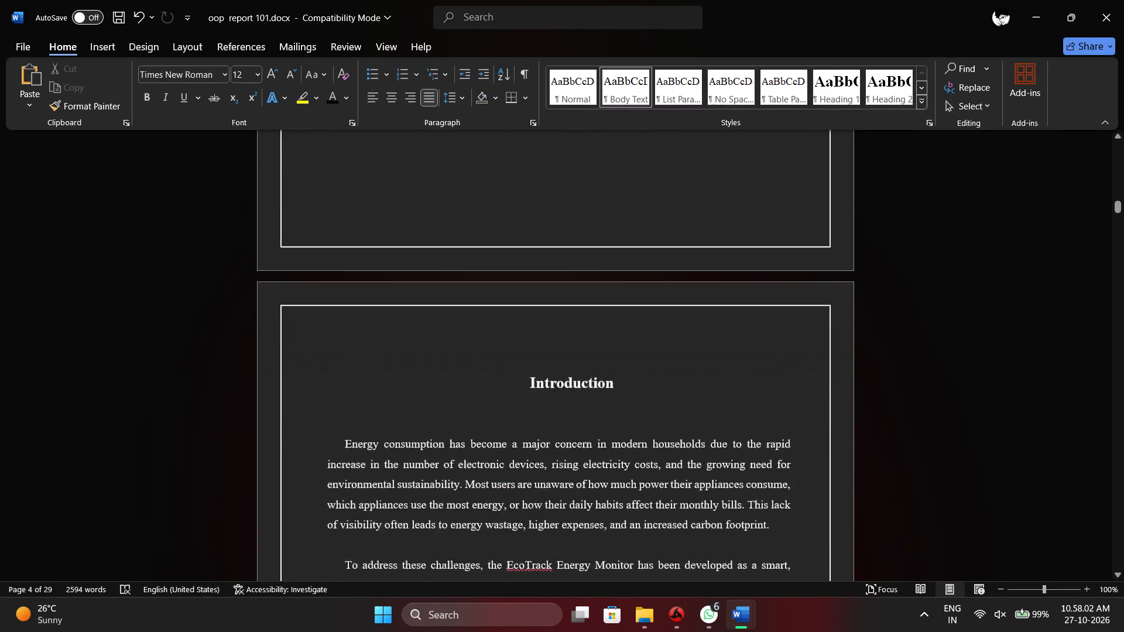
{"action": "left_click_drag", "start_coordinate": [343, 268], "coordinate": [475, 485]}
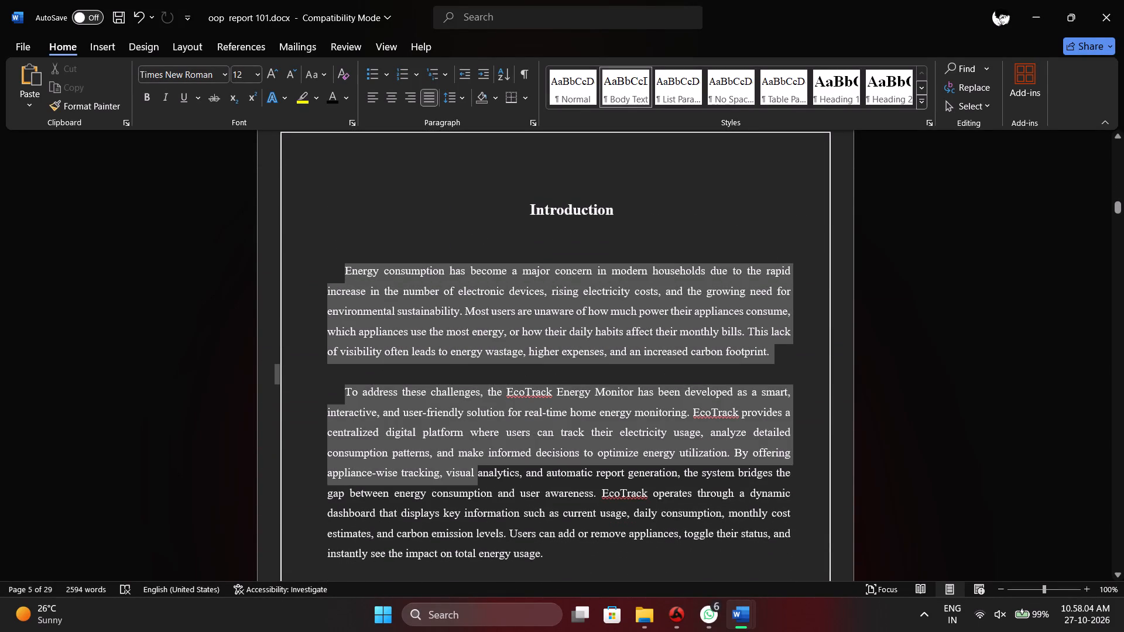
{"action": "left_click_drag", "start_coordinate": [475, 485], "coordinate": [470, 480]}
{"action": "scroll", "coordinate": [472, 494], "scroll_direction": "down", "scroll_amount": 6}
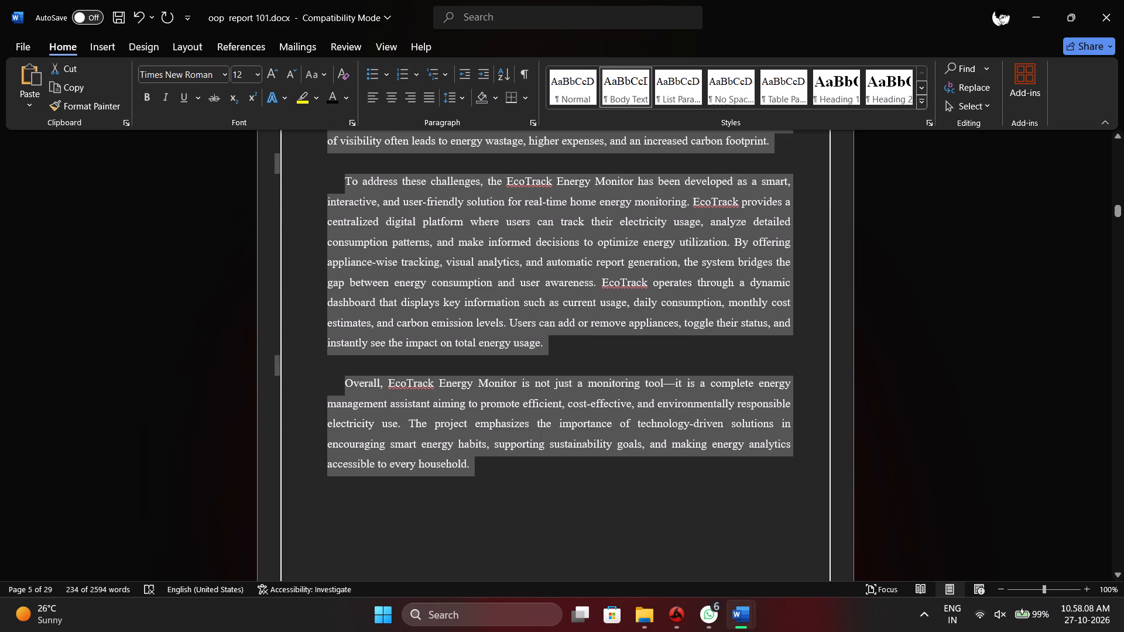
{"action": "key", "text": "ctrl+v"}
Set the line spacing of the three pasted Introduction paragraphs to 1.0.
{"action": "scroll", "coordinate": [485, 455], "scroll_direction": "up", "scroll_amount": 4}
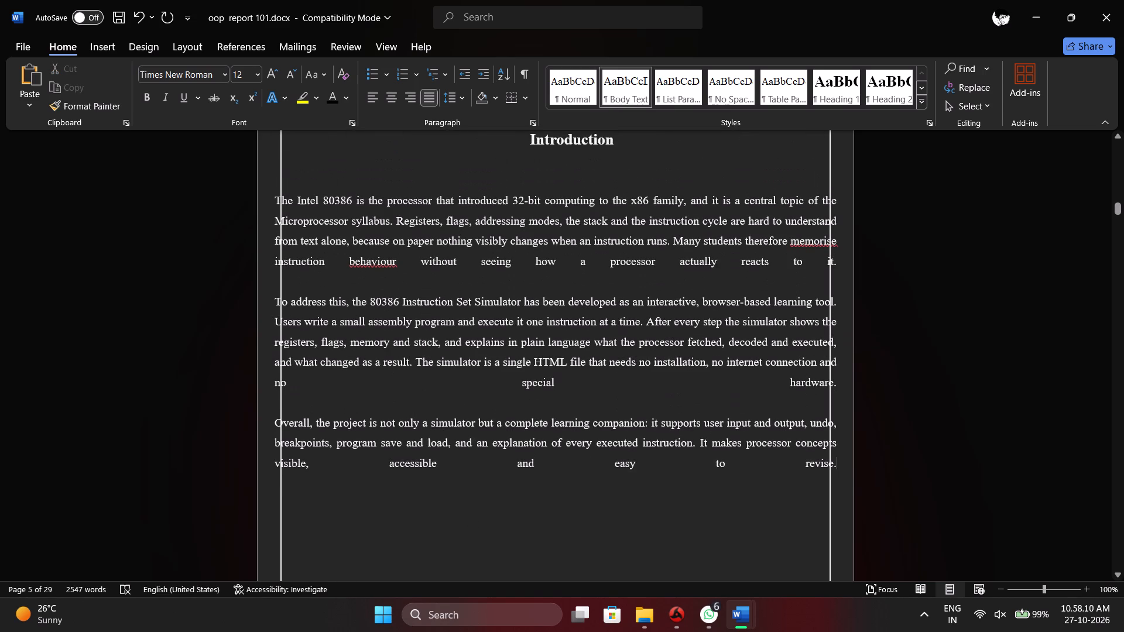
{"action": "left_click_drag", "start_coordinate": [275, 198], "coordinate": [732, 478]}
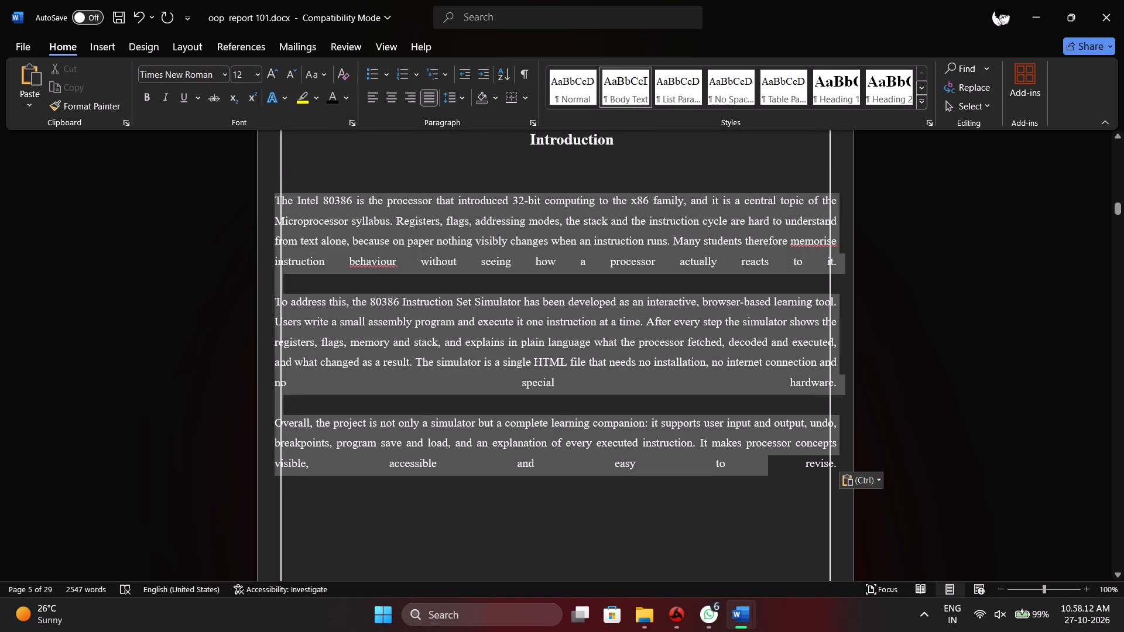
{"action": "left_click_drag", "start_coordinate": [732, 478], "coordinate": [851, 486]}
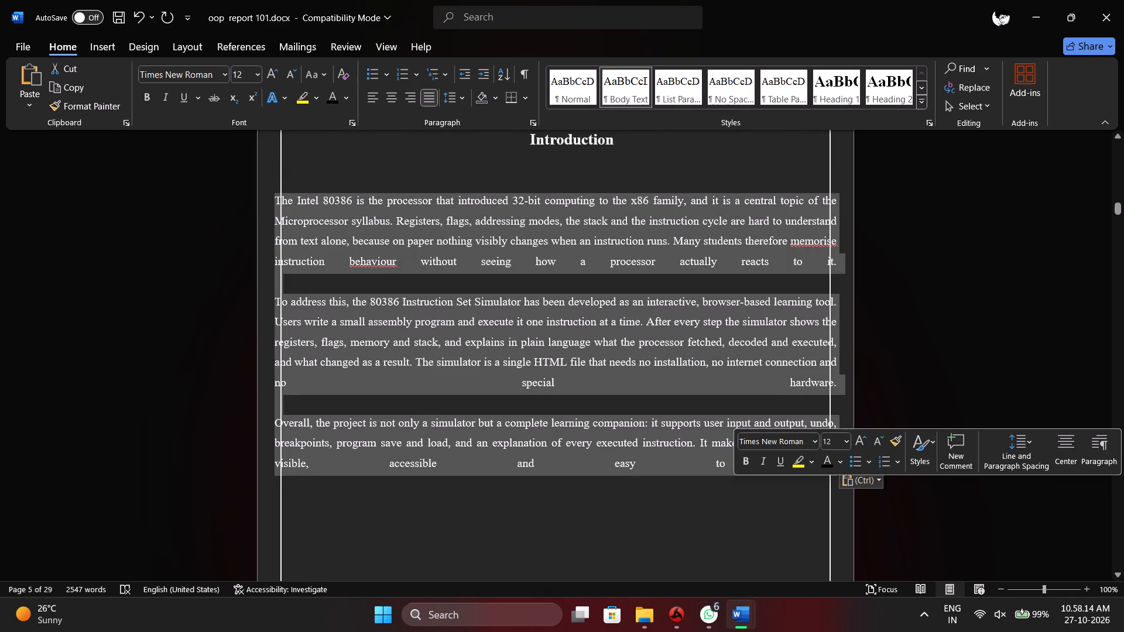
{"action": "left_click", "coordinate": [1041, 452]}
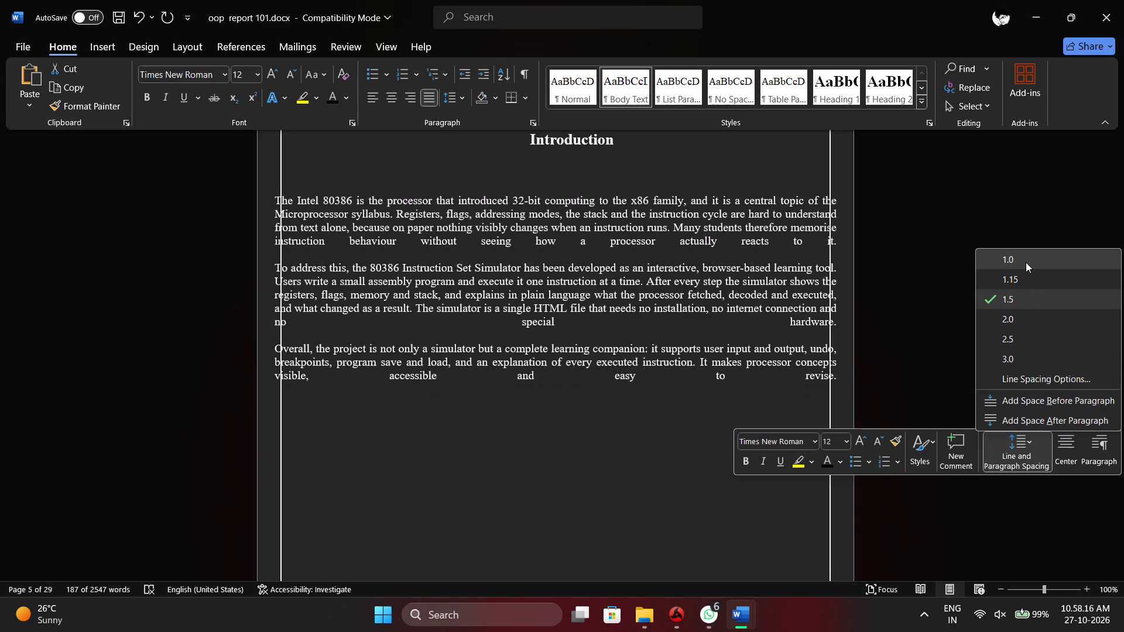
{"action": "left_click", "coordinate": [1026, 262]}
Replace the space before "revise." in the last Introduction paragraph with a paragraph break, putting the word on its own line.
{"action": "left_click", "coordinate": [570, 411]}
{"action": "left_click", "coordinate": [790, 383]}
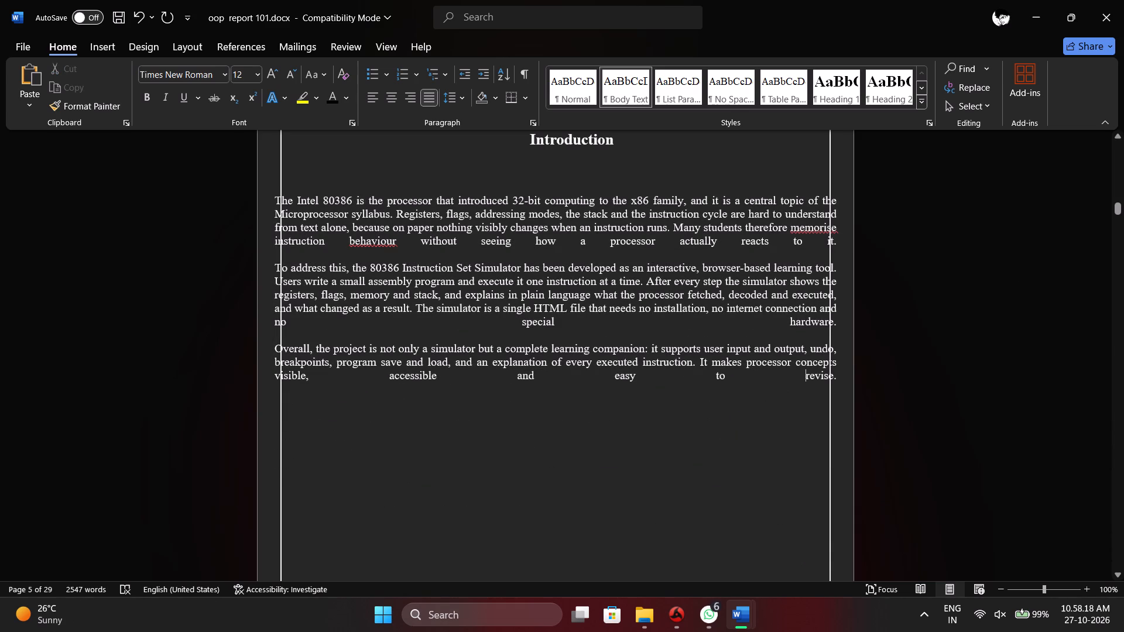
{"action": "key", "text": "BackSpace"}
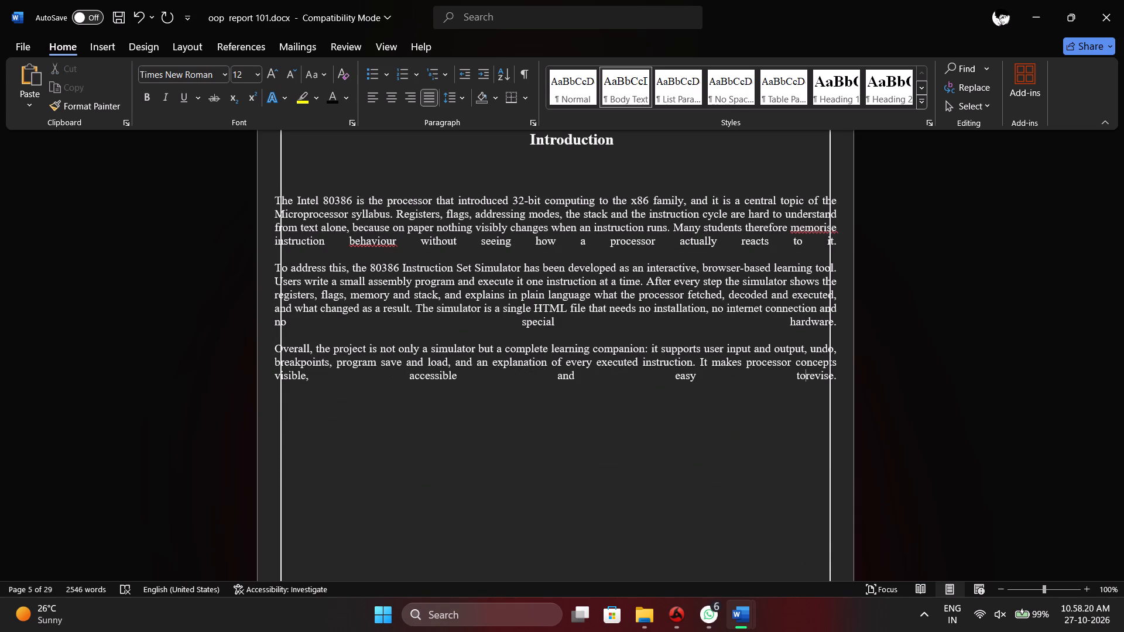
{"action": "key", "text": "Return"}
Change the alignment of all the Introduction body text from justified to left.
{"action": "scroll", "coordinate": [623, 468], "scroll_direction": "up", "scroll_amount": 3}
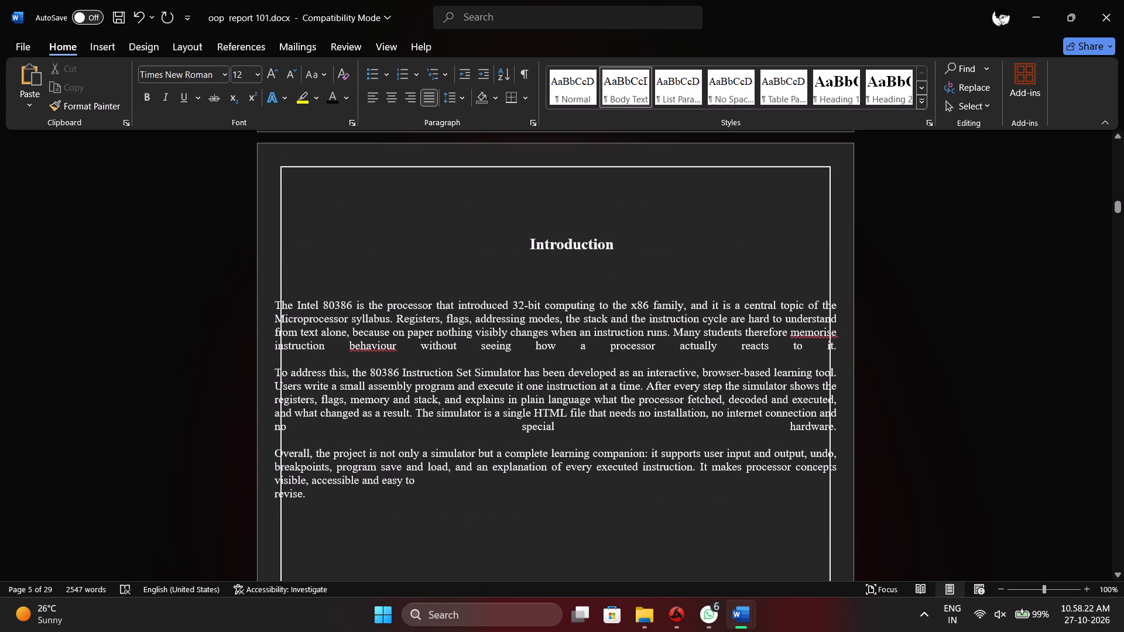
{"action": "left_click_drag", "start_coordinate": [274, 300], "coordinate": [470, 420]}
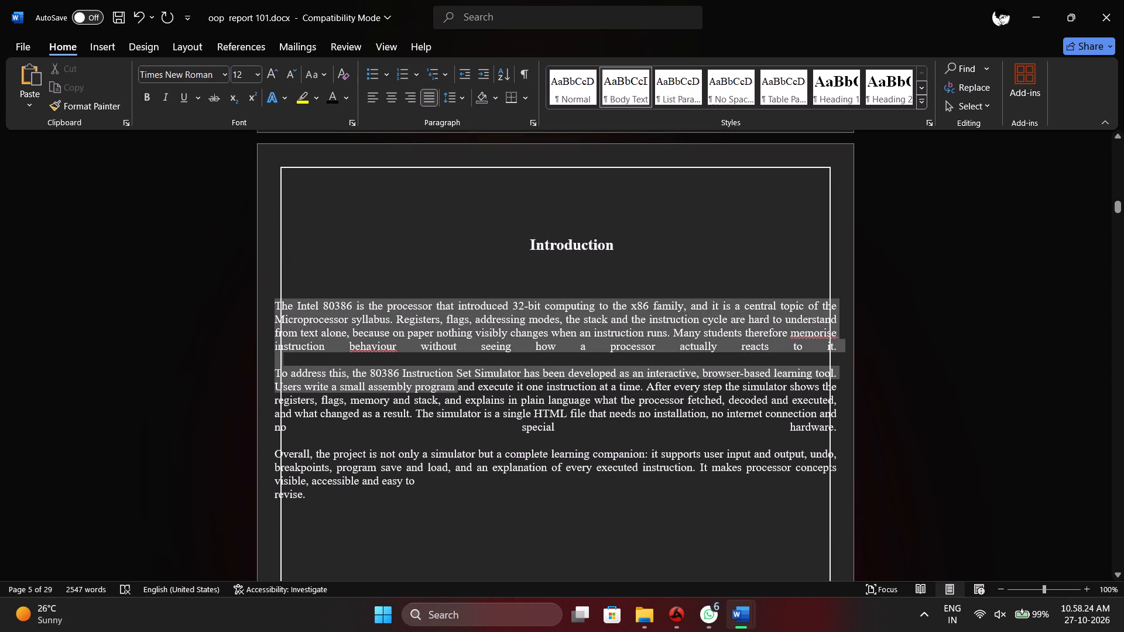
{"action": "left_click_drag", "start_coordinate": [470, 420], "coordinate": [458, 517]}
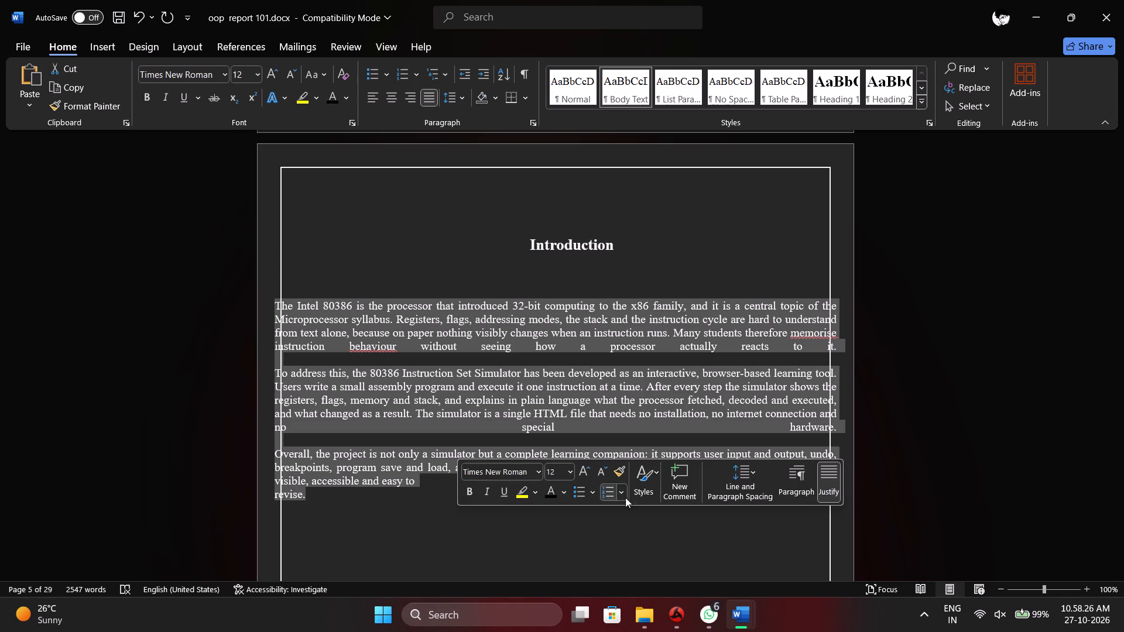
{"action": "left_click", "coordinate": [823, 475]}
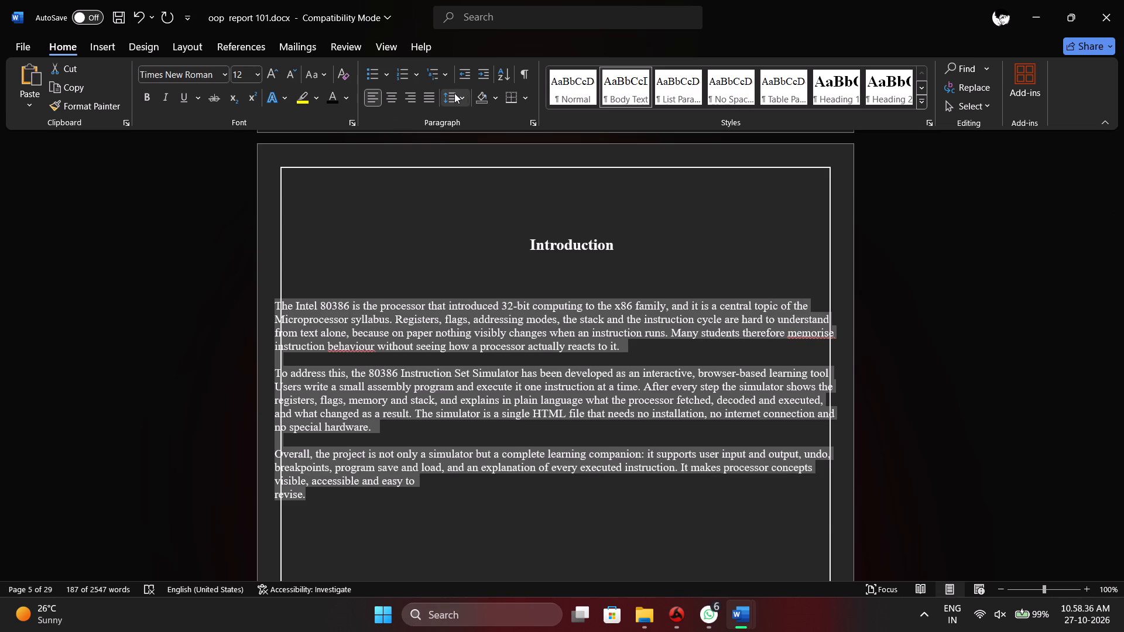
Adjust the left indent of the Introduction body text so its lines start inside the page border, keeping the text left-aligned.
{"action": "left_click", "coordinate": [465, 77]}
{"action": "left_click", "coordinate": [465, 77]}
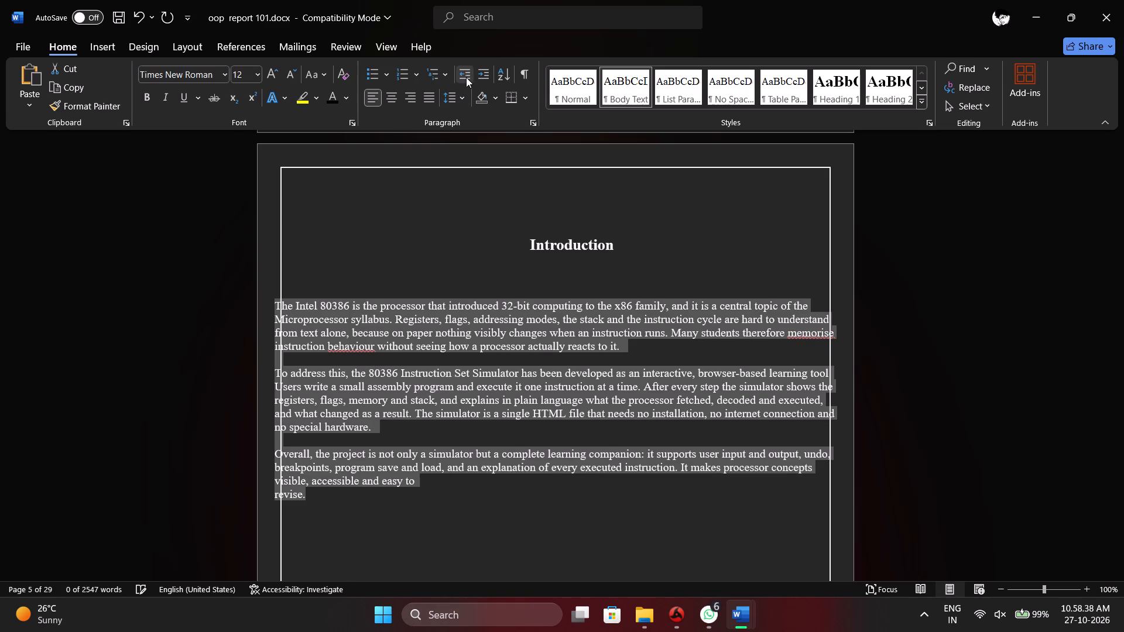
{"action": "double_click", "coordinate": [477, 75]}
{"action": "triple_click", "coordinate": [477, 75]}
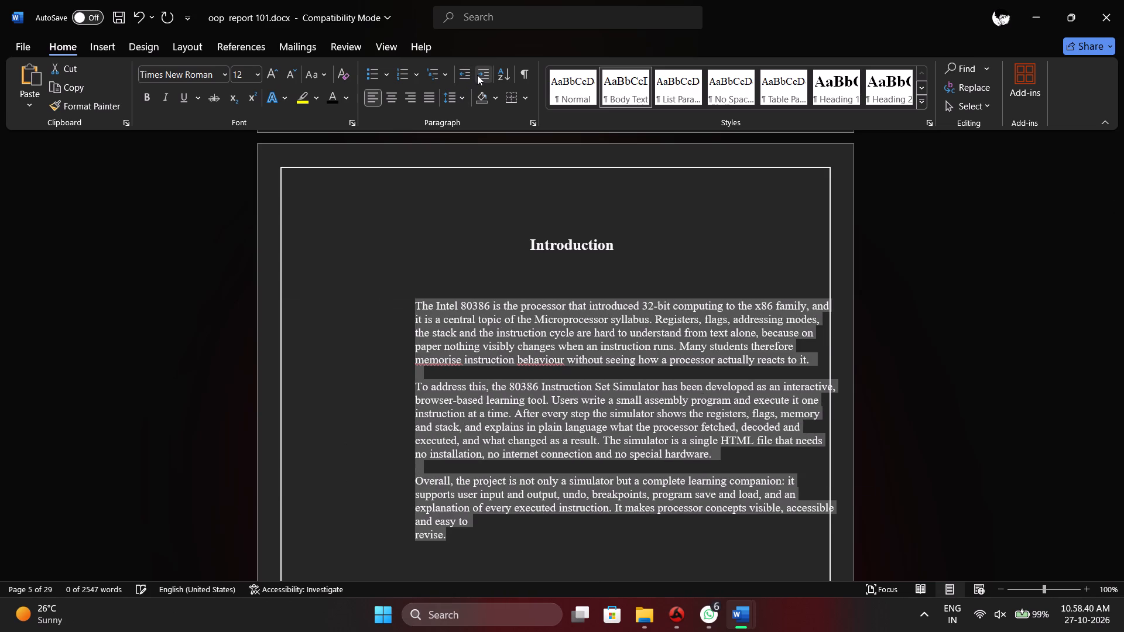
{"action": "left_click", "coordinate": [398, 94]}
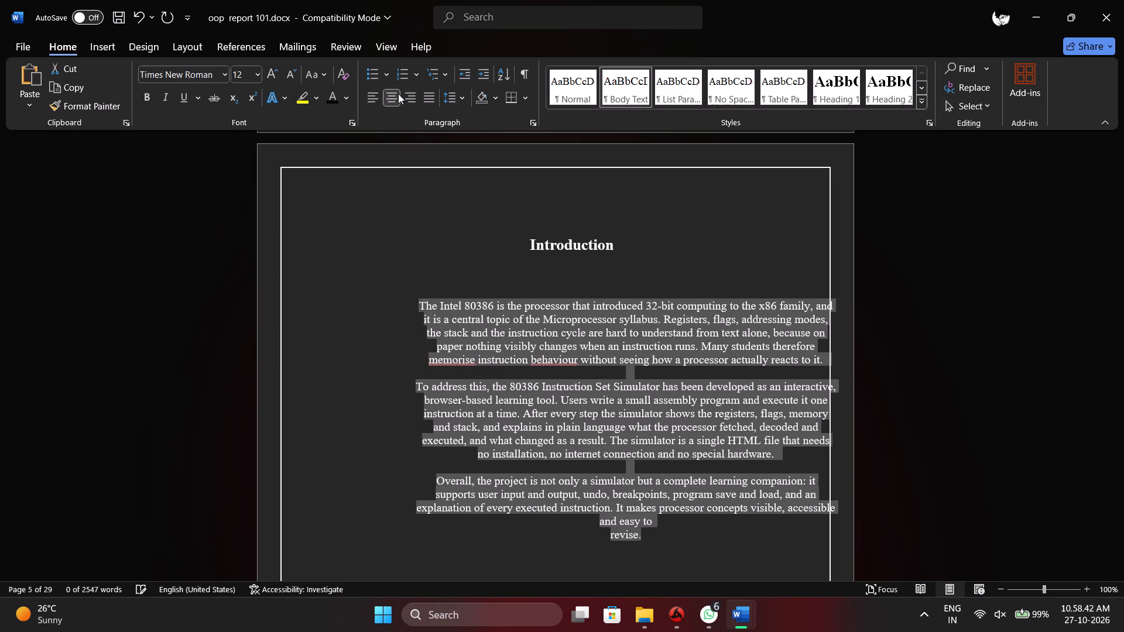
{"action": "left_click", "coordinate": [460, 81]}
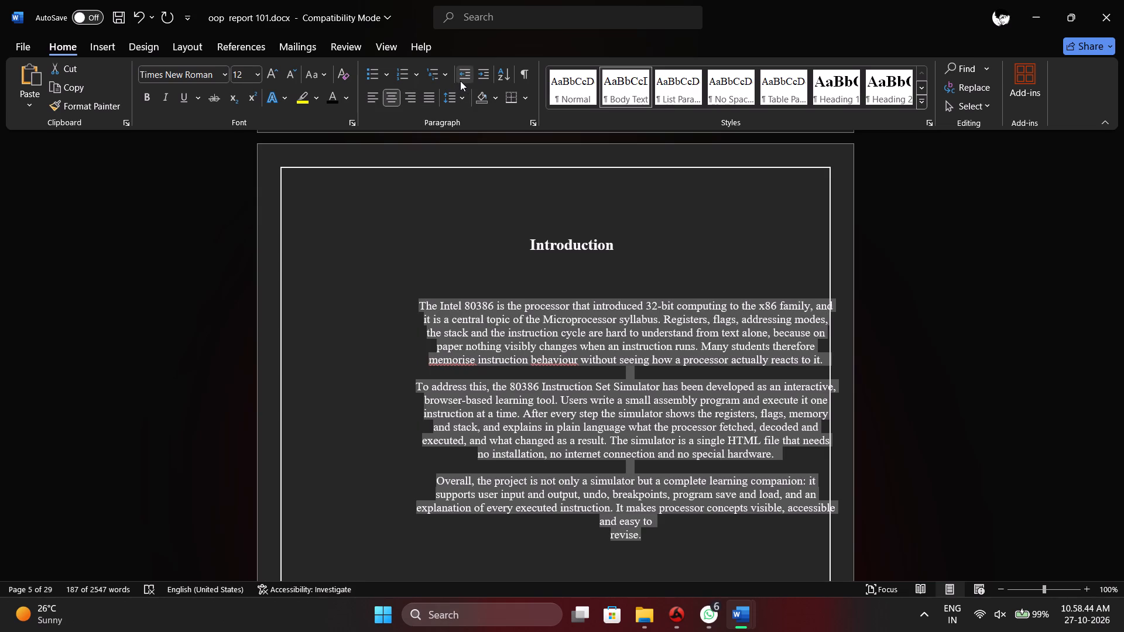
{"action": "left_click", "coordinate": [460, 81]}
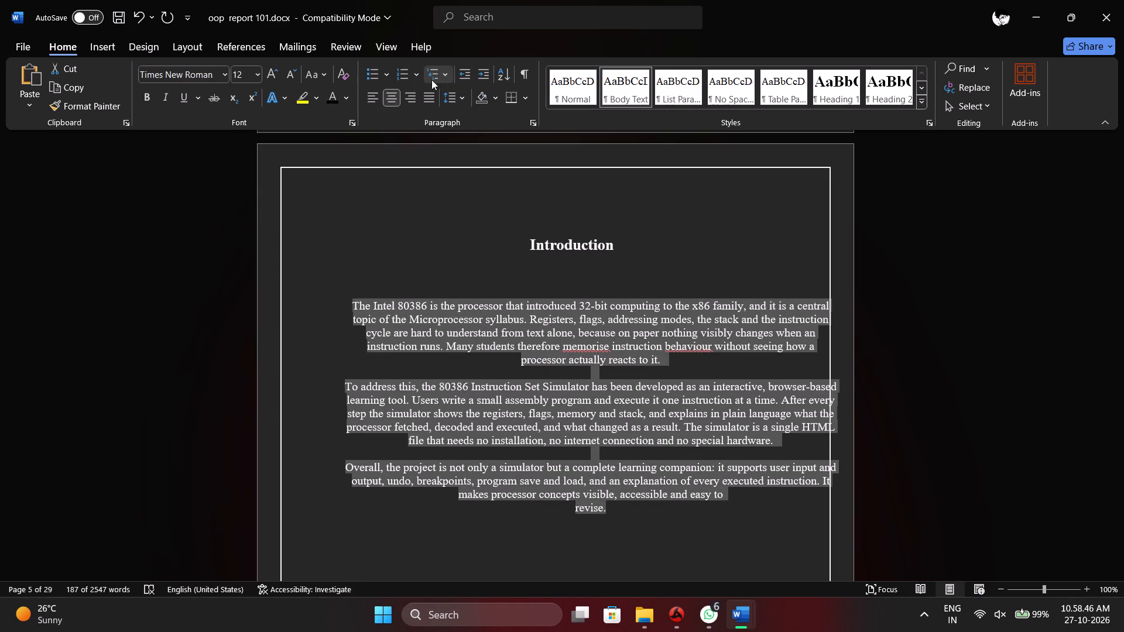
{"action": "left_click", "coordinate": [392, 98]}
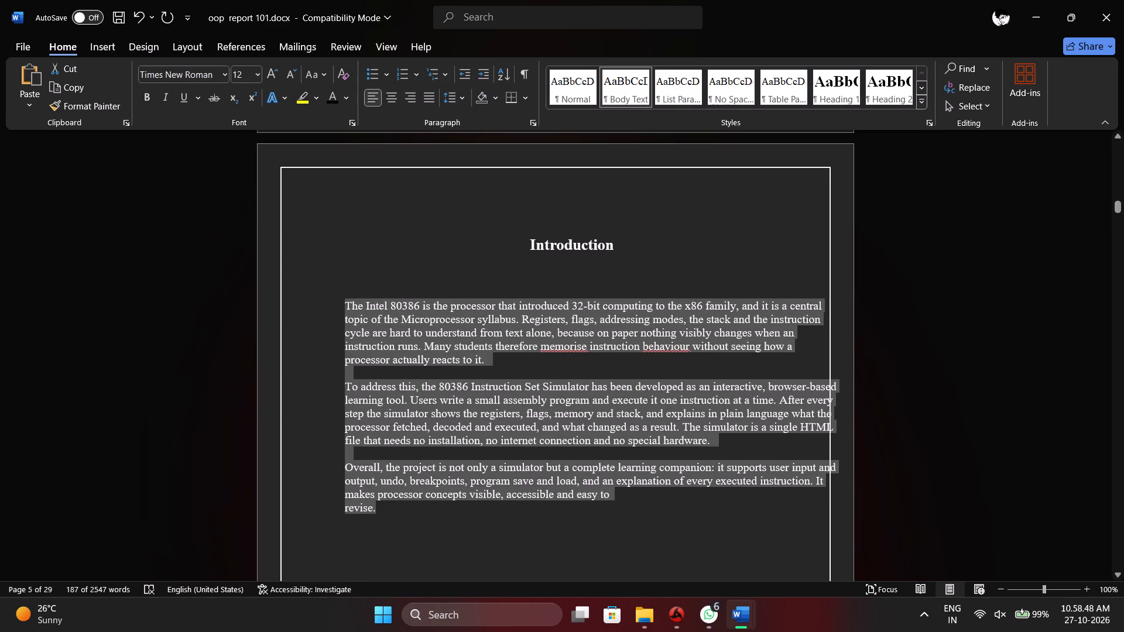
Reapply 1.0 line spacing to the whole Introduction body text.
{"action": "left_click", "coordinate": [492, 276]}
{"action": "left_click", "coordinate": [326, 300]}
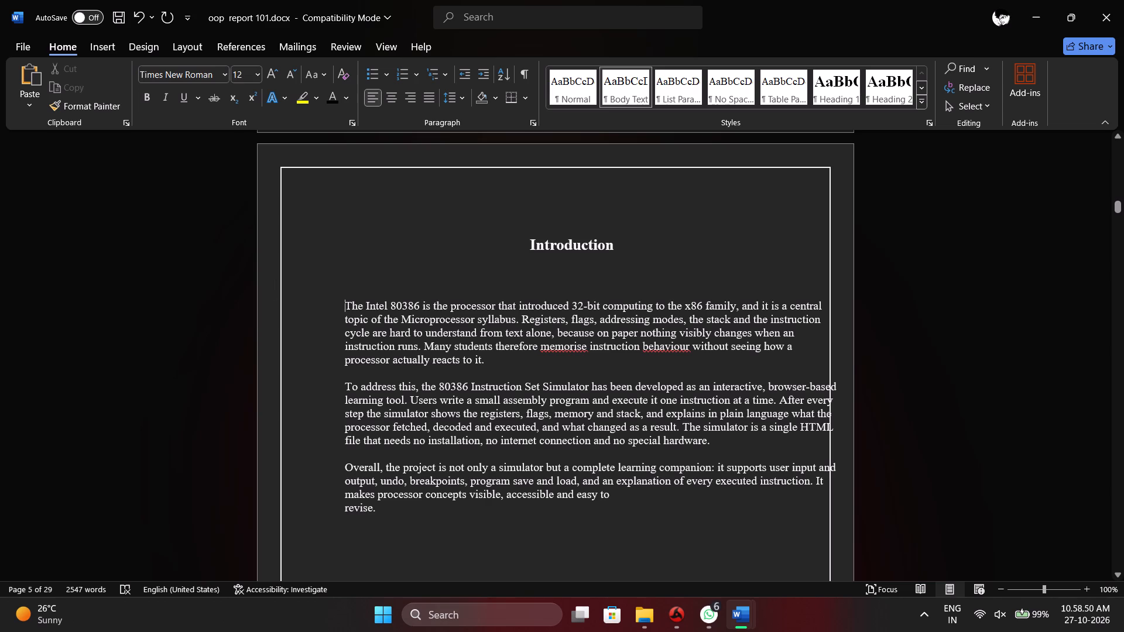
{"action": "left_click", "coordinate": [500, 296]}
{"action": "left_click", "coordinate": [318, 303]}
{"action": "left_click_drag", "start_coordinate": [322, 301], "coordinate": [557, 561]}
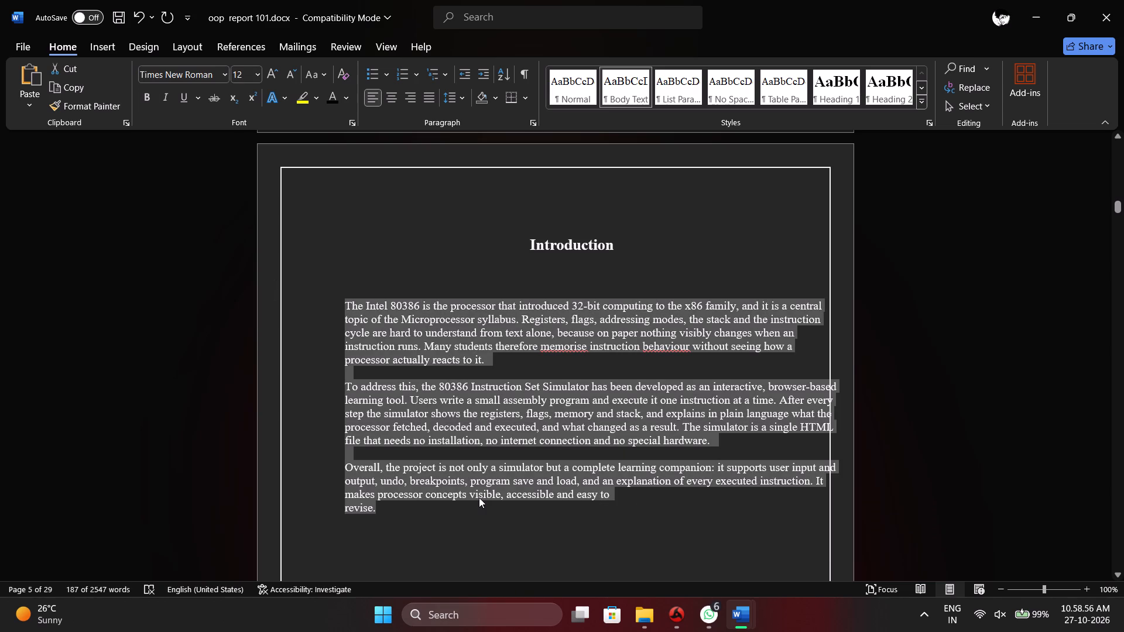
{"action": "left_click", "coordinate": [464, 101]}
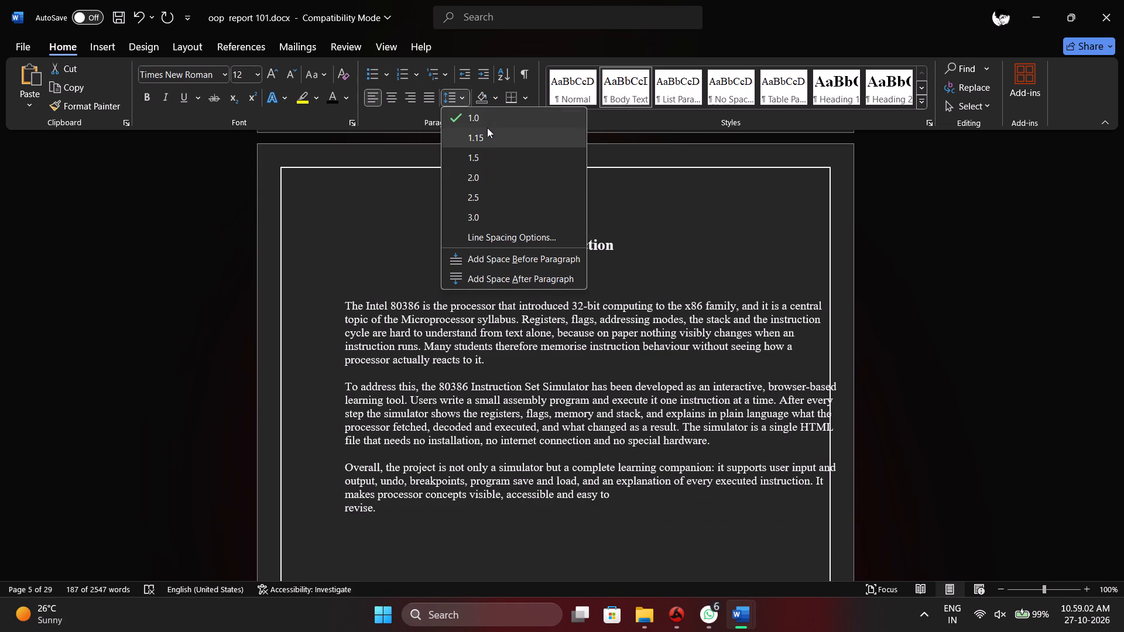
{"action": "left_click", "coordinate": [483, 119]}
{"action": "left_click", "coordinate": [489, 239]}
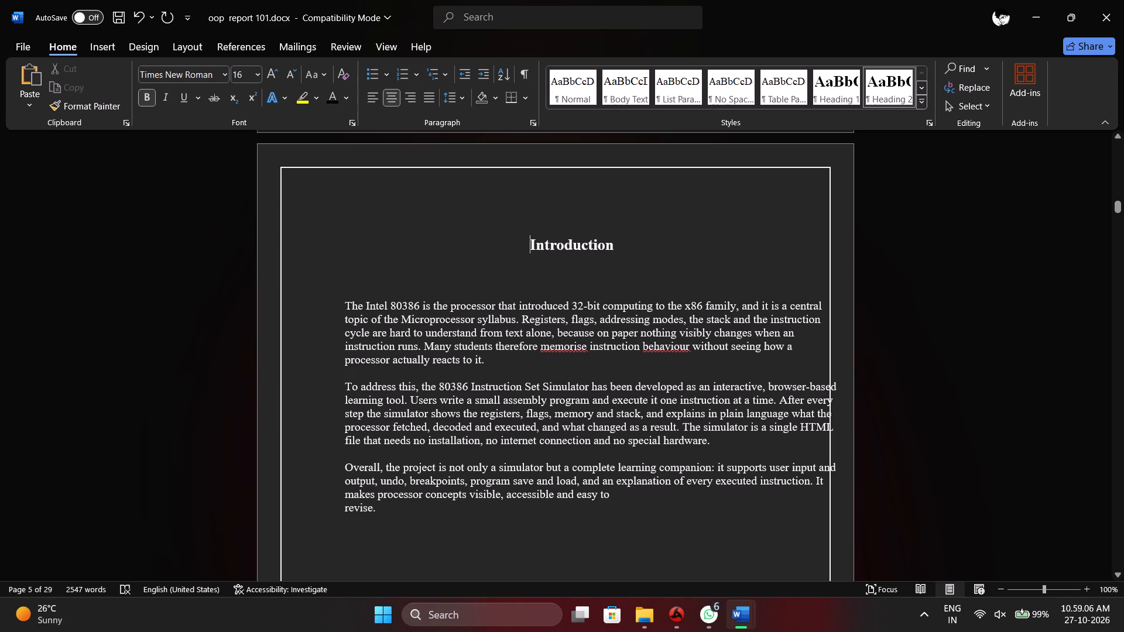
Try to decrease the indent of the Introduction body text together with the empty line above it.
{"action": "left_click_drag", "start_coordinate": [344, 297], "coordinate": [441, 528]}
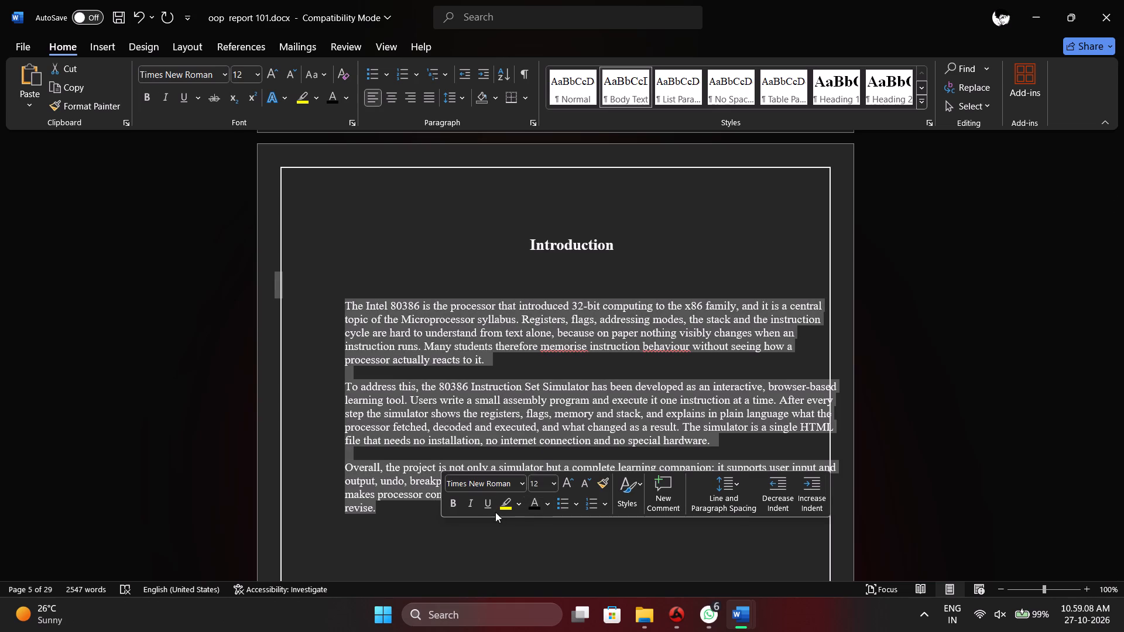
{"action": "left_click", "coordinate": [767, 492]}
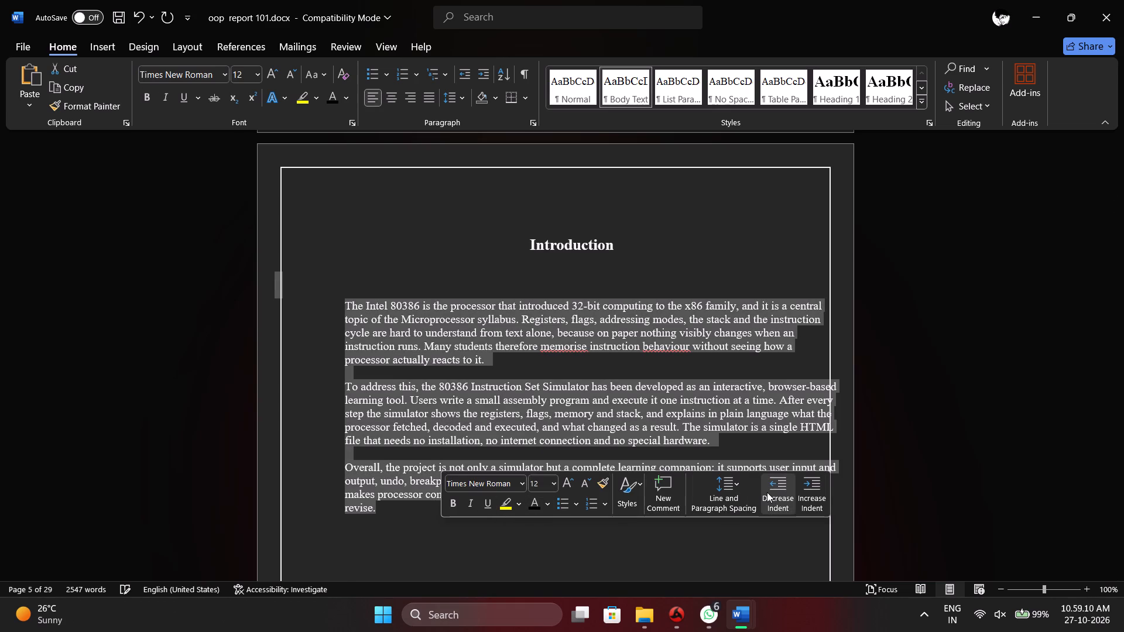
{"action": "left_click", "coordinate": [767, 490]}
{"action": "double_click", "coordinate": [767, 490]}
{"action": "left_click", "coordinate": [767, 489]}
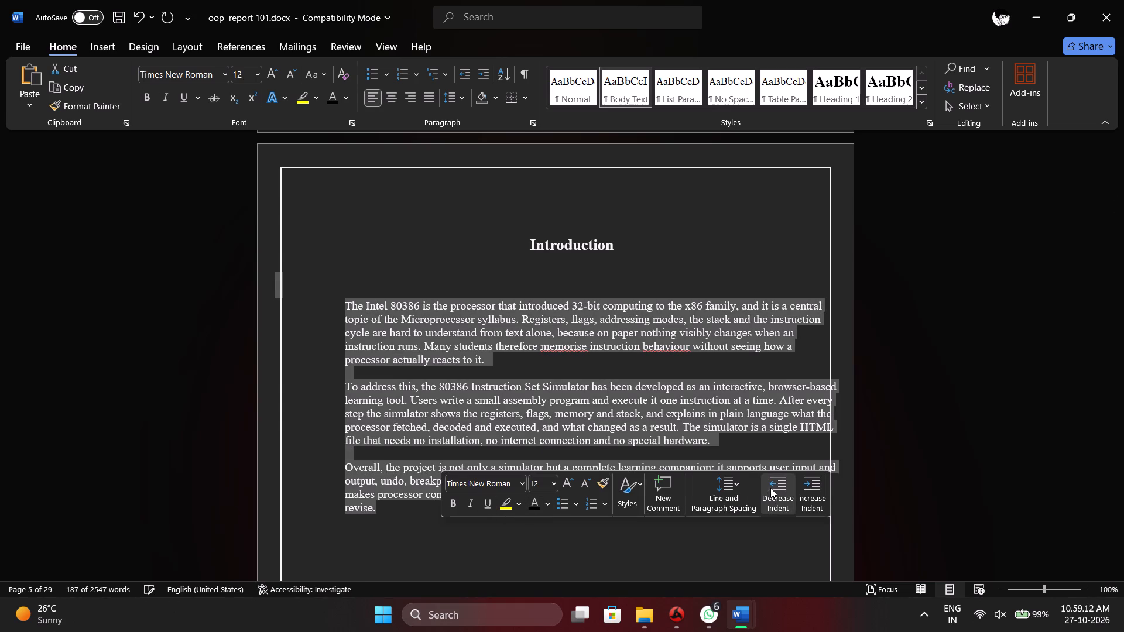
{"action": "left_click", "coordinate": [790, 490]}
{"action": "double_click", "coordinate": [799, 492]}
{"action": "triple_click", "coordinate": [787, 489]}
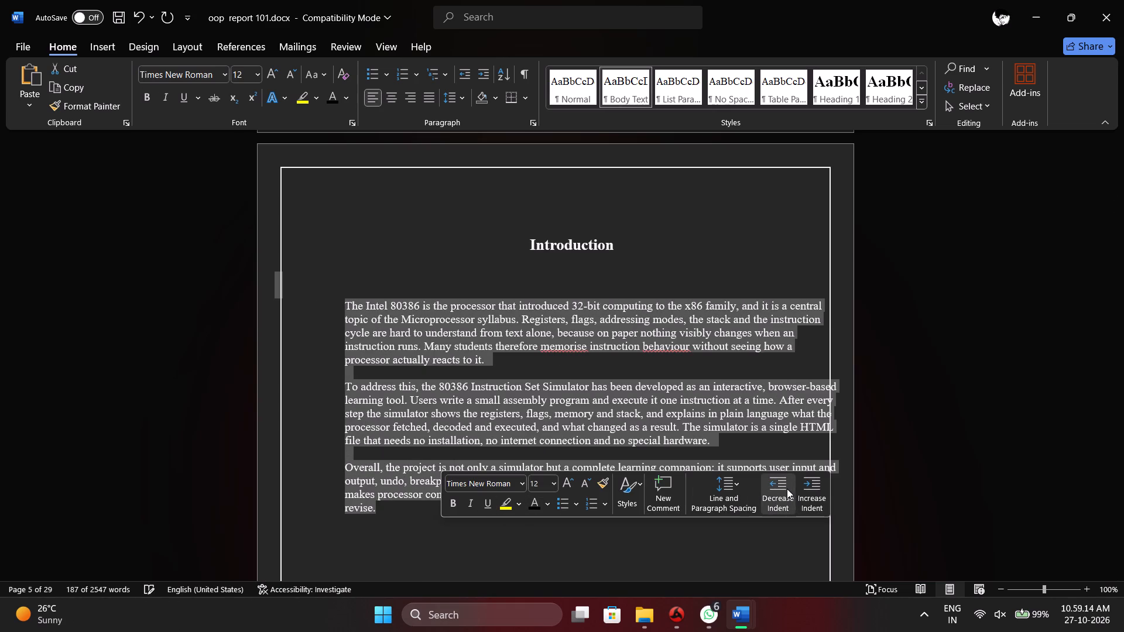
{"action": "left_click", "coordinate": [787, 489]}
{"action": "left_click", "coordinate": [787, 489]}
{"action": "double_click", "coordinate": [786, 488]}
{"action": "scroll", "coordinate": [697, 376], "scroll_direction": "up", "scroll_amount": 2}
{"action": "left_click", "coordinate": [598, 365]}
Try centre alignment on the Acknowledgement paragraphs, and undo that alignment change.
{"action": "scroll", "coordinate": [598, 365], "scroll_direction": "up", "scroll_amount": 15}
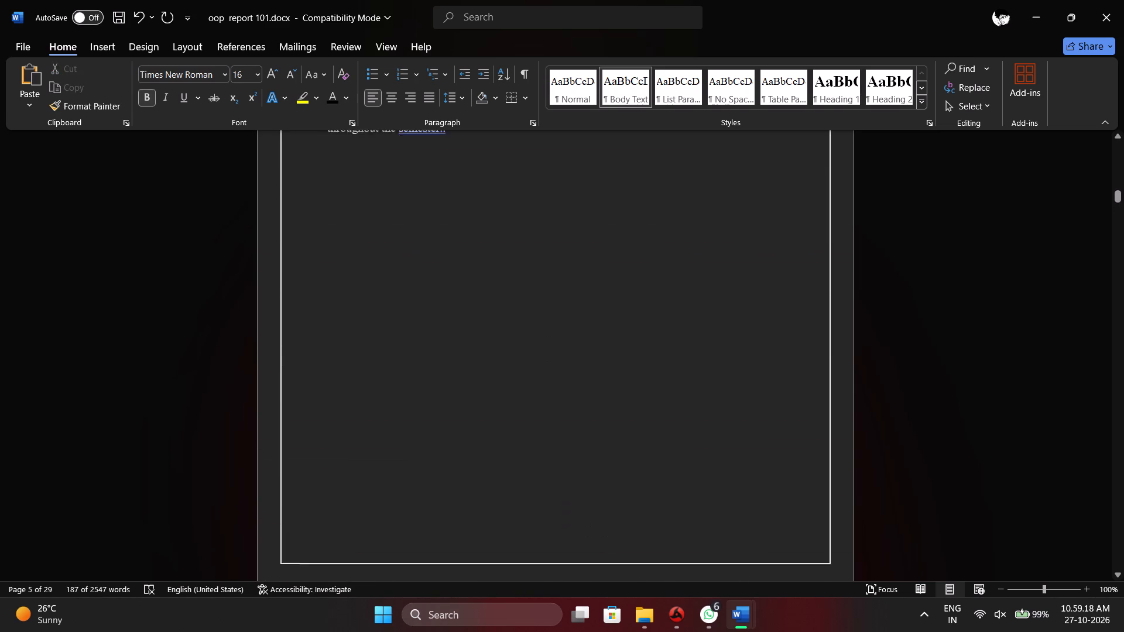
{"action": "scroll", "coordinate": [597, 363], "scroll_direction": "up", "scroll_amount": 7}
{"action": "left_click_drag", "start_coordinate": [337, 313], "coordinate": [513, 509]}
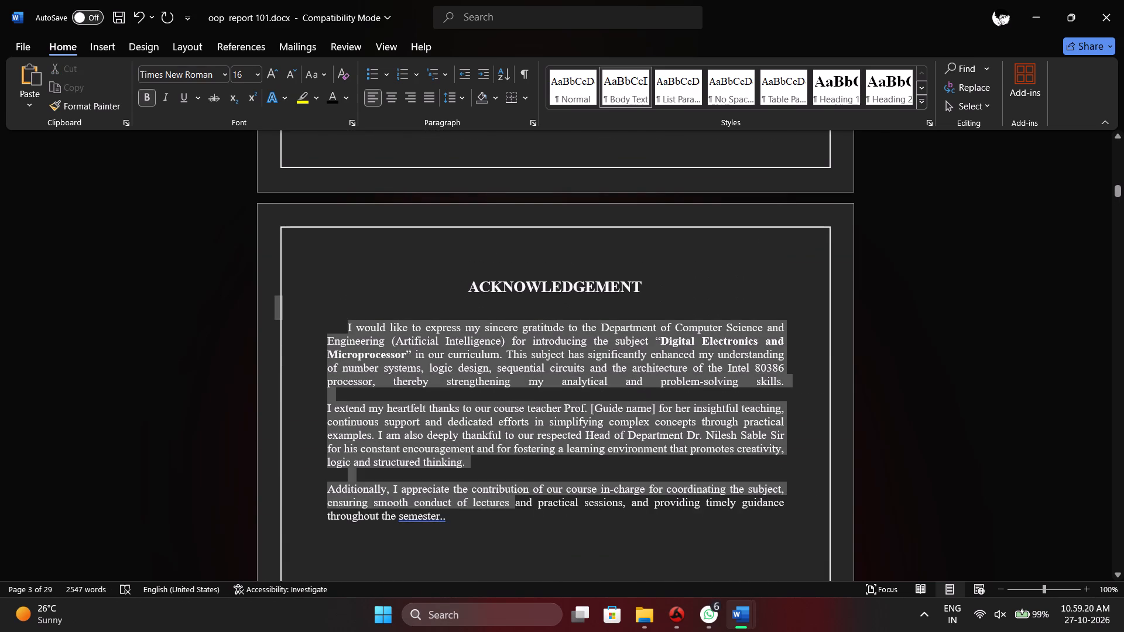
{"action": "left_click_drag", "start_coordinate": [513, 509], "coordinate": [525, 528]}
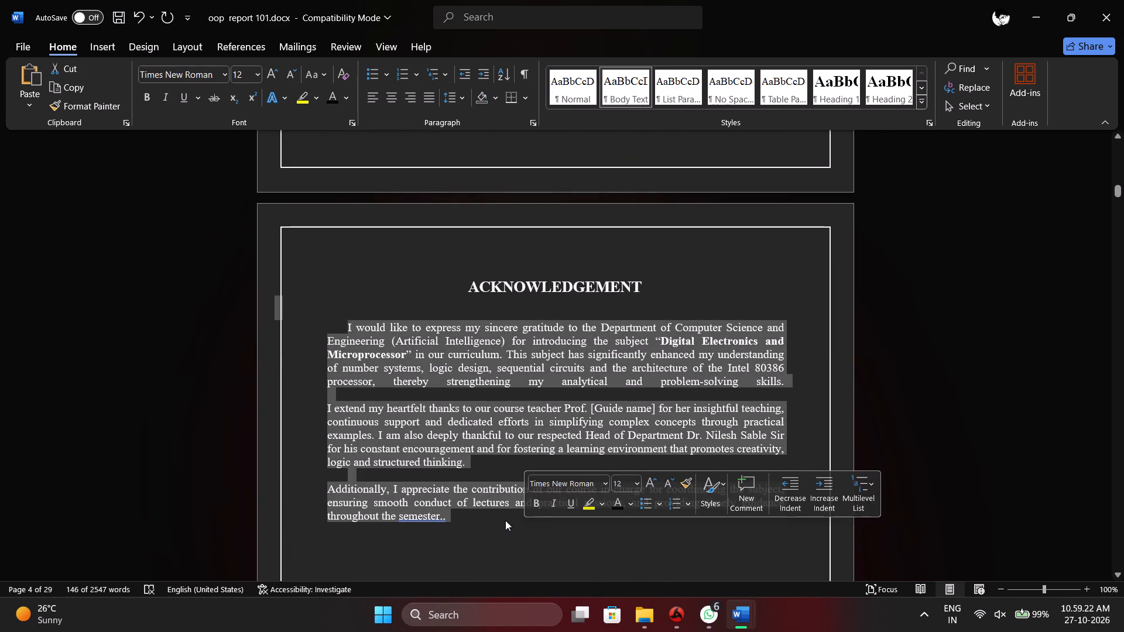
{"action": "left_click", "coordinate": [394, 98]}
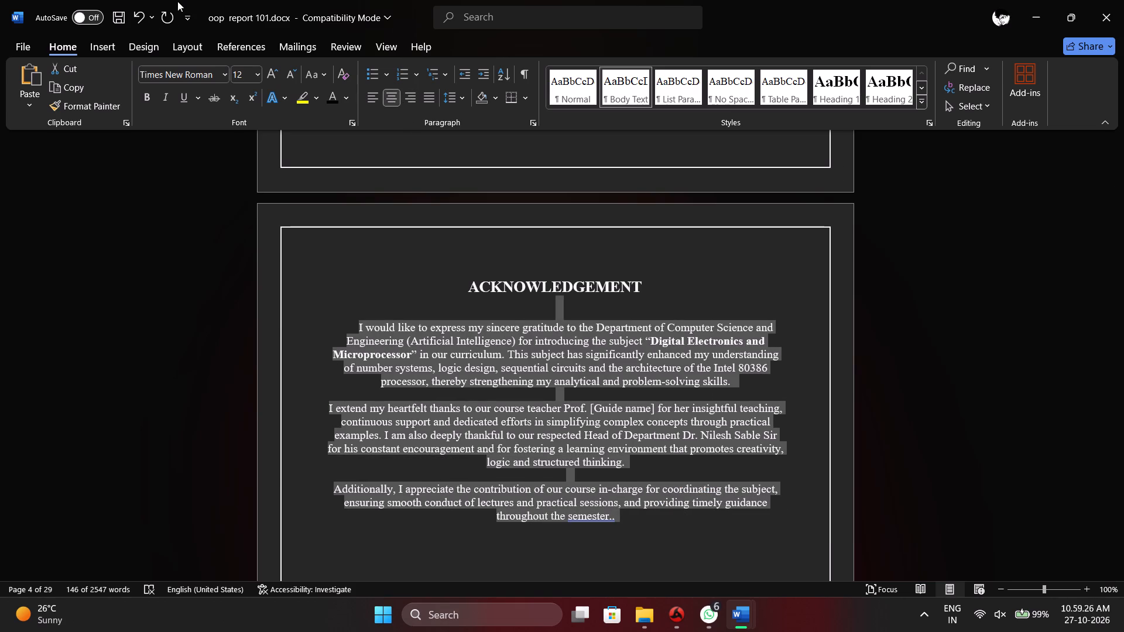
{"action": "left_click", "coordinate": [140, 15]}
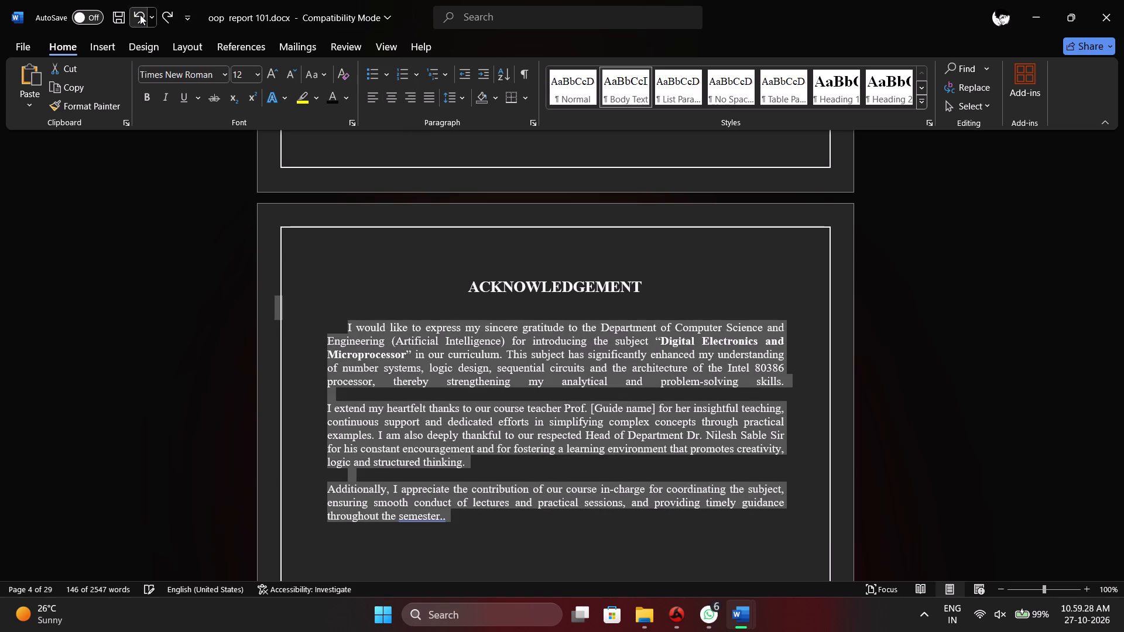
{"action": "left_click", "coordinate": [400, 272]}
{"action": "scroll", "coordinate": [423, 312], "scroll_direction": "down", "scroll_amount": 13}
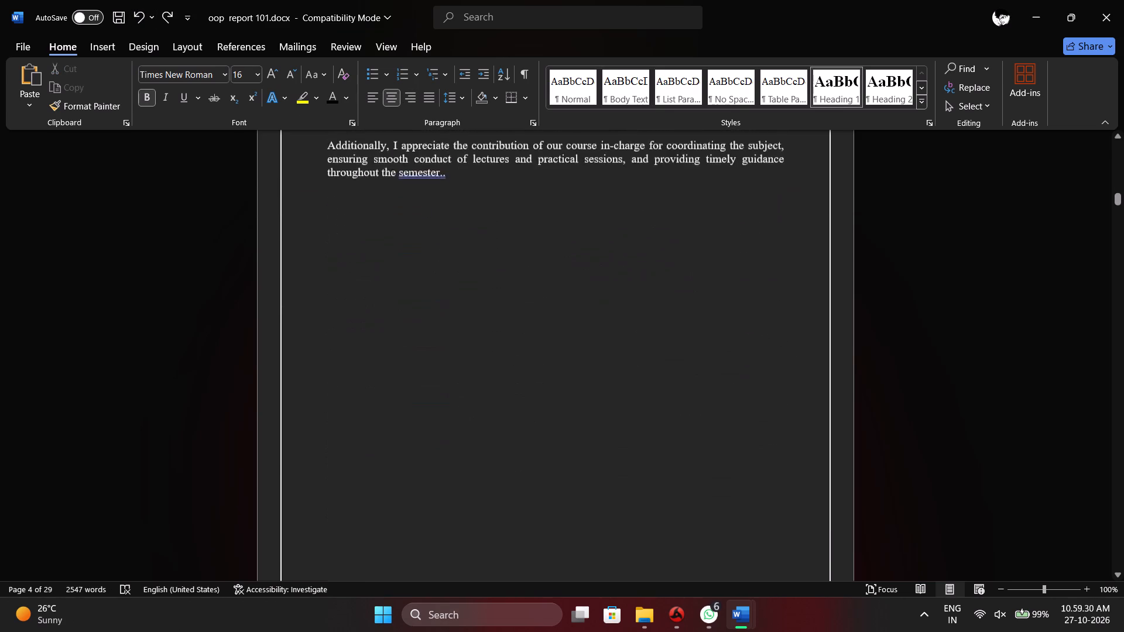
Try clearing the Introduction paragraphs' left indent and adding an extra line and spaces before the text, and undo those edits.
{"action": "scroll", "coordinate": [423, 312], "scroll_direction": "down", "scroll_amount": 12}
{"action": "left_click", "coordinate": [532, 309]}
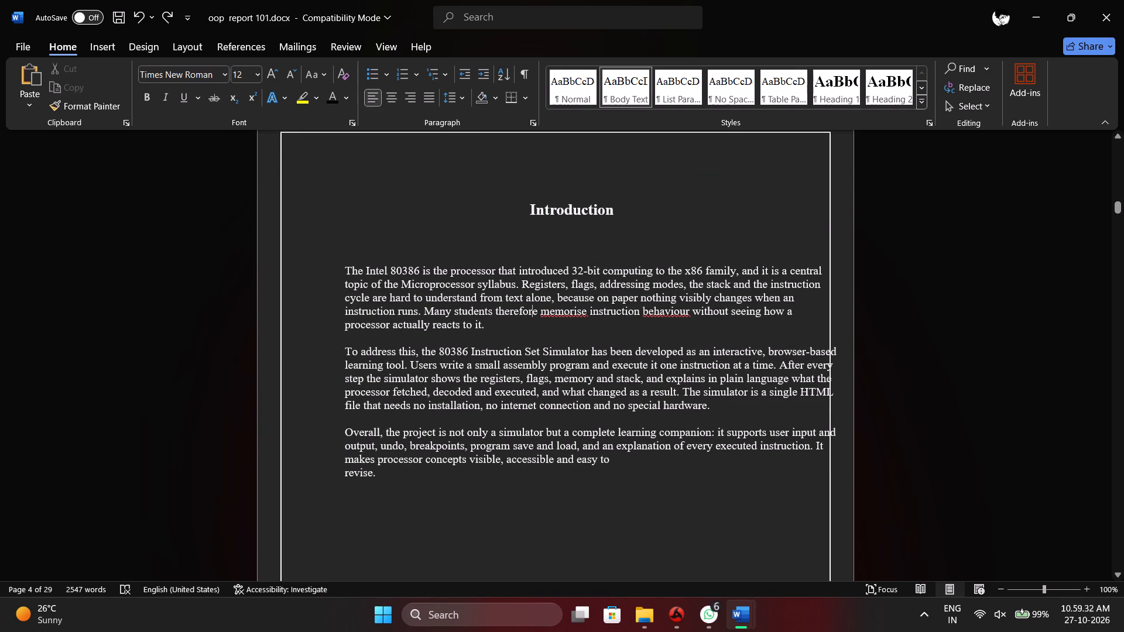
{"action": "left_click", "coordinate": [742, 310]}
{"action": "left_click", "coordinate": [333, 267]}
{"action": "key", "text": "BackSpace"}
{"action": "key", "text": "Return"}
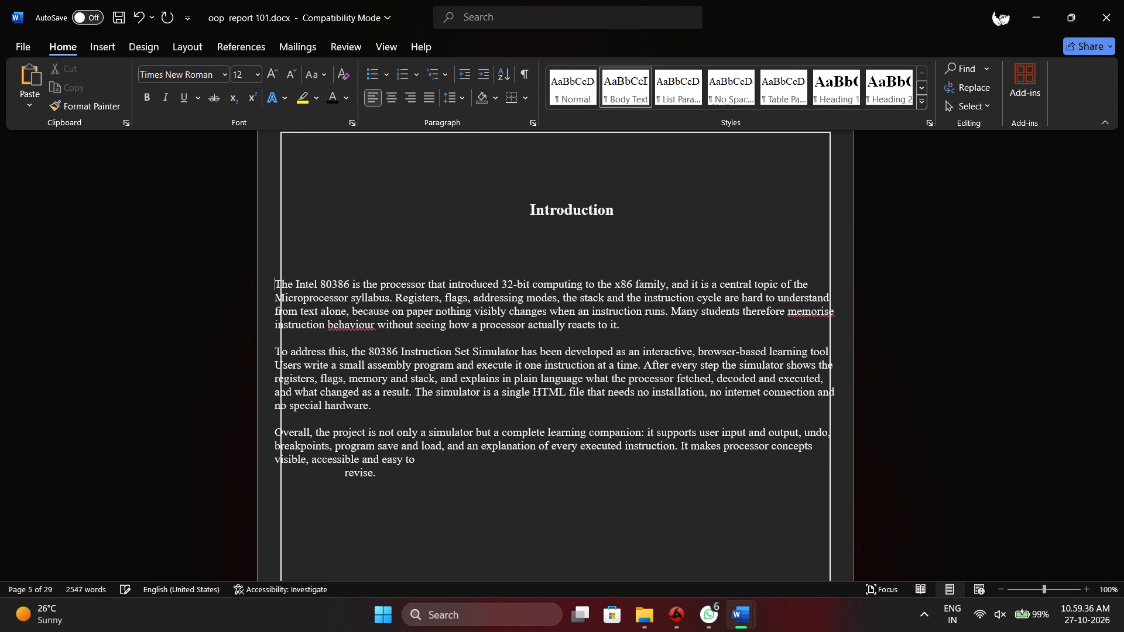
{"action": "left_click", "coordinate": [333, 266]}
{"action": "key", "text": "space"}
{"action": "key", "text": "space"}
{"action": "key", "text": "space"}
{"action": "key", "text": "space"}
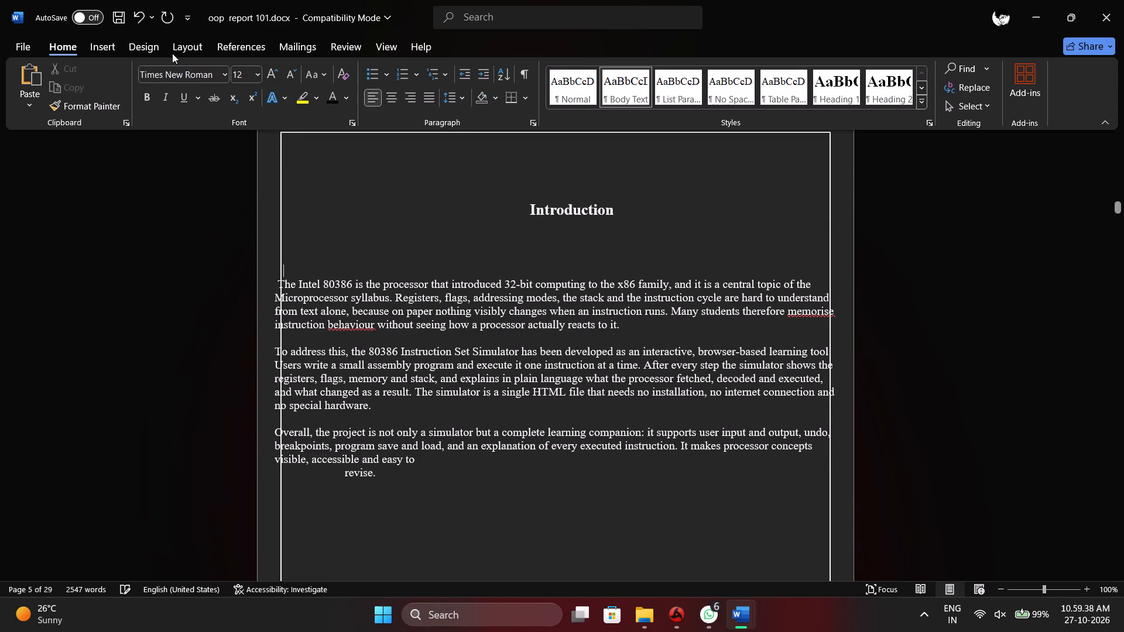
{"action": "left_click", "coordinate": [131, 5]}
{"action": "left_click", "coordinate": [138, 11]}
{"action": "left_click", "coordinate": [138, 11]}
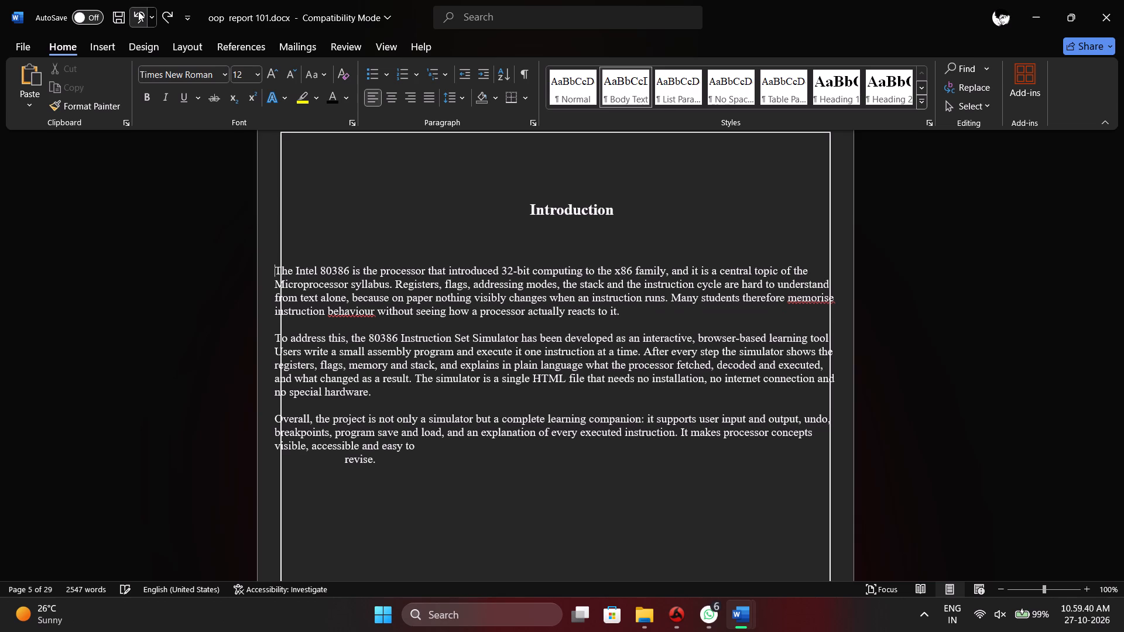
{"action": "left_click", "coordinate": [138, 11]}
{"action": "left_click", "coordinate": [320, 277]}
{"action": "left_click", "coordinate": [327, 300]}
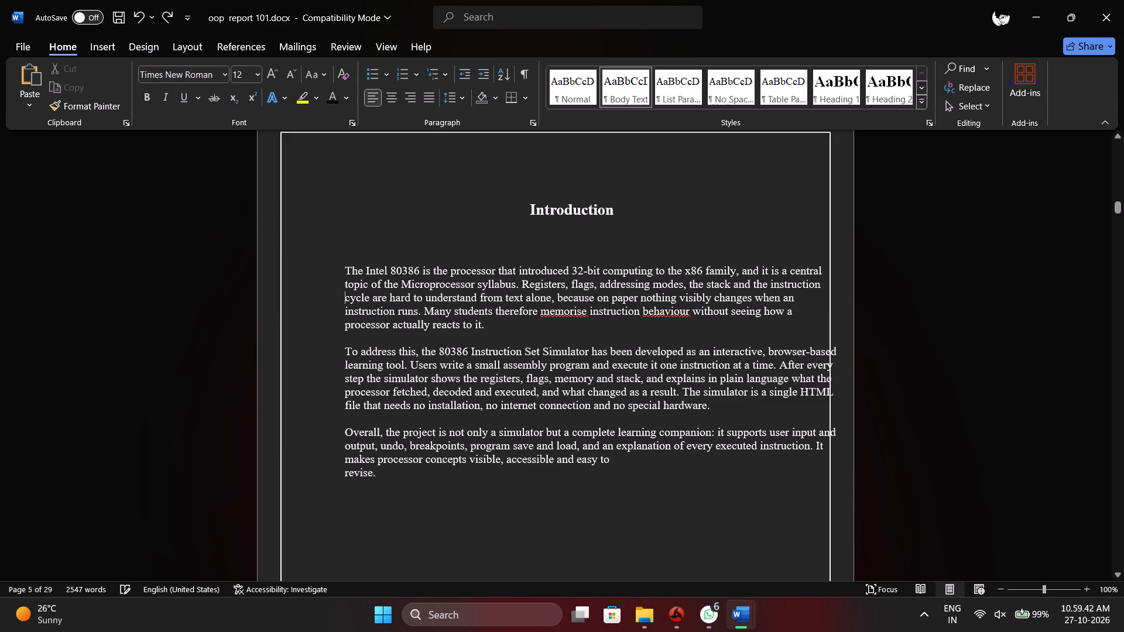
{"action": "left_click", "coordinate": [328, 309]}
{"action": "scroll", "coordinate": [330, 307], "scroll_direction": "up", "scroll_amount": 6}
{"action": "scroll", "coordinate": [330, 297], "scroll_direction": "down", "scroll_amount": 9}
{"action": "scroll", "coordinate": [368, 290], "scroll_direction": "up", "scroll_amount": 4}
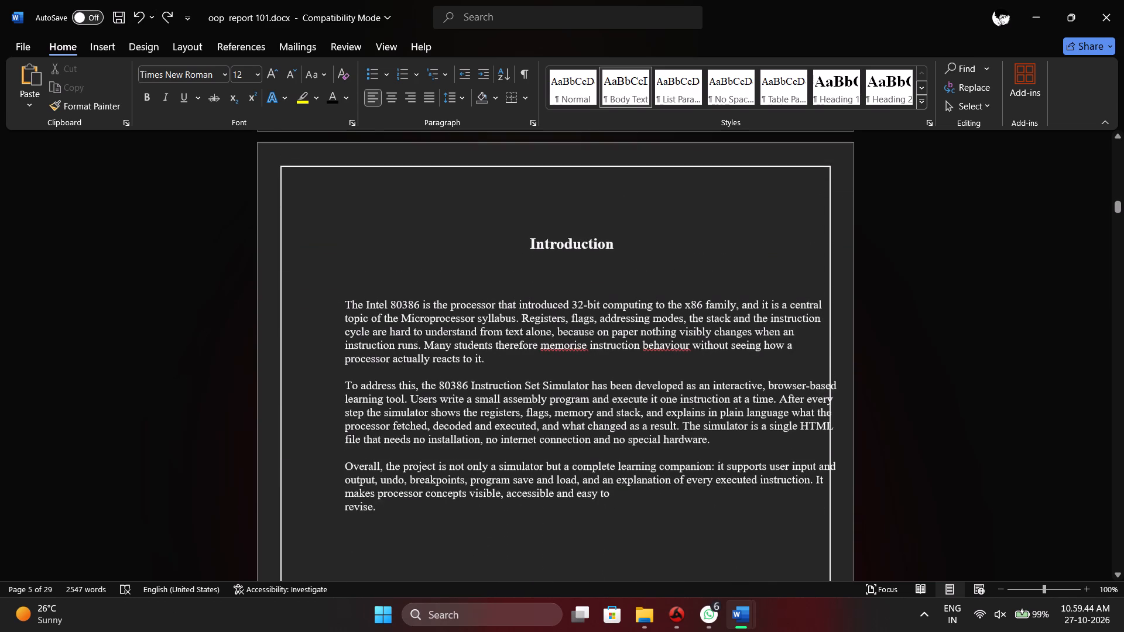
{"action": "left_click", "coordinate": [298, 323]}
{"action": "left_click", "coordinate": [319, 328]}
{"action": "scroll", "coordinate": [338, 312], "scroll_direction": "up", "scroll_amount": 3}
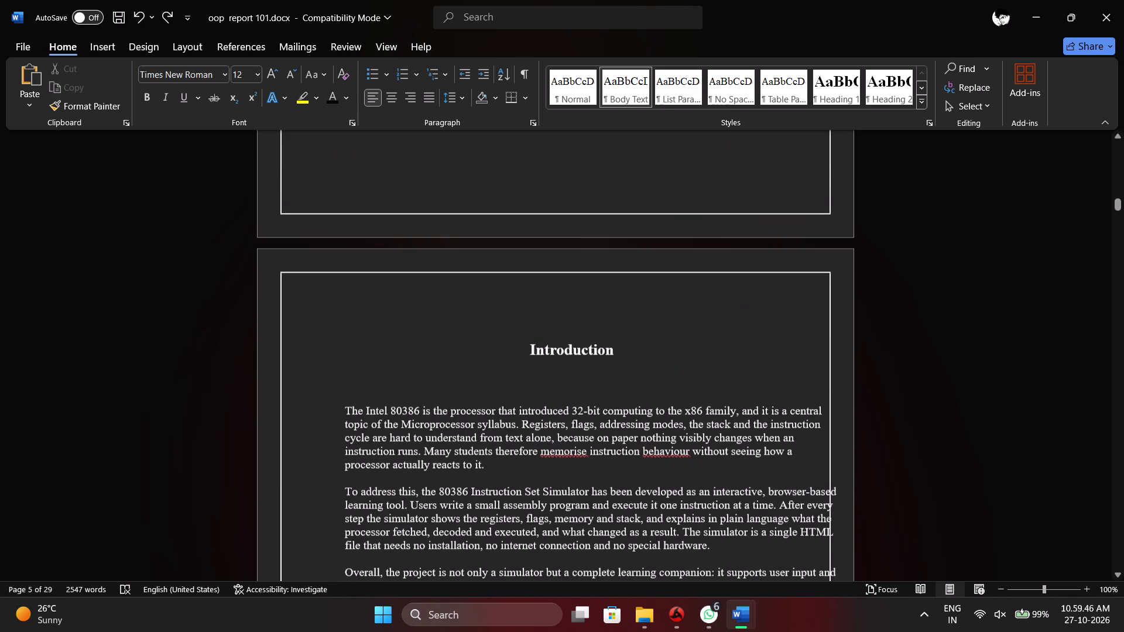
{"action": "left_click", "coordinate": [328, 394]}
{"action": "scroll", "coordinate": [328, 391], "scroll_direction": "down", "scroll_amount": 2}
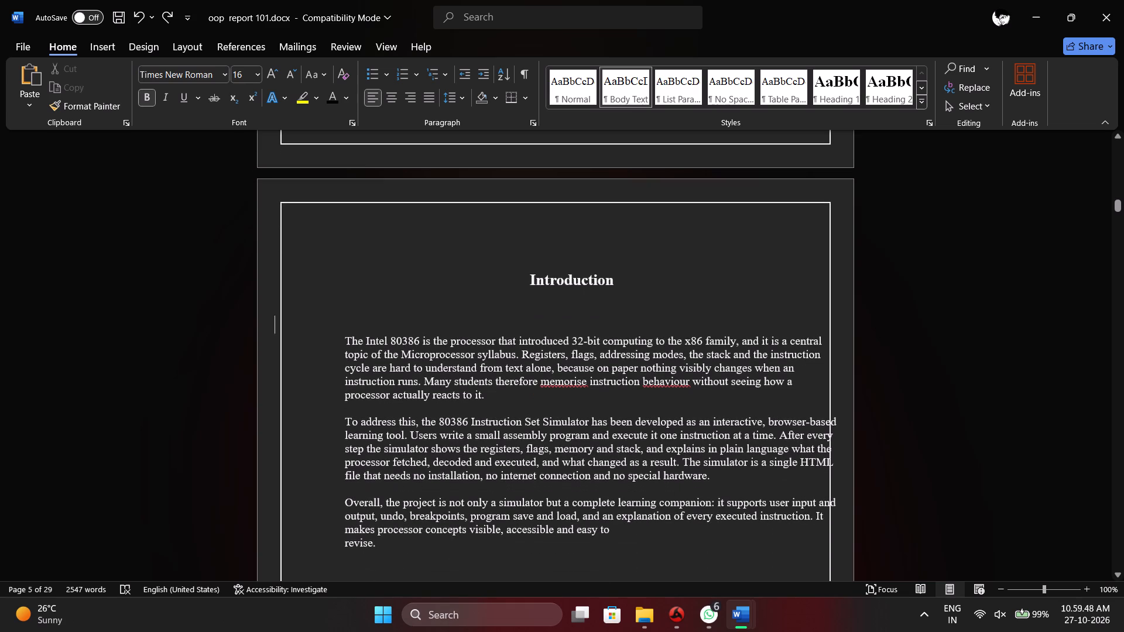
Set the line spacing of the whole Introduction body text to 1.15.
{"action": "left_click", "coordinate": [342, 305]}
{"action": "left_click_drag", "start_coordinate": [339, 340], "coordinate": [438, 552]}
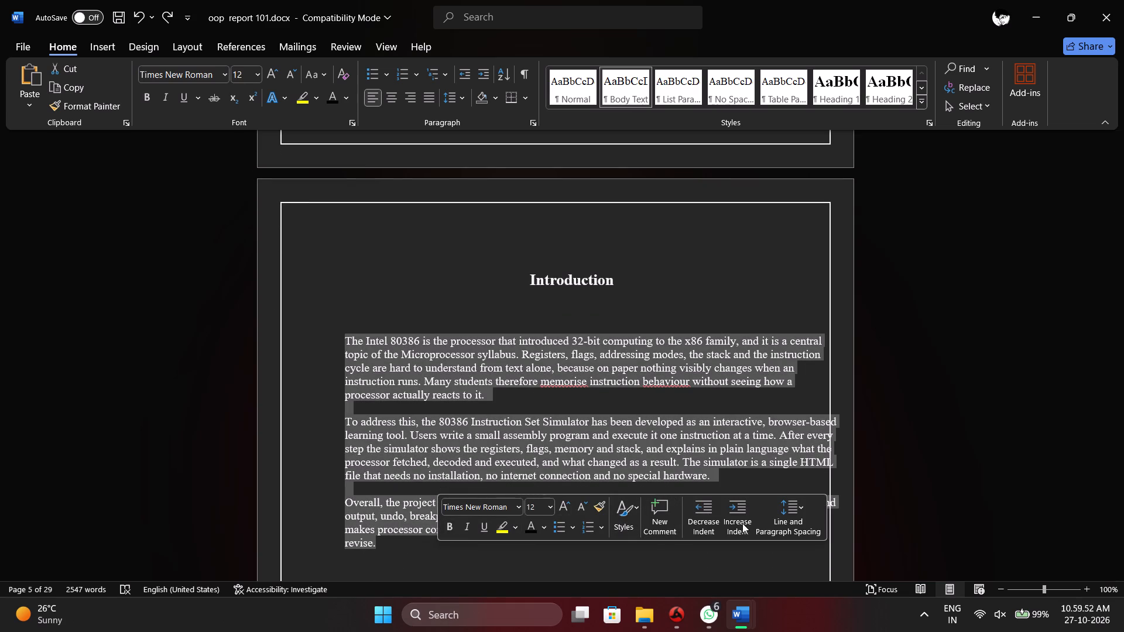
{"action": "left_click", "coordinate": [767, 527]}
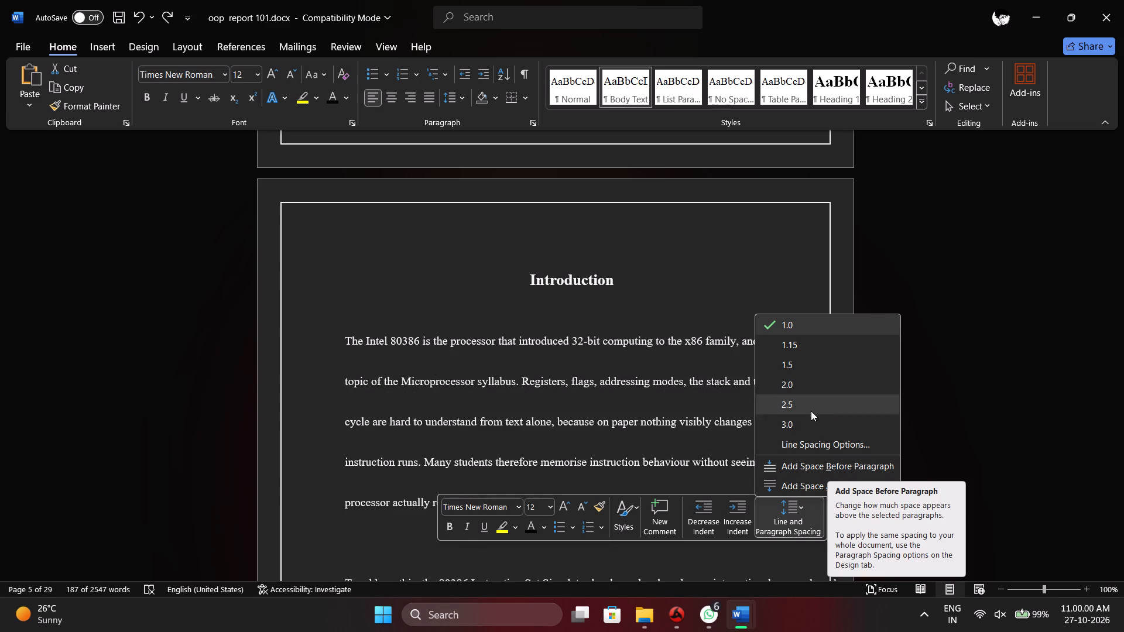
{"action": "left_click", "coordinate": [808, 340]}
{"action": "scroll", "coordinate": [658, 377], "scroll_direction": "up", "scroll_amount": 2}
{"action": "left_click", "coordinate": [657, 377]}
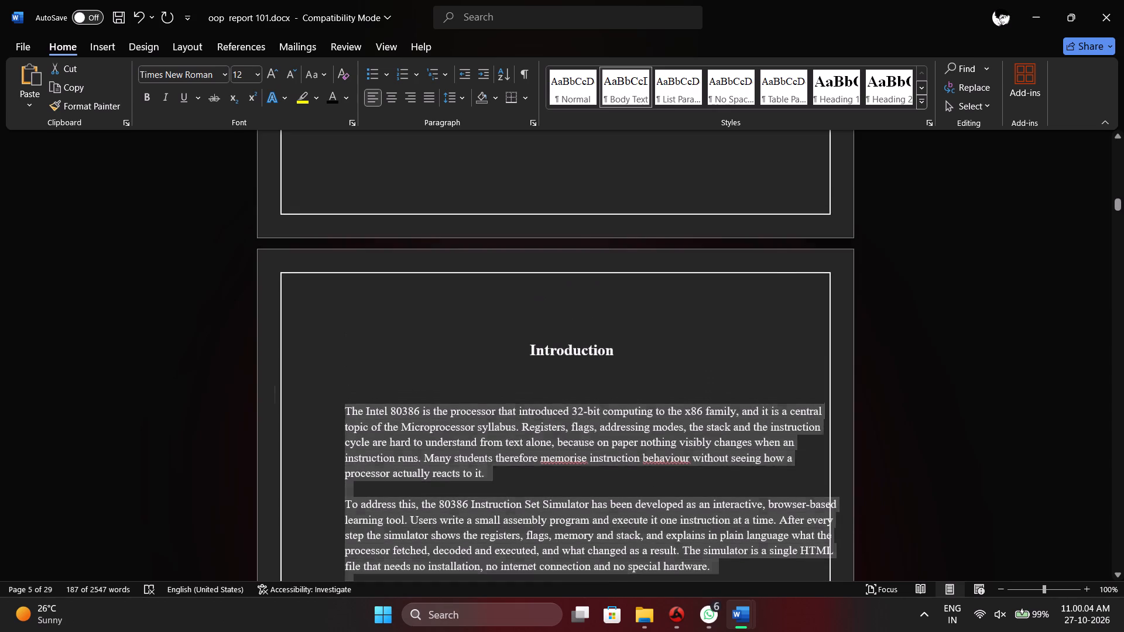
Set the line spacing of all the Acknowledgement body paragraphs to 1.0.
{"action": "scroll", "coordinate": [657, 377], "scroll_direction": "up", "scroll_amount": 19}
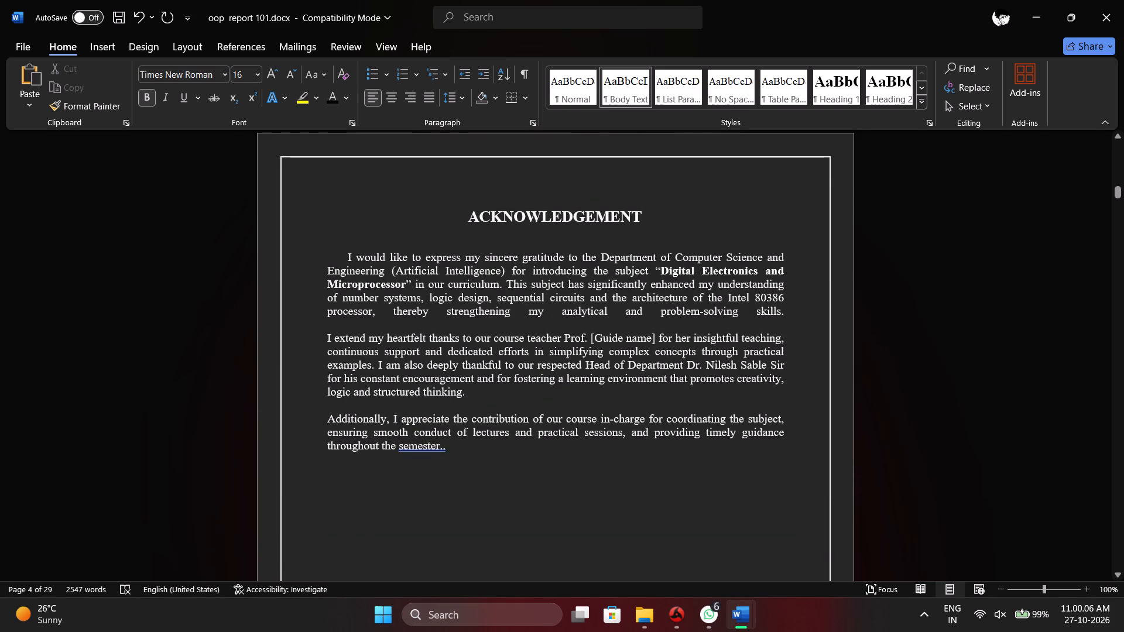
{"action": "left_click_drag", "start_coordinate": [335, 241], "coordinate": [495, 458]}
{"action": "left_click", "coordinate": [813, 432]}
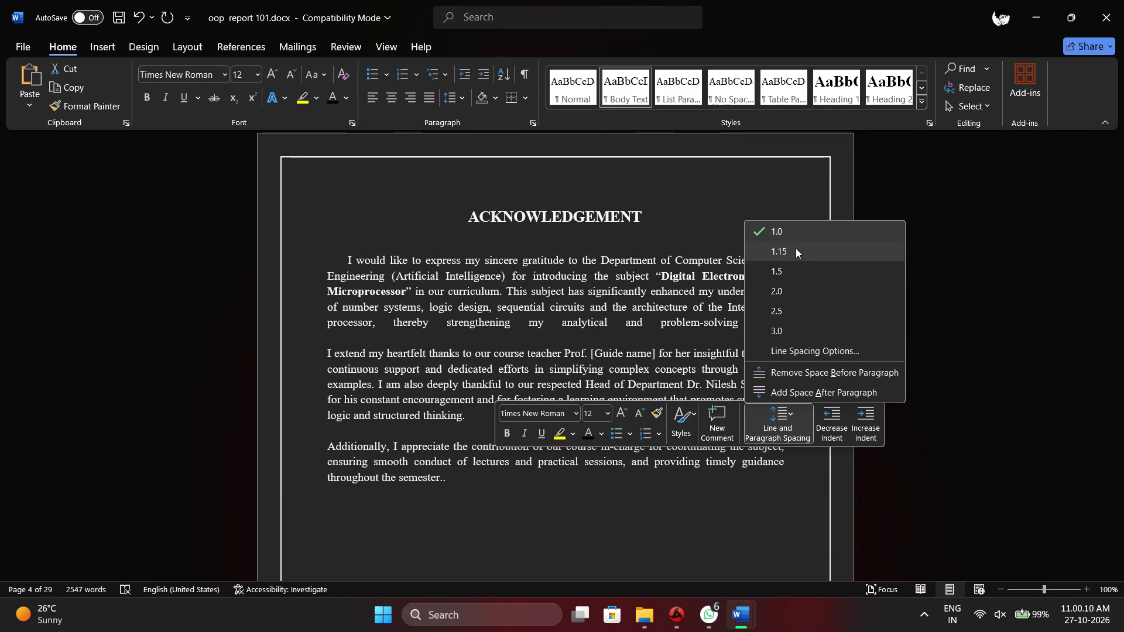
{"action": "left_click", "coordinate": [788, 233]}
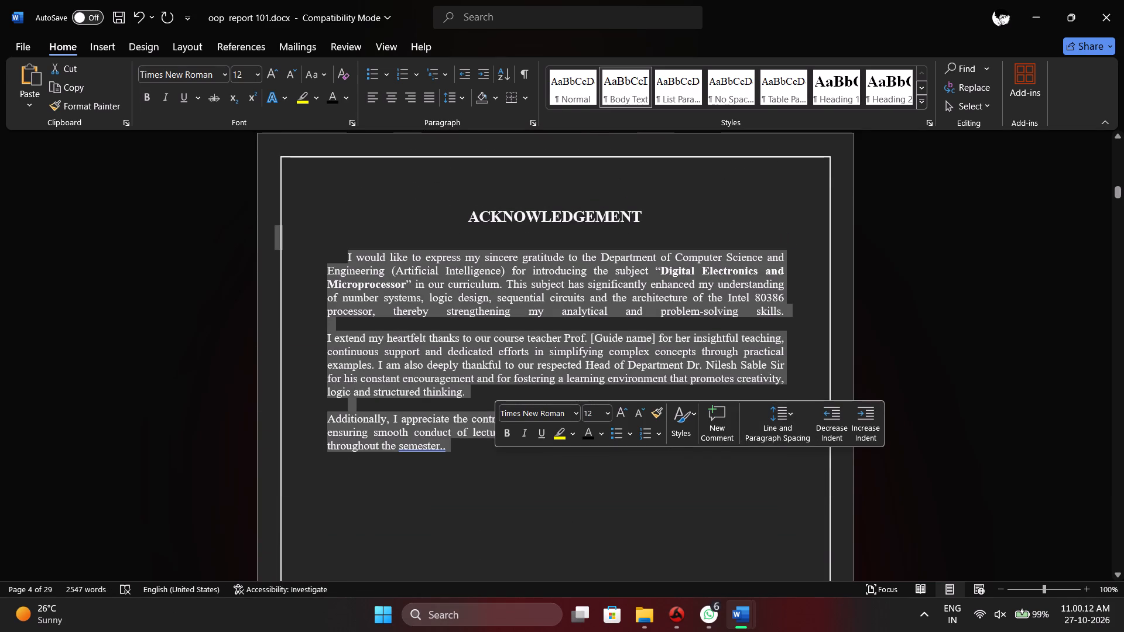
{"action": "left_click", "coordinate": [609, 523]}
Copy objectives 1 to 8, without their heading, from the 80386 simulator report and return to the Objectives page of oop report 101.
{"action": "scroll", "coordinate": [608, 520], "scroll_direction": "down", "scroll_amount": 20}
{"action": "scroll", "coordinate": [608, 520], "scroll_direction": "down", "scroll_amount": 6}
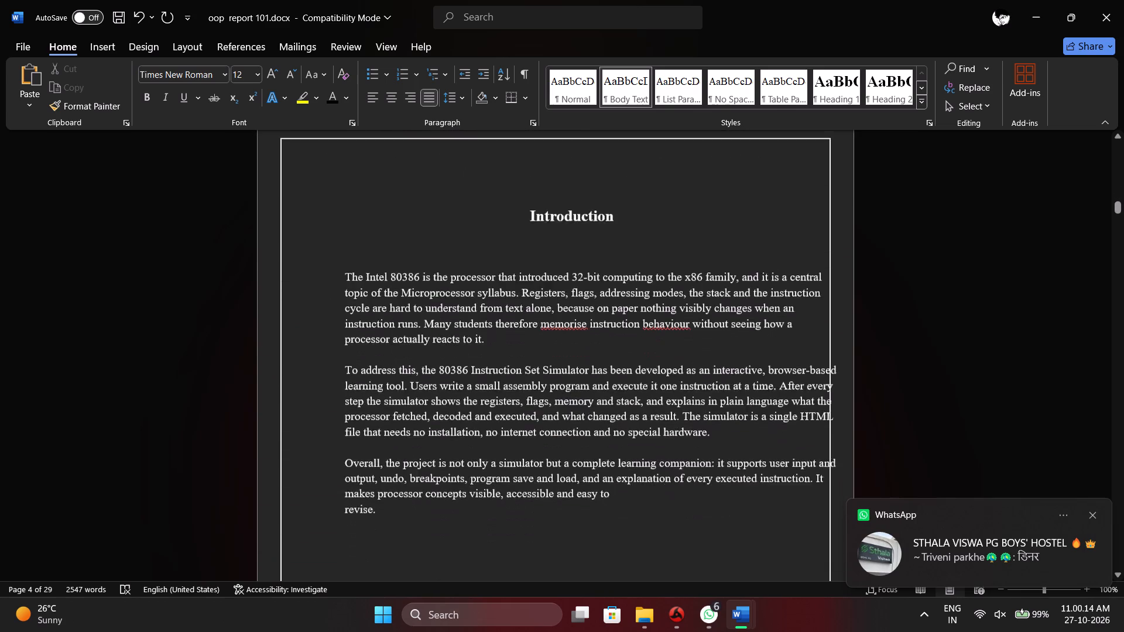
{"action": "scroll", "coordinate": [587, 478], "scroll_direction": "down", "scroll_amount": 15}
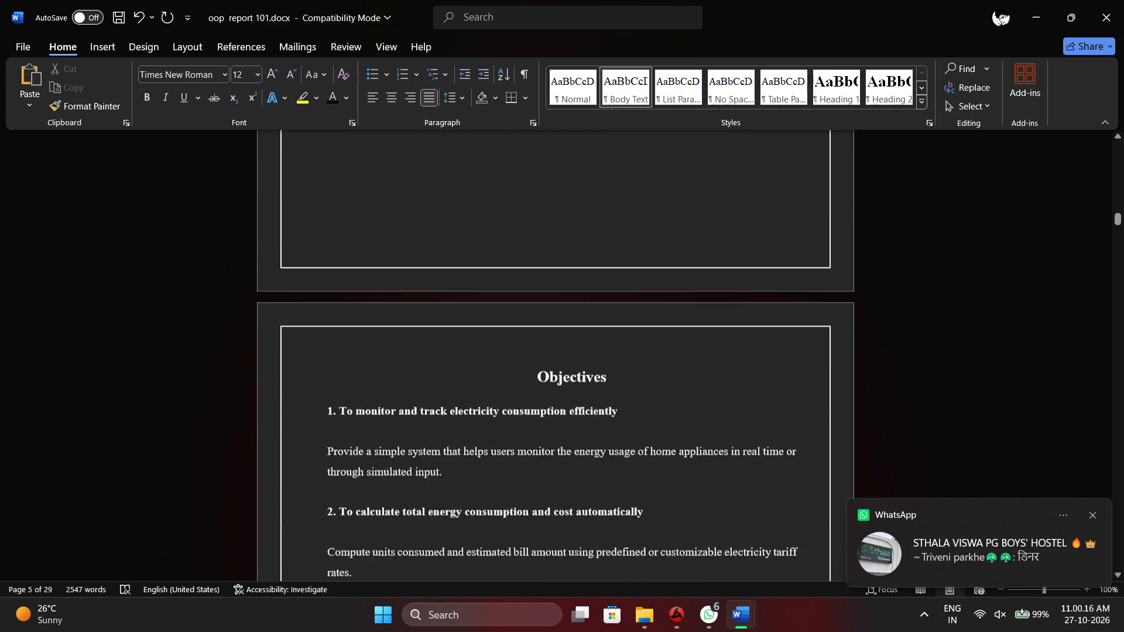
{"action": "scroll", "coordinate": [564, 354], "scroll_direction": "down", "scroll_amount": 2}
{"action": "left_click", "coordinate": [676, 613]}
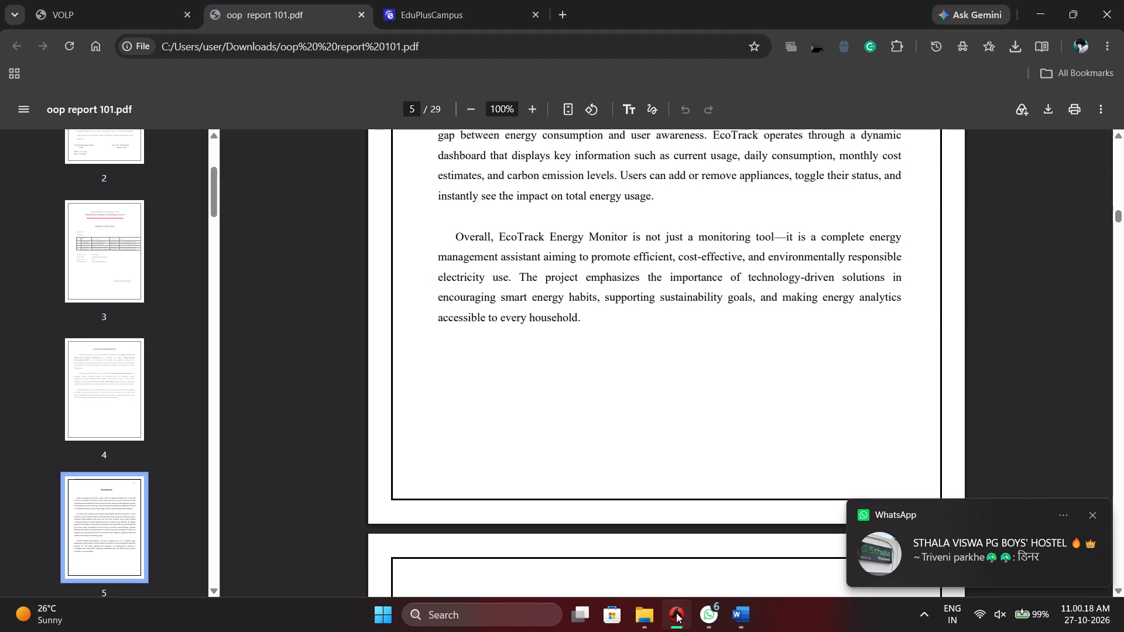
{"action": "left_click", "coordinate": [739, 627]}
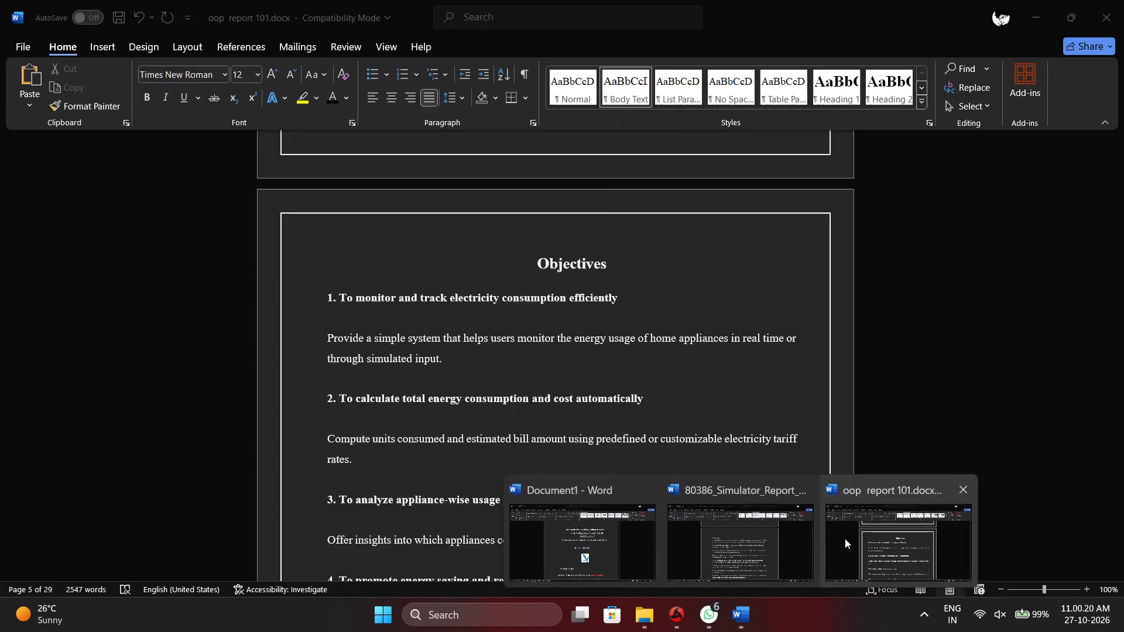
{"action": "left_click", "coordinate": [776, 544]}
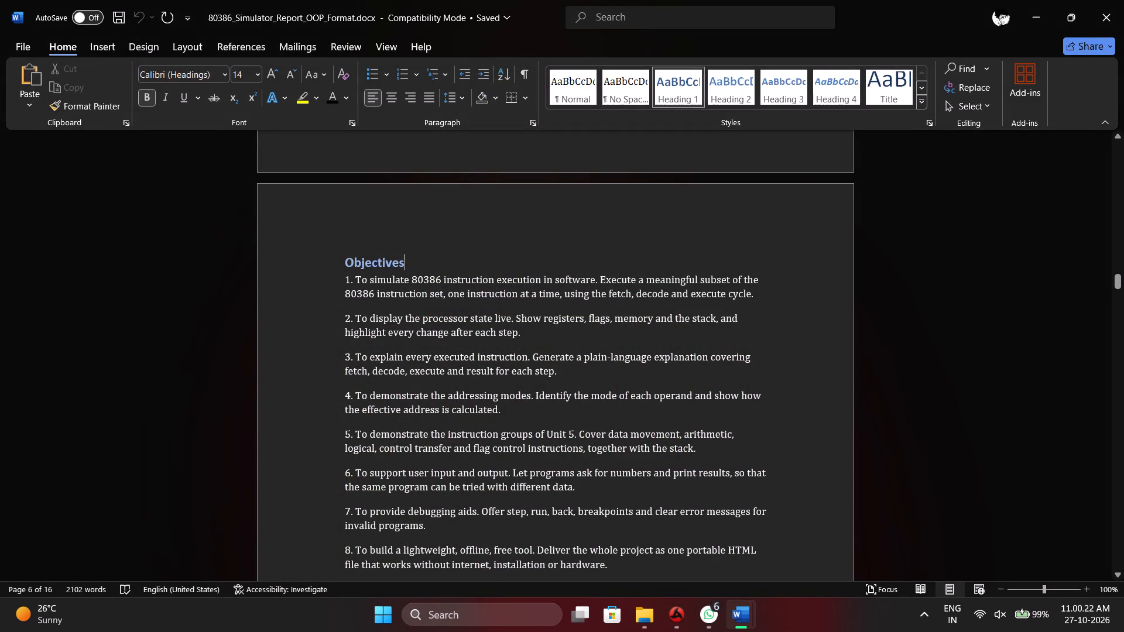
{"action": "left_click_drag", "start_coordinate": [344, 277], "coordinate": [429, 445]}
{"action": "scroll", "coordinate": [429, 445], "scroll_direction": "down", "scroll_amount": 6}
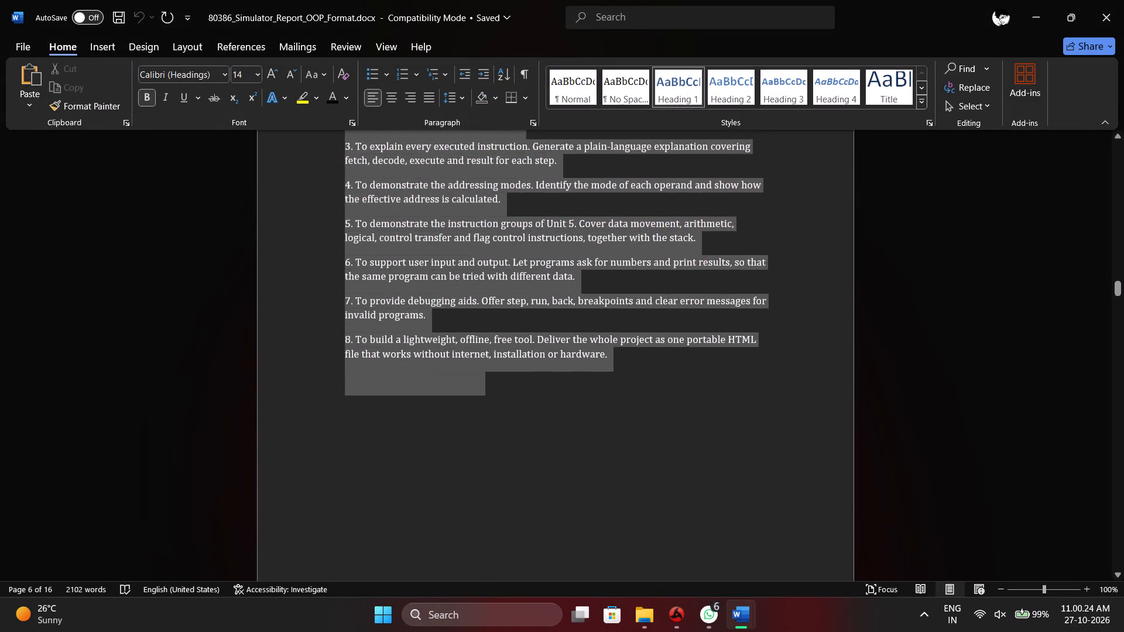
{"action": "left_click_drag", "start_coordinate": [429, 445], "coordinate": [578, 291]}
{"action": "scroll", "coordinate": [429, 445], "scroll_direction": "down", "scroll_amount": 8}
{"action": "scroll", "coordinate": [429, 435], "scroll_direction": "up", "scroll_amount": 4}
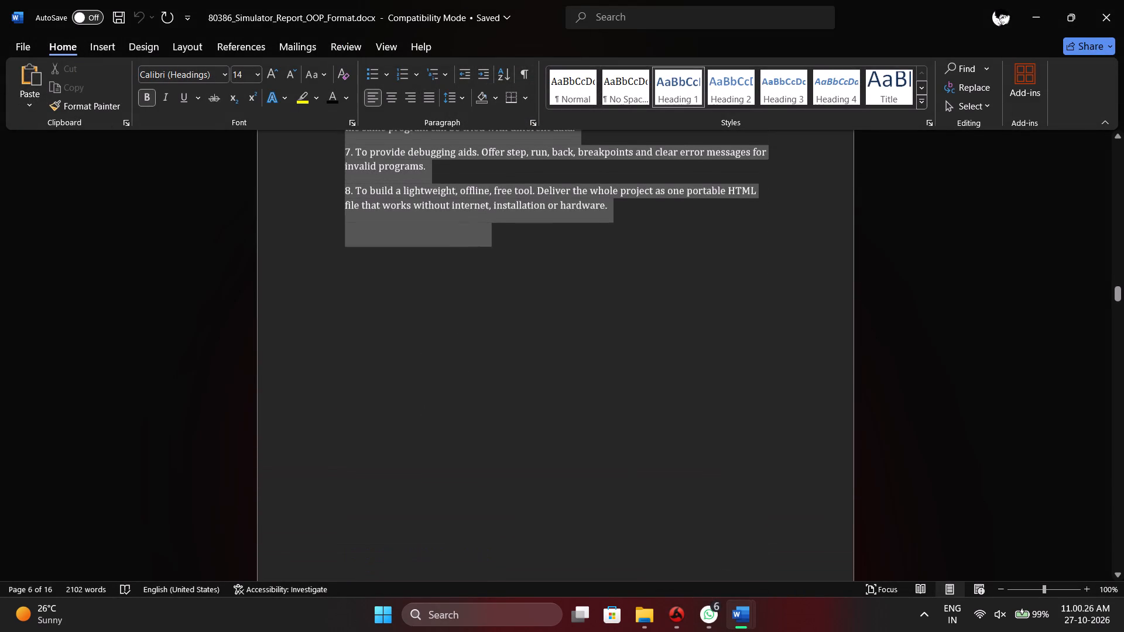
{"action": "left_click_drag", "start_coordinate": [578, 291], "coordinate": [628, 226]}
{"action": "key", "text": "ctrl+c"}
{"action": "left_click", "coordinate": [595, 262]}
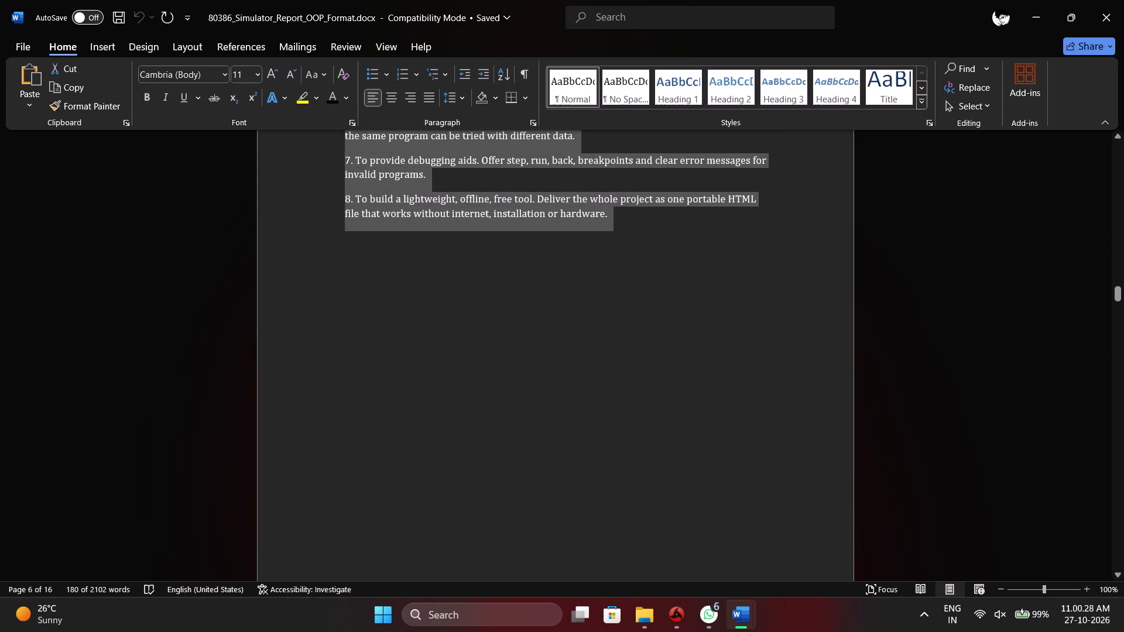
{"action": "scroll", "coordinate": [595, 262], "scroll_direction": "down", "scroll_amount": 16}
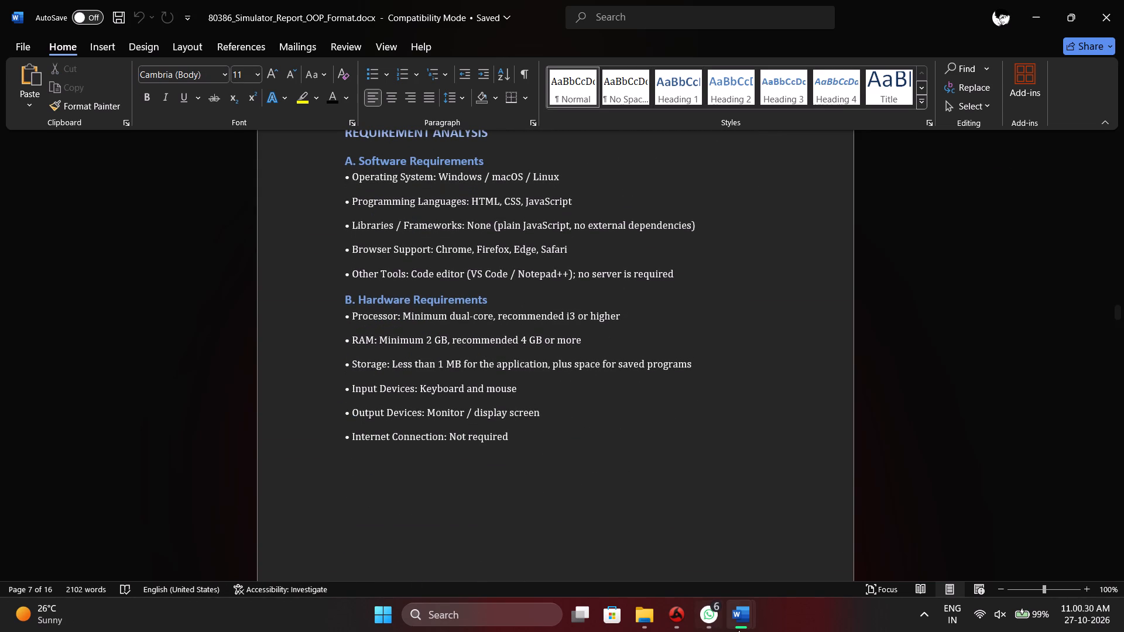
{"action": "left_click", "coordinate": [879, 537]}
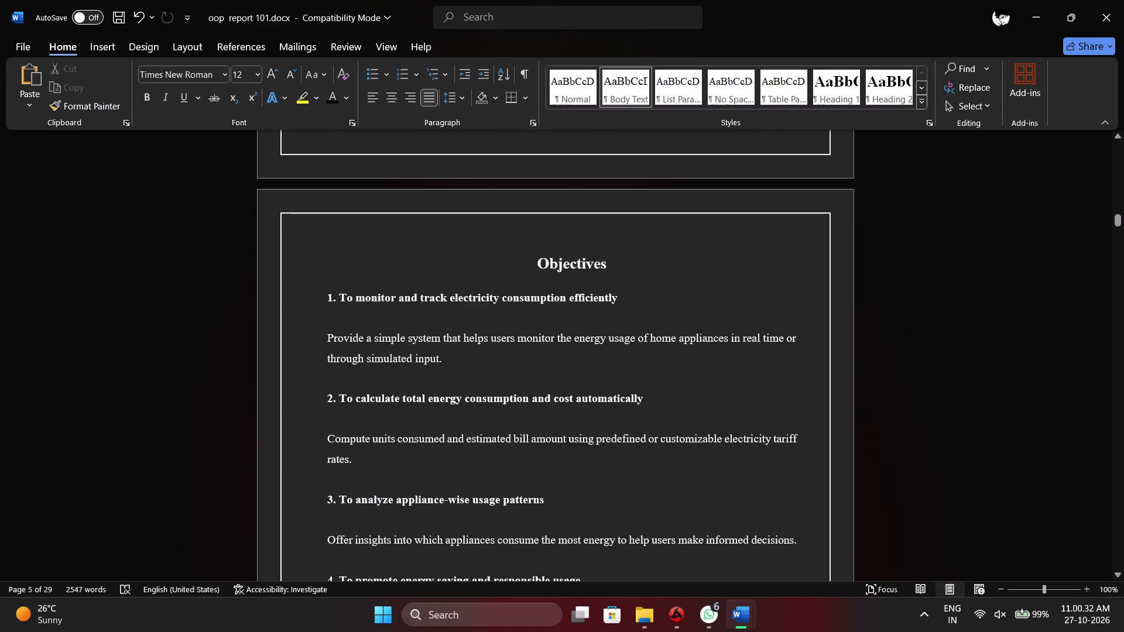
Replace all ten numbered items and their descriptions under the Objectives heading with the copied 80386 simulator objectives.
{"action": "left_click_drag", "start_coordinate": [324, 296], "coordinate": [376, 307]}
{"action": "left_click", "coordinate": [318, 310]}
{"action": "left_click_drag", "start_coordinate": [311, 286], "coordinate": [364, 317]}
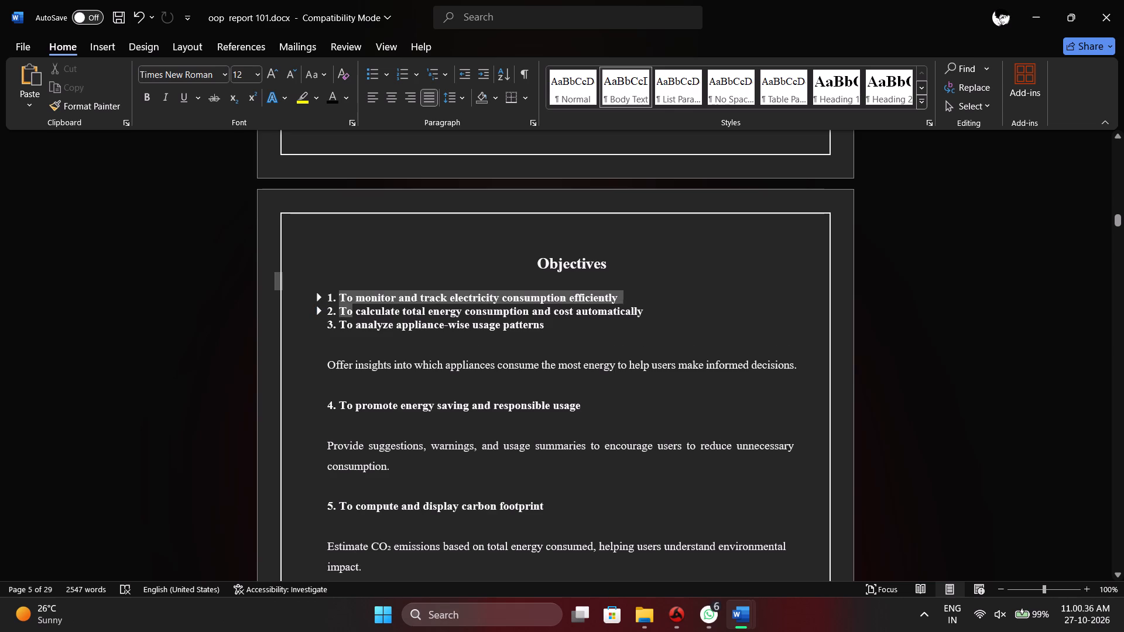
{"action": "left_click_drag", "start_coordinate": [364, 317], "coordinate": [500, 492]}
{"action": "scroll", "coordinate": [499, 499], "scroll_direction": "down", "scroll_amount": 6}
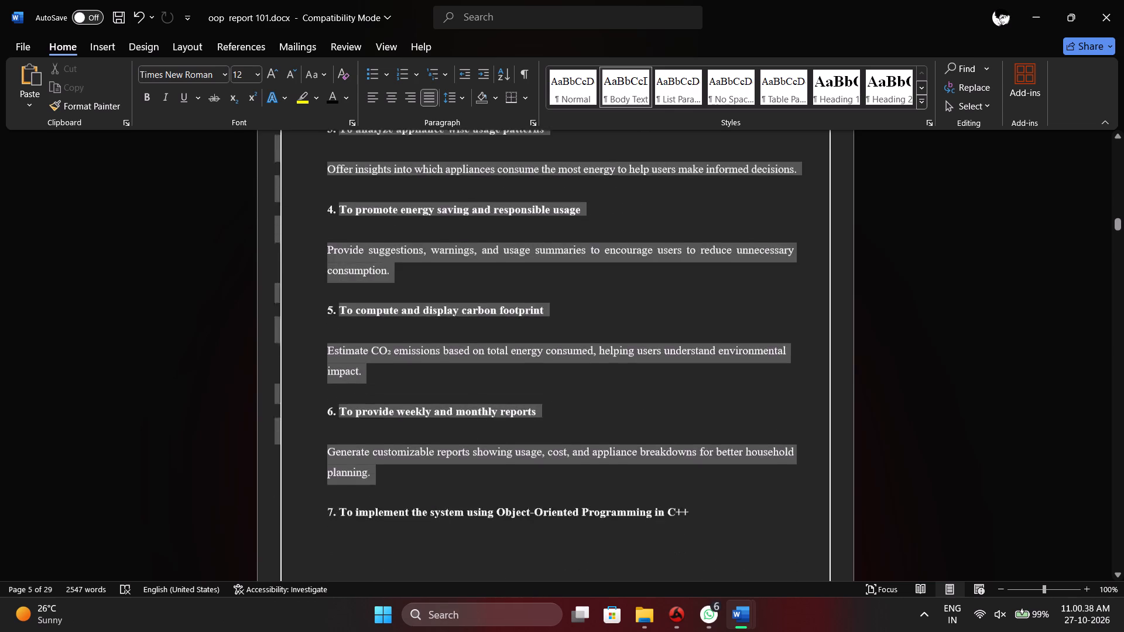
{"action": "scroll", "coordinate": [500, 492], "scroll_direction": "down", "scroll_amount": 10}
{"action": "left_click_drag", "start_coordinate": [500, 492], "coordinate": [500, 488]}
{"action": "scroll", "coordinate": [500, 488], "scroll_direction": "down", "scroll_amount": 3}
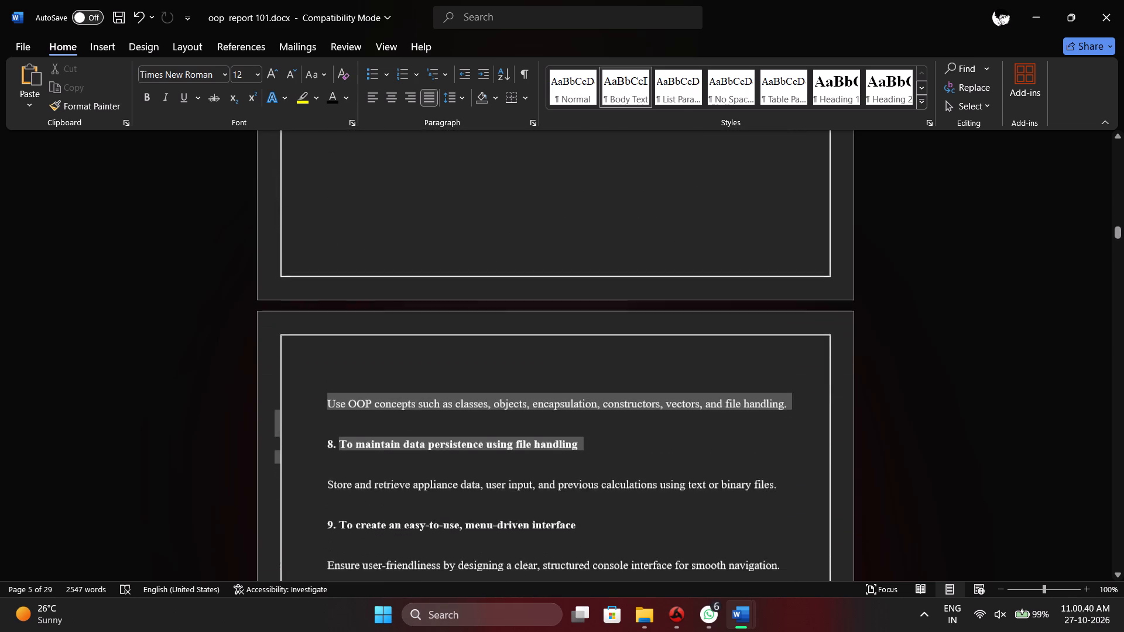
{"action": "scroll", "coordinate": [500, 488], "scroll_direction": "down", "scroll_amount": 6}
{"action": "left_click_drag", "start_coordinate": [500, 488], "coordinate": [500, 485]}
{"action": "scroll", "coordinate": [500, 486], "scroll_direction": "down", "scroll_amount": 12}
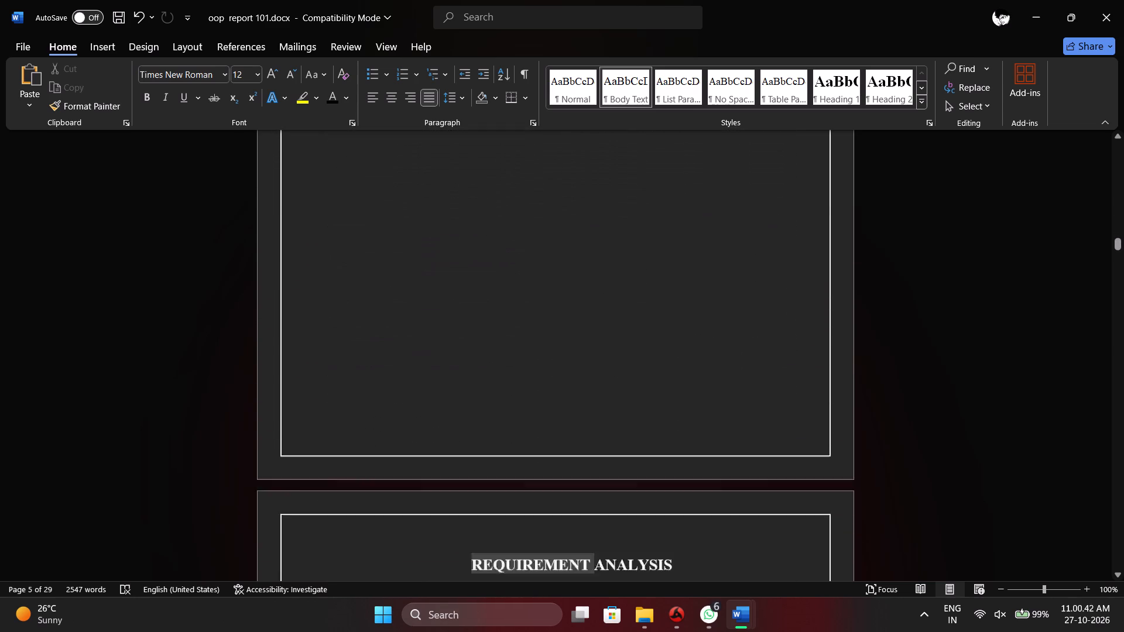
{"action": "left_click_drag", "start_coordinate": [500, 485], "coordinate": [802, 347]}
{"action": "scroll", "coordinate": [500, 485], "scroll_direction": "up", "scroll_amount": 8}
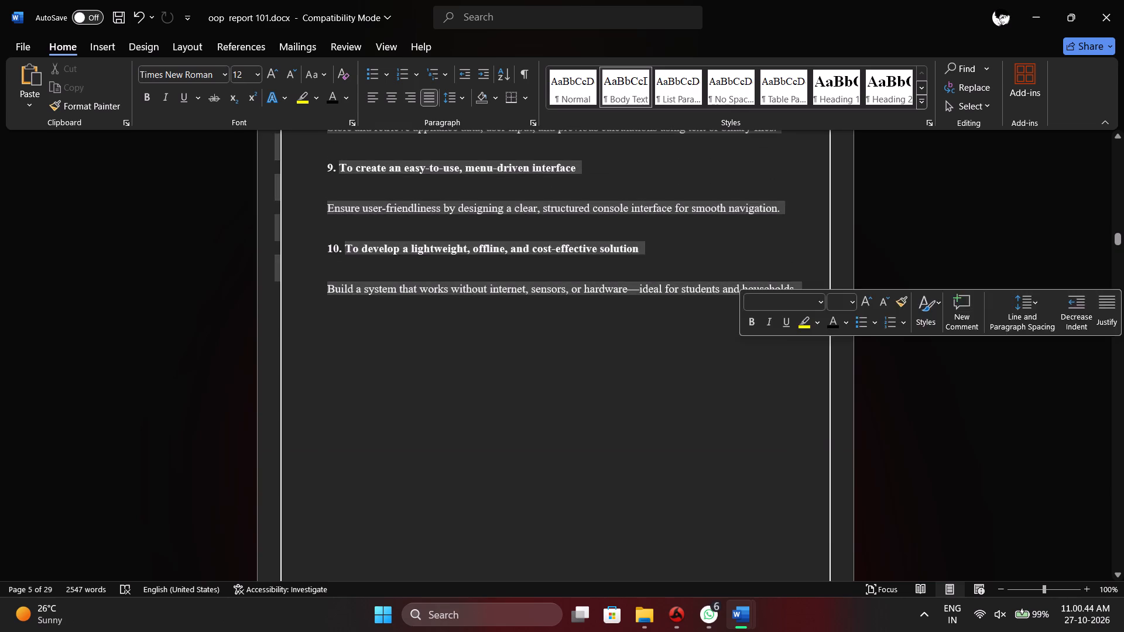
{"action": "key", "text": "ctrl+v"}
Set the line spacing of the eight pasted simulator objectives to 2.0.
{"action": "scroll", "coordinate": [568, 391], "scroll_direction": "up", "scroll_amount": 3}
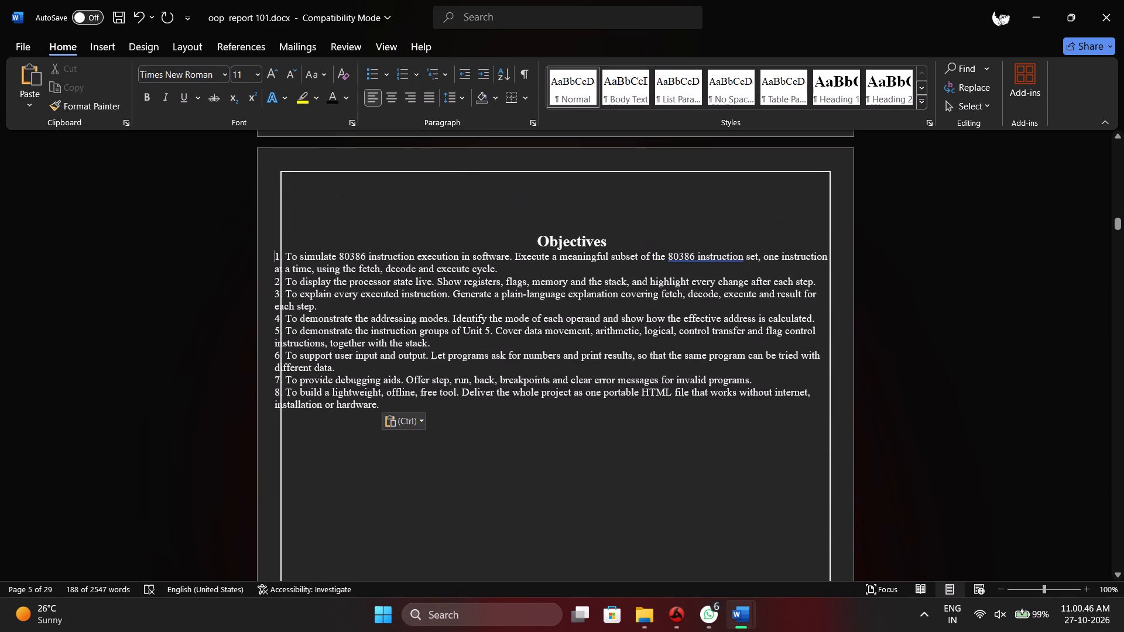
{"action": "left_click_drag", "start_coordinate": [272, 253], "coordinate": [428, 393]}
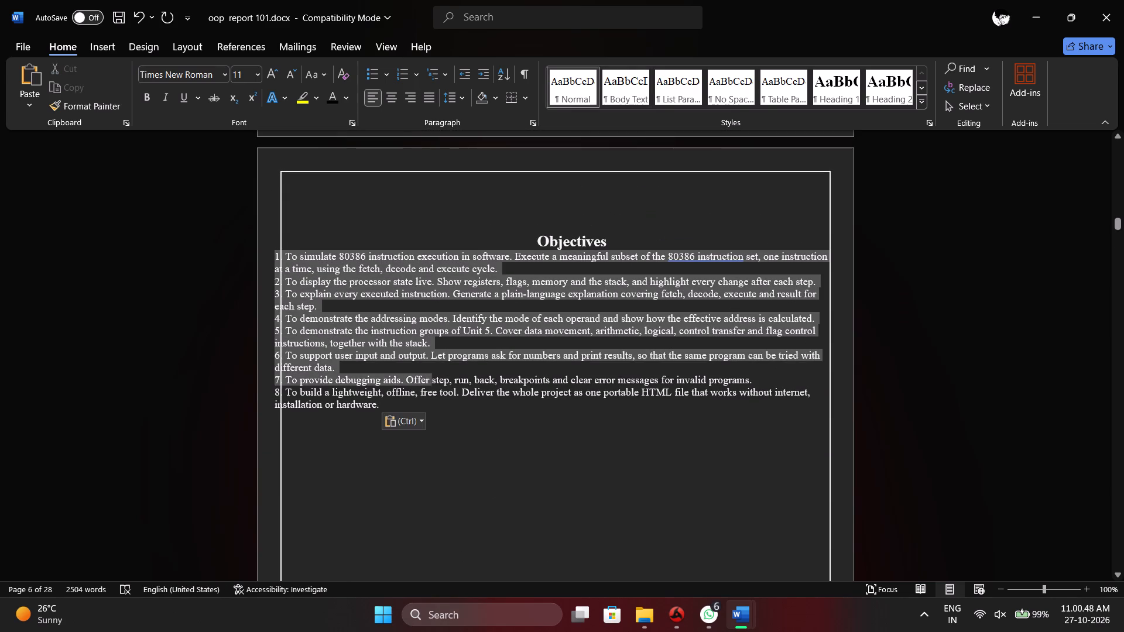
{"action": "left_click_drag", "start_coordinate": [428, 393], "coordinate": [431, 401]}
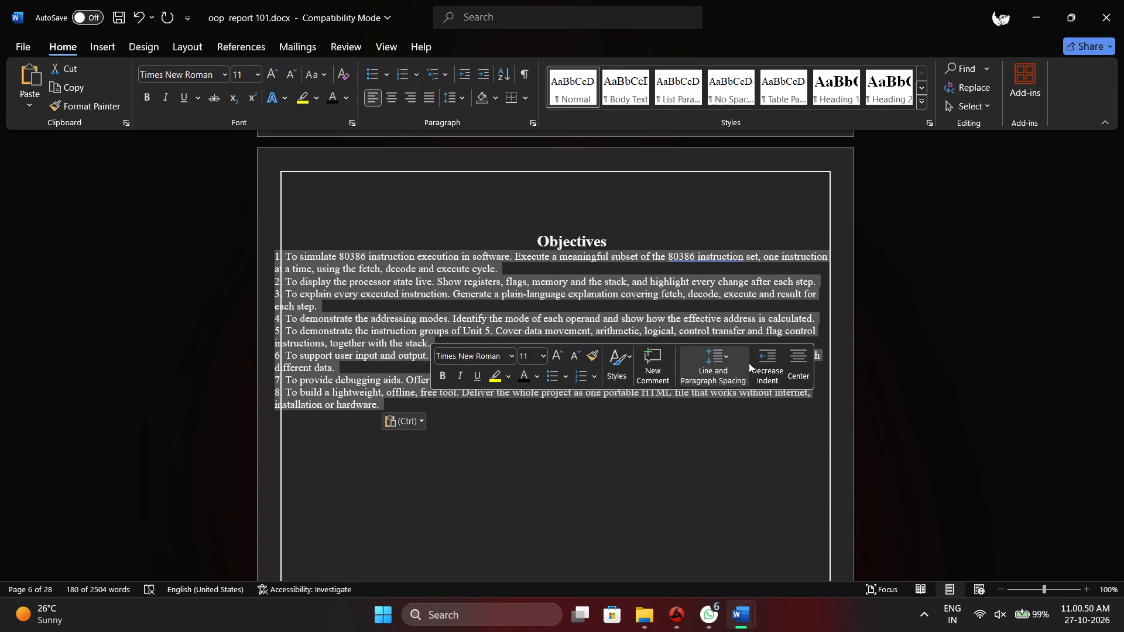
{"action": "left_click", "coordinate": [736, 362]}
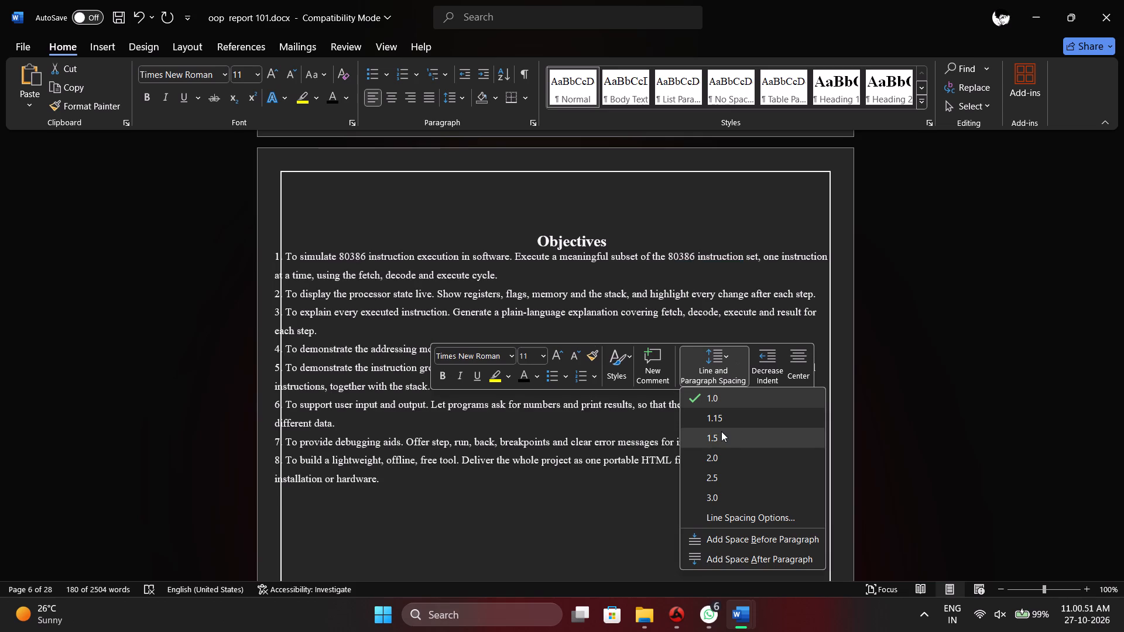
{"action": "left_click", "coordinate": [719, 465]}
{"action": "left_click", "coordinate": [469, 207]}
Review the Introduction, switch to the 80386_Simulator_Report_OOP_Format document, and examine the Introduction and Objectives layout in Document1.
{"action": "scroll", "coordinate": [527, 386], "scroll_direction": "up", "scroll_amount": 5}
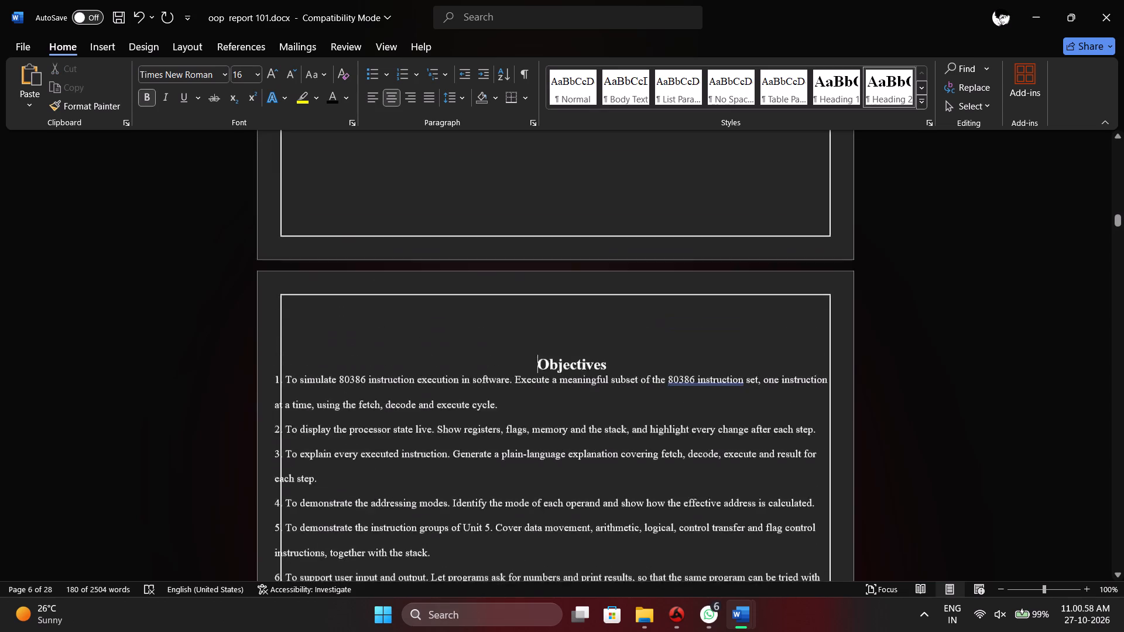
{"action": "scroll", "coordinate": [527, 386], "scroll_direction": "up", "scroll_amount": 16}
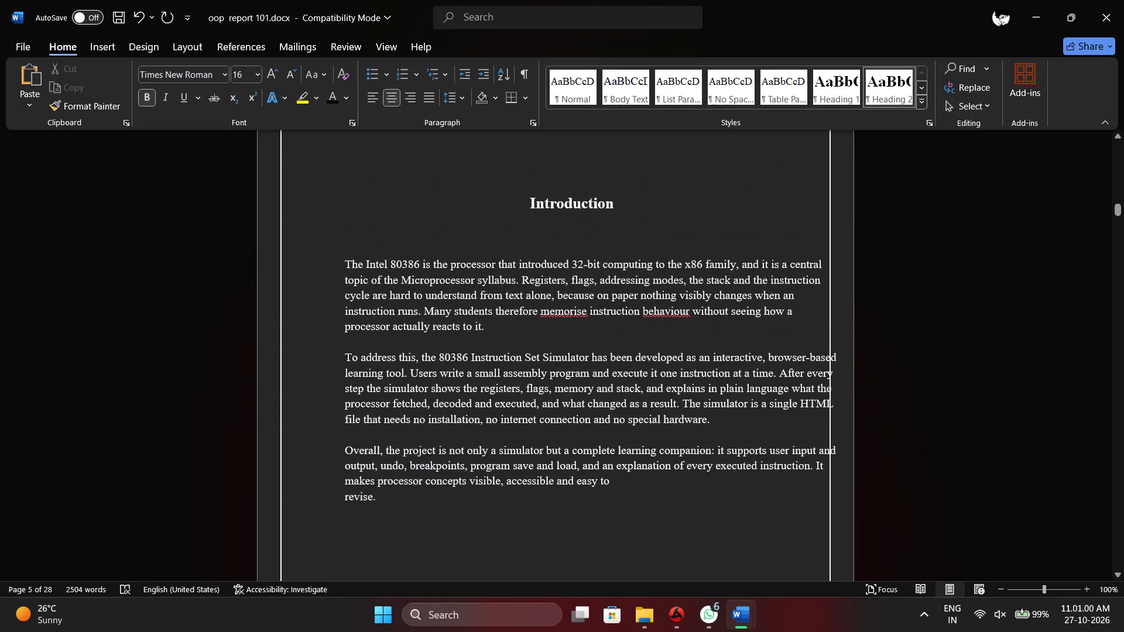
{"action": "double_click", "coordinate": [502, 307]}
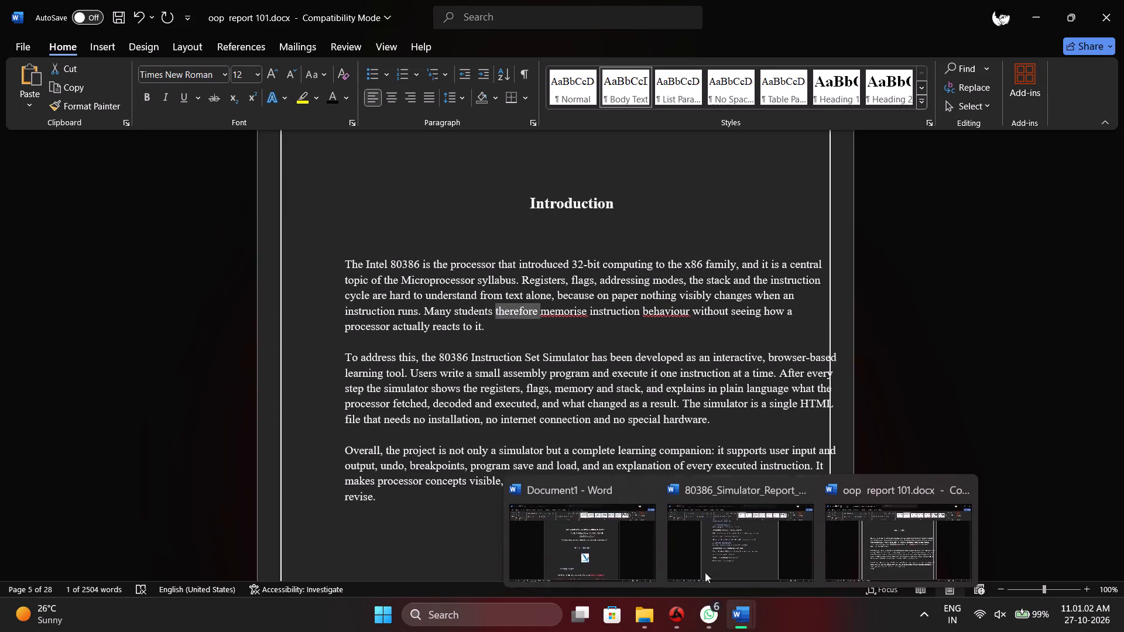
{"action": "left_click", "coordinate": [691, 555]}
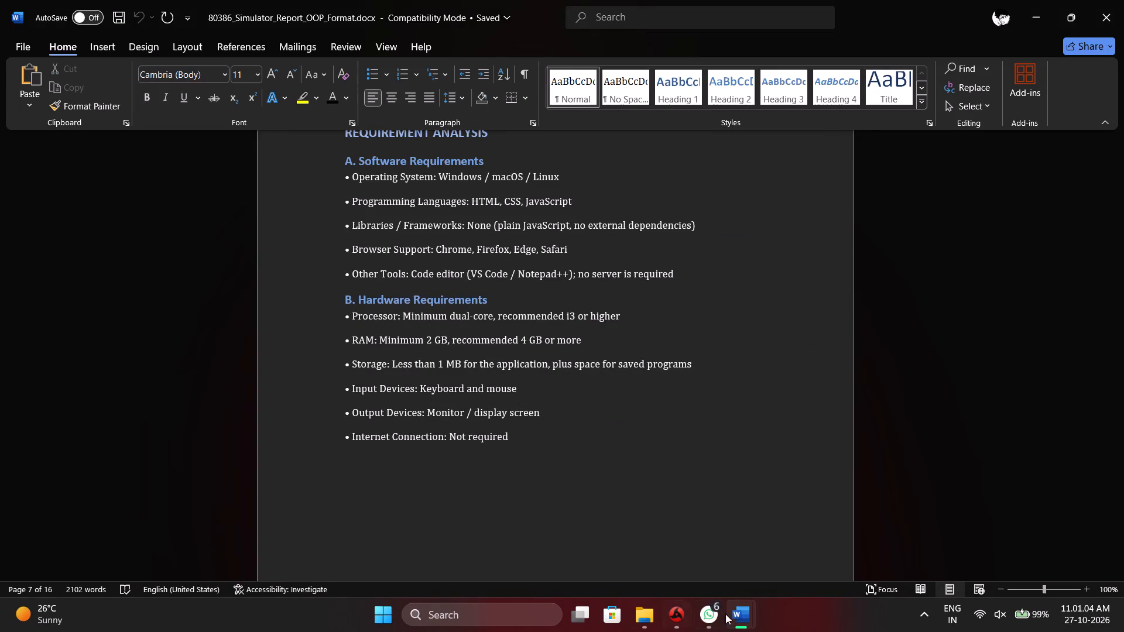
{"action": "left_click", "coordinate": [623, 538]}
{"action": "scroll", "coordinate": [622, 537], "scroll_direction": "down", "scroll_amount": 18}
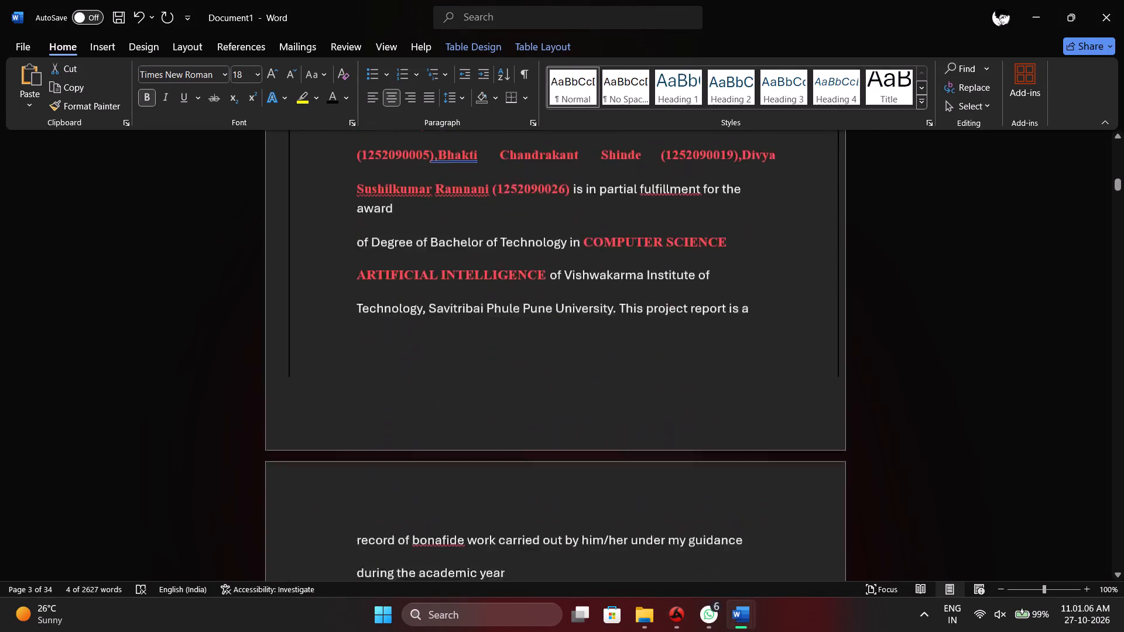
{"action": "scroll", "coordinate": [585, 486], "scroll_direction": "down", "scroll_amount": 18}
{"action": "scroll", "coordinate": [585, 486], "scroll_direction": "up", "scroll_amount": 1}
{"action": "scroll", "coordinate": [585, 486], "scroll_direction": "down", "scroll_amount": 9}
{"action": "scroll", "coordinate": [585, 486], "scroll_direction": "up", "scroll_amount": 1}
{"action": "scroll", "coordinate": [585, 486], "scroll_direction": "down", "scroll_amount": 15}
{"action": "scroll", "coordinate": [585, 485], "scroll_direction": "up", "scroll_amount": 1}
{"action": "scroll", "coordinate": [585, 485], "scroll_direction": "down", "scroll_amount": 2}
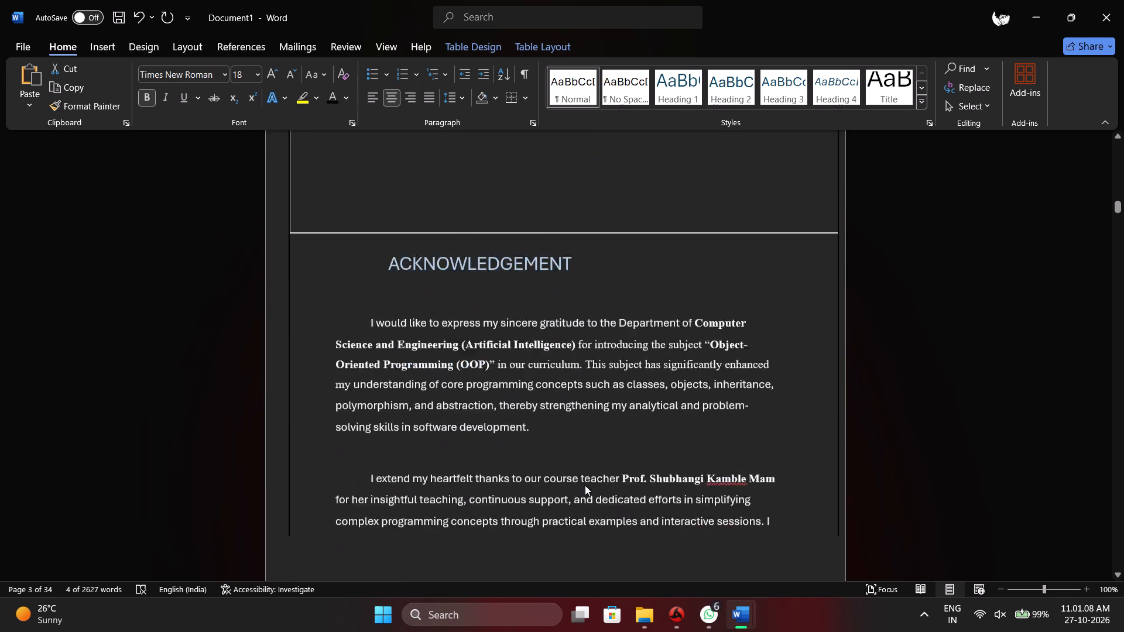
{"action": "scroll", "coordinate": [585, 485], "scroll_direction": "down", "scroll_amount": 8}
{"action": "scroll", "coordinate": [585, 485], "scroll_direction": "up", "scroll_amount": 1}
{"action": "scroll", "coordinate": [585, 485], "scroll_direction": "down", "scroll_amount": 20}
{"action": "scroll", "coordinate": [585, 485], "scroll_direction": "down", "scroll_amount": 12}
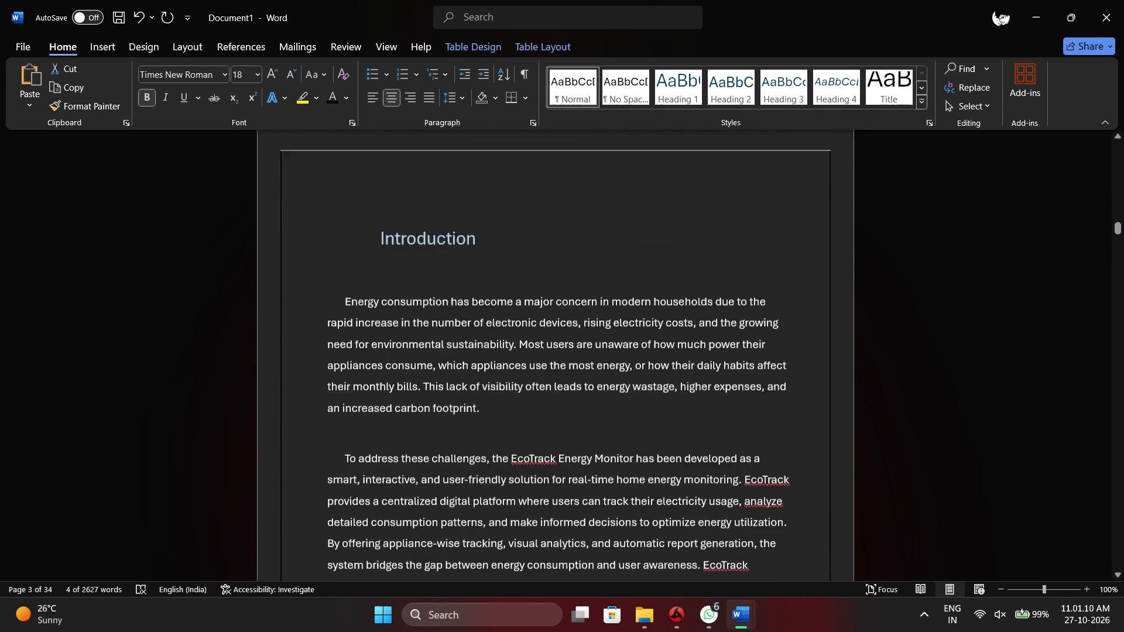
{"action": "scroll", "coordinate": [585, 485], "scroll_direction": "down", "scroll_amount": 19}
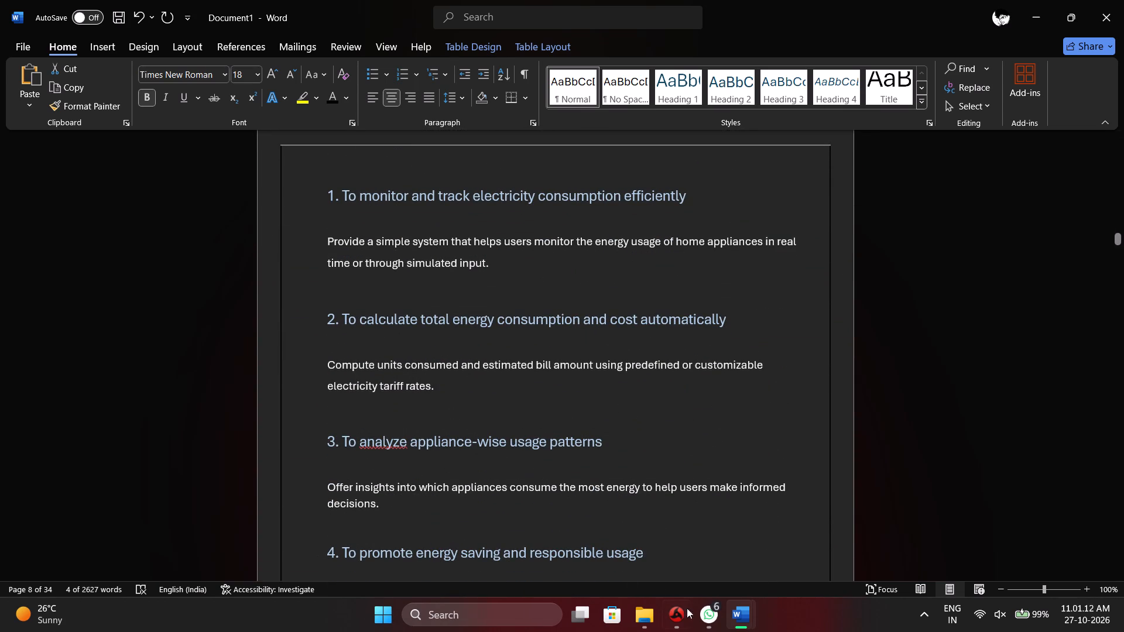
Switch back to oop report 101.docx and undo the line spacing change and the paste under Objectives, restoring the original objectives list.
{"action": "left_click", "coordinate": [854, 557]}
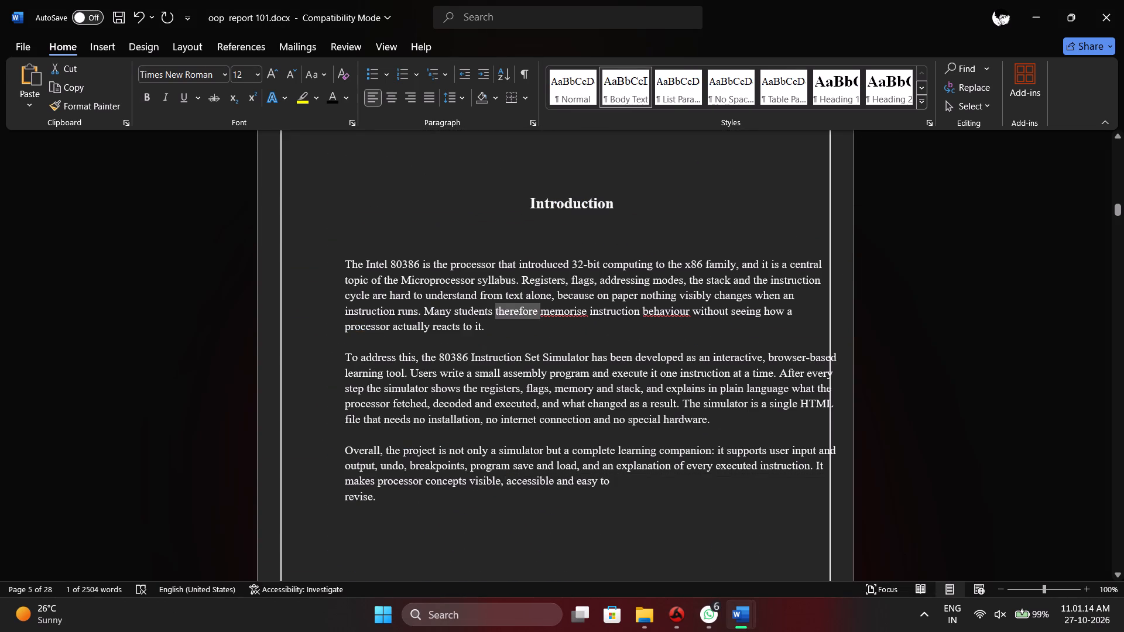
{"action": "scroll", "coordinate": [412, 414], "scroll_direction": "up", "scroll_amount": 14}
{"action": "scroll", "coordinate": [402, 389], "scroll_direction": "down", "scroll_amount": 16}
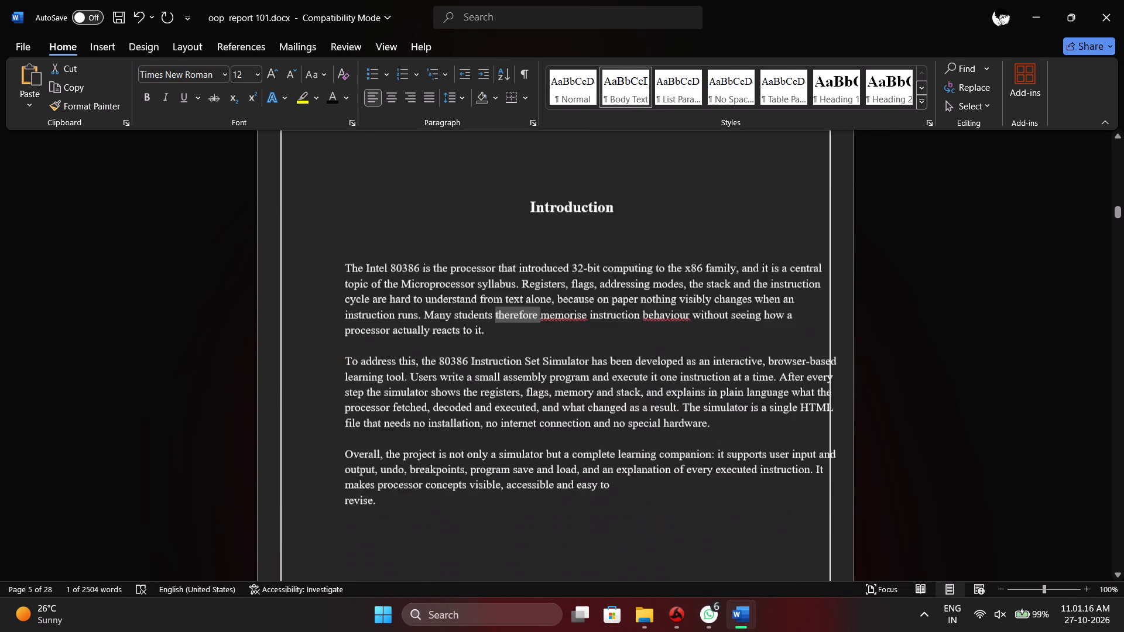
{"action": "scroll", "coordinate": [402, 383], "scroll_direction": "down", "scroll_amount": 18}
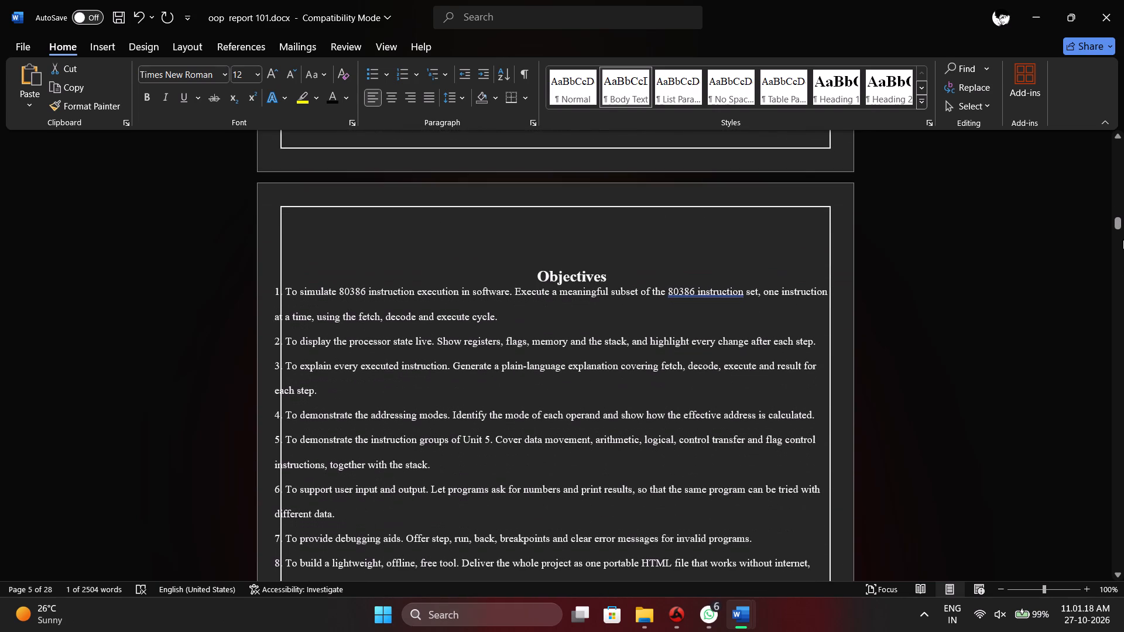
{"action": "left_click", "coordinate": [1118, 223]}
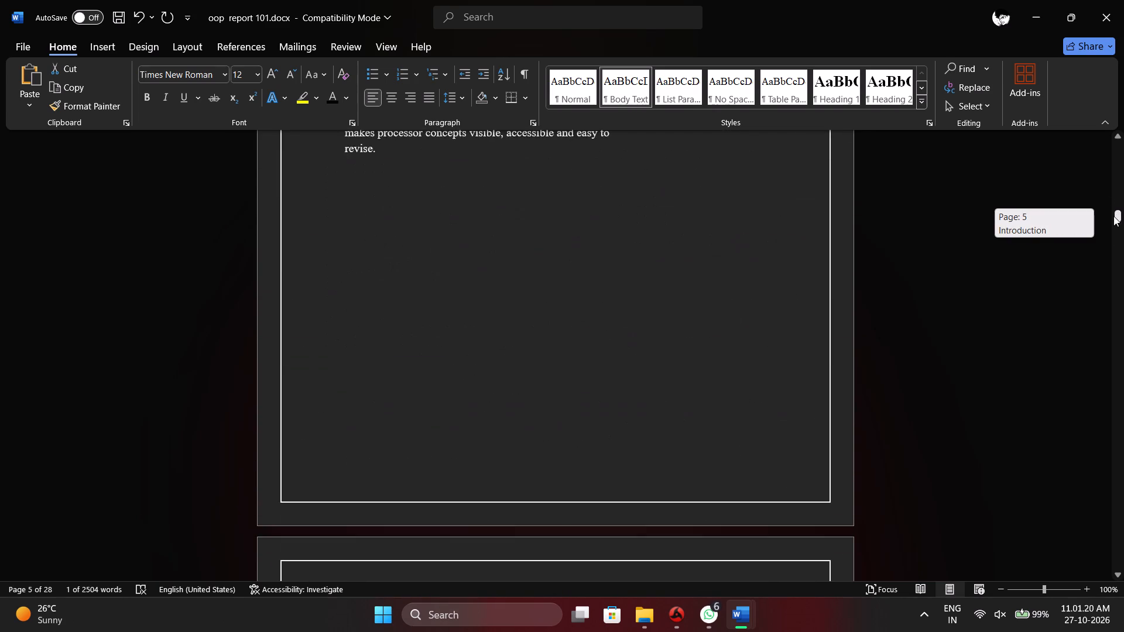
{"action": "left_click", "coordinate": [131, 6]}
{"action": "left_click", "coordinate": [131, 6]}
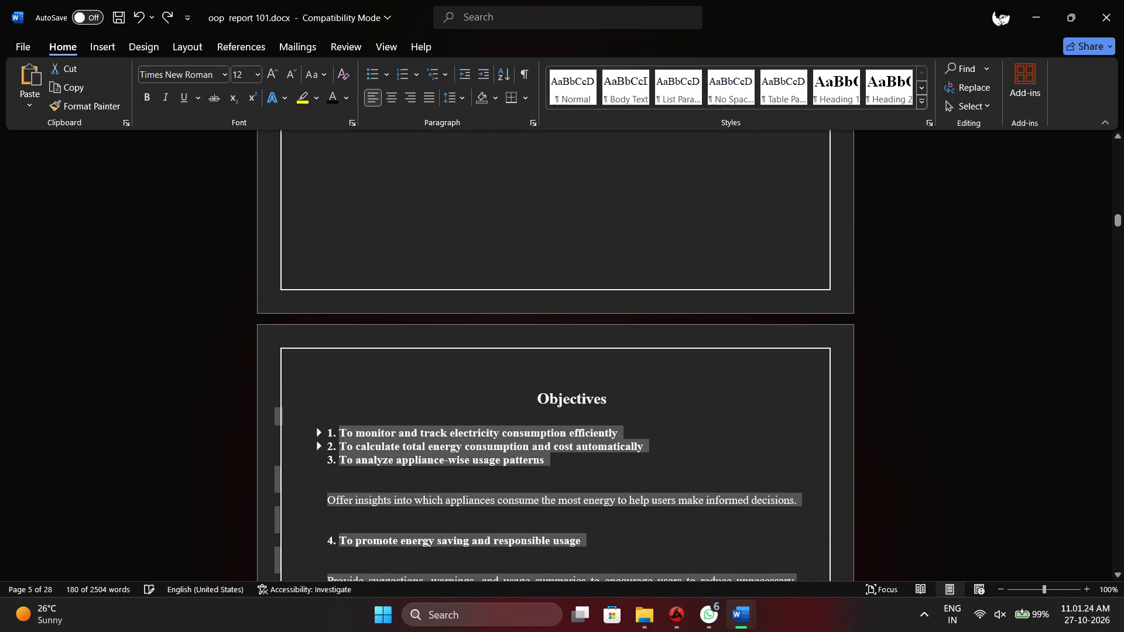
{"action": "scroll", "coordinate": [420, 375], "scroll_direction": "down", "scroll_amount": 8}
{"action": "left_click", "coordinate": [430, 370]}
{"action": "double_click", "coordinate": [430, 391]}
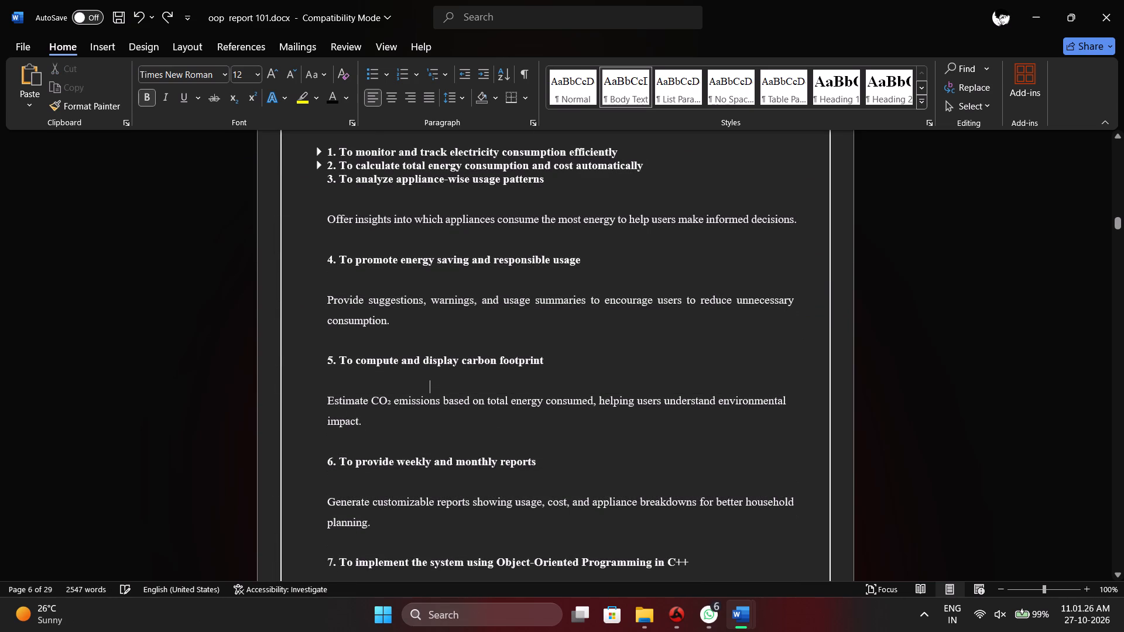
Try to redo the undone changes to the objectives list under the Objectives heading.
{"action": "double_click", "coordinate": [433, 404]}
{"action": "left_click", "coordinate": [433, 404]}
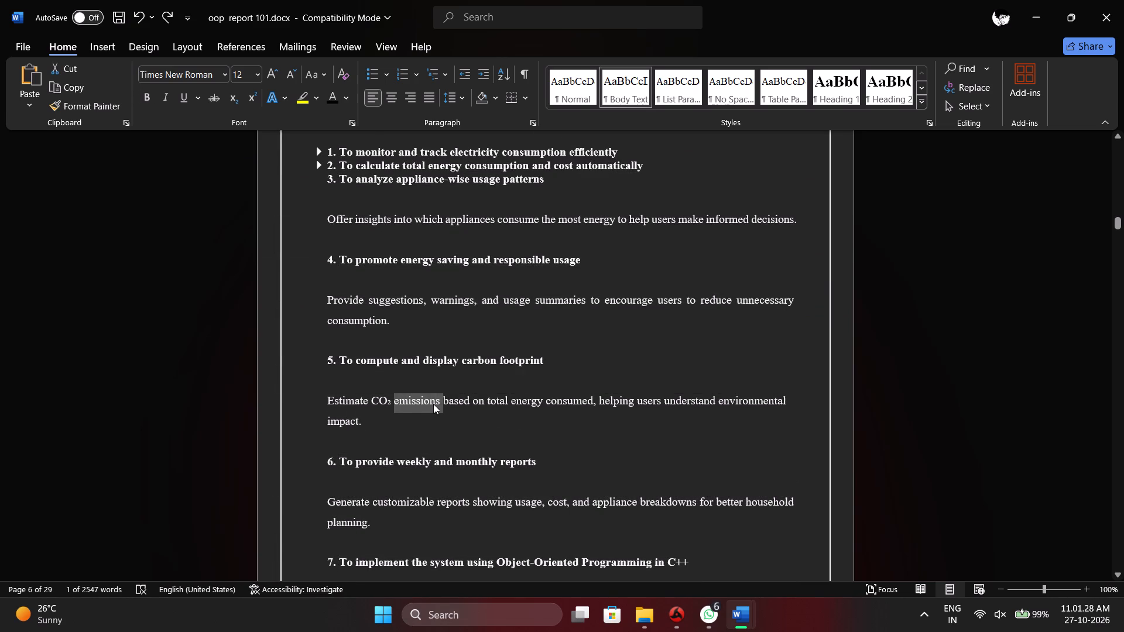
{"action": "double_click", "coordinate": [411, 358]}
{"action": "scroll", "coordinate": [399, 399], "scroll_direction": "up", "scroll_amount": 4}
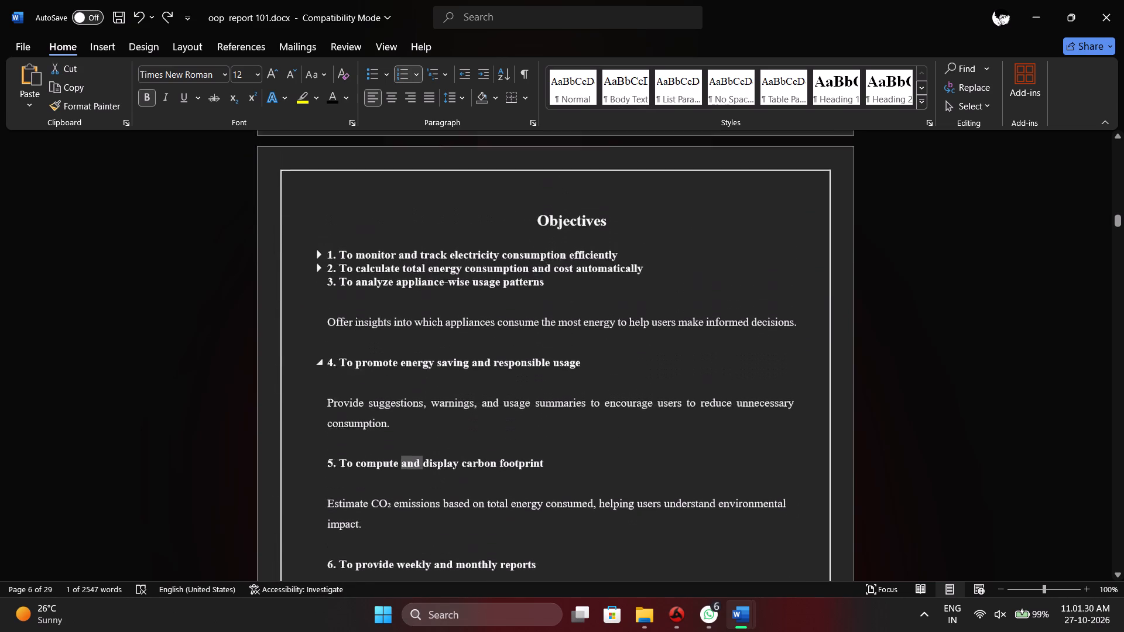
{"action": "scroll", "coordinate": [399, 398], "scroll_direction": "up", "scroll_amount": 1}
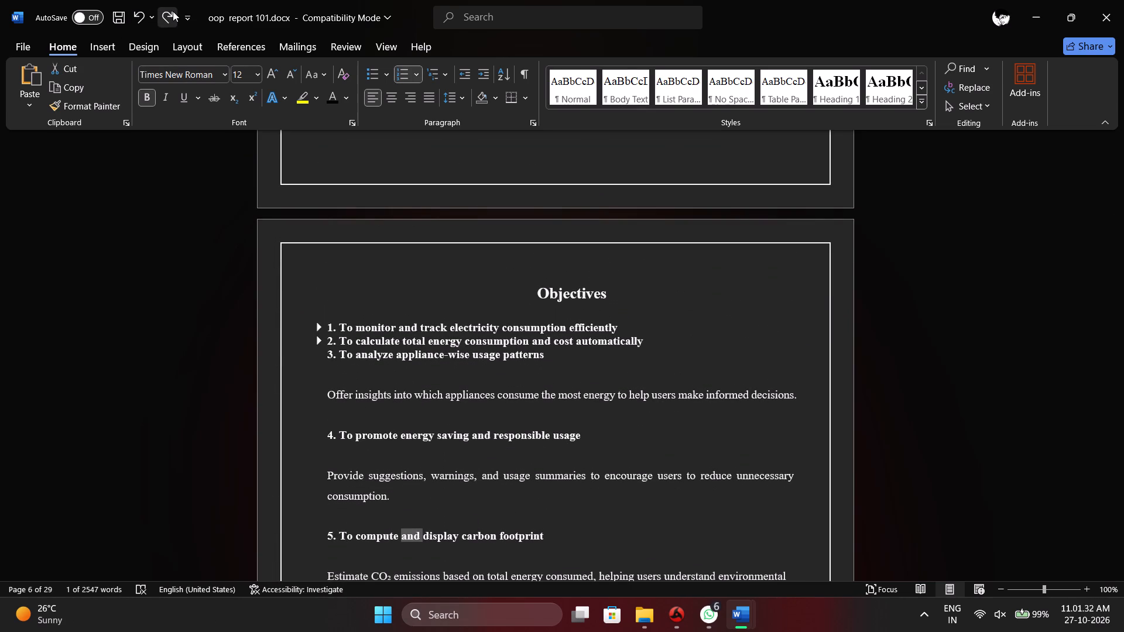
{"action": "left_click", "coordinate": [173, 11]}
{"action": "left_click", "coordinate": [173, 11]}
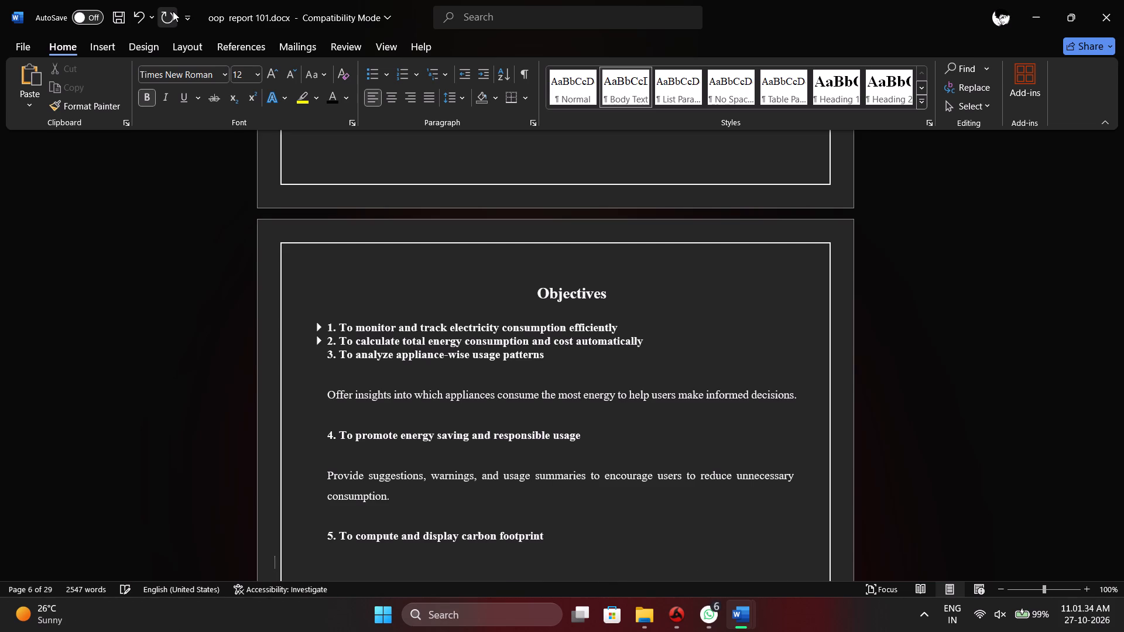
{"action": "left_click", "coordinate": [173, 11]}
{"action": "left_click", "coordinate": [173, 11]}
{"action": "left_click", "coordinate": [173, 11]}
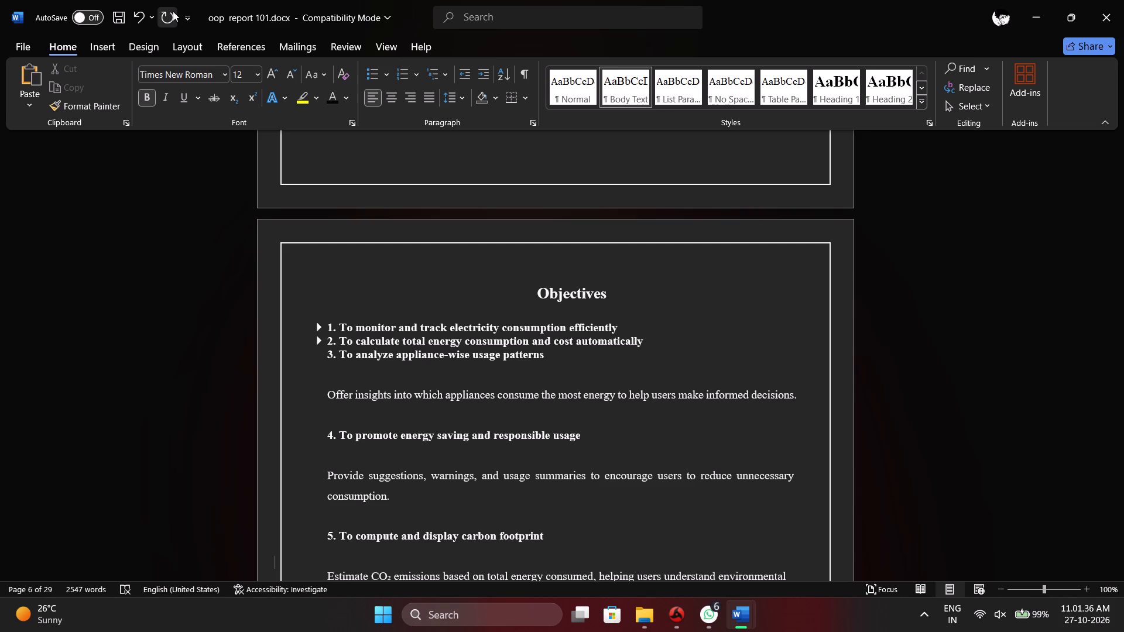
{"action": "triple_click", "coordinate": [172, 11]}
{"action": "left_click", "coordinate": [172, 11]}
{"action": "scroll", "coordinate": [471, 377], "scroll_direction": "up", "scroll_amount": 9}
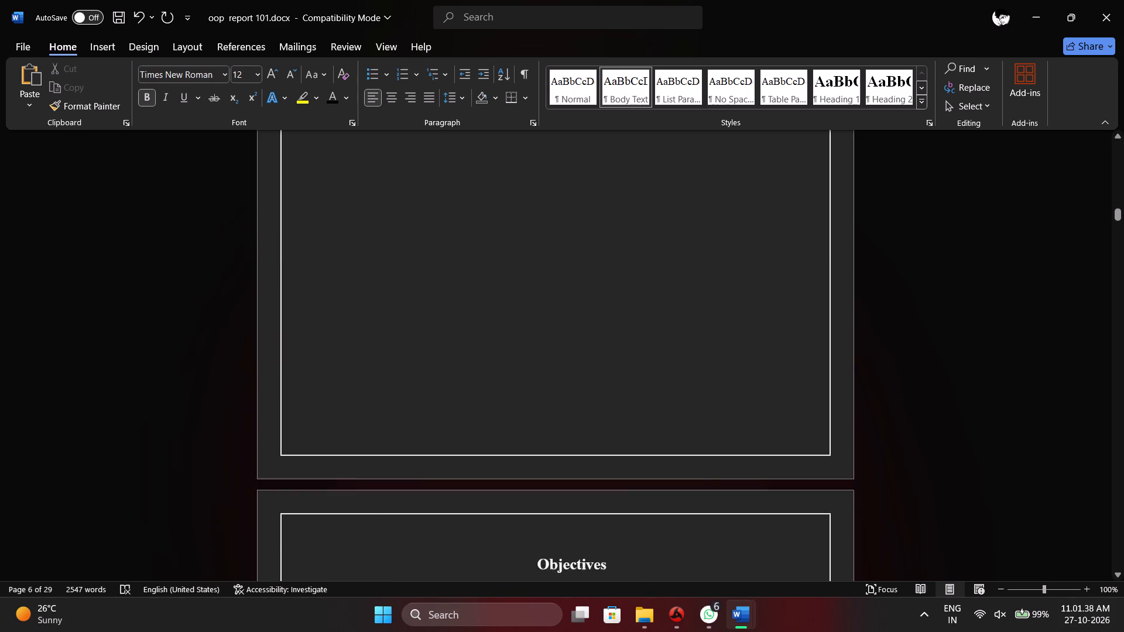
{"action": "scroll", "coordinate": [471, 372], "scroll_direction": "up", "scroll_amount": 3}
Delete all ten original objectives and their descriptions under the Objectives heading, including the leftover full stop.
{"action": "scroll", "coordinate": [471, 367], "scroll_direction": "down", "scroll_amount": 11}
{"action": "scroll", "coordinate": [259, 403], "scroll_direction": "down", "scroll_amount": 3}
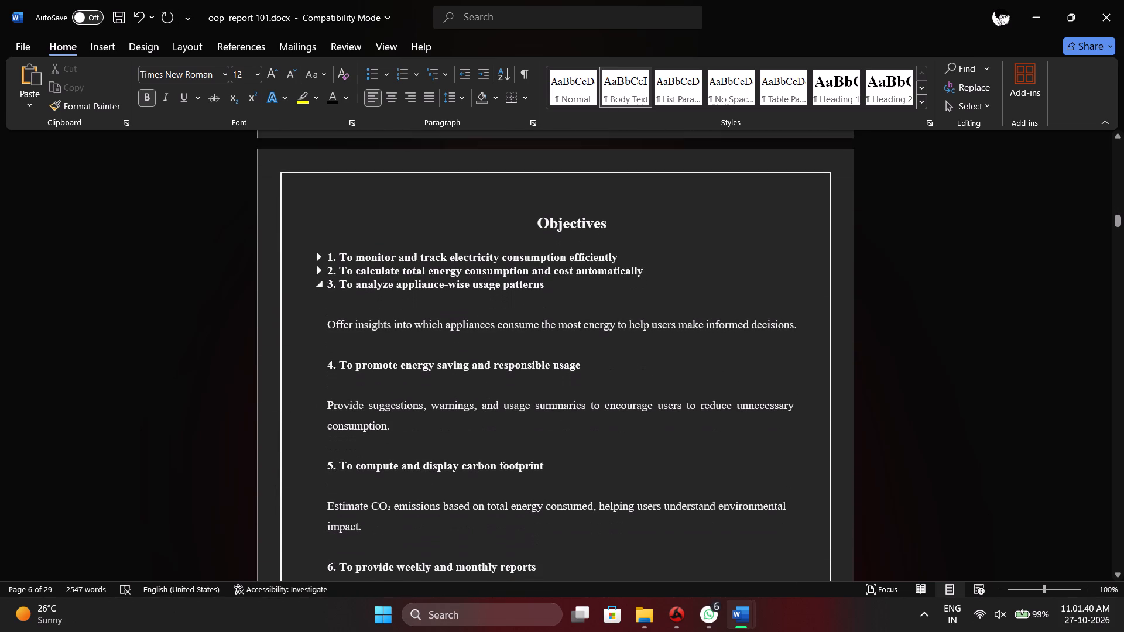
{"action": "left_click_drag", "start_coordinate": [316, 250], "coordinate": [452, 537]}
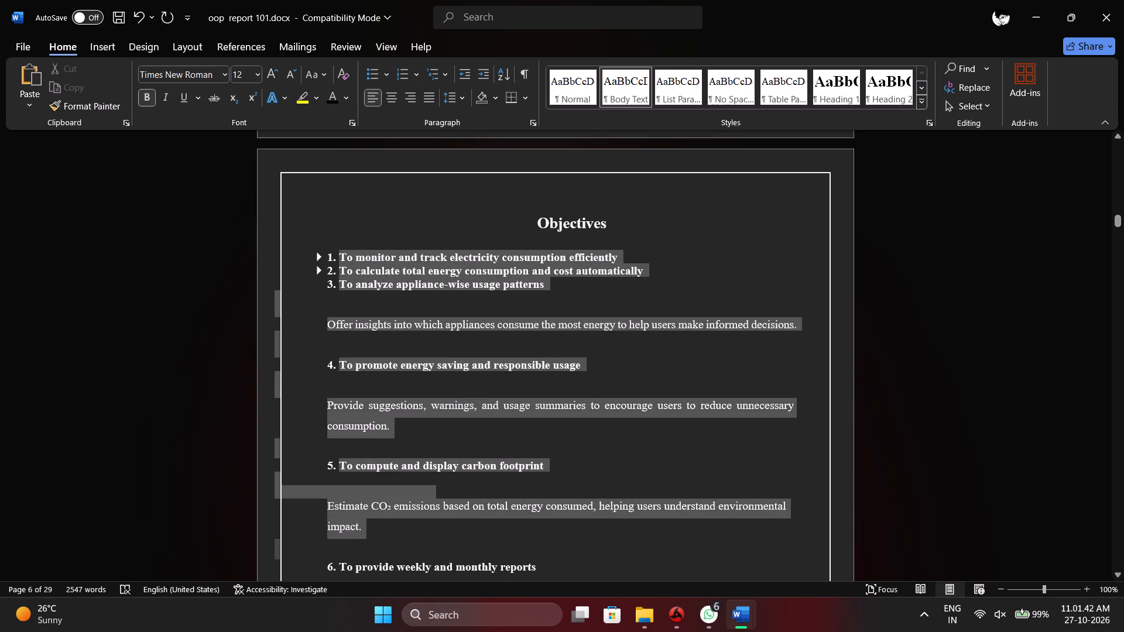
{"action": "left_click_drag", "start_coordinate": [452, 537], "coordinate": [451, 509]}
{"action": "scroll", "coordinate": [452, 534], "scroll_direction": "down", "scroll_amount": 18}
{"action": "scroll", "coordinate": [451, 509], "scroll_direction": "down", "scroll_amount": 4}
{"action": "left_click_drag", "start_coordinate": [451, 509], "coordinate": [778, 485]}
{"action": "scroll", "coordinate": [451, 509], "scroll_direction": "down", "scroll_amount": 1}
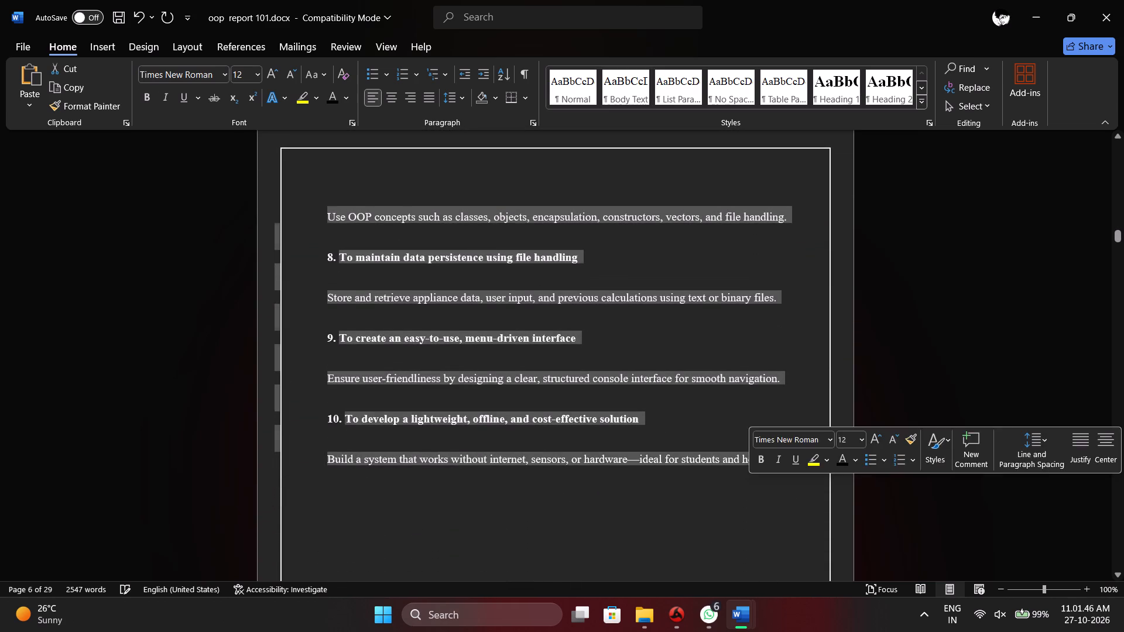
{"action": "key", "text": "BackSpace"}
{"action": "scroll", "coordinate": [445, 397], "scroll_direction": "up", "scroll_amount": 7}
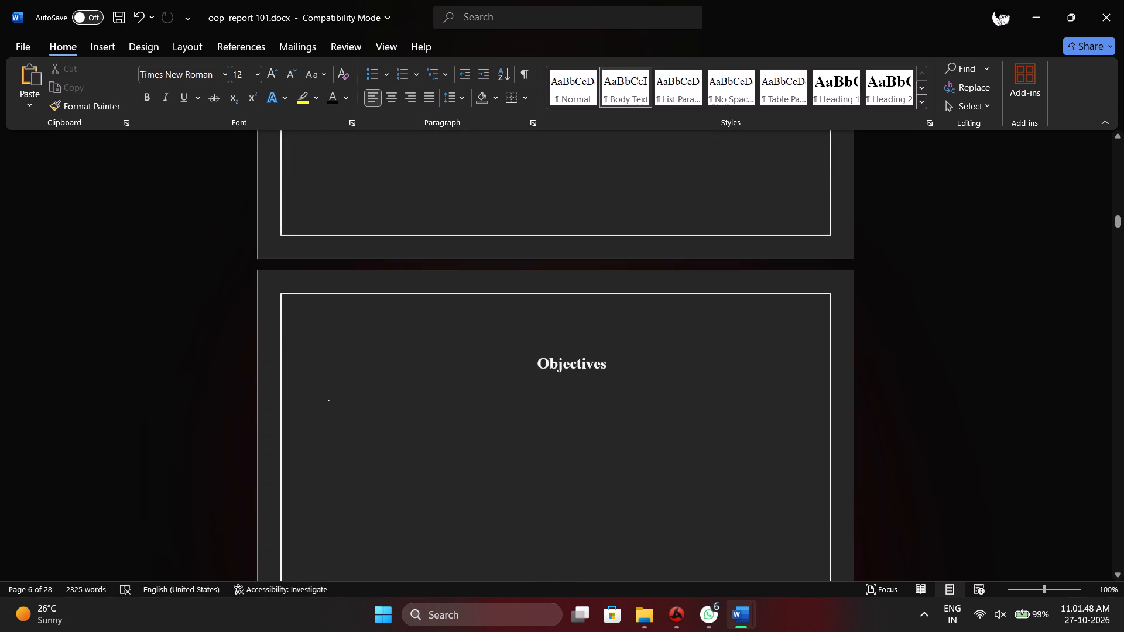
{"action": "left_click", "coordinate": [382, 400]}
{"action": "key", "text": "BackSpace"}
{"action": "key", "text": "BackSpace"}
Paste the copied eight 80386 simulator objectives under the Objectives heading, leaving blank space below the heading.
{"action": "key", "text": "Return"}
{"action": "key", "text": "Return"}
{"action": "key", "text": "BackSpace"}
{"action": "key", "text": "ctrl+v"}
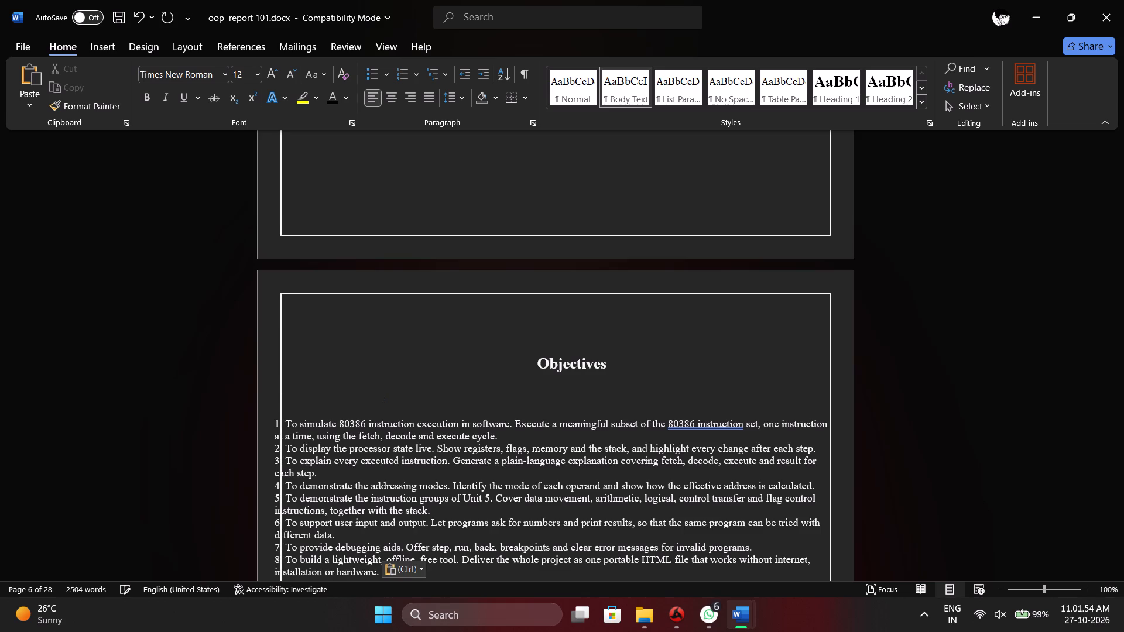
Set the eight pasted simulator objectives to font size 12 with 1.15 line spacing.
{"action": "left_click_drag", "start_coordinate": [273, 421], "coordinate": [478, 551]}
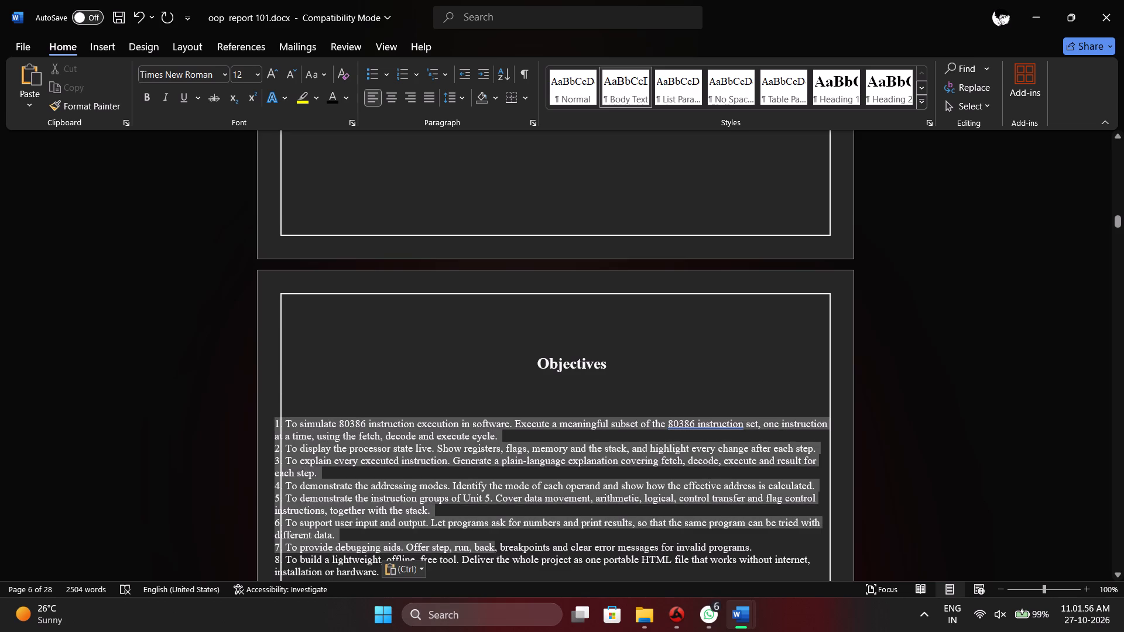
{"action": "left_click_drag", "start_coordinate": [478, 551], "coordinate": [601, 496]}
{"action": "scroll", "coordinate": [485, 545], "scroll_direction": "down", "scroll_amount": 3}
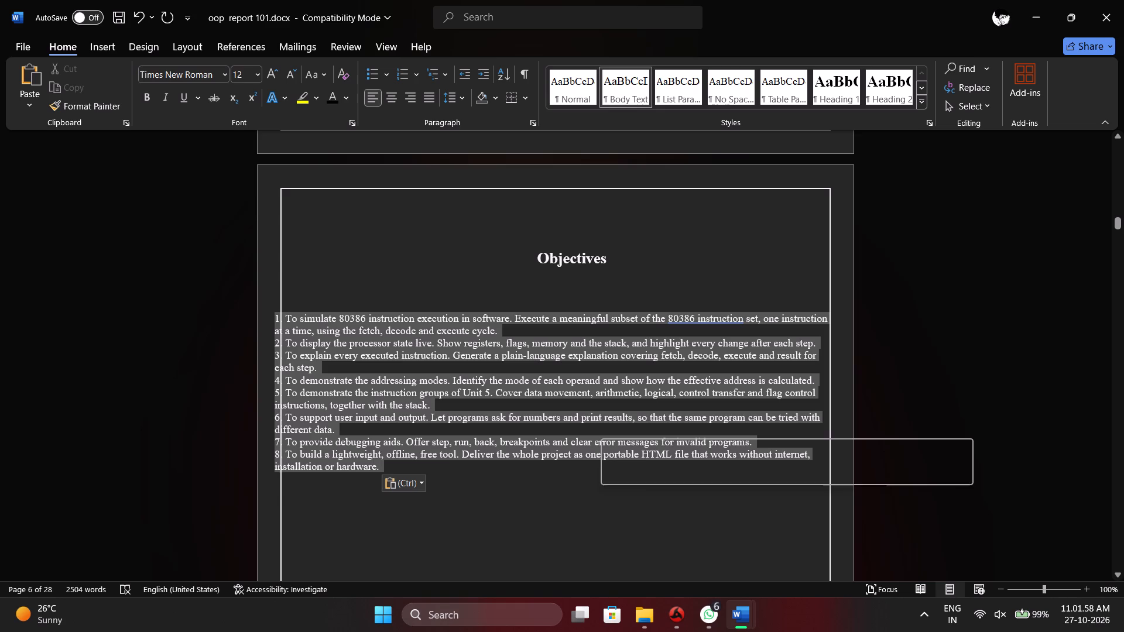
{"action": "left_click", "coordinate": [702, 449]}
{"action": "type", "text": "12"}
{"action": "key", "text": "Return"}
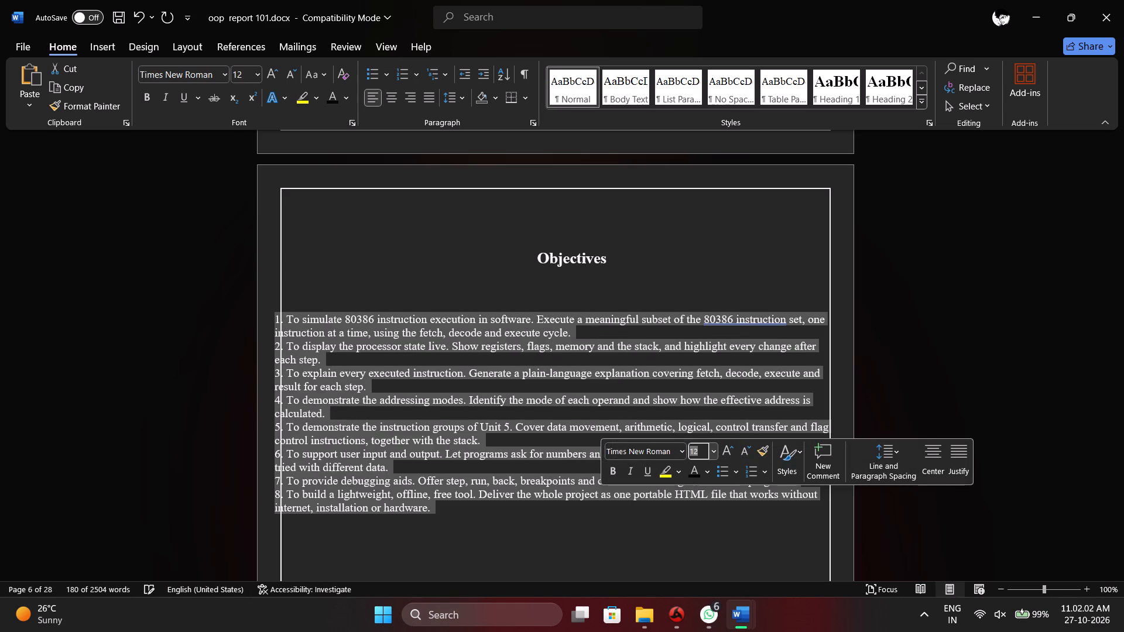
{"action": "left_click", "coordinate": [880, 459]}
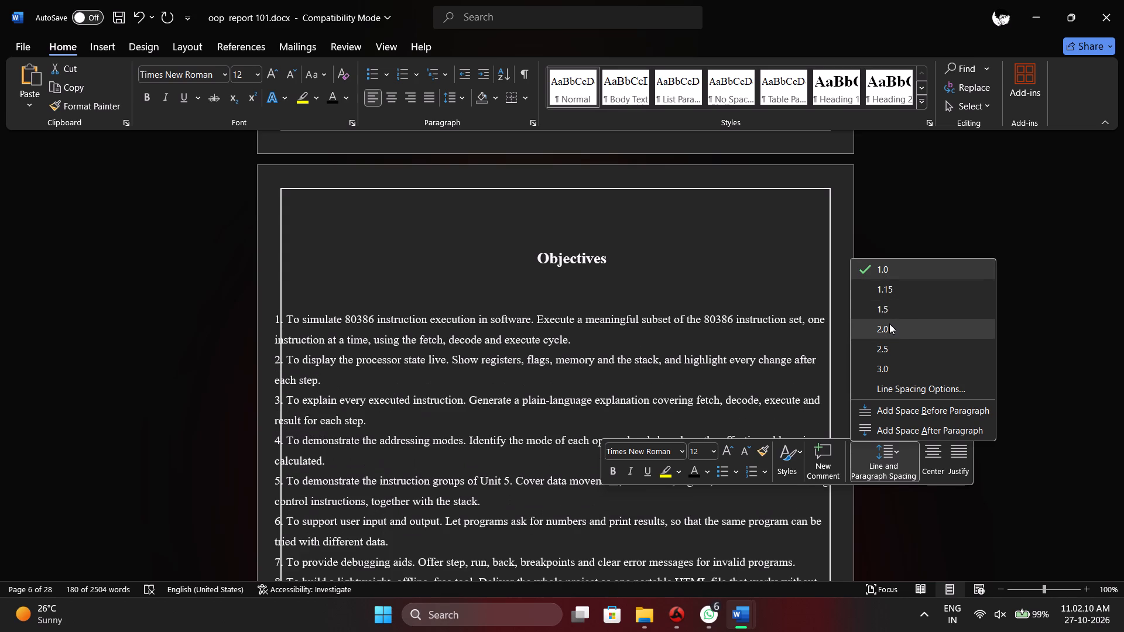
{"action": "left_click", "coordinate": [896, 288]}
{"action": "left_click", "coordinate": [727, 288]}
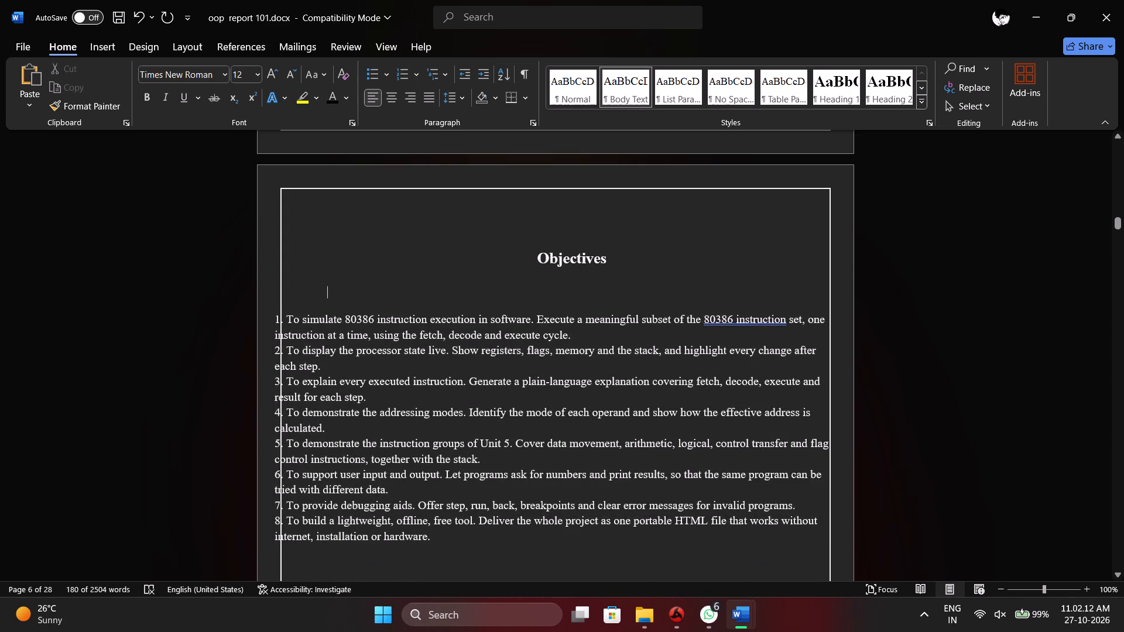
Justify the text of all eight simulator objectives.
{"action": "scroll", "coordinate": [520, 390], "scroll_direction": "up", "scroll_amount": 11}
{"action": "scroll", "coordinate": [520, 389], "scroll_direction": "down", "scroll_amount": 13}
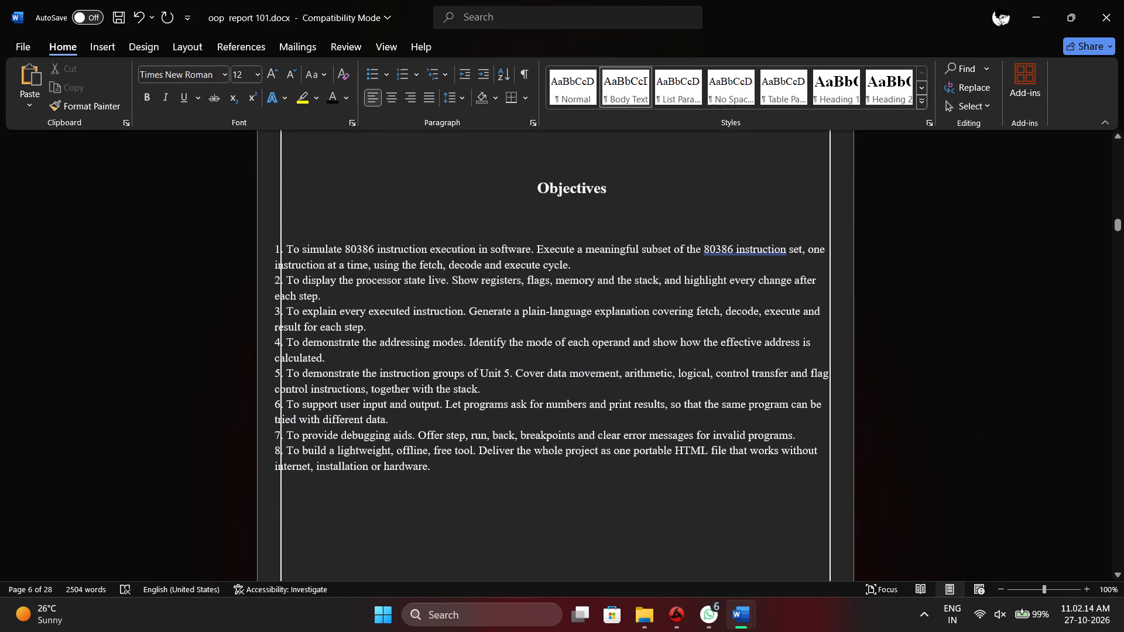
{"action": "left_click_drag", "start_coordinate": [265, 243], "coordinate": [462, 472]}
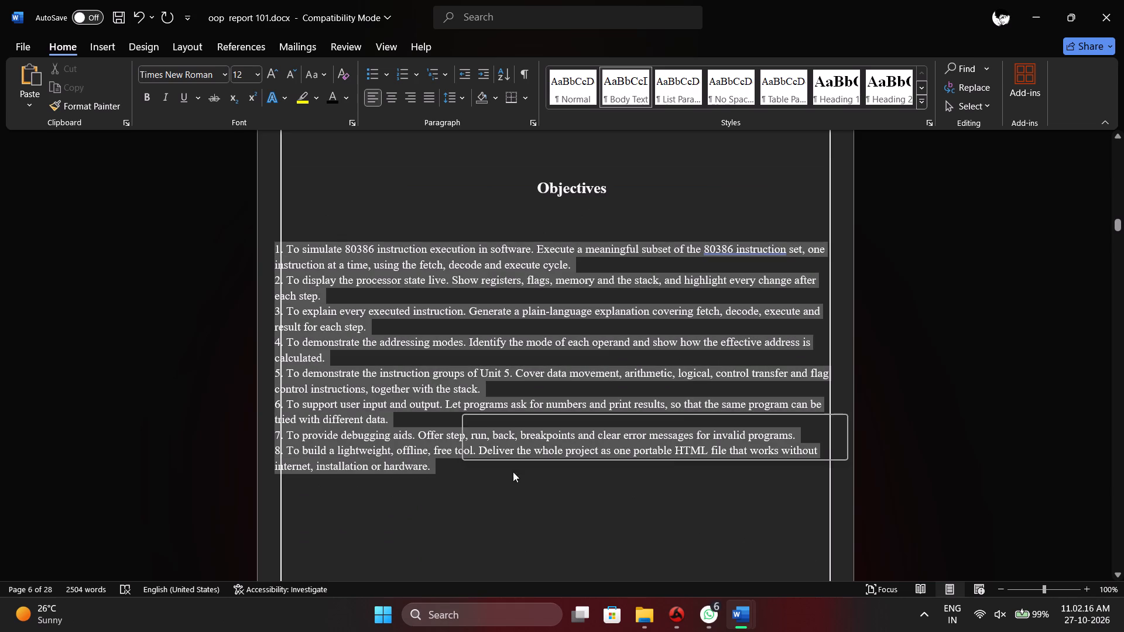
{"action": "left_click", "coordinate": [798, 436]}
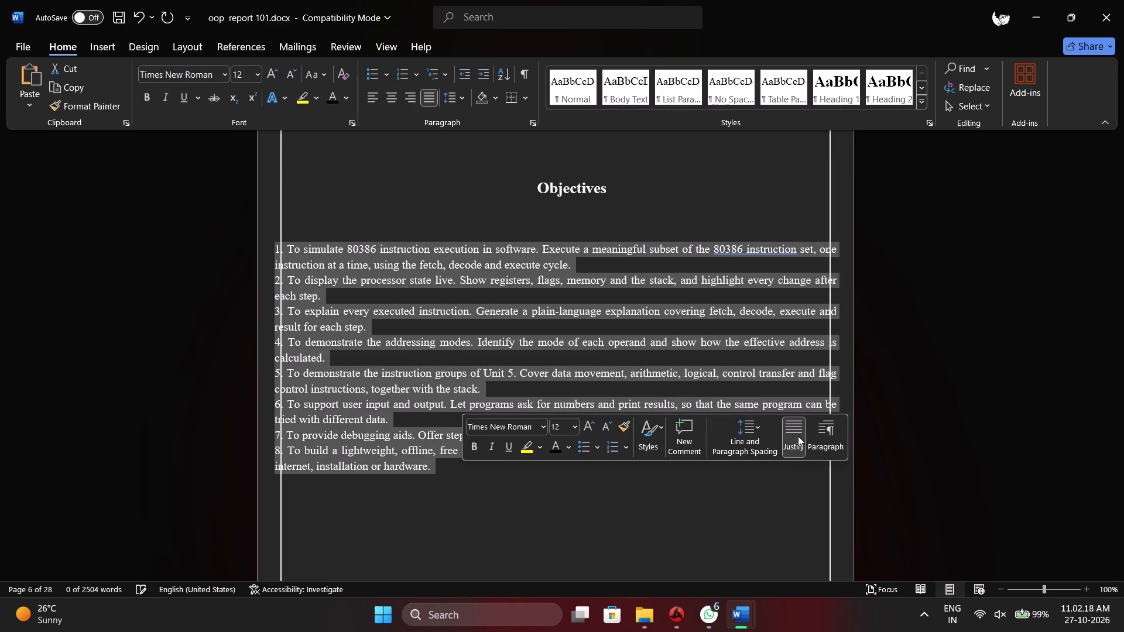
{"action": "left_click", "coordinate": [798, 436]}
{"action": "left_click", "coordinate": [798, 436]}
{"action": "left_click", "coordinate": [798, 435]}
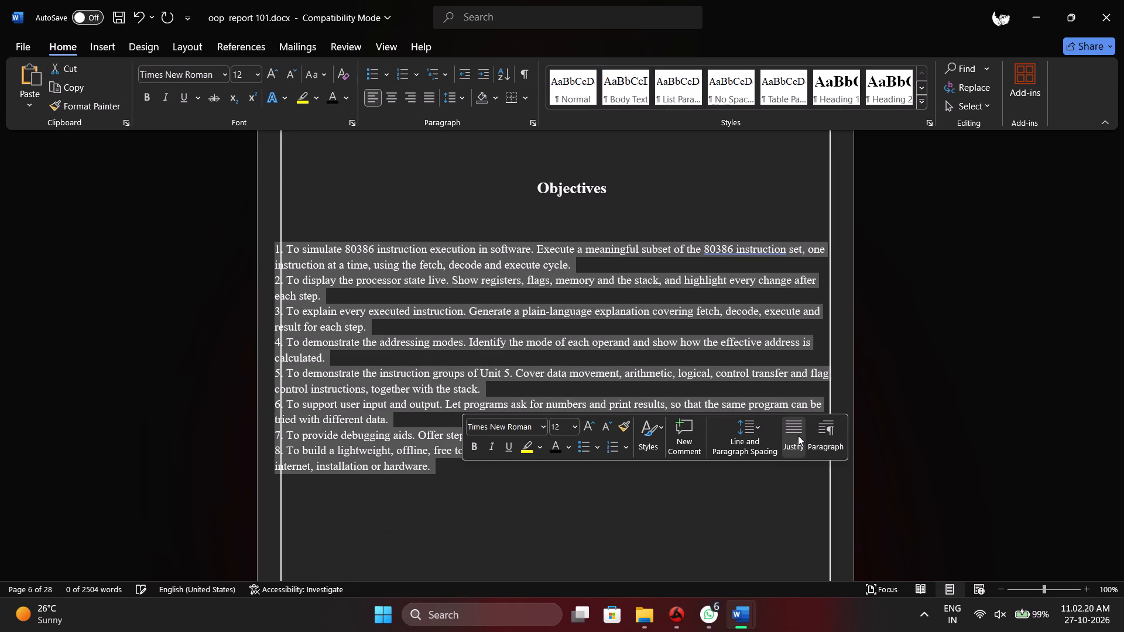
{"action": "left_click", "coordinate": [798, 435]}
{"action": "left_click", "coordinate": [811, 438]}
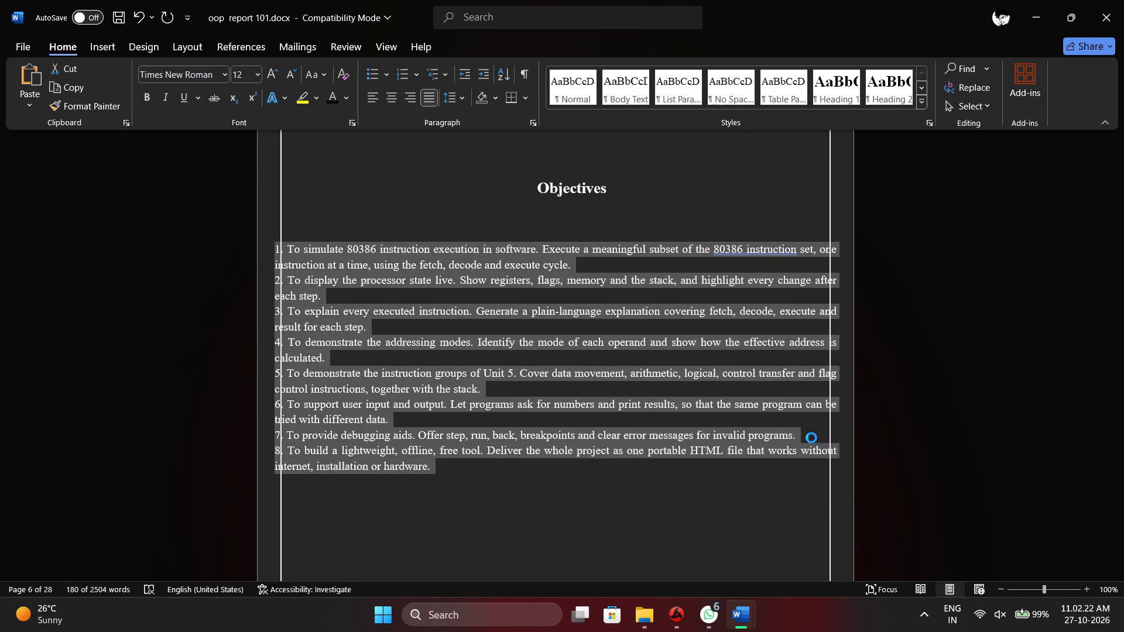
{"action": "left_click", "coordinate": [722, 94]}
Apply 1.15 line spacing again to the eight justified objectives.
{"action": "right_click", "coordinate": [666, 342]}
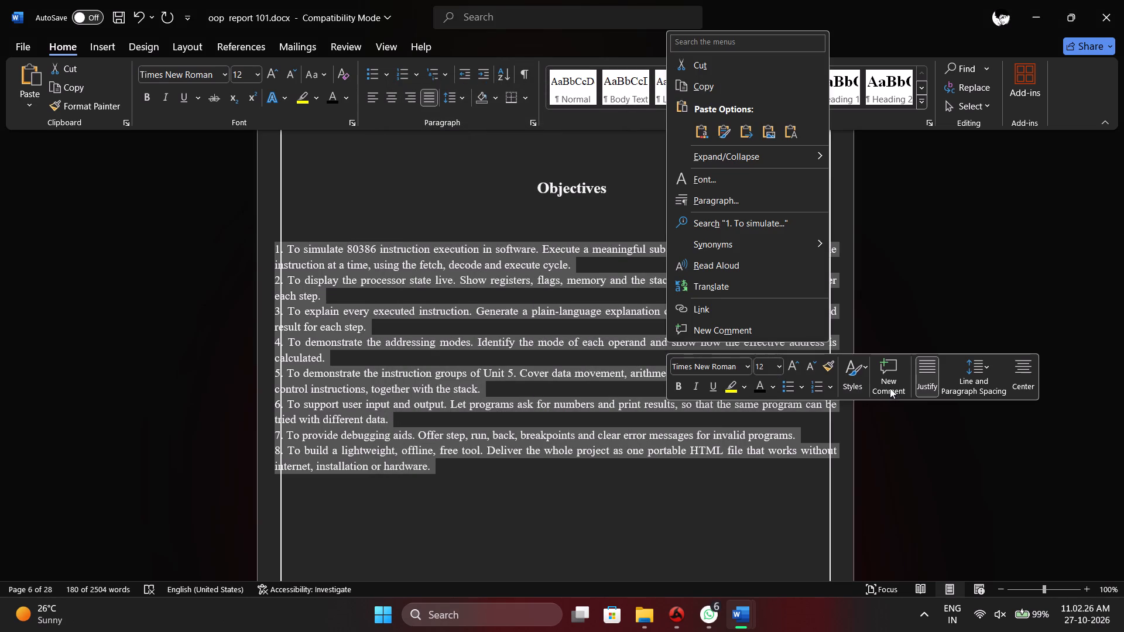
{"action": "left_click", "coordinate": [983, 375]}
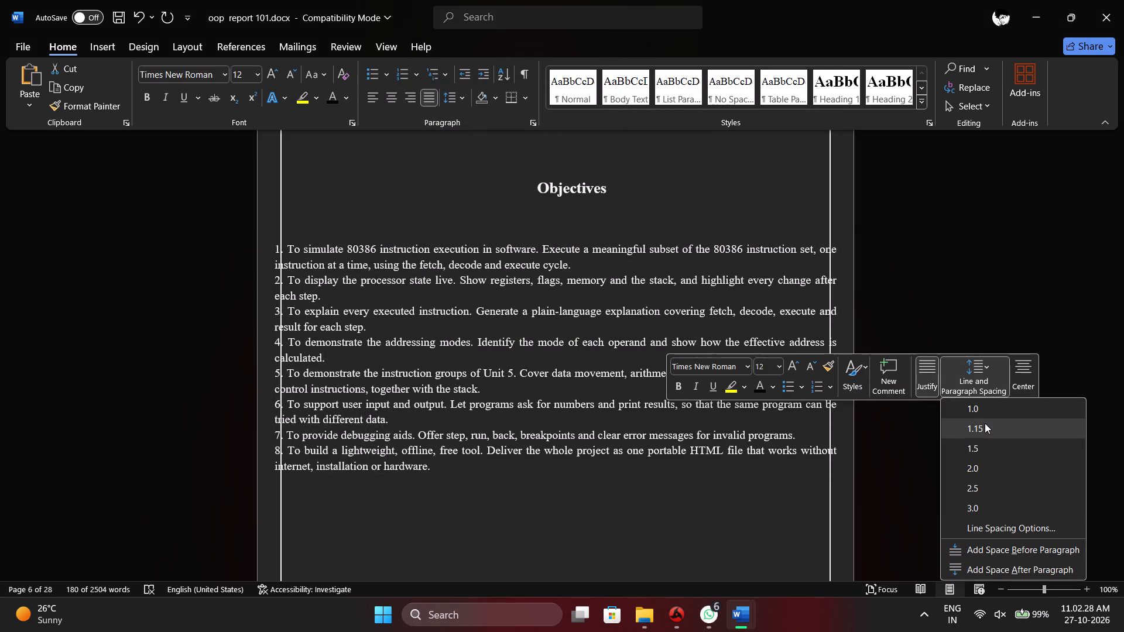
{"action": "left_click", "coordinate": [987, 421]}
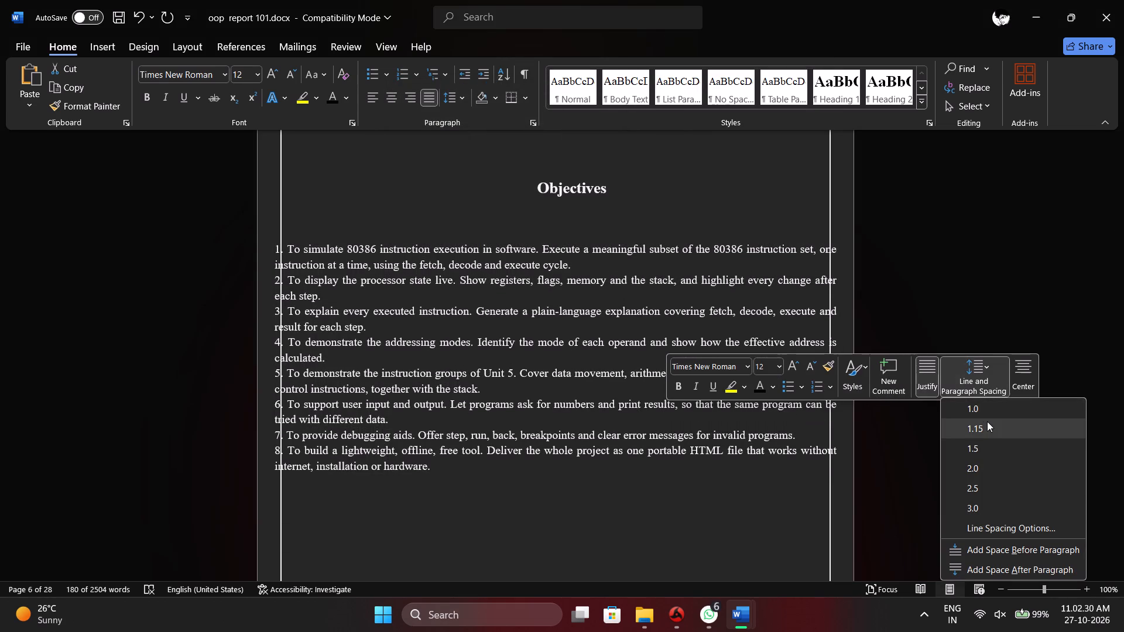
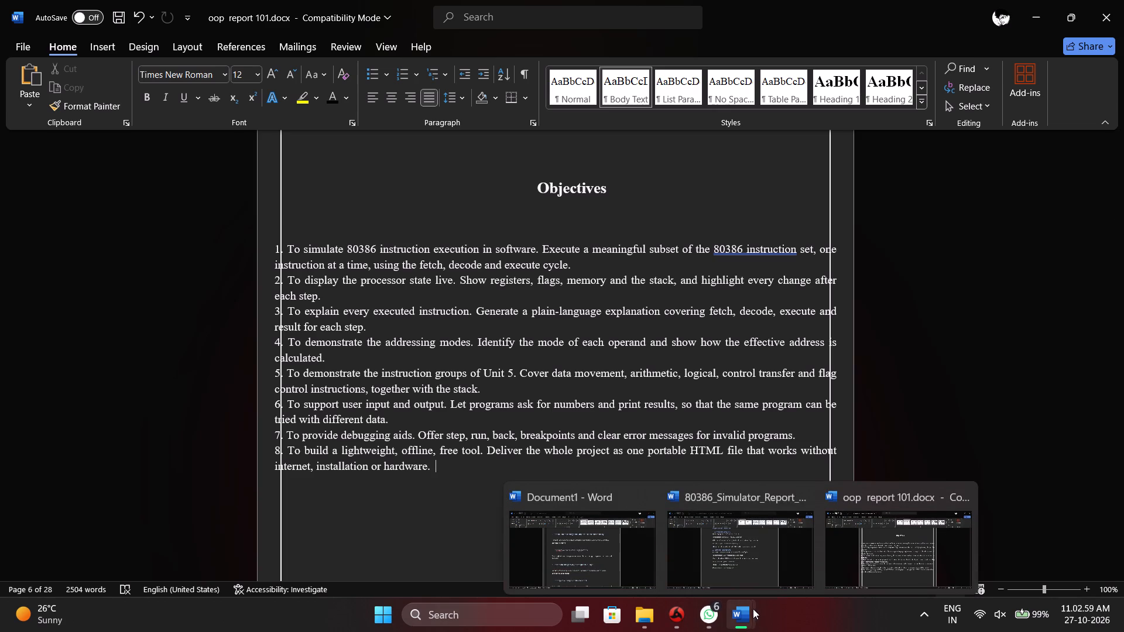
Compare the objectives in 80386_Simulator_Report_OOP_Format.docx with the pasted objectives in oop report 101.docx.
{"action": "left_click", "coordinate": [731, 558]}
{"action": "scroll", "coordinate": [611, 476], "scroll_direction": "up", "scroll_amount": 11}
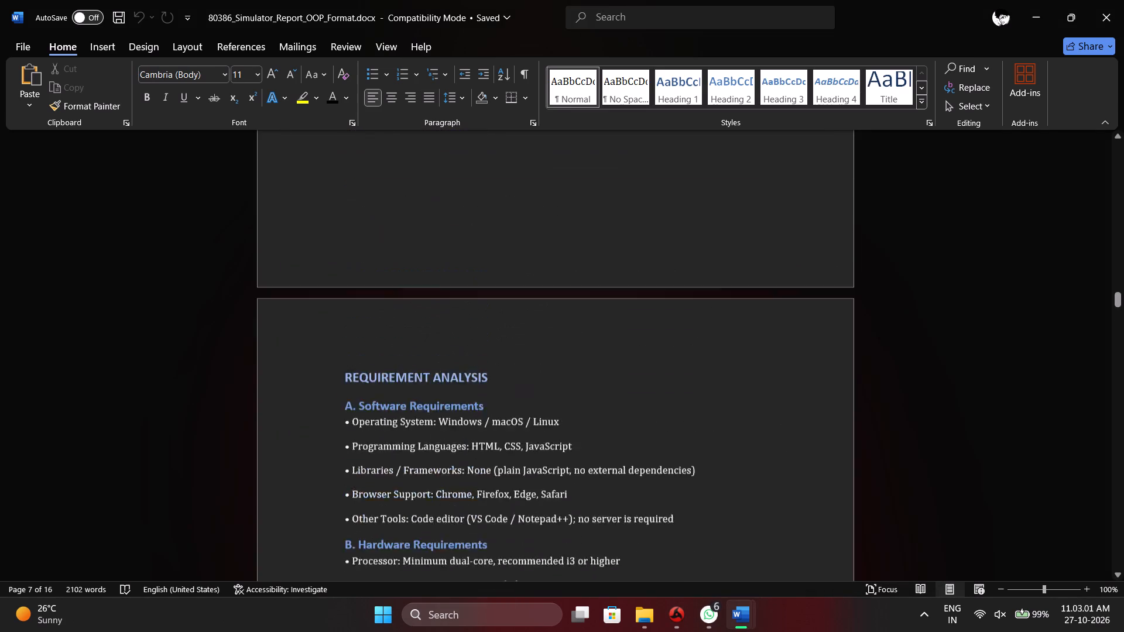
{"action": "scroll", "coordinate": [604, 449], "scroll_direction": "up", "scroll_amount": 20}
{"action": "scroll", "coordinate": [602, 439], "scroll_direction": "down", "scroll_amount": 8}
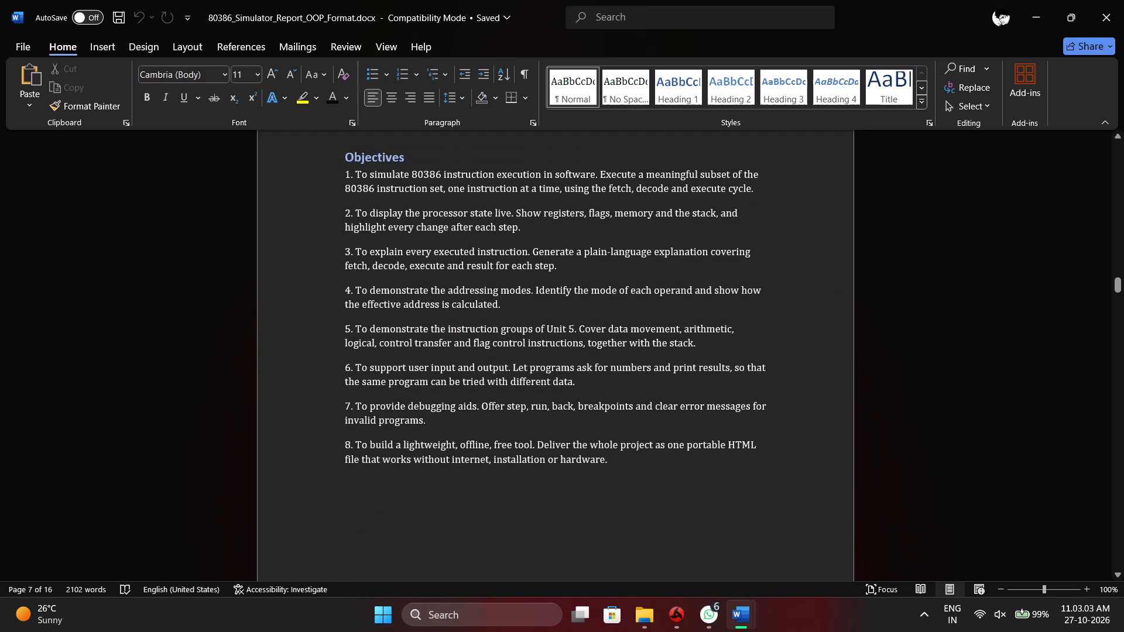
{"action": "left_click", "coordinate": [910, 534]}
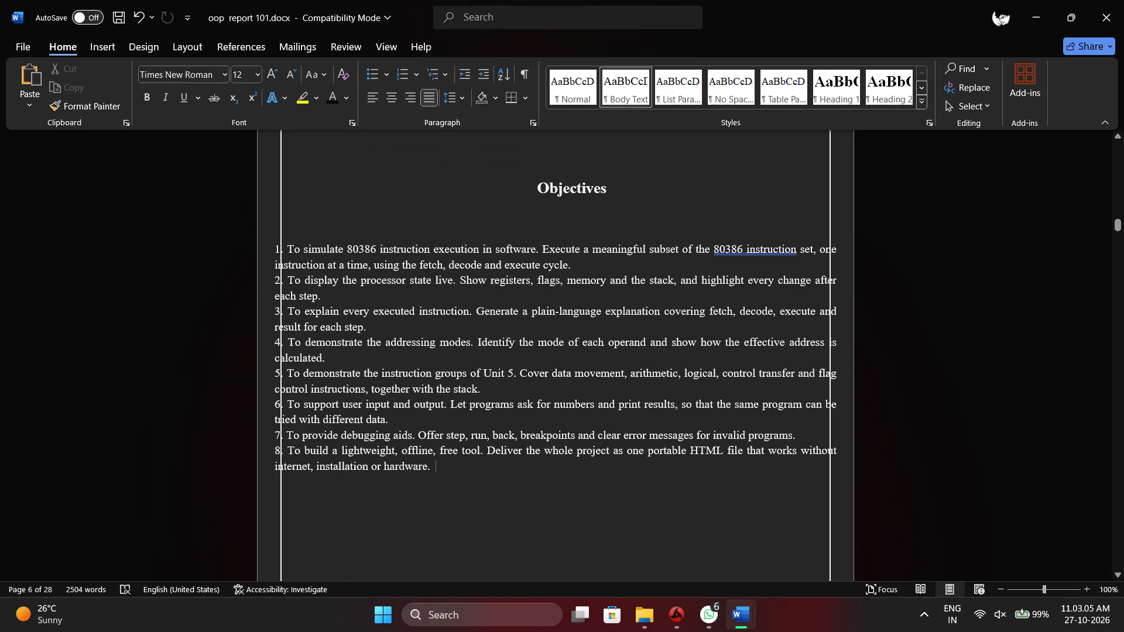
{"action": "scroll", "coordinate": [430, 447], "scroll_direction": "down", "scroll_amount": 7}
{"action": "scroll", "coordinate": [430, 446], "scroll_direction": "up", "scroll_amount": 8}
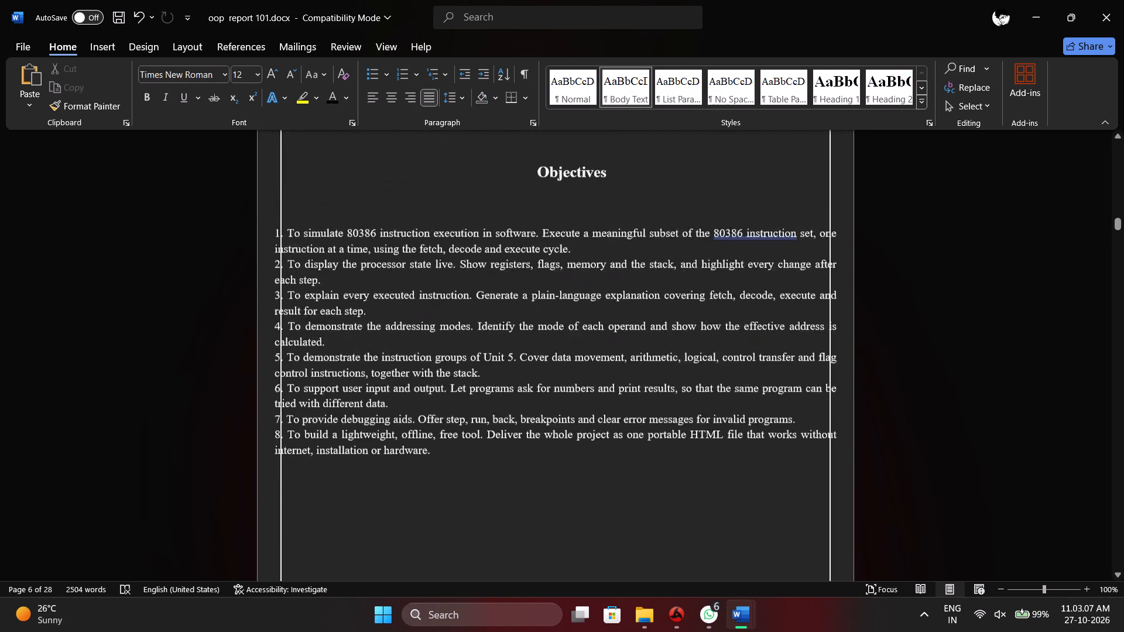
{"action": "scroll", "coordinate": [430, 441], "scroll_direction": "up", "scroll_amount": 3}
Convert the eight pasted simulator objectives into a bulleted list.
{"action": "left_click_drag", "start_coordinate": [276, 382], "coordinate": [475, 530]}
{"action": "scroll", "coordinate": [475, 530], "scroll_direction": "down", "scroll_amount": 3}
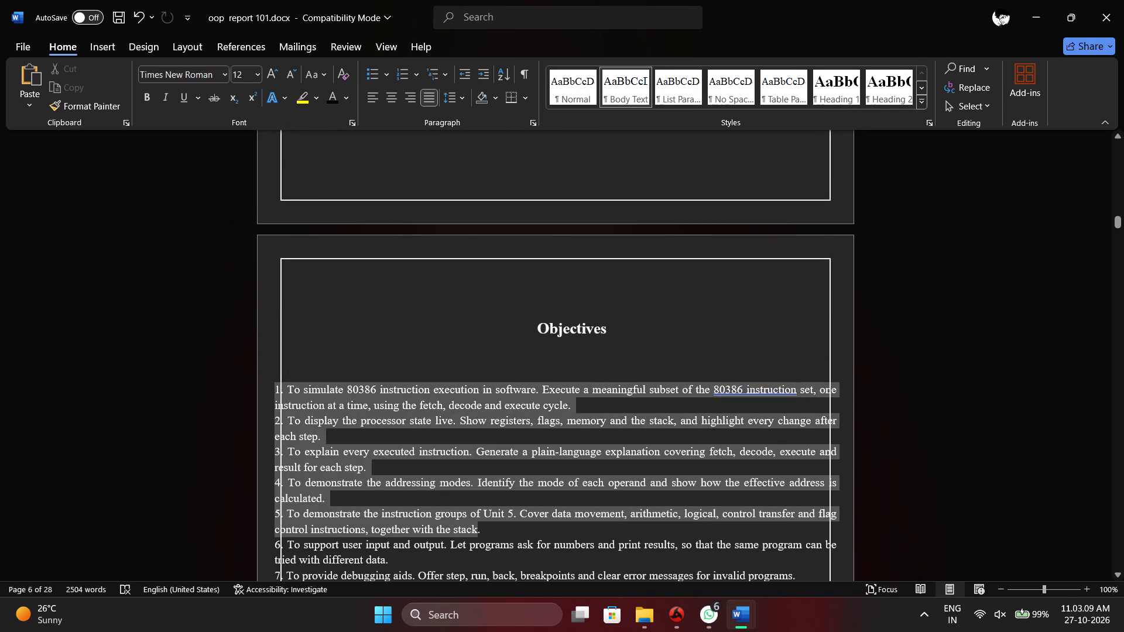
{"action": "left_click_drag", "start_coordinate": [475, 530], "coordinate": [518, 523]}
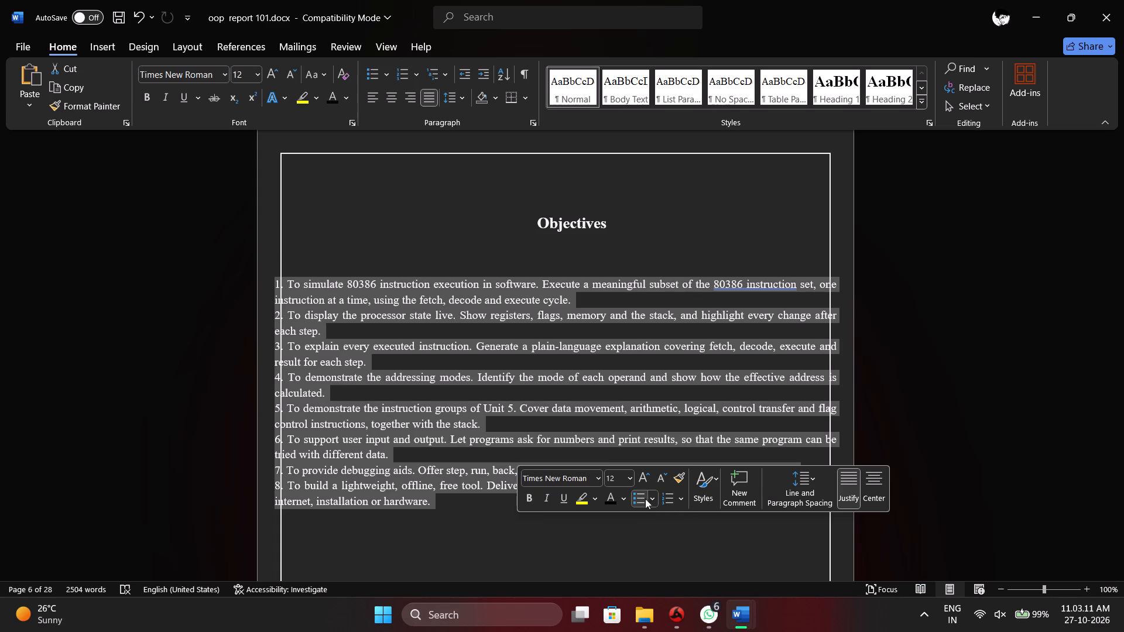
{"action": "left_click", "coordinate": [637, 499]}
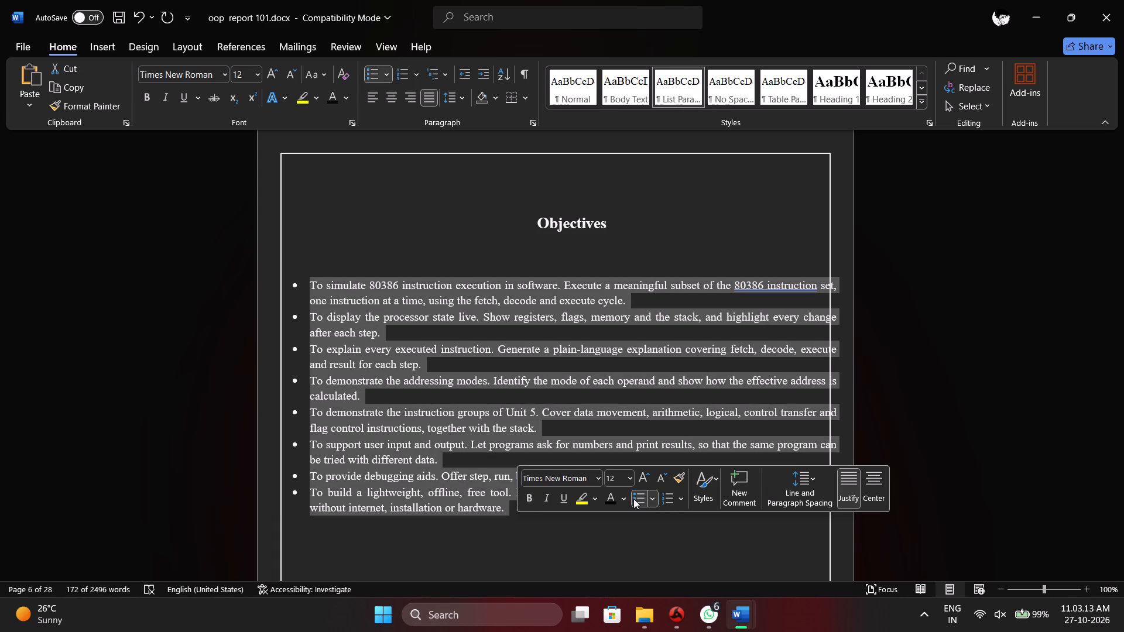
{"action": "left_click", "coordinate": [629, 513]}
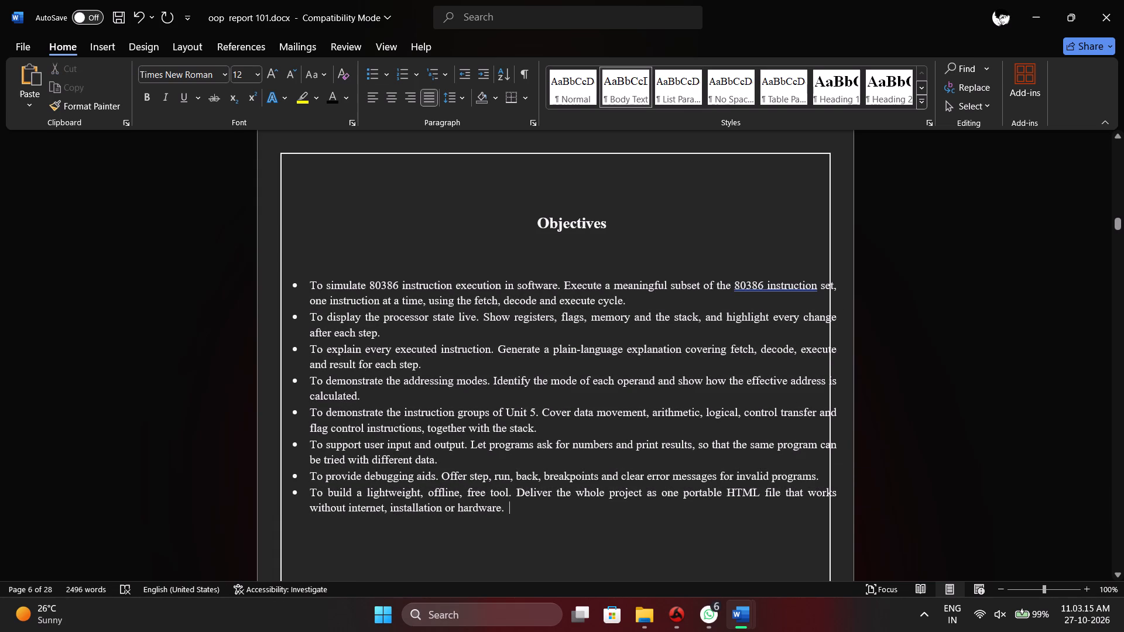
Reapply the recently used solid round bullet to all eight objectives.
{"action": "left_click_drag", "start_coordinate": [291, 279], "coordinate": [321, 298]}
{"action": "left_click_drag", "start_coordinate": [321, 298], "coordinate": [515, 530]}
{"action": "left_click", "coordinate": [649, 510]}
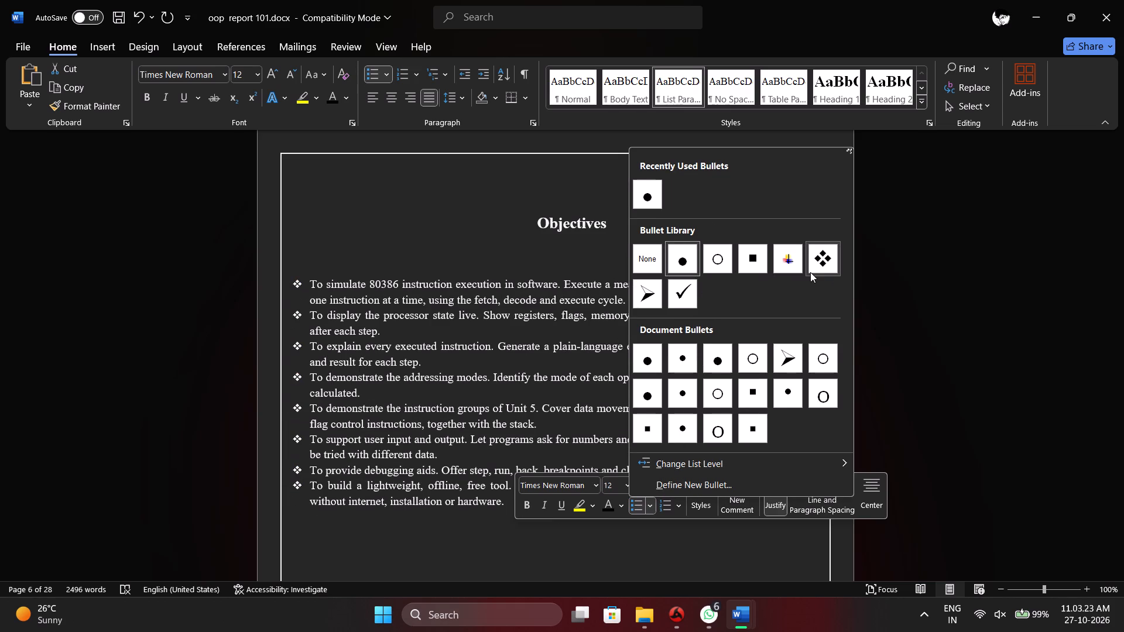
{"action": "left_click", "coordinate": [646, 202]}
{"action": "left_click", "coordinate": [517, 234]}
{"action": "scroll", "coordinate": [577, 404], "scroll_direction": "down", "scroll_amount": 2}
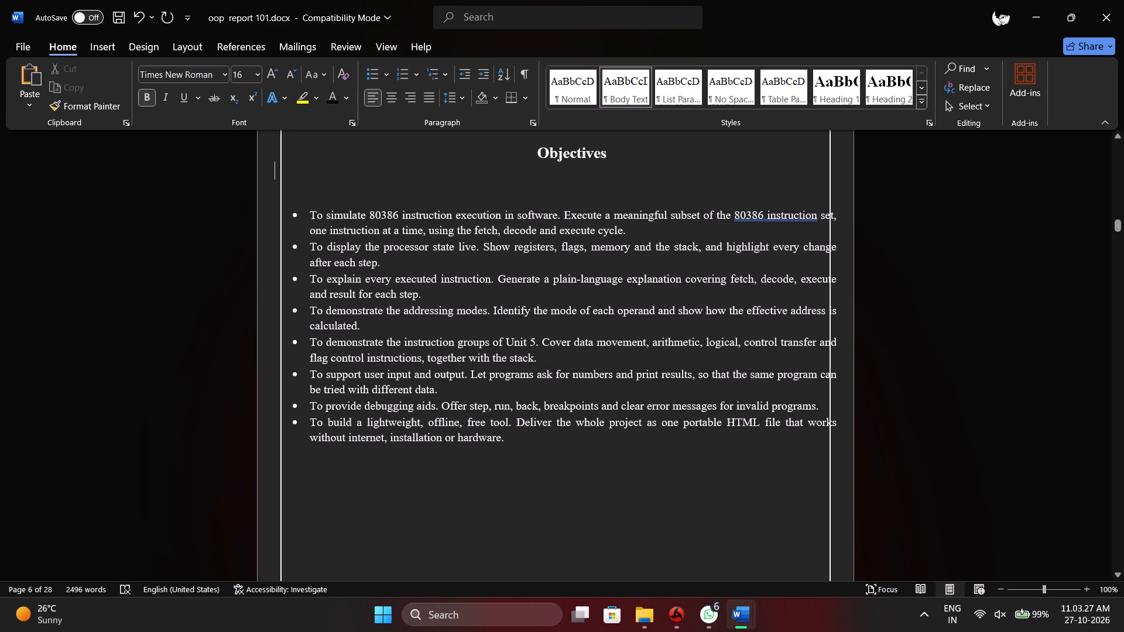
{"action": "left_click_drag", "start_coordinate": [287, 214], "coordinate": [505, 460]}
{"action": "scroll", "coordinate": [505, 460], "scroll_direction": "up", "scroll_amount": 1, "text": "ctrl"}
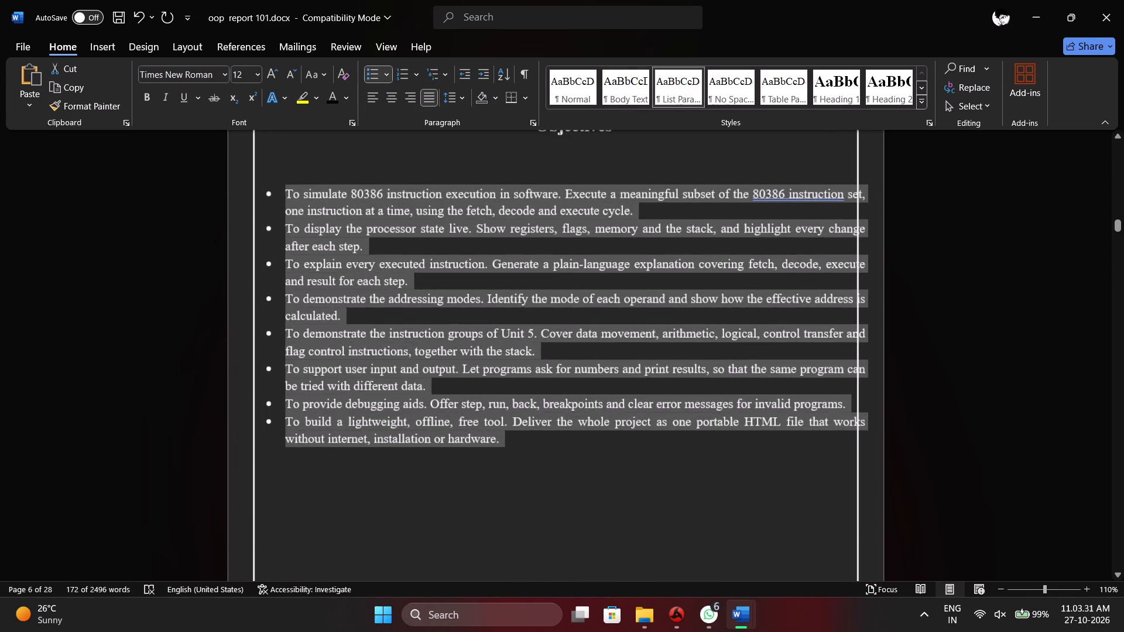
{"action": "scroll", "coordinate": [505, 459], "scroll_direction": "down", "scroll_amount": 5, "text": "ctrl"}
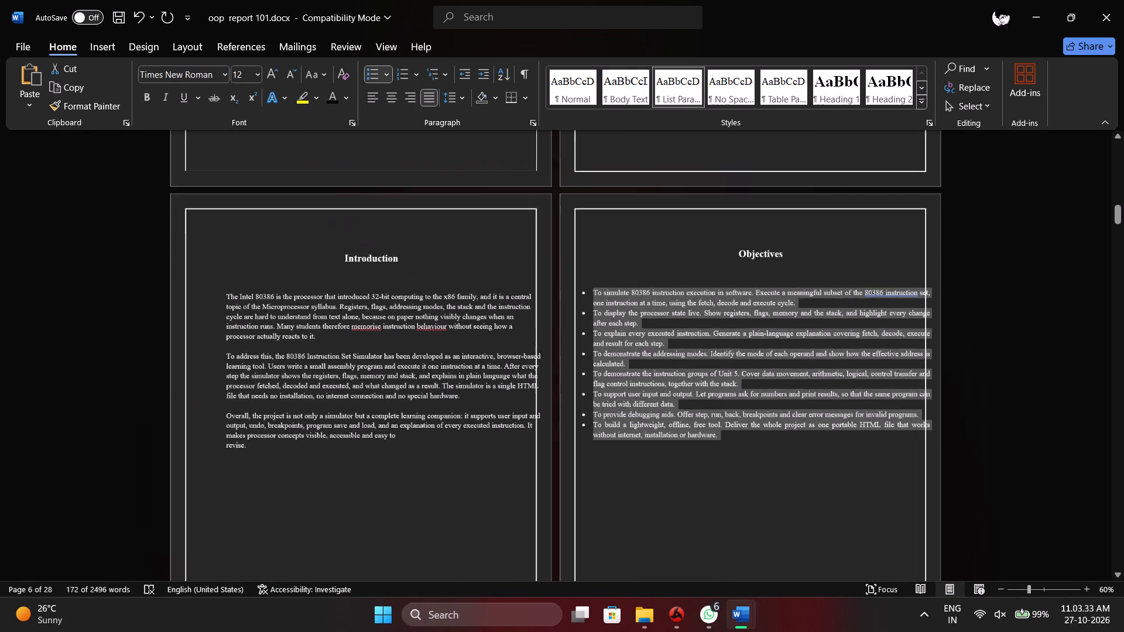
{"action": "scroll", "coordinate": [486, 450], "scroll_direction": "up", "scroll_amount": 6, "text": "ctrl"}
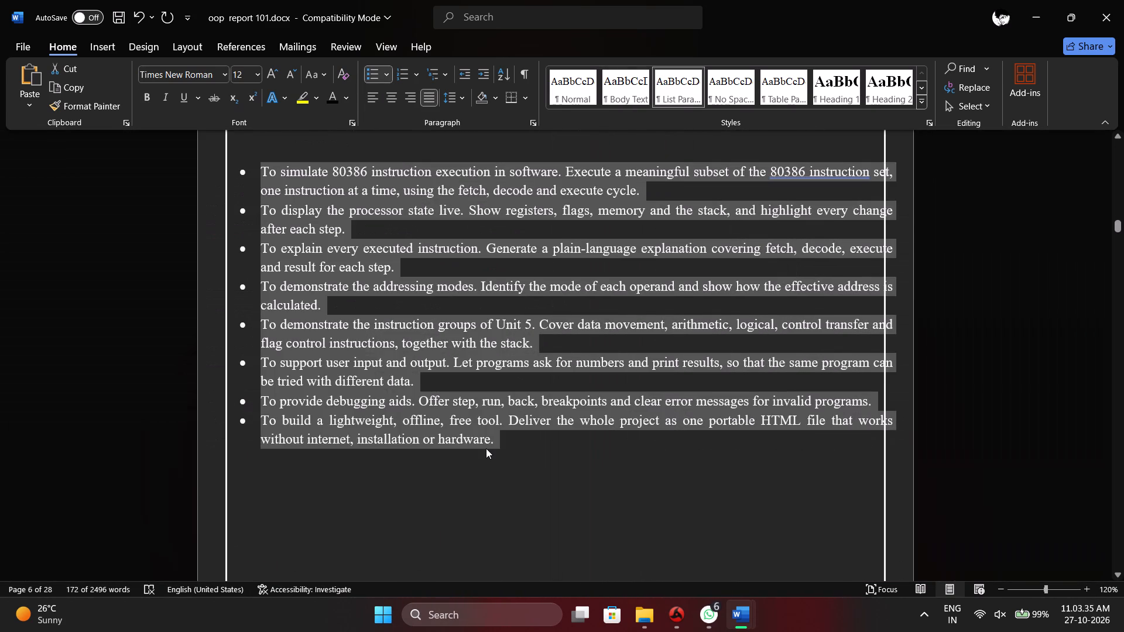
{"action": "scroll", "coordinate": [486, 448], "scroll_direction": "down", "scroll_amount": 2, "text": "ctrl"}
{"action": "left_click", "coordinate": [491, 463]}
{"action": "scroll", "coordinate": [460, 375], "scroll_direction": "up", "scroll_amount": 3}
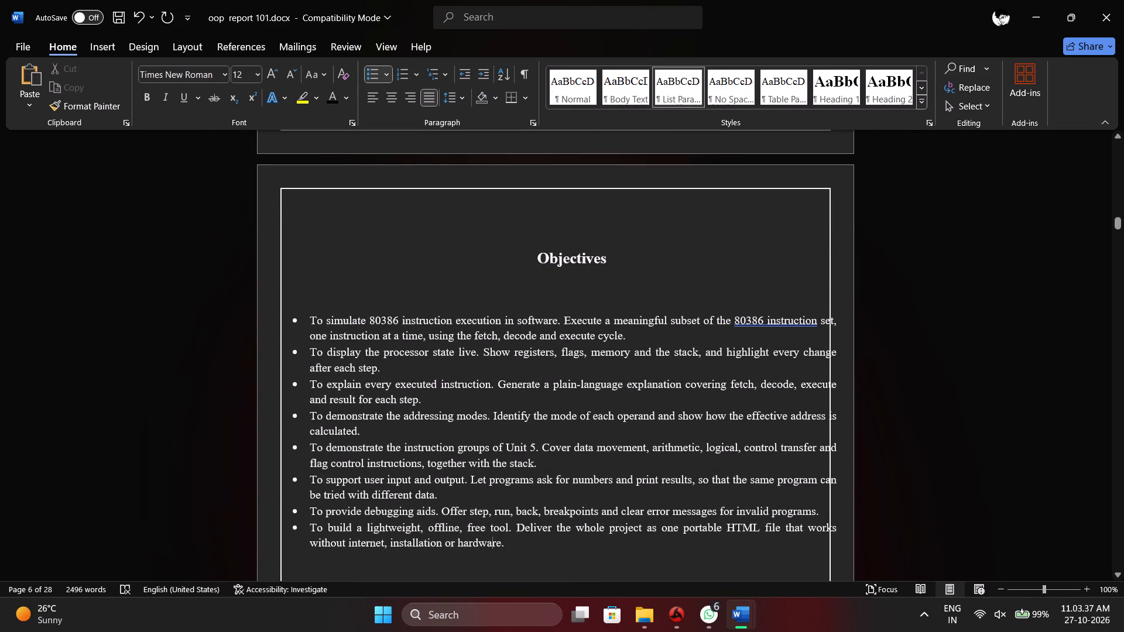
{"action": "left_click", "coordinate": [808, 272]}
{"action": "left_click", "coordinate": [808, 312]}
Apply the 1. 2. 3. numbering format to all eight simulator objectives.
{"action": "left_click_drag", "start_coordinate": [305, 318], "coordinate": [542, 602]}
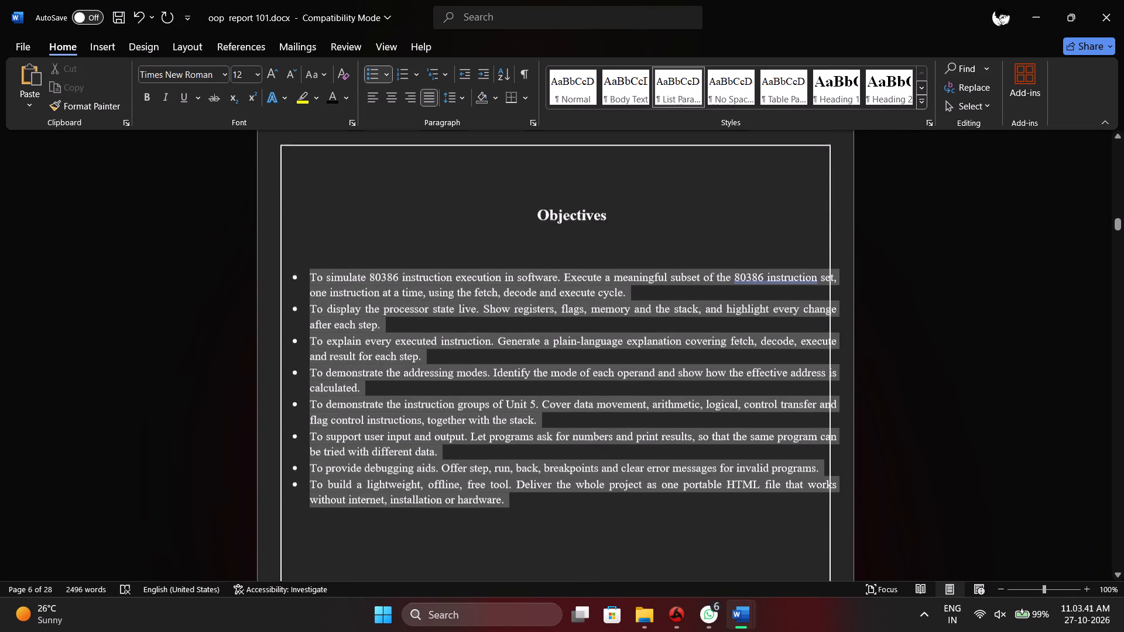
{"action": "left_click_drag", "start_coordinate": [542, 602], "coordinate": [526, 360]}
{"action": "scroll", "coordinate": [517, 420], "scroll_direction": "up", "scroll_amount": 6}
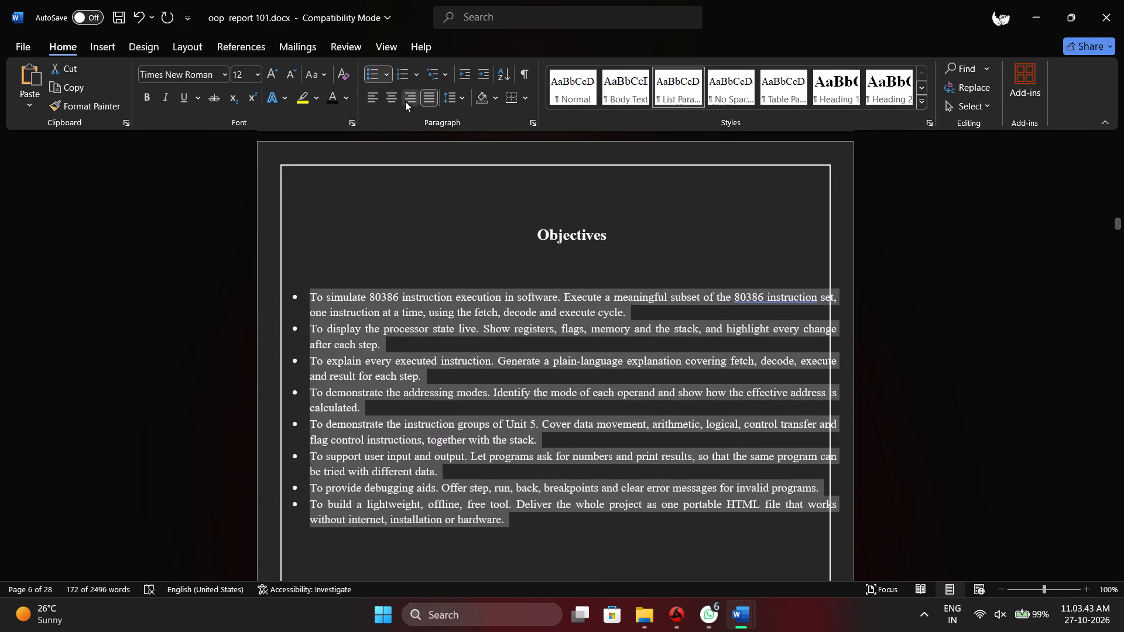
{"action": "left_click", "coordinate": [413, 80]}
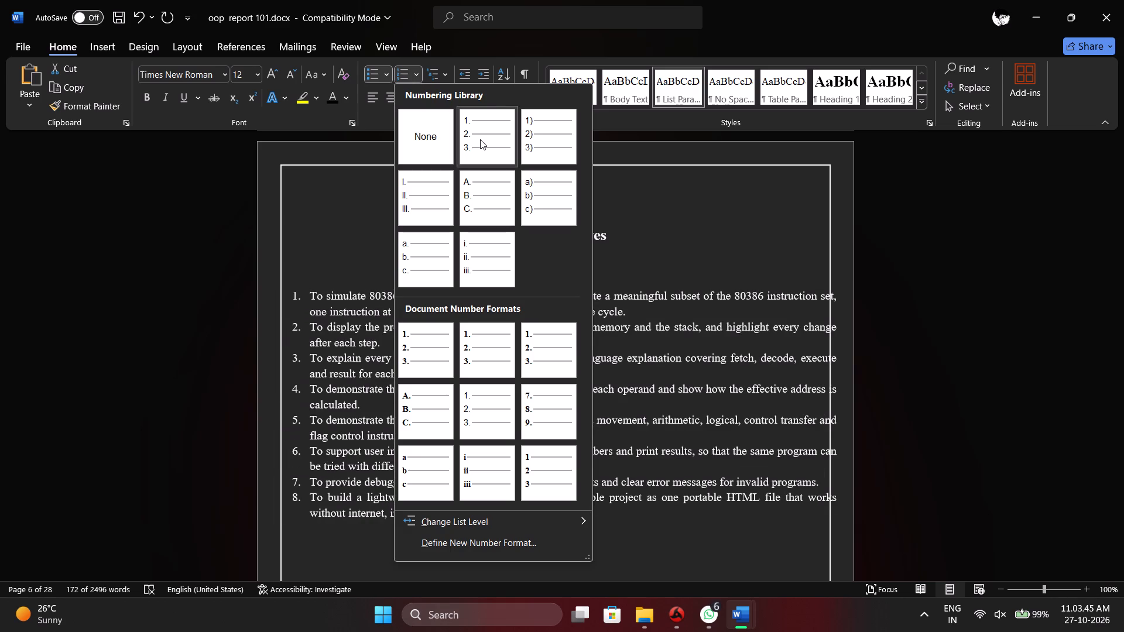
{"action": "left_click", "coordinate": [480, 139]}
{"action": "left_click", "coordinate": [448, 222]}
Copy the Software Requirements and Hardware Requirements content, including both subheadings, from 80386_Simulator_Report_OOP_Format.docx.
{"action": "scroll", "coordinate": [495, 377], "scroll_direction": "down", "scroll_amount": 20}
{"action": "scroll", "coordinate": [495, 377], "scroll_direction": "down", "scroll_amount": 2}
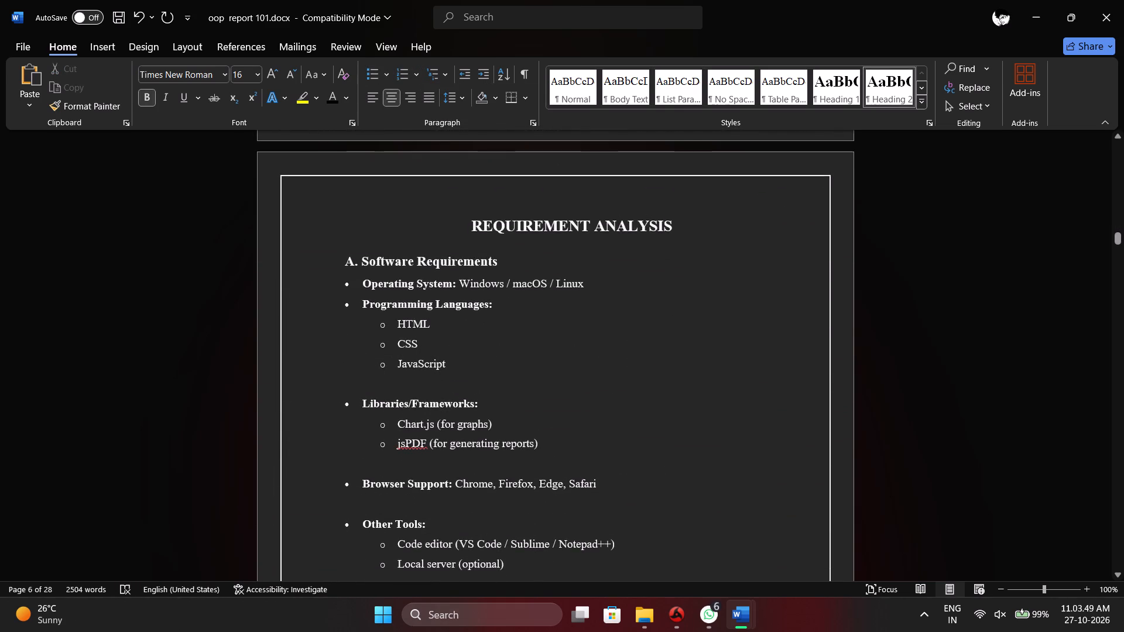
{"action": "scroll", "coordinate": [505, 319], "scroll_direction": "down", "scroll_amount": 1}
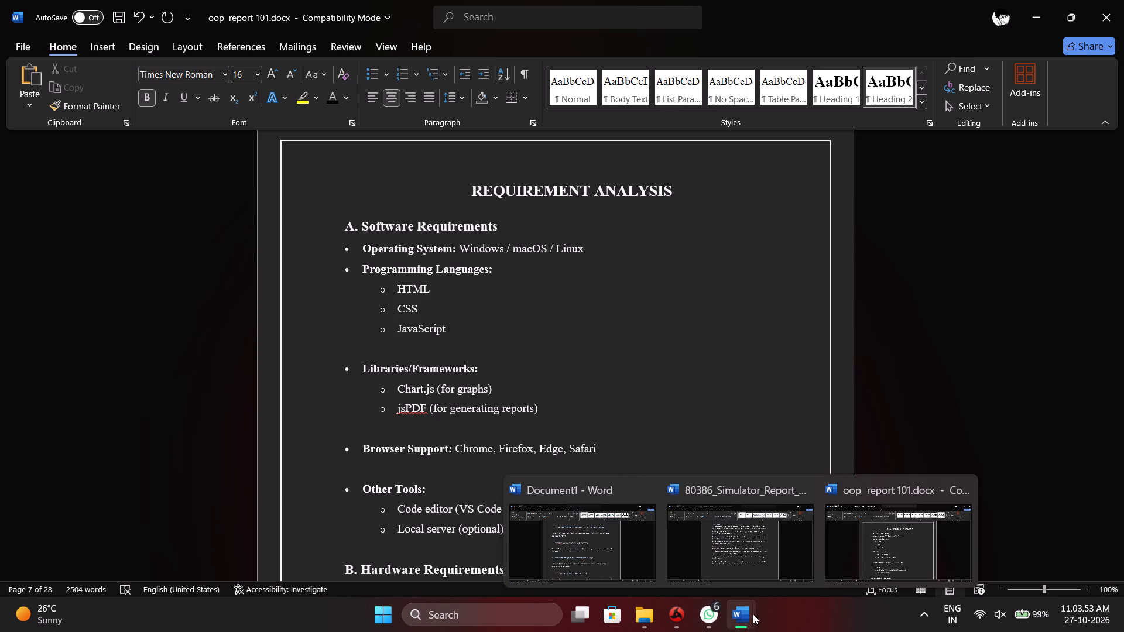
{"action": "left_click", "coordinate": [748, 561]}
{"action": "scroll", "coordinate": [440, 382], "scroll_direction": "down", "scroll_amount": 14}
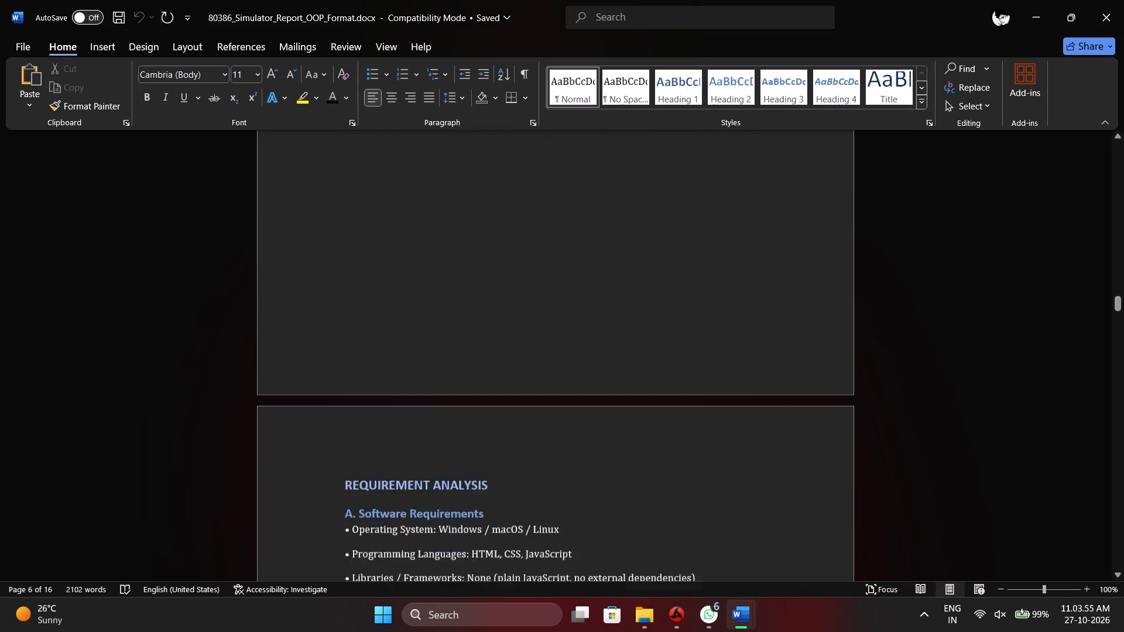
{"action": "scroll", "coordinate": [440, 364], "scroll_direction": "down", "scroll_amount": 5}
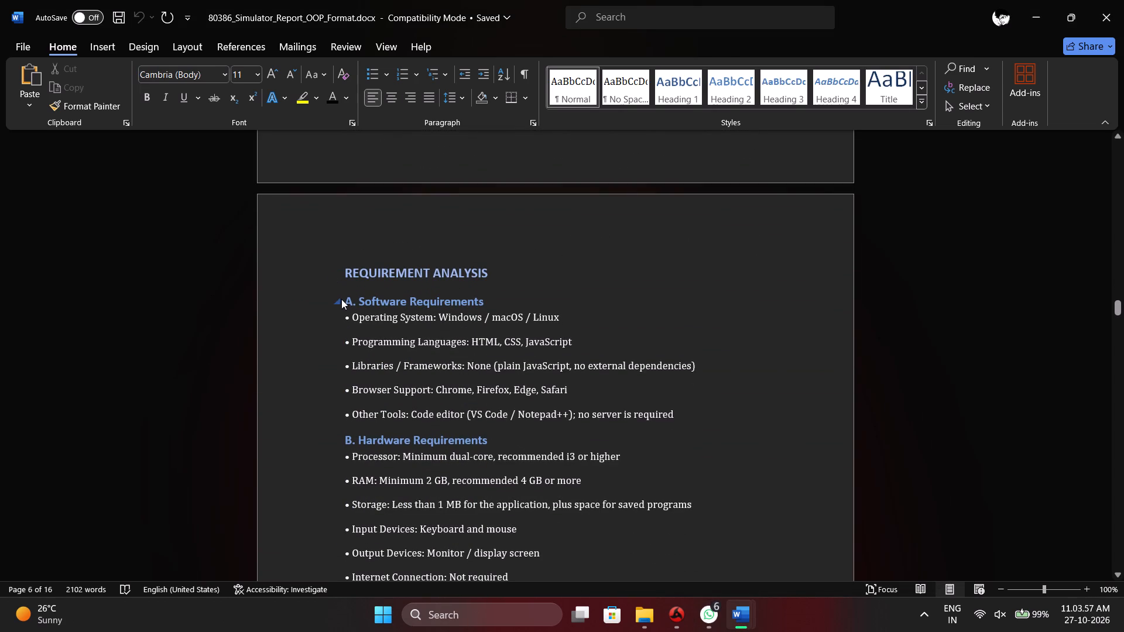
{"action": "left_click", "coordinate": [344, 301]}
{"action": "left_click_drag", "start_coordinate": [345, 300], "coordinate": [517, 411]}
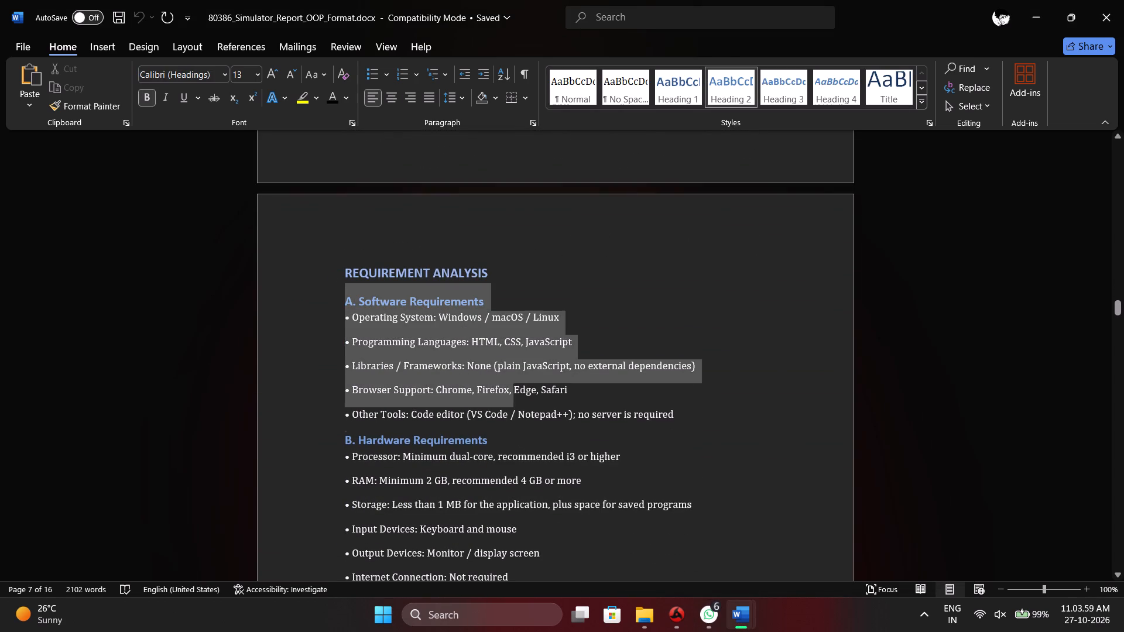
{"action": "left_click_drag", "start_coordinate": [517, 411], "coordinate": [521, 376]}
{"action": "scroll", "coordinate": [520, 403], "scroll_direction": "down", "scroll_amount": 14}
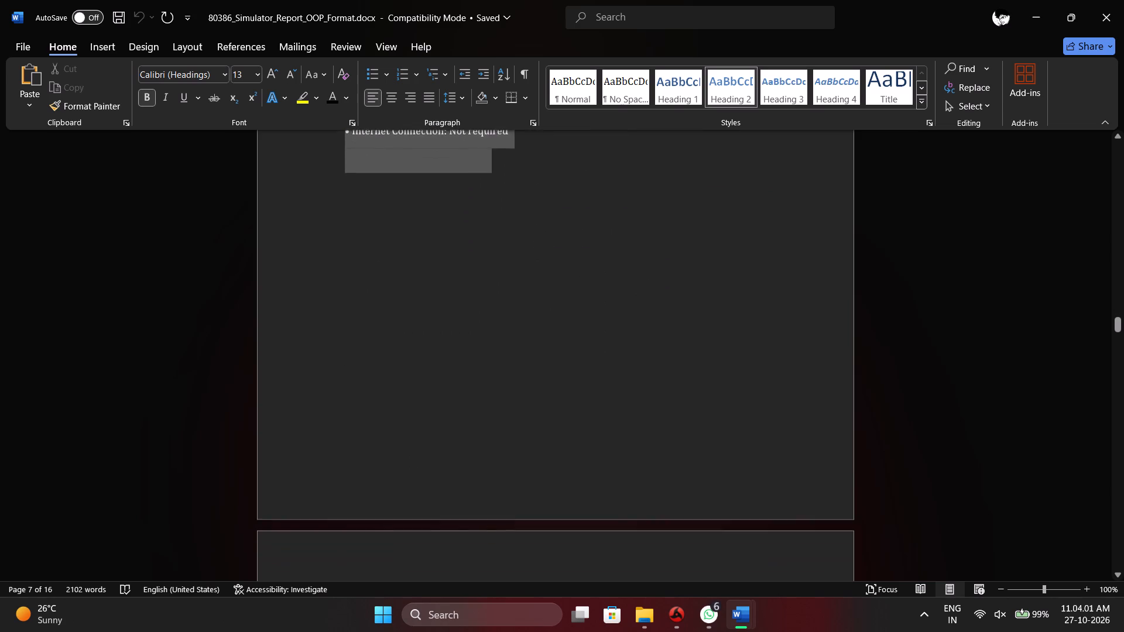
{"action": "scroll", "coordinate": [521, 376], "scroll_direction": "down", "scroll_amount": 7}
{"action": "left_click_drag", "start_coordinate": [521, 376], "coordinate": [518, 366]}
{"action": "scroll", "coordinate": [519, 370], "scroll_direction": "up", "scroll_amount": 8}
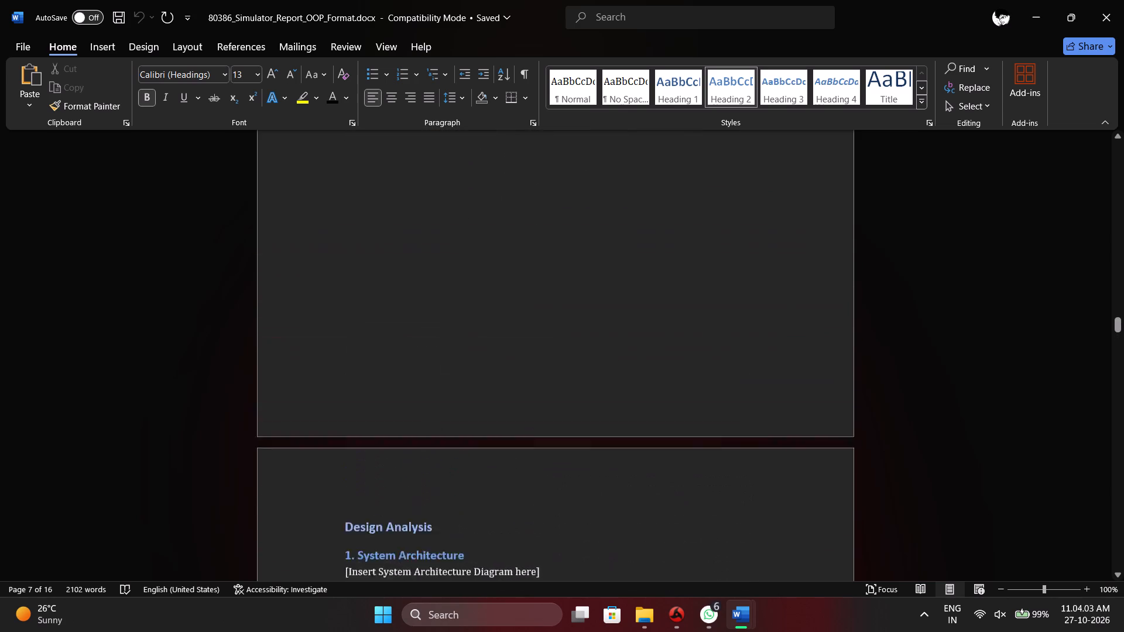
{"action": "scroll", "coordinate": [518, 366], "scroll_direction": "up", "scroll_amount": 3}
{"action": "left_click_drag", "start_coordinate": [518, 366], "coordinate": [518, 361]}
{"action": "key", "text": "ctrl+c"}
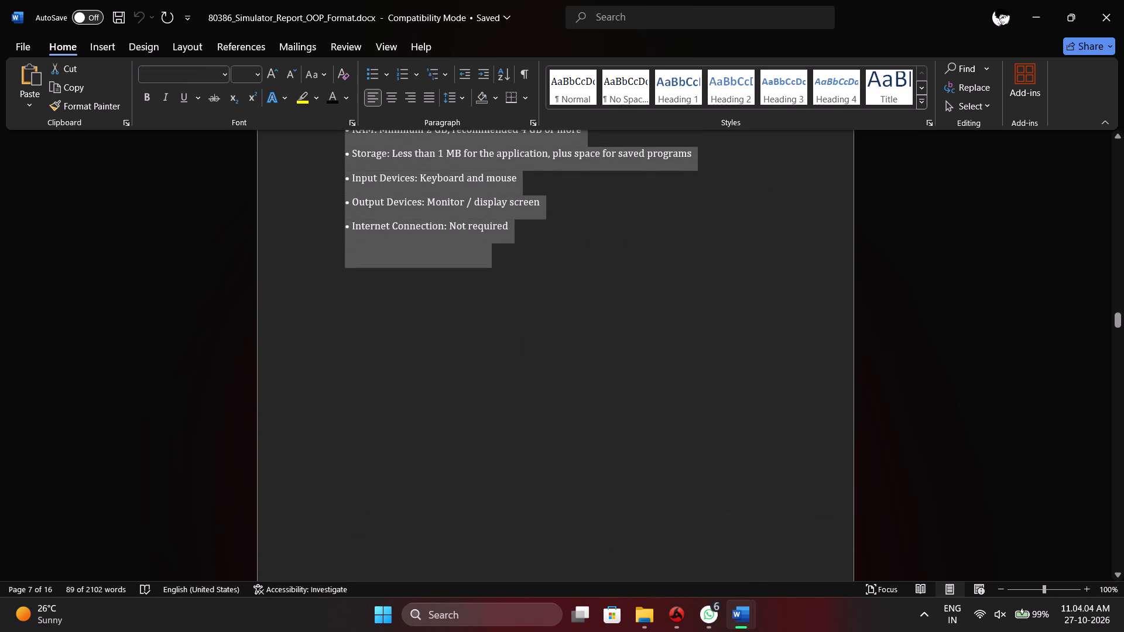
{"action": "key", "text": "ctrl+c"}
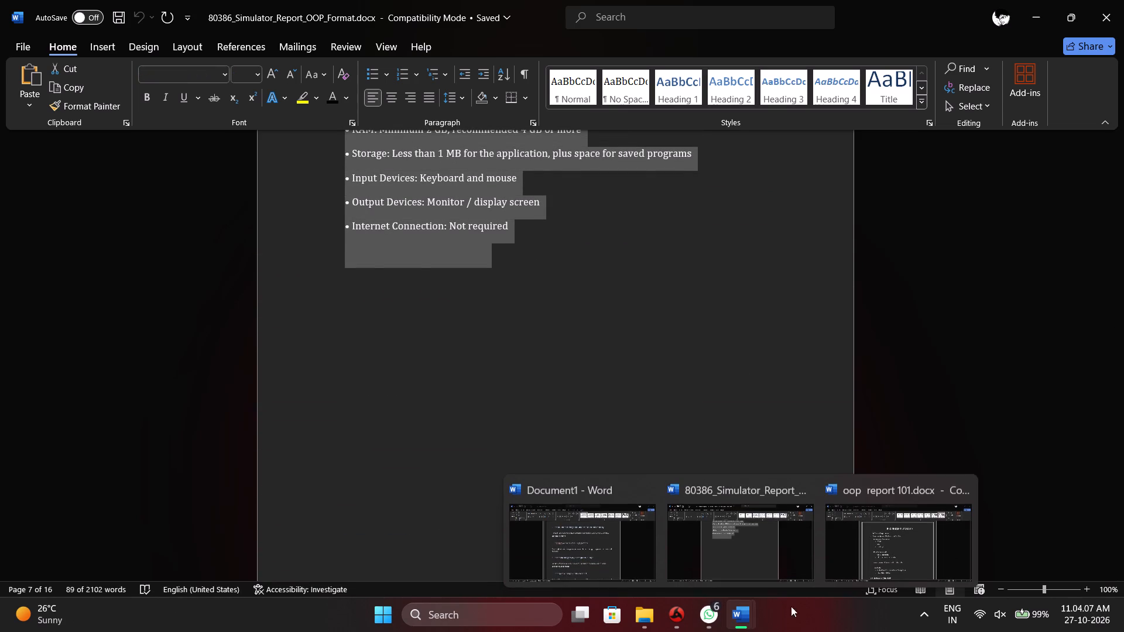
In oop report 101.docx, delete the old software and hardware requirements under the REQUIREMENT ANALYSIS heading.
{"action": "left_click", "coordinate": [879, 564]}
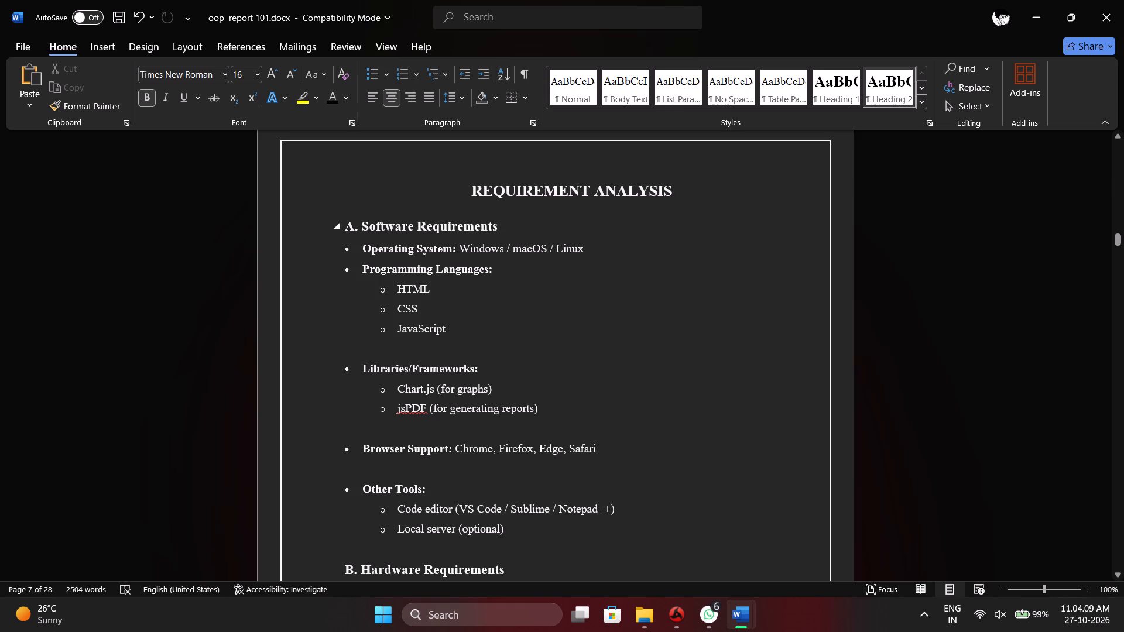
{"action": "left_click_drag", "start_coordinate": [343, 225], "coordinate": [472, 399]}
{"action": "scroll", "coordinate": [472, 405], "scroll_direction": "down", "scroll_amount": 6}
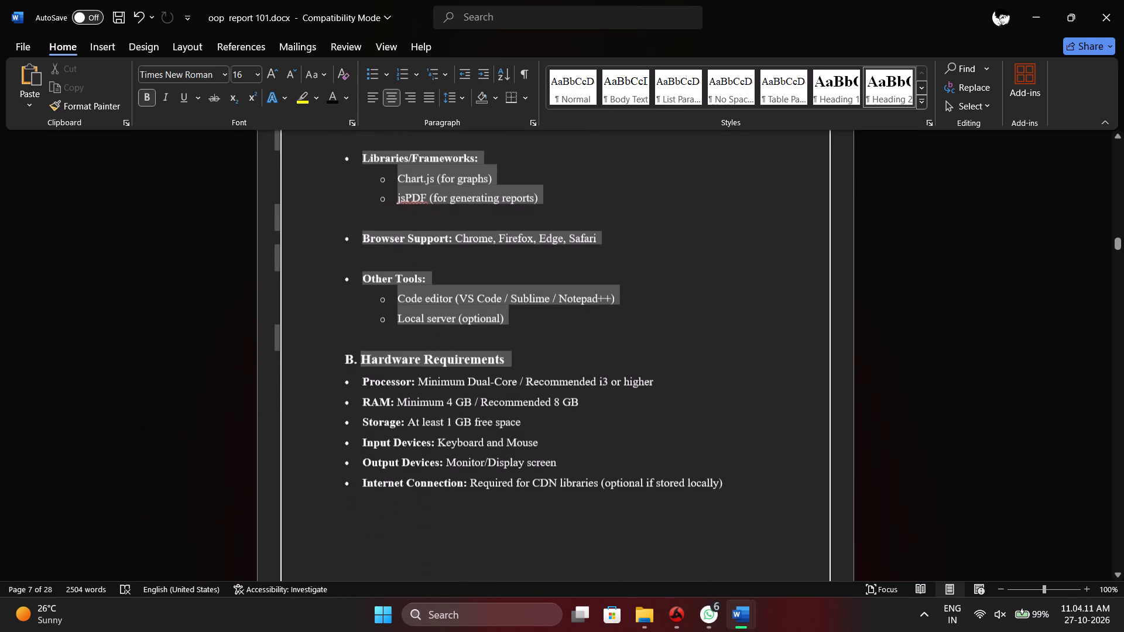
{"action": "left_click_drag", "start_coordinate": [472, 399], "coordinate": [472, 383]}
{"action": "scroll", "coordinate": [472, 383], "scroll_direction": "down", "scroll_amount": 7}
{"action": "scroll", "coordinate": [472, 383], "scroll_direction": "up", "scroll_amount": 3}
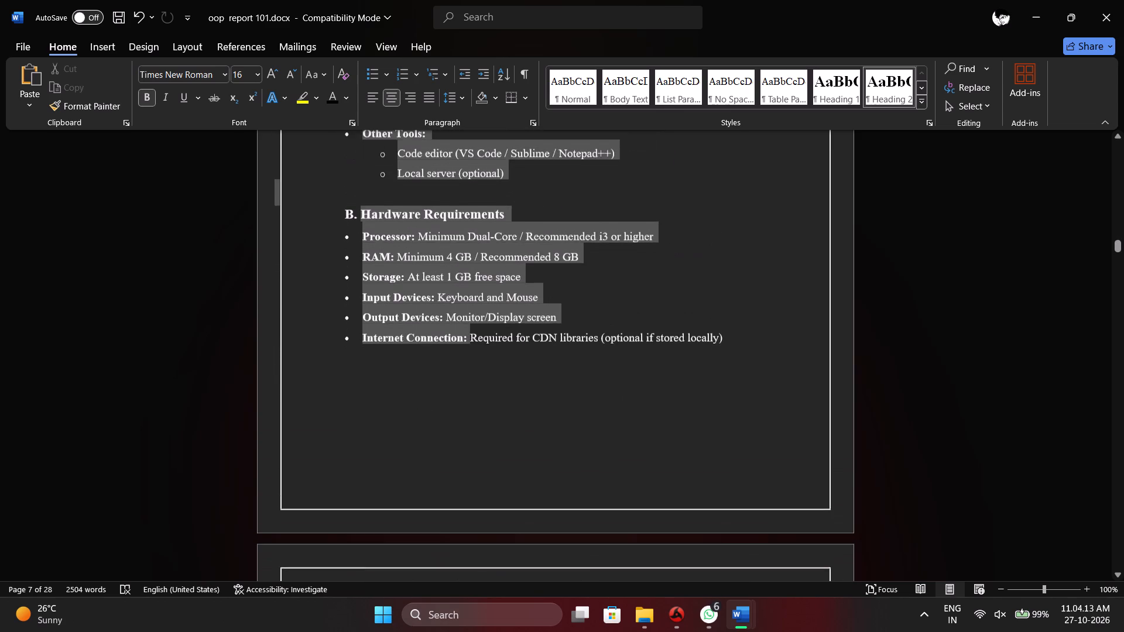
{"action": "left_click_drag", "start_coordinate": [472, 383], "coordinate": [756, 363]}
{"action": "key", "text": "BackSpace"}
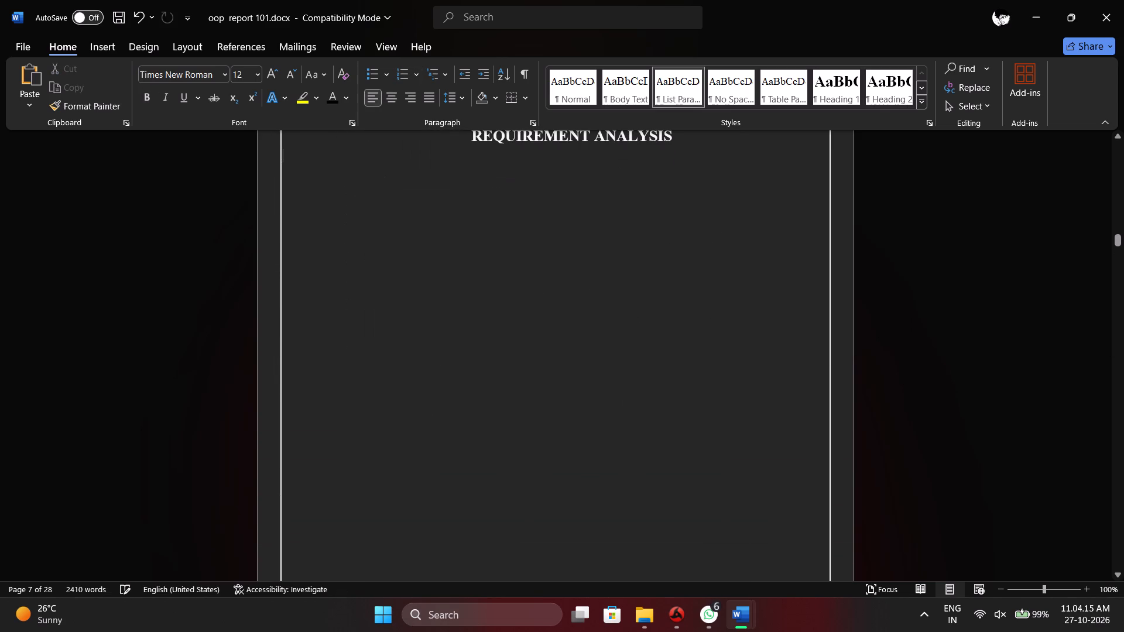
Paste the copied software and hardware requirements under the REQUIREMENT ANALYSIS heading, leaving blank space below the heading.
{"action": "scroll", "coordinate": [756, 363], "scroll_direction": "up", "scroll_amount": 2}
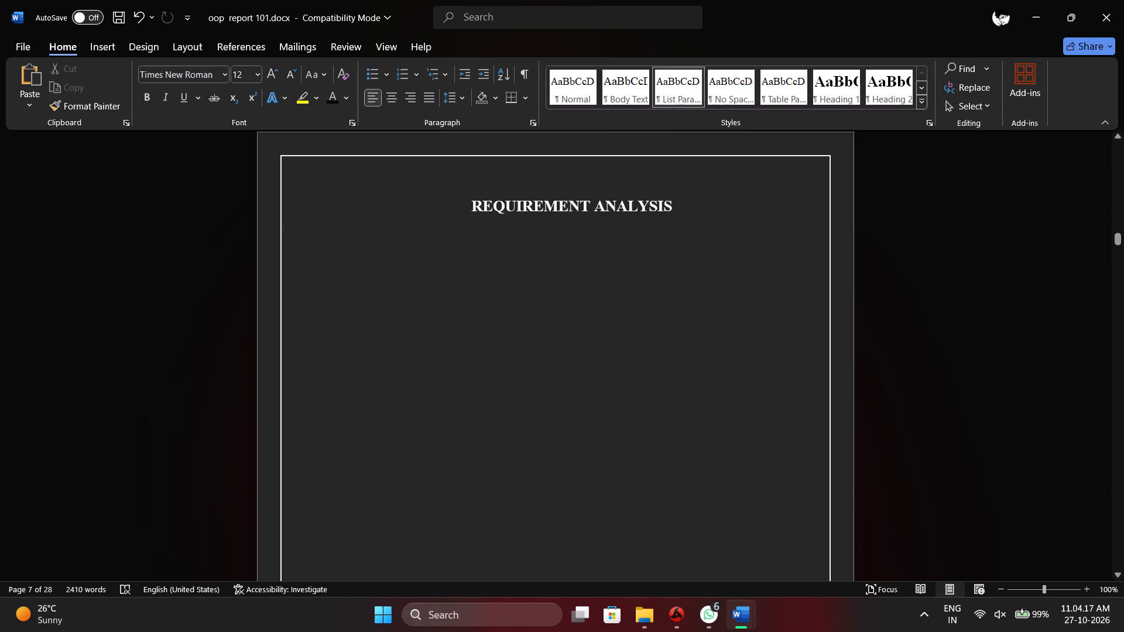
{"action": "key", "text": "Return"}
{"action": "key", "text": "space"}
{"action": "key", "text": "BackSpace"}
{"action": "key", "text": "BackSpace"}
{"action": "key", "text": "ctrl+v"}
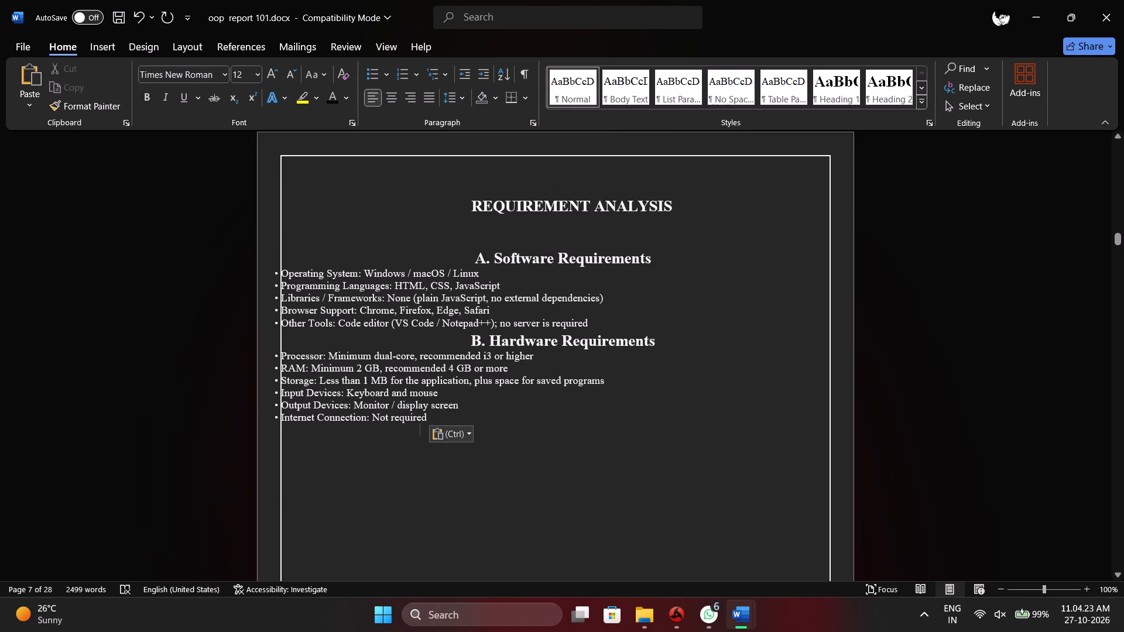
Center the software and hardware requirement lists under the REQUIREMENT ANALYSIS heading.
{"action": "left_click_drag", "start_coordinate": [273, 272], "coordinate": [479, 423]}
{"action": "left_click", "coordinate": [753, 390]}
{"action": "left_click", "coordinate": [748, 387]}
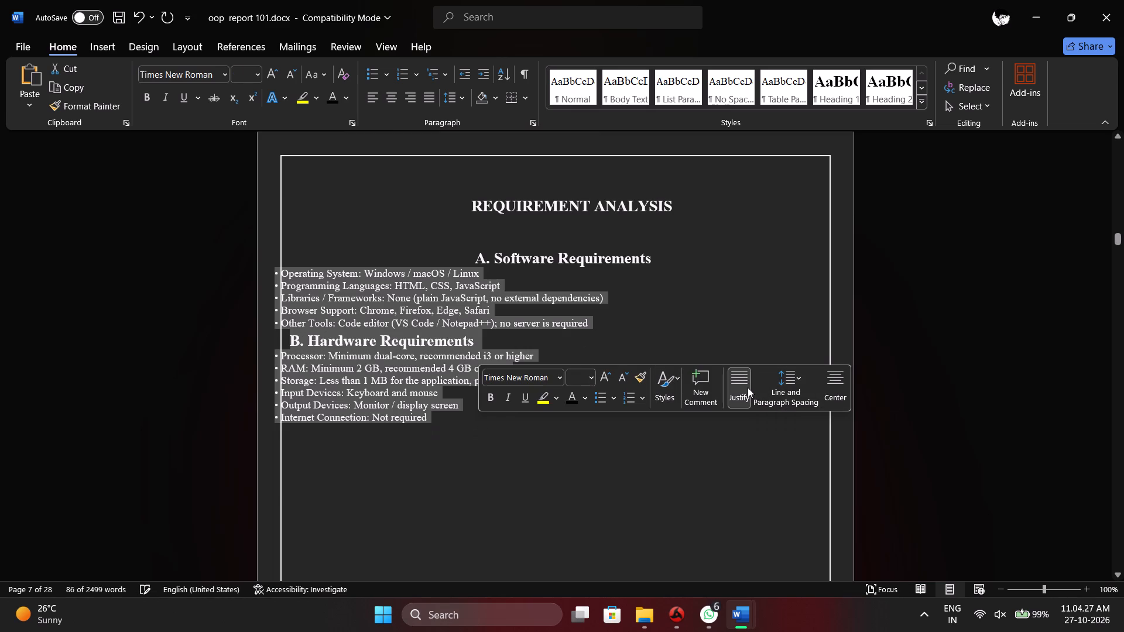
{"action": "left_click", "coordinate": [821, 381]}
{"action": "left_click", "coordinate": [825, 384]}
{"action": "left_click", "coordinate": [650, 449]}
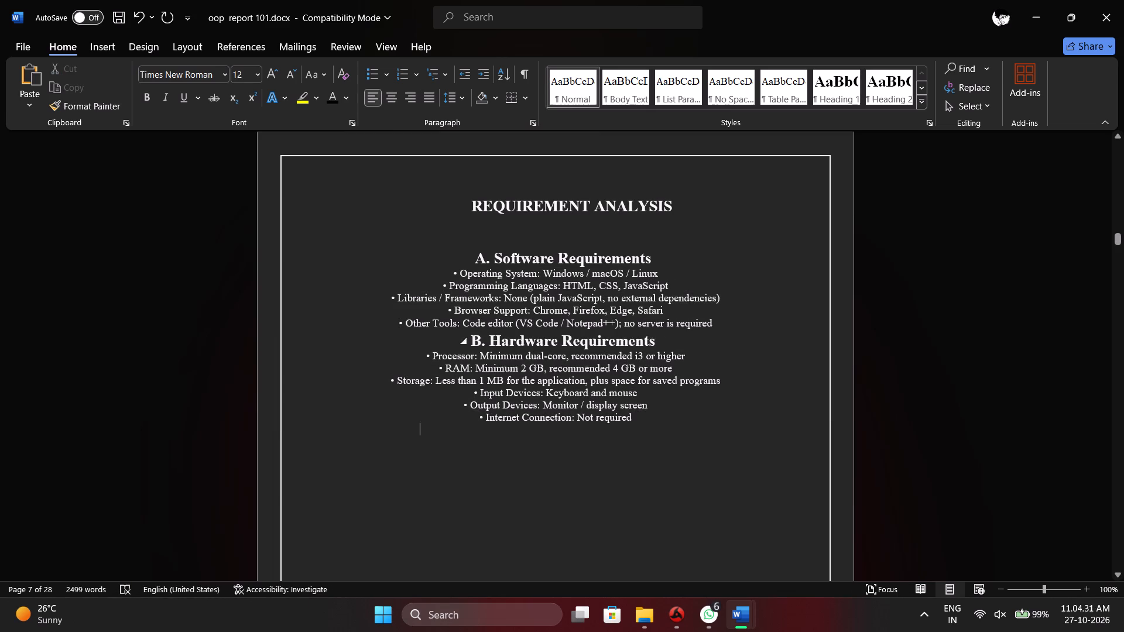
Justify all the pasted requirements, including the A. Software Requirements and B. Hardware Requirements subheadings.
{"action": "left_click_drag", "start_coordinate": [477, 259], "coordinate": [580, 262]}
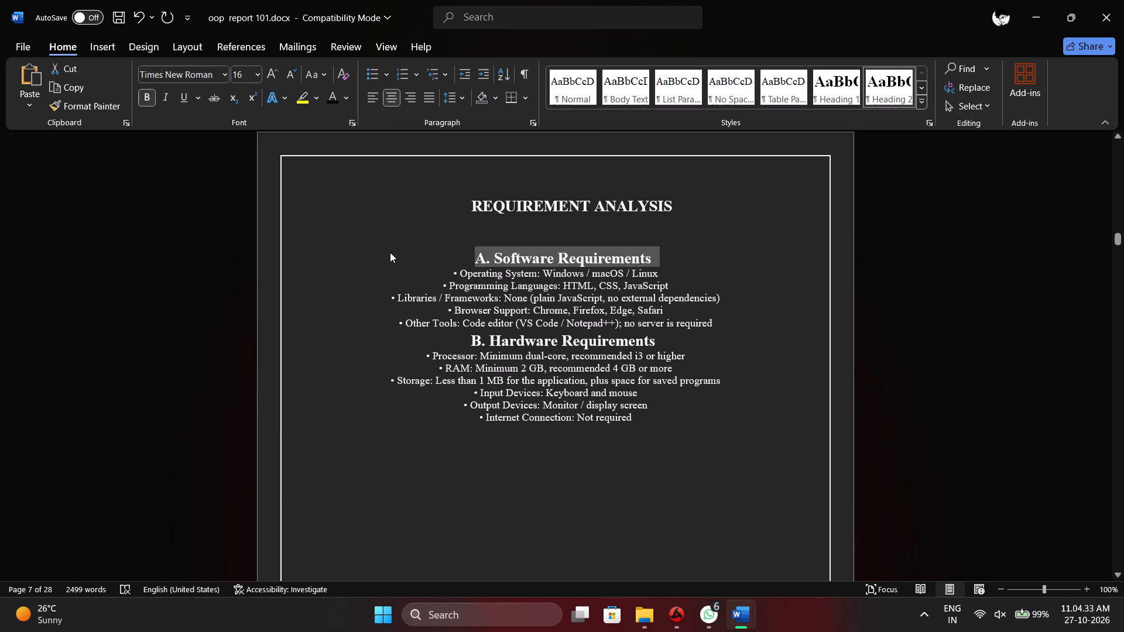
{"action": "left_click", "coordinate": [390, 252]}
{"action": "left_click_drag", "start_coordinate": [475, 254], "coordinate": [683, 425]}
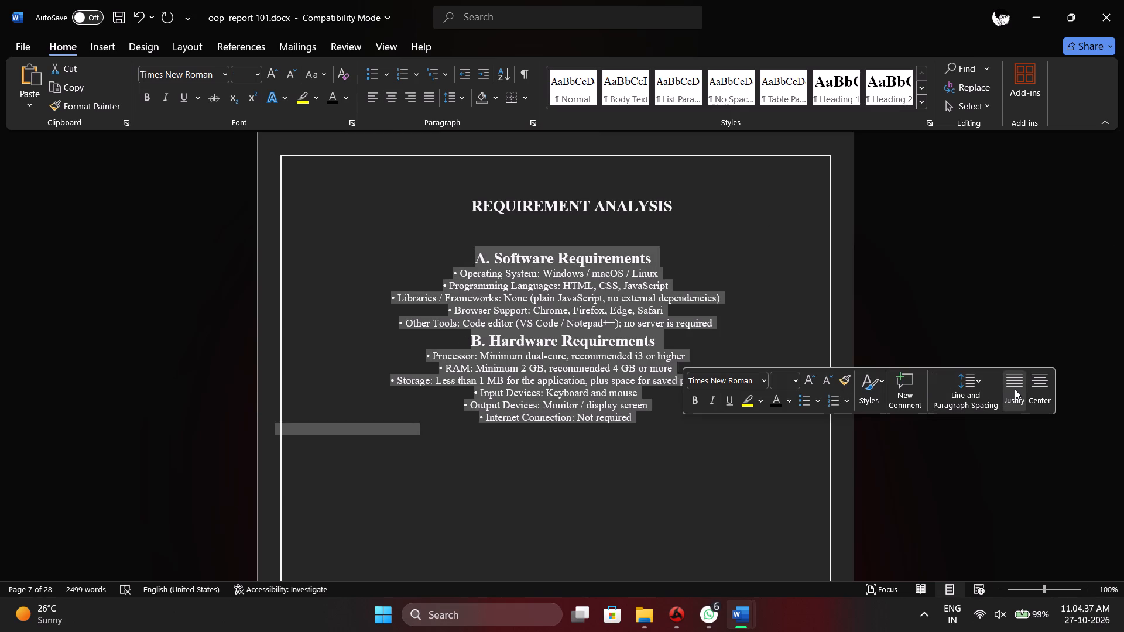
{"action": "left_click", "coordinate": [381, 102]}
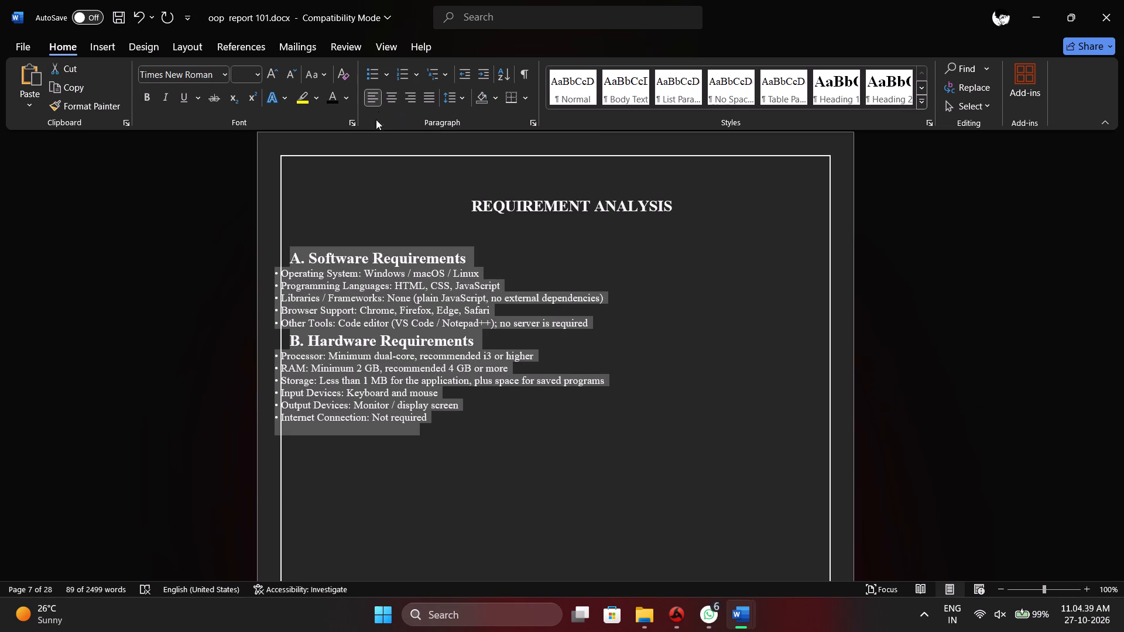
{"action": "left_click", "coordinate": [386, 97]}
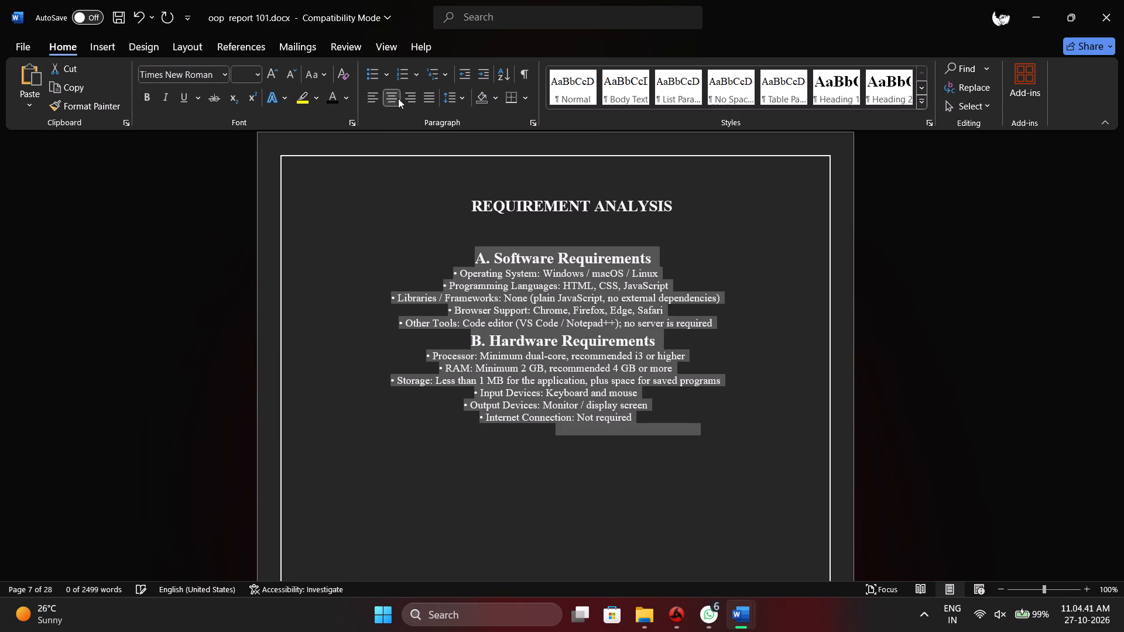
{"action": "left_click", "coordinate": [420, 101]}
{"action": "left_click", "coordinate": [307, 252]}
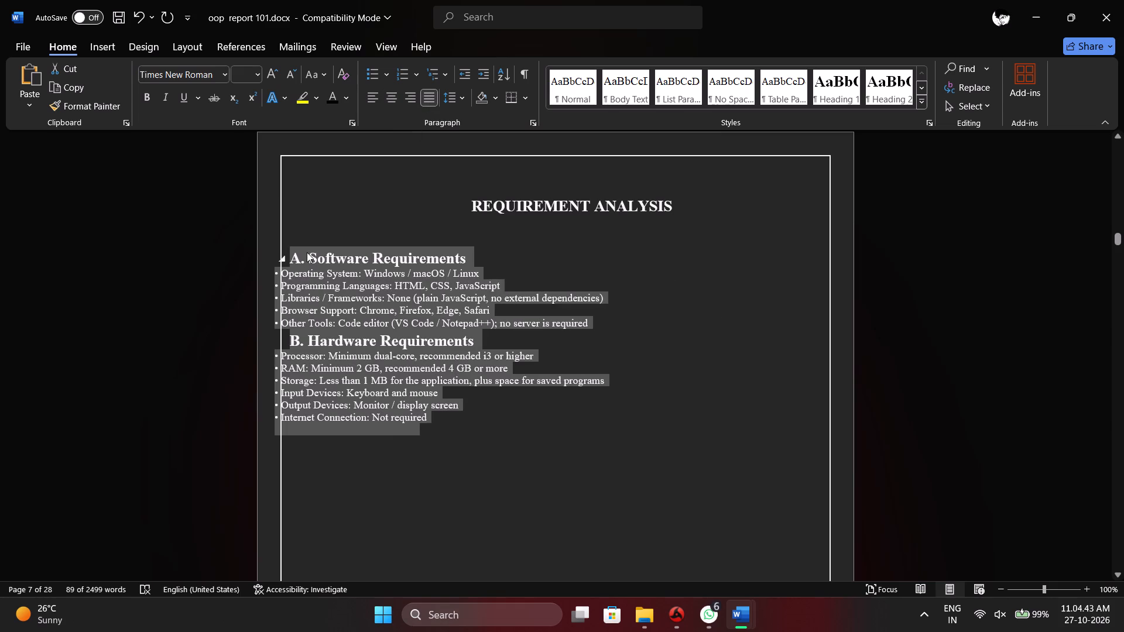
Check the font size of the objectives text, and set the five software requirement bullets to size 12.
{"action": "scroll", "coordinate": [357, 332], "scroll_direction": "up", "scroll_amount": 3}
{"action": "scroll", "coordinate": [317, 408], "scroll_direction": "up", "scroll_amount": 15}
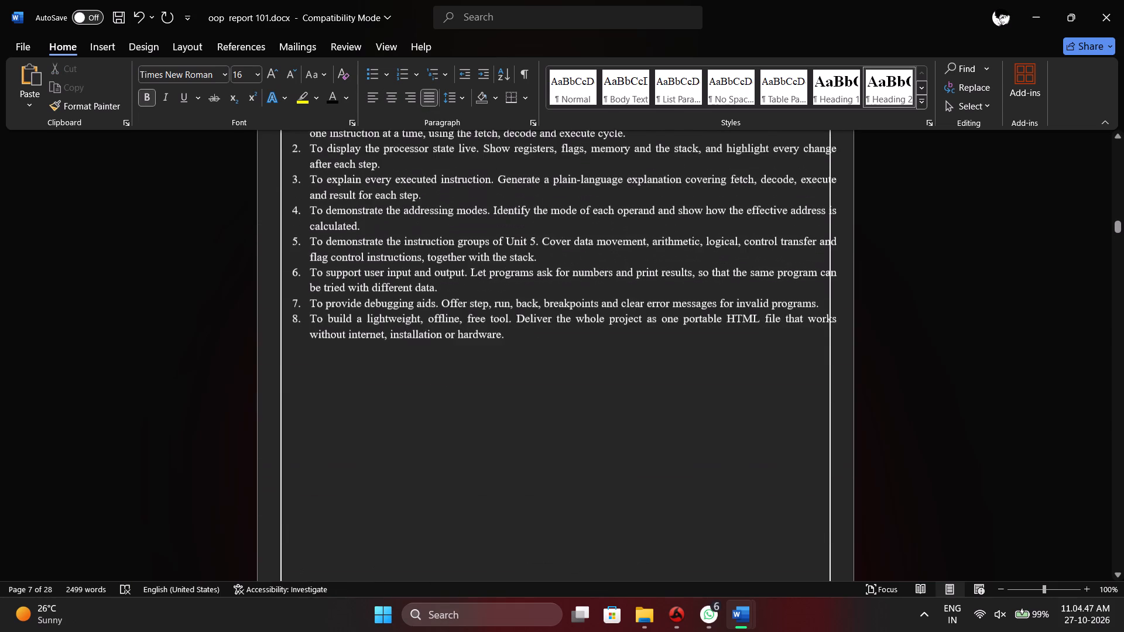
{"action": "double_click", "coordinate": [362, 288]}
{"action": "scroll", "coordinate": [352, 351], "scroll_direction": "down", "scroll_amount": 11}
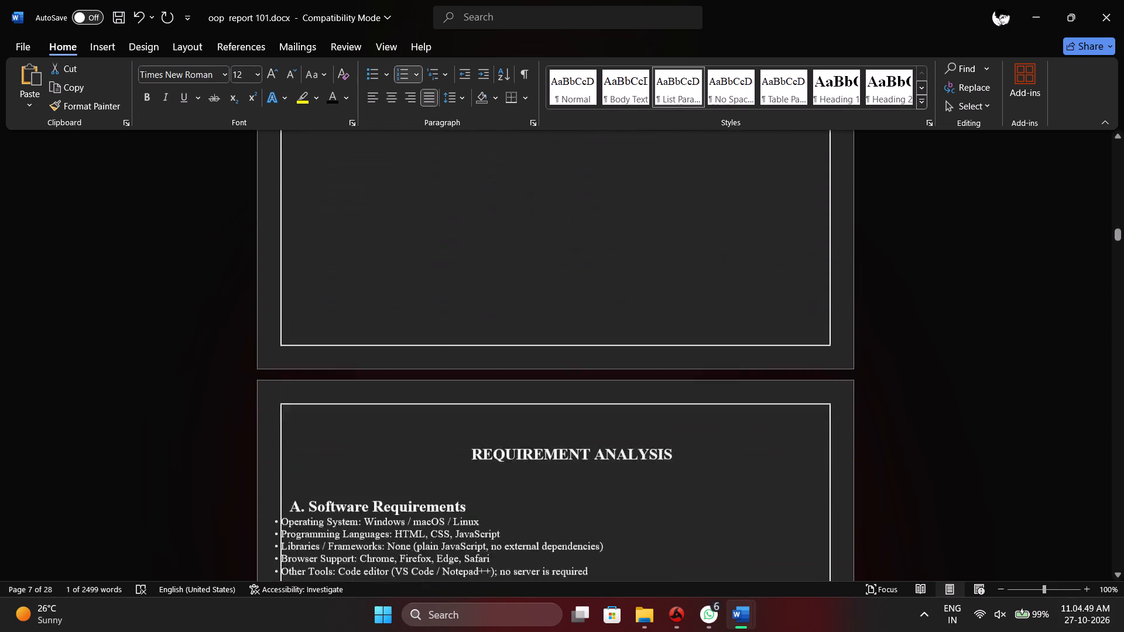
{"action": "scroll", "coordinate": [352, 352], "scroll_direction": "down", "scroll_amount": 3}
{"action": "left_click", "coordinate": [276, 412]}
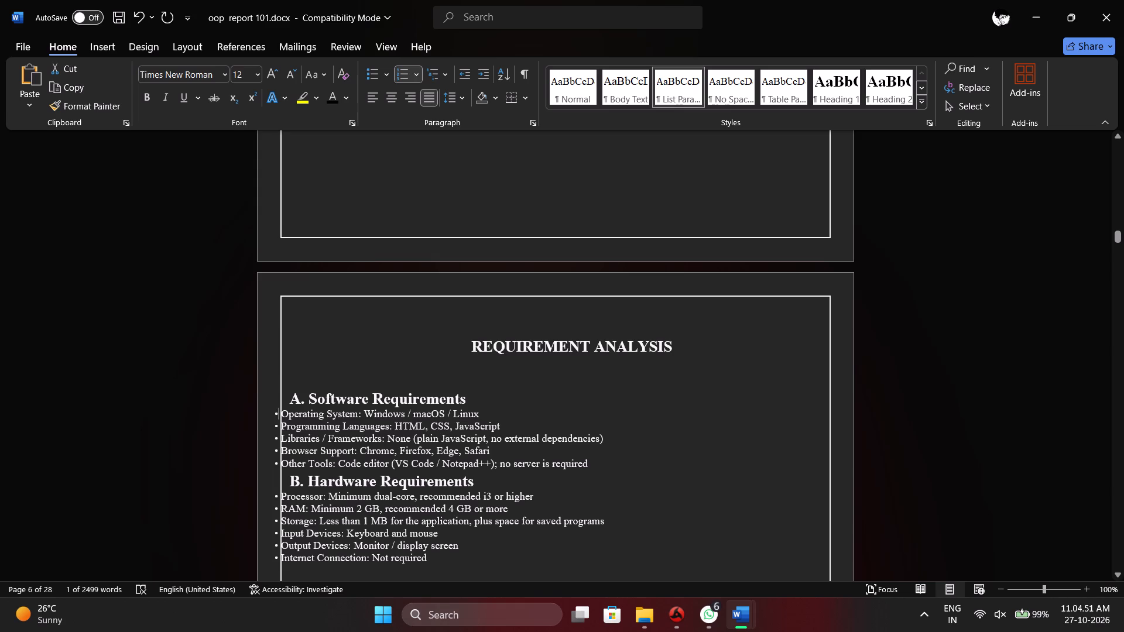
{"action": "left_click_drag", "start_coordinate": [281, 413], "coordinate": [602, 467]}
{"action": "left_click", "coordinate": [699, 417]}
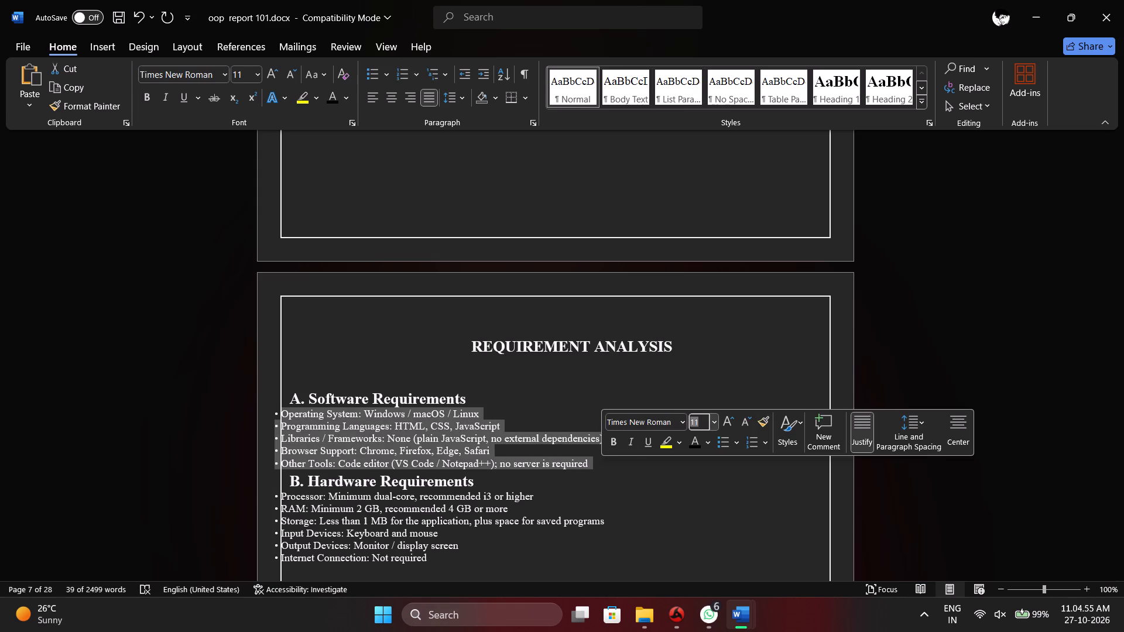
{"action": "type", "text": "12"}
{"action": "key", "text": "Return"}
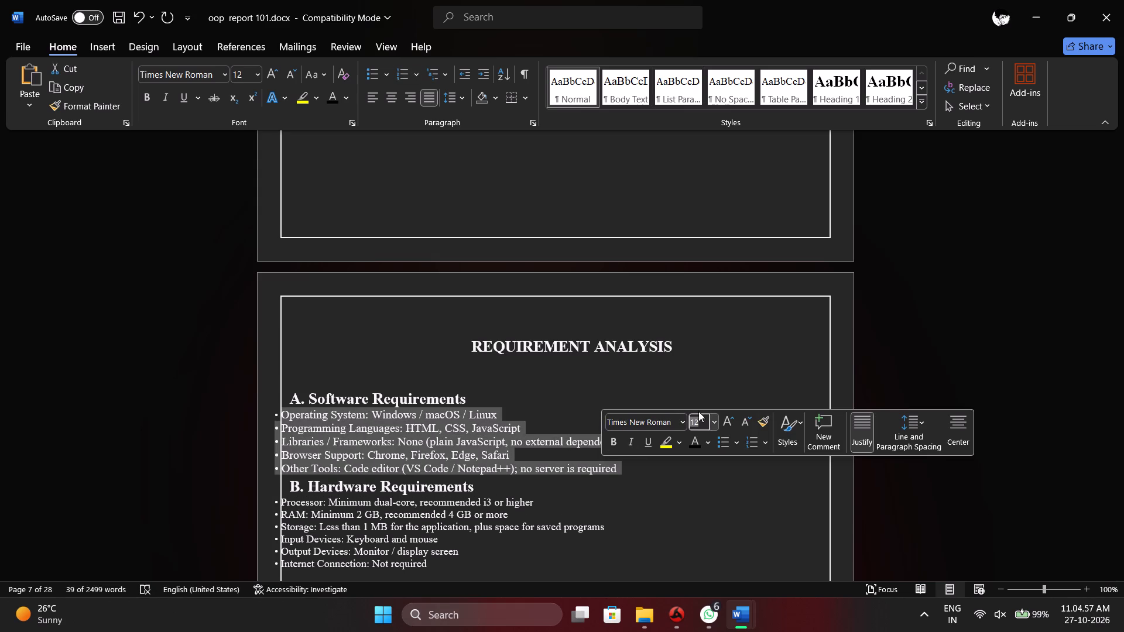
Set the six hardware requirement bullets, from Processor to Internet Connection, to font size 12.
{"action": "left_click", "coordinate": [436, 530]}
{"action": "scroll", "coordinate": [433, 524], "scroll_direction": "down", "scroll_amount": 4}
{"action": "left_click_drag", "start_coordinate": [280, 364], "coordinate": [283, 365]}
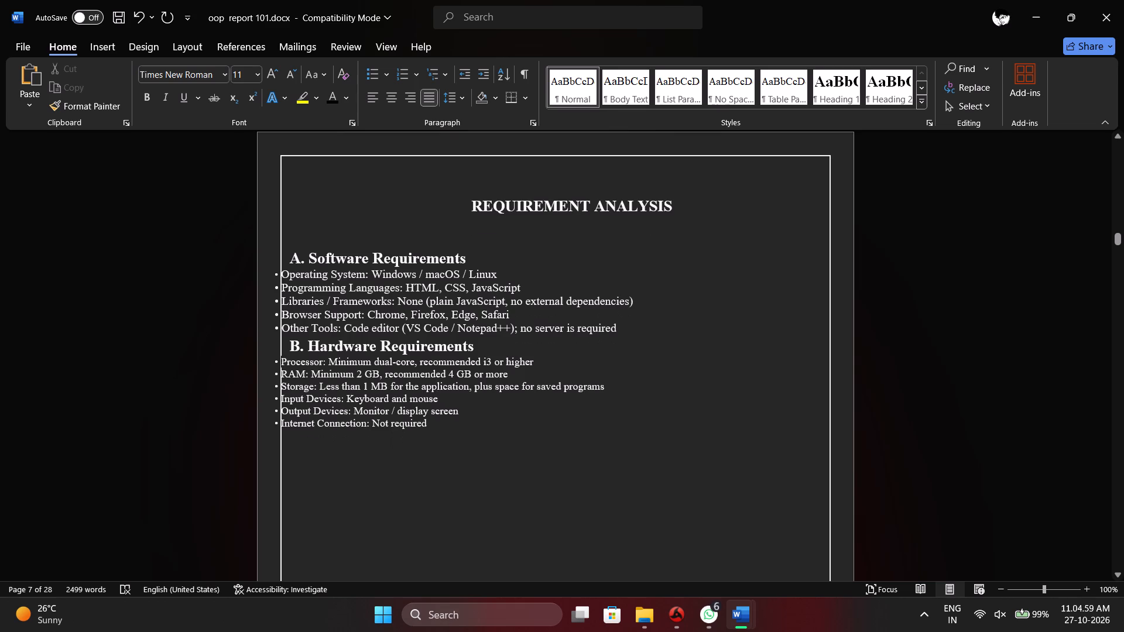
{"action": "left_click_drag", "start_coordinate": [283, 365], "coordinate": [441, 437]}
{"action": "left_click", "coordinate": [542, 391]}
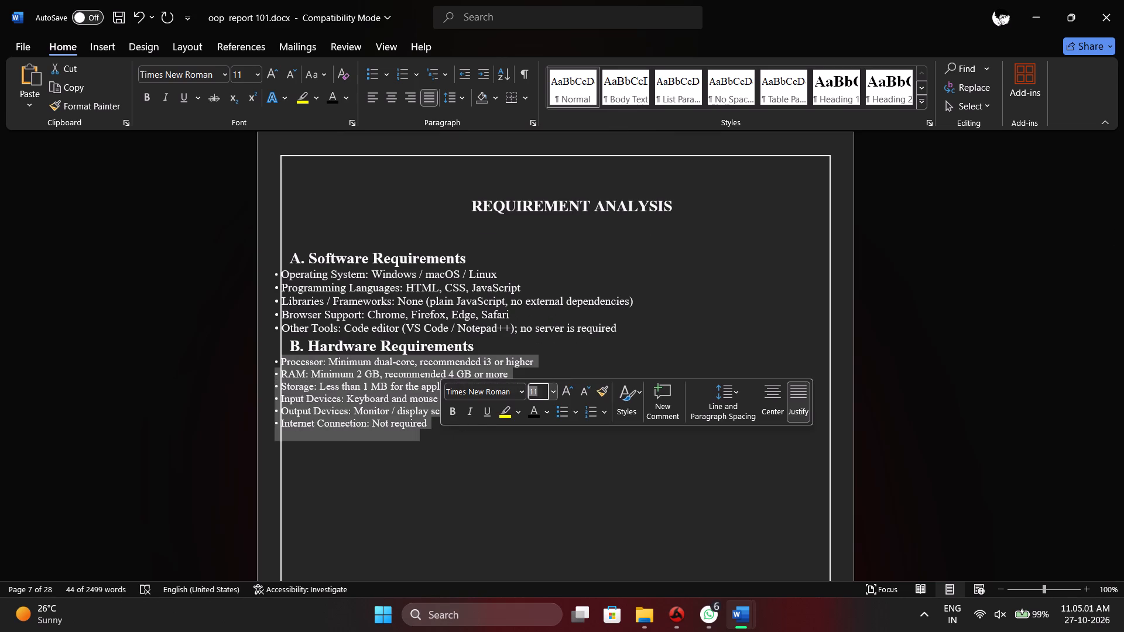
{"action": "type", "text": "12"}
{"action": "key", "text": "Return"}
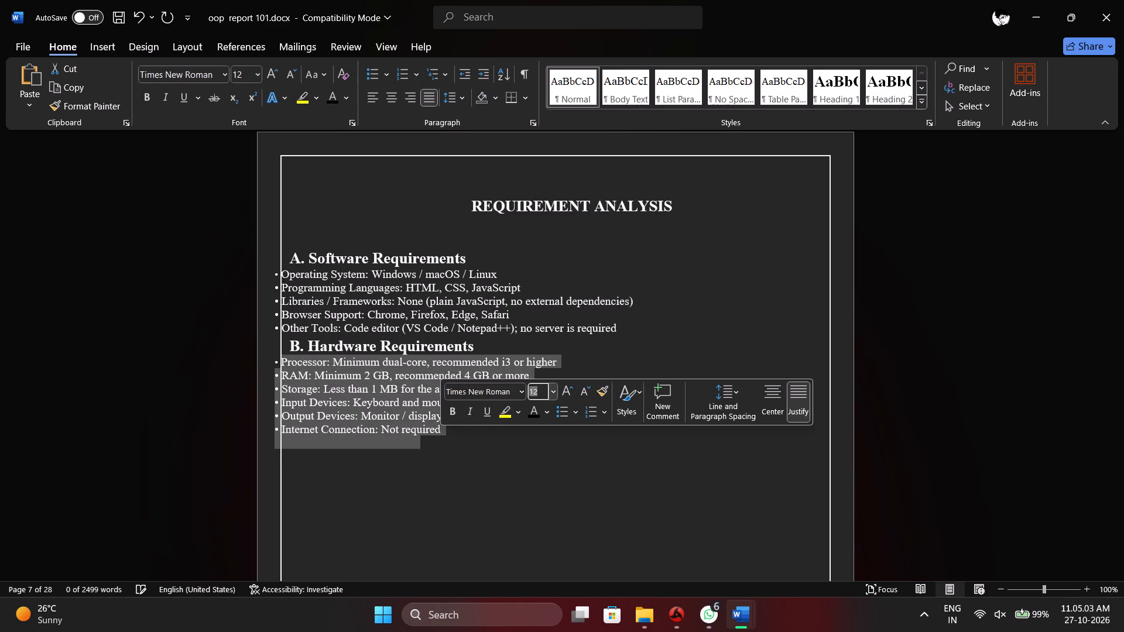
{"action": "left_click", "coordinate": [474, 447]}
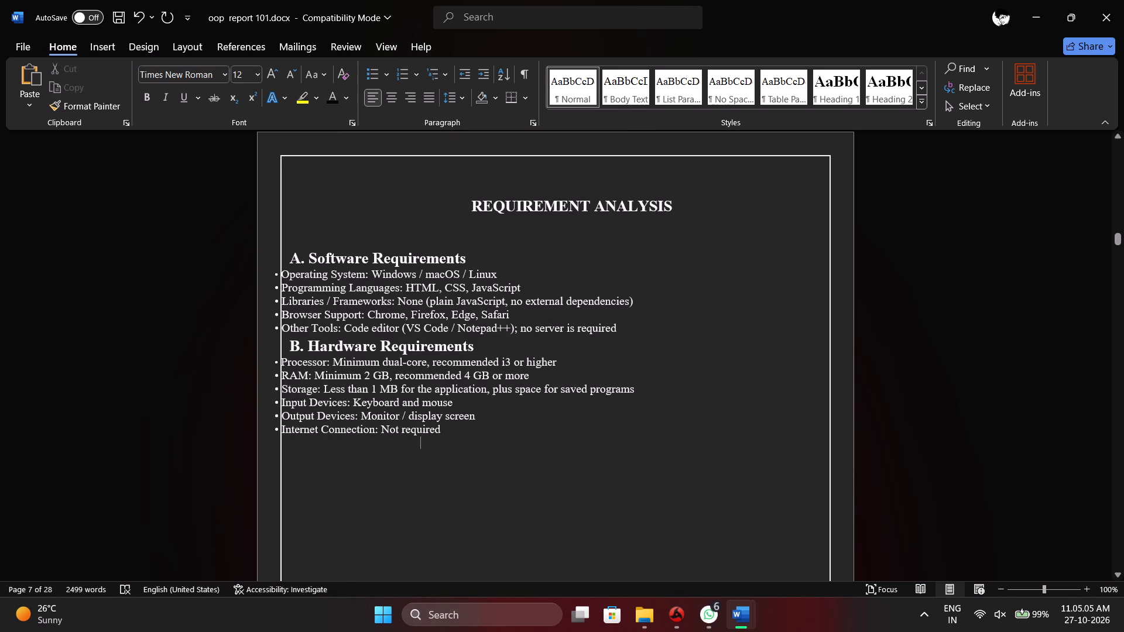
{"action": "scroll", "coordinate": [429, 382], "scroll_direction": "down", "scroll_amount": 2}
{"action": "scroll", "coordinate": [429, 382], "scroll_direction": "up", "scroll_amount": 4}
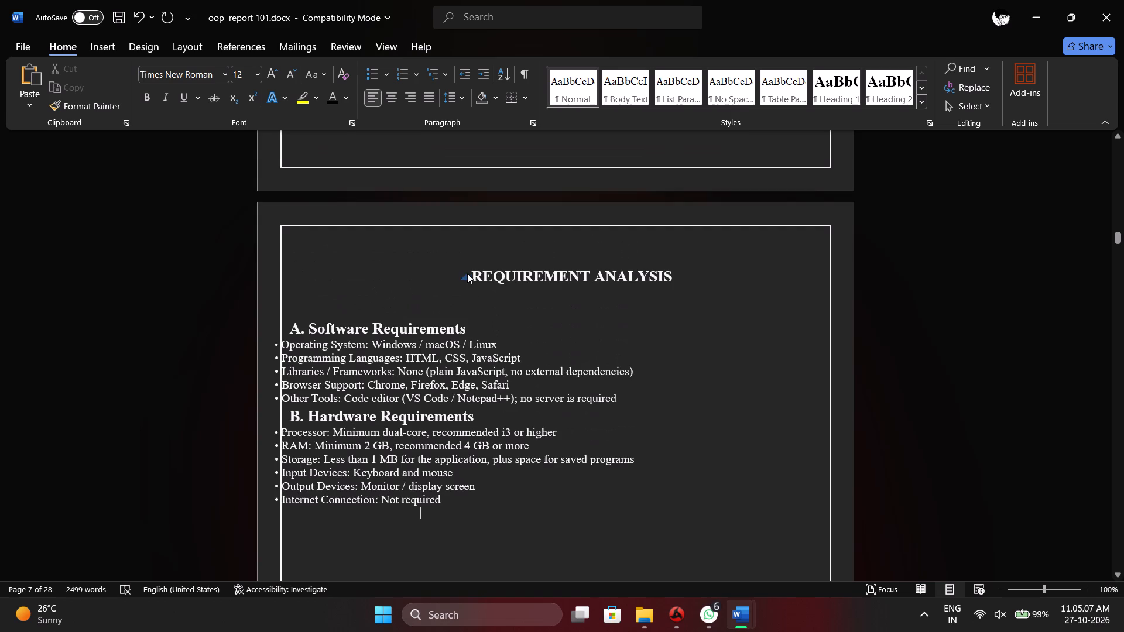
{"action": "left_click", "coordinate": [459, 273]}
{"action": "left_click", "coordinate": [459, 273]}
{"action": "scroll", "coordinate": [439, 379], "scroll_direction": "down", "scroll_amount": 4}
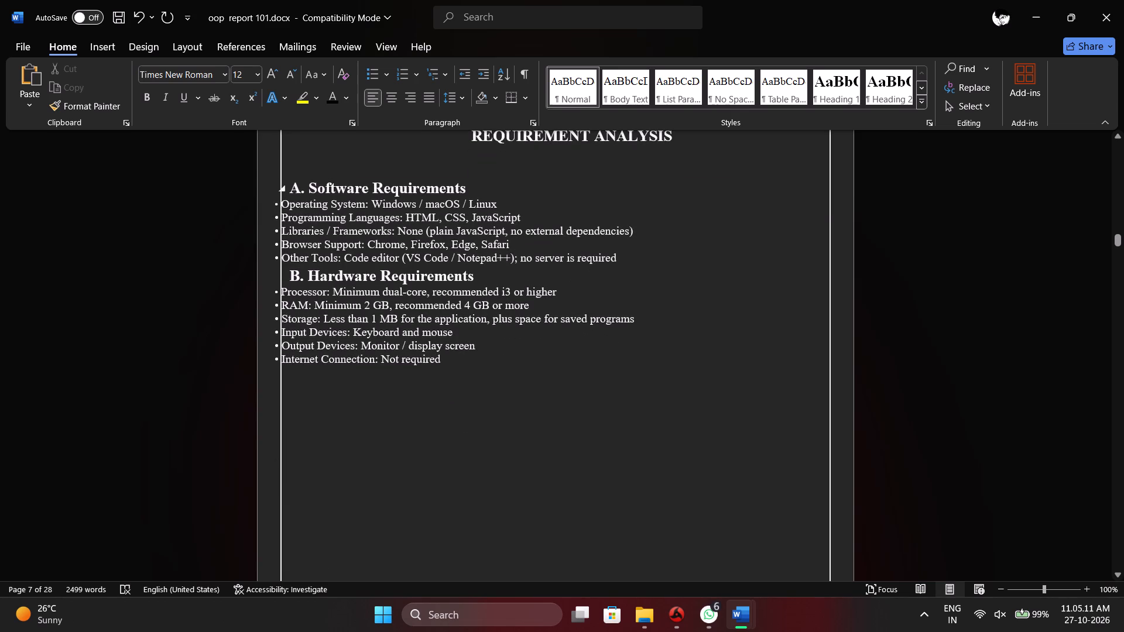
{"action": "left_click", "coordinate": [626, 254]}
Apply 1.0 line spacing to all the requirements, from A. Software Requirements through the Internet Connection line.
{"action": "left_click_drag", "start_coordinate": [290, 184], "coordinate": [369, 232]}
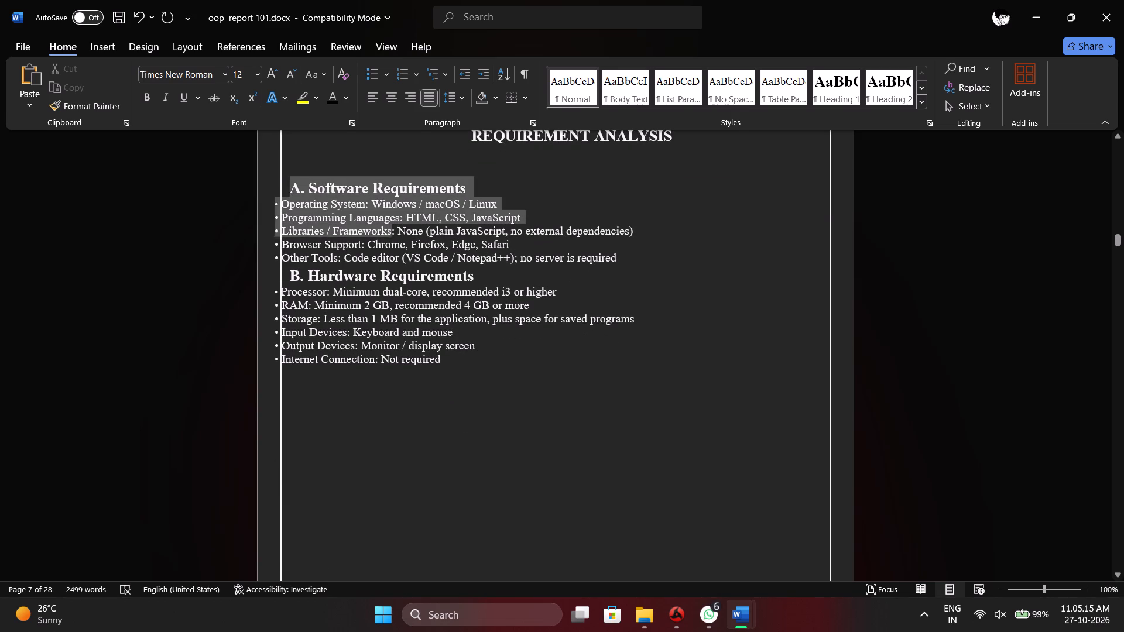
{"action": "left_click_drag", "start_coordinate": [369, 232], "coordinate": [491, 372]}
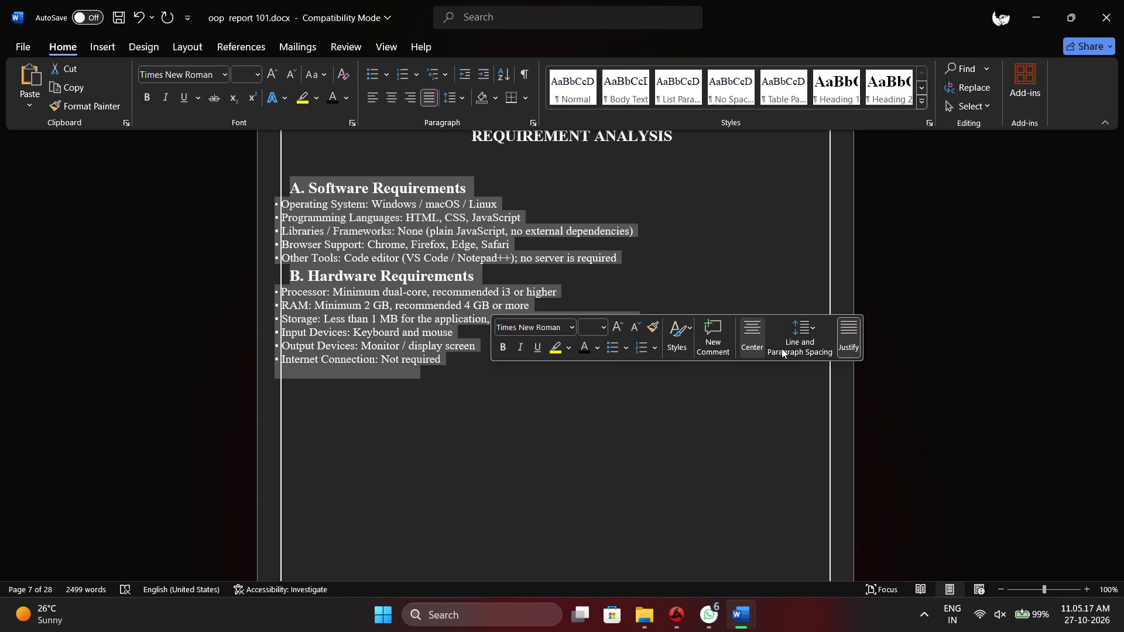
{"action": "left_click", "coordinate": [814, 336]}
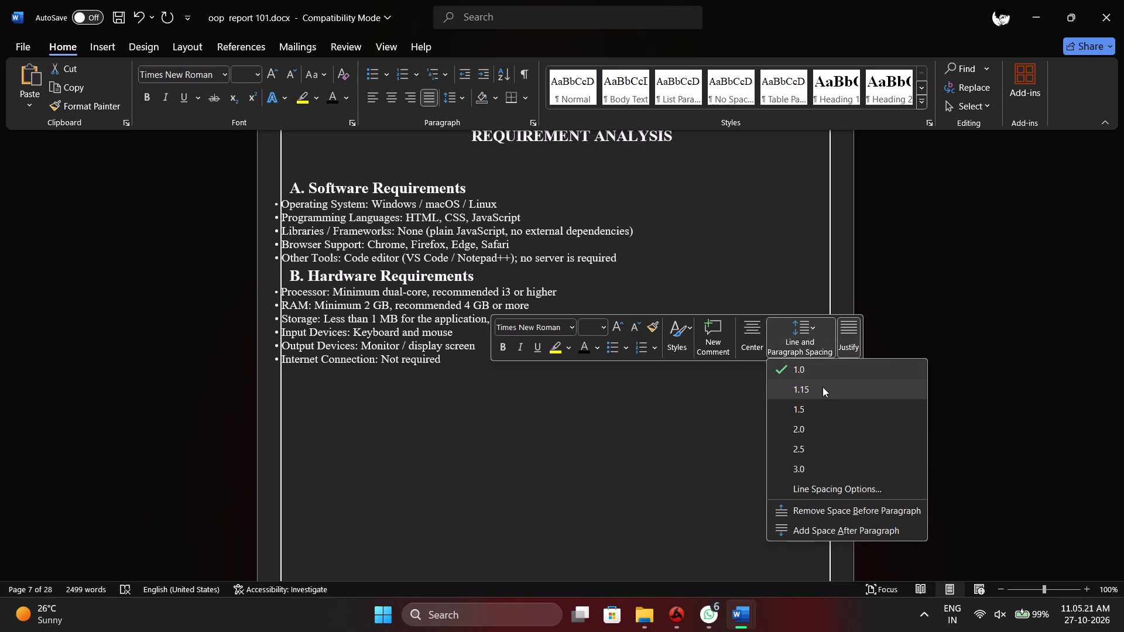
{"action": "left_click", "coordinate": [818, 368]}
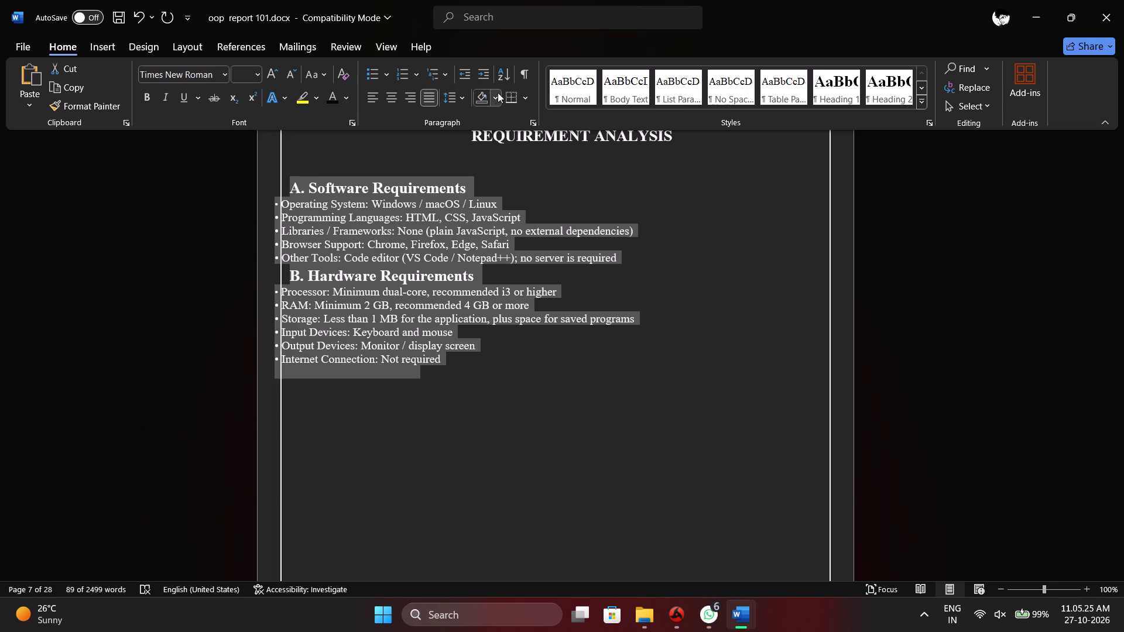
Adjust the indent of the selected requirements and subheadings so the whole block sits just inside the page border.
{"action": "left_click", "coordinate": [492, 76]}
{"action": "left_click", "coordinate": [492, 76]}
{"action": "left_click", "coordinate": [492, 76]}
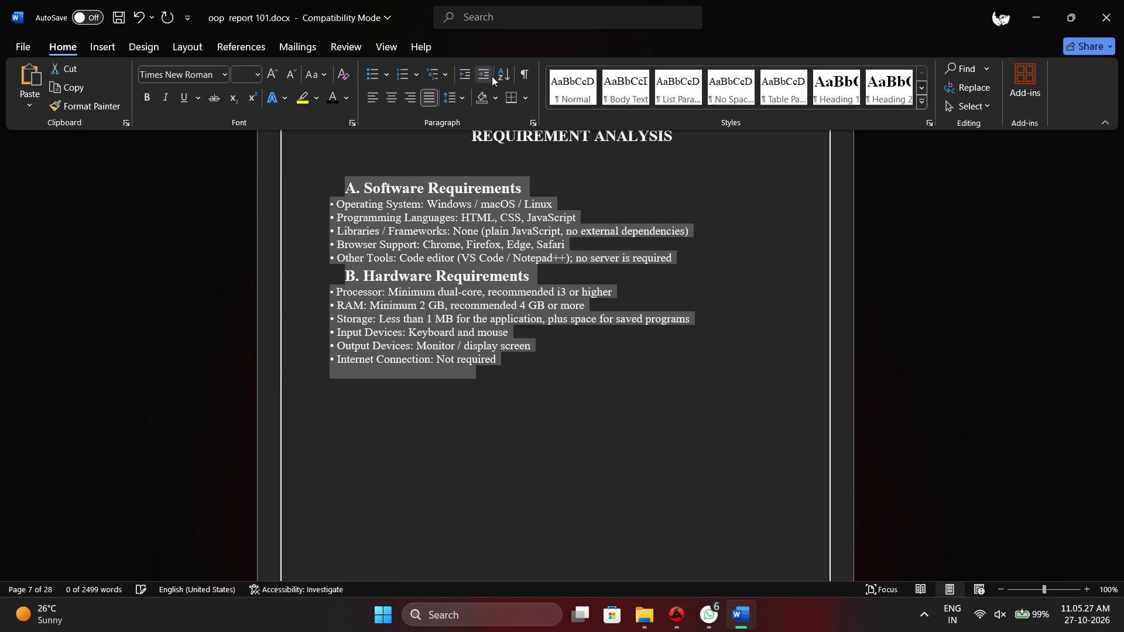
{"action": "left_click", "coordinate": [454, 71]}
{"action": "left_click", "coordinate": [457, 72]}
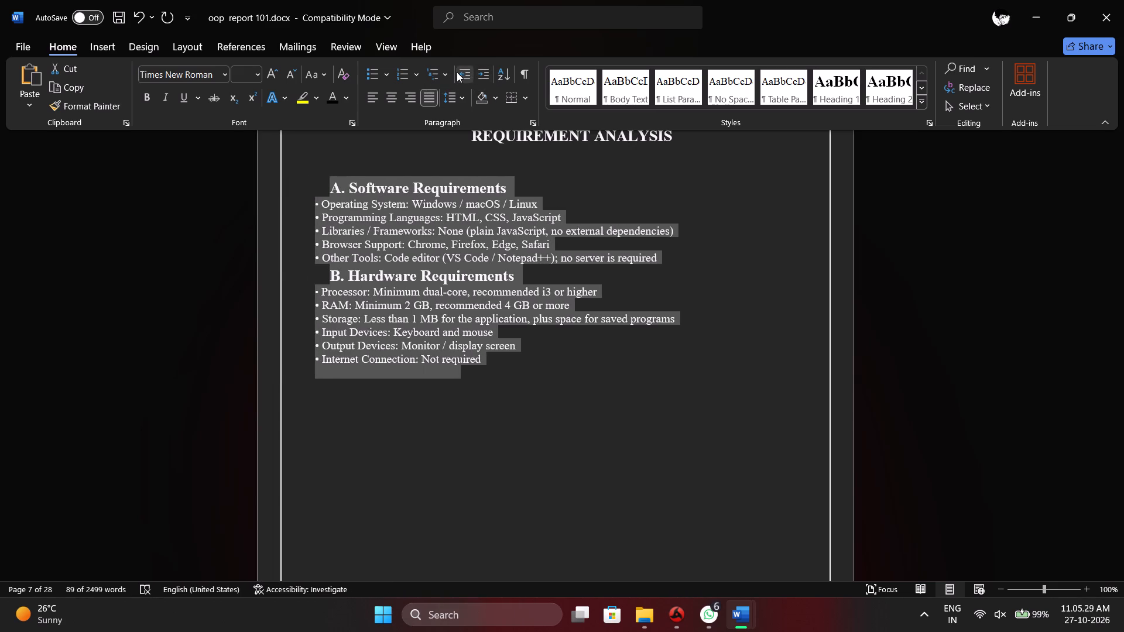
{"action": "left_click", "coordinate": [457, 72]}
{"action": "left_click", "coordinate": [479, 448]}
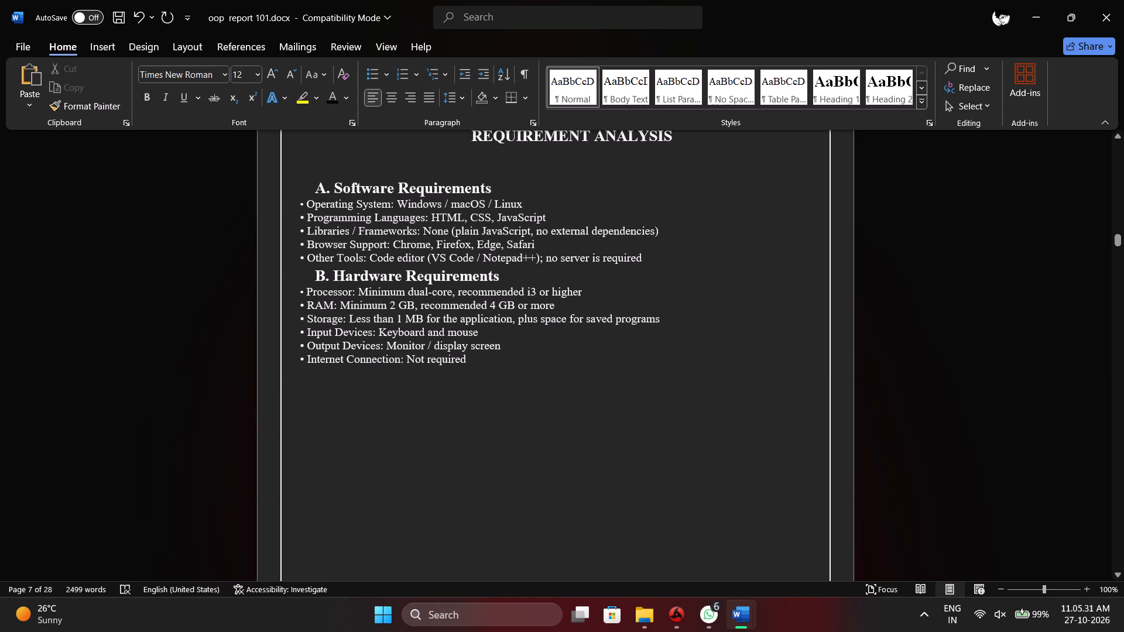
Insert a blank line between the Other Tools bullet and the B. Hardware Requirements subheading.
{"action": "left_click", "coordinate": [663, 257]}
{"action": "key", "text": "Return"}
{"action": "scroll", "coordinate": [654, 277], "scroll_direction": "up", "scroll_amount": 3}
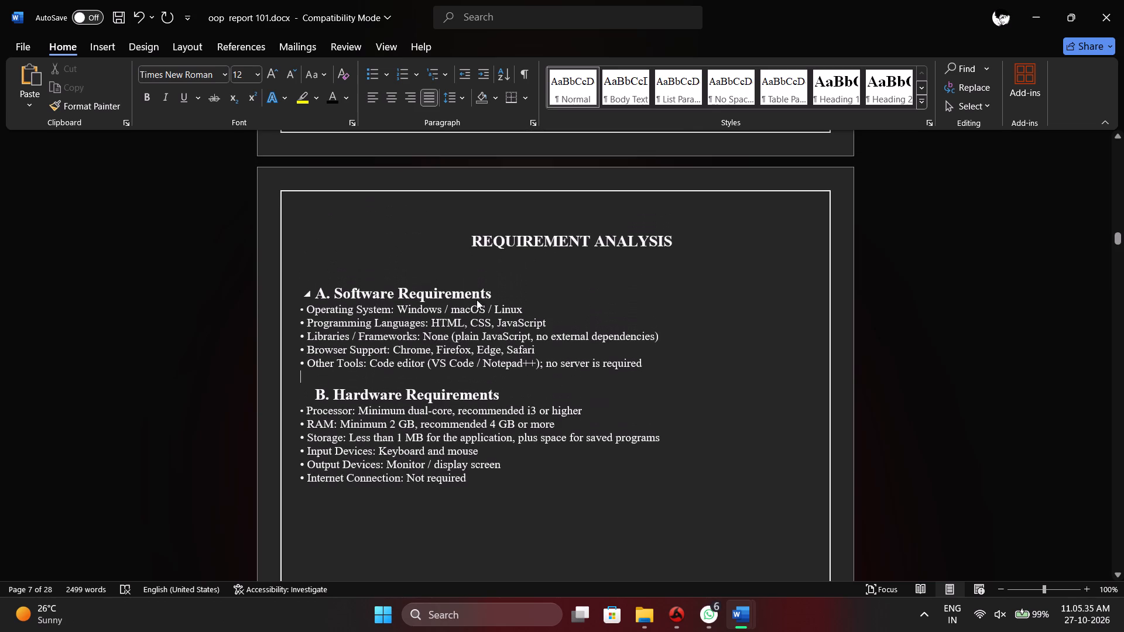
{"action": "scroll", "coordinate": [534, 353], "scroll_direction": "up", "scroll_amount": 4}
{"action": "scroll", "coordinate": [534, 353], "scroll_direction": "down", "scroll_amount": 9}
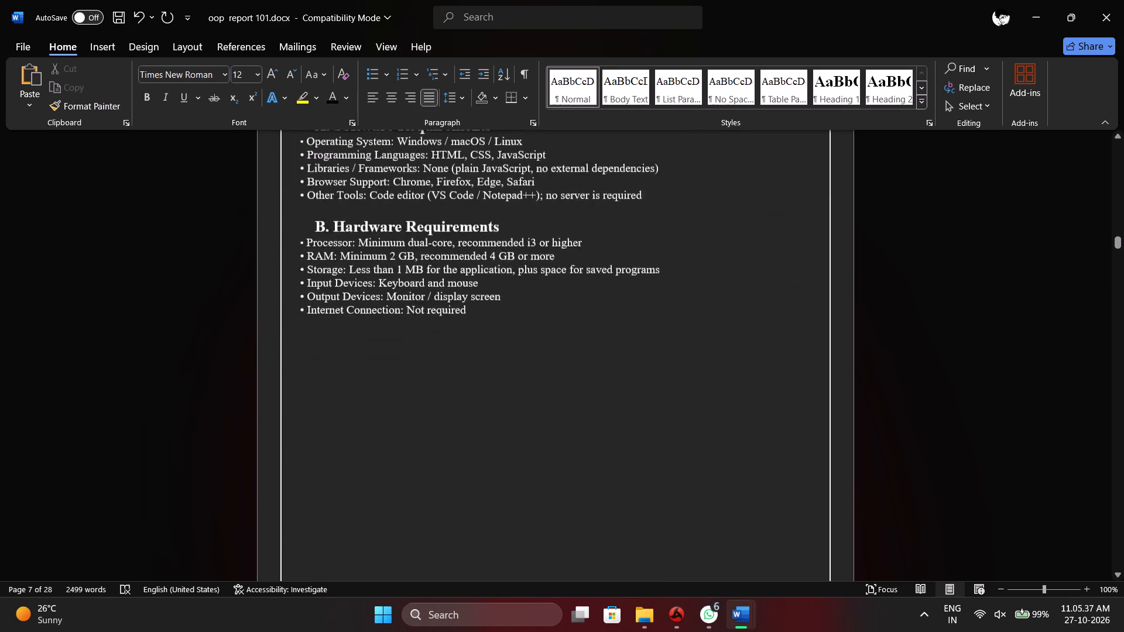
Go to the Design Analysis section, and switch to Chrome to review the objectives layout in oop report 101.pdf.
{"action": "scroll", "coordinate": [534, 352], "scroll_direction": "down", "scroll_amount": 18}
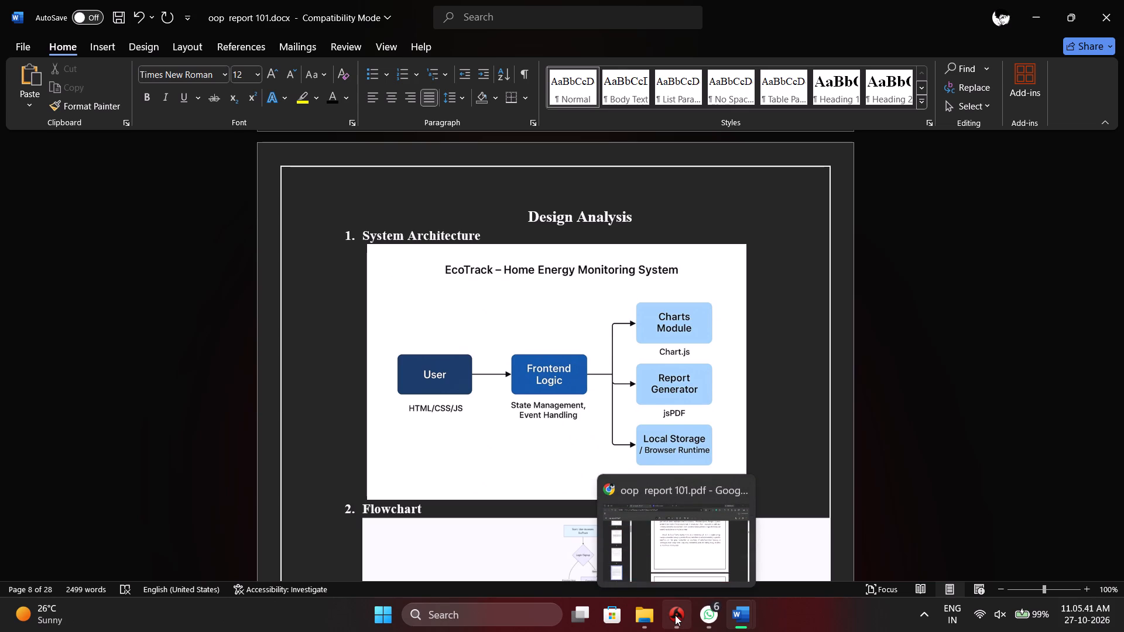
{"action": "left_click", "coordinate": [700, 571]}
{"action": "scroll", "coordinate": [563, 422], "scroll_direction": "down", "scroll_amount": 2}
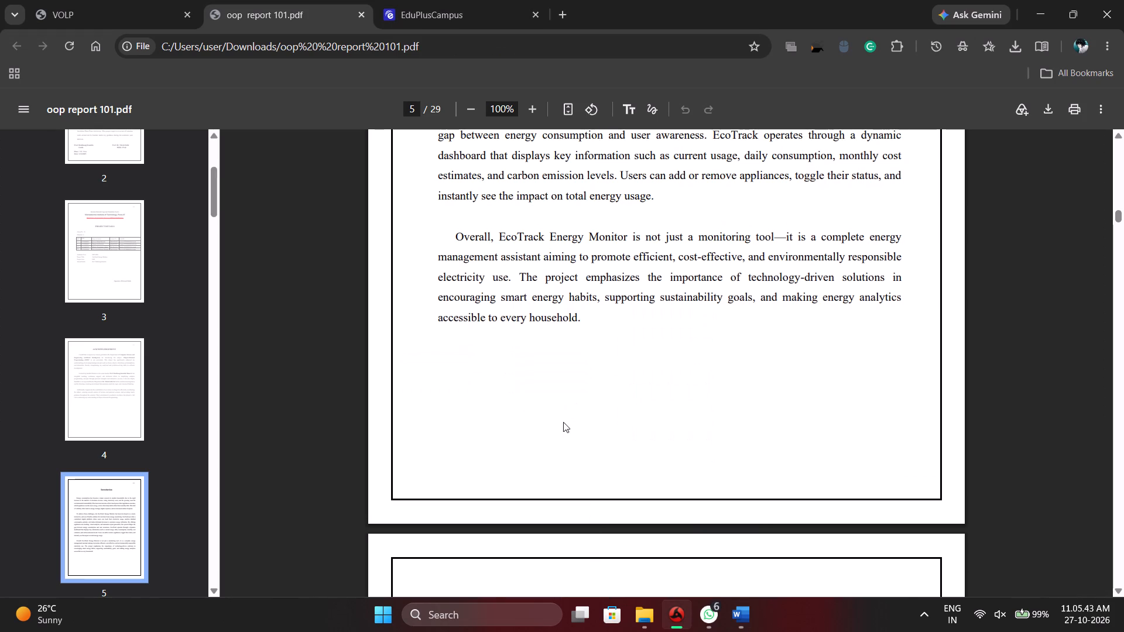
{"action": "scroll", "coordinate": [563, 422], "scroll_direction": "down", "scroll_amount": 6}
{"action": "scroll", "coordinate": [563, 415], "scroll_direction": "up", "scroll_amount": 3}
{"action": "scroll", "coordinate": [563, 415], "scroll_direction": "down", "scroll_amount": 8}
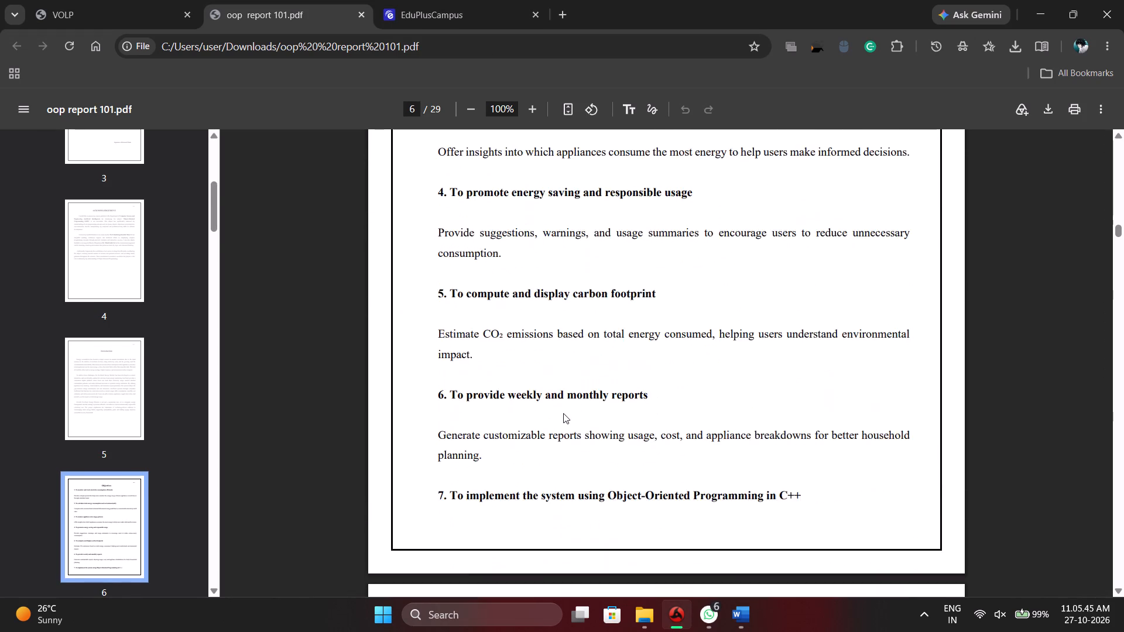
{"action": "scroll", "coordinate": [563, 411], "scroll_direction": "up", "scroll_amount": 17}
{"action": "scroll", "coordinate": [566, 393], "scroll_direction": "down", "scroll_amount": 13}
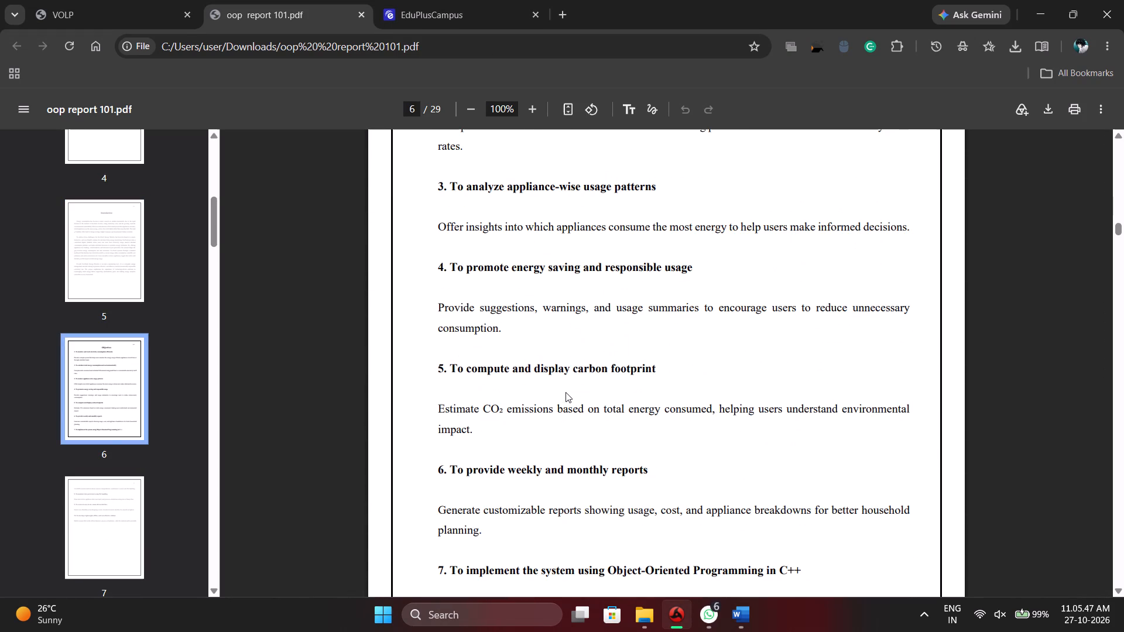
Switch to 80386_Simulator_Report_OOP_Format.docx and copy the whole Design Analysis section, from its heading through item 8 of Workflow.
{"action": "left_click", "coordinate": [749, 573]}
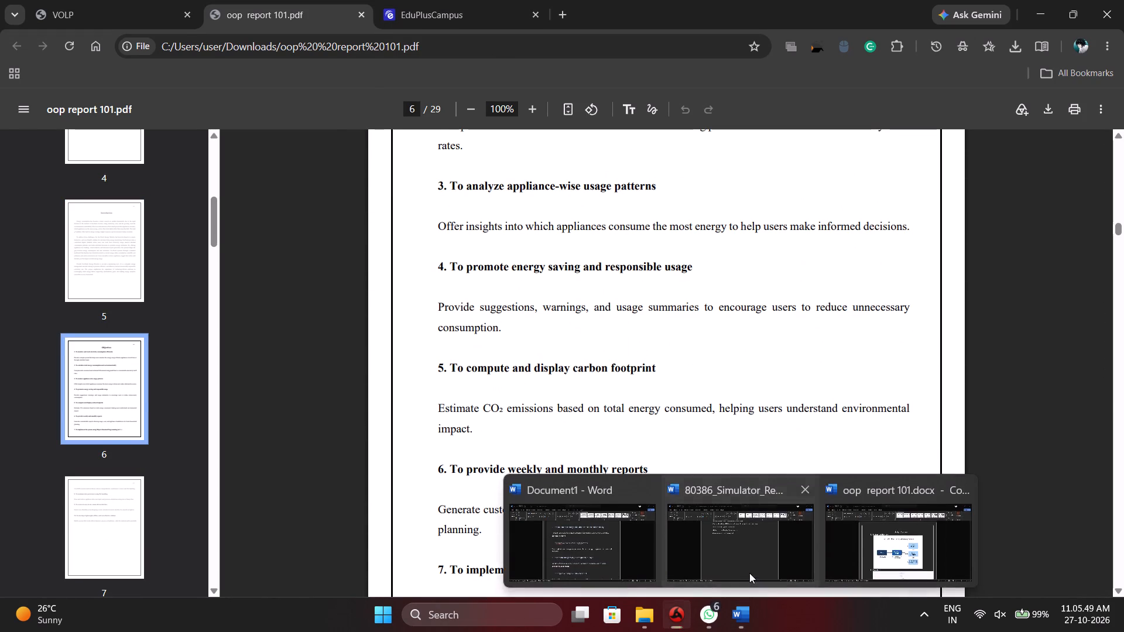
{"action": "scroll", "coordinate": [593, 511], "scroll_direction": "down", "scroll_amount": 4}
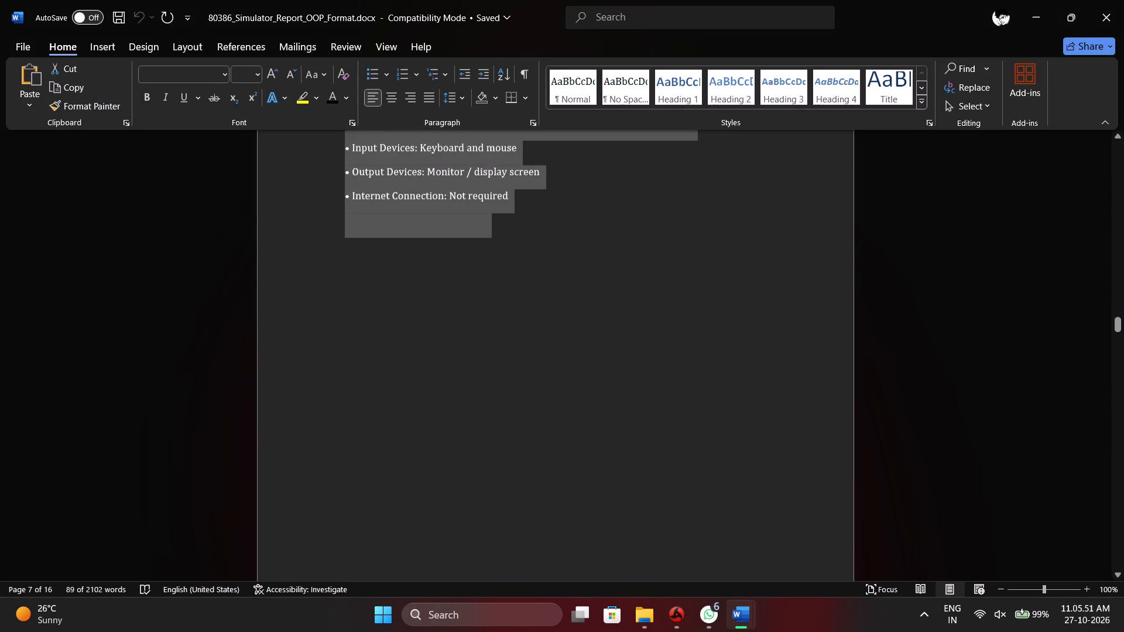
{"action": "scroll", "coordinate": [591, 512], "scroll_direction": "down", "scroll_amount": 8}
{"action": "left_click", "coordinate": [520, 308]}
{"action": "scroll", "coordinate": [520, 308], "scroll_direction": "down", "scroll_amount": 3}
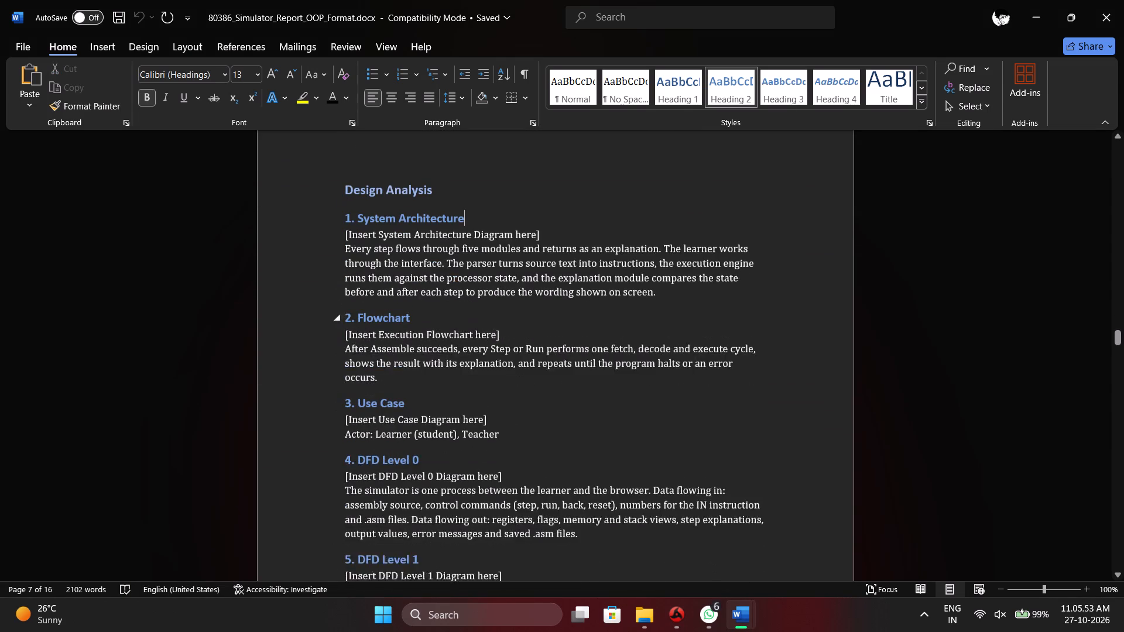
{"action": "scroll", "coordinate": [520, 308], "scroll_direction": "down", "scroll_amount": 1}
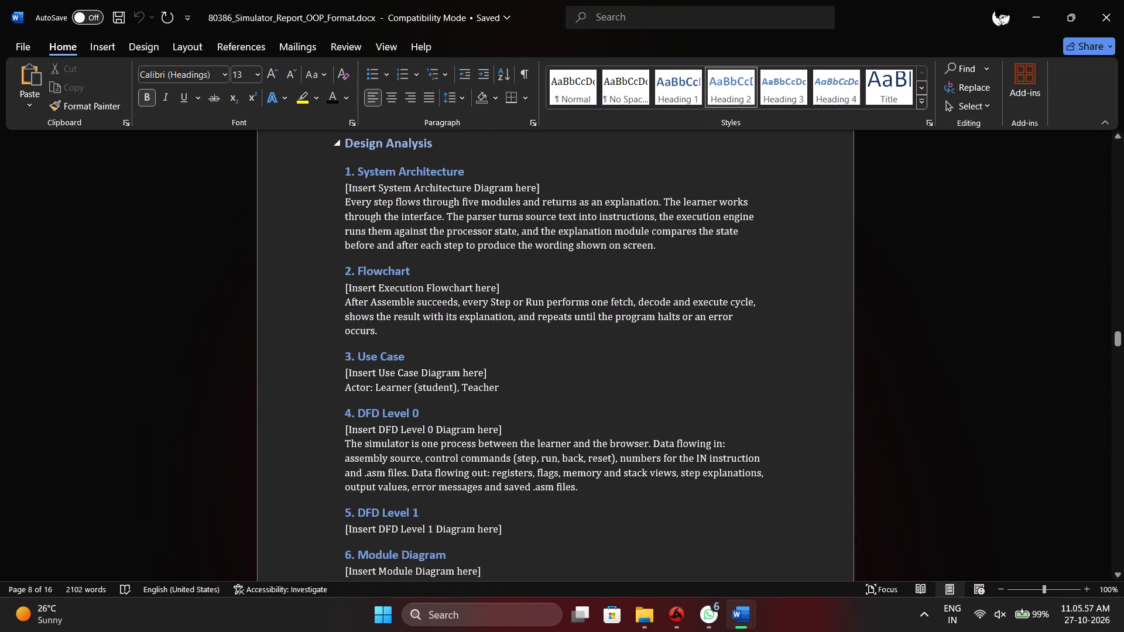
{"action": "left_click_drag", "start_coordinate": [345, 141], "coordinate": [491, 328]}
{"action": "scroll", "coordinate": [489, 342], "scroll_direction": "down", "scroll_amount": 6}
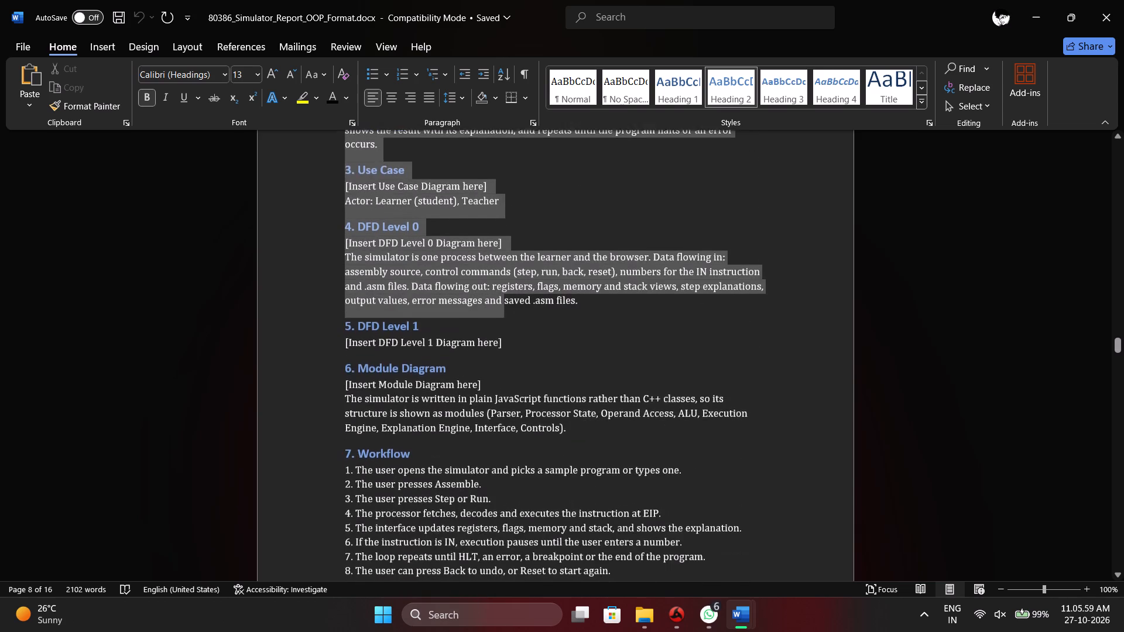
{"action": "scroll", "coordinate": [491, 328], "scroll_direction": "down", "scroll_amount": 1}
{"action": "left_click_drag", "start_coordinate": [491, 328], "coordinate": [491, 303]}
{"action": "scroll", "coordinate": [491, 304], "scroll_direction": "down", "scroll_amount": 6}
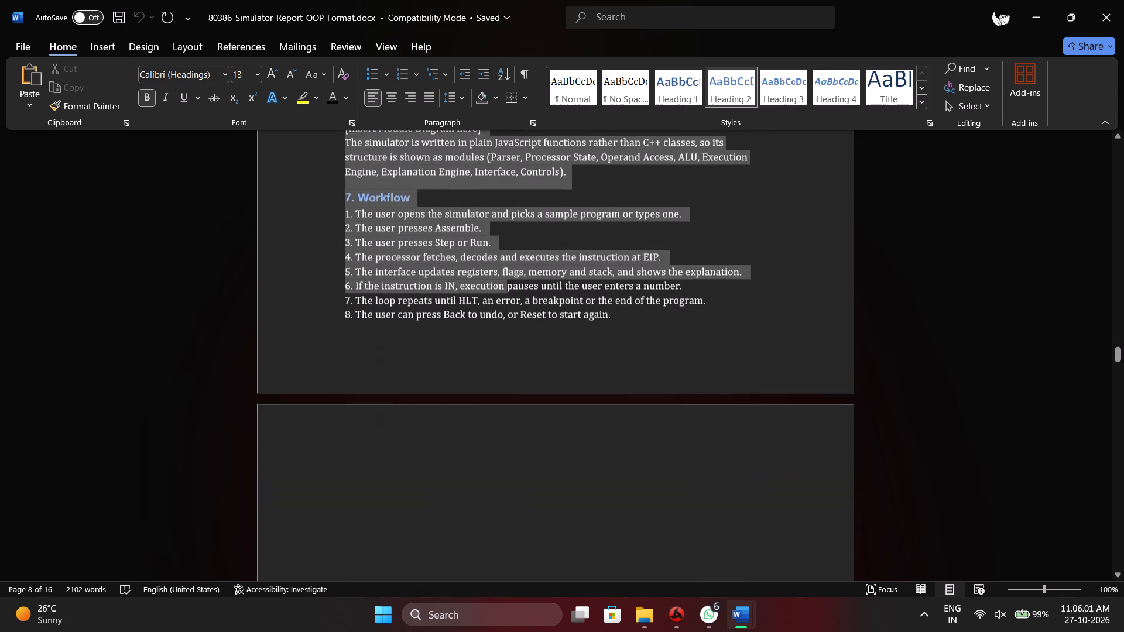
{"action": "left_click_drag", "start_coordinate": [491, 303], "coordinate": [491, 301]}
{"action": "scroll", "coordinate": [491, 303], "scroll_direction": "down", "scroll_amount": 15}
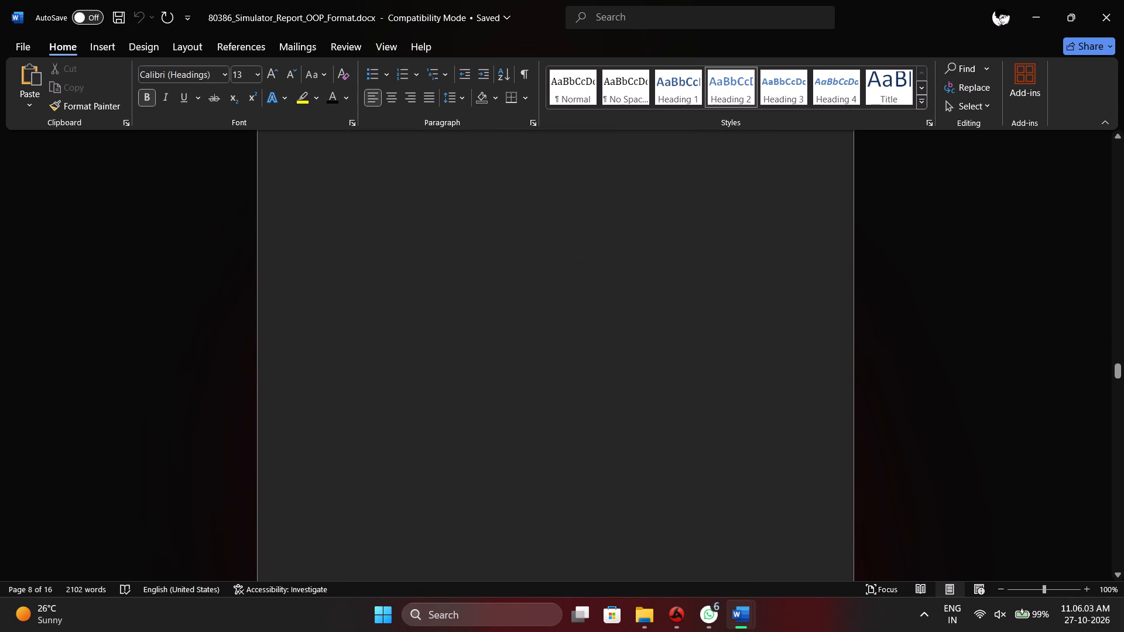
{"action": "scroll", "coordinate": [491, 301], "scroll_direction": "down", "scroll_amount": 9}
{"action": "left_click_drag", "start_coordinate": [491, 301], "coordinate": [491, 300]}
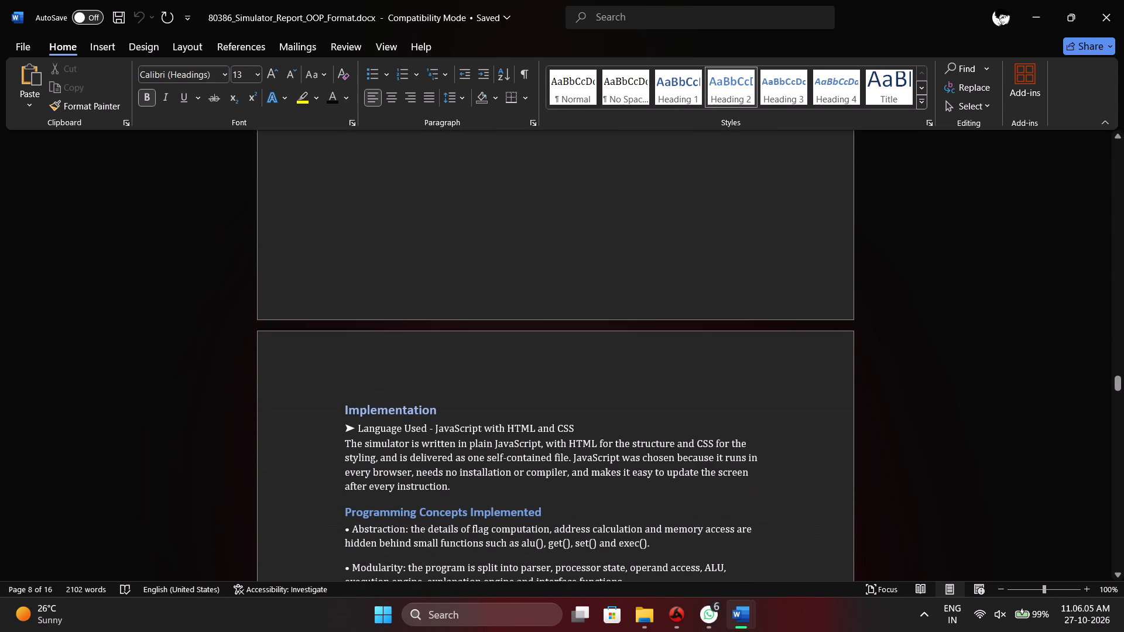
{"action": "left_click_drag", "start_coordinate": [491, 300], "coordinate": [491, 300]}
{"action": "scroll", "coordinate": [491, 300], "scroll_direction": "up", "scroll_amount": 17}
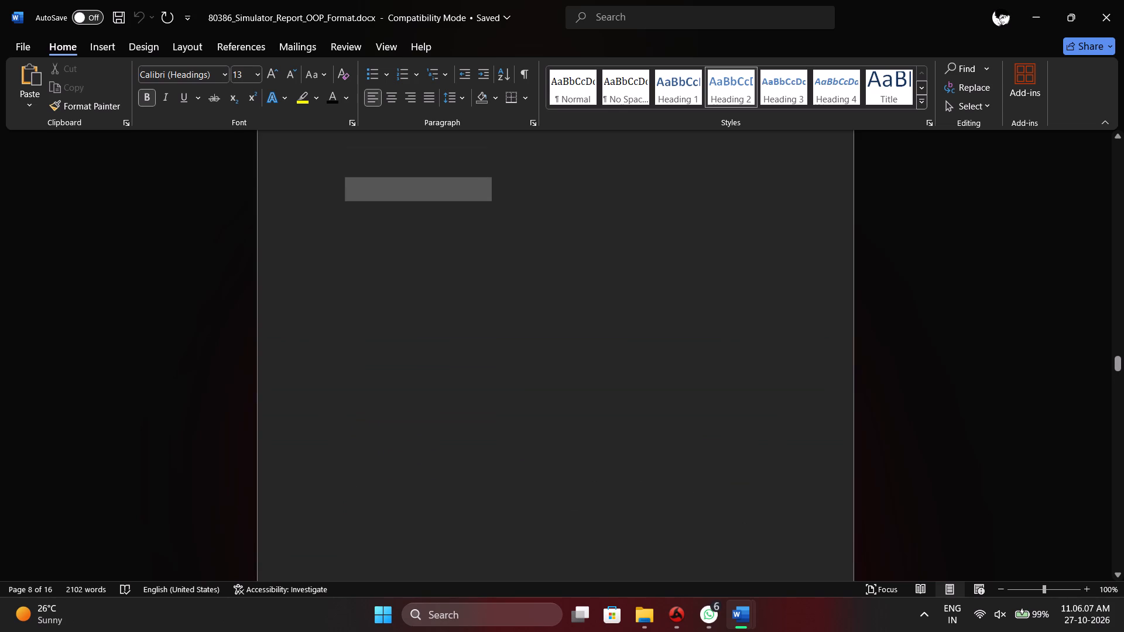
{"action": "scroll", "coordinate": [491, 300], "scroll_direction": "up", "scroll_amount": 1}
{"action": "left_click_drag", "start_coordinate": [491, 300], "coordinate": [645, 302]}
{"action": "scroll", "coordinate": [491, 300], "scroll_direction": "up", "scroll_amount": 6}
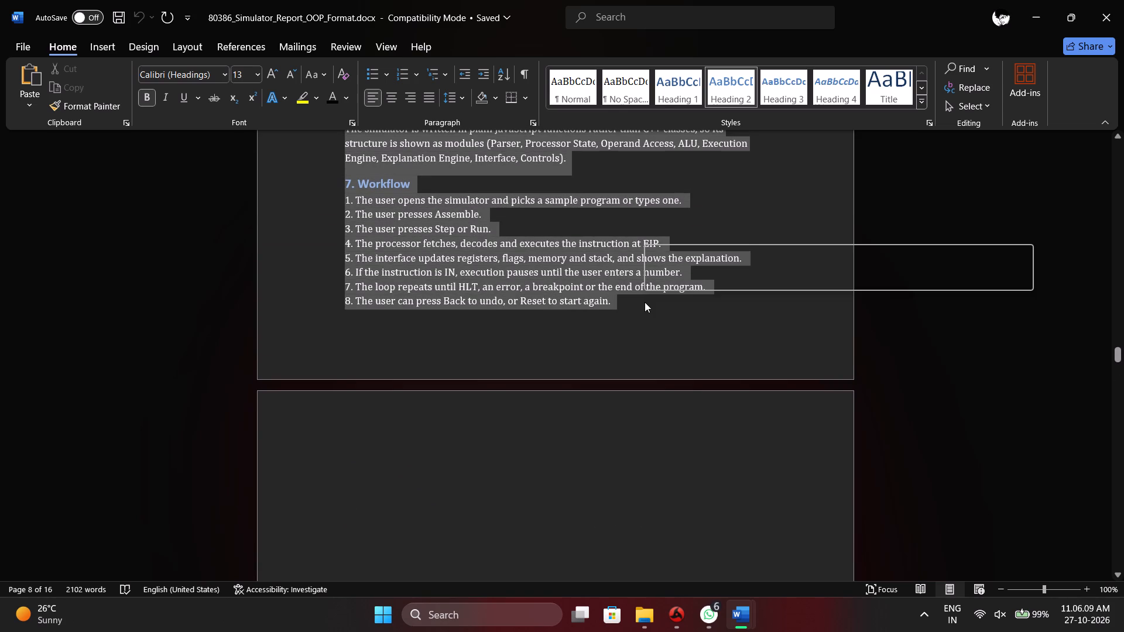
{"action": "key", "text": "ctrl+c"}
{"action": "key", "text": "ctrl+c"}
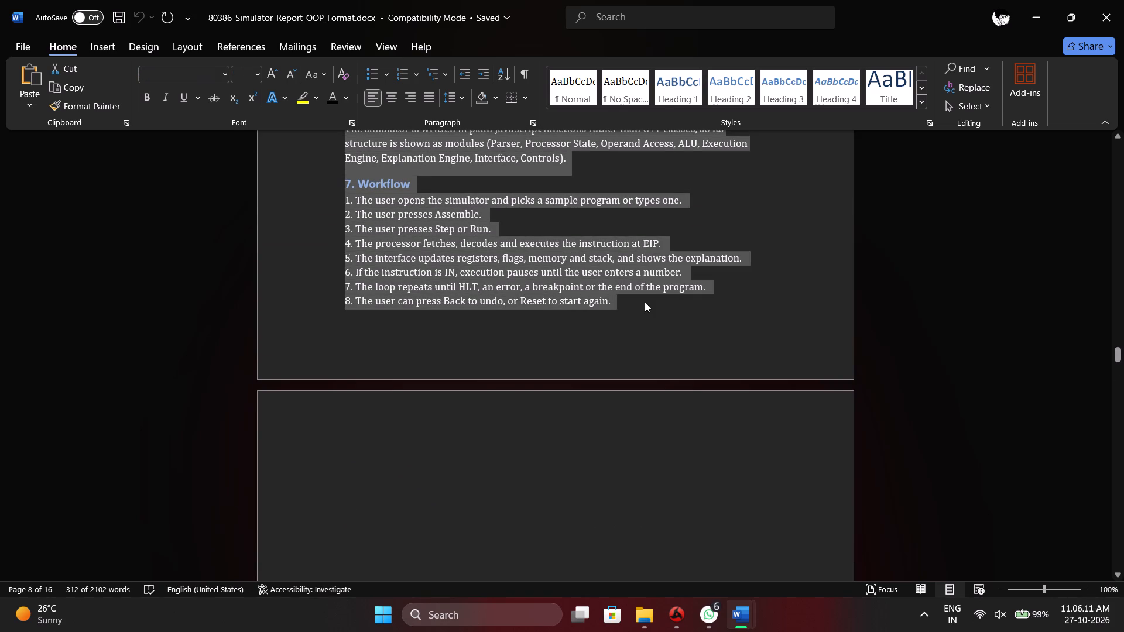
{"action": "left_click", "coordinate": [645, 317]}
Examine the Design Analysis diagrams in oop report 101.docx, from System Architecture to Flow Diagram, and how the Implementation section follows.
{"action": "scroll", "coordinate": [629, 335], "scroll_direction": "up", "scroll_amount": 7}
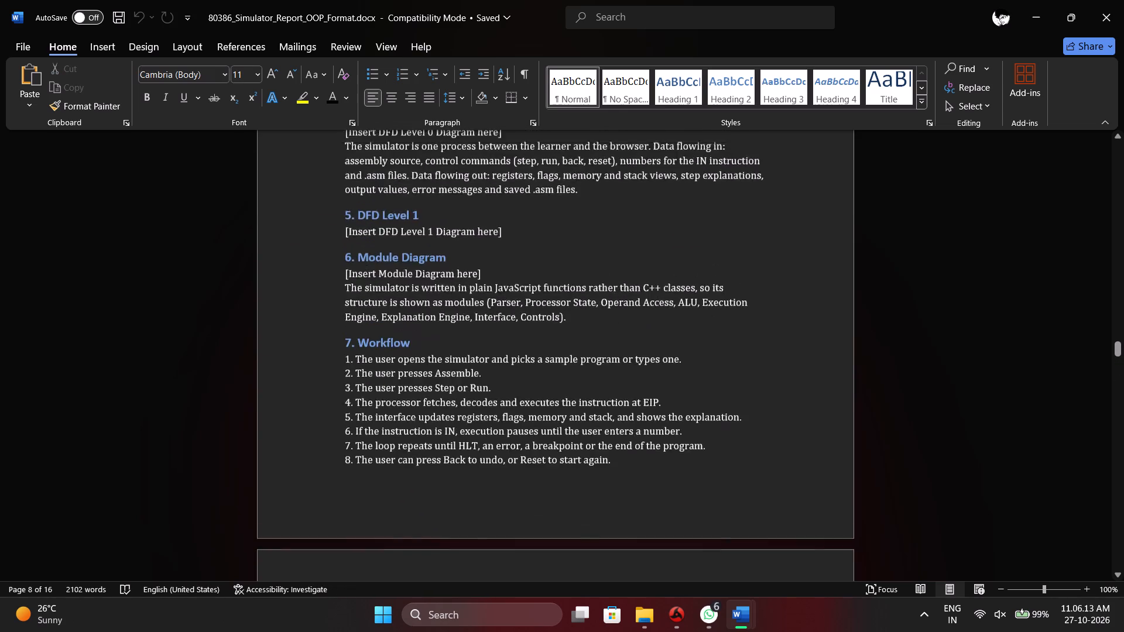
{"action": "scroll", "coordinate": [632, 331], "scroll_direction": "up", "scroll_amount": 5}
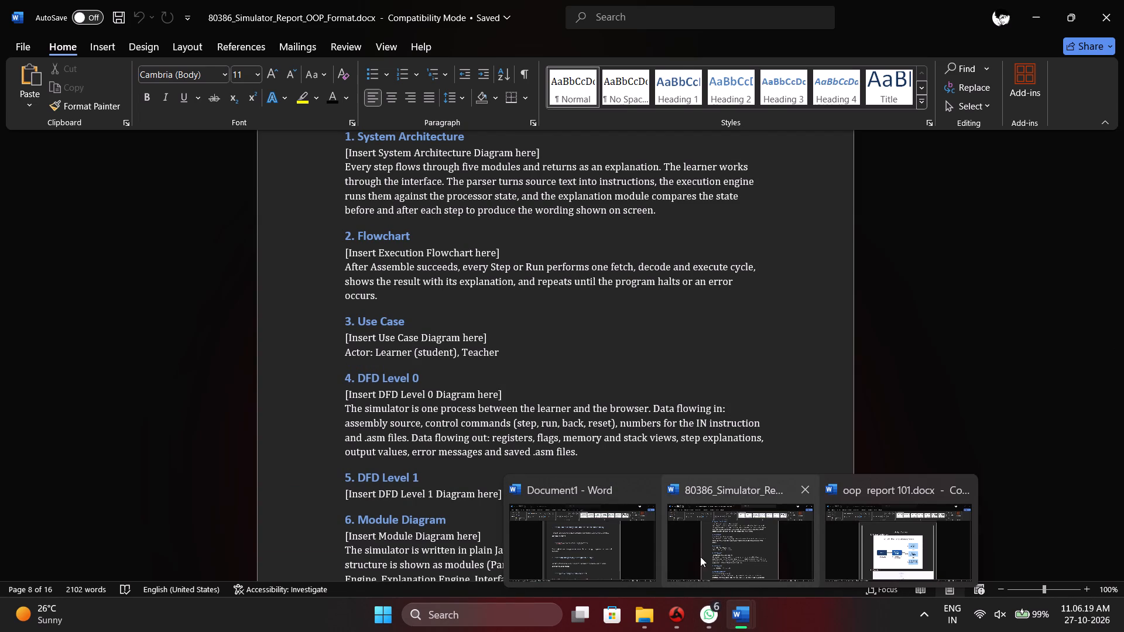
{"action": "left_click", "coordinate": [866, 556]}
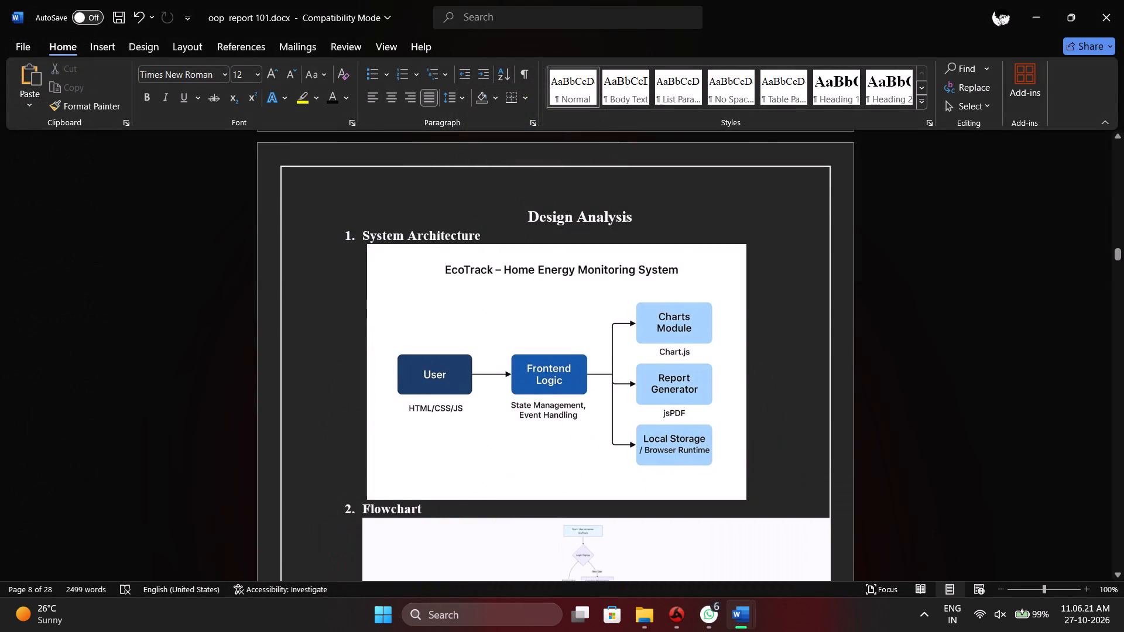
{"action": "scroll", "coordinate": [707, 490], "scroll_direction": "down", "scroll_amount": 20}
{"action": "scroll", "coordinate": [707, 490], "scroll_direction": "down", "scroll_amount": 10}
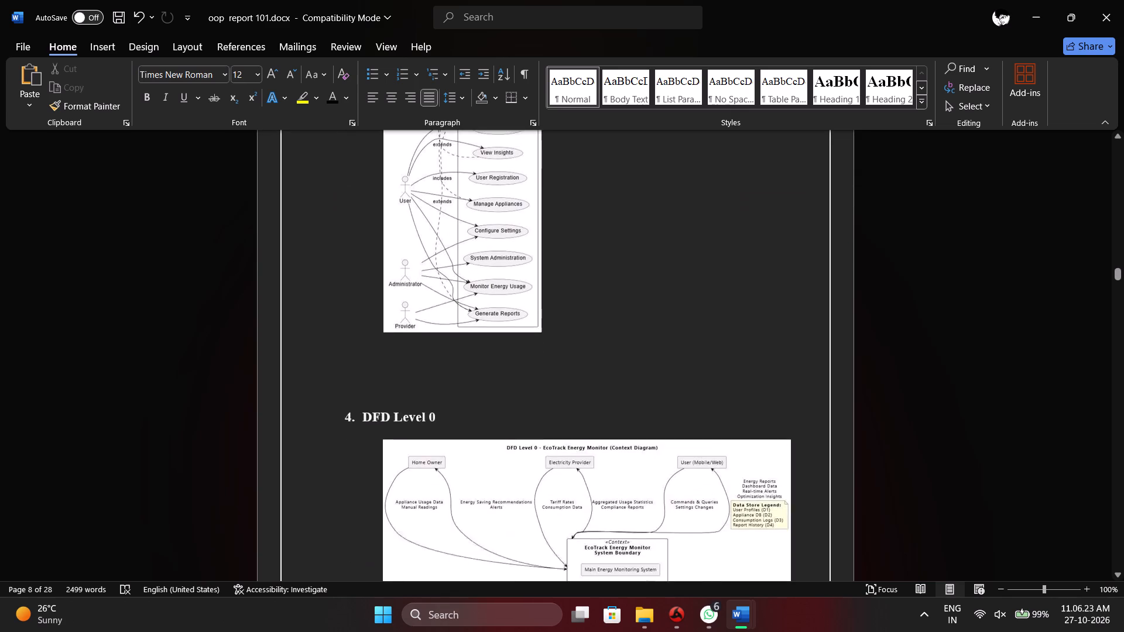
{"action": "scroll", "coordinate": [686, 470], "scroll_direction": "down", "scroll_amount": 20}
{"action": "scroll", "coordinate": [686, 470], "scroll_direction": "down", "scroll_amount": 7}
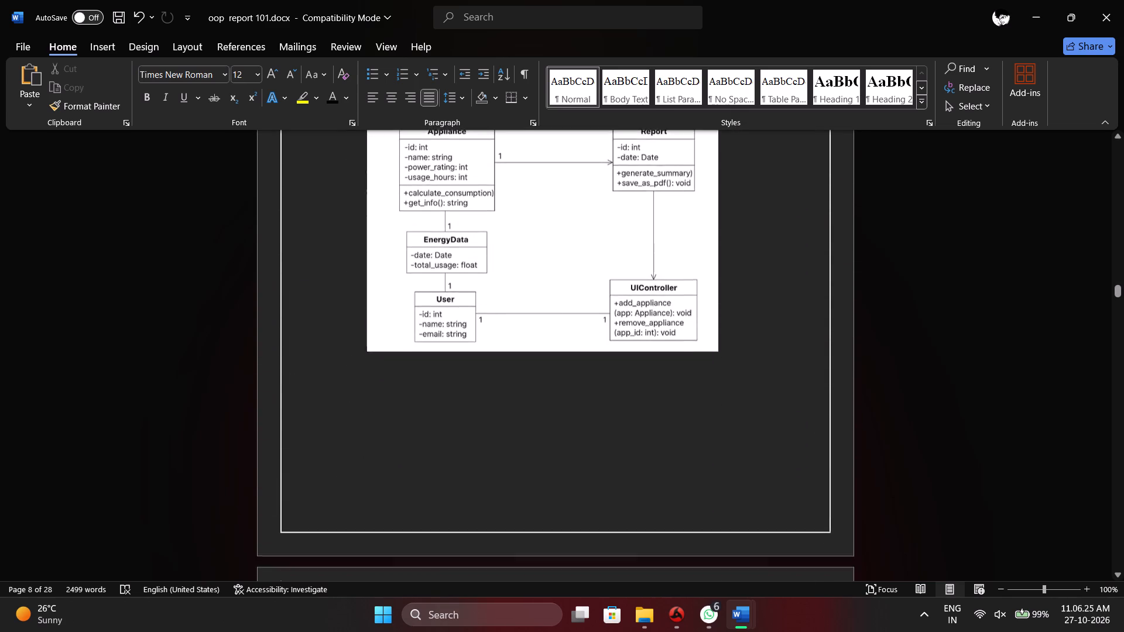
{"action": "scroll", "coordinate": [686, 470], "scroll_direction": "down", "scroll_amount": 18}
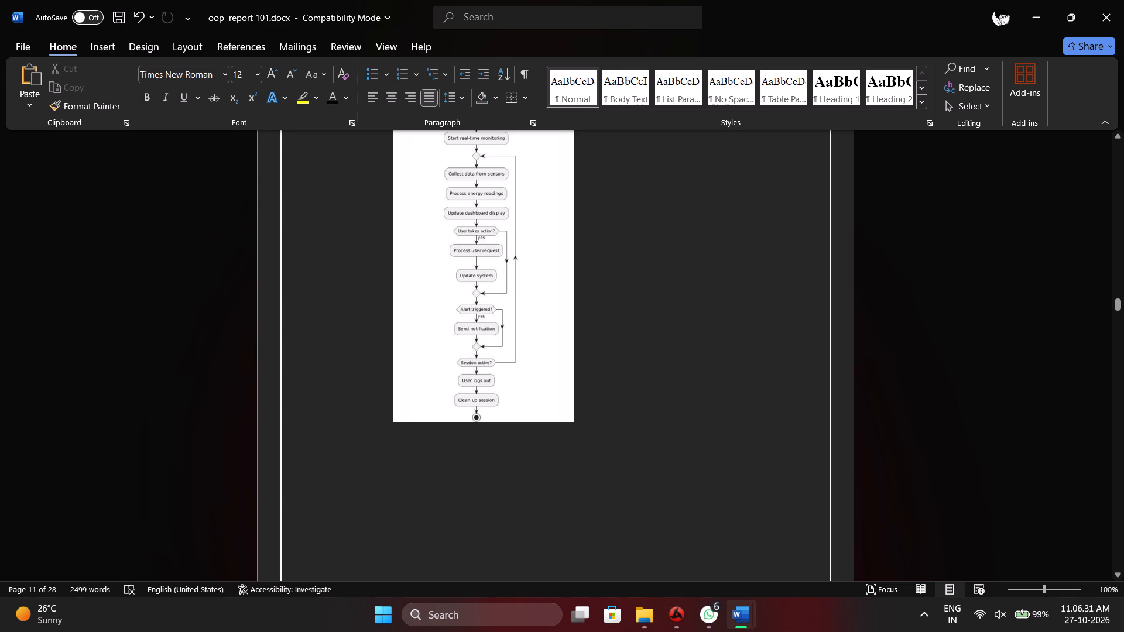
{"action": "scroll", "coordinate": [580, 486], "scroll_direction": "up", "scroll_amount": 20}
{"action": "scroll", "coordinate": [580, 486], "scroll_direction": "up", "scroll_amount": 1}
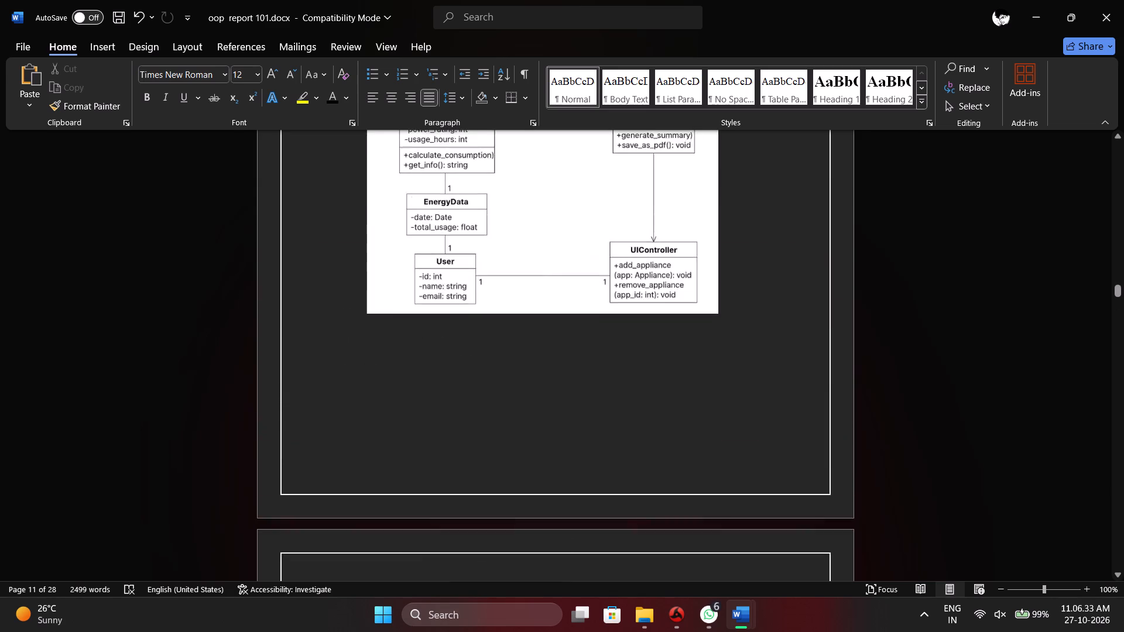
{"action": "scroll", "coordinate": [568, 455], "scroll_direction": "up", "scroll_amount": 20}
{"action": "scroll", "coordinate": [568, 455], "scroll_direction": "up", "scroll_amount": 19}
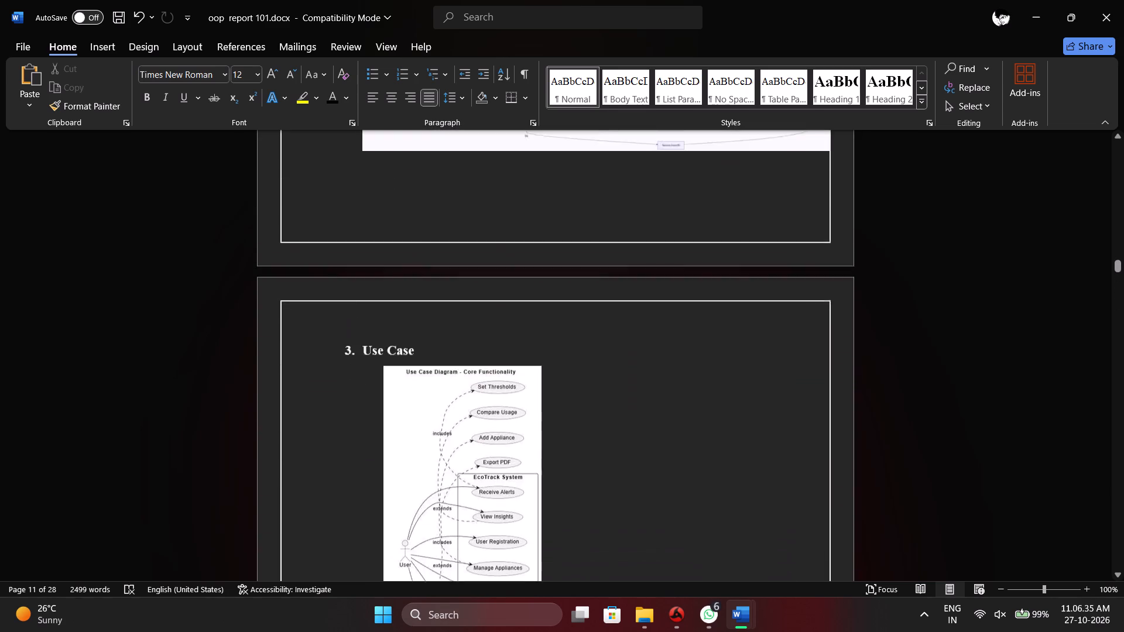
{"action": "scroll", "coordinate": [568, 449], "scroll_direction": "up", "scroll_amount": 20}
{"action": "scroll", "coordinate": [568, 449], "scroll_direction": "up", "scroll_amount": 6}
{"action": "scroll", "coordinate": [568, 448], "scroll_direction": "down", "scroll_amount": 9}
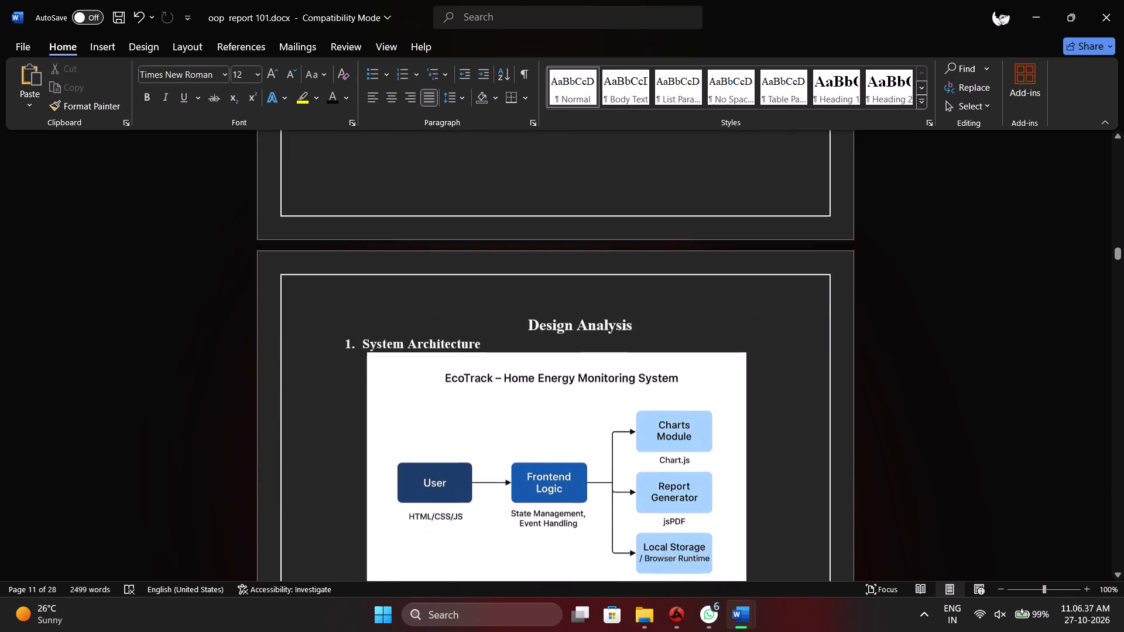
{"action": "scroll", "coordinate": [568, 445], "scroll_direction": "down", "scroll_amount": 15}
{"action": "left_click_drag", "start_coordinate": [1122, 263], "coordinate": [1121, 320]}
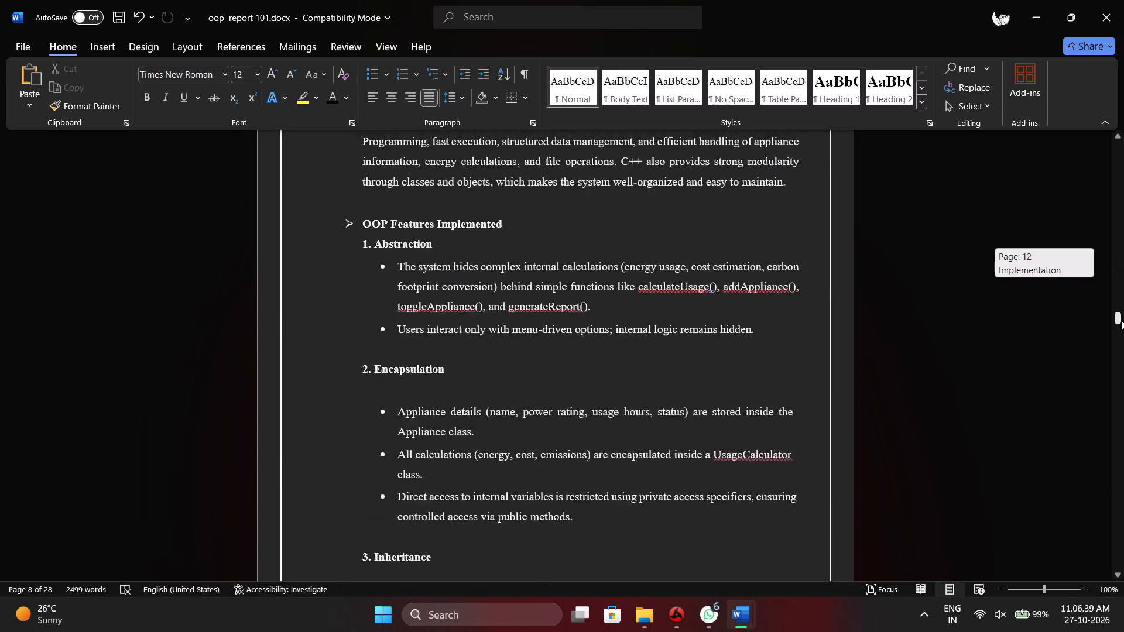
{"action": "left_click_drag", "start_coordinate": [1121, 320], "coordinate": [1121, 296]}
{"action": "scroll", "coordinate": [640, 410], "scroll_direction": "down", "scroll_amount": 7}
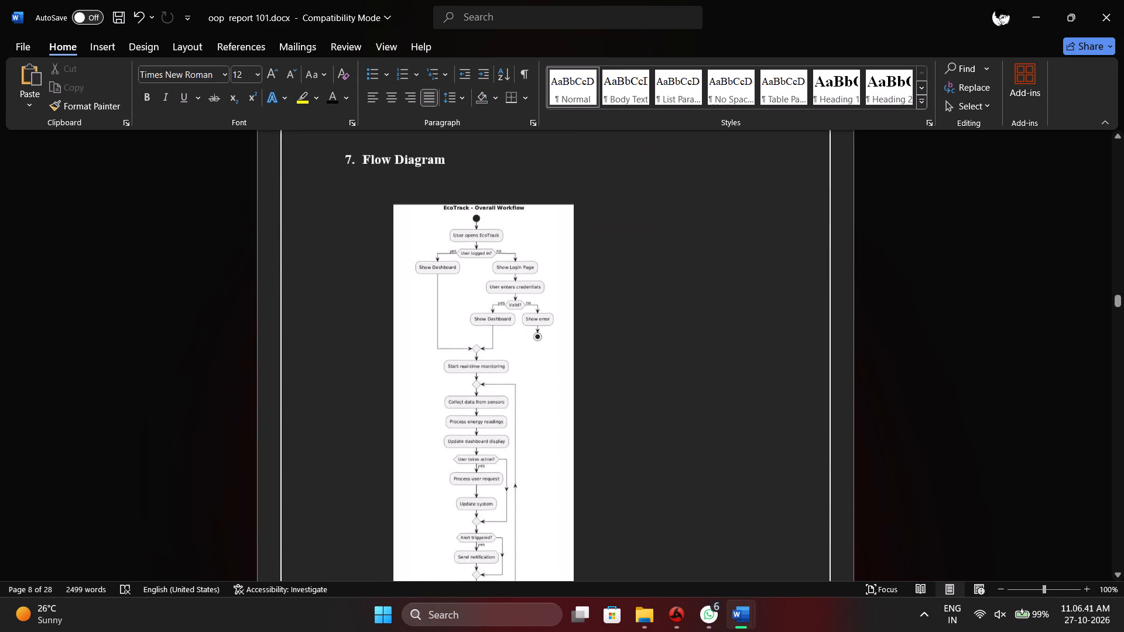
{"action": "scroll", "coordinate": [640, 410], "scroll_direction": "down", "scroll_amount": 19}
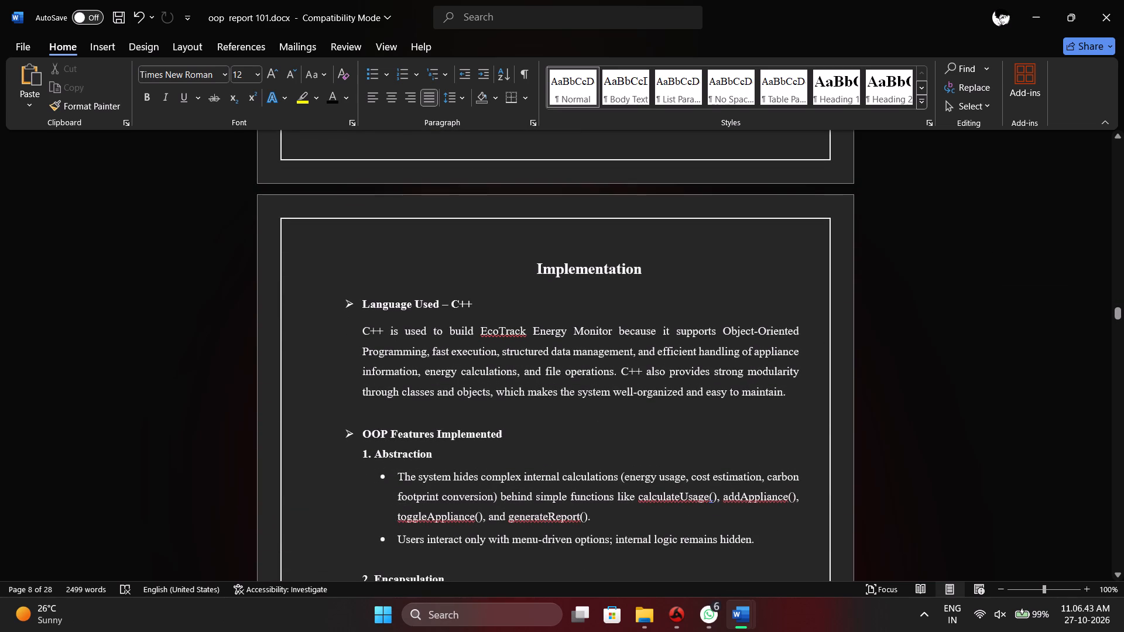
{"action": "left_click", "coordinate": [501, 376]}
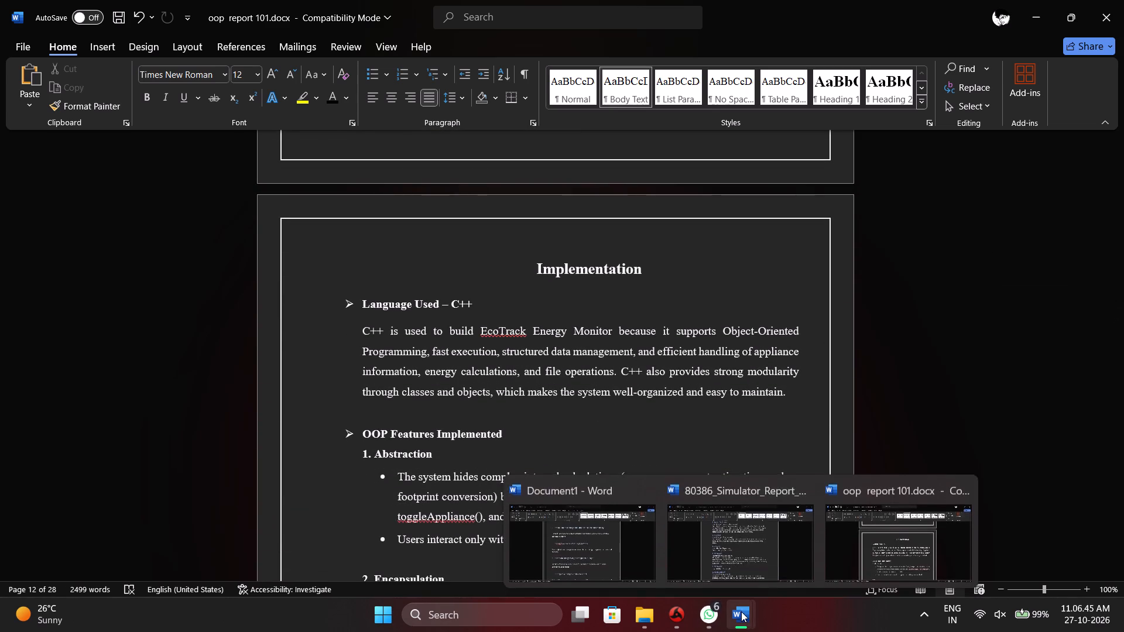
Switch to 80386_Simulator_Report_OOP_Format.docx and copy the whole Implementation section, from its heading through the Explanation Engine paragraph.
{"action": "left_click", "coordinate": [741, 558]}
{"action": "scroll", "coordinate": [526, 471], "scroll_direction": "up", "scroll_amount": 5}
{"action": "scroll", "coordinate": [526, 470], "scroll_direction": "down", "scroll_amount": 12}
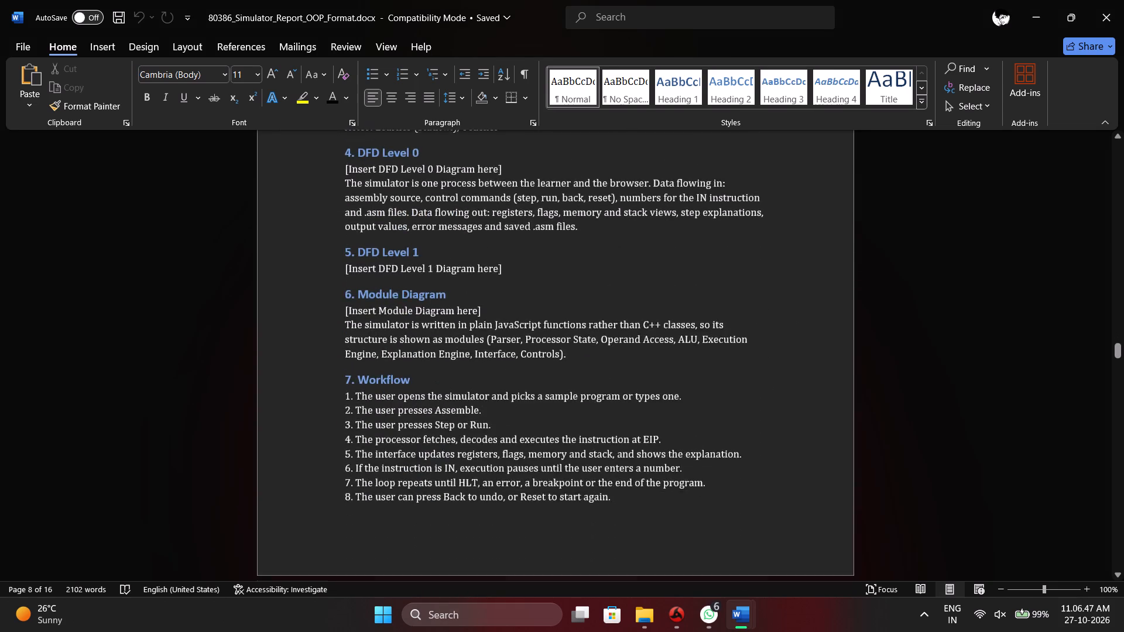
{"action": "scroll", "coordinate": [526, 466], "scroll_direction": "down", "scroll_amount": 20}
{"action": "scroll", "coordinate": [526, 466], "scroll_direction": "down", "scroll_amount": 12}
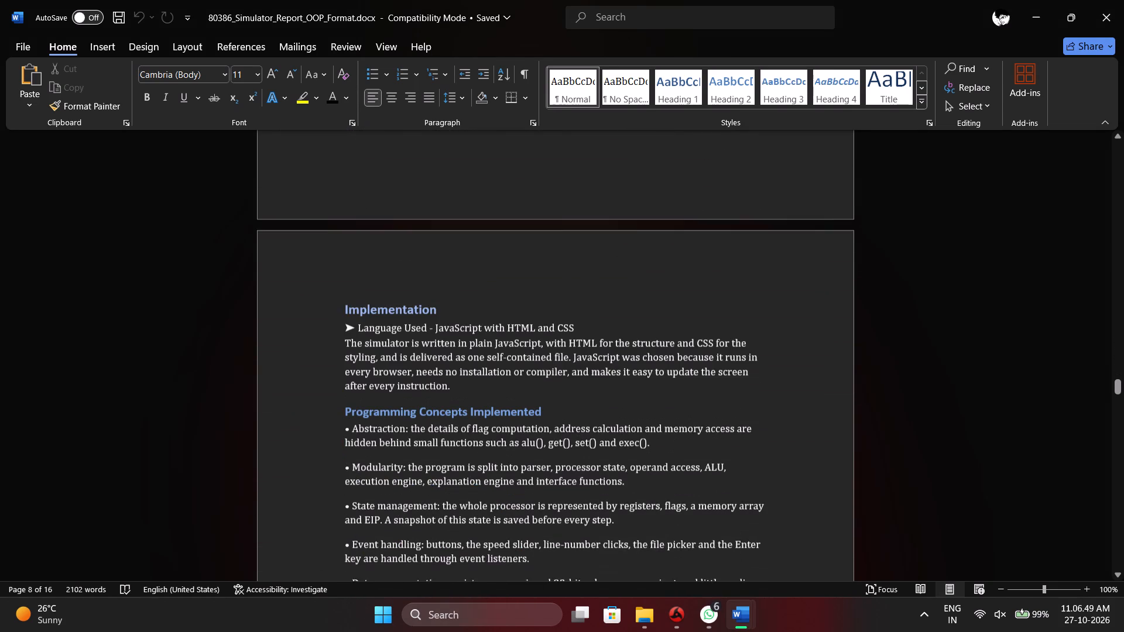
{"action": "left_click_drag", "start_coordinate": [342, 305], "coordinate": [453, 381]}
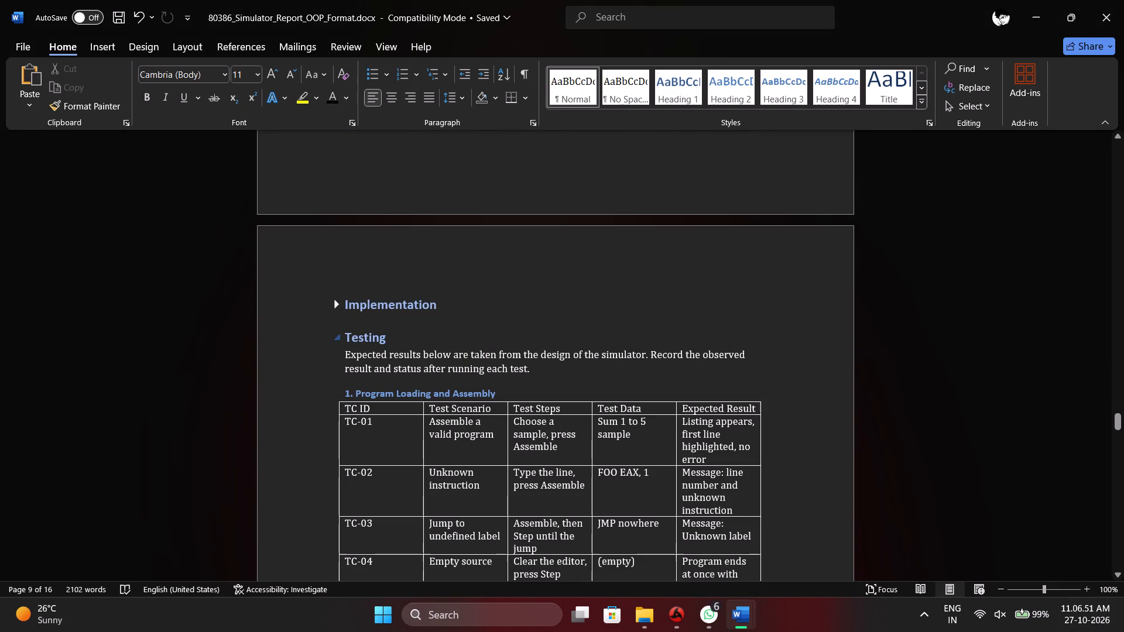
{"action": "left_click", "coordinate": [335, 307]}
{"action": "left_click_drag", "start_coordinate": [326, 299], "coordinate": [461, 494]}
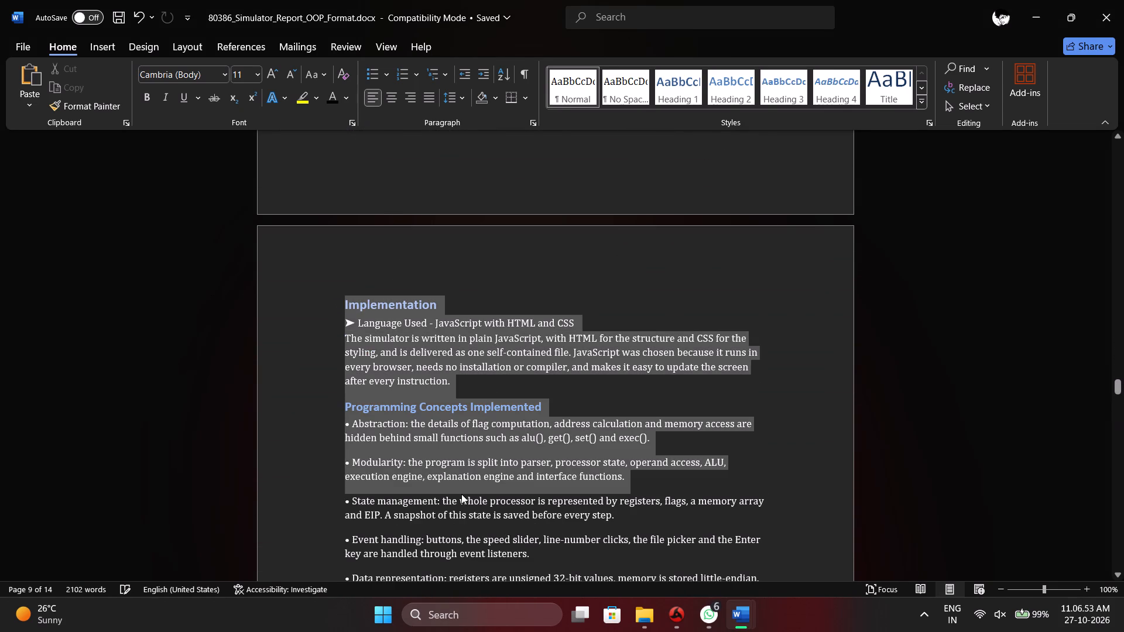
{"action": "left_click_drag", "start_coordinate": [461, 494], "coordinate": [462, 489]}
{"action": "scroll", "coordinate": [461, 494], "scroll_direction": "down", "scroll_amount": 13}
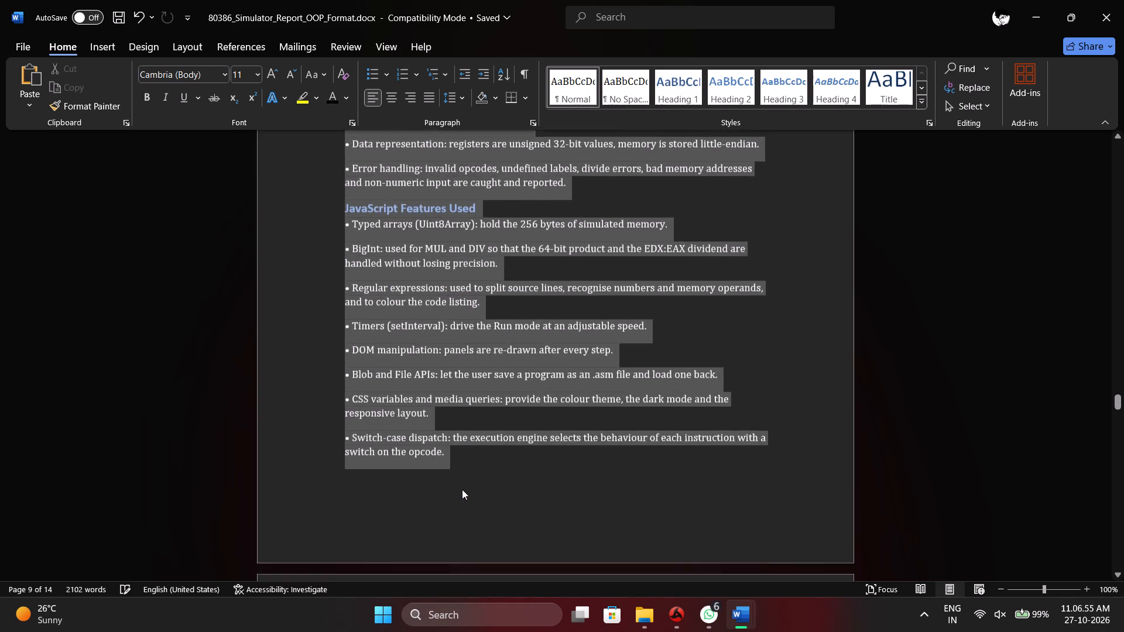
{"action": "scroll", "coordinate": [462, 489], "scroll_direction": "down", "scroll_amount": 4}
{"action": "left_click_drag", "start_coordinate": [462, 489], "coordinate": [462, 488]}
{"action": "scroll", "coordinate": [462, 489], "scroll_direction": "down", "scroll_amount": 4}
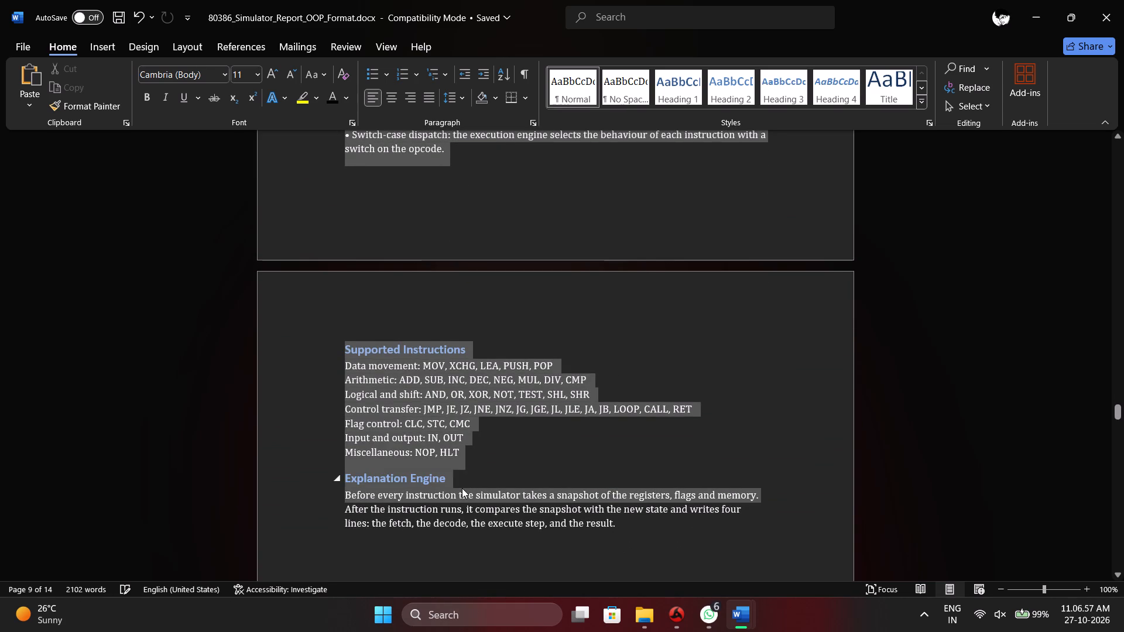
{"action": "left_click_drag", "start_coordinate": [462, 488], "coordinate": [462, 487]}
{"action": "scroll", "coordinate": [462, 488], "scroll_direction": "up", "scroll_amount": 4}
{"action": "scroll", "coordinate": [462, 488], "scroll_direction": "down", "scroll_amount": 14}
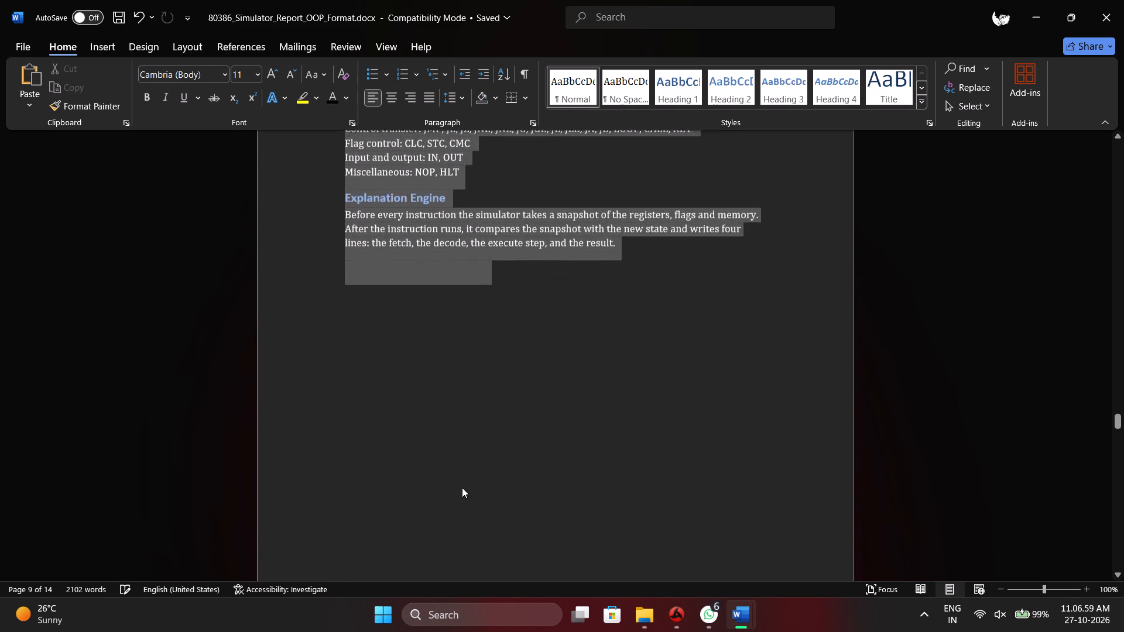
{"action": "scroll", "coordinate": [462, 487], "scroll_direction": "down", "scroll_amount": 10}
{"action": "left_click_drag", "start_coordinate": [462, 487], "coordinate": [462, 487]}
{"action": "scroll", "coordinate": [462, 487], "scroll_direction": "up", "scroll_amount": 7}
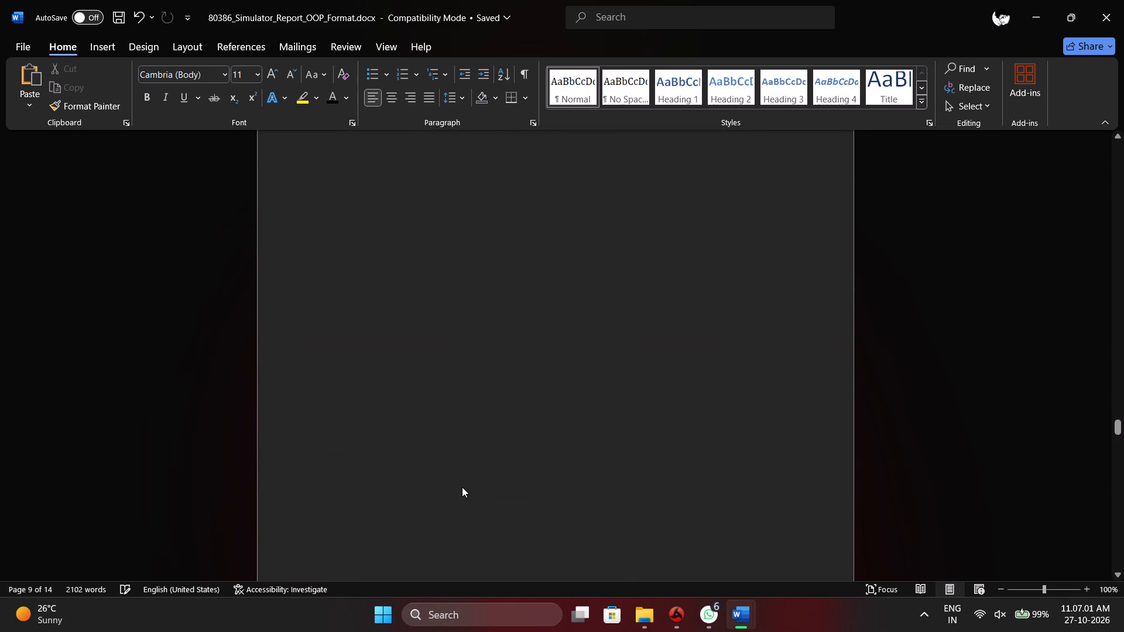
{"action": "left_click_drag", "start_coordinate": [462, 487], "coordinate": [462, 486]}
{"action": "scroll", "coordinate": [462, 487], "scroll_direction": "up", "scroll_amount": 14}
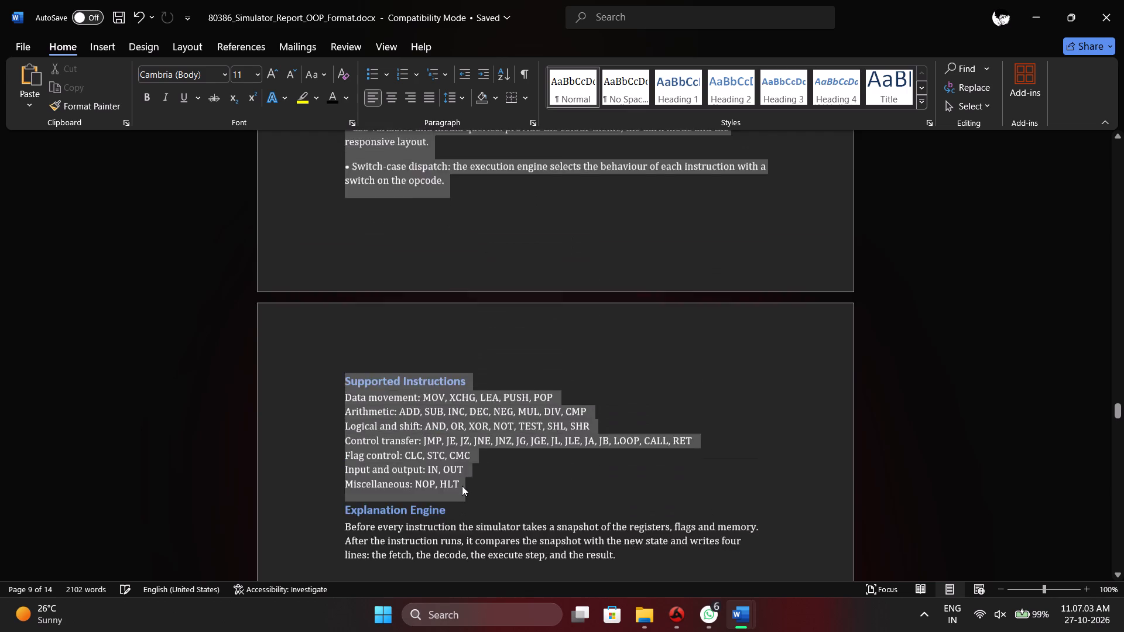
{"action": "scroll", "coordinate": [462, 486], "scroll_direction": "up", "scroll_amount": 6}
{"action": "left_click_drag", "start_coordinate": [462, 486], "coordinate": [462, 485]}
{"action": "scroll", "coordinate": [462, 485], "scroll_direction": "down", "scroll_amount": 9}
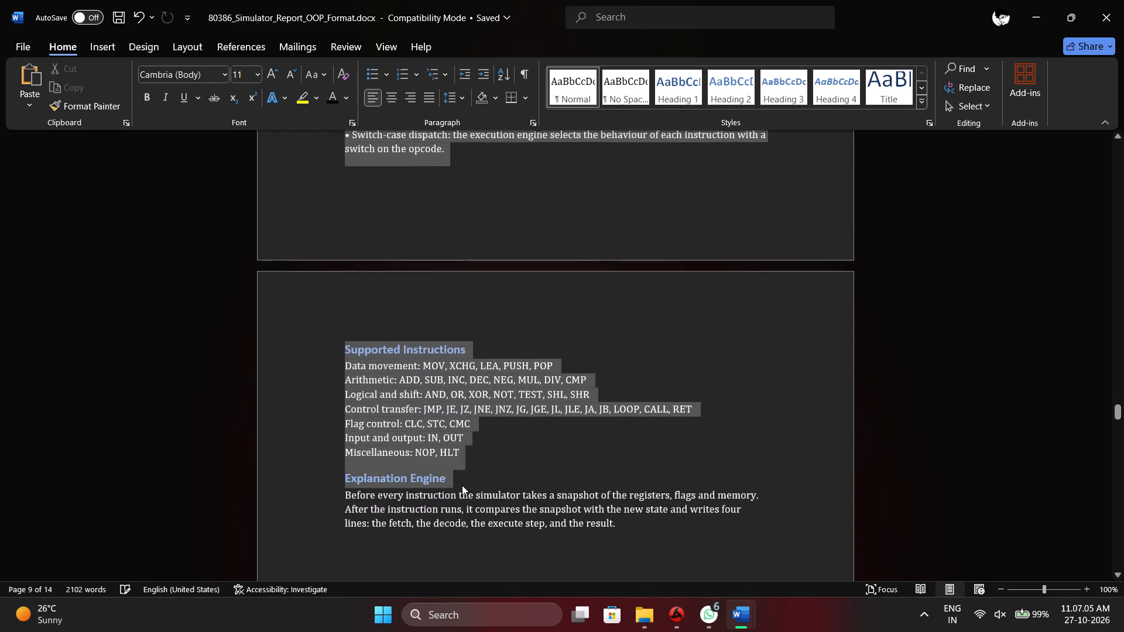
{"action": "scroll", "coordinate": [462, 485], "scroll_direction": "down", "scroll_amount": 1}
{"action": "left_click_drag", "start_coordinate": [462, 485], "coordinate": [621, 422]}
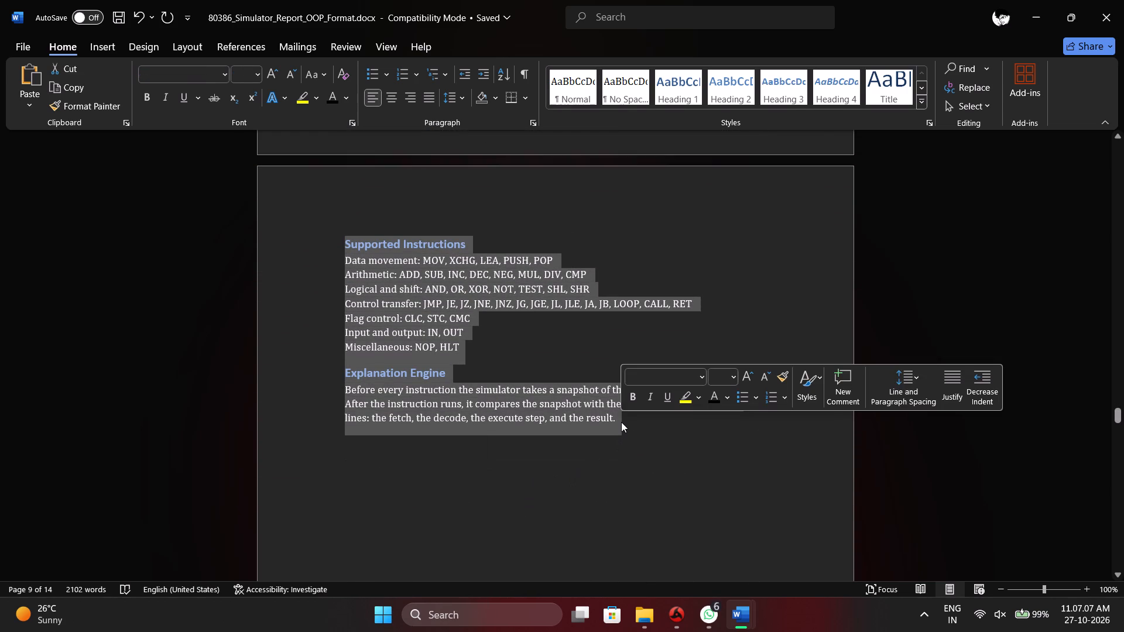
{"action": "key", "text": "ctrl+c"}
{"action": "key", "text": "ctrl+c"}
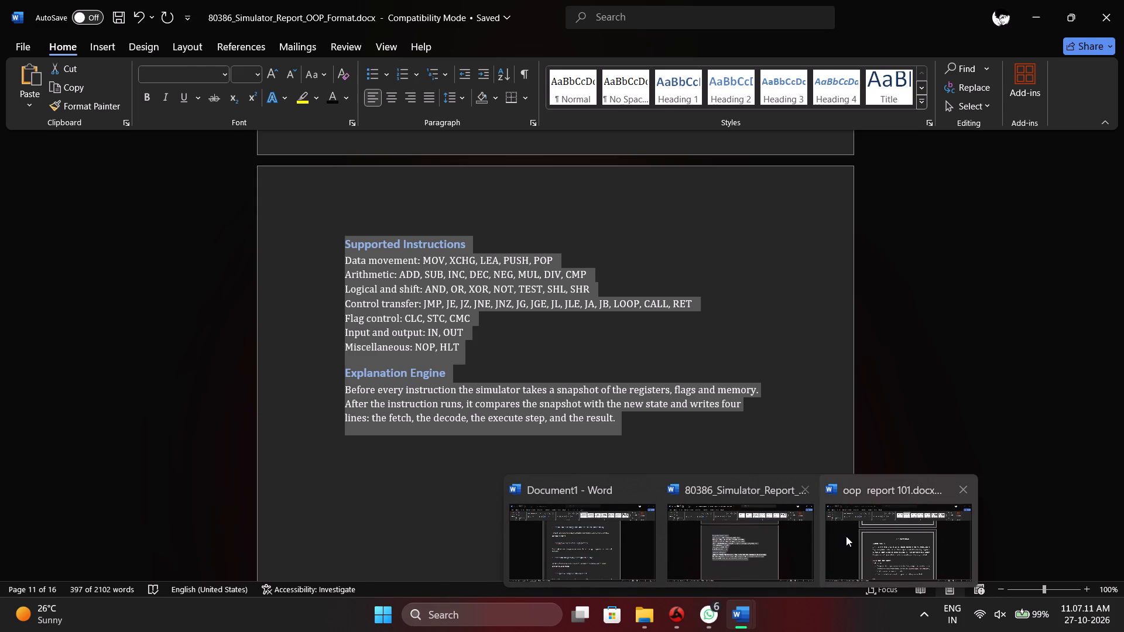
Switch to oop report 101.docx and examine the existing Implementation section, from its heading to the start of Testing.
{"action": "left_click", "coordinate": [857, 536]}
{"action": "scroll", "coordinate": [500, 449], "scroll_direction": "down", "scroll_amount": 16}
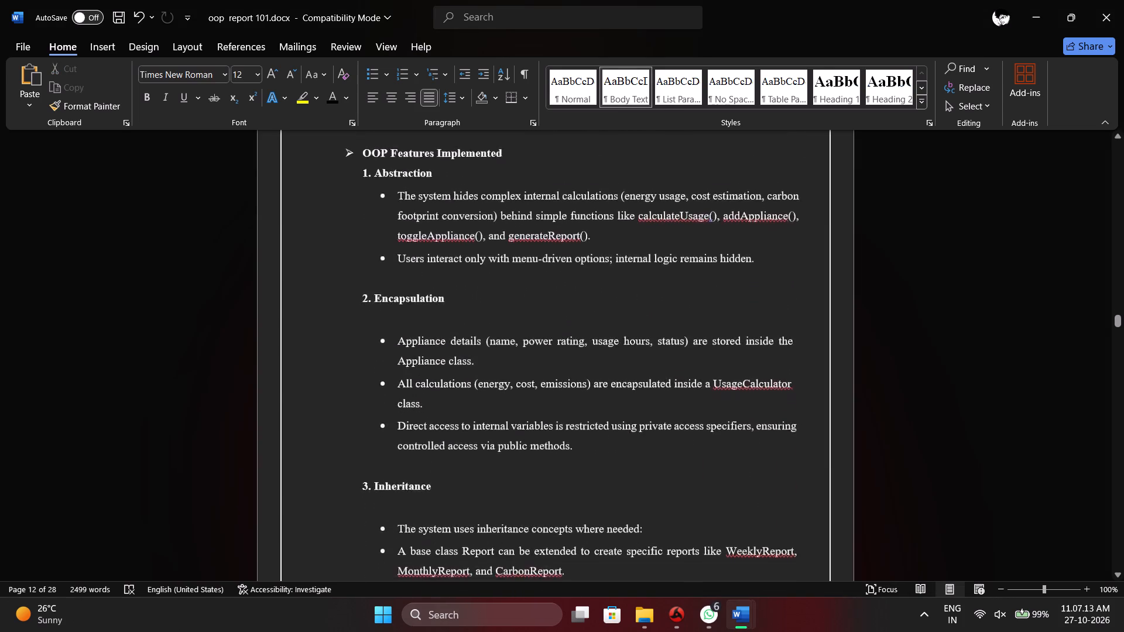
{"action": "scroll", "coordinate": [501, 449], "scroll_direction": "down", "scroll_amount": 2}
{"action": "scroll", "coordinate": [501, 449], "scroll_direction": "down", "scroll_amount": 19}
{"action": "scroll", "coordinate": [501, 449], "scroll_direction": "down", "scroll_amount": 6}
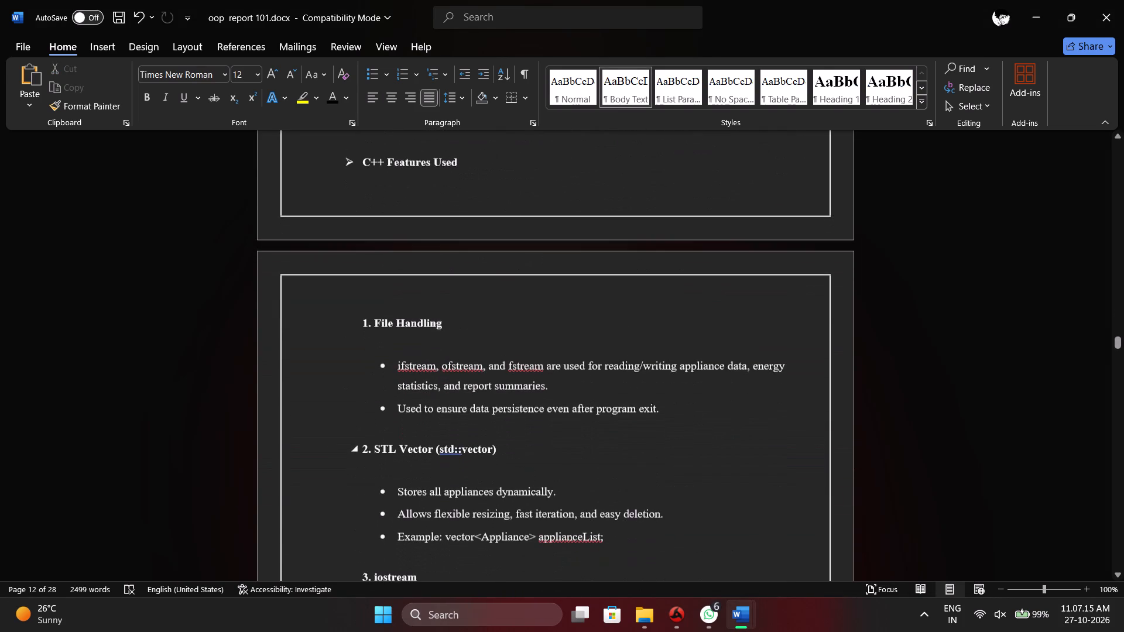
{"action": "scroll", "coordinate": [501, 448], "scroll_direction": "down", "scroll_amount": 10}
{"action": "scroll", "coordinate": [501, 448], "scroll_direction": "down", "scroll_amount": 13}
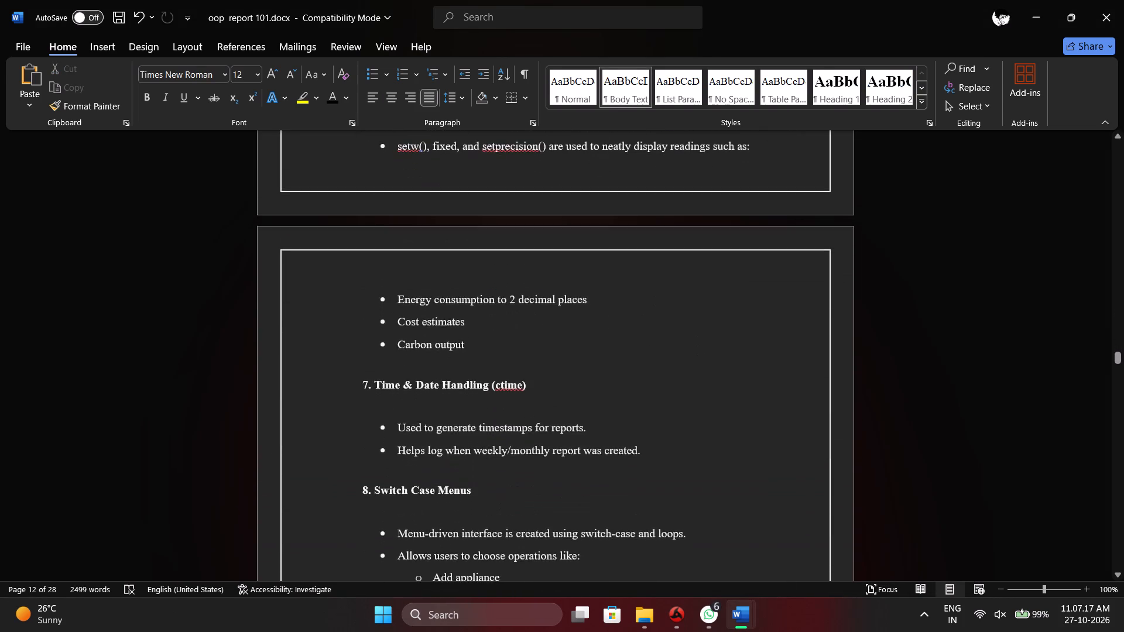
{"action": "scroll", "coordinate": [501, 448], "scroll_direction": "down", "scroll_amount": 11}
{"action": "scroll", "coordinate": [501, 448], "scroll_direction": "down", "scroll_amount": 18}
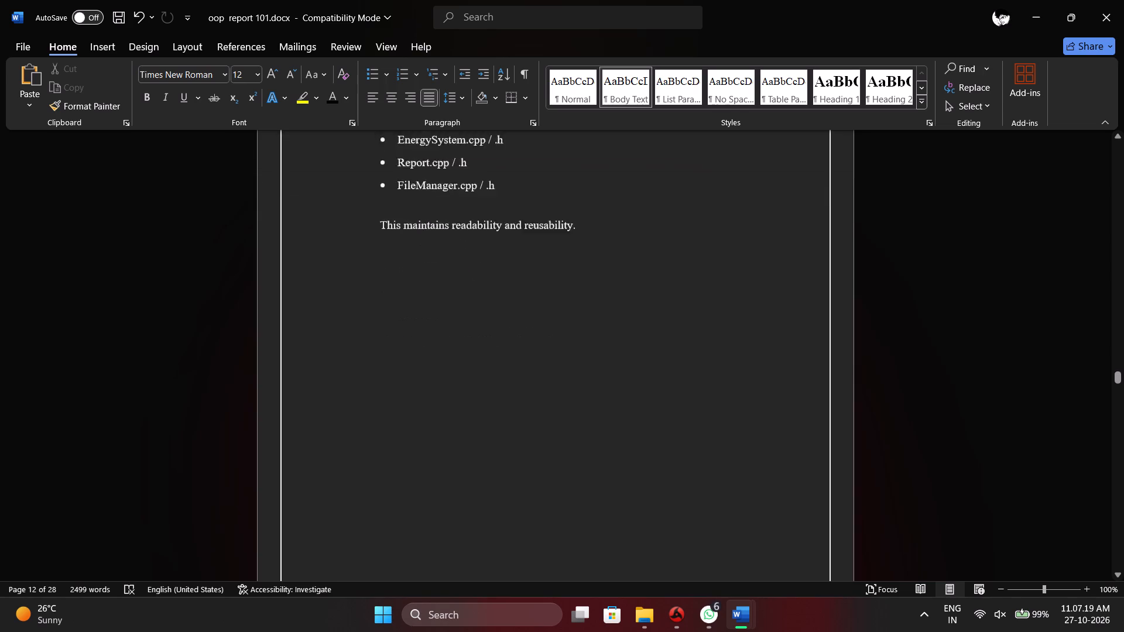
{"action": "scroll", "coordinate": [501, 447], "scroll_direction": "up", "scroll_amount": 6}
{"action": "scroll", "coordinate": [501, 447], "scroll_direction": "down", "scroll_amount": 20}
{"action": "scroll", "coordinate": [501, 447], "scroll_direction": "down", "scroll_amount": 3}
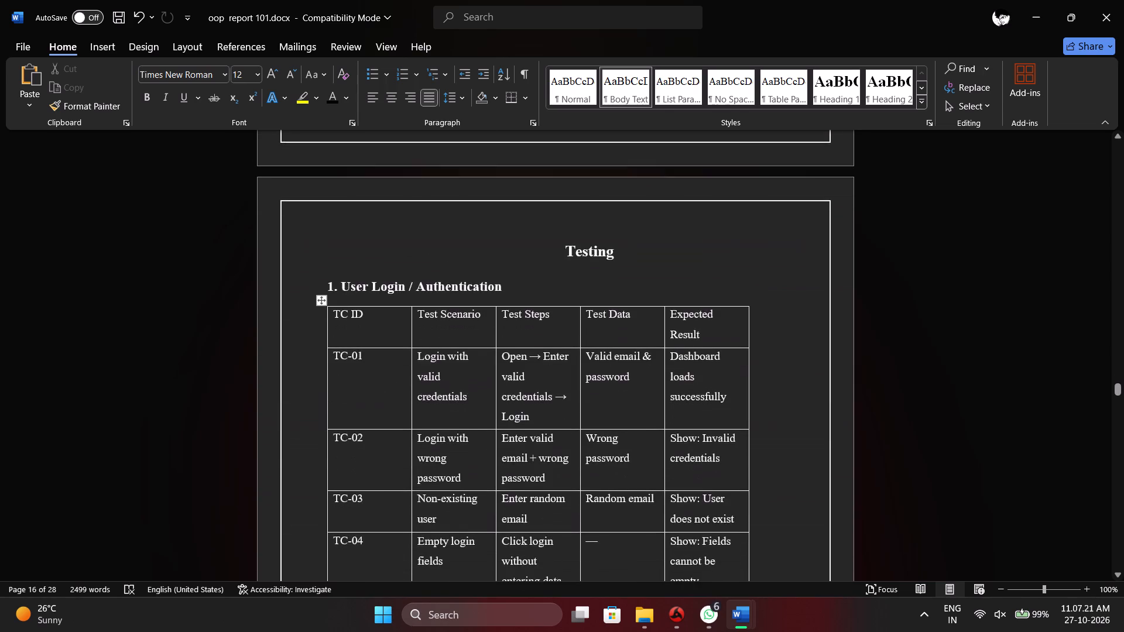
{"action": "scroll", "coordinate": [501, 446], "scroll_direction": "up", "scroll_amount": 20}
{"action": "scroll", "coordinate": [501, 446], "scroll_direction": "up", "scroll_amount": 20}
{"action": "scroll", "coordinate": [501, 446], "scroll_direction": "up", "scroll_amount": 4}
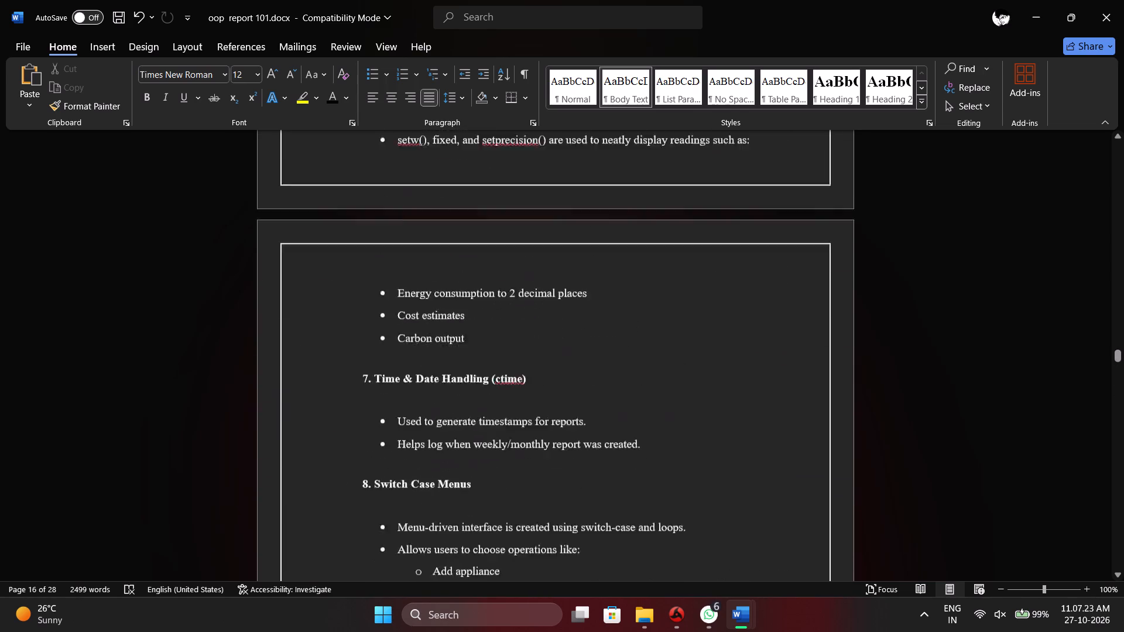
{"action": "scroll", "coordinate": [501, 446], "scroll_direction": "up", "scroll_amount": 20}
{"action": "scroll", "coordinate": [501, 446], "scroll_direction": "up", "scroll_amount": 20}
{"action": "scroll", "coordinate": [501, 446], "scroll_direction": "up", "scroll_amount": 4}
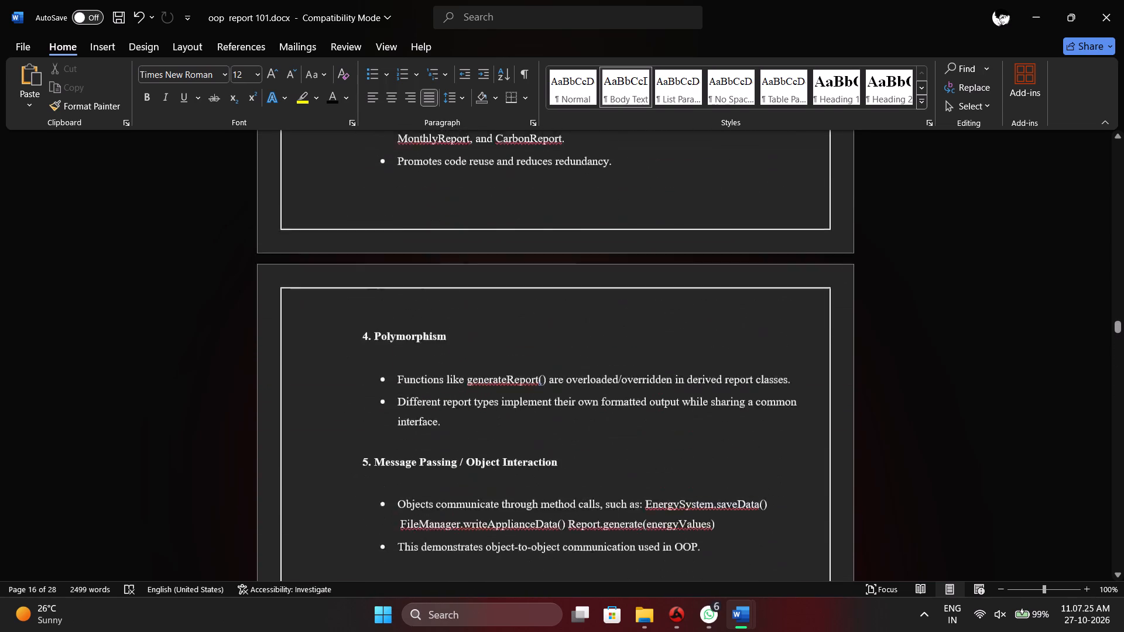
{"action": "scroll", "coordinate": [501, 445], "scroll_direction": "up", "scroll_amount": 20}
{"action": "scroll", "coordinate": [501, 445], "scroll_direction": "up", "scroll_amount": 5}
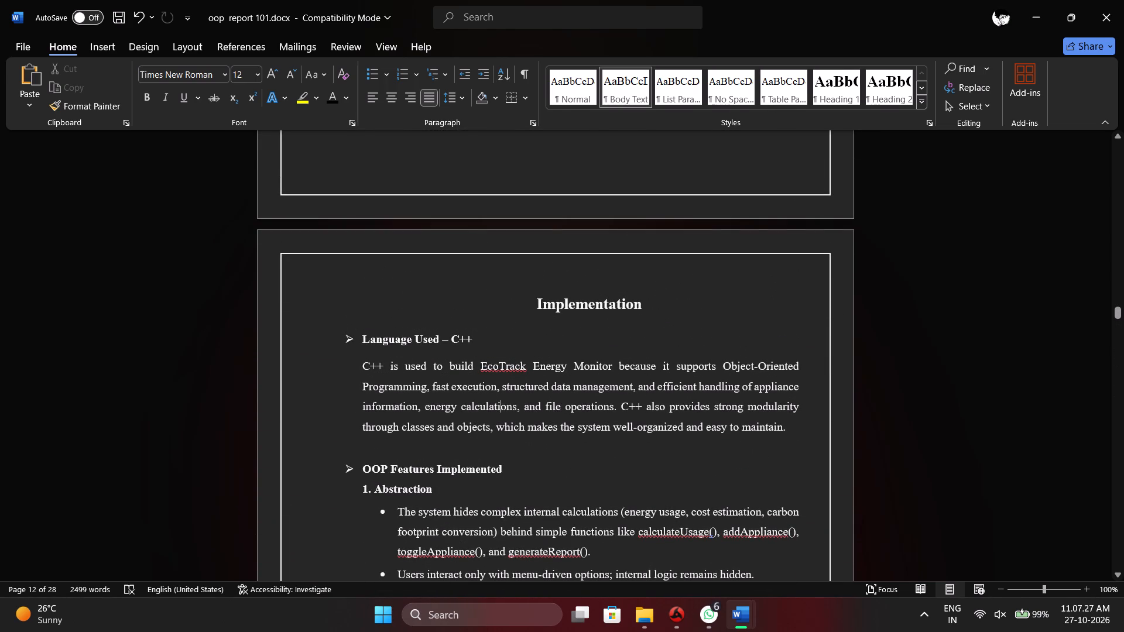
Delete the old Implementation body, from Language Used – C++ through "This maintains readability and reusability.", keeping the section heading.
{"action": "left_click_drag", "start_coordinate": [345, 336], "coordinate": [528, 631]}
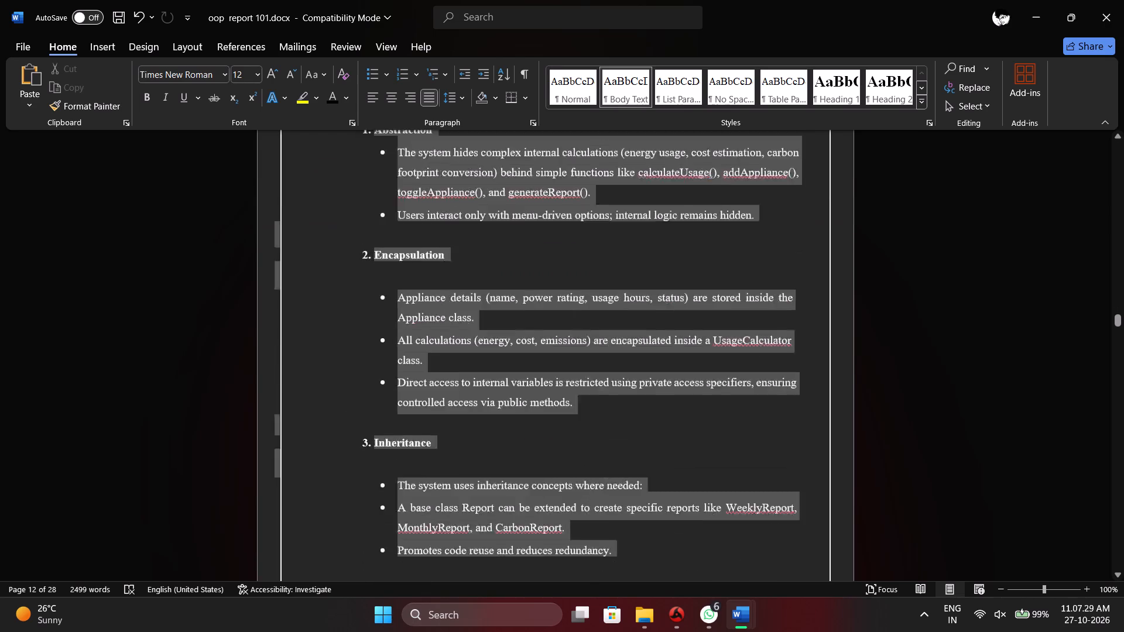
{"action": "left_click_drag", "start_coordinate": [528, 631], "coordinate": [524, 631]}
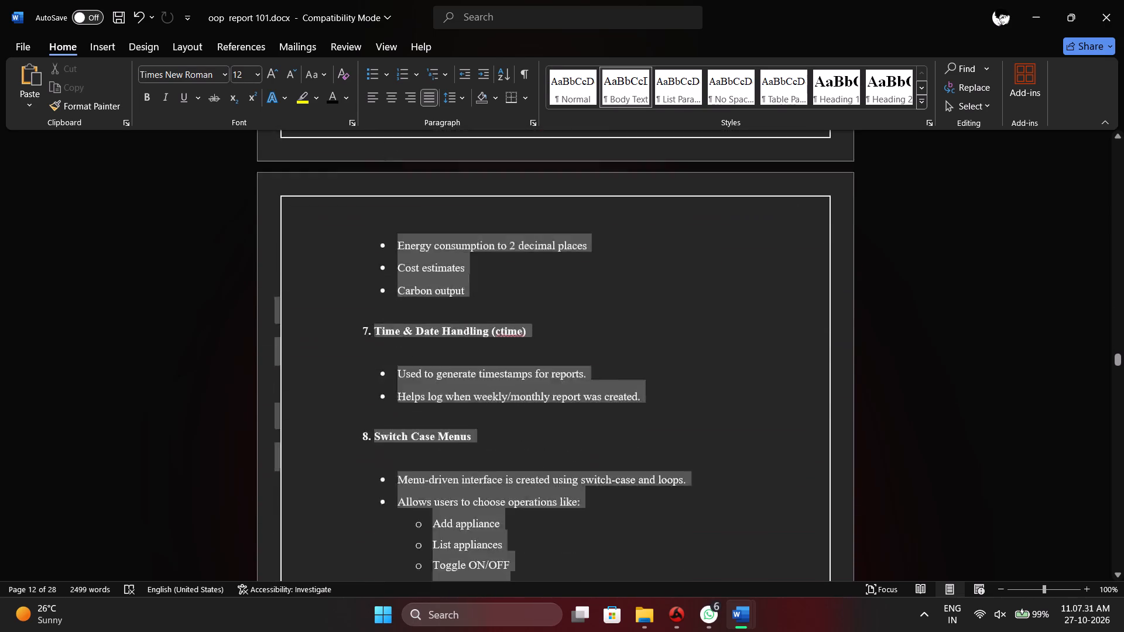
{"action": "left_click_drag", "start_coordinate": [524, 631], "coordinate": [587, 209]}
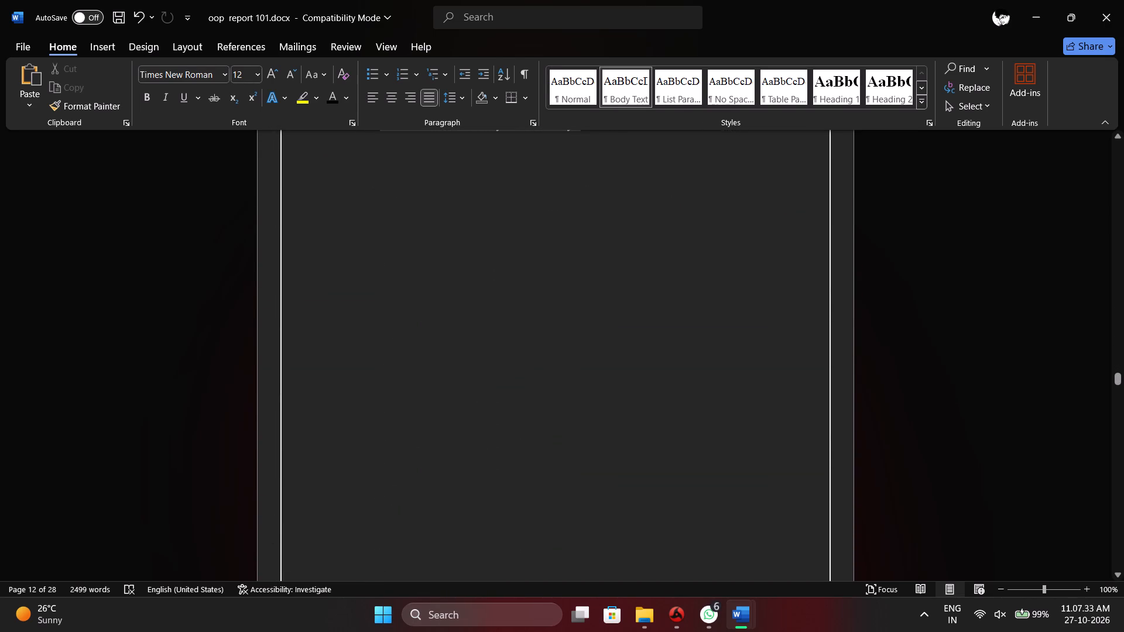
{"action": "left_click_drag", "start_coordinate": [587, 209], "coordinate": [597, 252]}
{"action": "scroll", "coordinate": [590, 218], "scroll_direction": "up", "scroll_amount": 3}
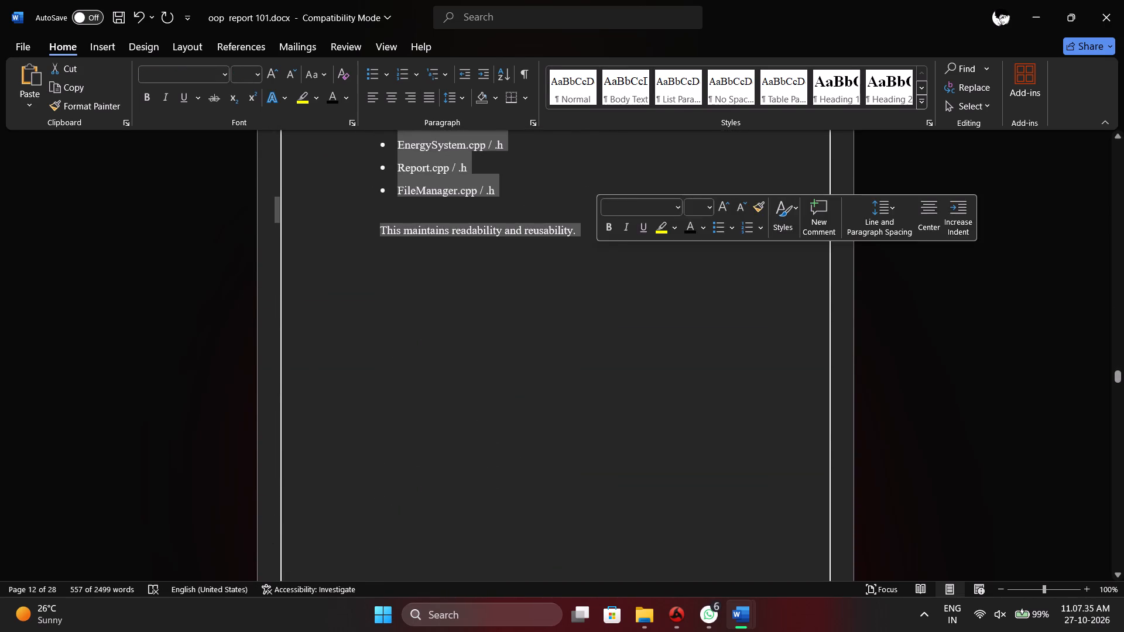
{"action": "key", "text": "BackSpace"}
{"action": "scroll", "coordinate": [597, 257], "scroll_direction": "up", "scroll_amount": 3}
{"action": "scroll", "coordinate": [601, 241], "scroll_direction": "down", "scroll_amount": 4}
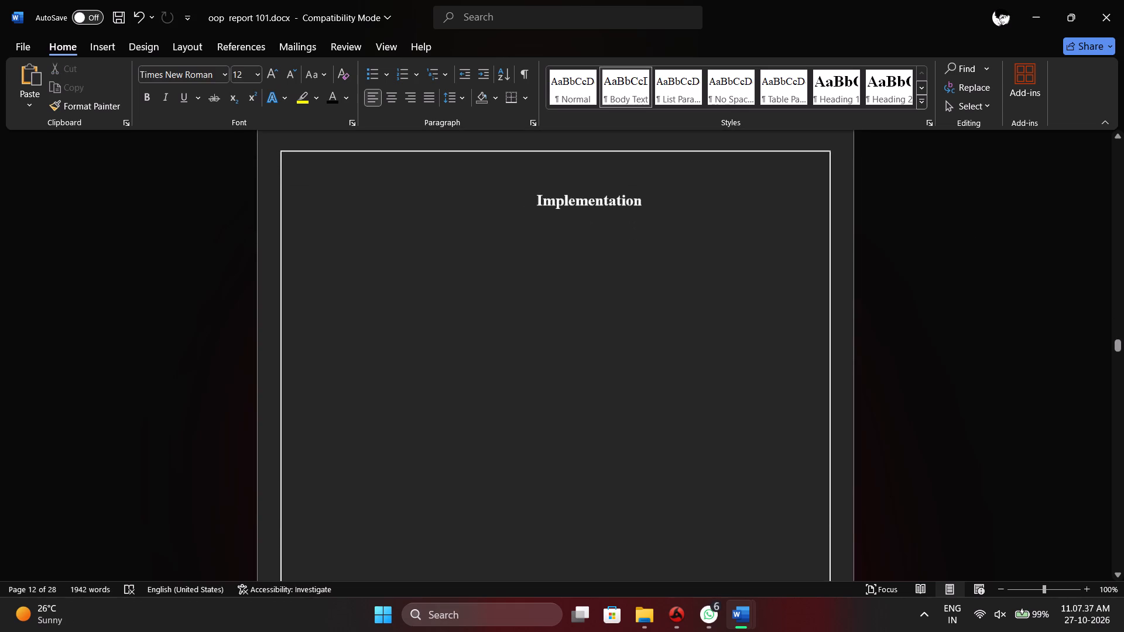
{"action": "scroll", "coordinate": [601, 247], "scroll_direction": "down", "scroll_amount": 15}
{"action": "scroll", "coordinate": [601, 248], "scroll_direction": "up", "scroll_amount": 20}
{"action": "scroll", "coordinate": [601, 248], "scroll_direction": "up", "scroll_amount": 2}
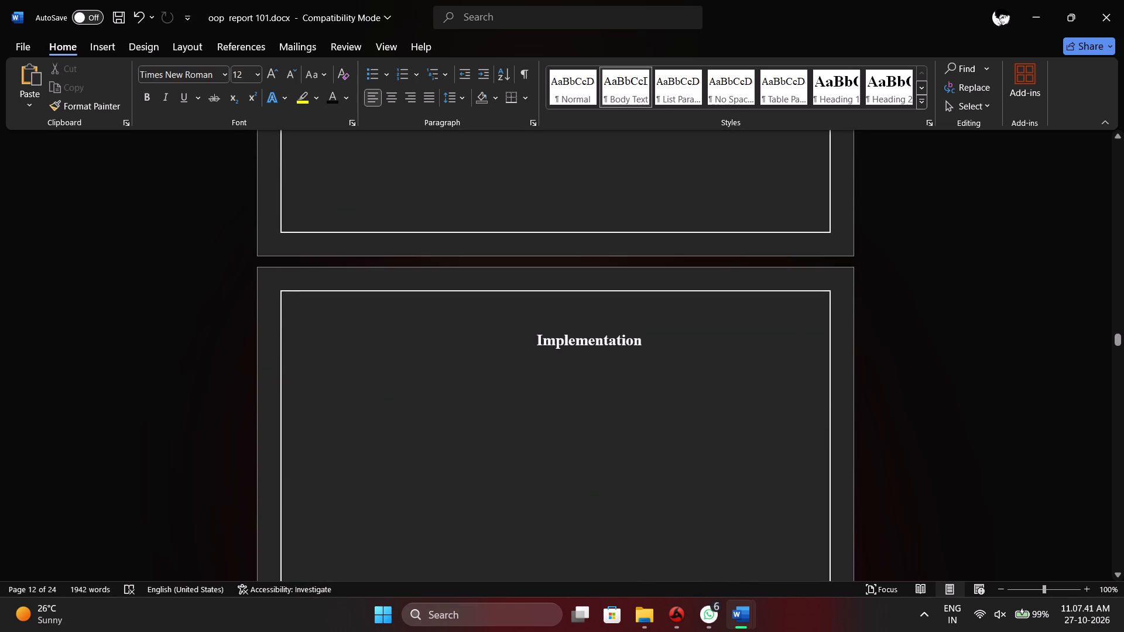
Add blank lines under the Implementation heading and paste the copied simulator Implementation section there.
{"action": "left_click", "coordinate": [550, 390]}
{"action": "key", "text": "space"}
{"action": "key", "text": "space"}
{"action": "key", "text": "Return"}
{"action": "key", "text": "Return"}
{"action": "key", "text": "Return"}
{"action": "key", "text": "Return"}
{"action": "key", "text": "BackSpace"}
{"action": "key", "text": "BackSpace"}
{"action": "key", "text": "BackSpace"}
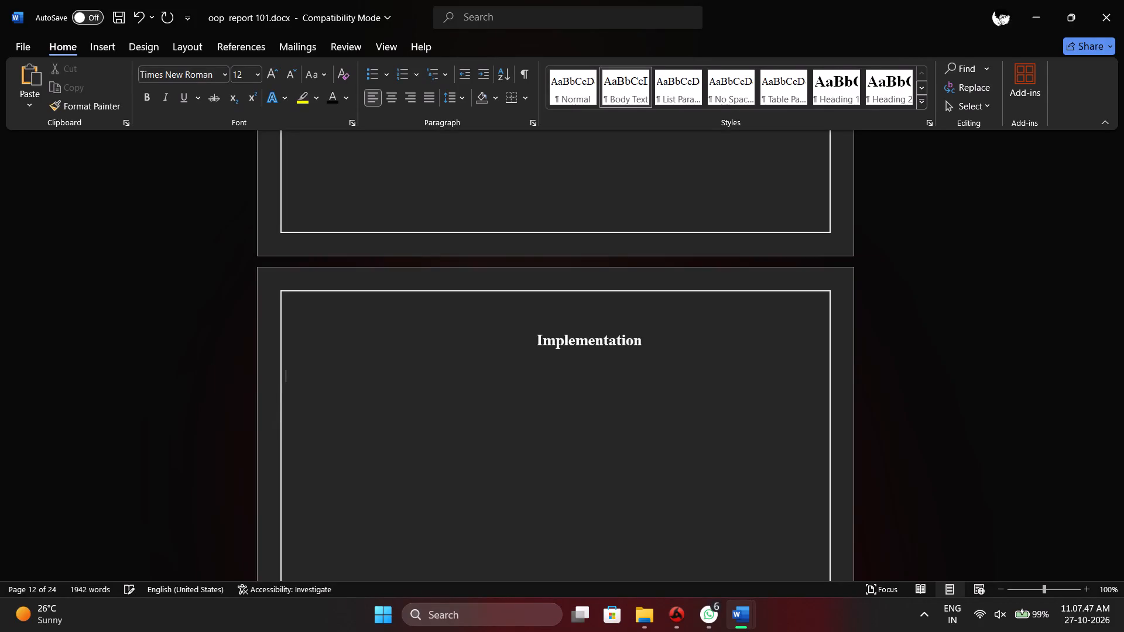
{"action": "key", "text": "space"}
{"action": "key", "text": "space"}
{"action": "key", "text": "space"}
{"action": "key", "text": "space"}
{"action": "key", "text": "space"}
{"action": "key", "text": "Return"}
{"action": "key", "text": "ctrl+v"}
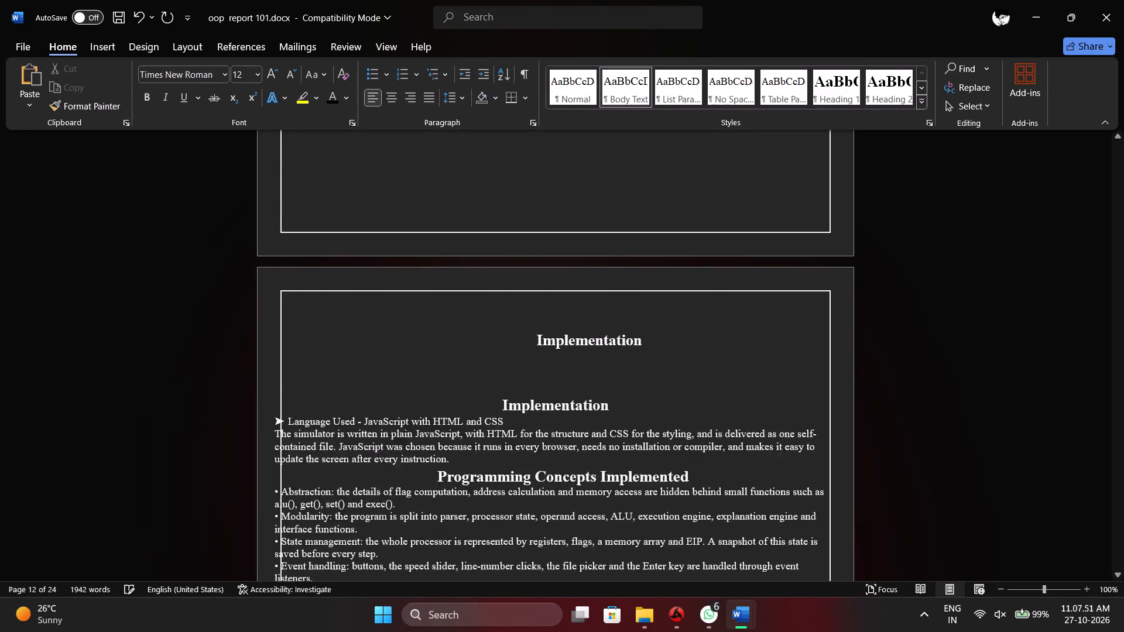
Delete the duplicate Implementation heading directly above the Language Used - JavaScript with HTML and CSS line.
{"action": "scroll", "coordinate": [536, 392], "scroll_direction": "up", "scroll_amount": 14}
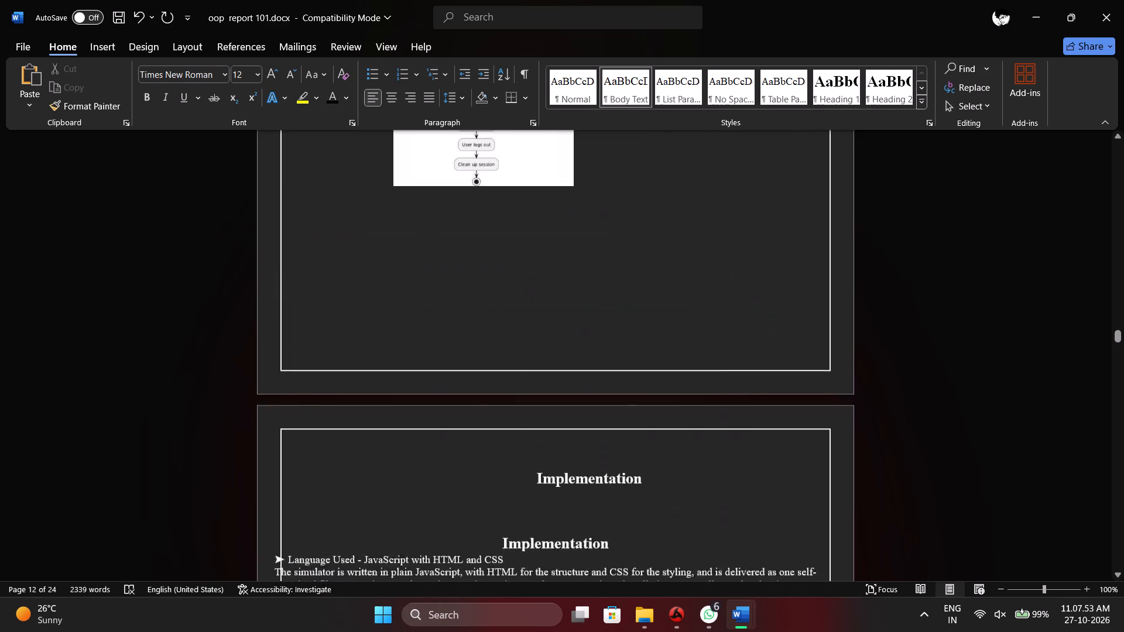
{"action": "scroll", "coordinate": [416, 387], "scroll_direction": "up", "scroll_amount": 2}
{"action": "scroll", "coordinate": [419, 391], "scroll_direction": "down", "scroll_amount": 7}
{"action": "left_click", "coordinate": [614, 395]}
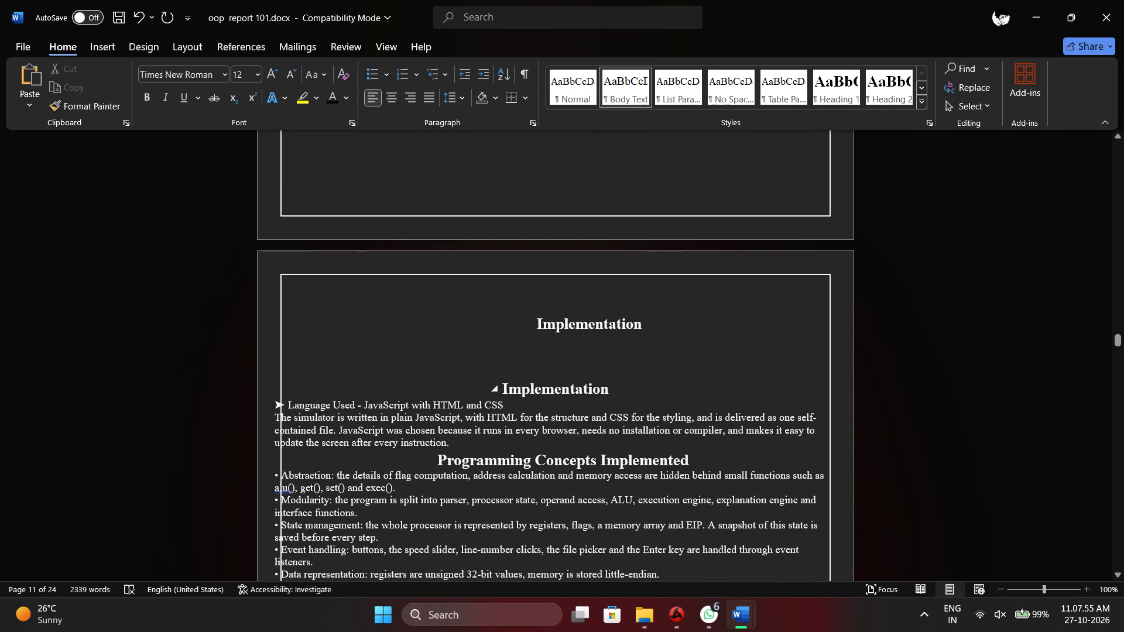
{"action": "key", "text": "BackSpace"}
{"action": "key", "text": "BackSpace"}
{"action": "key", "text": "BackSpace"}
{"action": "key", "text": "BackSpace"}
{"action": "key", "text": "BackSpace"}
{"action": "key", "text": "BackSpace"}
{"action": "key", "text": "BackSpace"}
{"action": "key", "text": "BackSpace"}
{"action": "key", "text": "BackSpace"}
{"action": "key", "text": "BackSpace"}
{"action": "key", "text": "BackSpace"}
{"action": "key", "text": "BackSpace"}
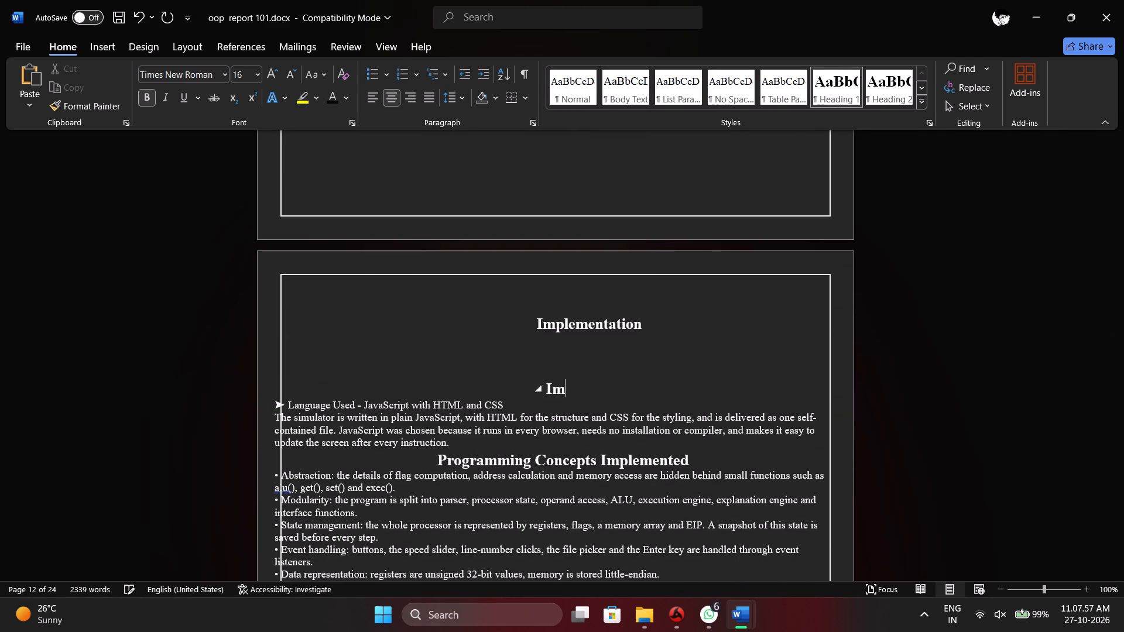
{"action": "key", "text": "BackSpace"}
{"action": "key", "text": "BackSpace"}
{"action": "key", "text": "BackSpace"}
{"action": "key", "text": "BackSpace"}
{"action": "key", "text": "BackSpace"}
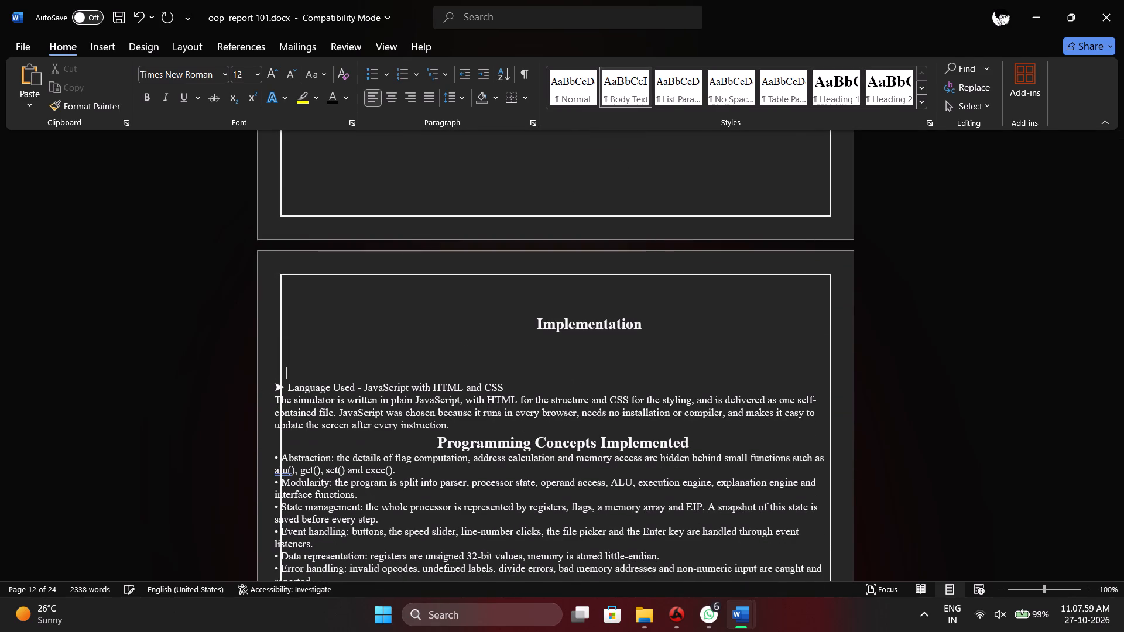
Set the Language Used - JavaScript with HTML and CSS line and the paragraph under it to 12 pt.
{"action": "key", "text": "BackSpace"}
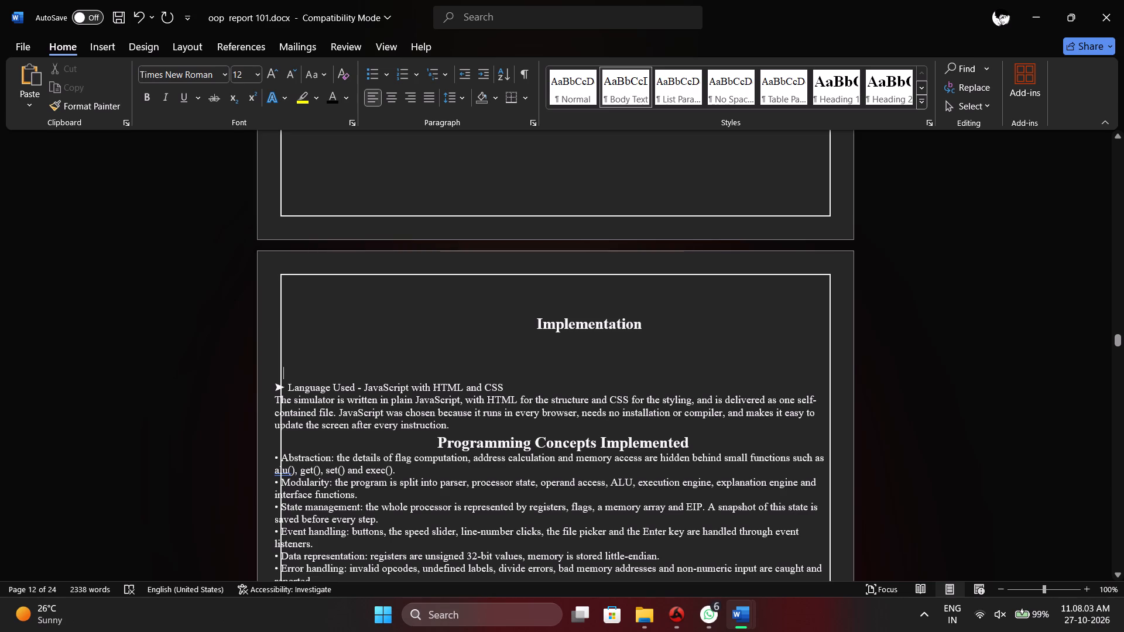
{"action": "scroll", "coordinate": [272, 387], "scroll_direction": "down", "scroll_amount": 4}
{"action": "scroll", "coordinate": [287, 318], "scroll_direction": "down", "scroll_amount": 3}
{"action": "scroll", "coordinate": [327, 383], "scroll_direction": "up", "scroll_amount": 3}
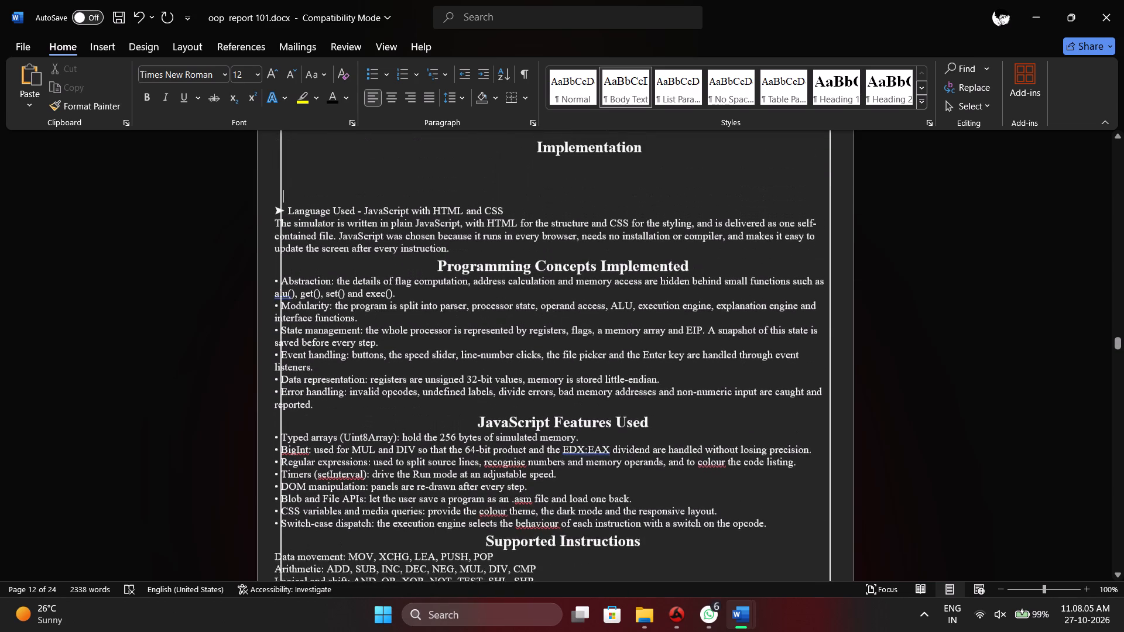
{"action": "left_click_drag", "start_coordinate": [272, 245], "coordinate": [284, 248]}
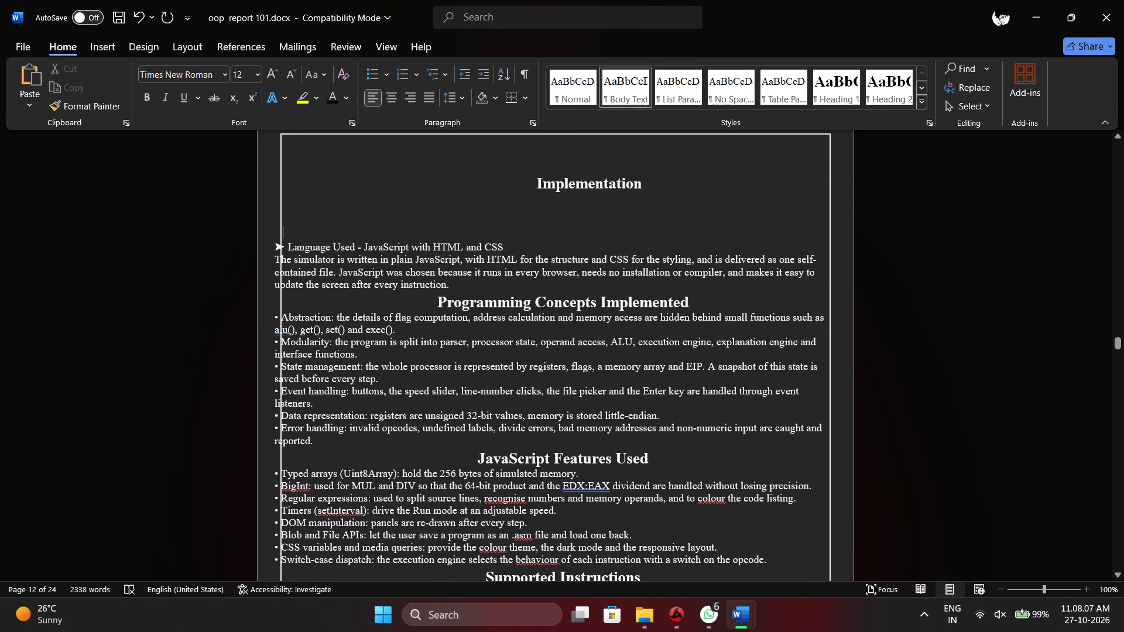
{"action": "left_click_drag", "start_coordinate": [284, 248], "coordinate": [518, 287]}
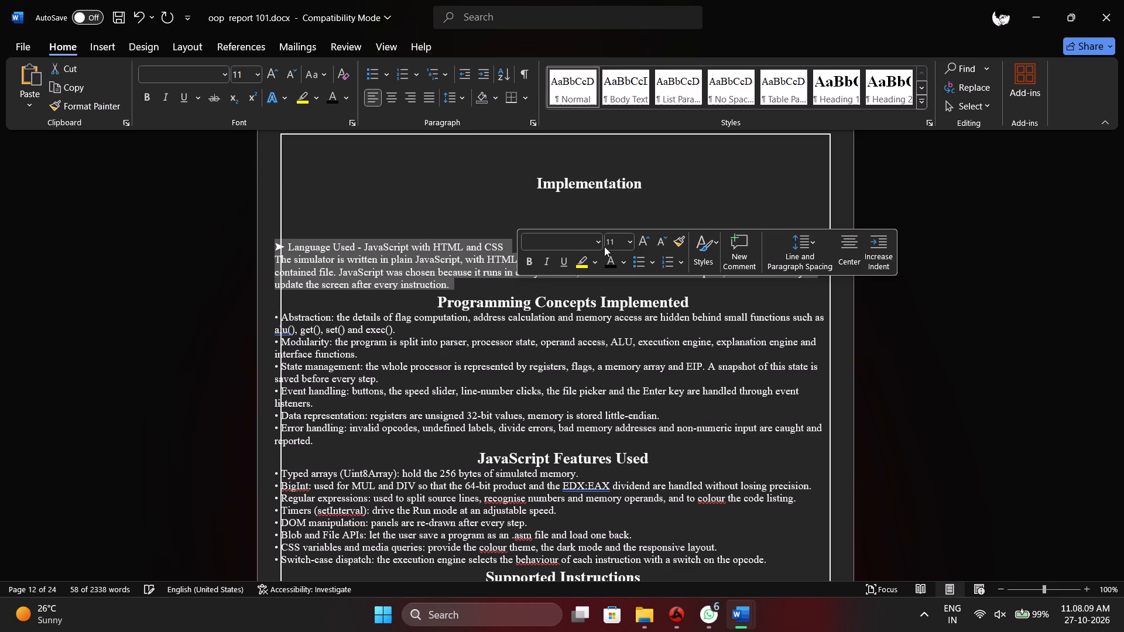
{"action": "left_click", "coordinate": [610, 243]}
{"action": "type", "text": "12"}
{"action": "key", "text": "Return"}
{"action": "left_click", "coordinate": [471, 215]}
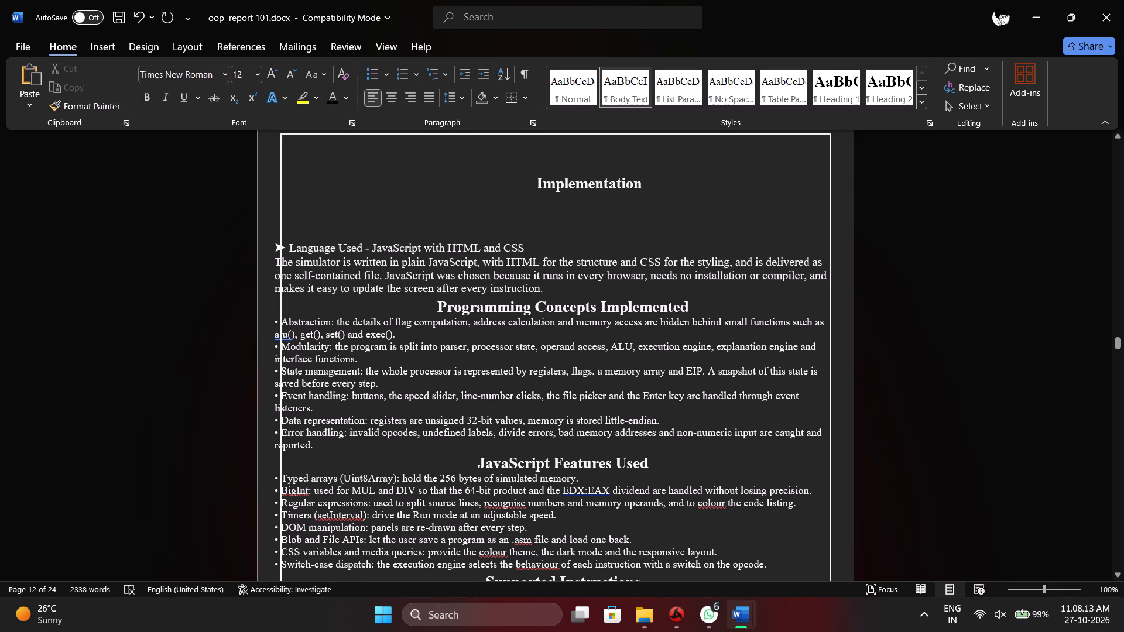
Set the bullets under Programming Concepts Implemented, from Abstraction to Error handling, to 12 pt.
{"action": "left_click_drag", "start_coordinate": [272, 321], "coordinate": [361, 468]}
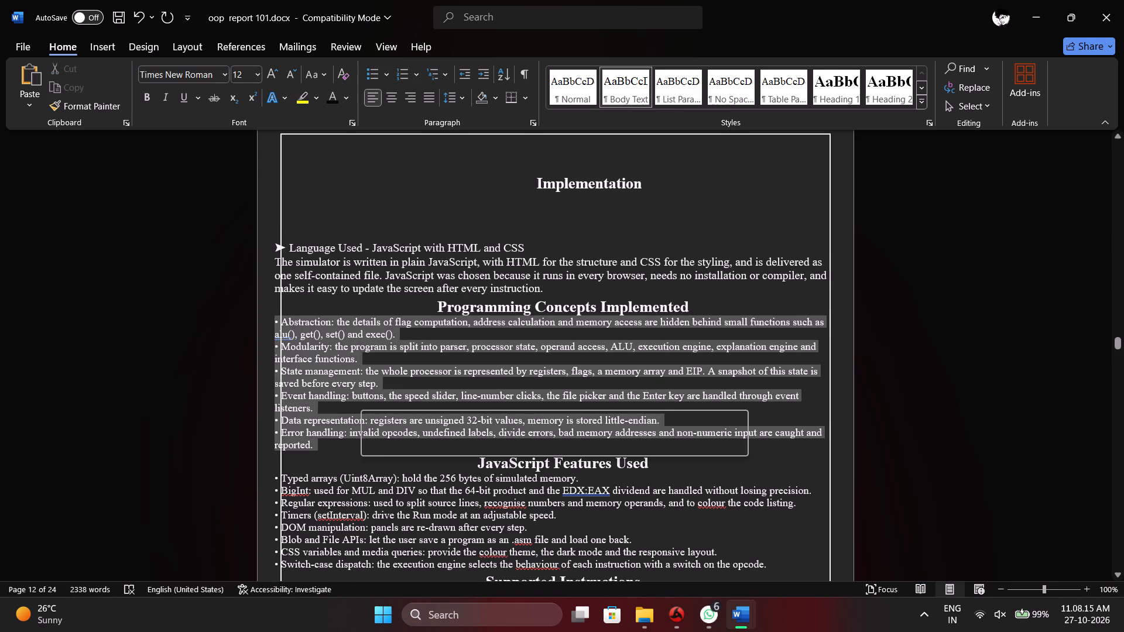
{"action": "left_click", "coordinate": [452, 425]}
{"action": "type", "text": "12"}
{"action": "key", "text": "Return"}
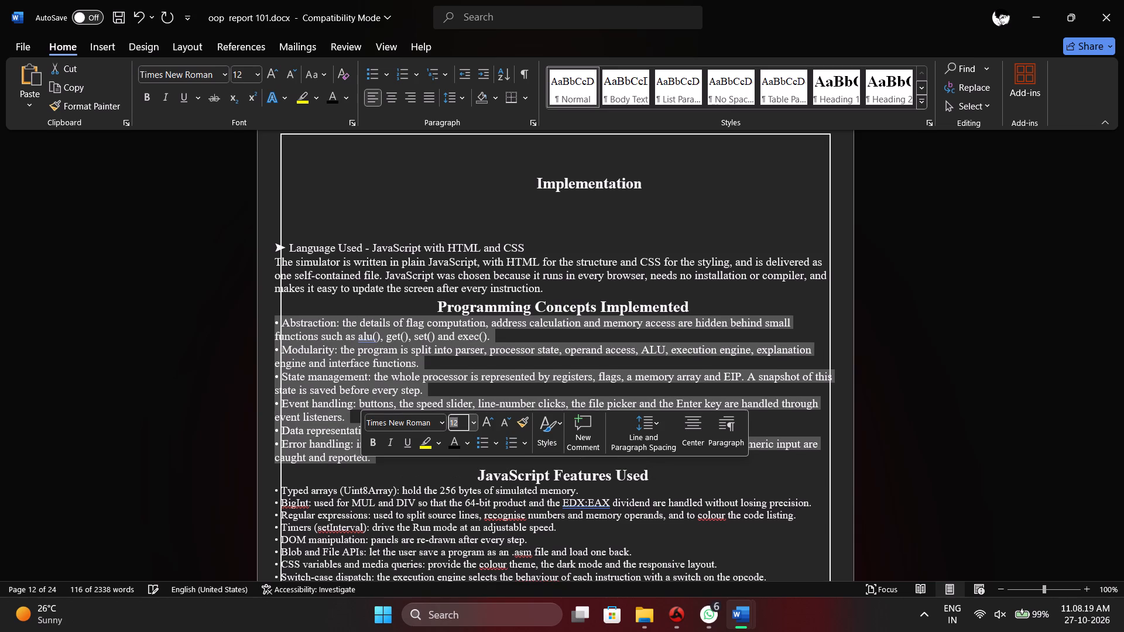
{"action": "left_click", "coordinate": [448, 369]}
Set the bullets under JavaScript Features Used, from Typed arrays to Switch-case dispatch, to 12 pt.
{"action": "scroll", "coordinate": [448, 369], "scroll_direction": "down", "scroll_amount": 4}
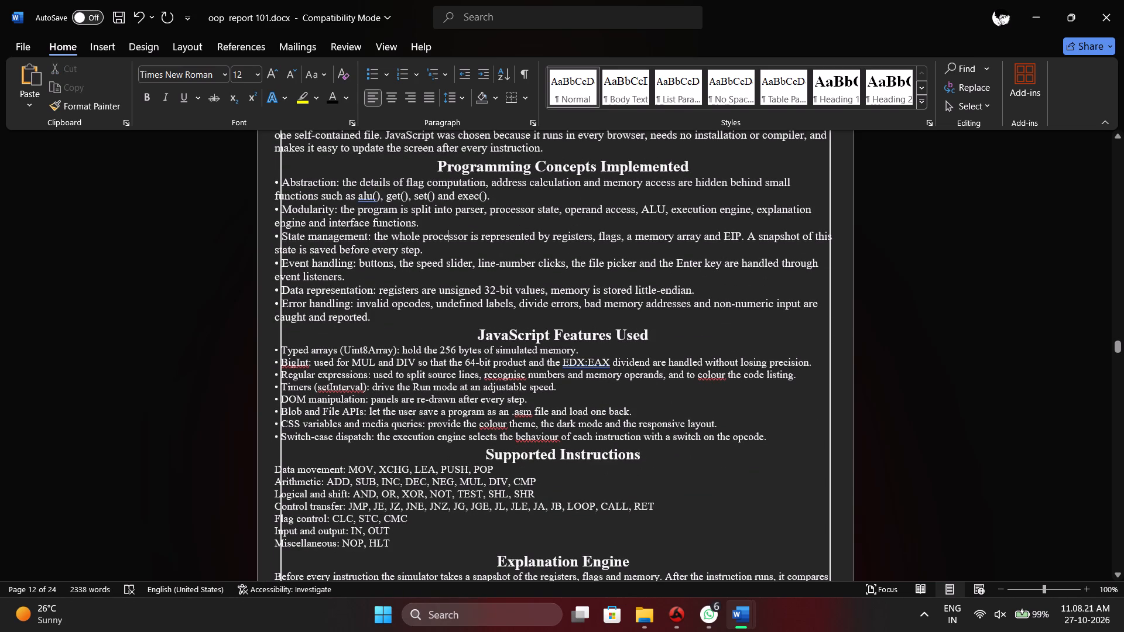
{"action": "left_click_drag", "start_coordinate": [272, 350], "coordinate": [790, 434]}
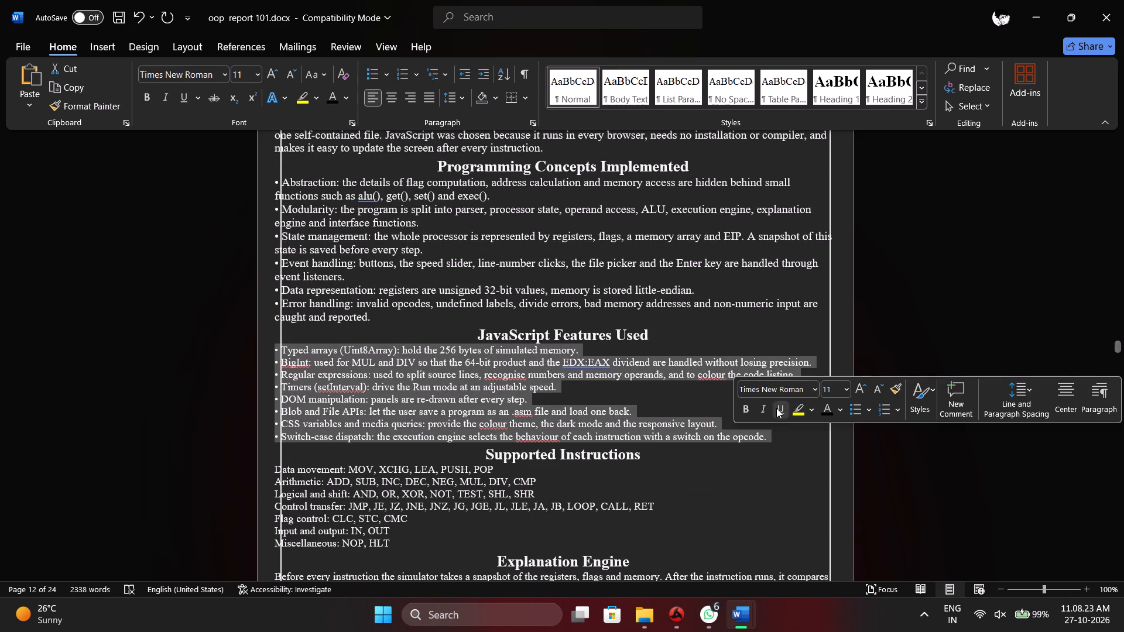
{"action": "left_click", "coordinate": [834, 387]}
{"action": "type", "text": "12"}
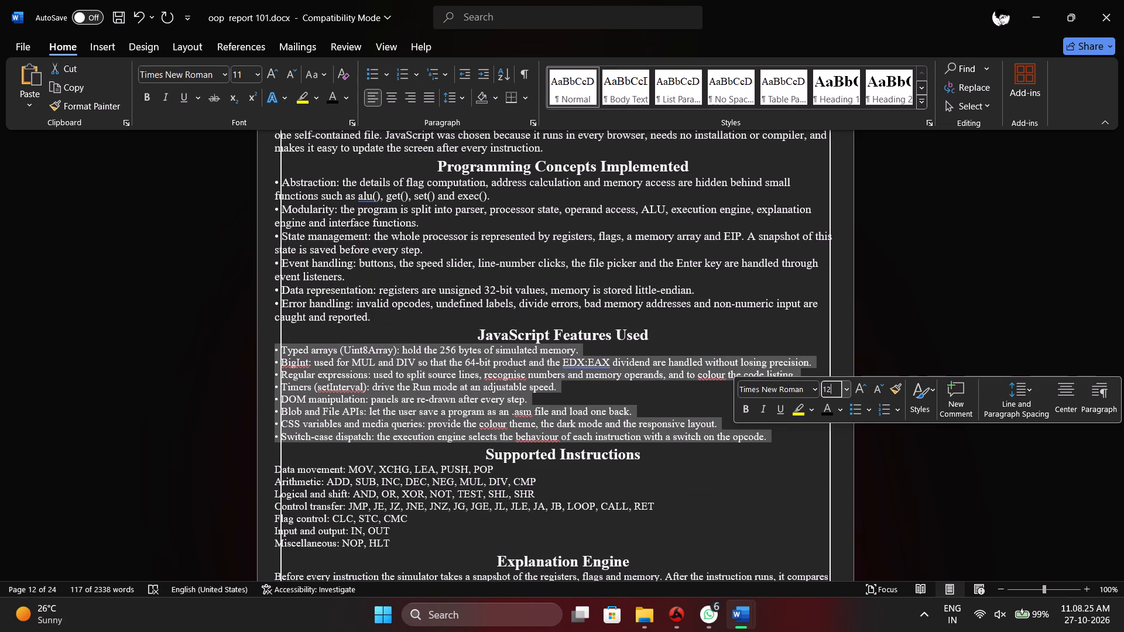
{"action": "key", "text": "Return"}
Set the instruction list under Supported Instructions, from Data movement to Miscellaneous, to 12 pt.
{"action": "scroll", "coordinate": [548, 442], "scroll_direction": "down", "scroll_amount": 2}
{"action": "scroll", "coordinate": [424, 485], "scroll_direction": "down", "scroll_amount": 2}
{"action": "left_click_drag", "start_coordinate": [270, 360], "coordinate": [417, 437]}
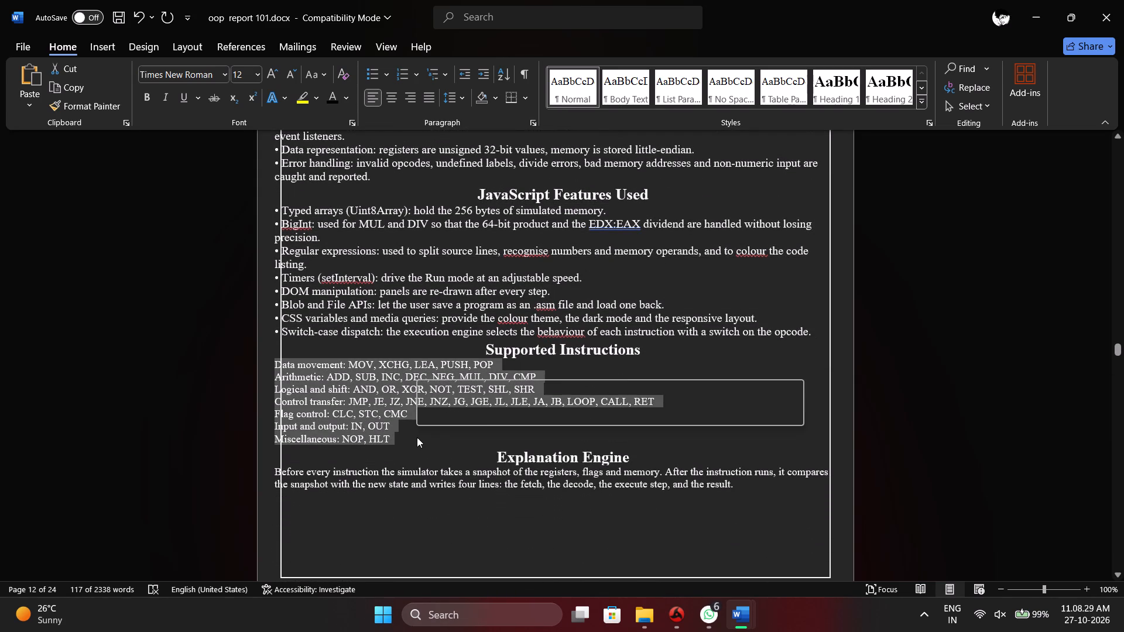
{"action": "left_click", "coordinate": [515, 390]}
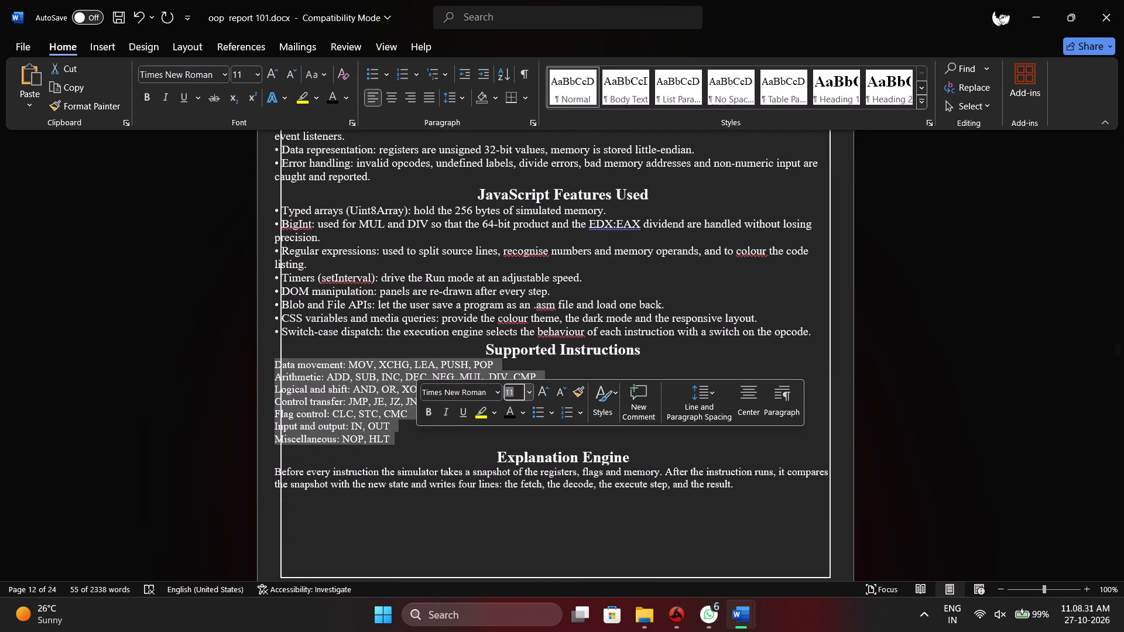
{"action": "type", "text": "12"}
{"action": "key", "text": "Return"}
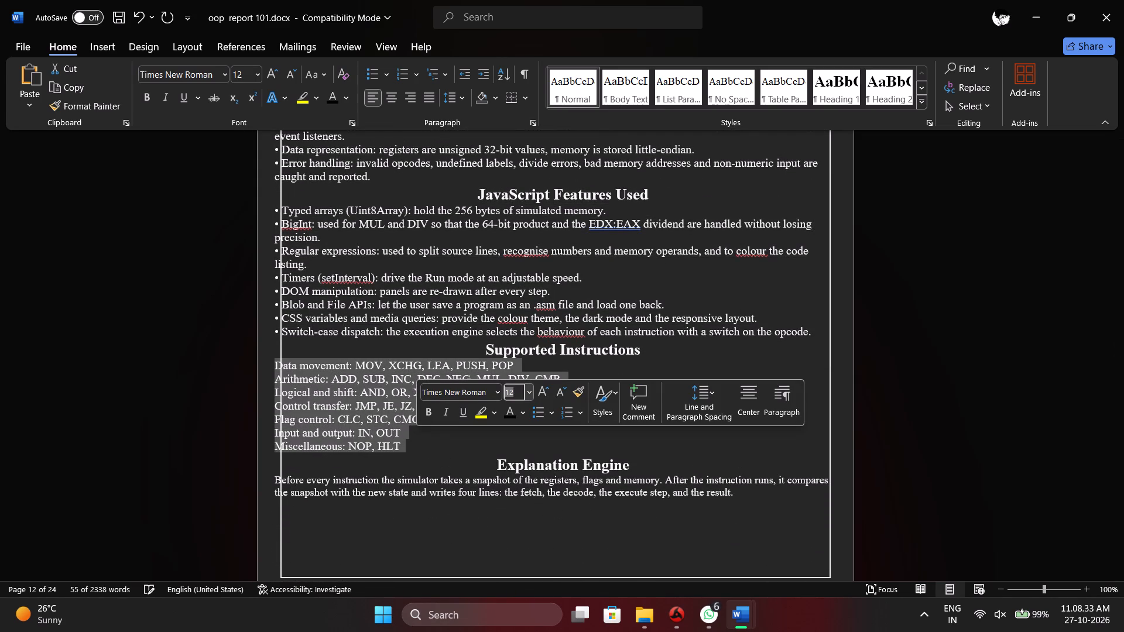
{"action": "left_click", "coordinate": [357, 401]}
Set the paragraph under the Explanation Engine heading to 12 pt.
{"action": "scroll", "coordinate": [357, 401], "scroll_direction": "down", "scroll_amount": 2}
{"action": "scroll", "coordinate": [265, 402], "scroll_direction": "down", "scroll_amount": 3}
{"action": "left_click_drag", "start_coordinate": [270, 303], "coordinate": [558, 329]}
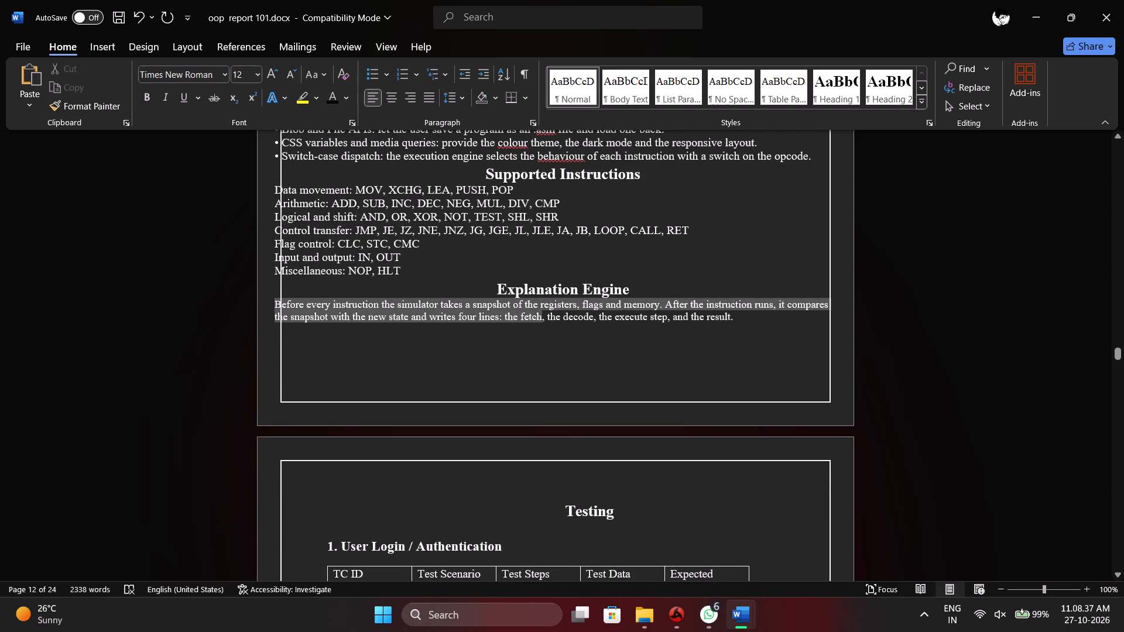
{"action": "left_click_drag", "start_coordinate": [558, 329], "coordinate": [728, 328]}
{"action": "left_click", "coordinate": [820, 280]}
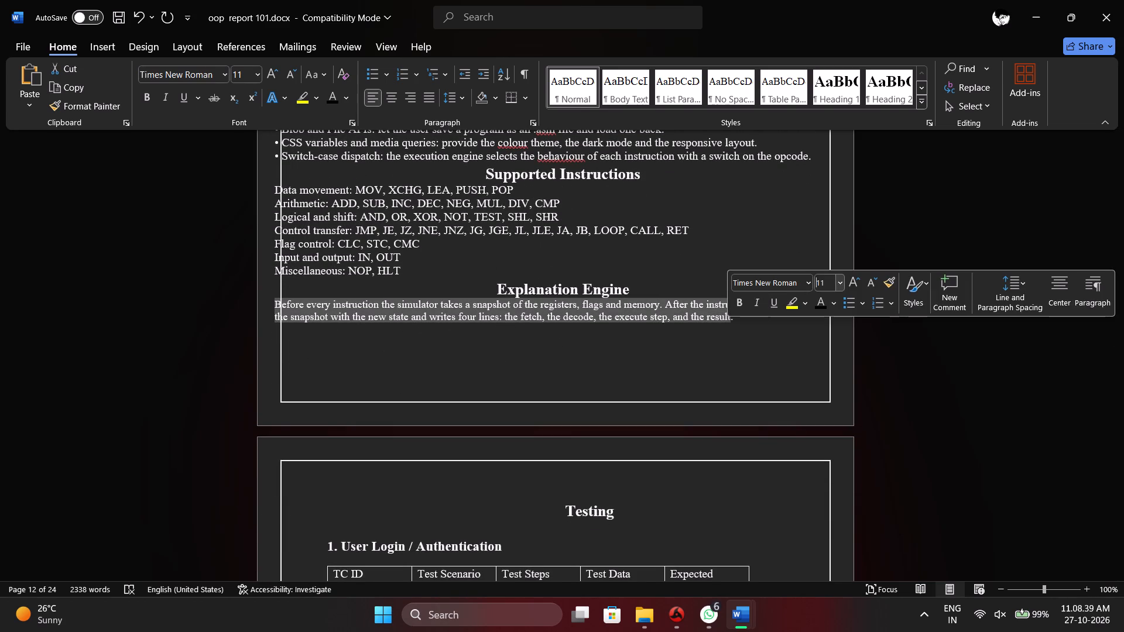
{"action": "type", "text": "12"}
{"action": "key", "text": "Return"}
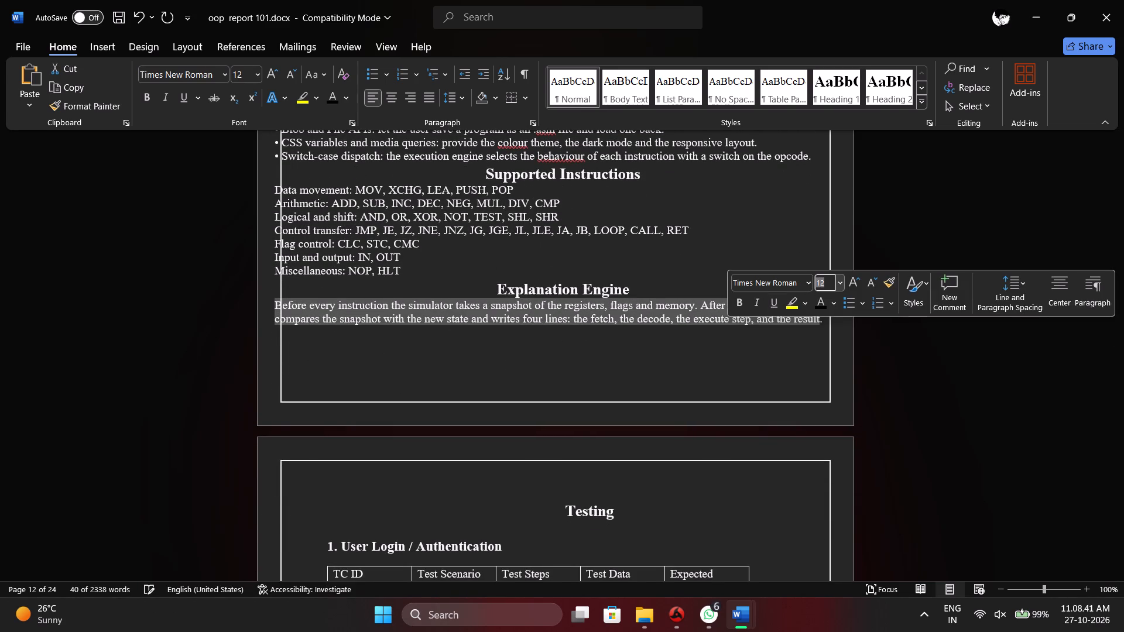
Change the Programming Concepts Implemented heading from centred to left-aligned.
{"action": "scroll", "coordinate": [816, 279], "scroll_direction": "up", "scroll_amount": 9}
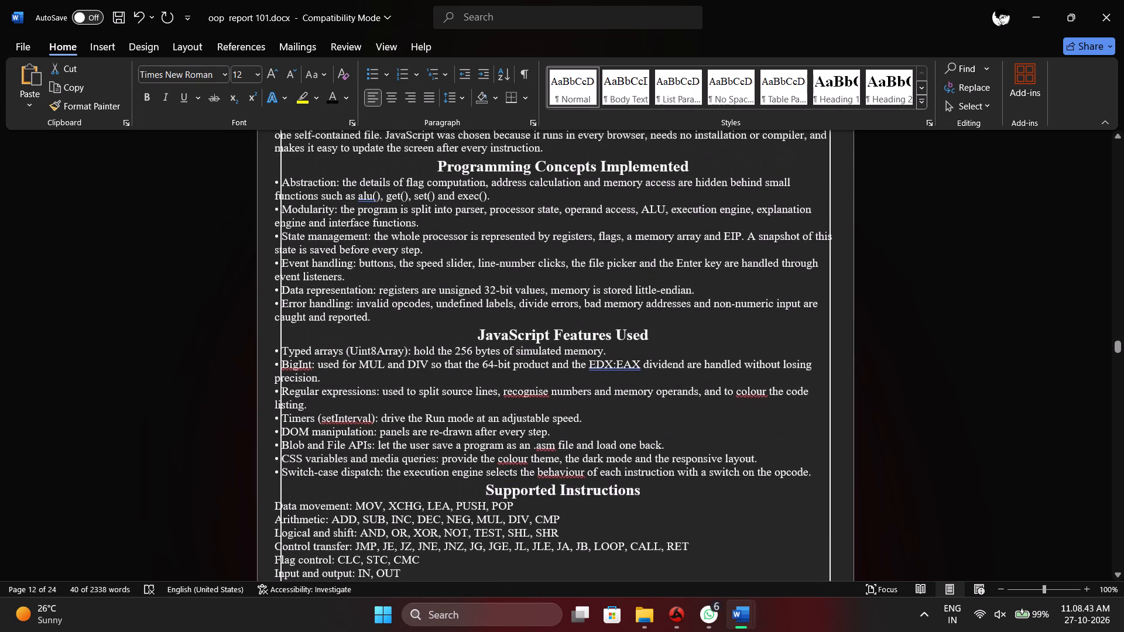
{"action": "scroll", "coordinate": [452, 331], "scroll_direction": "up", "scroll_amount": 6}
{"action": "left_click", "coordinate": [438, 376]}
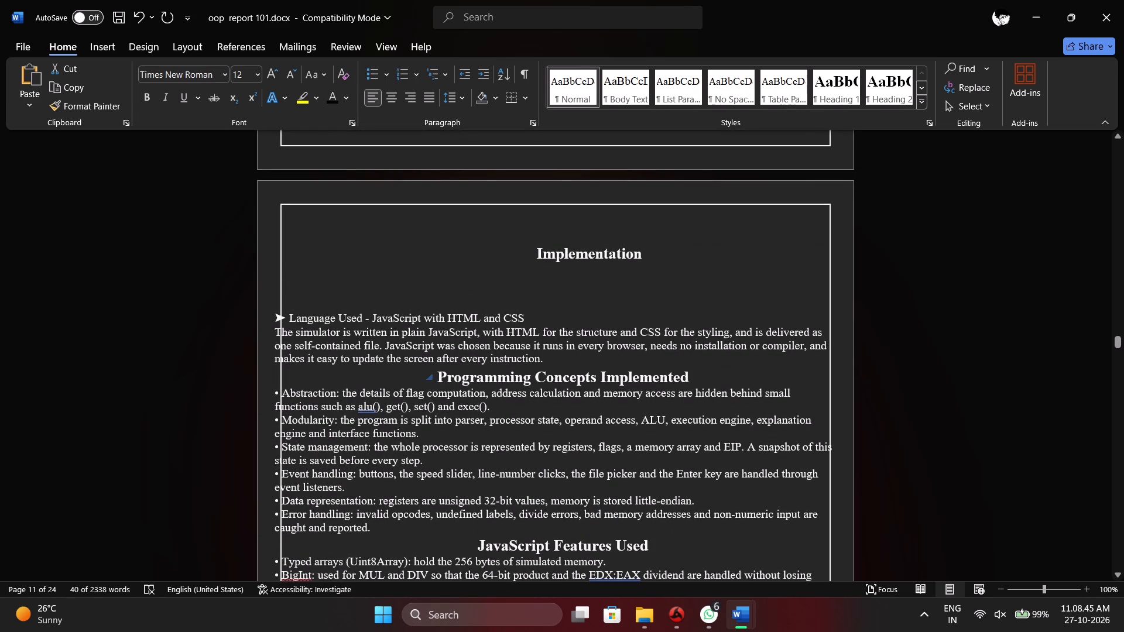
{"action": "left_click", "coordinate": [415, 377]}
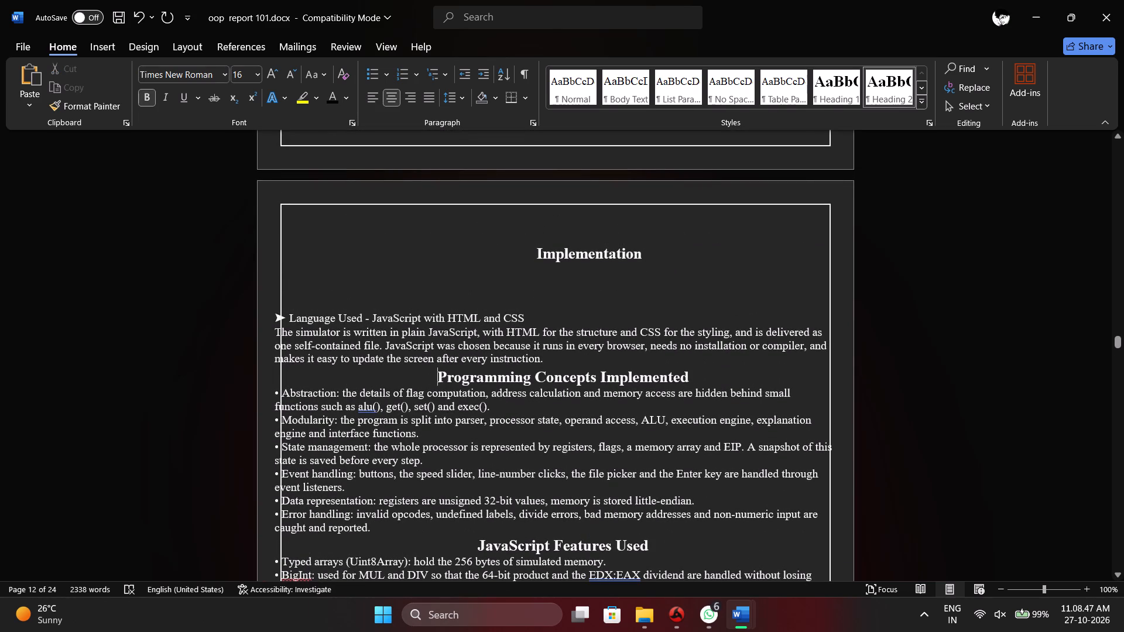
{"action": "key", "text": "BackSpace"}
{"action": "scroll", "coordinate": [414, 378], "scroll_direction": "down", "scroll_amount": 3}
{"action": "scroll", "coordinate": [414, 371], "scroll_direction": "up", "scroll_amount": 2}
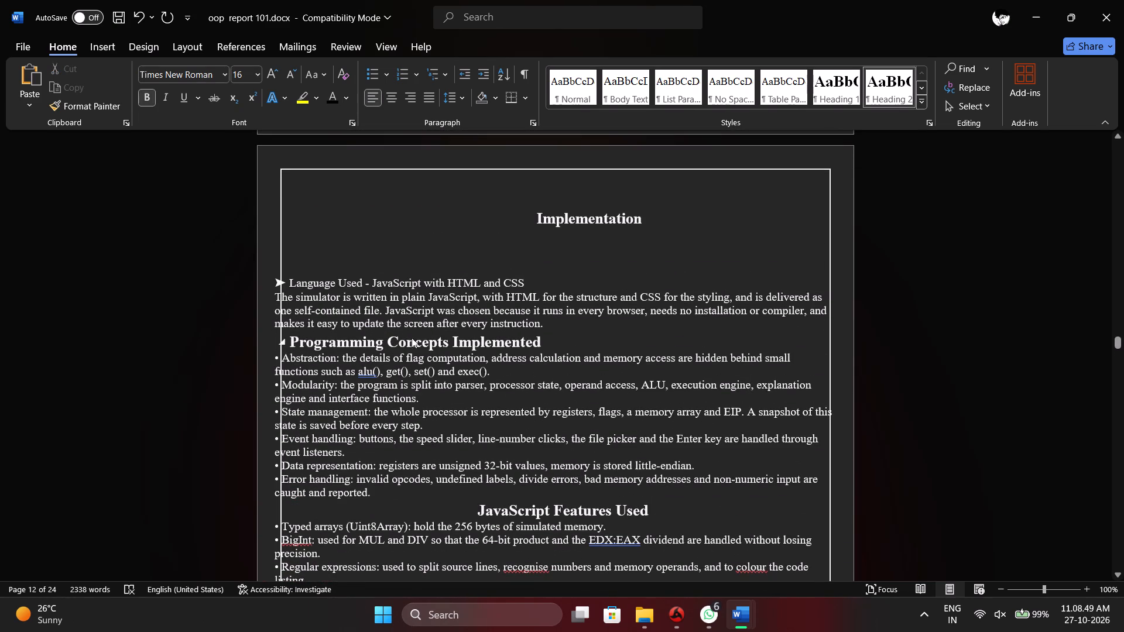
Insert a blank line between the Language Used paragraph and the Programming Concepts Implemented heading.
{"action": "left_click", "coordinate": [570, 310]}
{"action": "left_click", "coordinate": [563, 320]}
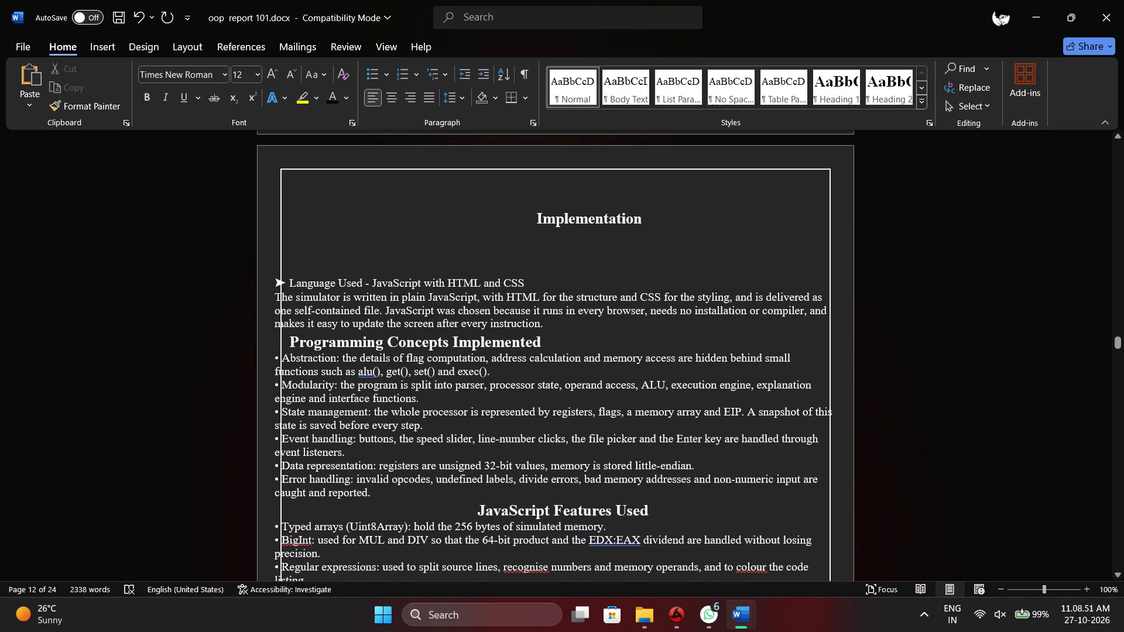
{"action": "key", "text": "Return"}
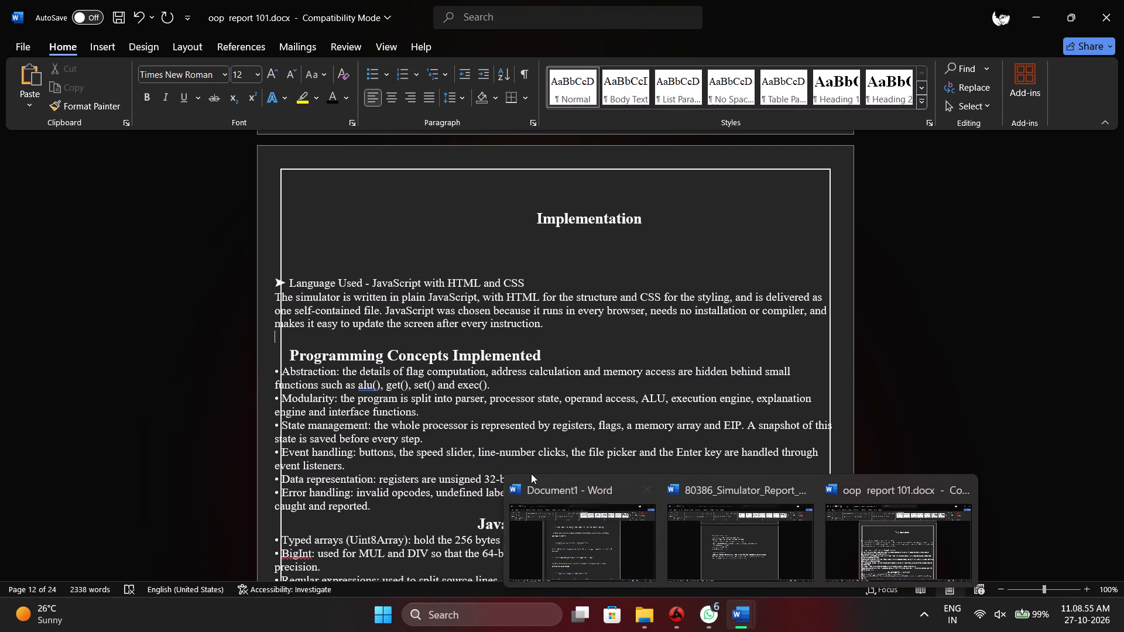
Switch to the Document1 window with the old report content and close it.
{"action": "left_click", "coordinate": [574, 525]}
{"action": "scroll", "coordinate": [575, 519], "scroll_direction": "down", "scroll_amount": 13}
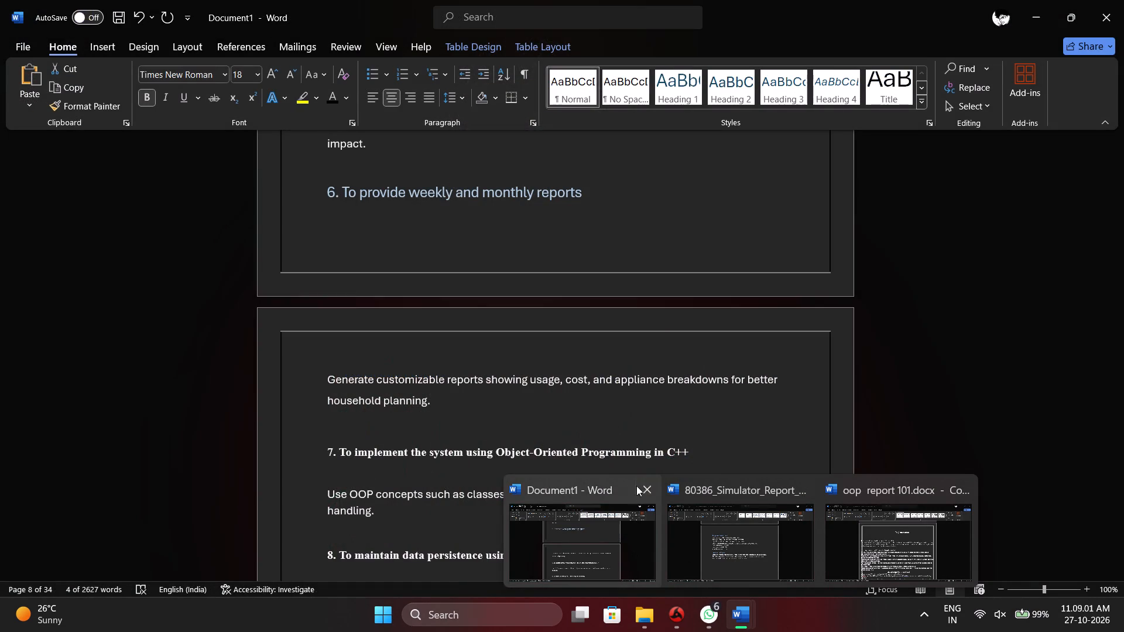
{"action": "left_click", "coordinate": [647, 486]}
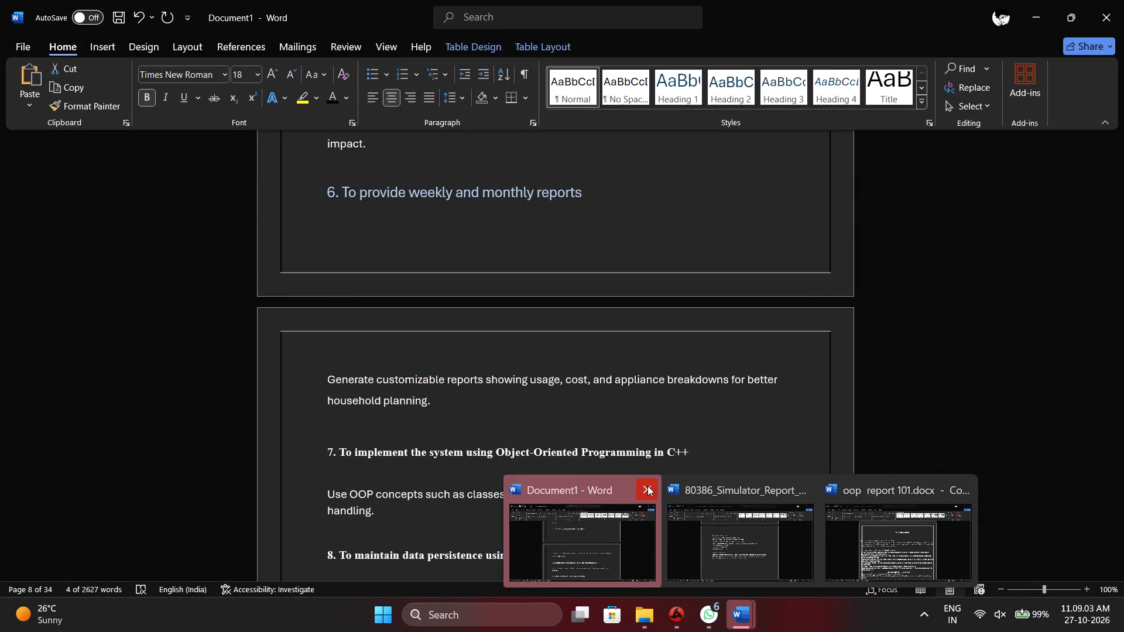
{"action": "left_click", "coordinate": [648, 486]}
{"action": "left_click", "coordinate": [604, 527]}
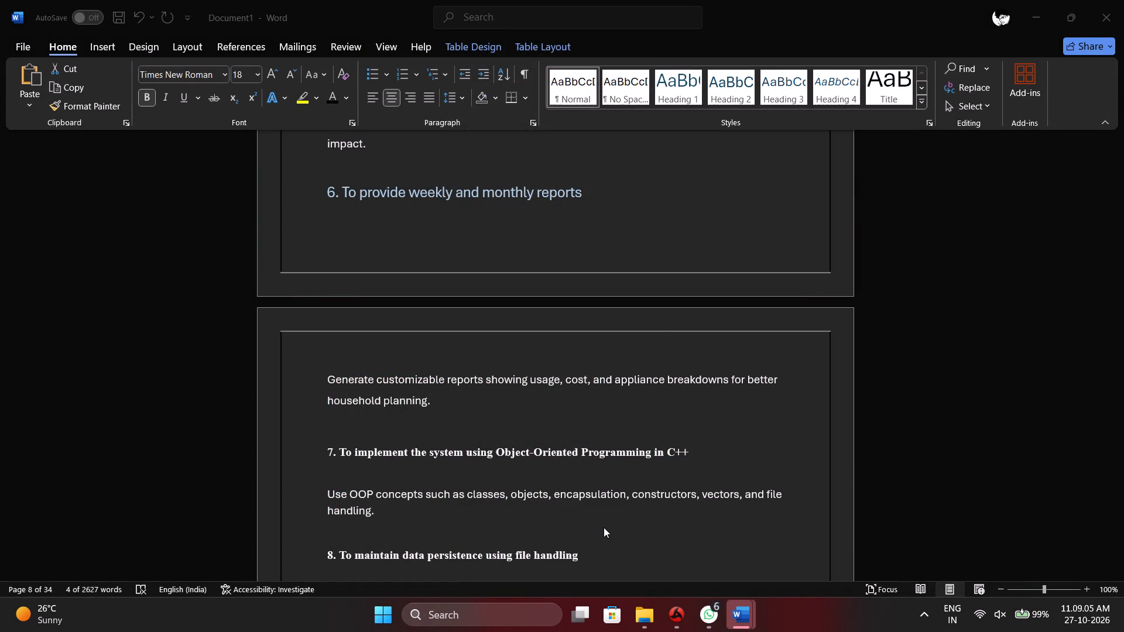
{"action": "left_click", "coordinate": [622, 381]}
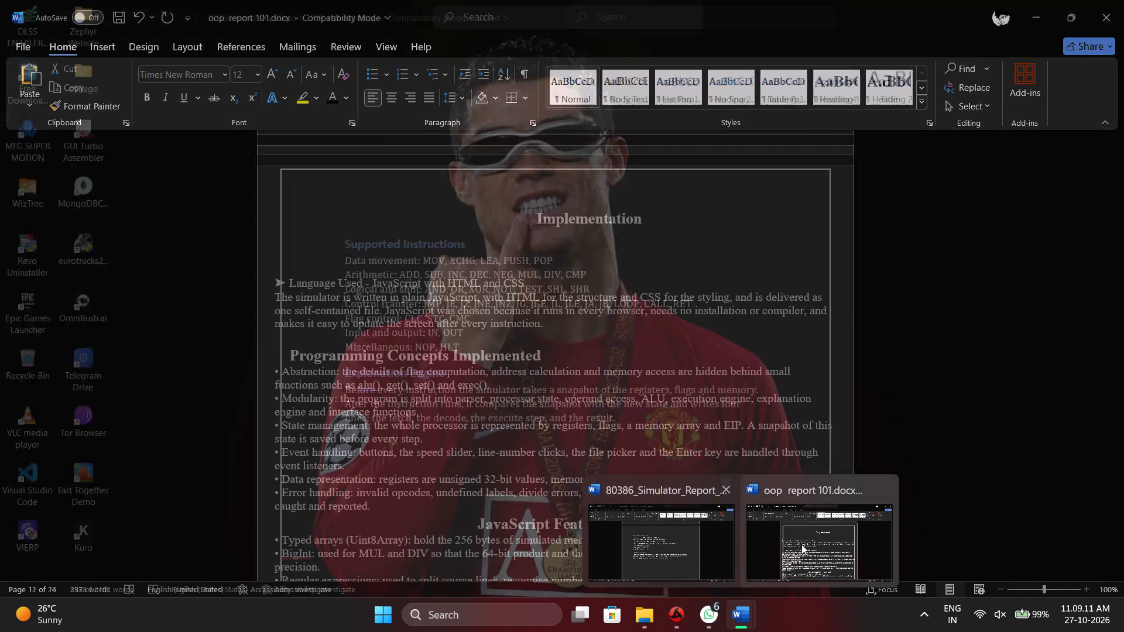
Switch to the oop report 101 document and review the Implementation page from Language Used to the Explanation Engine section.
{"action": "left_click", "coordinate": [808, 544]}
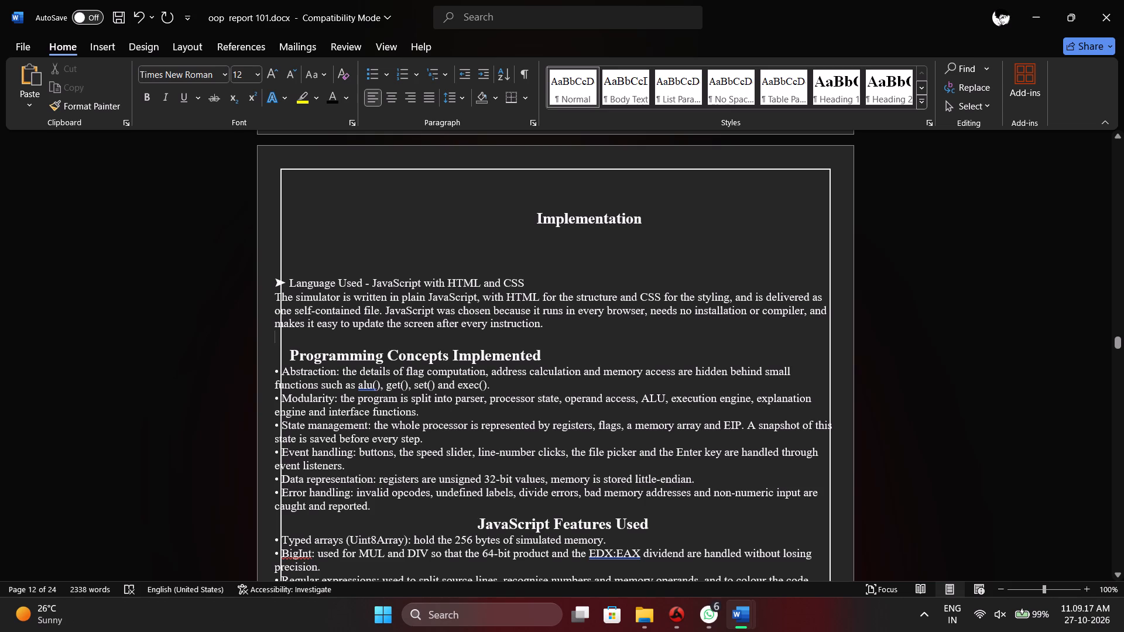
{"action": "scroll", "coordinate": [508, 344], "scroll_direction": "down", "scroll_amount": 3}
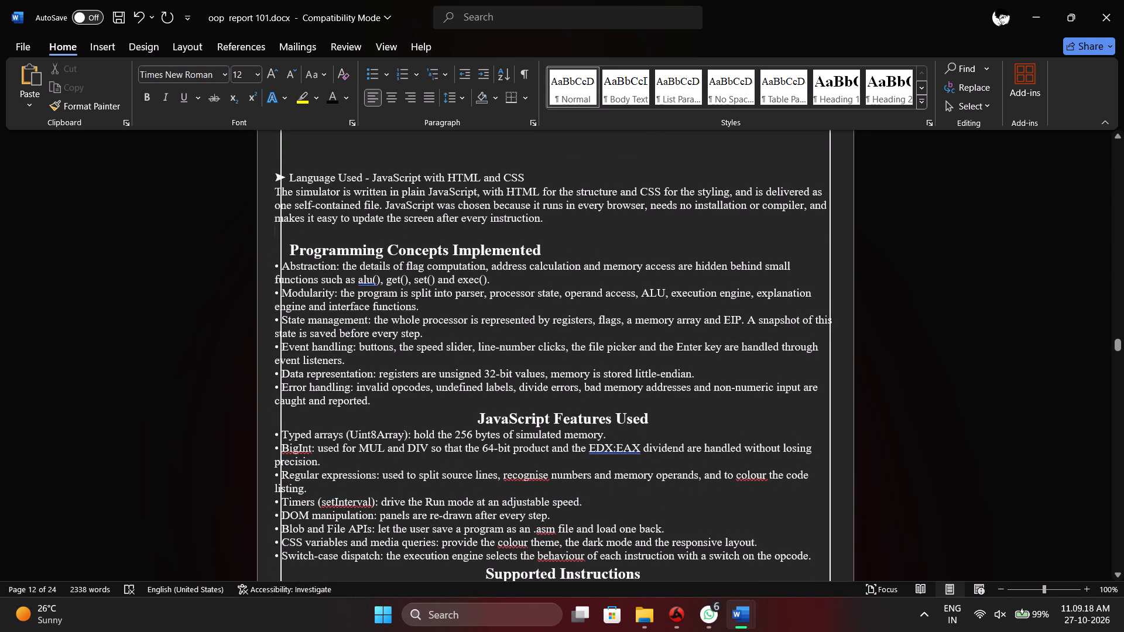
{"action": "scroll", "coordinate": [382, 498], "scroll_direction": "up", "scroll_amount": 1}
{"action": "scroll", "coordinate": [382, 498], "scroll_direction": "down", "scroll_amount": 11}
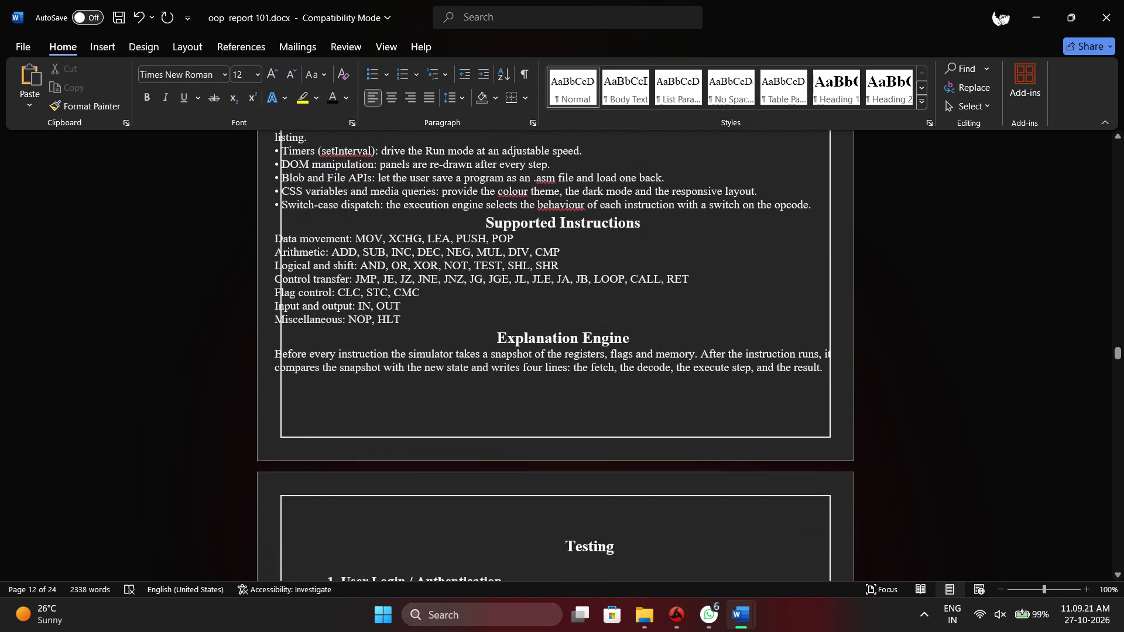
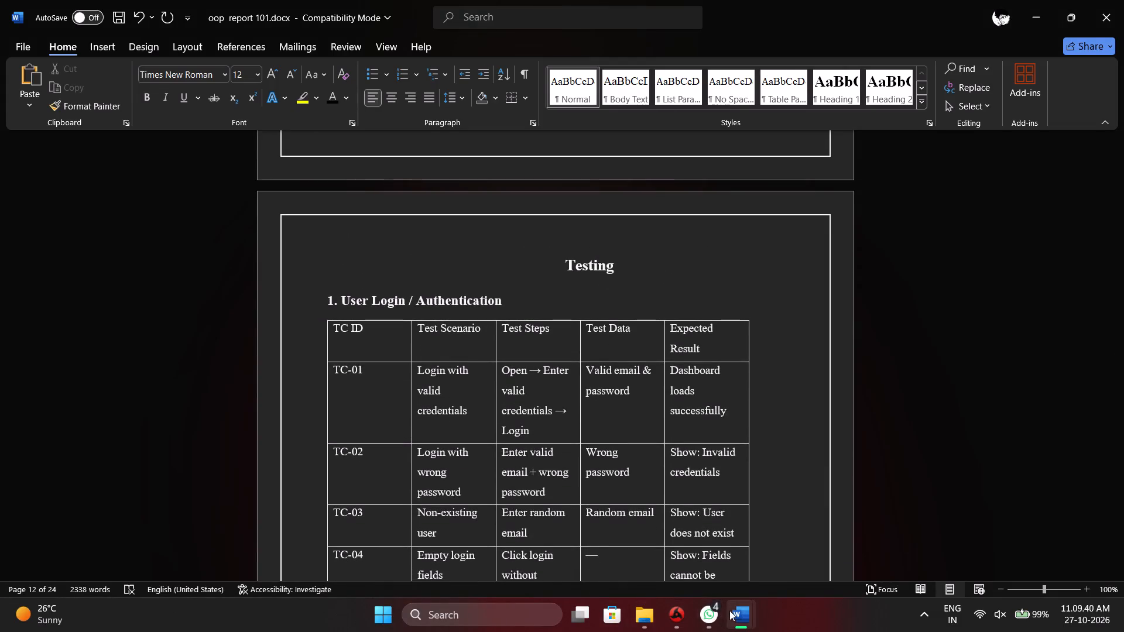
Switch to 80386_Simulator_Report_OOP_Format.docx, examine the test case tables in its Testing section, and return to oop report 101.docx.
{"action": "left_click", "coordinate": [705, 557]}
{"action": "scroll", "coordinate": [516, 506], "scroll_direction": "down", "scroll_amount": 12}
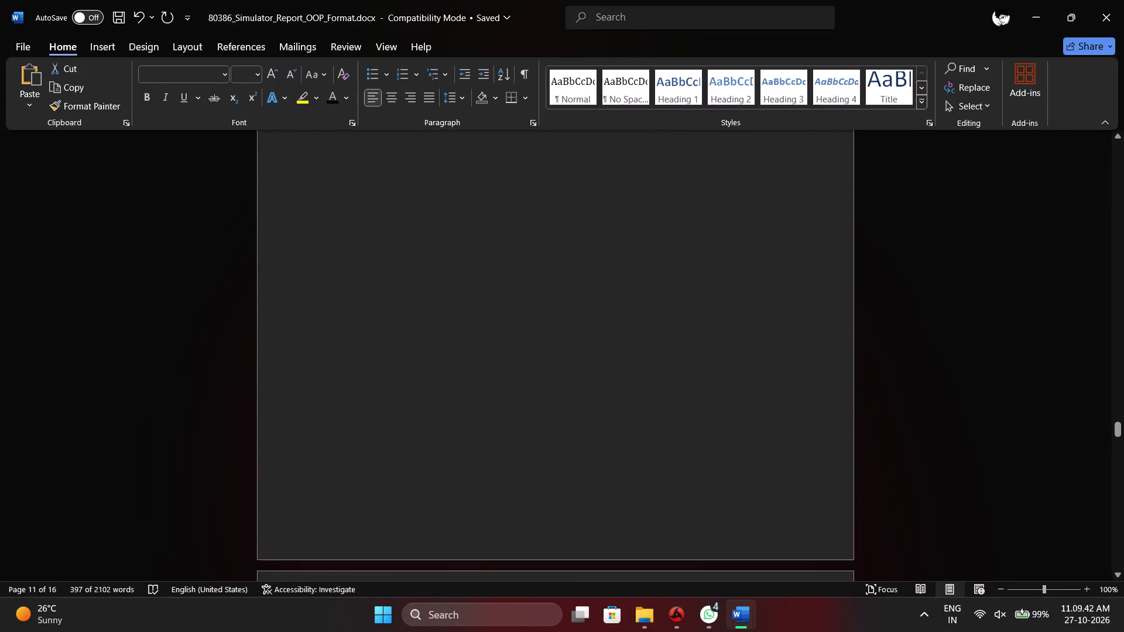
{"action": "scroll", "coordinate": [515, 501], "scroll_direction": "down", "scroll_amount": 9}
{"action": "scroll", "coordinate": [407, 436], "scroll_direction": "down", "scroll_amount": 2}
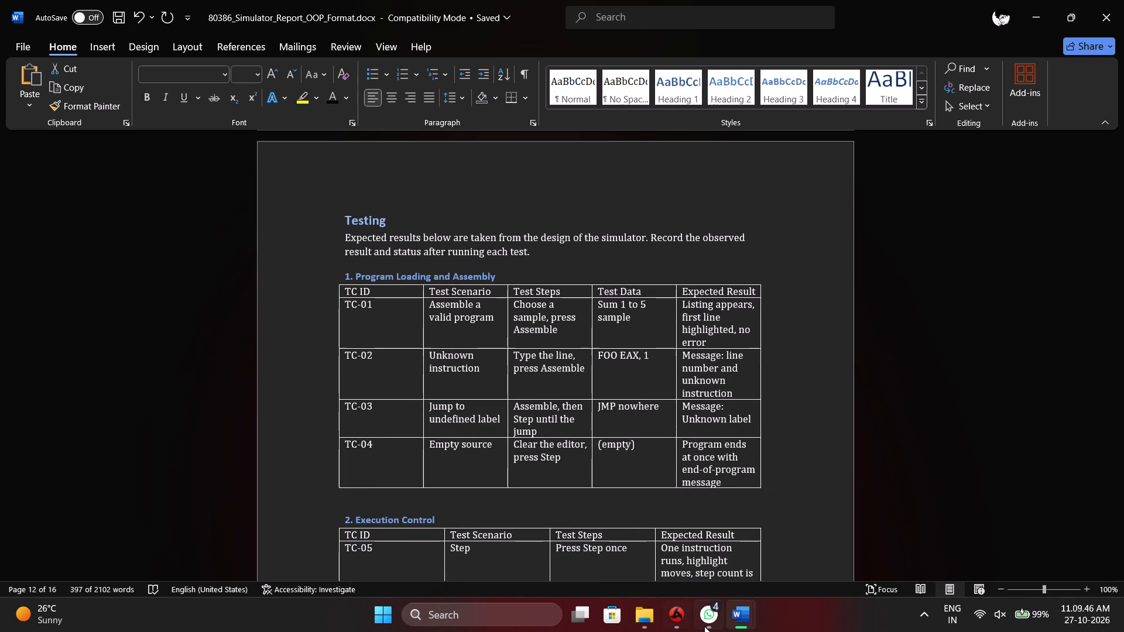
{"action": "left_click", "coordinate": [821, 545]}
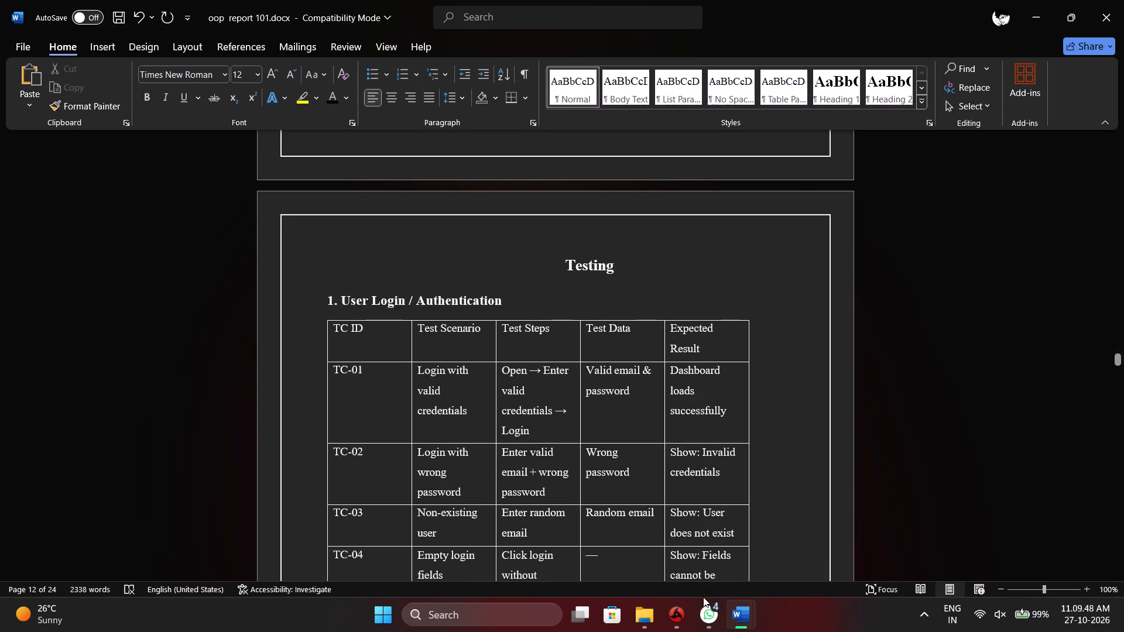
In the 80386_Simulator_Report_OOP_Format document, copy the Testing content from "1. Program Loading and Assembly" through the end of the Execution Control table.
{"action": "left_click", "coordinate": [688, 544]}
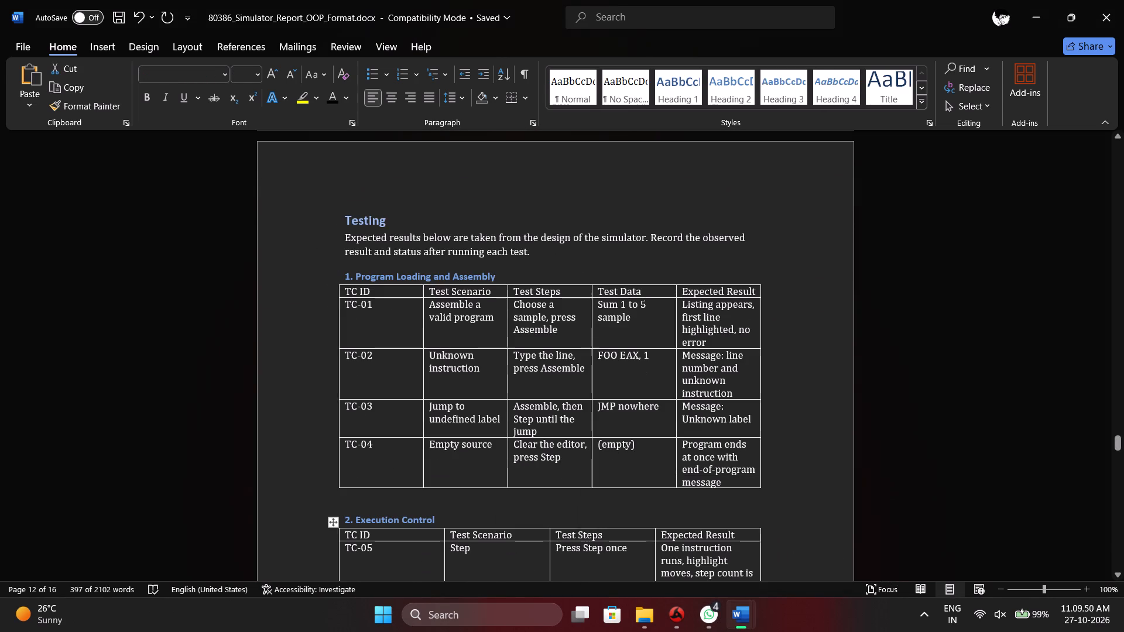
{"action": "left_click_drag", "start_coordinate": [345, 272], "coordinate": [516, 396]}
{"action": "scroll", "coordinate": [516, 396], "scroll_direction": "down", "scroll_amount": 5}
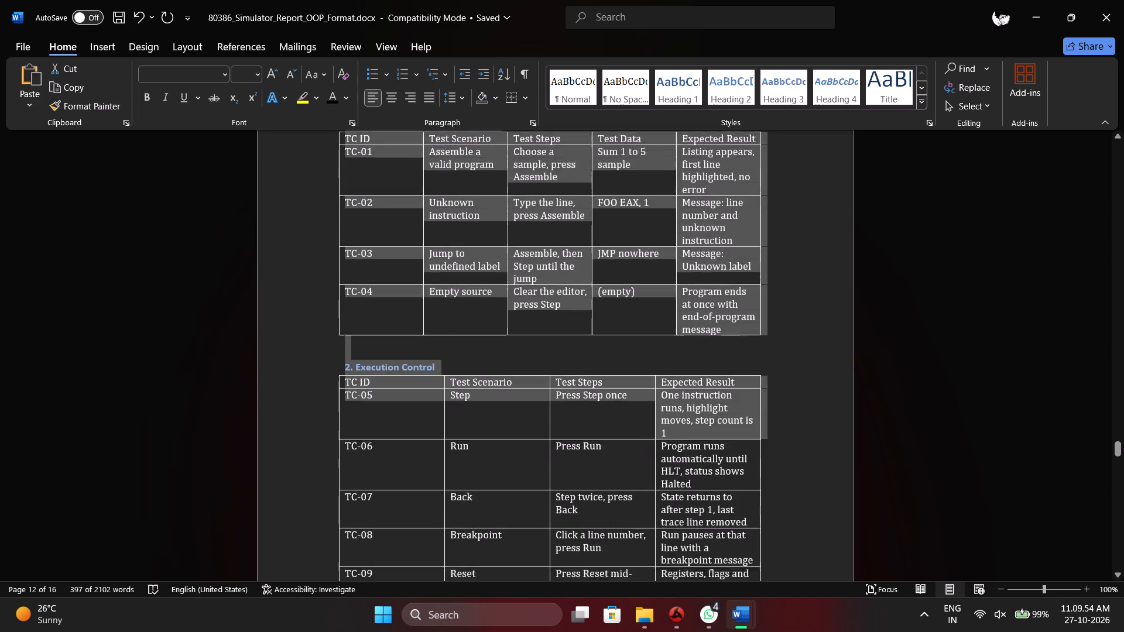
{"action": "left_click_drag", "start_coordinate": [516, 396], "coordinate": [517, 387]}
{"action": "scroll", "coordinate": [516, 394], "scroll_direction": "down", "scroll_amount": 11}
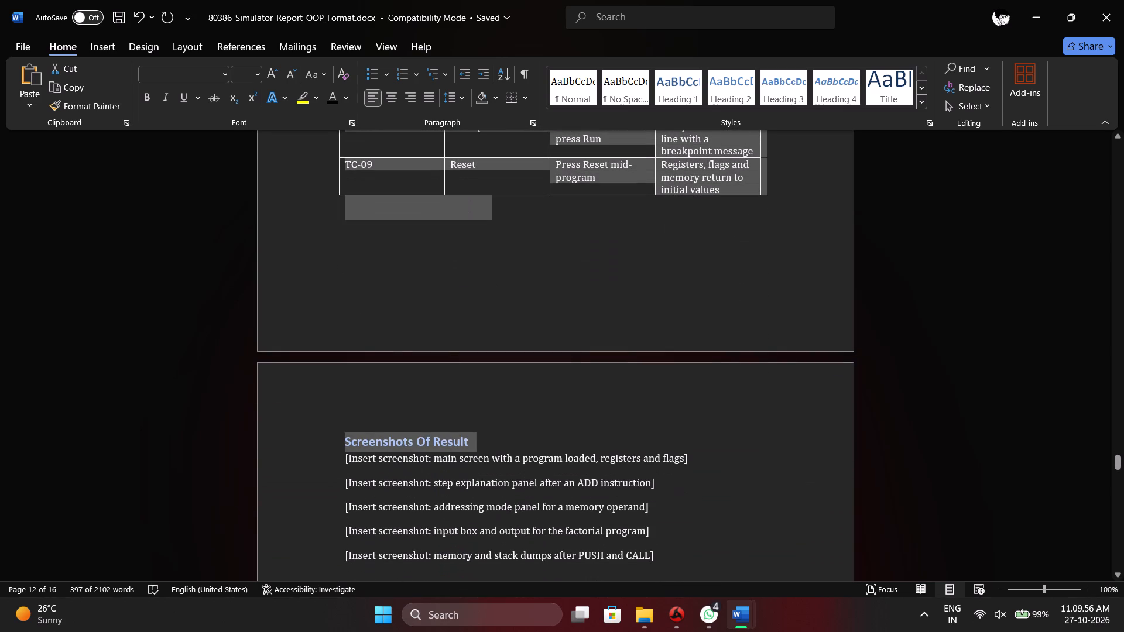
{"action": "left_click_drag", "start_coordinate": [517, 387], "coordinate": [782, 189]}
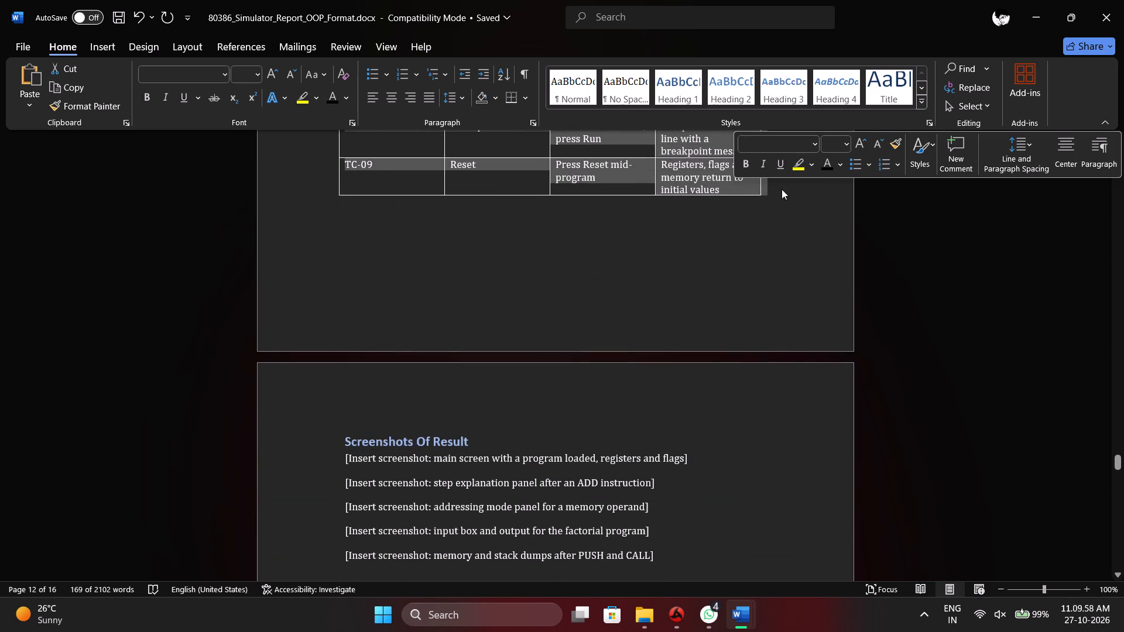
{"action": "key", "text": "ctrl+c"}
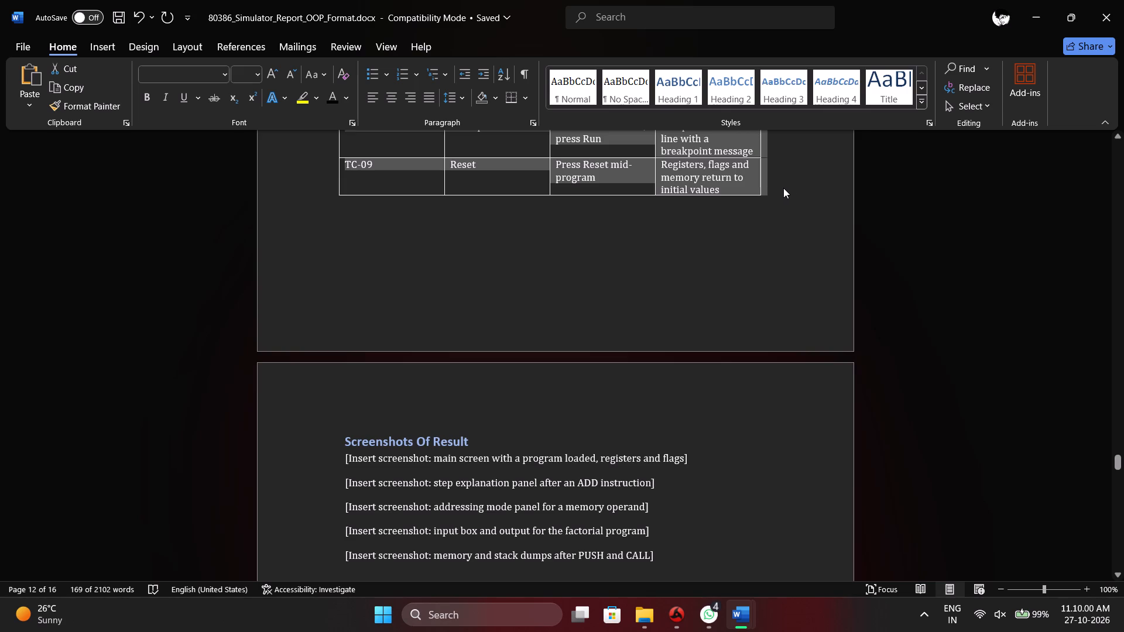
Switch to the oop report 101 document and review its Testing section through to Screenshots Of Result.
{"action": "left_click", "coordinate": [820, 562]}
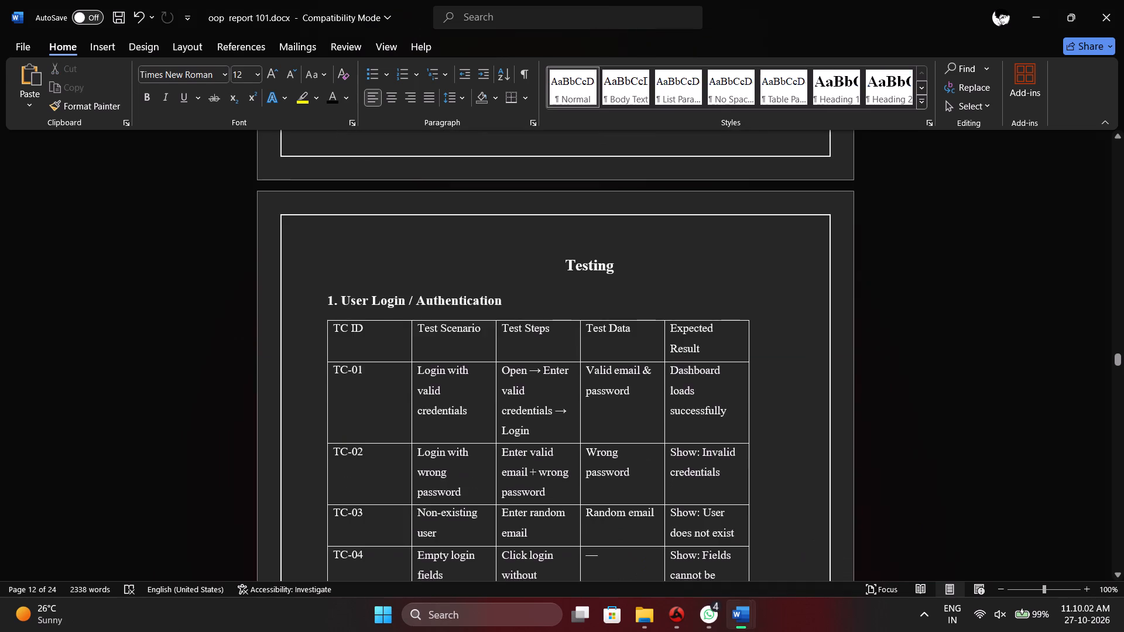
{"action": "scroll", "coordinate": [700, 457], "scroll_direction": "down", "scroll_amount": 18}
{"action": "scroll", "coordinate": [684, 432], "scroll_direction": "down", "scroll_amount": 7}
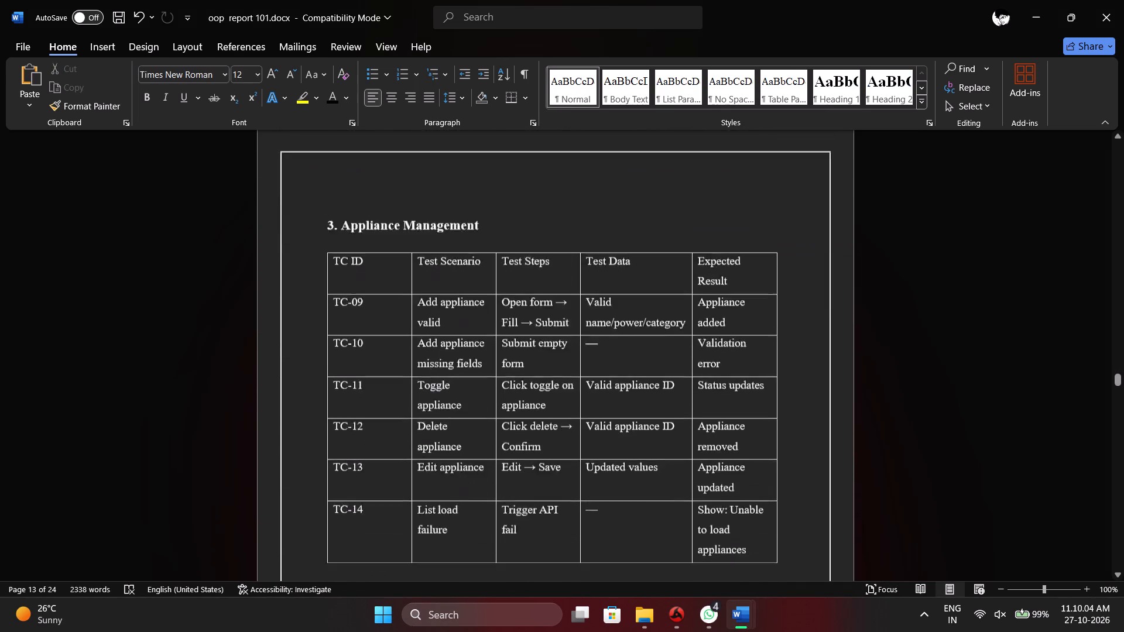
{"action": "scroll", "coordinate": [683, 431], "scroll_direction": "down", "scroll_amount": 16}
{"action": "scroll", "coordinate": [683, 430], "scroll_direction": "down", "scroll_amount": 14}
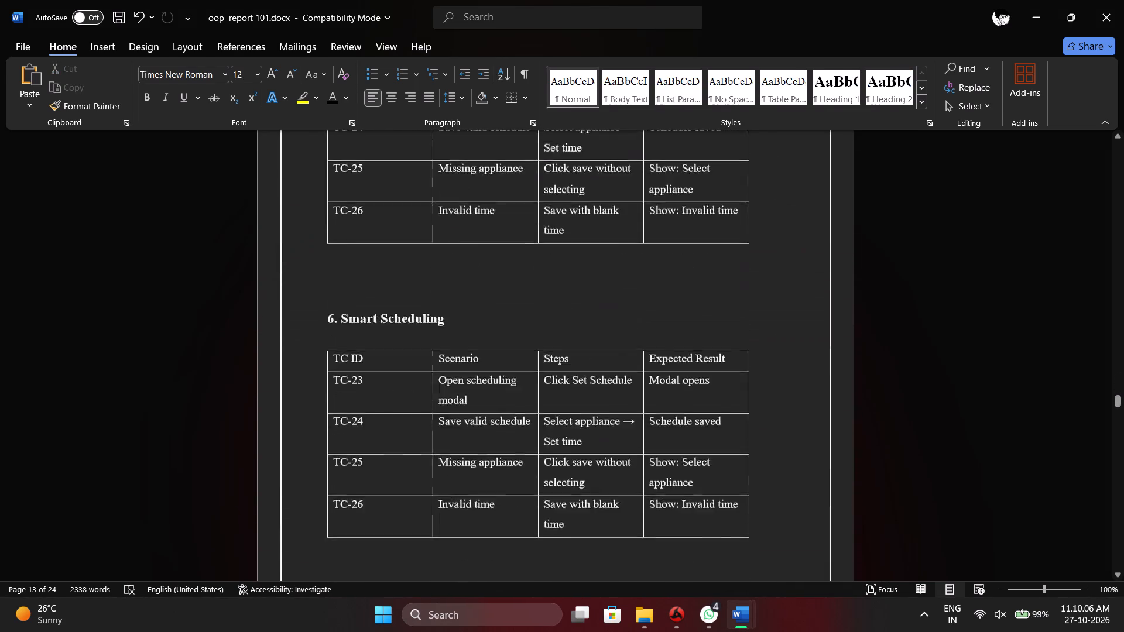
{"action": "scroll", "coordinate": [683, 430], "scroll_direction": "down", "scroll_amount": 9}
{"action": "scroll", "coordinate": [683, 430], "scroll_direction": "down", "scroll_amount": 20}
{"action": "scroll", "coordinate": [683, 430], "scroll_direction": "down", "scroll_amount": 1}
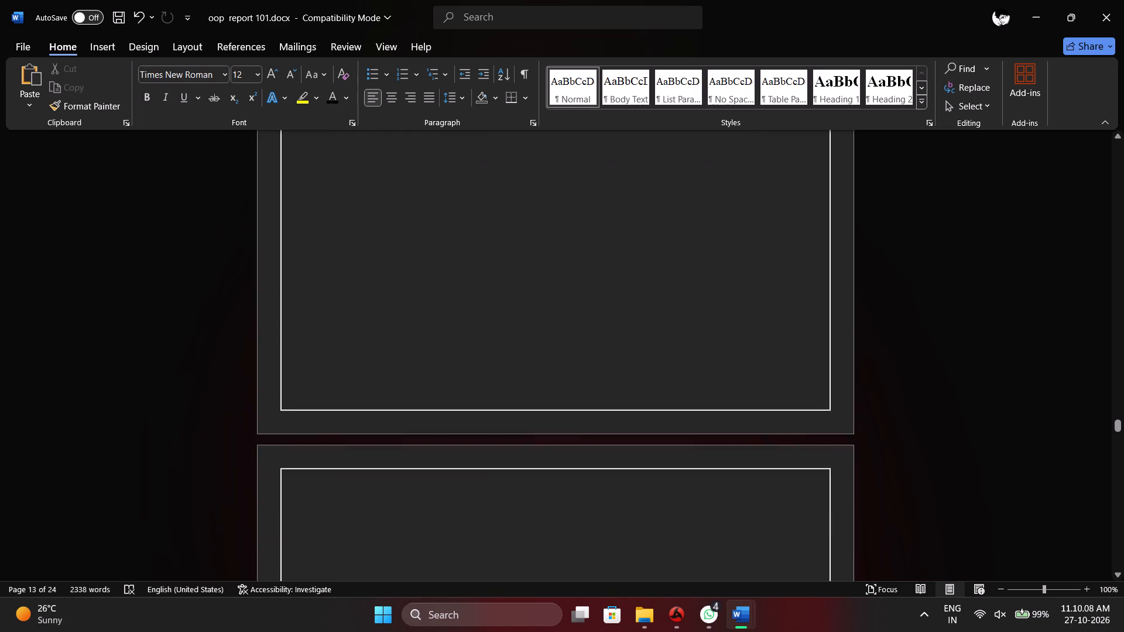
{"action": "scroll", "coordinate": [683, 429], "scroll_direction": "down", "scroll_amount": 6}
{"action": "scroll", "coordinate": [683, 429], "scroll_direction": "up", "scroll_amount": 1}
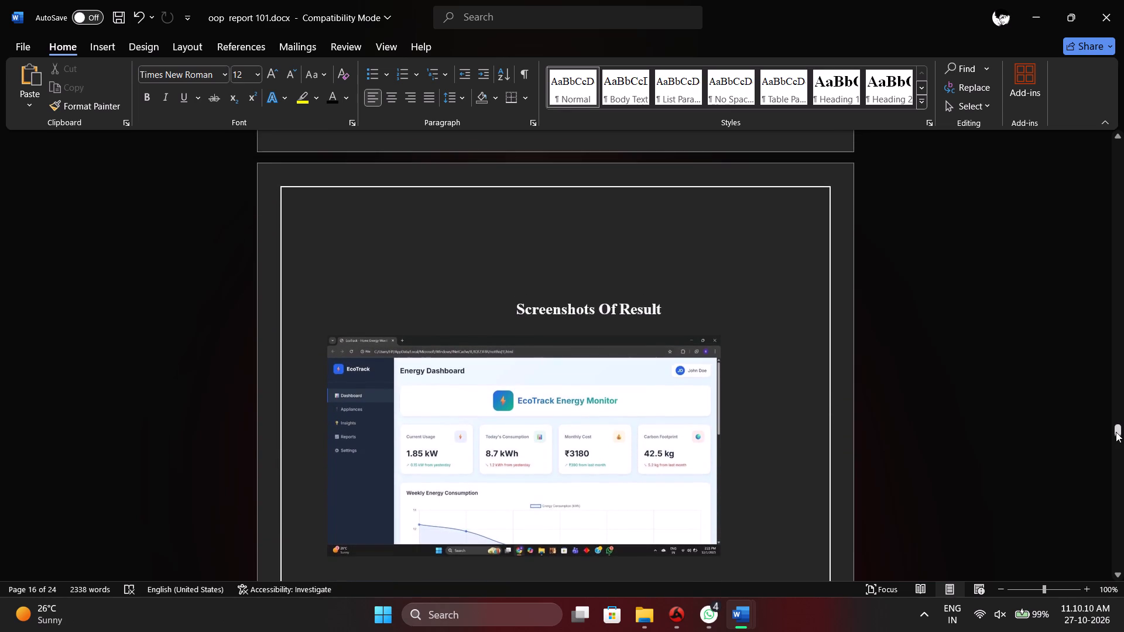
{"action": "left_click_drag", "start_coordinate": [1117, 432], "coordinate": [1112, 366]}
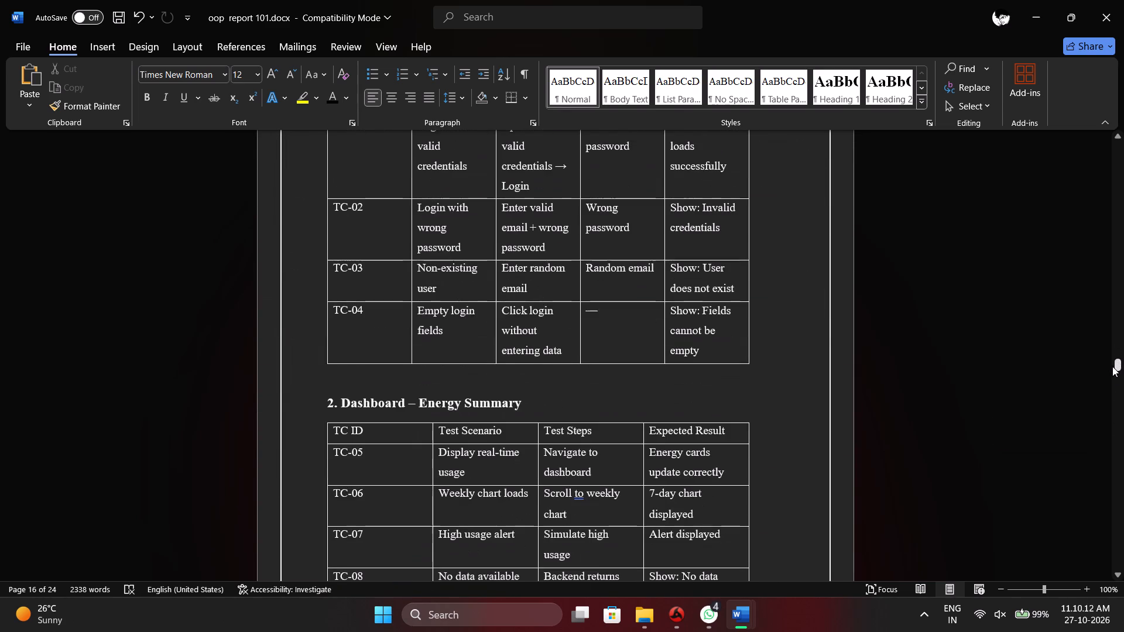
{"action": "left_click", "coordinate": [1112, 366]}
{"action": "scroll", "coordinate": [732, 420], "scroll_direction": "up", "scroll_amount": 8}
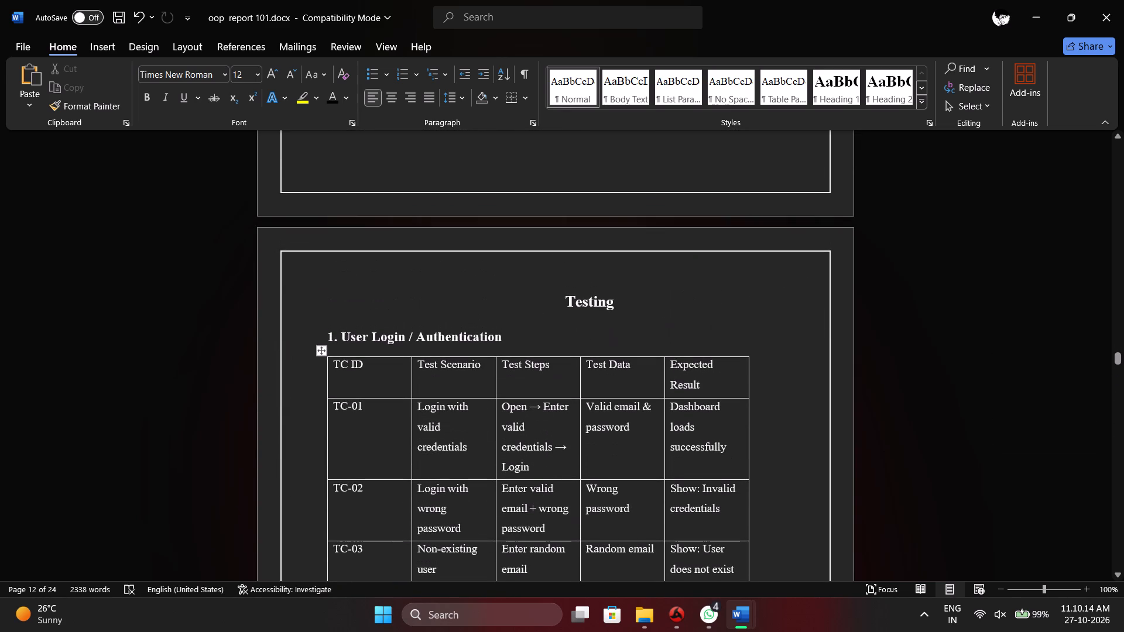
Delete the whole test case table under "1. User Login / Authentication".
{"action": "left_click", "coordinate": [323, 351]}
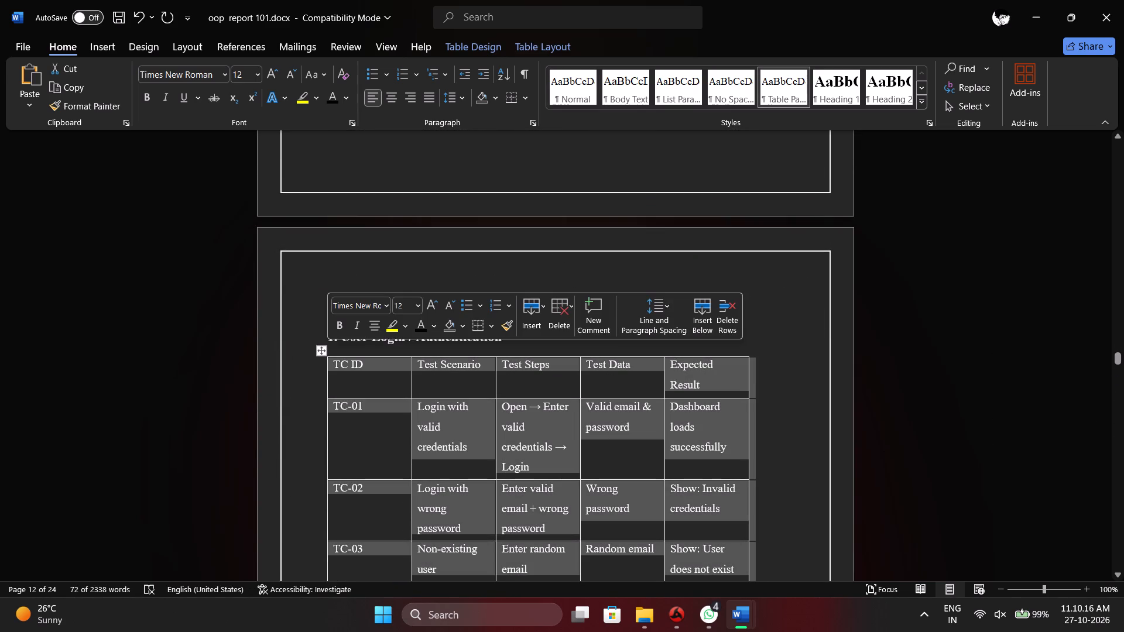
{"action": "key", "text": "Delete"}
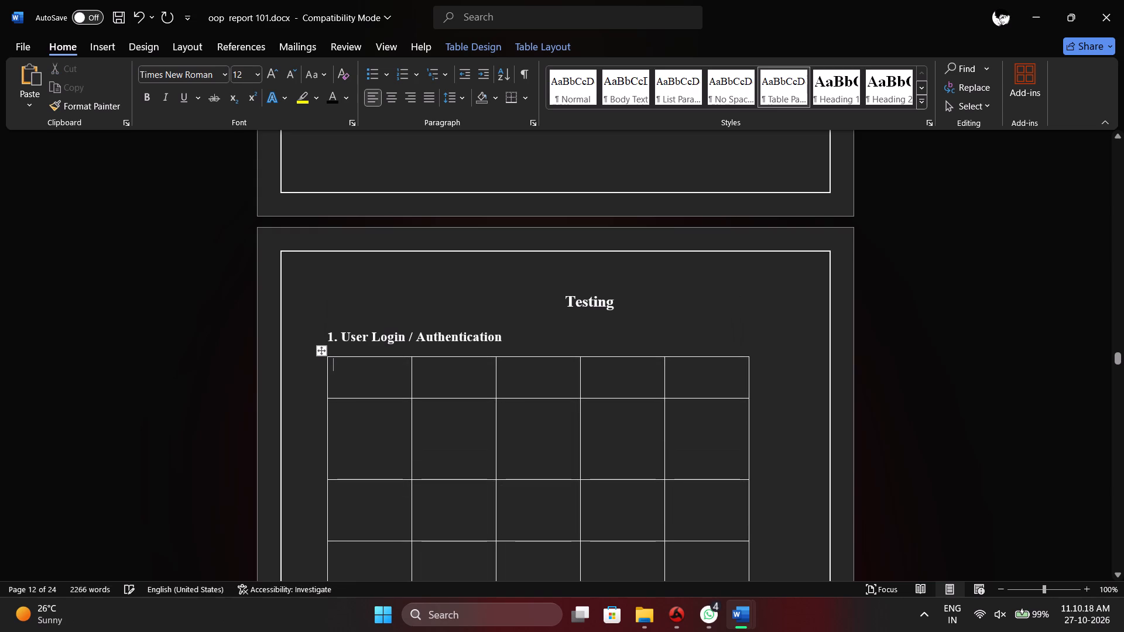
{"action": "left_click", "coordinate": [318, 348]}
{"action": "key", "text": "Delete"}
{"action": "left_click", "coordinate": [321, 348]}
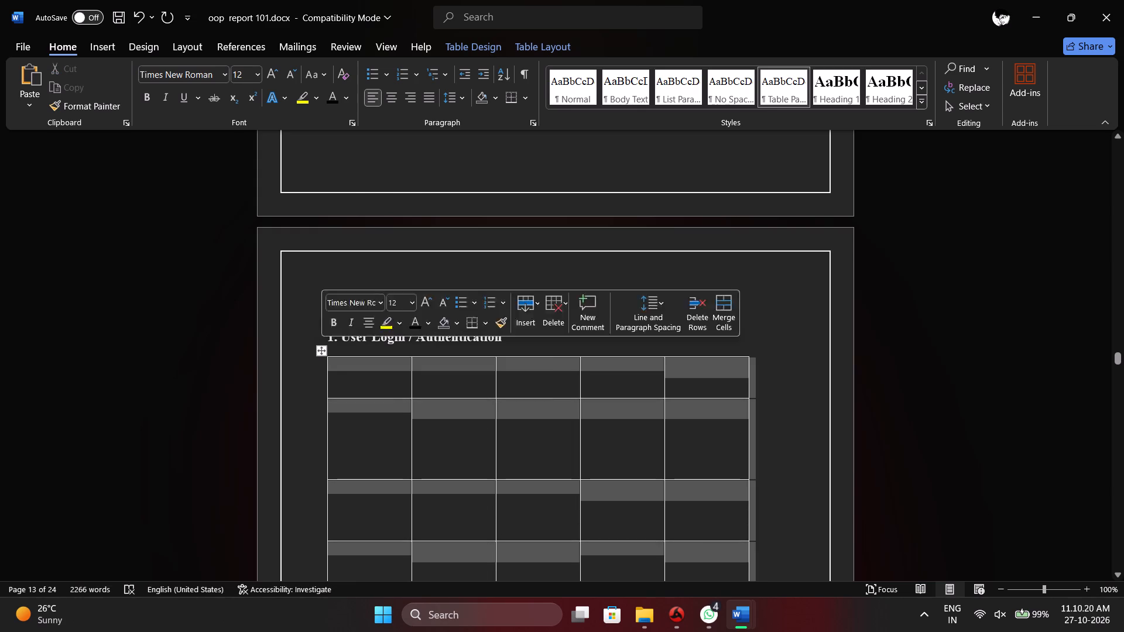
{"action": "right_click", "coordinate": [321, 348]}
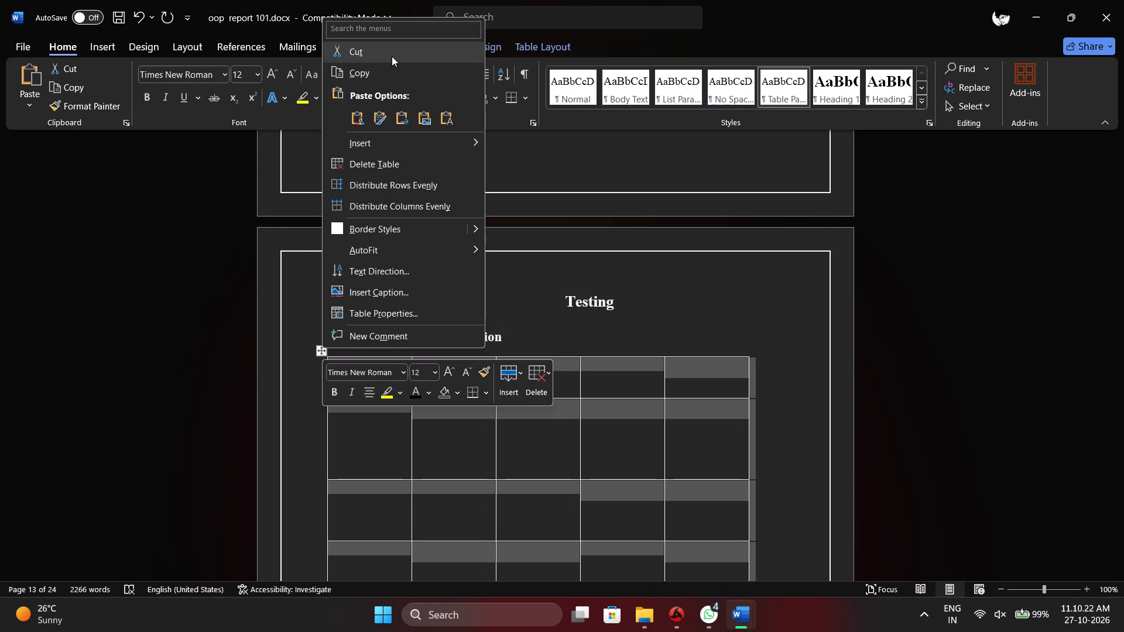
{"action": "left_click", "coordinate": [286, 244]}
{"action": "key", "text": "BackSpace"}
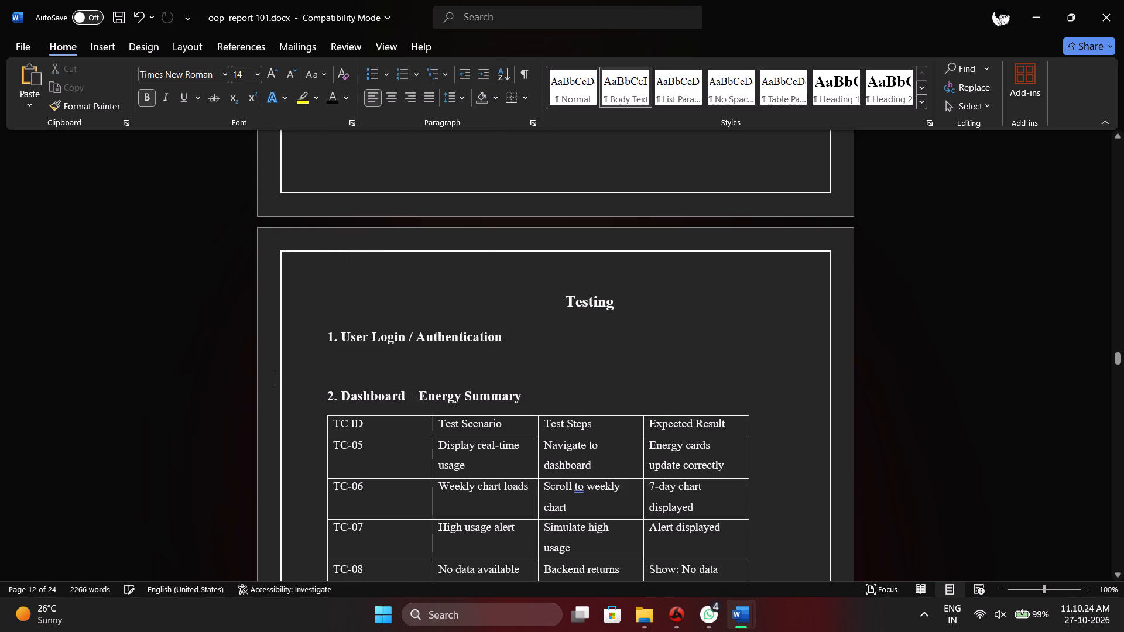
Delete the test case tables under "2. Dashboard – Energy Summary" and "3. Appliance Management".
{"action": "left_click", "coordinate": [322, 411]}
{"action": "key", "text": "BackSpace"}
{"action": "scroll", "coordinate": [322, 411], "scroll_direction": "down", "scroll_amount": 2}
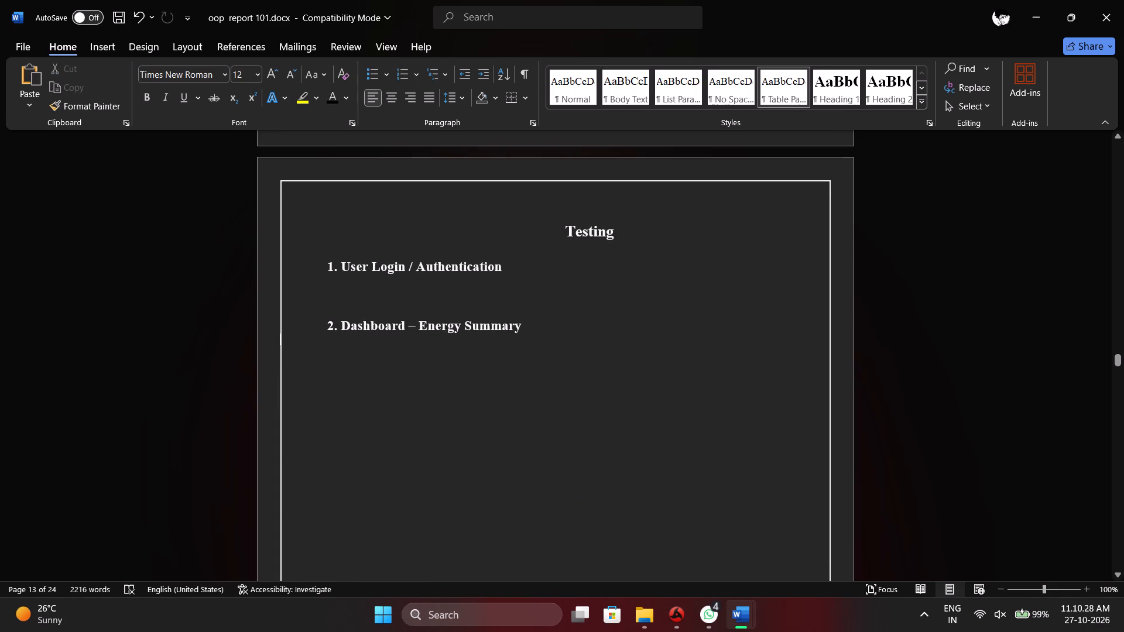
{"action": "scroll", "coordinate": [365, 367], "scroll_direction": "down", "scroll_amount": 15}
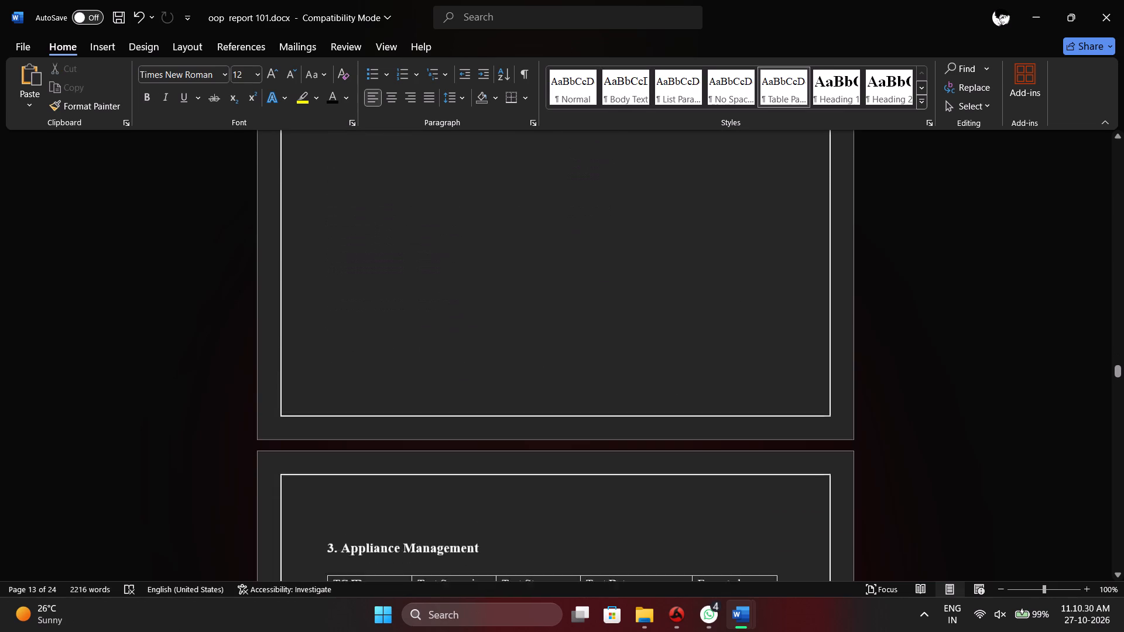
{"action": "scroll", "coordinate": [366, 366], "scroll_direction": "down", "scroll_amount": 5}
{"action": "left_click", "coordinate": [319, 355]}
{"action": "key", "text": "BackSpace"}
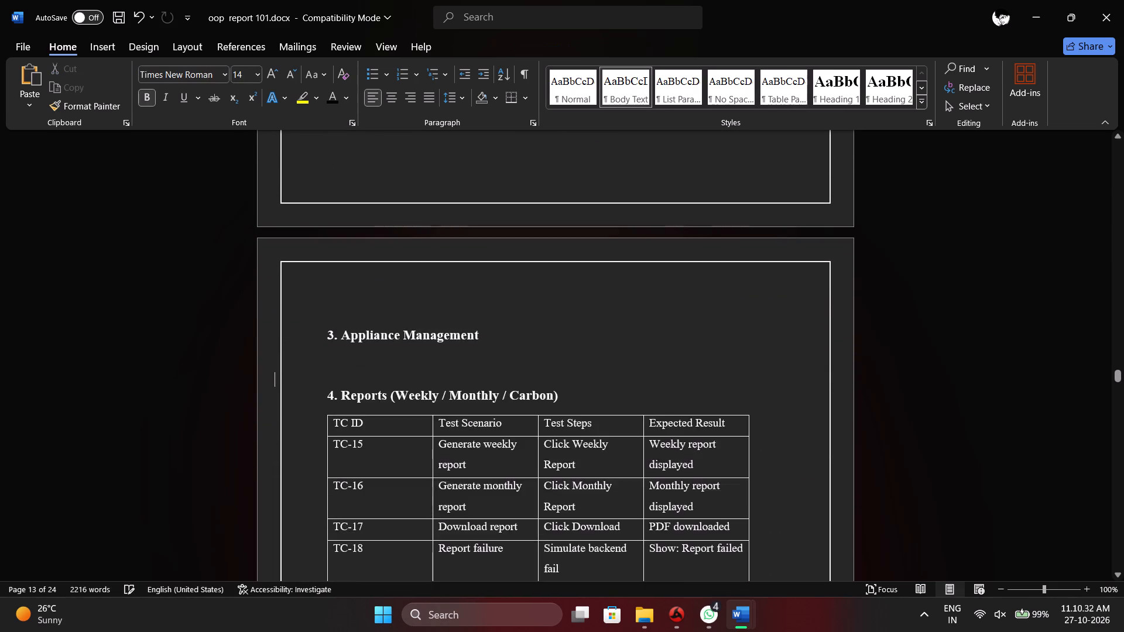
Delete the test case table under "4. Reports (Weekly / Monthly / Carbon)".
{"action": "scroll", "coordinate": [321, 357], "scroll_direction": "down", "scroll_amount": 7}
{"action": "scroll", "coordinate": [322, 352], "scroll_direction": "up", "scroll_amount": 3}
{"action": "left_click", "coordinate": [324, 274]}
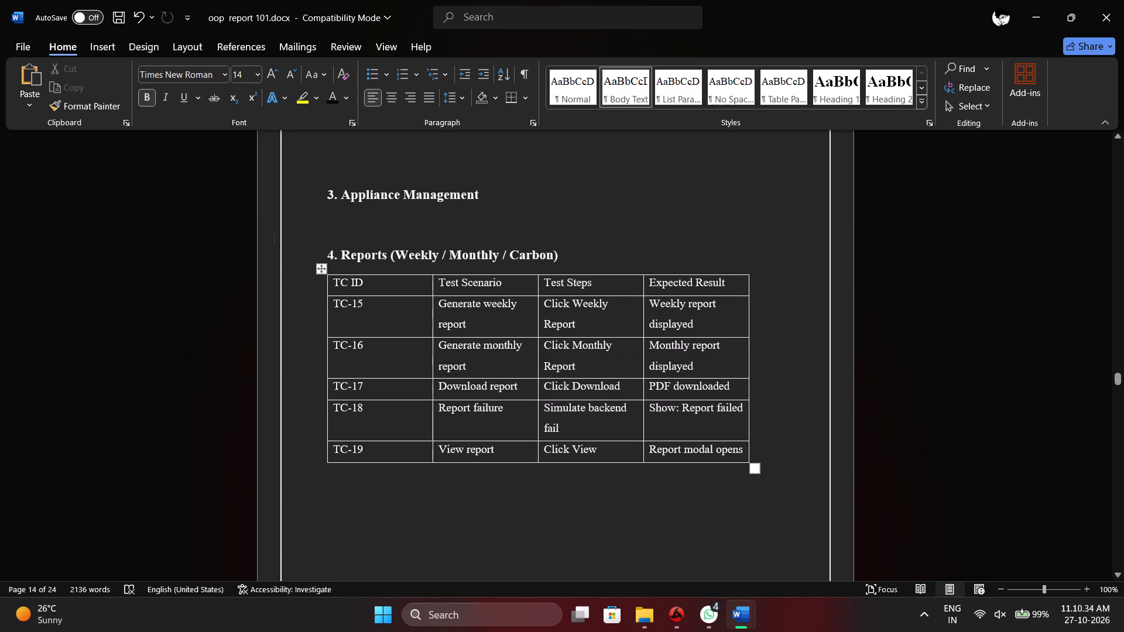
{"action": "key", "text": "BackSpace"}
{"action": "left_click", "coordinate": [321, 273]}
{"action": "left_click", "coordinate": [318, 269]}
{"action": "left_click", "coordinate": [318, 269]}
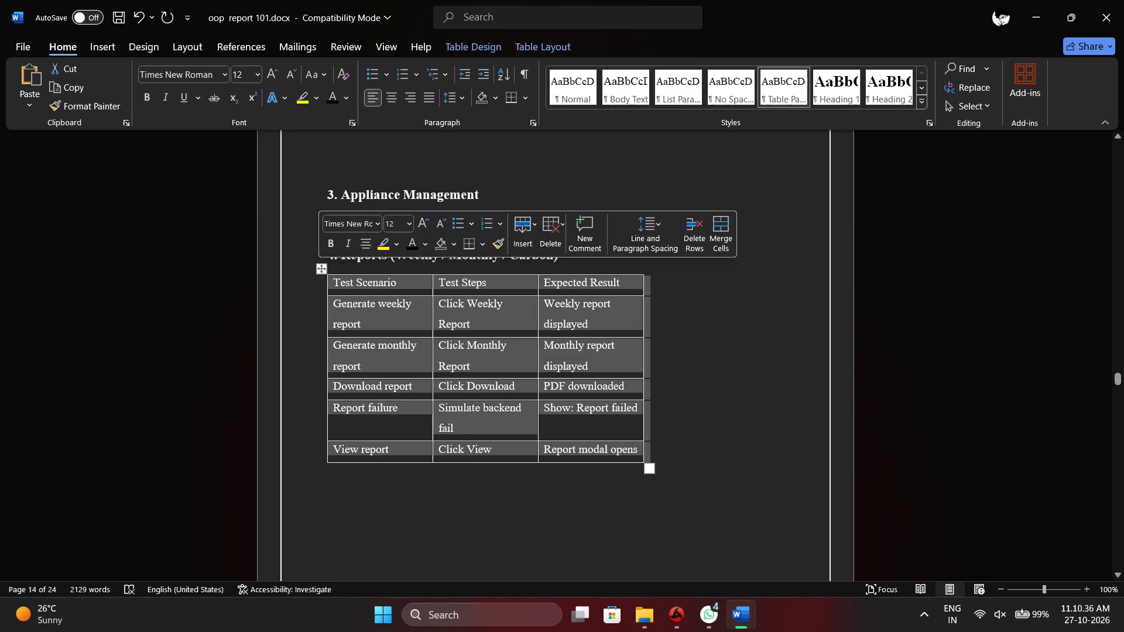
{"action": "key", "text": "BackSpace"}
Delete the test case tables under "5. Notifications & Alerts" and "6. Smart Scheduling".
{"action": "scroll", "coordinate": [385, 330], "scroll_direction": "down", "scroll_amount": 17}
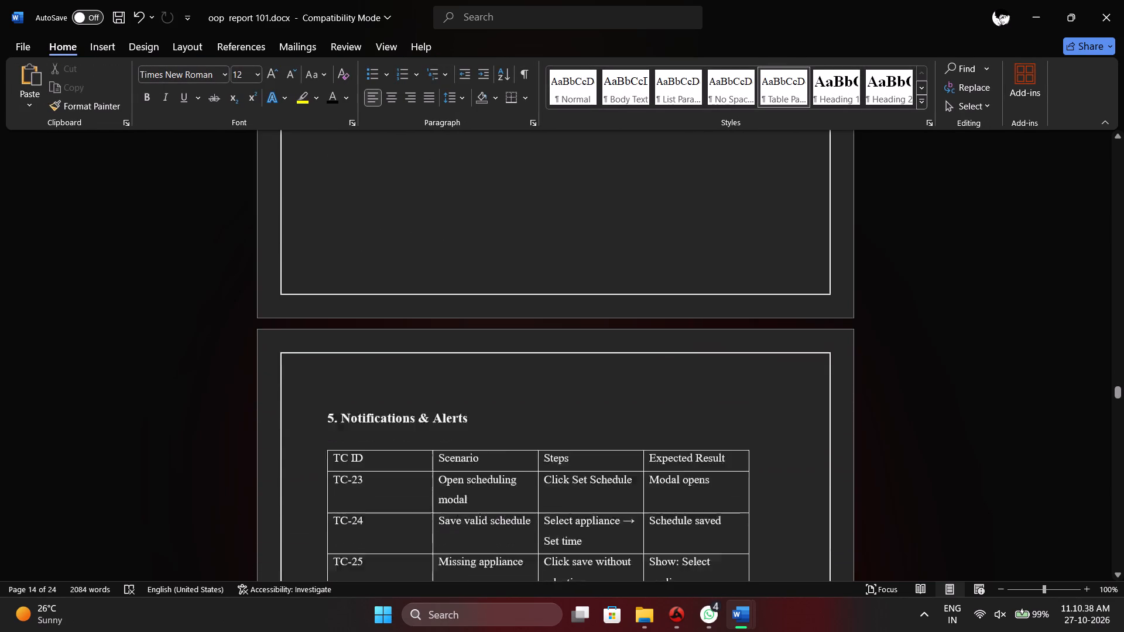
{"action": "left_click", "coordinate": [331, 401]}
{"action": "left_click_drag", "start_coordinate": [330, 402], "coordinate": [335, 415]}
{"action": "left_click", "coordinate": [337, 420]}
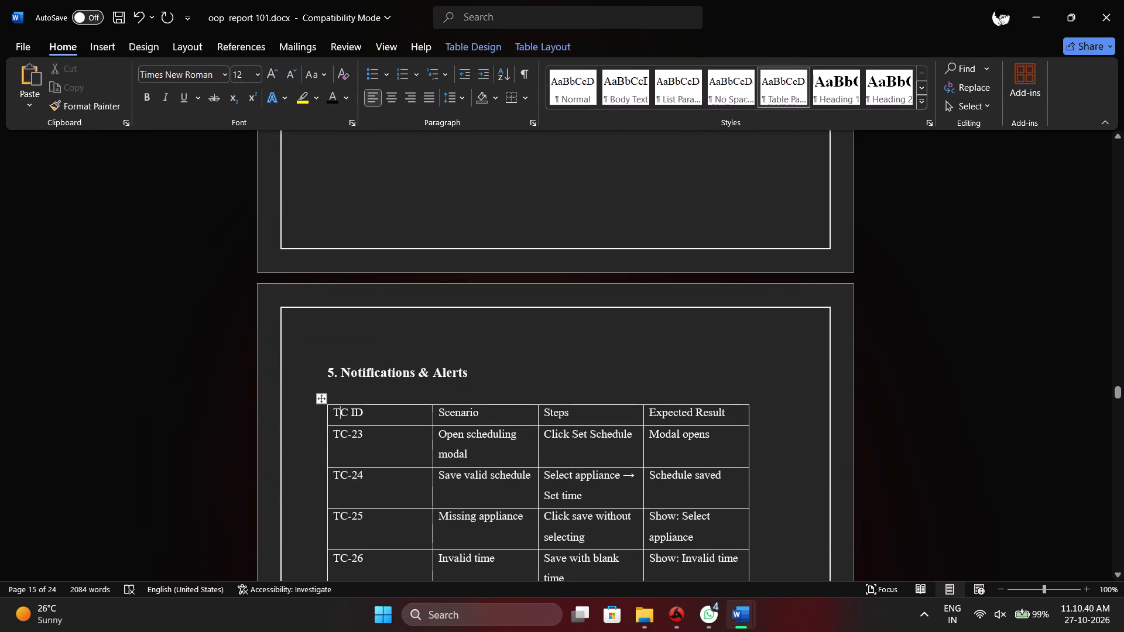
{"action": "left_click", "coordinate": [318, 399]}
{"action": "key", "text": "BackSpace"}
{"action": "scroll", "coordinate": [318, 399], "scroll_direction": "down", "scroll_amount": 8}
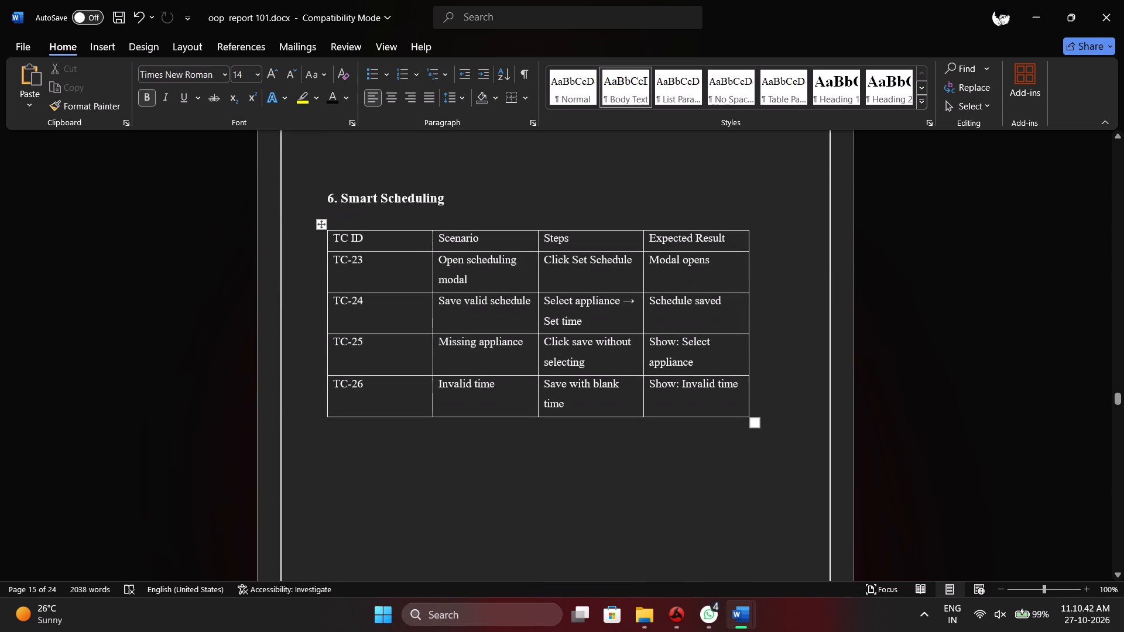
{"action": "left_click", "coordinate": [351, 269]}
{"action": "left_click", "coordinate": [323, 225]}
{"action": "key", "text": "BackSpace"}
Delete the test case table under "7. Settings Module".
{"action": "scroll", "coordinate": [322, 226], "scroll_direction": "down", "scroll_amount": 10}
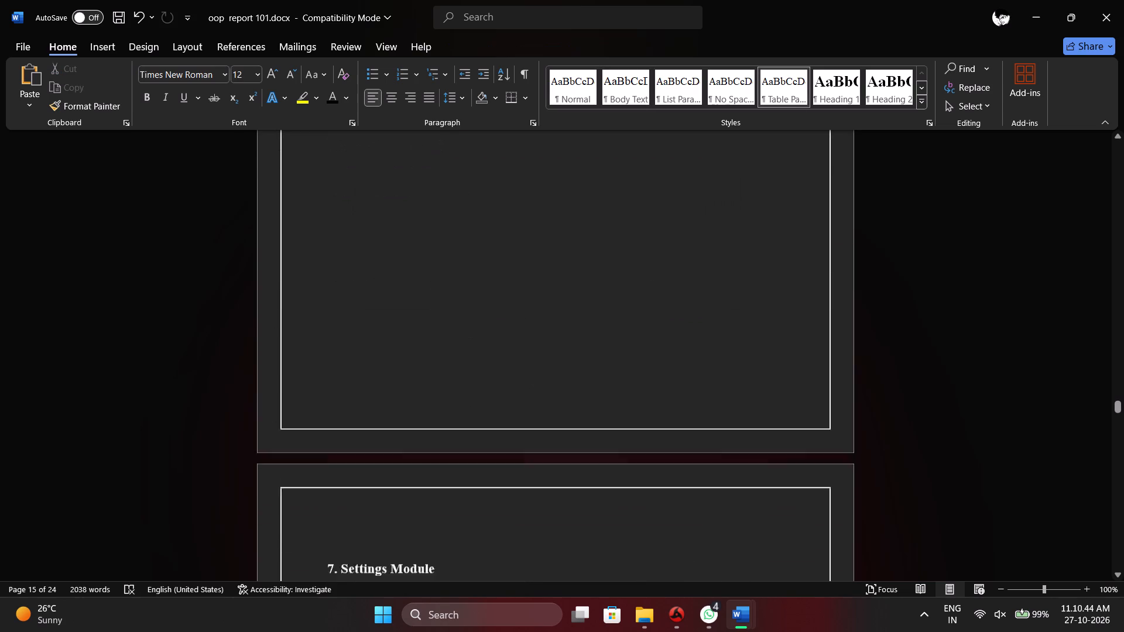
{"action": "scroll", "coordinate": [322, 228], "scroll_direction": "down", "scroll_amount": 6}
{"action": "left_click_drag", "start_coordinate": [322, 335], "coordinate": [323, 342]}
{"action": "left_click", "coordinate": [346, 389]}
{"action": "left_click", "coordinate": [320, 351]}
{"action": "key", "text": "BackSpace"}
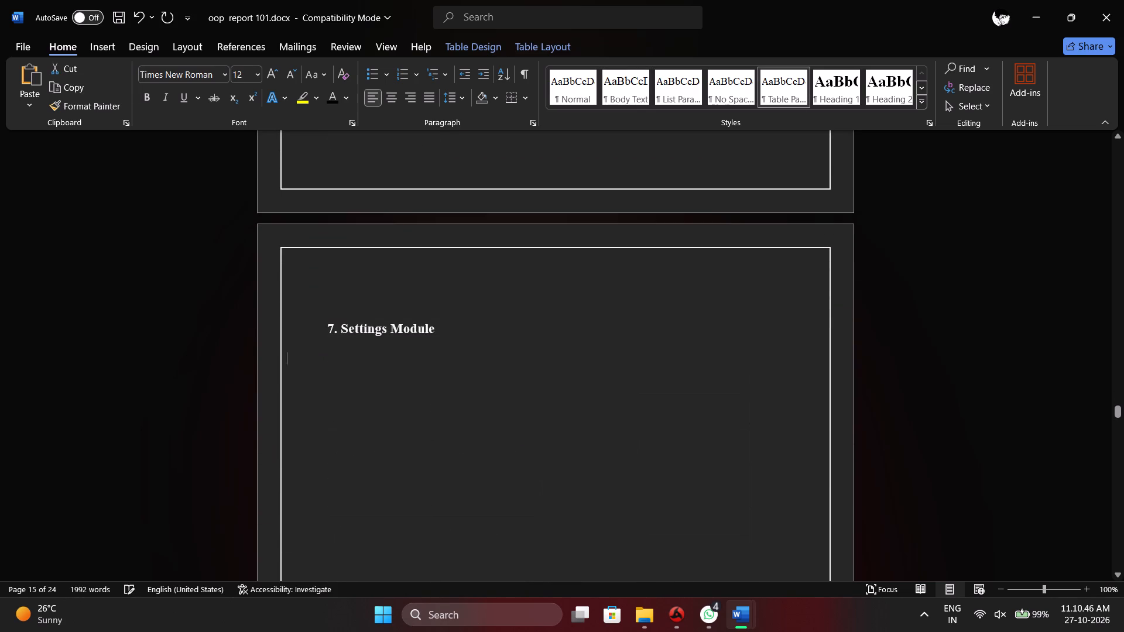
Delete the leftover numbered headings and blank space below the Testing title, from User Login / Authentication through Settings Module.
{"action": "scroll", "coordinate": [321, 351], "scroll_direction": "down", "scroll_amount": 20}
{"action": "scroll", "coordinate": [321, 351], "scroll_direction": "down", "scroll_amount": 2}
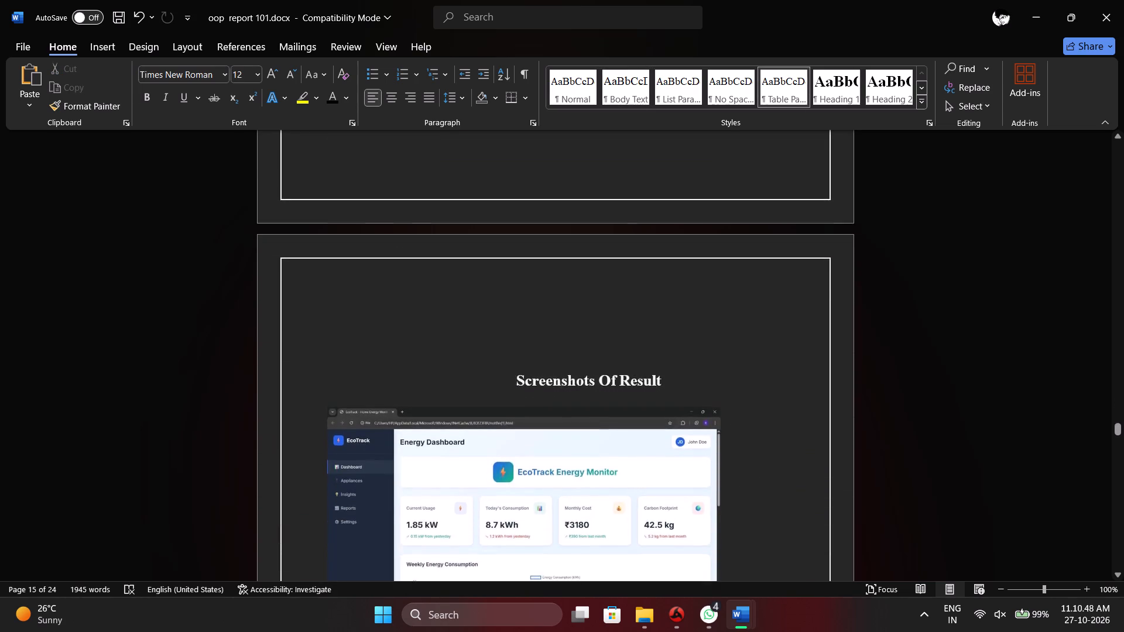
{"action": "scroll", "coordinate": [801, 404], "scroll_direction": "up", "scroll_amount": 20}
{"action": "scroll", "coordinate": [801, 404], "scroll_direction": "up", "scroll_amount": 6}
{"action": "left_click_drag", "start_coordinate": [424, 574], "coordinate": [401, 476]}
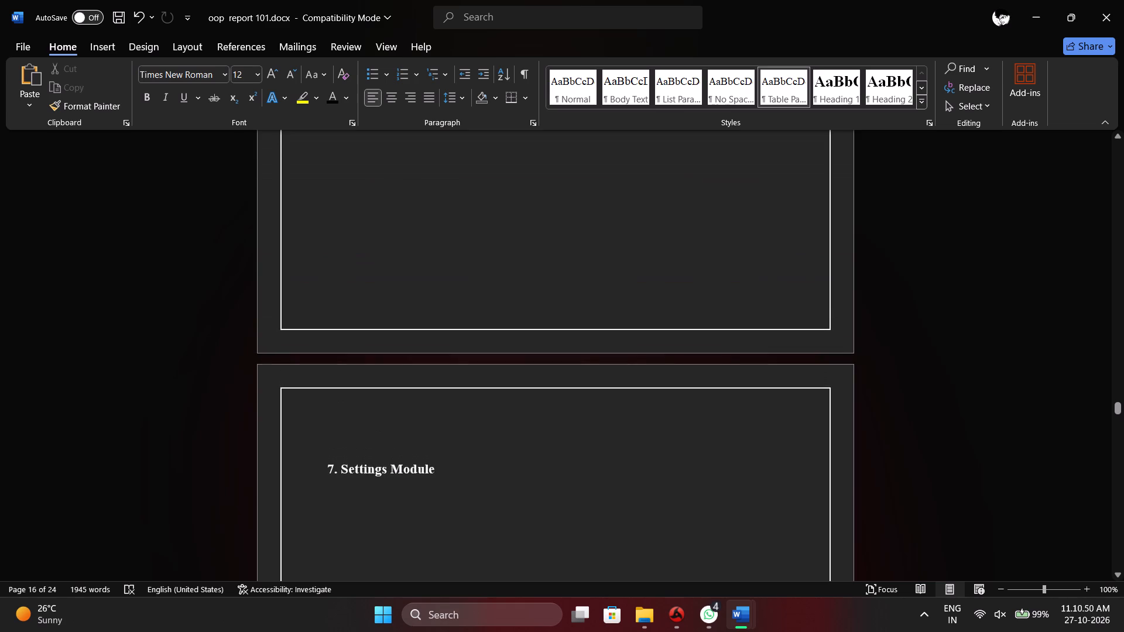
{"action": "left_click_drag", "start_coordinate": [401, 476], "coordinate": [380, 104]}
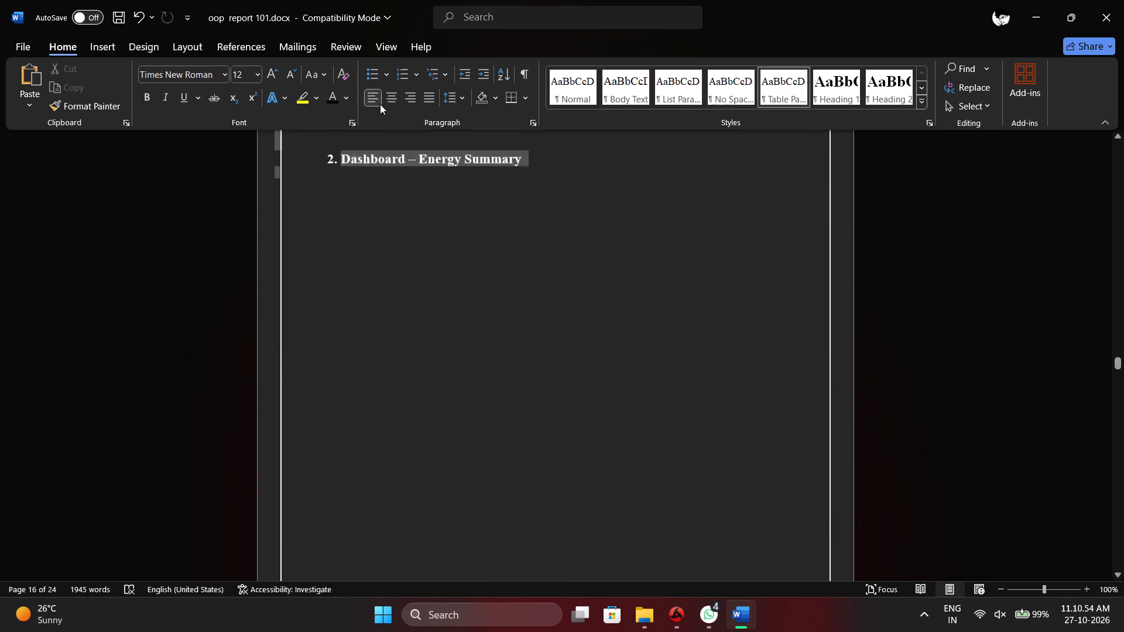
{"action": "left_click_drag", "start_coordinate": [380, 104], "coordinate": [328, 429]}
{"action": "key", "text": "BackSpace"}
Add a blank line below the Testing title and paste the copied simulator test headings and tables there.
{"action": "key", "text": "Return"}
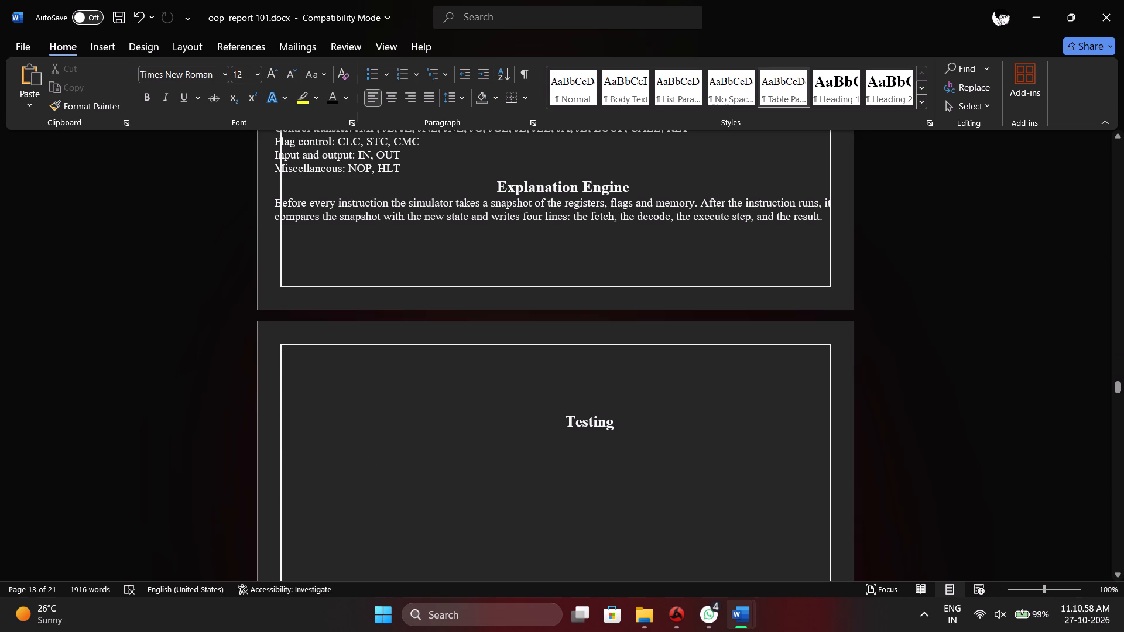
{"action": "key", "text": "ctrl+v"}
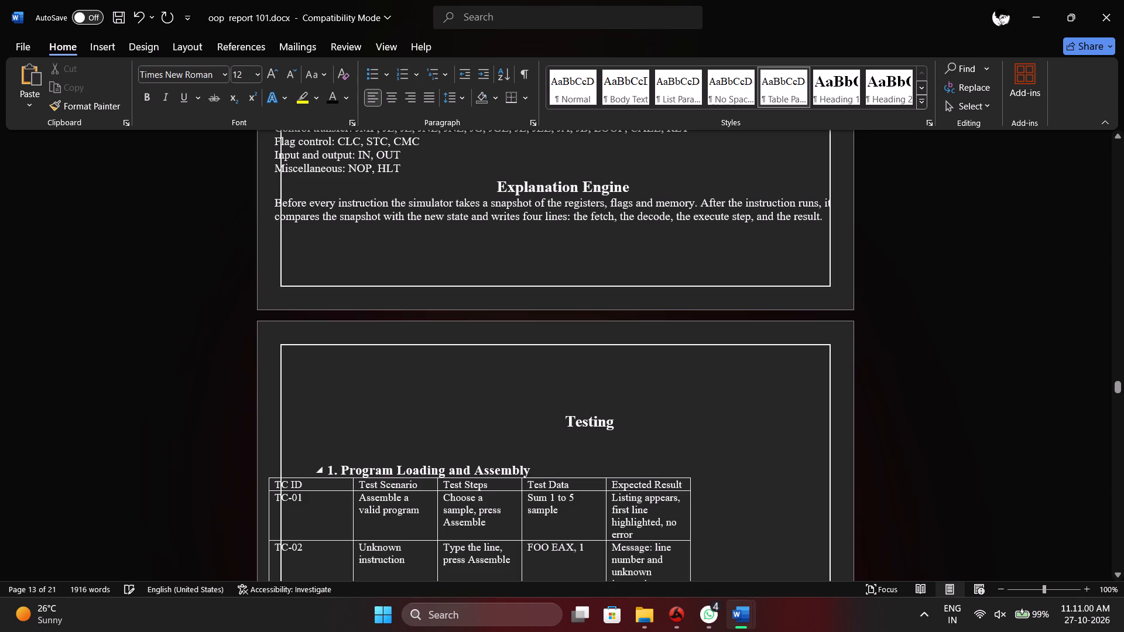
Increase the indent of all the pasted test headings and tables so they sit inside the page border.
{"action": "scroll", "coordinate": [306, 499], "scroll_direction": "down", "scroll_amount": 2}
{"action": "left_click", "coordinate": [320, 392]}
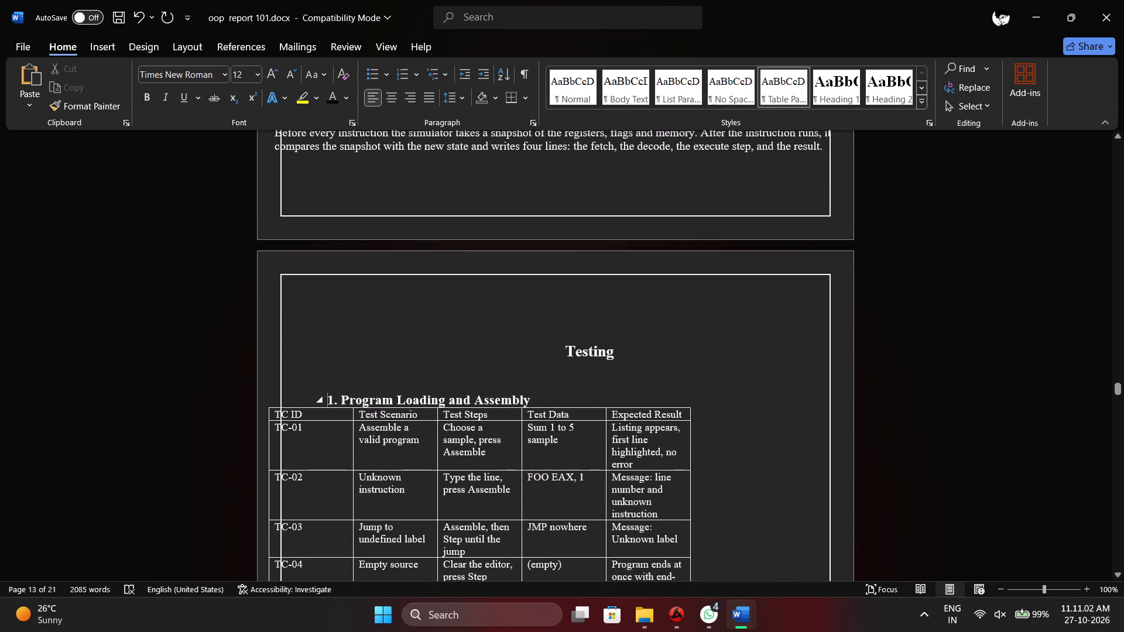
{"action": "left_click_drag", "start_coordinate": [324, 391], "coordinate": [467, 540]}
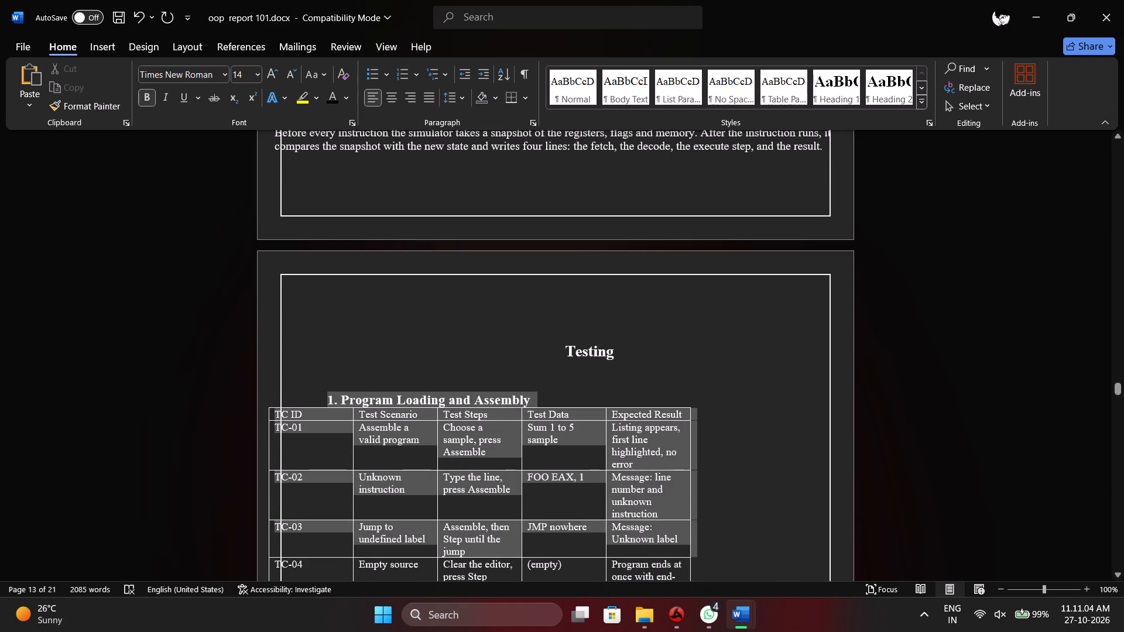
{"action": "left_click_drag", "start_coordinate": [467, 540], "coordinate": [467, 534]}
{"action": "scroll", "coordinate": [467, 538], "scroll_direction": "down", "scroll_amount": 20}
{"action": "scroll", "coordinate": [467, 538], "scroll_direction": "down", "scroll_amount": 1}
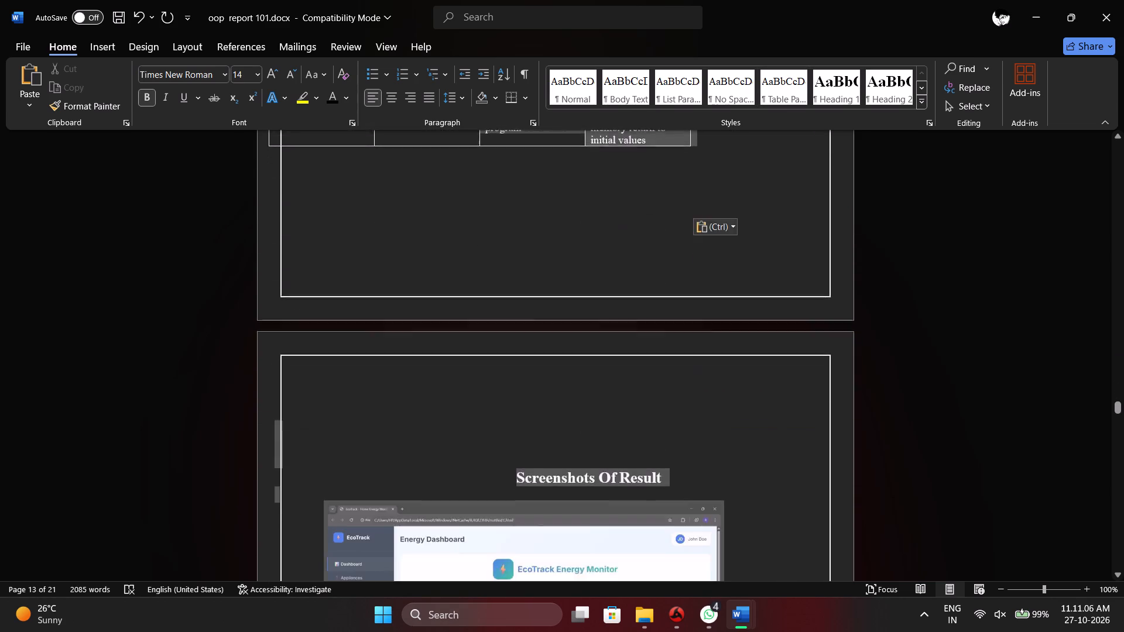
{"action": "left_click_drag", "start_coordinate": [467, 534], "coordinate": [551, 534]}
{"action": "scroll", "coordinate": [467, 534], "scroll_direction": "down", "scroll_amount": 3}
{"action": "scroll", "coordinate": [467, 534], "scroll_direction": "up", "scroll_amount": 14}
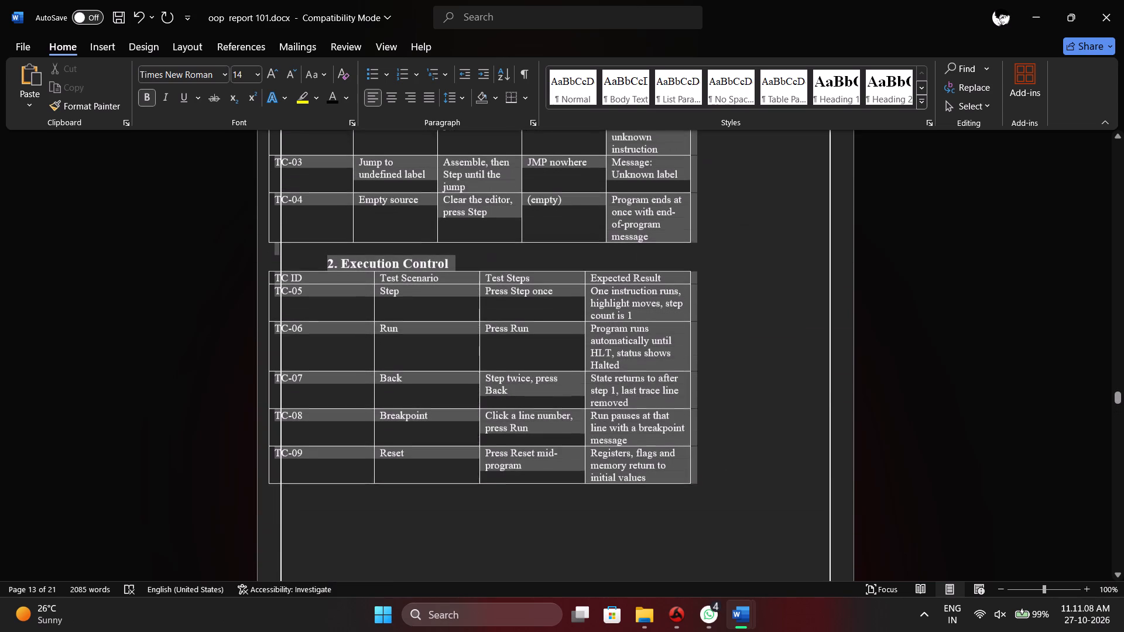
{"action": "left_click_drag", "start_coordinate": [551, 534], "coordinate": [728, 469]}
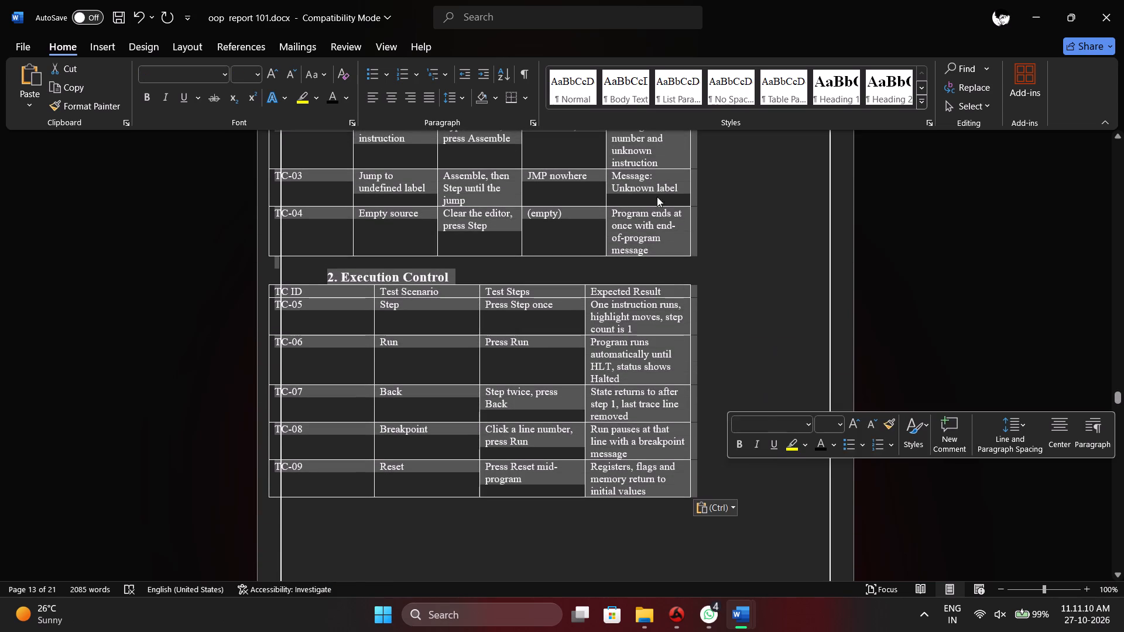
{"action": "triple_click", "coordinate": [486, 77]}
{"action": "left_click", "coordinate": [486, 77]}
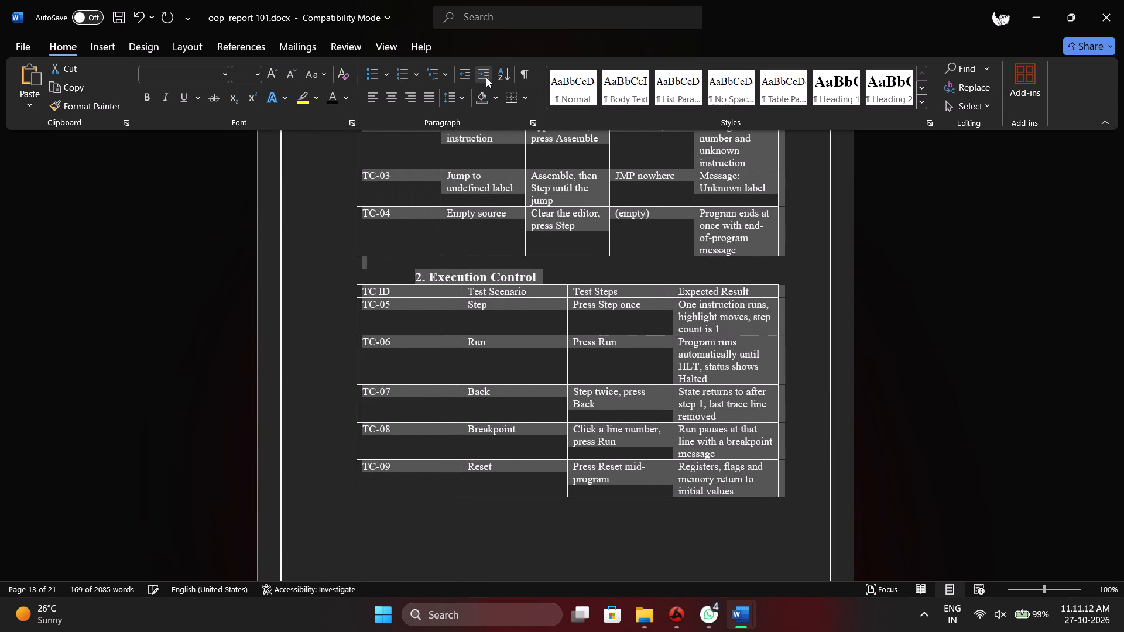
{"action": "left_click", "coordinate": [467, 74]}
{"action": "left_click", "coordinate": [467, 74]}
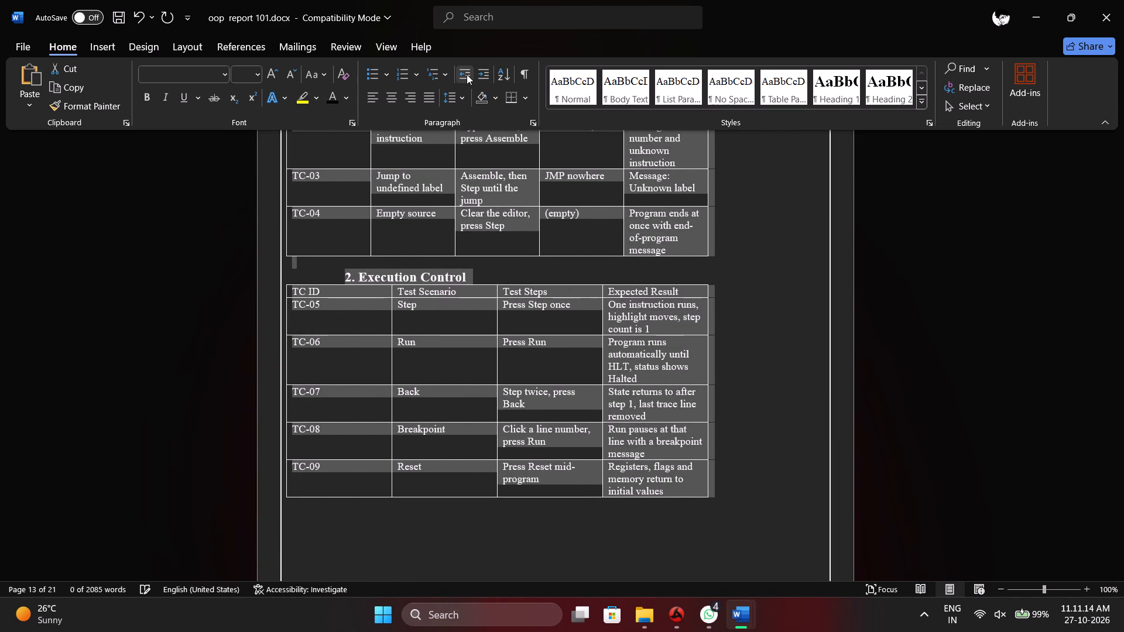
{"action": "left_click", "coordinate": [477, 75]}
{"action": "scroll", "coordinate": [434, 327], "scroll_direction": "up", "scroll_amount": 9}
{"action": "left_click", "coordinate": [434, 327]}
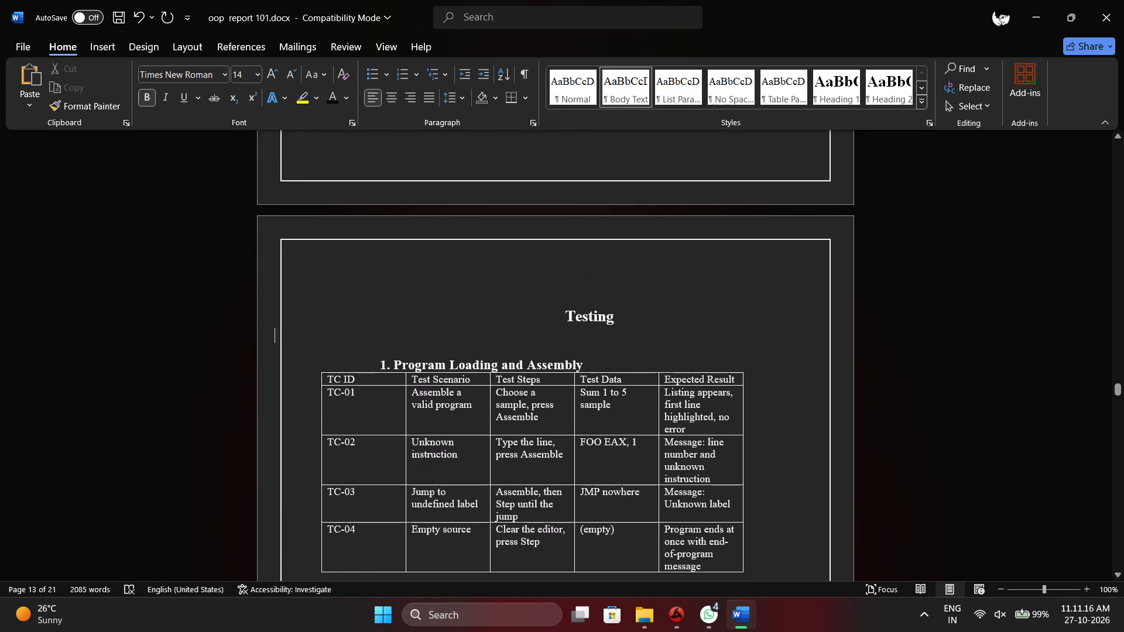
Remove the extra indent from the "1. Program Loading and Assembly" heading and add an unnumbered blank line between it and its table.
{"action": "left_click", "coordinate": [379, 355]}
{"action": "left_click", "coordinate": [379, 358]}
{"action": "key", "text": "BackSpace"}
{"action": "left_click", "coordinate": [543, 361]}
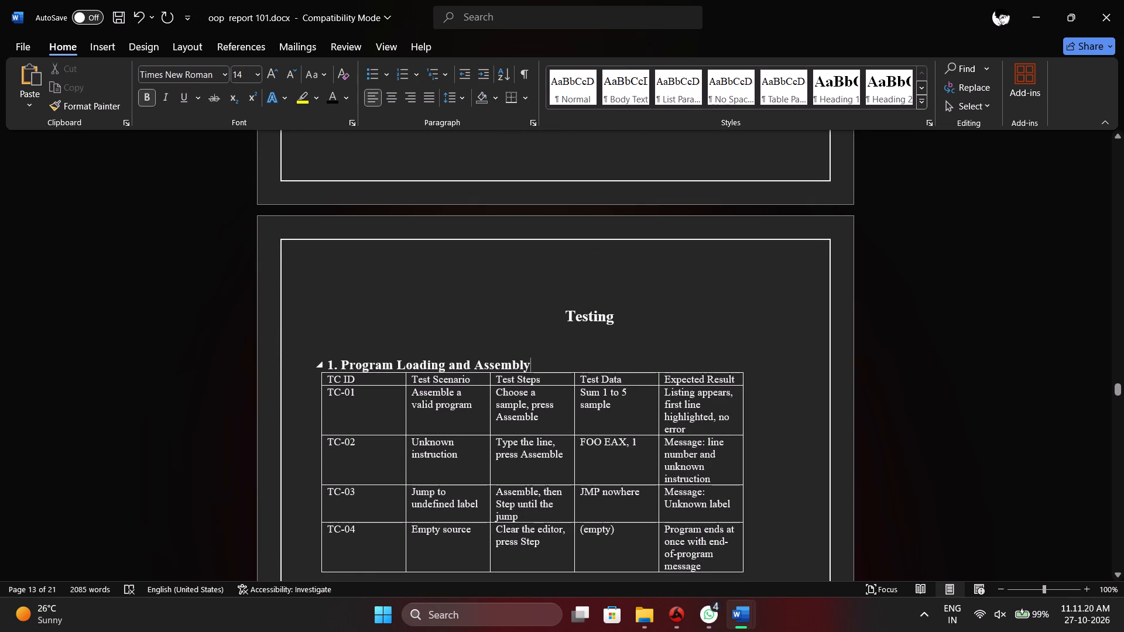
{"action": "key", "text": "Return"}
{"action": "scroll", "coordinate": [543, 361], "scroll_direction": "down", "scroll_amount": 4}
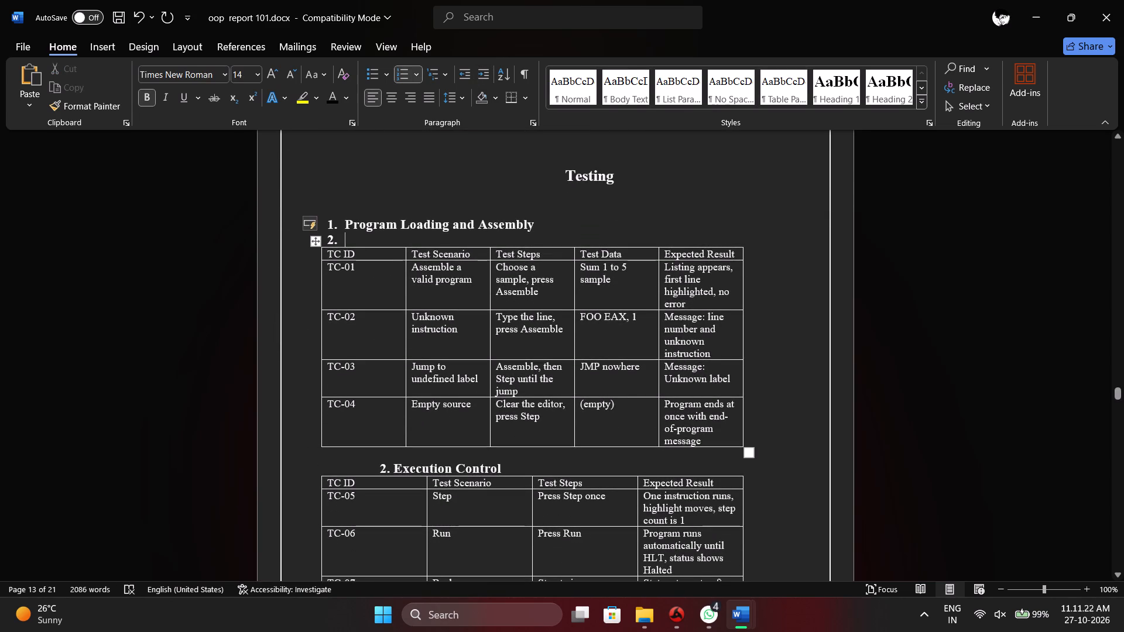
{"action": "key", "text": "BackSpace"}
{"action": "scroll", "coordinate": [433, 346], "scroll_direction": "down", "scroll_amount": 6}
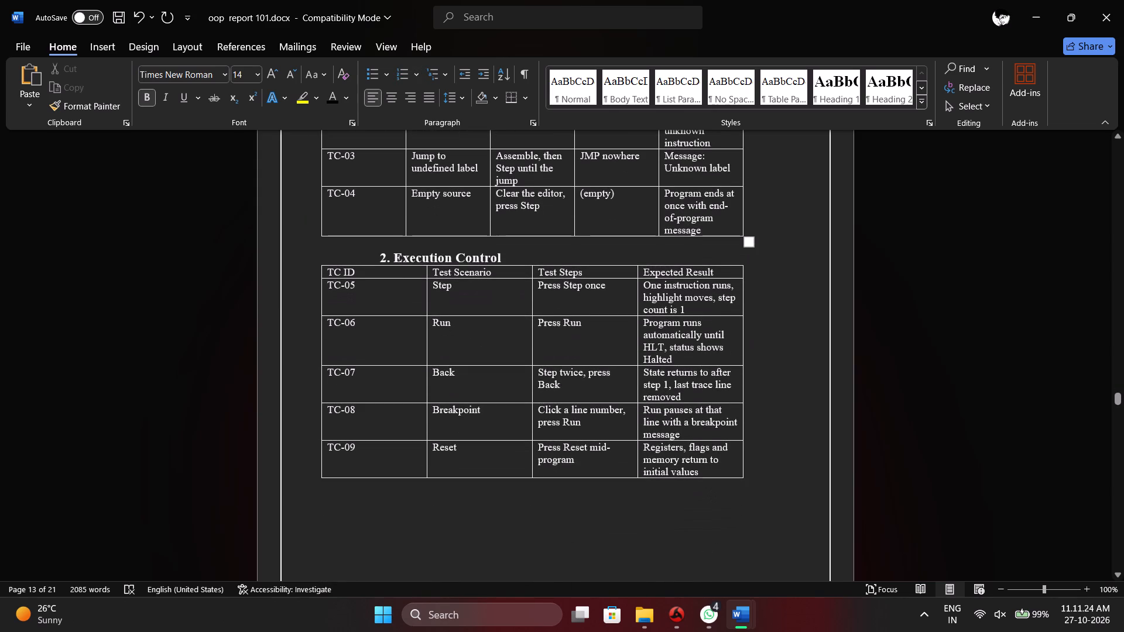
Remove the extra indent from the "2. Execution Control" heading and add an unnumbered blank line between it and its table.
{"action": "left_click", "coordinate": [365, 255]}
{"action": "key", "text": "BackSpace"}
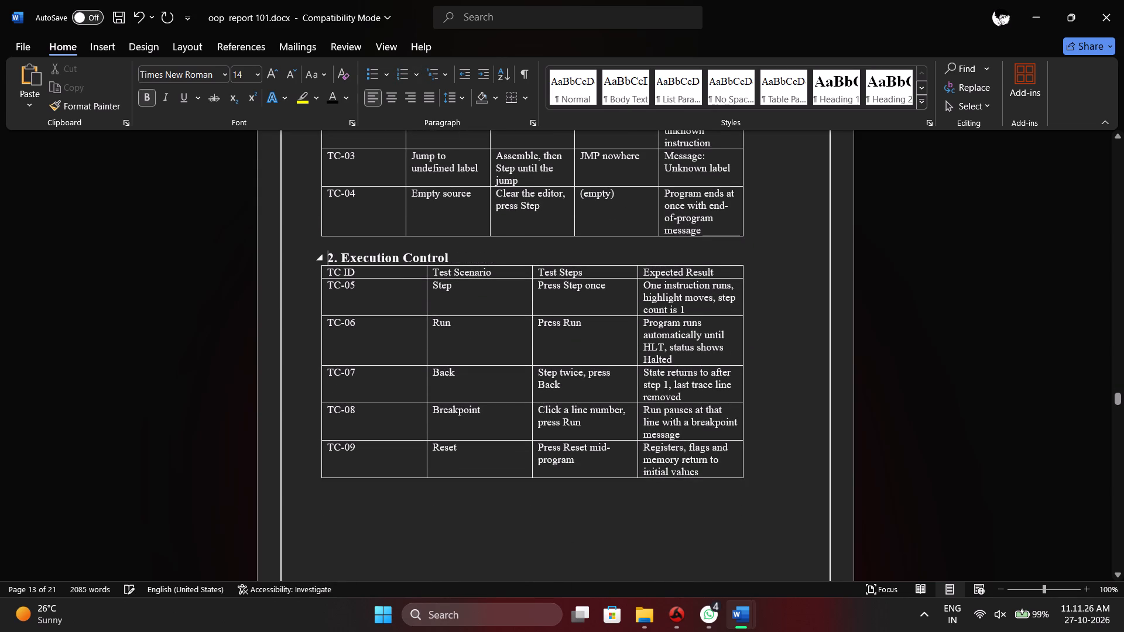
{"action": "left_click", "coordinate": [462, 264]}
{"action": "key", "text": "BackSpace"}
{"action": "key", "text": "l"}
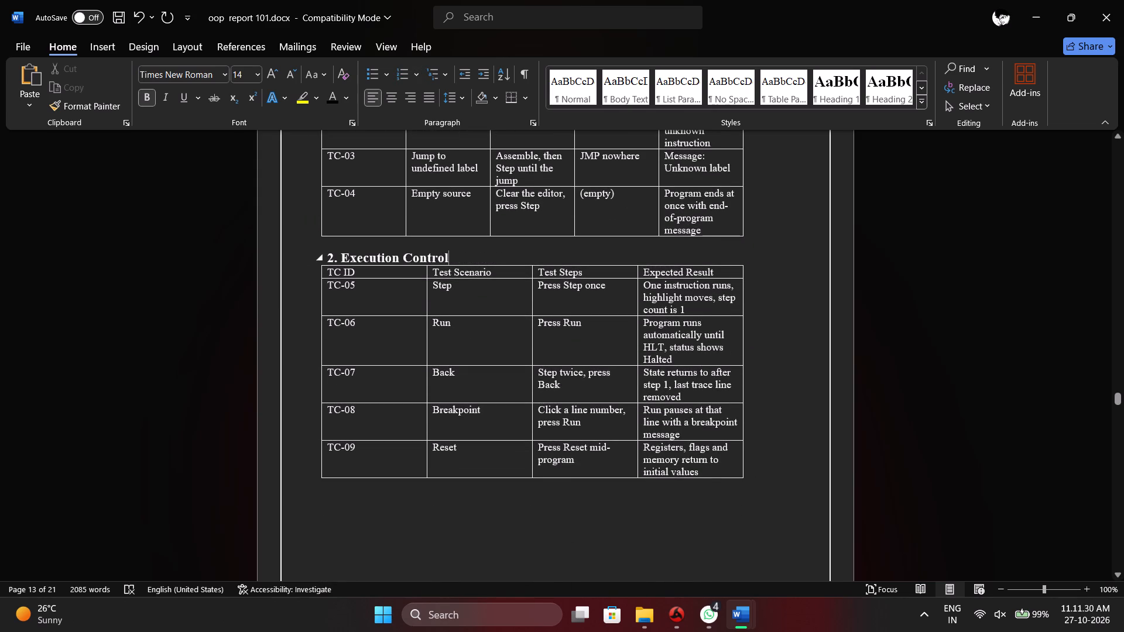
{"action": "key", "text": "Return"}
{"action": "key", "text": "BackSpace"}
Review the layout of the Testing section and the old EcoTrack images under "Screenshots Of Result".
{"action": "scroll", "coordinate": [481, 262], "scroll_direction": "down", "scroll_amount": 7}
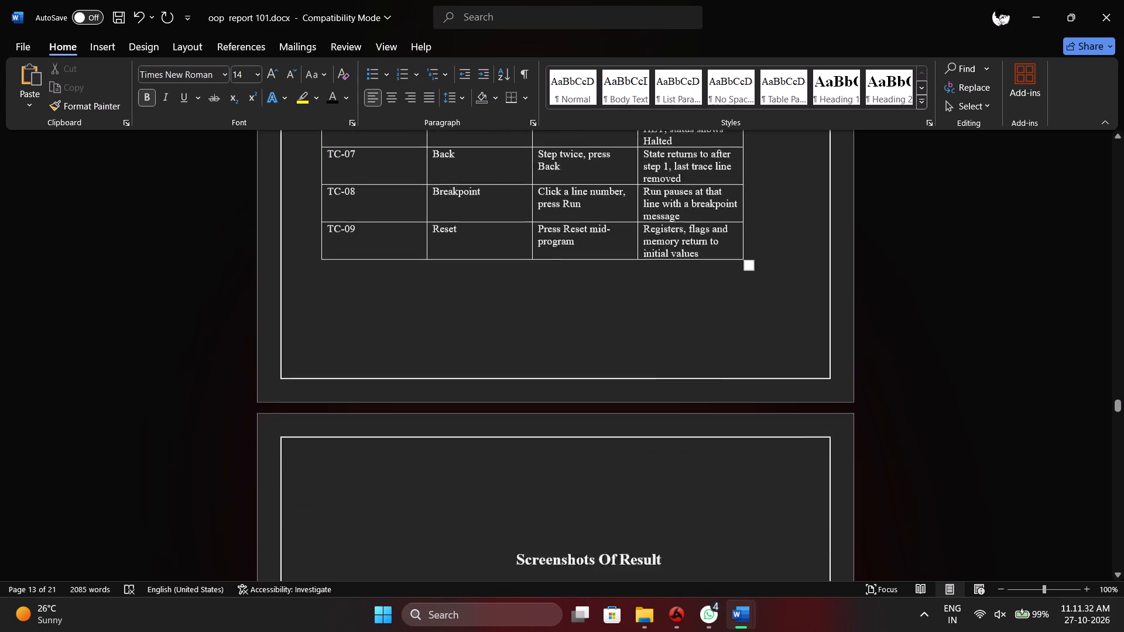
{"action": "scroll", "coordinate": [481, 262], "scroll_direction": "down", "scroll_amount": 3}
{"action": "scroll", "coordinate": [481, 262], "scroll_direction": "up", "scroll_amount": 20}
{"action": "scroll", "coordinate": [481, 262], "scroll_direction": "up", "scroll_amount": 6}
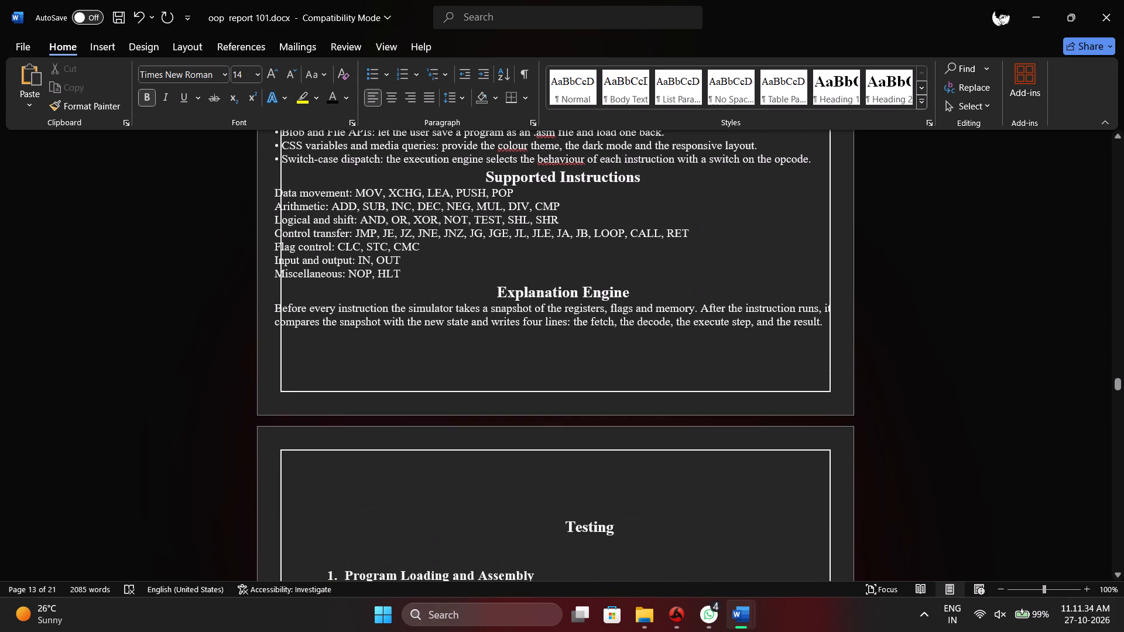
{"action": "scroll", "coordinate": [487, 259], "scroll_direction": "up", "scroll_amount": 4}
{"action": "scroll", "coordinate": [486, 259], "scroll_direction": "down", "scroll_amount": 15}
{"action": "scroll", "coordinate": [484, 256], "scroll_direction": "down", "scroll_amount": 6}
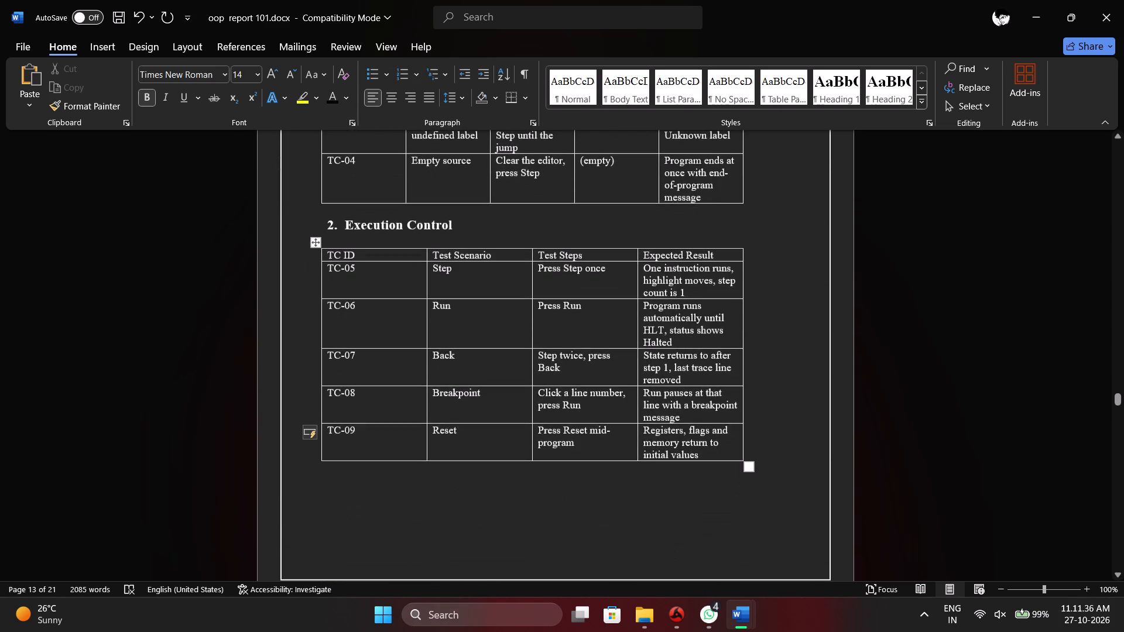
{"action": "scroll", "coordinate": [484, 256], "scroll_direction": "down", "scroll_amount": 14}
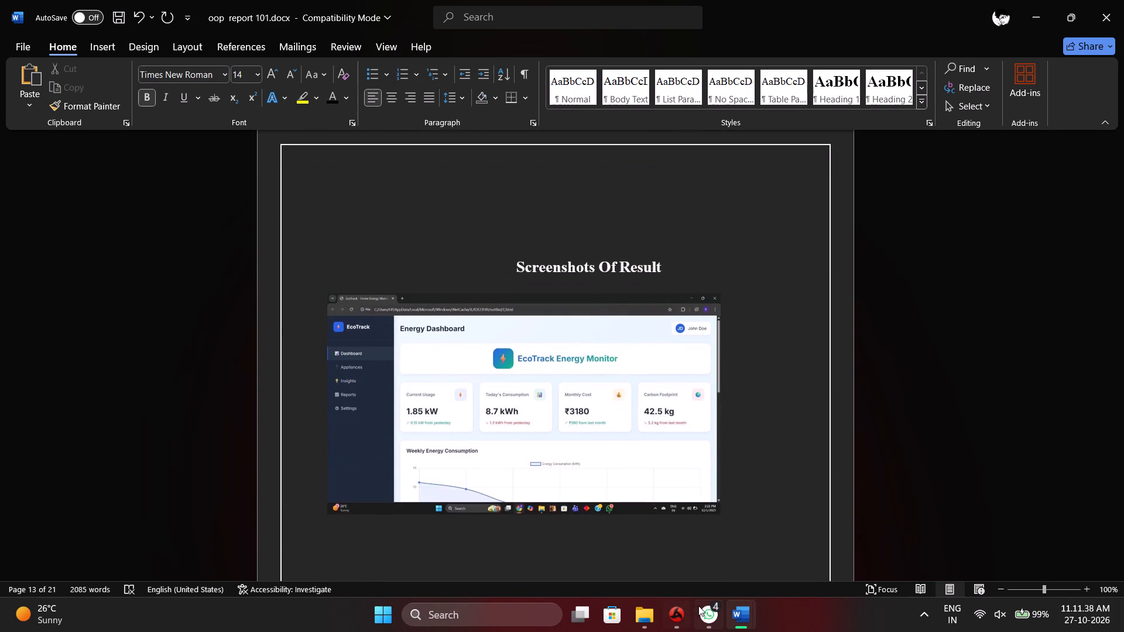
{"action": "scroll", "coordinate": [666, 463], "scroll_direction": "down", "scroll_amount": 4}
{"action": "scroll", "coordinate": [660, 452], "scroll_direction": "up", "scroll_amount": 3}
{"action": "scroll", "coordinate": [657, 448], "scroll_direction": "down", "scroll_amount": 14}
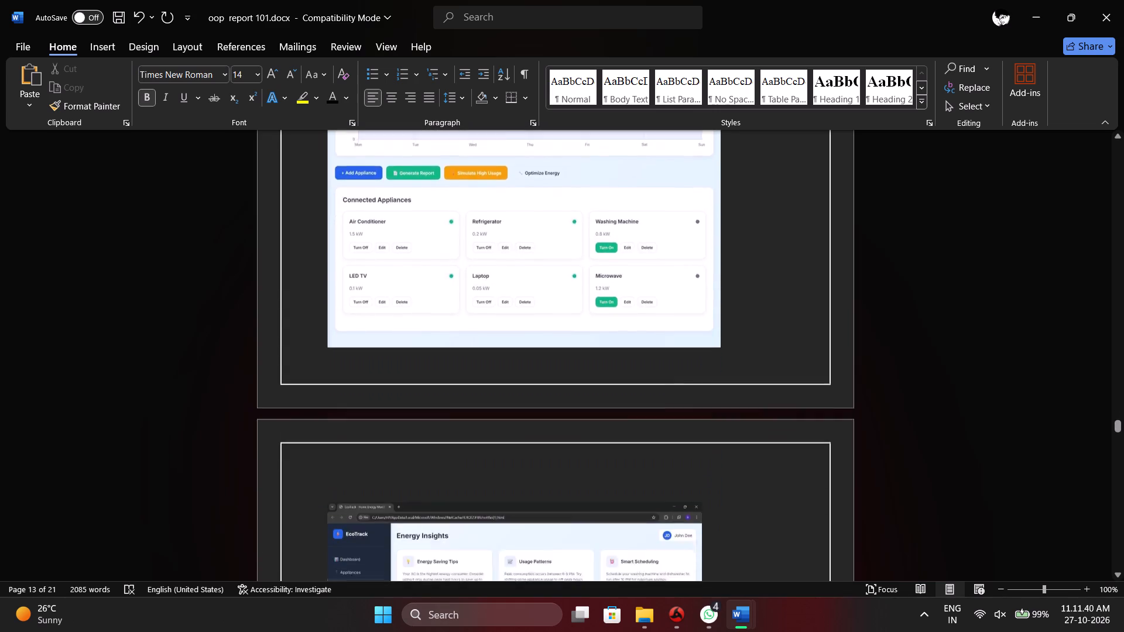
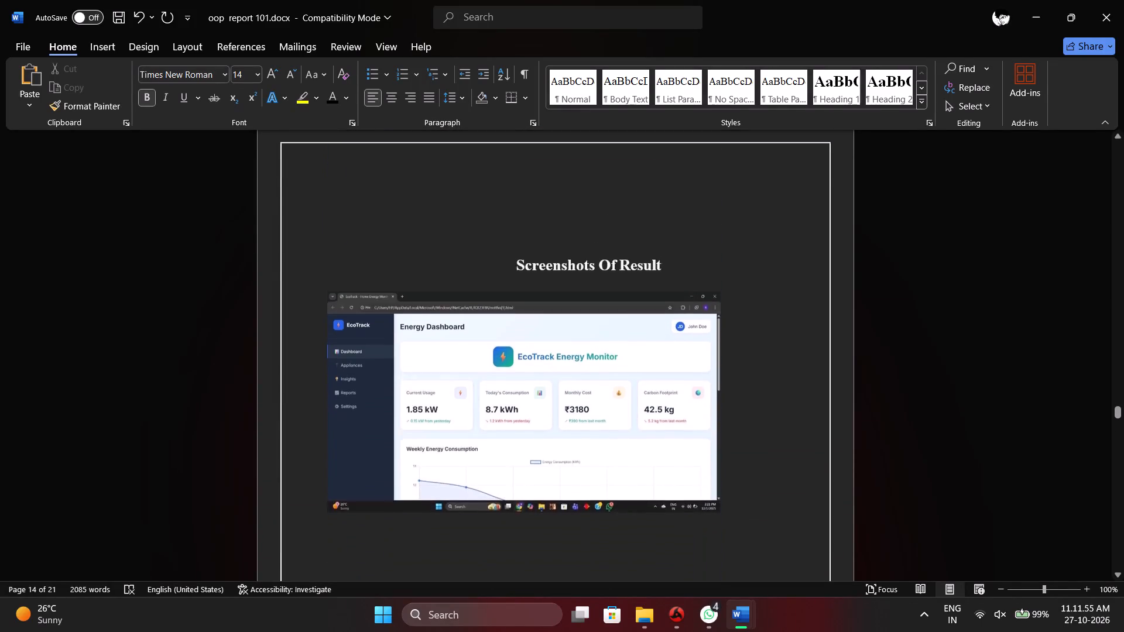
Replace the EcoTrack Energy Dashboard image under "Screenshots Of Result" with the copied screenshot of the 80386 instruction set simulator.
{"action": "scroll", "coordinate": [470, 472], "scroll_direction": "up", "scroll_amount": 2}
{"action": "left_click", "coordinate": [475, 514]}
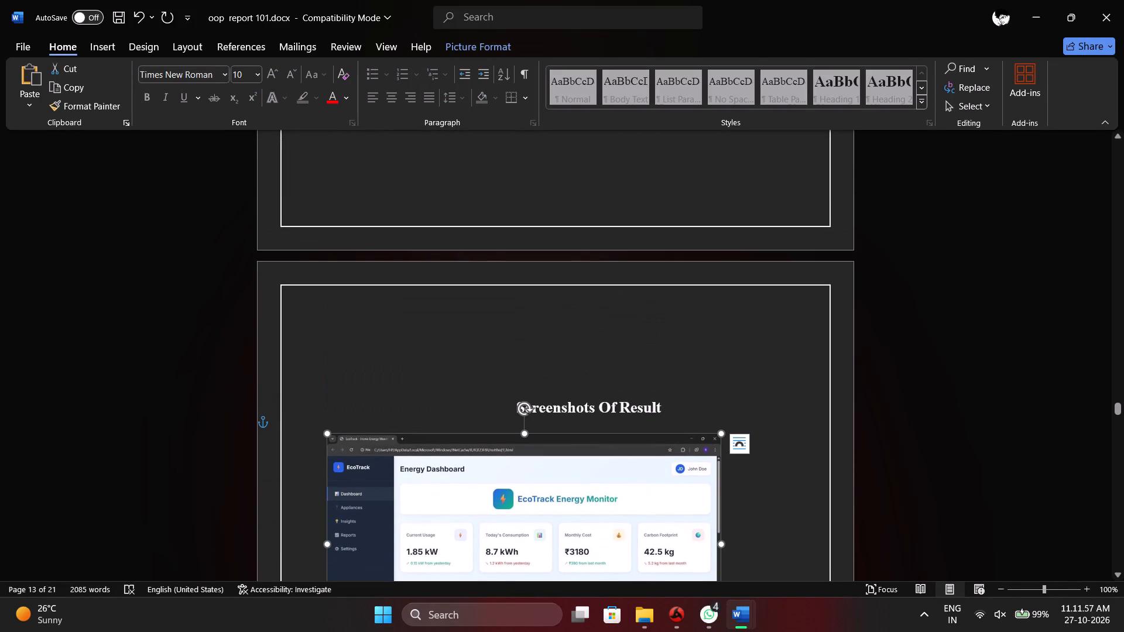
{"action": "key", "text": "Delete"}
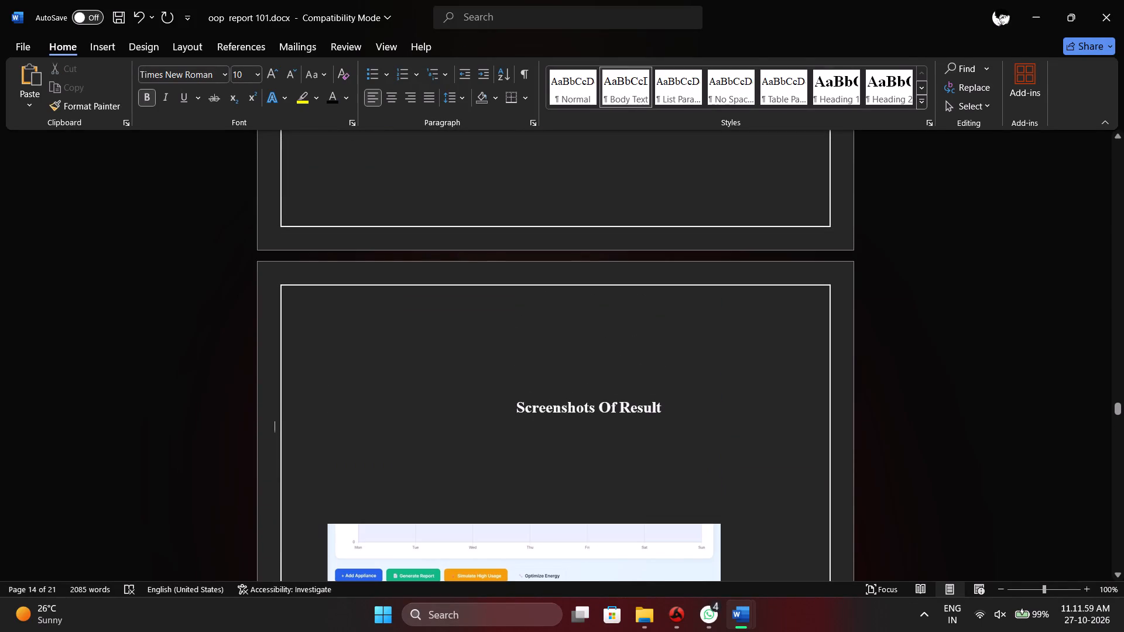
{"action": "key", "text": "ctrl+v"}
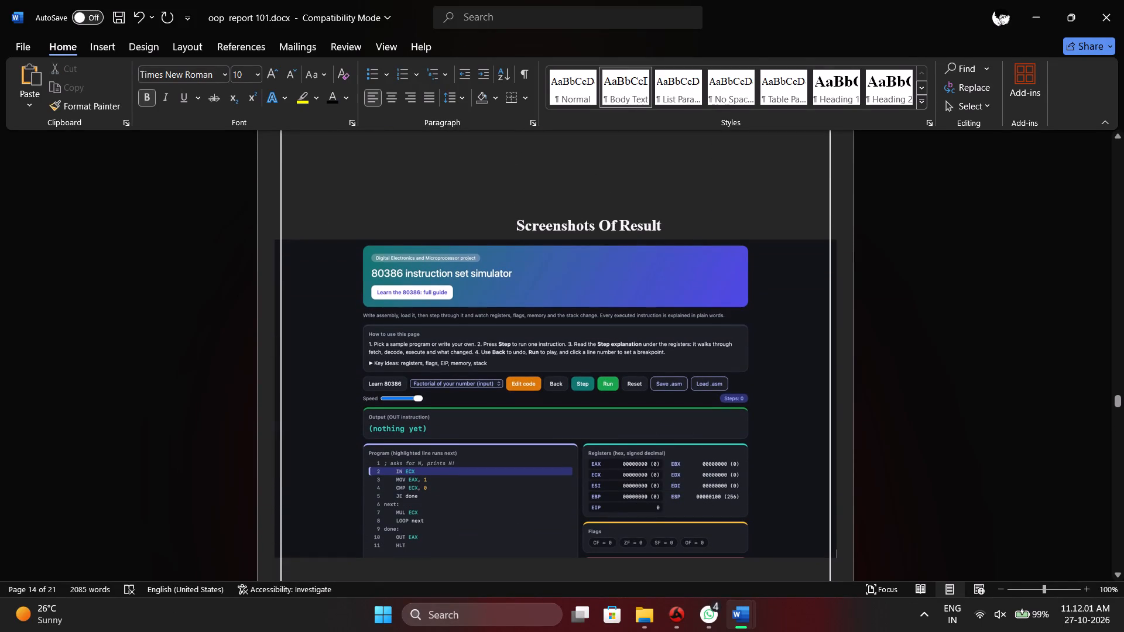
{"action": "scroll", "coordinate": [492, 446], "scroll_direction": "up", "scroll_amount": 1}
{"action": "scroll", "coordinate": [492, 446], "scroll_direction": "down", "scroll_amount": 14}
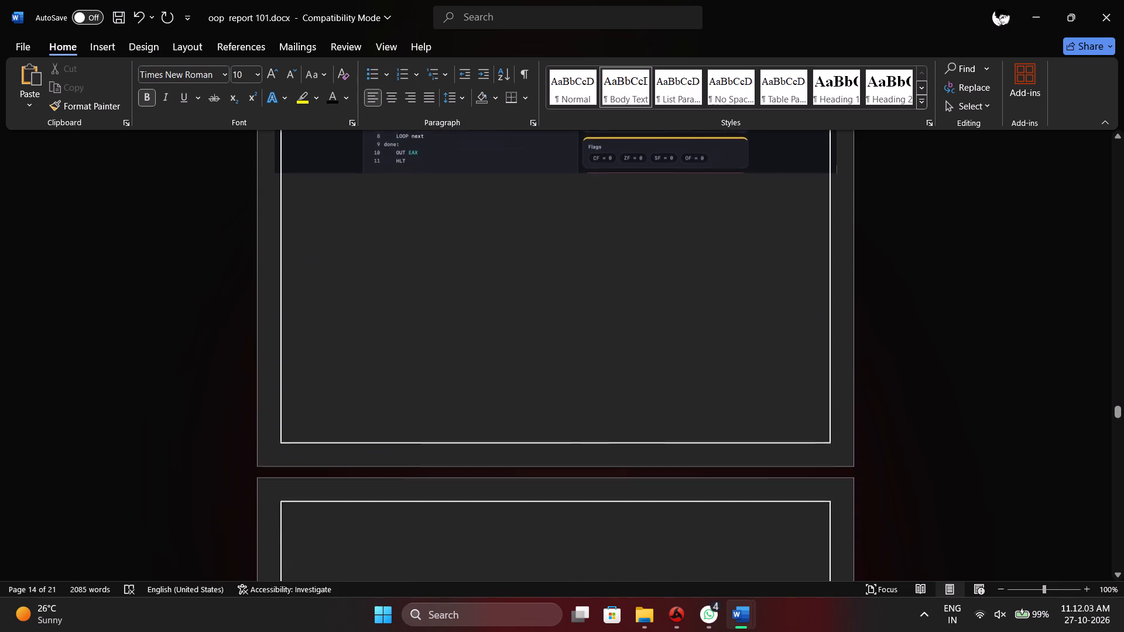
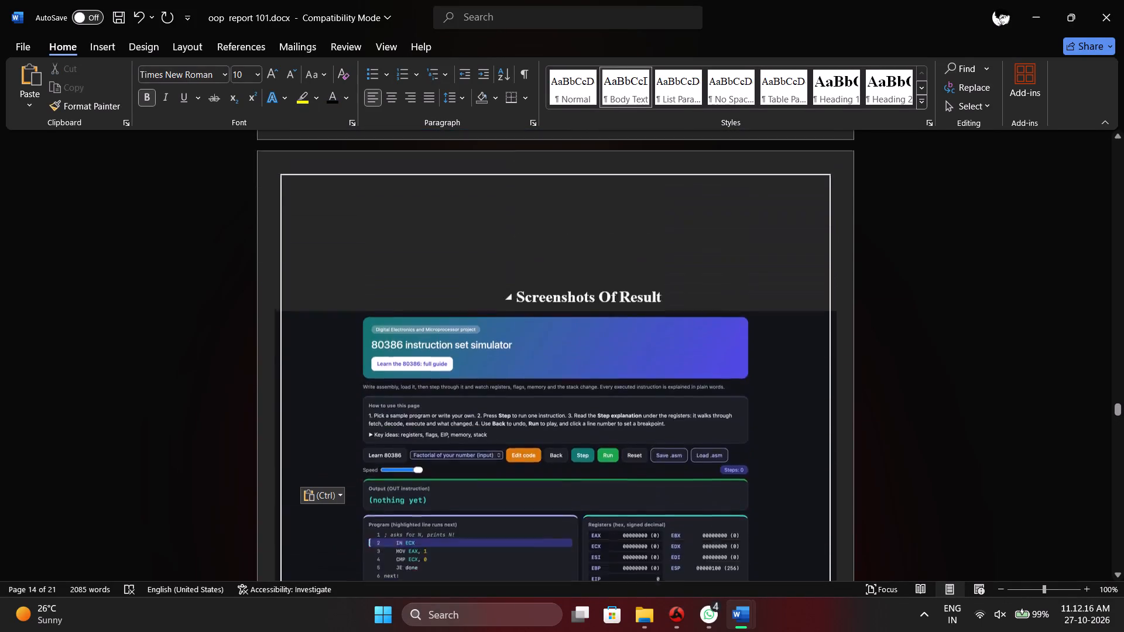
Replace the EcoTrack Energy Insights image under "Screenshots Of Result" with the copied screenshot of the "Understanding the Intel 80386" guide page.
{"action": "scroll", "coordinate": [561, 403], "scroll_direction": "up", "scroll_amount": 11}
{"action": "scroll", "coordinate": [561, 400], "scroll_direction": "down", "scroll_amount": 20}
{"action": "scroll", "coordinate": [561, 400], "scroll_direction": "down", "scroll_amount": 14}
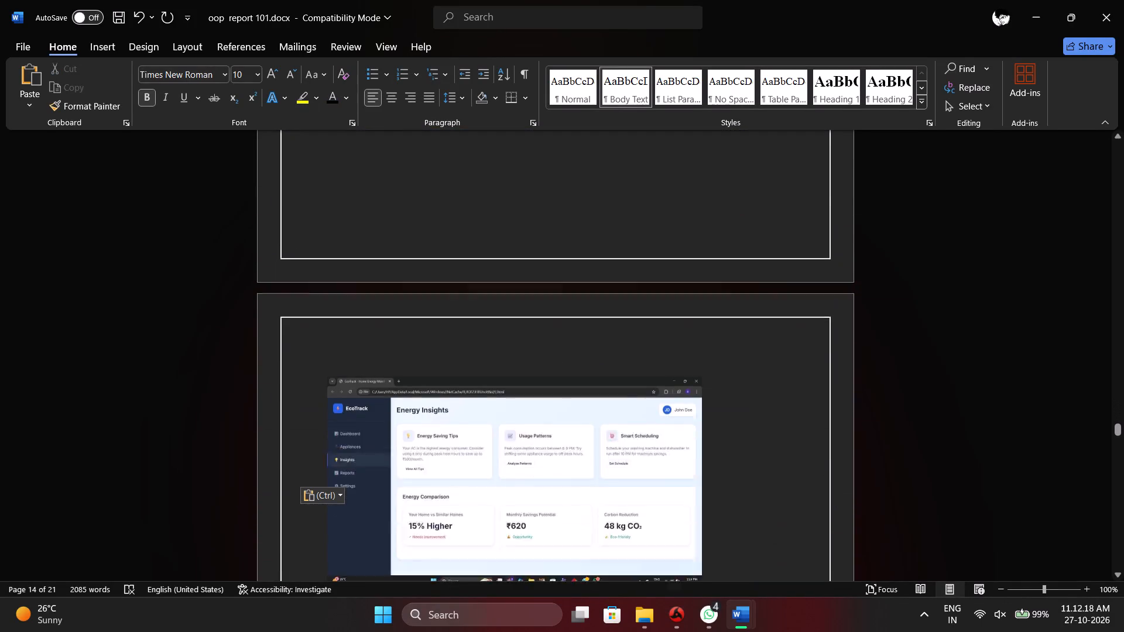
{"action": "left_click", "coordinate": [558, 417]}
{"action": "key", "text": "Delete"}
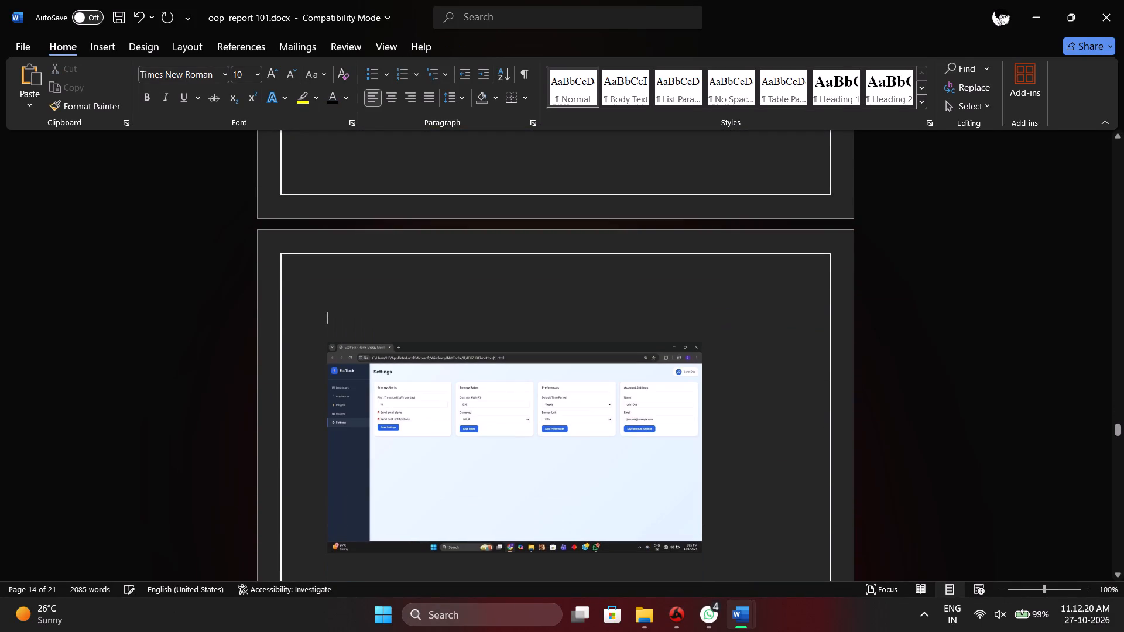
{"action": "key", "text": "ctrl+v"}
{"action": "left_click", "coordinate": [377, 348]}
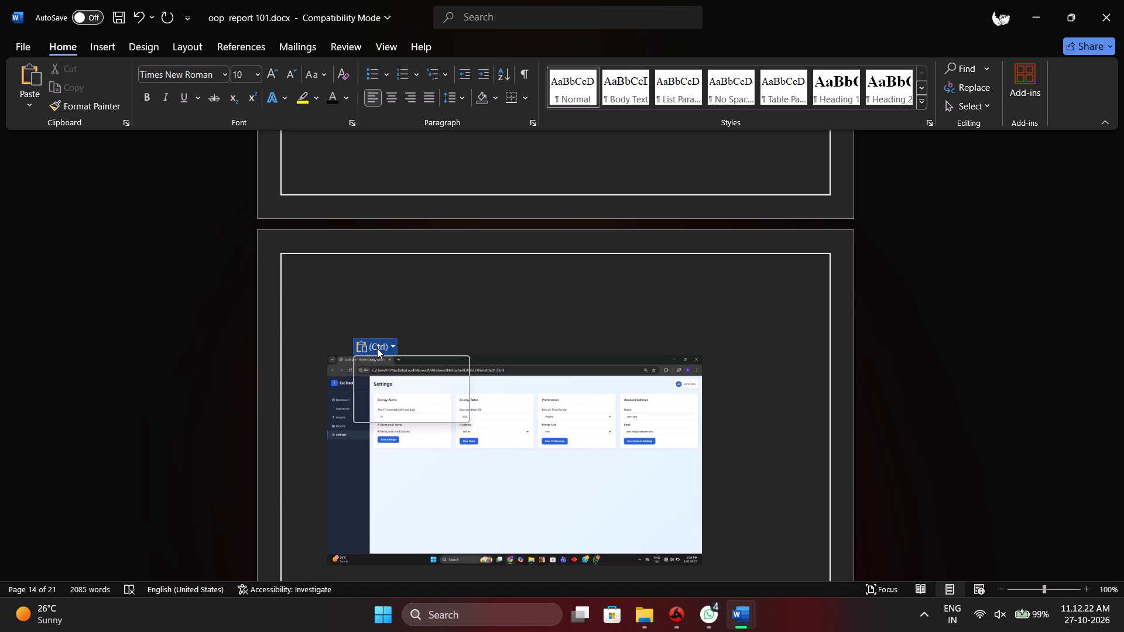
{"action": "left_click", "coordinate": [402, 385]}
{"action": "scroll", "coordinate": [501, 396], "scroll_direction": "up", "scroll_amount": 3}
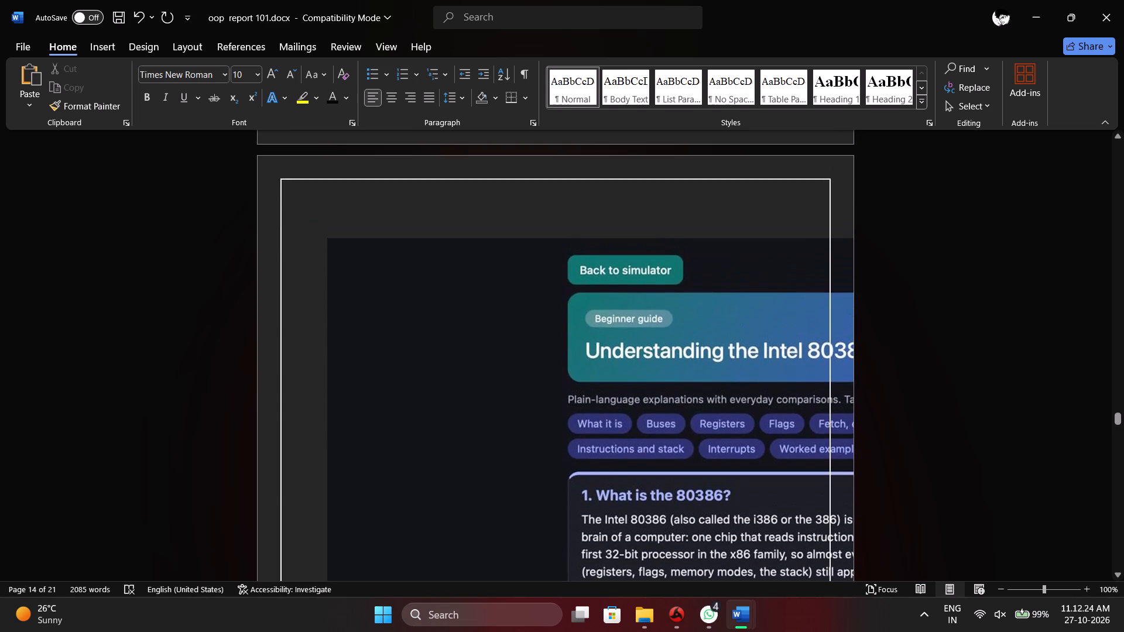
Shrink the "Understanding the Intel 80386" screenshot proportionally until its full width fits inside the page border.
{"action": "left_click", "coordinate": [504, 376]}
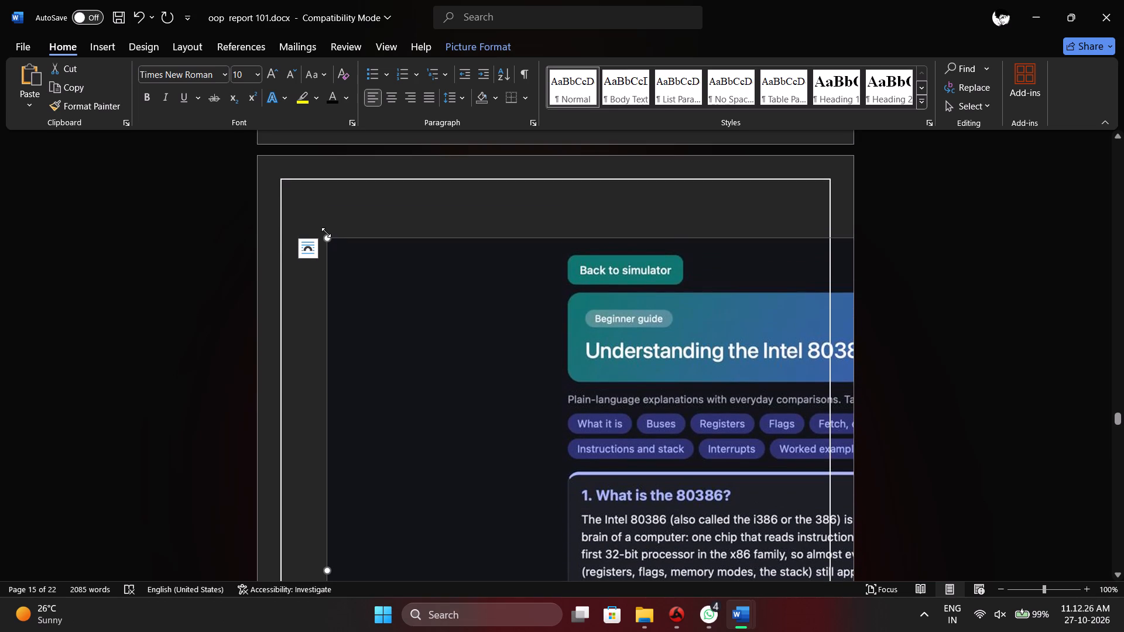
{"action": "left_click_drag", "start_coordinate": [326, 232], "coordinate": [790, 449]}
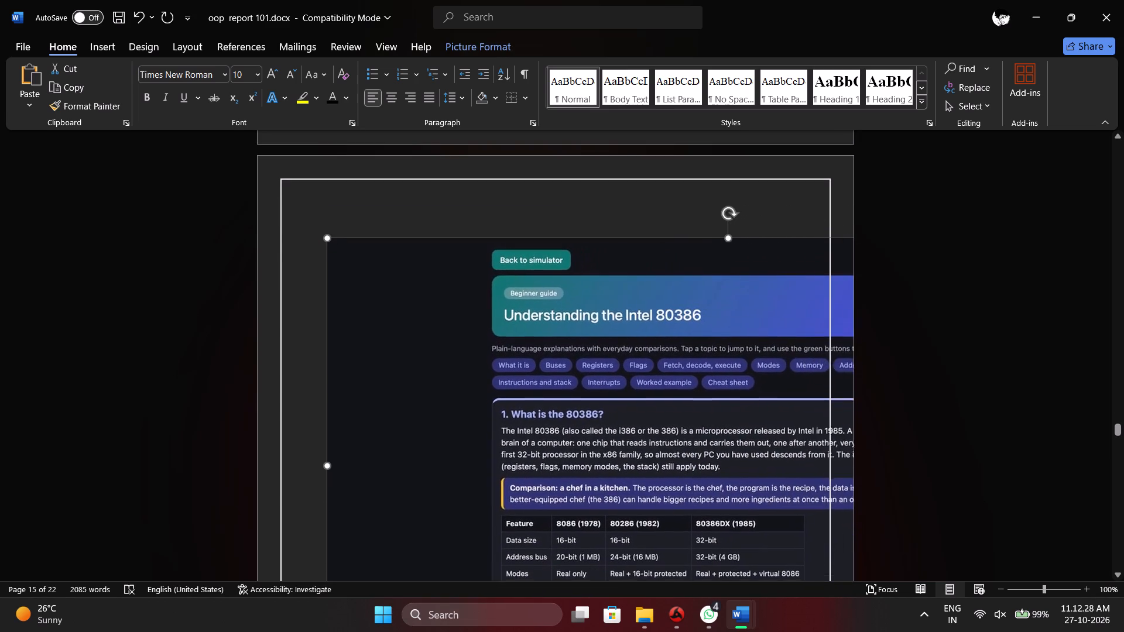
{"action": "left_click_drag", "start_coordinate": [790, 449], "coordinate": [988, 596]}
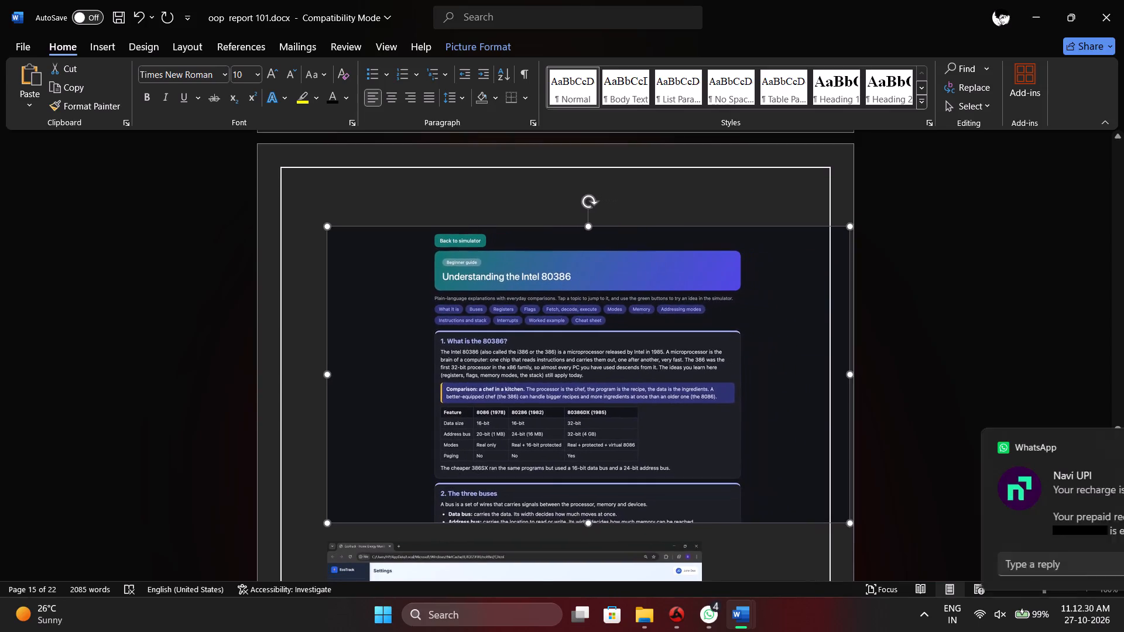
{"action": "left_click_drag", "start_coordinate": [988, 596], "coordinate": [1084, 611]}
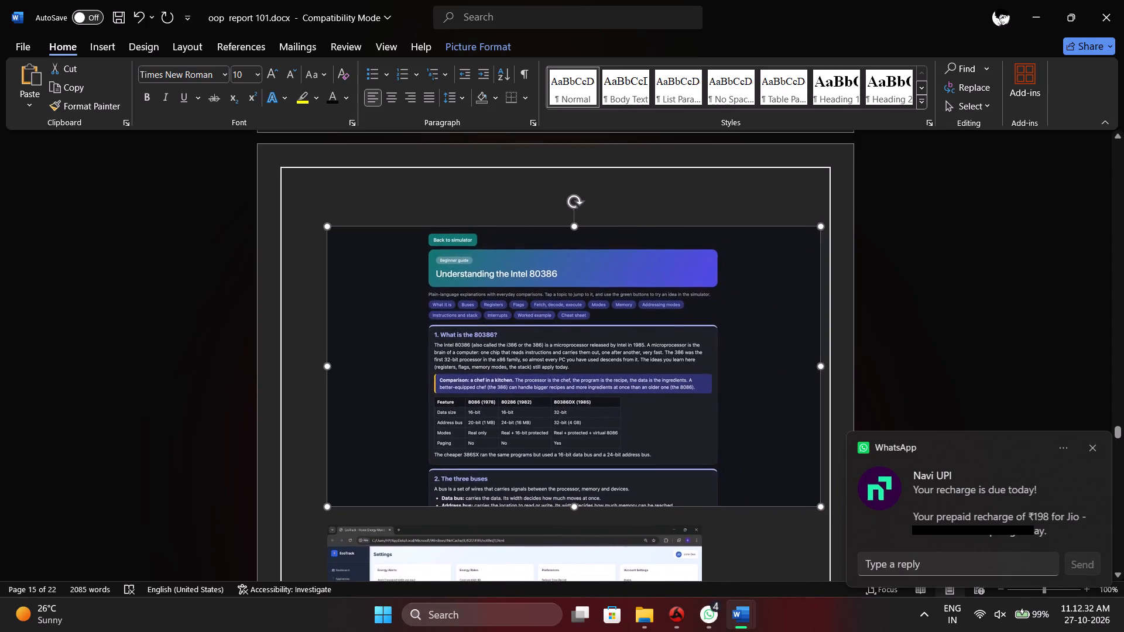
{"action": "left_click_drag", "start_coordinate": [1084, 611], "coordinate": [1123, 617]}
{"action": "left_click", "coordinate": [1000, 318]}
{"action": "scroll", "coordinate": [797, 441], "scroll_direction": "up", "scroll_amount": 6}
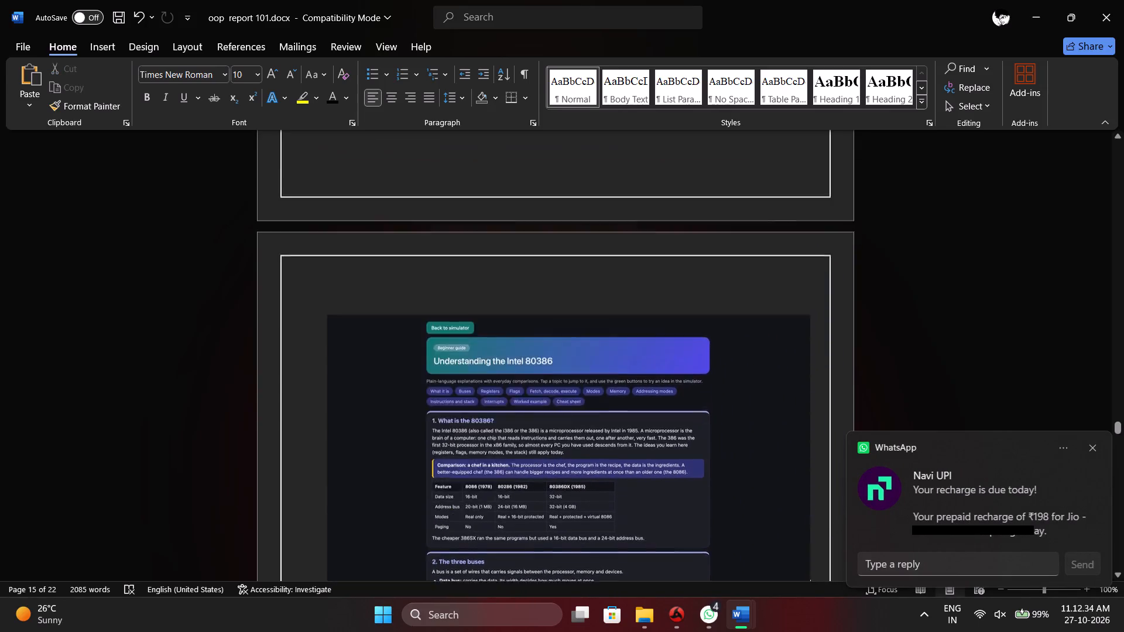
{"action": "scroll", "coordinate": [794, 440], "scroll_direction": "up", "scroll_amount": 13}
{"action": "scroll", "coordinate": [769, 432], "scroll_direction": "down", "scroll_amount": 20}
{"action": "scroll", "coordinate": [769, 432], "scroll_direction": "down", "scroll_amount": 5}
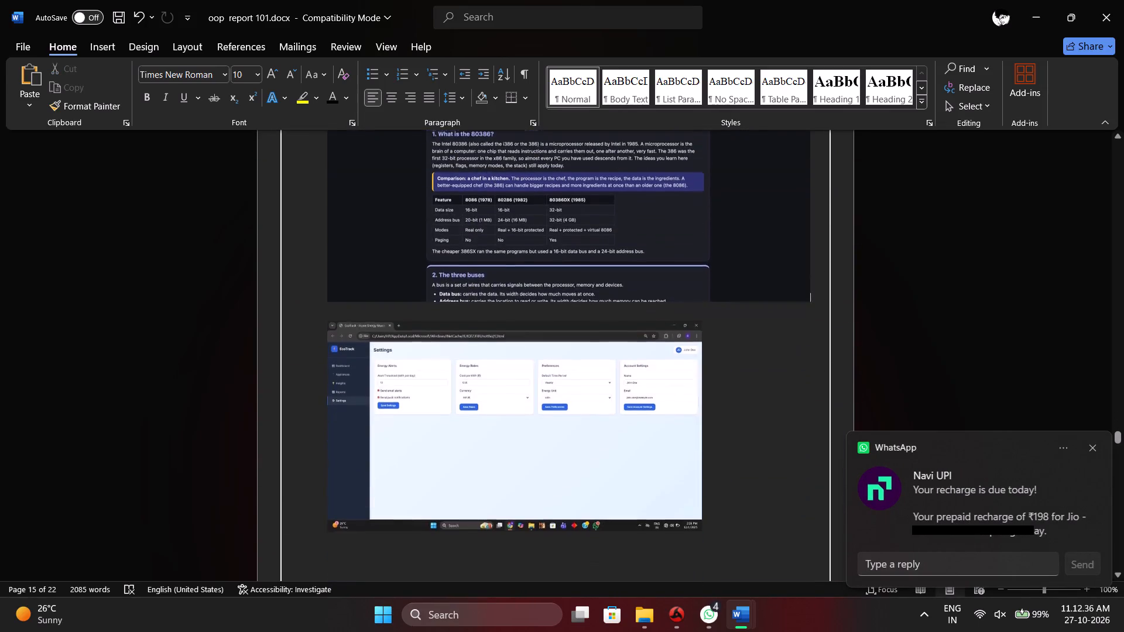
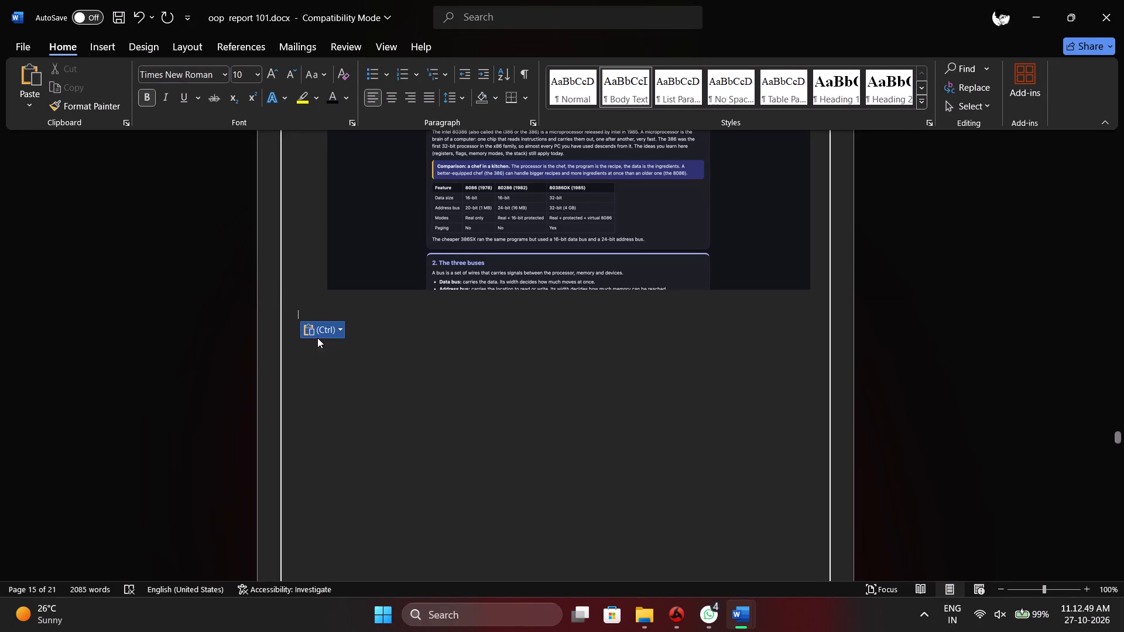
Apply another paste option to the pasted content below the 80386 guide image so the simulator screenshot is placed there.
{"action": "left_click", "coordinate": [317, 338]}
{"action": "left_click", "coordinate": [359, 371]}
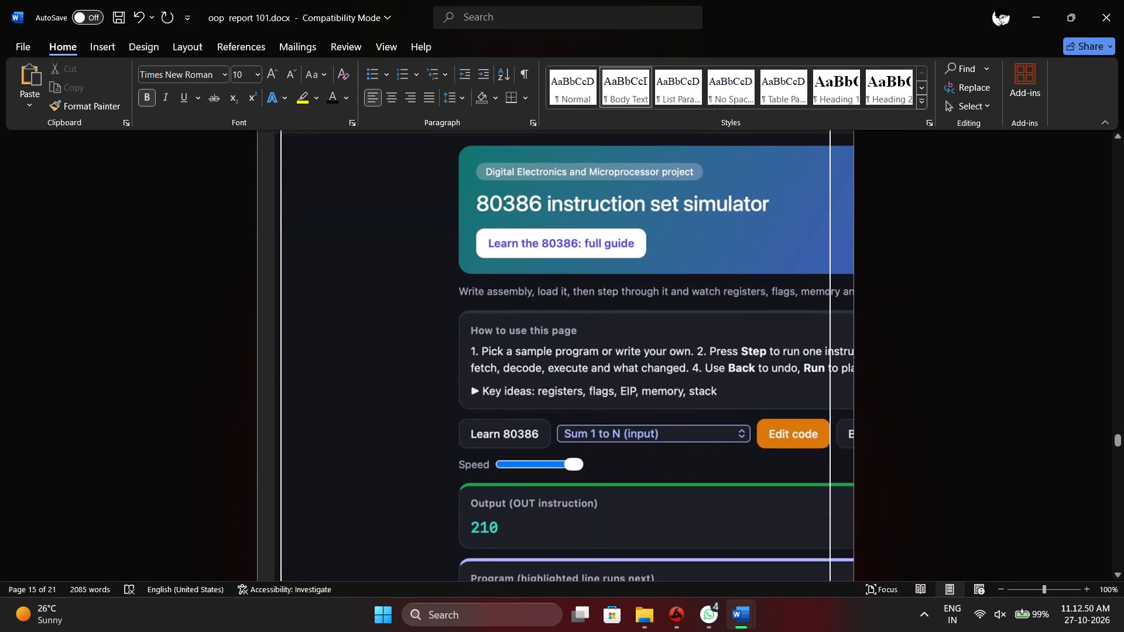
Scale down the oversized 80386 instruction set simulator screenshot proportionally from its corners to fit inside the page border.
{"action": "scroll", "coordinate": [355, 296], "scroll_direction": "up", "scroll_amount": 5}
{"action": "left_click", "coordinate": [310, 331]}
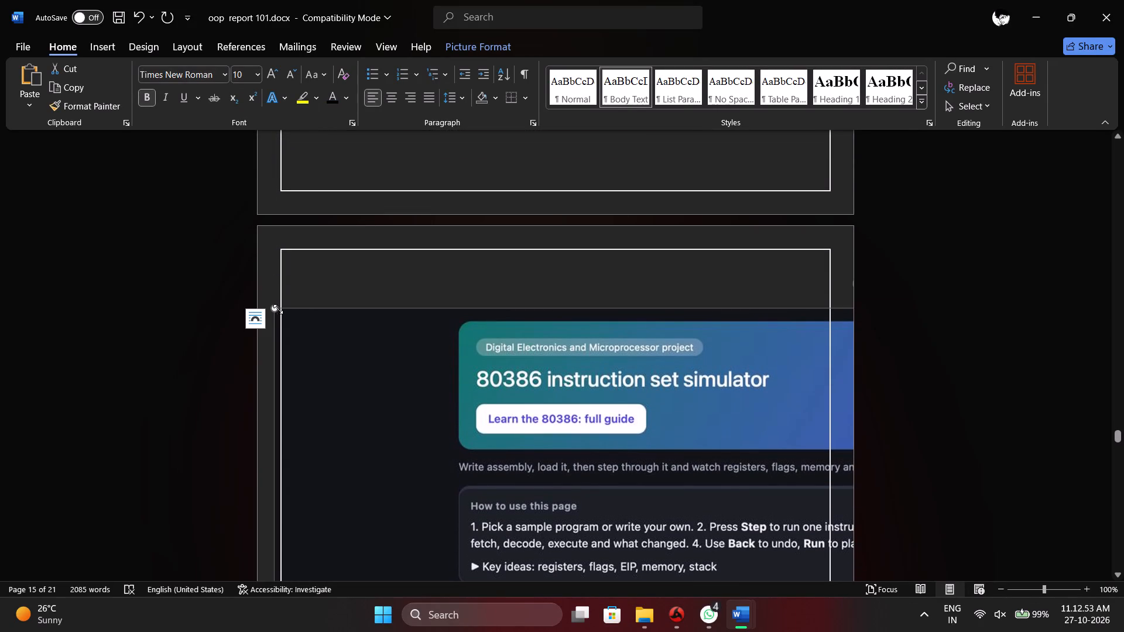
{"action": "left_click_drag", "start_coordinate": [276, 308], "coordinate": [837, 513]}
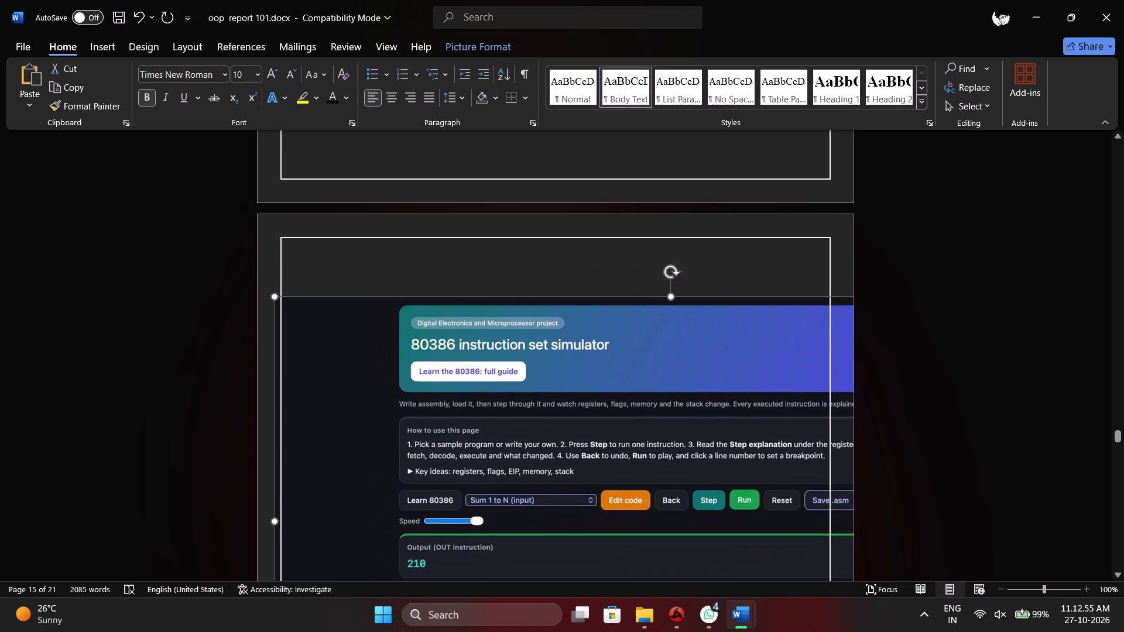
{"action": "left_click_drag", "start_coordinate": [837, 513], "coordinate": [971, 557]}
{"action": "left_click_drag", "start_coordinate": [273, 133], "coordinate": [332, 187]}
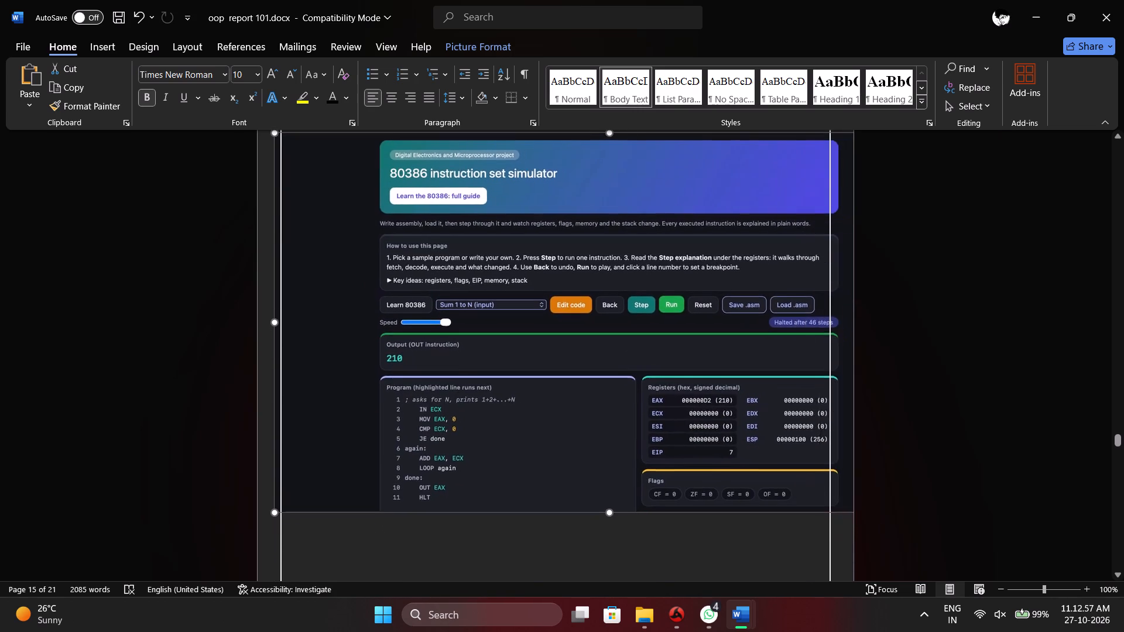
Shrink the "Sum 1 to N" simulator screenshot proportionally so its right edge reaches the page border.
{"action": "left_click_drag", "start_coordinate": [332, 187], "coordinate": [425, 248]}
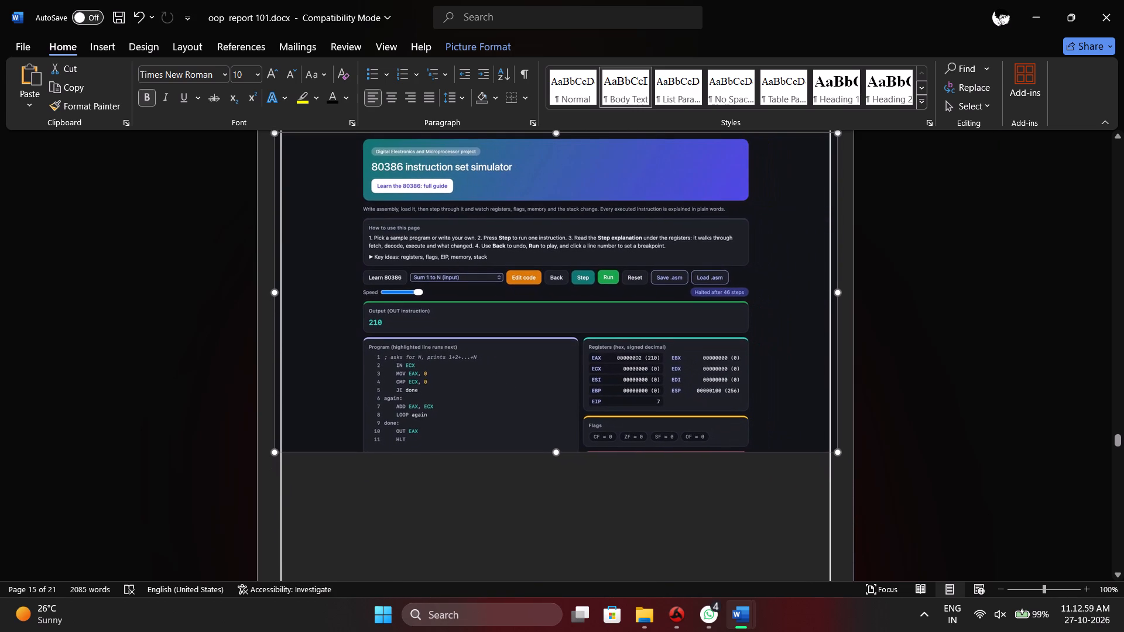
{"action": "left_click_drag", "start_coordinate": [425, 248], "coordinate": [431, 256]}
Slightly adjust the size of the "Understanding the Intel 80386" guide screenshot.
{"action": "scroll", "coordinate": [431, 260], "scroll_direction": "up", "scroll_amount": 2}
{"action": "scroll", "coordinate": [452, 354], "scroll_direction": "up", "scroll_amount": 12}
{"action": "left_click", "coordinate": [452, 355]}
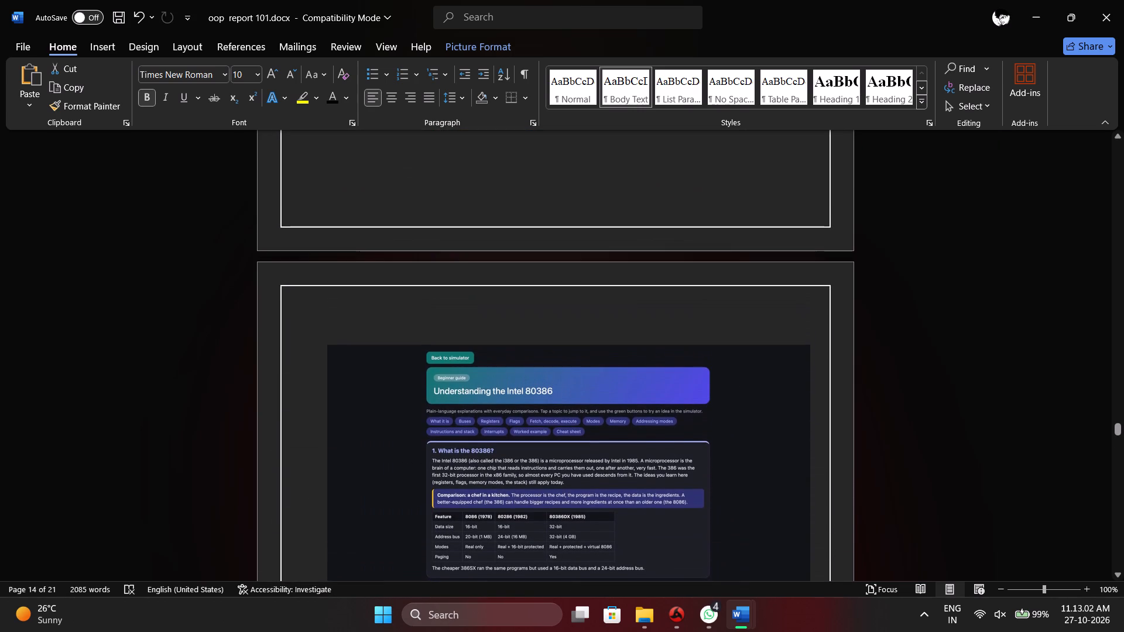
{"action": "left_click_drag", "start_coordinate": [330, 345], "coordinate": [333, 342]}
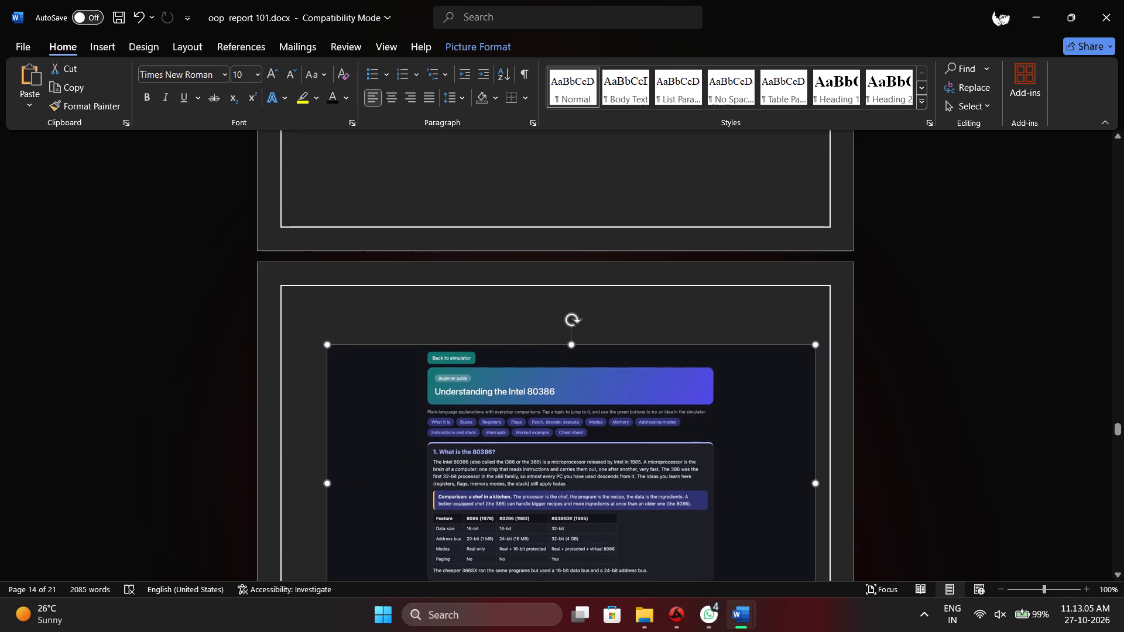
{"action": "left_click_drag", "start_coordinate": [333, 342], "coordinate": [340, 344]}
Shrink the factorial simulator screenshot directly below "Screenshots Of Result" so its right edge falls inside the page border.
{"action": "scroll", "coordinate": [406, 434], "scroll_direction": "up", "scroll_amount": 12}
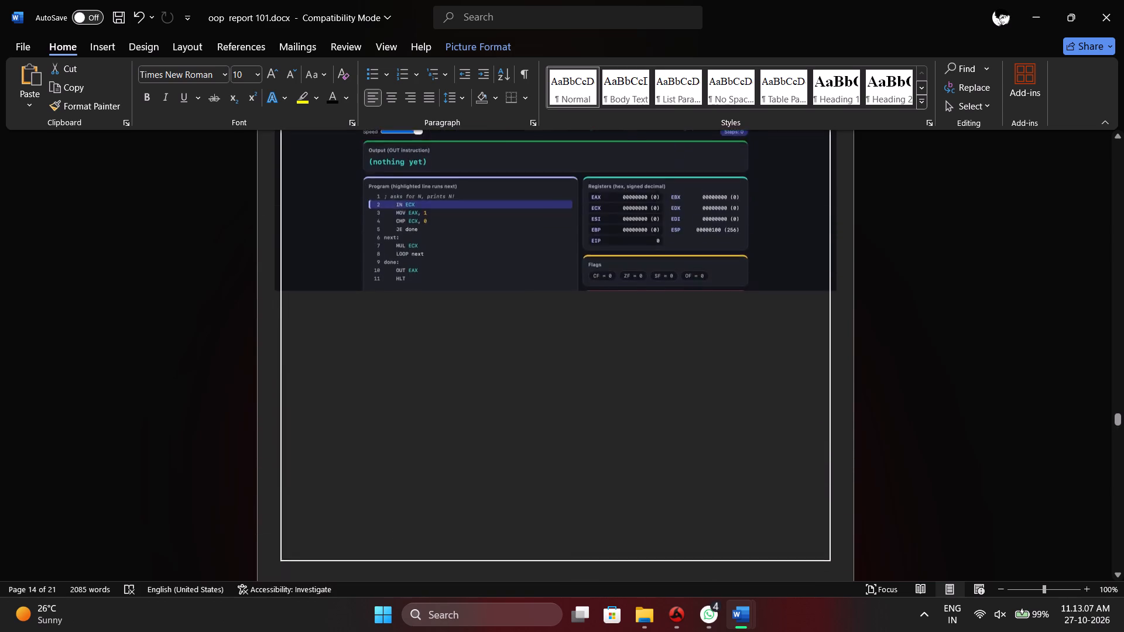
{"action": "scroll", "coordinate": [406, 432], "scroll_direction": "up", "scroll_amount": 3}
{"action": "left_click_drag", "start_coordinate": [369, 353], "coordinate": [361, 336]}
{"action": "left_click_drag", "start_coordinate": [277, 162], "coordinate": [287, 171]}
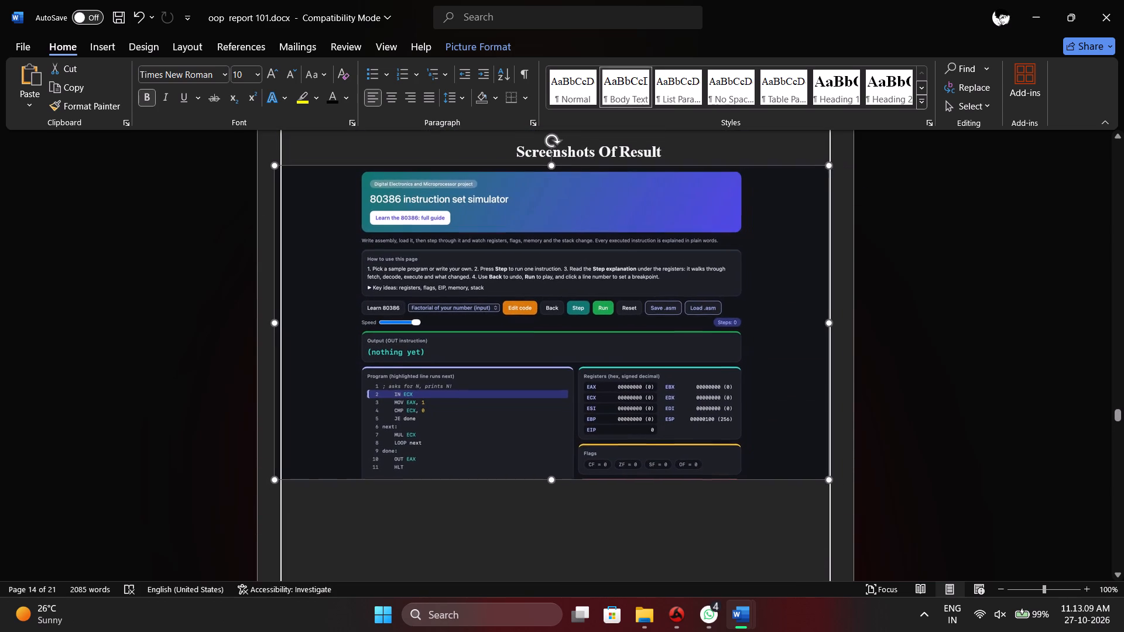
{"action": "left_click_drag", "start_coordinate": [287, 171], "coordinate": [292, 176]}
{"action": "left_click_drag", "start_coordinate": [324, 241], "coordinate": [367, 248]}
{"action": "left_click_drag", "start_coordinate": [368, 249], "coordinate": [397, 253]}
Delete the old EcoTrack Energy Reports image on the page after the simulator screenshots.
{"action": "scroll", "coordinate": [400, 287], "scroll_direction": "up", "scroll_amount": 8}
{"action": "scroll", "coordinate": [407, 308], "scroll_direction": "down", "scroll_amount": 3}
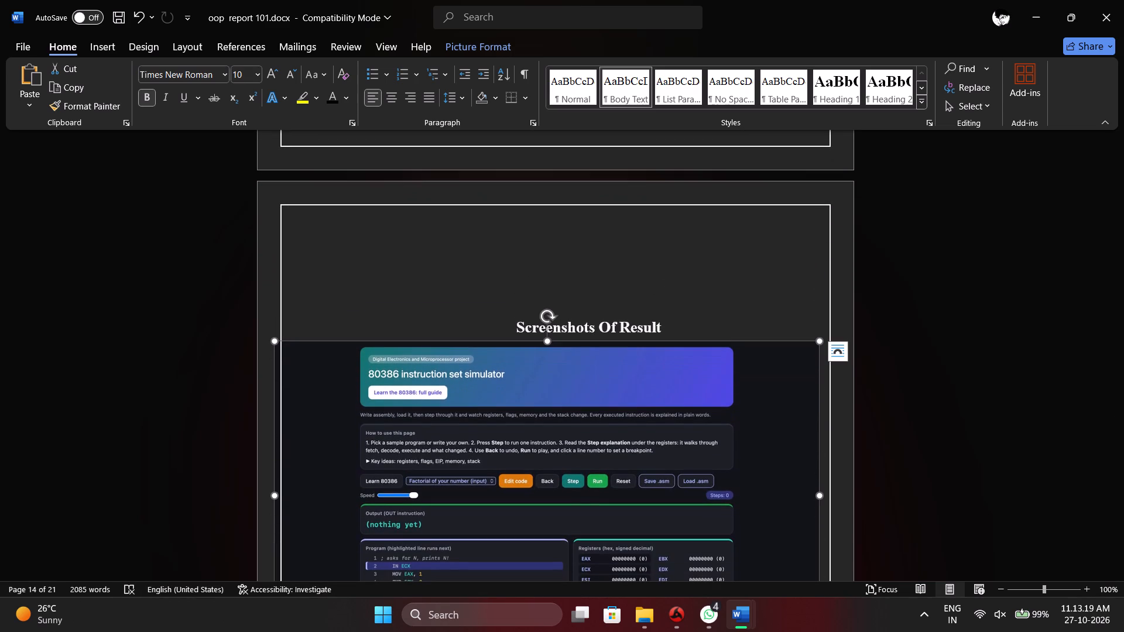
{"action": "scroll", "coordinate": [491, 242], "scroll_direction": "down", "scroll_amount": 4}
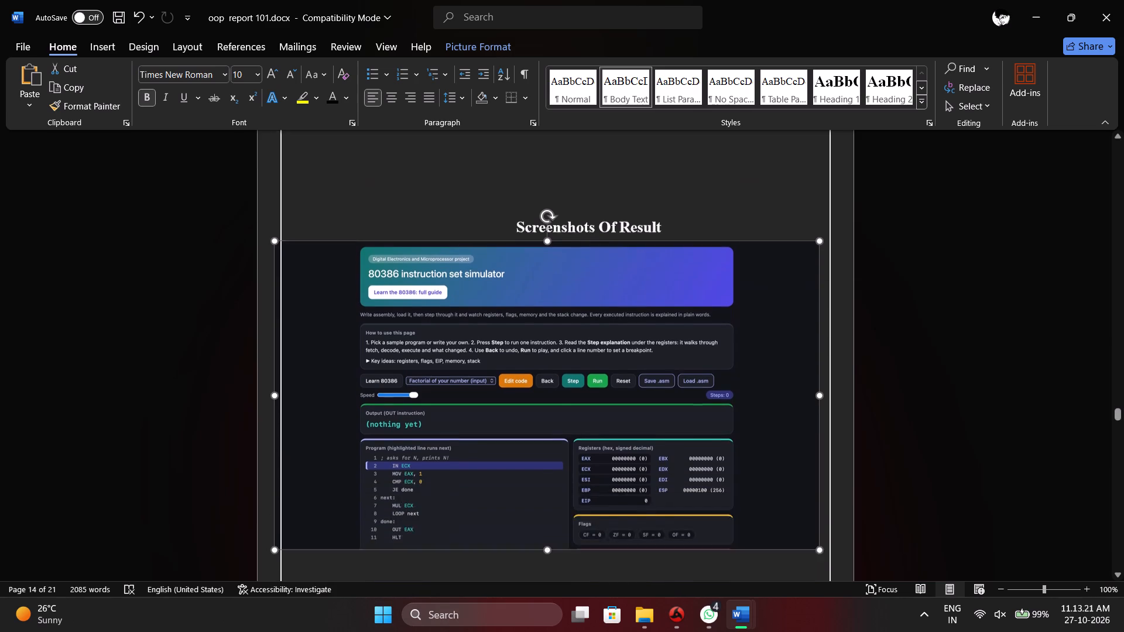
{"action": "scroll", "coordinate": [491, 242], "scroll_direction": "down", "scroll_amount": 20}
{"action": "scroll", "coordinate": [491, 242], "scroll_direction": "down", "scroll_amount": 18}
{"action": "scroll", "coordinate": [505, 245], "scroll_direction": "up", "scroll_amount": 3}
{"action": "scroll", "coordinate": [505, 245], "scroll_direction": "down", "scroll_amount": 9}
{"action": "scroll", "coordinate": [505, 244], "scroll_direction": "up", "scroll_amount": 5}
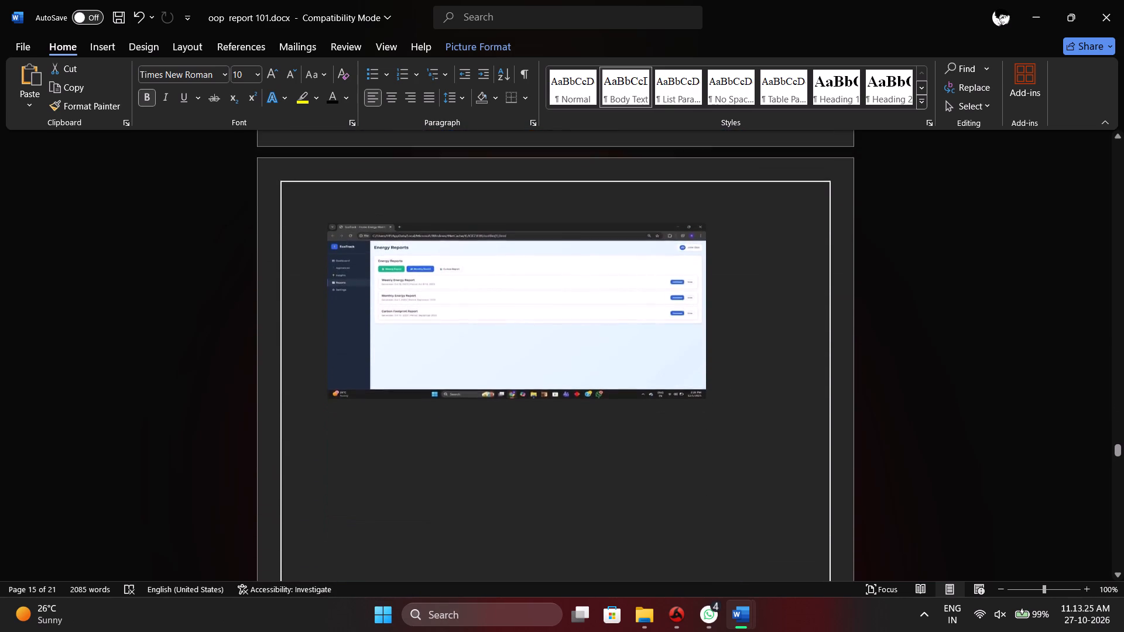
{"action": "left_click", "coordinate": [514, 321]}
{"action": "key", "text": "Delete"}
Remove the leftover blank page between the last simulator screenshot and the "Limitations And Future Scope" page.
{"action": "scroll", "coordinate": [519, 348], "scroll_direction": "down", "scroll_amount": 20}
{"action": "scroll", "coordinate": [519, 348], "scroll_direction": "down", "scroll_amount": 3}
{"action": "scroll", "coordinate": [514, 324], "scroll_direction": "up", "scroll_amount": 9}
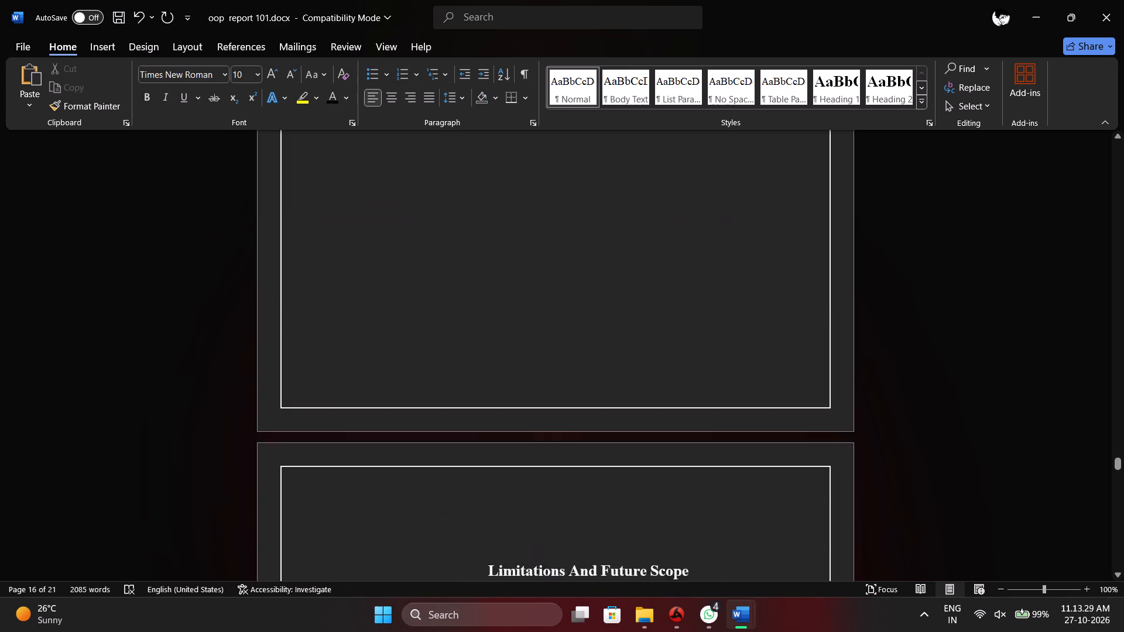
{"action": "scroll", "coordinate": [510, 301], "scroll_direction": "up", "scroll_amount": 20}
{"action": "key", "text": "Delete"}
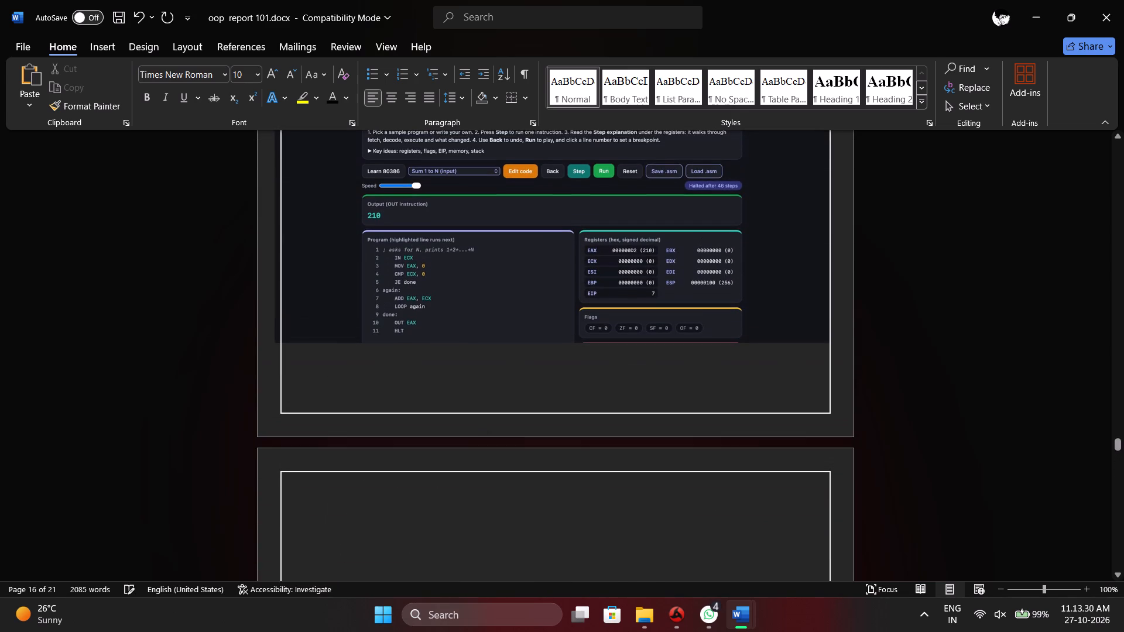
{"action": "key", "text": "Delete"}
Switch to 80386_Simulator_Report_OOP_Format and copy the "1. Limitations" and "2. Future Scope" sections with their headings and bullets.
{"action": "scroll", "coordinate": [479, 420], "scroll_direction": "down", "scroll_amount": 8}
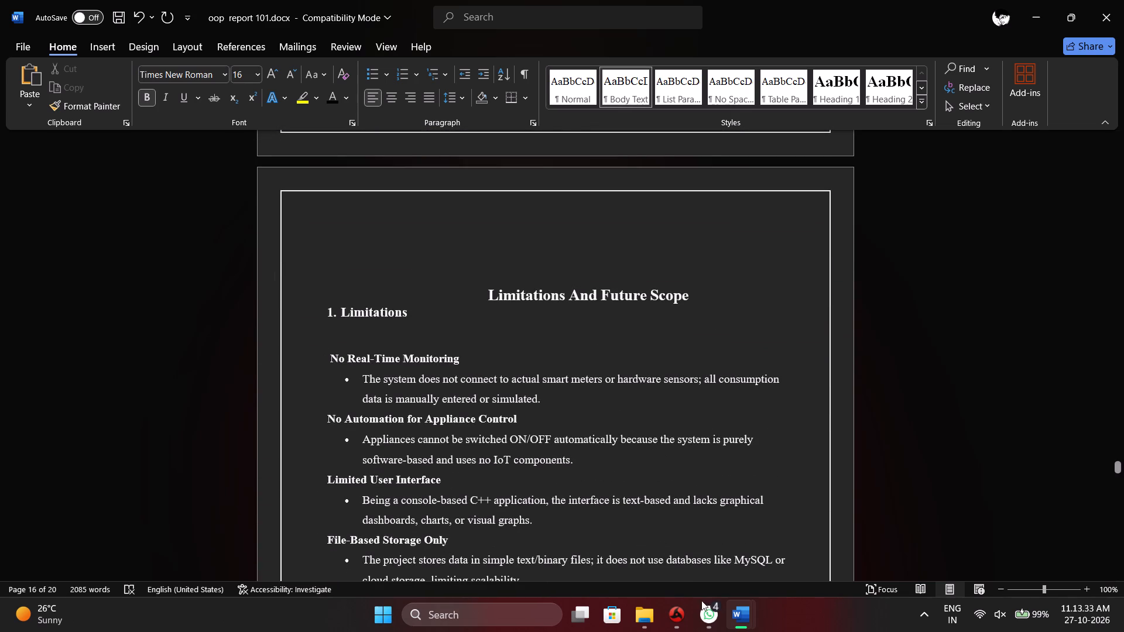
{"action": "left_click", "coordinate": [691, 544]}
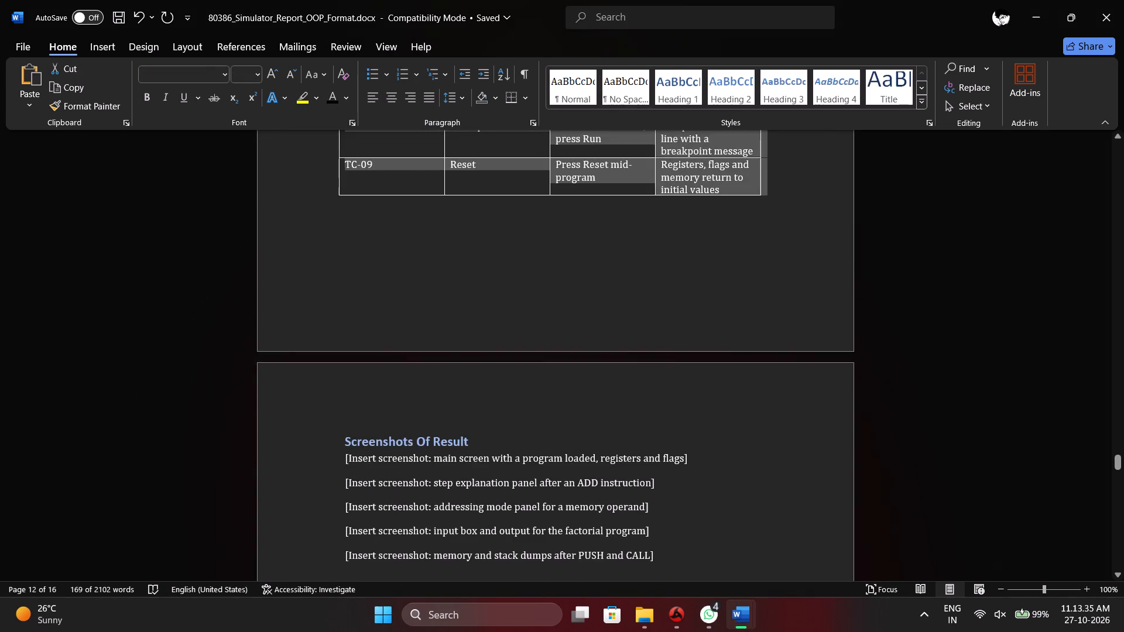
{"action": "scroll", "coordinate": [441, 383], "scroll_direction": "down", "scroll_amount": 4}
{"action": "scroll", "coordinate": [441, 377], "scroll_direction": "up", "scroll_amount": 9}
{"action": "scroll", "coordinate": [441, 312], "scroll_direction": "down", "scroll_amount": 5}
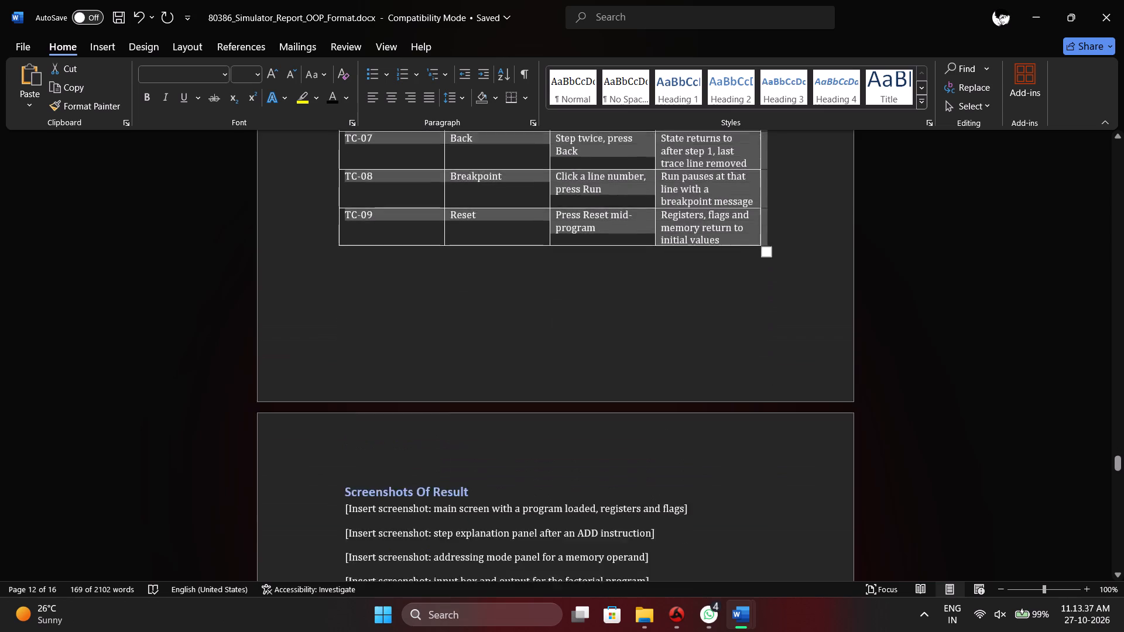
{"action": "scroll", "coordinate": [441, 312], "scroll_direction": "down", "scroll_amount": 20}
{"action": "scroll", "coordinate": [441, 312], "scroll_direction": "down", "scroll_amount": 8}
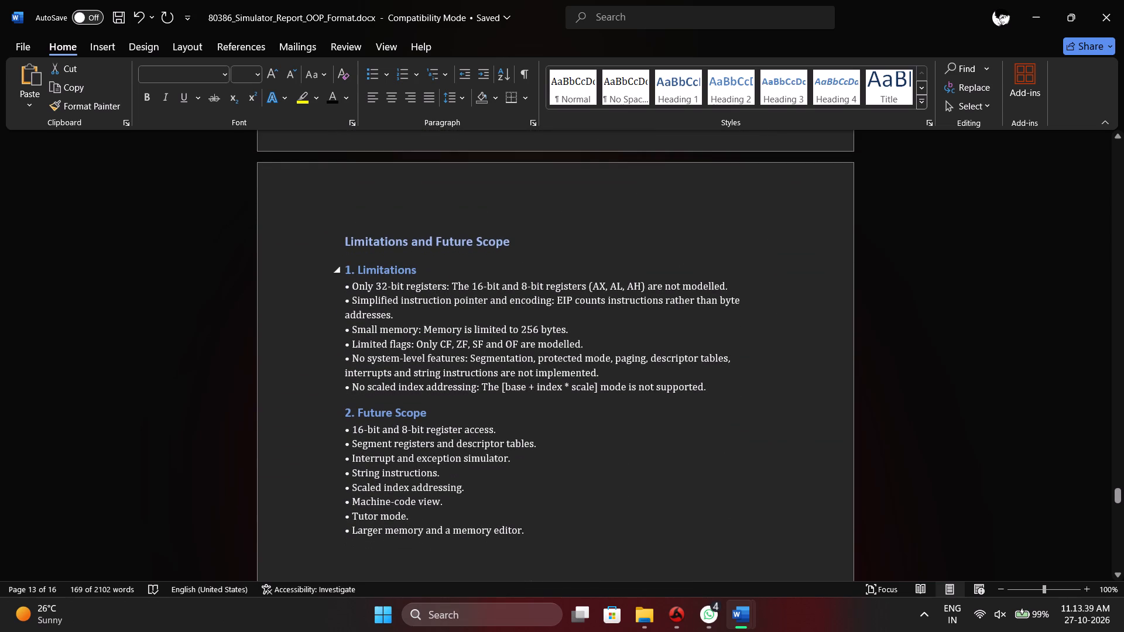
{"action": "left_click_drag", "start_coordinate": [347, 269], "coordinate": [400, 285]}
{"action": "left_click_drag", "start_coordinate": [400, 285], "coordinate": [439, 336]}
{"action": "scroll", "coordinate": [446, 358], "scroll_direction": "down", "scroll_amount": 17}
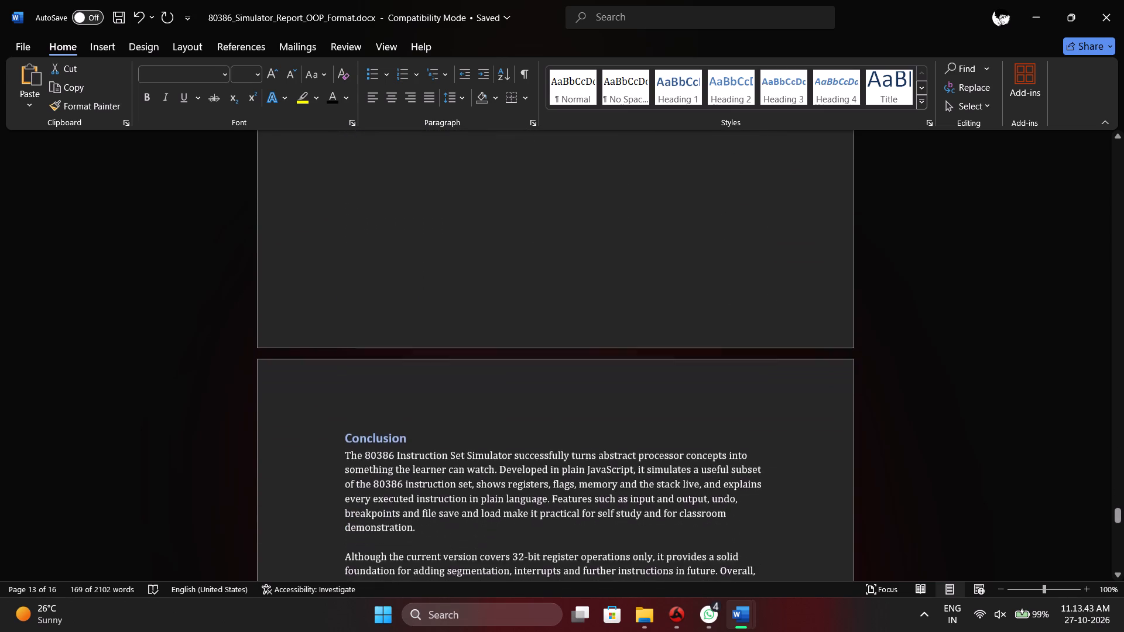
{"action": "left_click_drag", "start_coordinate": [439, 336], "coordinate": [527, 256]}
{"action": "scroll", "coordinate": [431, 319], "scroll_direction": "up", "scroll_amount": 9}
{"action": "key", "text": "ctrl+c"}
{"action": "key", "text": "ctrl+c"}
{"action": "key", "text": "ctrl+c"}
{"action": "key", "text": "ctrl+c"}
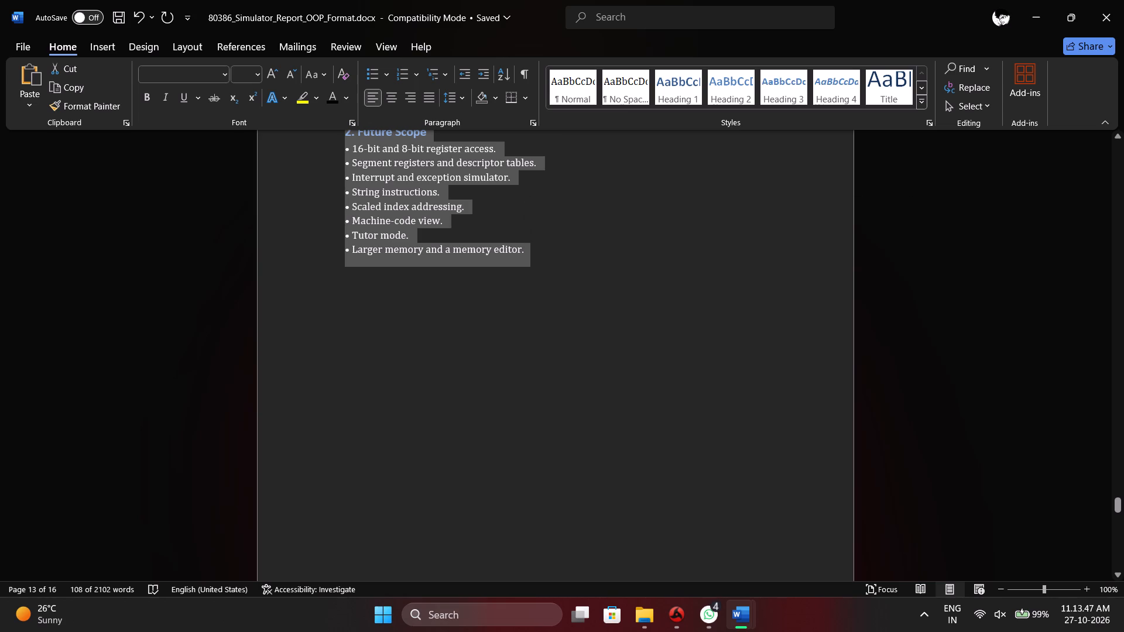
Switch back to oop report 101 and delete the old EcoTrack limitations and future scope text below the "Limitations And Future Scope" heading.
{"action": "left_click", "coordinate": [827, 545]}
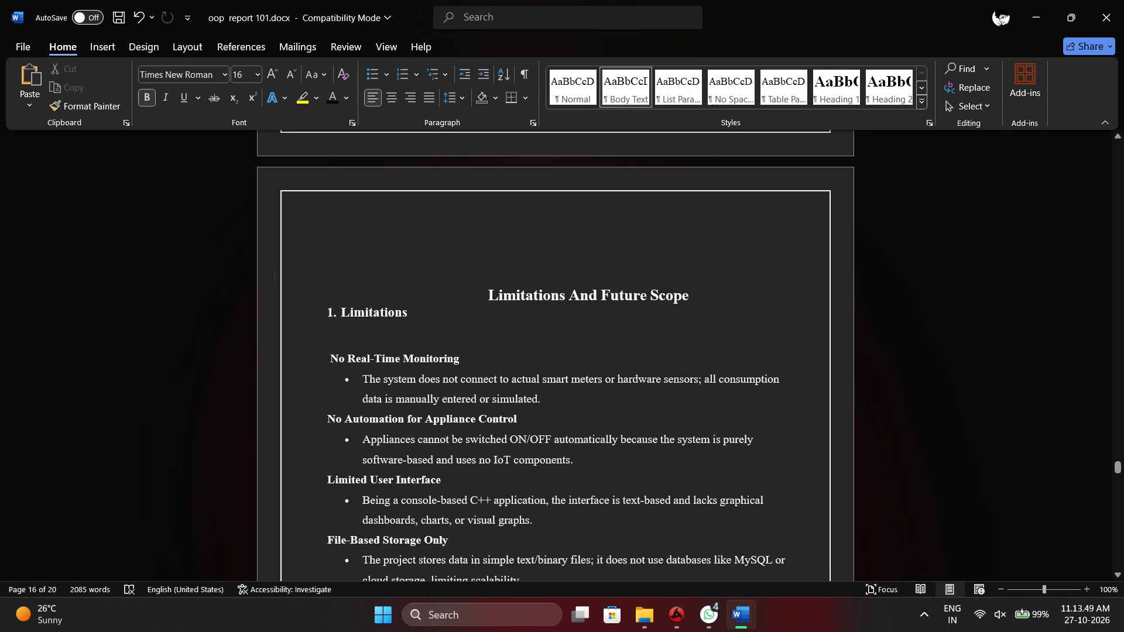
{"action": "left_click_drag", "start_coordinate": [328, 311], "coordinate": [441, 441]}
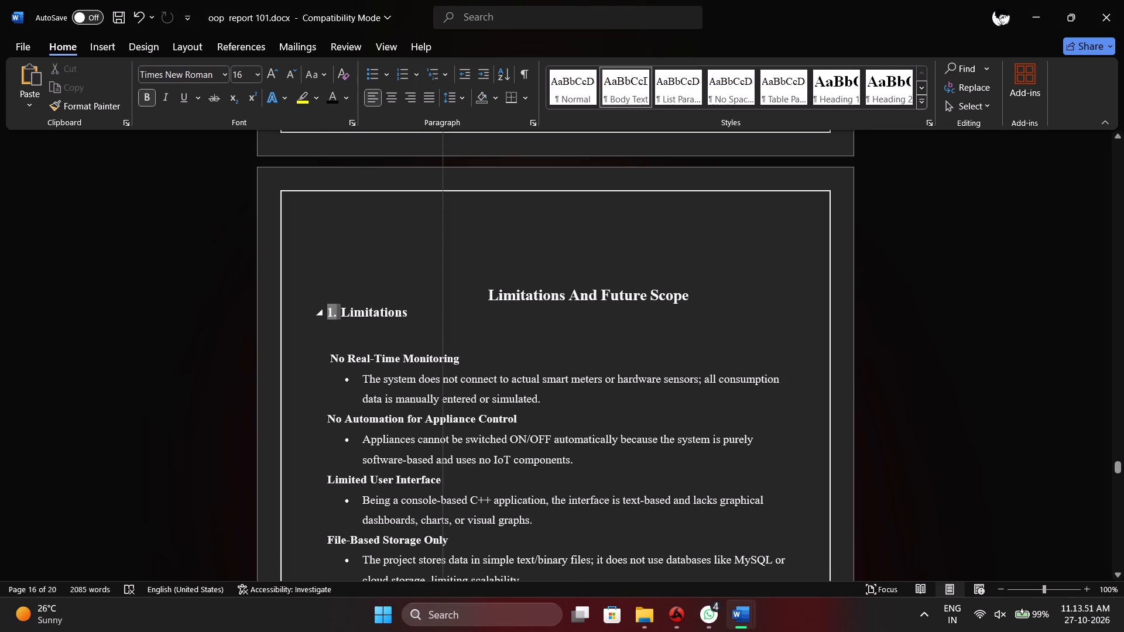
{"action": "left_click_drag", "start_coordinate": [441, 441], "coordinate": [283, 438]}
{"action": "left_click_drag", "start_coordinate": [283, 438], "coordinate": [280, 439]}
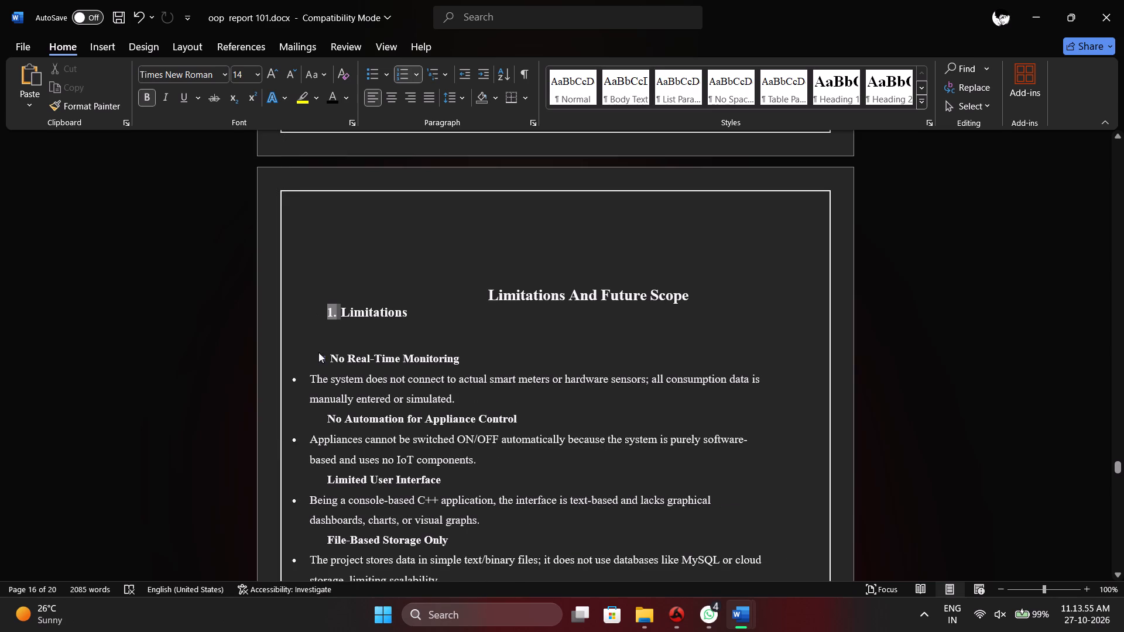
{"action": "left_click", "coordinate": [337, 321]}
{"action": "left_click_drag", "start_coordinate": [327, 307], "coordinate": [356, 419]}
{"action": "scroll", "coordinate": [356, 428], "scroll_direction": "down", "scroll_amount": 13}
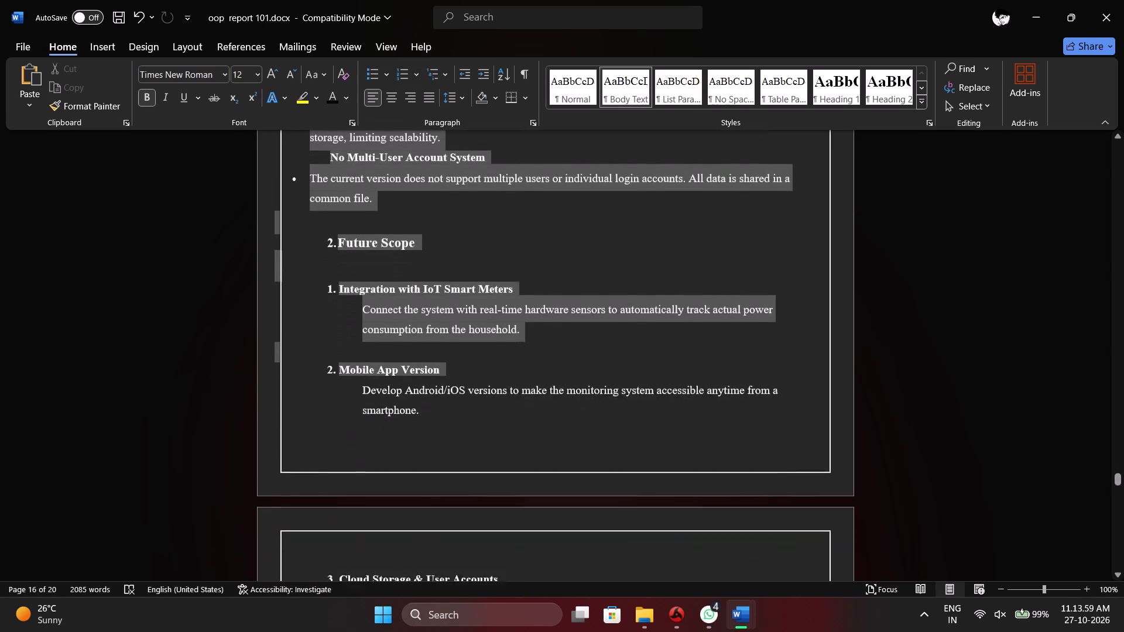
{"action": "scroll", "coordinate": [356, 419], "scroll_direction": "down", "scroll_amount": 2}
{"action": "left_click_drag", "start_coordinate": [356, 419], "coordinate": [356, 404]}
{"action": "scroll", "coordinate": [356, 412], "scroll_direction": "down", "scroll_amount": 16}
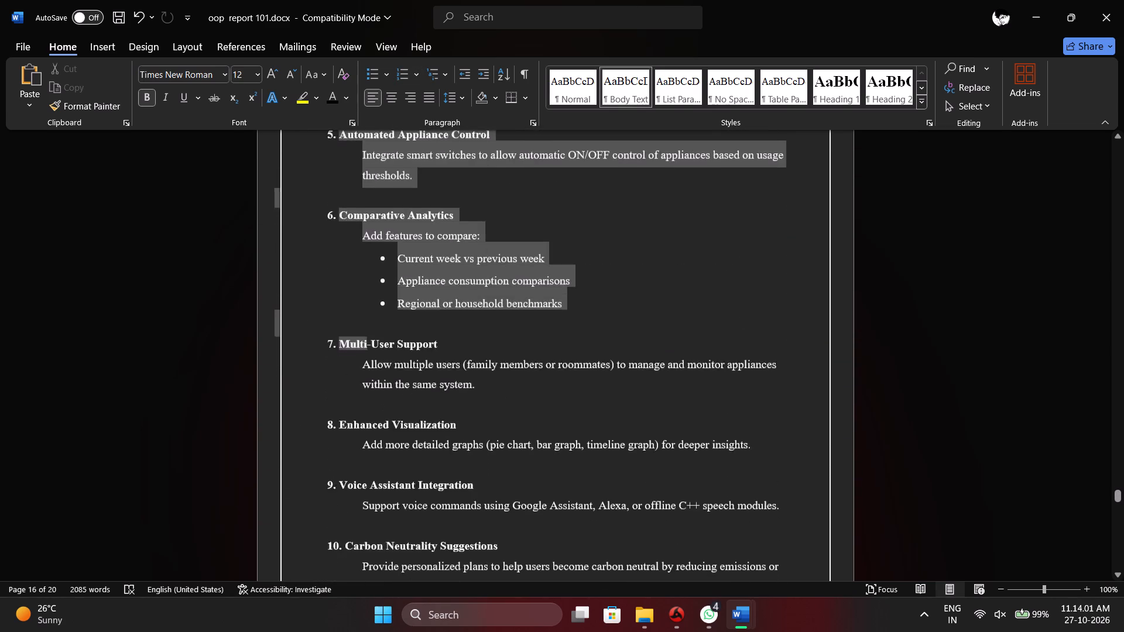
{"action": "scroll", "coordinate": [356, 404], "scroll_direction": "down", "scroll_amount": 11}
{"action": "left_click_drag", "start_coordinate": [356, 404], "coordinate": [432, 315]}
{"action": "scroll", "coordinate": [372, 331], "scroll_direction": "up", "scroll_amount": 4}
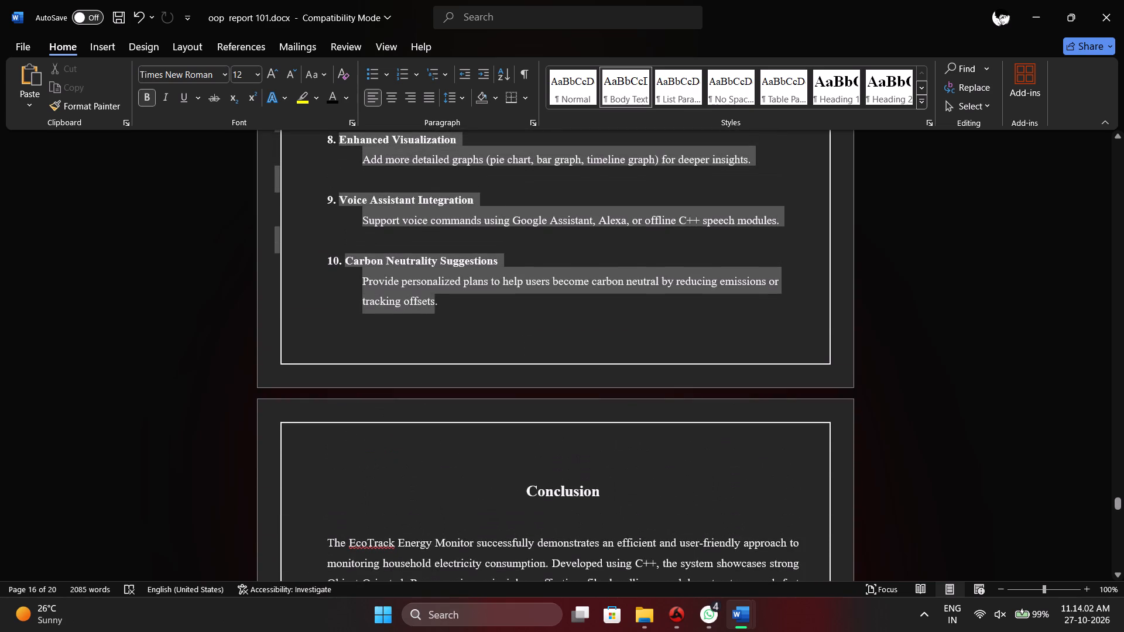
{"action": "left_click_drag", "start_coordinate": [432, 315], "coordinate": [439, 314]}
{"action": "key", "text": "BackSpace"}
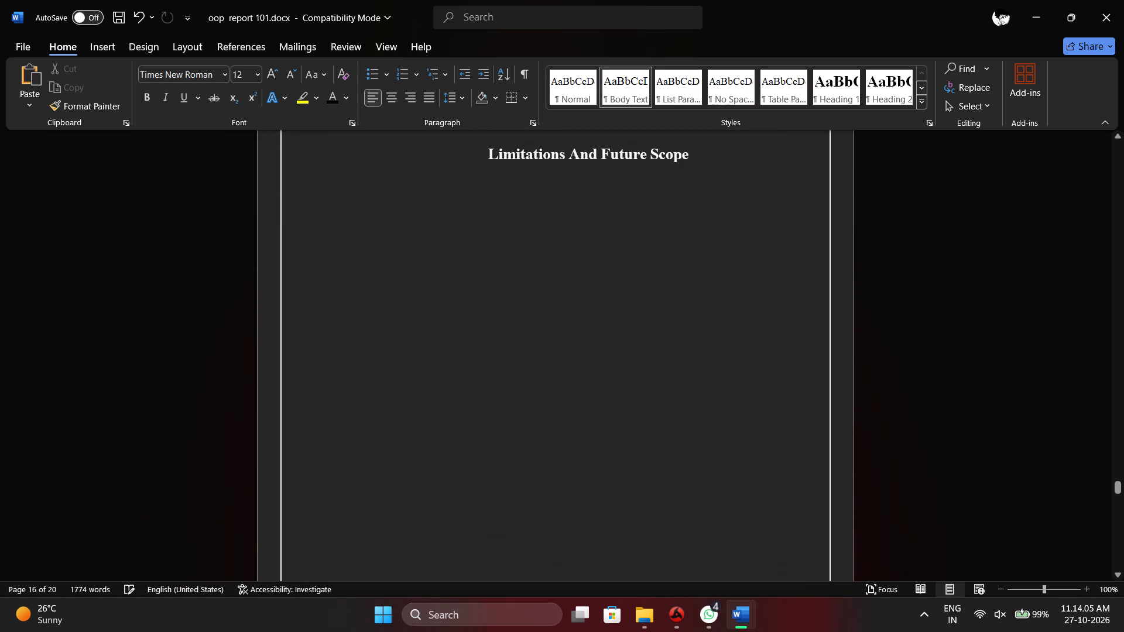
Paste the copied simulator limitations and future scope on a new line below the "Limitations And Future Scope" heading.
{"action": "key", "text": "Return"}
{"action": "key", "text": "ctrl+v"}
Left-align the pasted "1. Limitations" and "2. Future Scope" subheadings, keeping their content expanded.
{"action": "left_click", "coordinate": [513, 190]}
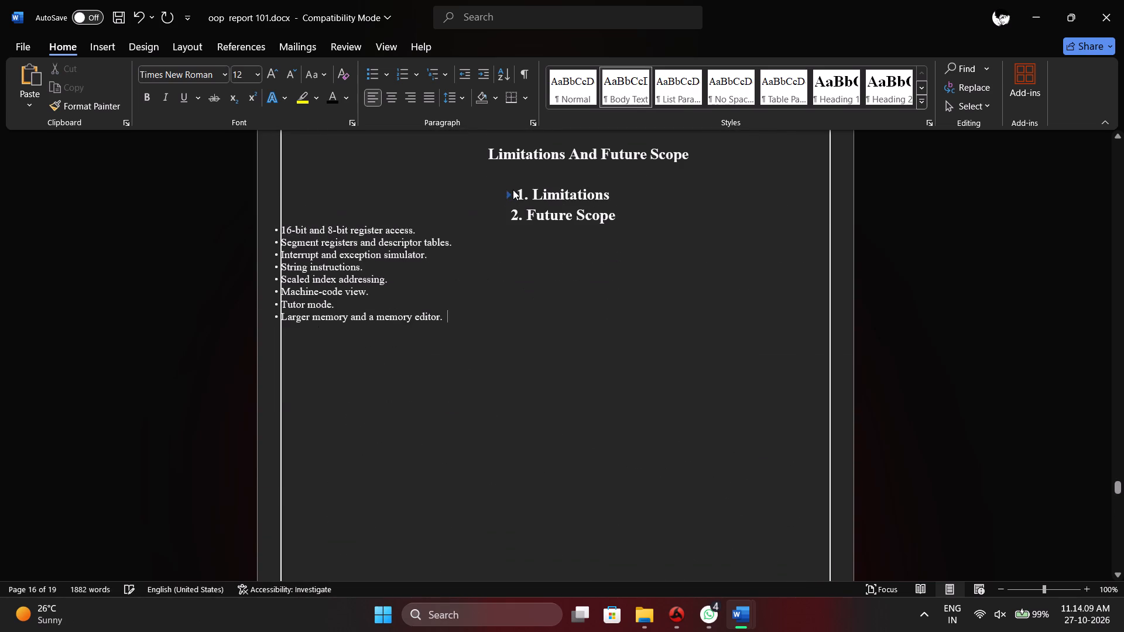
{"action": "left_click", "coordinate": [513, 190]}
{"action": "left_click", "coordinate": [503, 194]}
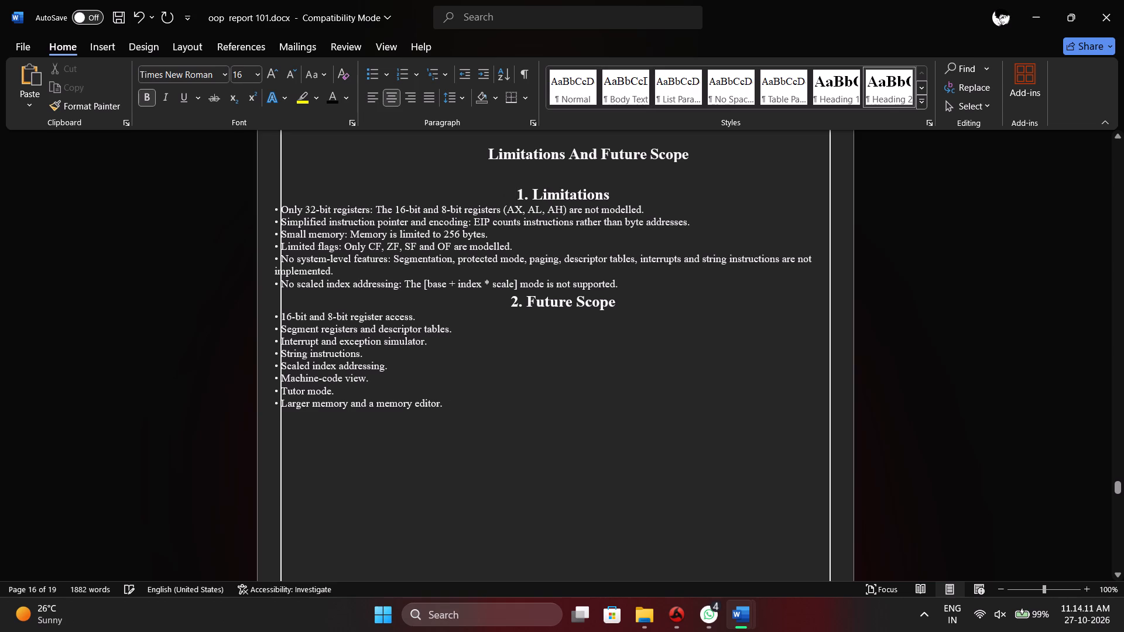
{"action": "key", "text": "BackSpace"}
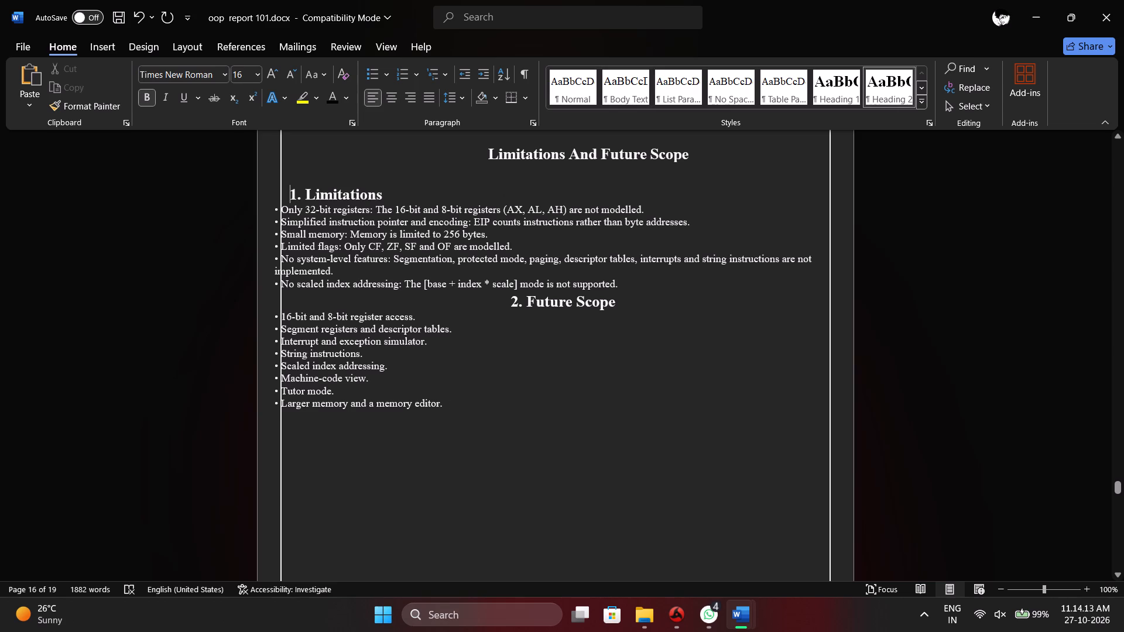
{"action": "left_click", "coordinate": [509, 307]}
{"action": "left_click", "coordinate": [491, 307]}
{"action": "key", "text": "BackSpace"}
Increase the left indent of all the pasted limitations and future scope text so it starts inside the page border.
{"action": "left_click_drag", "start_coordinate": [289, 190], "coordinate": [291, 190]}
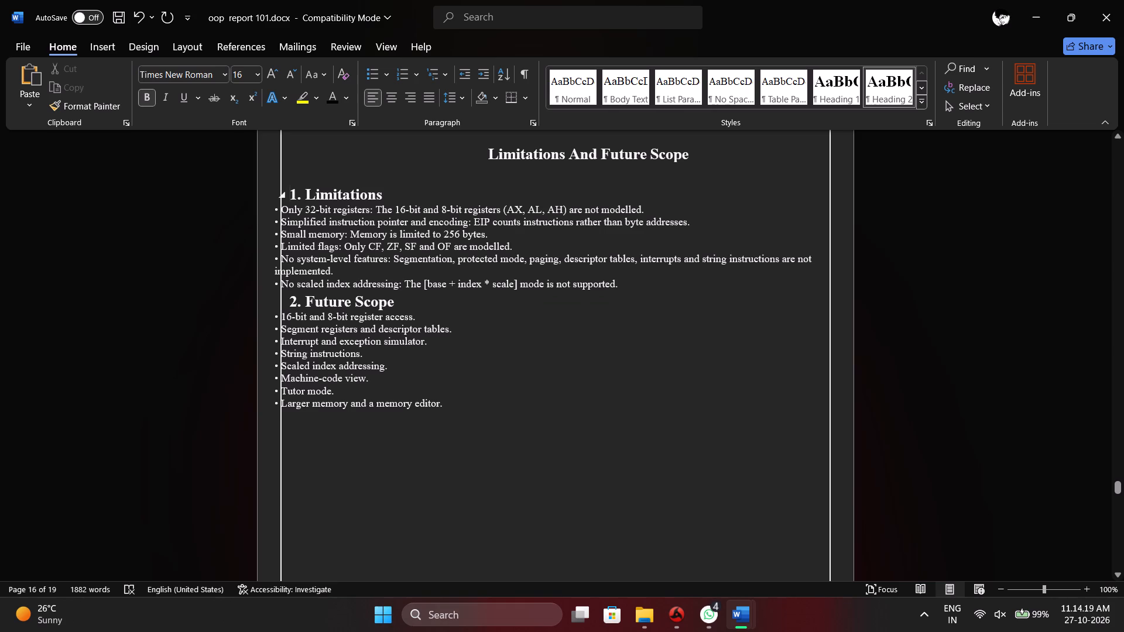
{"action": "left_click_drag", "start_coordinate": [291, 190], "coordinate": [471, 419]}
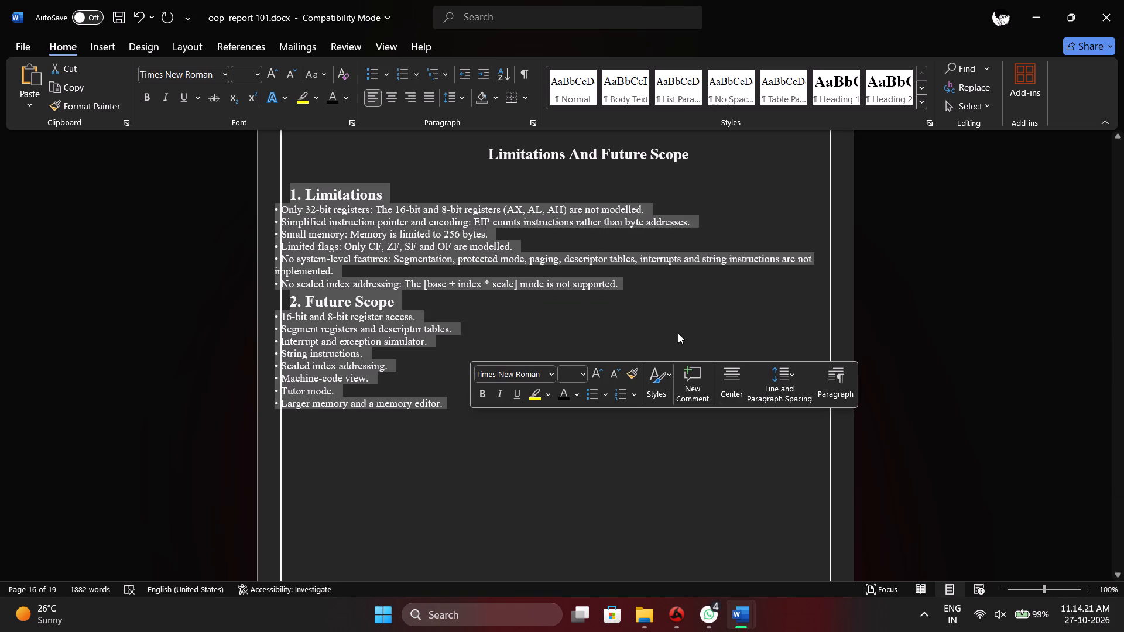
{"action": "double_click", "coordinate": [482, 71]}
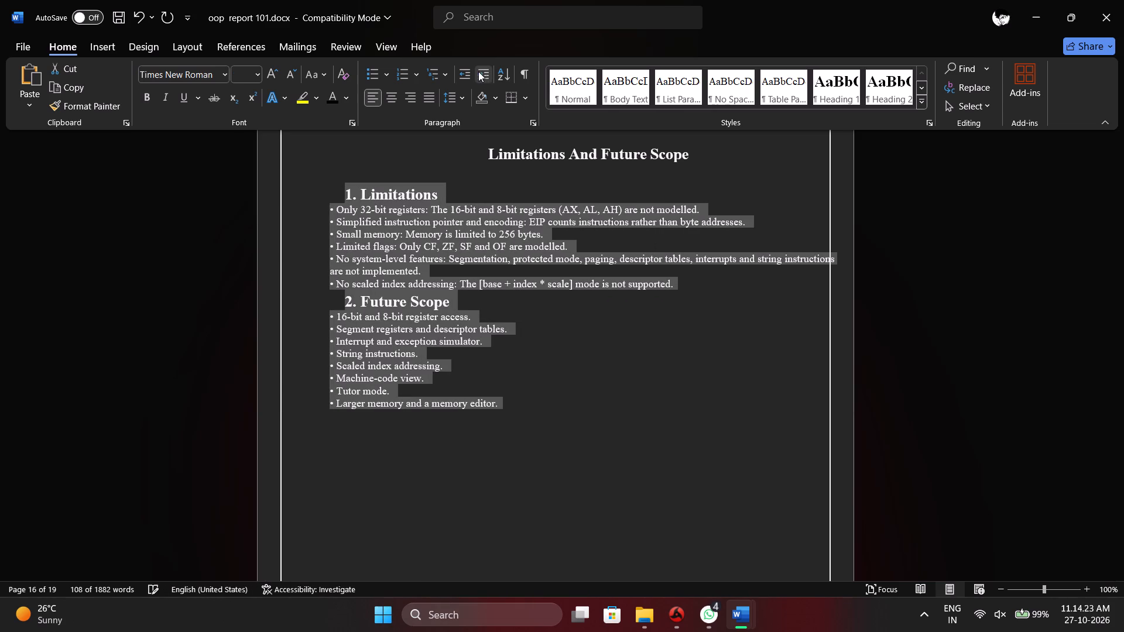
{"action": "left_click", "coordinate": [454, 71]}
{"action": "left_click", "coordinate": [459, 68]}
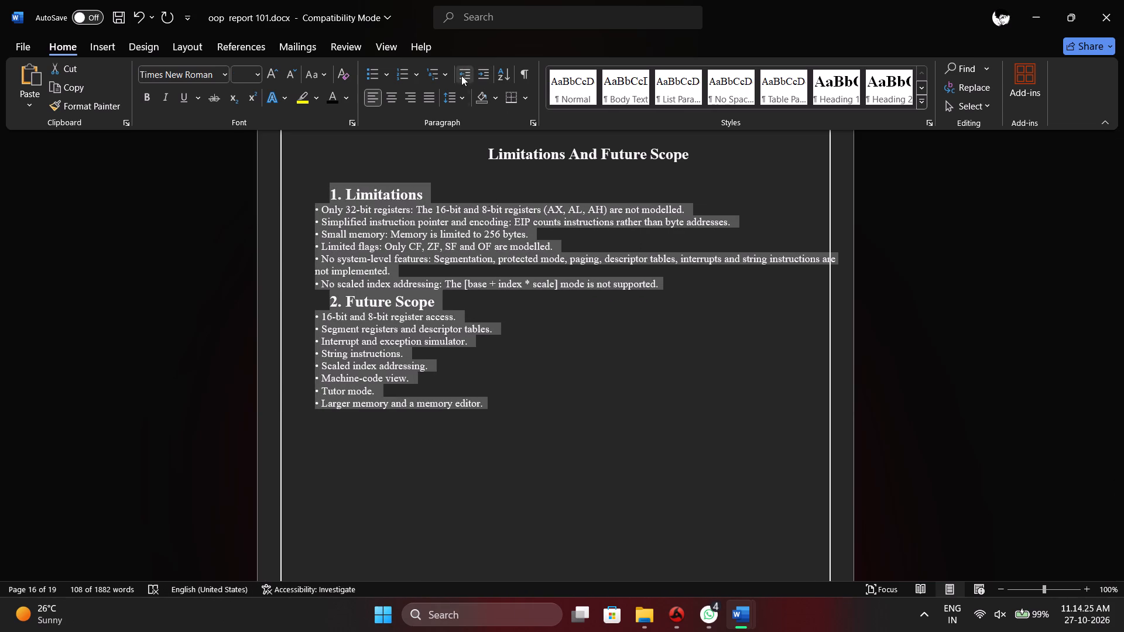
{"action": "left_click", "coordinate": [505, 304]}
Insert a blank line between the last Limitations bullet and the "2. Future Scope" subheading.
{"action": "left_click_drag", "start_coordinate": [314, 208], "coordinate": [636, 279]}
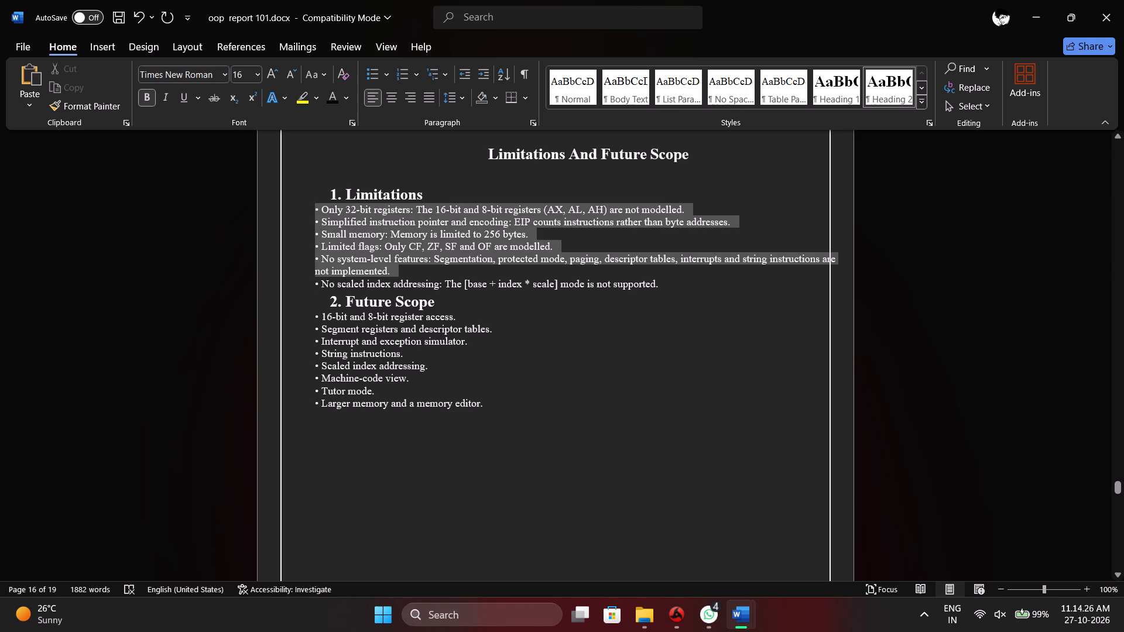
{"action": "left_click_drag", "start_coordinate": [636, 279], "coordinate": [681, 279]}
{"action": "left_click", "coordinate": [664, 403]}
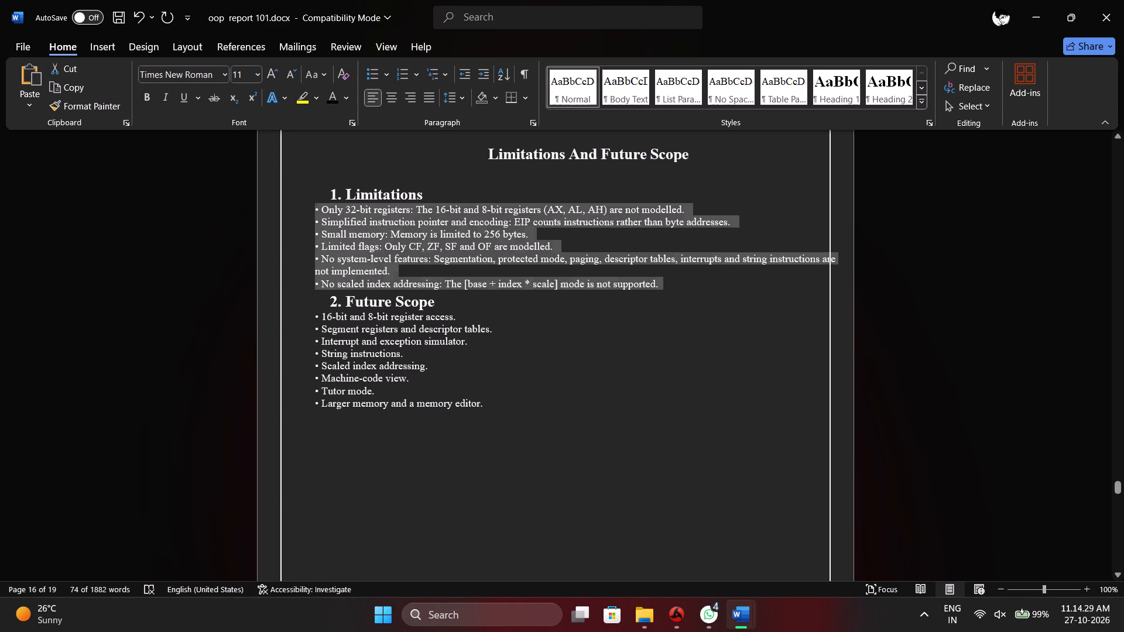
{"action": "scroll", "coordinate": [429, 397], "scroll_direction": "up", "scroll_amount": 2}
{"action": "left_click", "coordinate": [670, 370]}
{"action": "left_click", "coordinate": [666, 341]}
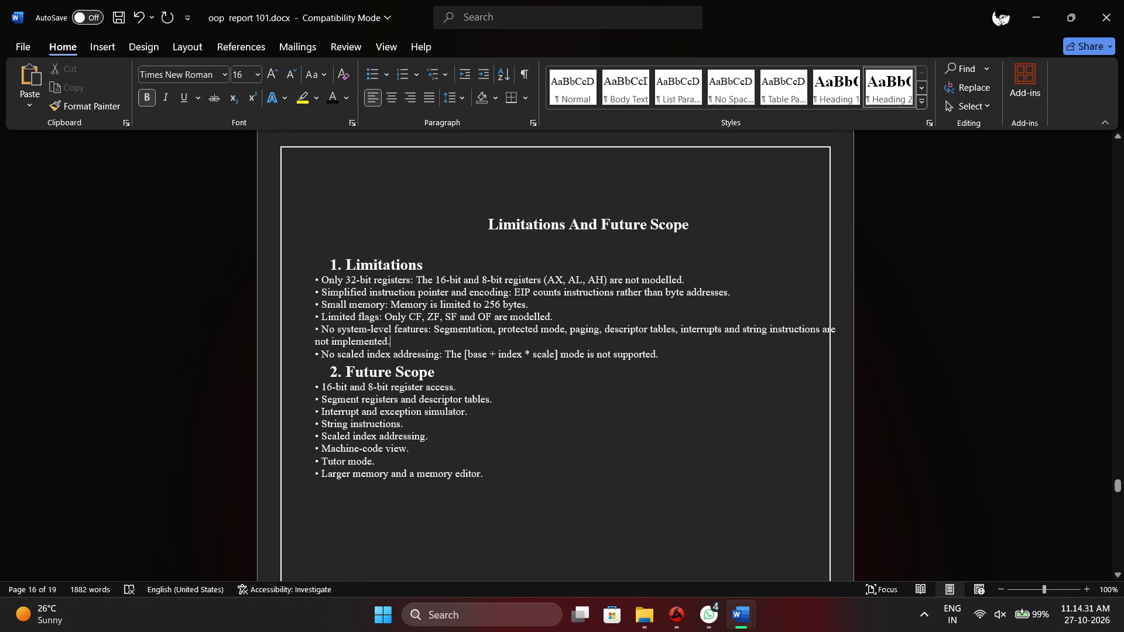
{"action": "left_click", "coordinate": [669, 358]}
{"action": "key", "text": "Return"}
{"action": "scroll", "coordinate": [492, 423], "scroll_direction": "up", "scroll_amount": 1}
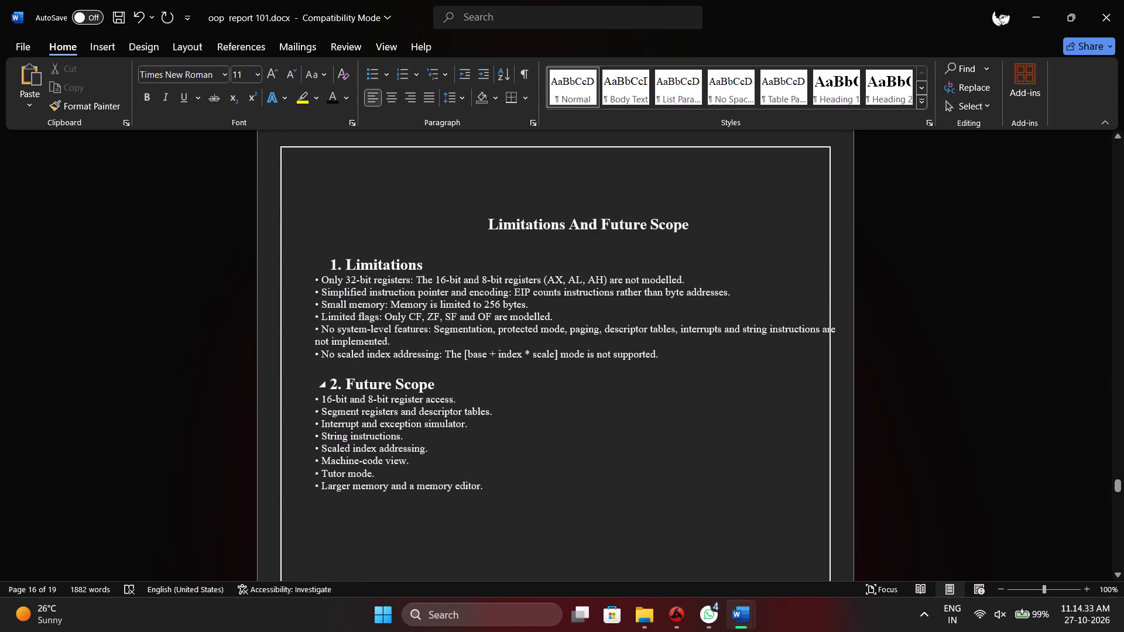
{"action": "scroll", "coordinate": [492, 423], "scroll_direction": "up", "scroll_amount": 1}
Switch to 80386_Simulator_Report_OOP_Format and copy both paragraphs below its "Conclusion" heading.
{"action": "scroll", "coordinate": [492, 423], "scroll_direction": "down", "scroll_amount": 13}
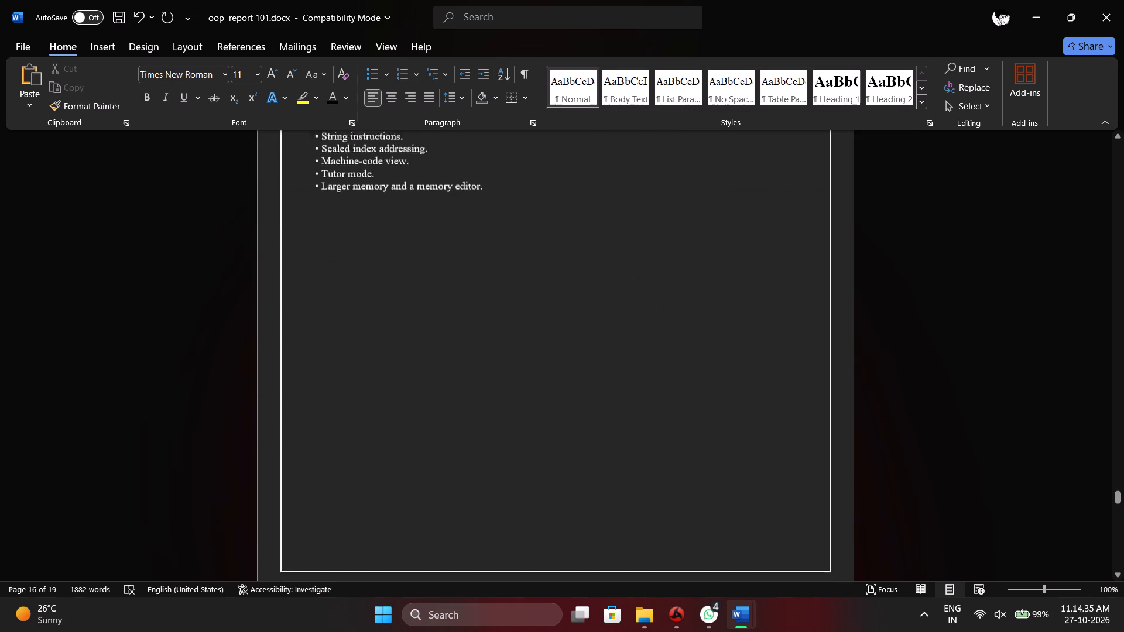
{"action": "scroll", "coordinate": [486, 414], "scroll_direction": "down", "scroll_amount": 8}
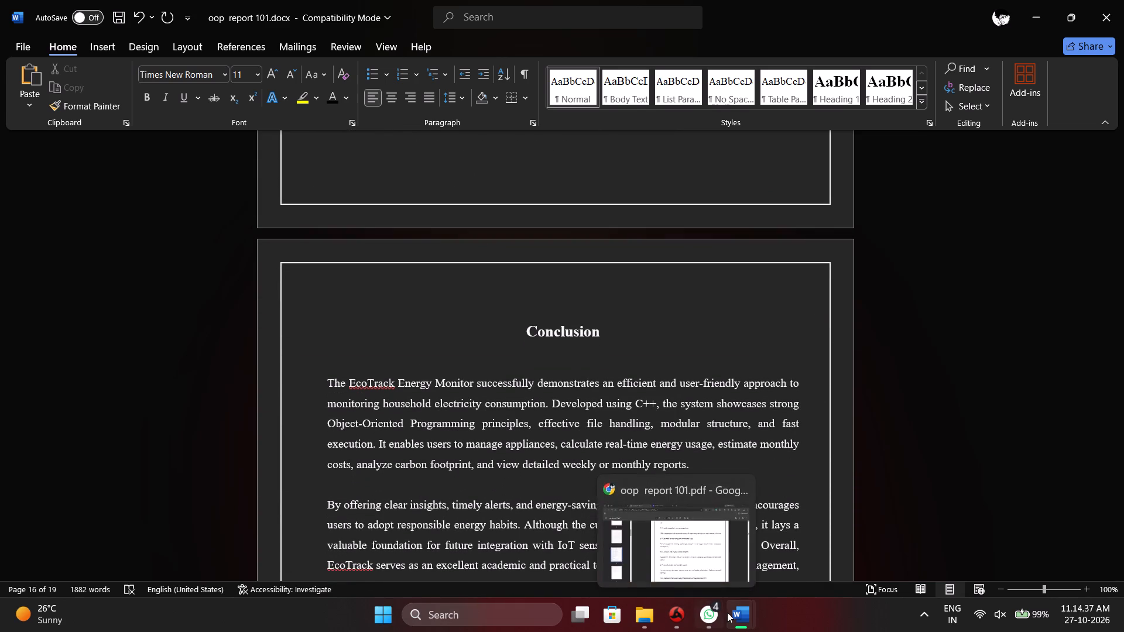
{"action": "left_click", "coordinate": [803, 581]}
{"action": "scroll", "coordinate": [424, 366], "scroll_direction": "down", "scroll_amount": 3}
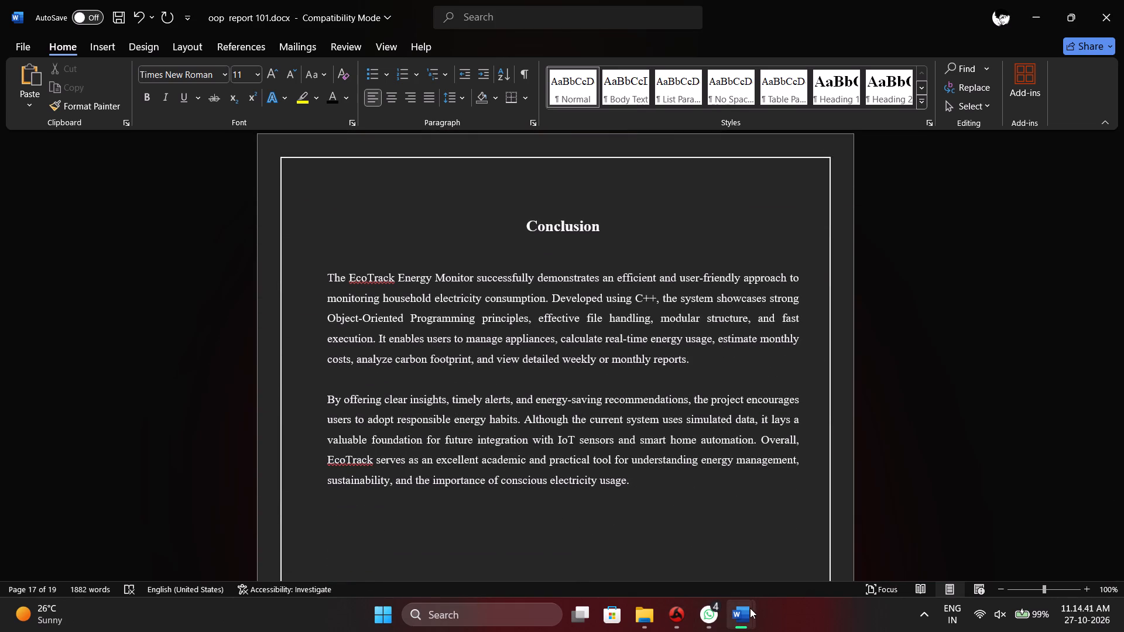
{"action": "left_click", "coordinate": [669, 554]}
{"action": "scroll", "coordinate": [447, 420], "scroll_direction": "up", "scroll_amount": 4}
{"action": "scroll", "coordinate": [444, 383], "scroll_direction": "down", "scroll_amount": 13}
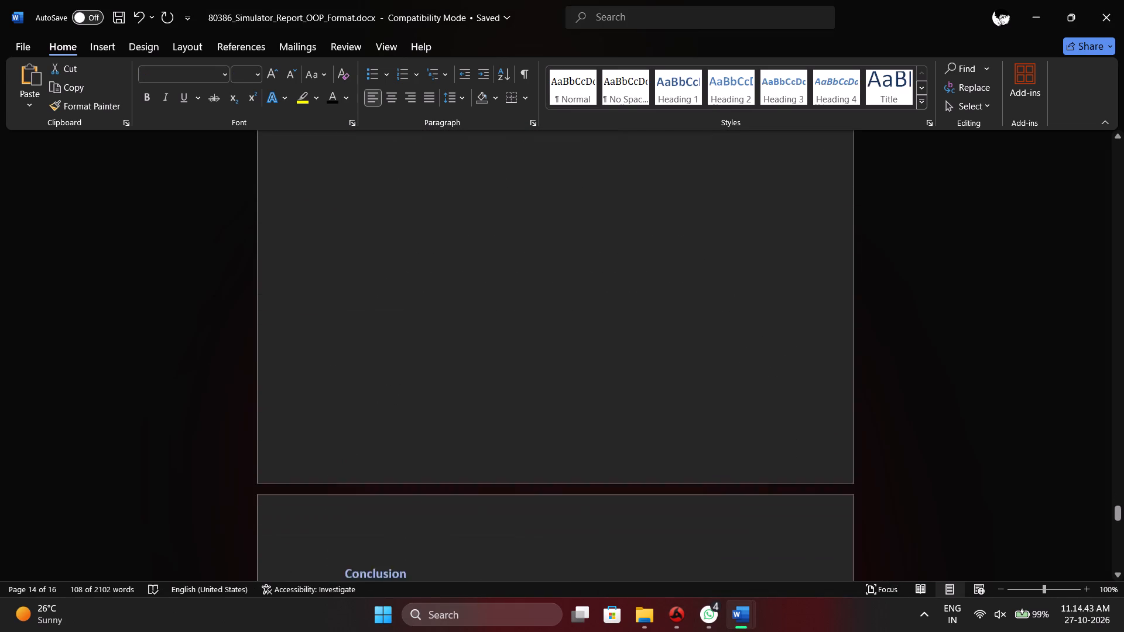
{"action": "scroll", "coordinate": [444, 382], "scroll_direction": "down", "scroll_amount": 8}
{"action": "scroll", "coordinate": [440, 382], "scroll_direction": "up", "scroll_amount": 2}
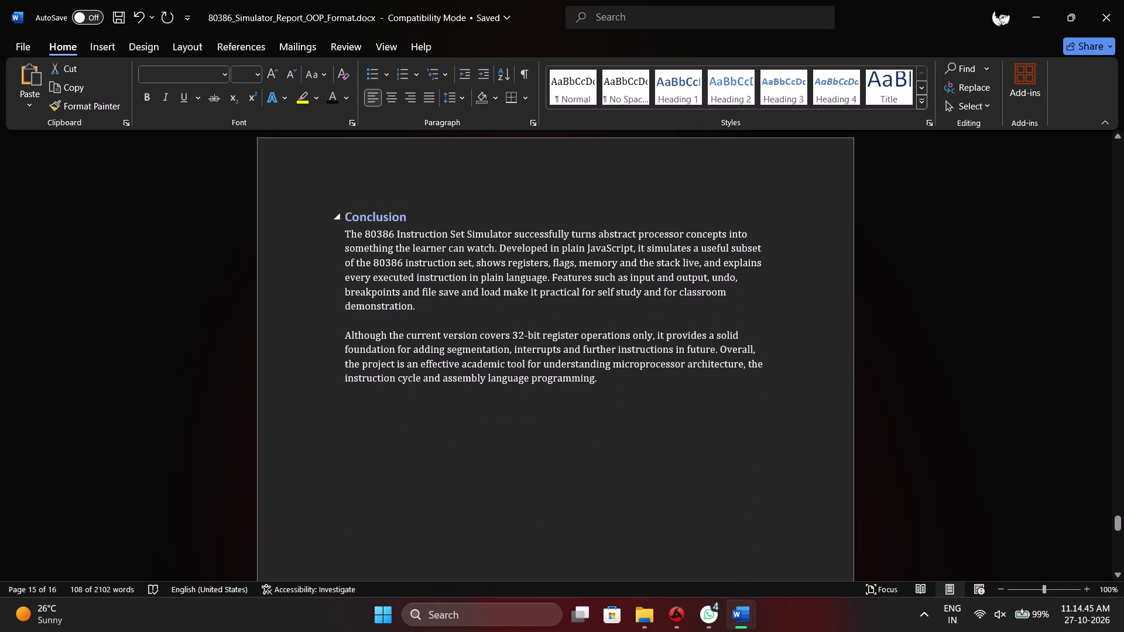
{"action": "left_click_drag", "start_coordinate": [345, 230], "coordinate": [654, 382]}
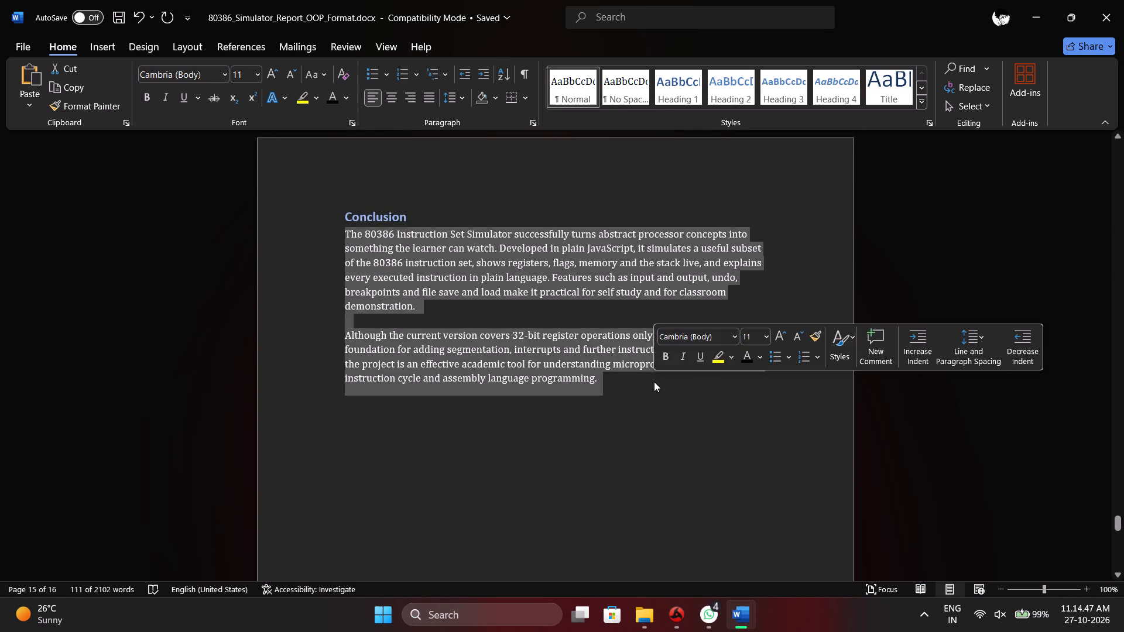
{"action": "key", "text": "ctrl+c"}
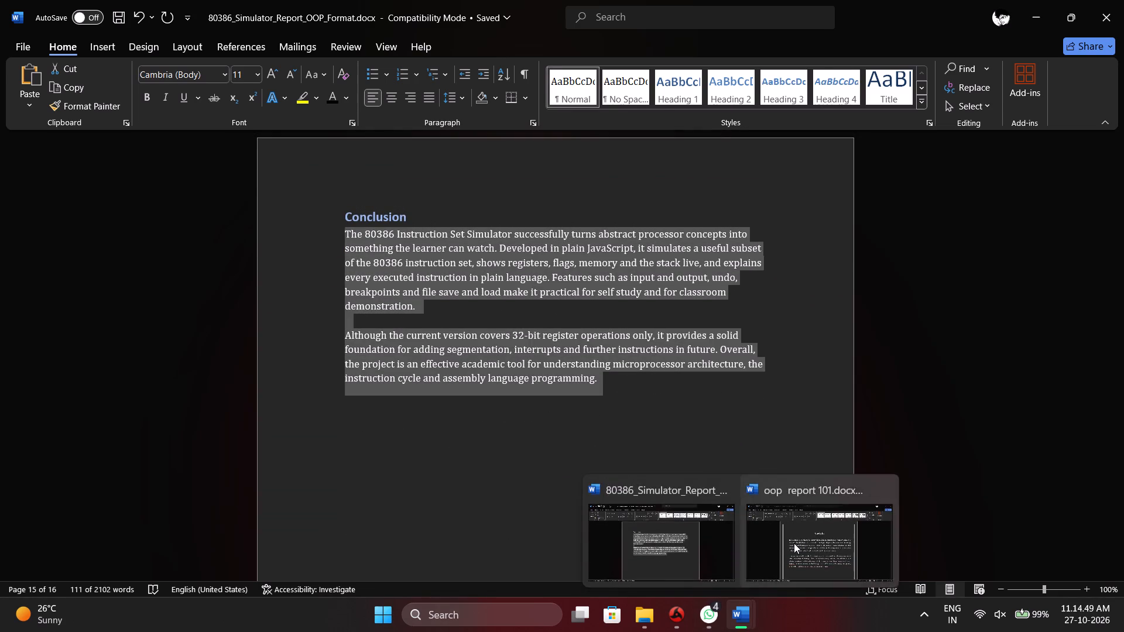
Switch back to oop report 101 and replace the two EcoTrack paragraphs below "Conclusion" with the copied simulator conclusion.
{"action": "left_click", "coordinate": [797, 541]}
{"action": "left_click_drag", "start_coordinate": [327, 273], "coordinate": [633, 470]}
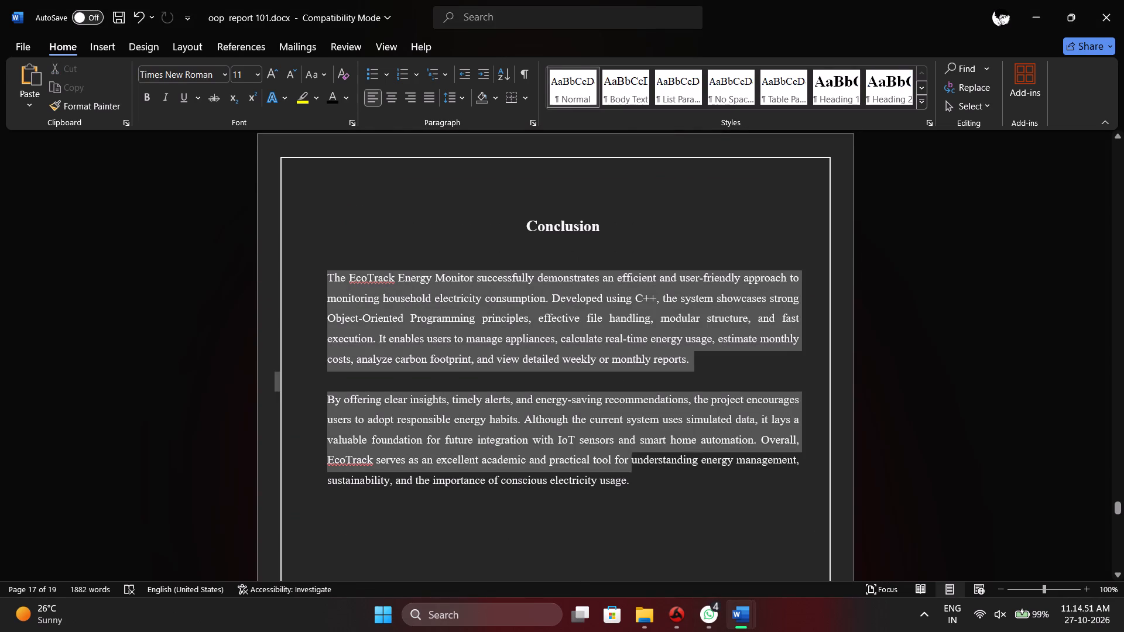
{"action": "left_click_drag", "start_coordinate": [633, 470], "coordinate": [639, 483]}
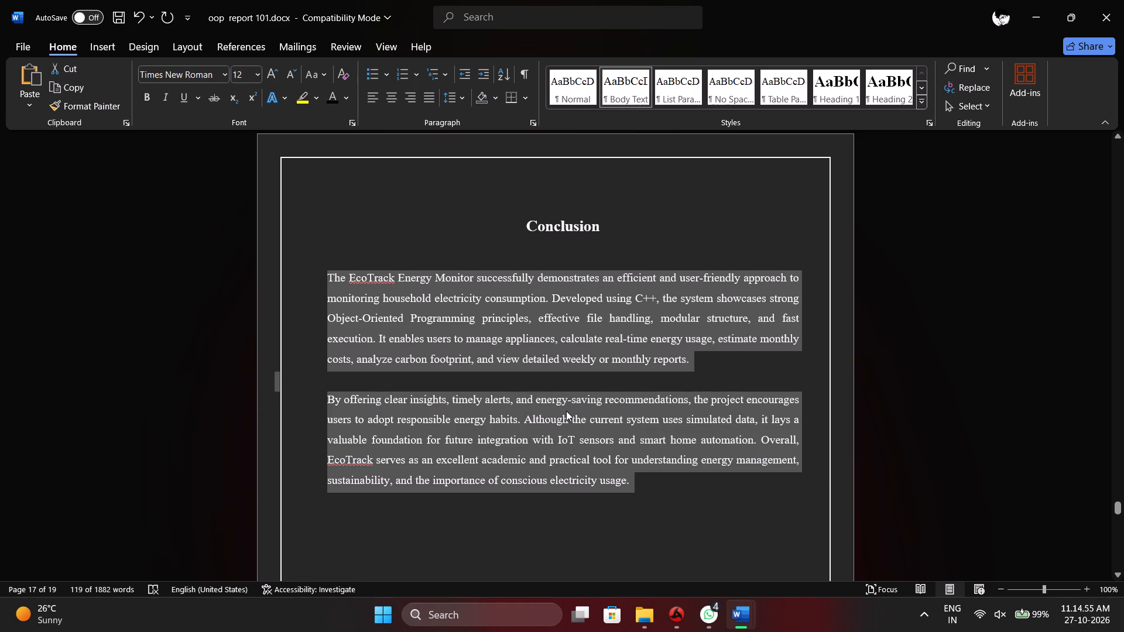
{"action": "key", "text": "ctrl+v"}
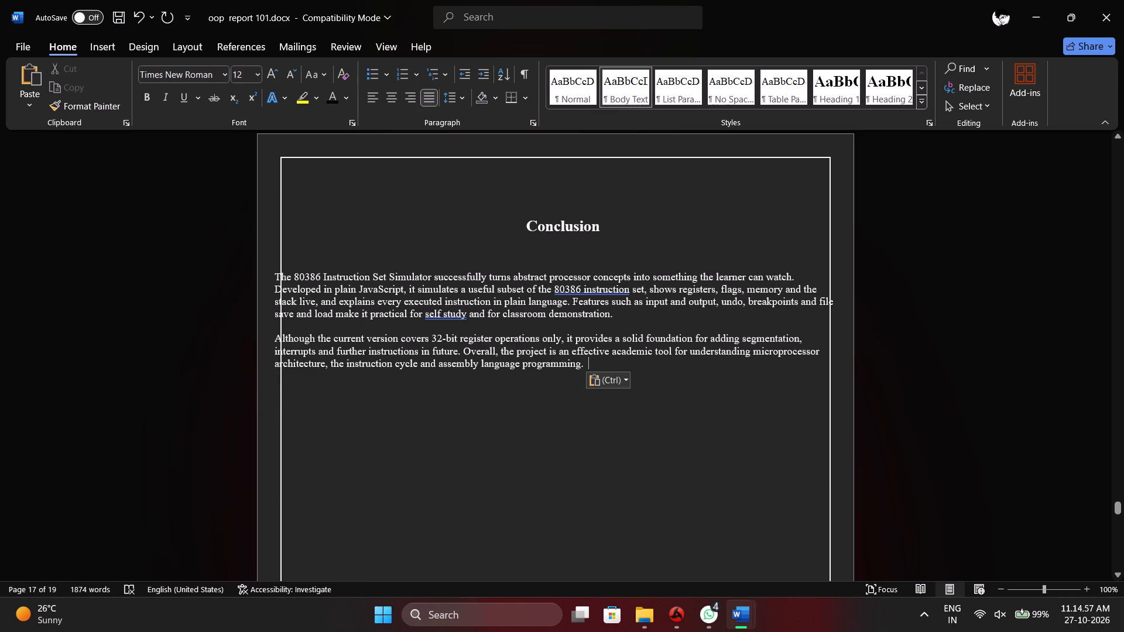
Set the font size of the pasted Conclusion paragraphs to 12.
{"action": "left_click_drag", "start_coordinate": [275, 271], "coordinate": [606, 368]}
{"action": "left_click", "coordinate": [700, 315]}
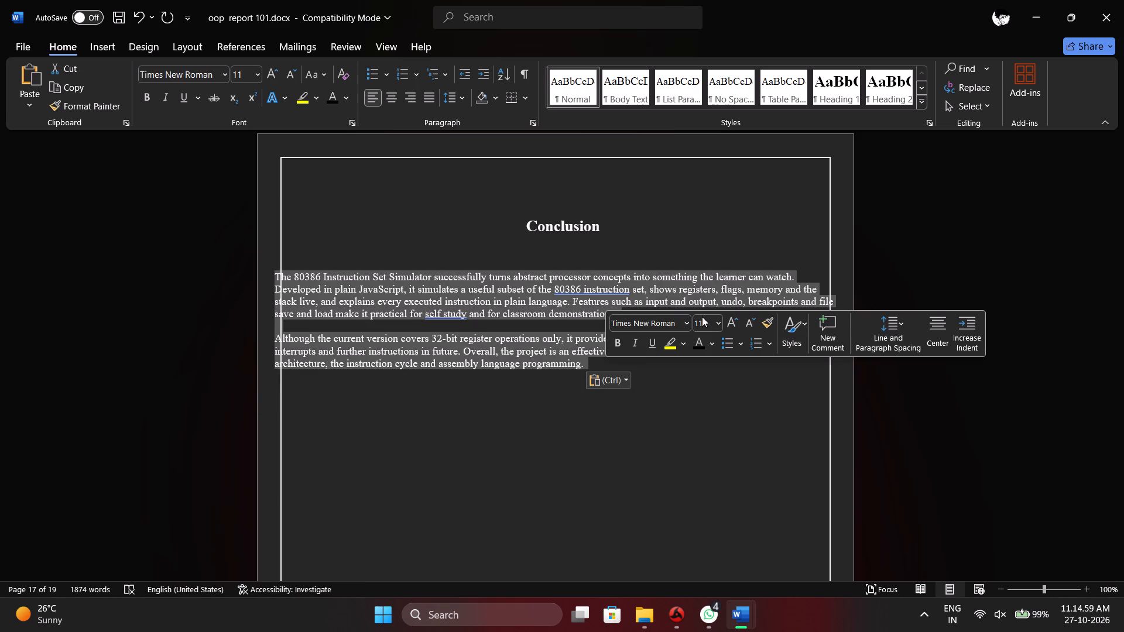
{"action": "left_click", "coordinate": [702, 321]}
{"action": "type", "text": "12"}
{"action": "key", "text": "Return"}
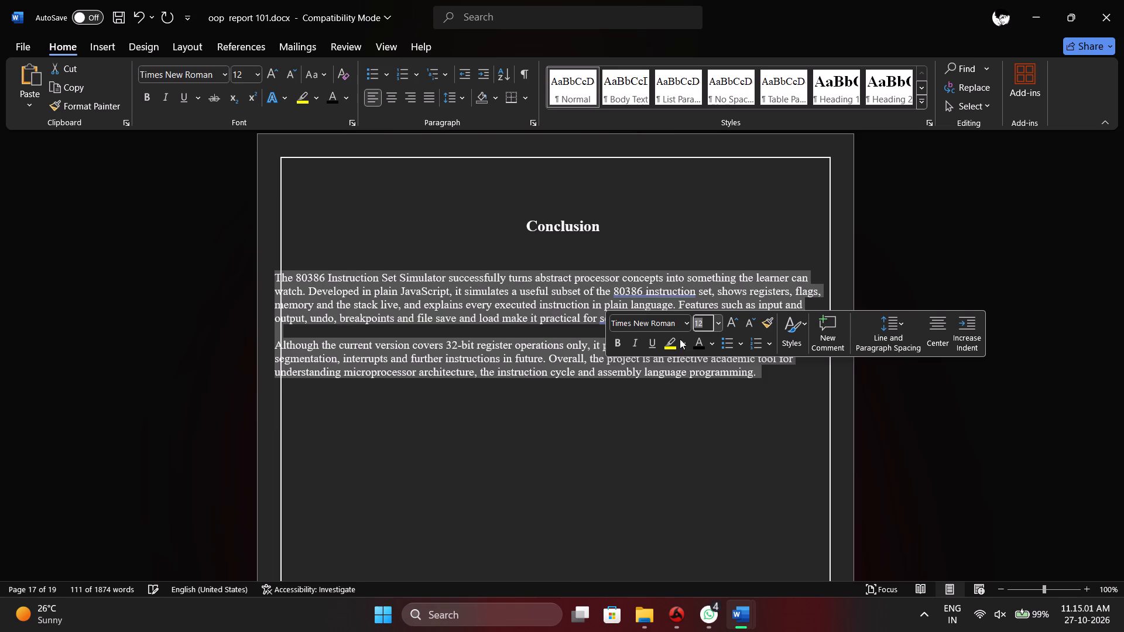
{"action": "left_click", "coordinate": [564, 395]}
Set the line spacing of both Conclusion paragraphs to 1.15, keeping them left-aligned.
{"action": "left_click_drag", "start_coordinate": [272, 276], "coordinate": [530, 359]}
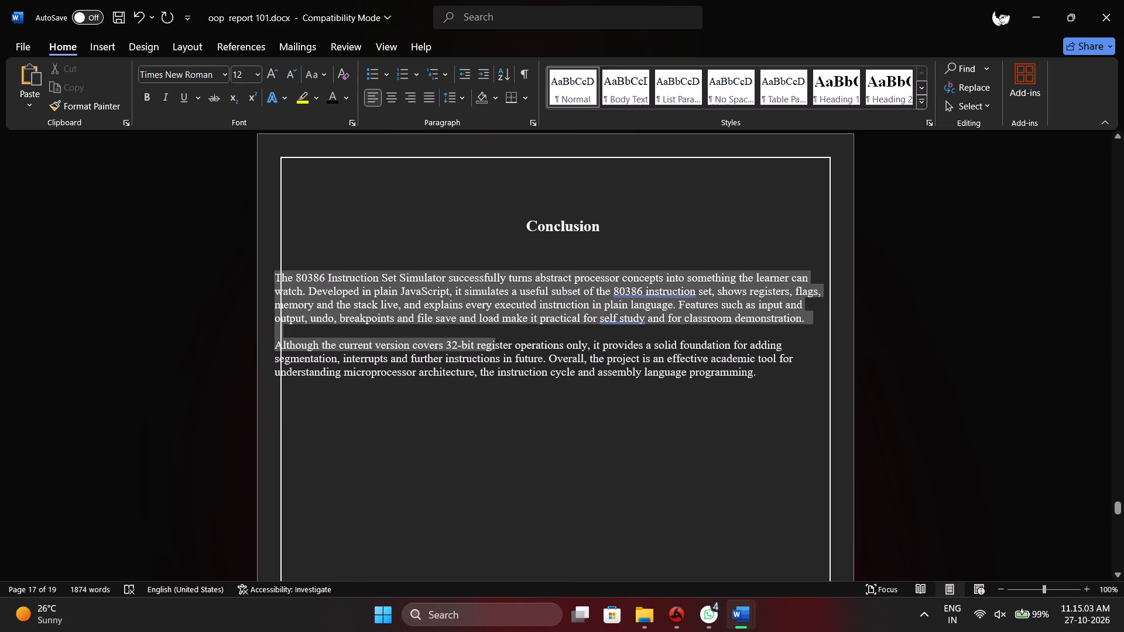
{"action": "left_click_drag", "start_coordinate": [530, 359], "coordinate": [758, 407]}
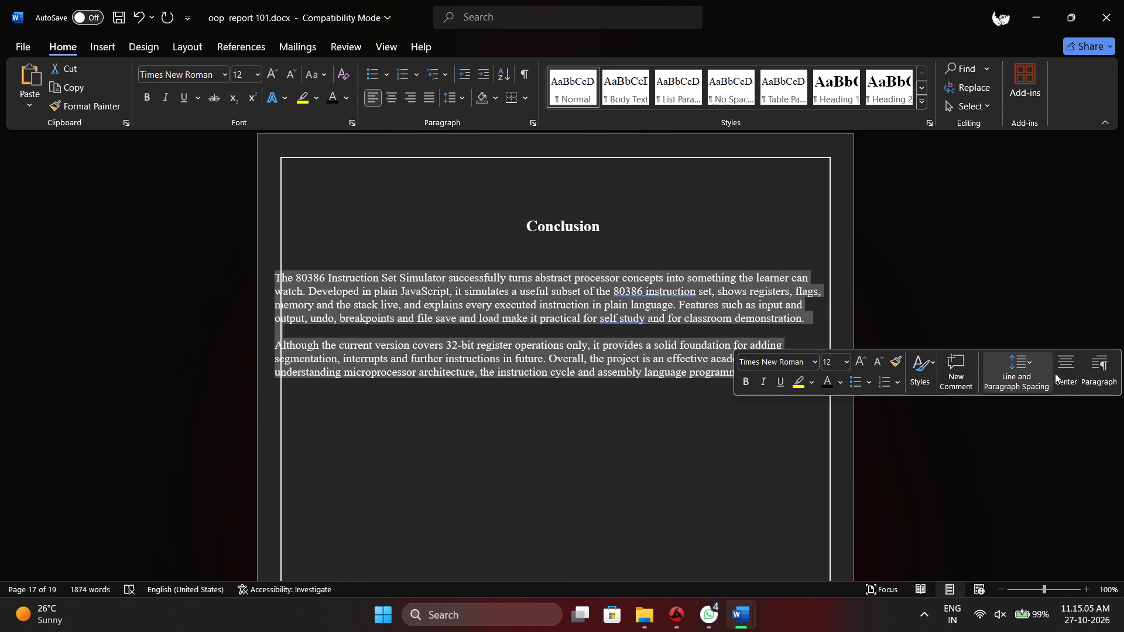
{"action": "left_click", "coordinate": [1015, 367]}
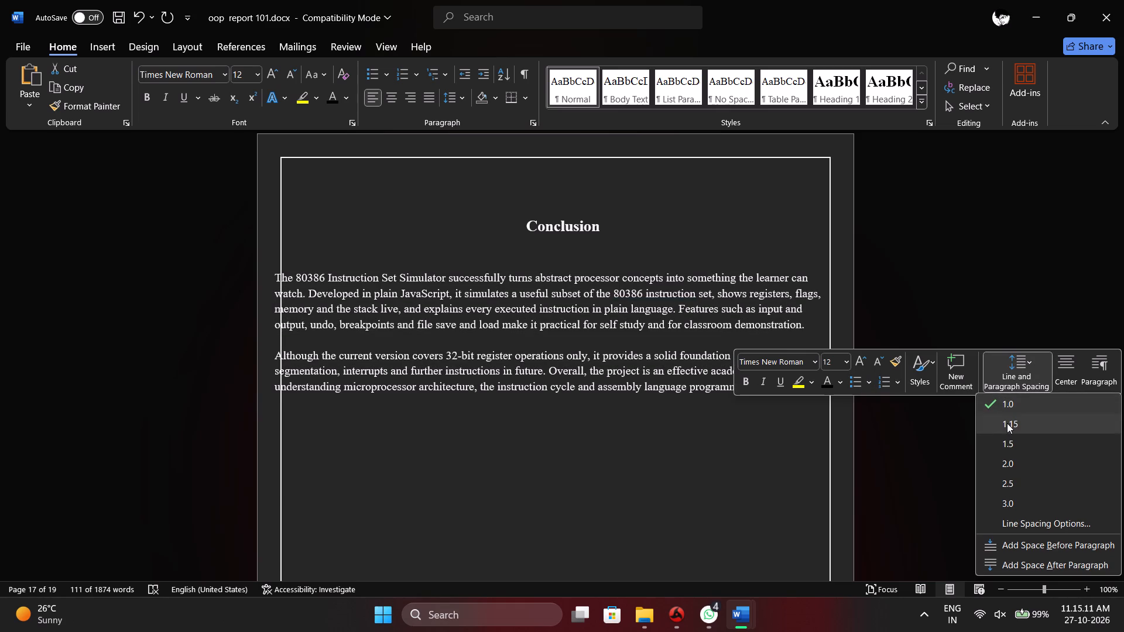
{"action": "left_click", "coordinate": [1007, 423]}
{"action": "left_click", "coordinate": [1069, 384]}
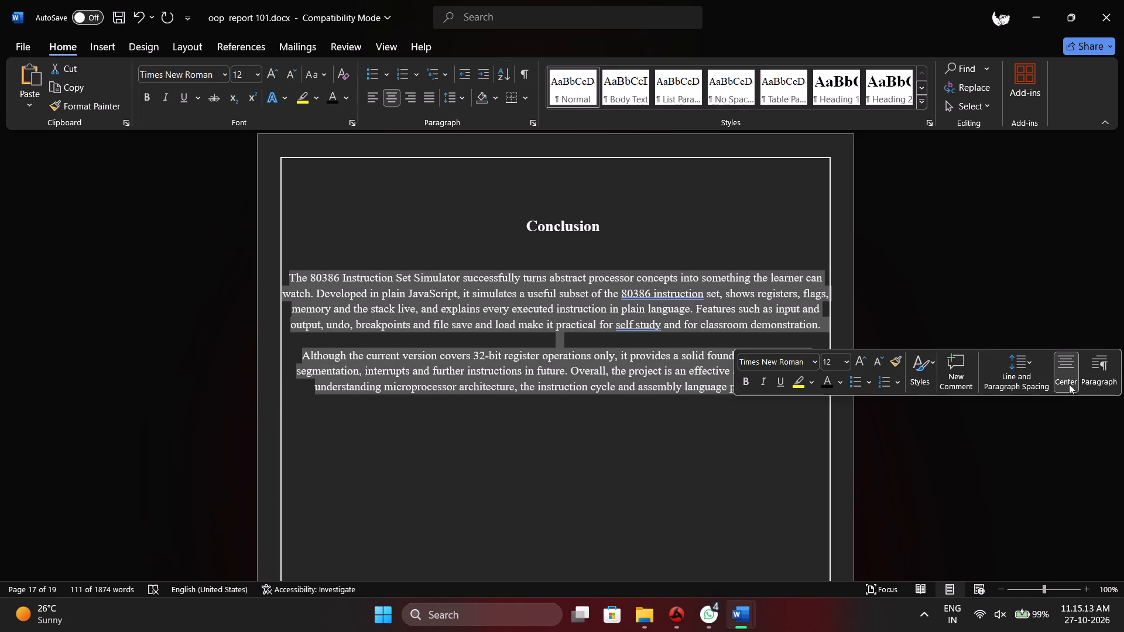
{"action": "left_click", "coordinate": [1069, 384]}
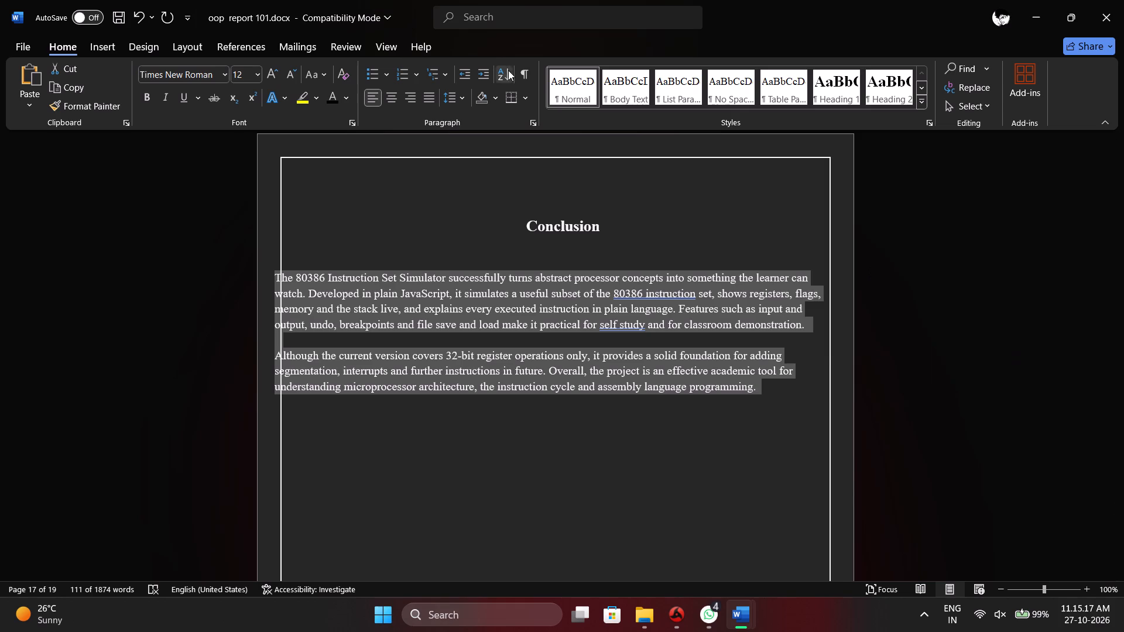
Increase the left indent of both Conclusion paragraphs by one level so they start inside the page border.
{"action": "left_click", "coordinate": [485, 77]}
{"action": "left_click", "coordinate": [403, 208]}
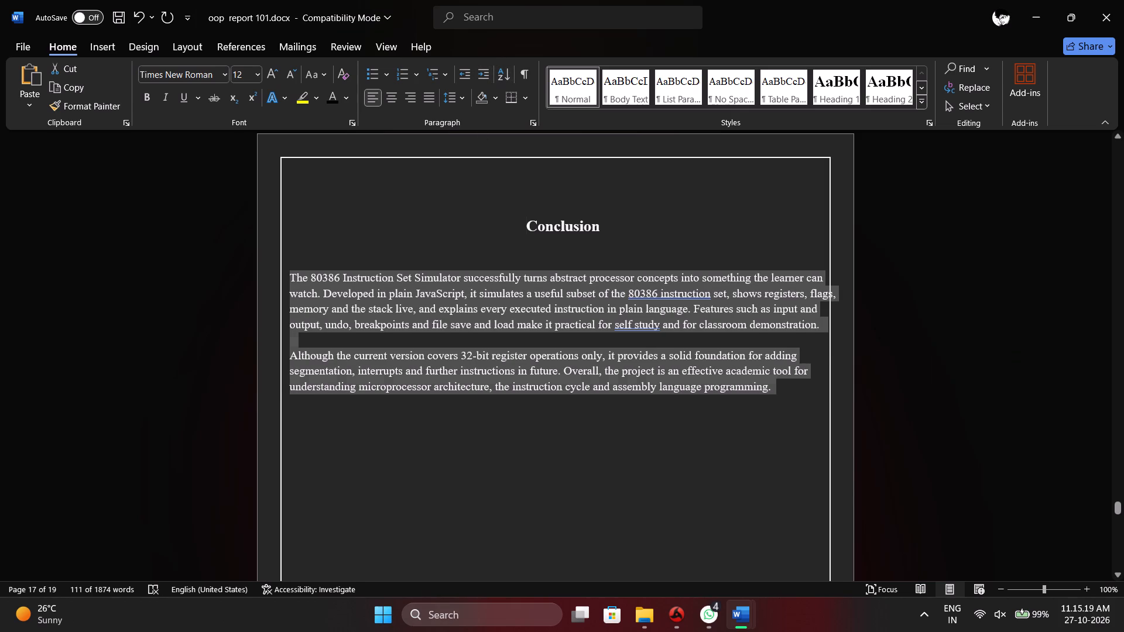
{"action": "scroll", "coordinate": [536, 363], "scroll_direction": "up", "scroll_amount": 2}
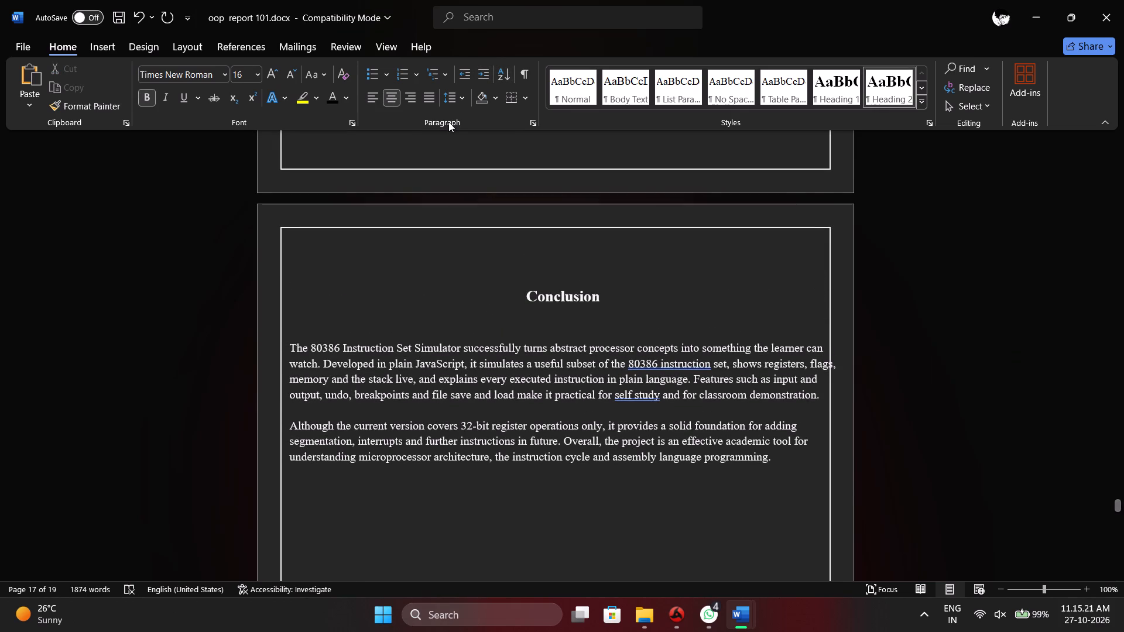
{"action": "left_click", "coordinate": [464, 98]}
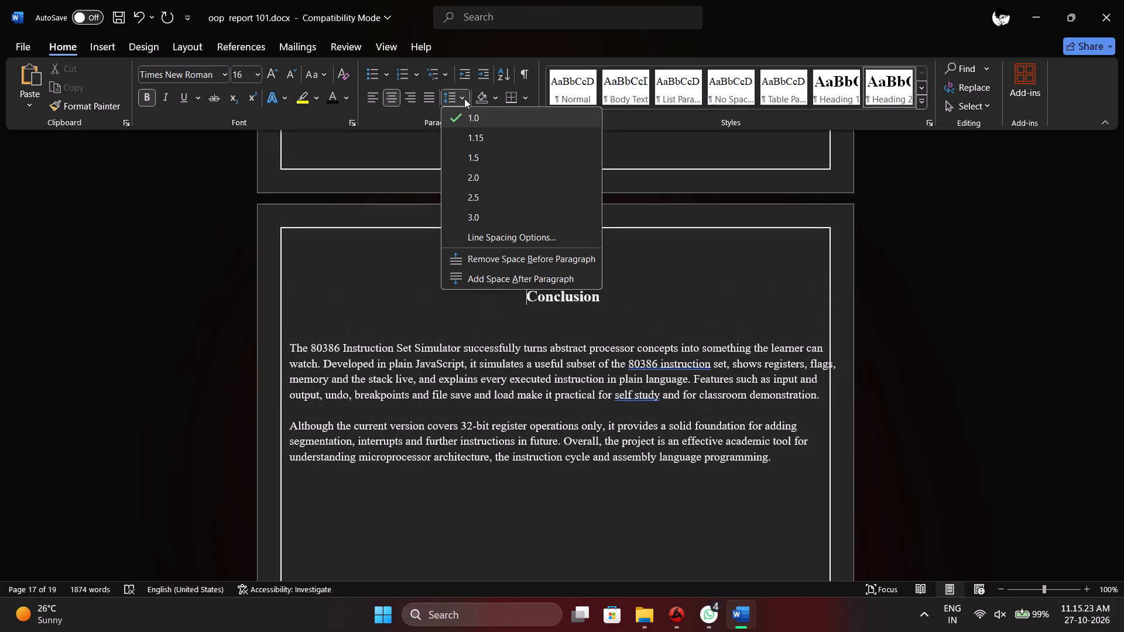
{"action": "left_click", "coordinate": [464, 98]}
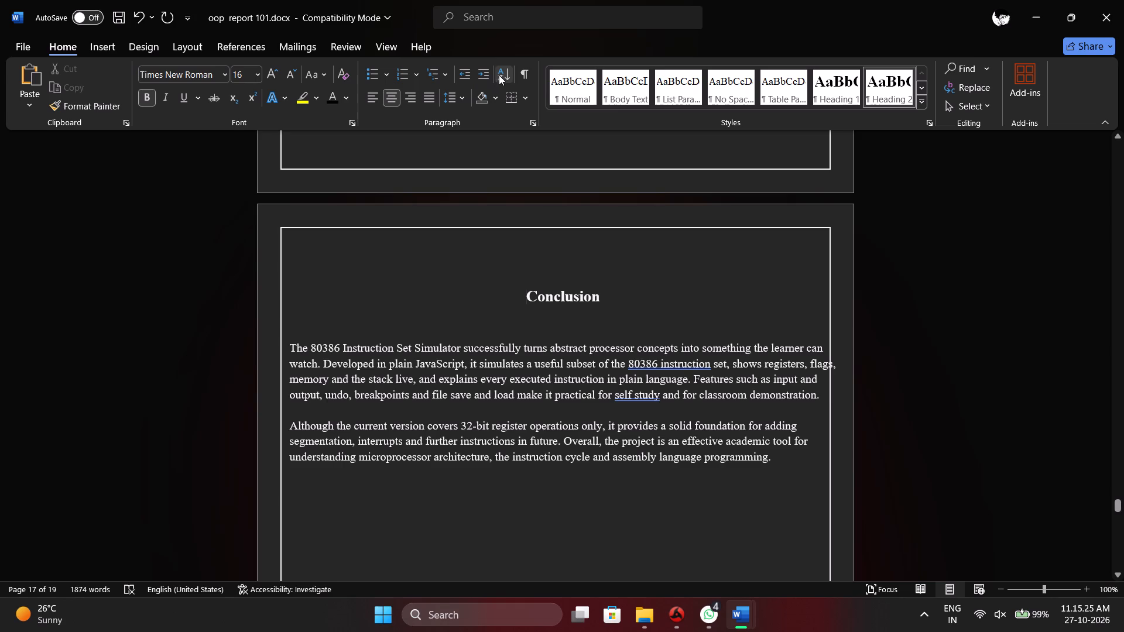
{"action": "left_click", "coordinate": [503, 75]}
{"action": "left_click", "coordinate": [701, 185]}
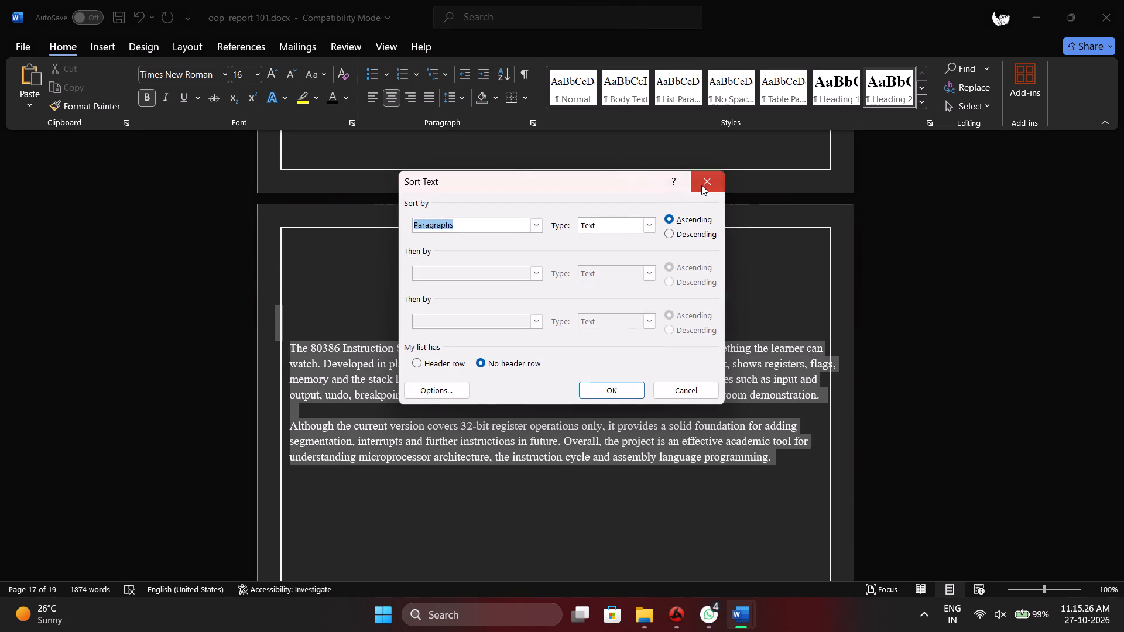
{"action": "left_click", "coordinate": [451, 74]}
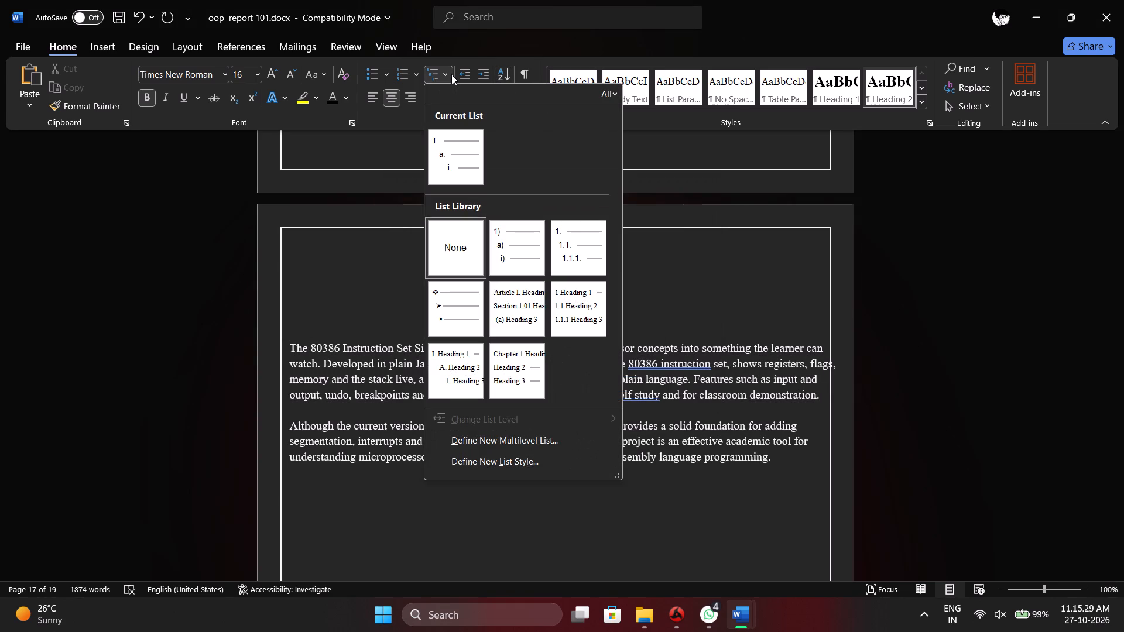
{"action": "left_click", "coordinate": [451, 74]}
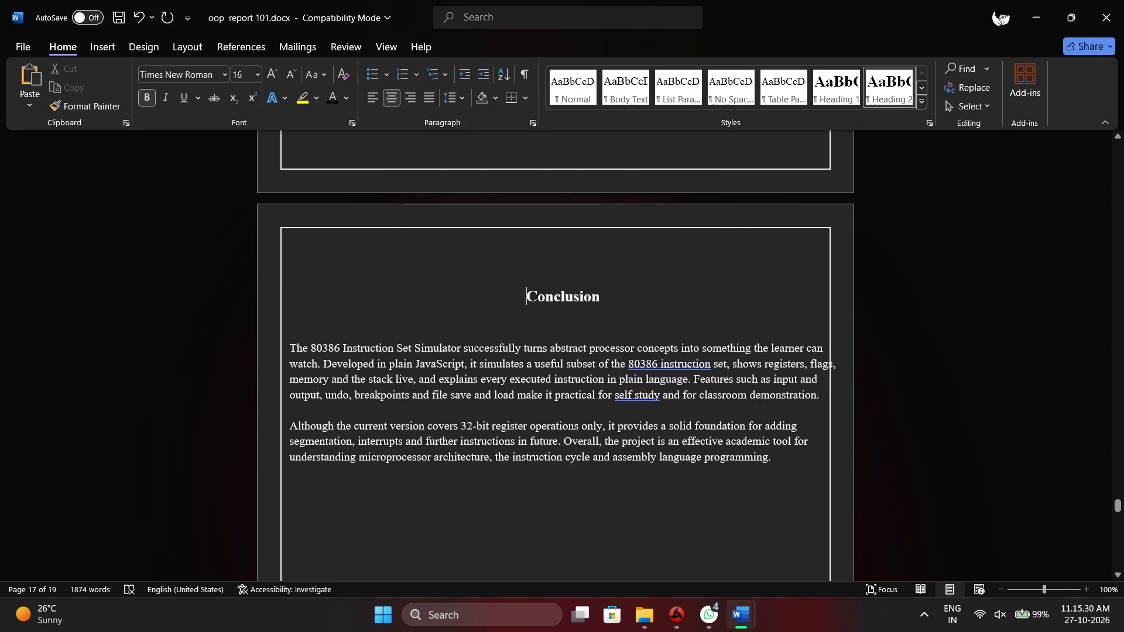
Look through the old C++ project references in oop report 101, from section 1 through the end of the document.
{"action": "left_click", "coordinate": [419, 342]}
{"action": "scroll", "coordinate": [419, 340], "scroll_direction": "up", "scroll_amount": 7}
{"action": "scroll", "coordinate": [419, 332], "scroll_direction": "down", "scroll_amount": 20}
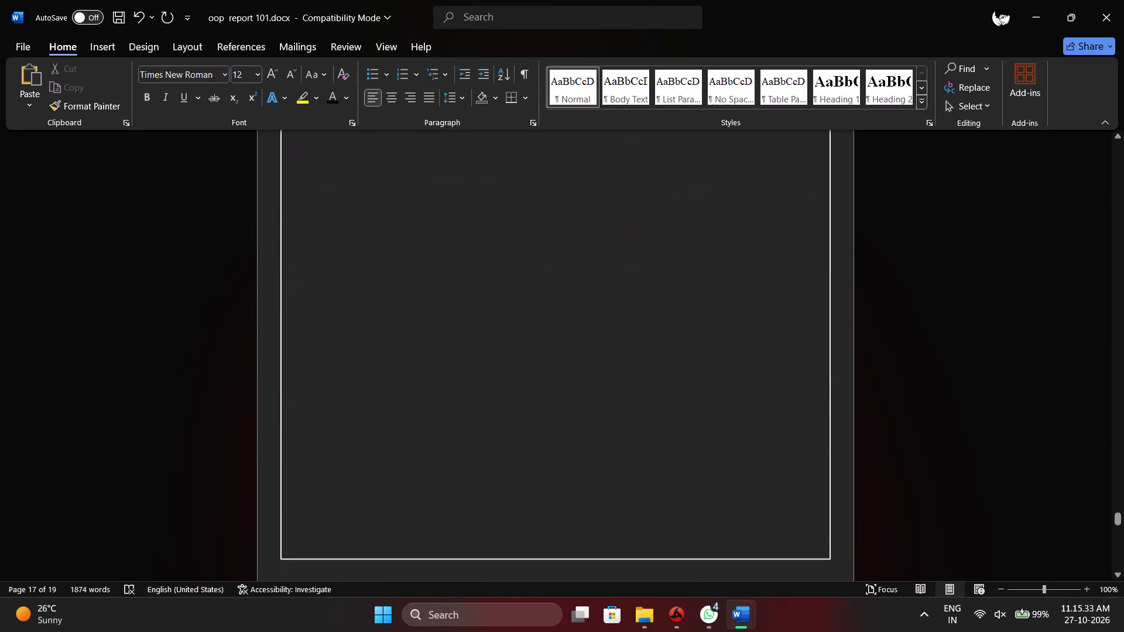
{"action": "scroll", "coordinate": [419, 321], "scroll_direction": "down", "scroll_amount": 12}
{"action": "scroll", "coordinate": [465, 263], "scroll_direction": "down", "scroll_amount": 3}
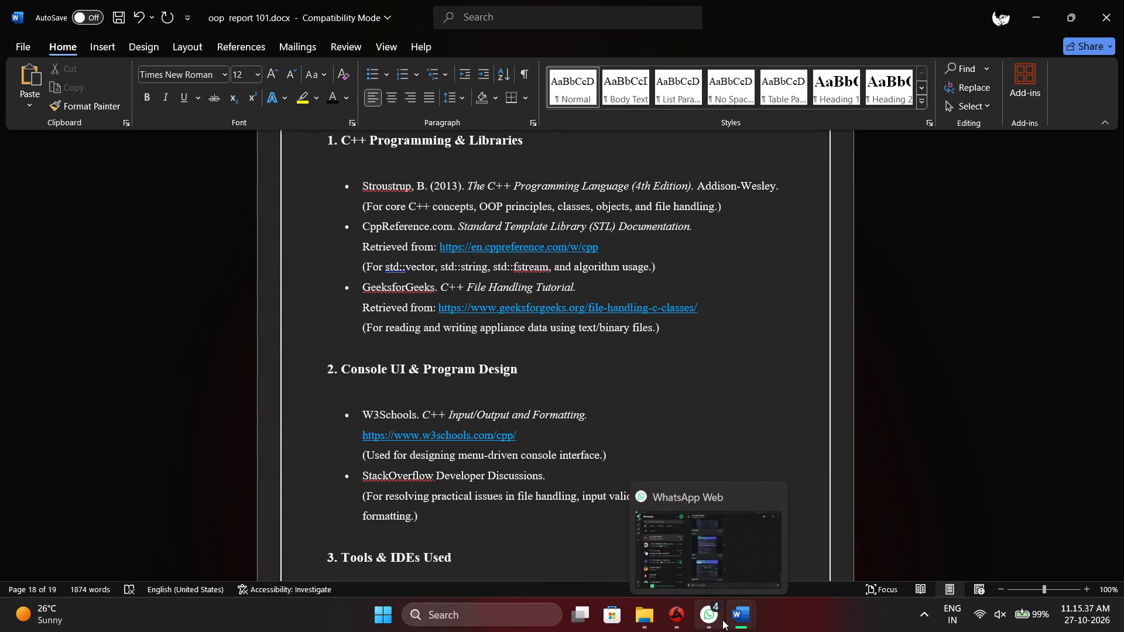
{"action": "left_click", "coordinate": [777, 571]}
{"action": "scroll", "coordinate": [592, 476], "scroll_direction": "down", "scroll_amount": 13}
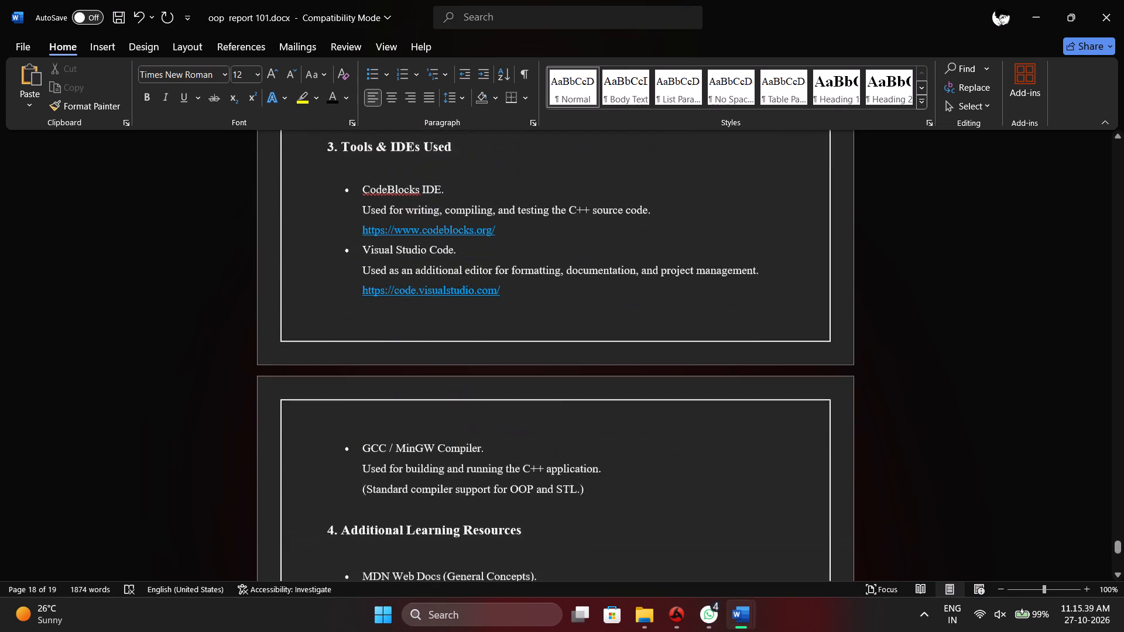
{"action": "scroll", "coordinate": [590, 458], "scroll_direction": "down", "scroll_amount": 15}
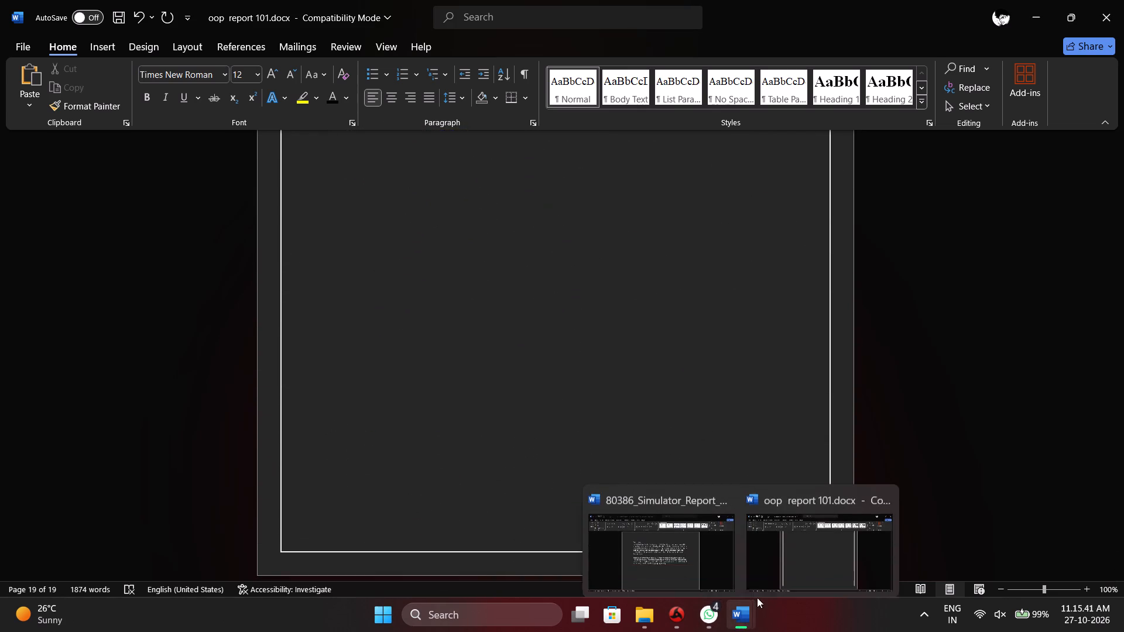
{"action": "left_click", "coordinate": [789, 545]}
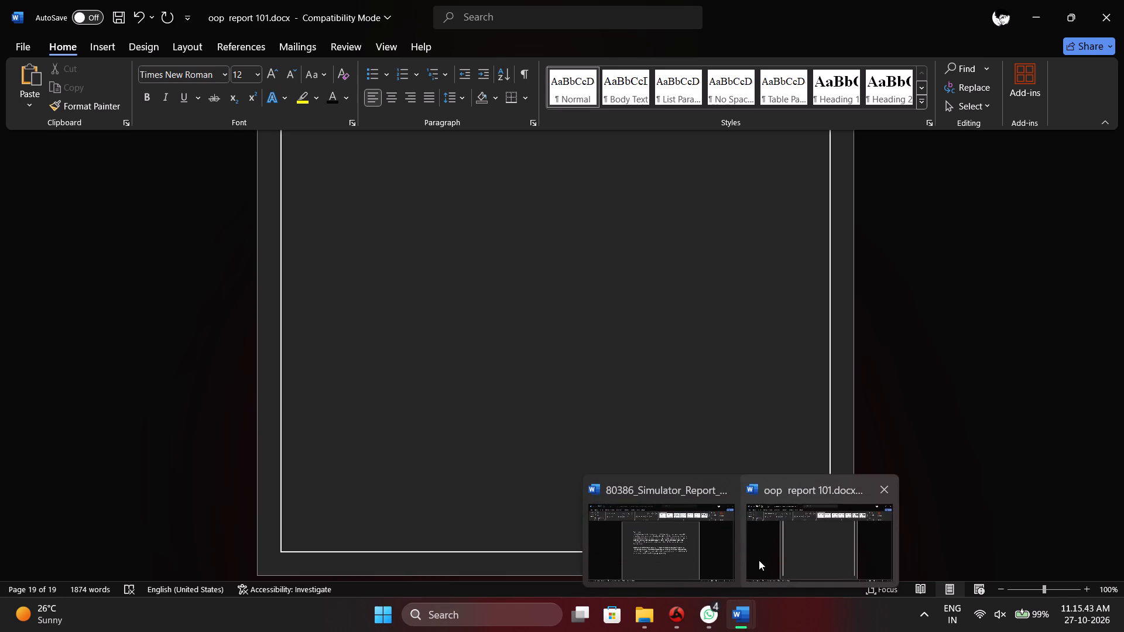
{"action": "left_click", "coordinate": [759, 560]}
{"action": "scroll", "coordinate": [745, 552], "scroll_direction": "up", "scroll_amount": 6}
Switch to 80386_Simulator_Report_OOP_Format and copy its entire References section, from the heading through 3. Tools Used.
{"action": "left_click", "coordinate": [683, 548]}
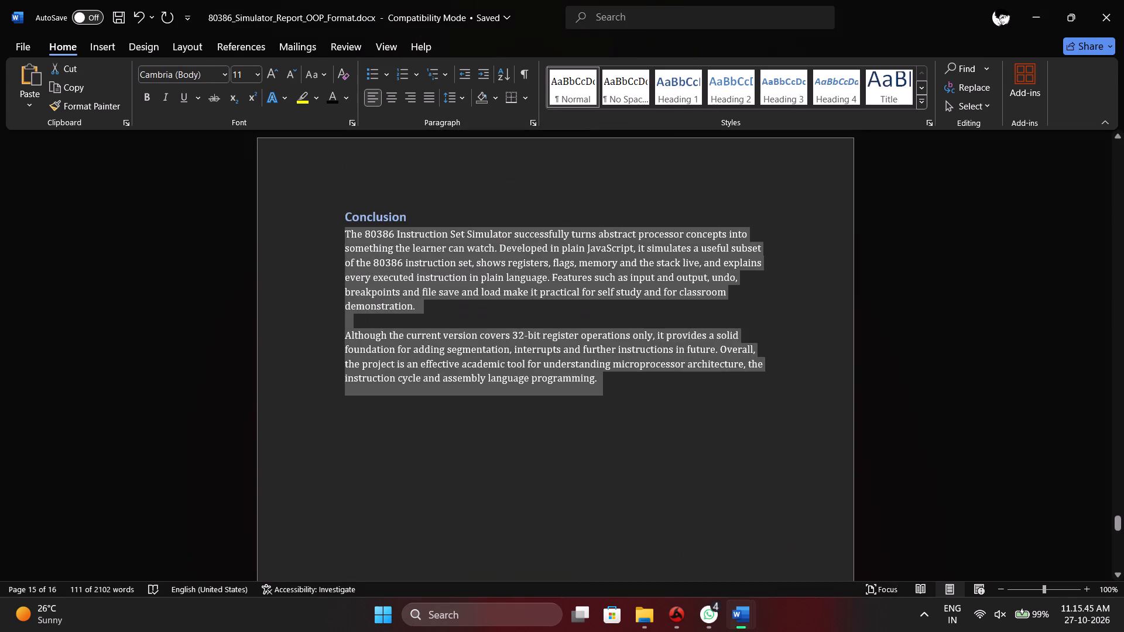
{"action": "scroll", "coordinate": [548, 458], "scroll_direction": "down", "scroll_amount": 20}
{"action": "scroll", "coordinate": [548, 458], "scroll_direction": "down", "scroll_amount": 2}
{"action": "scroll", "coordinate": [495, 402], "scroll_direction": "down", "scroll_amount": 13}
{"action": "scroll", "coordinate": [588, 491], "scroll_direction": "up", "scroll_amount": 9}
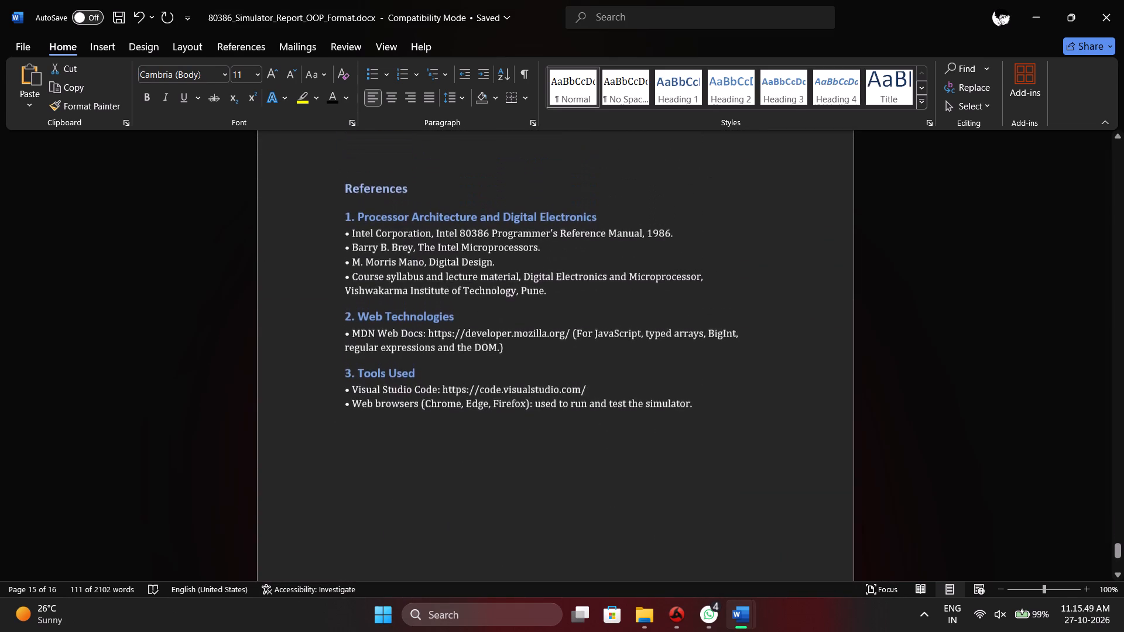
{"action": "scroll", "coordinate": [412, 365], "scroll_direction": "up", "scroll_amount": 4}
{"action": "left_click_drag", "start_coordinate": [338, 327], "coordinate": [525, 437]}
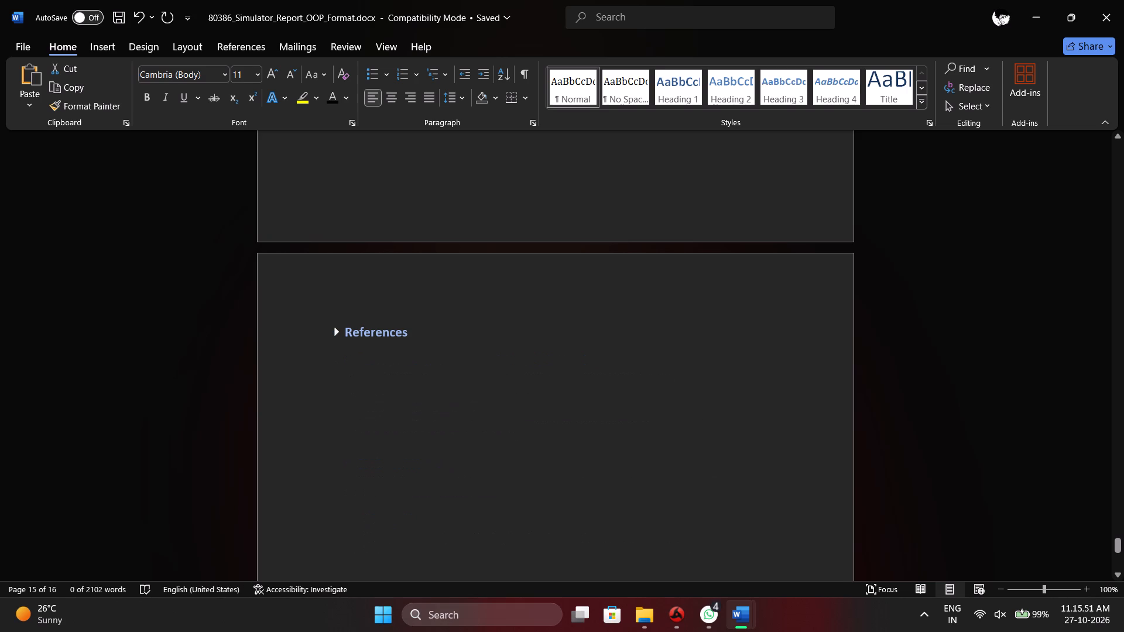
{"action": "left_click_drag", "start_coordinate": [525, 437], "coordinate": [542, 445]}
{"action": "left_click", "coordinate": [341, 337]}
{"action": "left_click", "coordinate": [337, 334]}
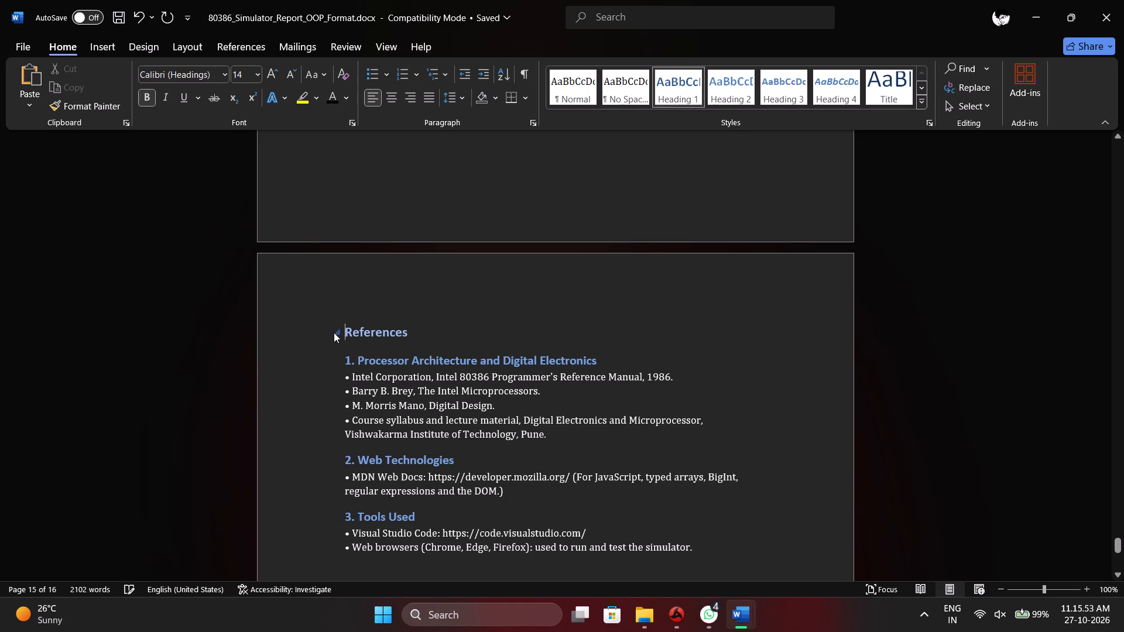
{"action": "left_click_drag", "start_coordinate": [330, 330], "coordinate": [614, 428]}
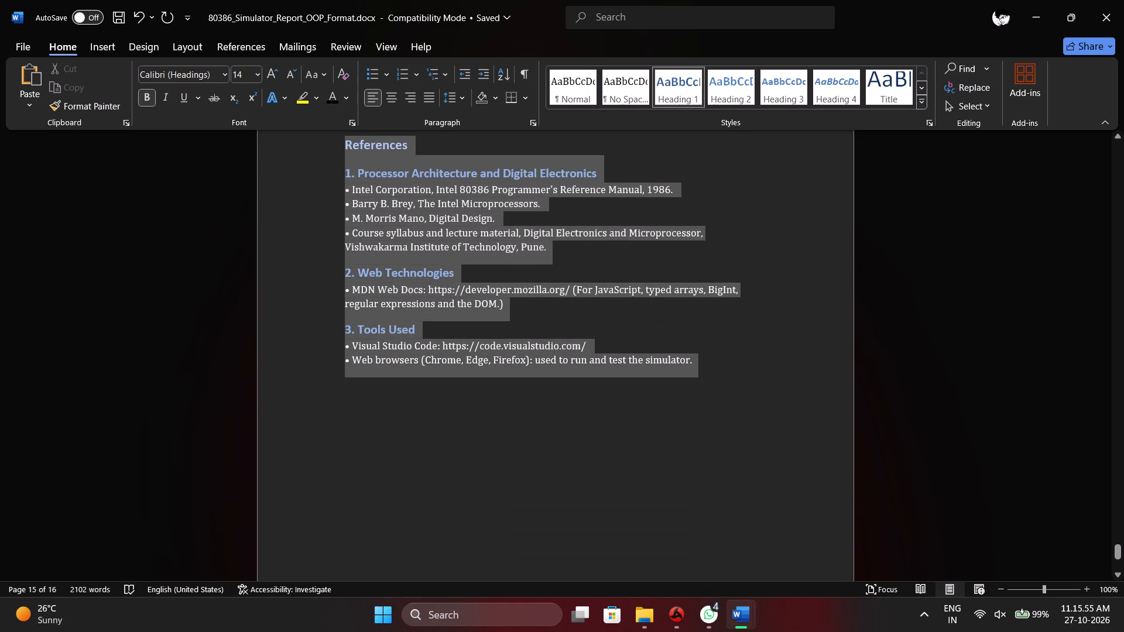
{"action": "left_click_drag", "start_coordinate": [614, 428], "coordinate": [642, 421]}
{"action": "key", "text": "ctrl+c"}
{"action": "key", "text": "ctrl+c"}
{"action": "key", "text": "ctrl+c"}
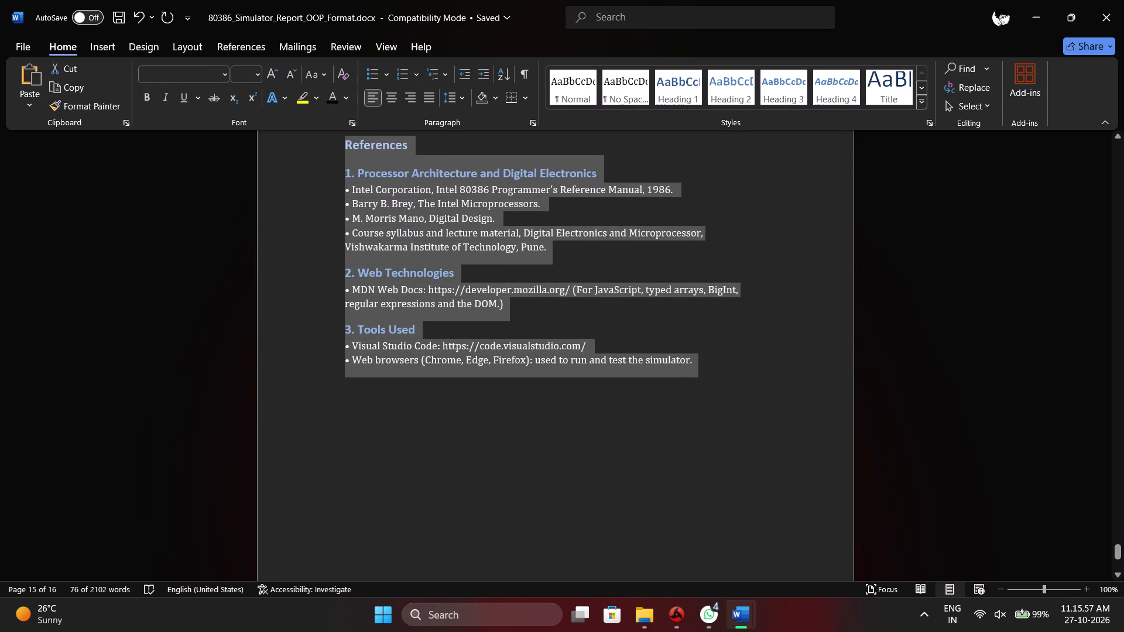
{"action": "scroll", "coordinate": [614, 432], "scroll_direction": "down", "scroll_amount": 12}
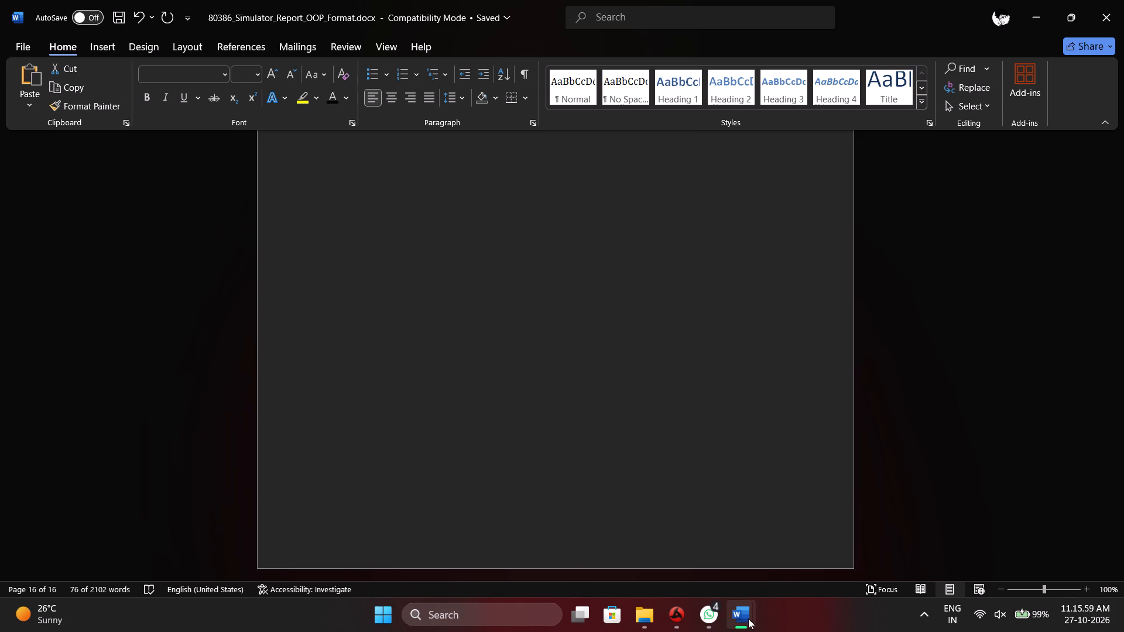
In oop report 101, replace all the old reference sections below the References title with the copied 80386 references.
{"action": "left_click", "coordinate": [811, 562]}
{"action": "scroll", "coordinate": [504, 383], "scroll_direction": "up", "scroll_amount": 20}
{"action": "scroll", "coordinate": [504, 383], "scroll_direction": "up", "scroll_amount": 8}
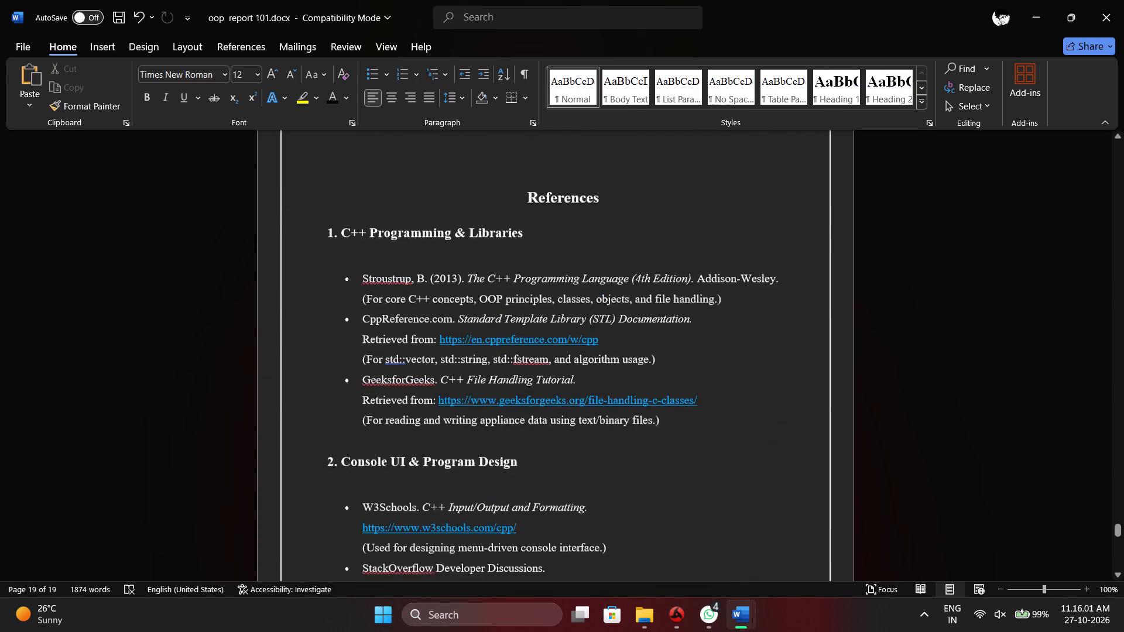
{"action": "scroll", "coordinate": [488, 308], "scroll_direction": "up", "scroll_amount": 2}
{"action": "left_click_drag", "start_coordinate": [326, 418], "coordinate": [460, 533]}
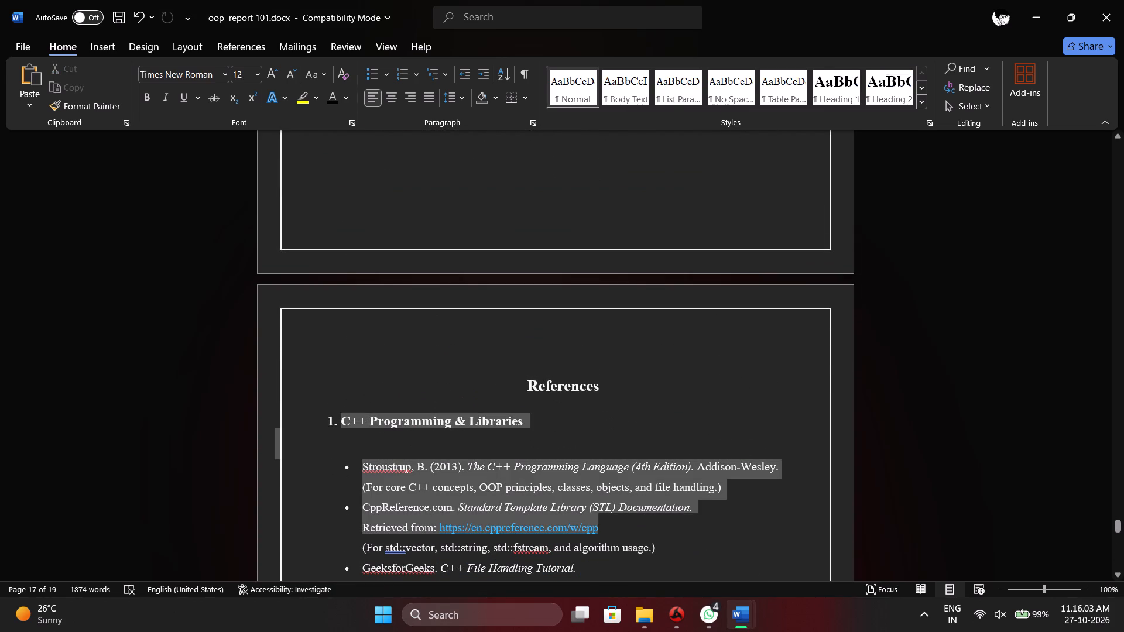
{"action": "left_click_drag", "start_coordinate": [460, 533], "coordinate": [459, 503]}
{"action": "scroll", "coordinate": [459, 510], "scroll_direction": "down", "scroll_amount": 20}
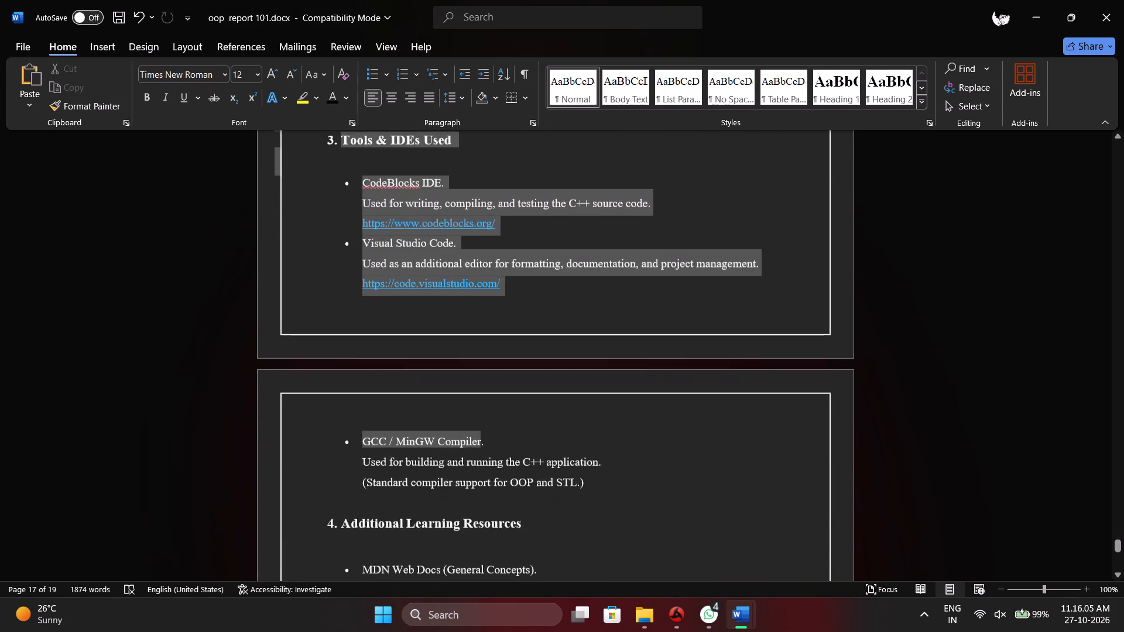
{"action": "left_click_drag", "start_coordinate": [459, 503], "coordinate": [736, 482]}
{"action": "scroll", "coordinate": [459, 503], "scroll_direction": "down", "scroll_amount": 7}
{"action": "key", "text": "ctrl+v"}
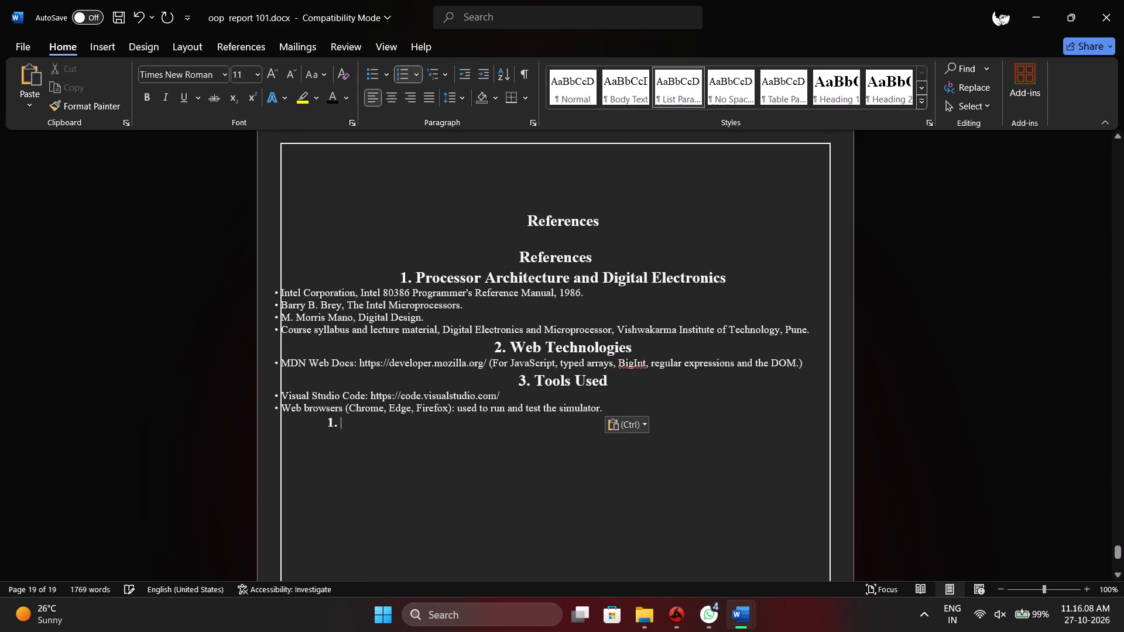
Left-align the headings 1. Processor Architecture and Digital Electronics, 2. Web Technologies and 3. Tools Used by removing their centering.
{"action": "left_click", "coordinate": [398, 272]}
{"action": "left_click", "coordinate": [381, 273]}
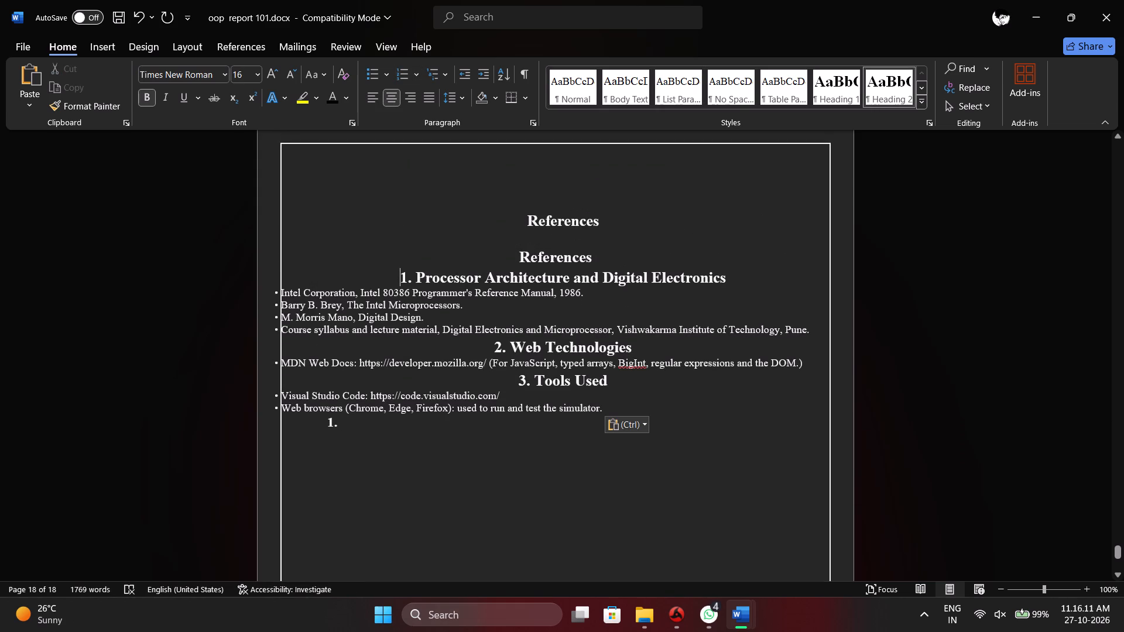
{"action": "key", "text": "BackSpace"}
{"action": "left_click", "coordinate": [490, 357]}
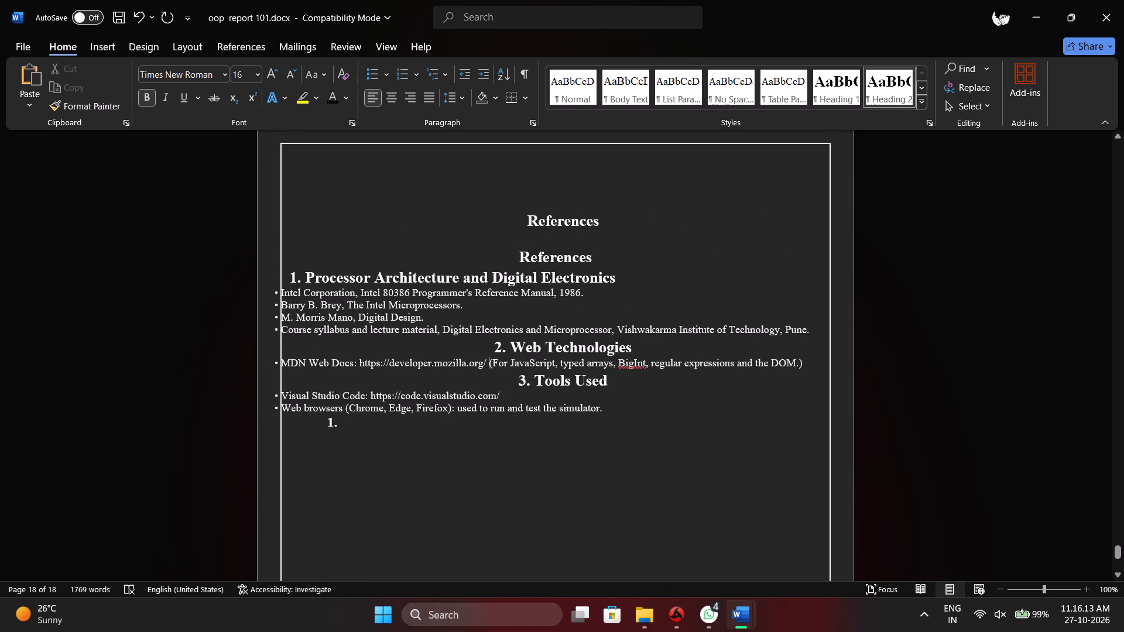
{"action": "left_click", "coordinate": [490, 344]}
{"action": "left_click", "coordinate": [490, 344]}
{"action": "left_click", "coordinate": [468, 349]}
{"action": "key", "text": "BackSpace"}
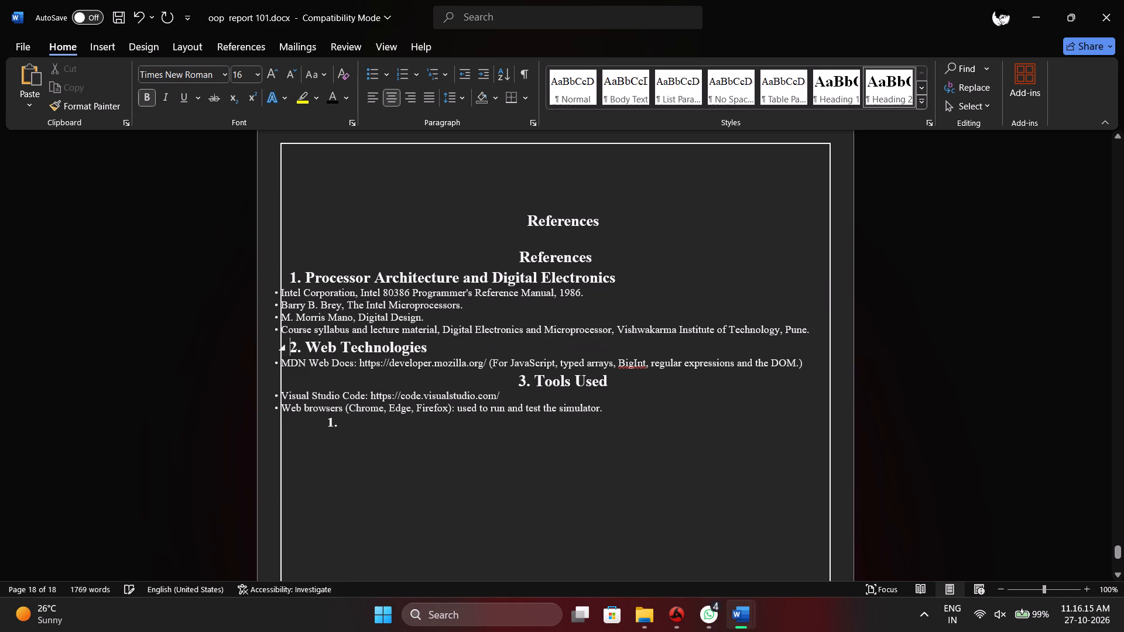
{"action": "left_click", "coordinate": [503, 378]}
{"action": "key", "text": "BackSpace"}
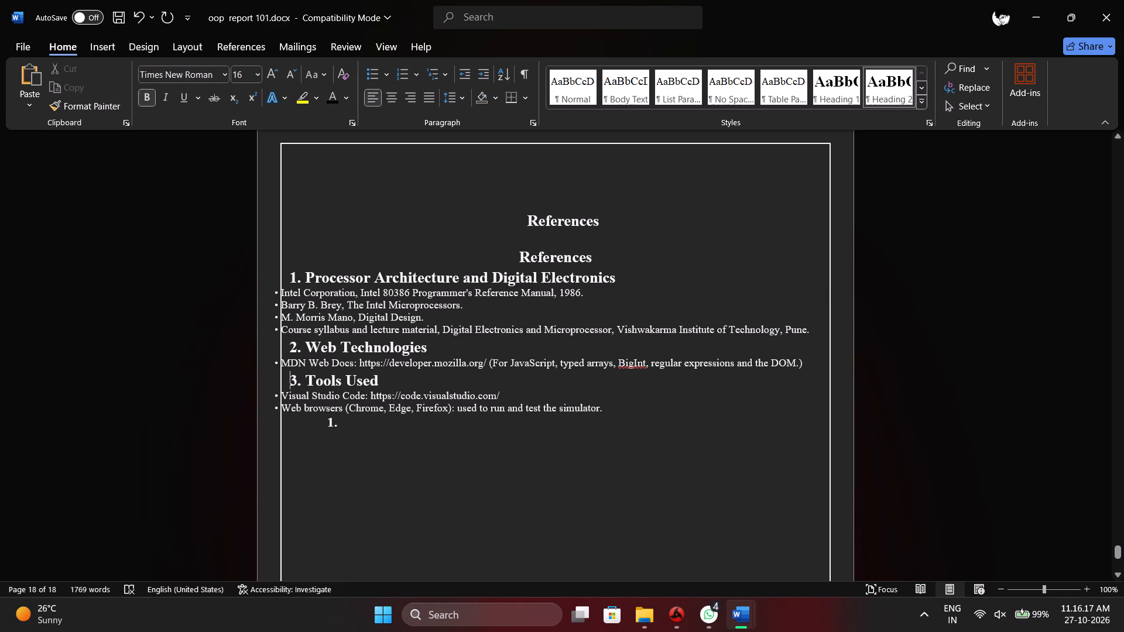
Add a blank line after the last entry of reference sections 1 and 2.
{"action": "left_click", "coordinate": [811, 330]}
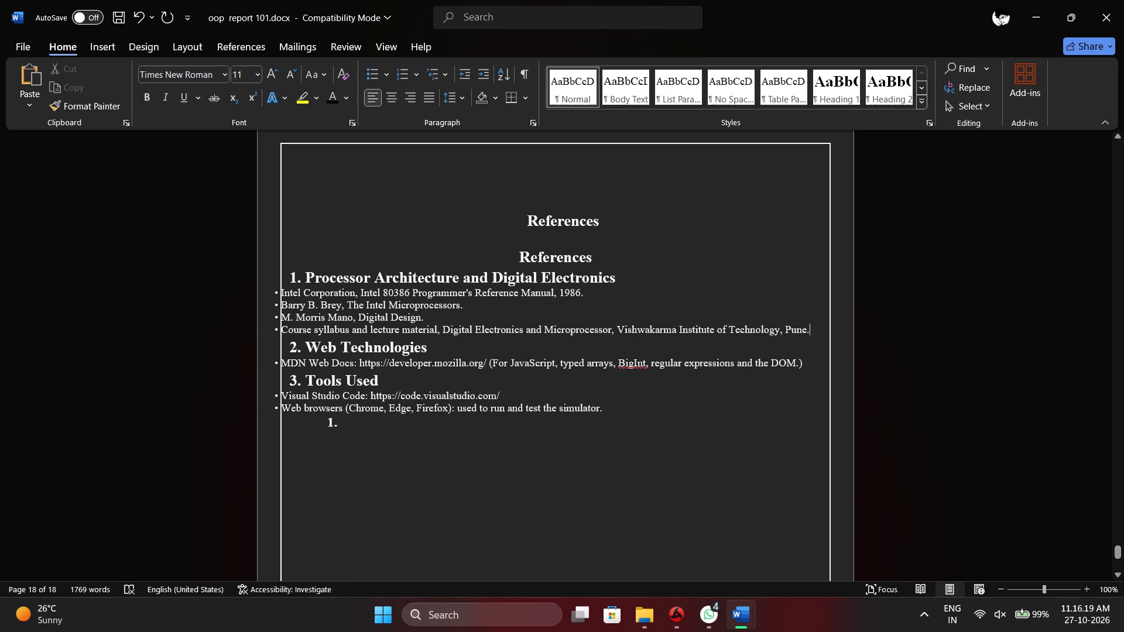
{"action": "key", "text": "Return"}
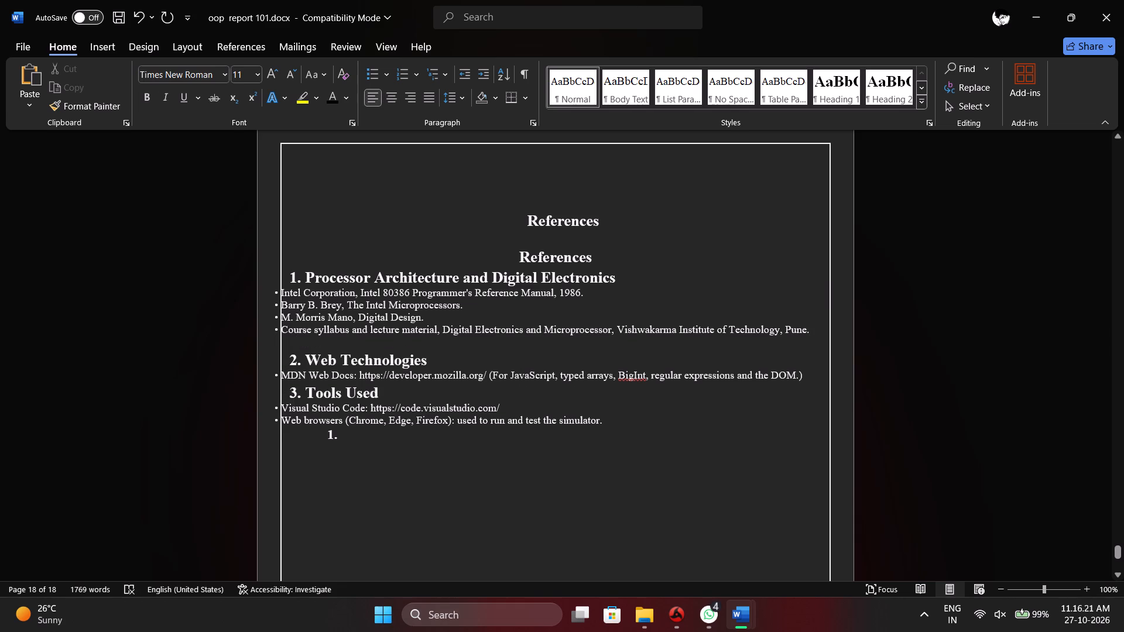
{"action": "left_click", "coordinate": [810, 372]}
{"action": "key", "text": "Return"}
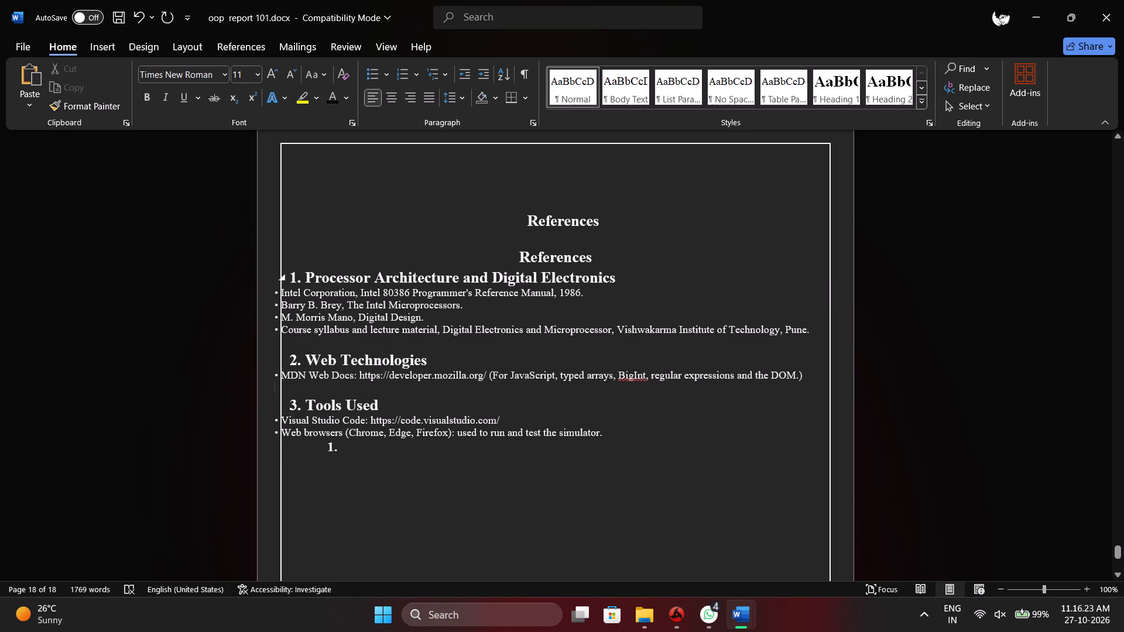
Increase the left indent of all three reference sections, headings and entries included, by one level.
{"action": "left_click_drag", "start_coordinate": [291, 272], "coordinate": [630, 459]}
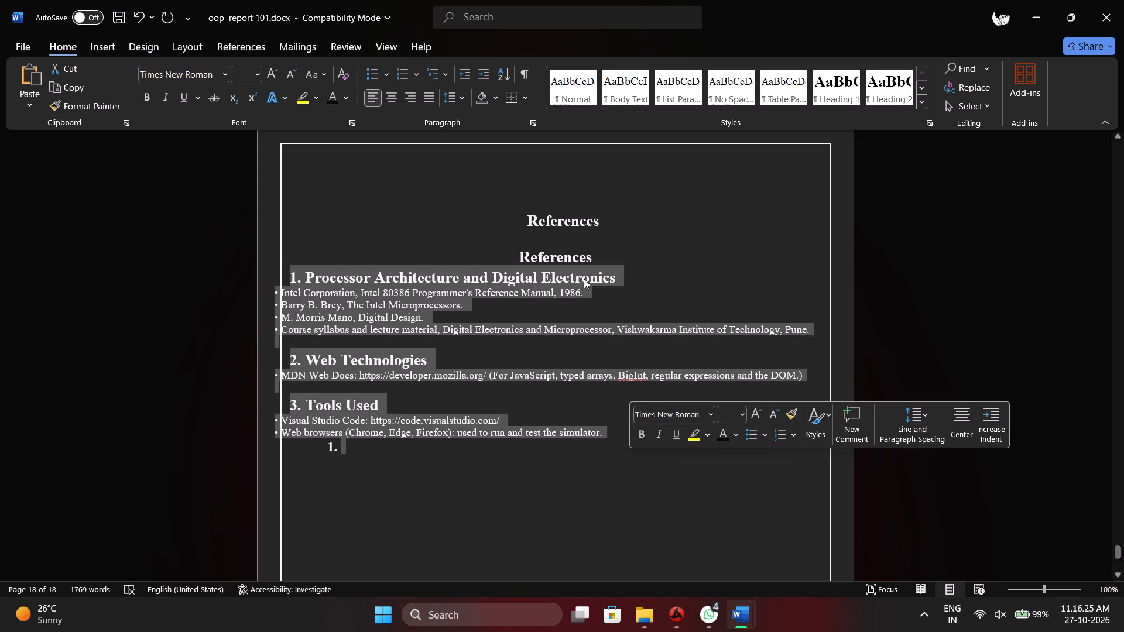
{"action": "left_click", "coordinate": [482, 68]}
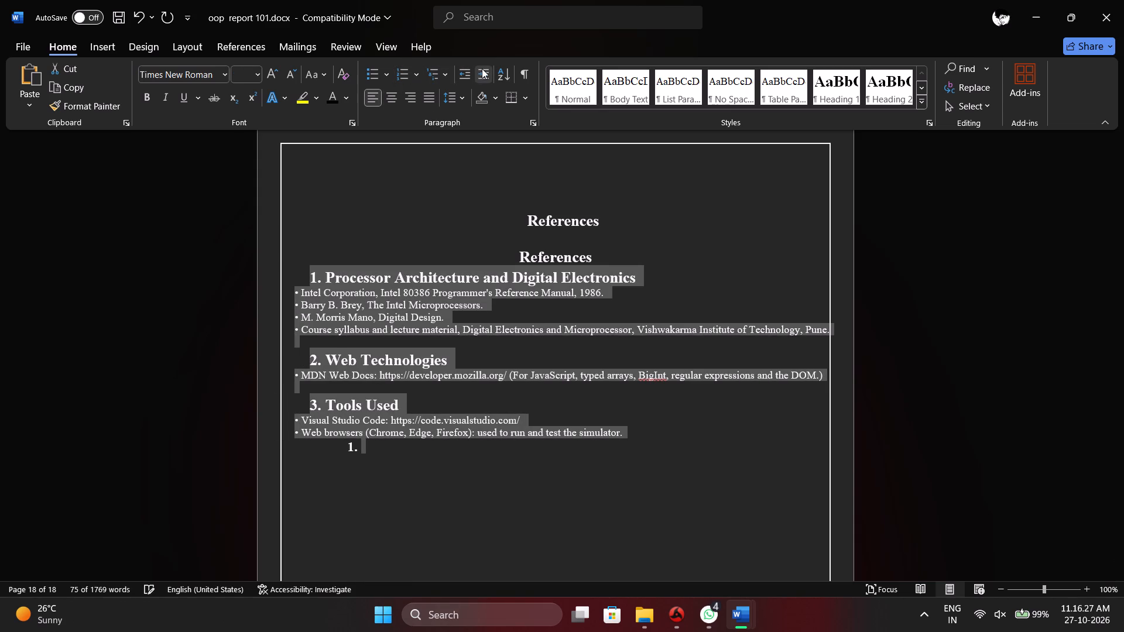
{"action": "left_click", "coordinate": [395, 158]}
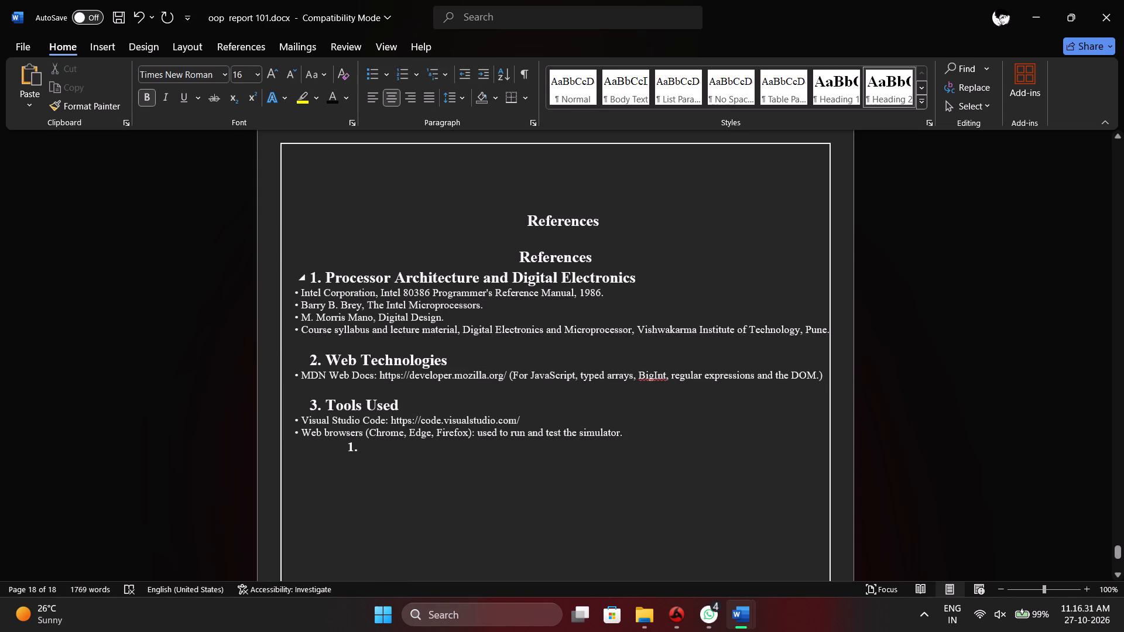
Set the font size of the bulleted entries under all three reference headings to 12.
{"action": "left_click_drag", "start_coordinate": [293, 290], "coordinate": [821, 334]}
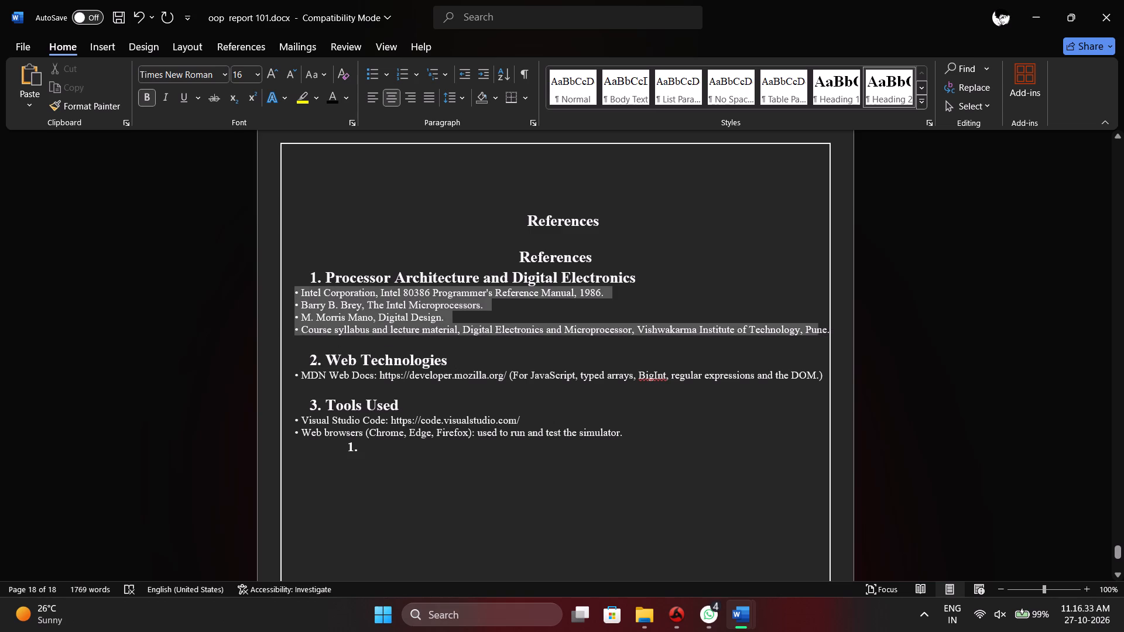
{"action": "left_click_drag", "start_coordinate": [821, 334], "coordinate": [827, 333]}
{"action": "left_click", "coordinate": [843, 284]}
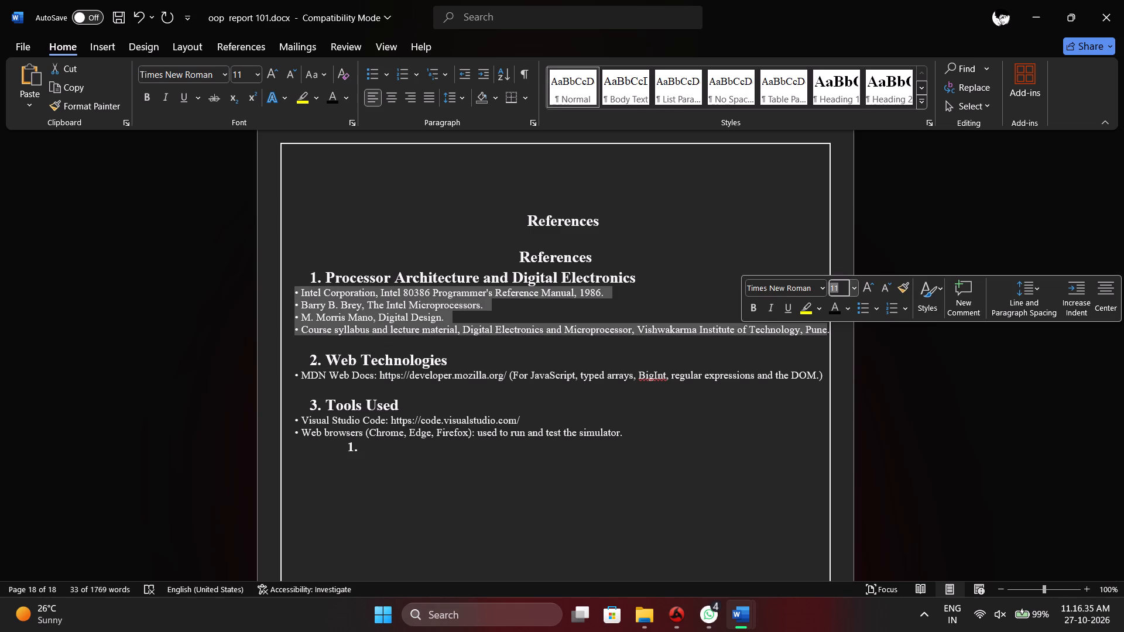
{"action": "type", "text": "12"}
{"action": "key", "text": "Return"}
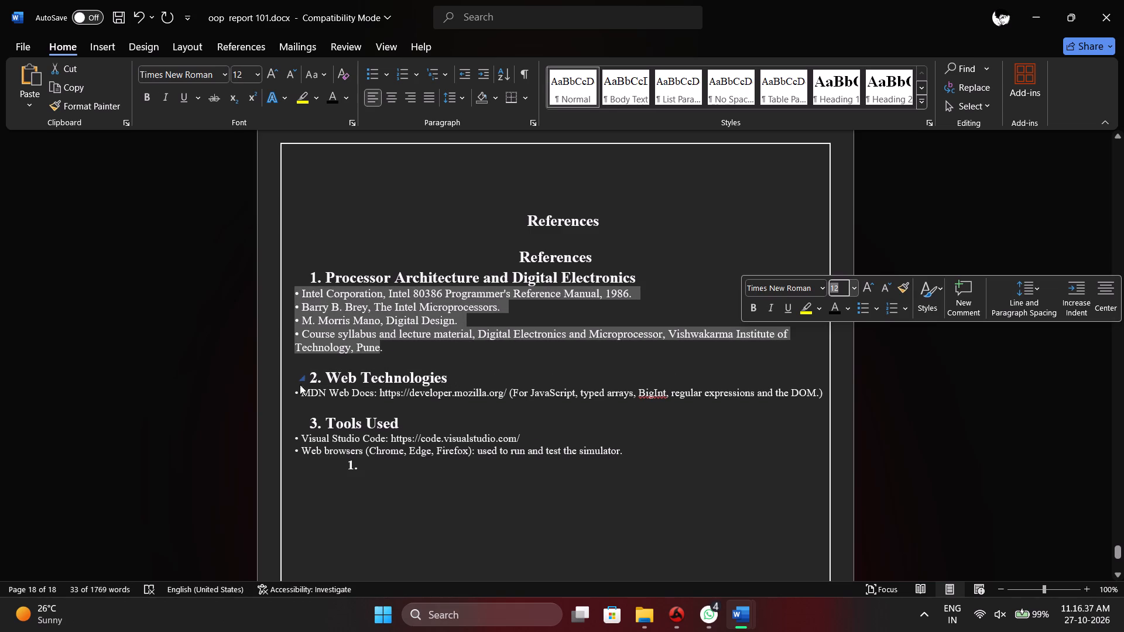
{"action": "left_click_drag", "start_coordinate": [293, 390], "coordinate": [768, 404]}
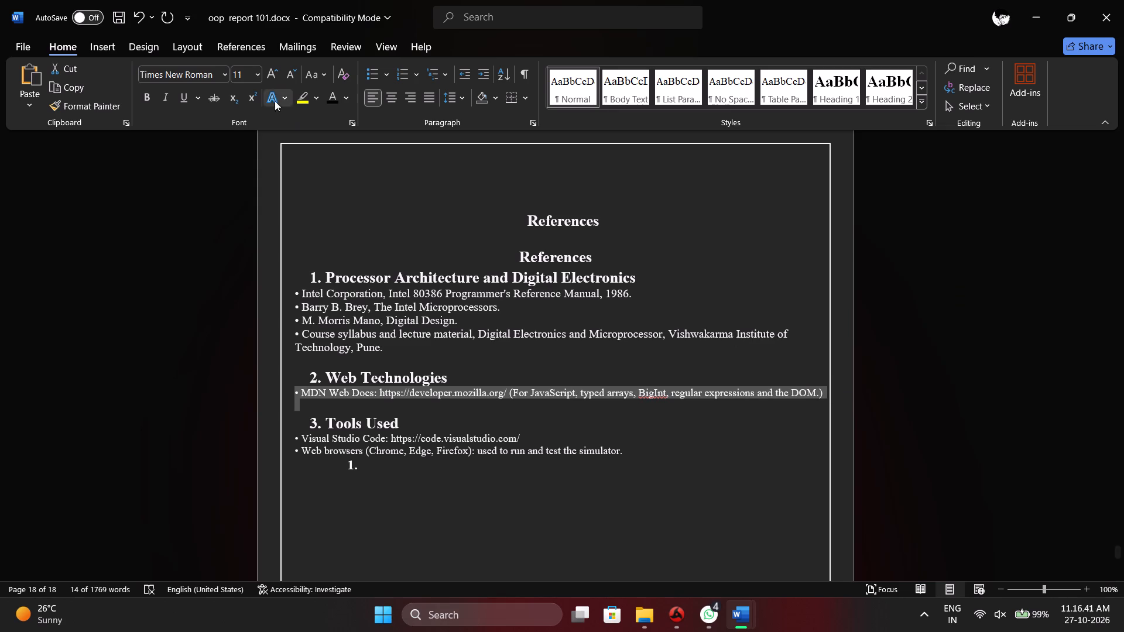
{"action": "left_click", "coordinate": [245, 74]}
{"action": "type", "text": "12"}
{"action": "key", "text": "Return"}
{"action": "left_click", "coordinate": [346, 456]}
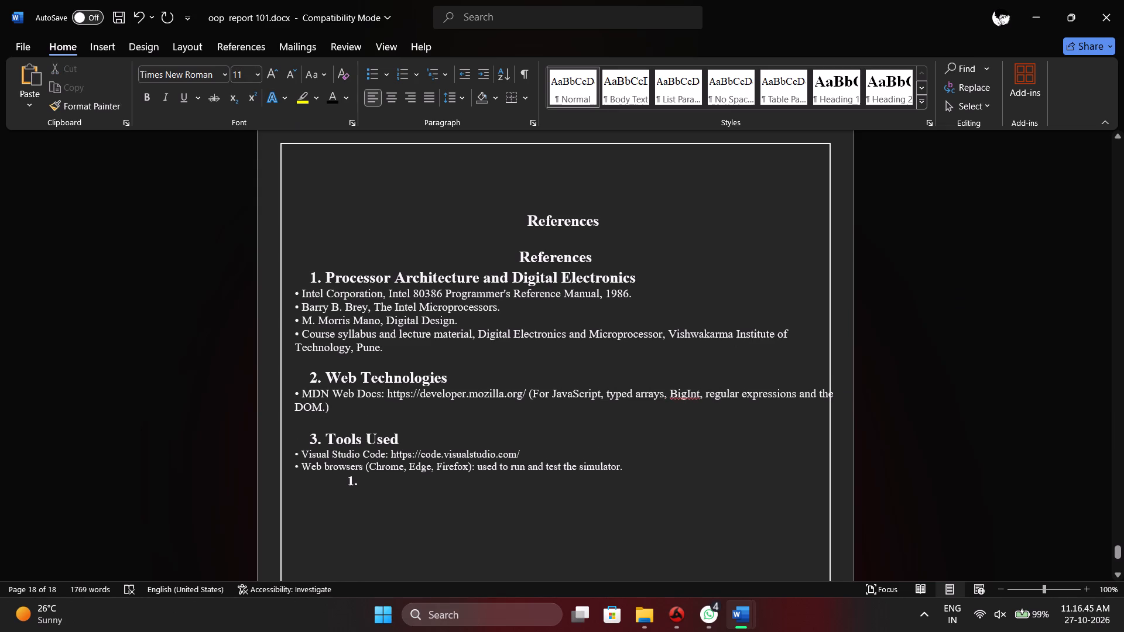
{"action": "left_click_drag", "start_coordinate": [294, 449], "coordinate": [577, 486]}
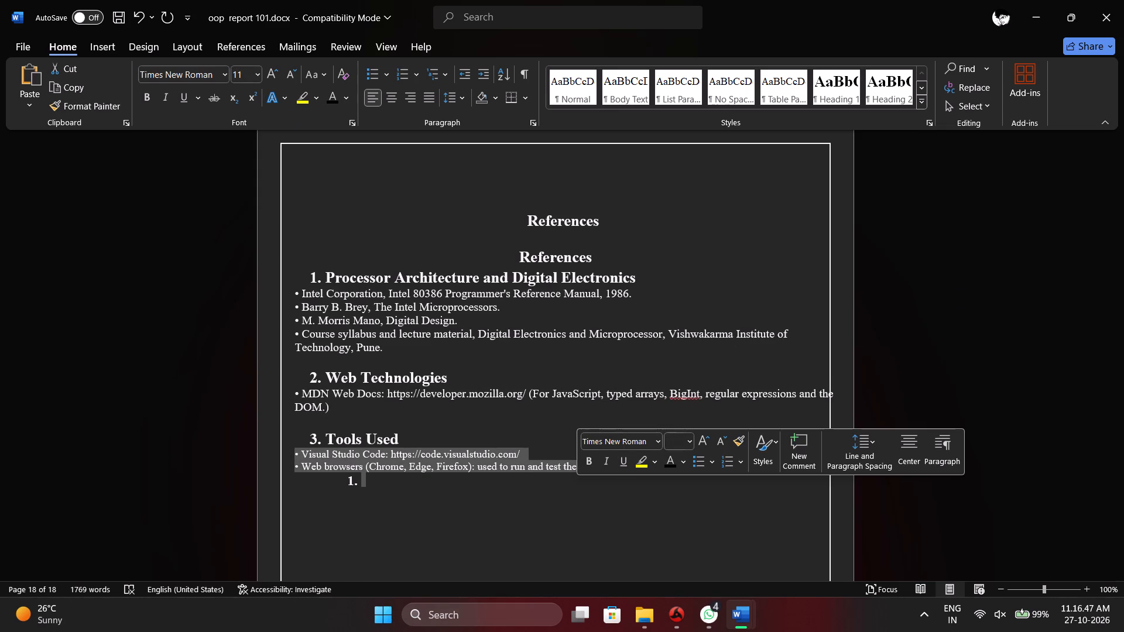
{"action": "left_click", "coordinate": [674, 441]}
{"action": "type", "text": "12"}
{"action": "key", "text": "Return"}
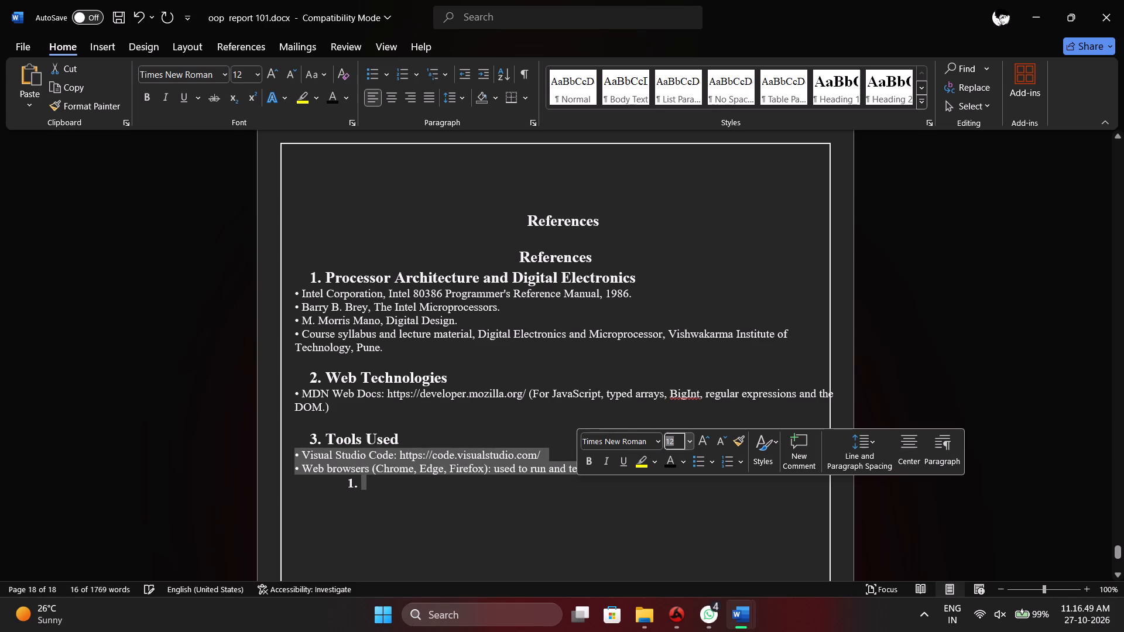
{"action": "left_click", "coordinate": [468, 535]}
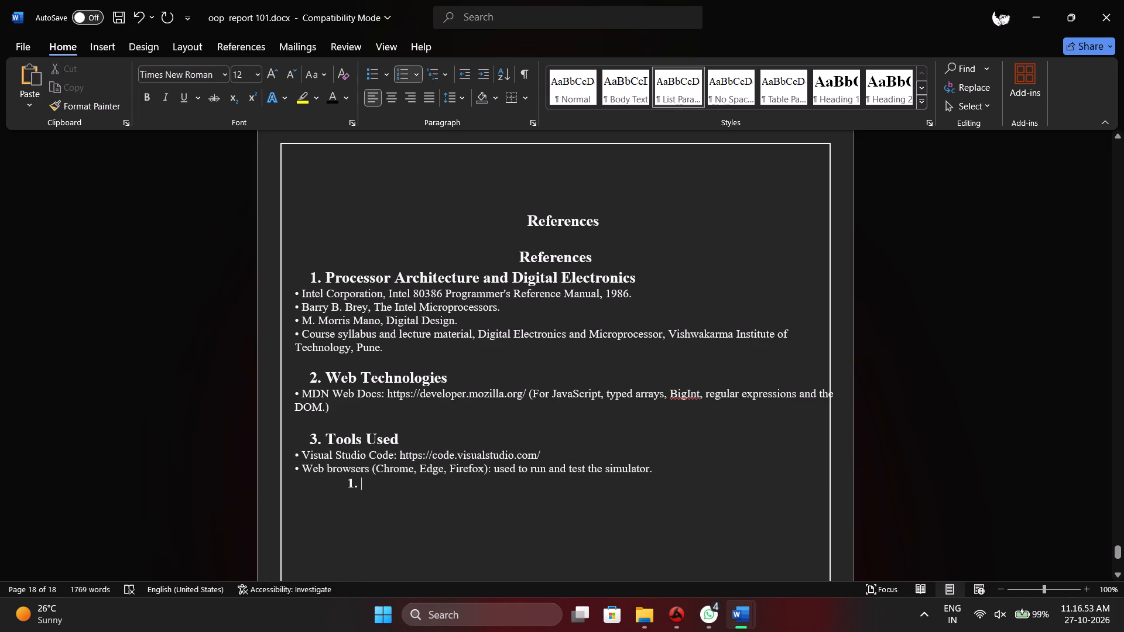
Delete the duplicate pasted References heading above section 1, keeping the original page title.
{"action": "left_click", "coordinate": [590, 261]}
{"action": "key", "text": "BackSpace"}
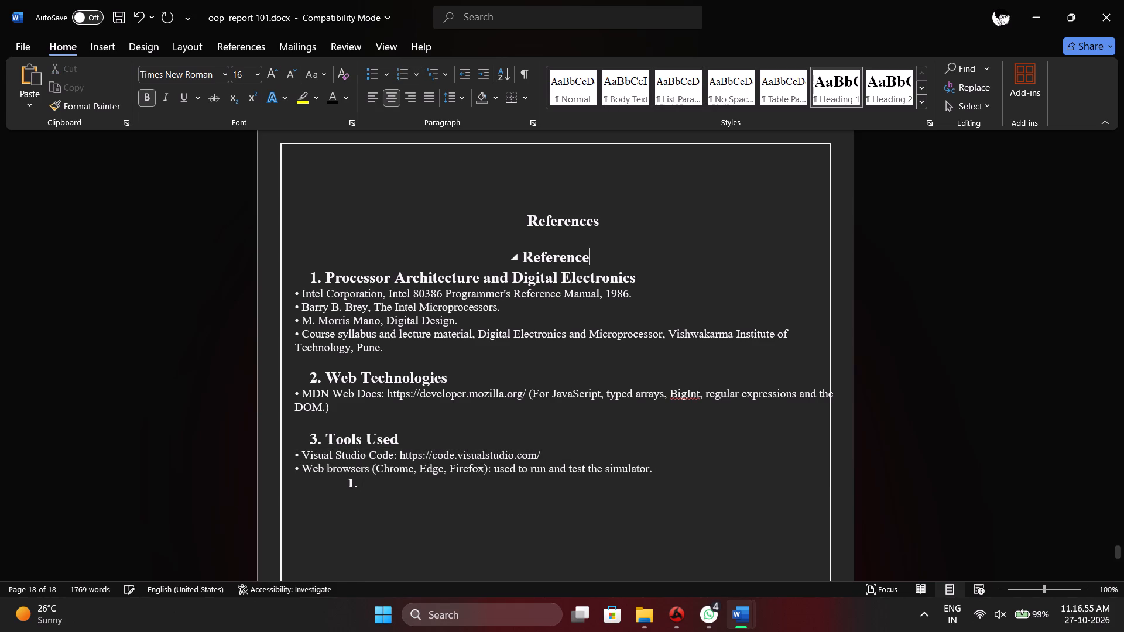
{"action": "key", "text": "BackSpace"}
{"action": "key", "text": "BackSpace"}
{"action": "key", "text": "BackSpace"}
{"action": "key", "text": "BackSpace"}
{"action": "key", "text": "BackSpace"}
{"action": "key", "text": "BackSpace"}
{"action": "key", "text": "BackSpace"}
{"action": "key", "text": "BackSpace"}
{"action": "key", "text": "BackSpace"}
{"action": "key", "text": "BackSpace"}
{"action": "key", "text": "BackSpace"}
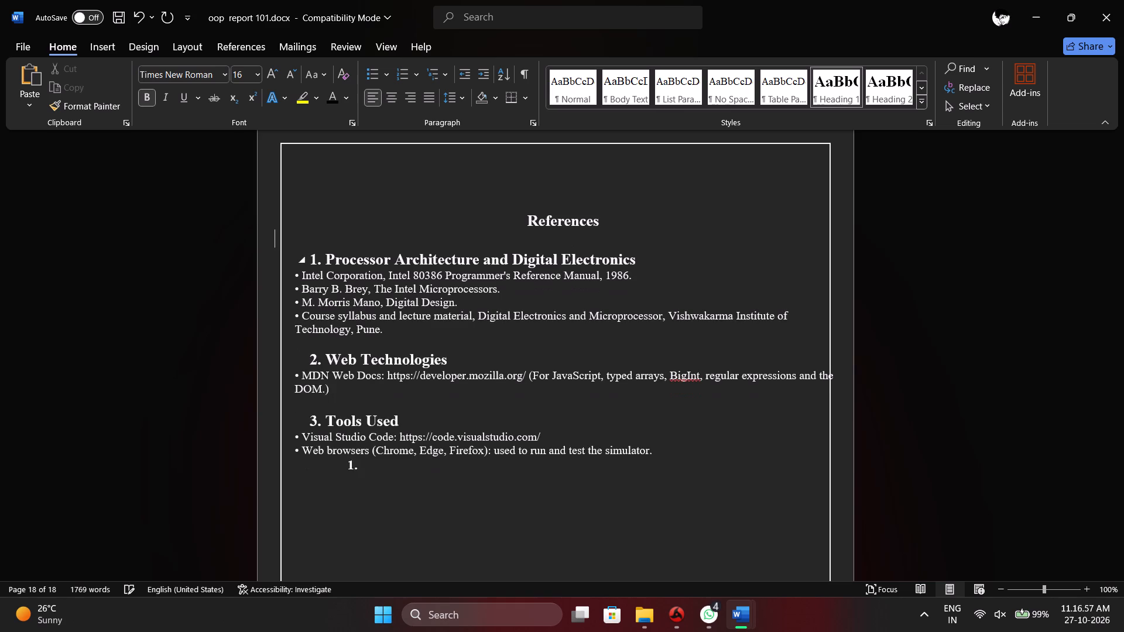
Left-align the centred Implementation headings JavaScript Features Used, Supported Instructions and Explanation Engine, matching Programming Concepts Implemented.
{"action": "scroll", "coordinate": [459, 367], "scroll_direction": "up", "scroll_amount": 2}
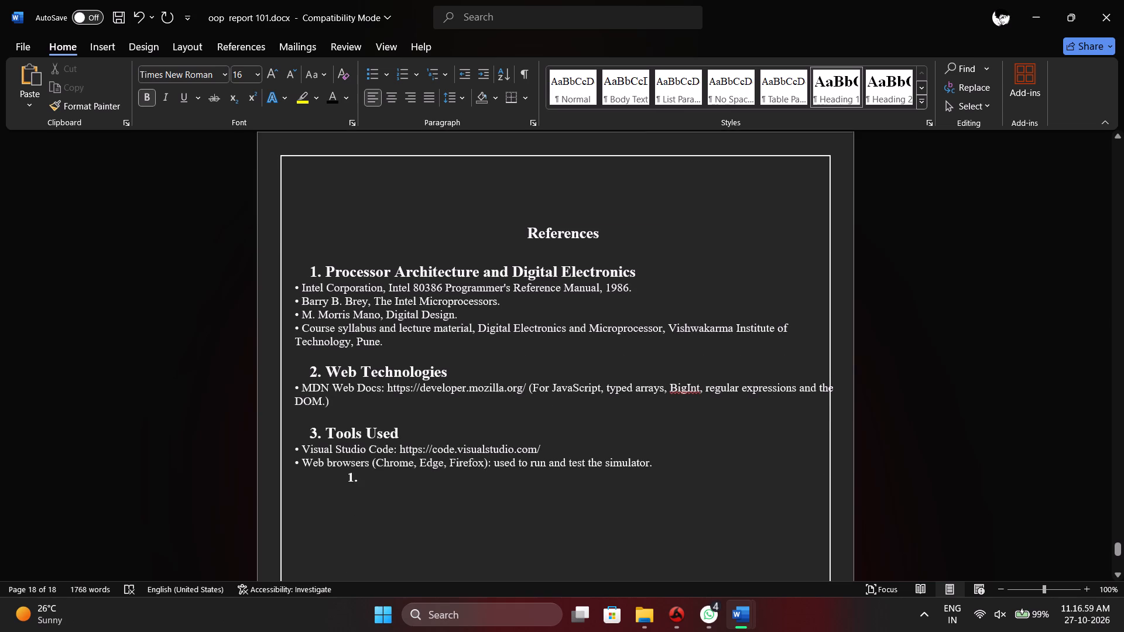
{"action": "scroll", "coordinate": [459, 367], "scroll_direction": "up", "scroll_amount": 20}
{"action": "scroll", "coordinate": [459, 367], "scroll_direction": "up", "scroll_amount": 20}
{"action": "scroll", "coordinate": [459, 367], "scroll_direction": "up", "scroll_amount": 3}
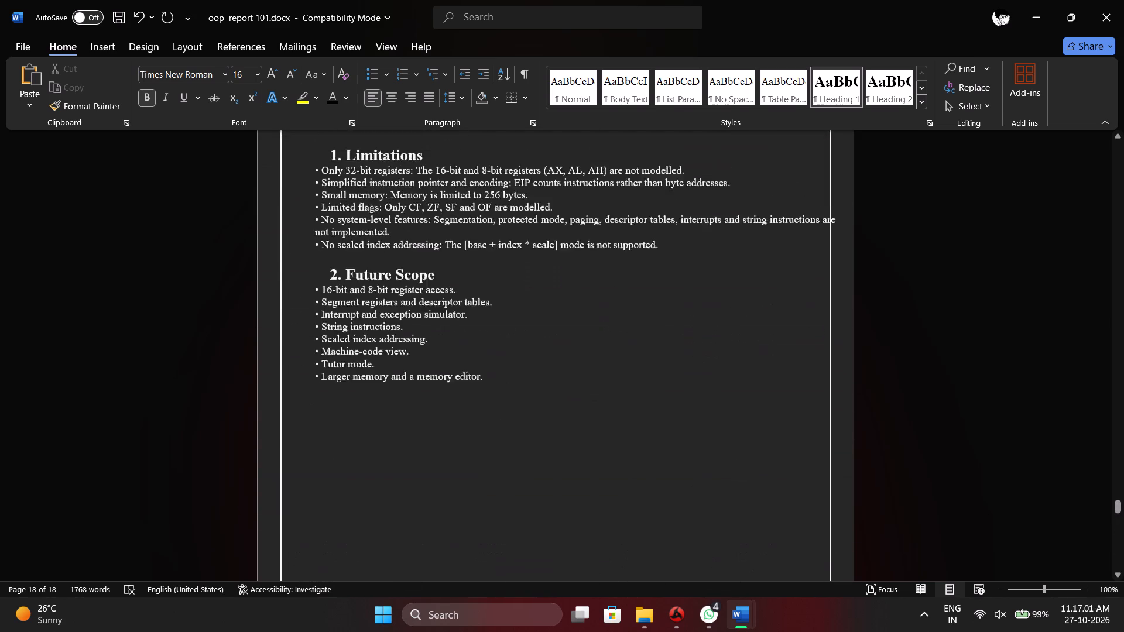
{"action": "scroll", "coordinate": [450, 335], "scroll_direction": "up", "scroll_amount": 20}
{"action": "scroll", "coordinate": [450, 335], "scroll_direction": "up", "scroll_amount": 20}
{"action": "scroll", "coordinate": [450, 335], "scroll_direction": "up", "scroll_amount": 3}
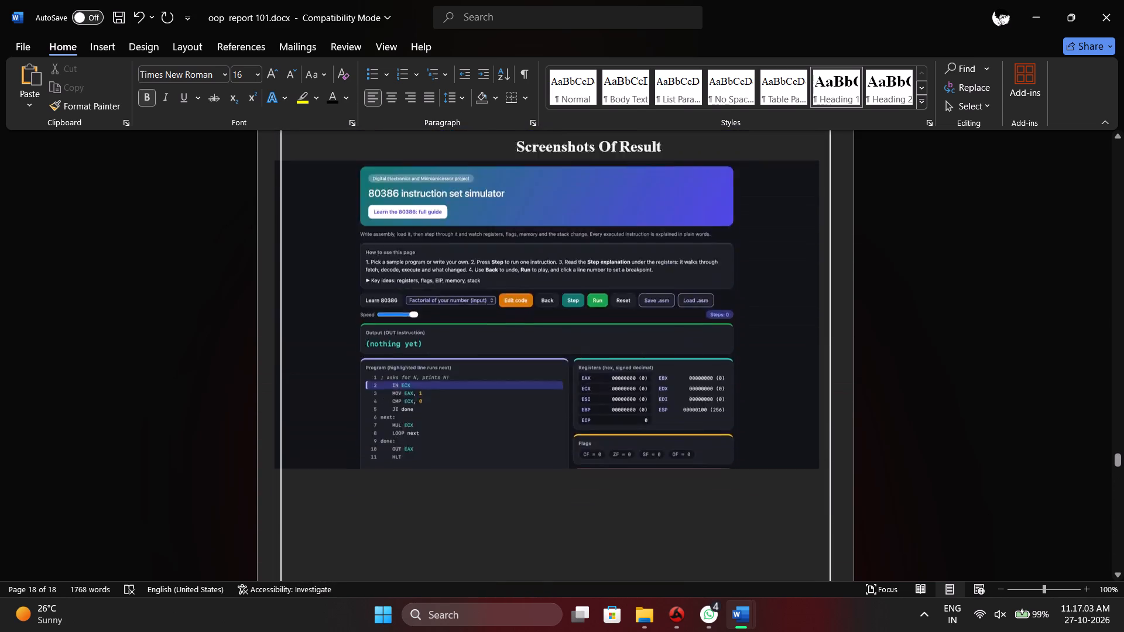
{"action": "scroll", "coordinate": [437, 301], "scroll_direction": "up", "scroll_amount": 20}
{"action": "scroll", "coordinate": [437, 301], "scroll_direction": "up", "scroll_amount": 18}
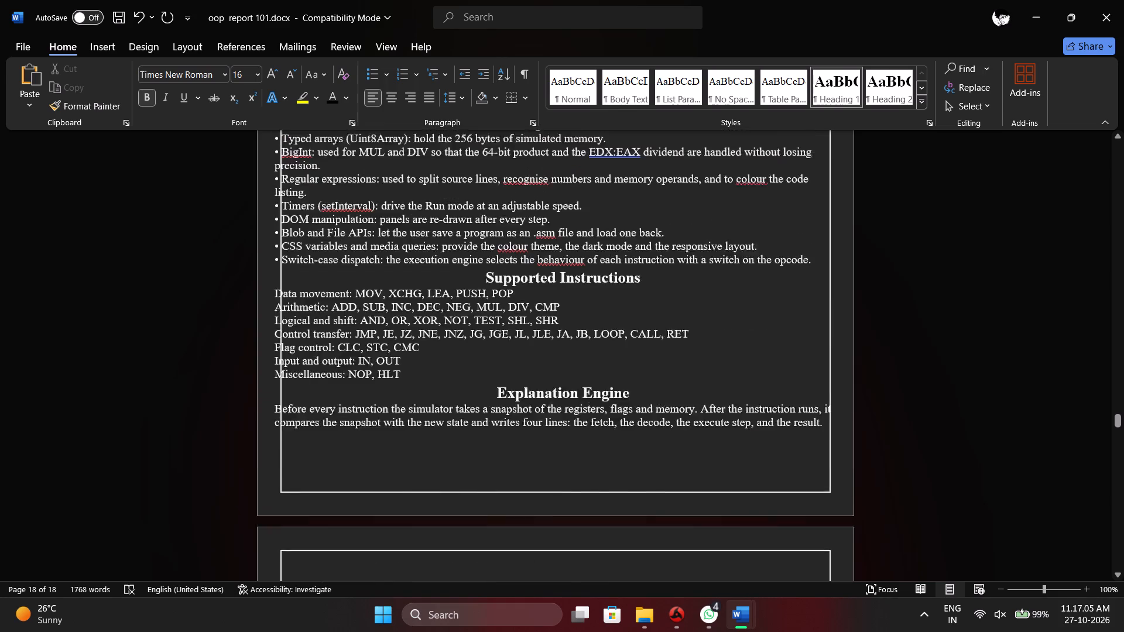
{"action": "scroll", "coordinate": [434, 295], "scroll_direction": "up", "scroll_amount": 2}
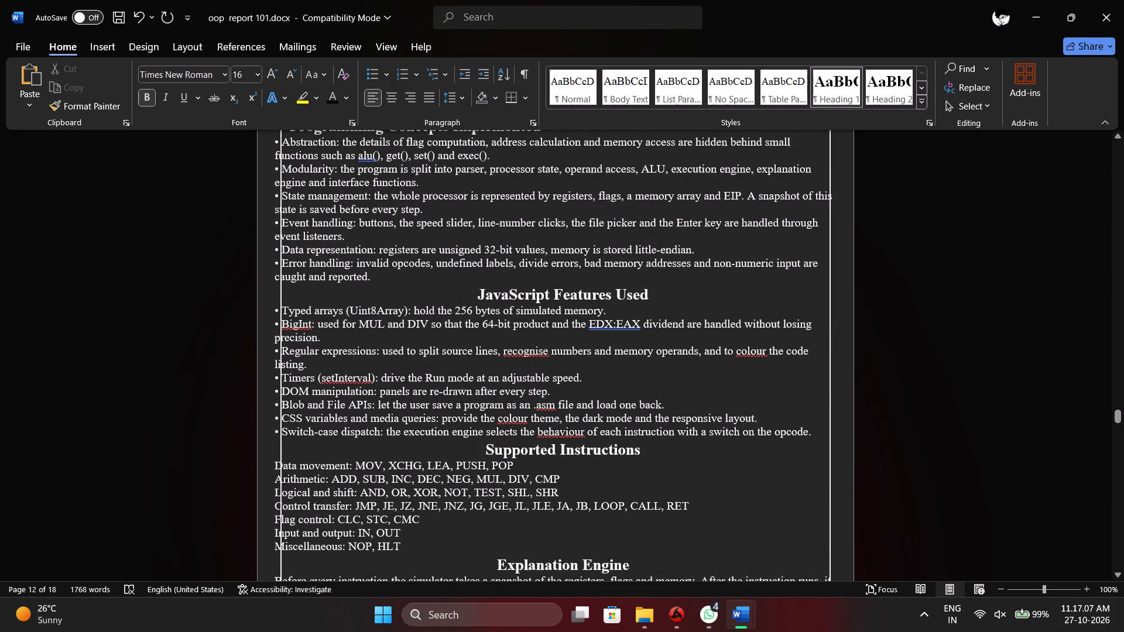
{"action": "scroll", "coordinate": [446, 369], "scroll_direction": "up", "scroll_amount": 5}
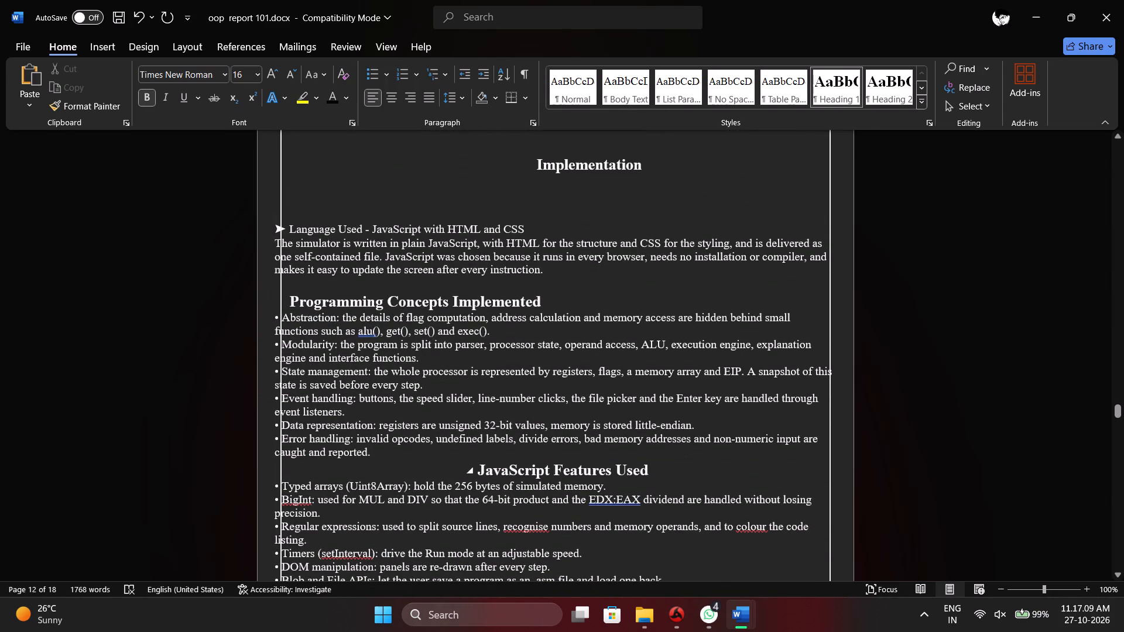
{"action": "left_click", "coordinate": [475, 462]}
{"action": "key", "text": "BackSpace"}
{"action": "scroll", "coordinate": [475, 459], "scroll_direction": "down", "scroll_amount": 5}
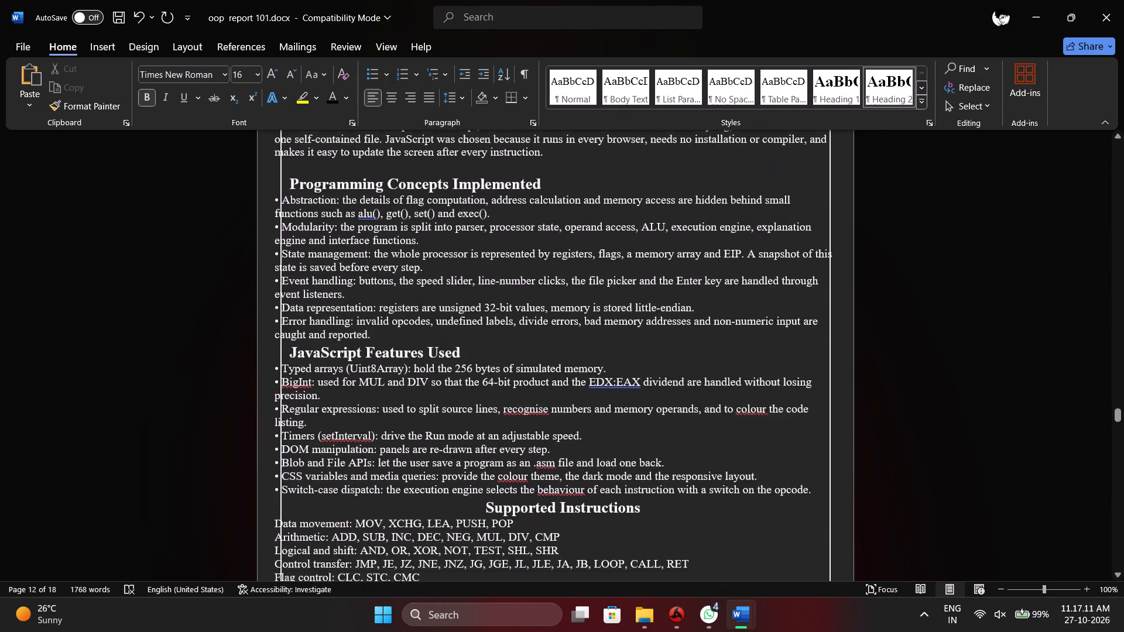
{"action": "left_click", "coordinate": [484, 447]}
{"action": "key", "text": "BackSpace"}
{"action": "scroll", "coordinate": [484, 447], "scroll_direction": "down", "scroll_amount": 4}
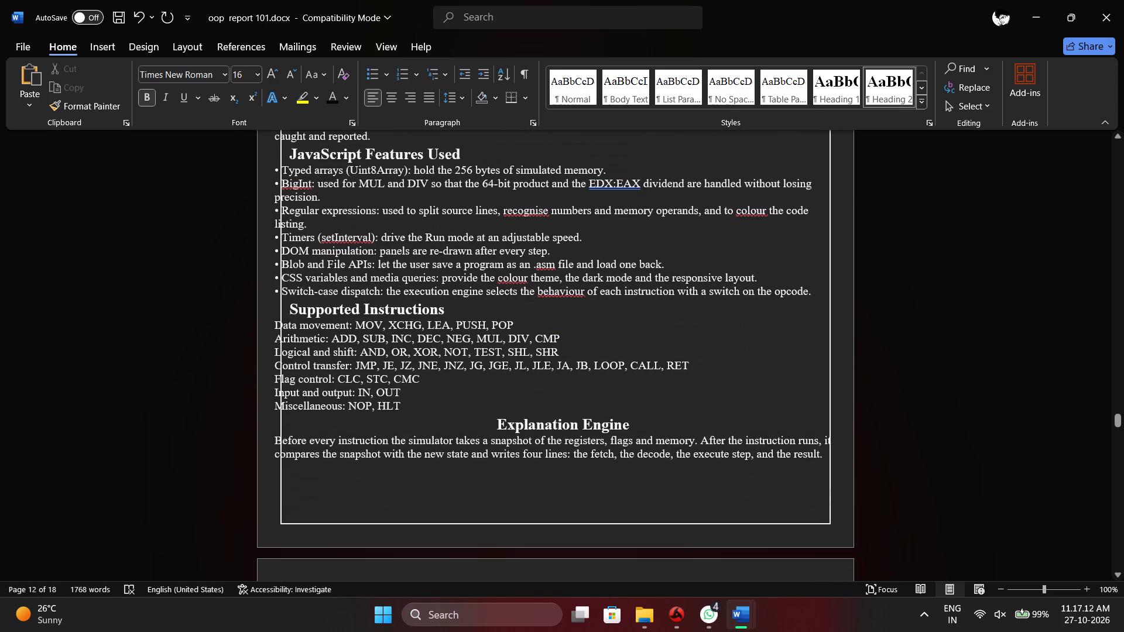
{"action": "left_click", "coordinate": [491, 421]}
{"action": "left_click", "coordinate": [491, 421]}
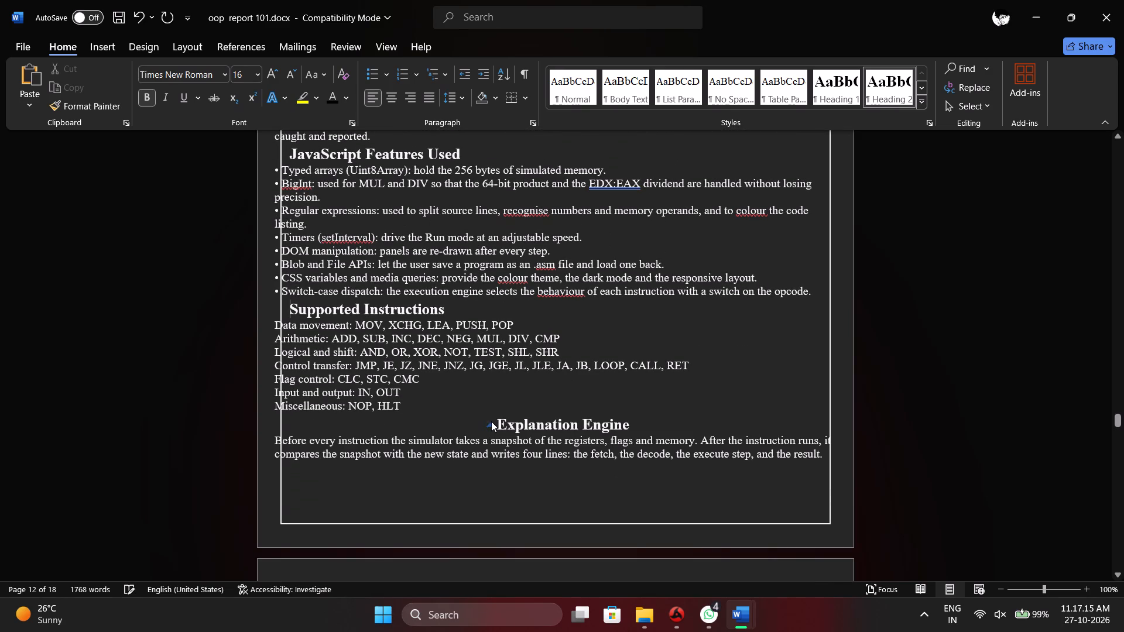
{"action": "left_click", "coordinate": [477, 421]}
{"action": "key", "text": "BackSpace"}
Add a blank line above each of the headings JavaScript Features Used, Supported Instructions and Explanation Engine.
{"action": "scroll", "coordinate": [455, 428], "scroll_direction": "up", "scroll_amount": 4}
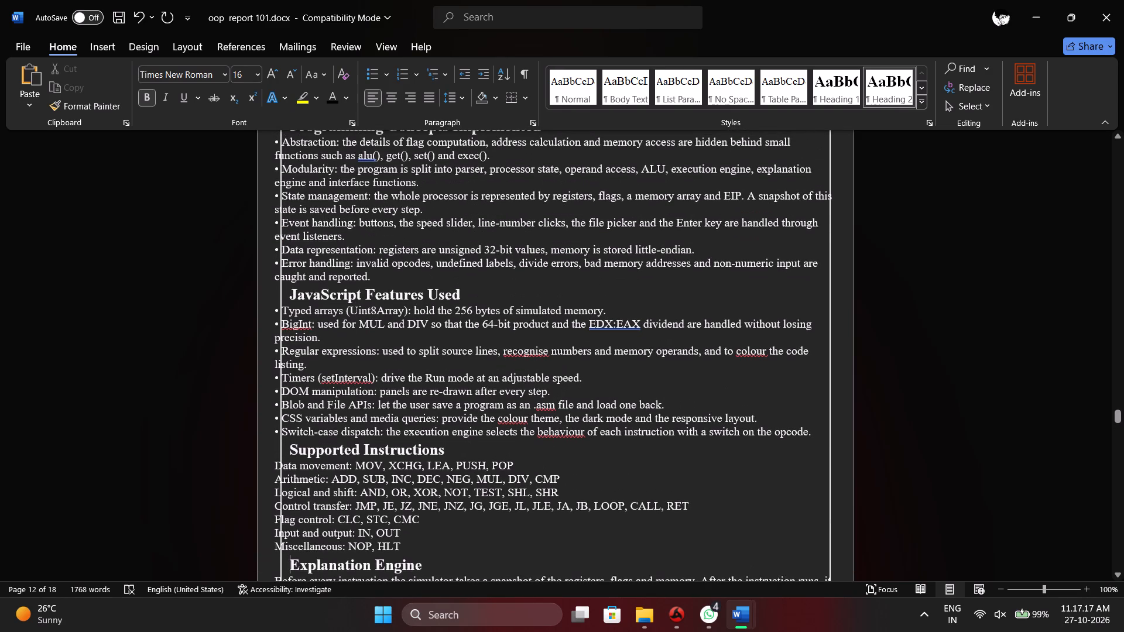
{"action": "left_click", "coordinate": [393, 282]}
{"action": "key", "text": "Return"}
{"action": "scroll", "coordinate": [393, 282], "scroll_direction": "down", "scroll_amount": 4}
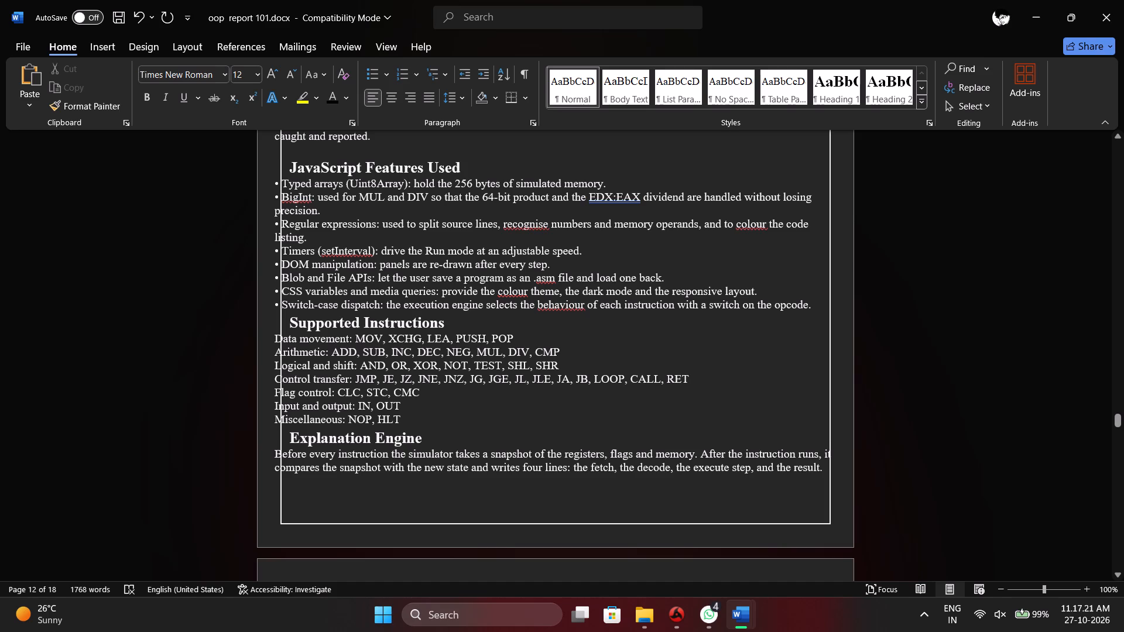
{"action": "left_click", "coordinate": [811, 305]}
{"action": "key", "text": "Return"}
{"action": "scroll", "coordinate": [488, 373], "scroll_direction": "down", "scroll_amount": 3}
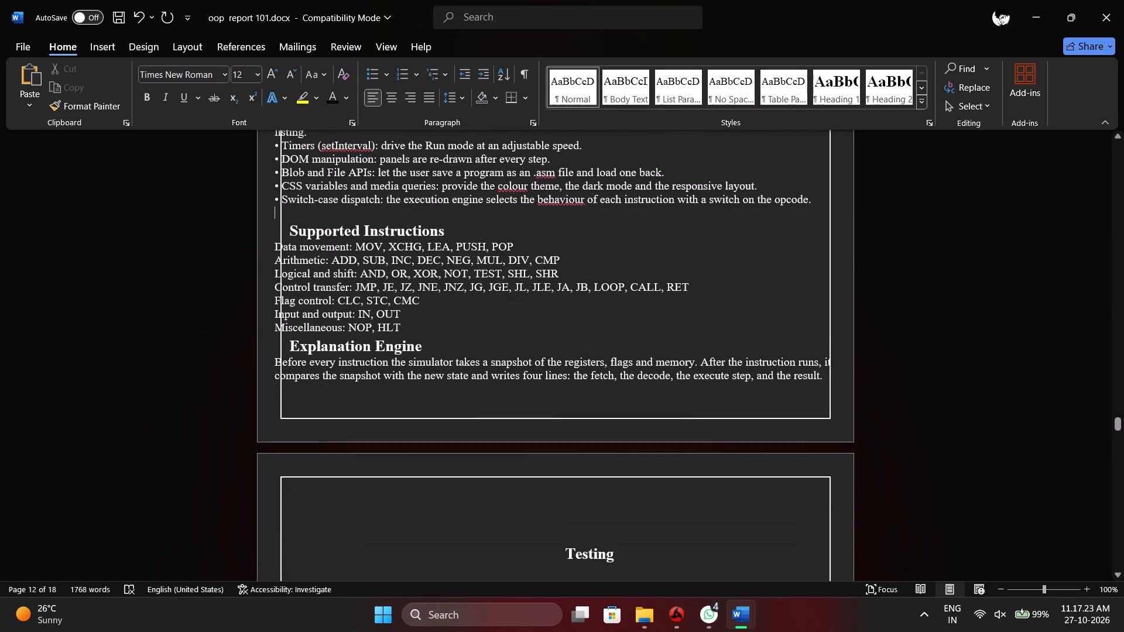
{"action": "left_click", "coordinate": [446, 325]}
{"action": "key", "text": "Return"}
Increase the left indent of all Implementation content by one level, from the Language Used line through the Explanation Engine paragraph.
{"action": "scroll", "coordinate": [453, 332], "scroll_direction": "up", "scroll_amount": 13}
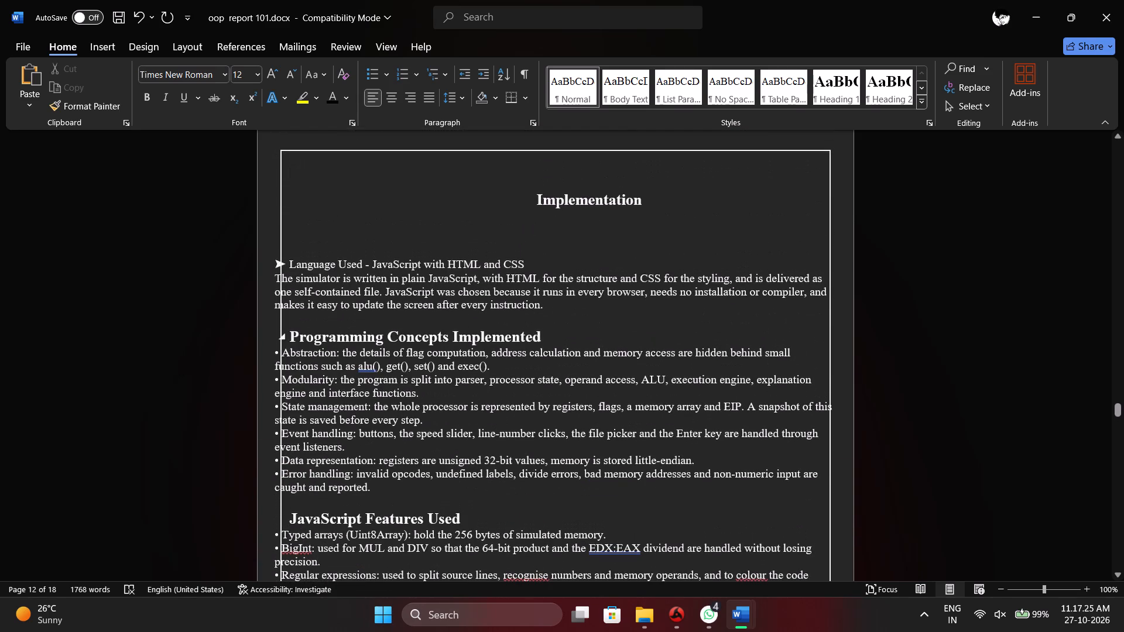
{"action": "scroll", "coordinate": [326, 283], "scroll_direction": "down", "scroll_amount": 1}
{"action": "left_click_drag", "start_coordinate": [279, 222], "coordinate": [441, 517]}
{"action": "scroll", "coordinate": [441, 517], "scroll_direction": "down", "scroll_amount": 1}
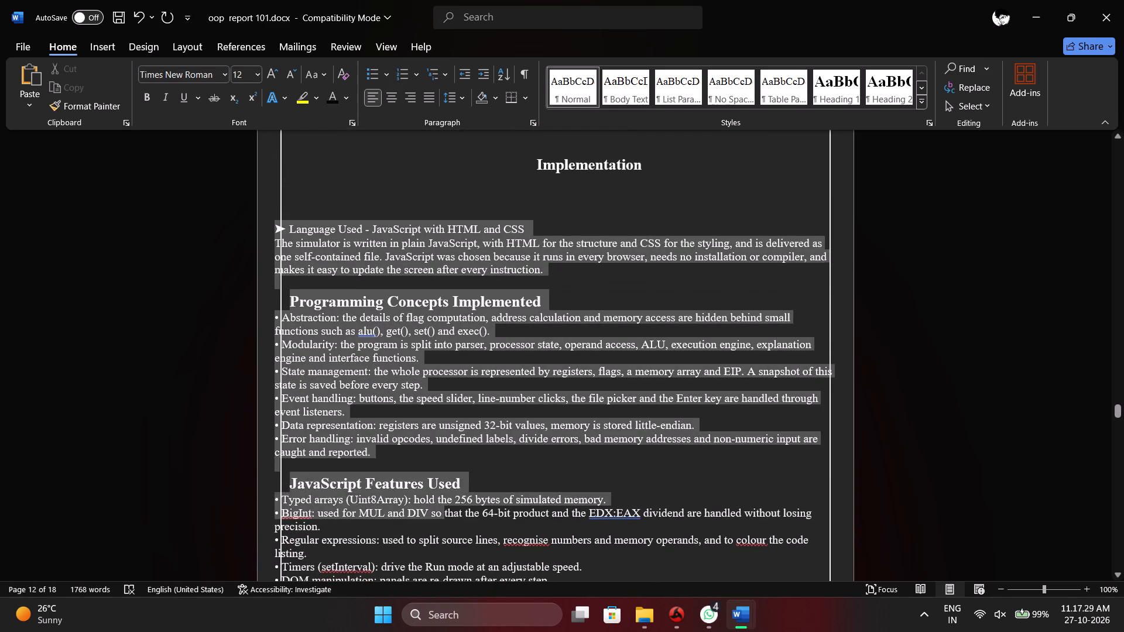
{"action": "scroll", "coordinate": [441, 517], "scroll_direction": "down", "scroll_amount": 3}
{"action": "left_click_drag", "start_coordinate": [441, 517], "coordinate": [839, 487]}
{"action": "scroll", "coordinate": [438, 504], "scroll_direction": "down", "scroll_amount": 5}
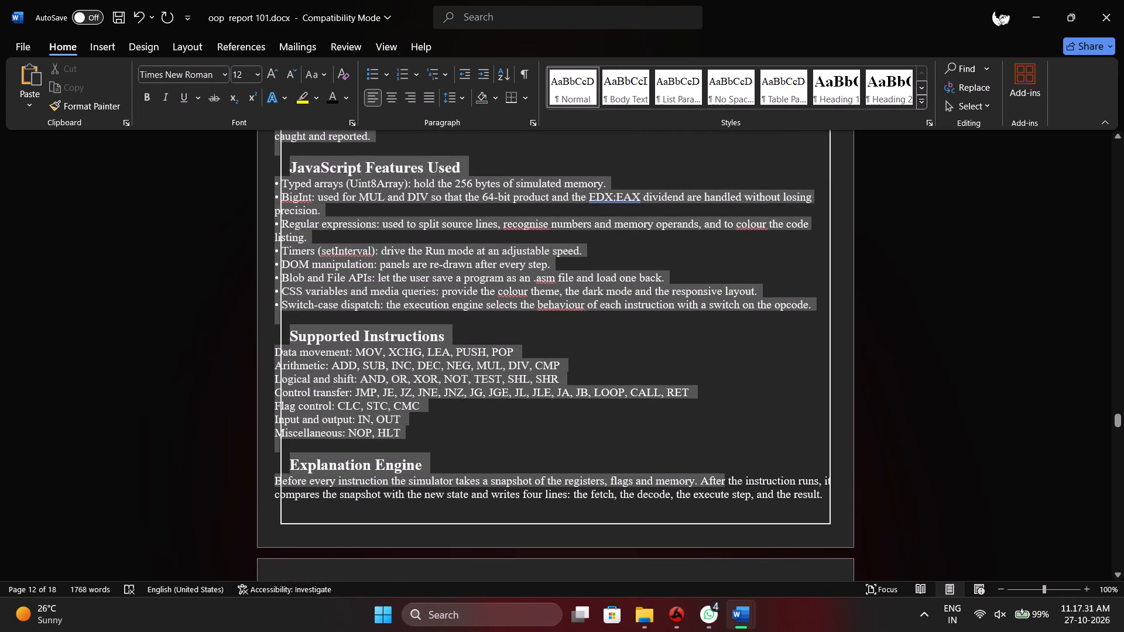
{"action": "left_click_drag", "start_coordinate": [839, 487], "coordinate": [856, 496]}
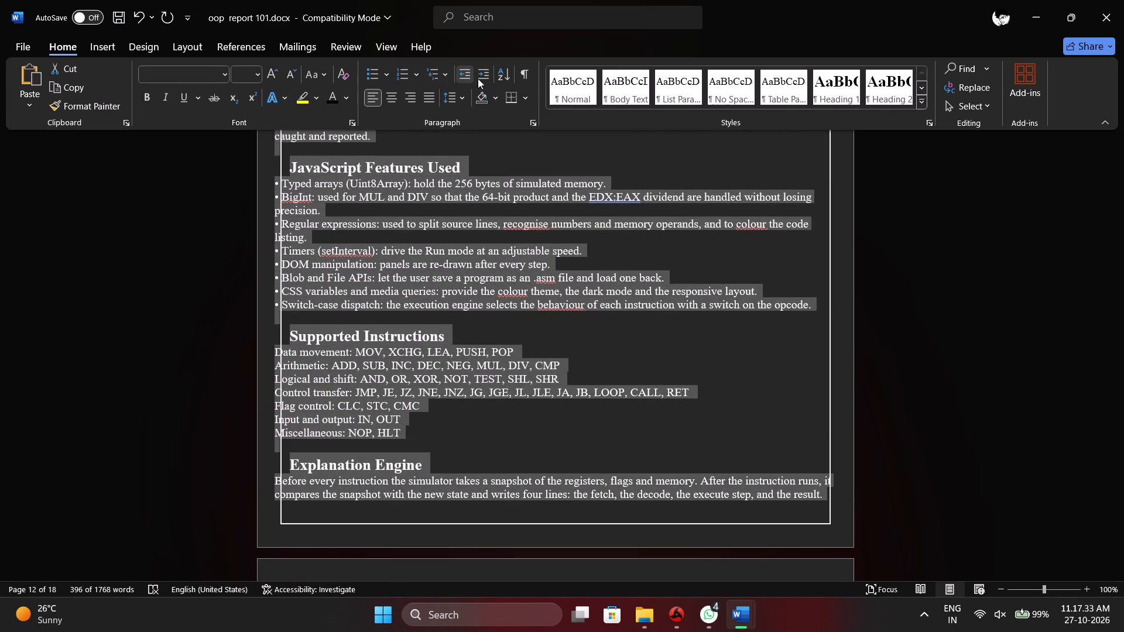
{"action": "left_click", "coordinate": [481, 77]}
{"action": "left_click", "coordinate": [429, 225]}
Look through the diagrams in the Design Analysis section, from the Flow Diagram back to System Architecture.
{"action": "scroll", "coordinate": [437, 354], "scroll_direction": "up", "scroll_amount": 9}
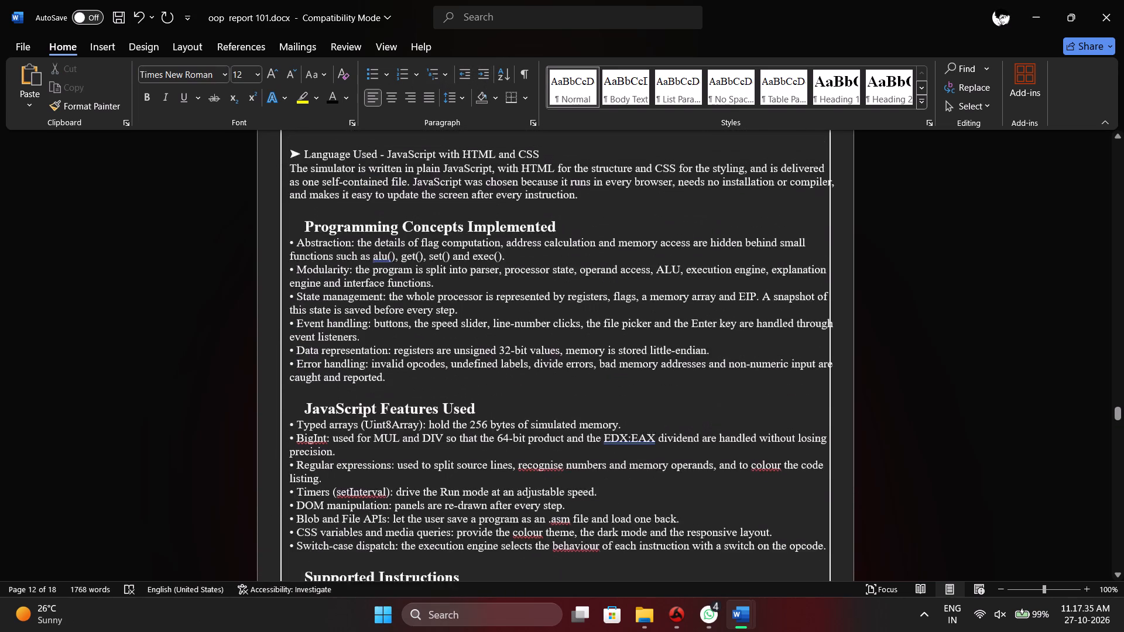
{"action": "scroll", "coordinate": [437, 354], "scroll_direction": "up", "scroll_amount": 20}
{"action": "scroll", "coordinate": [437, 354], "scroll_direction": "up", "scroll_amount": 5}
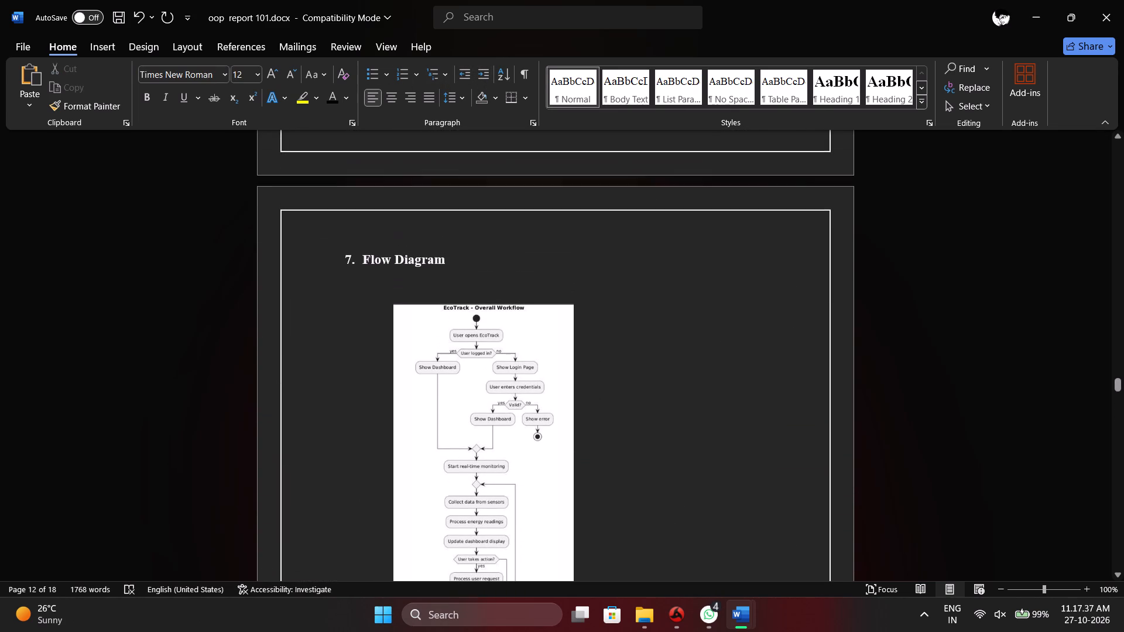
{"action": "scroll", "coordinate": [436, 334], "scroll_direction": "up", "scroll_amount": 9}
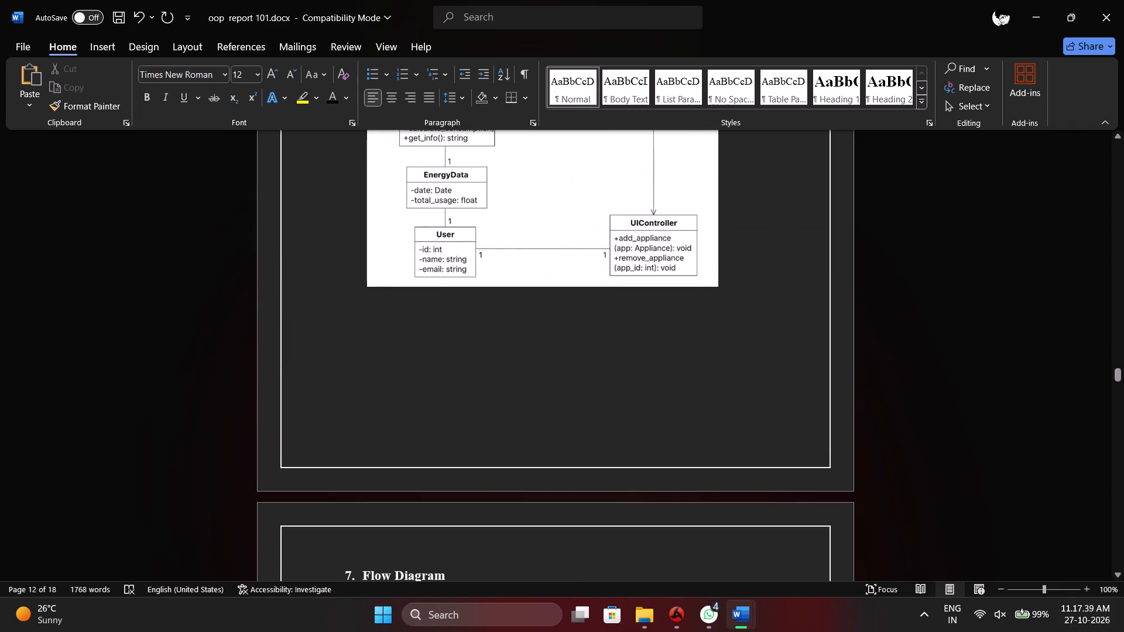
{"action": "scroll", "coordinate": [465, 372], "scroll_direction": "up", "scroll_amount": 8}
{"action": "scroll", "coordinate": [697, 606], "scroll_direction": "up", "scroll_amount": 7}
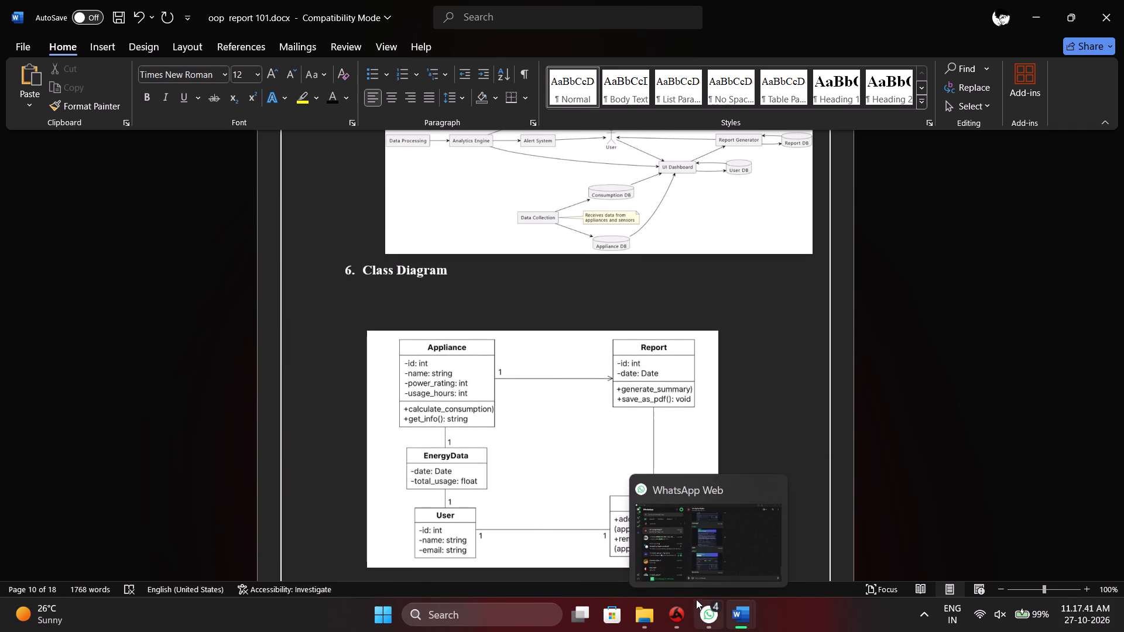
{"action": "scroll", "coordinate": [600, 331], "scroll_direction": "up", "scroll_amount": 20}
{"action": "scroll", "coordinate": [600, 331], "scroll_direction": "up", "scroll_amount": 6}
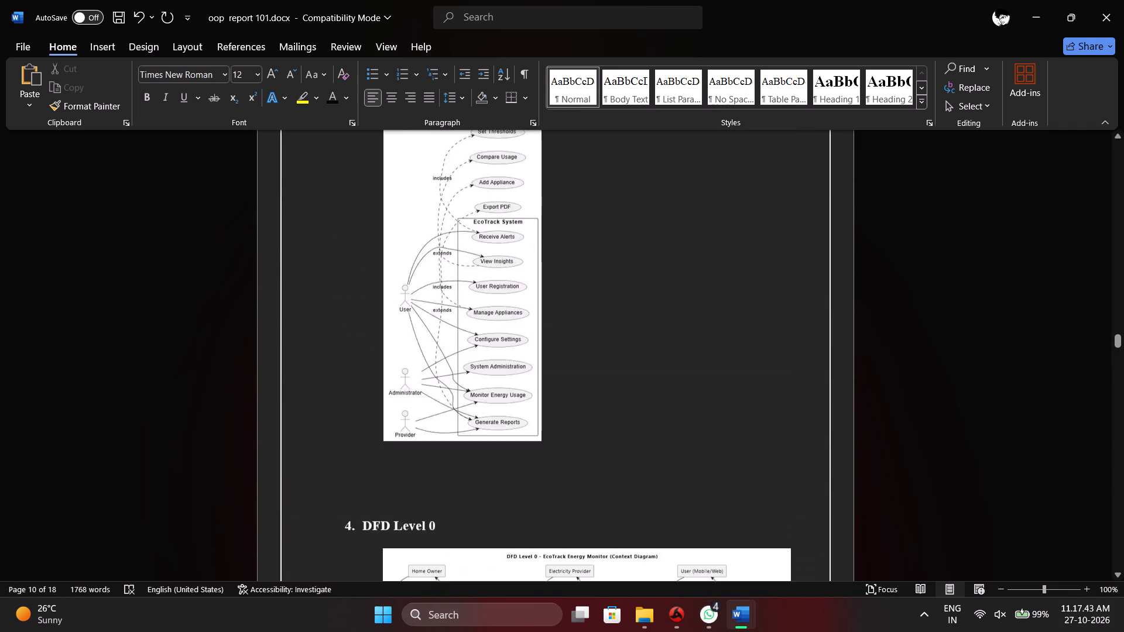
{"action": "scroll", "coordinate": [598, 321], "scroll_direction": "up", "scroll_amount": 7}
{"action": "scroll", "coordinate": [596, 312], "scroll_direction": "up", "scroll_amount": 19}
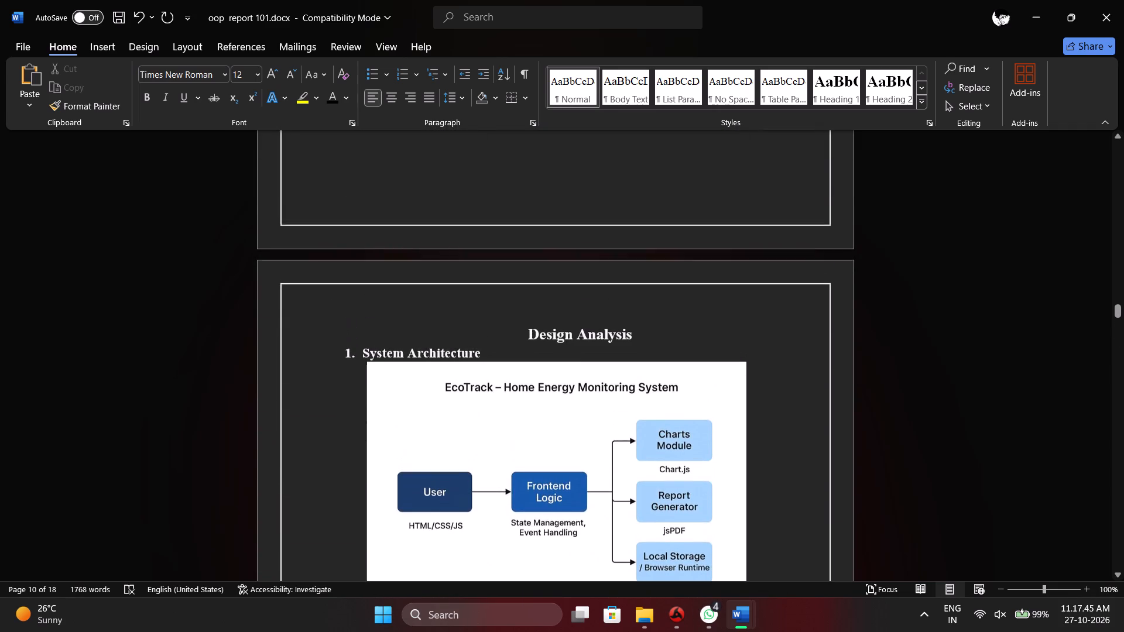
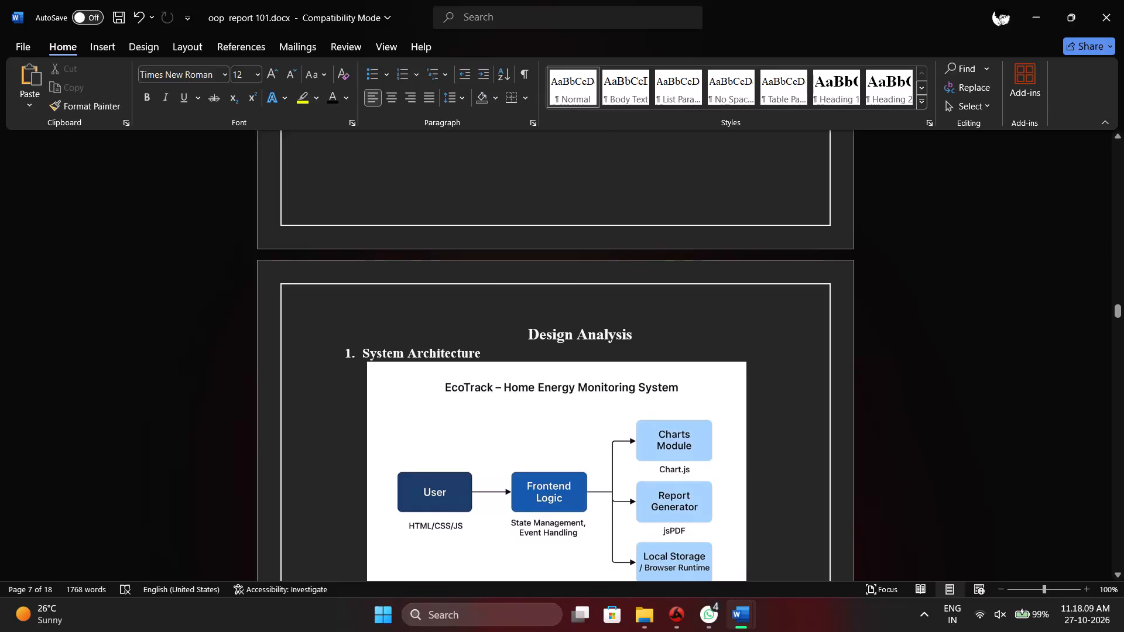
Save the document under the new name DSAM report .docx.
{"action": "left_click", "coordinate": [16, 47]}
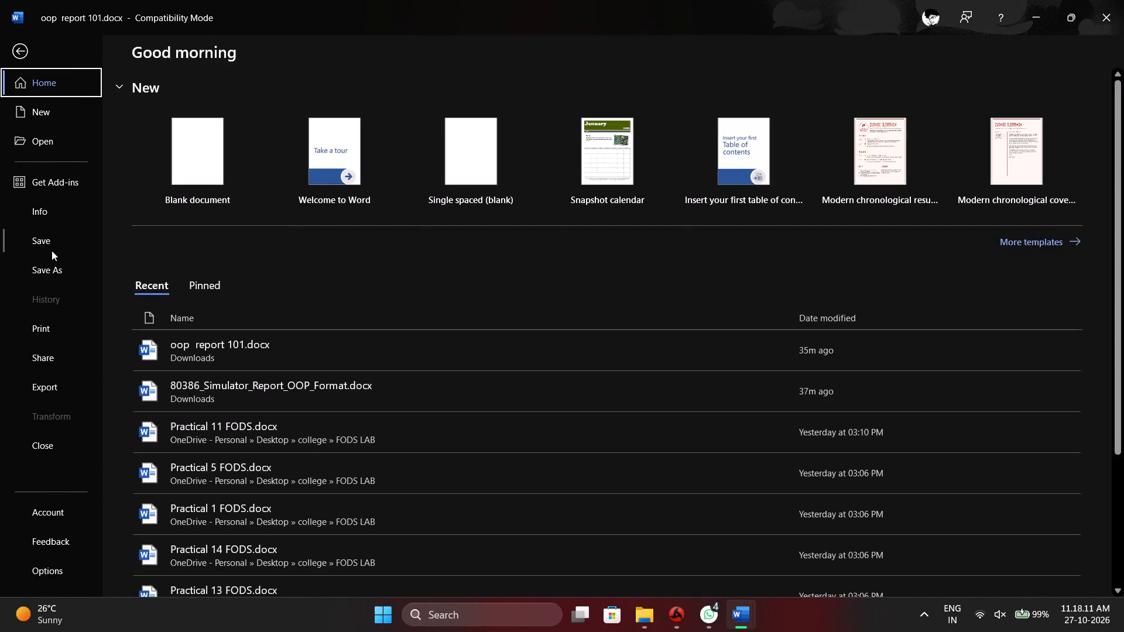
{"action": "left_click", "coordinate": [56, 273]}
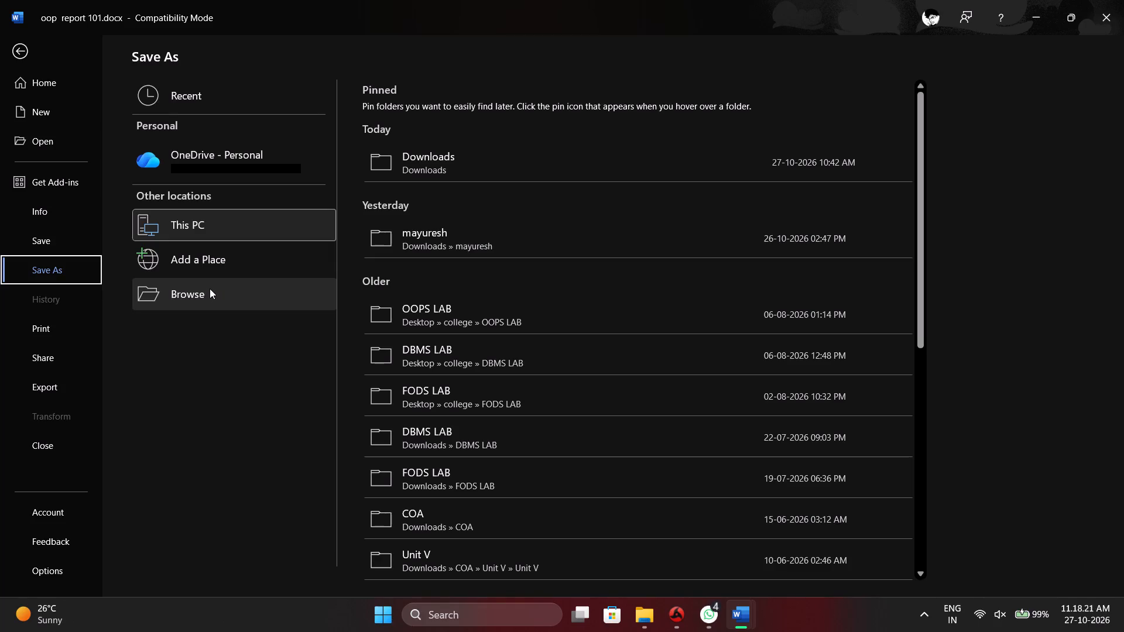
{"action": "left_click", "coordinate": [210, 288]}
Save the document in the Downloads folder under the new name DSAM report .docx.
{"action": "scroll", "coordinate": [68, 119], "scroll_direction": "up", "scroll_amount": 2}
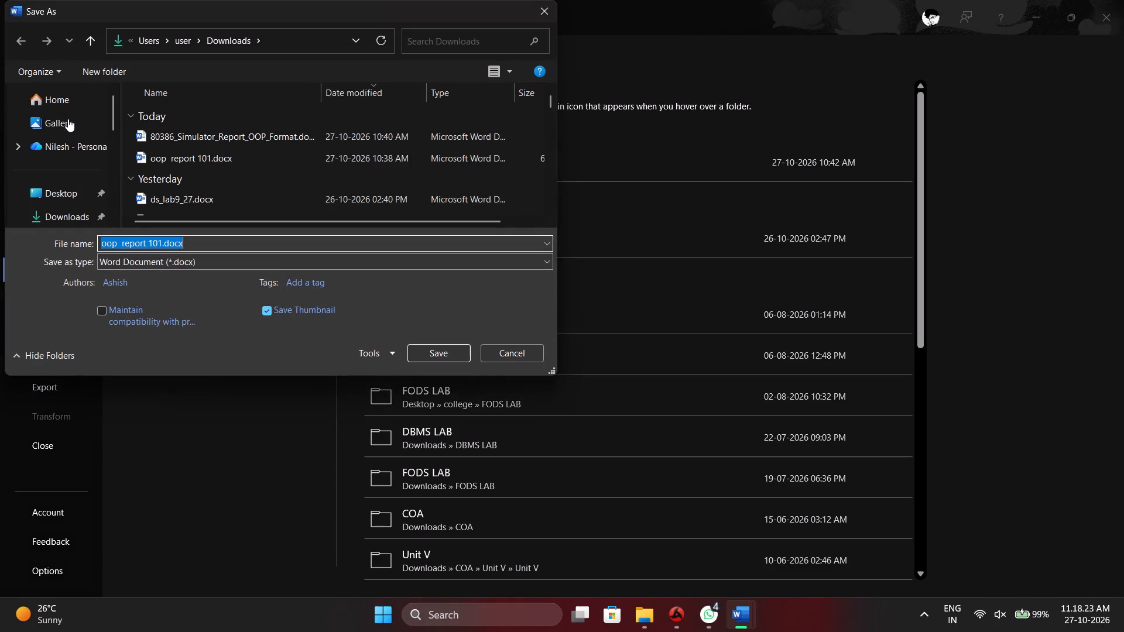
{"action": "scroll", "coordinate": [68, 119], "scroll_direction": "up", "scroll_amount": 1}
{"action": "left_click", "coordinate": [63, 209]}
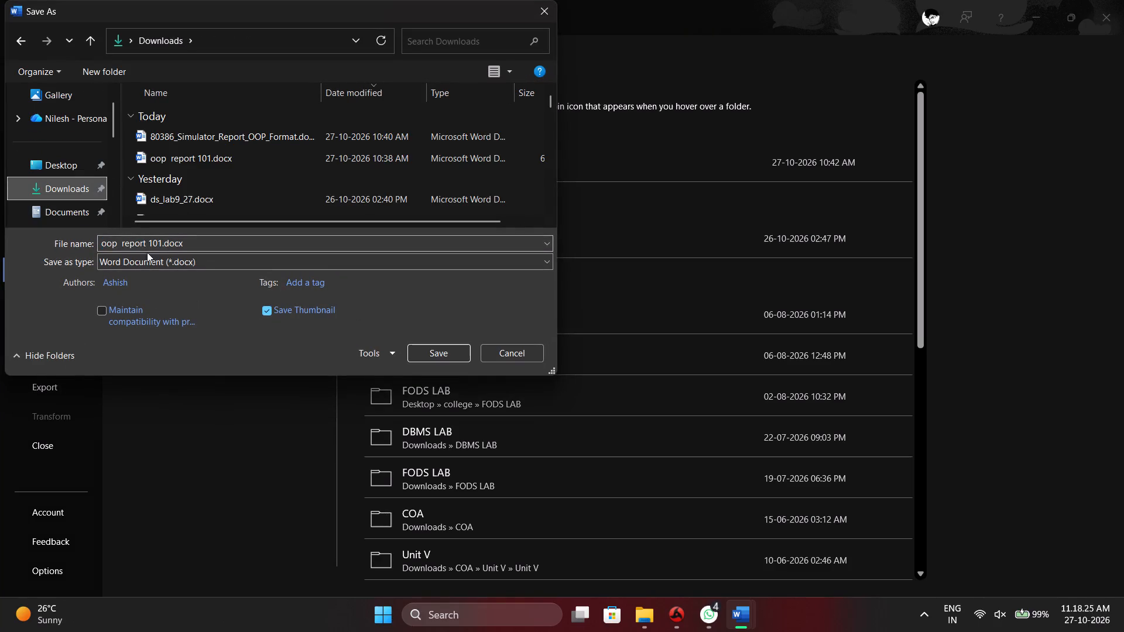
{"action": "left_click_drag", "start_coordinate": [161, 246], "coordinate": [126, 241]}
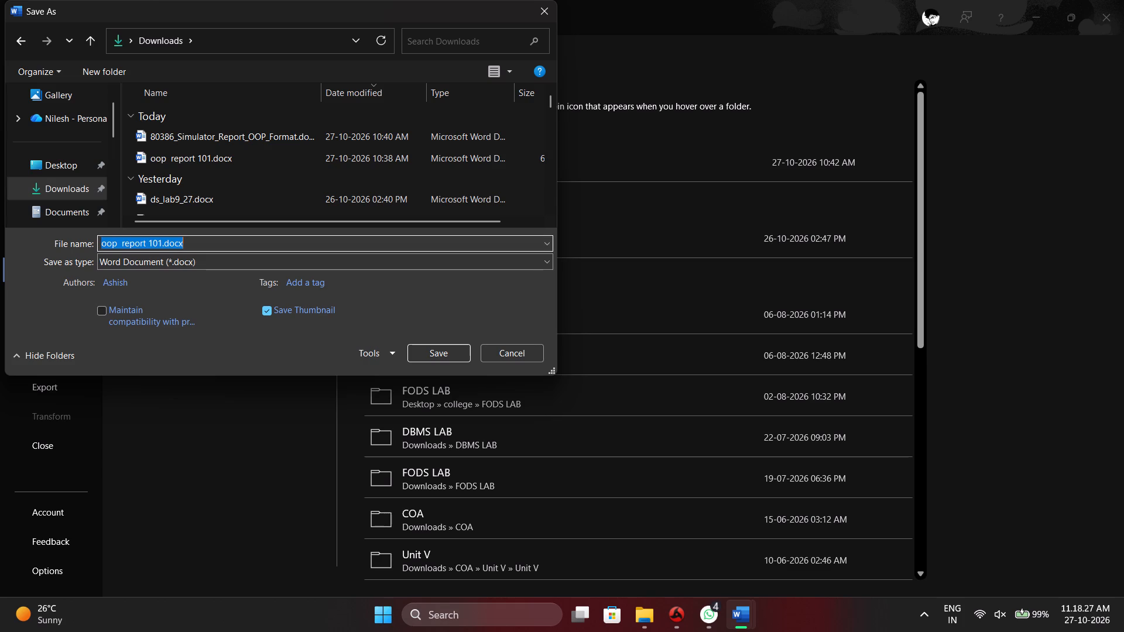
{"action": "left_click_drag", "start_coordinate": [126, 241], "coordinate": [125, 241]}
{"action": "left_click", "coordinate": [159, 248]}
{"action": "left_click_drag", "start_coordinate": [160, 247], "coordinate": [150, 245]}
{"action": "key", "text": "BackSpace"}
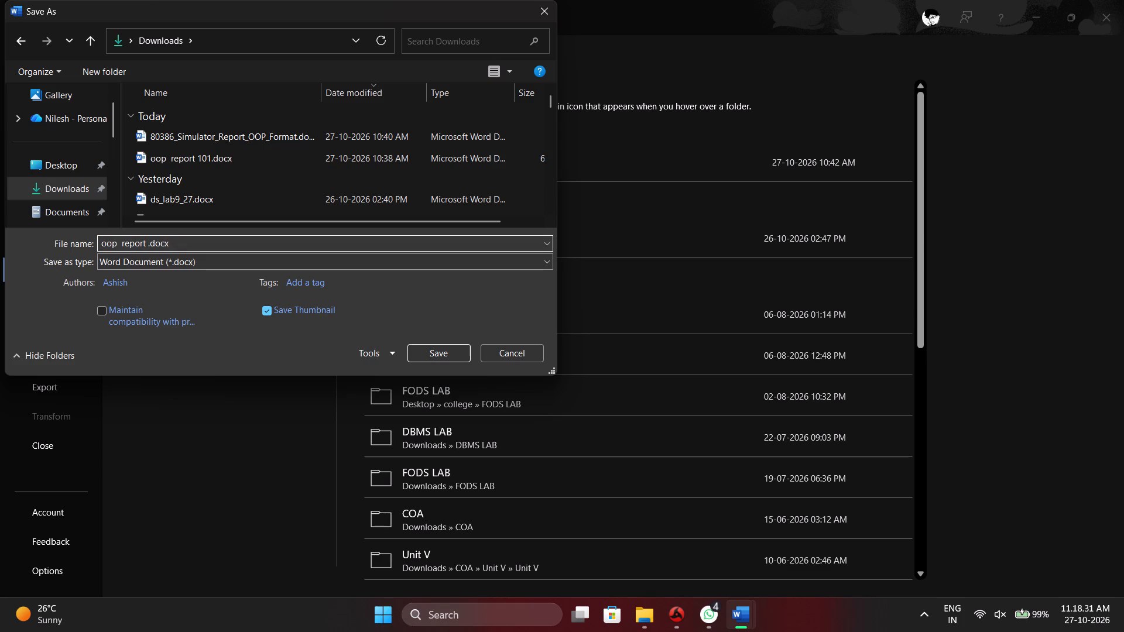
{"action": "left_click_drag", "start_coordinate": [118, 243], "coordinate": [92, 243]}
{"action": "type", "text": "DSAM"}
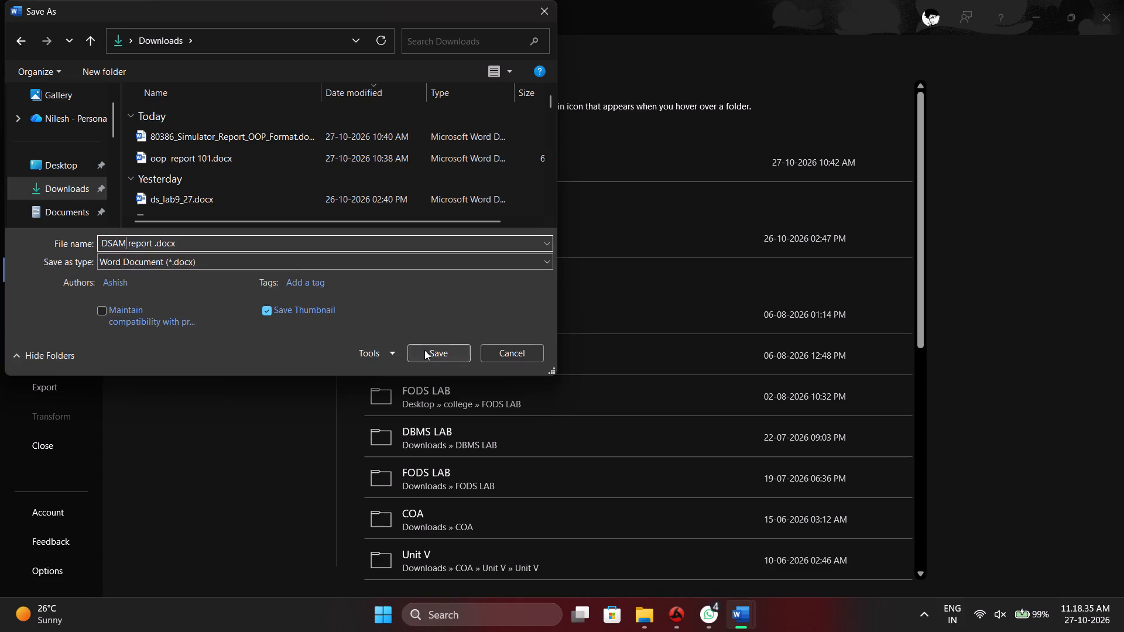
{"action": "left_click", "coordinate": [425, 350]}
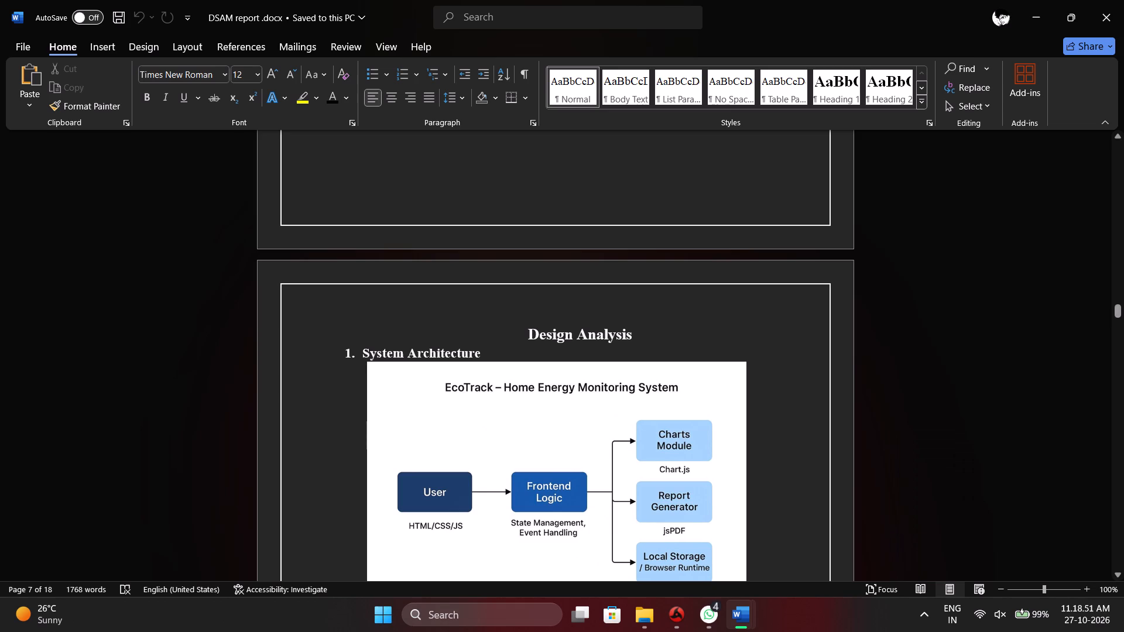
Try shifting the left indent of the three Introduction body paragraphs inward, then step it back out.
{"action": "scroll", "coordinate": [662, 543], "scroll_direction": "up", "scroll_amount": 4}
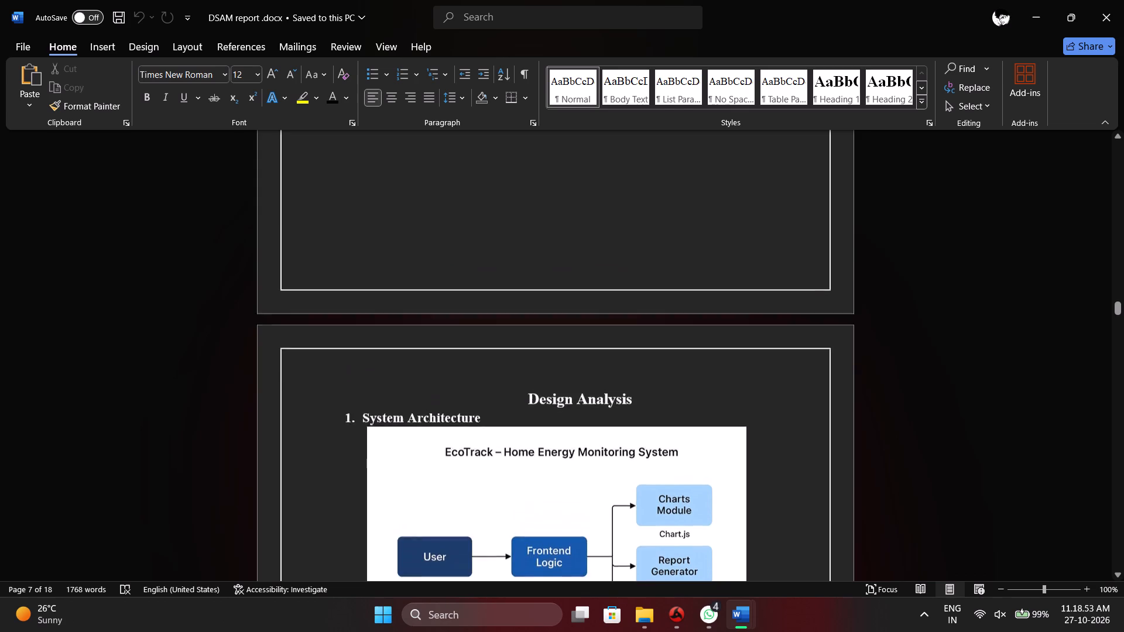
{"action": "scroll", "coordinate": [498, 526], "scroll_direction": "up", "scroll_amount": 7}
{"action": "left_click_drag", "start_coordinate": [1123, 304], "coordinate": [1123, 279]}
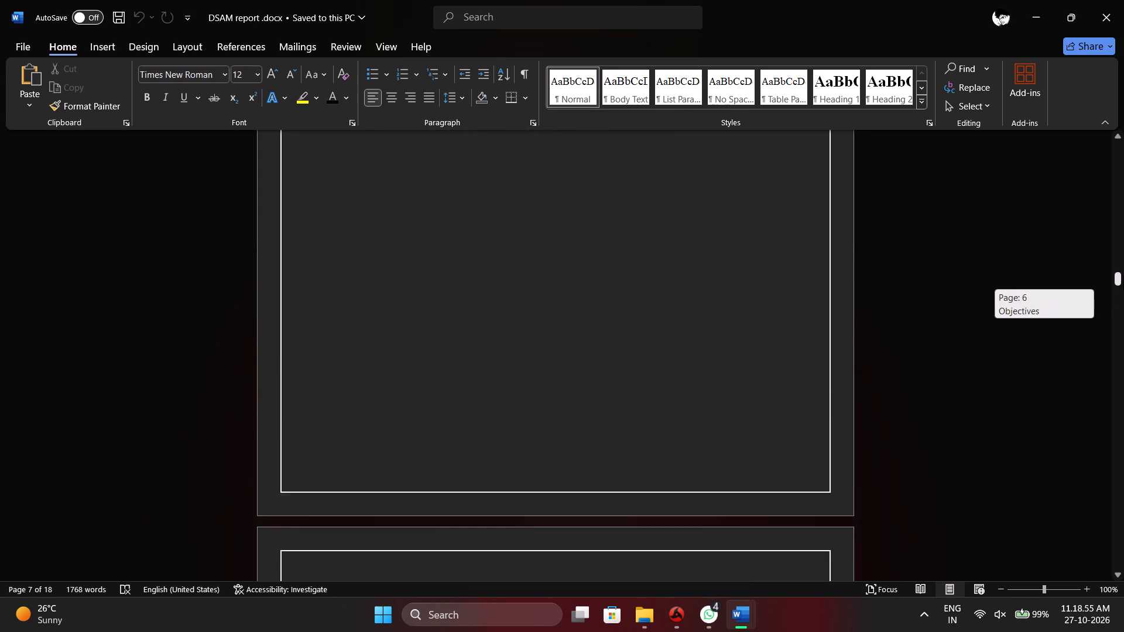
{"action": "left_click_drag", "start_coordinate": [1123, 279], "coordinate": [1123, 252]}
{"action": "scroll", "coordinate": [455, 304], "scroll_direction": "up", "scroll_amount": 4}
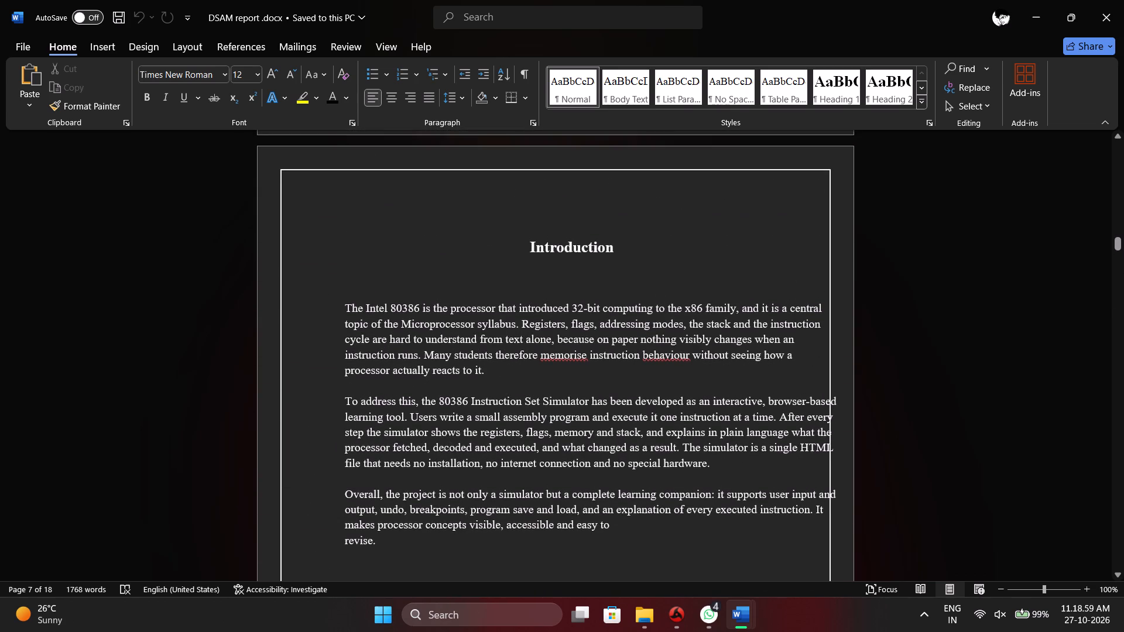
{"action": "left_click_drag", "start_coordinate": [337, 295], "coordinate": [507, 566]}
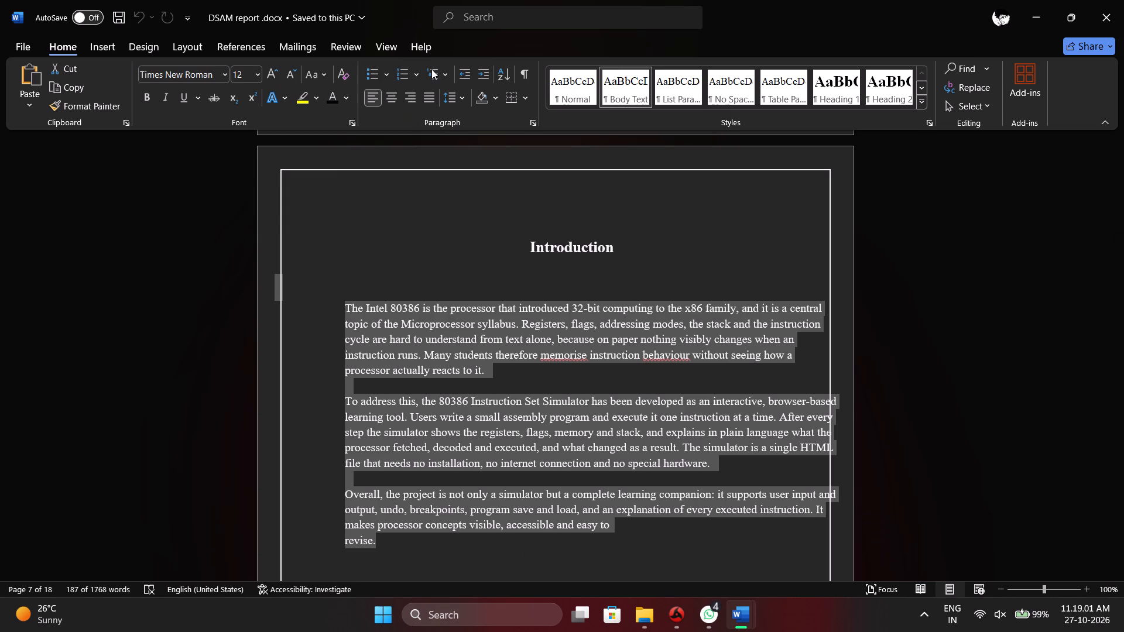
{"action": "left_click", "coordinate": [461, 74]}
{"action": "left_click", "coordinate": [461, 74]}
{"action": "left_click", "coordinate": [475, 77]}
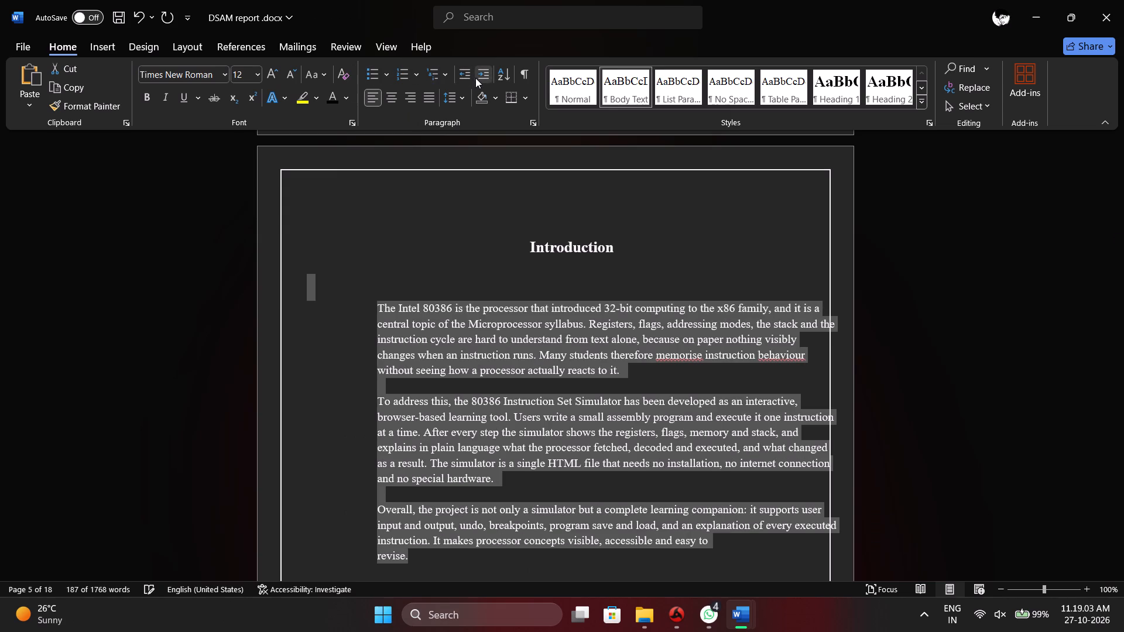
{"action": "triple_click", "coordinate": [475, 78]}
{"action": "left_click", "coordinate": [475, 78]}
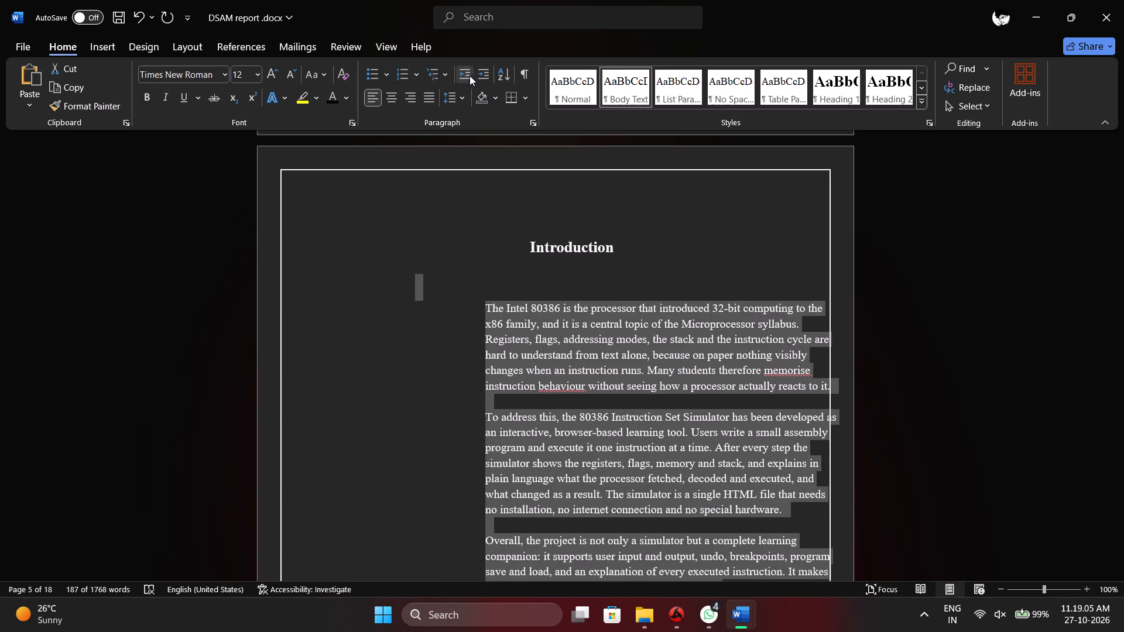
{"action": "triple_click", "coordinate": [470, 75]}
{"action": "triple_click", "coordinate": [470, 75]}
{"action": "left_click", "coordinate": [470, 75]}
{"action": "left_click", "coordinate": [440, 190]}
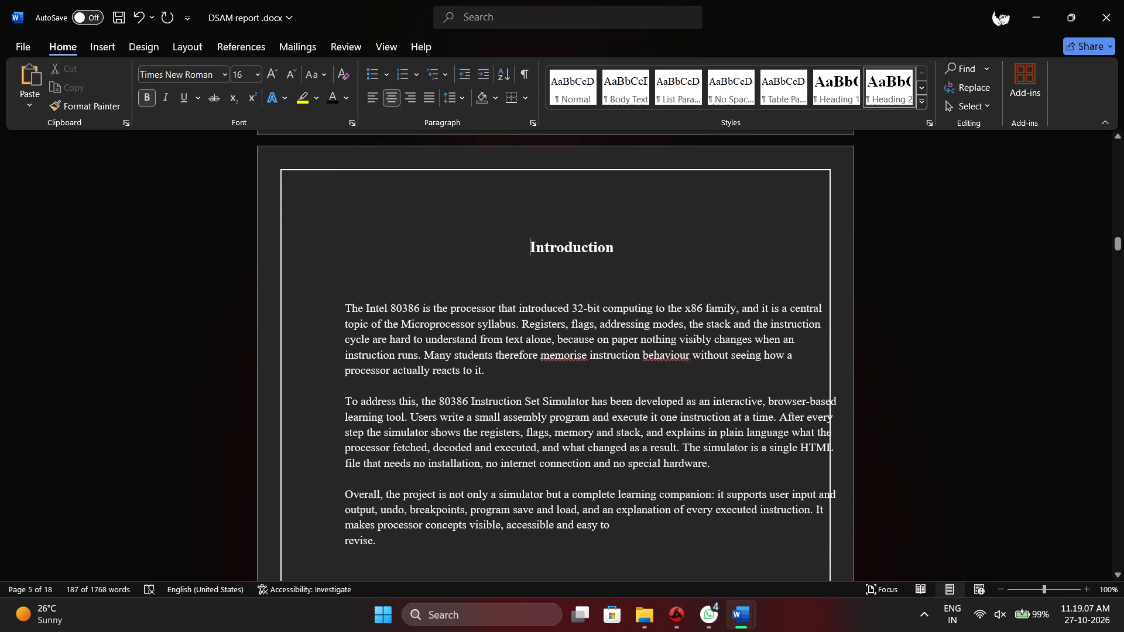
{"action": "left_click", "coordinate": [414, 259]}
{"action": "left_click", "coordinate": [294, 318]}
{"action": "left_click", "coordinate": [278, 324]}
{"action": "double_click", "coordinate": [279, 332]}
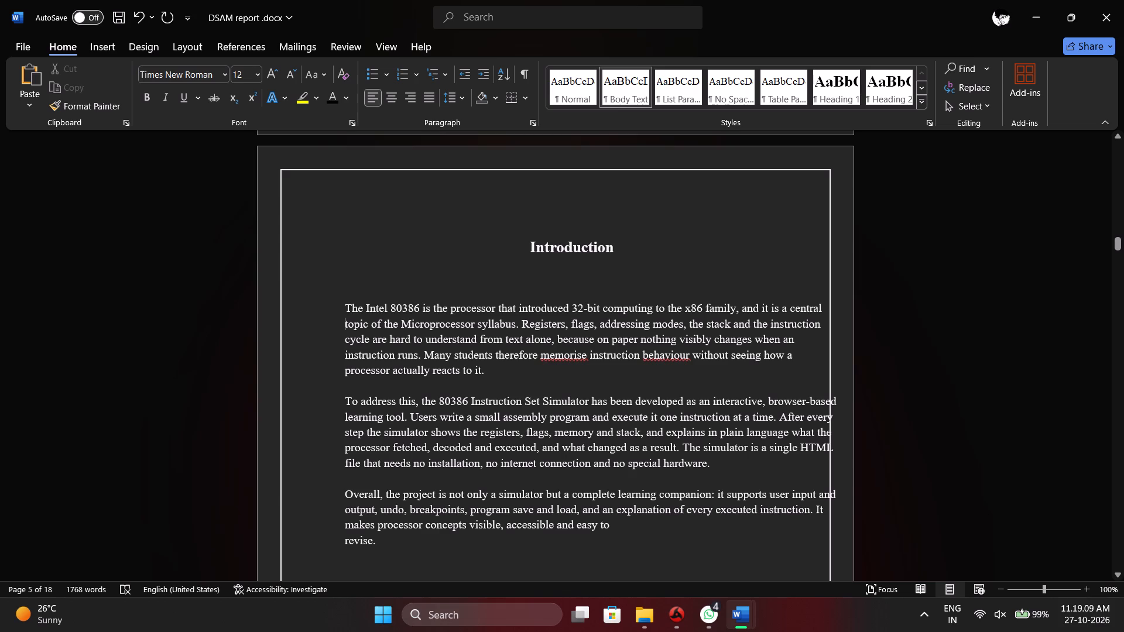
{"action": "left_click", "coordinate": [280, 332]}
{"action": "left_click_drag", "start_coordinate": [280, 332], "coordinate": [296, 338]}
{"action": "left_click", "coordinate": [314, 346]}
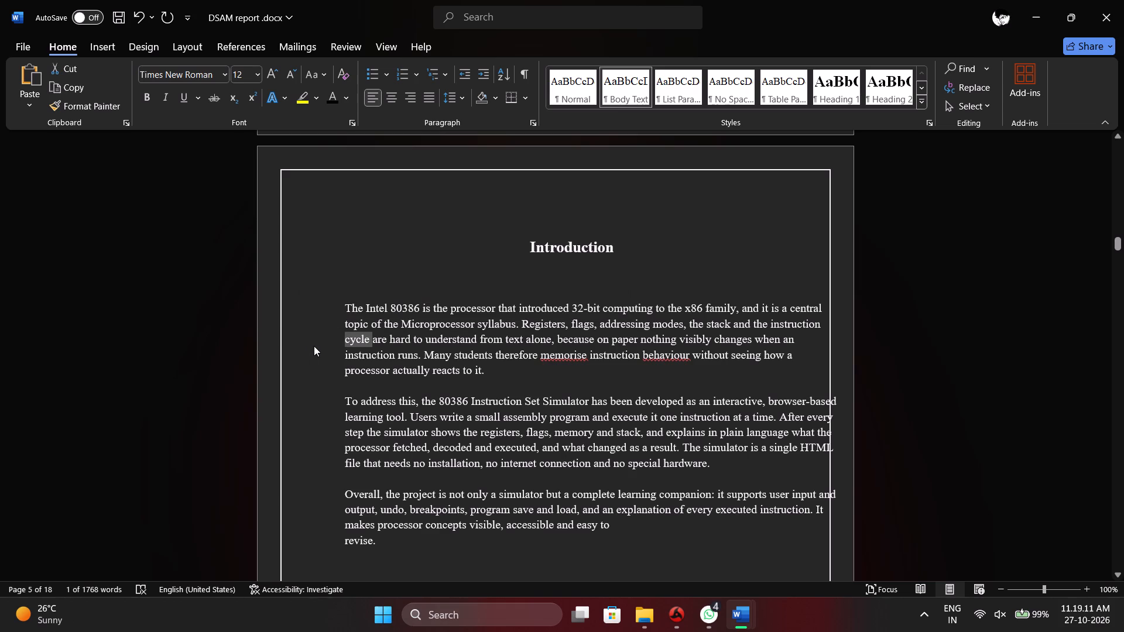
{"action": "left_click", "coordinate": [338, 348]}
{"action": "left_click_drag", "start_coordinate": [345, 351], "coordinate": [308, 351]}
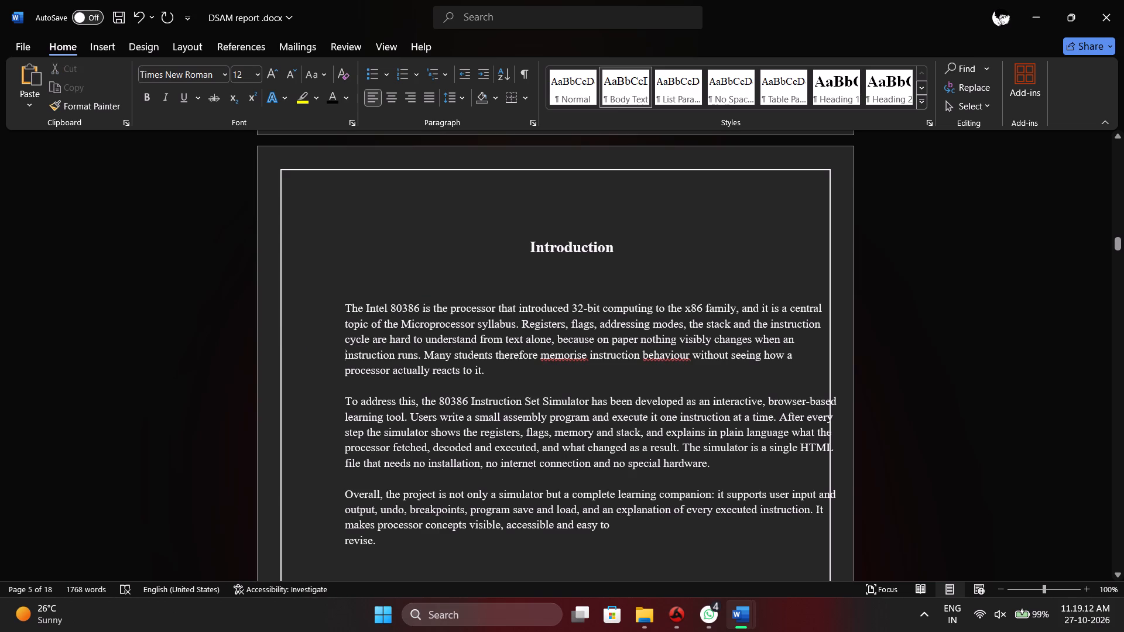
Review the text layout against the page border from the Introduction through the numbered project aims to the Design Analysis section.
{"action": "left_click_drag", "start_coordinate": [352, 353], "coordinate": [297, 351]}
{"action": "left_click", "coordinate": [348, 349]}
{"action": "scroll", "coordinate": [420, 337], "scroll_direction": "up", "scroll_amount": 4}
{"action": "scroll", "coordinate": [563, 439], "scroll_direction": "down", "scroll_amount": 3}
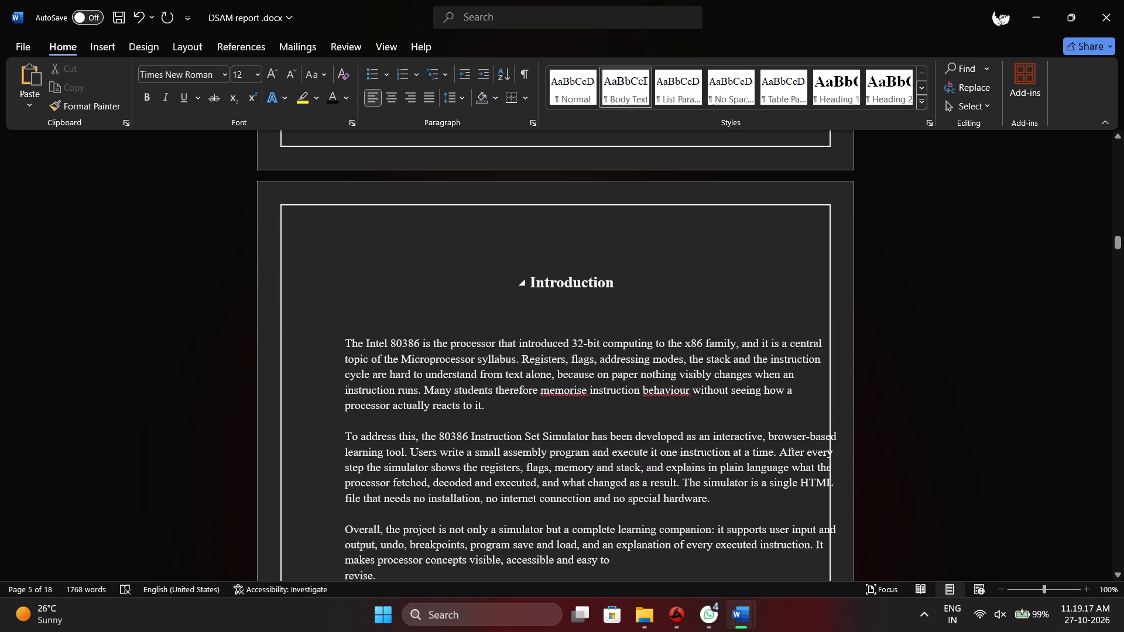
{"action": "scroll", "coordinate": [718, 396], "scroll_direction": "down", "scroll_amount": 4}
{"action": "left_click", "coordinate": [787, 391]}
{"action": "left_click", "coordinate": [797, 442]}
{"action": "scroll", "coordinate": [797, 430], "scroll_direction": "up", "scroll_amount": 3}
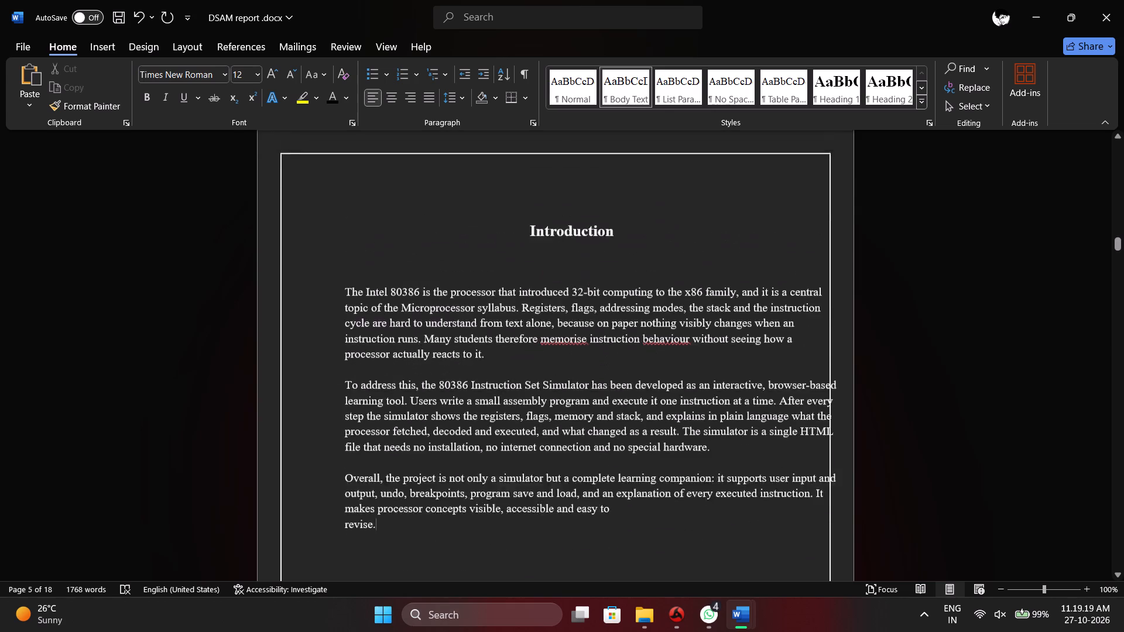
{"action": "scroll", "coordinate": [797, 429], "scroll_direction": "down", "scroll_amount": 11}
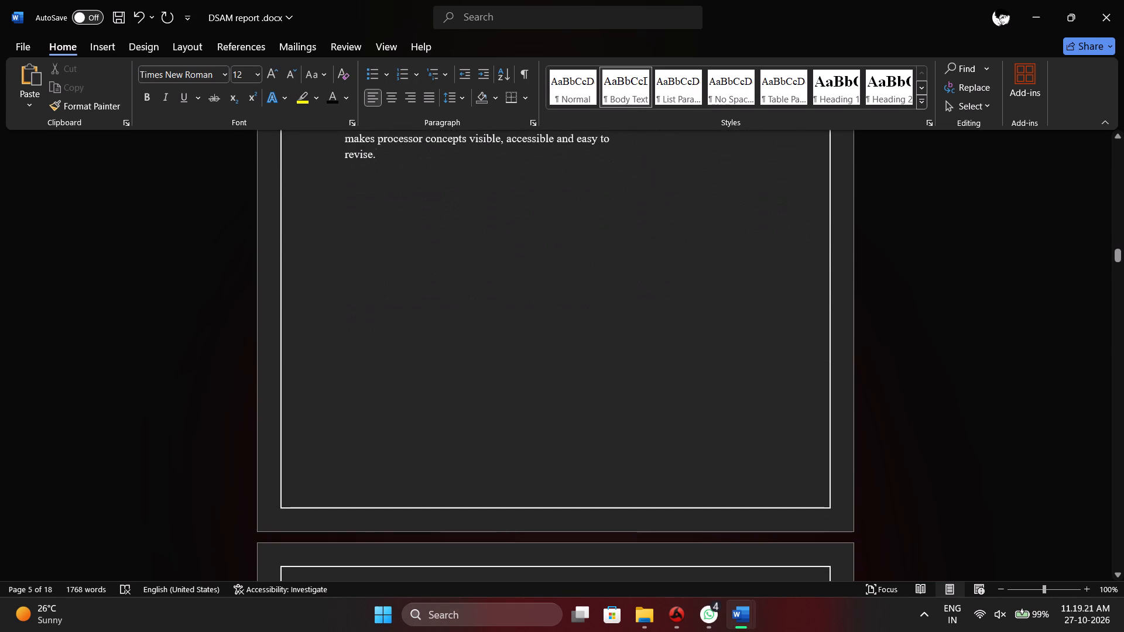
{"action": "scroll", "coordinate": [792, 421], "scroll_direction": "down", "scroll_amount": 20}
{"action": "scroll", "coordinate": [792, 421], "scroll_direction": "down", "scroll_amount": 1}
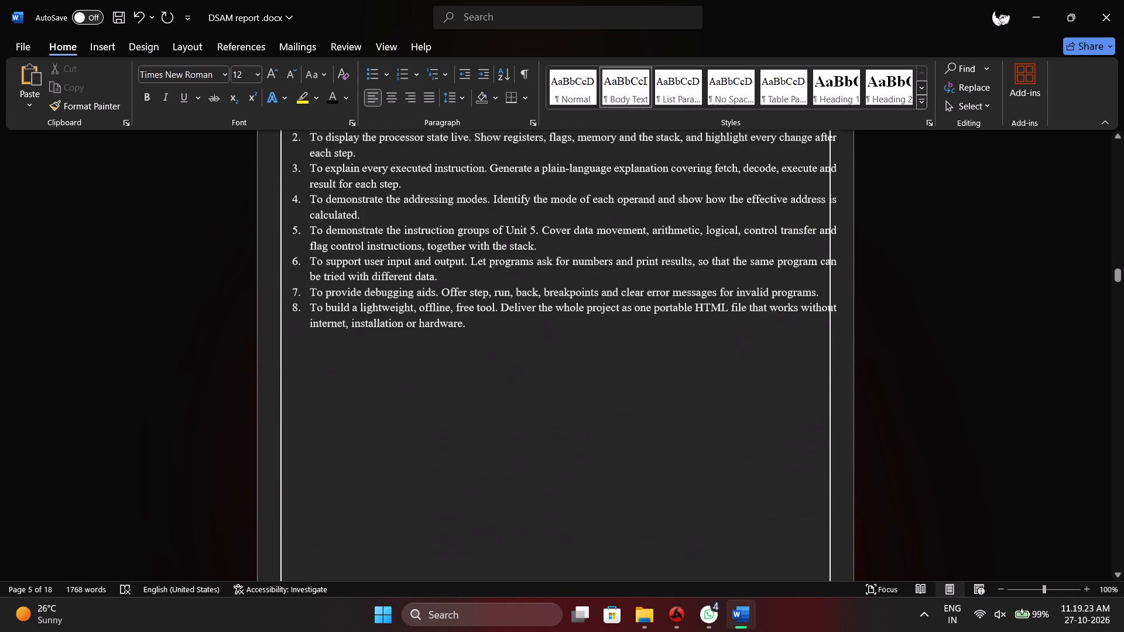
{"action": "scroll", "coordinate": [681, 362], "scroll_direction": "down", "scroll_amount": 10}
{"action": "scroll", "coordinate": [427, 428], "scroll_direction": "up", "scroll_amount": 1}
{"action": "scroll", "coordinate": [427, 429], "scroll_direction": "down", "scroll_amount": 20}
{"action": "scroll", "coordinate": [427, 429], "scroll_direction": "down", "scroll_amount": 3}
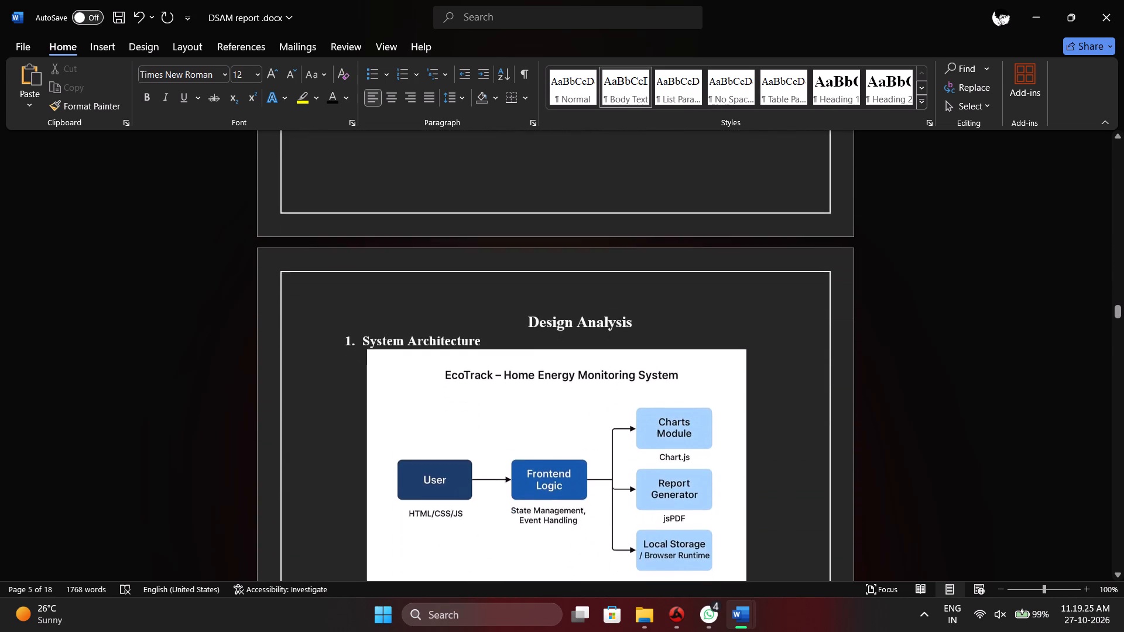
Select the System Architecture heading text above the first diagram in the Design Analysis section.
{"action": "scroll", "coordinate": [423, 432], "scroll_direction": "down", "scroll_amount": 4}
{"action": "scroll", "coordinate": [416, 367], "scroll_direction": "up", "scroll_amount": 1}
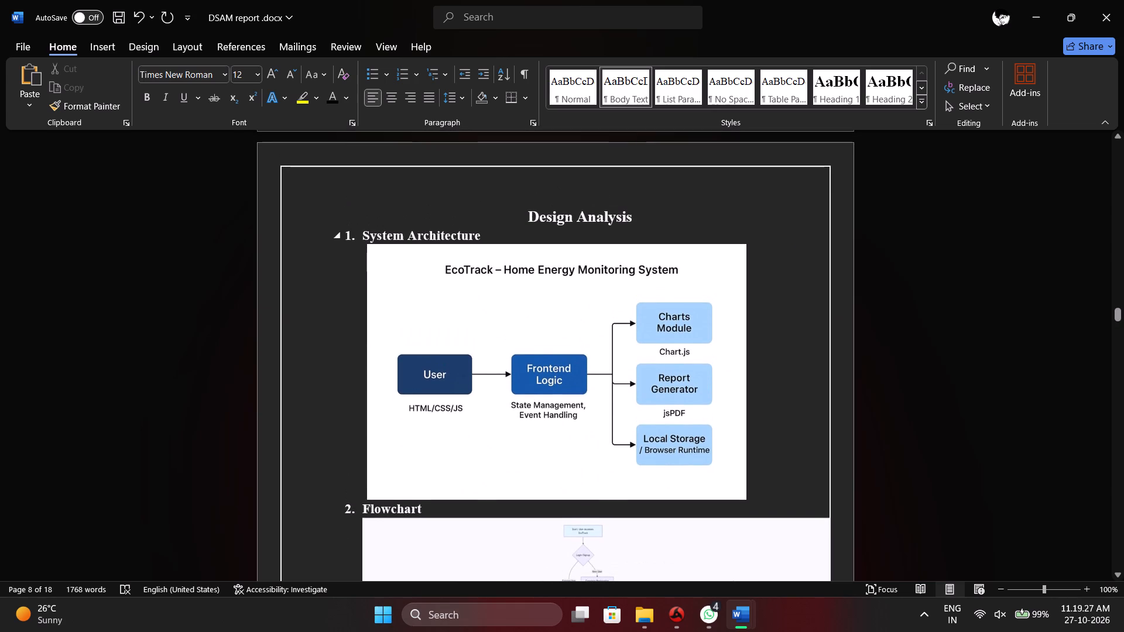
{"action": "left_click_drag", "start_coordinate": [360, 234], "coordinate": [467, 240]}
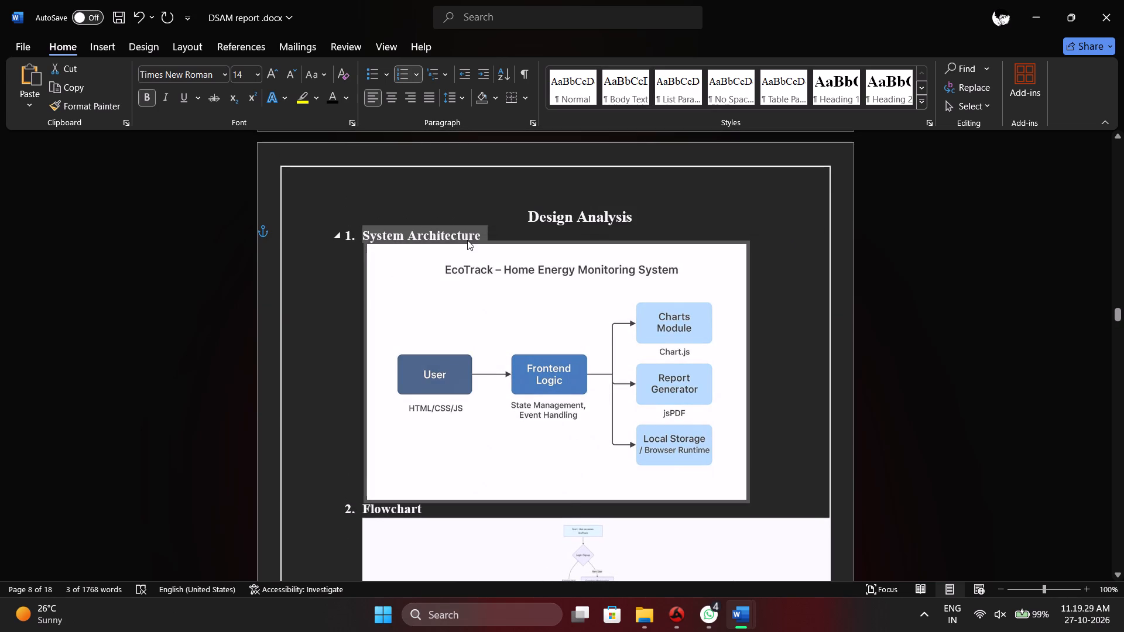
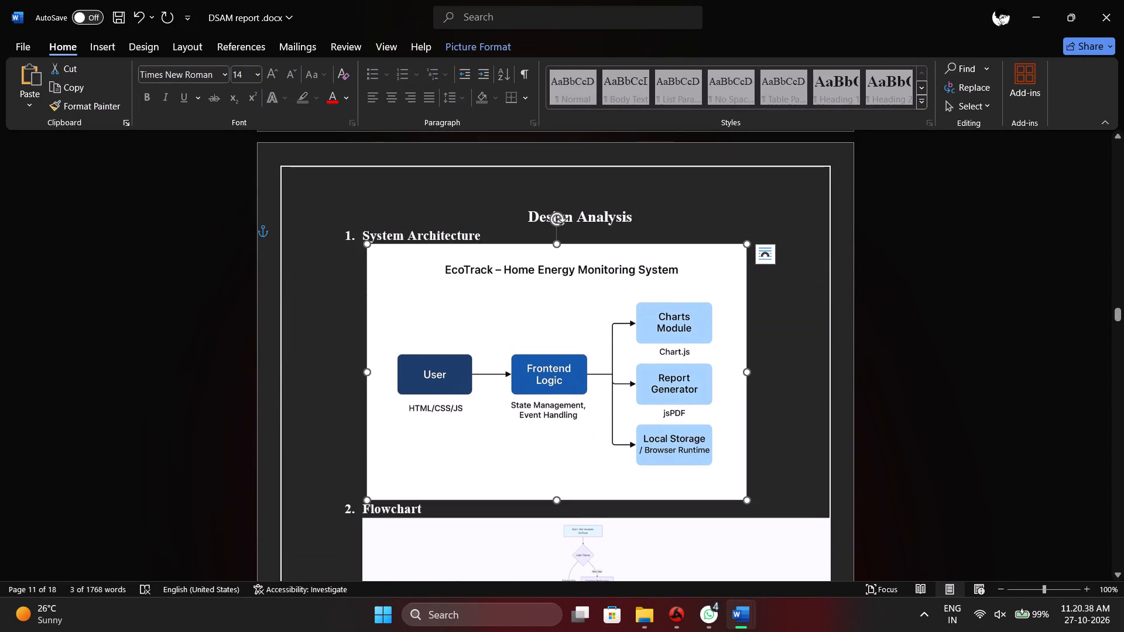
Replace the EcoTrack diagram under the System Architecture heading with the copied five-module diagram, placed on its own unnumbered line.
{"action": "key", "text": "Delete"}
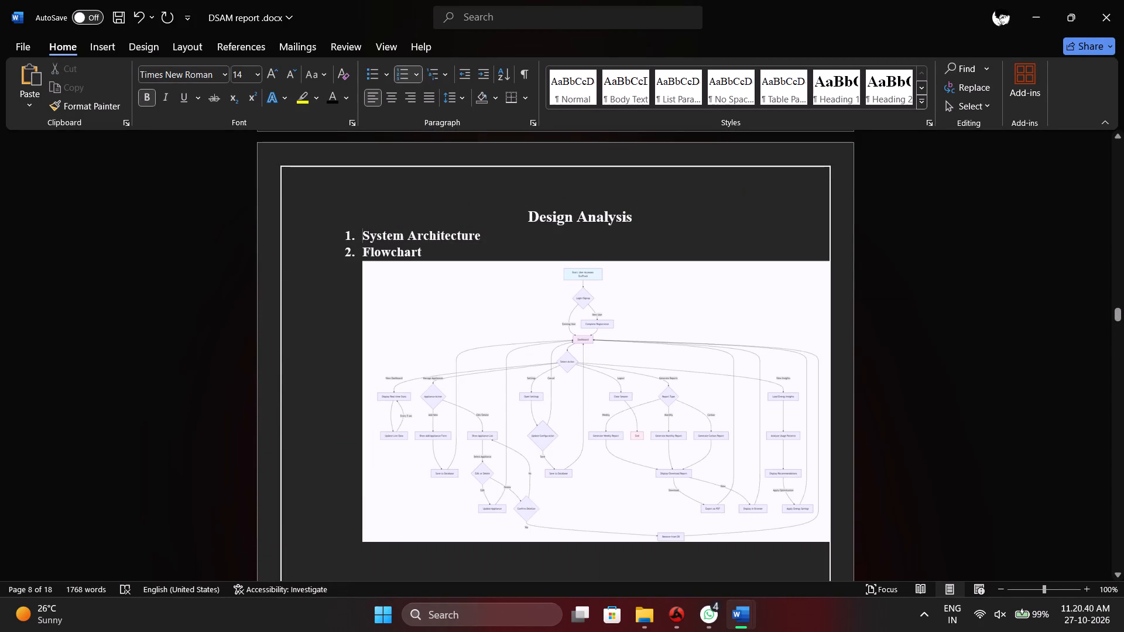
{"action": "key", "text": "Left"}
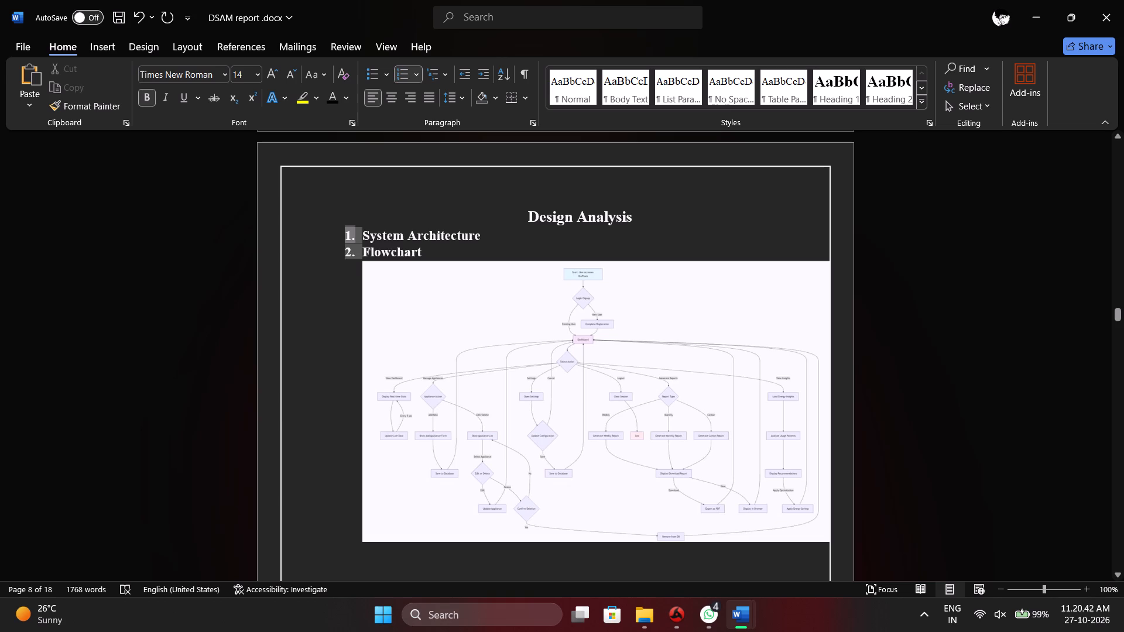
{"action": "key", "text": "Left"}
{"action": "left_click", "coordinate": [487, 237]}
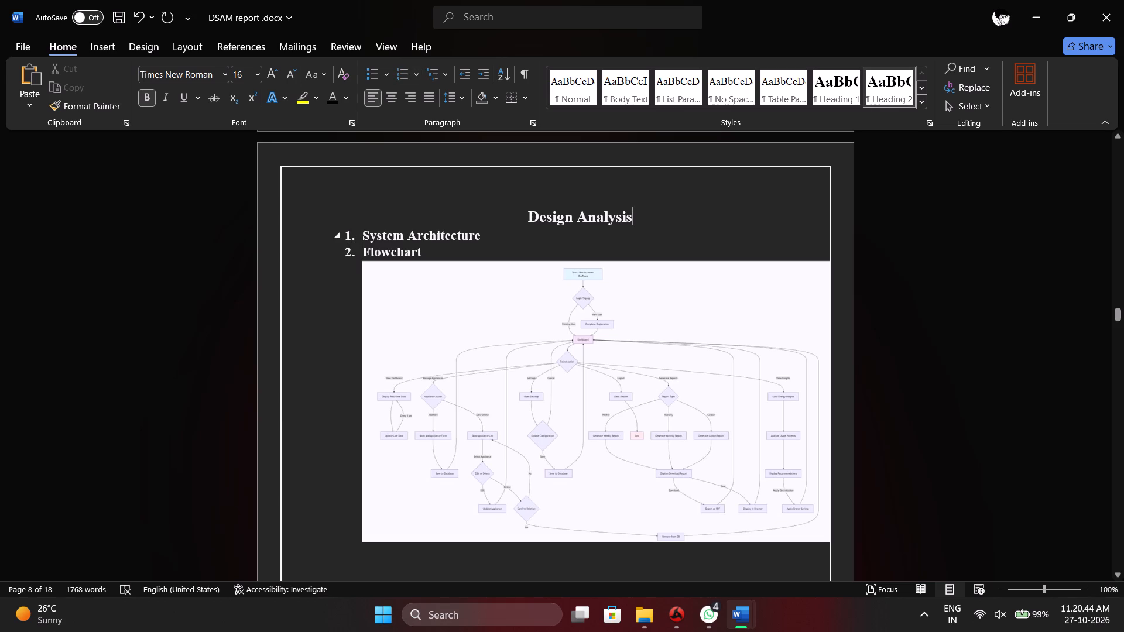
{"action": "key", "text": "Return"}
{"action": "key", "text": "BackSpace"}
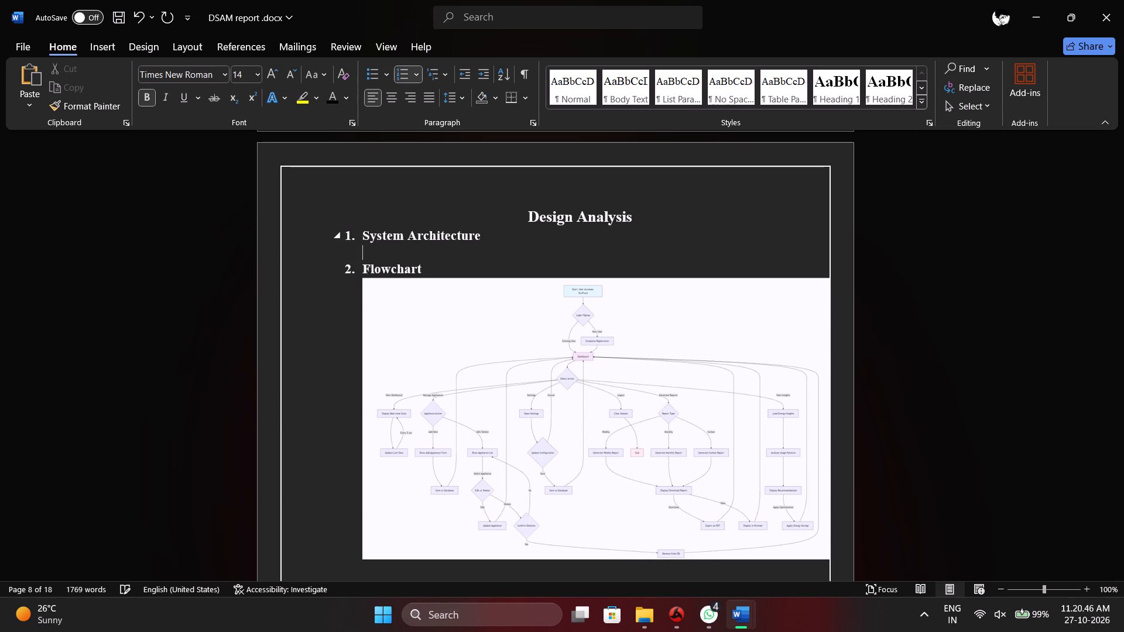
{"action": "key", "text": "ctrl+v"}
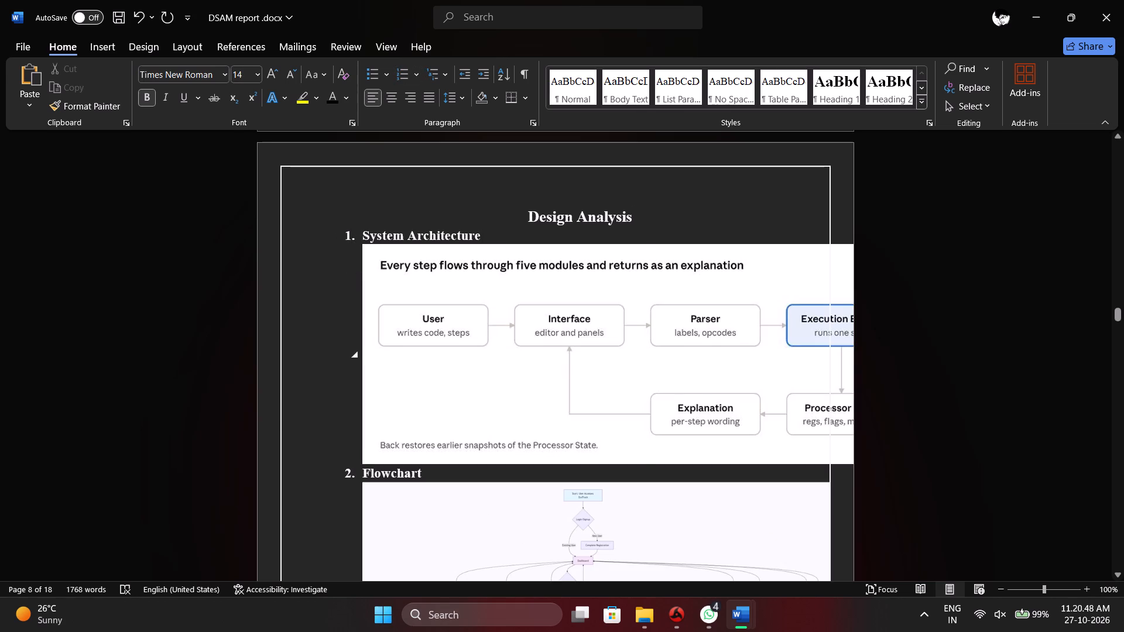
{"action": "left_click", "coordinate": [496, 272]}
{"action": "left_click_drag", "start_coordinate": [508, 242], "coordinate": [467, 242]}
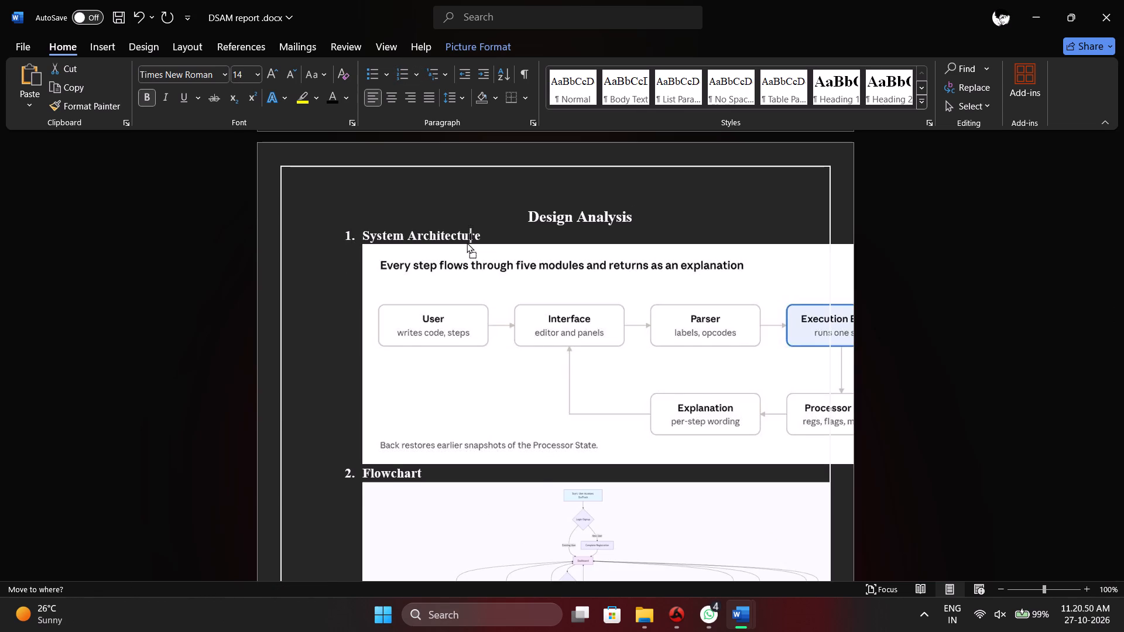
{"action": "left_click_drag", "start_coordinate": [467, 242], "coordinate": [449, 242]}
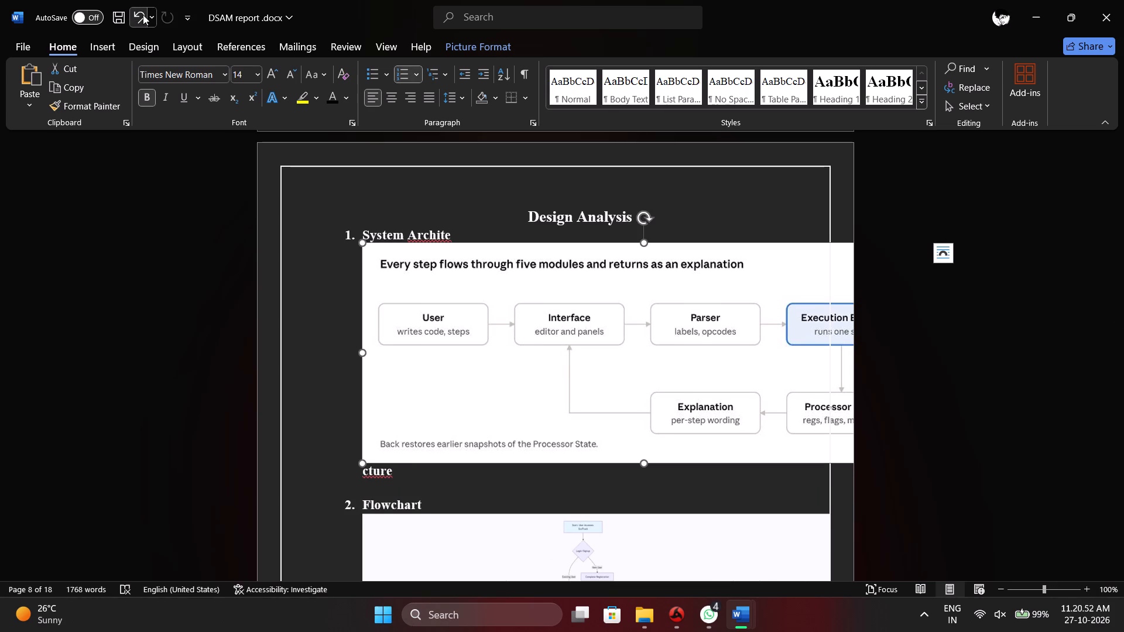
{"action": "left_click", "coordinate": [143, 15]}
Shrink the five-module architecture diagram proportionally until its right edge sits inside the page border.
{"action": "left_click_drag", "start_coordinate": [362, 243], "coordinate": [354, 242]}
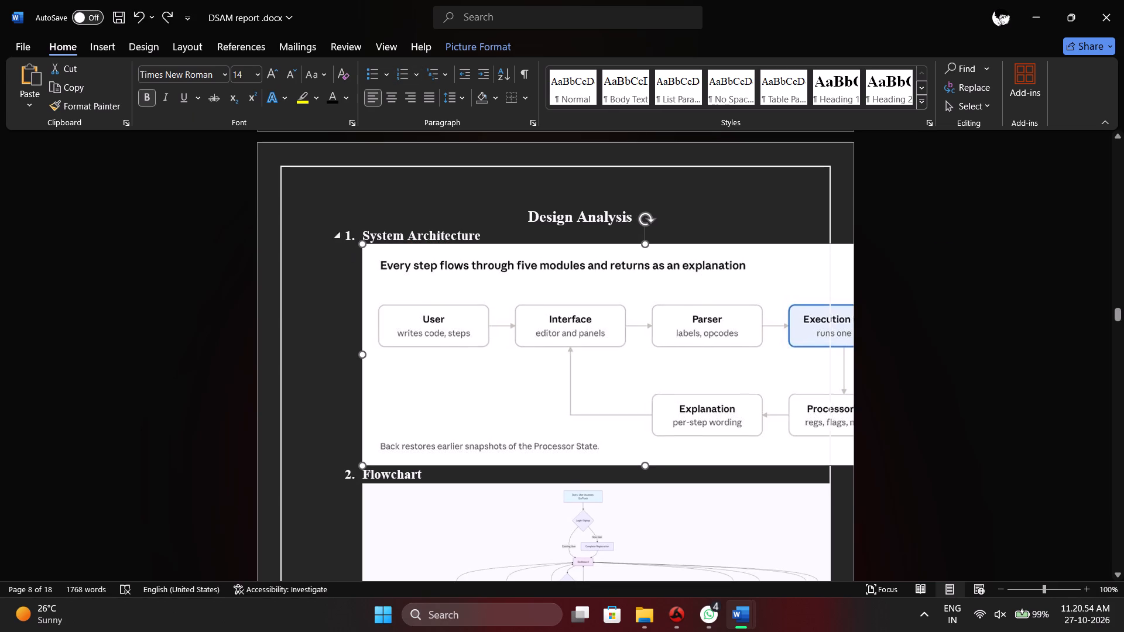
{"action": "left_click_drag", "start_coordinate": [354, 242], "coordinate": [672, 291]}
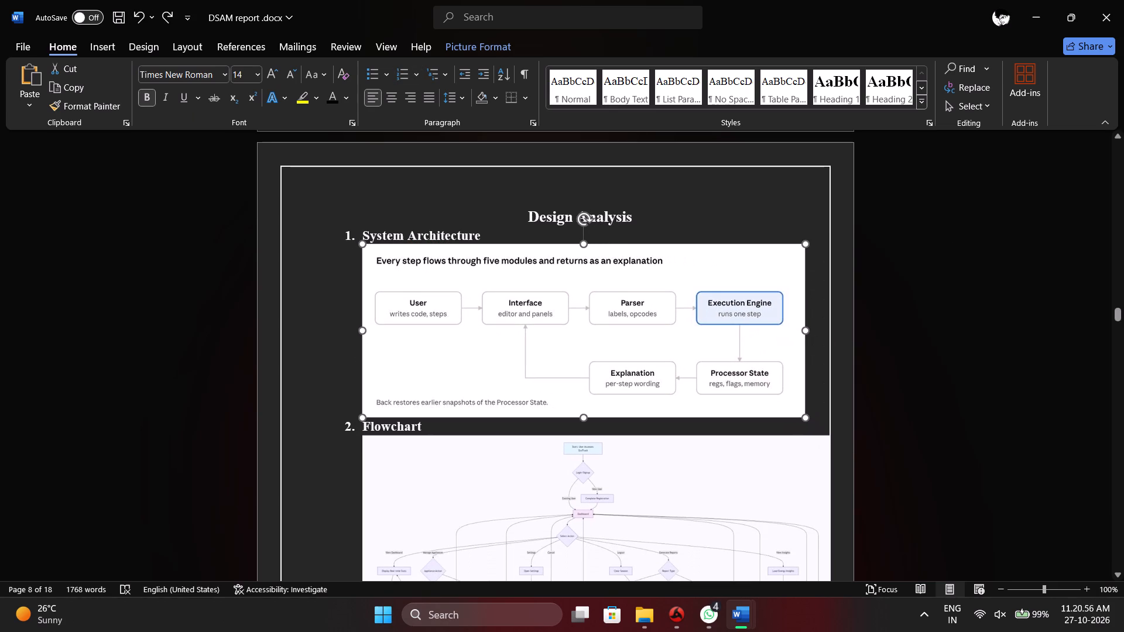
{"action": "left_click_drag", "start_coordinate": [672, 291], "coordinate": [747, 298]}
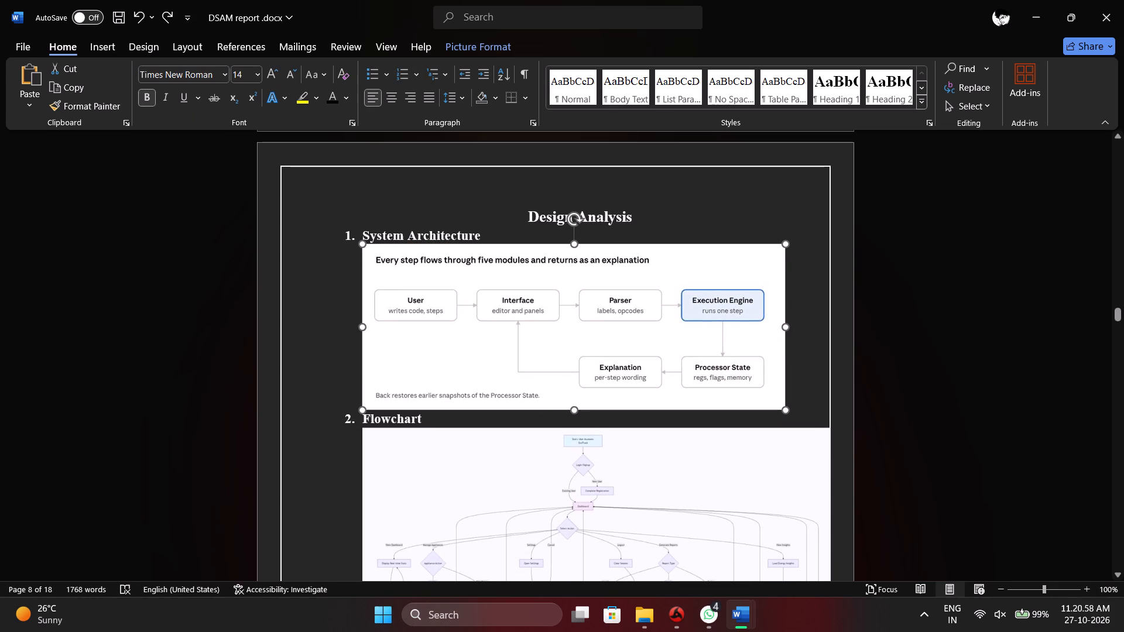
Insert a new line between the System Architecture heading and its diagram.
{"action": "left_click", "coordinate": [502, 238]}
{"action": "key", "text": "Return"}
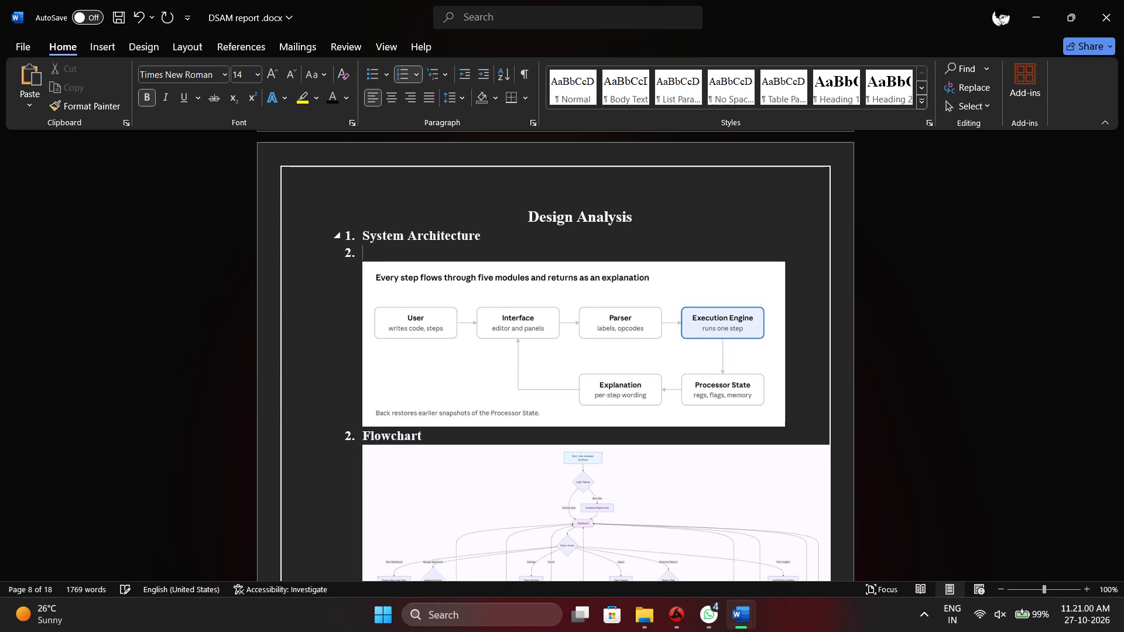
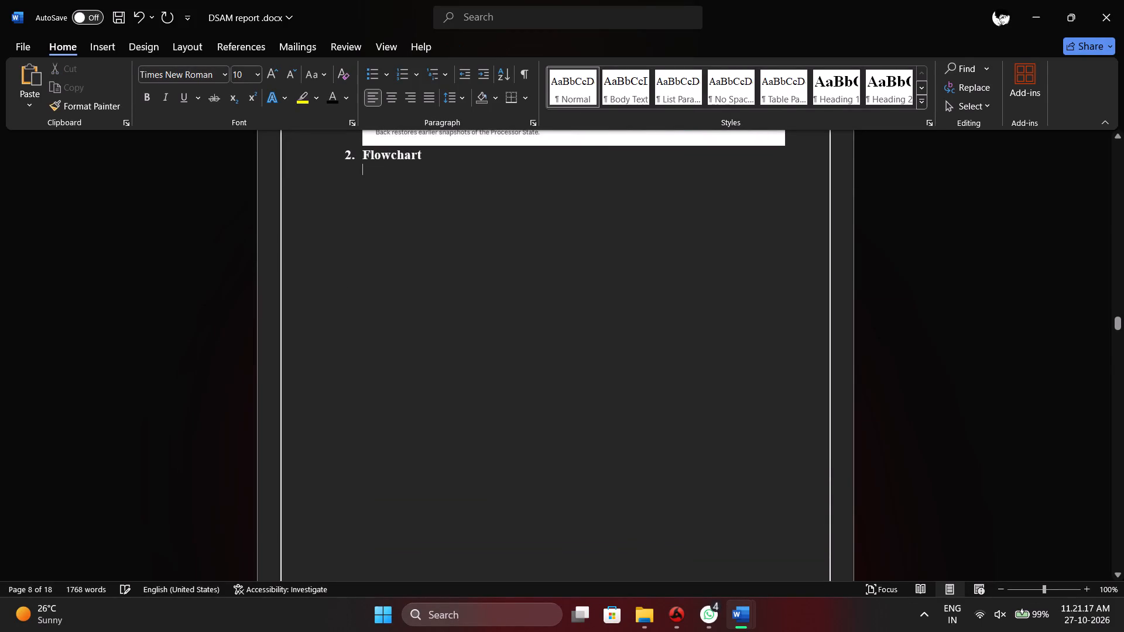
Paste the copied processor-loop flowchart on the empty line below the Flowchart heading.
{"action": "key", "text": "ctrl+v"}
{"action": "left_click", "coordinate": [432, 191]}
{"action": "left_click", "coordinate": [441, 250]}
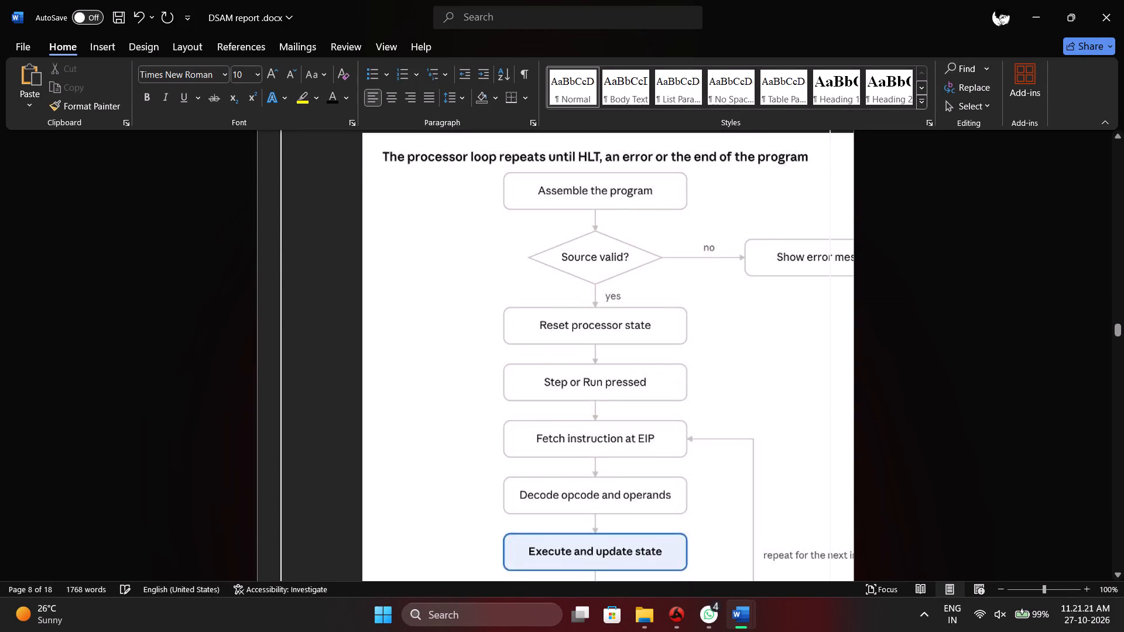
Shrink the processor-loop flowchart proportionally until its whole width sits well inside the page border.
{"action": "scroll", "coordinate": [503, 354], "scroll_direction": "down", "scroll_amount": 3}
{"action": "left_click", "coordinate": [475, 307]}
{"action": "scroll", "coordinate": [475, 307], "scroll_direction": "up", "scroll_amount": 3}
{"action": "left_click", "coordinate": [400, 209]}
{"action": "scroll", "coordinate": [400, 209], "scroll_direction": "up", "scroll_amount": 2}
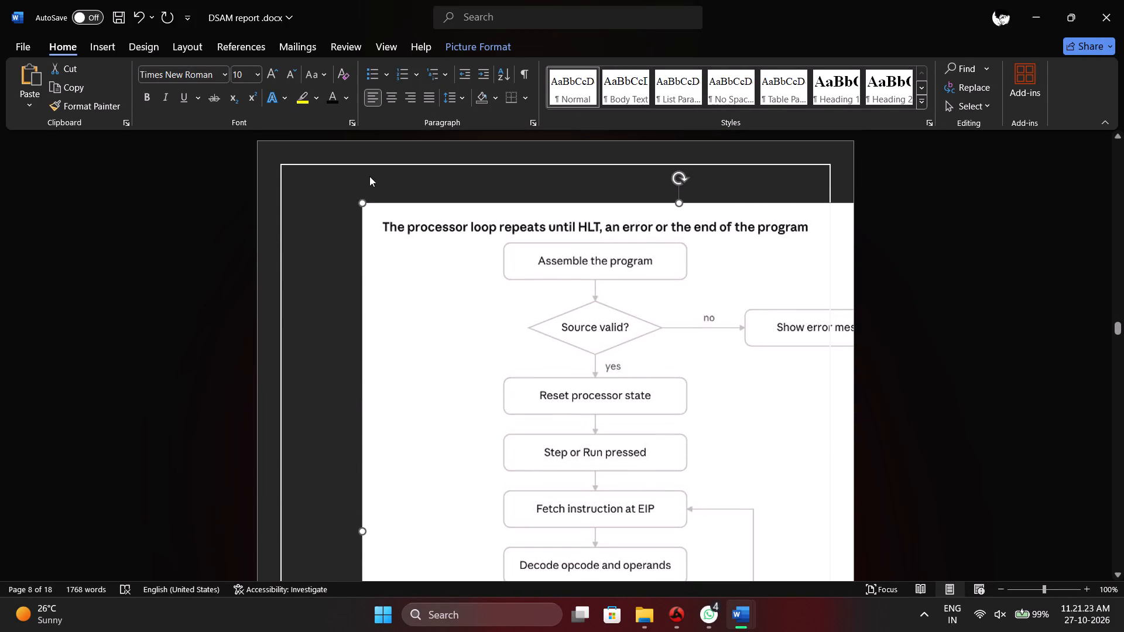
{"action": "left_click_drag", "start_coordinate": [364, 204], "coordinate": [693, 379]}
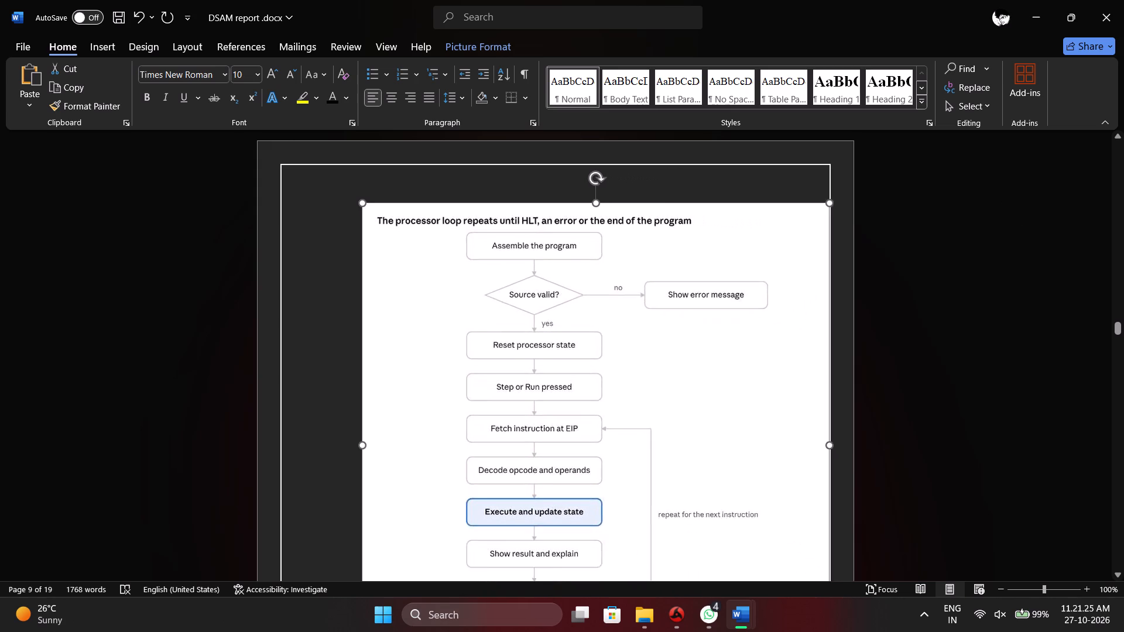
{"action": "left_click_drag", "start_coordinate": [693, 379], "coordinate": [938, 458]}
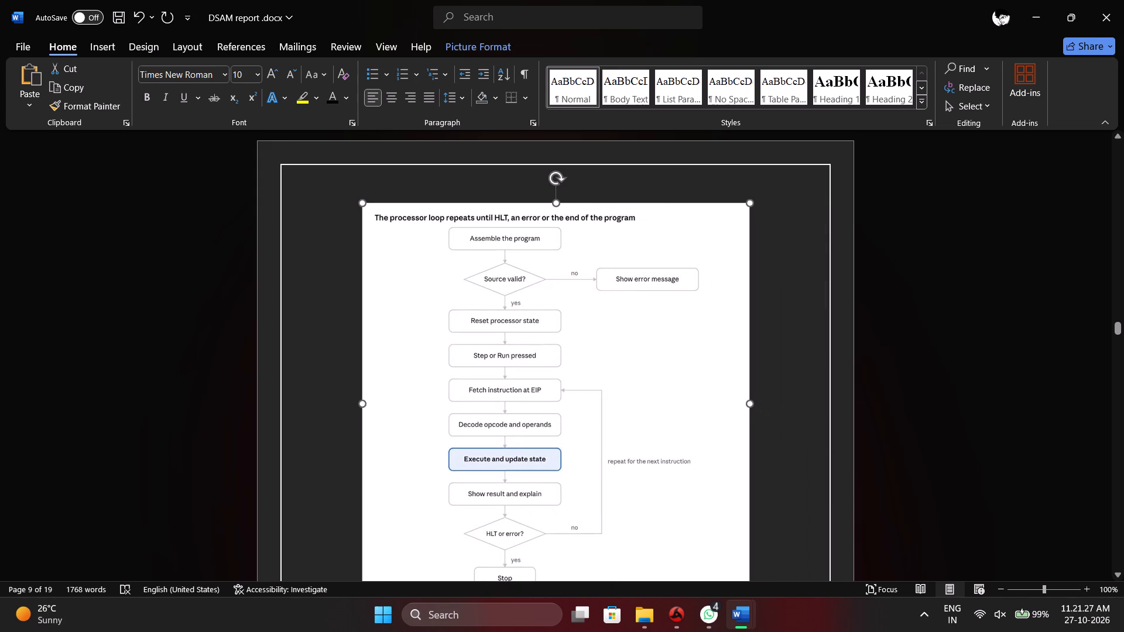
Insert a blank line above the Flowchart heading and an unnumbered blank line below it, spacing it from both diagrams.
{"action": "left_click_drag", "start_coordinate": [938, 458], "coordinate": [939, 458]}
{"action": "scroll", "coordinate": [711, 373], "scroll_direction": "up", "scroll_amount": 5}
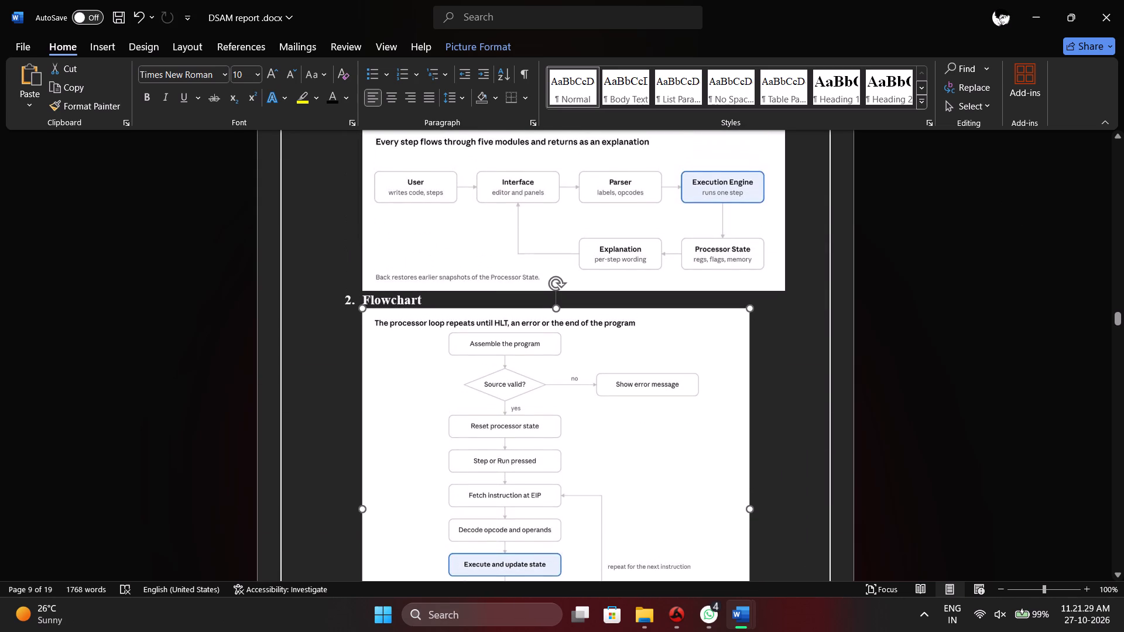
{"action": "left_click", "coordinate": [443, 307]}
{"action": "left_click", "coordinate": [440, 301]}
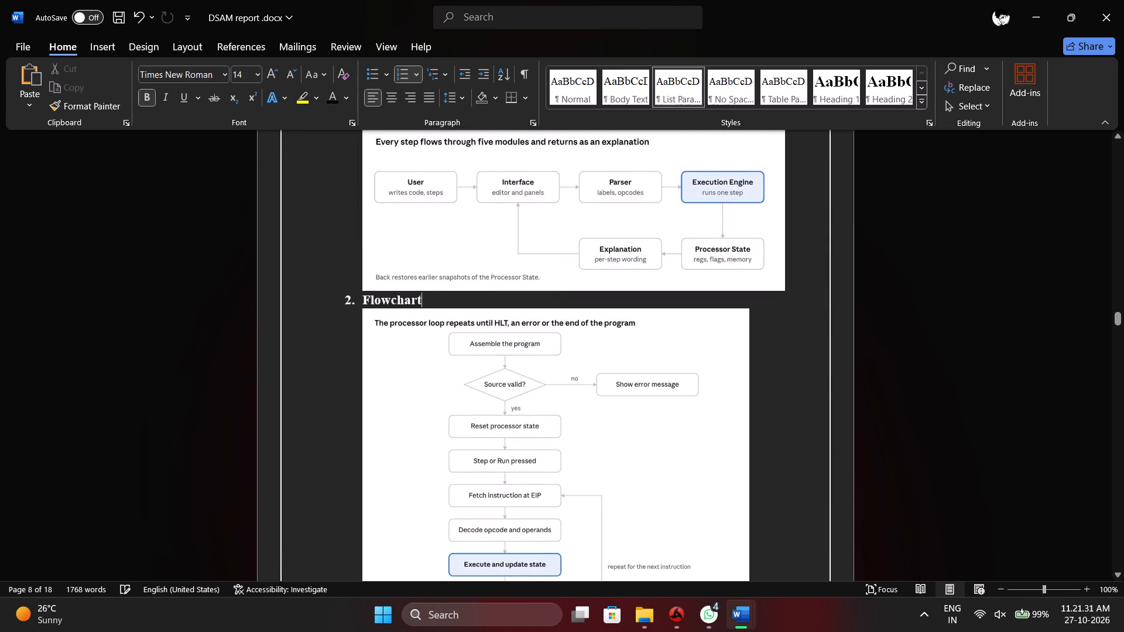
{"action": "left_click", "coordinate": [782, 288]}
{"action": "left_click", "coordinate": [793, 288]}
{"action": "key", "text": "Return"}
{"action": "left_click", "coordinate": [465, 316]}
{"action": "key", "text": "Return"}
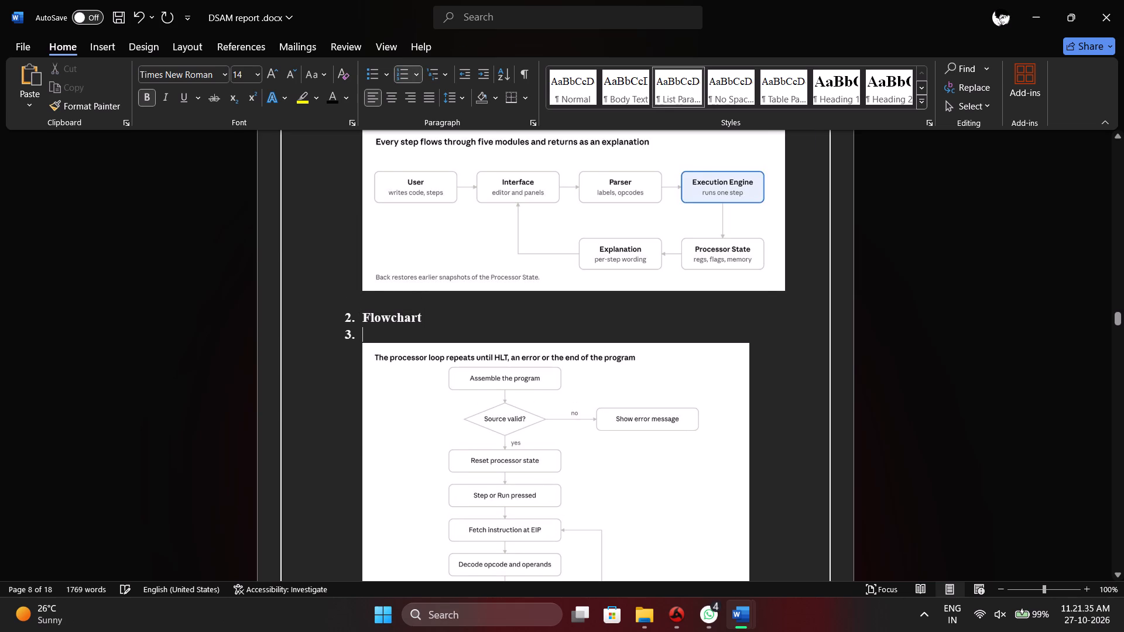
{"action": "key", "text": "BackSpace"}
{"action": "scroll", "coordinate": [482, 338], "scroll_direction": "up", "scroll_amount": 7}
Review the old EcoTrack diagram under the Use Case heading.
{"action": "scroll", "coordinate": [482, 334], "scroll_direction": "down", "scroll_amount": 5}
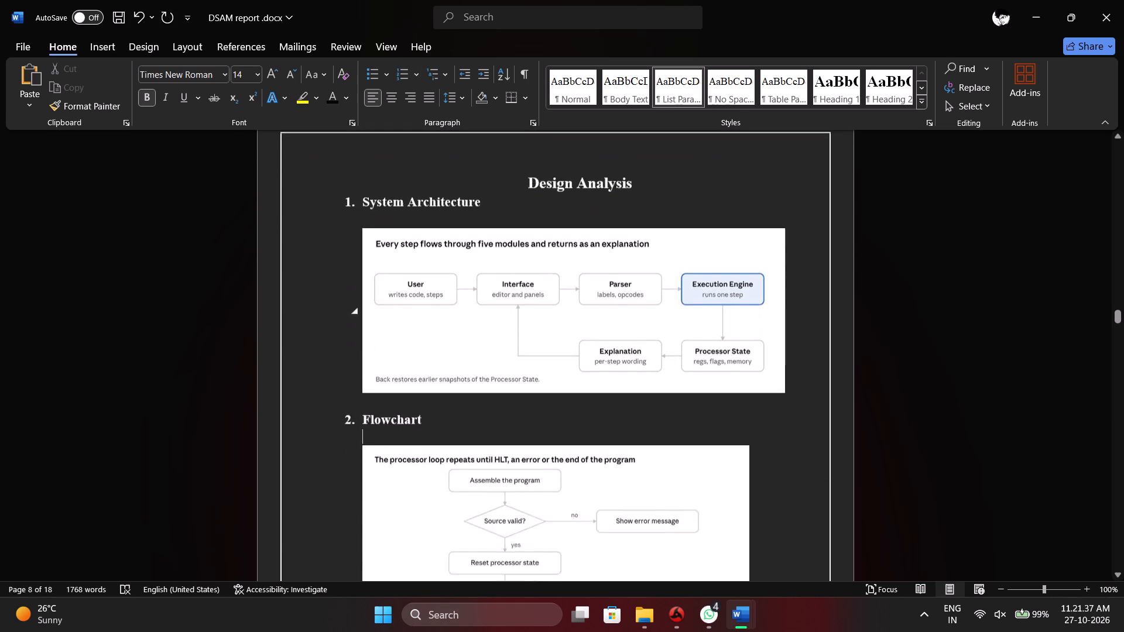
{"action": "scroll", "coordinate": [482, 333], "scroll_direction": "down", "scroll_amount": 18}
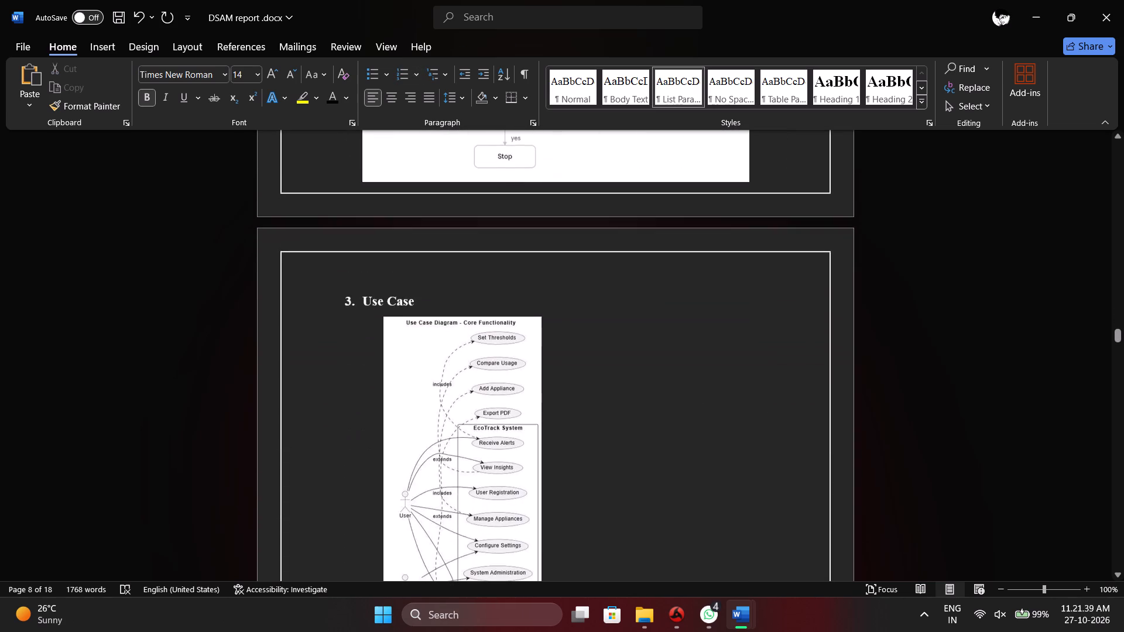
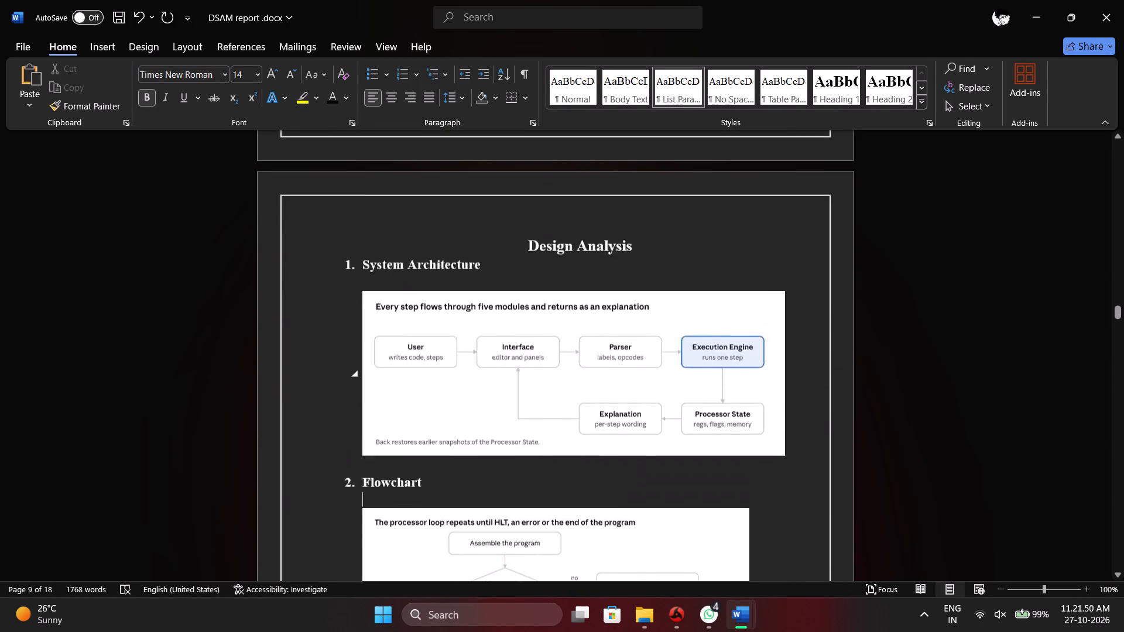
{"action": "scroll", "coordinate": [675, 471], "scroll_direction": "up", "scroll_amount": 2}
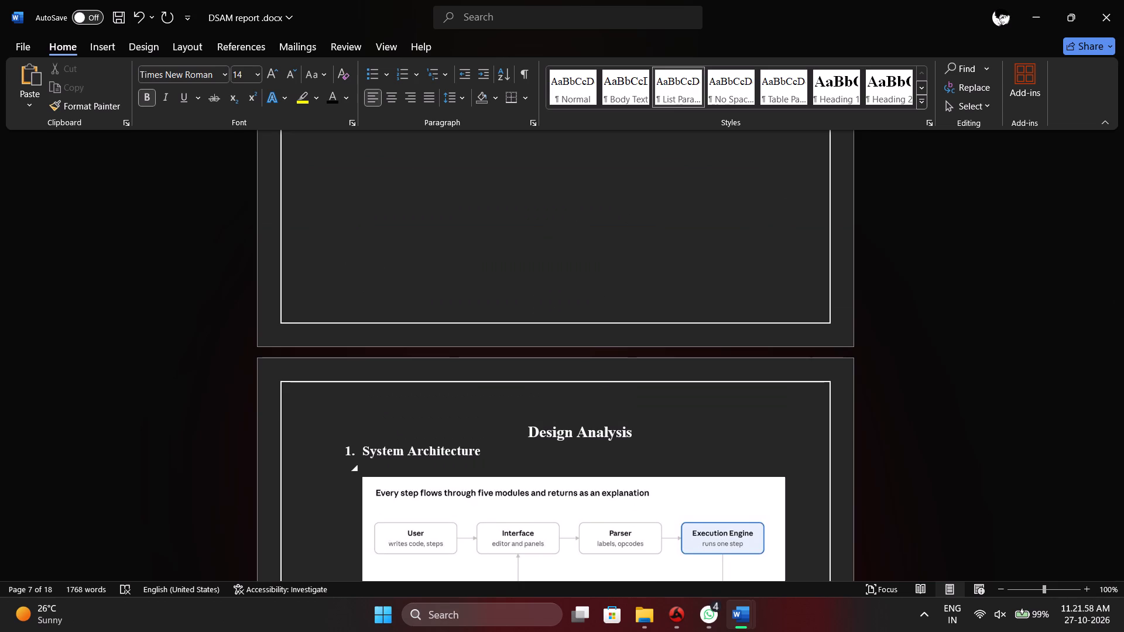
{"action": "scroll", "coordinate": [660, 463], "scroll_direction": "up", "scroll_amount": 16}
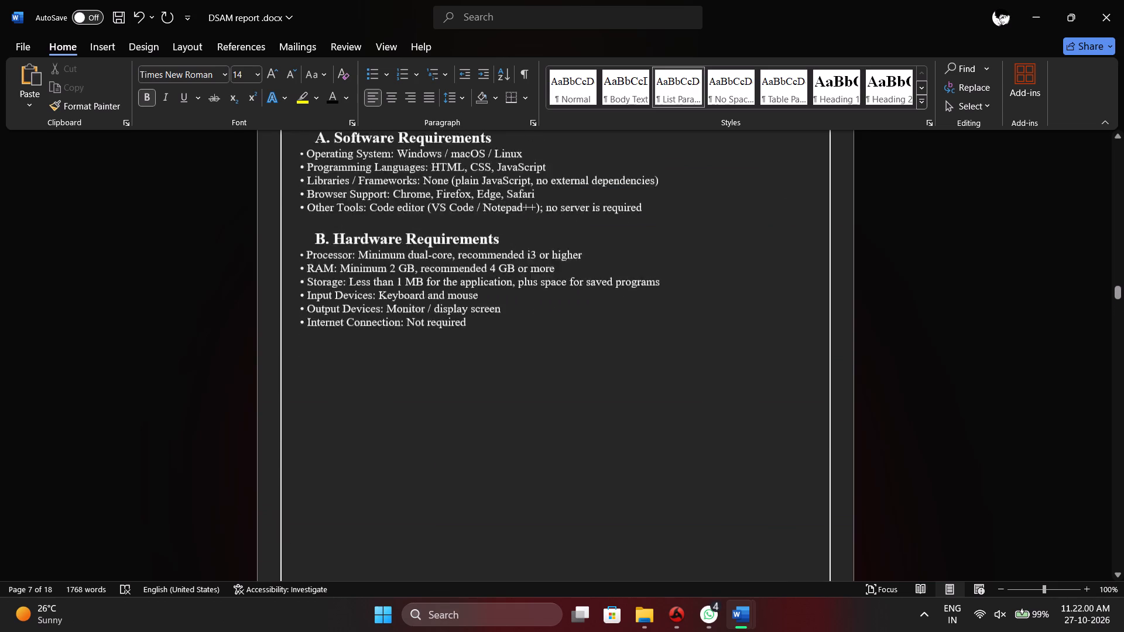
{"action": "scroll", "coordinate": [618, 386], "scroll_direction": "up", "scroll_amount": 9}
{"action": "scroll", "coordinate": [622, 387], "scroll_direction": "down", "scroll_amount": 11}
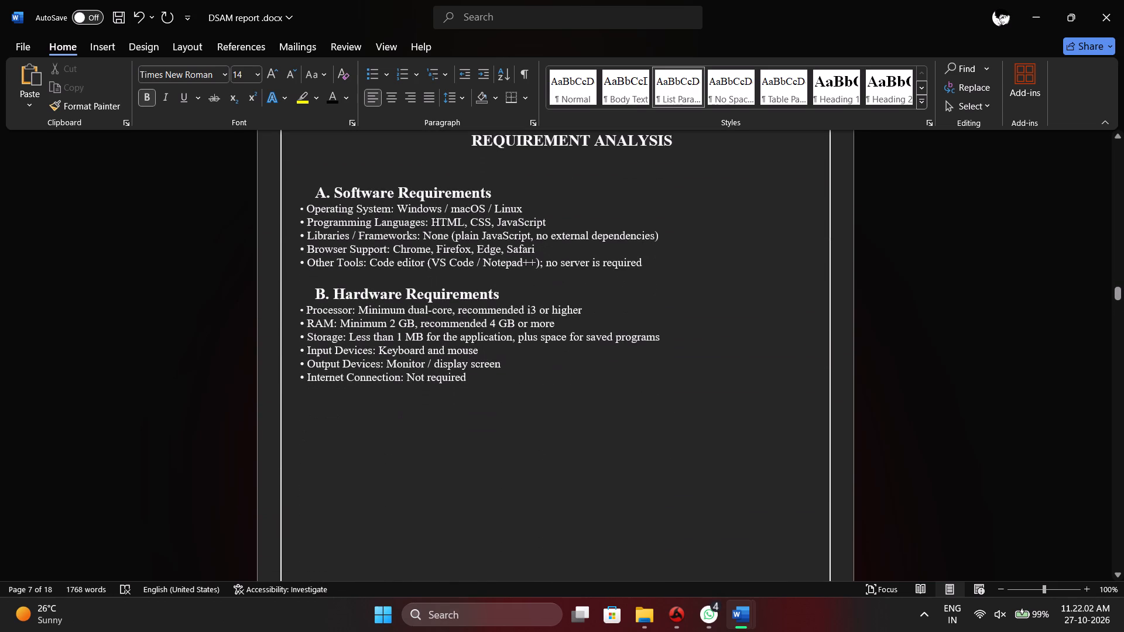
Examine the layout of the numbered list on the Objectives page and the blank space above it.
{"action": "scroll", "coordinate": [523, 356], "scroll_direction": "up", "scroll_amount": 18}
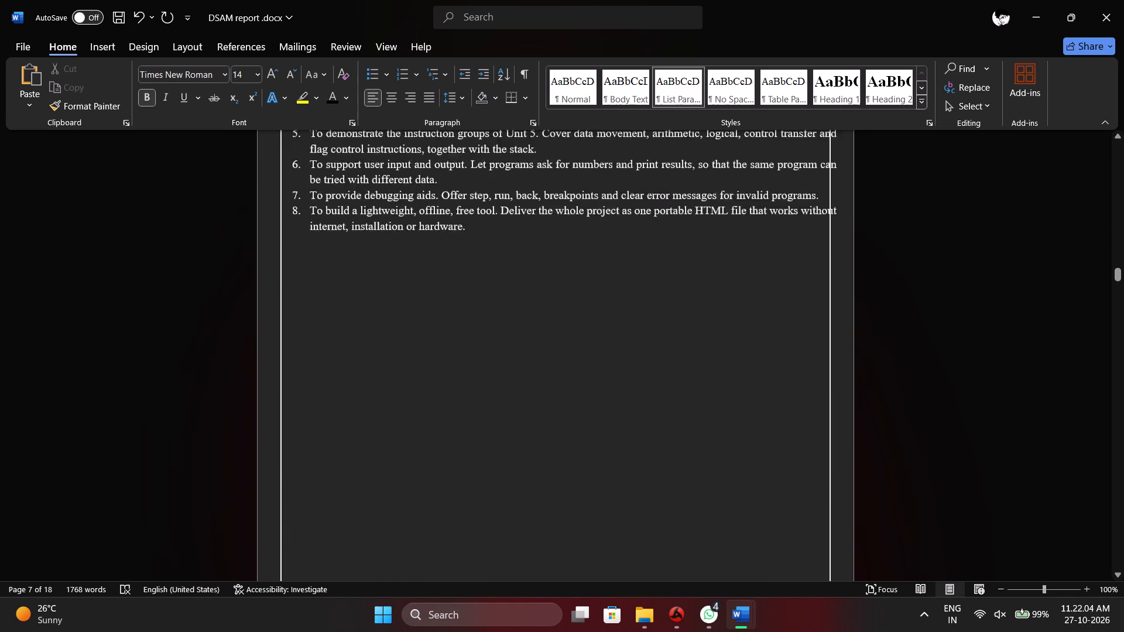
{"action": "scroll", "coordinate": [523, 352], "scroll_direction": "up", "scroll_amount": 9}
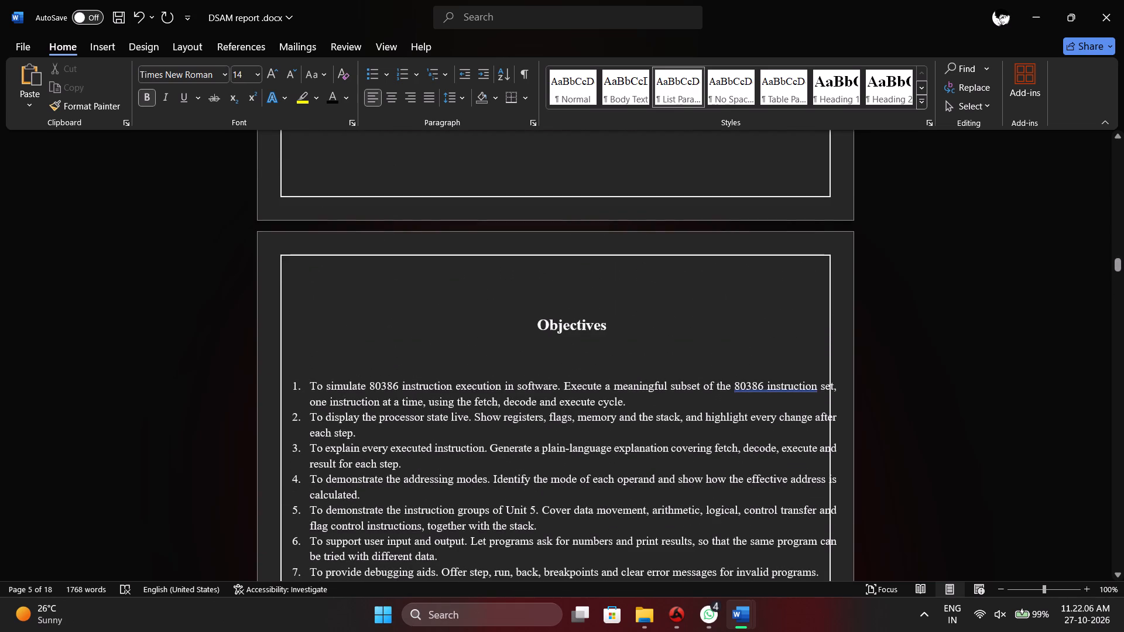
{"action": "scroll", "coordinate": [368, 396], "scroll_direction": "down", "scroll_amount": 3}
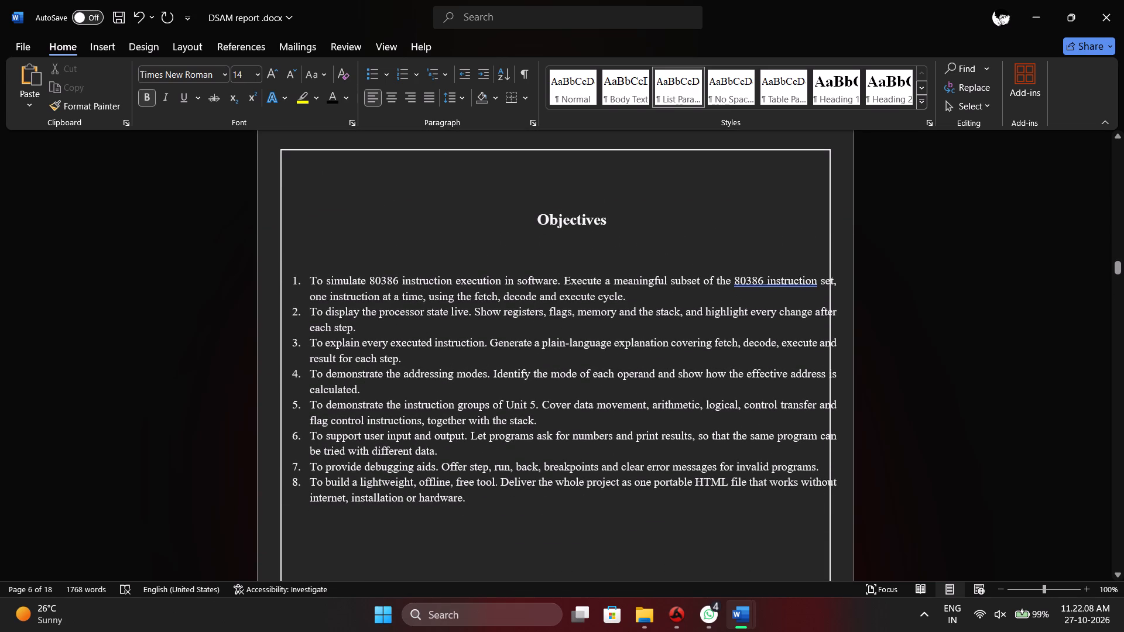
{"action": "left_click_drag", "start_coordinate": [294, 274], "coordinate": [400, 366]}
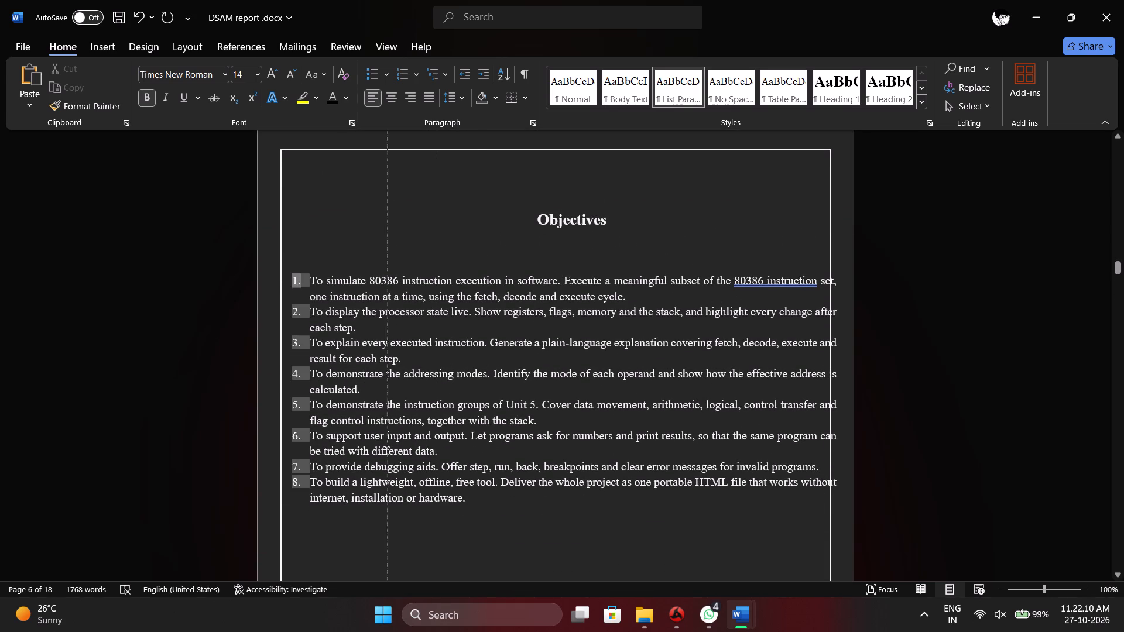
{"action": "left_click_drag", "start_coordinate": [400, 366], "coordinate": [310, 527]}
{"action": "left_click_drag", "start_coordinate": [310, 527], "coordinate": [273, 526]}
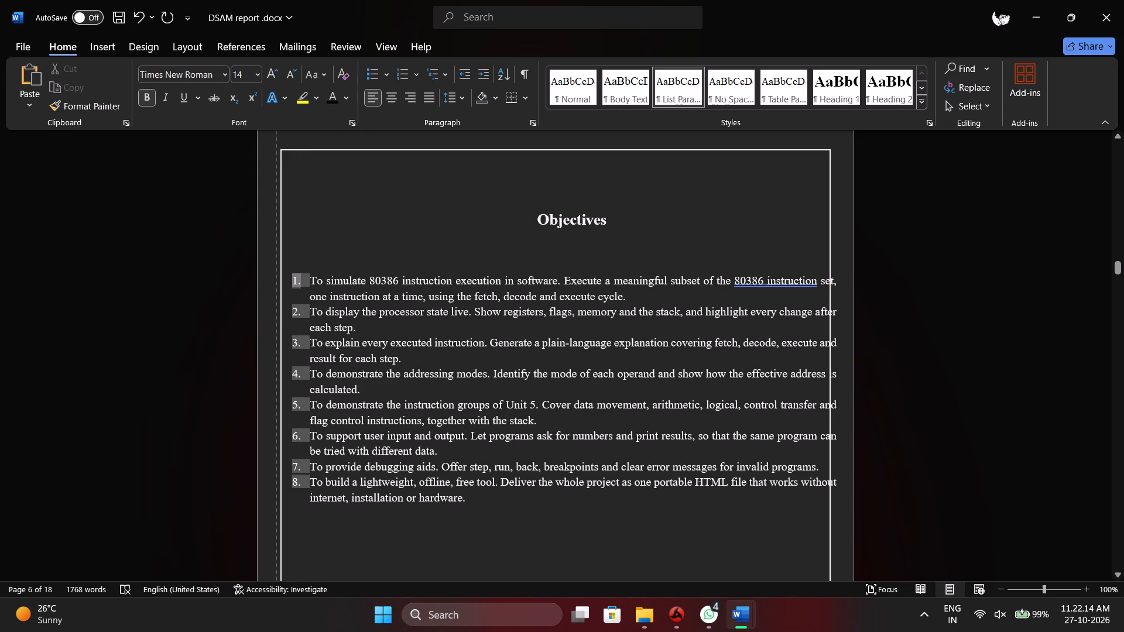
{"action": "left_click_drag", "start_coordinate": [273, 526], "coordinate": [289, 526]}
{"action": "left_click", "coordinate": [312, 237]}
{"action": "left_click", "coordinate": [310, 237]}
{"action": "left_click_drag", "start_coordinate": [302, 255], "coordinate": [316, 257]}
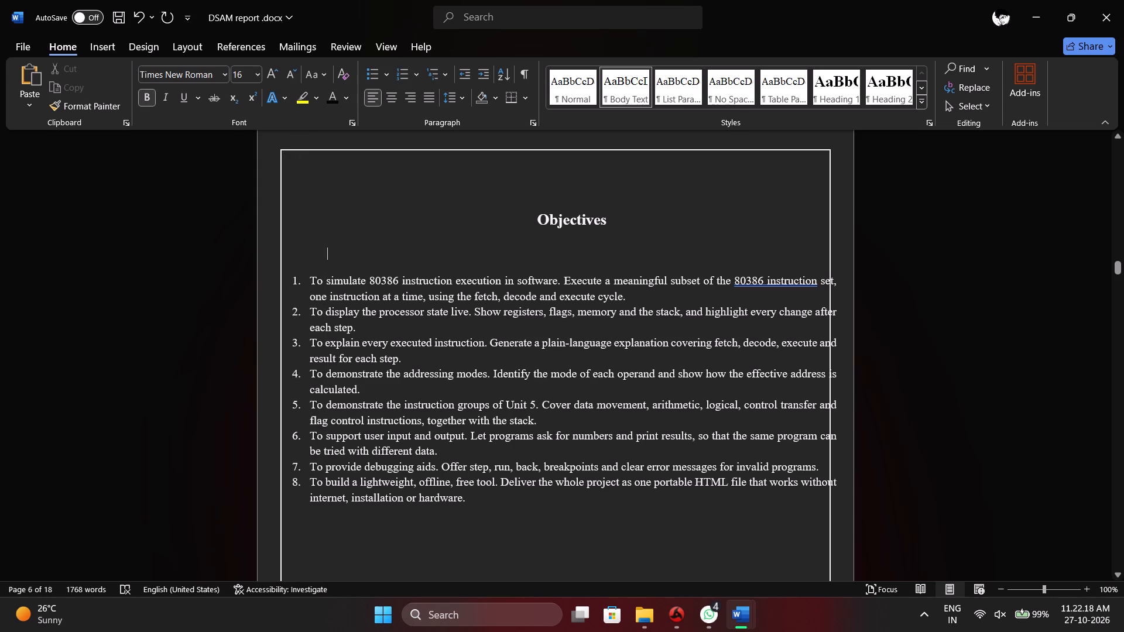
{"action": "left_click_drag", "start_coordinate": [316, 257], "coordinate": [348, 261]}
{"action": "left_click", "coordinate": [348, 253]}
{"action": "left_click", "coordinate": [626, 403]}
Remove the bold formatting from the Project Title value, 80386 Instruction Set Simulator, on the Project Details page.
{"action": "scroll", "coordinate": [625, 403], "scroll_direction": "up", "scroll_amount": 5}
{"action": "scroll", "coordinate": [624, 403], "scroll_direction": "up", "scroll_amount": 20}
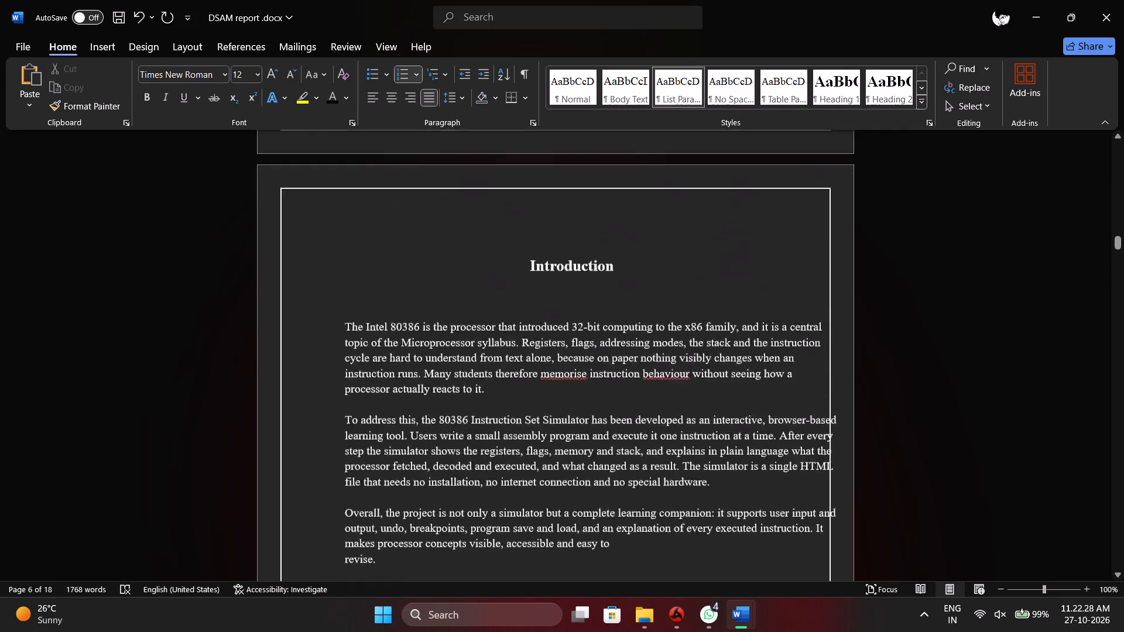
{"action": "scroll", "coordinate": [621, 384], "scroll_direction": "up", "scroll_amount": 2}
{"action": "scroll", "coordinate": [621, 384], "scroll_direction": "down", "scroll_amount": 4}
{"action": "scroll", "coordinate": [620, 380], "scroll_direction": "up", "scroll_amount": 18}
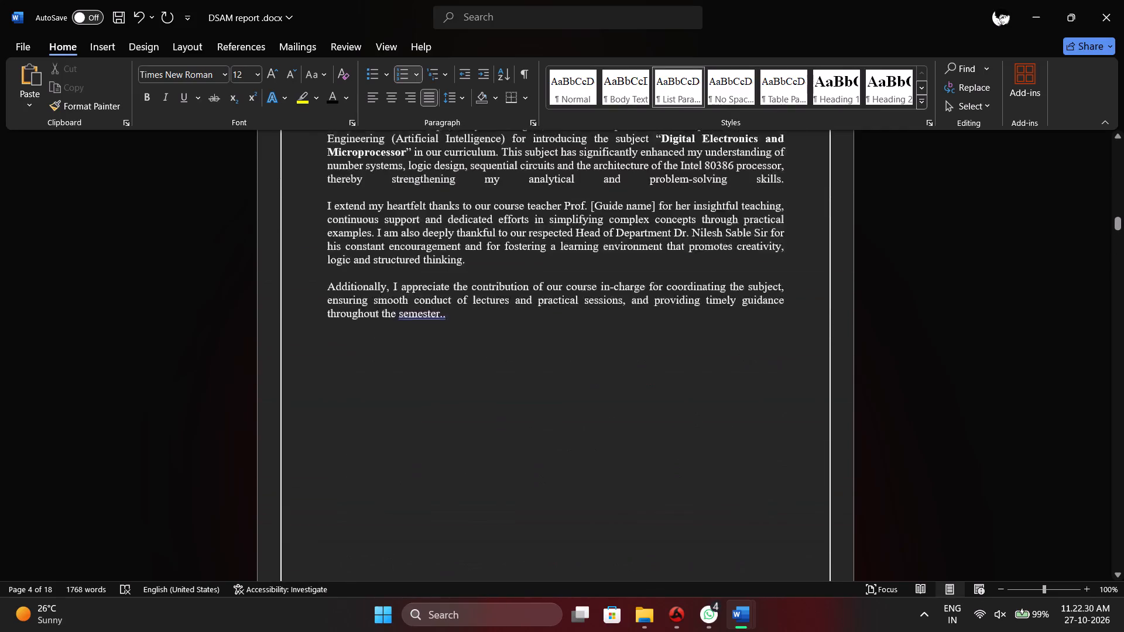
{"action": "scroll", "coordinate": [616, 367], "scroll_direction": "up", "scroll_amount": 8}
{"action": "scroll", "coordinate": [616, 366], "scroll_direction": "down", "scroll_amount": 4}
{"action": "scroll", "coordinate": [616, 366], "scroll_direction": "up", "scroll_amount": 11}
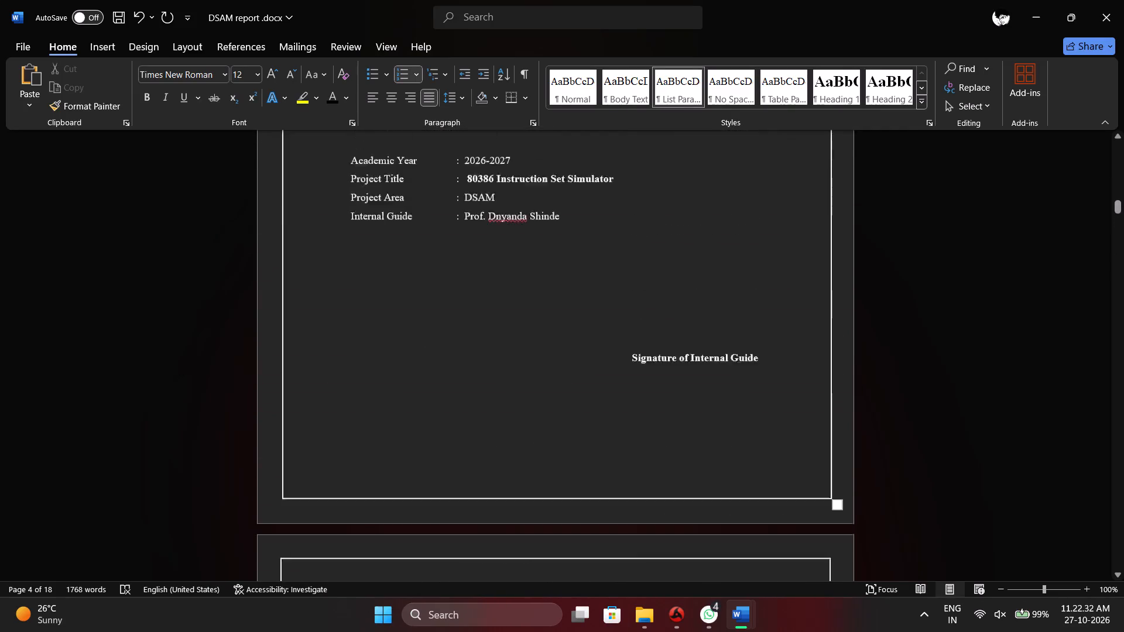
{"action": "scroll", "coordinate": [613, 359], "scroll_direction": "up", "scroll_amount": 18}
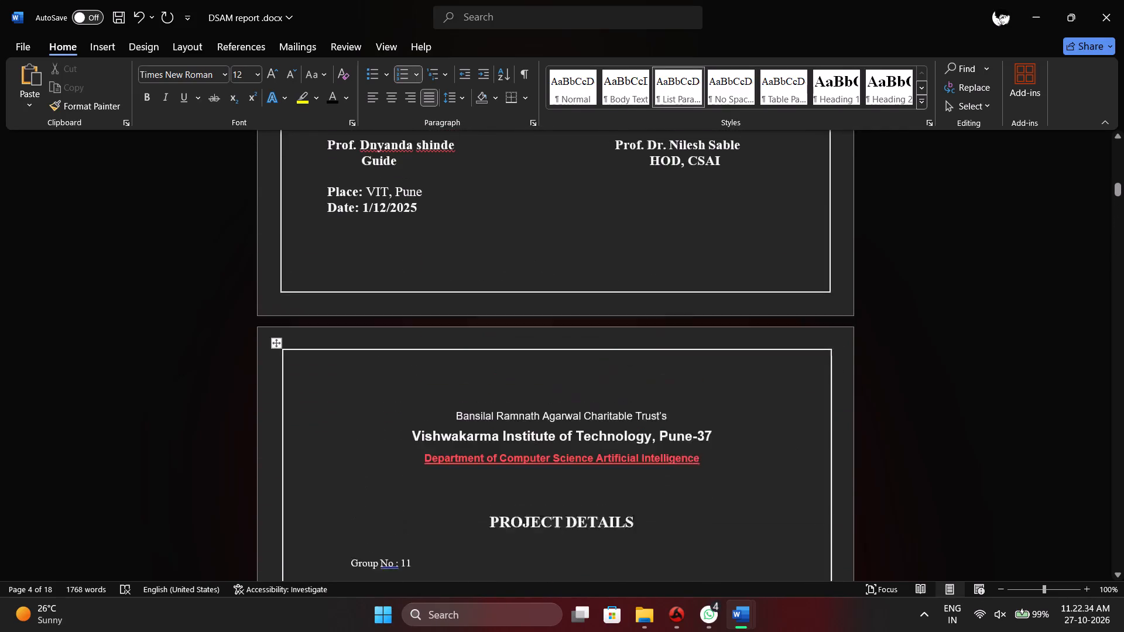
{"action": "scroll", "coordinate": [613, 358], "scroll_direction": "down", "scroll_amount": 11}
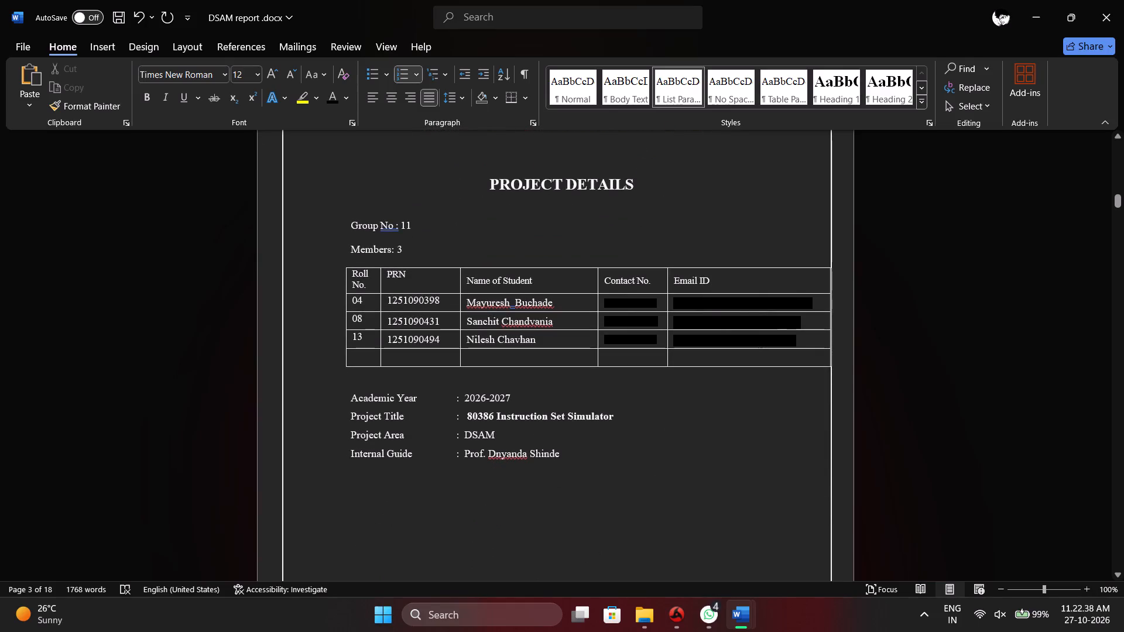
{"action": "left_click_drag", "start_coordinate": [465, 416], "coordinate": [591, 415]}
{"action": "left_click", "coordinate": [598, 386]}
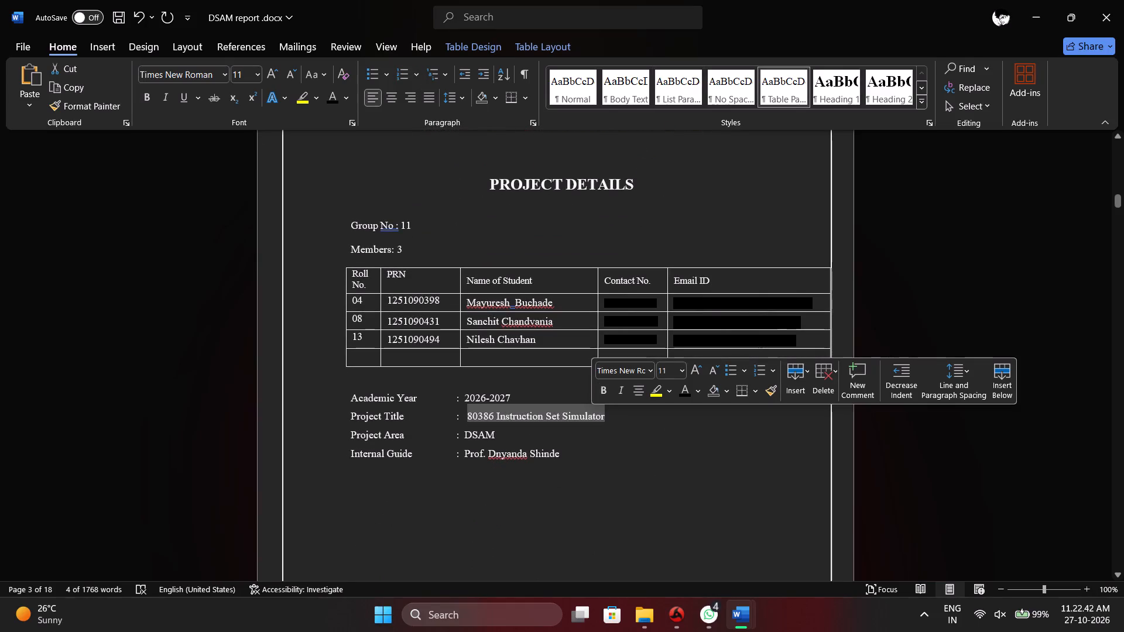
{"action": "left_click", "coordinate": [621, 483]}
Review the report from the cover page through the Design Analysis diagrams to the Implementation section for remaining old content and formatting.
{"action": "scroll", "coordinate": [584, 469], "scroll_direction": "up", "scroll_amount": 18}
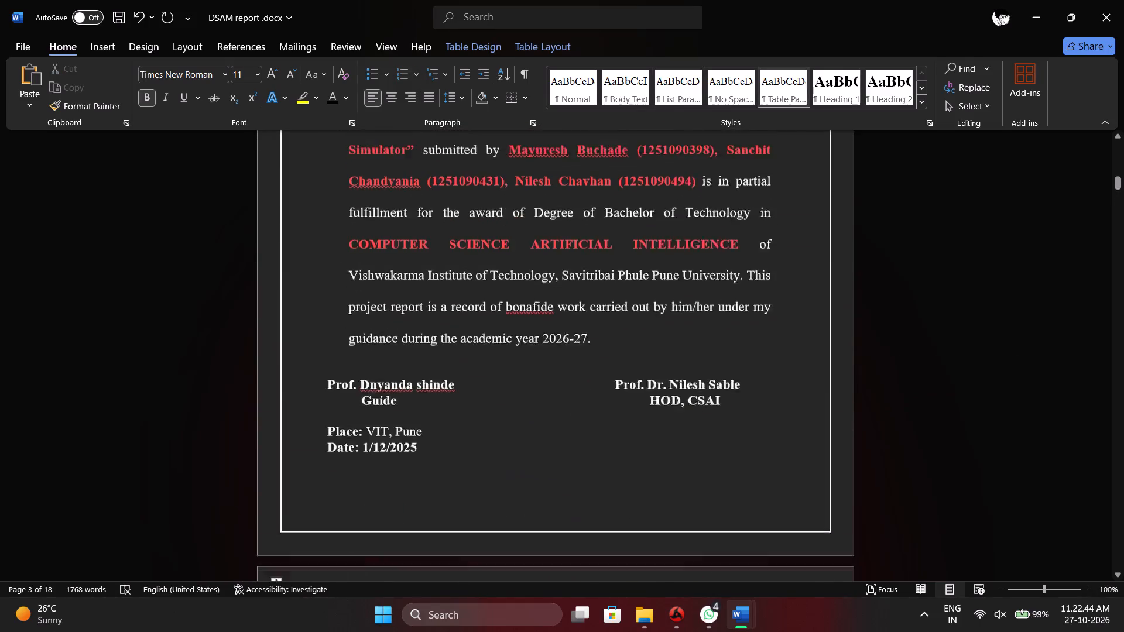
{"action": "scroll", "coordinate": [581, 453], "scroll_direction": "up", "scroll_amount": 5}
{"action": "scroll", "coordinate": [581, 450], "scroll_direction": "up", "scroll_amount": 20}
{"action": "scroll", "coordinate": [581, 450], "scroll_direction": "up", "scroll_amount": 4}
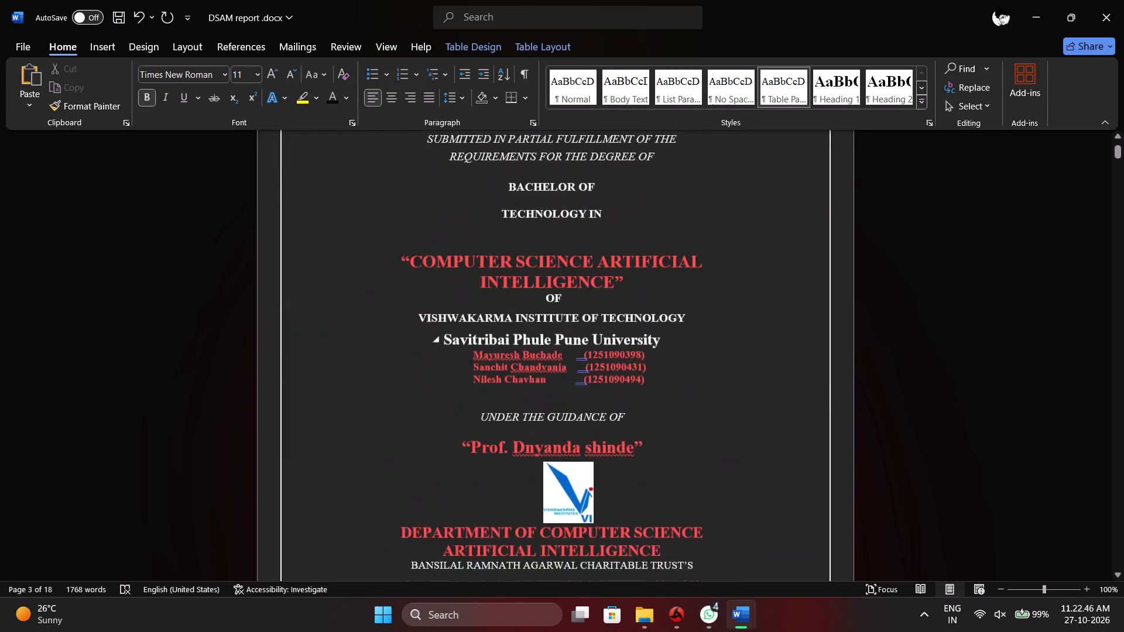
{"action": "scroll", "coordinate": [581, 444], "scroll_direction": "up", "scroll_amount": 4}
{"action": "scroll", "coordinate": [600, 438], "scroll_direction": "down", "scroll_amount": 9}
{"action": "scroll", "coordinate": [602, 438], "scroll_direction": "up", "scroll_amount": 1}
{"action": "scroll", "coordinate": [603, 437], "scroll_direction": "down", "scroll_amount": 17}
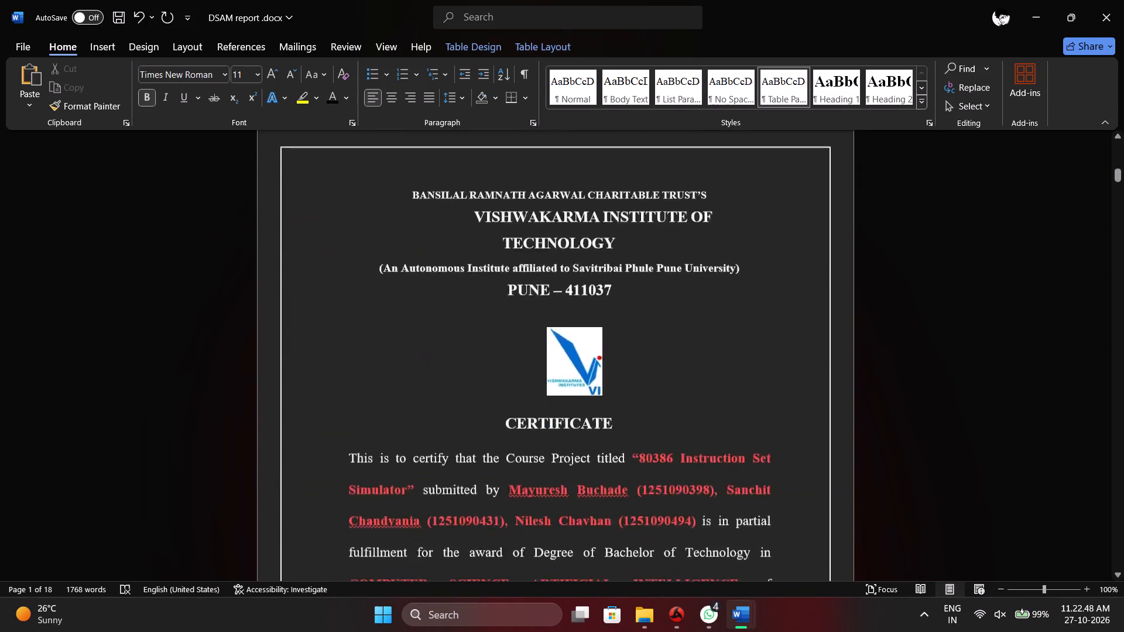
{"action": "scroll", "coordinate": [604, 425], "scroll_direction": "down", "scroll_amount": 20}
{"action": "scroll", "coordinate": [604, 425], "scroll_direction": "down", "scroll_amount": 20}
{"action": "scroll", "coordinate": [604, 425], "scroll_direction": "down", "scroll_amount": 8}
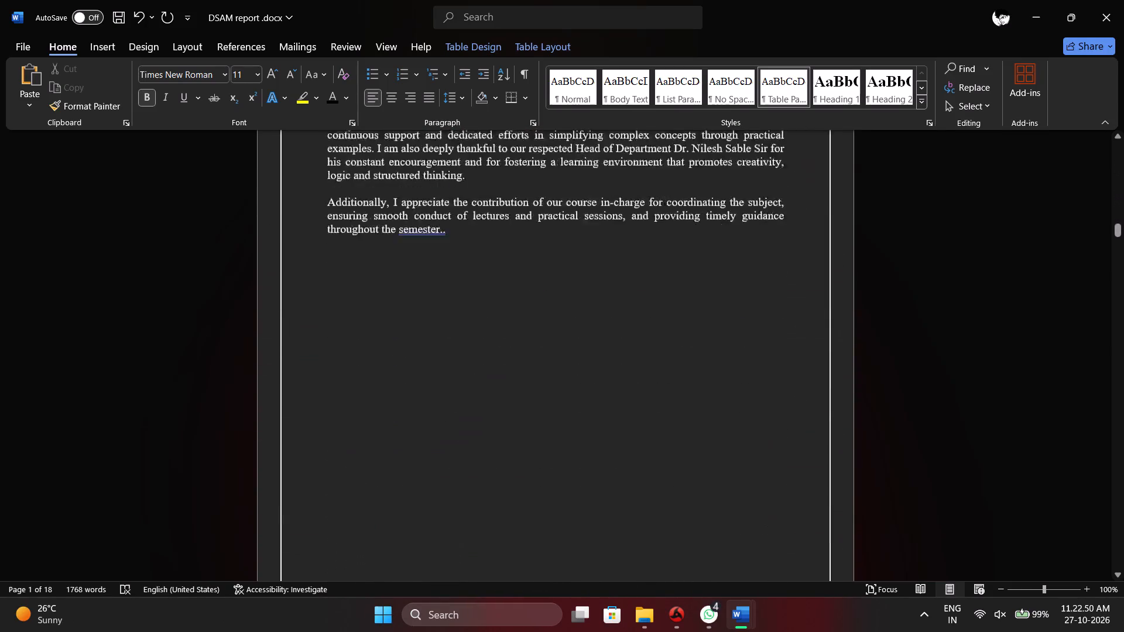
{"action": "scroll", "coordinate": [605, 422], "scroll_direction": "down", "scroll_amount": 20}
{"action": "scroll", "coordinate": [605, 422], "scroll_direction": "down", "scroll_amount": 4}
{"action": "scroll", "coordinate": [605, 421], "scroll_direction": "up", "scroll_amount": 5}
{"action": "scroll", "coordinate": [605, 421], "scroll_direction": "down", "scroll_amount": 12}
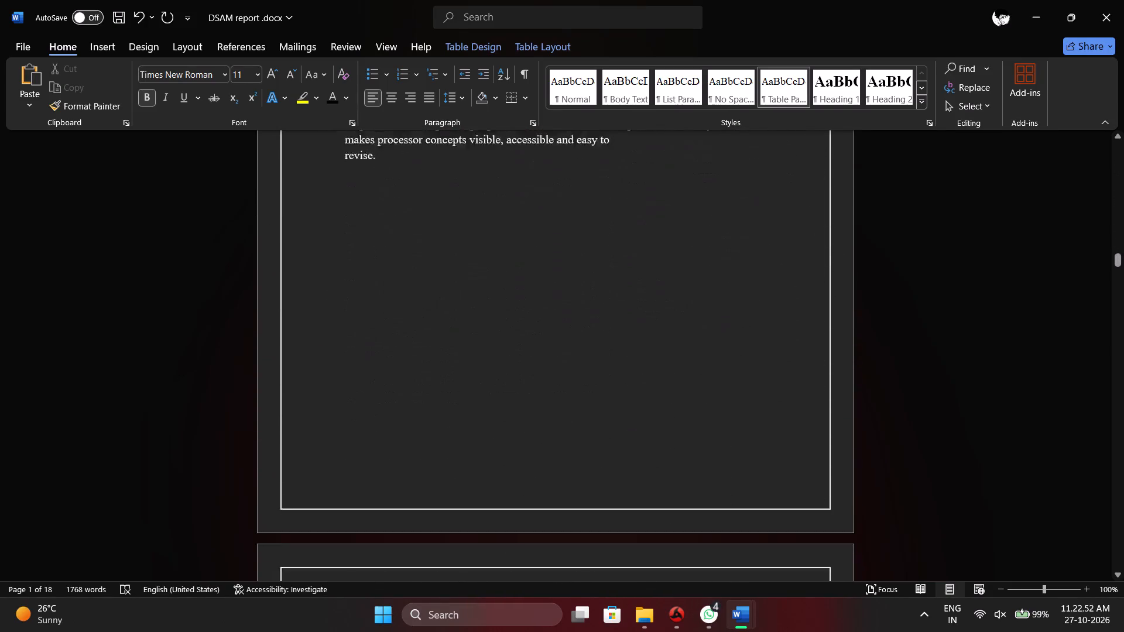
{"action": "scroll", "coordinate": [605, 420], "scroll_direction": "down", "scroll_amount": 13}
{"action": "scroll", "coordinate": [607, 420], "scroll_direction": "down", "scroll_amount": 20}
{"action": "scroll", "coordinate": [607, 420], "scroll_direction": "down", "scroll_amount": 4}
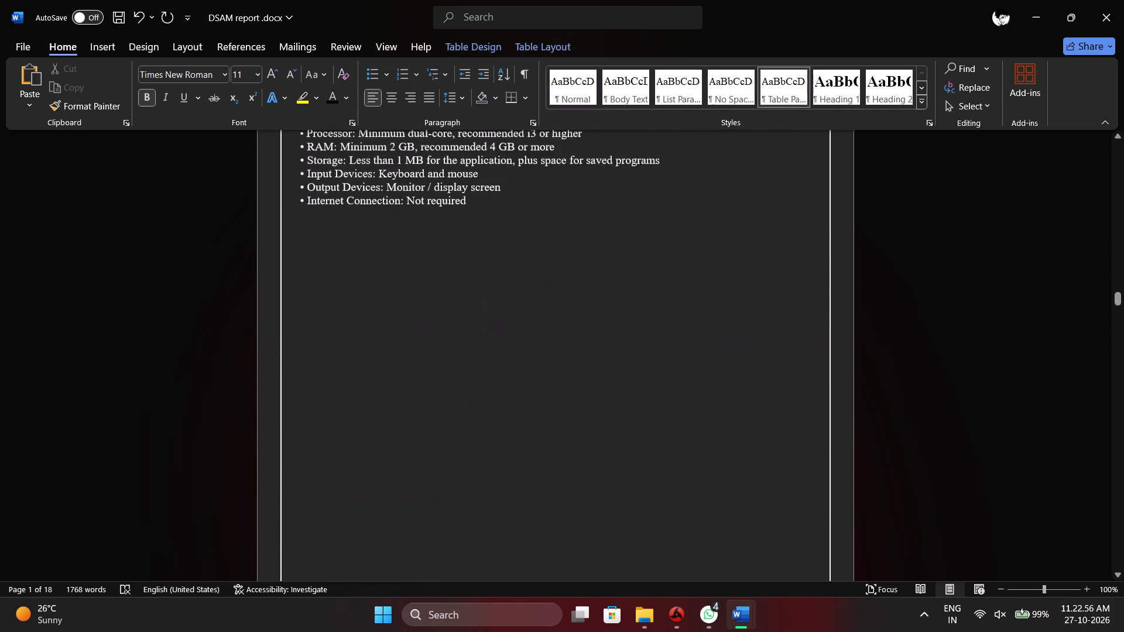
{"action": "scroll", "coordinate": [607, 420], "scroll_direction": "down", "scroll_amount": 3}
{"action": "scroll", "coordinate": [607, 420], "scroll_direction": "up", "scroll_amount": 11}
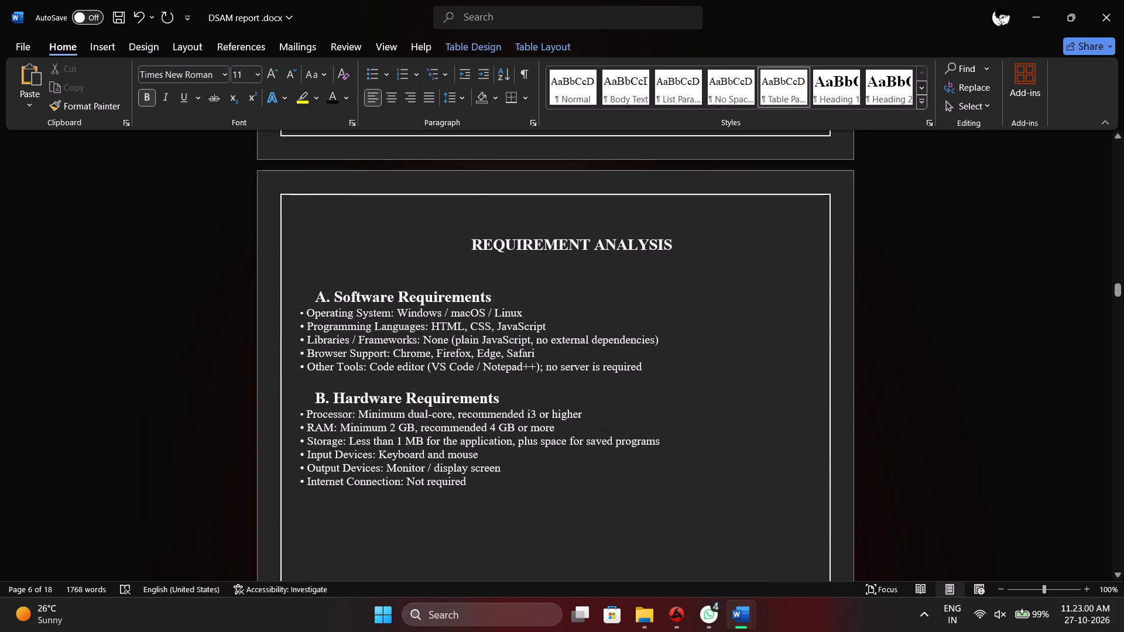
{"action": "scroll", "coordinate": [465, 384], "scroll_direction": "down", "scroll_amount": 20}
{"action": "scroll", "coordinate": [465, 384], "scroll_direction": "down", "scroll_amount": 2}
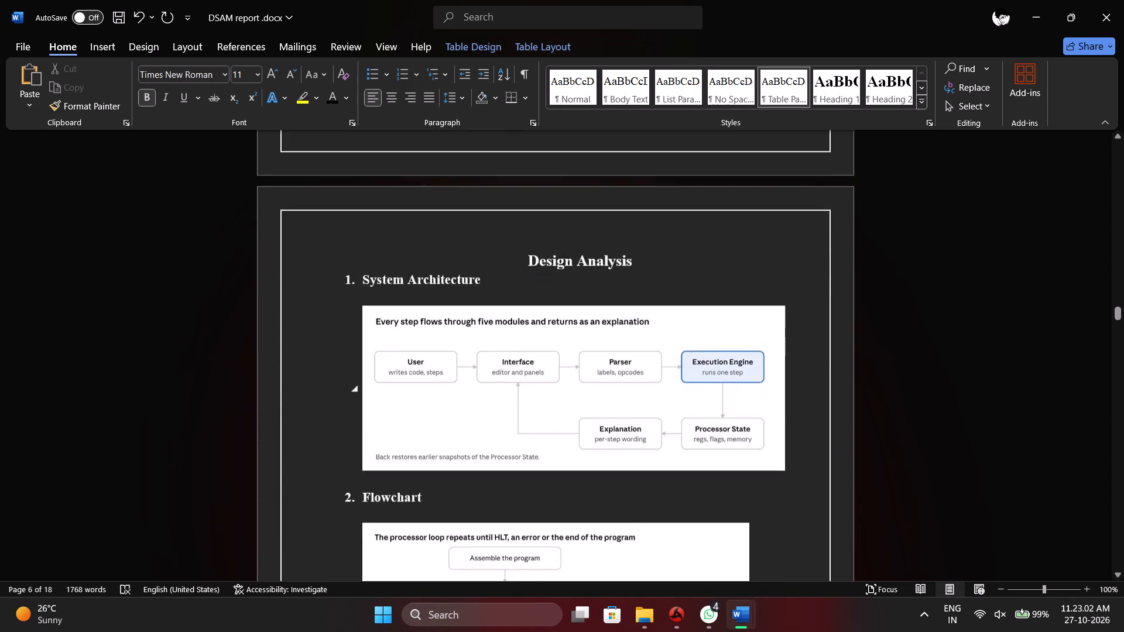
{"action": "scroll", "coordinate": [465, 373], "scroll_direction": "down", "scroll_amount": 20}
{"action": "scroll", "coordinate": [465, 373], "scroll_direction": "down", "scroll_amount": 2}
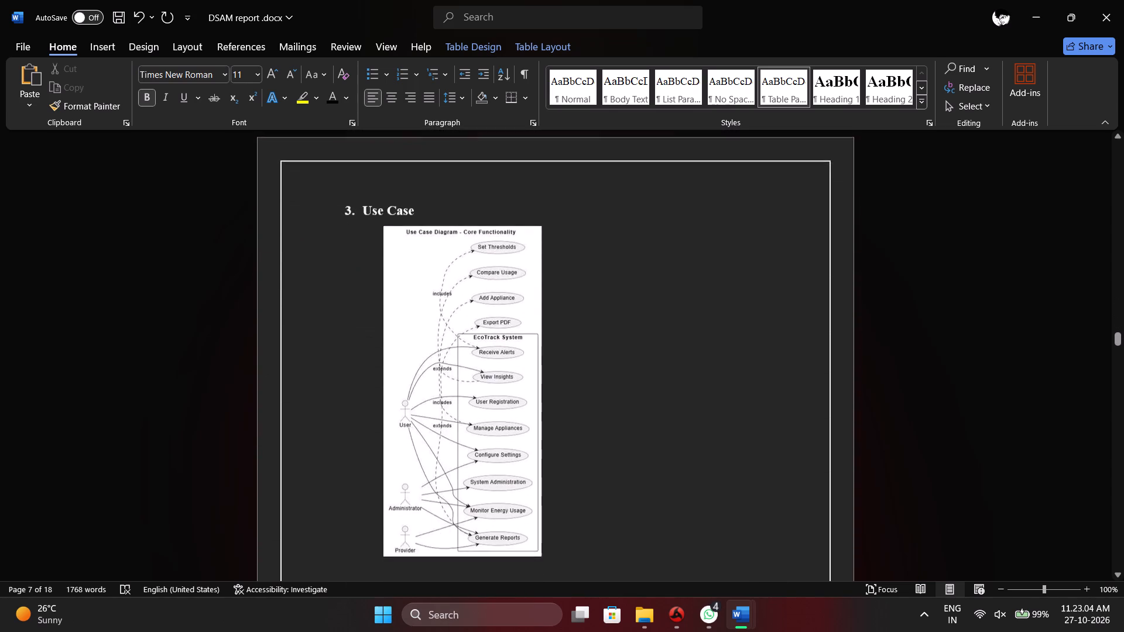
{"action": "scroll", "coordinate": [465, 370], "scroll_direction": "down", "scroll_amount": 14}
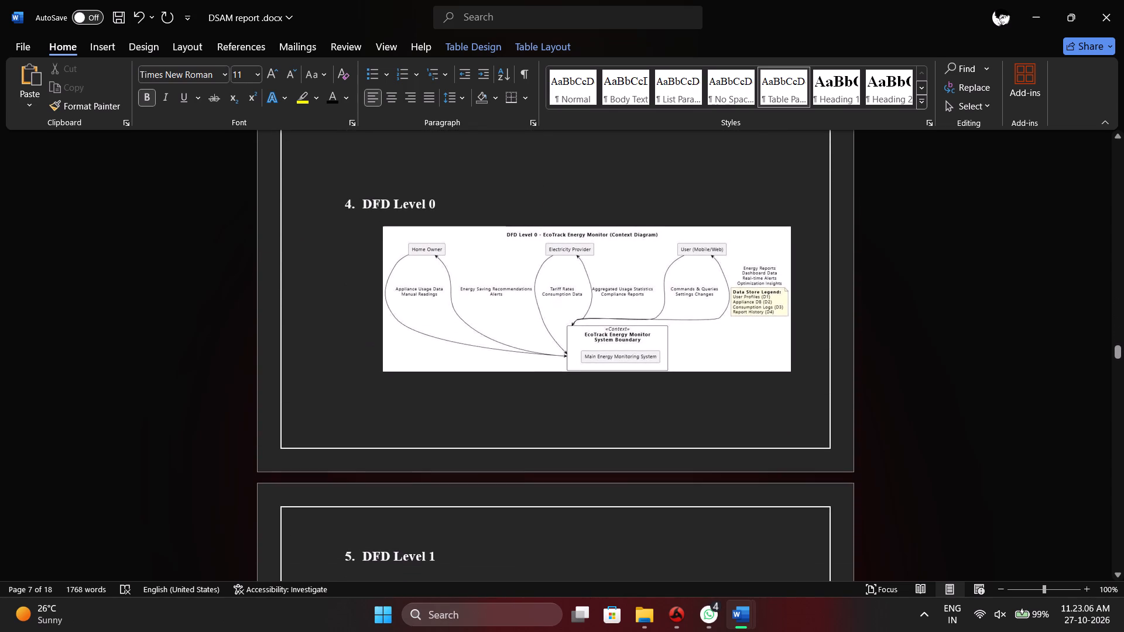
{"action": "scroll", "coordinate": [465, 369], "scroll_direction": "down", "scroll_amount": 17}
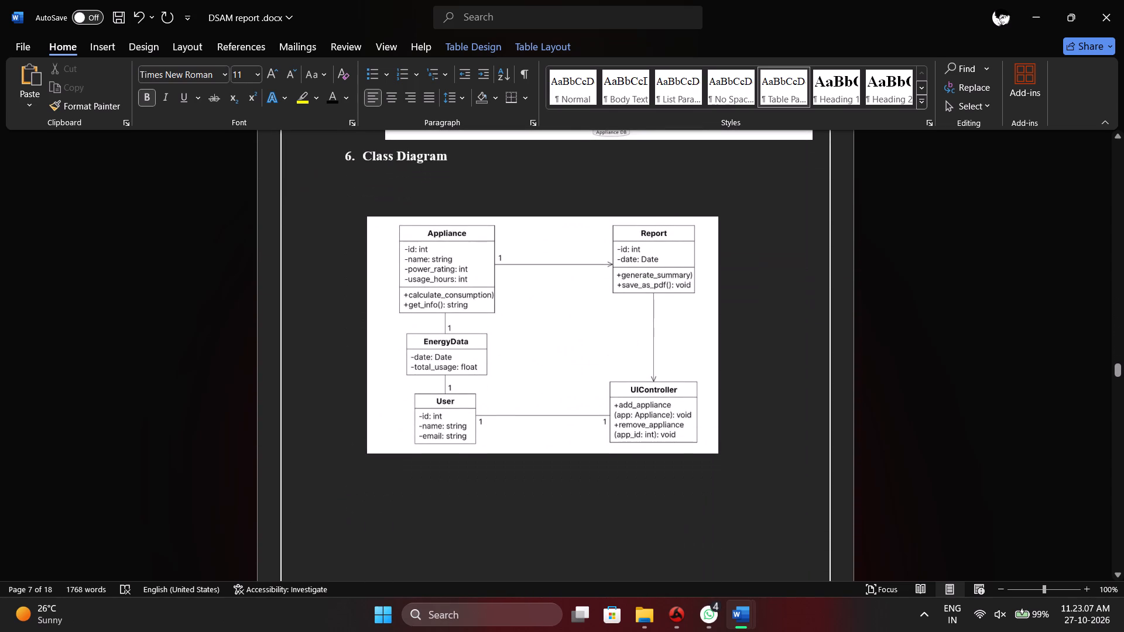
{"action": "scroll", "coordinate": [465, 366], "scroll_direction": "down", "scroll_amount": 15}
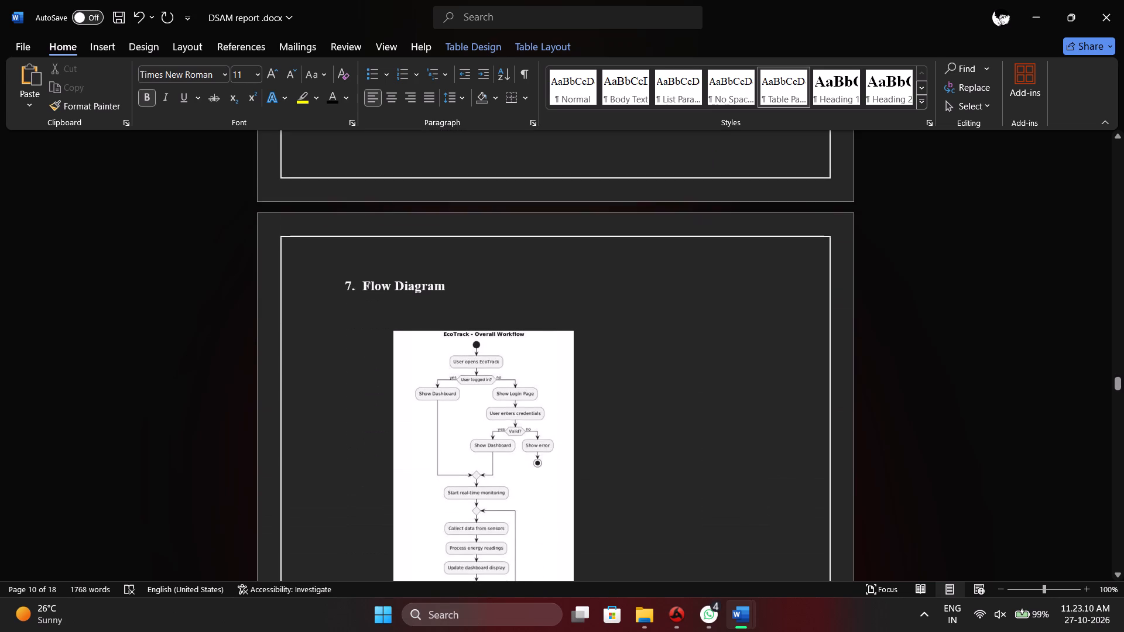
{"action": "scroll", "coordinate": [465, 366], "scroll_direction": "down", "scroll_amount": 3}
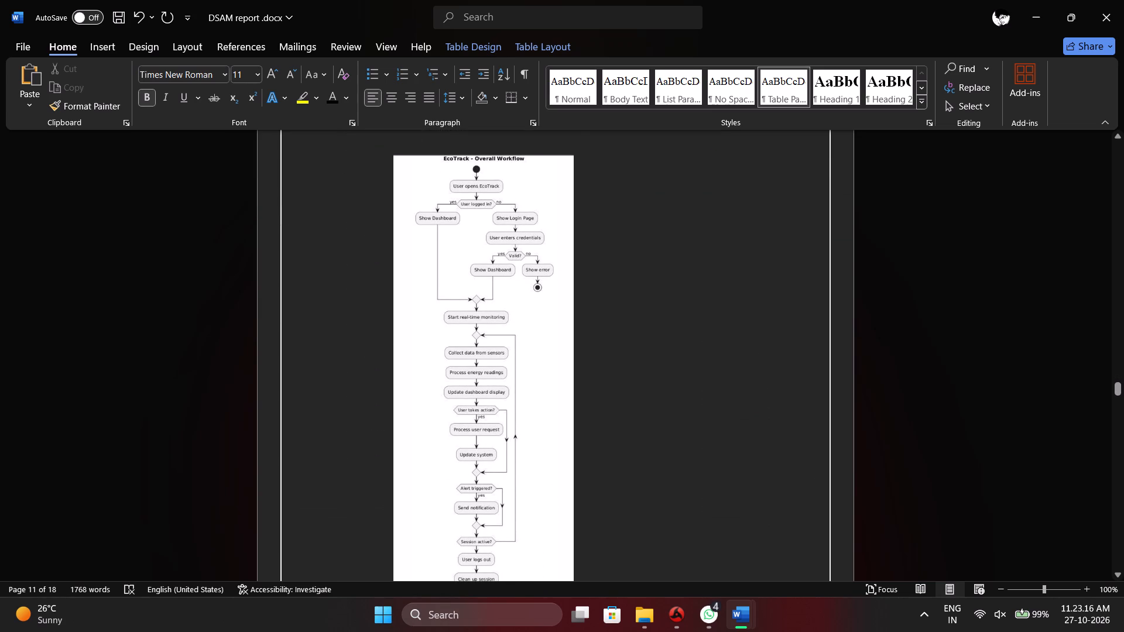
{"action": "scroll", "coordinate": [465, 366], "scroll_direction": "down", "scroll_amount": 20}
{"action": "scroll", "coordinate": [465, 366], "scroll_direction": "down", "scroll_amount": 1}
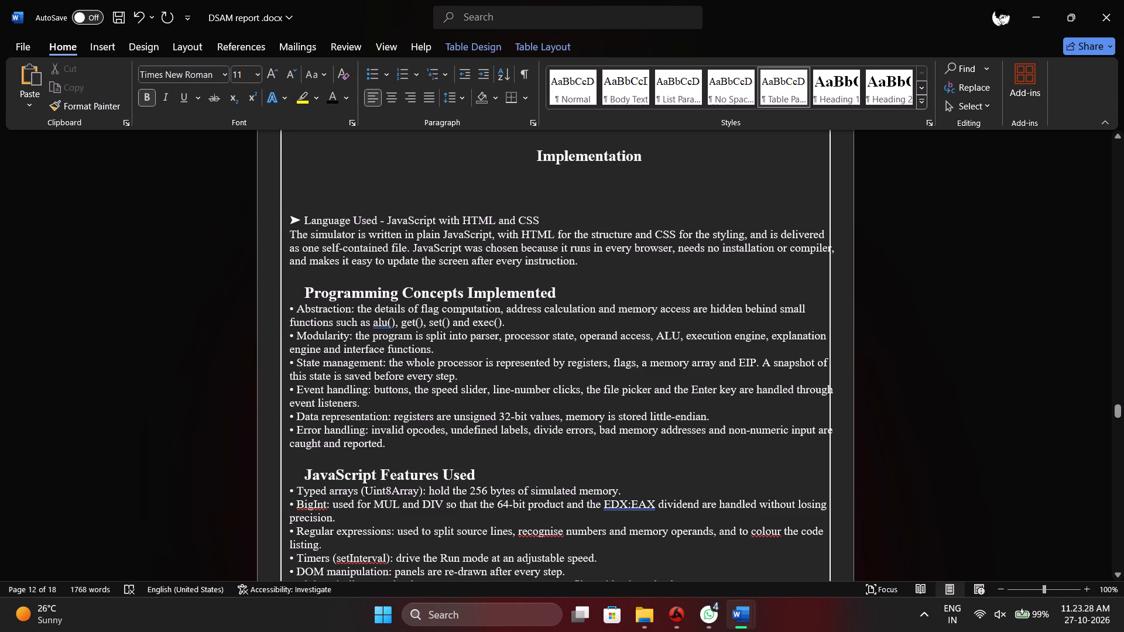
Make the line "Language Used - JavaScript with HTML and CSS" under Implementation bold.
{"action": "scroll", "coordinate": [405, 215], "scroll_direction": "up", "scroll_amount": 2}
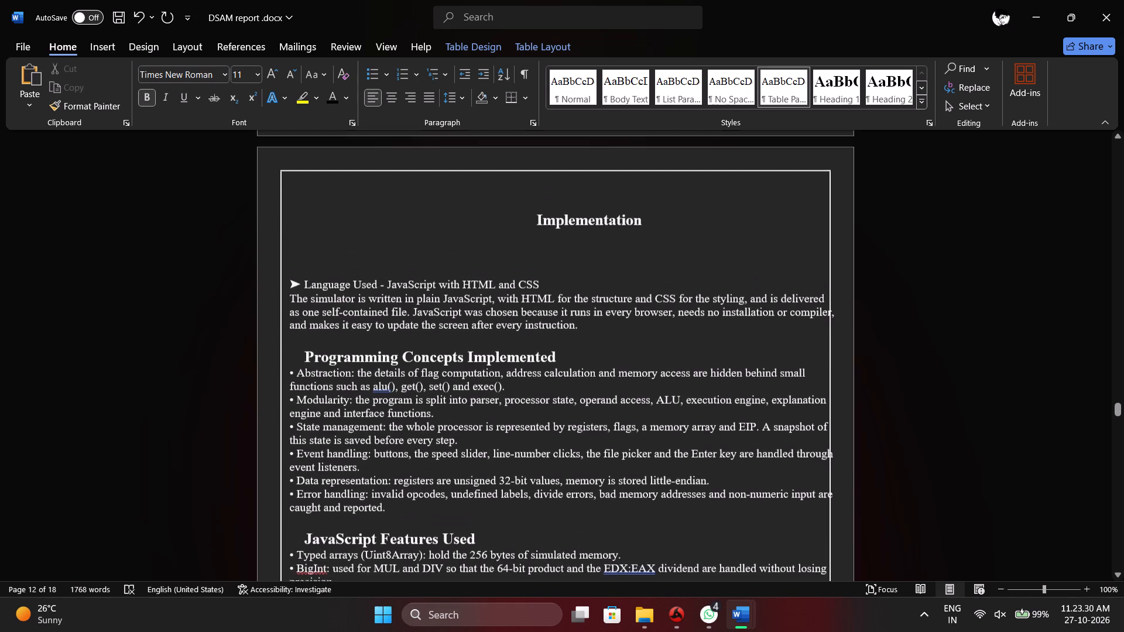
{"action": "left_click_drag", "start_coordinate": [304, 290], "coordinate": [544, 306]}
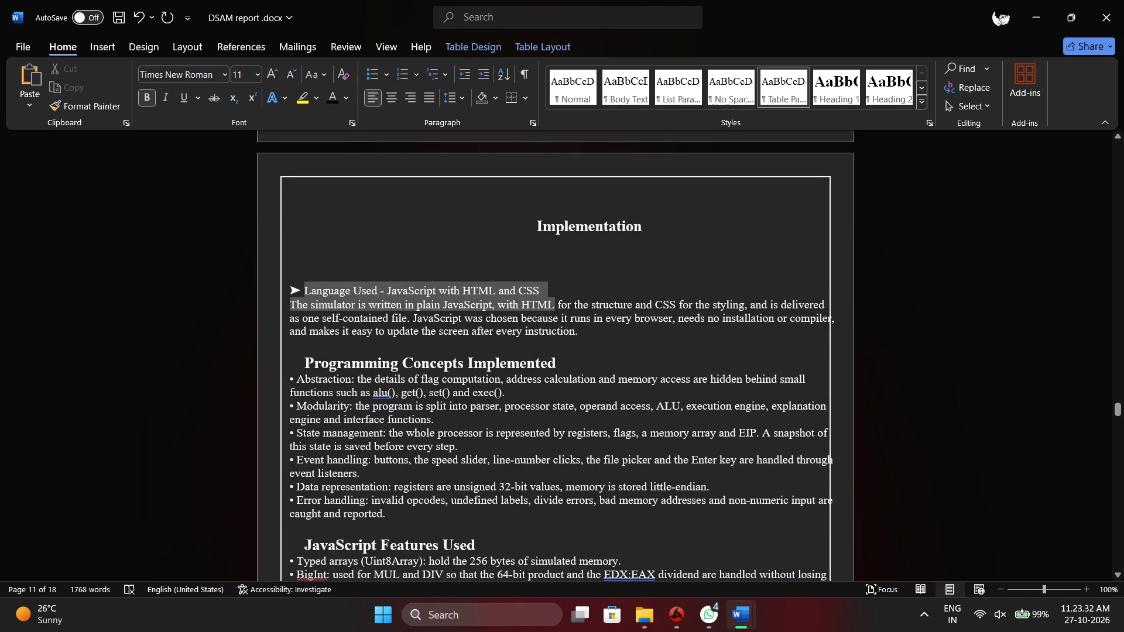
{"action": "left_click_drag", "start_coordinate": [544, 306], "coordinate": [540, 288]}
{"action": "left_click", "coordinate": [557, 265]}
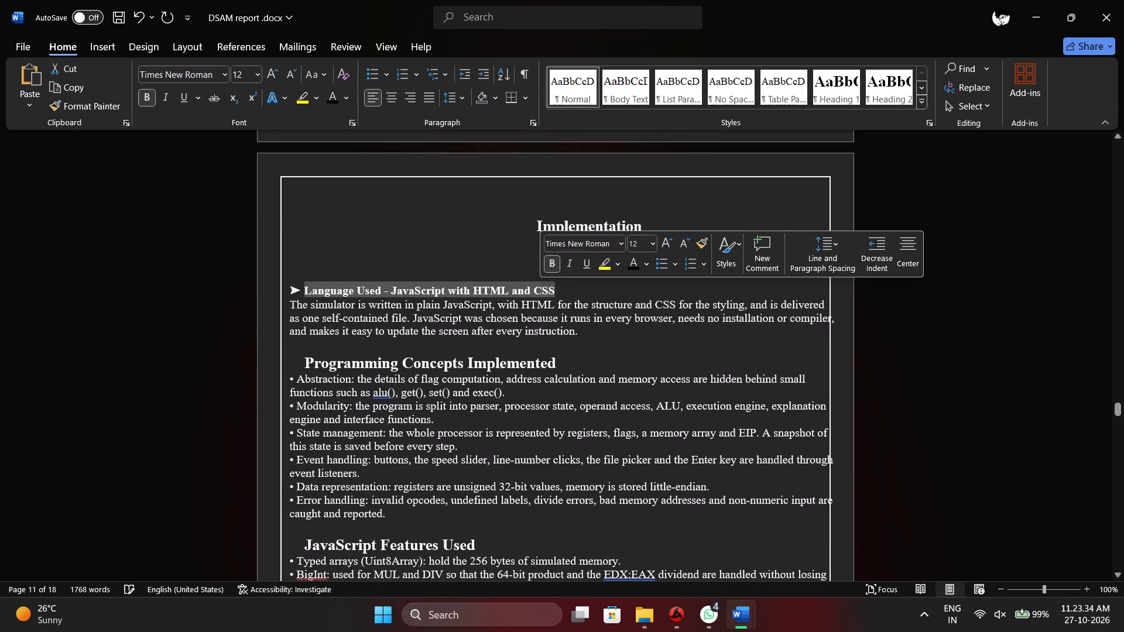
{"action": "left_click", "coordinate": [466, 246]}
Set the font size of the "Language Used - JavaScript with HTML and CSS" line to 16, matching the Programming Concepts Implemented heading.
{"action": "triple_click", "coordinate": [381, 367]}
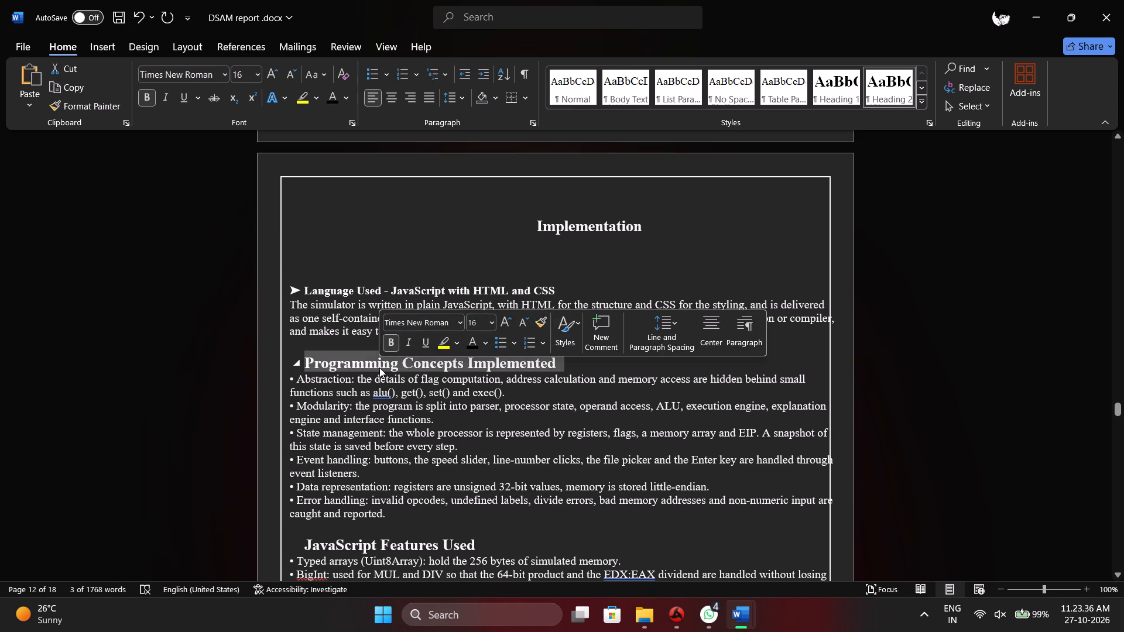
{"action": "left_click_drag", "start_coordinate": [306, 291], "coordinate": [550, 300]}
{"action": "left_click", "coordinate": [431, 276]}
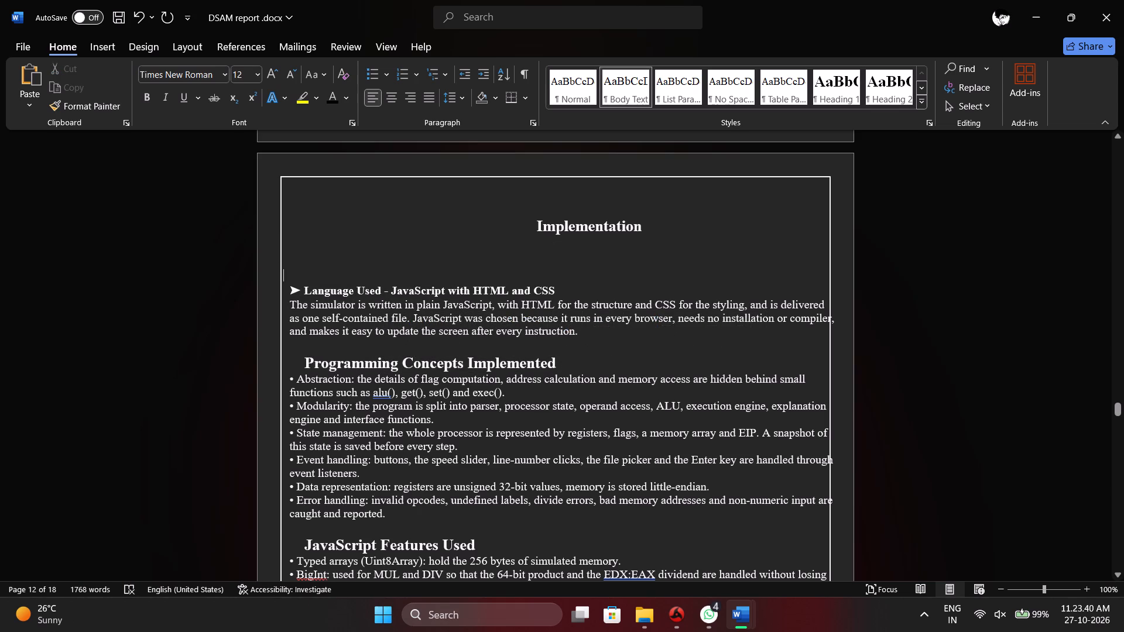
{"action": "left_click_drag", "start_coordinate": [306, 289], "coordinate": [556, 297]}
{"action": "left_click", "coordinate": [654, 251]}
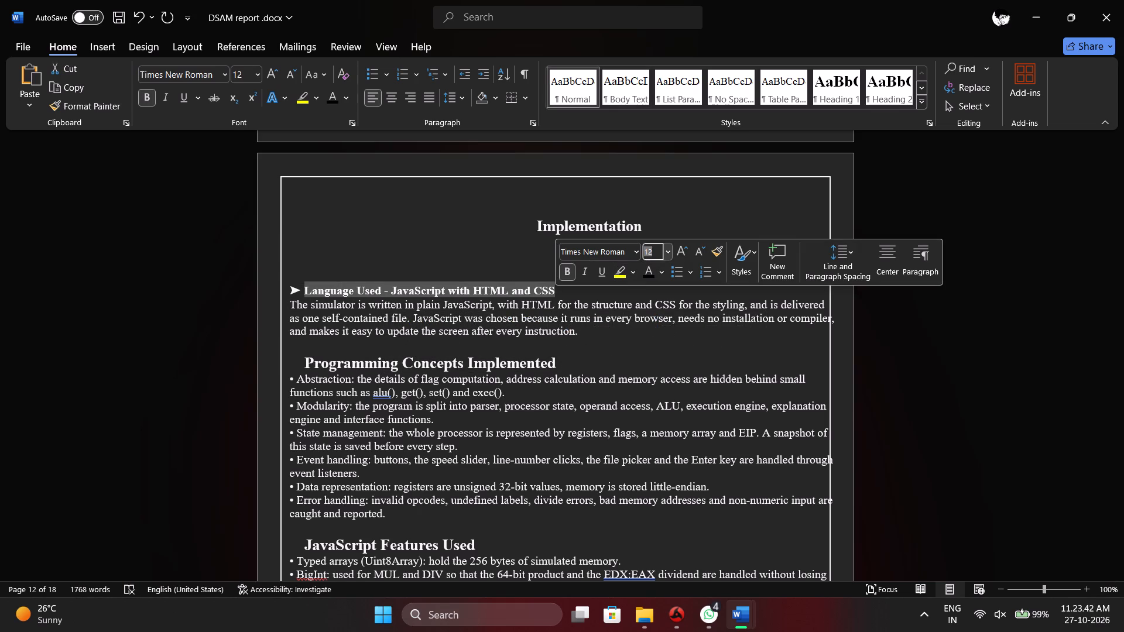
{"action": "type", "text": "16"}
{"action": "key", "text": "Return"}
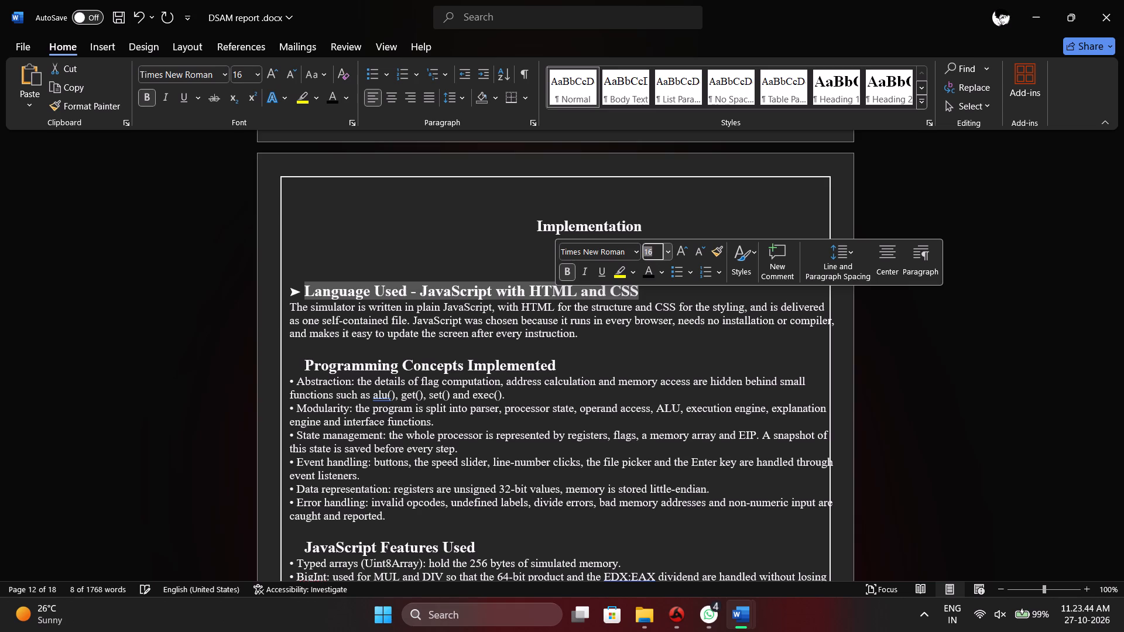
{"action": "left_click", "coordinate": [454, 208]}
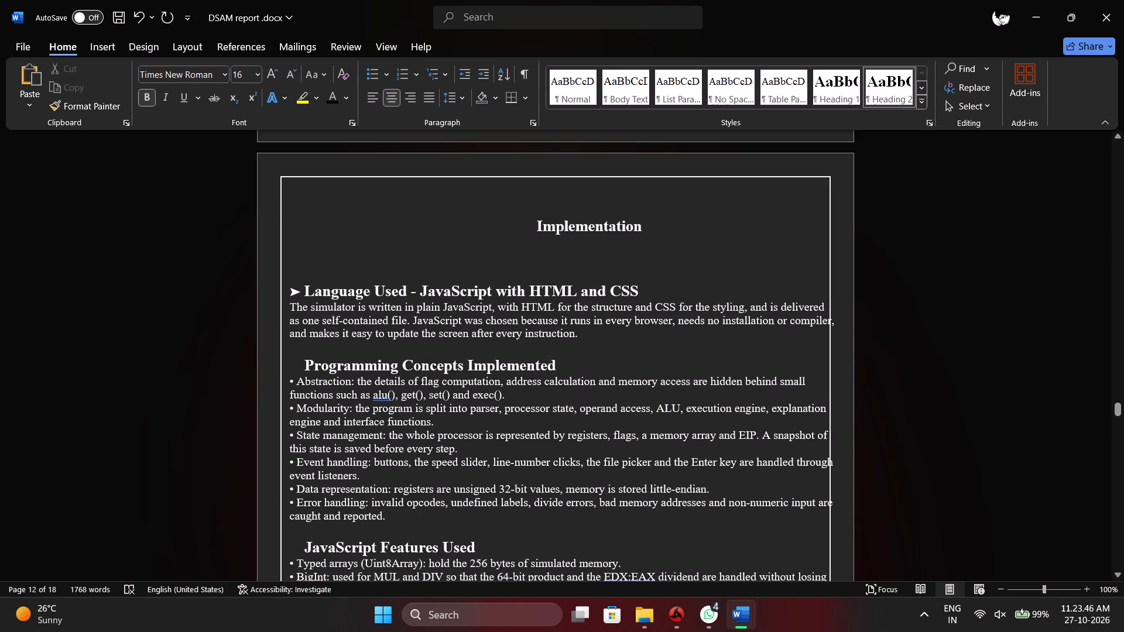
Check the remaining subsections of the Implementation section, from JavaScript Features Used to Explanation Engine.
{"action": "scroll", "coordinate": [303, 384], "scroll_direction": "down", "scroll_amount": 9}
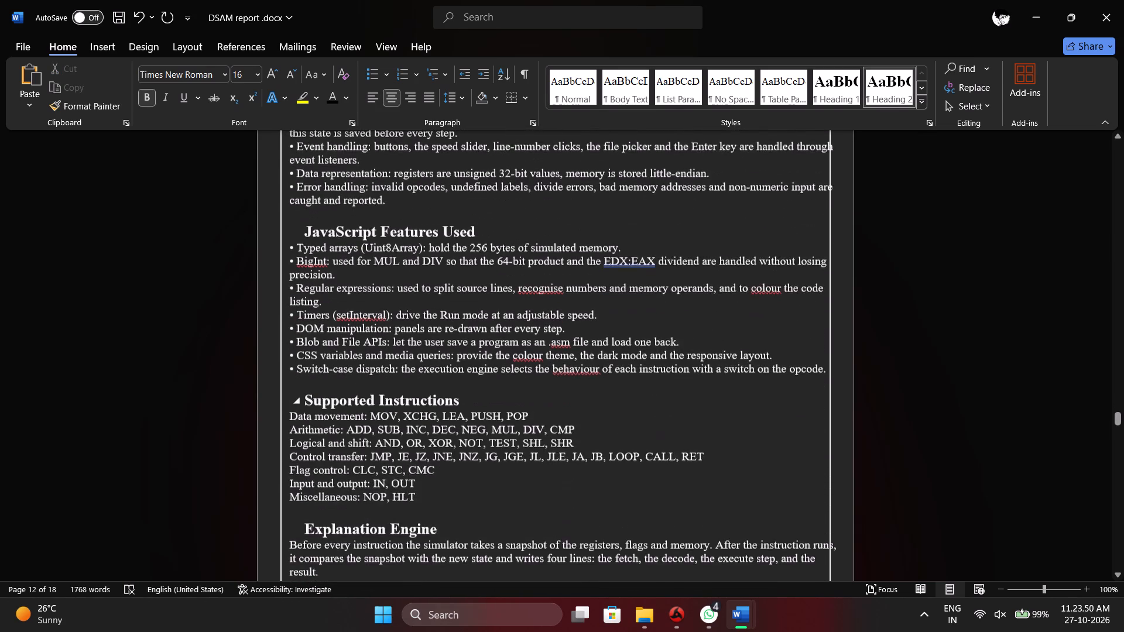
Re-check the Implementation section from the language description to the Explanation Engine, and continue to the Testing section.
{"action": "scroll", "coordinate": [338, 406], "scroll_direction": "down", "scroll_amount": 3}
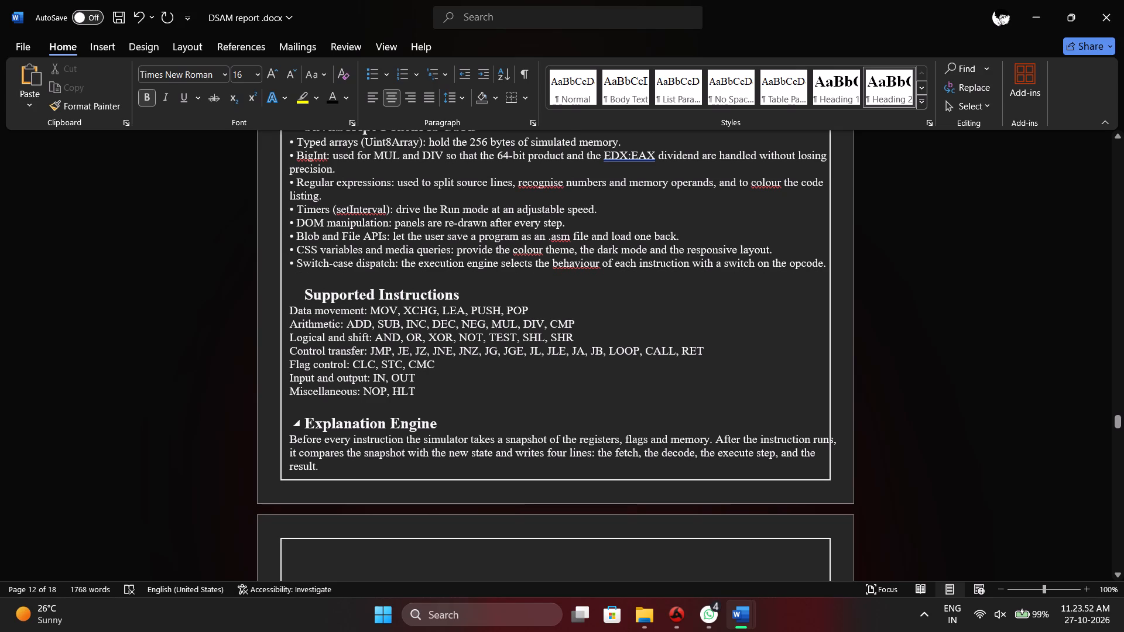
{"action": "scroll", "coordinate": [440, 396], "scroll_direction": "up", "scroll_amount": 6}
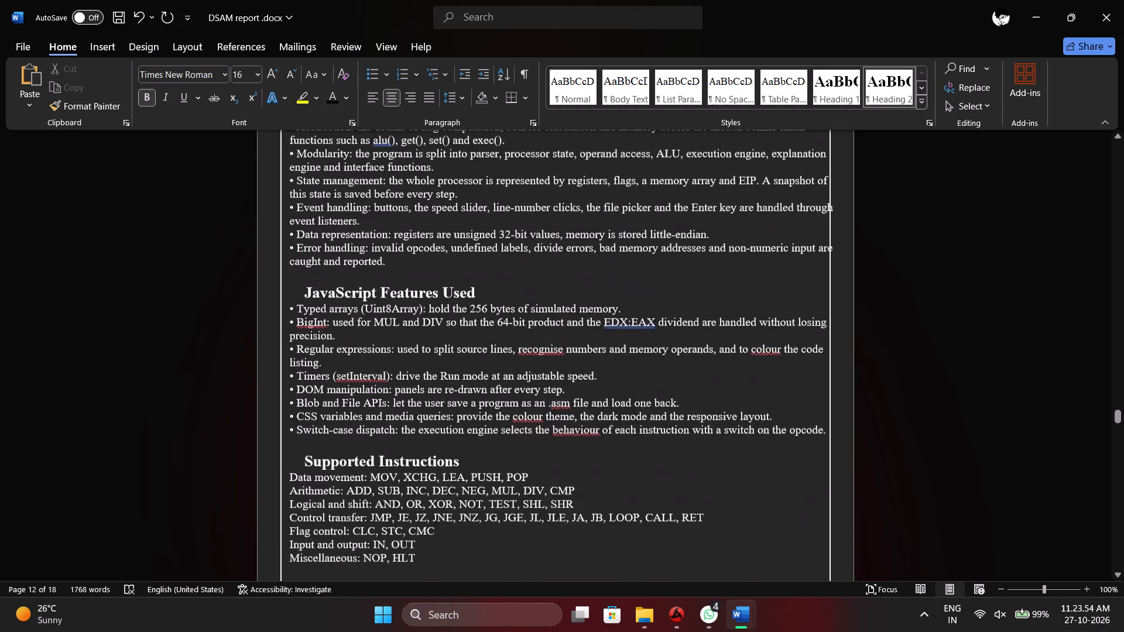
{"action": "scroll", "coordinate": [440, 396], "scroll_direction": "up", "scroll_amount": 6}
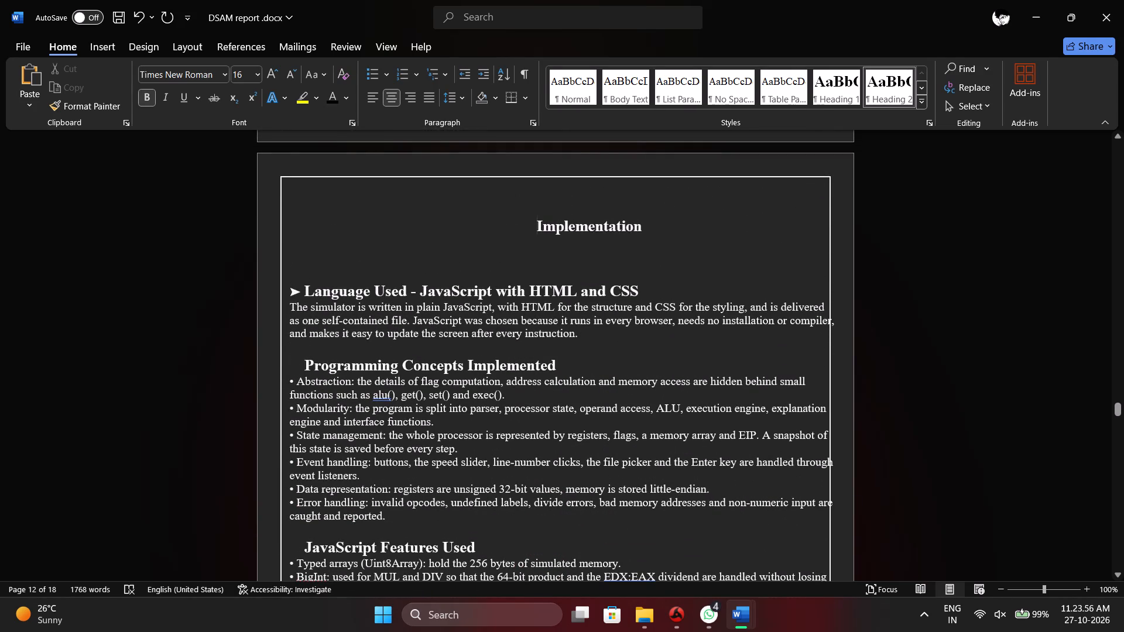
{"action": "scroll", "coordinate": [443, 384], "scroll_direction": "down", "scroll_amount": 10}
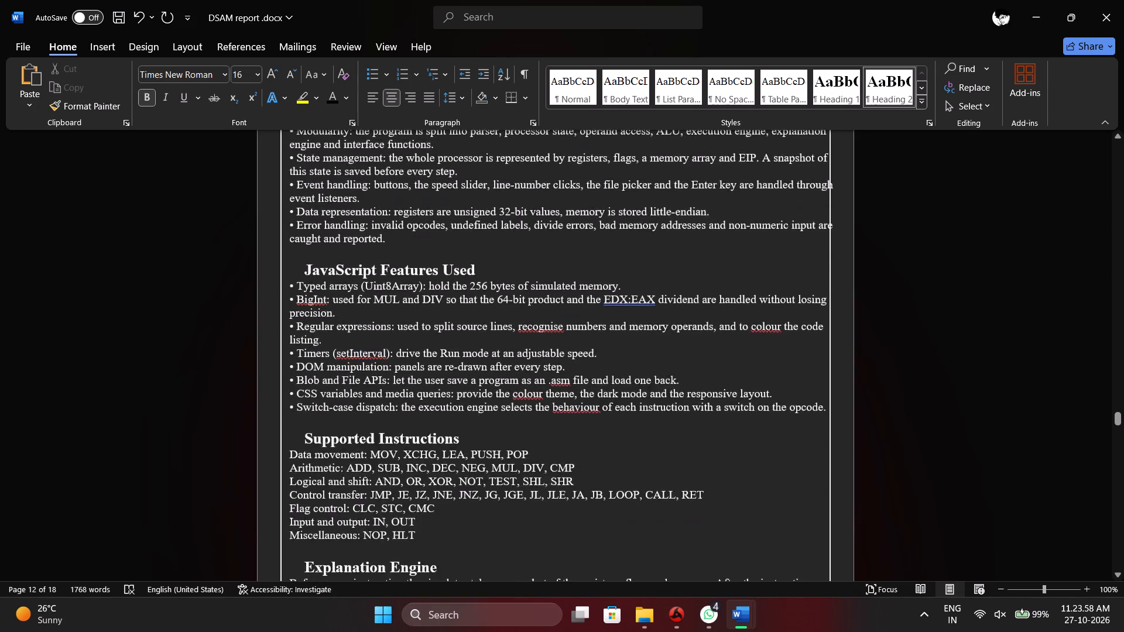
{"action": "scroll", "coordinate": [443, 380], "scroll_direction": "down", "scroll_amount": 13}
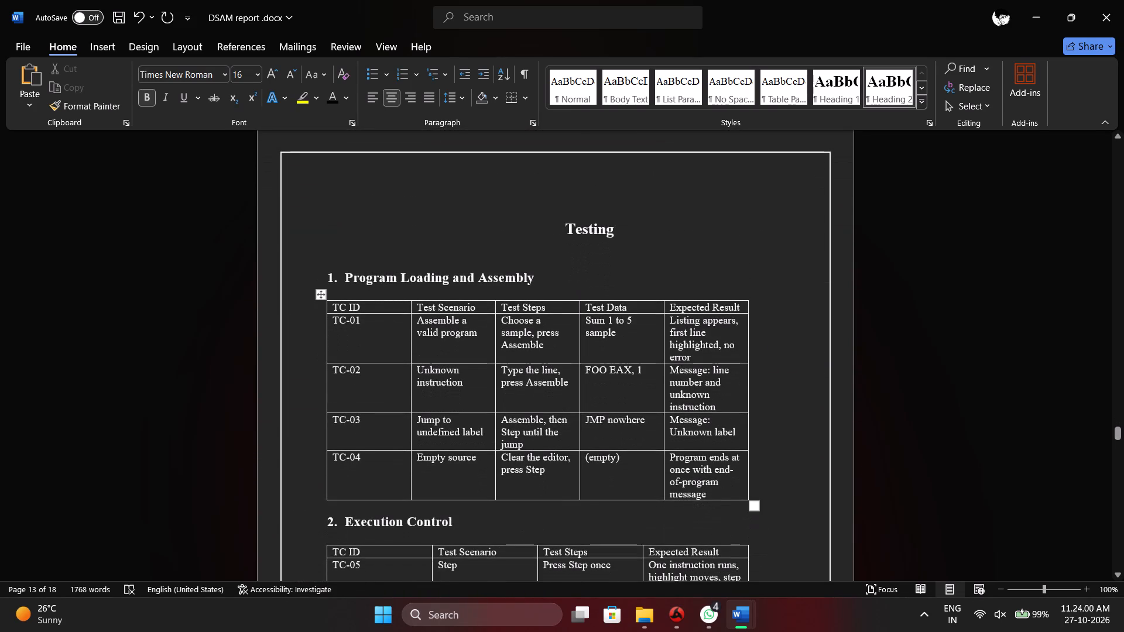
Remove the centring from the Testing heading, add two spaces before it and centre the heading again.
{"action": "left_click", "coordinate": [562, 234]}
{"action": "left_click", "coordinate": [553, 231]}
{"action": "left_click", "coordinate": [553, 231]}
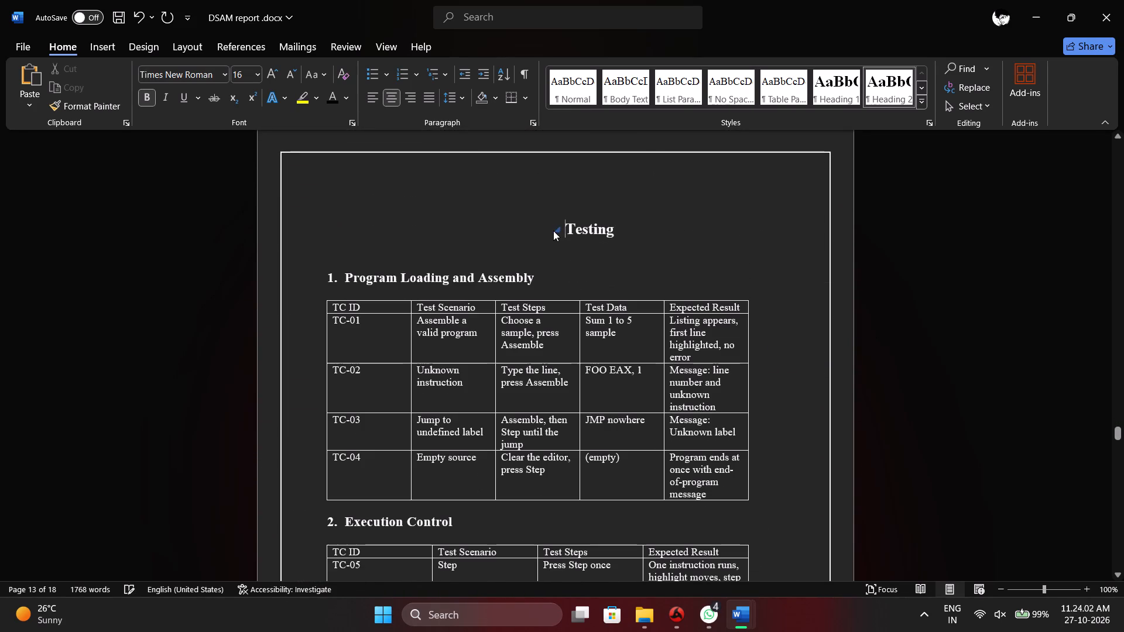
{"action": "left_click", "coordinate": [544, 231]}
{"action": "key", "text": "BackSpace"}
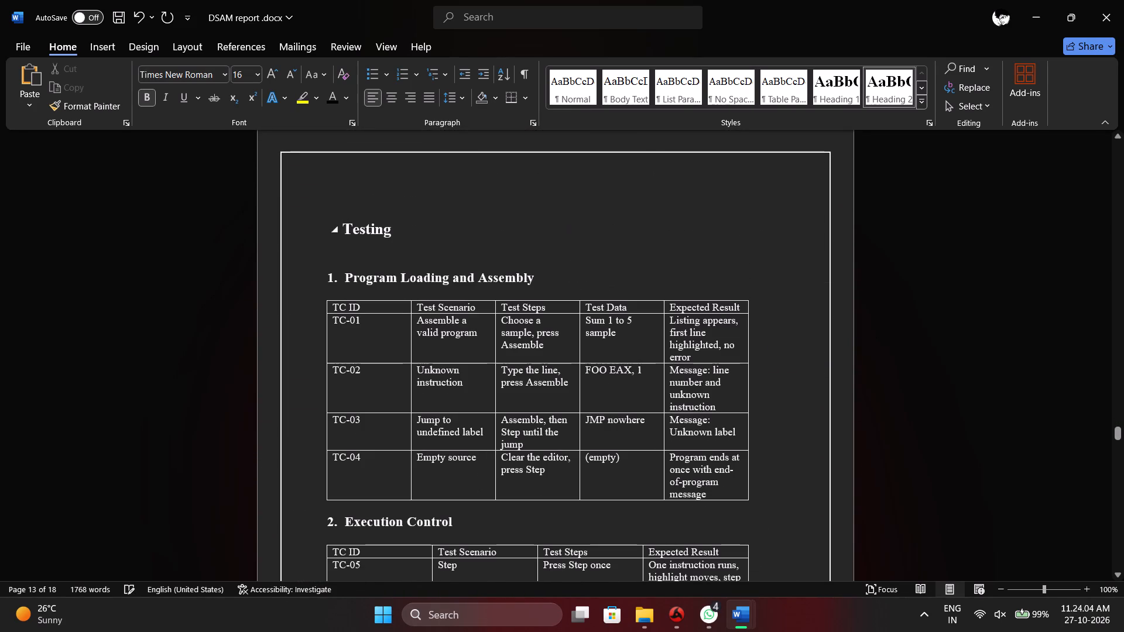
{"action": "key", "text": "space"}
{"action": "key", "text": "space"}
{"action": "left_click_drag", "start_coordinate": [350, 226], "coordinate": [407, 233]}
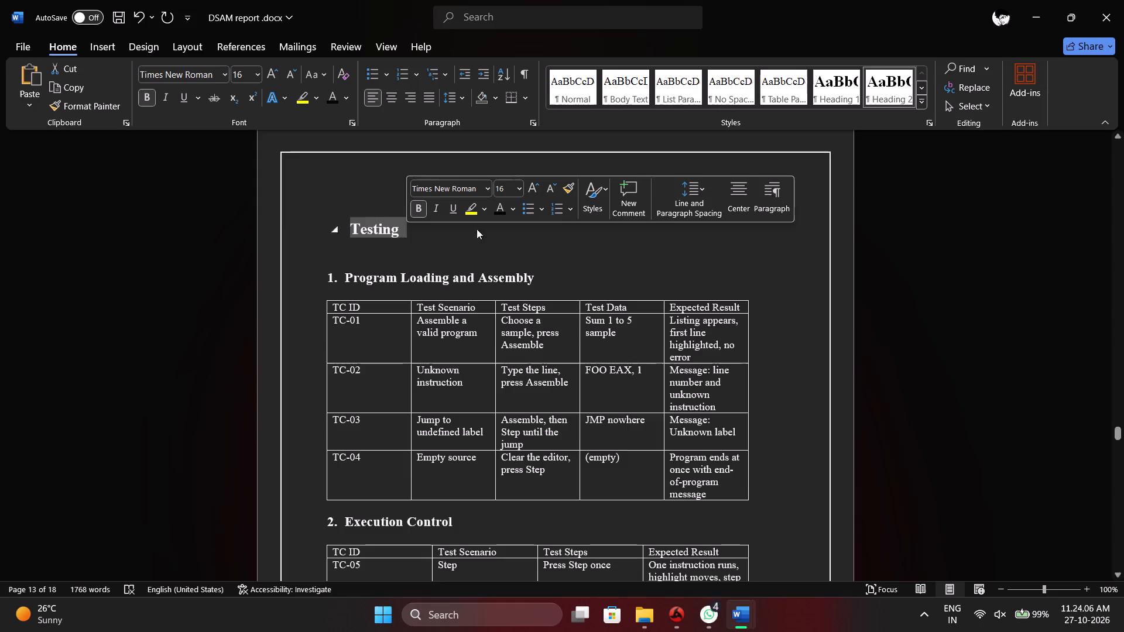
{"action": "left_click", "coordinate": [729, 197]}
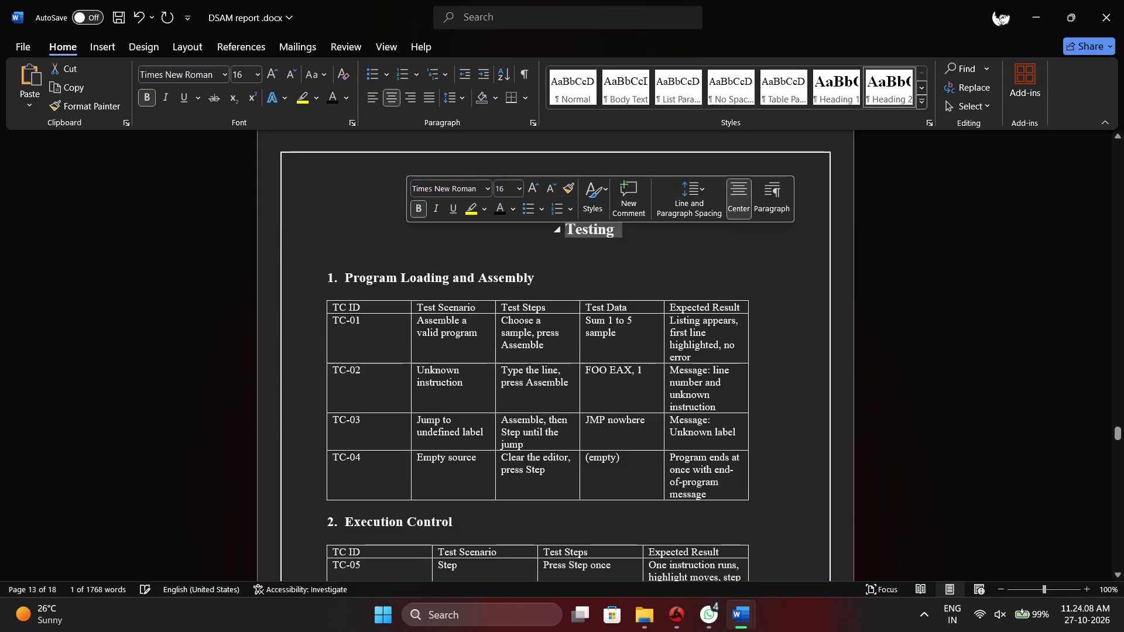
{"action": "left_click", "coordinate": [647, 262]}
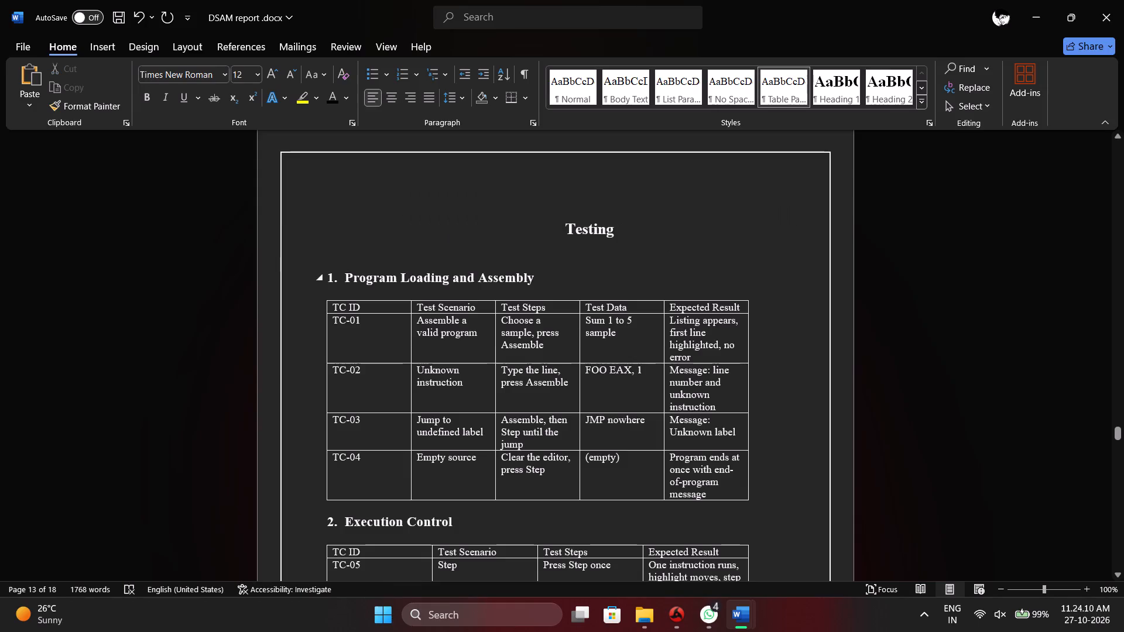
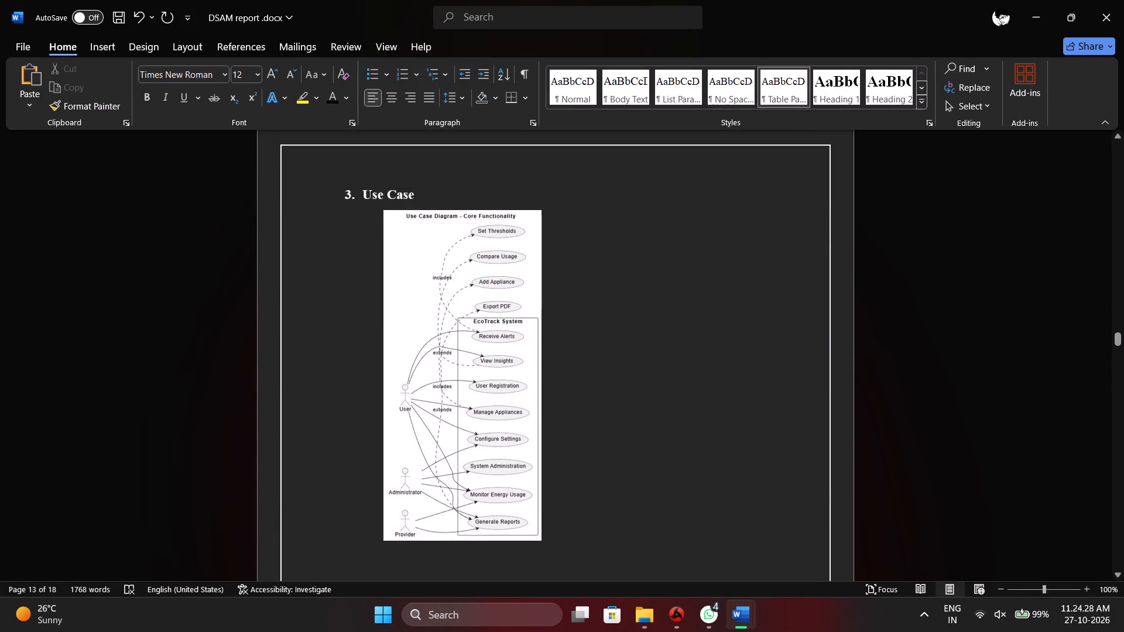
Replace the old EcoTrack picture under the Use Case heading with the copied 80386 Instruction Set Simulator use case diagram.
{"action": "key", "text": "Delete"}
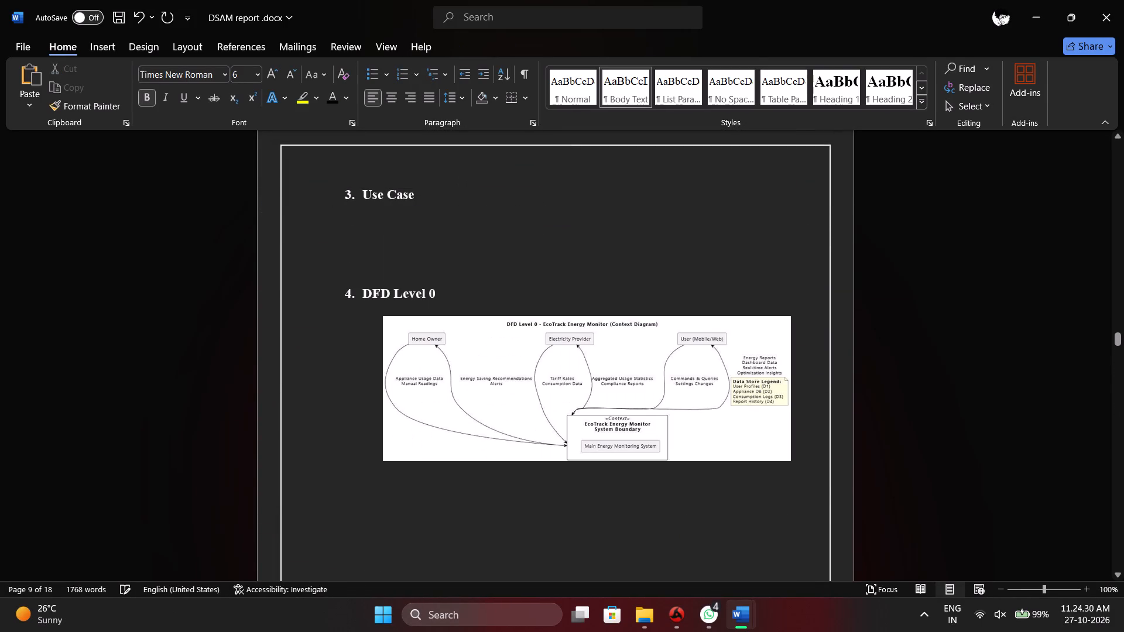
{"action": "key", "text": "ctrl+v"}
Scale down the new use case diagram proportionally to fit inside the page border below the Use Case heading.
{"action": "scroll", "coordinate": [448, 366], "scroll_direction": "up", "scroll_amount": 3}
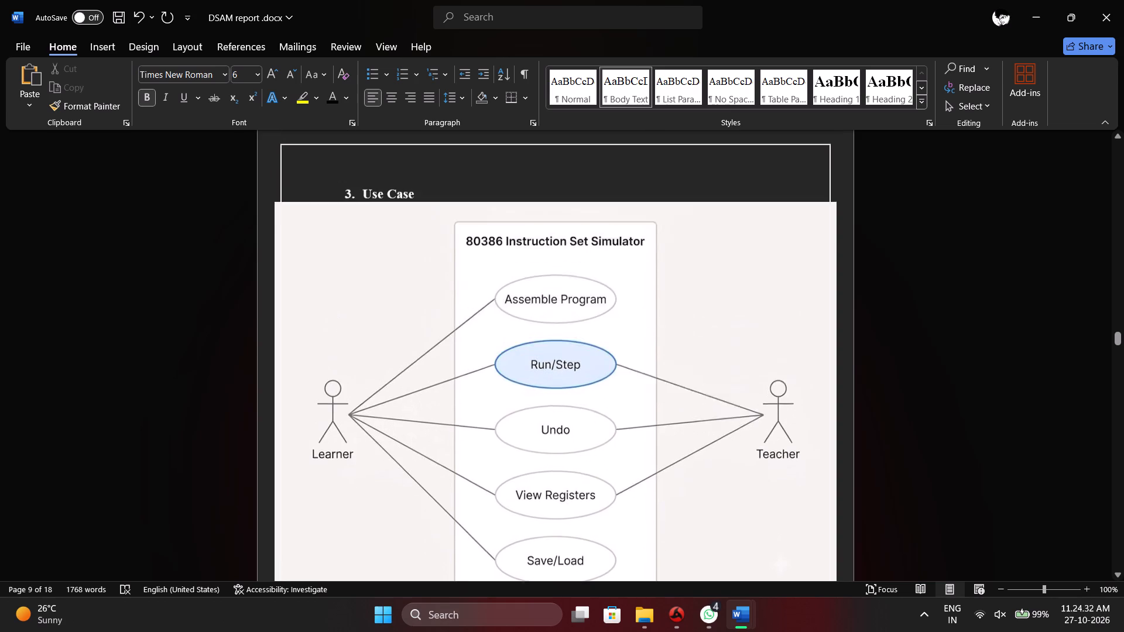
{"action": "left_click", "coordinate": [286, 257]}
{"action": "left_click_drag", "start_coordinate": [274, 242], "coordinate": [285, 250]}
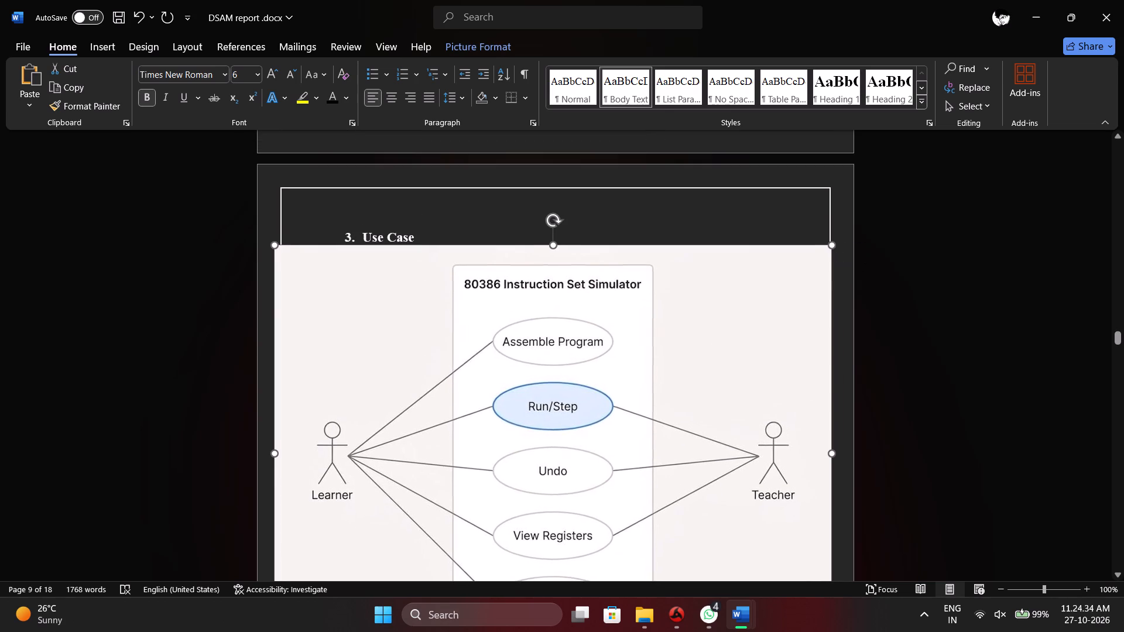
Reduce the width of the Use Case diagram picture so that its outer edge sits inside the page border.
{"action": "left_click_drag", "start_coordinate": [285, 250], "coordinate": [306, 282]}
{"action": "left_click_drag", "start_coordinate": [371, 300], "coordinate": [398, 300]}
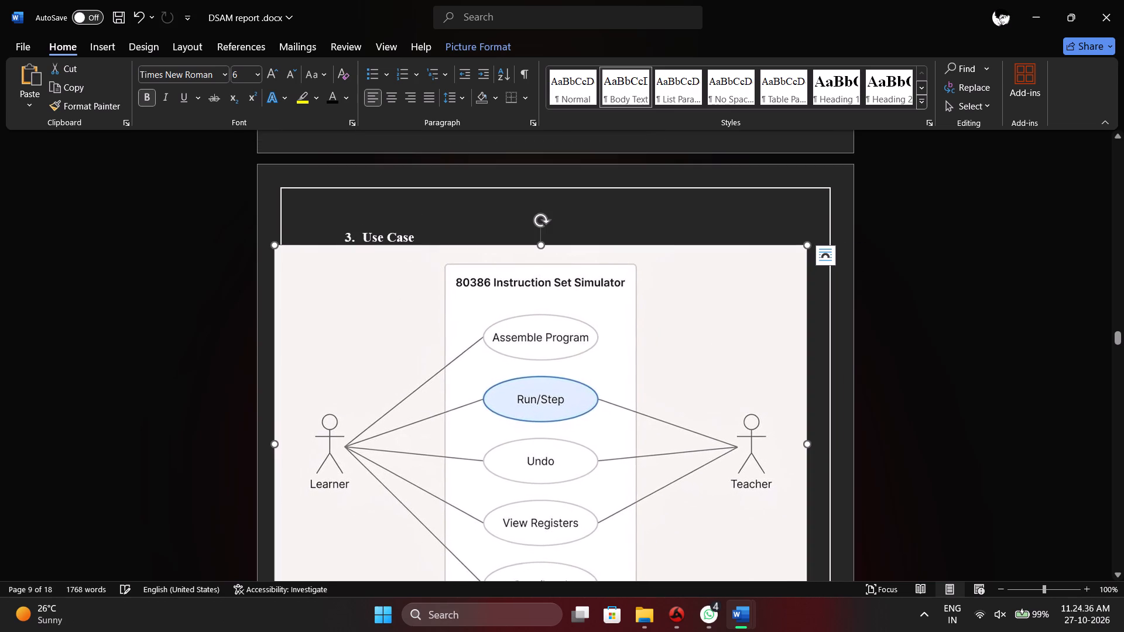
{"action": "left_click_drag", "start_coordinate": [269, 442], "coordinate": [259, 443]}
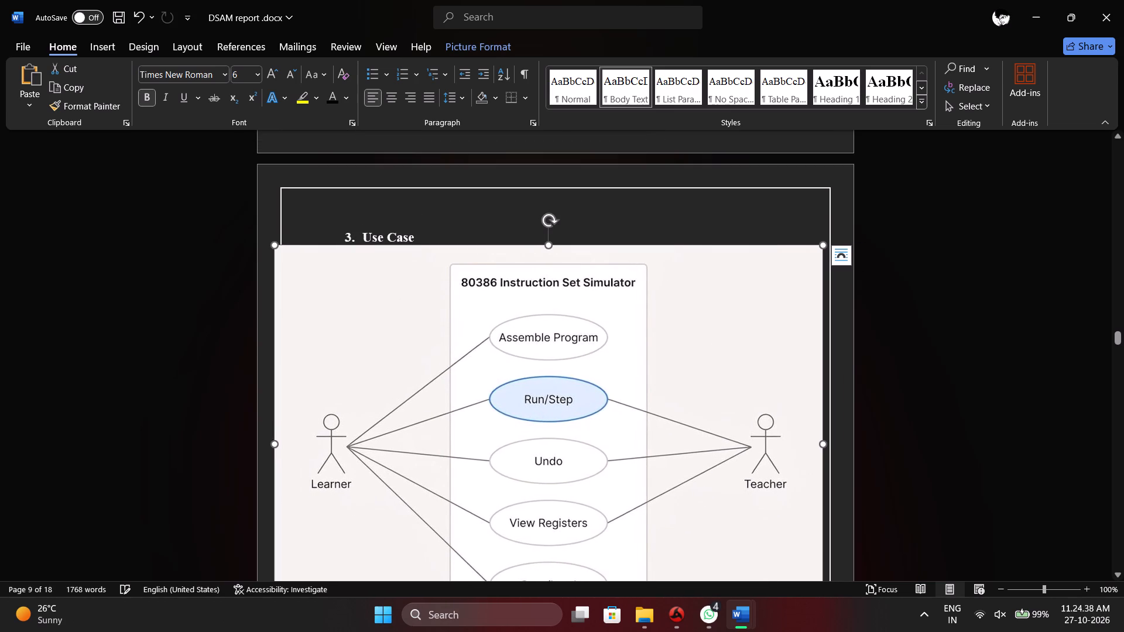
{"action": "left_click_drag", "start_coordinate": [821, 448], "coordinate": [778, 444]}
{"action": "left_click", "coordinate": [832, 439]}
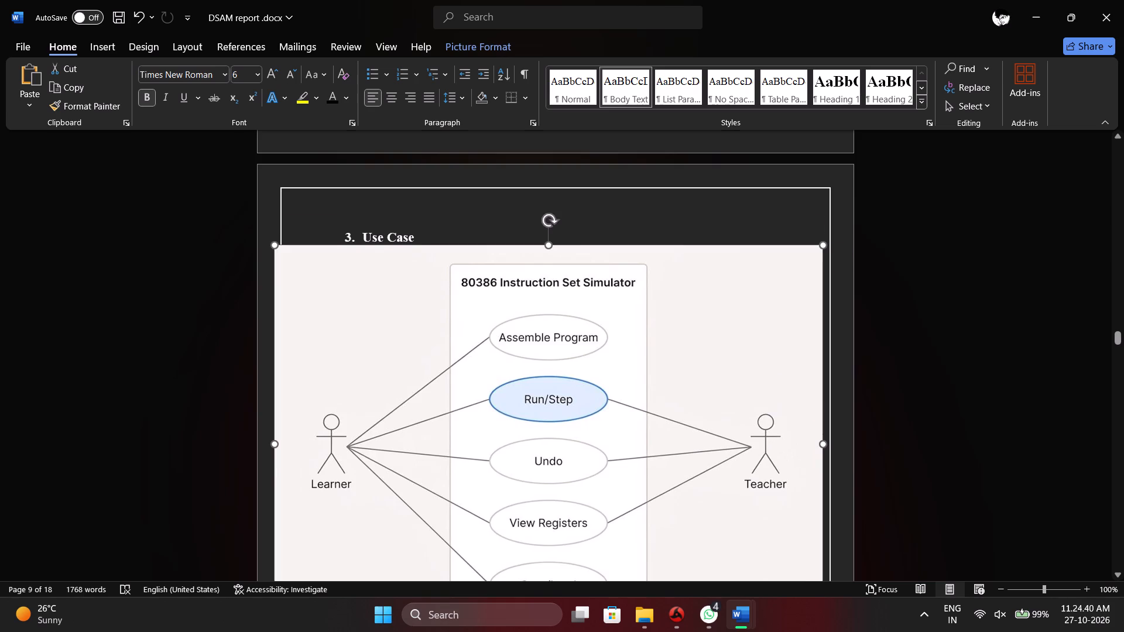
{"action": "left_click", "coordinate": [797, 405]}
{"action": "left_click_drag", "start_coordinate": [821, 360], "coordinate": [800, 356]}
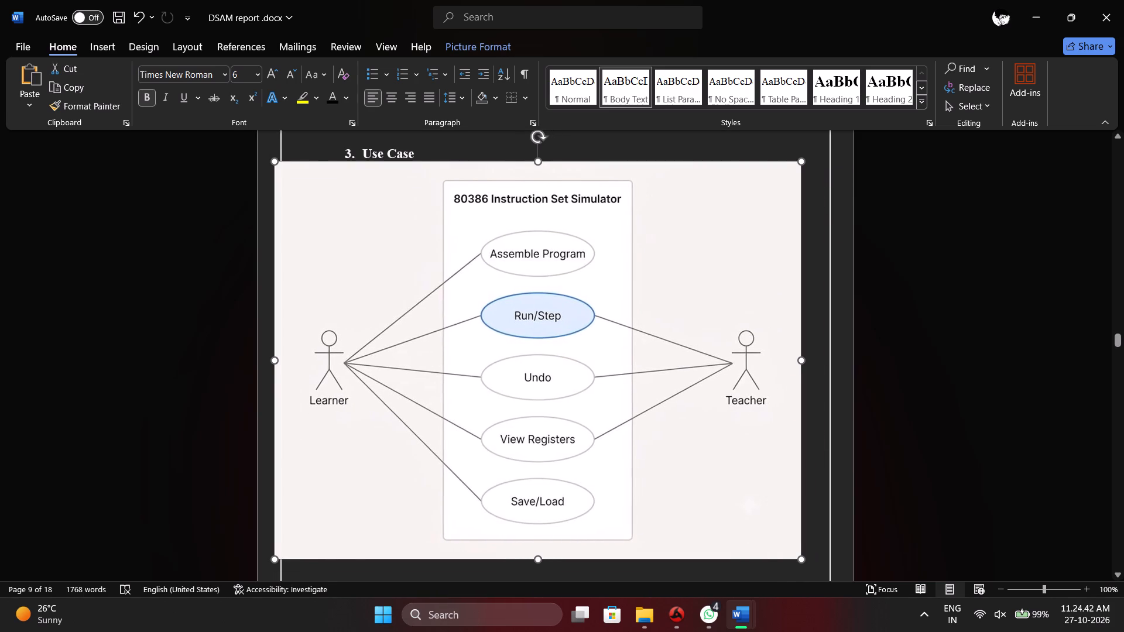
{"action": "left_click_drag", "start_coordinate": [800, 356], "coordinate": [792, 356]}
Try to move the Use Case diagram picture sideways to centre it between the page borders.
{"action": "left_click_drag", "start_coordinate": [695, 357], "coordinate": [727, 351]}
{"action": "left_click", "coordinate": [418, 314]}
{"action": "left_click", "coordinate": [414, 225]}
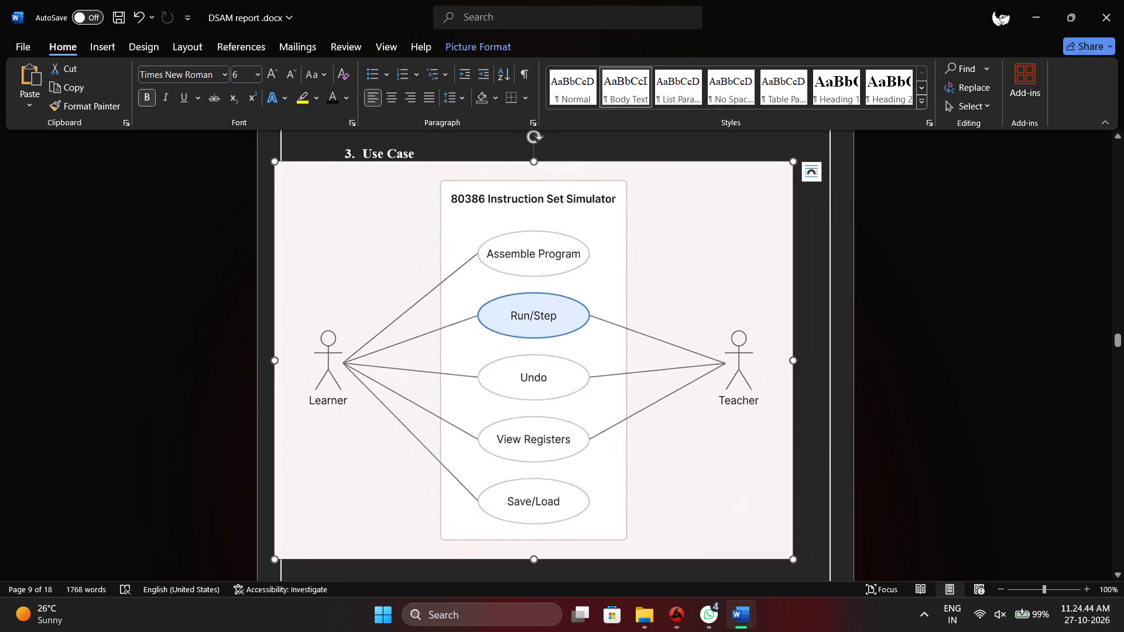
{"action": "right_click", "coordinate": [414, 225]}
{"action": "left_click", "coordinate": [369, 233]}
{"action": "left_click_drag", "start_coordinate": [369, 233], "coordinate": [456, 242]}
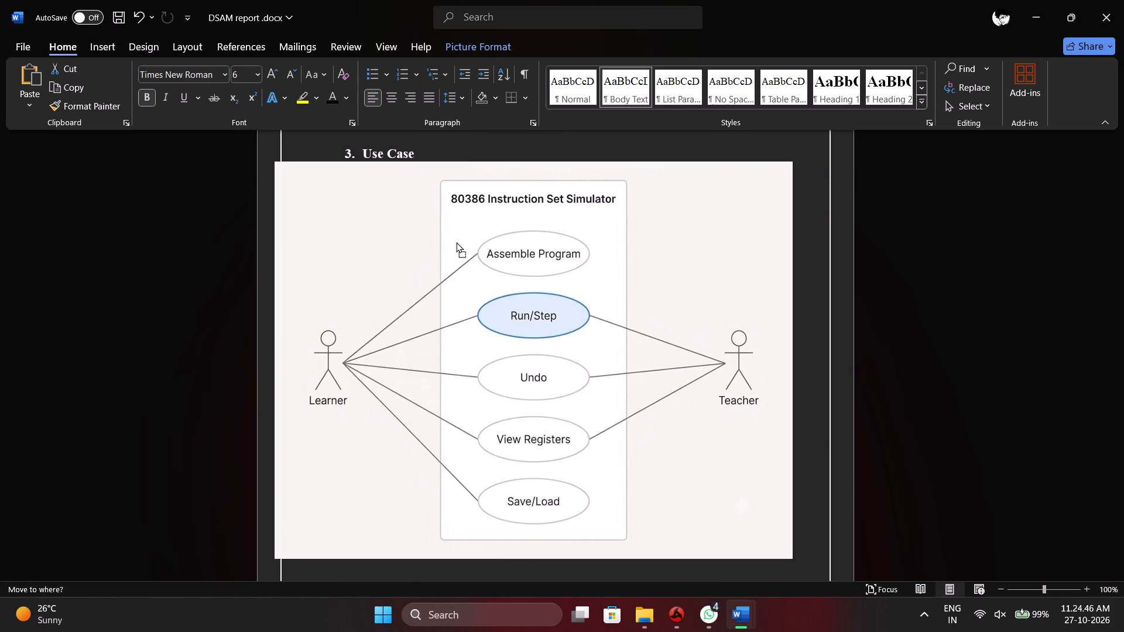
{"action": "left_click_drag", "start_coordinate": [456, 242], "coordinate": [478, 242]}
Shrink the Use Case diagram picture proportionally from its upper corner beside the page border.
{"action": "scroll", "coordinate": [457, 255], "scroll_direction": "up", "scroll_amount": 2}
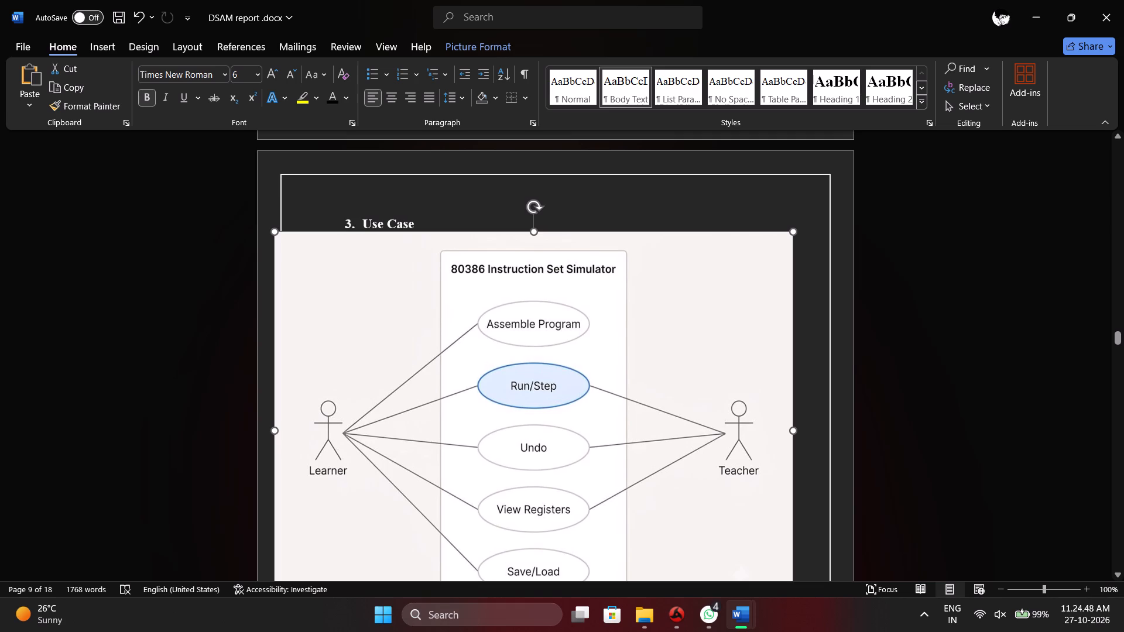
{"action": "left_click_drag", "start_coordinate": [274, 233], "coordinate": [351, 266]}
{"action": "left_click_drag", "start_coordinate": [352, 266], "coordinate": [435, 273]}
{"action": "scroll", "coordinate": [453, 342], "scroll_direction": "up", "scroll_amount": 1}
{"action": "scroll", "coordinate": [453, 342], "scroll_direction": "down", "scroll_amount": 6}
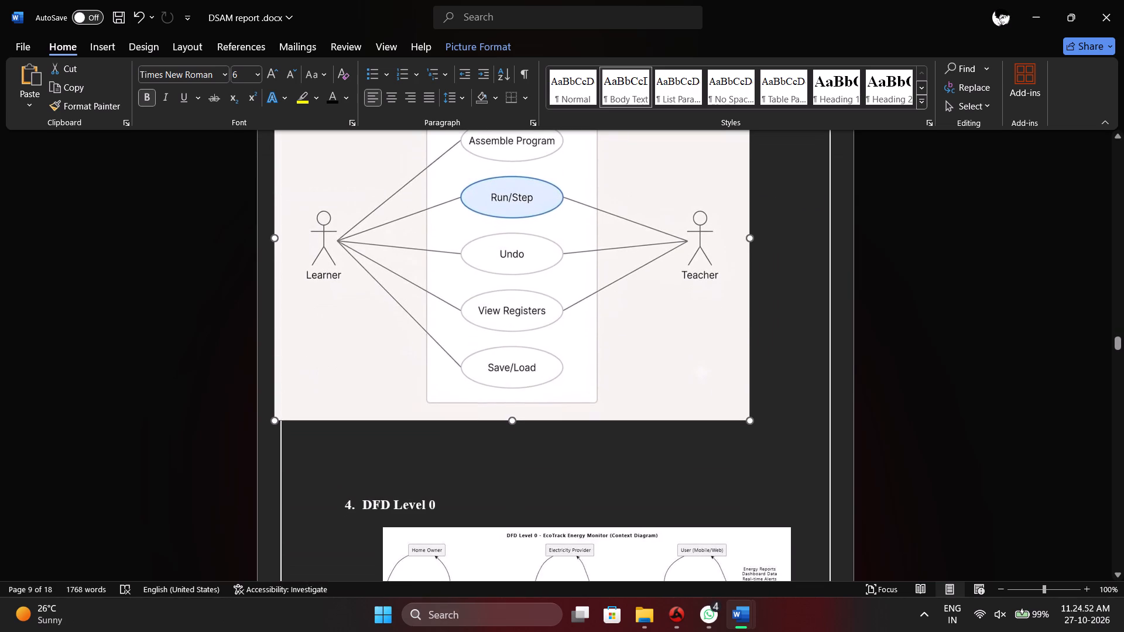
Enlarge the Use Case diagram picture from its lower corner until it reaches the far page border, and check its fit above DFD Level 0.
{"action": "left_click_drag", "start_coordinate": [746, 424], "coordinate": [793, 428]}
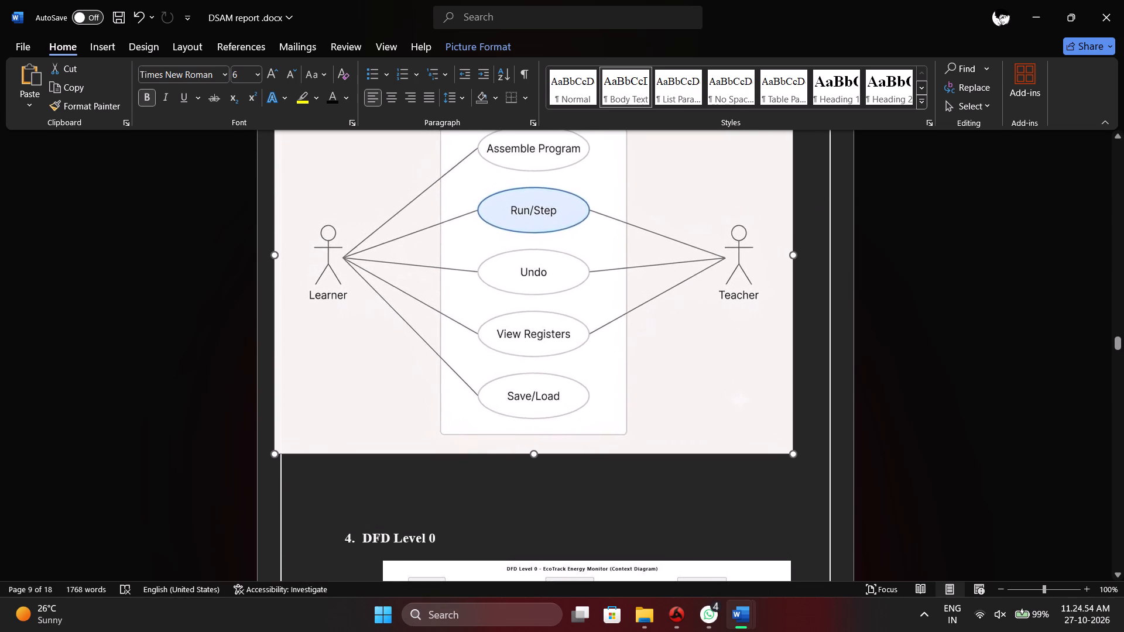
{"action": "left_click_drag", "start_coordinate": [793, 428], "coordinate": [831, 436]}
{"action": "scroll", "coordinate": [796, 433], "scroll_direction": "up", "scroll_amount": 9}
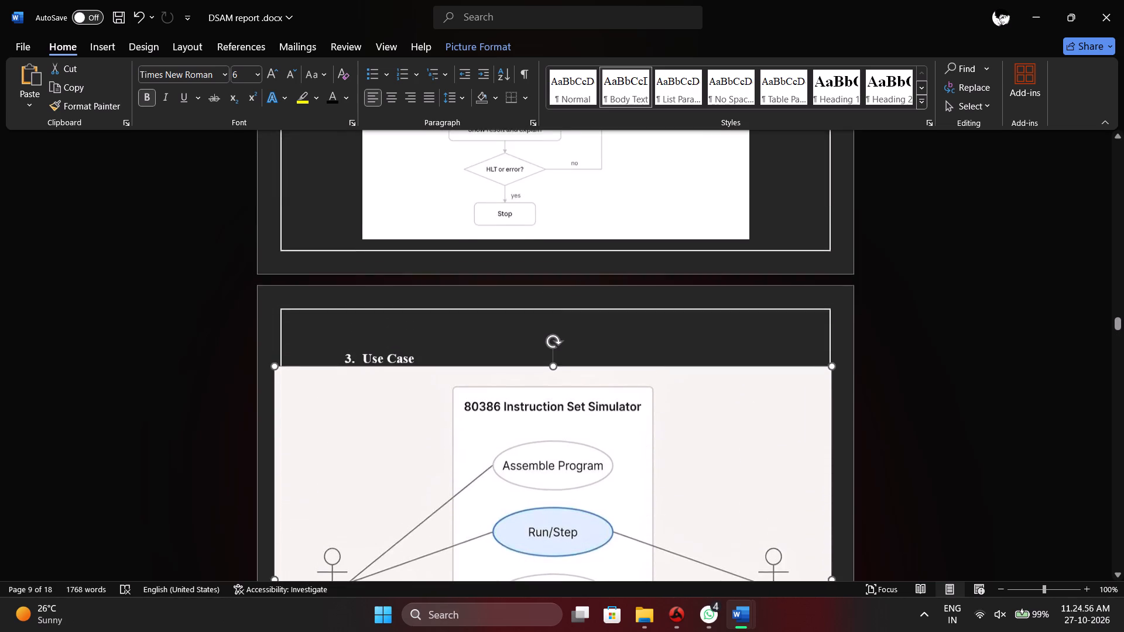
{"action": "scroll", "coordinate": [791, 425], "scroll_direction": "down", "scroll_amount": 5}
{"action": "scroll", "coordinate": [739, 415], "scroll_direction": "down", "scroll_amount": 4}
{"action": "left_click", "coordinate": [594, 400]}
{"action": "scroll", "coordinate": [588, 396], "scroll_direction": "down", "scroll_amount": 4}
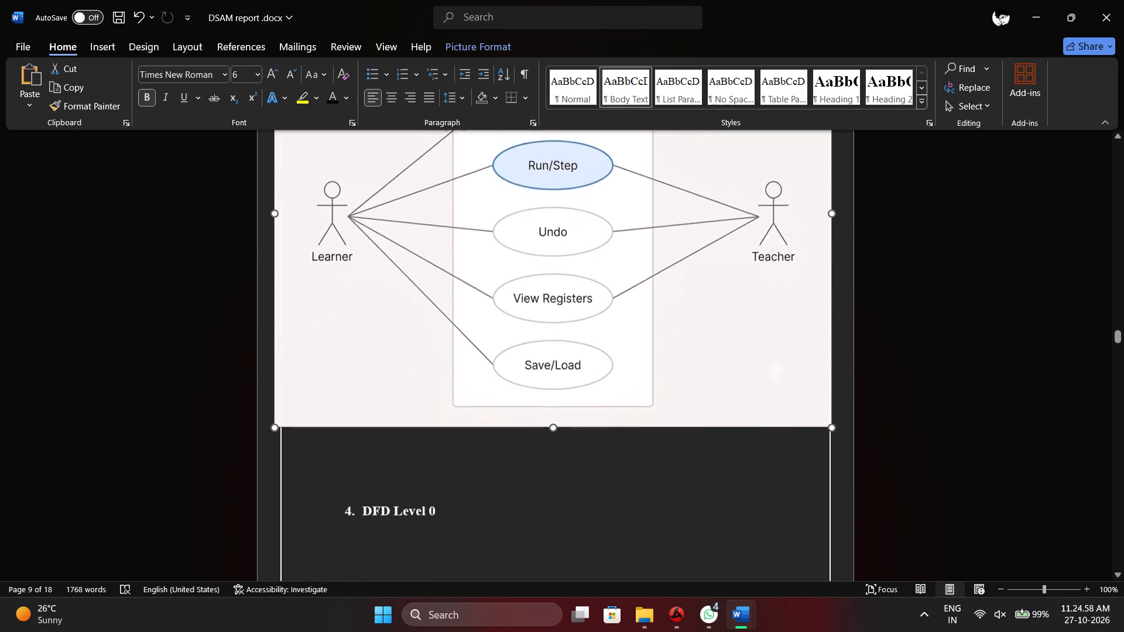
Set the width of the Use Case diagram picture to 19.8 cm.
{"action": "scroll", "coordinate": [585, 390], "scroll_direction": "up", "scroll_amount": 5}
{"action": "left_click", "coordinate": [567, 362]}
{"action": "right_click", "coordinate": [566, 362]}
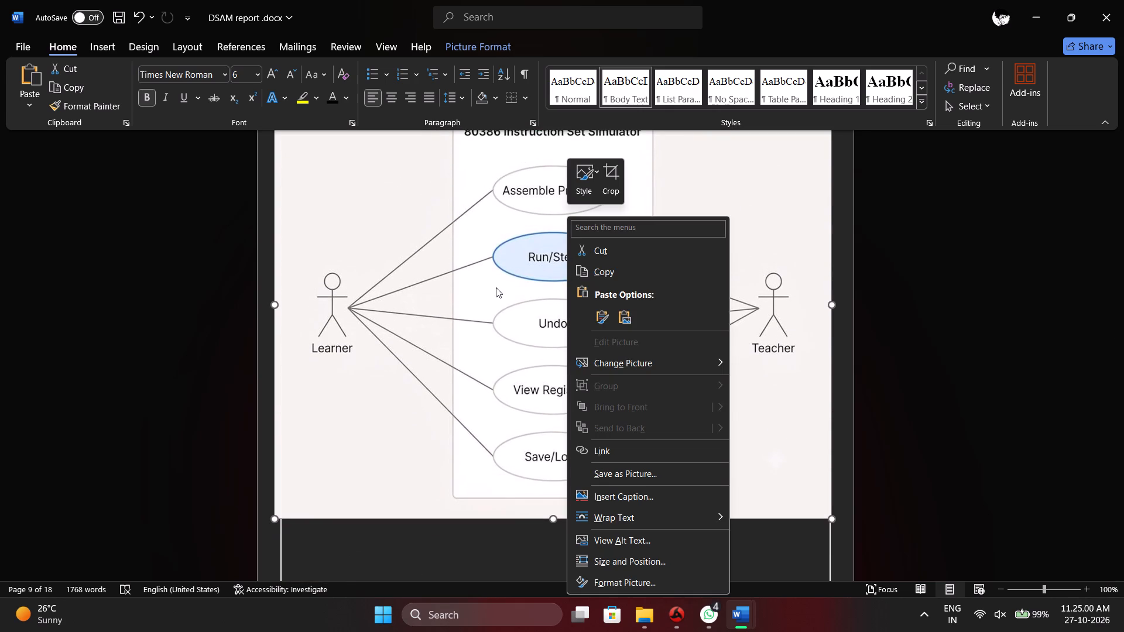
{"action": "triple_click", "coordinate": [467, 235]}
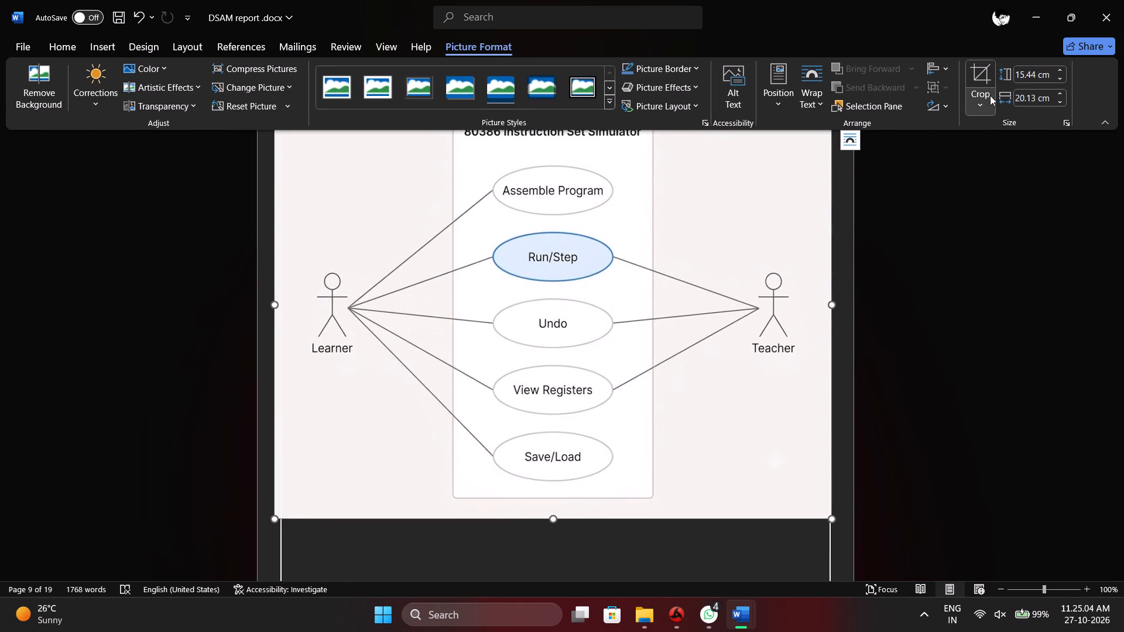
{"action": "double_click", "coordinate": [1057, 98]}
{"action": "double_click", "coordinate": [1057, 98]}
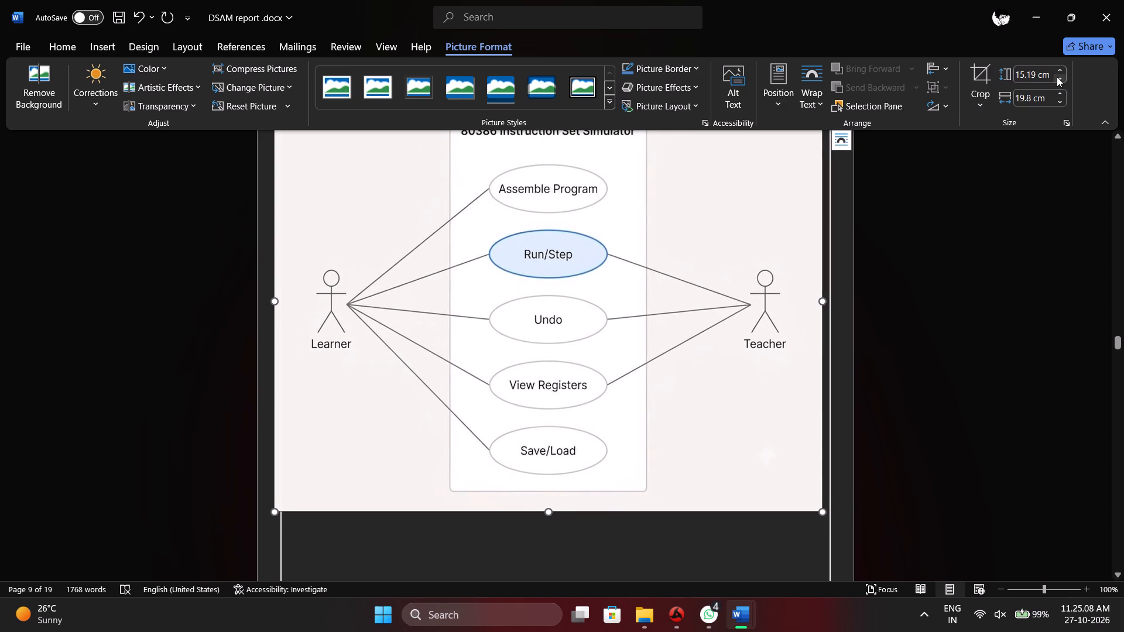
Reduce the Use Case diagram picture proportionally to a width of about 17 cm.
{"action": "triple_click", "coordinate": [1057, 77]}
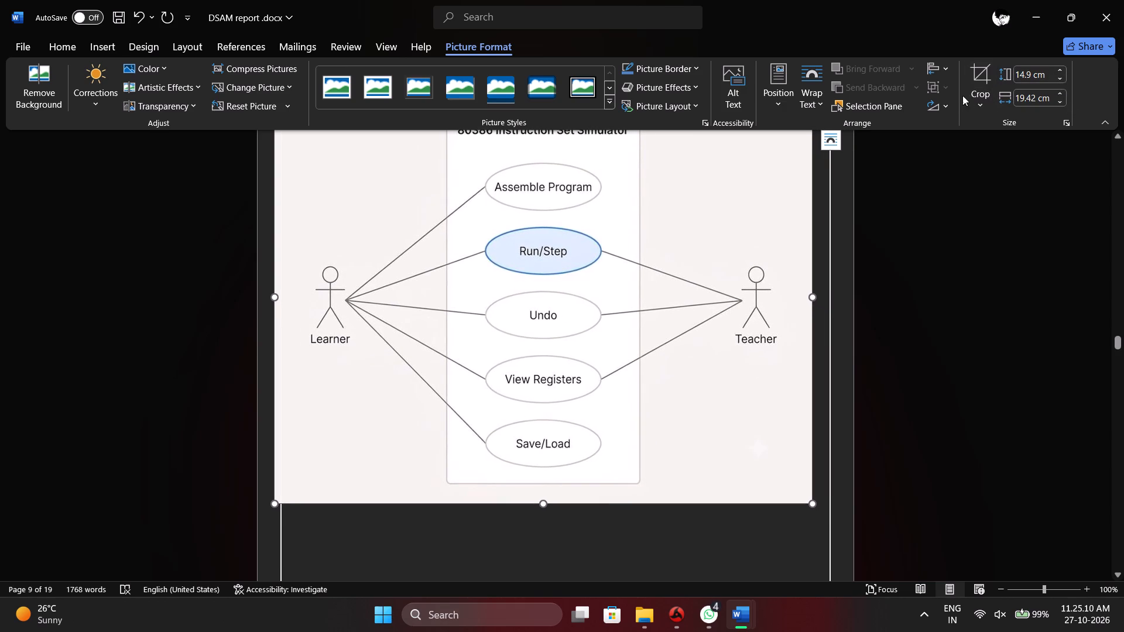
{"action": "triple_click", "coordinate": [1057, 100]}
{"action": "triple_click", "coordinate": [1057, 100]}
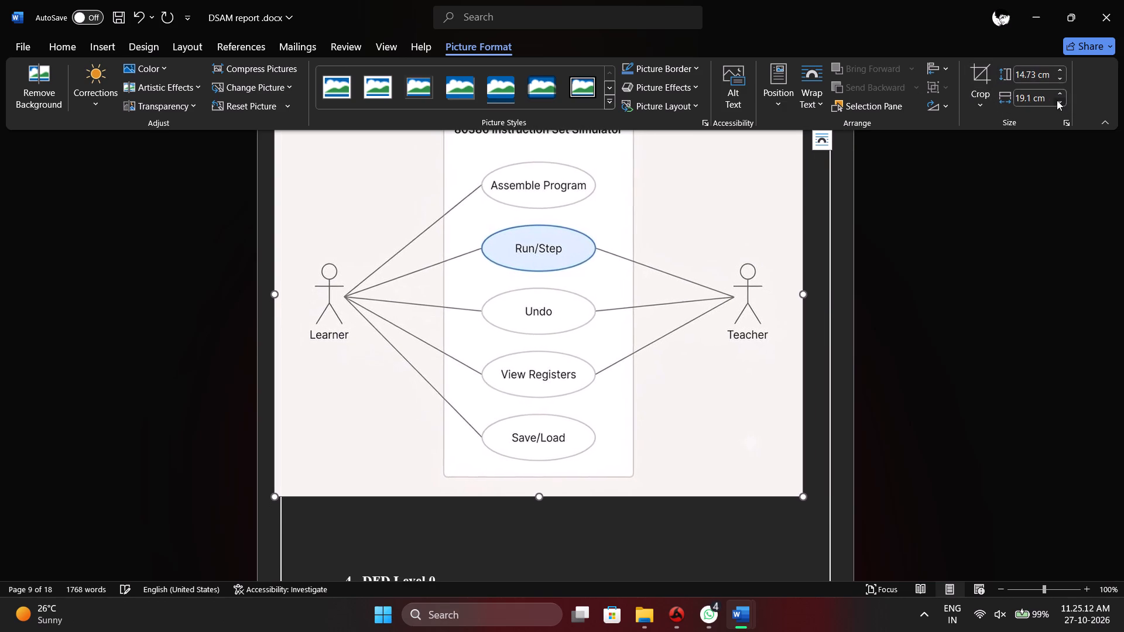
{"action": "triple_click", "coordinate": [1057, 100]}
{"action": "triple_click", "coordinate": [1057, 100]}
{"action": "triple_click", "coordinate": [1057, 100]}
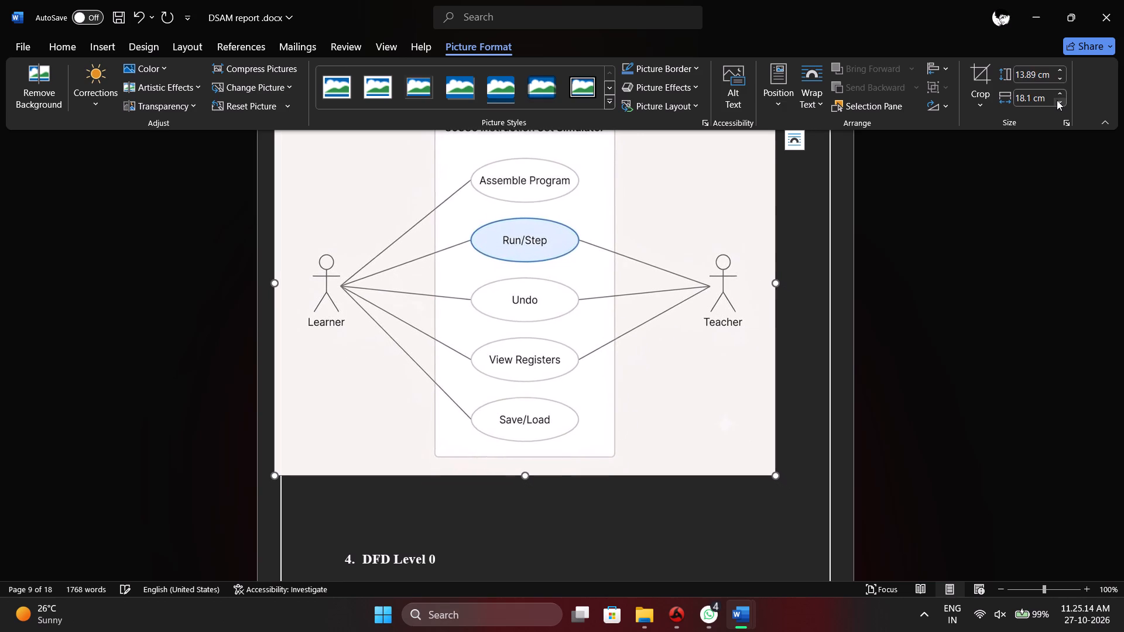
{"action": "triple_click", "coordinate": [1056, 100]}
{"action": "triple_click", "coordinate": [1056, 100]}
{"action": "triple_click", "coordinate": [1056, 100]}
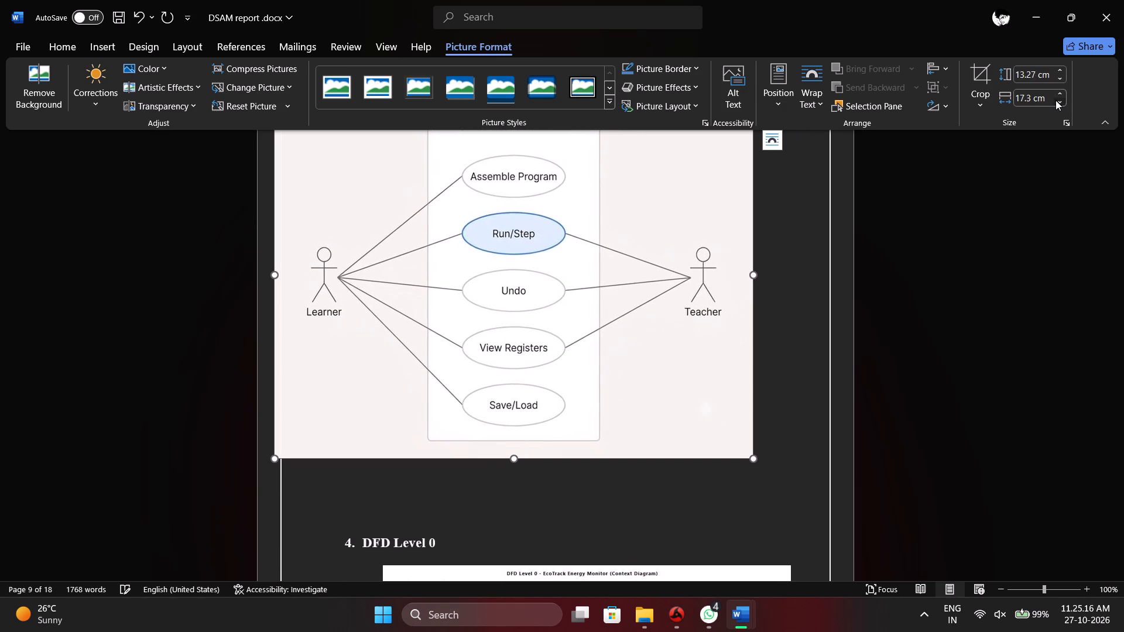
{"action": "left_click", "coordinate": [1056, 100]}
Indent the Use Case diagram picture by two levels so its edge lines up with the Use Case heading number.
{"action": "left_click", "coordinate": [63, 39]}
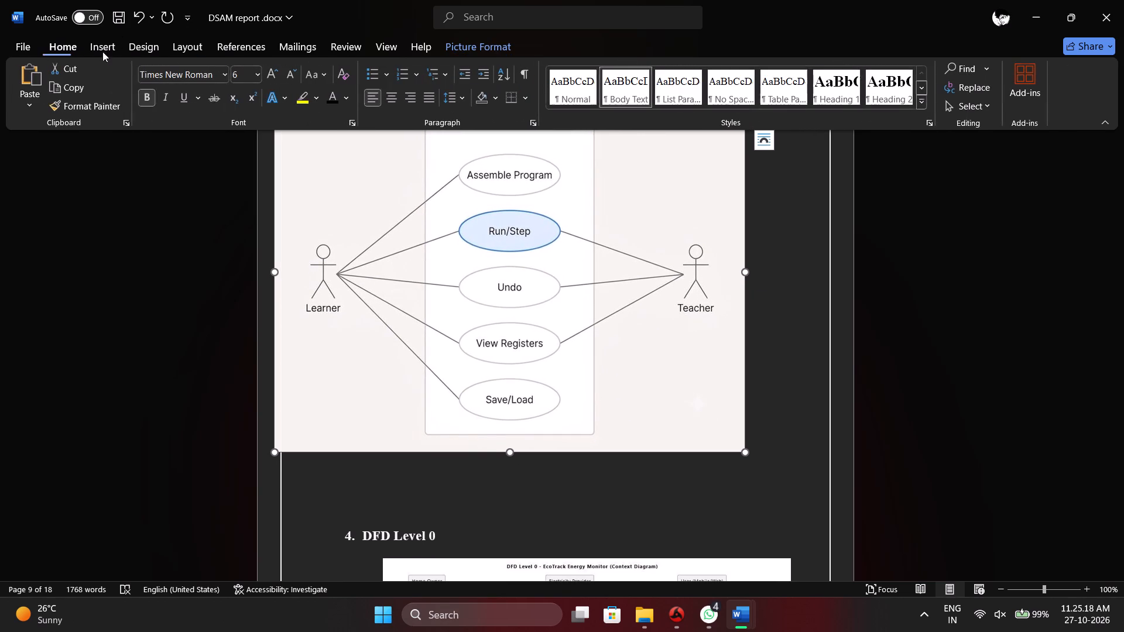
{"action": "double_click", "coordinate": [478, 68]}
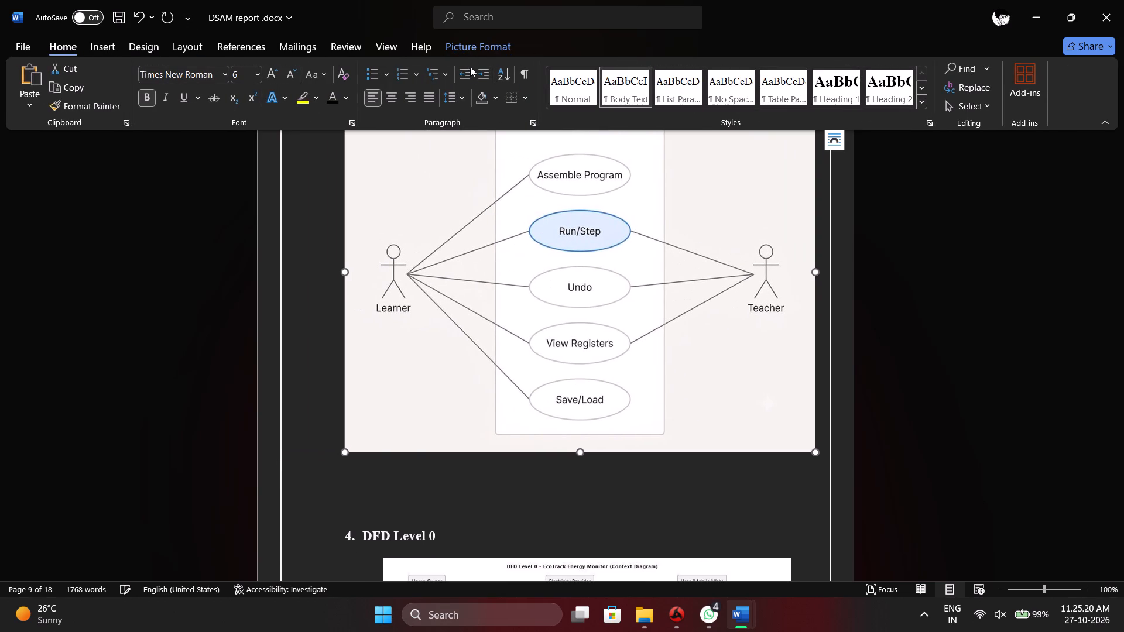
{"action": "left_click", "coordinate": [465, 66]}
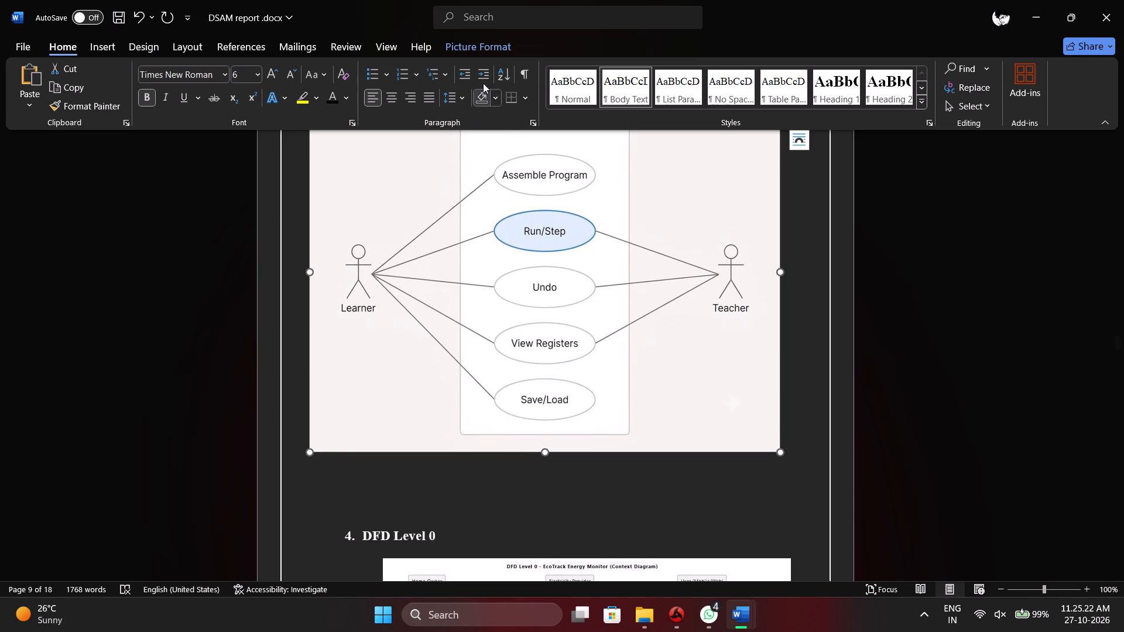
{"action": "left_click", "coordinate": [478, 76]}
Shrink the Use Case diagram picture proportionally from its upper corner so it sits well within the page border.
{"action": "scroll", "coordinate": [546, 232], "scroll_direction": "up", "scroll_amount": 4}
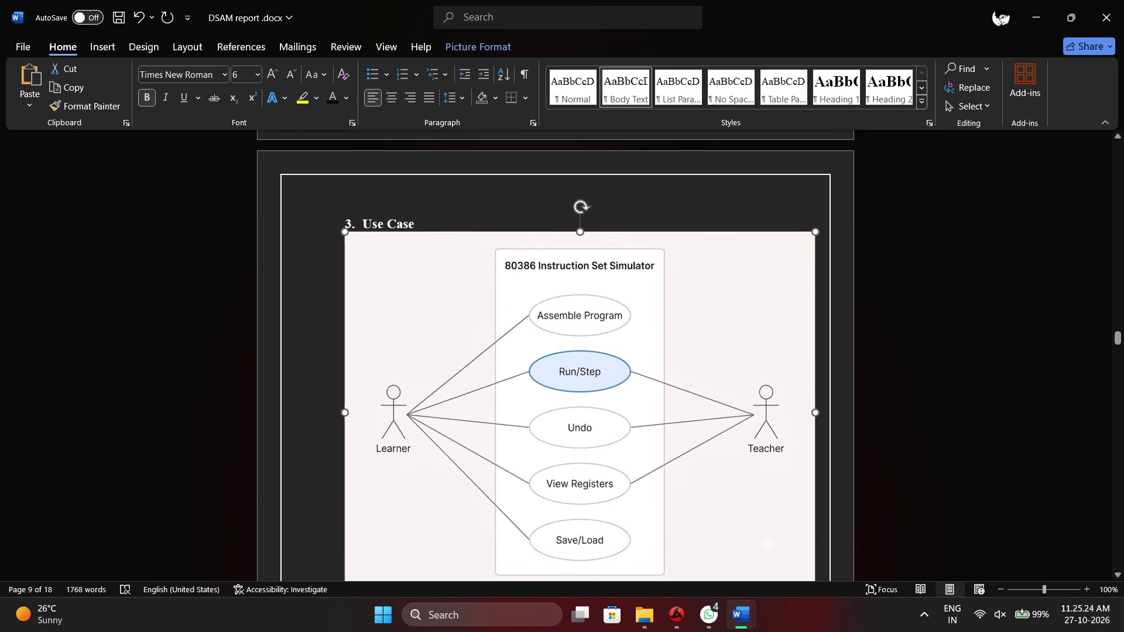
{"action": "left_click_drag", "start_coordinate": [344, 232], "coordinate": [419, 286]}
Add an empty, unnumbered line between the Use Case heading and its diagram.
{"action": "left_click", "coordinate": [417, 224]}
{"action": "key", "text": "Return"}
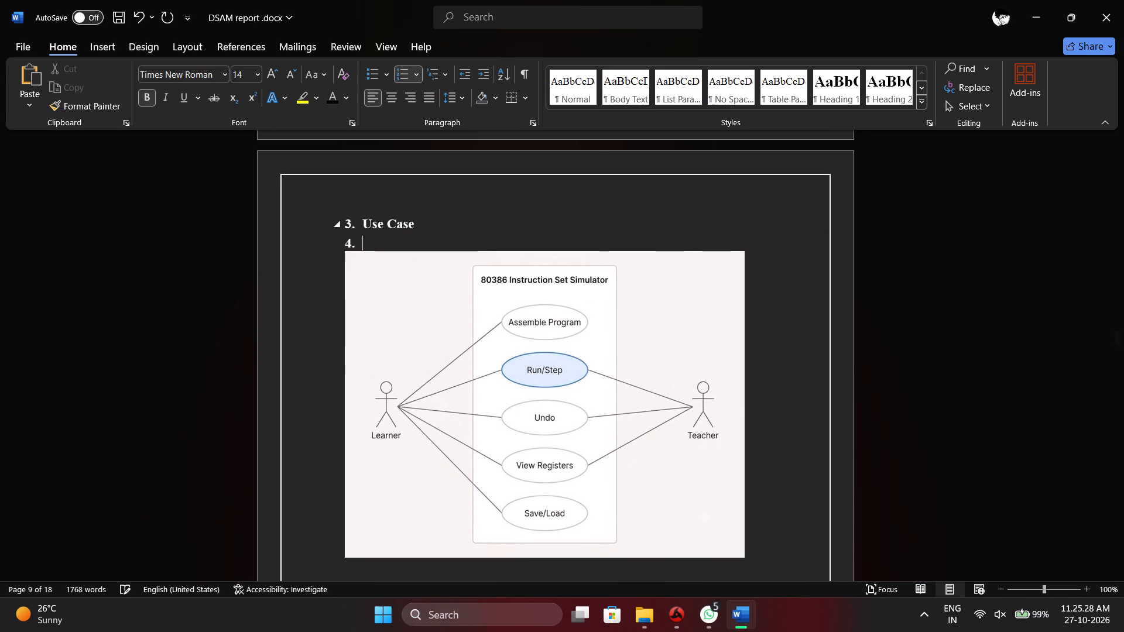
{"action": "key", "text": "BackSpace"}
Check the spacing below the Use Case diagram and how the DFD Level 0 section fits on the same page.
{"action": "scroll", "coordinate": [471, 248], "scroll_direction": "down", "scroll_amount": 2}
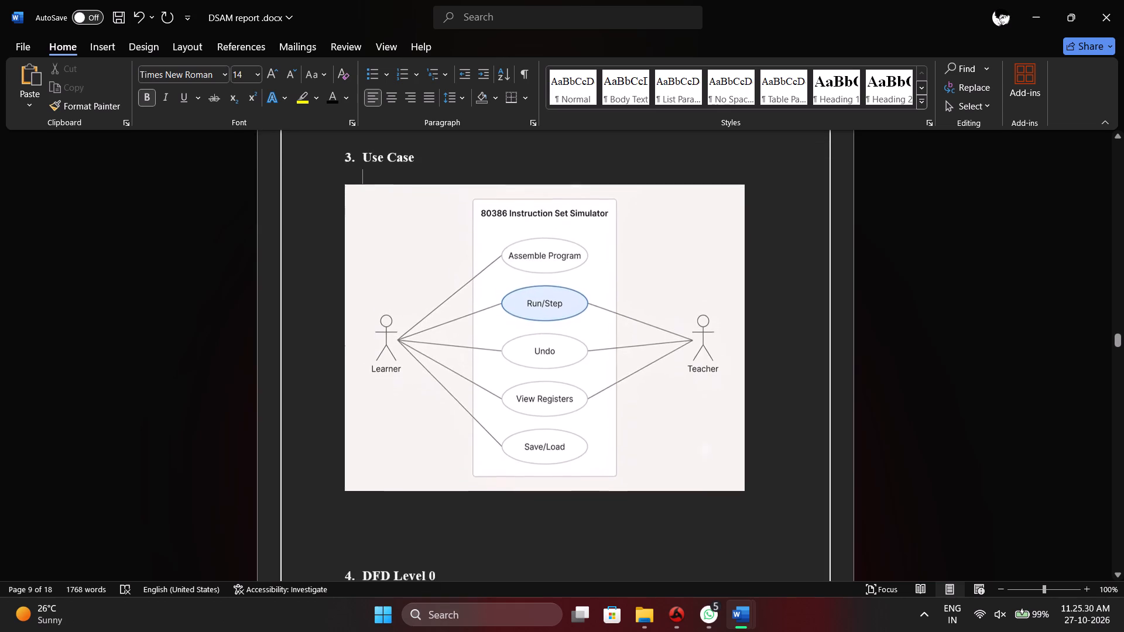
{"action": "scroll", "coordinate": [471, 247], "scroll_direction": "down", "scroll_amount": 3}
{"action": "scroll", "coordinate": [473, 242], "scroll_direction": "up", "scroll_amount": 18}
{"action": "scroll", "coordinate": [486, 239], "scroll_direction": "down", "scroll_amount": 20}
{"action": "scroll", "coordinate": [486, 239], "scroll_direction": "down", "scroll_amount": 2}
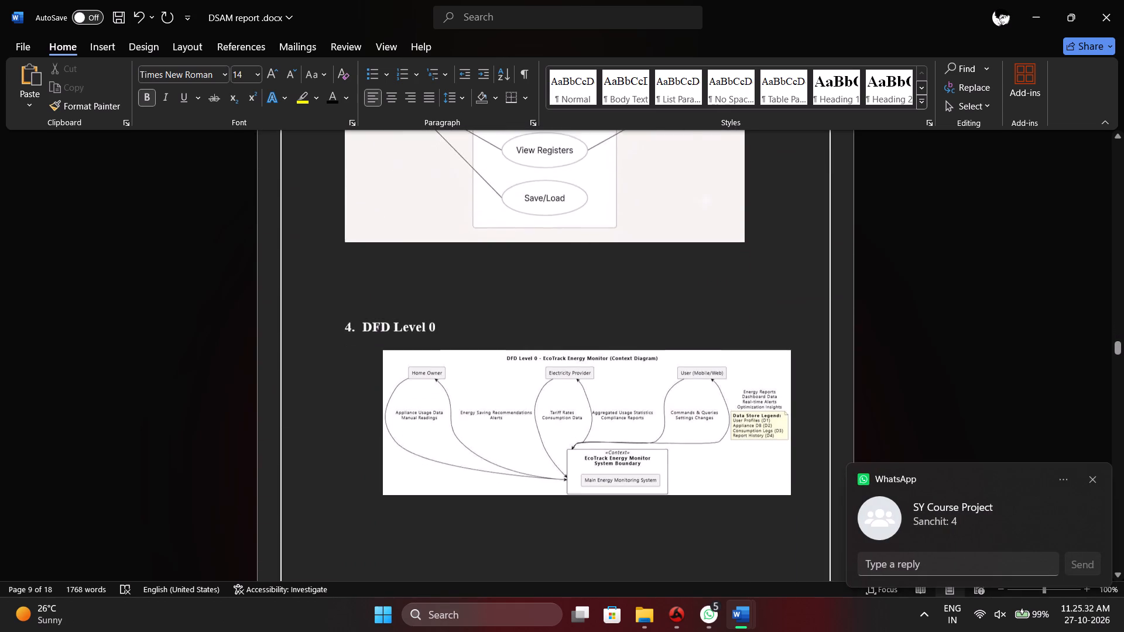
{"action": "scroll", "coordinate": [487, 239], "scroll_direction": "down", "scroll_amount": 1}
{"action": "scroll", "coordinate": [571, 383], "scroll_direction": "down", "scroll_amount": 1}
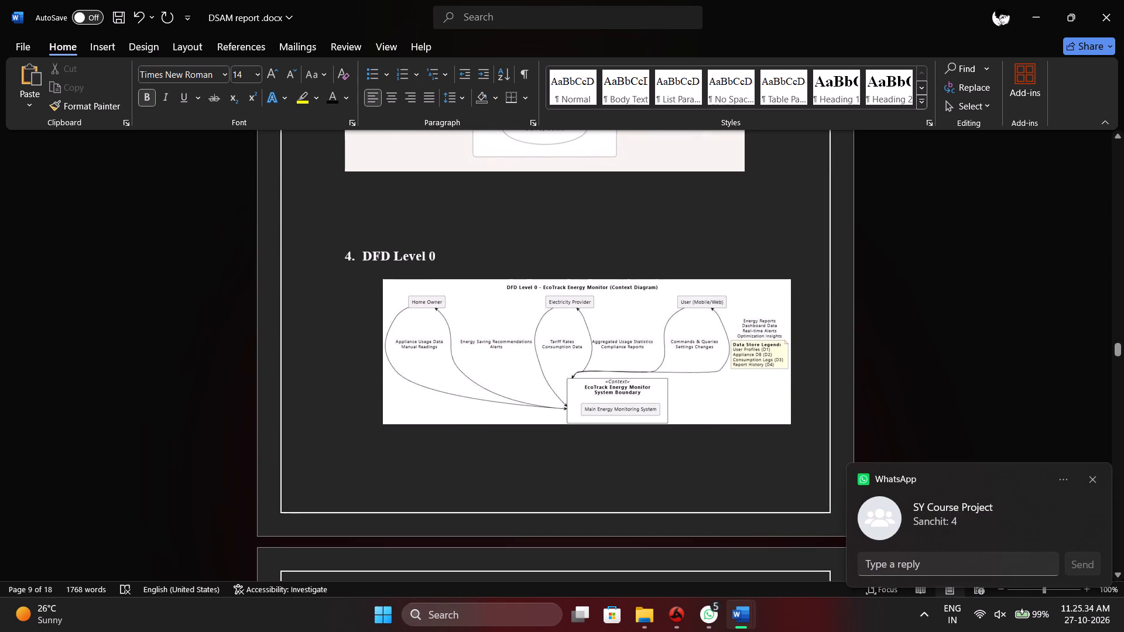
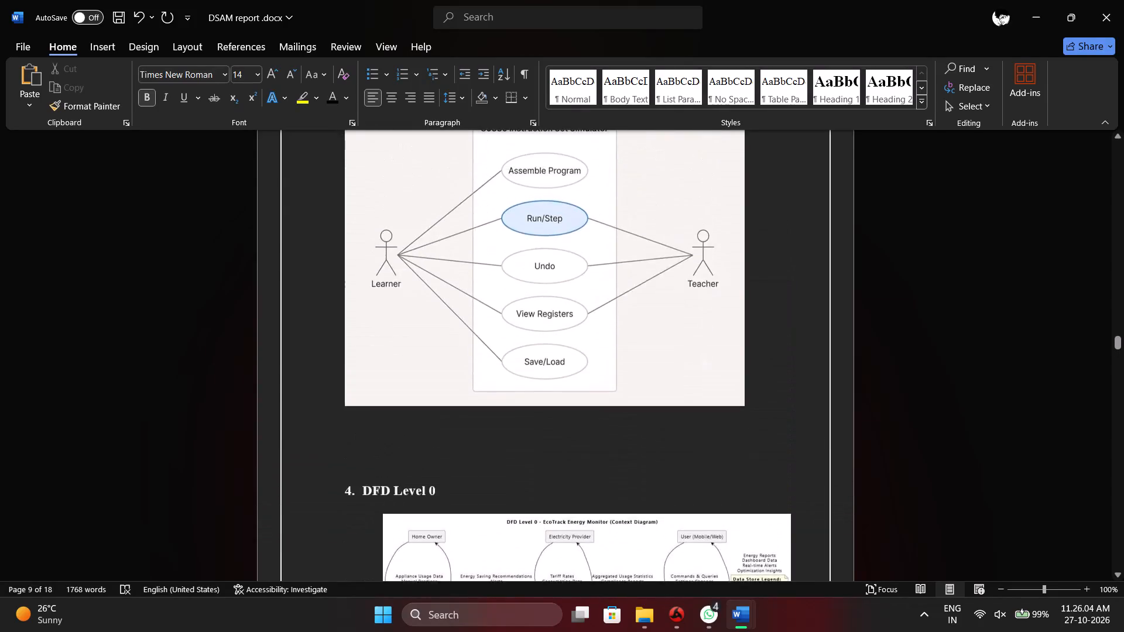
Select the old Appliance and EnergyData class diagram picture under the Class Diagram heading.
{"action": "scroll", "coordinate": [481, 283], "scroll_direction": "up", "scroll_amount": 4}
{"action": "scroll", "coordinate": [481, 283], "scroll_direction": "down", "scroll_amount": 8}
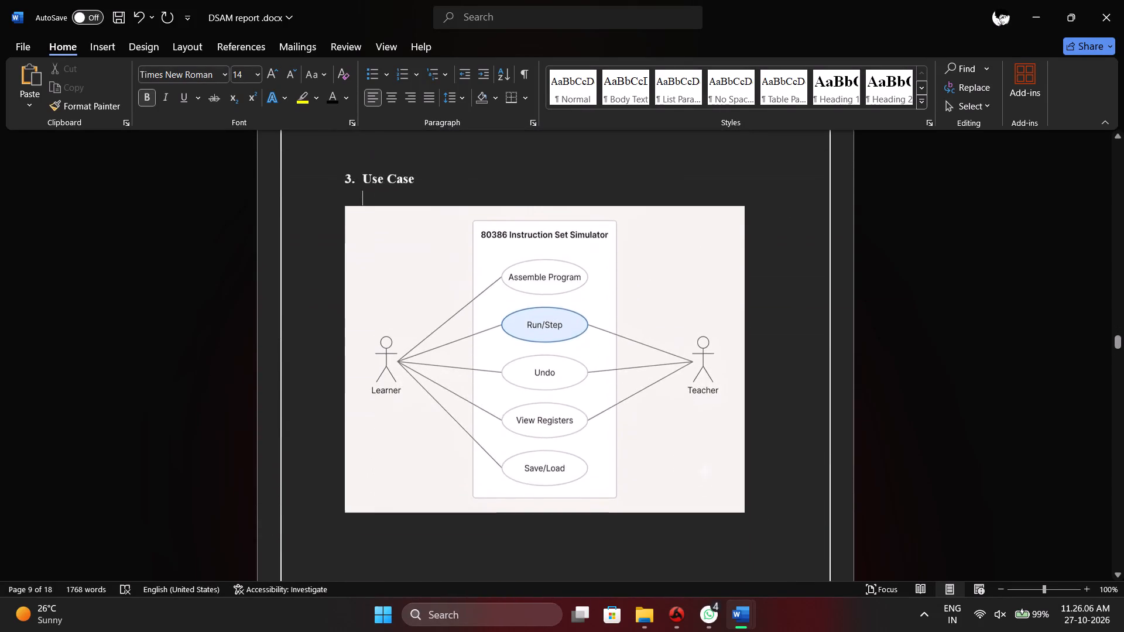
{"action": "scroll", "coordinate": [481, 283], "scroll_direction": "down", "scroll_amount": 15}
{"action": "scroll", "coordinate": [480, 281], "scroll_direction": "up", "scroll_amount": 6}
{"action": "scroll", "coordinate": [480, 281], "scroll_direction": "down", "scroll_amount": 17}
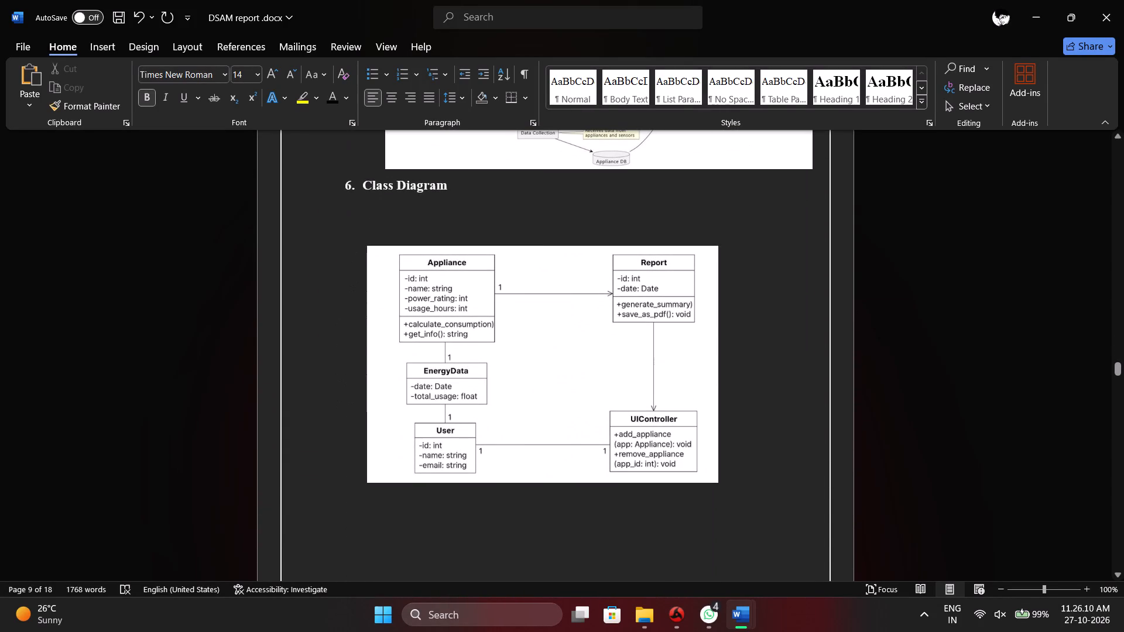
{"action": "left_click", "coordinate": [480, 281]}
{"action": "right_click", "coordinate": [480, 281]}
{"action": "left_click", "coordinate": [479, 281]}
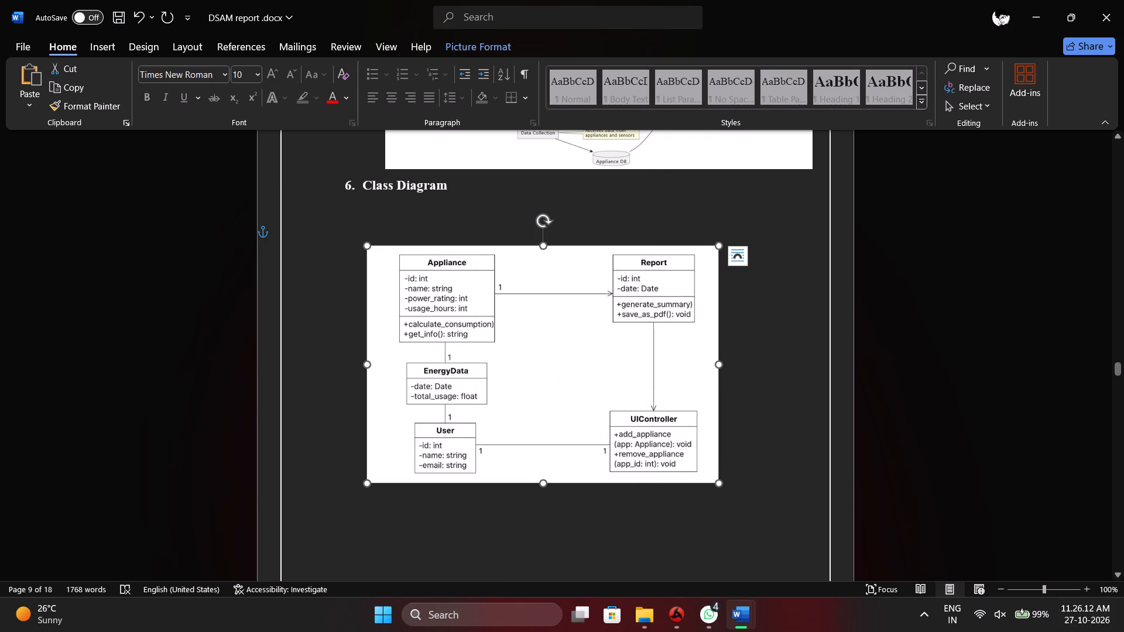
Replace the old picture under 6. Class Diagram with the copied Learner, 80386 Simulator and Interface diagram, using the paste options.
{"action": "key", "text": "Delete"}
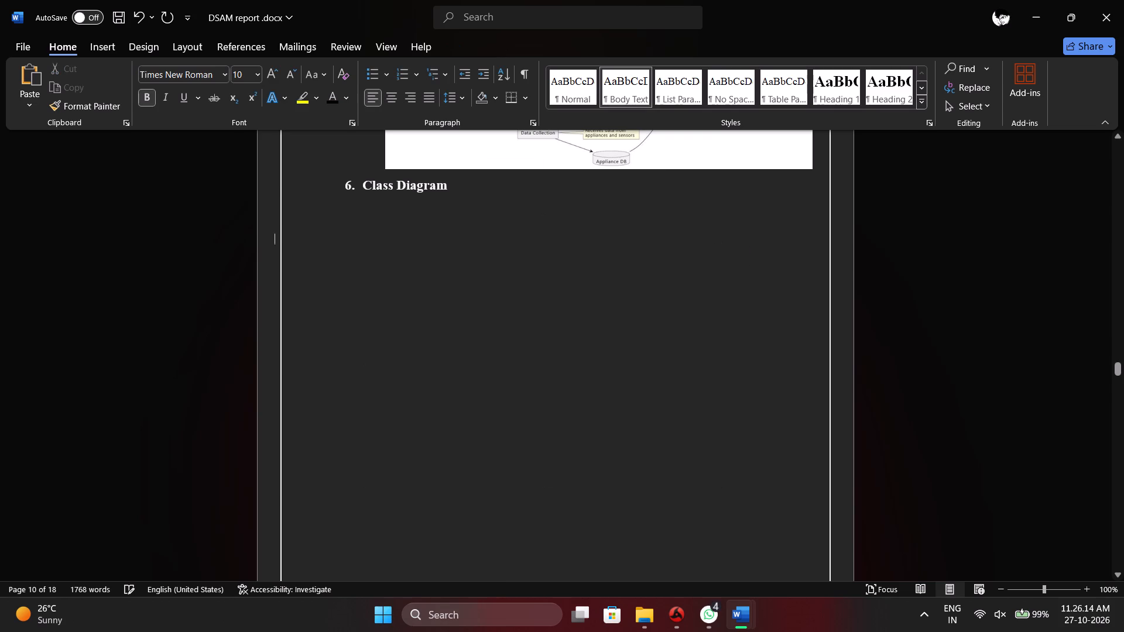
{"action": "key", "text": "ctrl+v"}
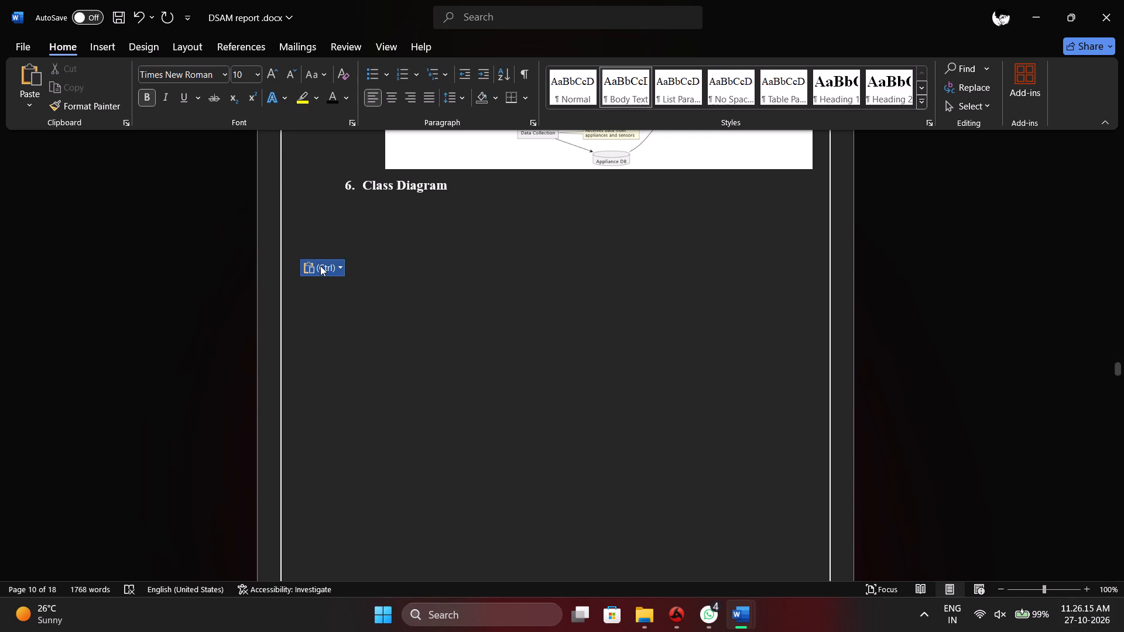
{"action": "left_click", "coordinate": [320, 266]}
{"action": "left_click", "coordinate": [354, 308]}
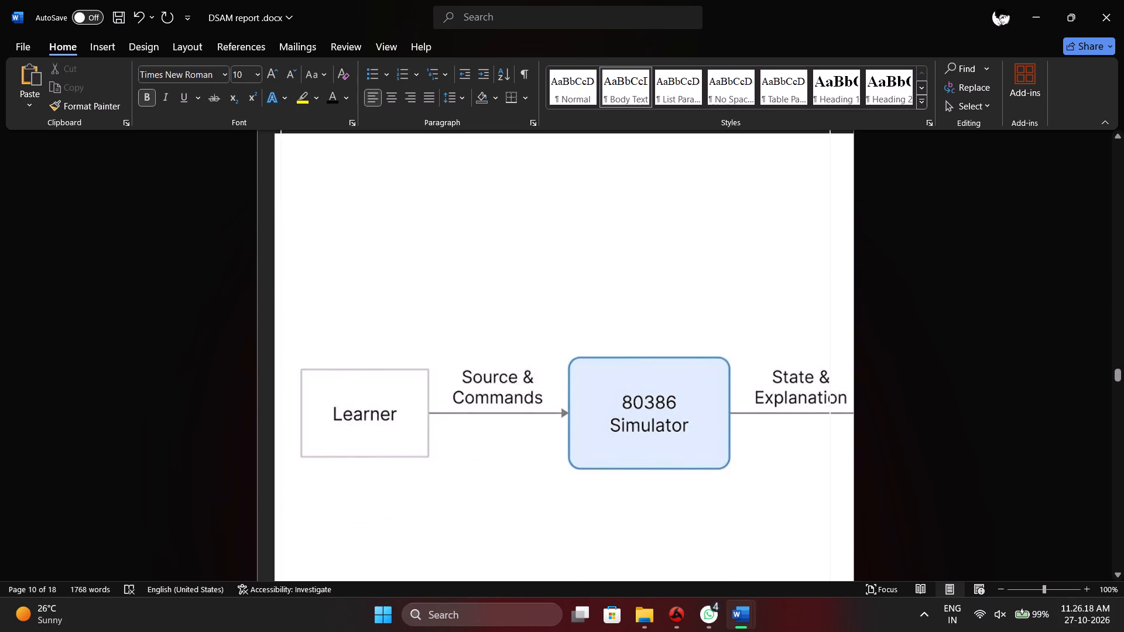
Shrink the pasted Learner, 80386 Simulator and Interface picture proportionally from its upper corner so it fits the page width.
{"action": "scroll", "coordinate": [299, 214], "scroll_direction": "up", "scroll_amount": 3}
{"action": "left_click", "coordinate": [284, 246]}
{"action": "left_click_drag", "start_coordinate": [273, 239], "coordinate": [377, 339]}
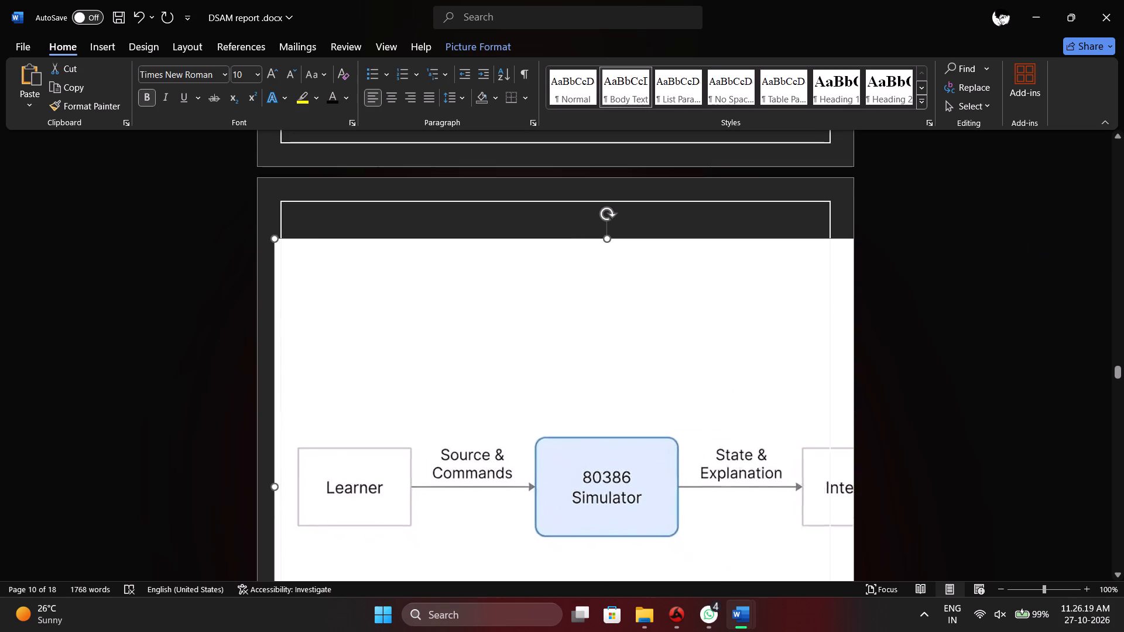
{"action": "left_click_drag", "start_coordinate": [377, 339], "coordinate": [614, 537]}
{"action": "scroll", "coordinate": [454, 404], "scroll_direction": "down", "scroll_amount": 4}
{"action": "scroll", "coordinate": [454, 404], "scroll_direction": "up", "scroll_amount": 7}
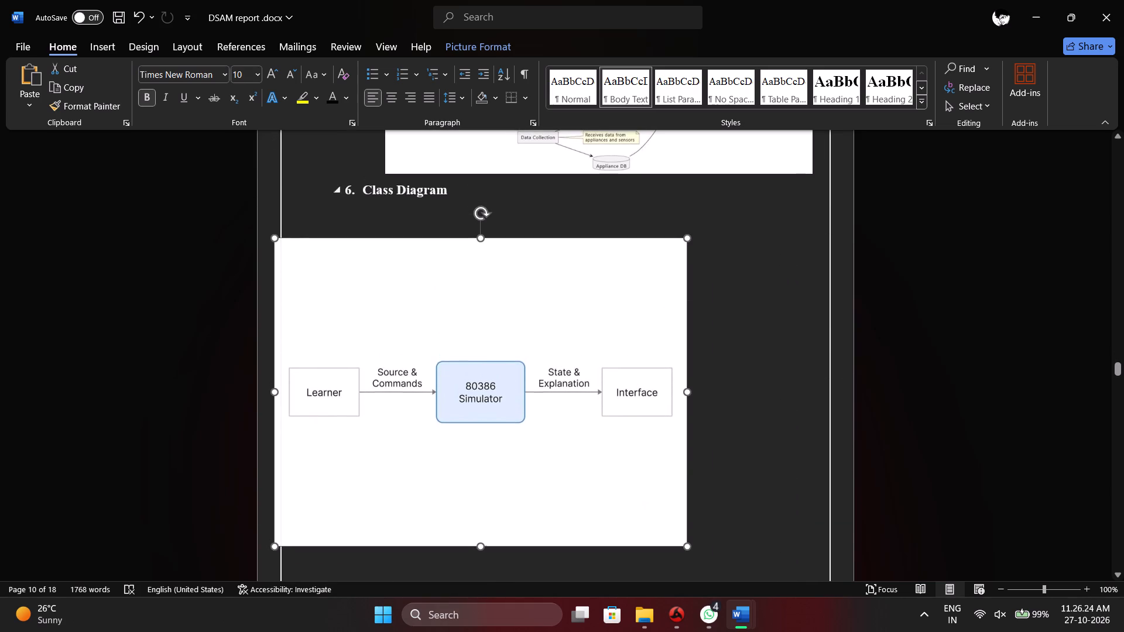
Increase the indent of the new picture by two levels, lining it up with the Class Diagram heading.
{"action": "left_click", "coordinate": [486, 77]}
{"action": "left_click", "coordinate": [486, 76]}
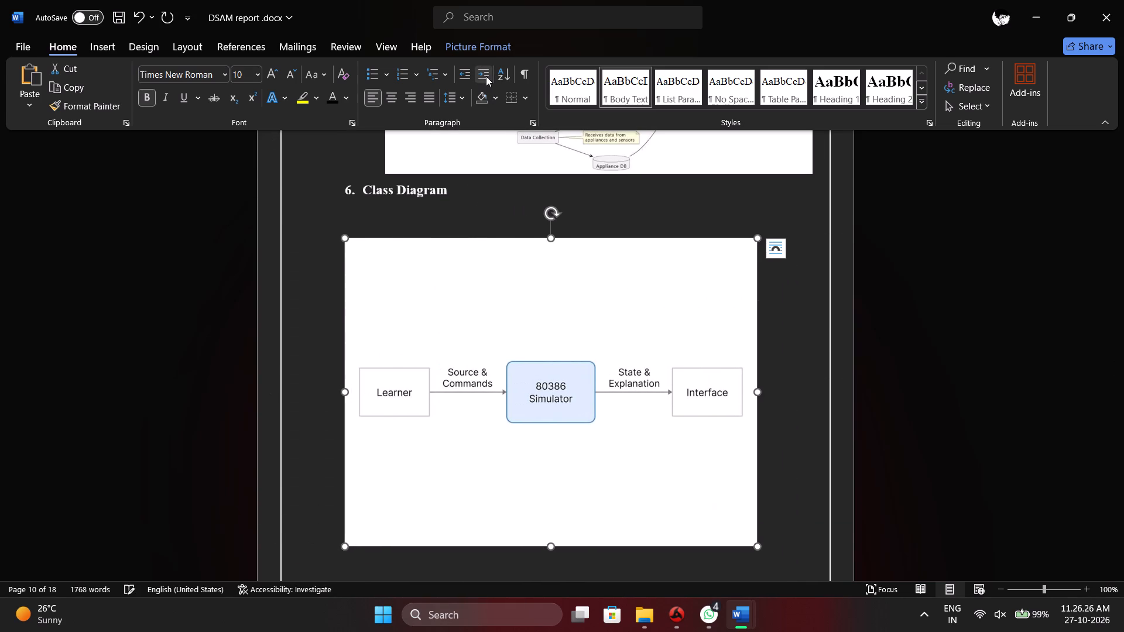
Cut the old data flow picture from under the 5. DFD Level 1 heading.
{"action": "scroll", "coordinate": [486, 328], "scroll_direction": "up", "scroll_amount": 3}
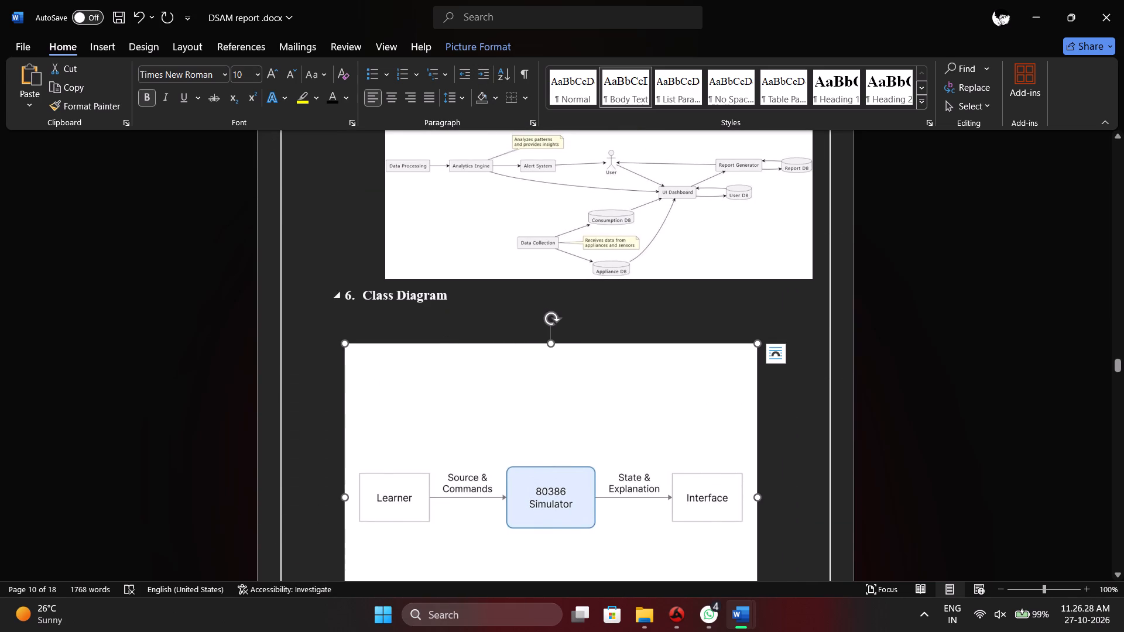
{"action": "left_click", "coordinate": [453, 288]}
{"action": "scroll", "coordinate": [619, 257], "scroll_direction": "up", "scroll_amount": 2}
{"action": "right_click", "coordinate": [536, 274]}
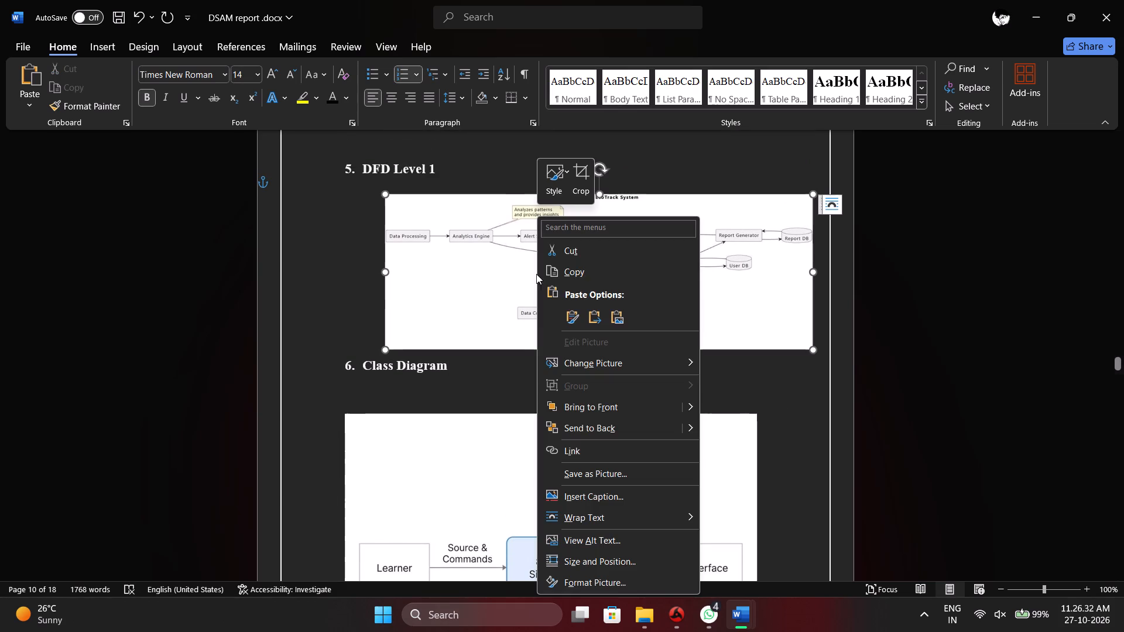
{"action": "left_click", "coordinate": [573, 247]}
Cut the old picture from under the 4. DFD Level 0 heading.
{"action": "scroll", "coordinate": [547, 310], "scroll_direction": "up", "scroll_amount": 3}
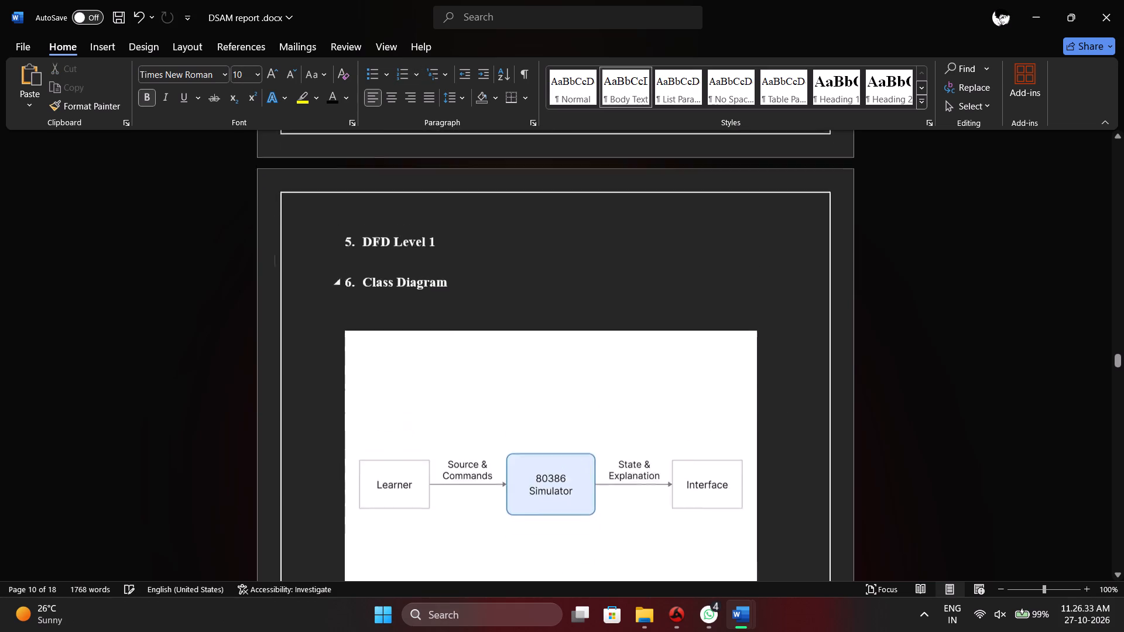
{"action": "scroll", "coordinate": [547, 310], "scroll_direction": "up", "scroll_amount": 6}
{"action": "right_click", "coordinate": [534, 202]}
{"action": "left_click", "coordinate": [580, 231]}
{"action": "scroll", "coordinate": [522, 330], "scroll_direction": "up", "scroll_amount": 4}
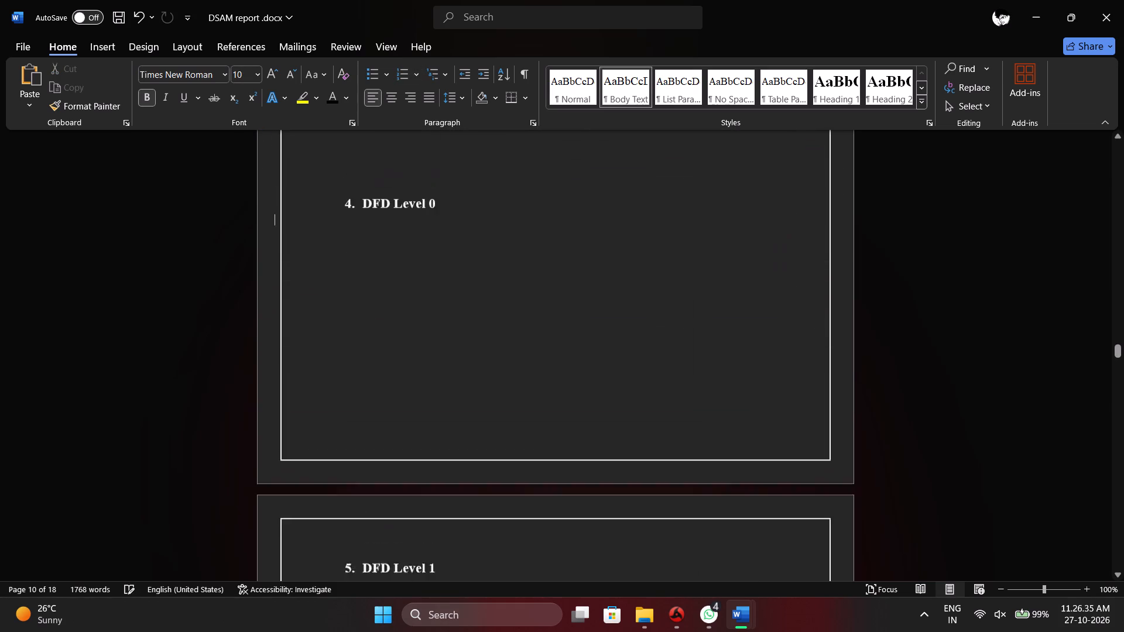
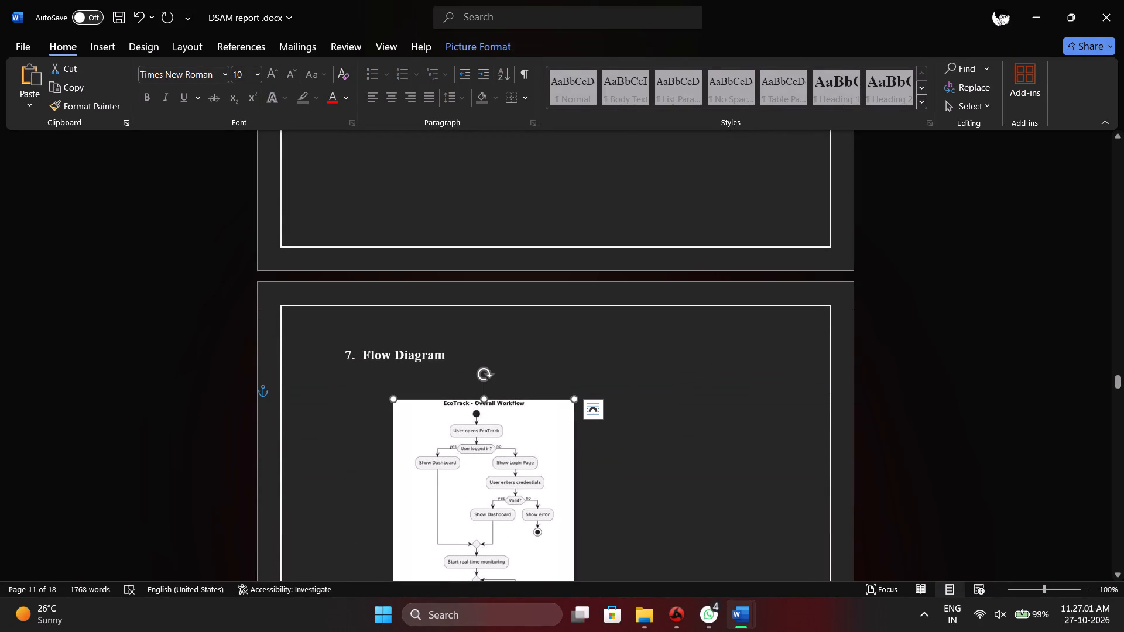
Replace the old EcoTrack workflow picture under 7. Flow Diagram with the copied User, Parse, Execute data flow picture.
{"action": "key", "text": "Delete"}
{"action": "key", "text": "ctrl+v"}
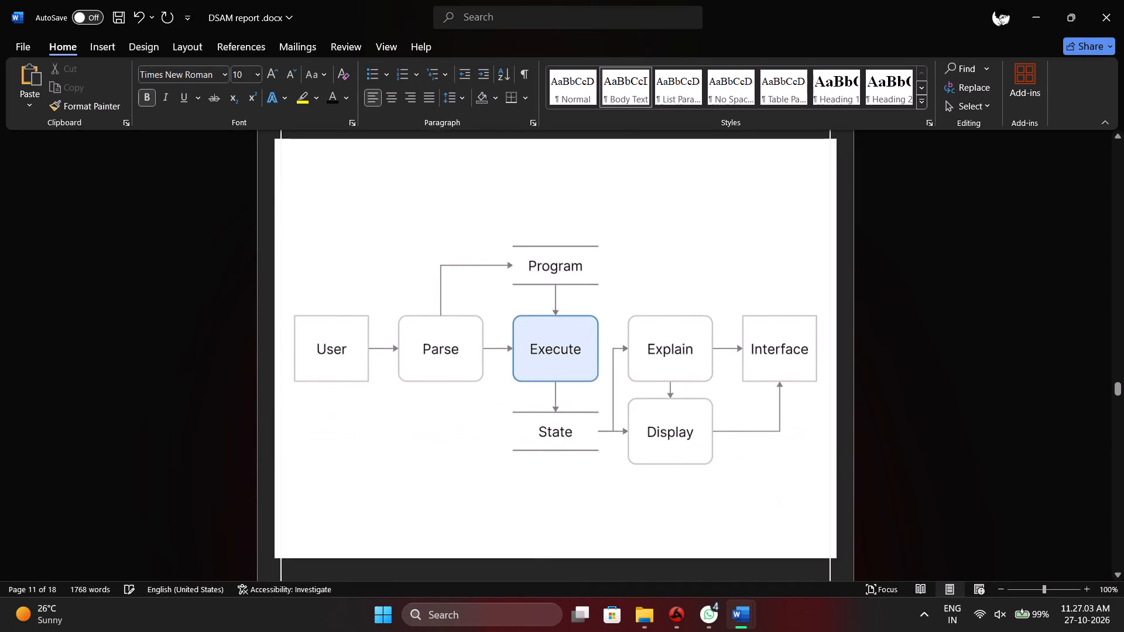
Shrink the pasted data flow picture proportionally from its upper corner to about three quarters of its size.
{"action": "scroll", "coordinate": [512, 374], "scroll_direction": "up", "scroll_amount": 1}
{"action": "left_click_drag", "start_coordinate": [426, 275], "coordinate": [424, 270]}
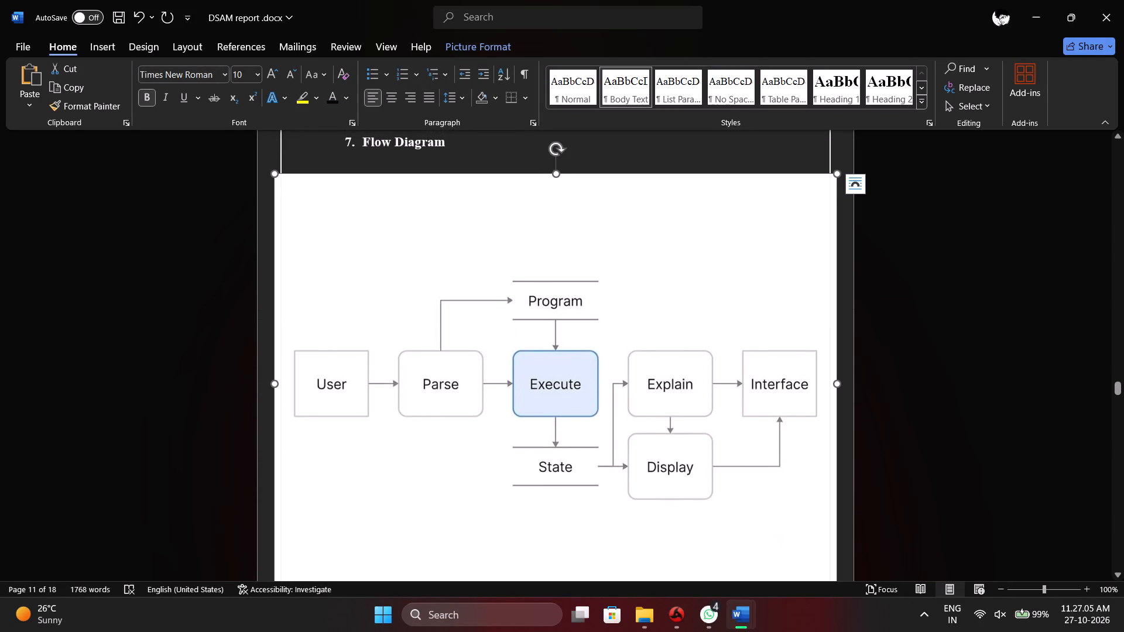
{"action": "left_click_drag", "start_coordinate": [276, 171], "coordinate": [418, 361]}
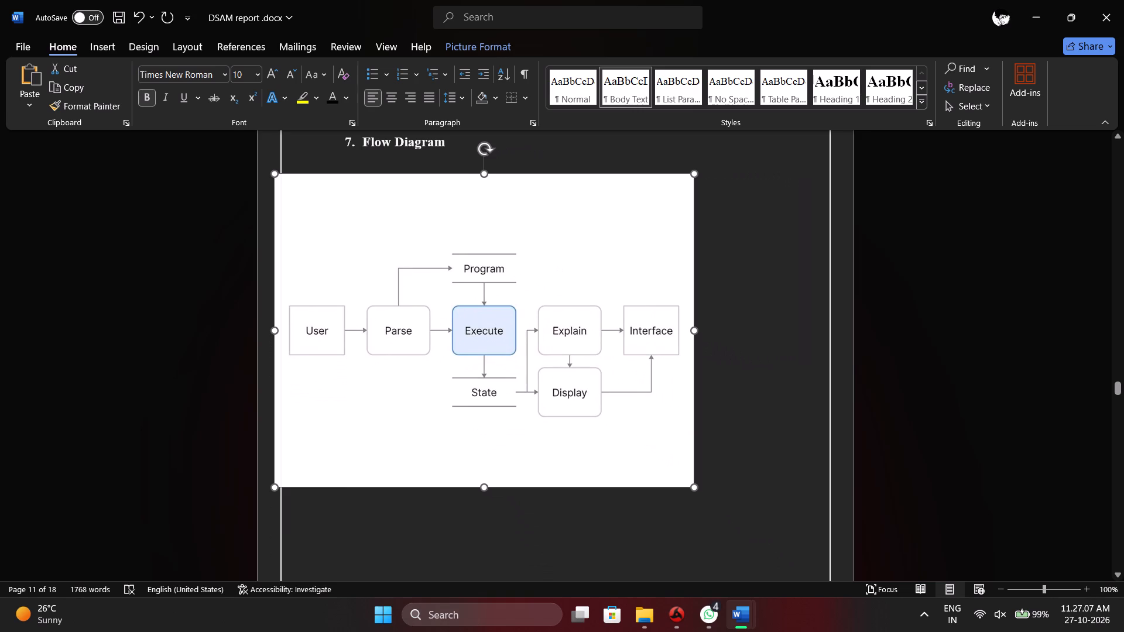
{"action": "left_click_drag", "start_coordinate": [418, 361], "coordinate": [424, 365]}
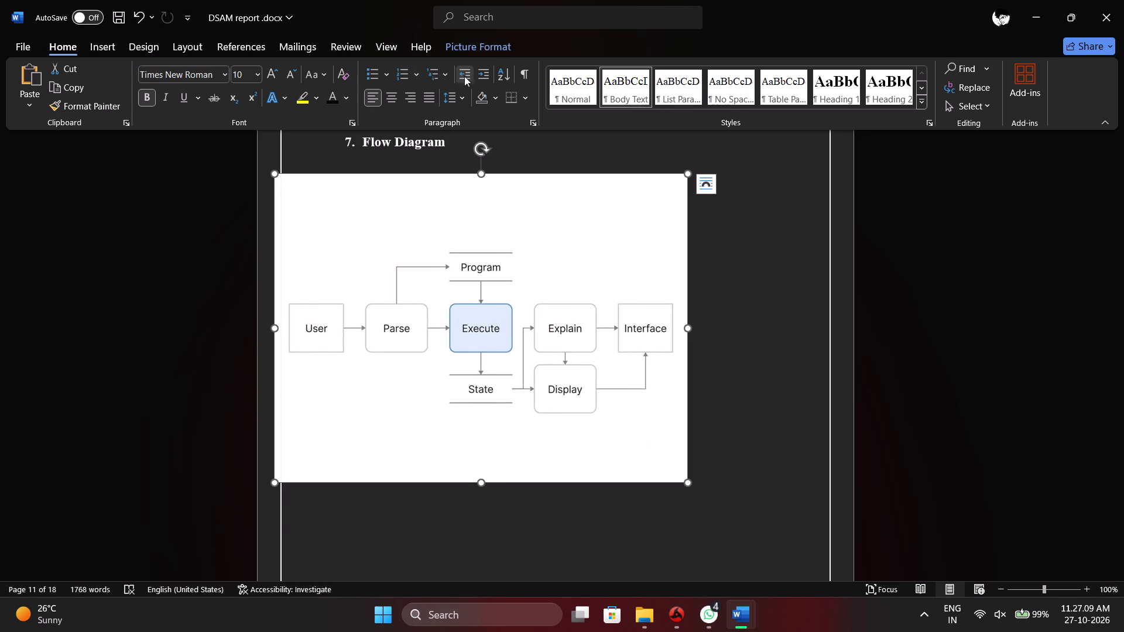
Increase the indent of the data flow picture by two levels, lining it up with the Flow Diagram heading.
{"action": "left_click", "coordinate": [481, 78]}
{"action": "left_click", "coordinate": [481, 78]}
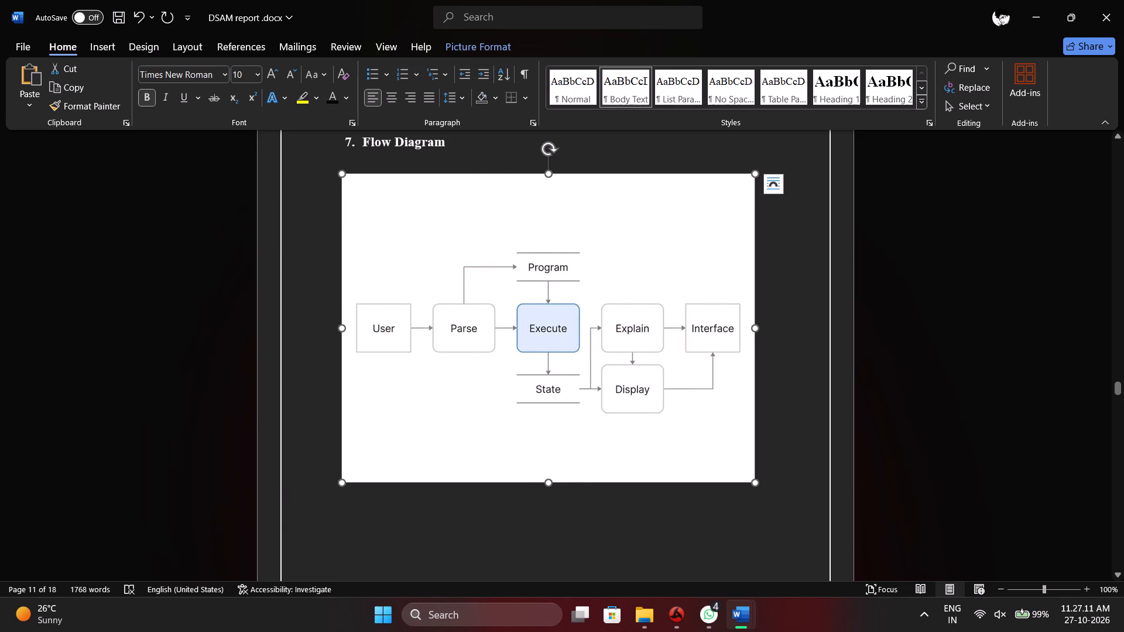
Delete the 4. DFD Level 0 heading below the Use Case picture.
{"action": "scroll", "coordinate": [441, 370], "scroll_direction": "up", "scroll_amount": 3}
{"action": "left_click", "coordinate": [495, 253]}
{"action": "scroll", "coordinate": [500, 321], "scroll_direction": "up", "scroll_amount": 6}
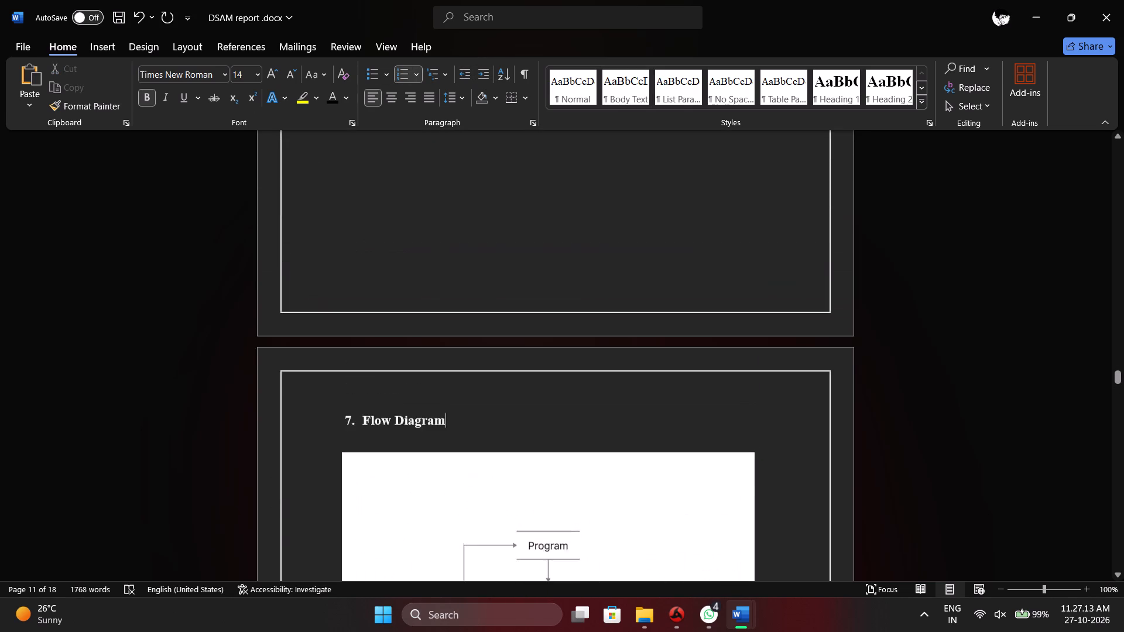
{"action": "scroll", "coordinate": [483, 336], "scroll_direction": "up", "scroll_amount": 20}
{"action": "scroll", "coordinate": [483, 336], "scroll_direction": "up", "scroll_amount": 2}
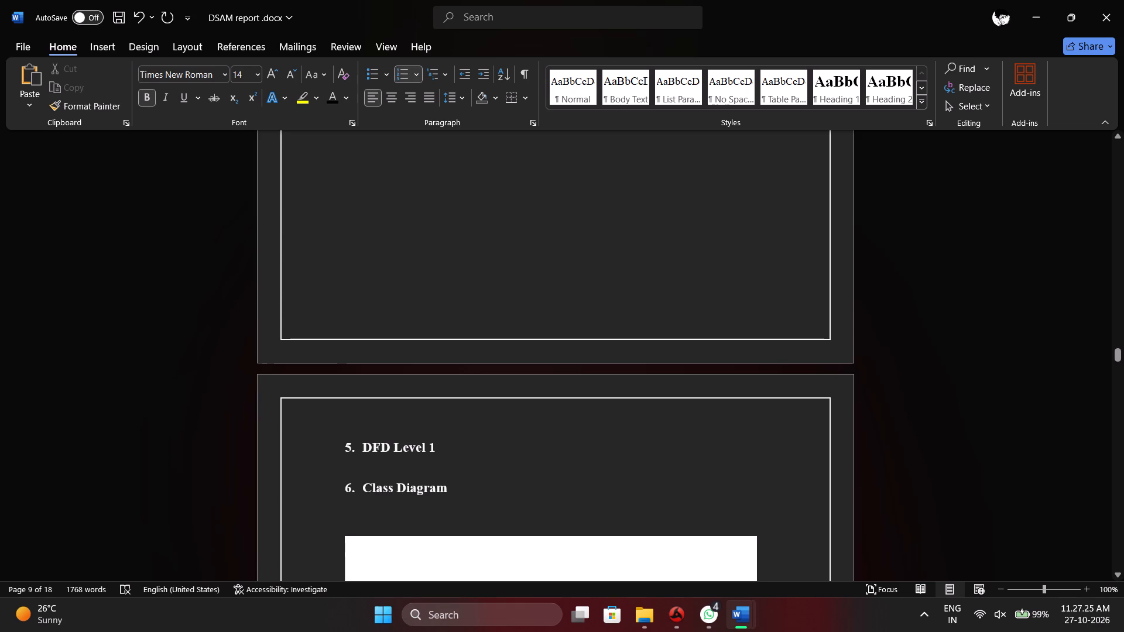
{"action": "scroll", "coordinate": [527, 316], "scroll_direction": "up", "scroll_amount": 8}
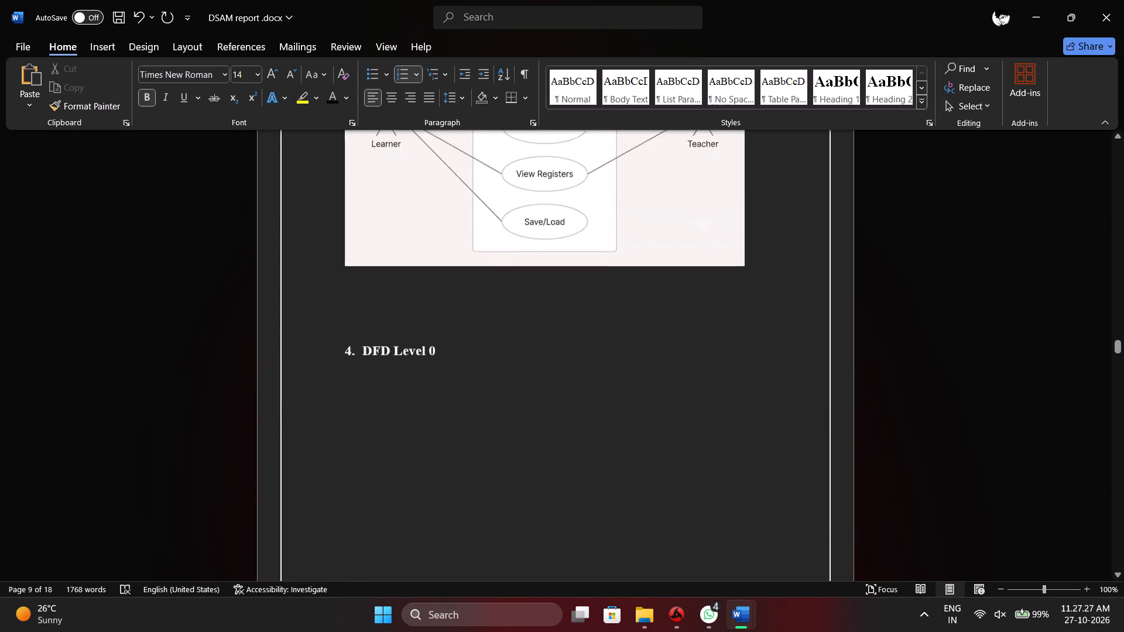
{"action": "scroll", "coordinate": [527, 312], "scroll_direction": "up", "scroll_amount": 4}
{"action": "scroll", "coordinate": [497, 401], "scroll_direction": "up", "scroll_amount": 3}
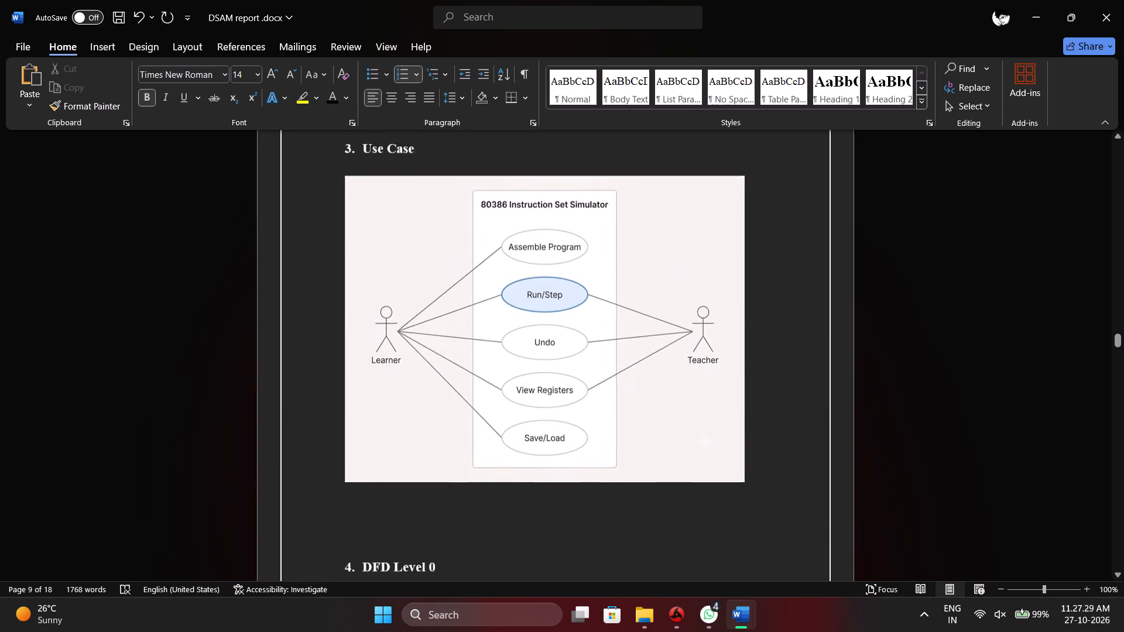
{"action": "scroll", "coordinate": [497, 401], "scroll_direction": "up", "scroll_amount": 3}
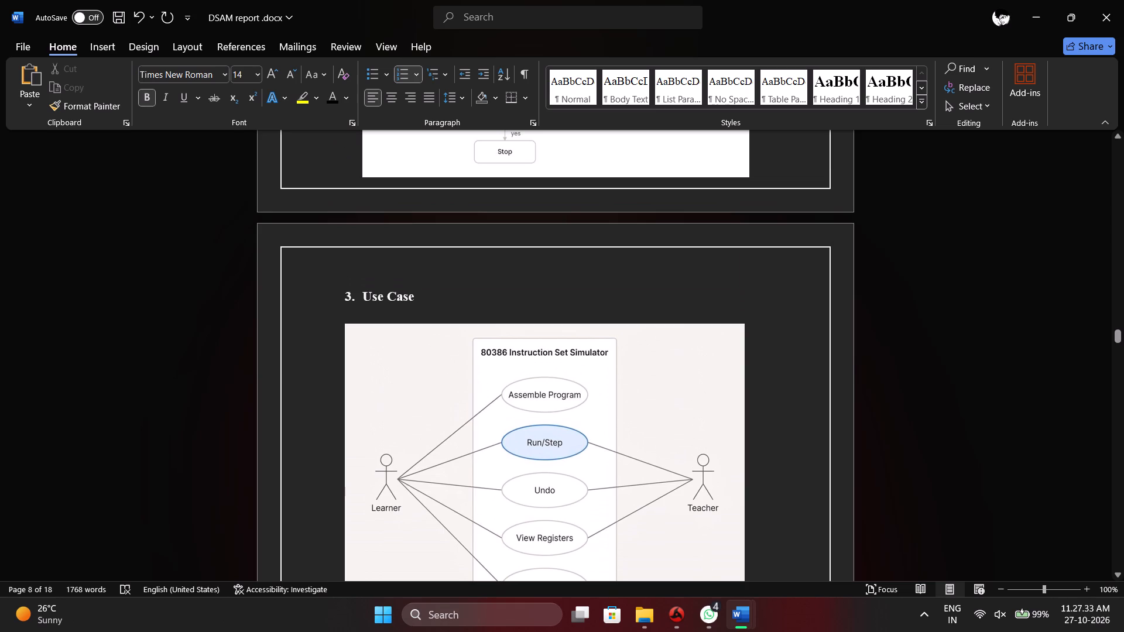
{"action": "scroll", "coordinate": [494, 403], "scroll_direction": "up", "scroll_amount": 1}
{"action": "scroll", "coordinate": [494, 403], "scroll_direction": "down", "scroll_amount": 12}
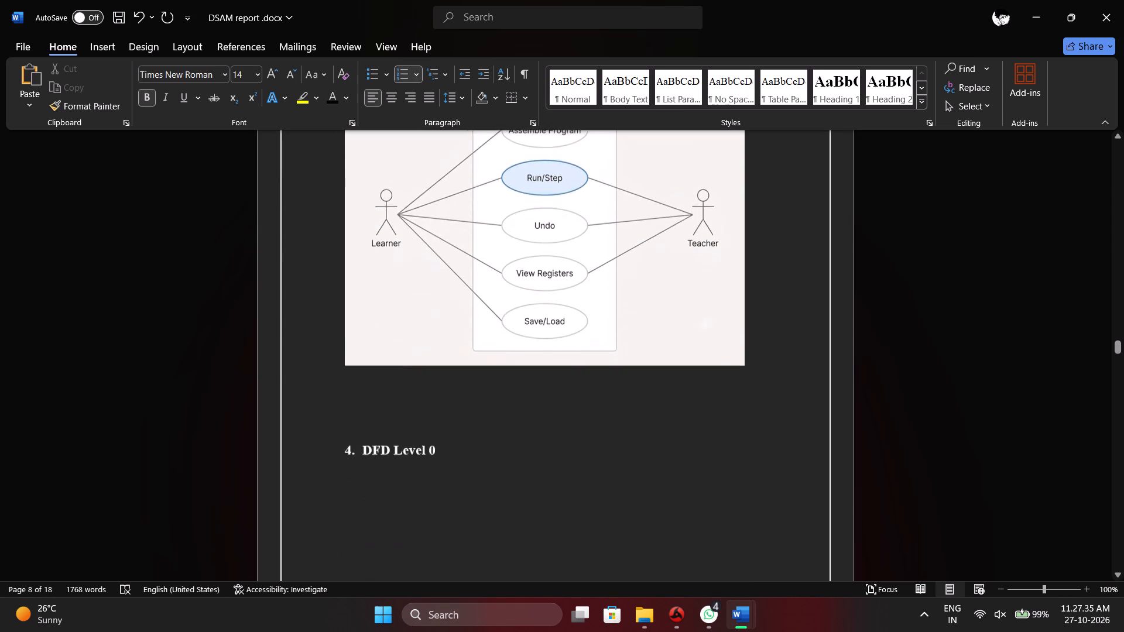
{"action": "left_click", "coordinate": [449, 338]}
{"action": "key", "text": "BackSpace"}
{"action": "key", "text": "BackSpace"}
{"action": "key", "text": "BackSpace"}
{"action": "key", "text": "BackSpace"}
{"action": "key", "text": "BackSpace"}
{"action": "key", "text": "BackSpace"}
{"action": "key", "text": "BackSpace"}
{"action": "key", "text": "BackSpace"}
{"action": "key", "text": "BackSpace"}
{"action": "key", "text": "BackSpace"}
{"action": "key", "text": "BackSpace"}
{"action": "key", "text": "BackSpace"}
{"action": "key", "text": "BackSpace"}
{"action": "key", "text": "BackSpace"}
{"action": "key", "text": "BackSpace"}
{"action": "key", "text": "BackSpace"}
{"action": "key", "text": "BackSpace"}
{"action": "key", "text": "BackSpace"}
{"action": "key", "text": "BackSpace"}
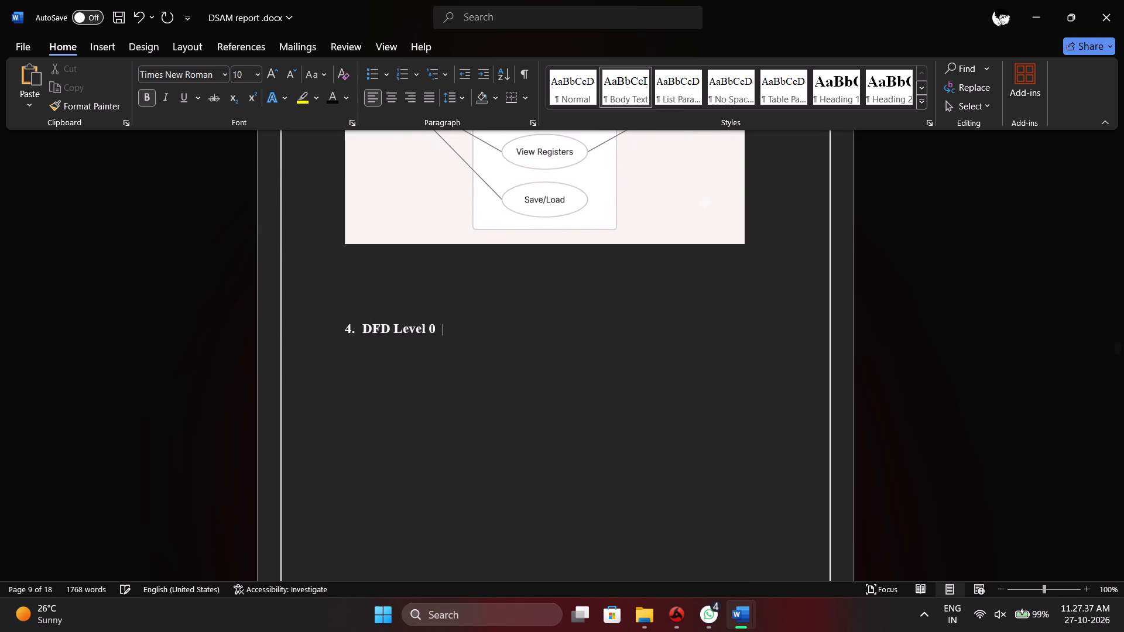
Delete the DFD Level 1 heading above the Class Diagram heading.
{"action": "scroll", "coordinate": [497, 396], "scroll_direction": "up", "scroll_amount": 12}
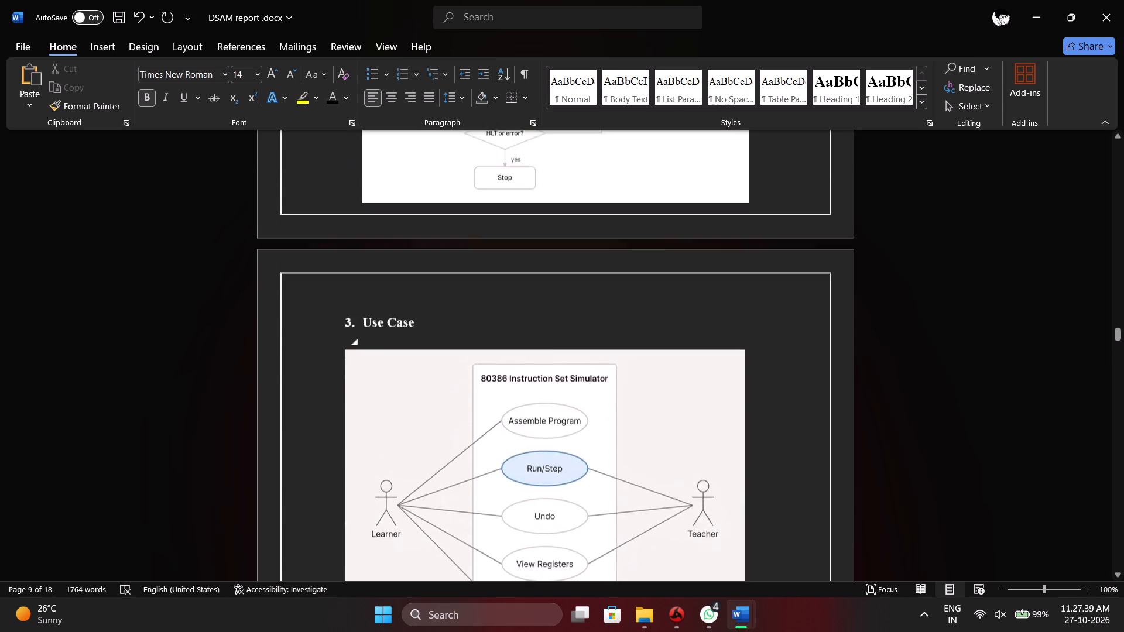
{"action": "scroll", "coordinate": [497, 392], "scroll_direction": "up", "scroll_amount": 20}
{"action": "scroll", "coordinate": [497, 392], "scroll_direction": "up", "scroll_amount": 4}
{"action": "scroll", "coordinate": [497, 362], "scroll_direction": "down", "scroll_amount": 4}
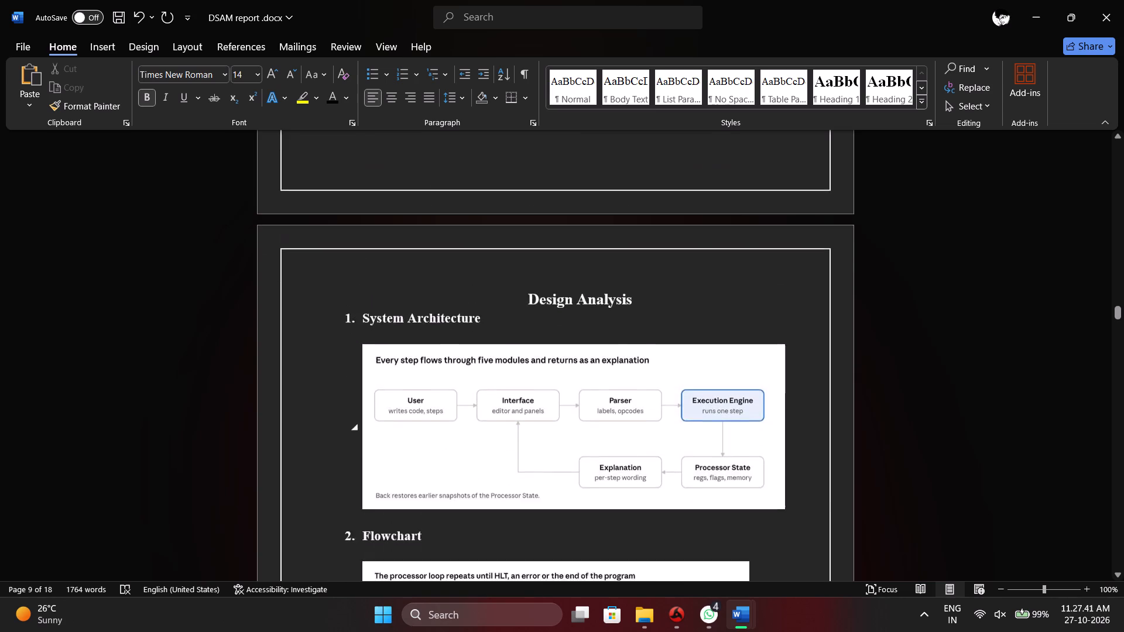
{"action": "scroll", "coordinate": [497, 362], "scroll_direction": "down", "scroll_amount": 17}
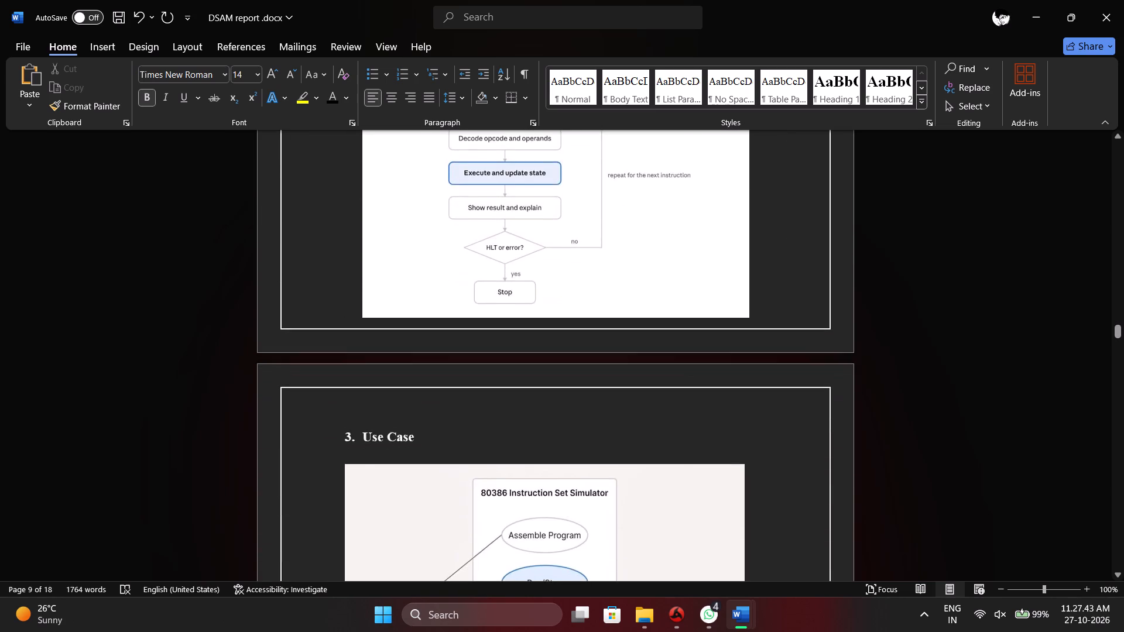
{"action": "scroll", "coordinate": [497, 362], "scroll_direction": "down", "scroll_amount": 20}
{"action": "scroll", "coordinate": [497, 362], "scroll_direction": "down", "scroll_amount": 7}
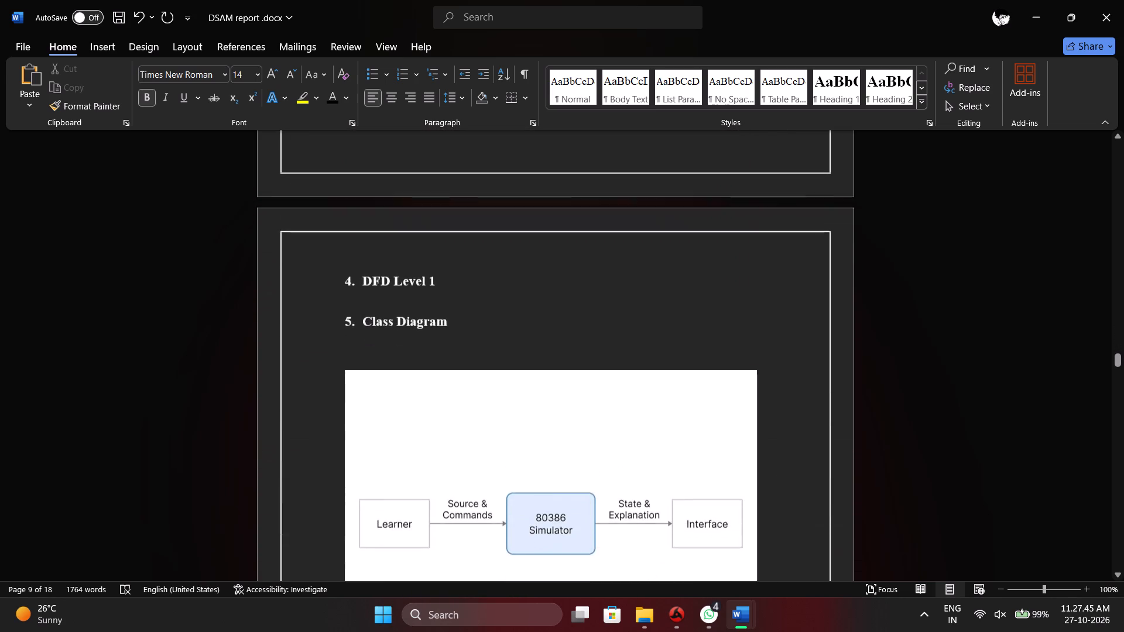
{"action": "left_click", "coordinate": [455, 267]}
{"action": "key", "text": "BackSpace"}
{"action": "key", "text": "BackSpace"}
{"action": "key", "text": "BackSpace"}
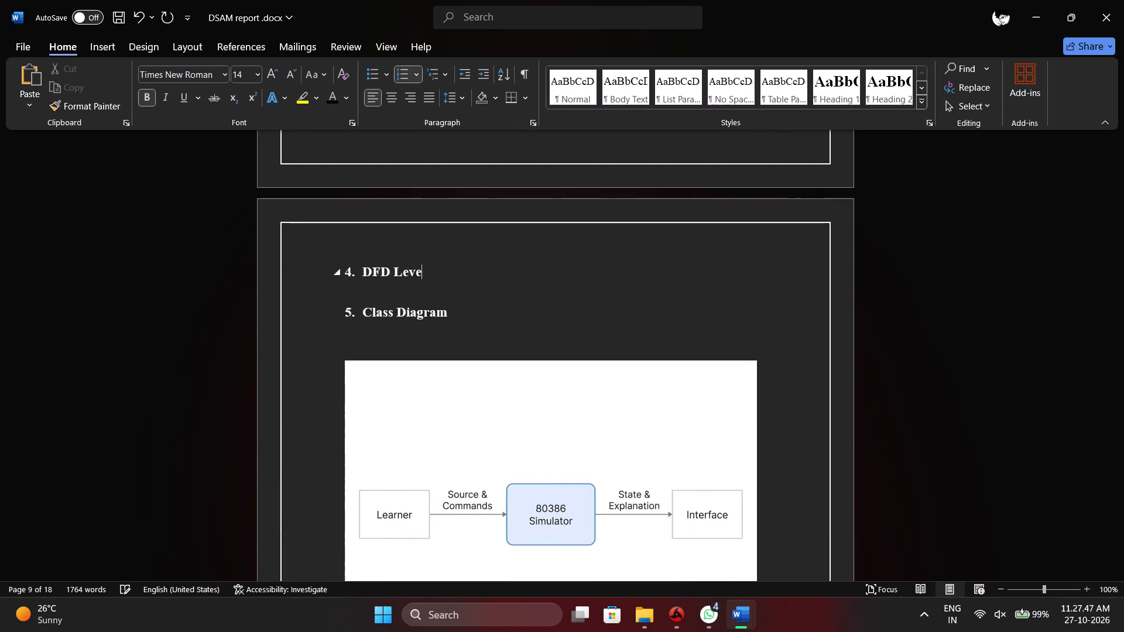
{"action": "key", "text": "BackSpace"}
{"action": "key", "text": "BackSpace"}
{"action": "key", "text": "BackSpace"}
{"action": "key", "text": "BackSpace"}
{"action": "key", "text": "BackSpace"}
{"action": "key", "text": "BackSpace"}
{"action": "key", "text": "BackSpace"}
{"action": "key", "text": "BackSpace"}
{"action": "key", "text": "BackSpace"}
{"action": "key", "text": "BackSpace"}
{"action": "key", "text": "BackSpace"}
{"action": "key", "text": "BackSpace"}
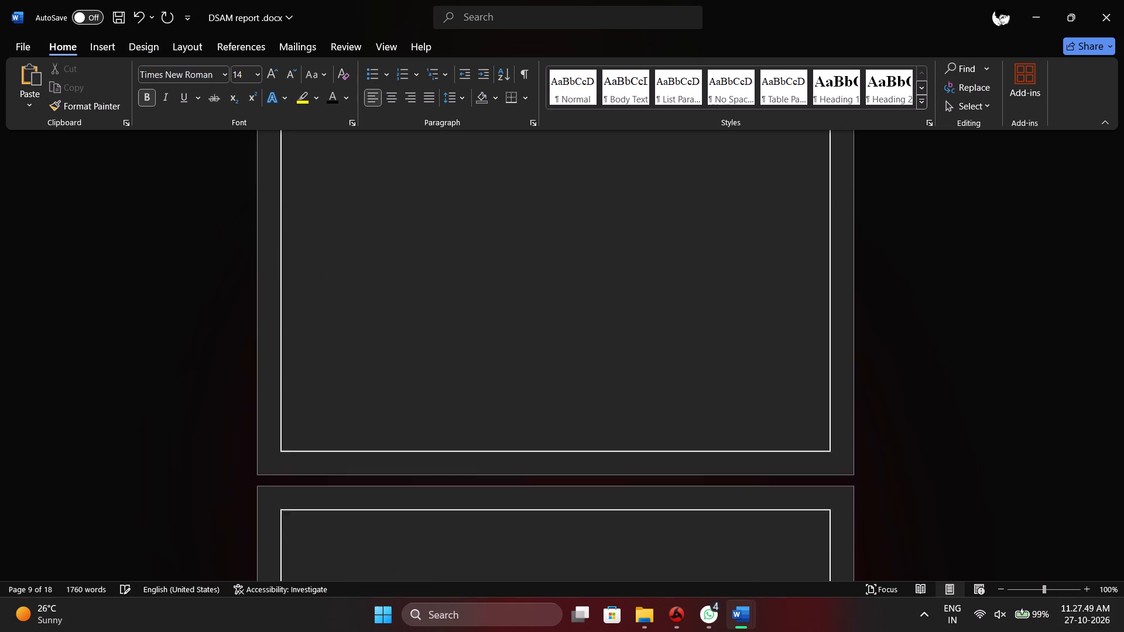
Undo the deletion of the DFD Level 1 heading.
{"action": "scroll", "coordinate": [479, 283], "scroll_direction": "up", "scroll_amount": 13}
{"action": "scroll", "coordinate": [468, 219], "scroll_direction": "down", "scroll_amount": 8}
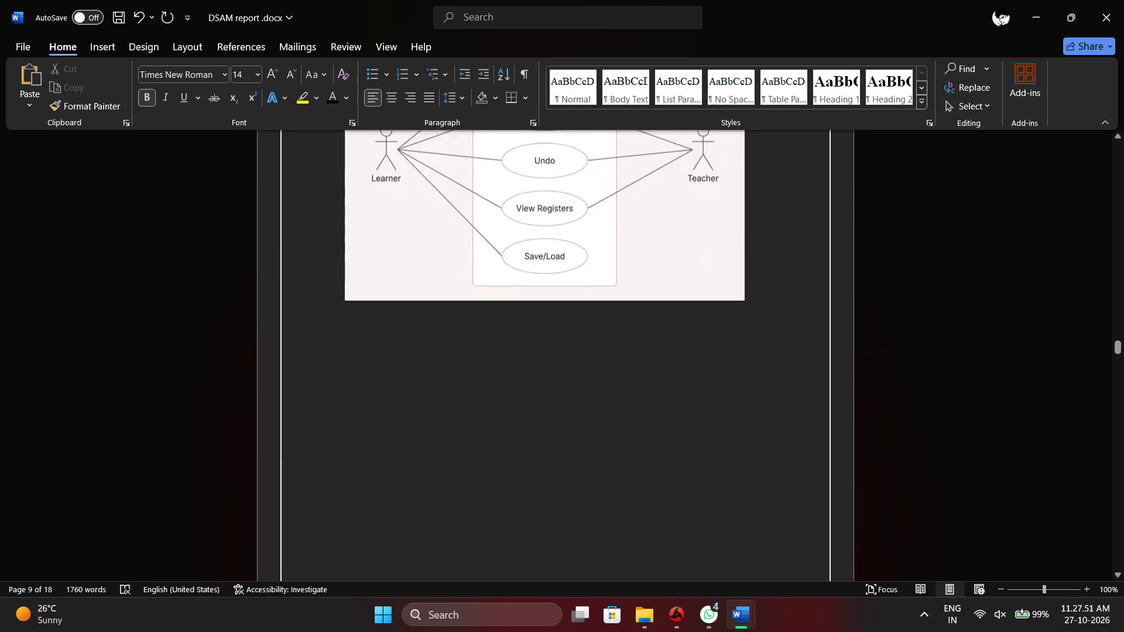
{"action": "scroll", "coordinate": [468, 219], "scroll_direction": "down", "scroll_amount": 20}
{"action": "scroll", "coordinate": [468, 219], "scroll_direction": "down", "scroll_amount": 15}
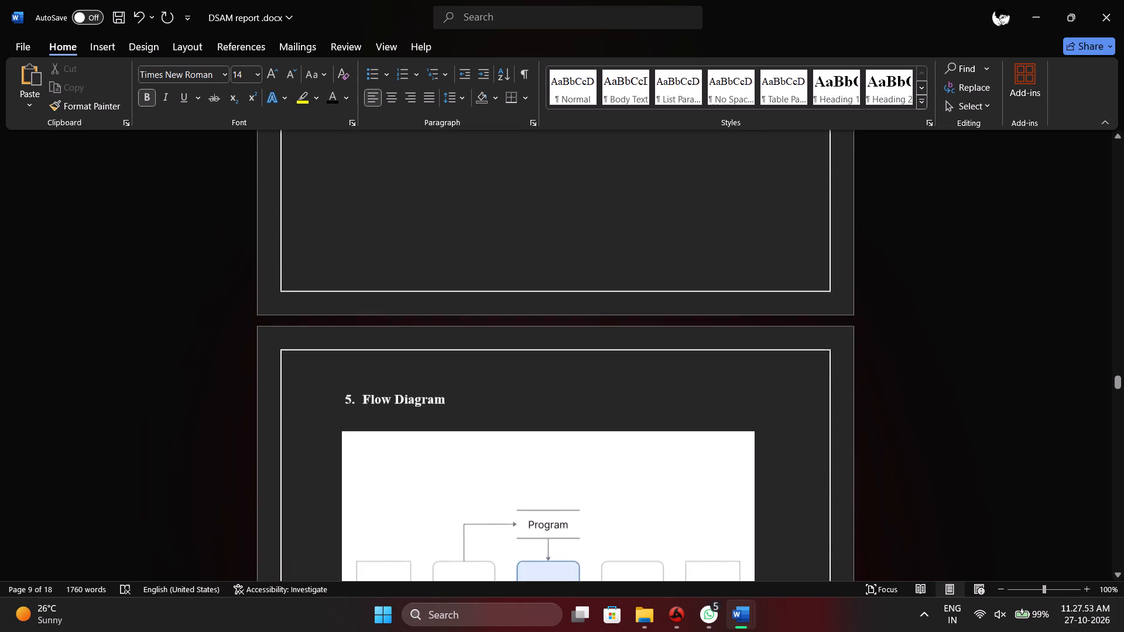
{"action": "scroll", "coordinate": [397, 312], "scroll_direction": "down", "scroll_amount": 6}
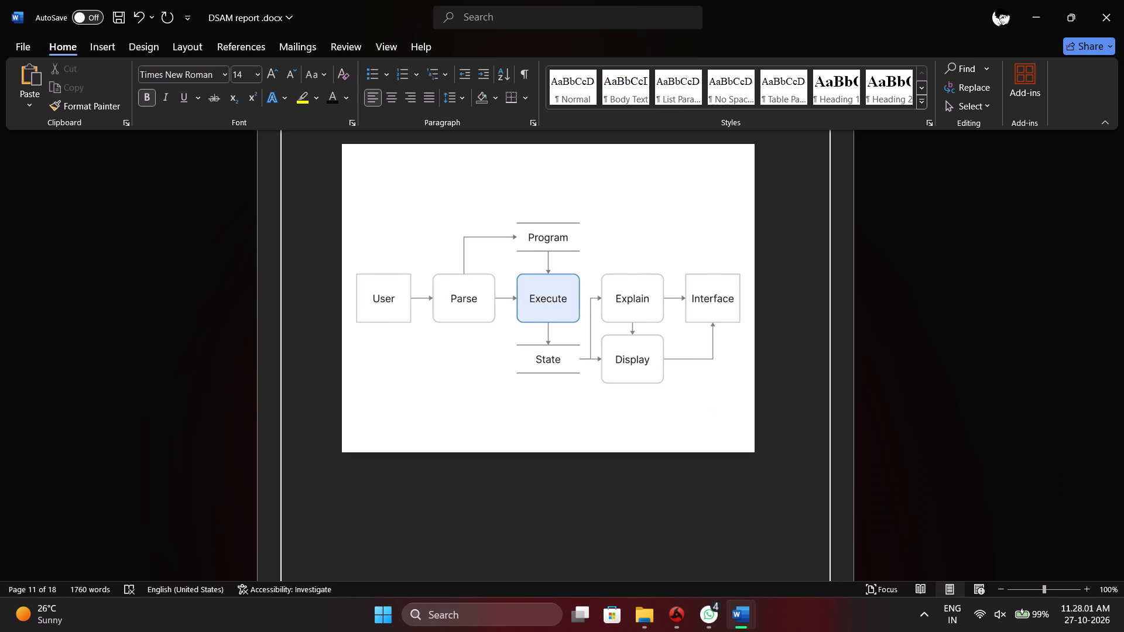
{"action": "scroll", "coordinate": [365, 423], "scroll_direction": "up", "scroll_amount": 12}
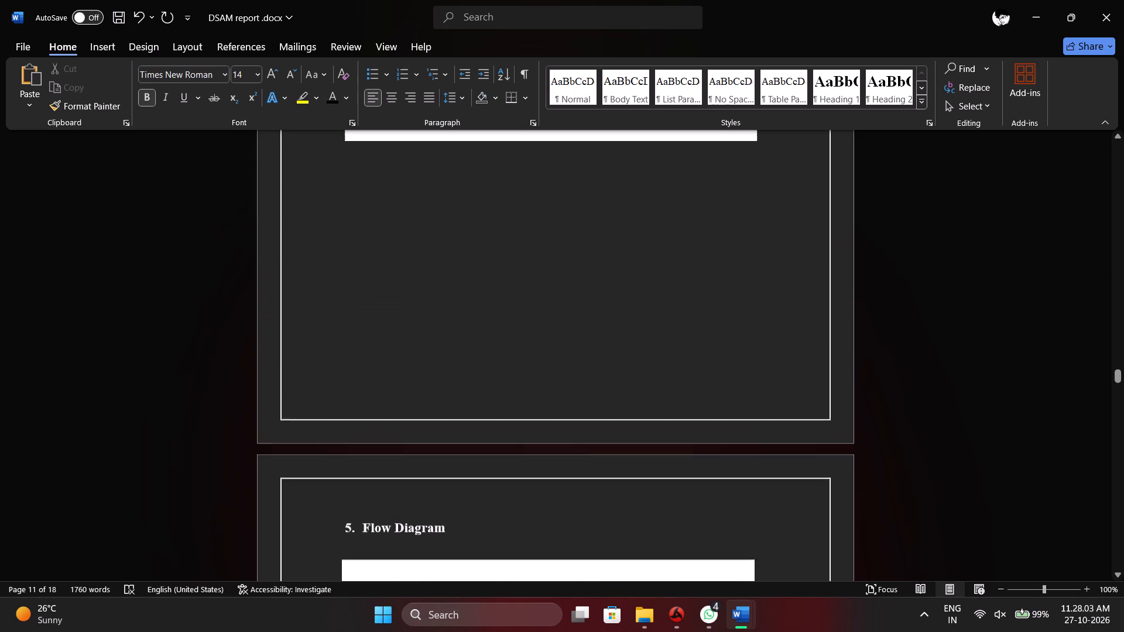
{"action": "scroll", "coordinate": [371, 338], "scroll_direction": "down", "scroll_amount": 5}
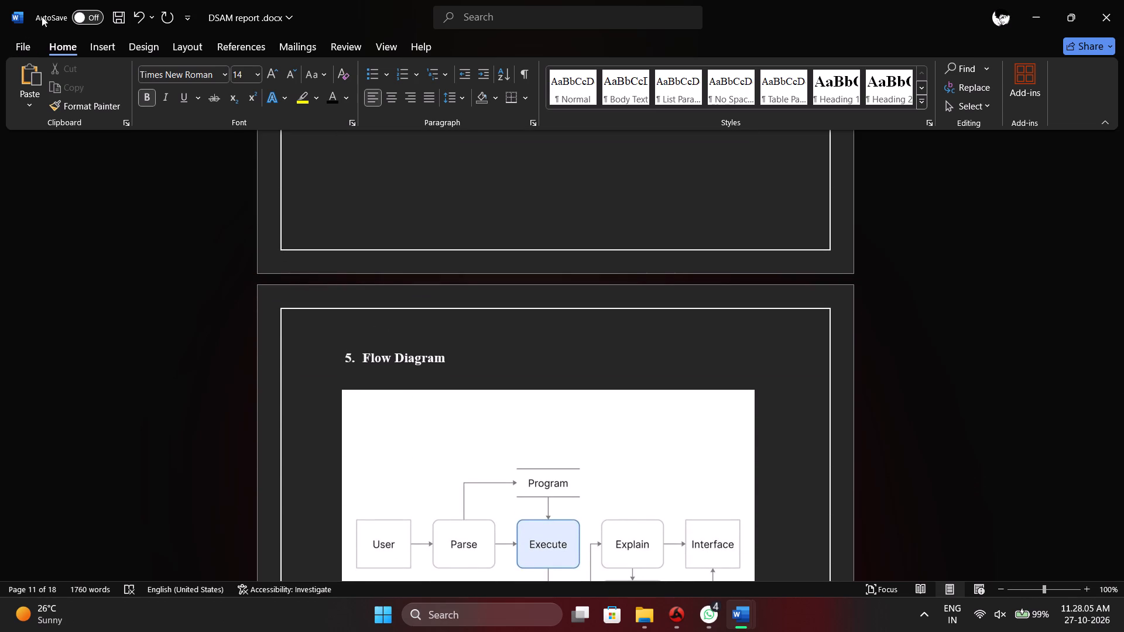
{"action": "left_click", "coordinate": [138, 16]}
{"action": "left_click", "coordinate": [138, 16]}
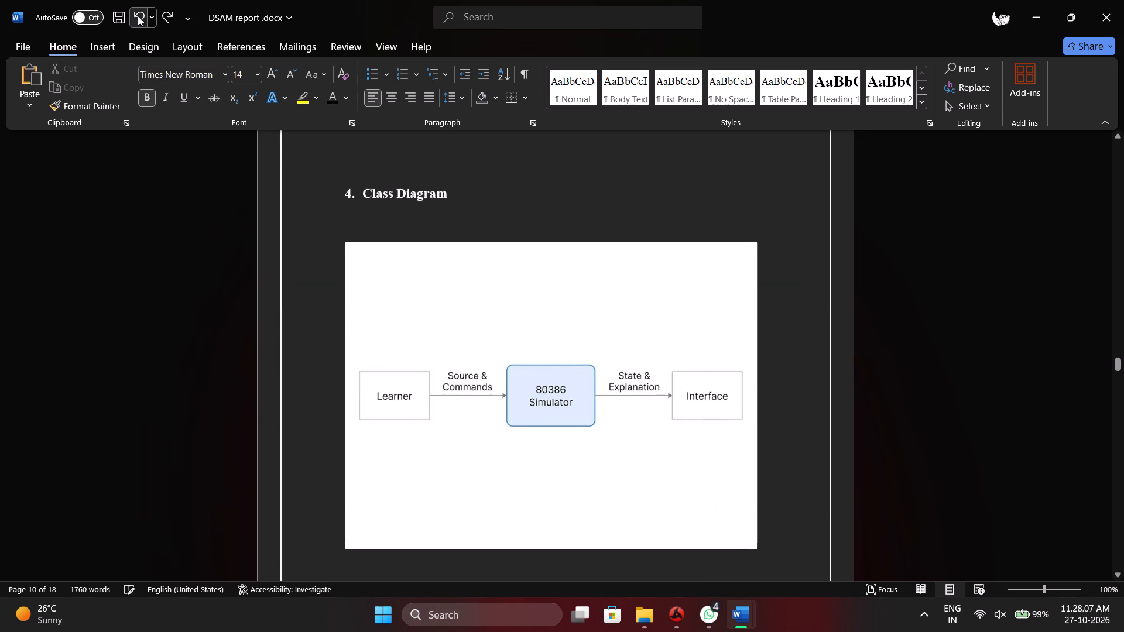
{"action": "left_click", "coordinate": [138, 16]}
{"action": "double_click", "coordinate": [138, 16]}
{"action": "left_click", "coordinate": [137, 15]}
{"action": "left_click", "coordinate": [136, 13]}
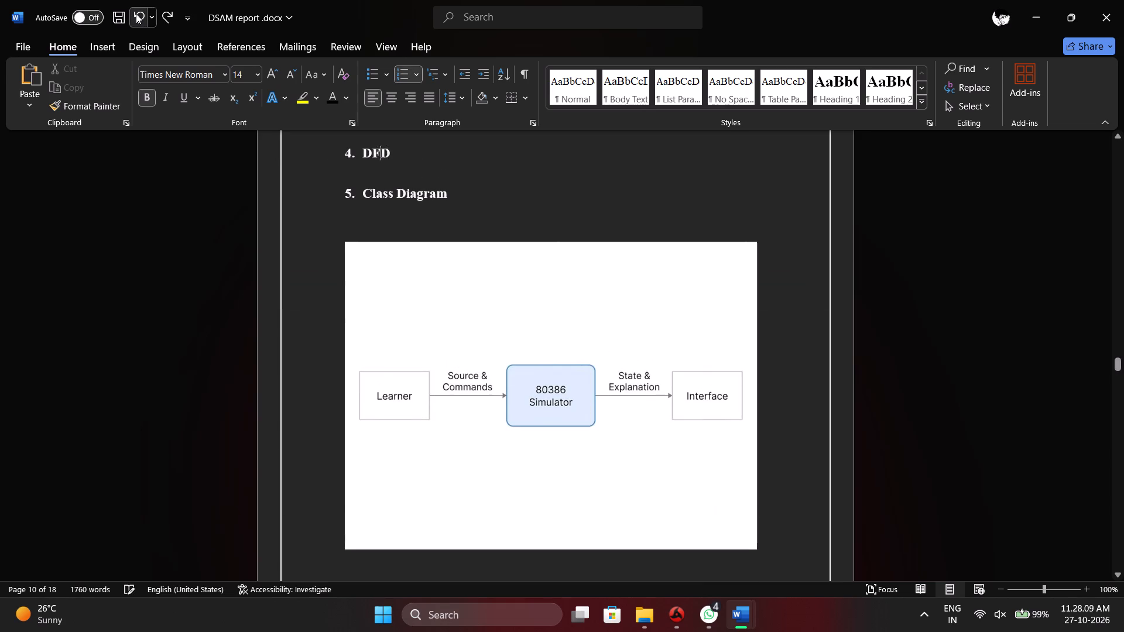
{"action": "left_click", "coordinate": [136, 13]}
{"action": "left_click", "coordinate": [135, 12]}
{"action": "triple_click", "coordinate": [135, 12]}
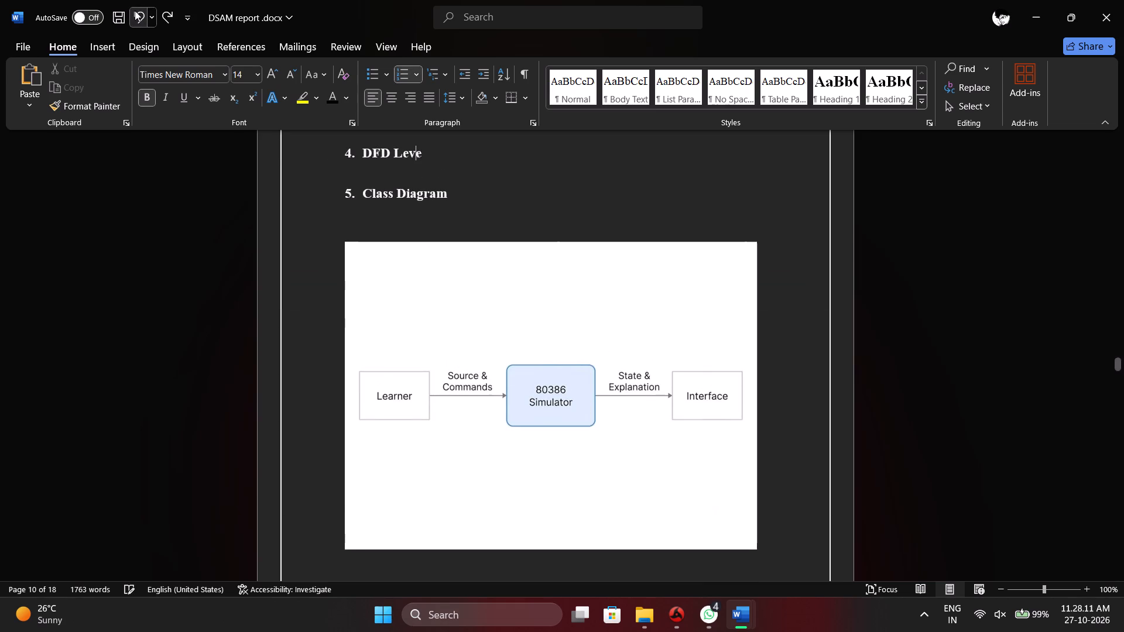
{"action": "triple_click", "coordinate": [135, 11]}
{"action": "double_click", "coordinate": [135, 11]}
Open the editing options for the data flow picture under 6. Flow Diagram.
{"action": "scroll", "coordinate": [193, 195], "scroll_direction": "up", "scroll_amount": 8}
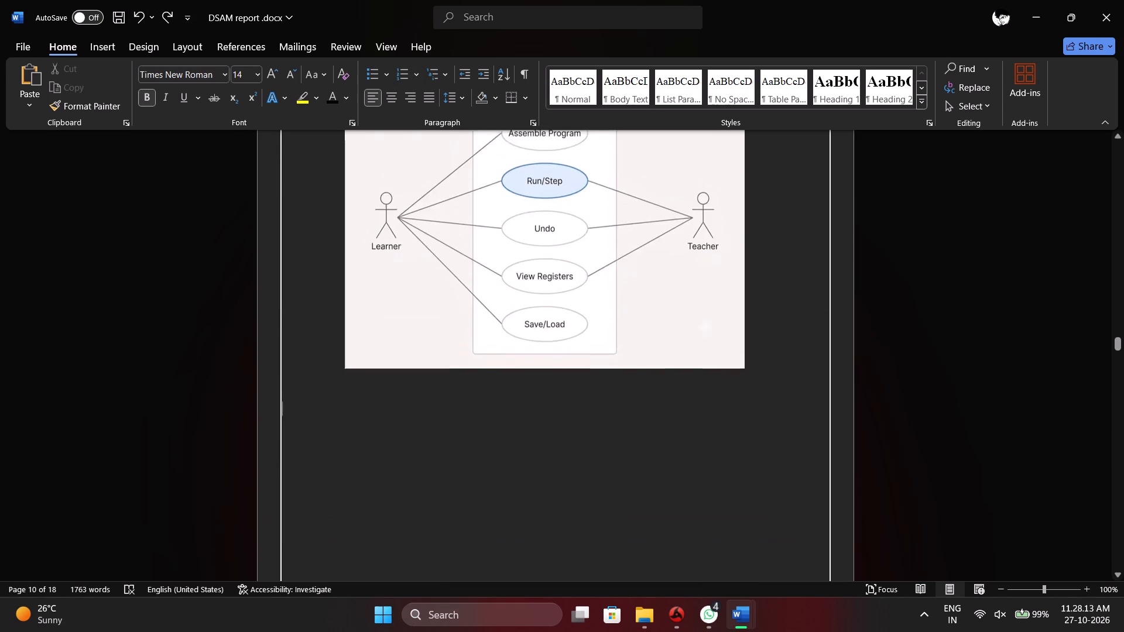
{"action": "scroll", "coordinate": [285, 196], "scroll_direction": "up", "scroll_amount": 10}
{"action": "scroll", "coordinate": [527, 384], "scroll_direction": "down", "scroll_amount": 20}
{"action": "scroll", "coordinate": [527, 384], "scroll_direction": "down", "scroll_amount": 6}
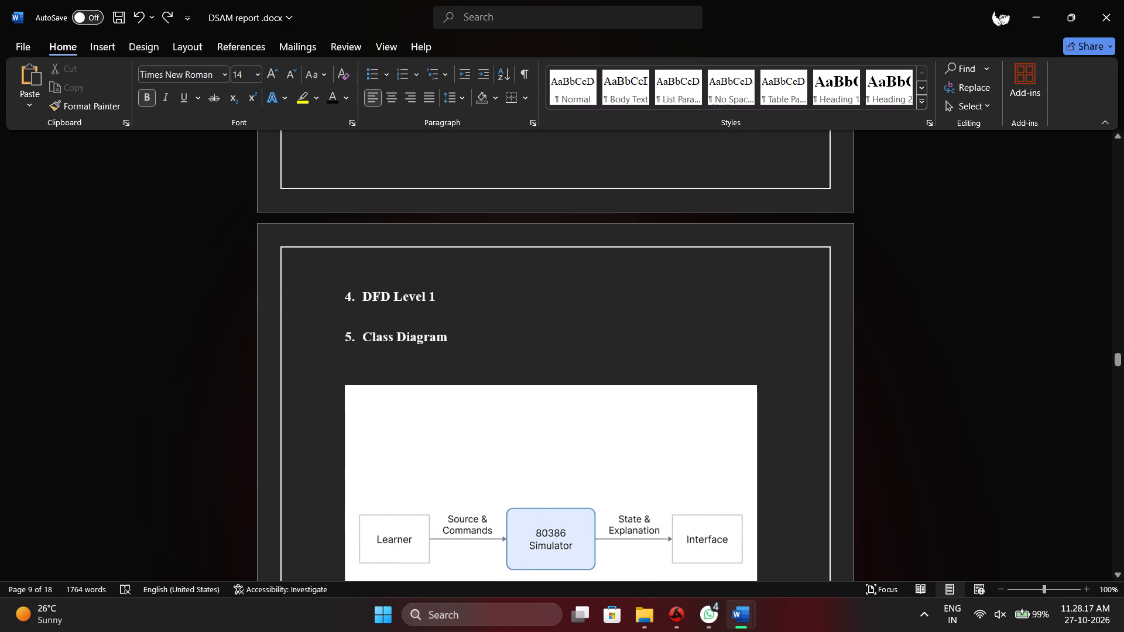
{"action": "scroll", "coordinate": [530, 383], "scroll_direction": "down", "scroll_amount": 20}
{"action": "scroll", "coordinate": [530, 383], "scroll_direction": "down", "scroll_amount": 7}
{"action": "scroll", "coordinate": [540, 395], "scroll_direction": "up", "scroll_amount": 4}
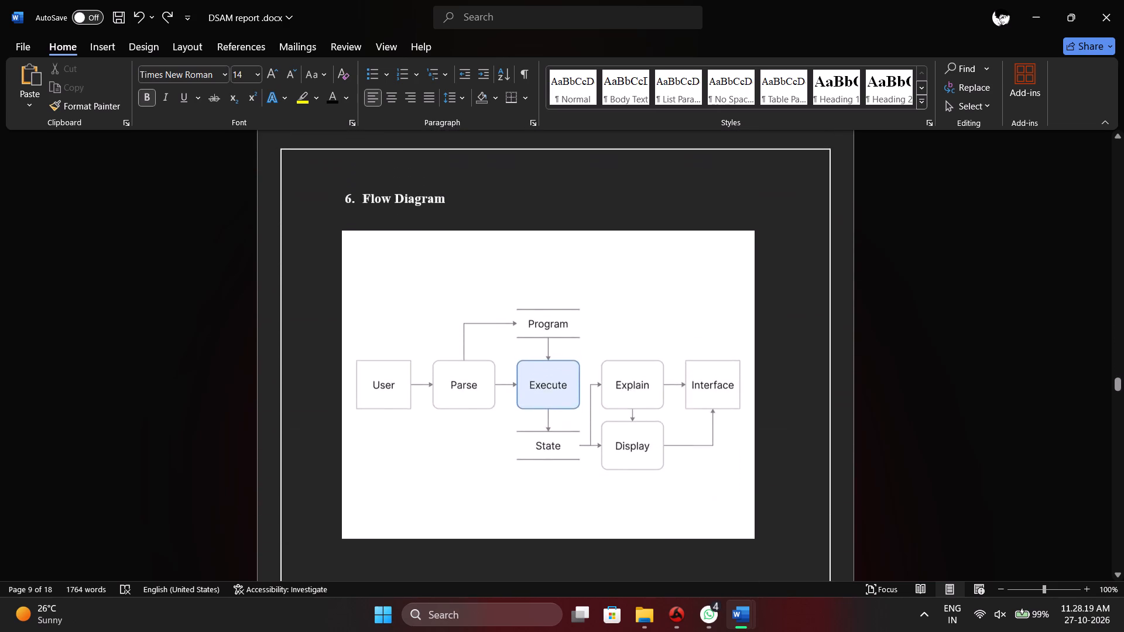
{"action": "right_click", "coordinate": [546, 399]}
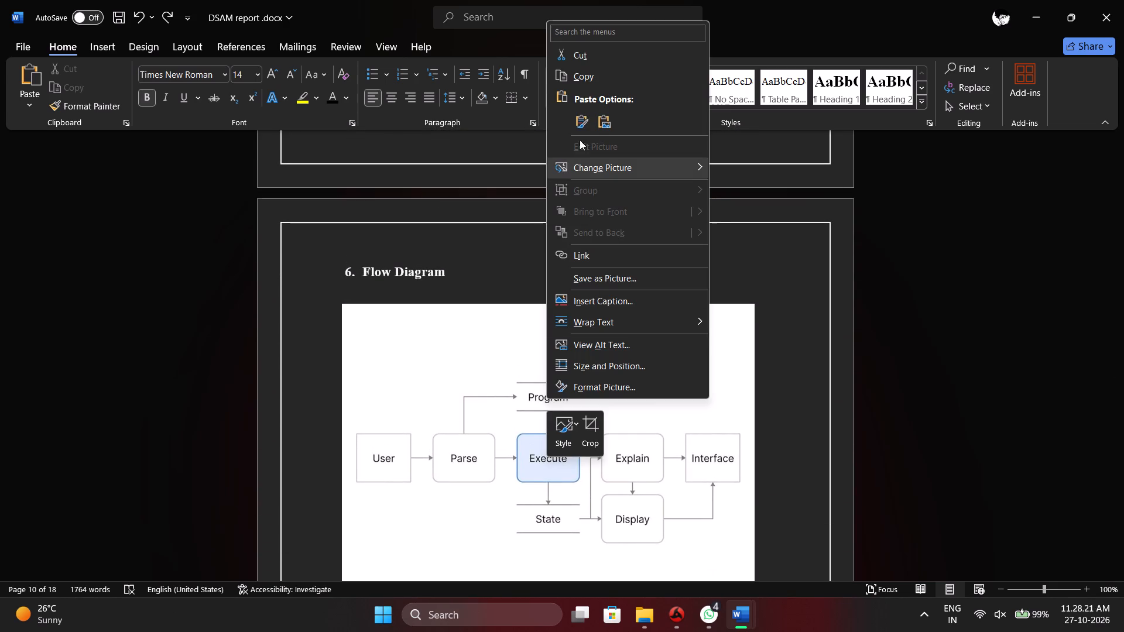
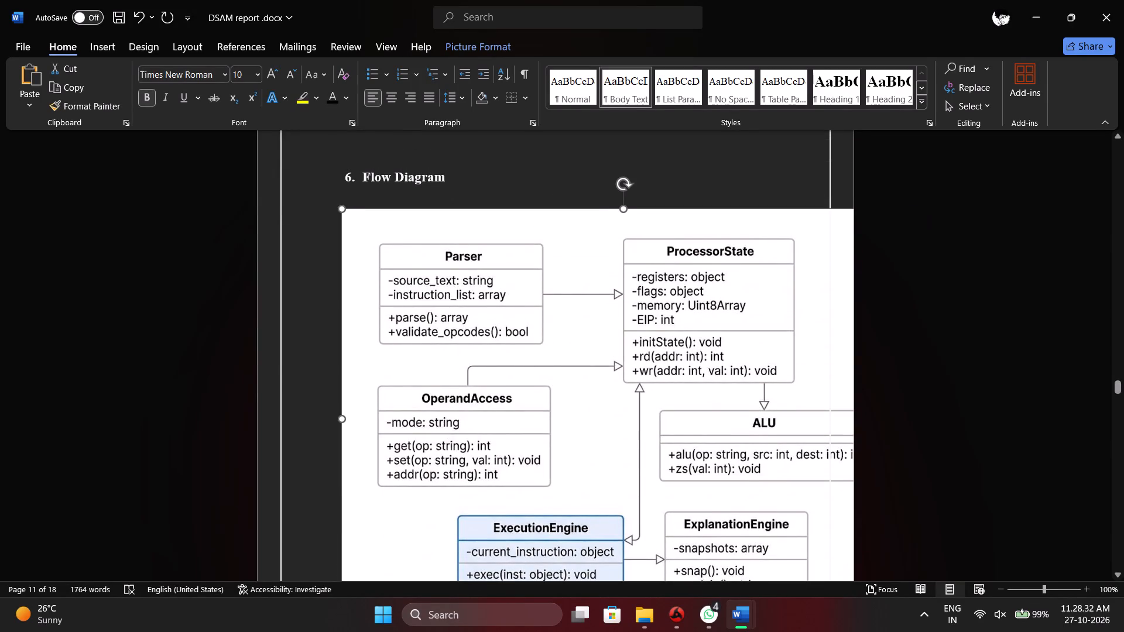
Shrink the class diagram picture under 6. Flow Diagram proportionally so it fits within the page border.
{"action": "left_click_drag", "start_coordinate": [349, 209], "coordinate": [548, 318]}
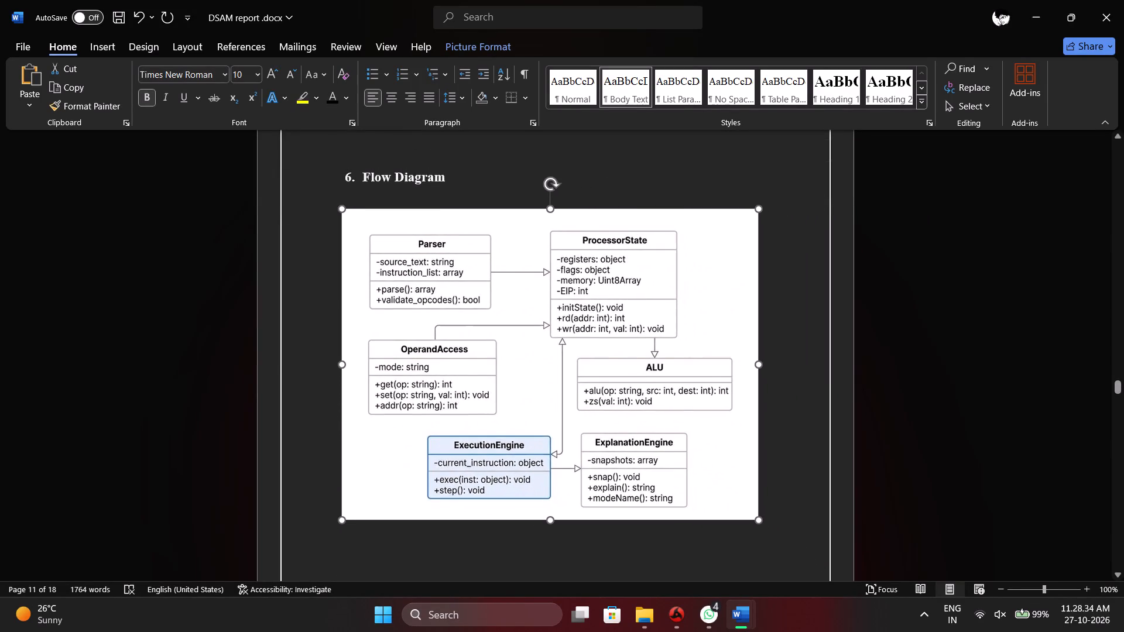
{"action": "left_click_drag", "start_coordinate": [548, 318], "coordinate": [530, 315]}
{"action": "left_click", "coordinate": [616, 365]}
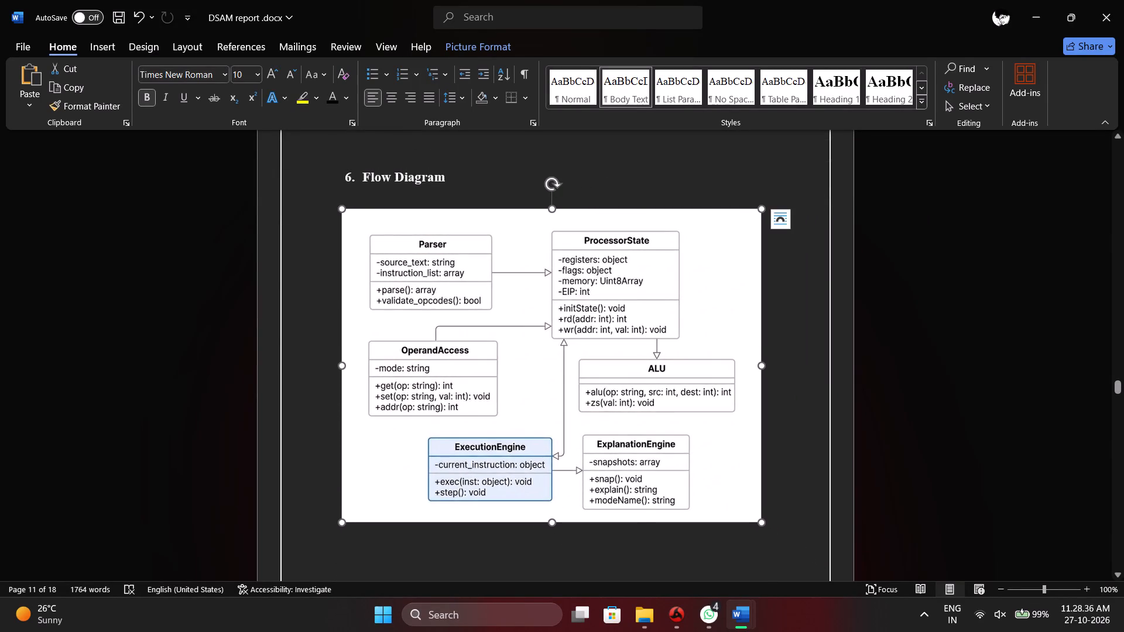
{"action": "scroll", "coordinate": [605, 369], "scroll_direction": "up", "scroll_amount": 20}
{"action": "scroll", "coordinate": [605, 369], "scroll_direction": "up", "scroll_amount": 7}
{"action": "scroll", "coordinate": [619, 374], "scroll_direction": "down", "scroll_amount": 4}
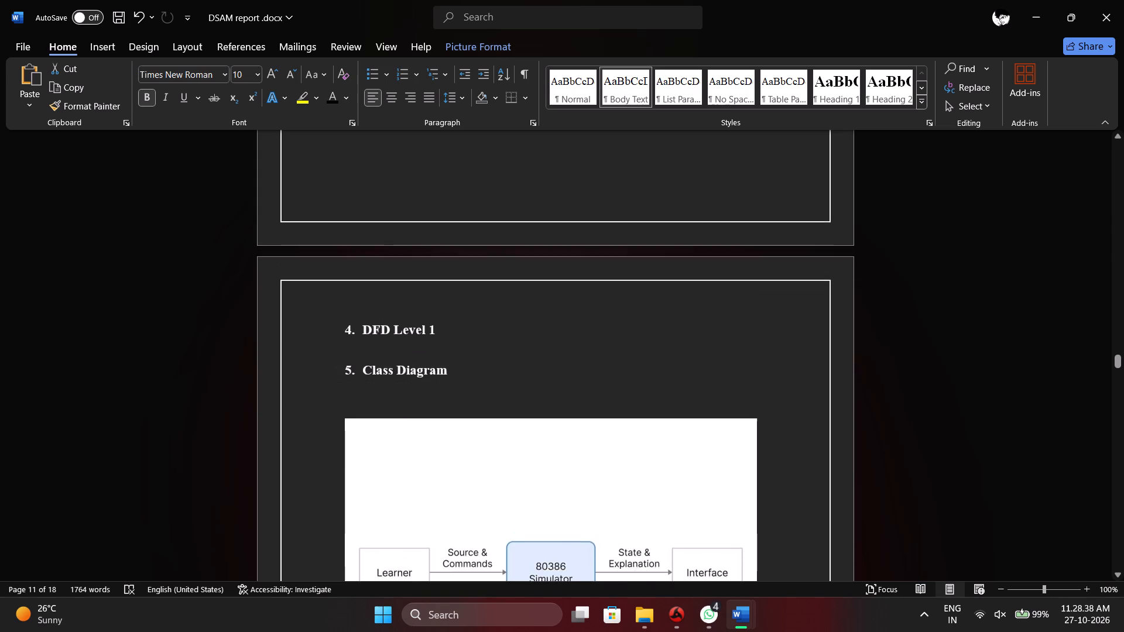
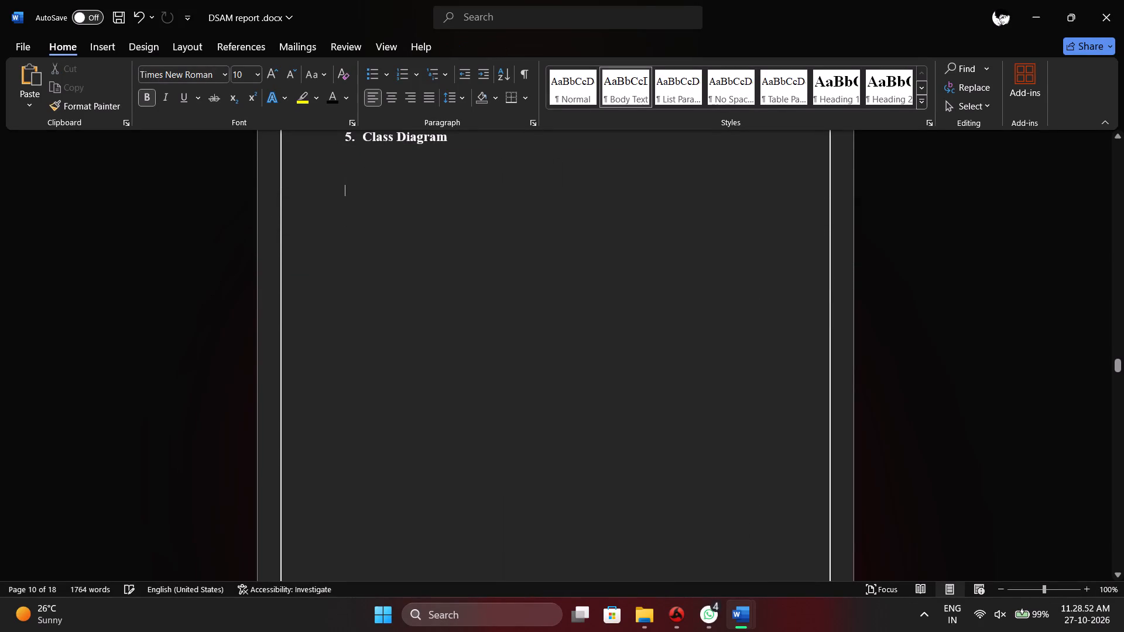
Paste the copied data flow diagram linking Learner, 80386 Simulator and Interface below the 5. Class Diagram heading.
{"action": "key", "text": "ctrl+v"}
{"action": "scroll", "coordinate": [514, 291], "scroll_direction": "up", "scroll_amount": 3}
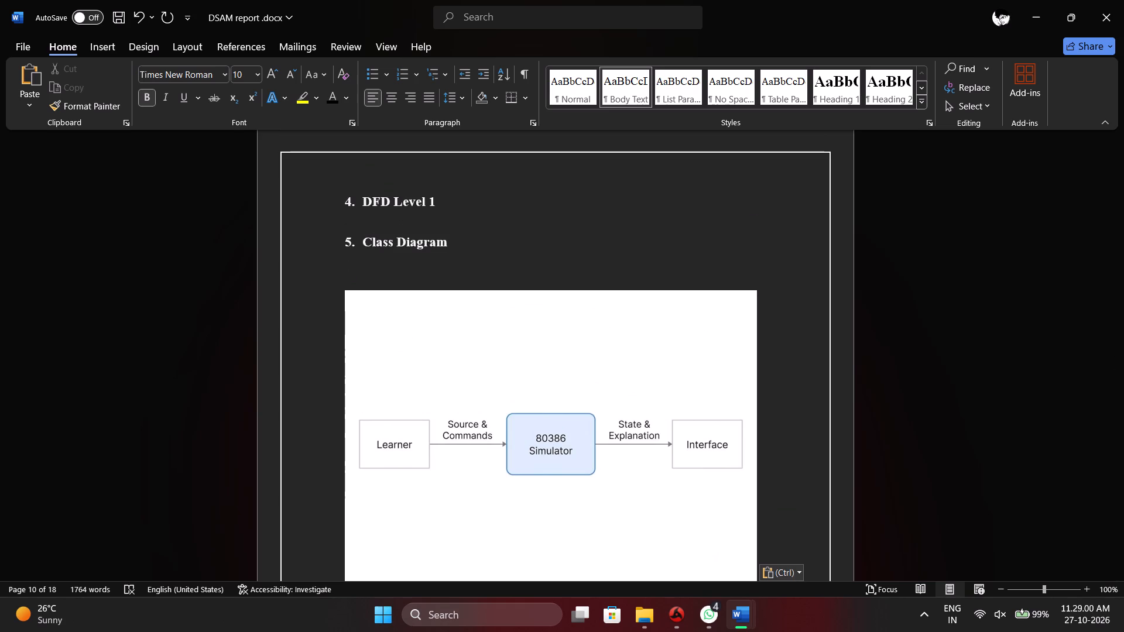
Place the text cursor at the end of the 4. DFD Level 1 heading and check the preceding Use Case page.
{"action": "scroll", "coordinate": [491, 345], "scroll_direction": "up", "scroll_amount": 6}
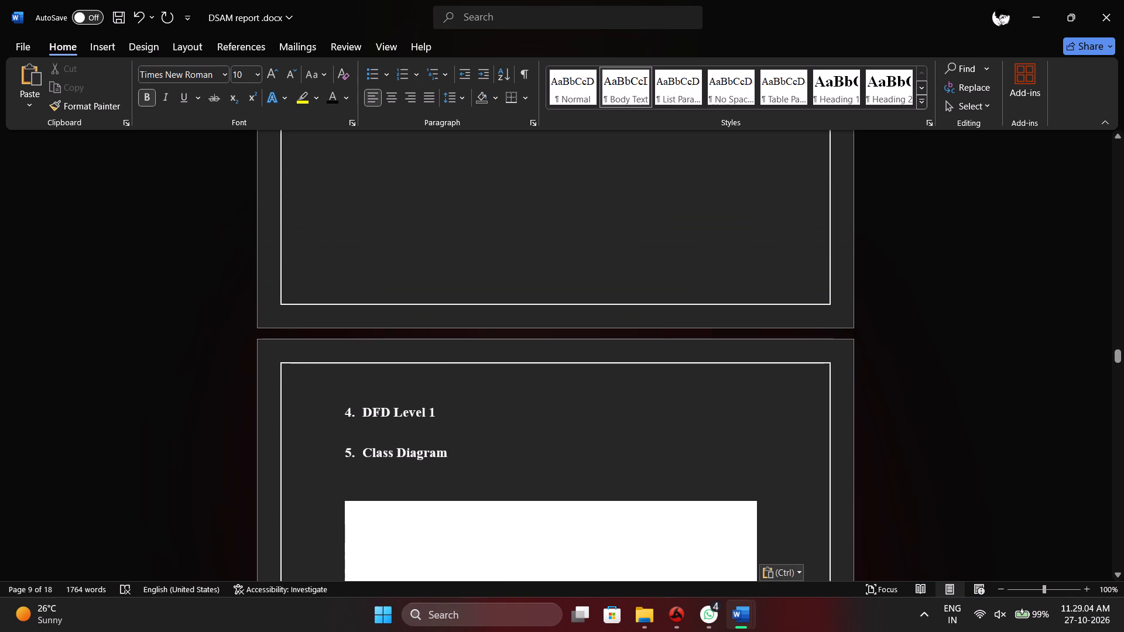
{"action": "left_click", "coordinate": [467, 415]}
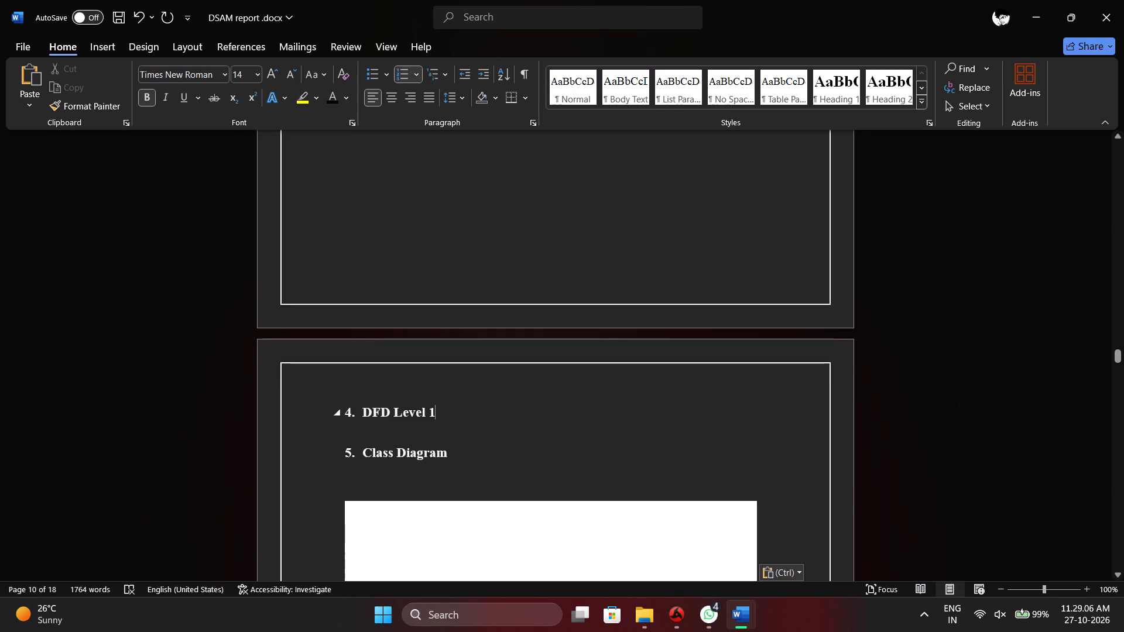
{"action": "scroll", "coordinate": [467, 415], "scroll_direction": "up", "scroll_amount": 18}
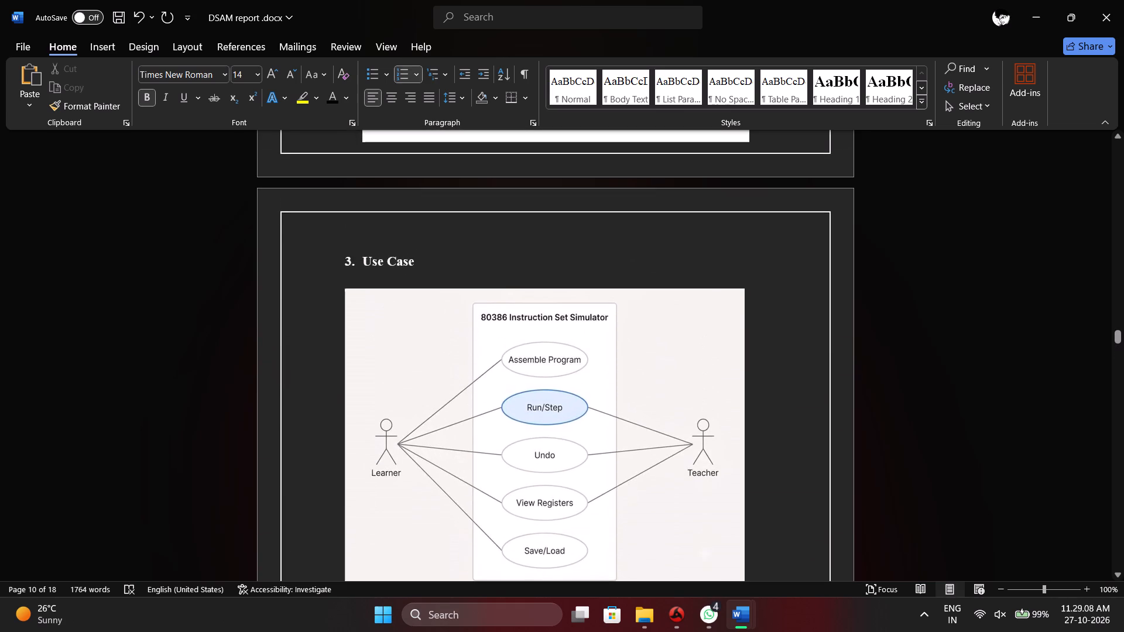
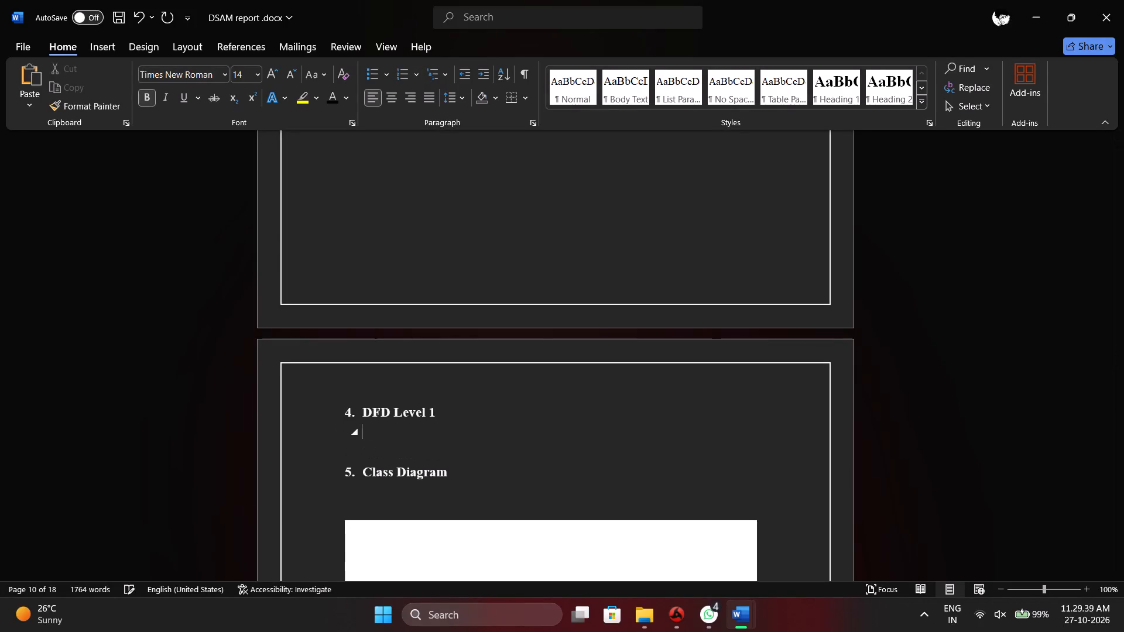
Paste the copied Learner, 80386 Simulator and Interface data flow diagram below the 4. DFD Level 1 heading.
{"action": "key", "text": "ctrl+v"}
Shrink the data flow picture under 4. DFD Level 1 proportionally so it fits within the page border.
{"action": "scroll", "coordinate": [657, 437], "scroll_direction": "up", "scroll_amount": 3}
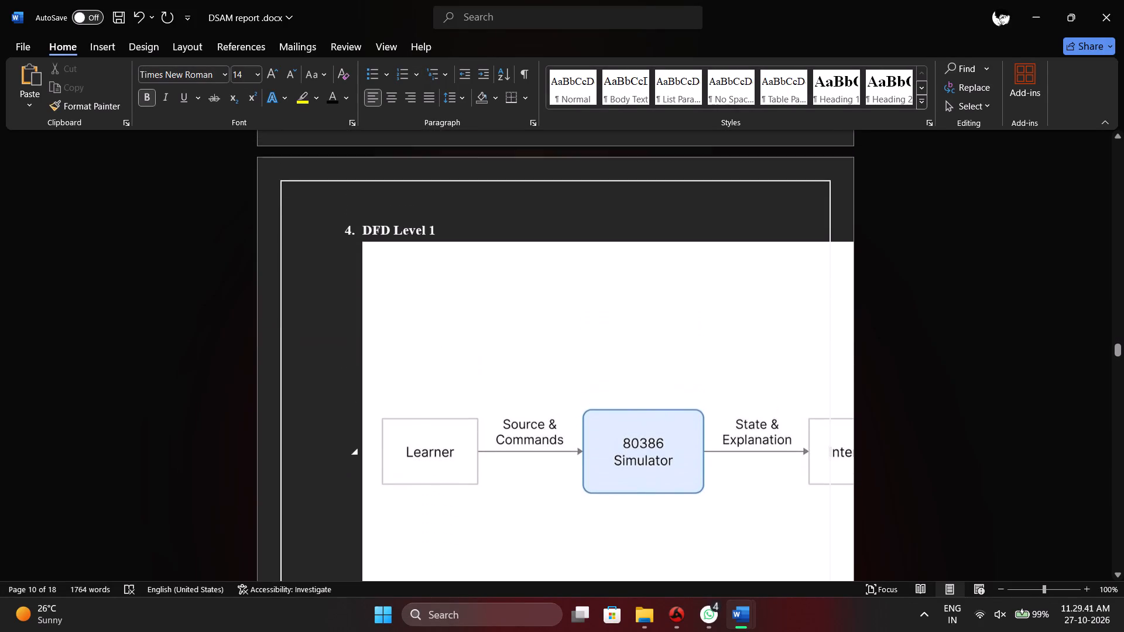
{"action": "left_click", "coordinate": [421, 272]}
{"action": "left_click_drag", "start_coordinate": [359, 245], "coordinate": [614, 380]}
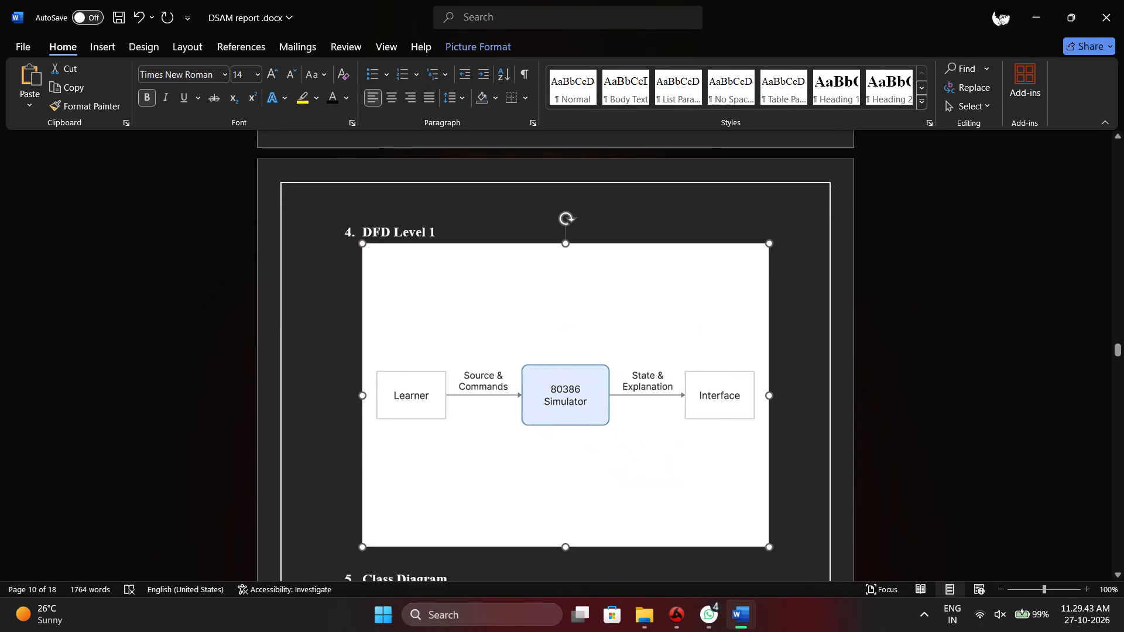
{"action": "left_click_drag", "start_coordinate": [614, 380], "coordinate": [546, 380]}
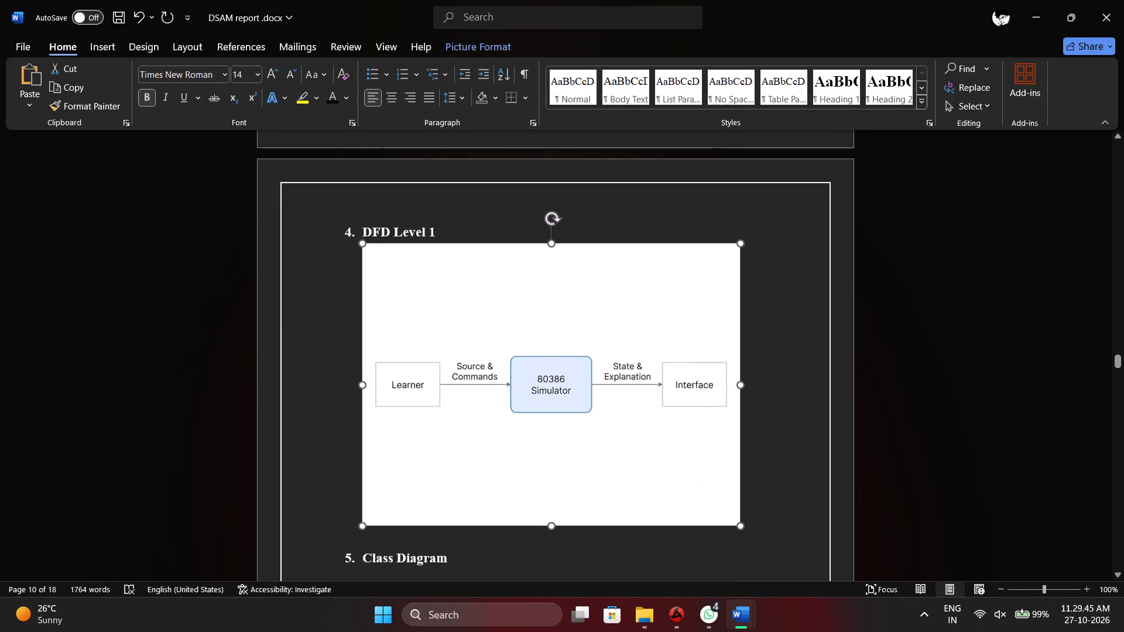
{"action": "left_click_drag", "start_coordinate": [546, 380], "coordinate": [505, 364]}
{"action": "left_click", "coordinate": [505, 360]}
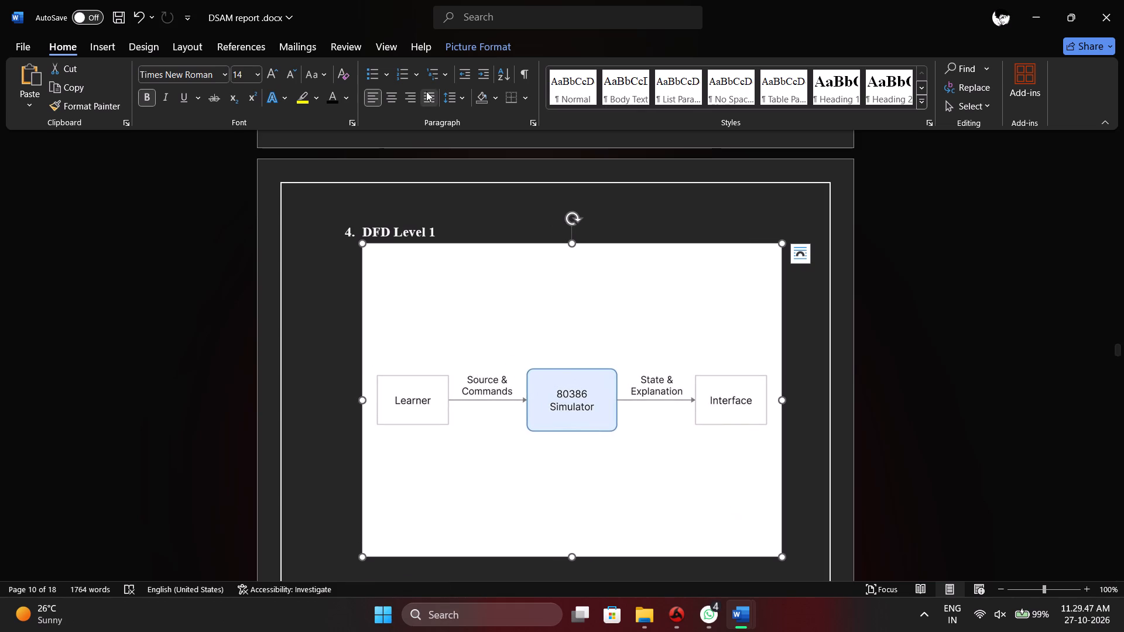
Decrease the indent of the DFD Level 1 picture by one level to align it with the heading number.
{"action": "left_click", "coordinate": [459, 78]}
Insert a blank unnumbered line between the 4. DFD Level 1 heading and its data flow picture.
{"action": "scroll", "coordinate": [476, 329], "scroll_direction": "up", "scroll_amount": 2}
{"action": "scroll", "coordinate": [476, 329], "scroll_direction": "down", "scroll_amount": 1}
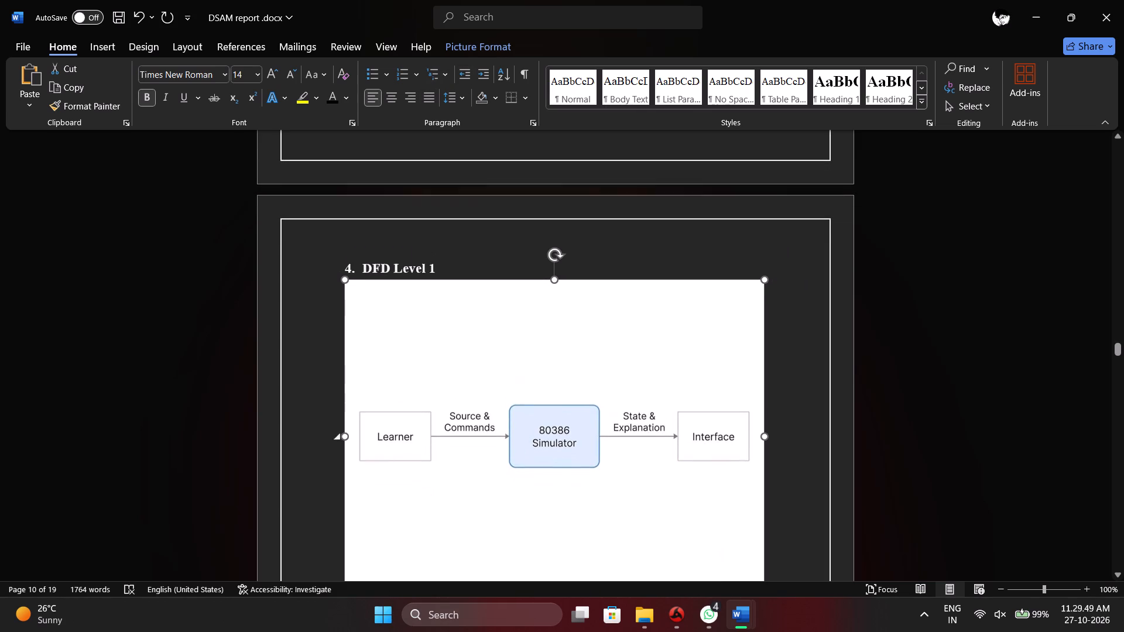
{"action": "left_click", "coordinate": [458, 263]}
{"action": "key", "text": "Return"}
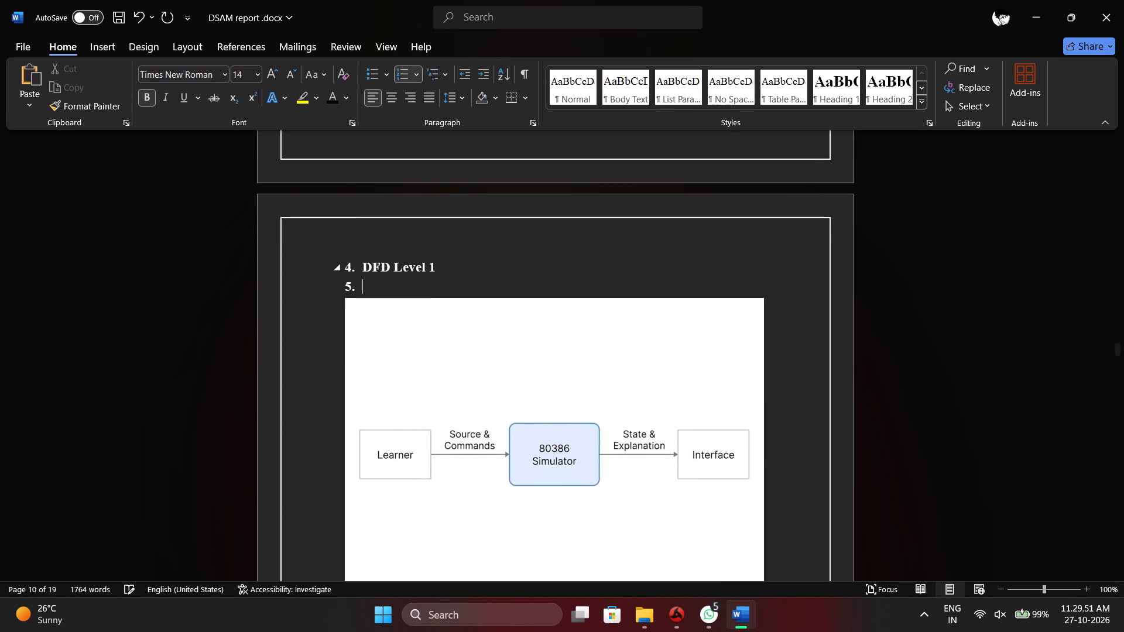
{"action": "key", "text": "BackSpace"}
{"action": "scroll", "coordinate": [490, 352], "scroll_direction": "down", "scroll_amount": 7}
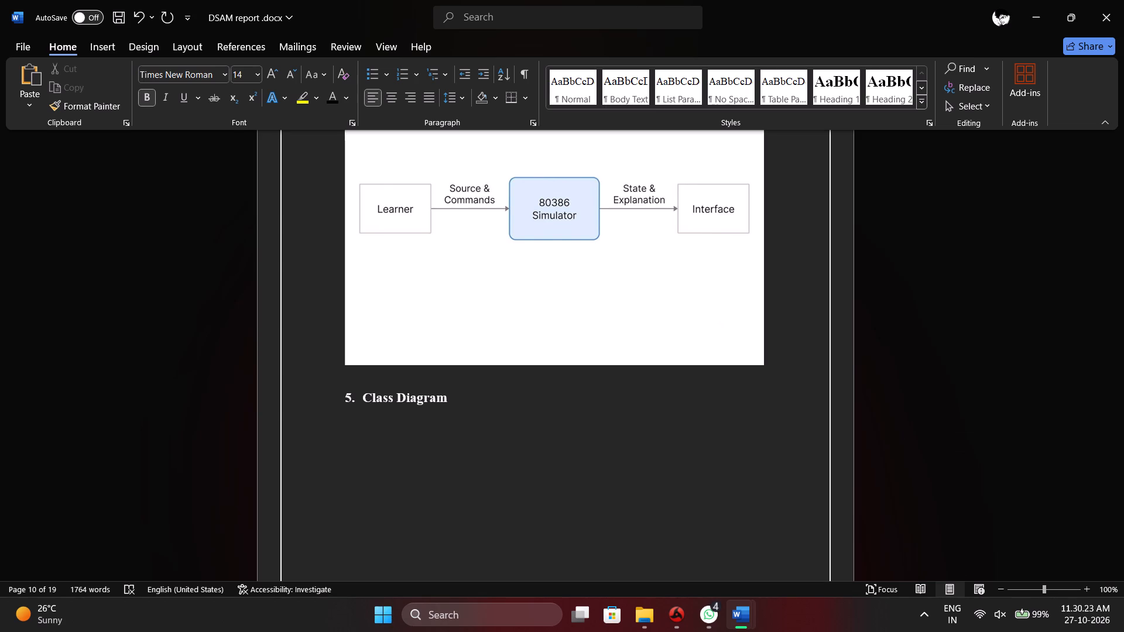
Review the Design Analysis section from the System Architecture diagram through the Flowchart and Use Case diagrams to the DFD Level 1 heading.
{"action": "scroll", "coordinate": [245, 4], "scroll_direction": "up", "scroll_amount": 20}
{"action": "scroll", "coordinate": [245, 4], "scroll_direction": "up", "scroll_amount": 7}
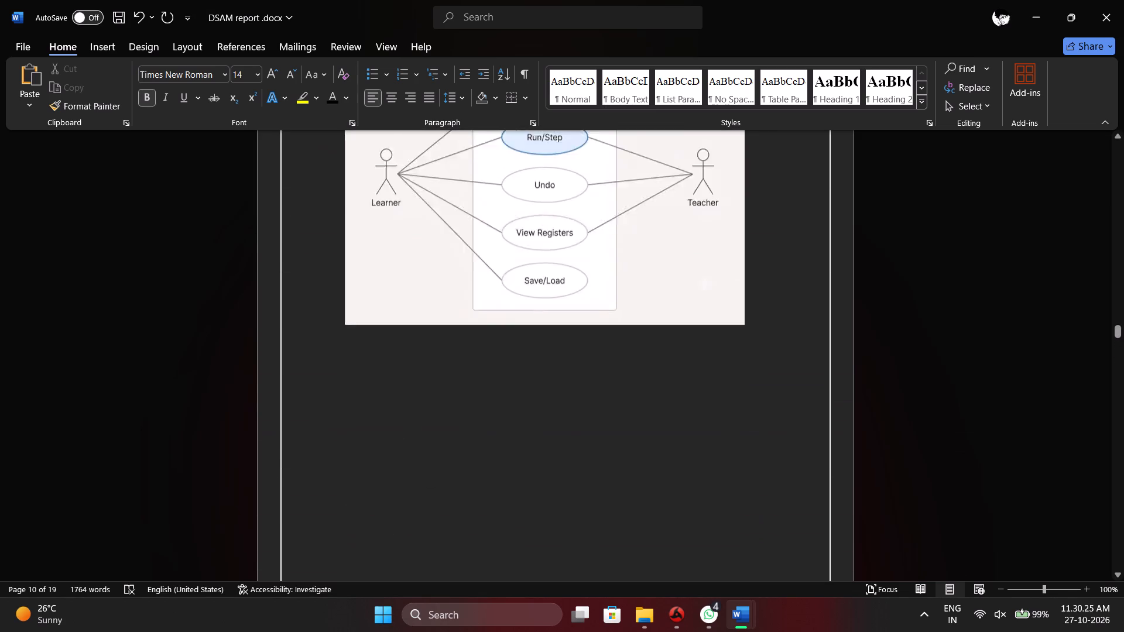
{"action": "scroll", "coordinate": [573, 293], "scroll_direction": "up", "scroll_amount": 20}
{"action": "scroll", "coordinate": [573, 293], "scroll_direction": "up", "scroll_amount": 13}
{"action": "scroll", "coordinate": [573, 293], "scroll_direction": "down", "scroll_amount": 6}
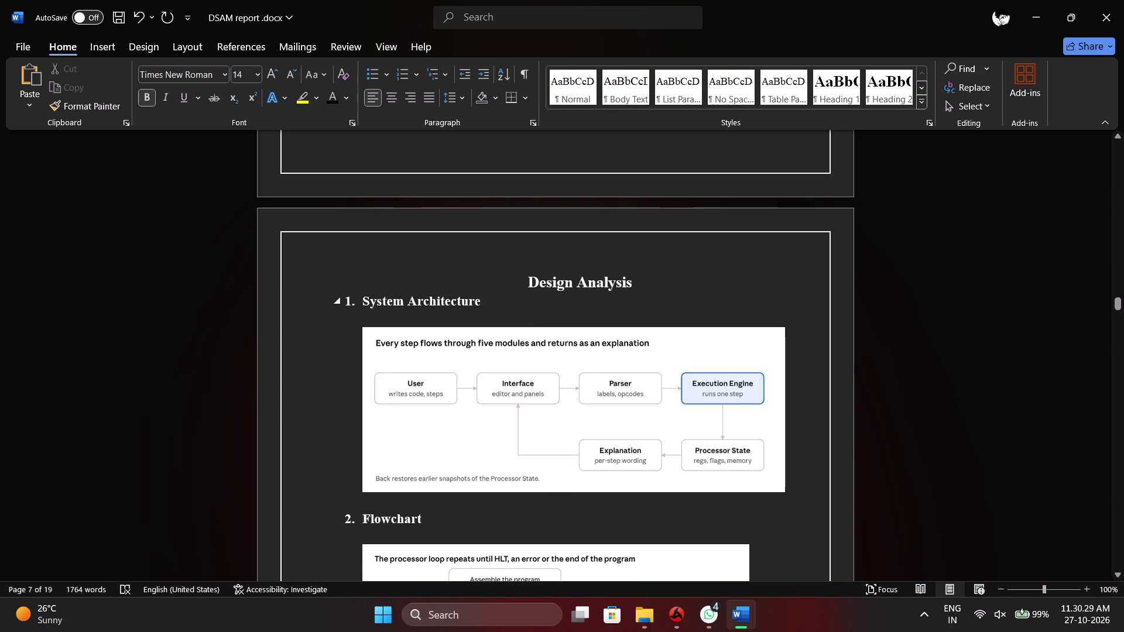
{"action": "scroll", "coordinate": [567, 304], "scroll_direction": "down", "scroll_amount": 7}
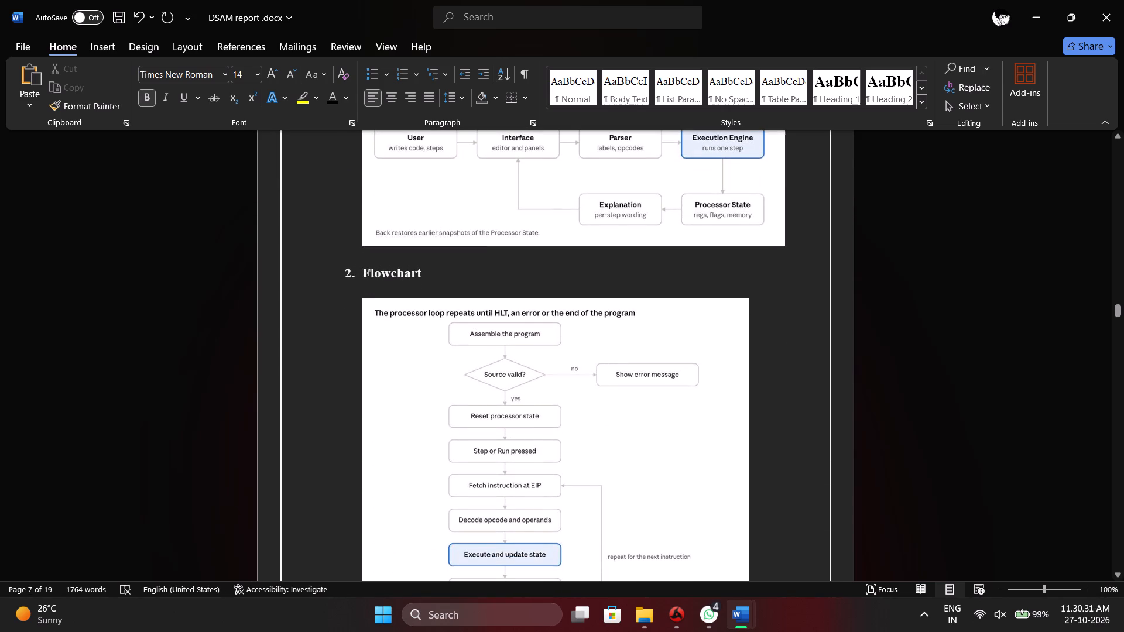
{"action": "scroll", "coordinate": [567, 304], "scroll_direction": "down", "scroll_amount": 10}
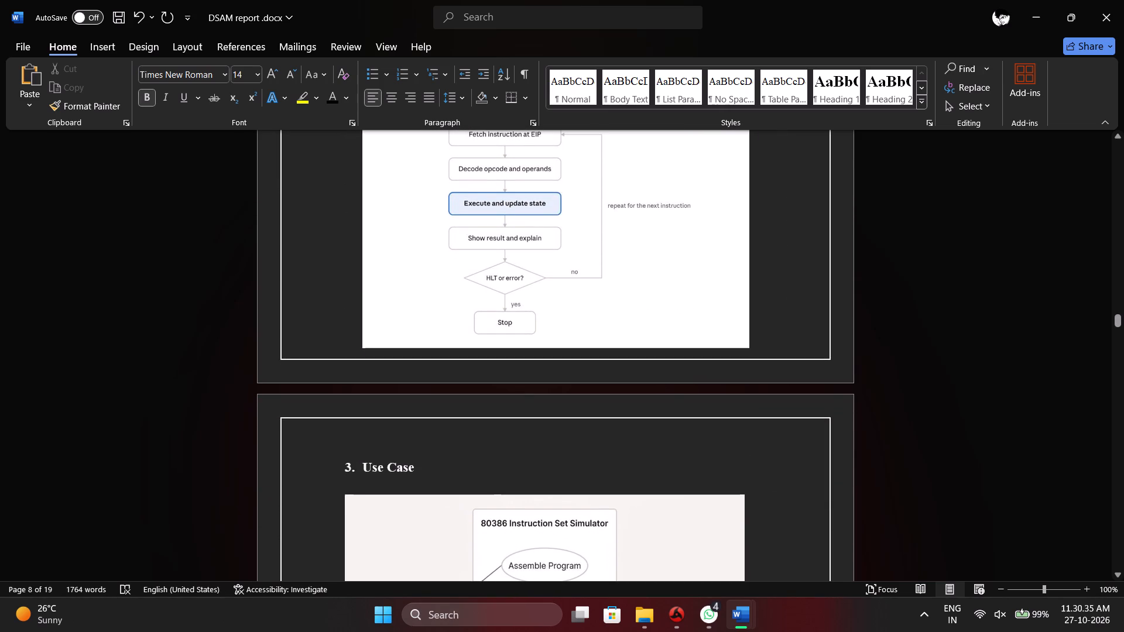
{"action": "scroll", "coordinate": [567, 304], "scroll_direction": "down", "scroll_amount": 7}
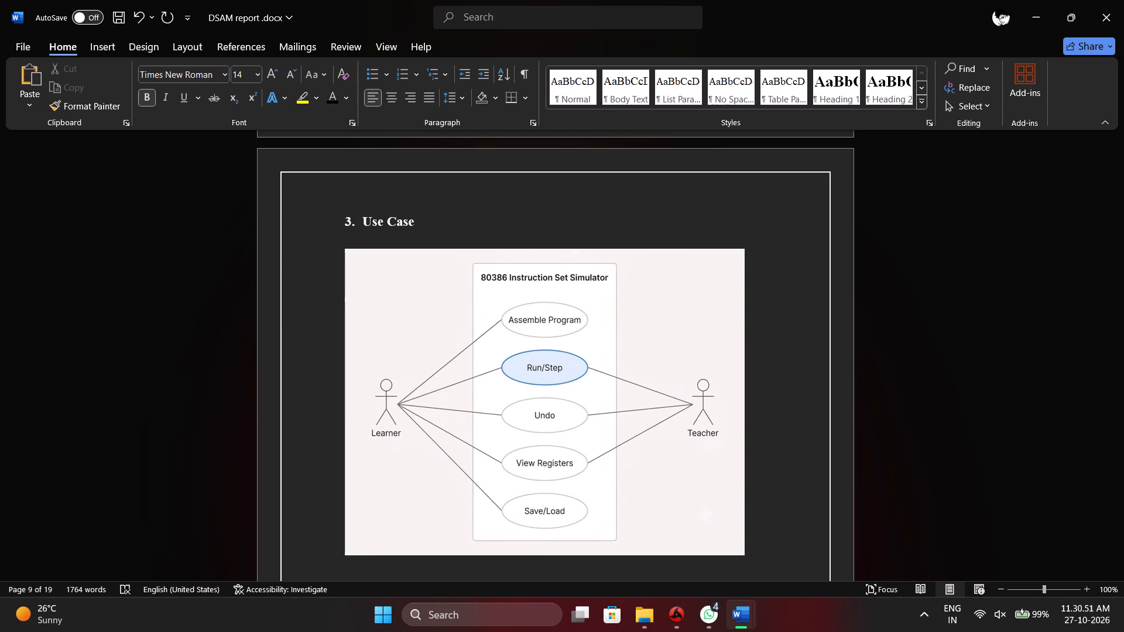
{"action": "scroll", "coordinate": [568, 309], "scroll_direction": "down", "scroll_amount": 3}
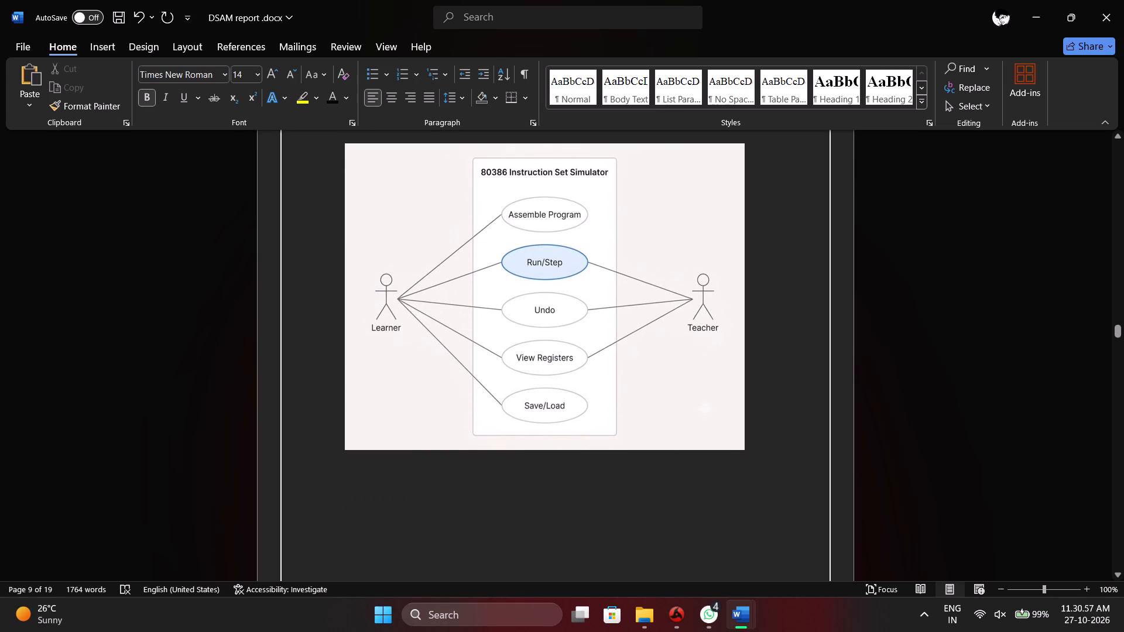
{"action": "scroll", "coordinate": [553, 360], "scroll_direction": "down", "scroll_amount": 13}
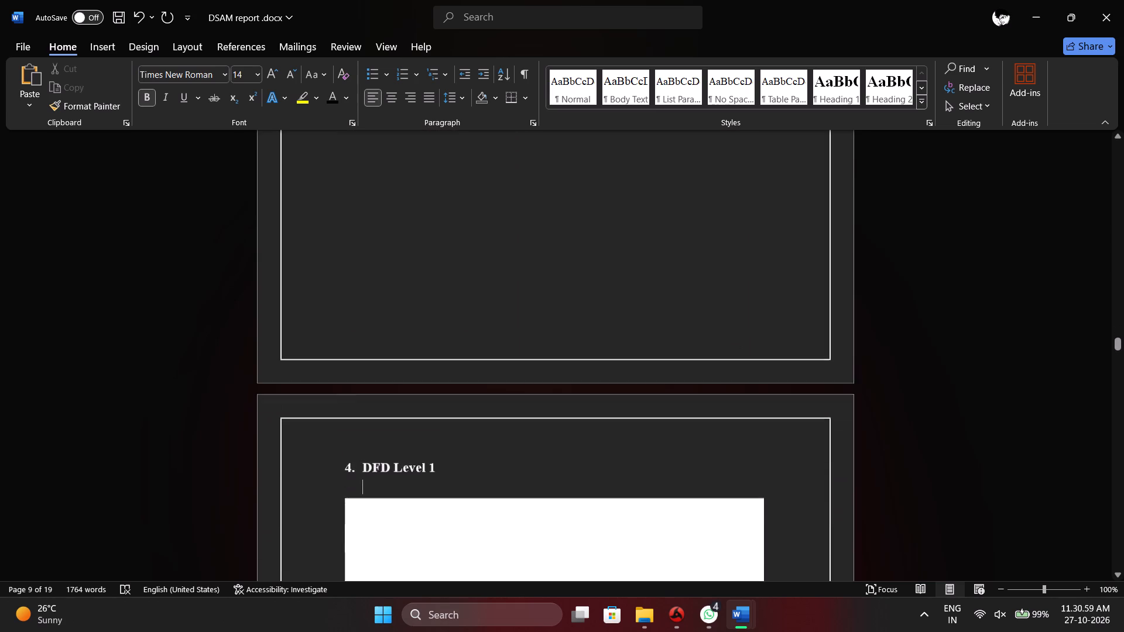
Check the diagrams and their placement under the DFD Level 1, Class Diagram and Flow Diagram headings.
{"action": "scroll", "coordinate": [553, 360], "scroll_direction": "down", "scroll_amount": 6}
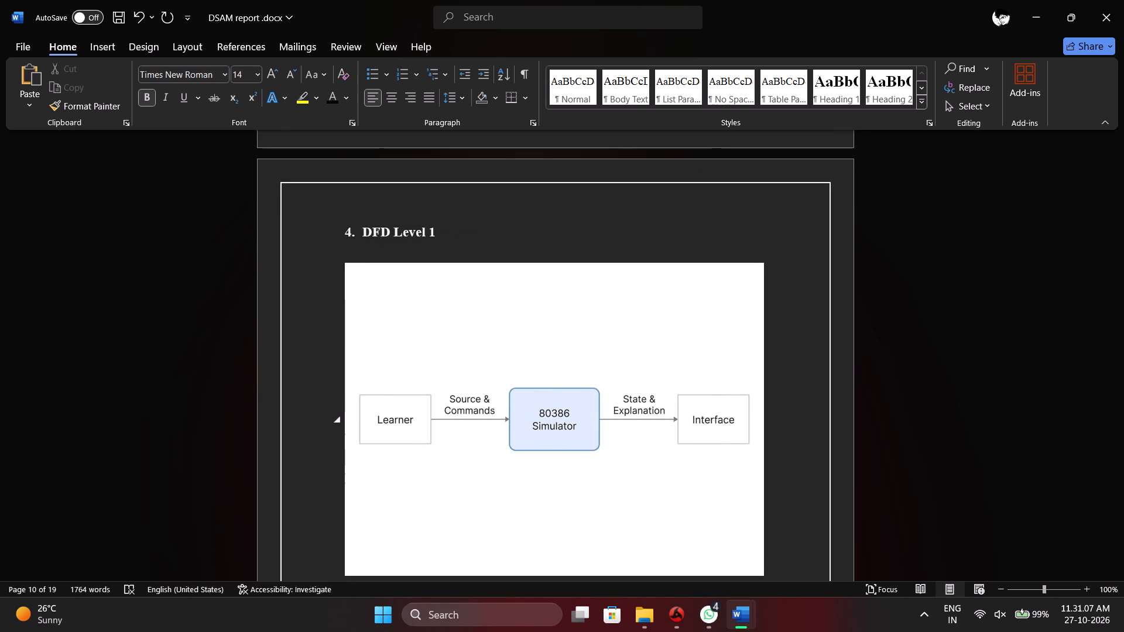
{"action": "scroll", "coordinate": [553, 360], "scroll_direction": "down", "scroll_amount": 9}
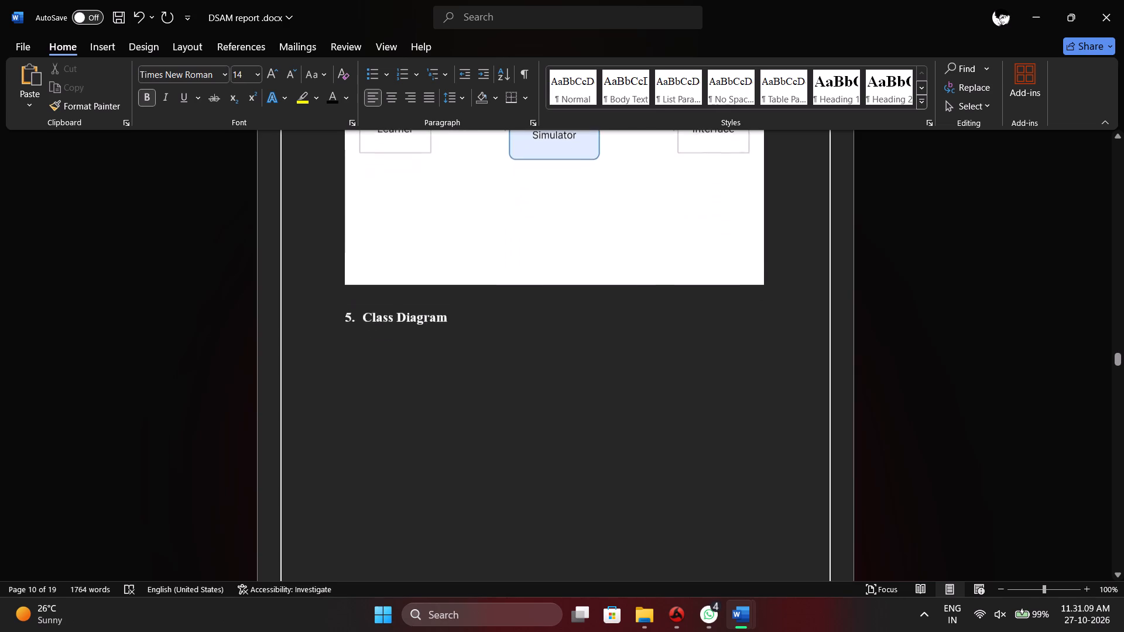
{"action": "scroll", "coordinate": [553, 364], "scroll_direction": "down", "scroll_amount": 20}
{"action": "scroll", "coordinate": [553, 364], "scroll_direction": "down", "scroll_amount": 14}
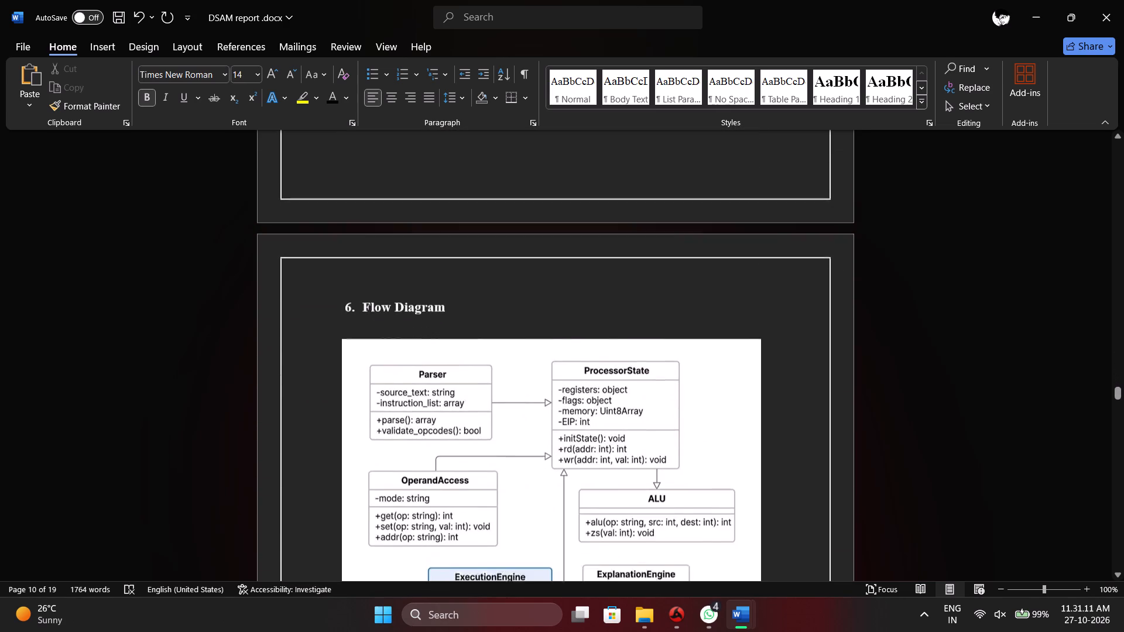
{"action": "scroll", "coordinate": [559, 364], "scroll_direction": "up", "scroll_amount": 20}
{"action": "scroll", "coordinate": [560, 365], "scroll_direction": "up", "scroll_amount": 2}
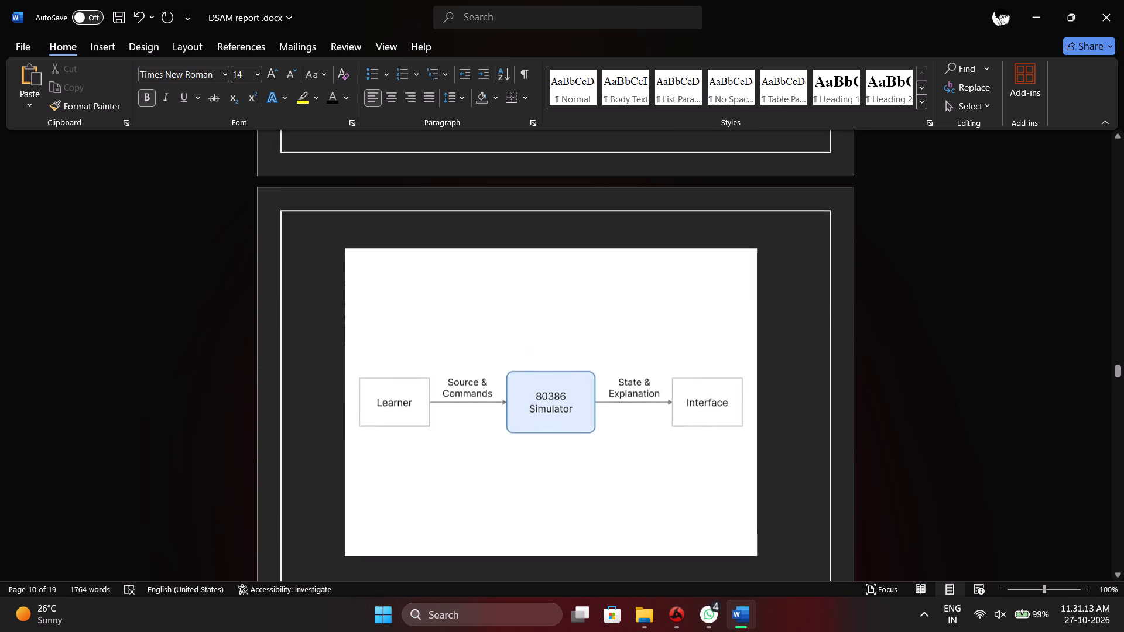
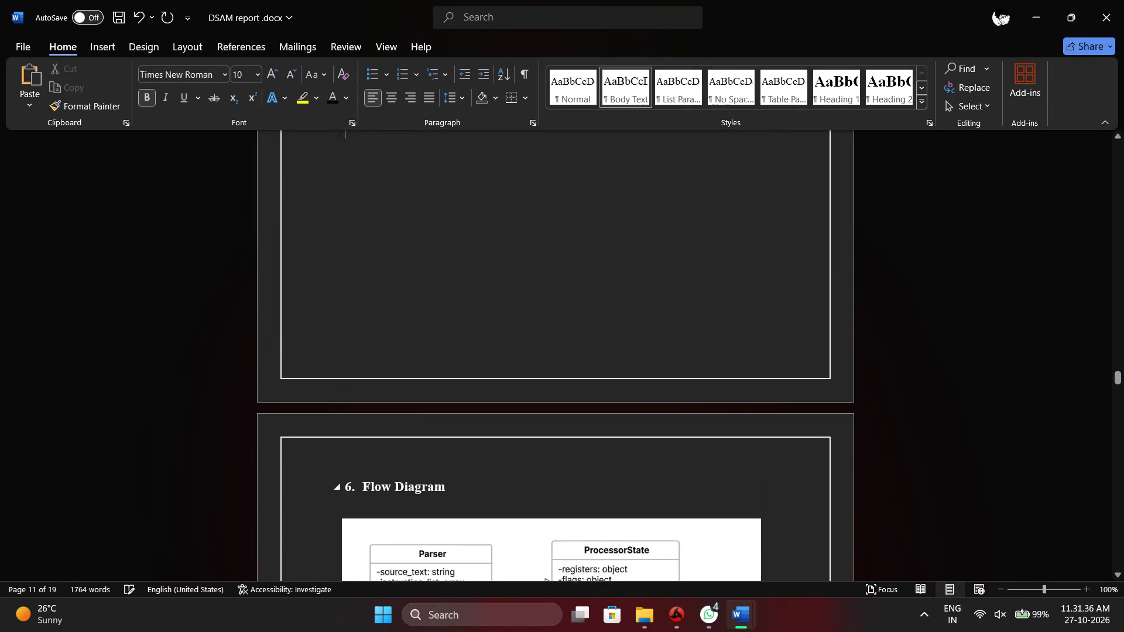
Paste the copied data flow diagram running from User through Parse and Execute to Interface directly below the 5. Class Diagram heading.
{"action": "scroll", "coordinate": [604, 492], "scroll_direction": "up", "scroll_amount": 6}
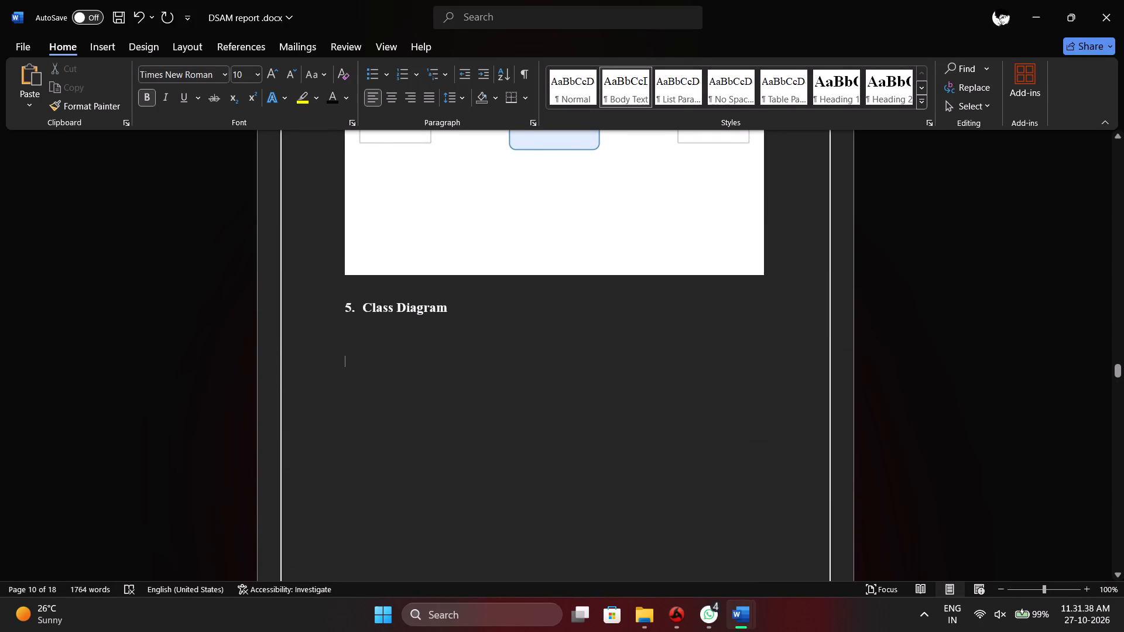
{"action": "left_click", "coordinate": [378, 342]}
{"action": "left_click", "coordinate": [364, 334]}
{"action": "left_click", "coordinate": [450, 311]}
{"action": "key", "text": "Return"}
{"action": "key", "text": "BackSpace"}
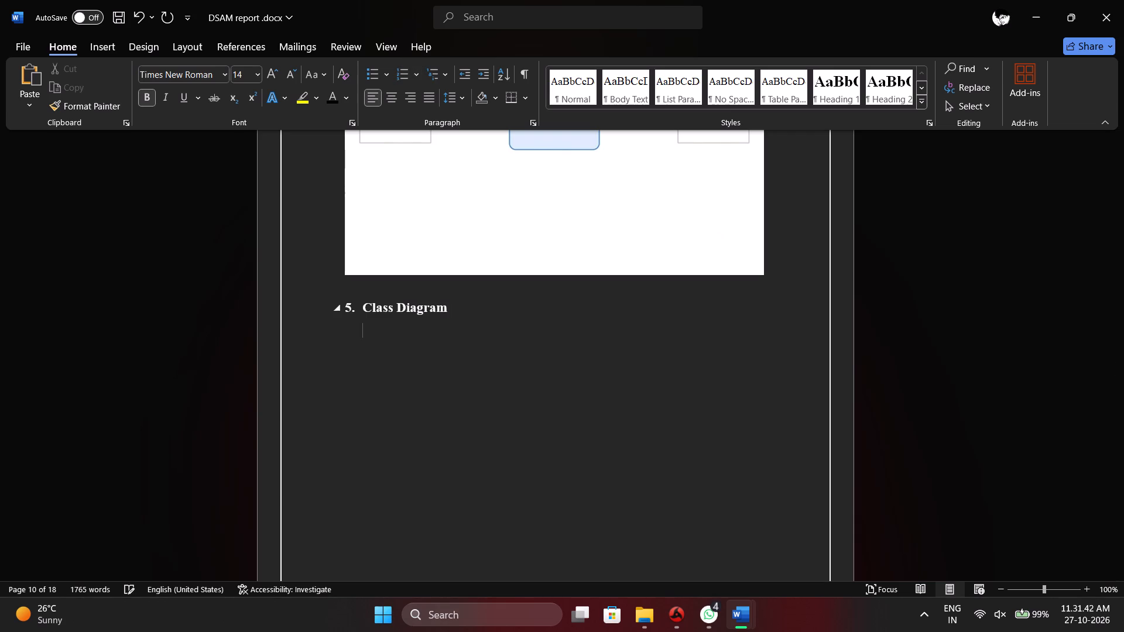
{"action": "key", "text": "ctrl+v"}
Shrink the pasted User-to-Interface data flow diagram proportionally so it fits within the page border under the 5. Class Diagram heading.
{"action": "scroll", "coordinate": [450, 311], "scroll_direction": "up", "scroll_amount": 3}
{"action": "left_click", "coordinate": [361, 278]}
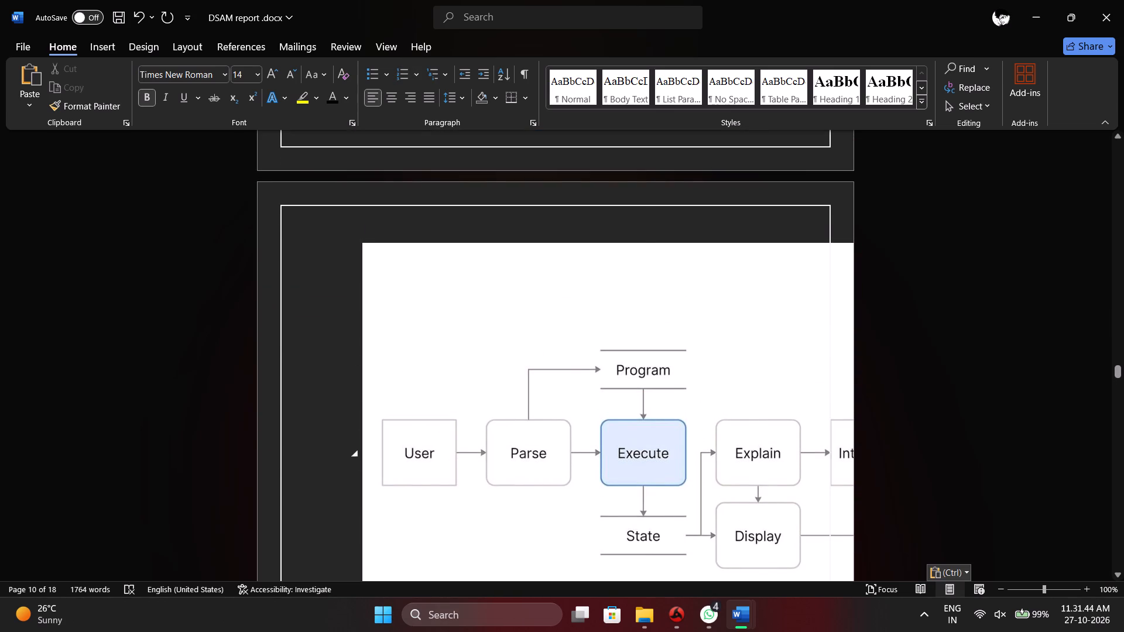
{"action": "left_click", "coordinate": [376, 267]}
{"action": "left_click_drag", "start_coordinate": [362, 244], "coordinate": [591, 396]}
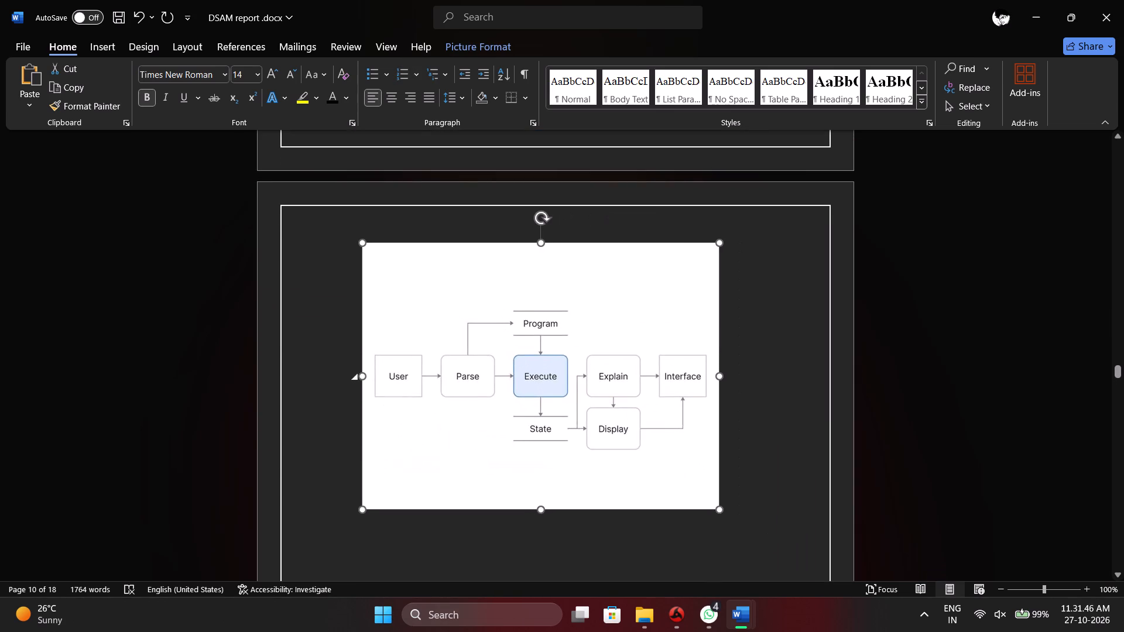
{"action": "left_click_drag", "start_coordinate": [591, 396], "coordinate": [557, 382]}
{"action": "scroll", "coordinate": [574, 392], "scroll_direction": "up", "scroll_amount": 7}
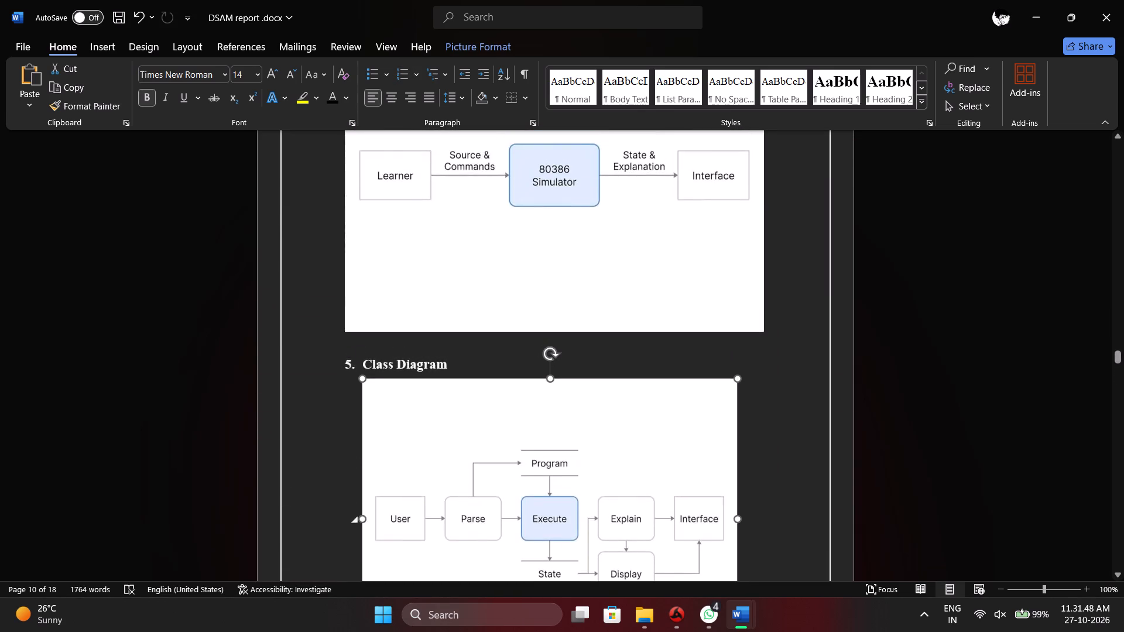
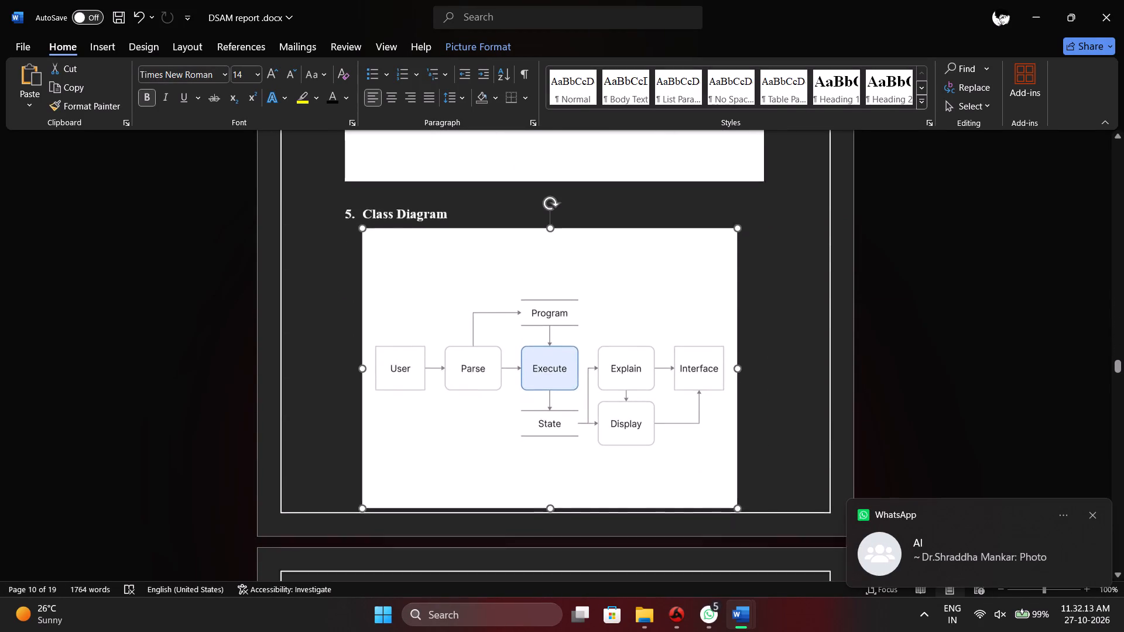
Examine the blank page between the Class Diagram and the Flow Diagram heading in the Design Analysis section.
{"action": "scroll", "coordinate": [667, 417], "scroll_direction": "down", "scroll_amount": 20}
{"action": "scroll", "coordinate": [667, 417], "scroll_direction": "down", "scroll_amount": 10}
{"action": "scroll", "coordinate": [667, 418], "scroll_direction": "up", "scroll_amount": 6}
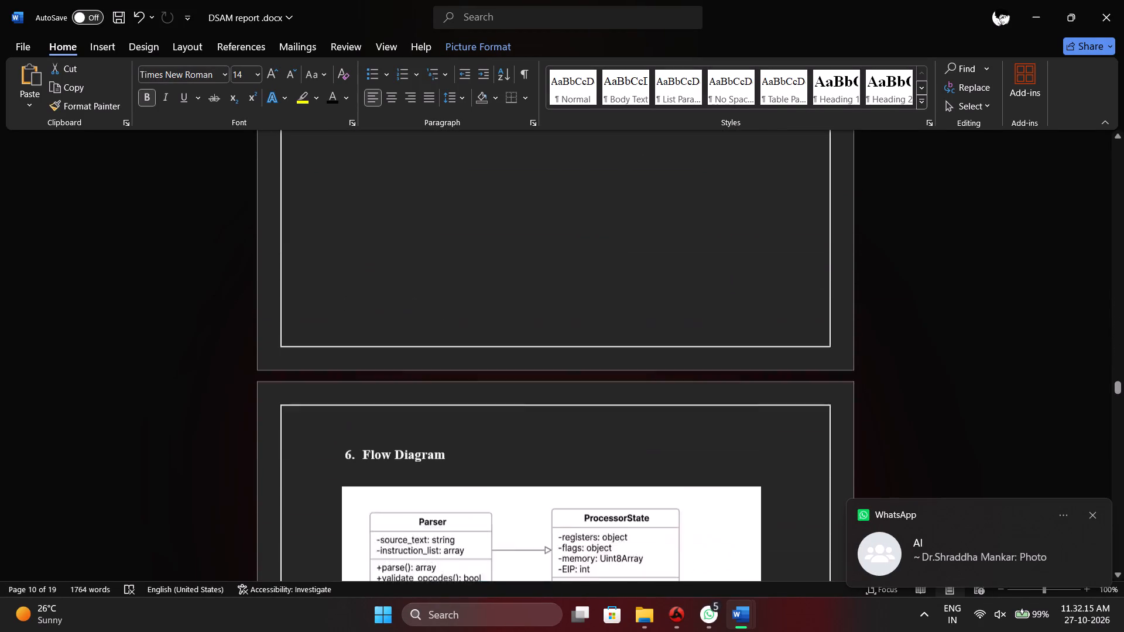
{"action": "left_click", "coordinate": [499, 384]}
{"action": "scroll", "coordinate": [495, 377], "scroll_direction": "down", "scroll_amount": 14}
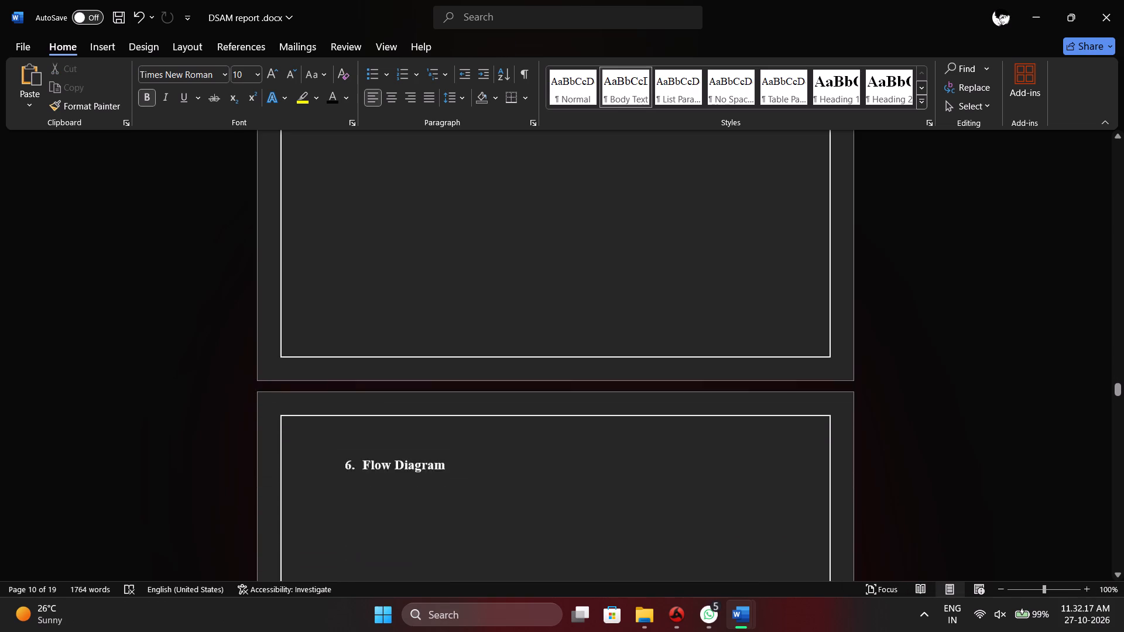
{"action": "left_click", "coordinate": [423, 387]}
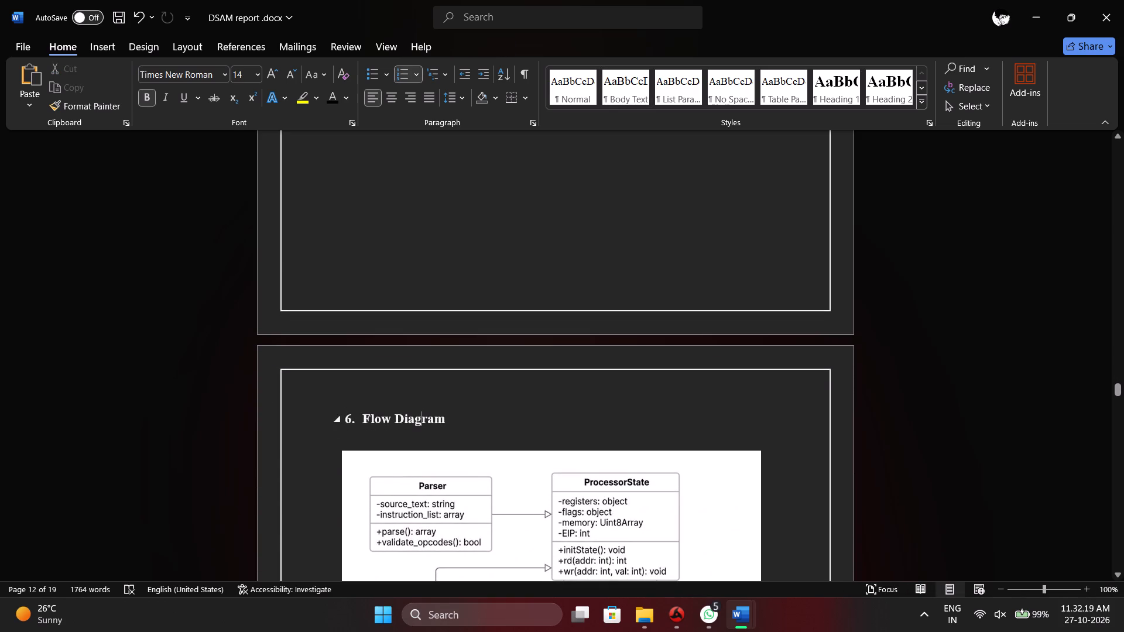
{"action": "left_click", "coordinate": [347, 415]}
{"action": "left_click", "coordinate": [347, 415]}
{"action": "left_click", "coordinate": [319, 412]}
{"action": "left_click", "coordinate": [344, 419]}
{"action": "key", "text": "Left"}
{"action": "key", "text": "Left"}
{"action": "key", "text": "Left"}
{"action": "scroll", "coordinate": [376, 439], "scroll_direction": "down", "scroll_amount": 5}
{"action": "scroll", "coordinate": [378, 434], "scroll_direction": "up", "scroll_amount": 14}
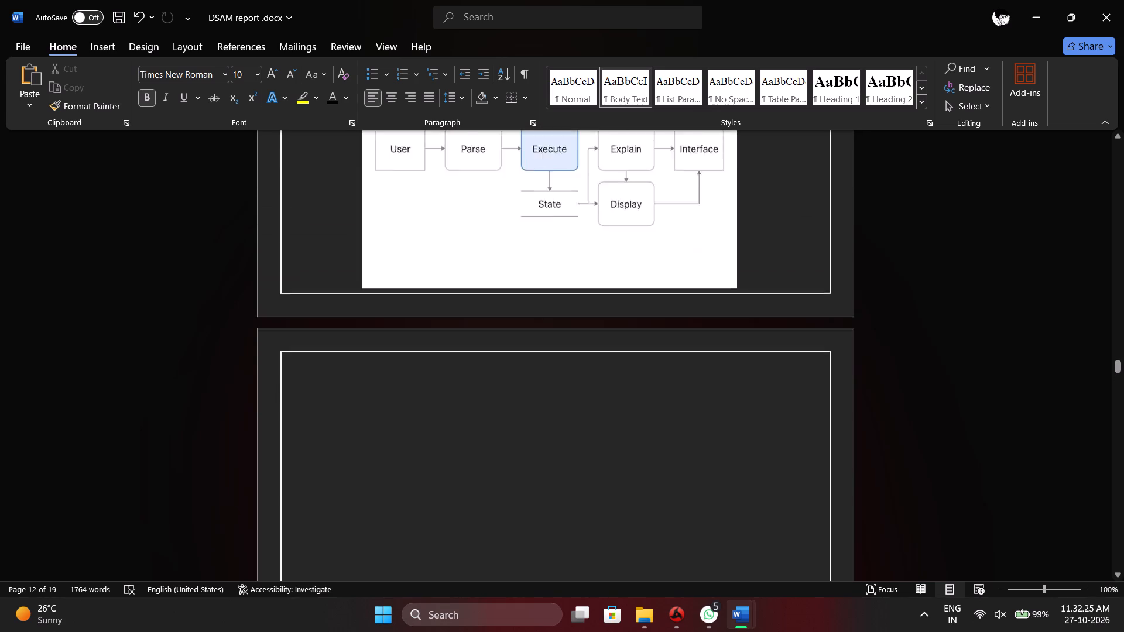
{"action": "scroll", "coordinate": [378, 414], "scroll_direction": "up", "scroll_amount": 10}
{"action": "scroll", "coordinate": [378, 406], "scroll_direction": "down", "scroll_amount": 14}
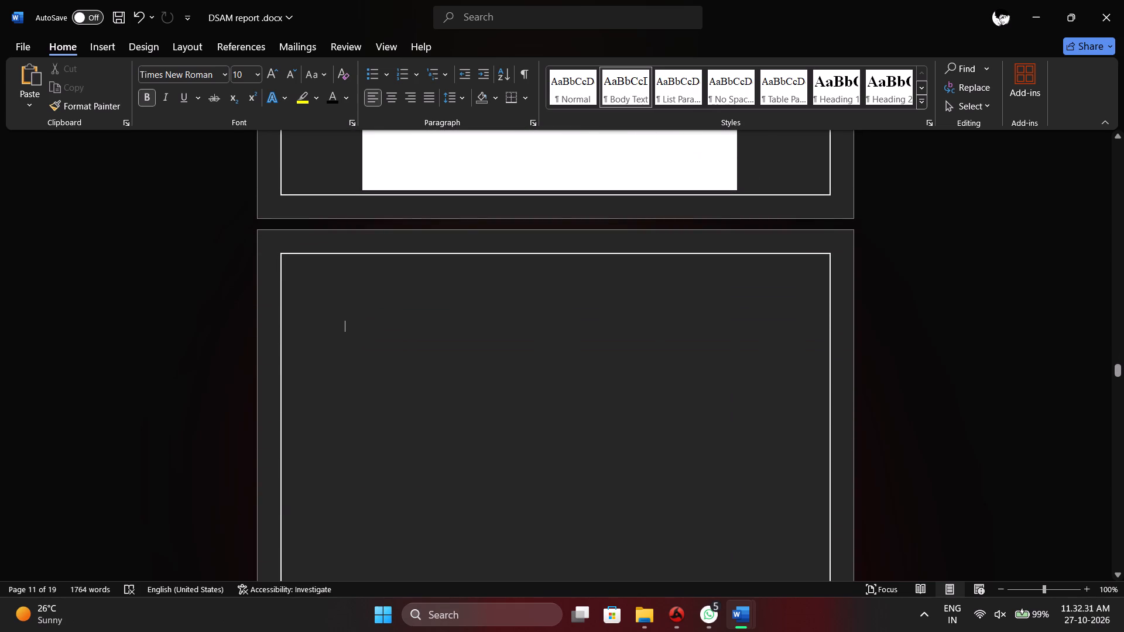
{"action": "scroll", "coordinate": [496, 483], "scroll_direction": "down", "scroll_amount": 19}
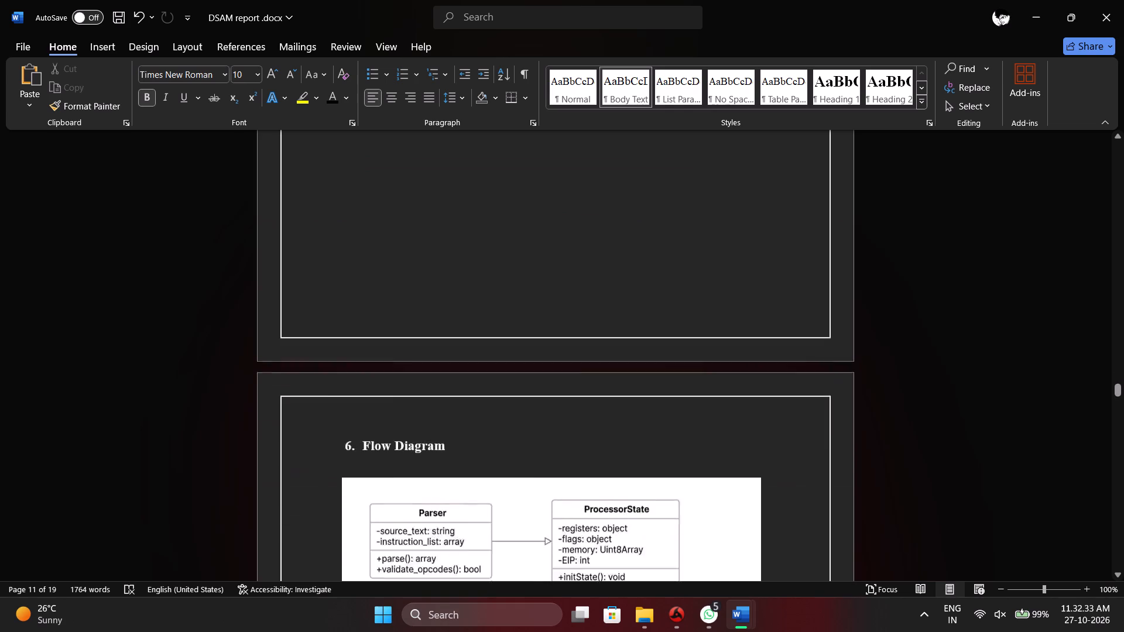
{"action": "scroll", "coordinate": [496, 463], "scroll_direction": "down", "scroll_amount": 12}
{"action": "scroll", "coordinate": [496, 456], "scroll_direction": "up", "scroll_amount": 13}
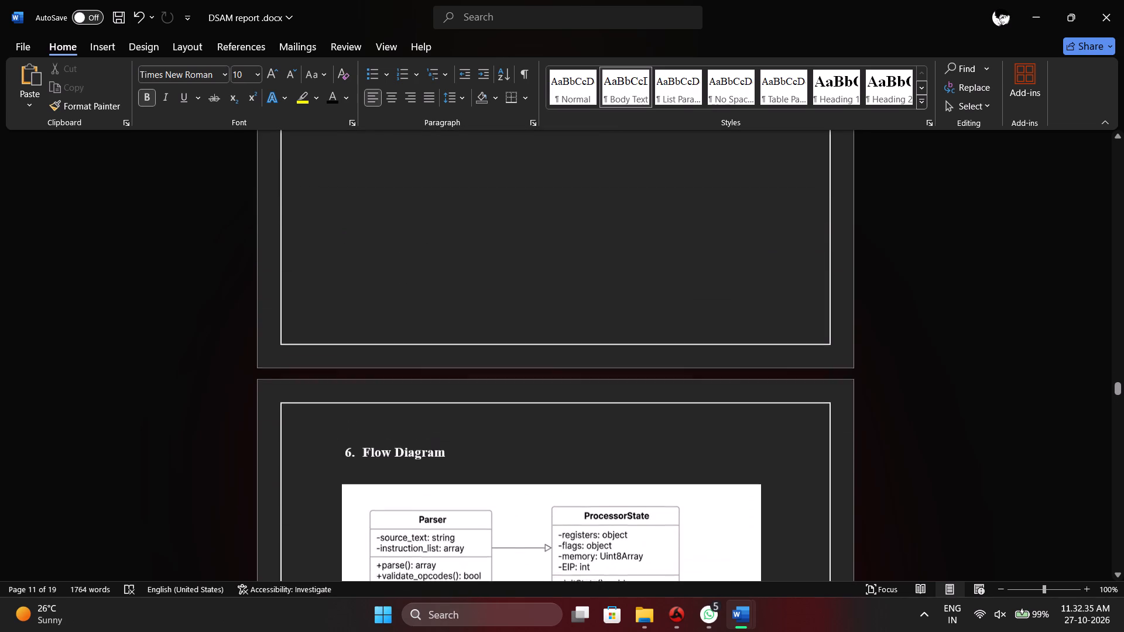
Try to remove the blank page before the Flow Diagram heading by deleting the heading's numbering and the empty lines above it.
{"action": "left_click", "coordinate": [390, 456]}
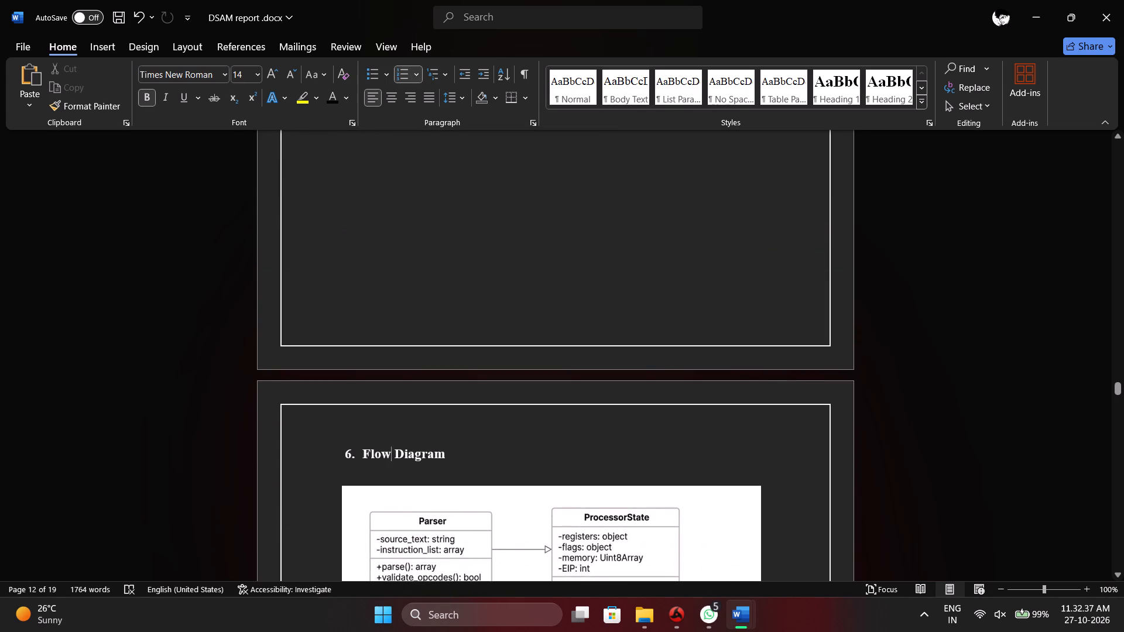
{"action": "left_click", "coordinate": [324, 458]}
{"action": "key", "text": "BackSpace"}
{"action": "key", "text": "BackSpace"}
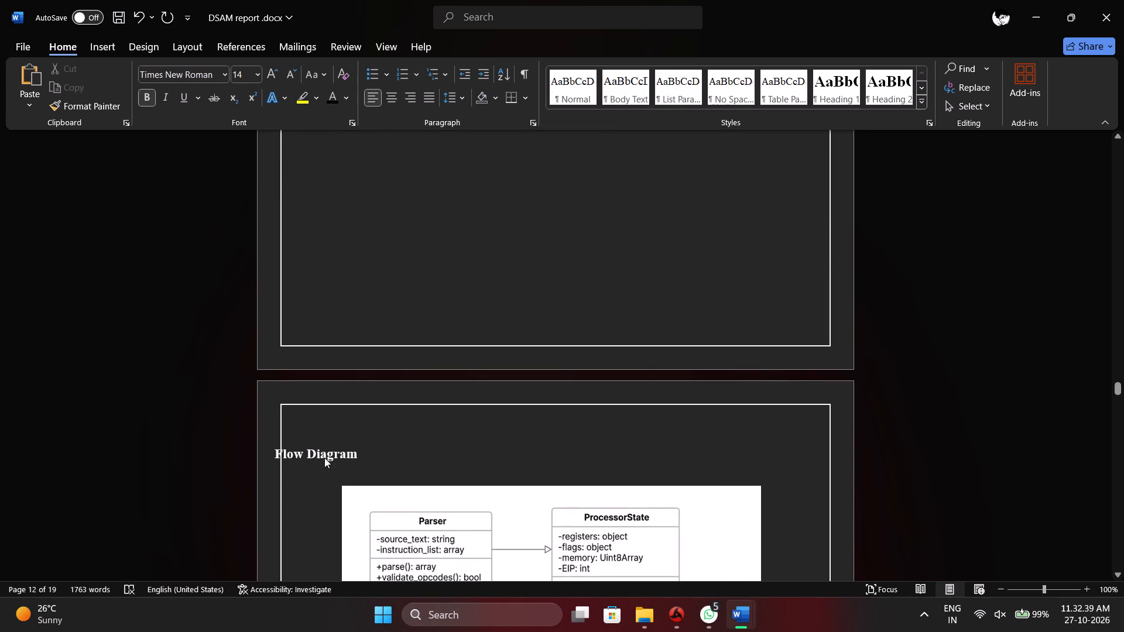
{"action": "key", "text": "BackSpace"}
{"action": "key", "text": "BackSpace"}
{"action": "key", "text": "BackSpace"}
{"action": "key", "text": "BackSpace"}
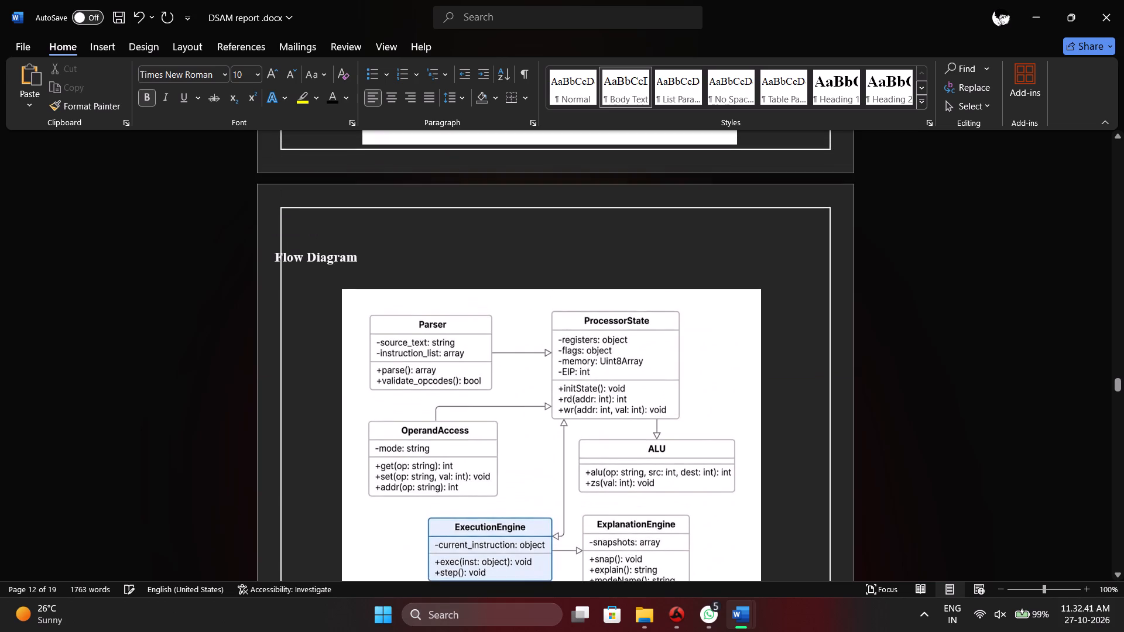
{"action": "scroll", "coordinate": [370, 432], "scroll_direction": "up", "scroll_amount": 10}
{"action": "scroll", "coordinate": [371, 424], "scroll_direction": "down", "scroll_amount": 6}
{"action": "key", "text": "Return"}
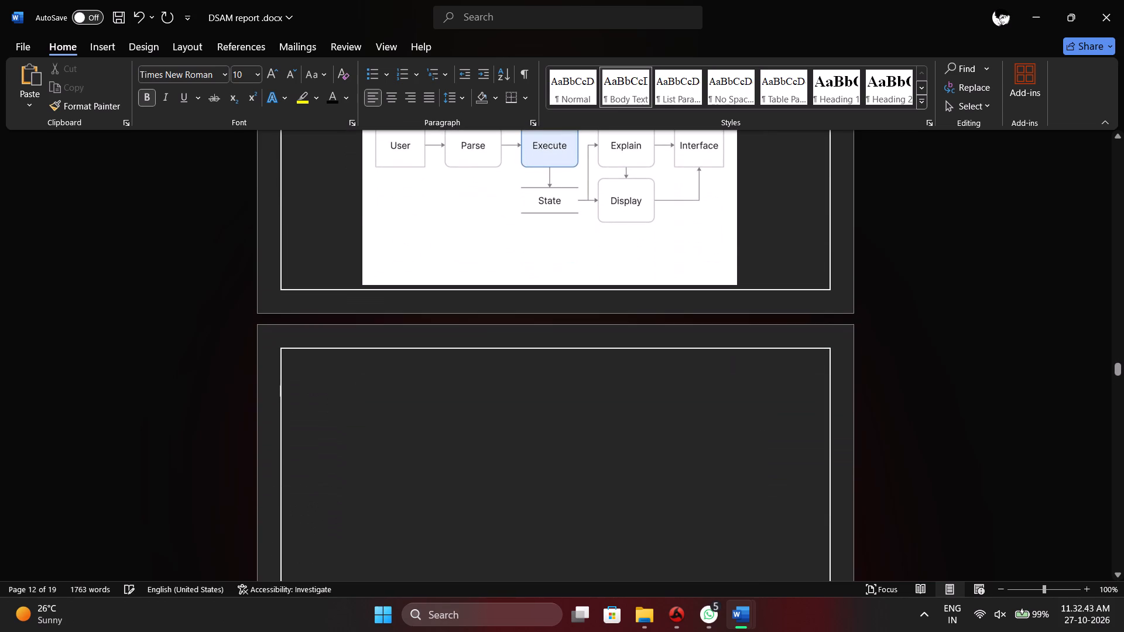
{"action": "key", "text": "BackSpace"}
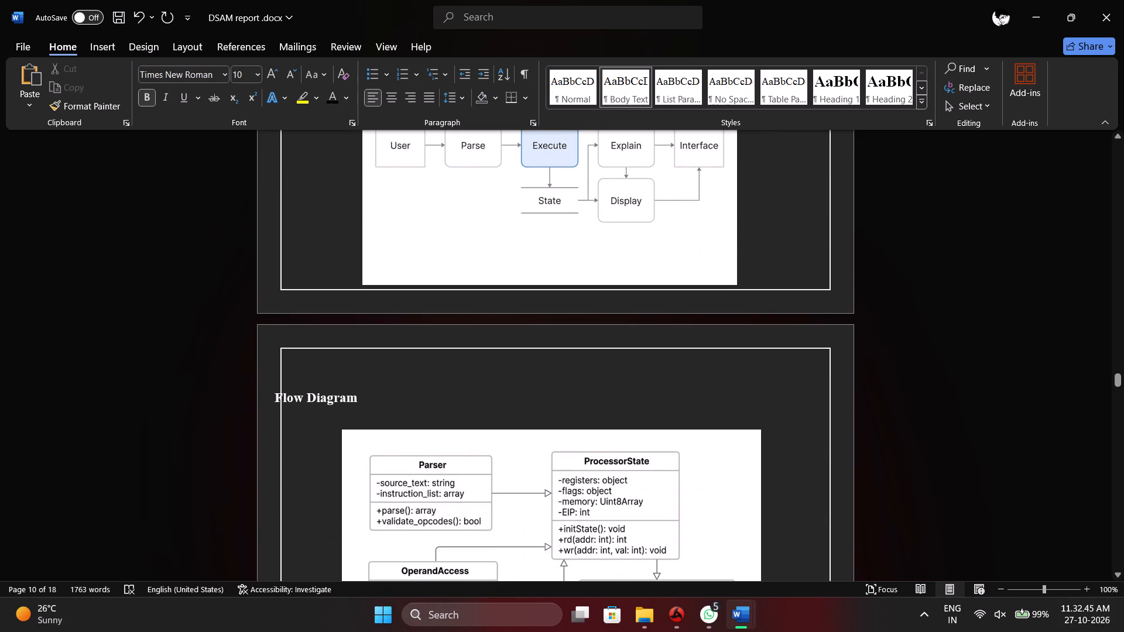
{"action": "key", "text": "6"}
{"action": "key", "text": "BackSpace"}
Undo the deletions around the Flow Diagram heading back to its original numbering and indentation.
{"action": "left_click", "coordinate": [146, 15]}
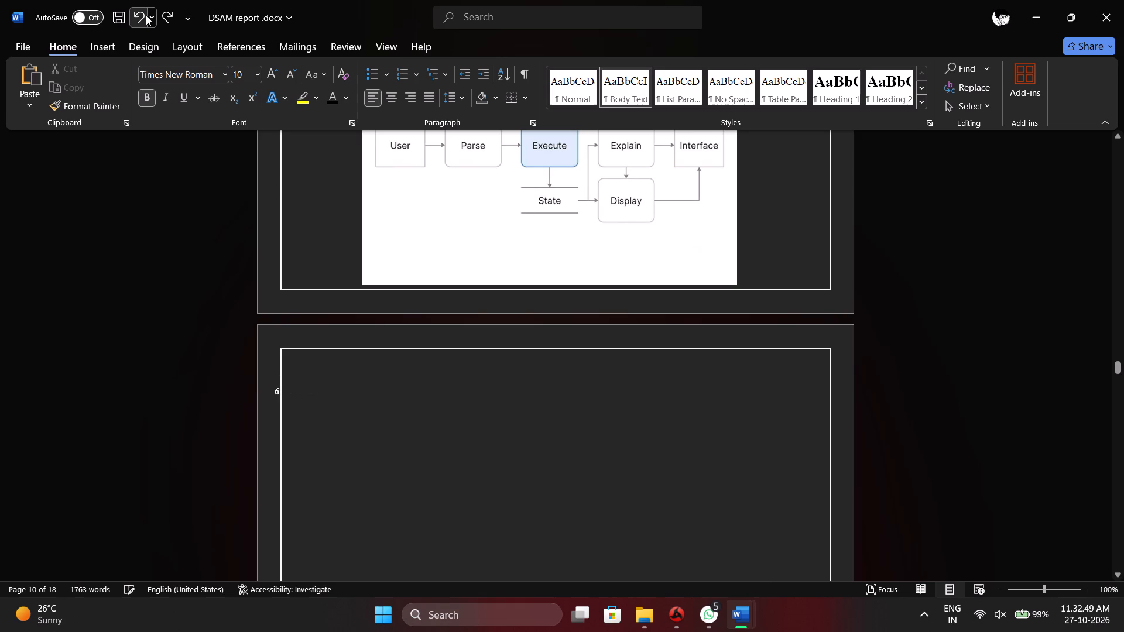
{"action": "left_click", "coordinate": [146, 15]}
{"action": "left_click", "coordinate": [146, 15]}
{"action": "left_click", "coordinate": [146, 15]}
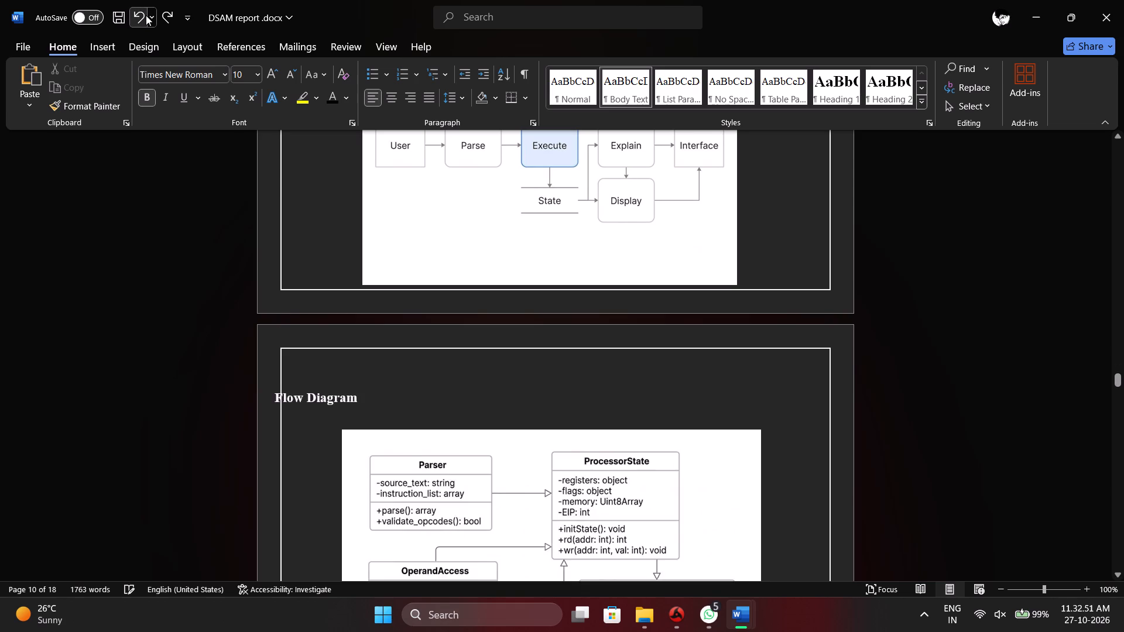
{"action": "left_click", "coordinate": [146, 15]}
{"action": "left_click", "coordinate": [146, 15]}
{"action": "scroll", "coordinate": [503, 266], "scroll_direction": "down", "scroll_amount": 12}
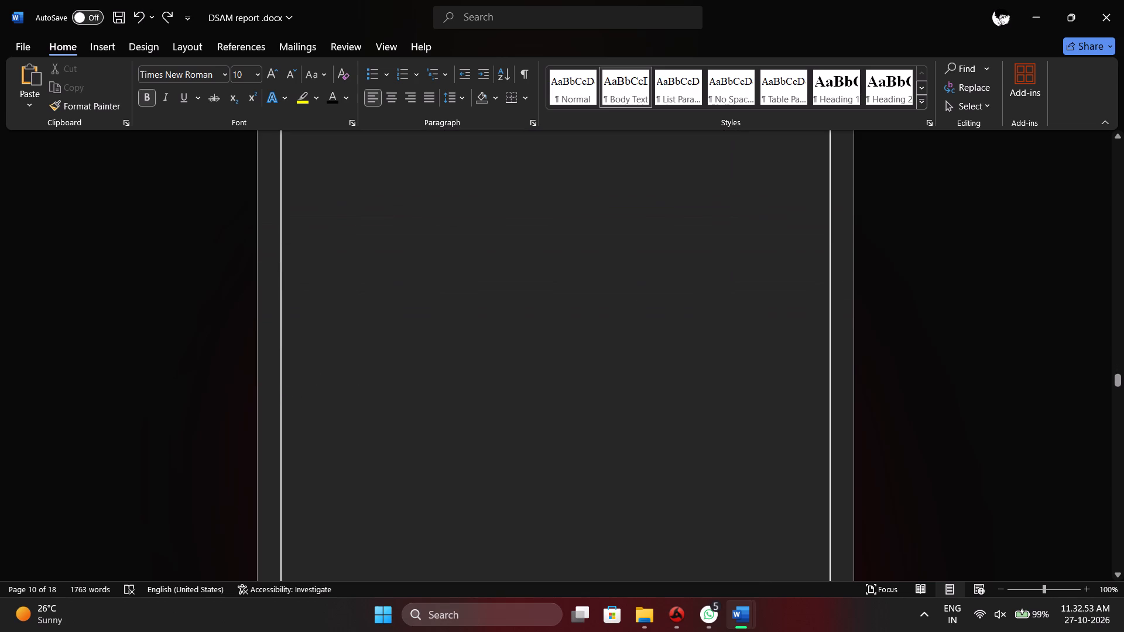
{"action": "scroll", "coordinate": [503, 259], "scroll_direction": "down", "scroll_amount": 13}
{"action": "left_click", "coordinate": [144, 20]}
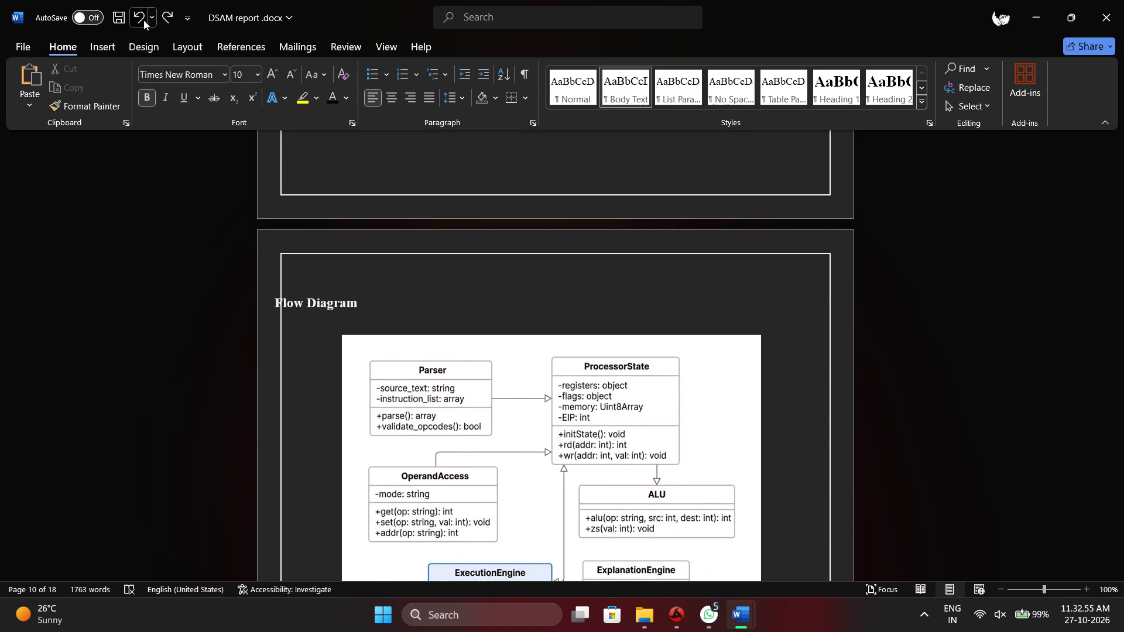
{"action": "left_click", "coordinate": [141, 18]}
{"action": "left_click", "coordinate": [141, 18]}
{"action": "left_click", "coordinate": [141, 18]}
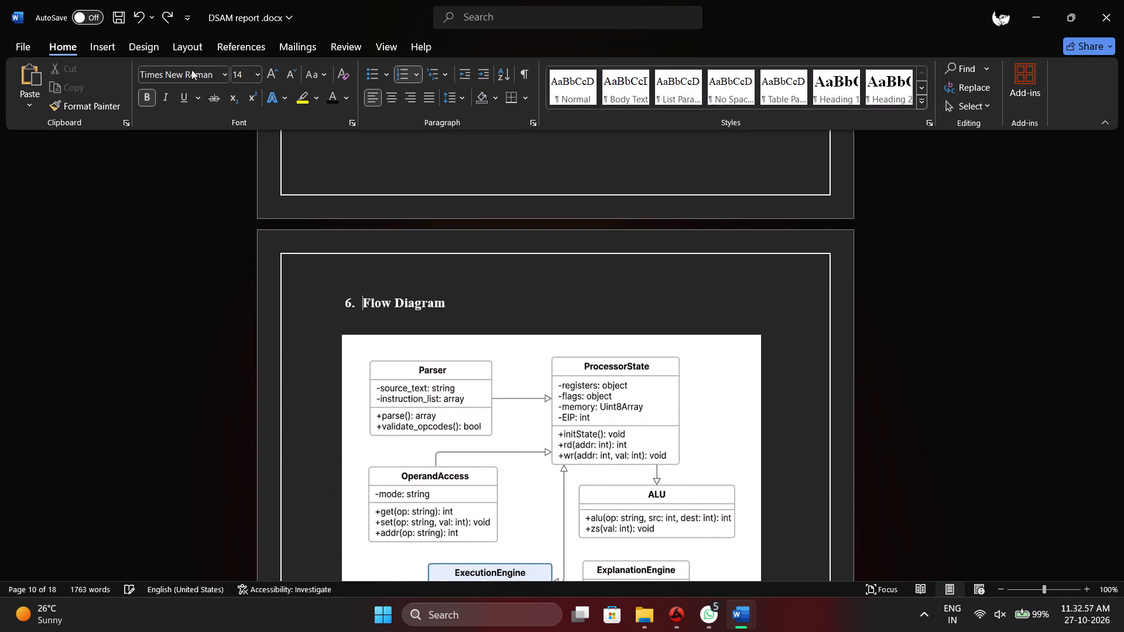
Review the diagram layout and page gaps from the Flow Diagram back to the Flowchart and on to the Use Case diagram.
{"action": "left_click", "coordinate": [525, 352]}
{"action": "scroll", "coordinate": [513, 422], "scroll_direction": "up", "scroll_amount": 13}
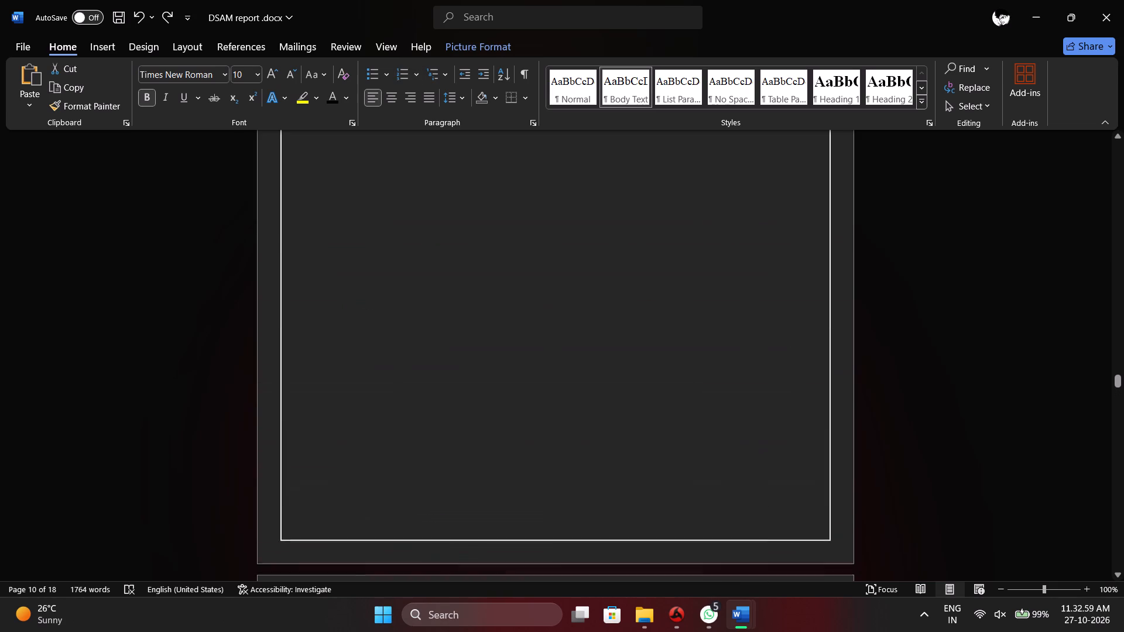
{"action": "scroll", "coordinate": [514, 375], "scroll_direction": "up", "scroll_amount": 14}
{"action": "scroll", "coordinate": [513, 370], "scroll_direction": "down", "scroll_amount": 4}
{"action": "scroll", "coordinate": [513, 370], "scroll_direction": "up", "scroll_amount": 10}
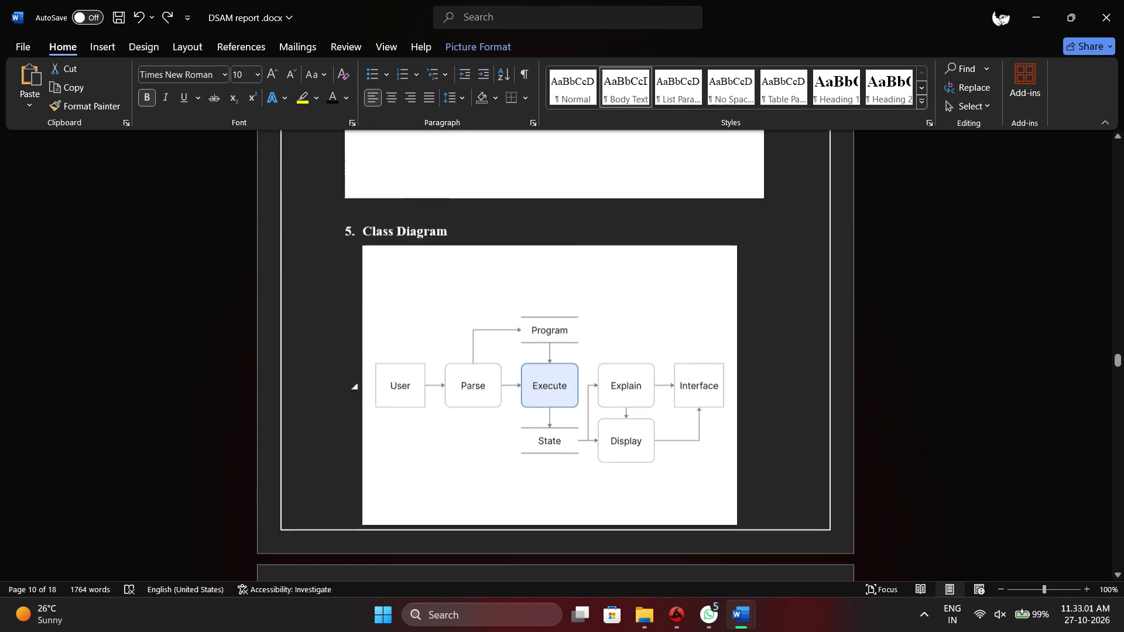
{"action": "left_click", "coordinate": [516, 383]}
{"action": "scroll", "coordinate": [516, 383], "scroll_direction": "up", "scroll_amount": 20}
{"action": "scroll", "coordinate": [516, 383], "scroll_direction": "up", "scroll_amount": 2}
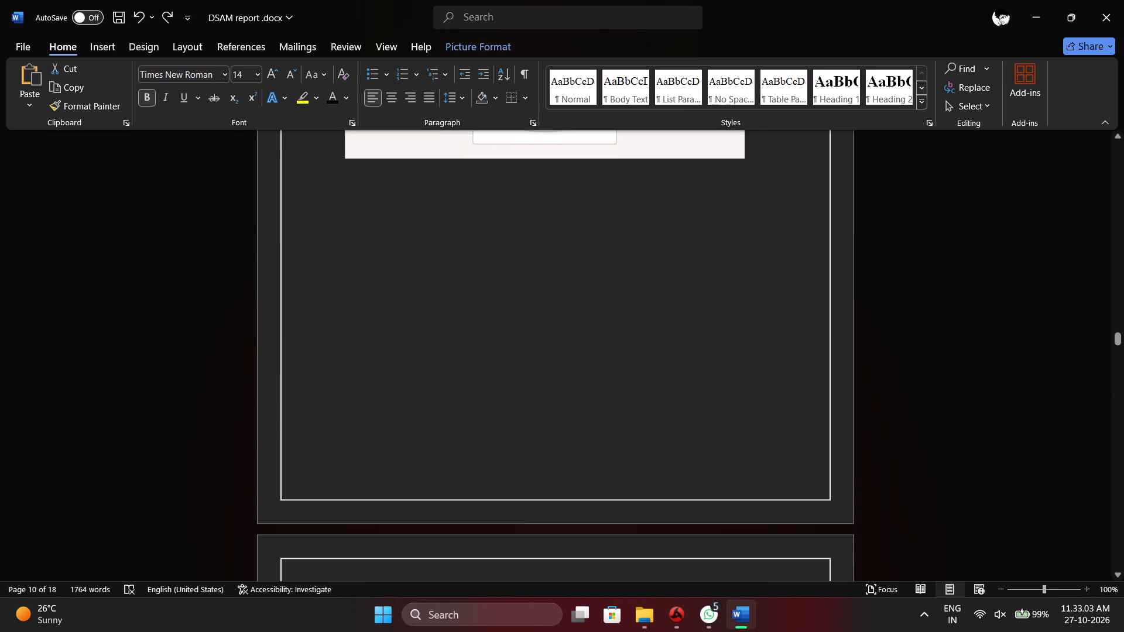
{"action": "scroll", "coordinate": [518, 376], "scroll_direction": "up", "scroll_amount": 17}
{"action": "scroll", "coordinate": [518, 370], "scroll_direction": "up", "scroll_amount": 6}
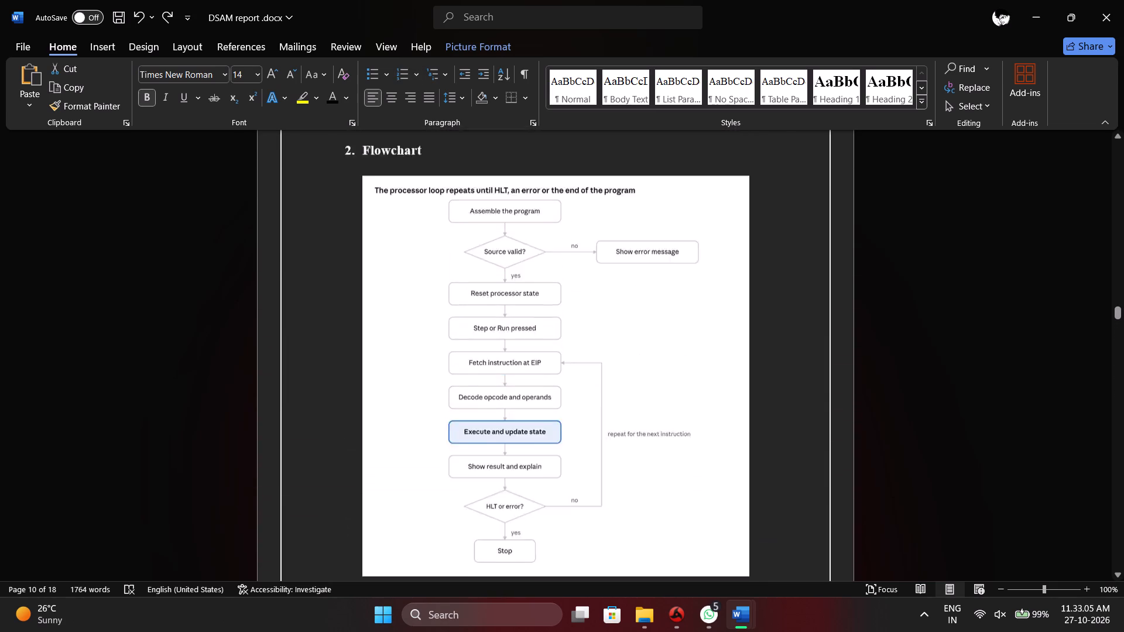
{"action": "scroll", "coordinate": [518, 368], "scroll_direction": "up", "scroll_amount": 12}
{"action": "scroll", "coordinate": [518, 365], "scroll_direction": "down", "scroll_amount": 12}
{"action": "scroll", "coordinate": [531, 366], "scroll_direction": "up", "scroll_amount": 1}
{"action": "scroll", "coordinate": [534, 366], "scroll_direction": "down", "scroll_amount": 5}
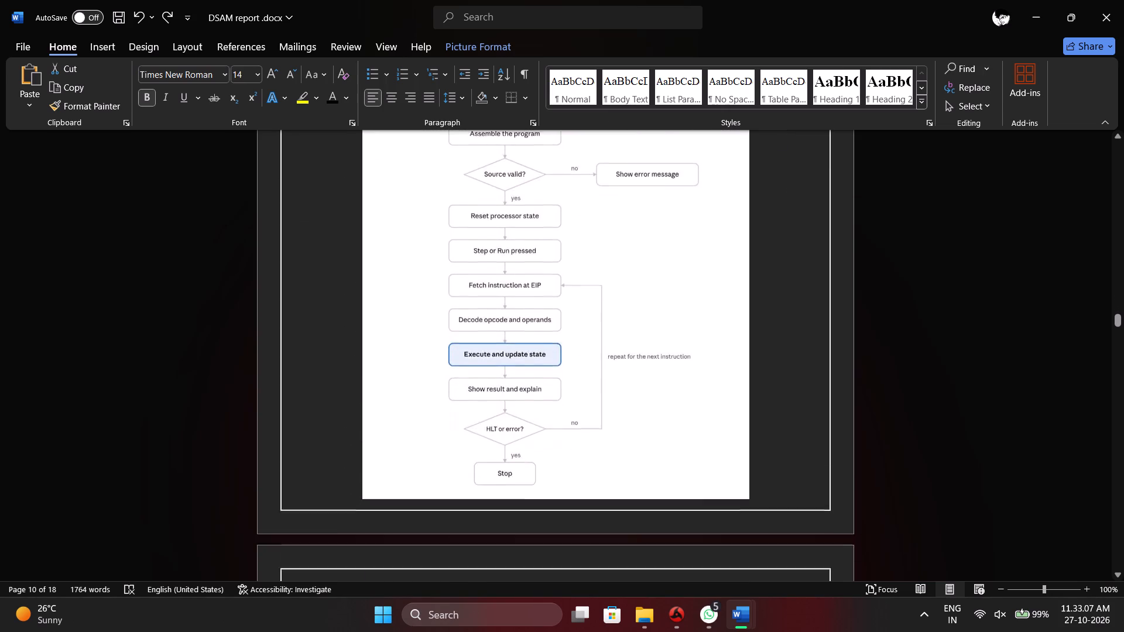
{"action": "scroll", "coordinate": [535, 366], "scroll_direction": "down", "scroll_amount": 19}
{"action": "scroll", "coordinate": [573, 328], "scroll_direction": "up", "scroll_amount": 2}
{"action": "scroll", "coordinate": [573, 325], "scroll_direction": "down", "scroll_amount": 4}
{"action": "scroll", "coordinate": [573, 325], "scroll_direction": "up", "scroll_amount": 7}
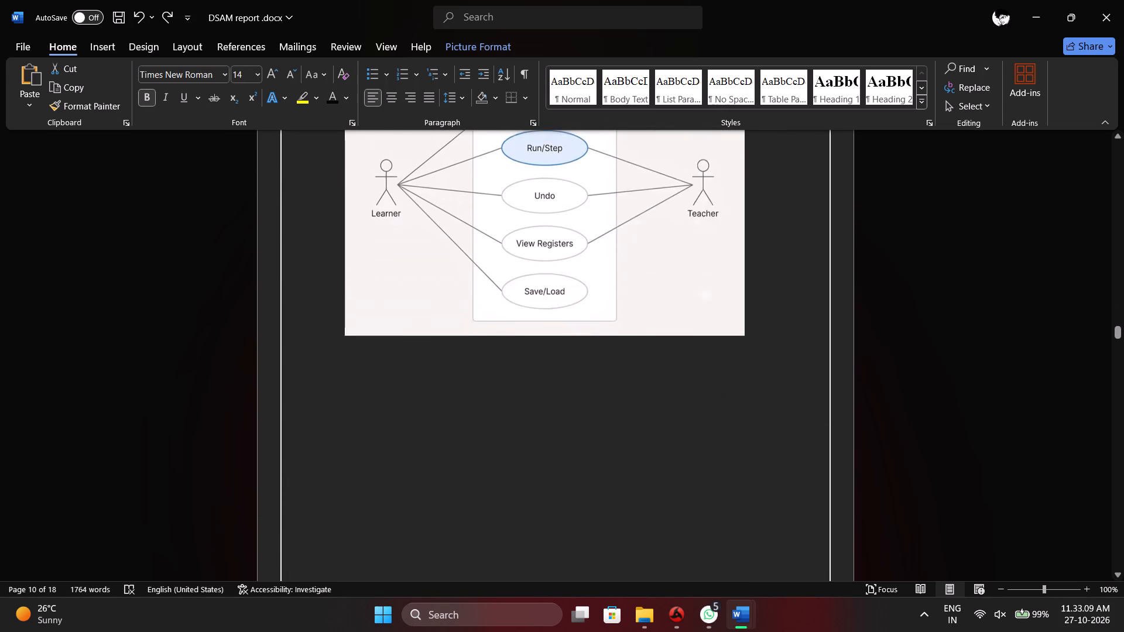
{"action": "scroll", "coordinate": [577, 315], "scroll_direction": "up", "scroll_amount": 1}
Reduce the height of the Use Case diagram slightly from its bottom edge.
{"action": "left_click", "coordinate": [578, 315]}
{"action": "left_click_drag", "start_coordinate": [546, 427], "coordinate": [550, 396]}
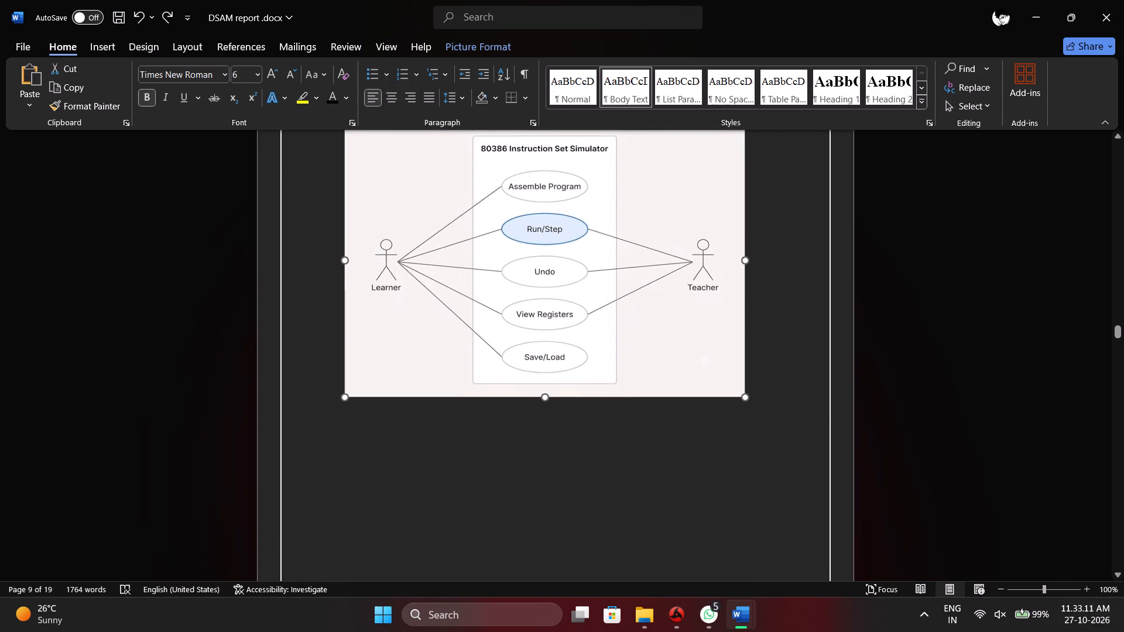
{"action": "left_click_drag", "start_coordinate": [550, 396], "coordinate": [550, 389]}
Delete the empty lines below the Use Case diagram, before the DFD Level 1 heading.
{"action": "scroll", "coordinate": [551, 384], "scroll_direction": "down", "scroll_amount": 11}
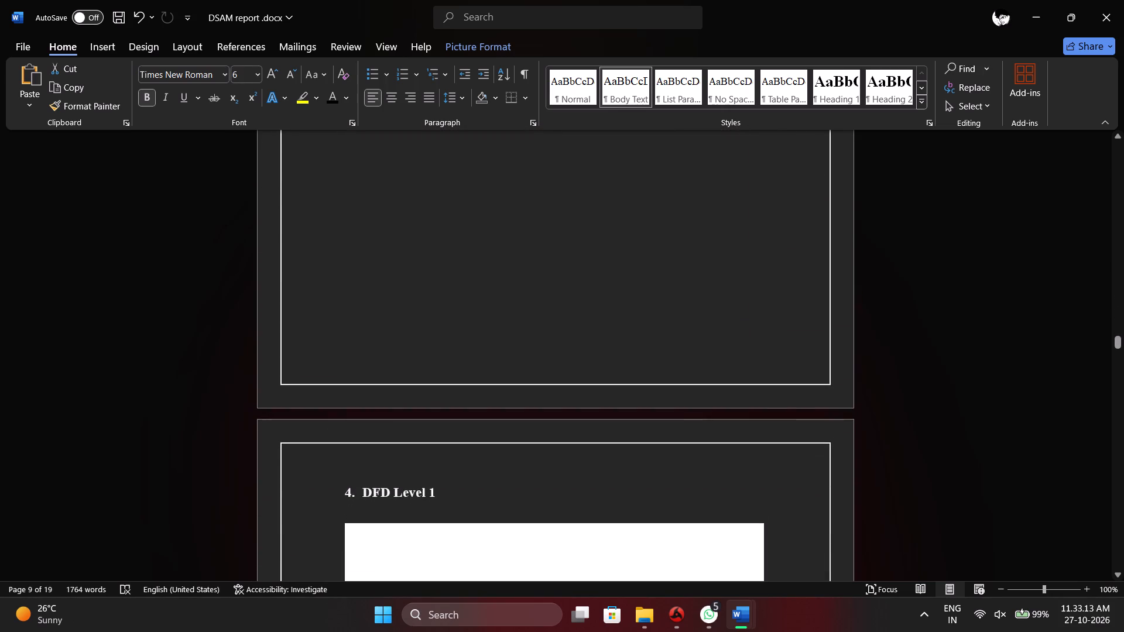
{"action": "scroll", "coordinate": [464, 310], "scroll_direction": "down", "scroll_amount": 11}
{"action": "scroll", "coordinate": [465, 310], "scroll_direction": "up", "scroll_amount": 7}
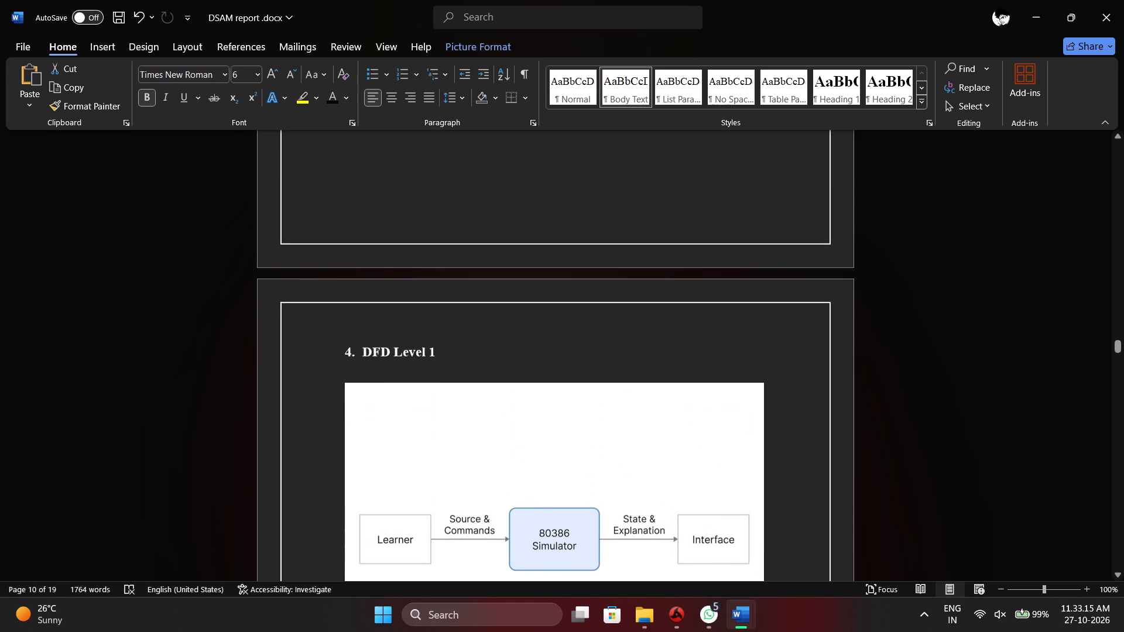
{"action": "left_click", "coordinate": [344, 345]}
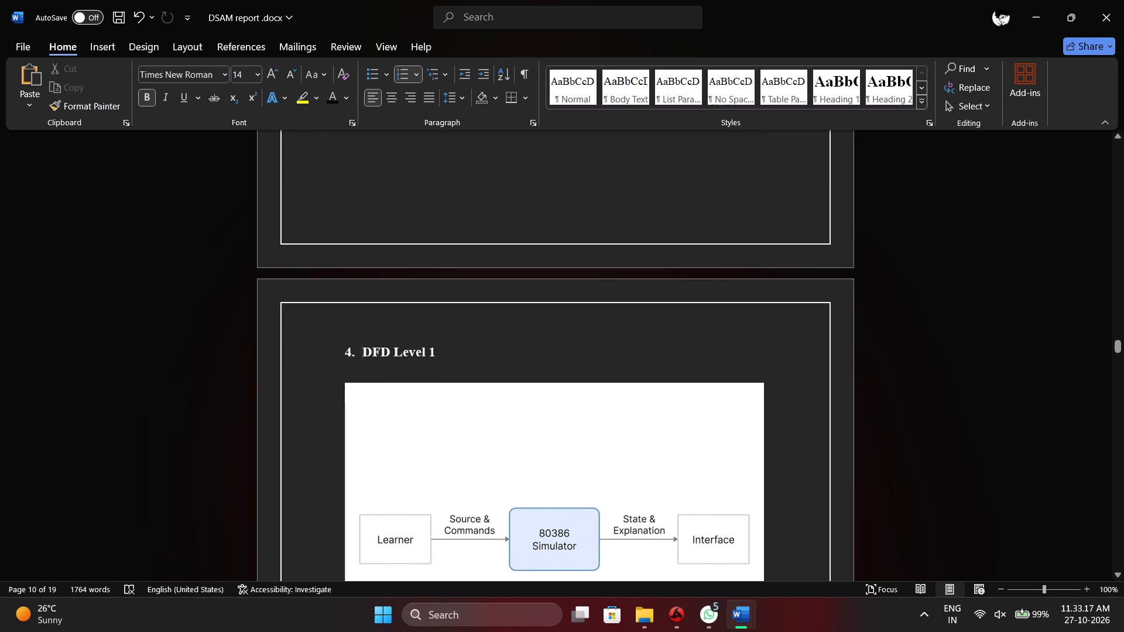
{"action": "left_click", "coordinate": [340, 204]}
{"action": "scroll", "coordinate": [394, 334], "scroll_direction": "up", "scroll_amount": 6}
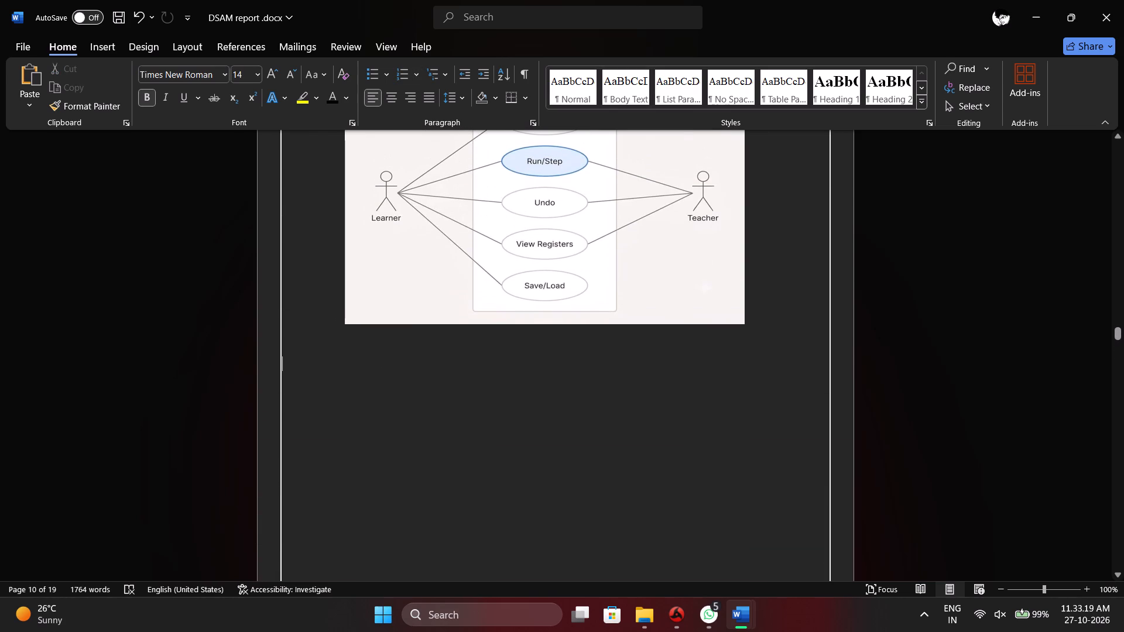
{"action": "left_click", "coordinate": [399, 400]}
{"action": "key", "text": "BackSpace"}
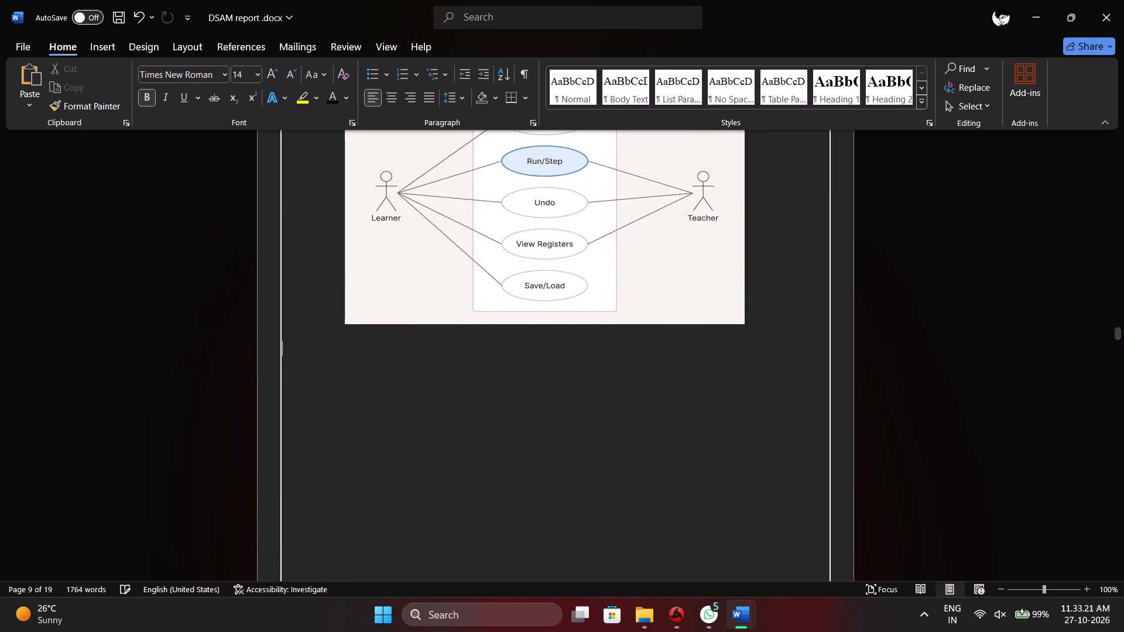
{"action": "key", "text": "BackSpace"}
{"action": "key", "text": "BackSpace"}
{"action": "key", "text": "BackSpace"}
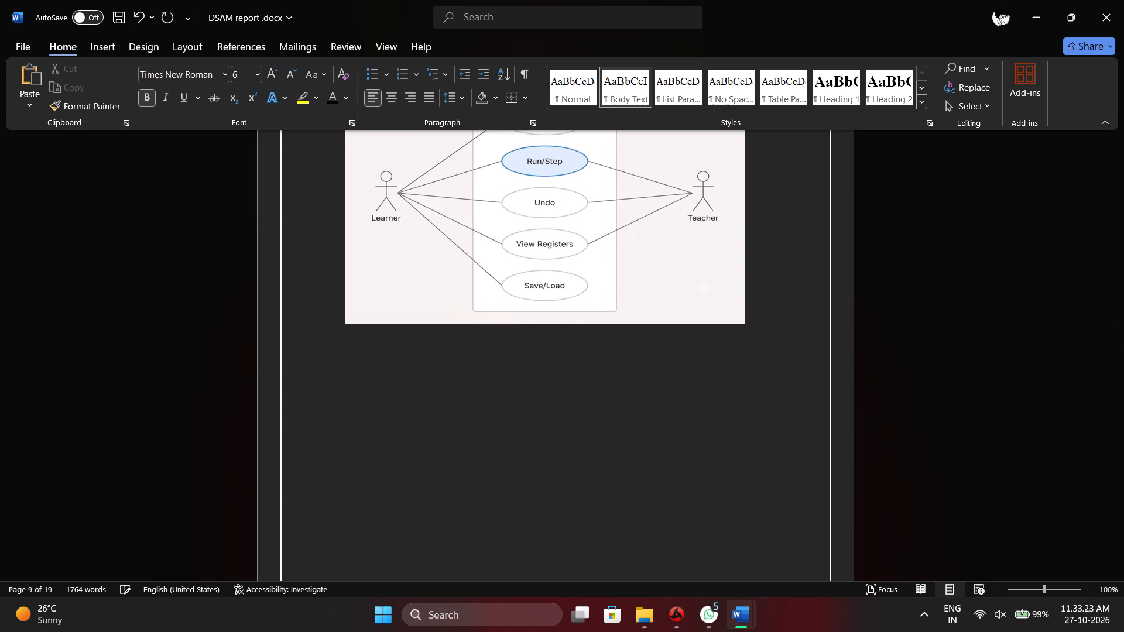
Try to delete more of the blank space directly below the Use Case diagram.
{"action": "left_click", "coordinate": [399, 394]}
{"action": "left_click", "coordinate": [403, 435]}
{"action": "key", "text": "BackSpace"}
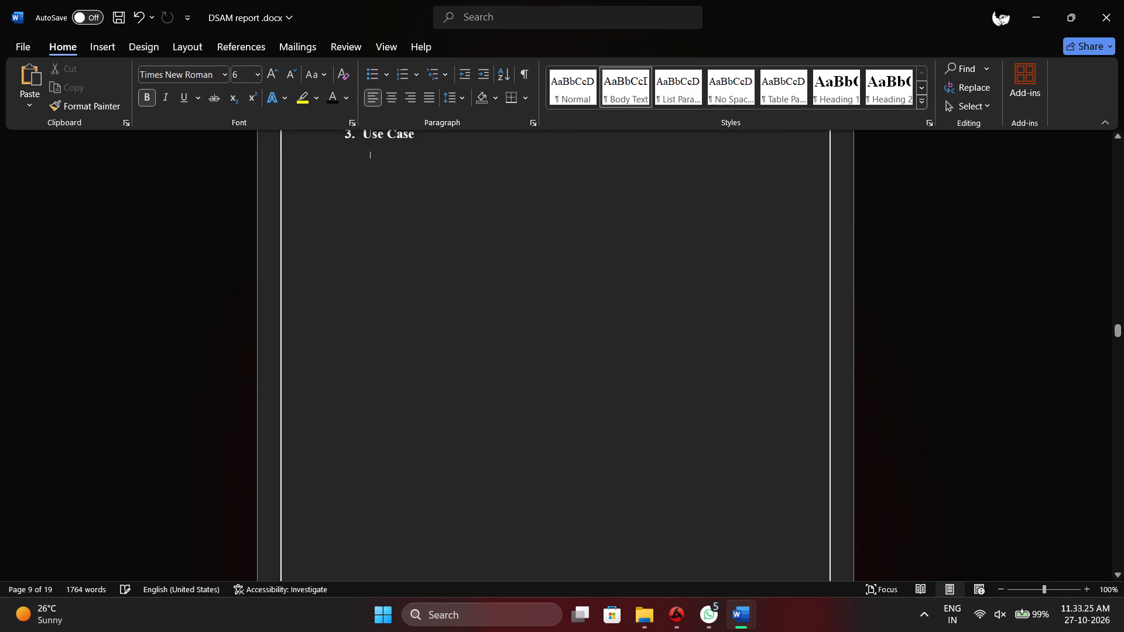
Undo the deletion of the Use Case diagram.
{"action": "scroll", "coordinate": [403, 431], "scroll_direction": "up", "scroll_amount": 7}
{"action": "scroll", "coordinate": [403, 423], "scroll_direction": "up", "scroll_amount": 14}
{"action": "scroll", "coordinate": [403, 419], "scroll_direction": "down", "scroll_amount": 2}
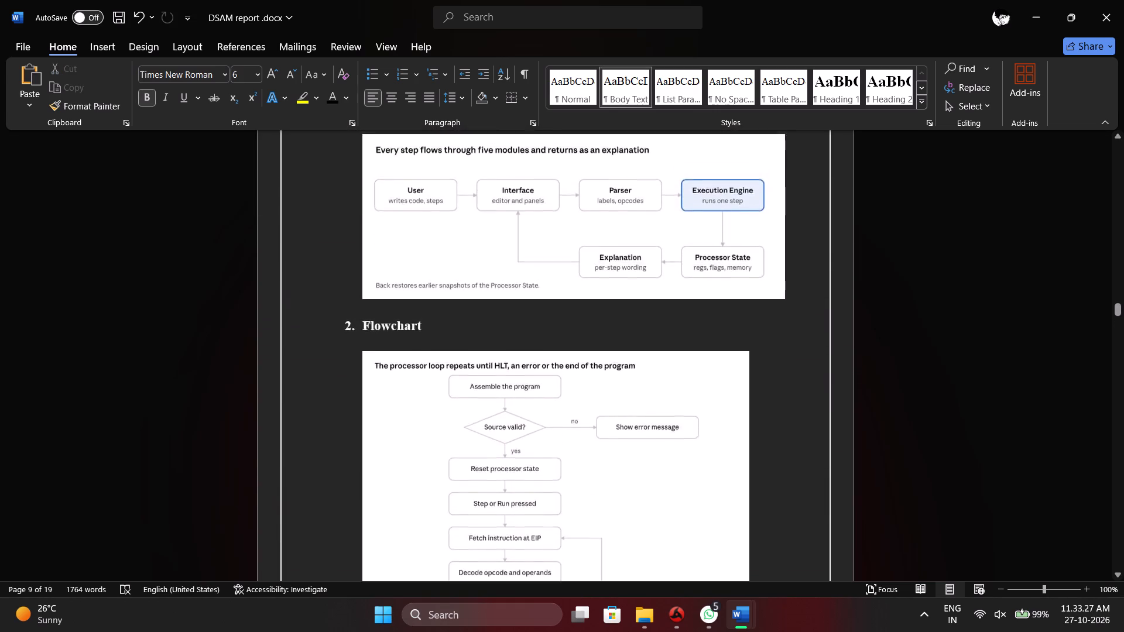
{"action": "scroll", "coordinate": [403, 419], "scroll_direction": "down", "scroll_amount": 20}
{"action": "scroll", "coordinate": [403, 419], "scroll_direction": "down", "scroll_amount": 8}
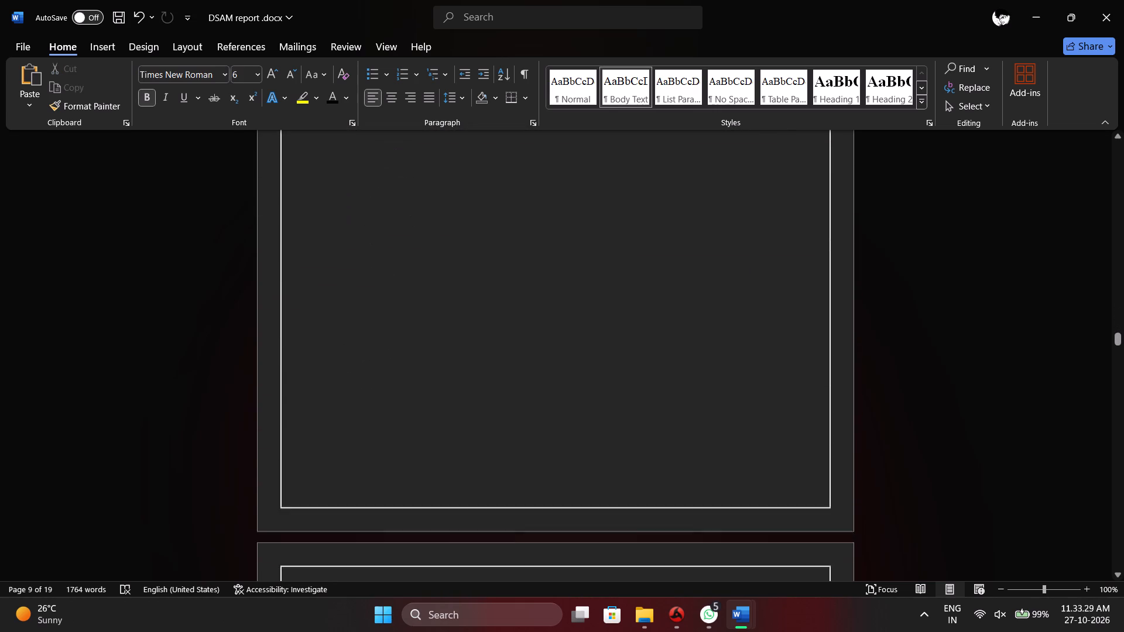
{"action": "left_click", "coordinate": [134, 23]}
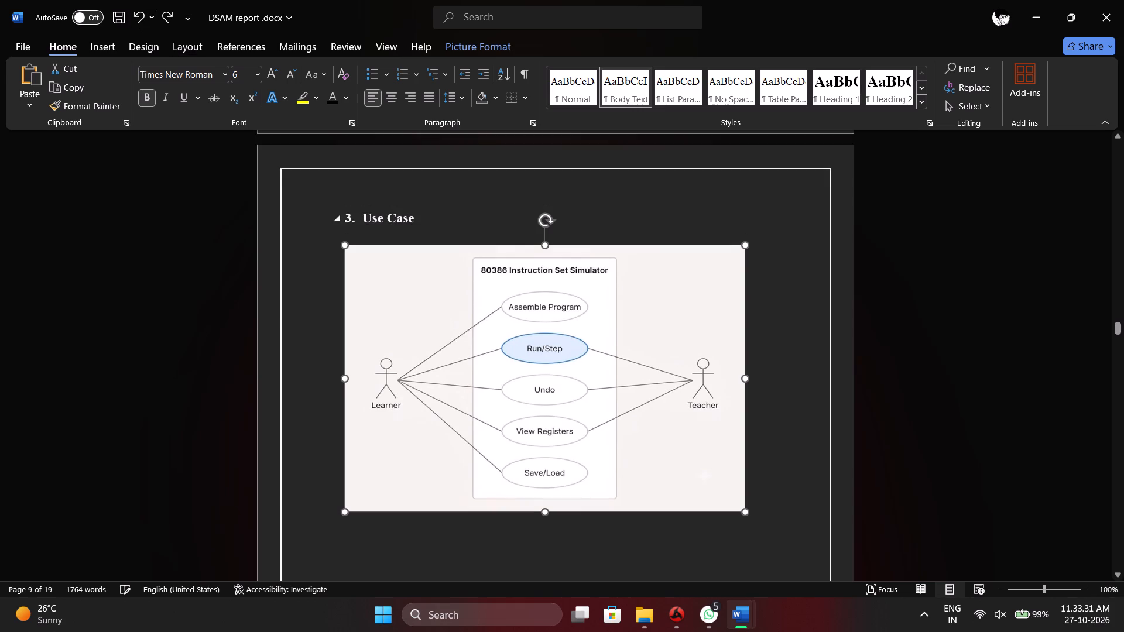
Review the page layout from the Flowchart and Use Case diagrams through DFD Level 1 to the Class Diagram.
{"action": "scroll", "coordinate": [645, 305], "scroll_direction": "up", "scroll_amount": 20}
{"action": "scroll", "coordinate": [645, 305], "scroll_direction": "up", "scroll_amount": 2}
{"action": "scroll", "coordinate": [653, 293], "scroll_direction": "down", "scroll_amount": 14}
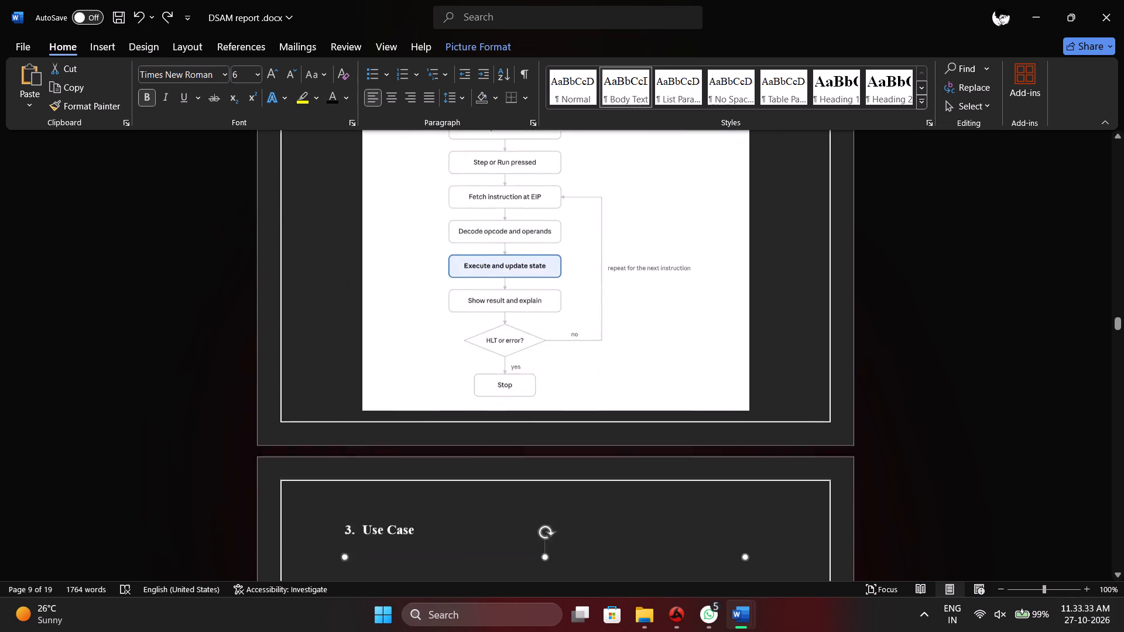
{"action": "scroll", "coordinate": [653, 293], "scroll_direction": "down", "scroll_amount": 20}
{"action": "scroll", "coordinate": [653, 293], "scroll_direction": "down", "scroll_amount": 1}
{"action": "right_click", "coordinate": [653, 293]}
{"action": "left_click", "coordinate": [561, 427]}
{"action": "scroll", "coordinate": [561, 427], "scroll_direction": "down", "scroll_amount": 7}
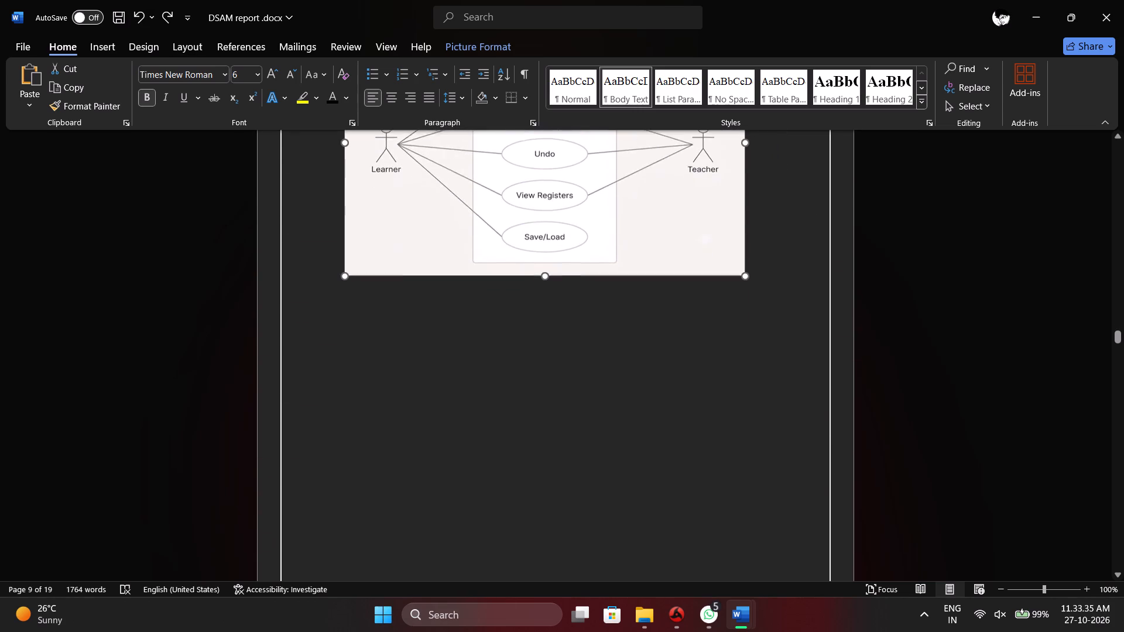
{"action": "scroll", "coordinate": [561, 425], "scroll_direction": "down", "scroll_amount": 17}
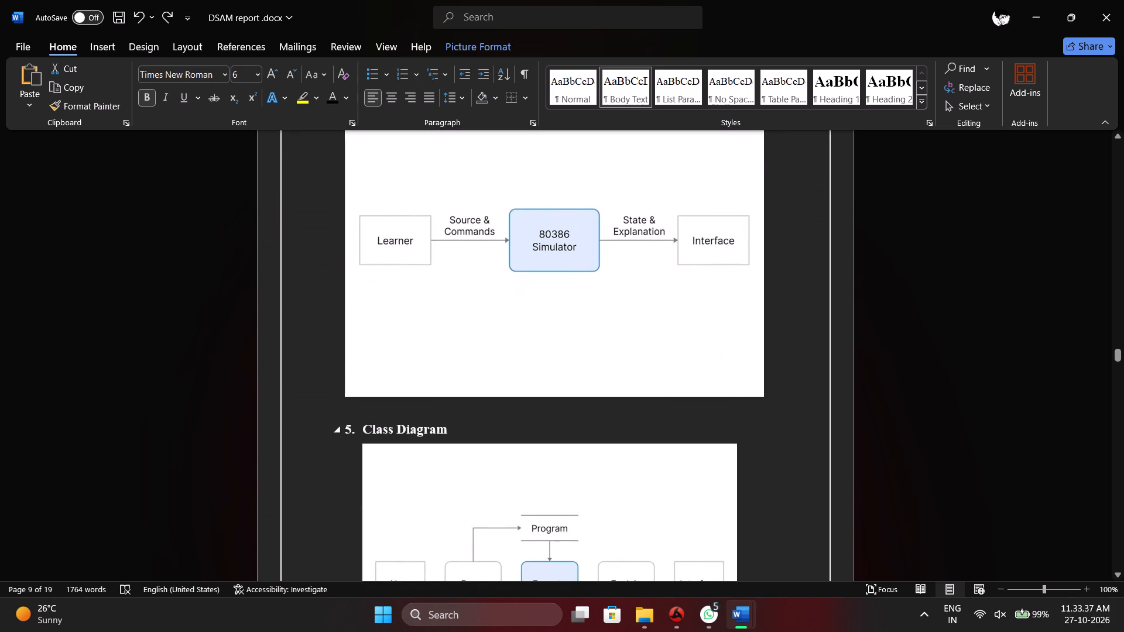
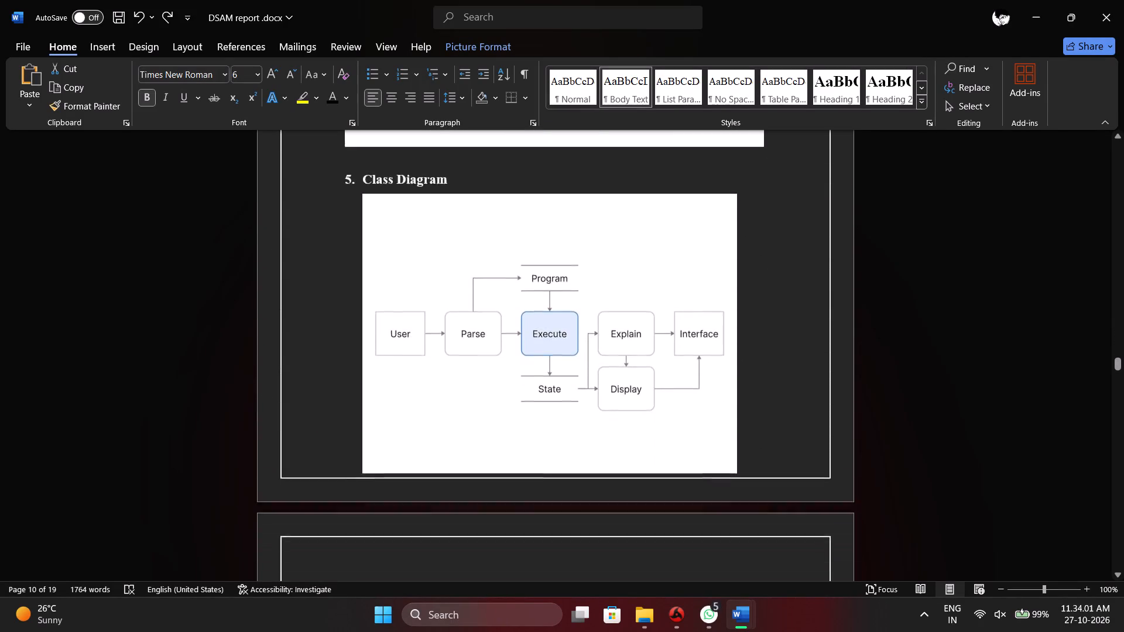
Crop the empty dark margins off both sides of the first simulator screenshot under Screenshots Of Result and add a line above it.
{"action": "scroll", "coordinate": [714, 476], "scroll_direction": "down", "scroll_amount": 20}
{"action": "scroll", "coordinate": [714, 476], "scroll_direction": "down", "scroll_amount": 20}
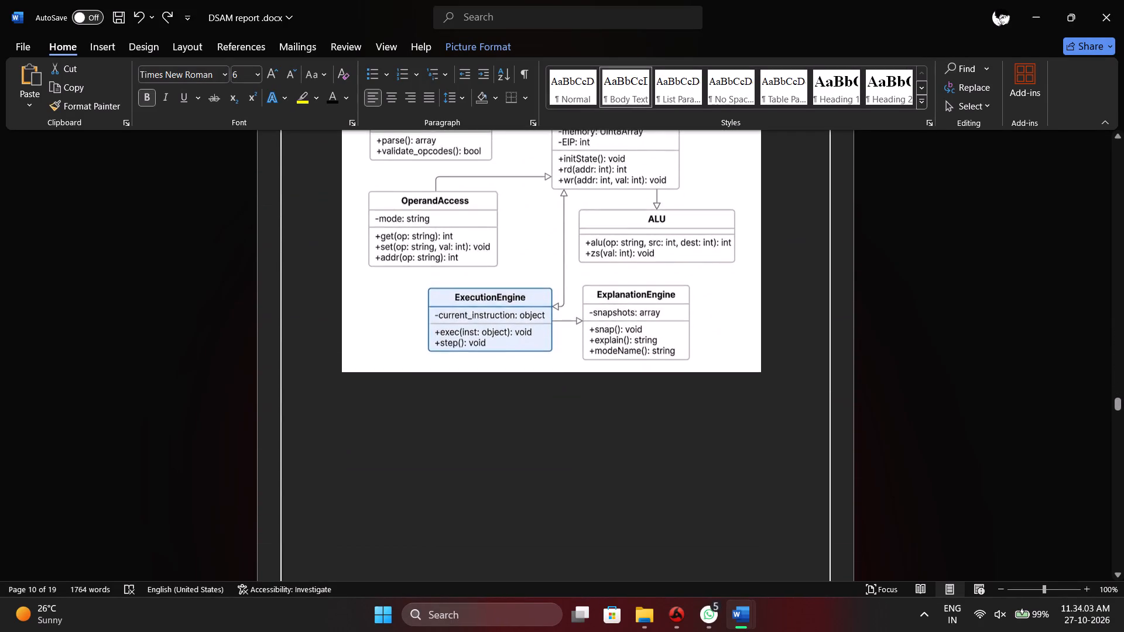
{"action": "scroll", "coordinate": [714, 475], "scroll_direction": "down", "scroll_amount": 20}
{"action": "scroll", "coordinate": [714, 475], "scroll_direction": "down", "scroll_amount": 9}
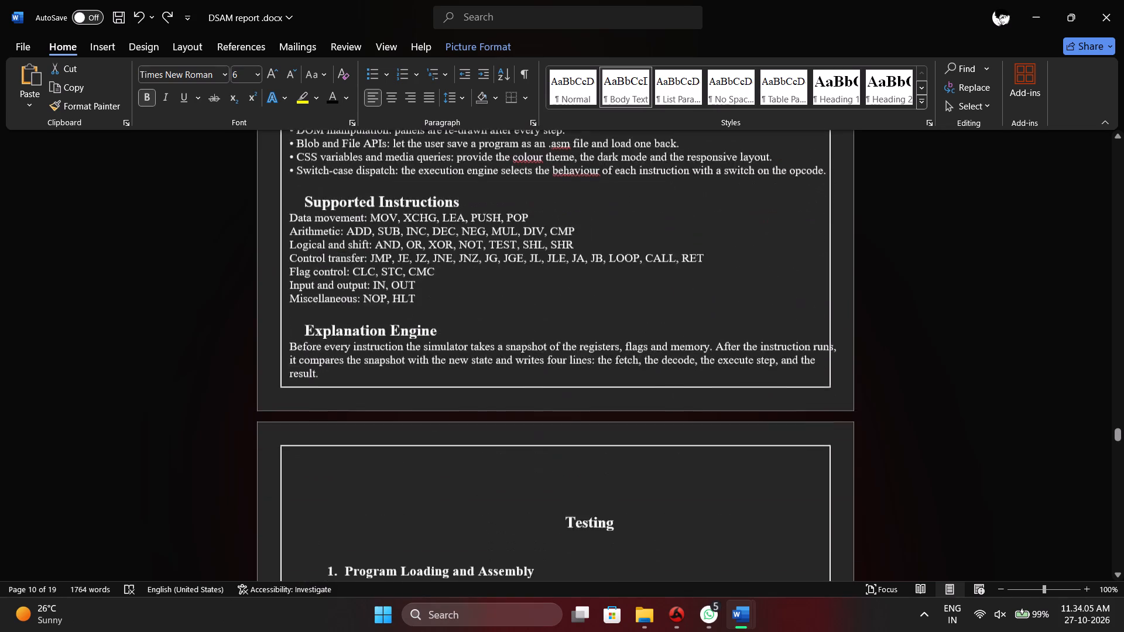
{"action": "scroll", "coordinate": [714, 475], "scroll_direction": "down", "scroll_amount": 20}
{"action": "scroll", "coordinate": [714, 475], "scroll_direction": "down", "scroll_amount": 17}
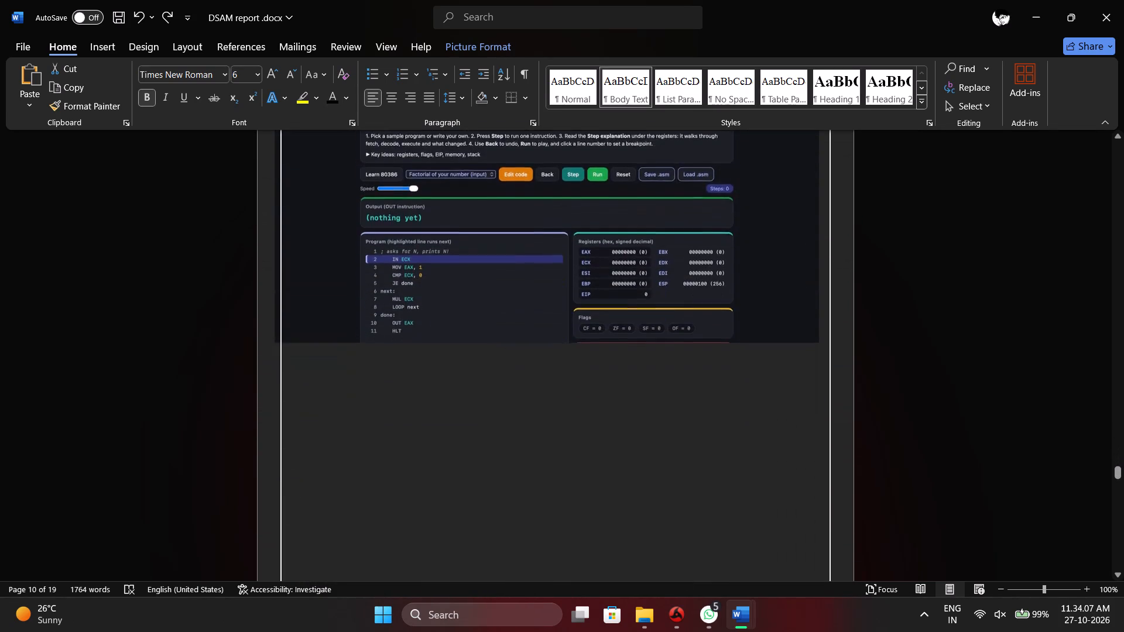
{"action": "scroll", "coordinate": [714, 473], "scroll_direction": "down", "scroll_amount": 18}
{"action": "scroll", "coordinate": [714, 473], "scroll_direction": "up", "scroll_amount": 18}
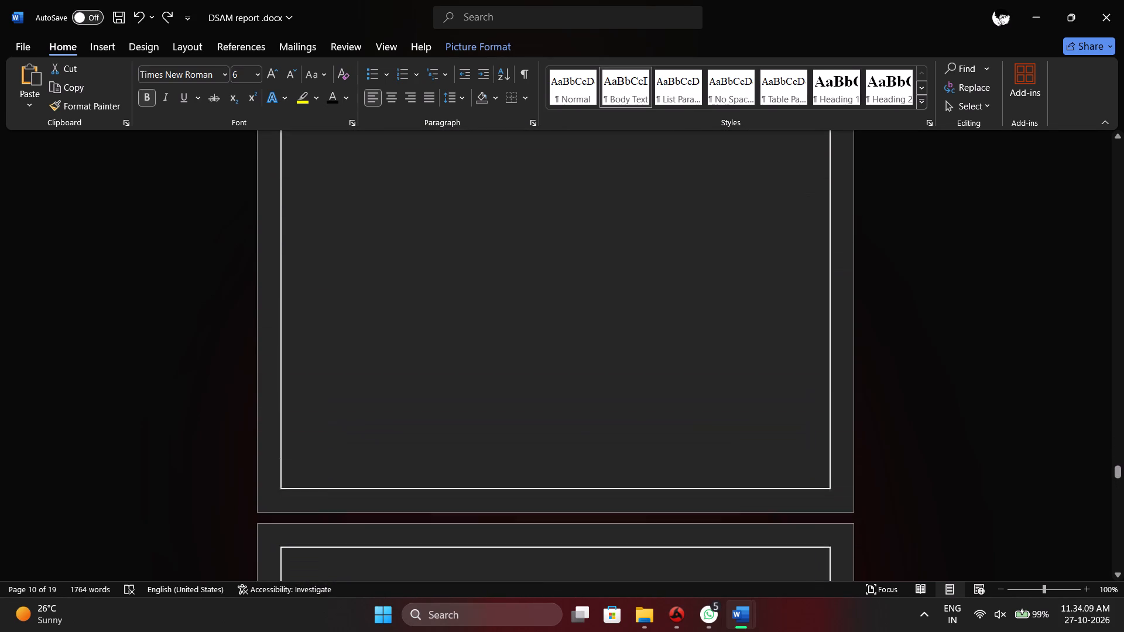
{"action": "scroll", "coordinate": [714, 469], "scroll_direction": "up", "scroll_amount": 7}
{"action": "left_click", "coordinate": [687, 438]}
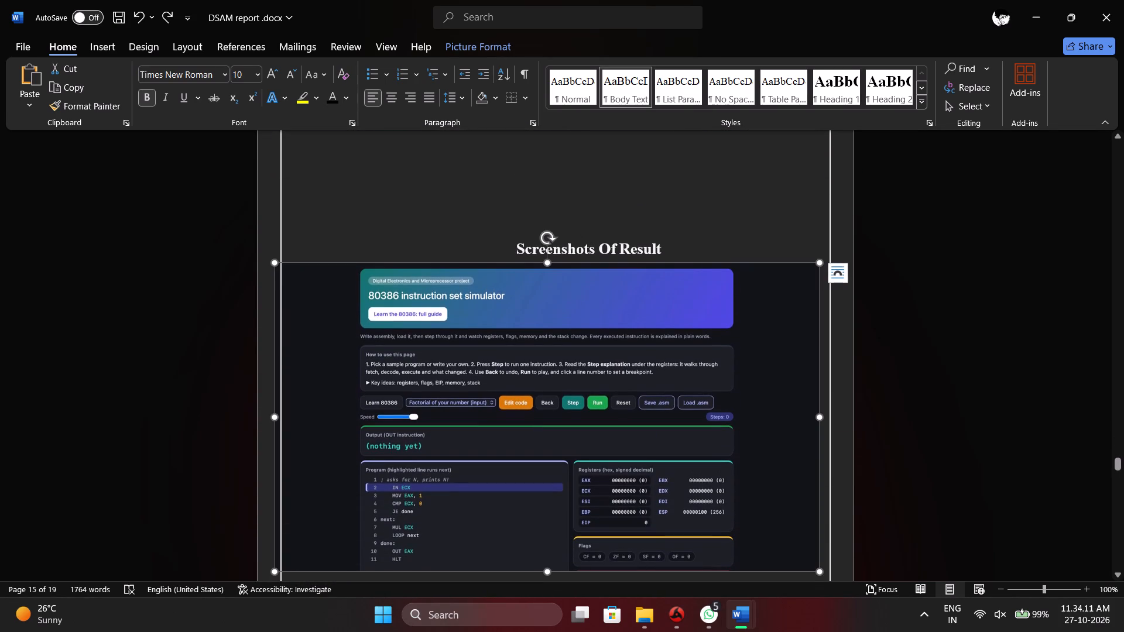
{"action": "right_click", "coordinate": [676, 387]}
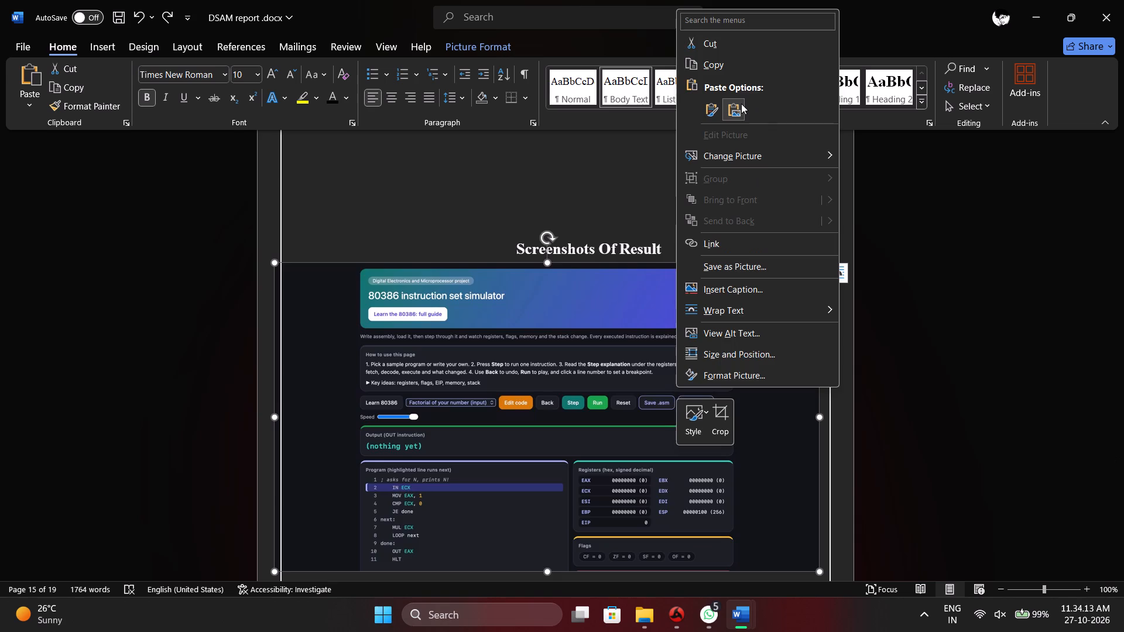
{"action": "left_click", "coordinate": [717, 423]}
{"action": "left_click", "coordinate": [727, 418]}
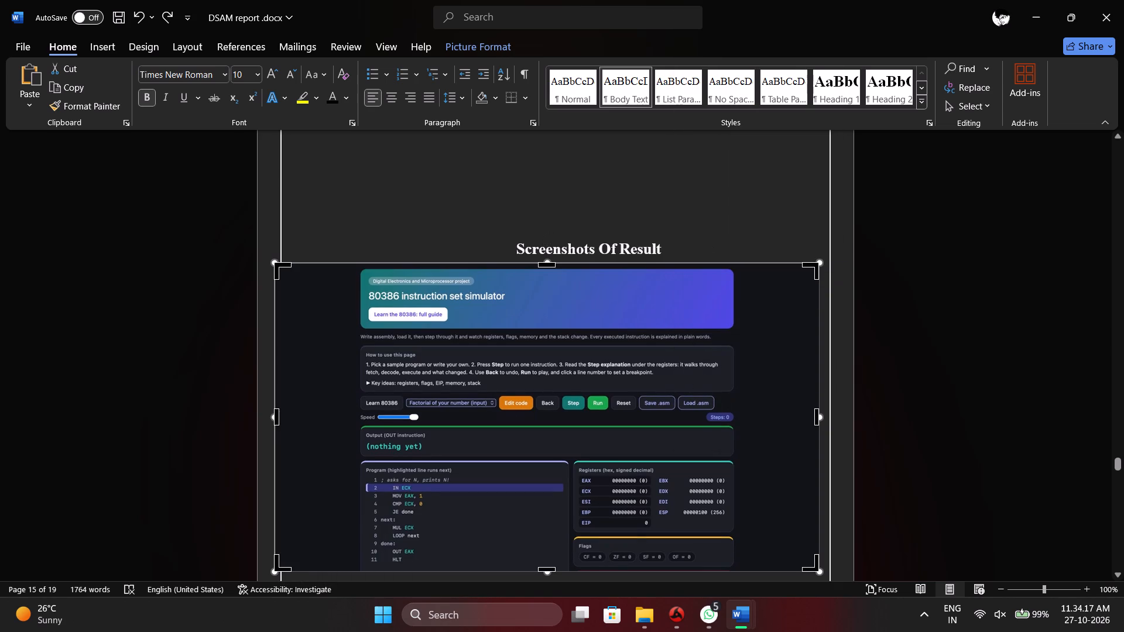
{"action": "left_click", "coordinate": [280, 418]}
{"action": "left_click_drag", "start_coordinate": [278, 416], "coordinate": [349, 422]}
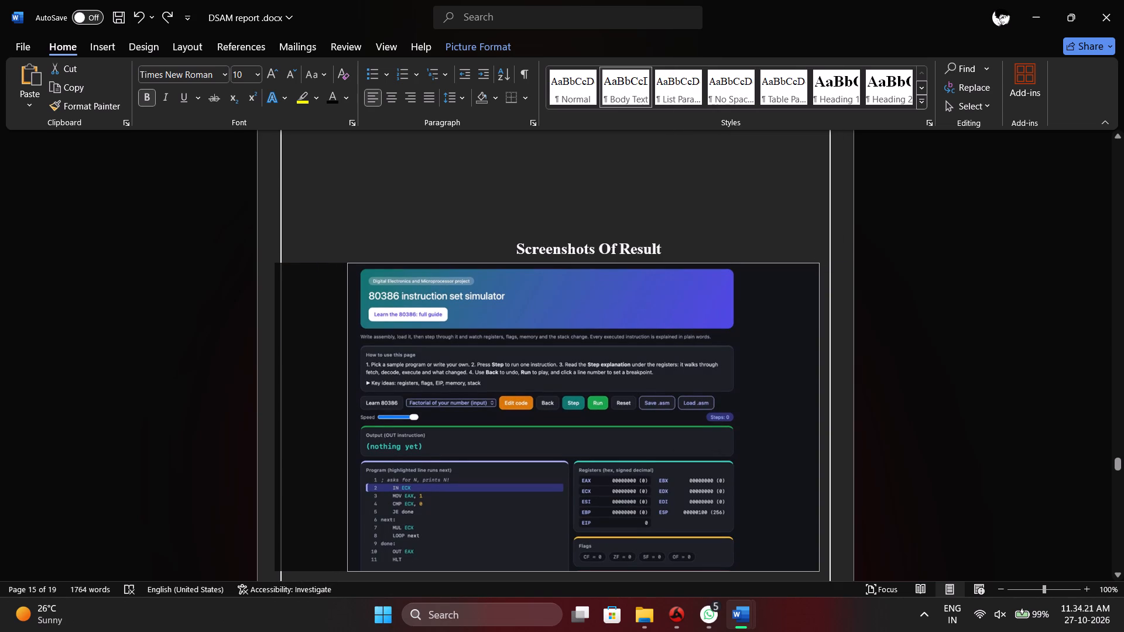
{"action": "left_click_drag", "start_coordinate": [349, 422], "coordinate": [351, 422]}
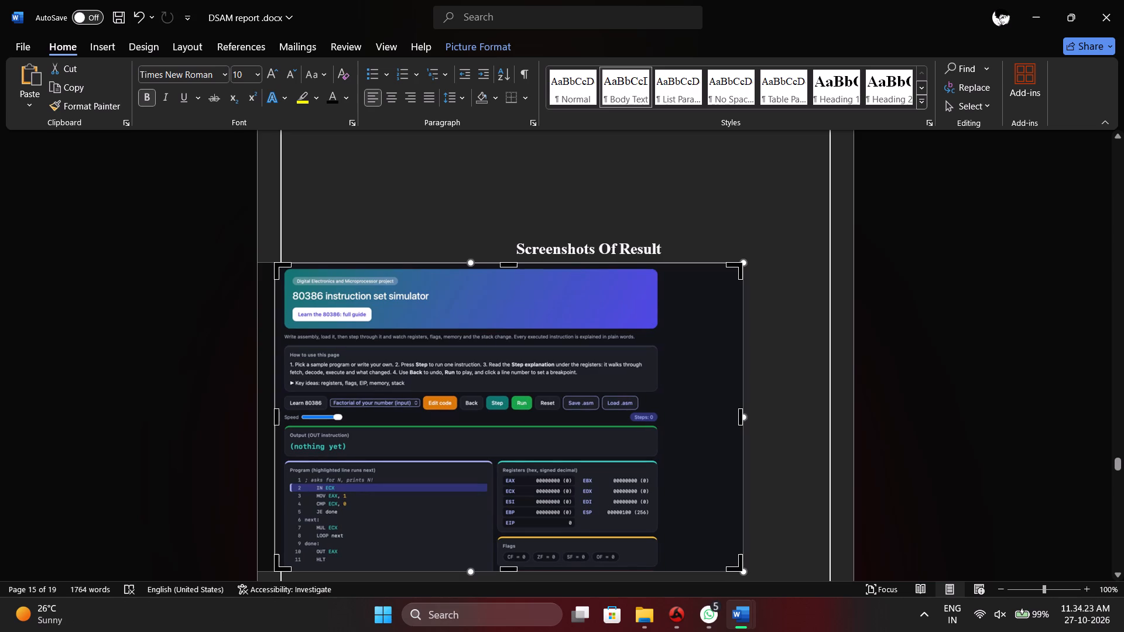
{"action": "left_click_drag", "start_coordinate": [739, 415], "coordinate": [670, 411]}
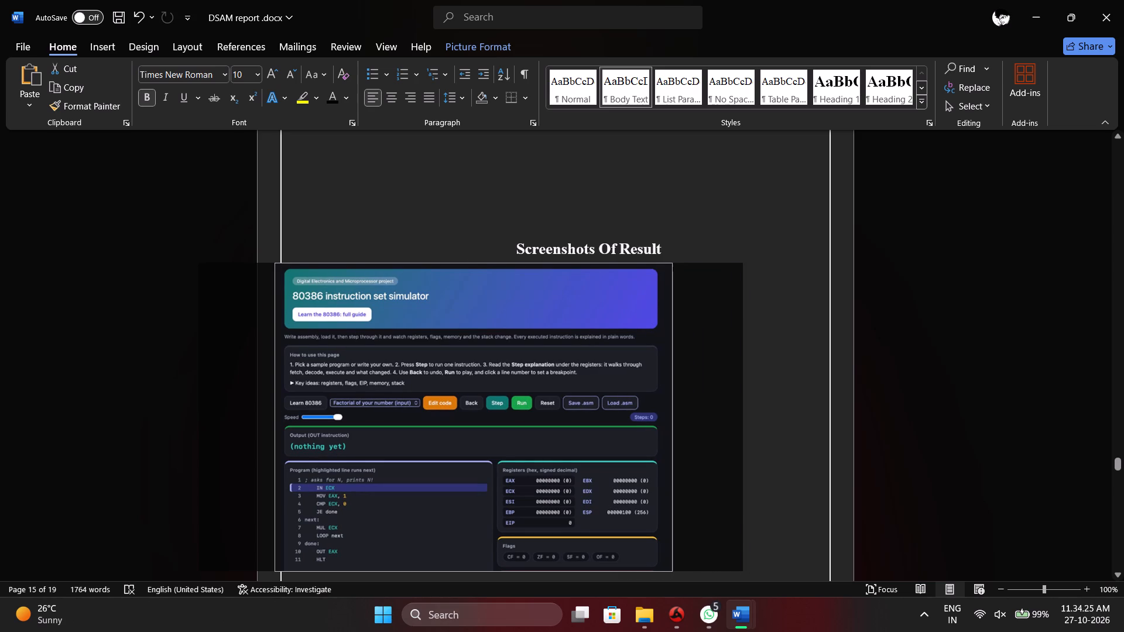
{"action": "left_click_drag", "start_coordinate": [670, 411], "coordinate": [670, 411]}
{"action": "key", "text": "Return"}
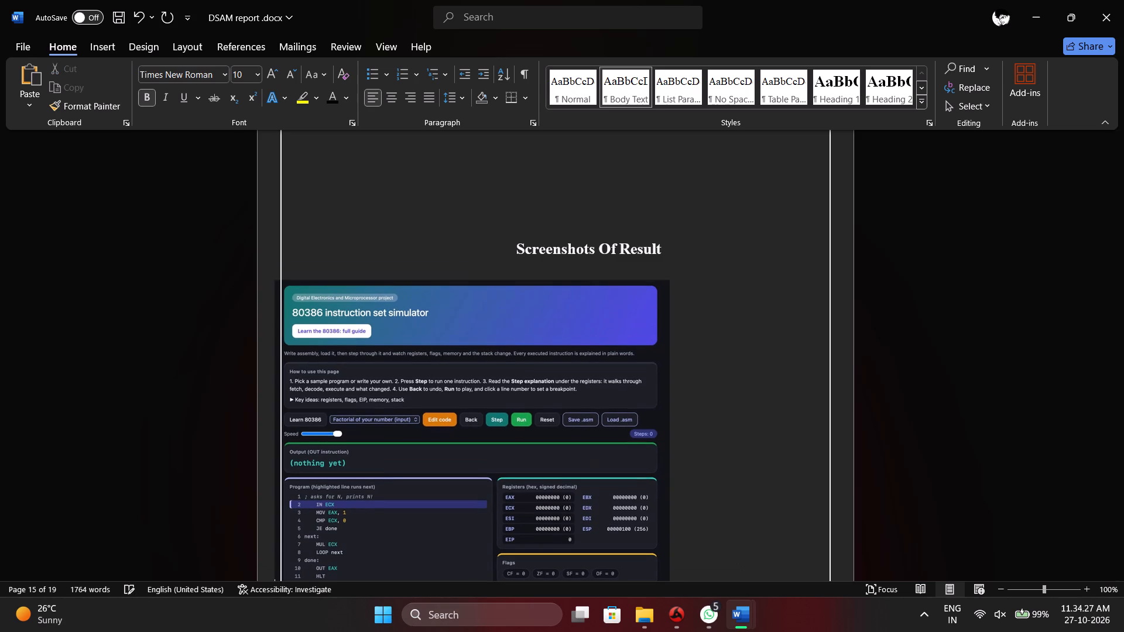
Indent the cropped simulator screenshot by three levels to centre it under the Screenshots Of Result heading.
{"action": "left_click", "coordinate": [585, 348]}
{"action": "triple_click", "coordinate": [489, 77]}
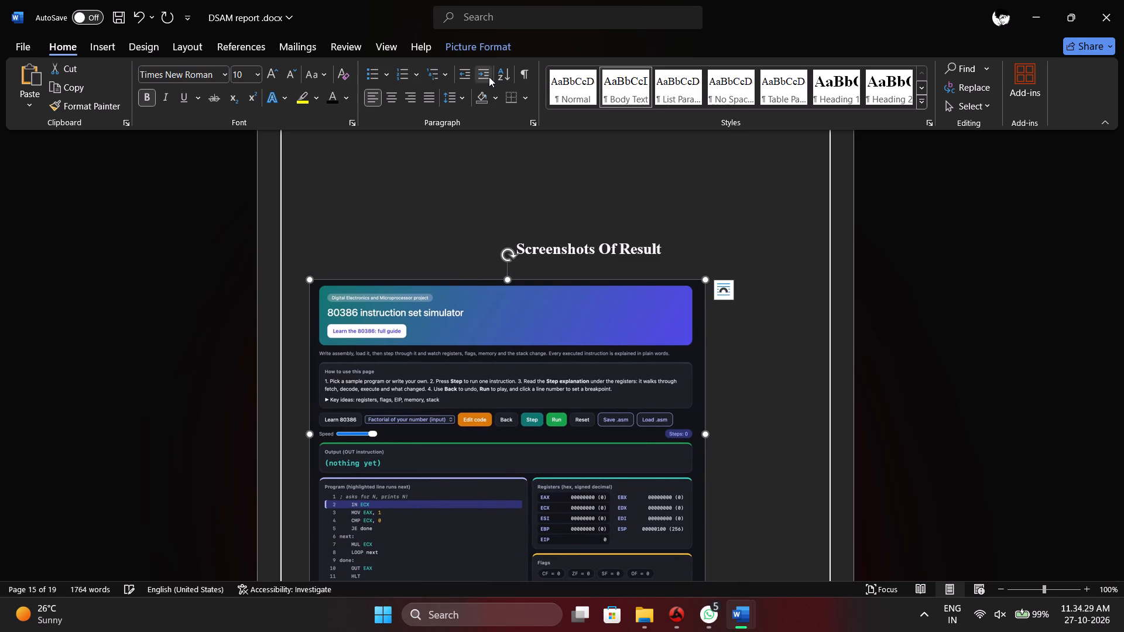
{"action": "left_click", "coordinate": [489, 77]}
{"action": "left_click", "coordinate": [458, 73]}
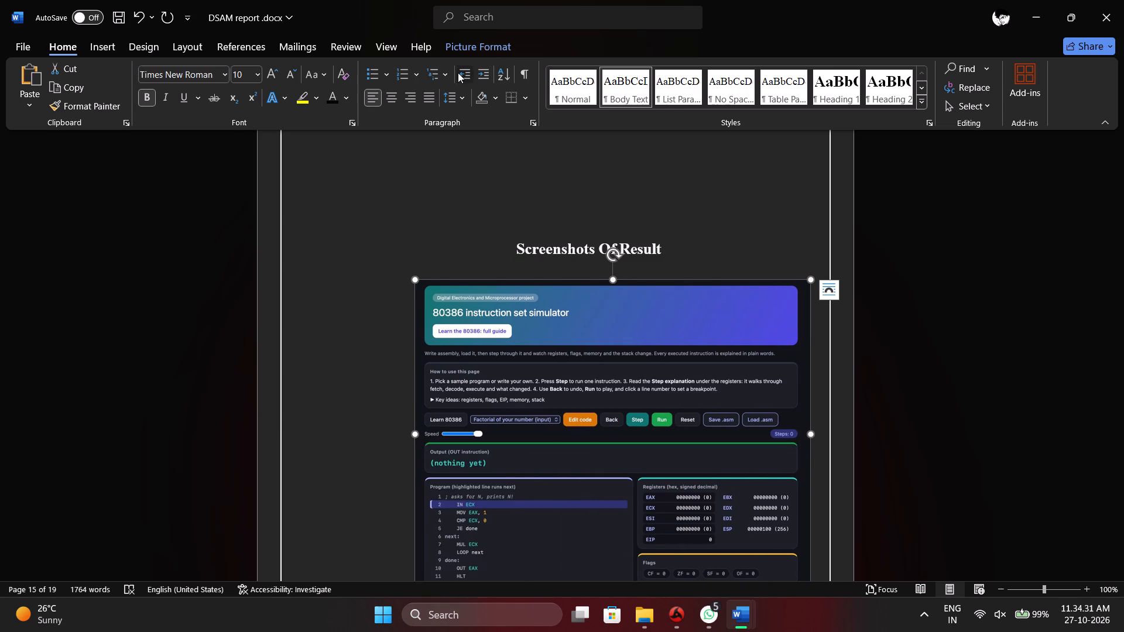
Check the cropped screenshot's placement against the result screenshots on the following page.
{"action": "left_click", "coordinate": [476, 195]}
{"action": "left_click", "coordinate": [508, 242]}
{"action": "scroll", "coordinate": [514, 240], "scroll_direction": "up", "scroll_amount": 4}
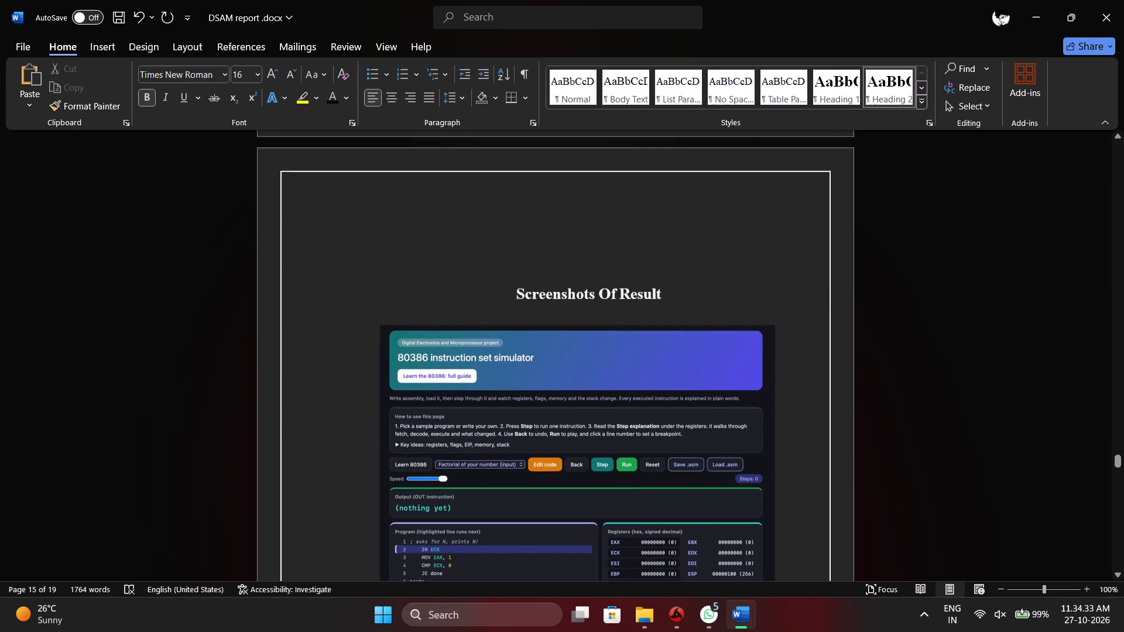
{"action": "scroll", "coordinate": [523, 242], "scroll_direction": "down", "scroll_amount": 20}
{"action": "scroll", "coordinate": [523, 242], "scroll_direction": "down", "scroll_amount": 6}
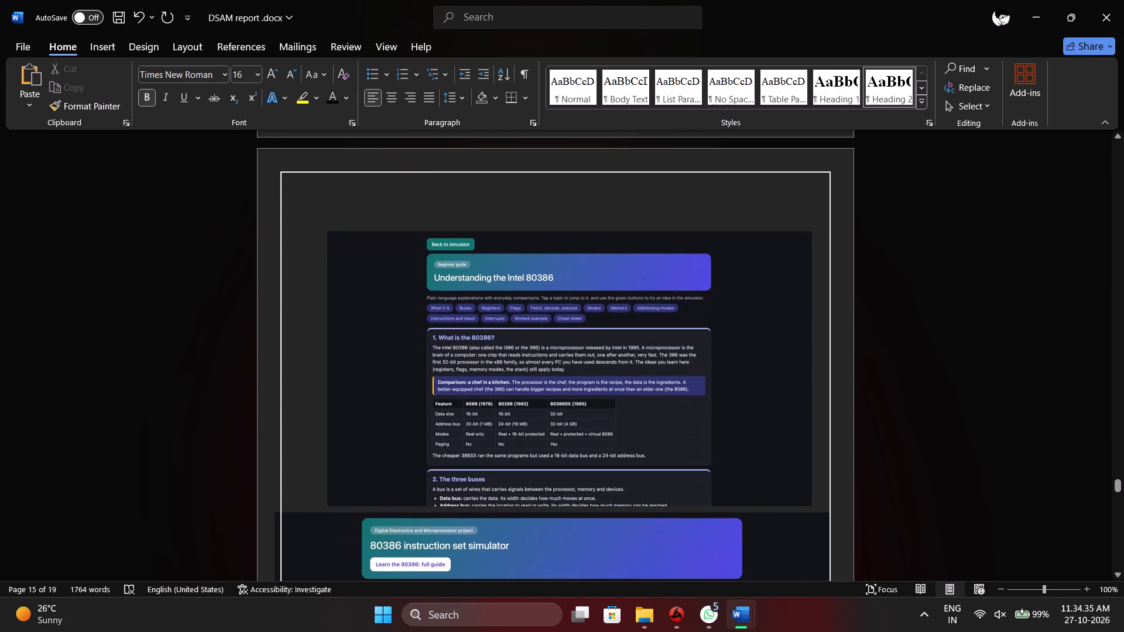
{"action": "left_click", "coordinate": [508, 255]}
{"action": "scroll", "coordinate": [464, 274], "scroll_direction": "up", "scroll_amount": 7}
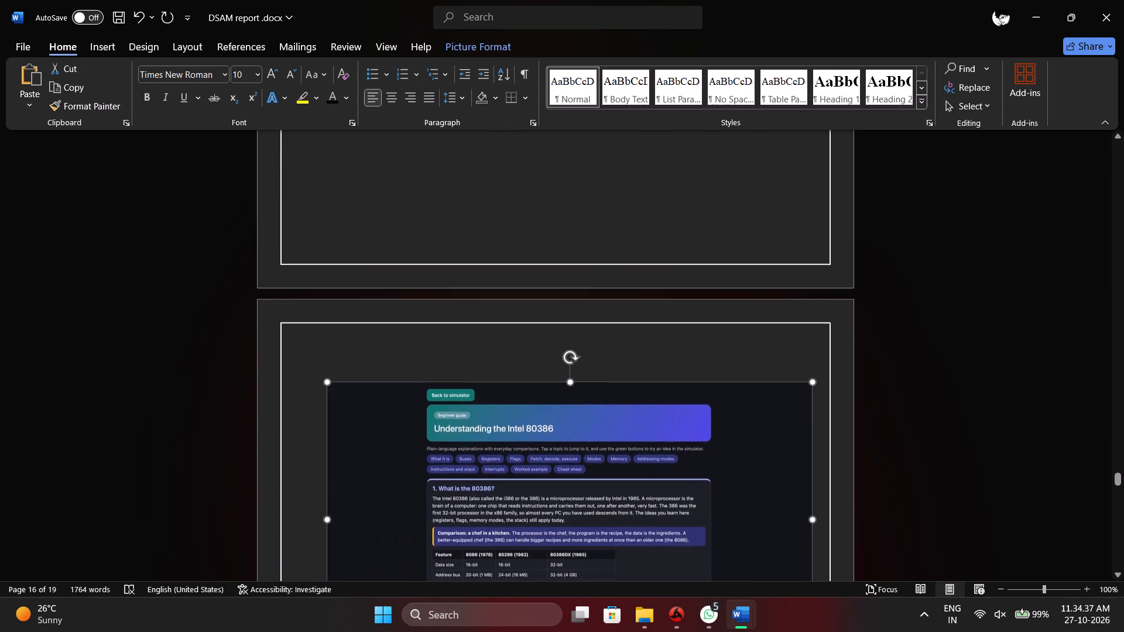
{"action": "scroll", "coordinate": [464, 273], "scroll_direction": "up", "scroll_amount": 13}
{"action": "scroll", "coordinate": [464, 267], "scroll_direction": "down", "scroll_amount": 4}
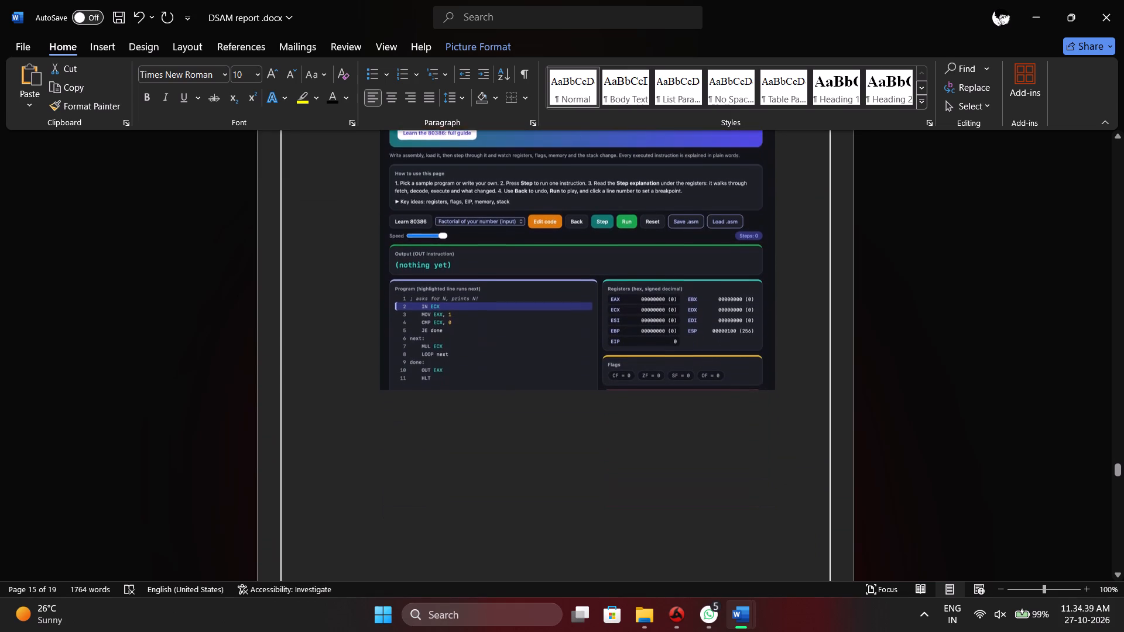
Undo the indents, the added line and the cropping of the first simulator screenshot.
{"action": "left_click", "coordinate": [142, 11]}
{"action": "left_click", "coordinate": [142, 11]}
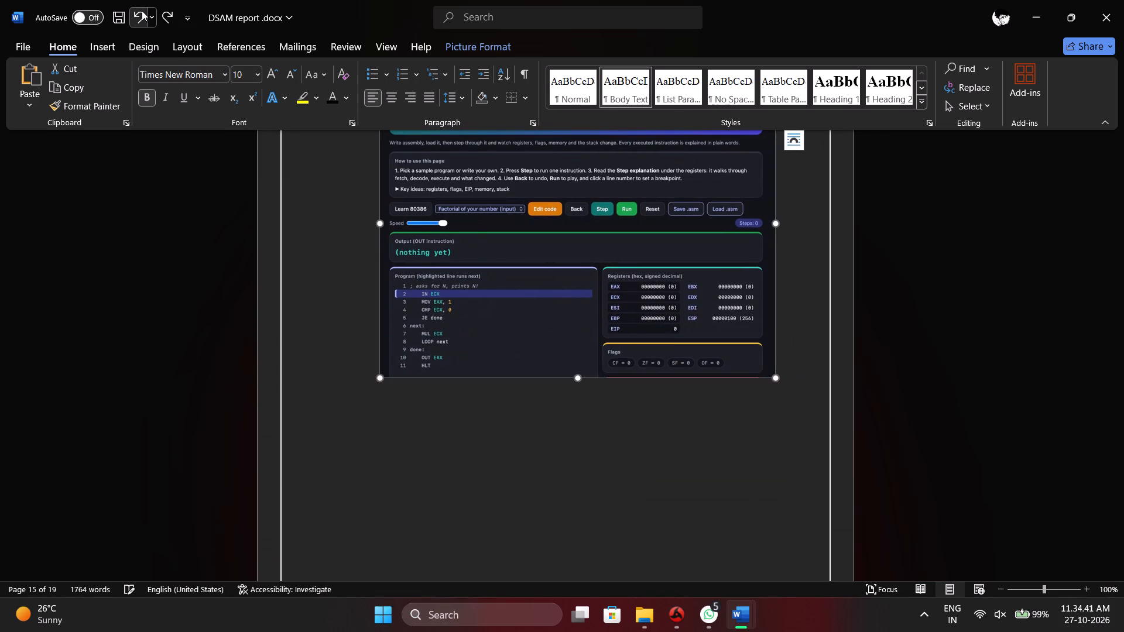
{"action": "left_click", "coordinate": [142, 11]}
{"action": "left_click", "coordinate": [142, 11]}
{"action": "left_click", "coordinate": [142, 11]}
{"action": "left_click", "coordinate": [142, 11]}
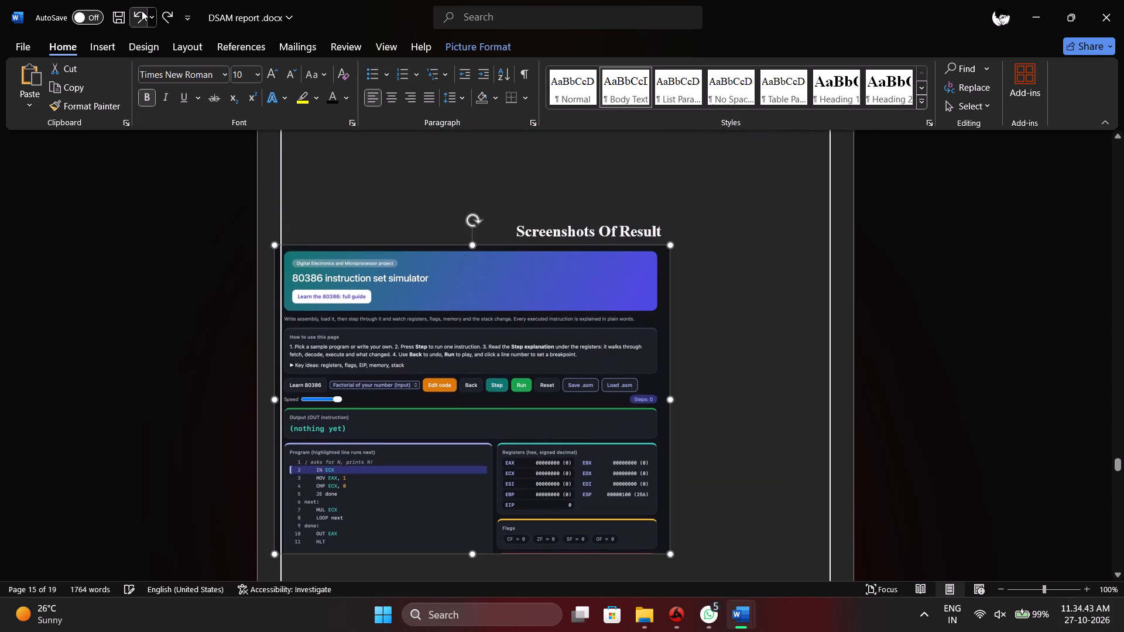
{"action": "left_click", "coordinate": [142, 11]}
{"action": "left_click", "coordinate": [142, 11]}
Shrink the first simulator screenshot under Screenshots Of Result proportionally and indent it one level to fit inside the page border.
{"action": "left_click", "coordinate": [341, 138]}
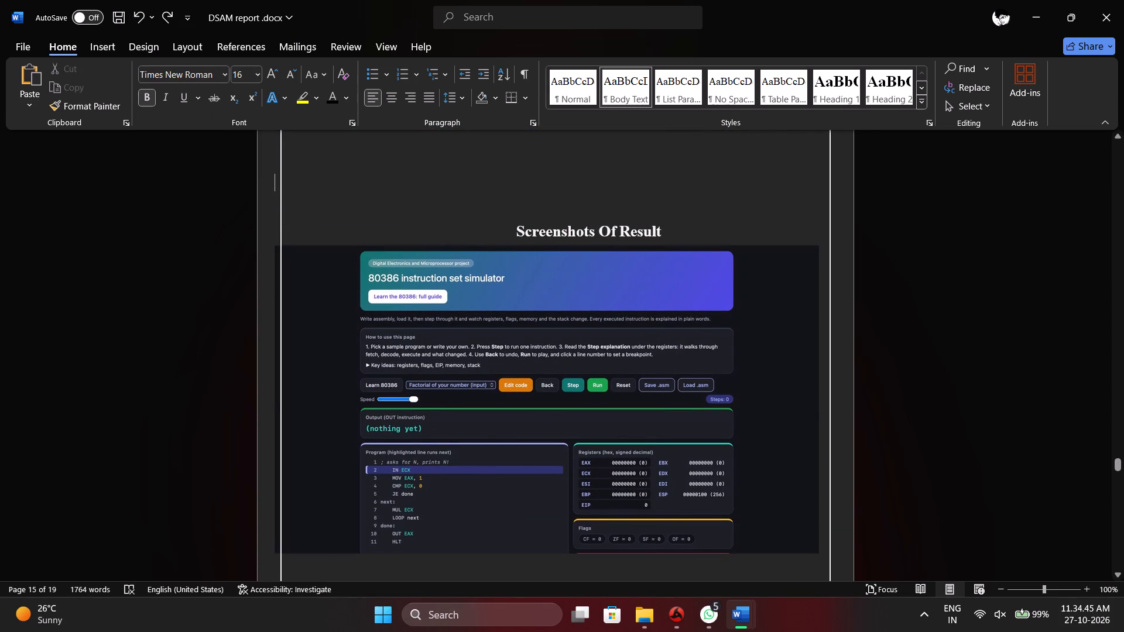
{"action": "left_click", "coordinate": [318, 272]}
{"action": "left_click_drag", "start_coordinate": [275, 247], "coordinate": [311, 267]}
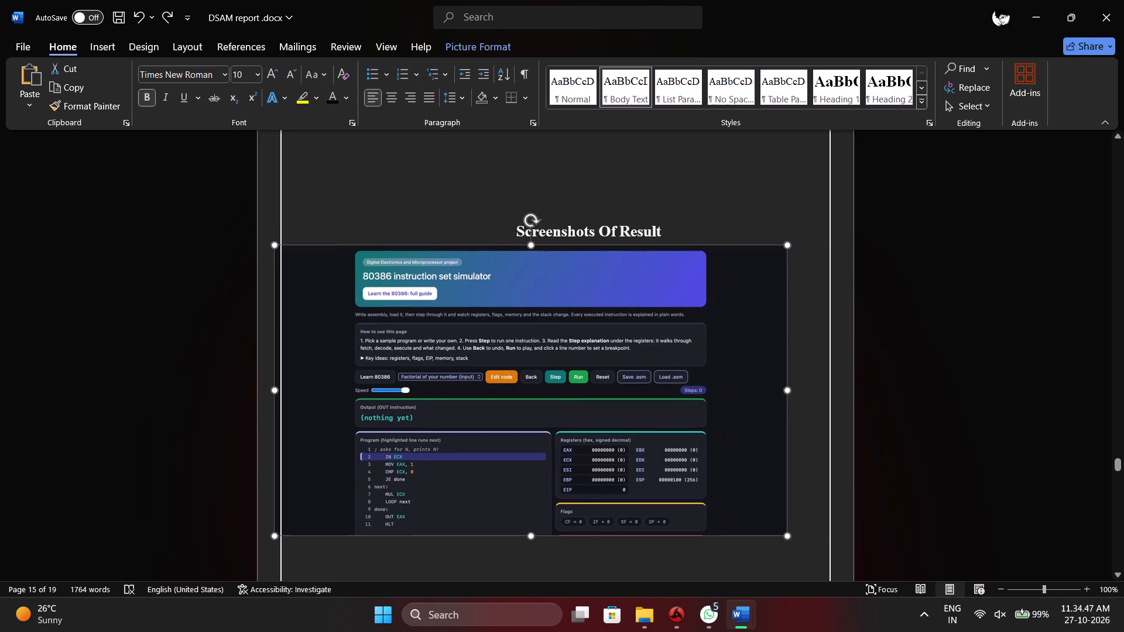
{"action": "left_click_drag", "start_coordinate": [311, 267], "coordinate": [317, 275]}
{"action": "left_click", "coordinate": [484, 76]}
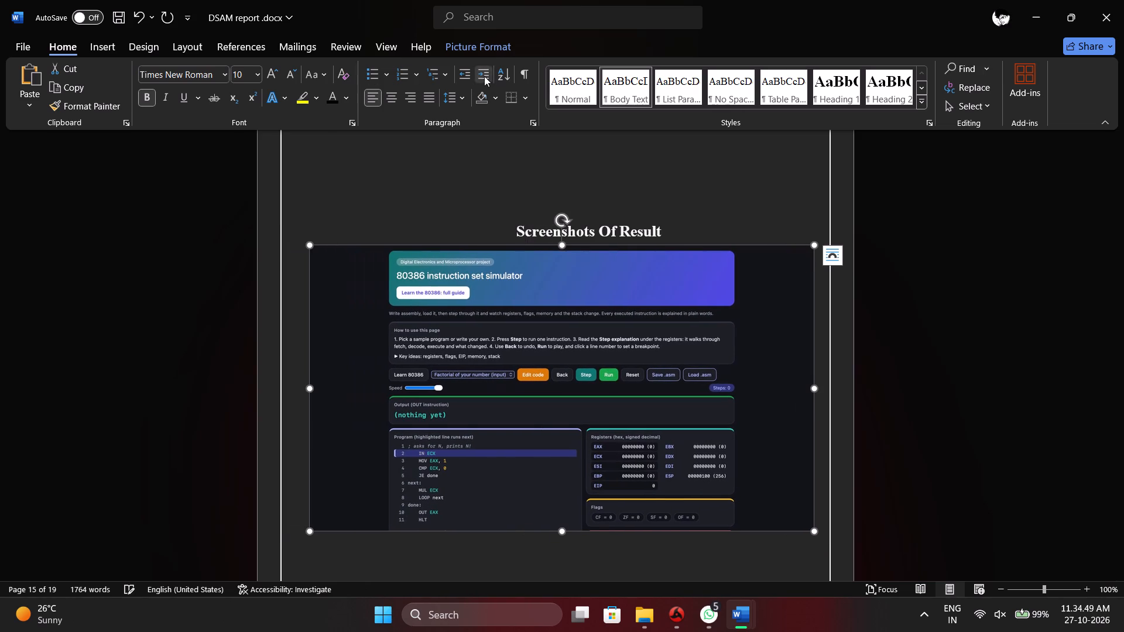
{"action": "left_click", "coordinate": [436, 215]}
Shrink the Sum 1 to N simulator screenshot proportionally and indent it one level to fit inside the page border.
{"action": "scroll", "coordinate": [435, 278], "scroll_direction": "down", "scroll_amount": 13}
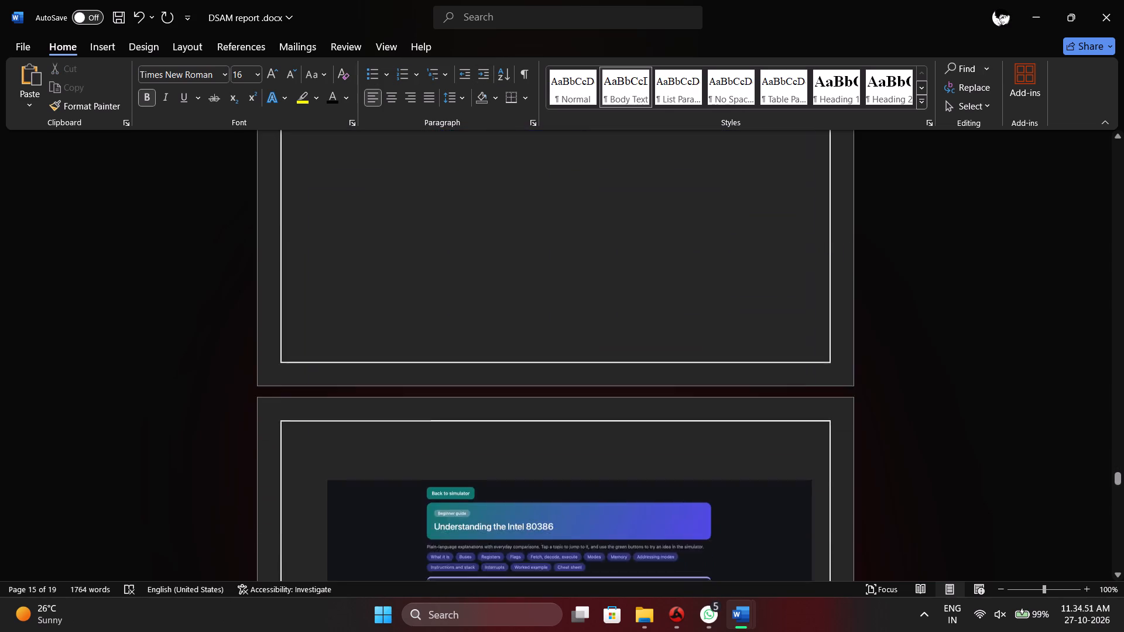
{"action": "scroll", "coordinate": [435, 273], "scroll_direction": "down", "scroll_amount": 18}
{"action": "left_click", "coordinate": [435, 270]}
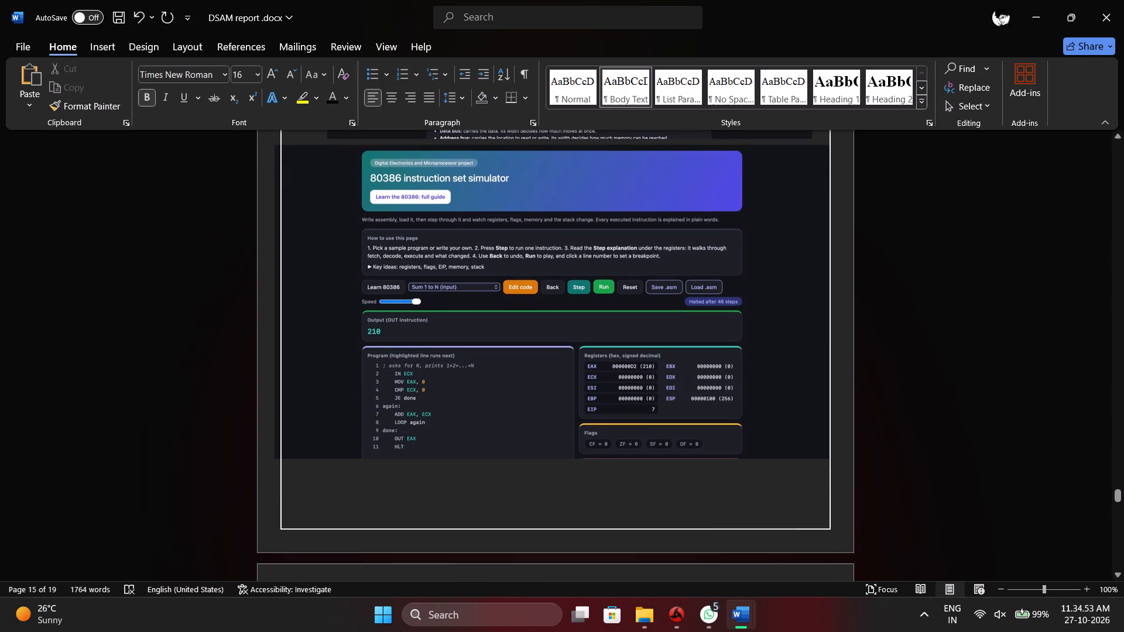
{"action": "left_click_drag", "start_coordinate": [273, 146], "coordinate": [334, 185]}
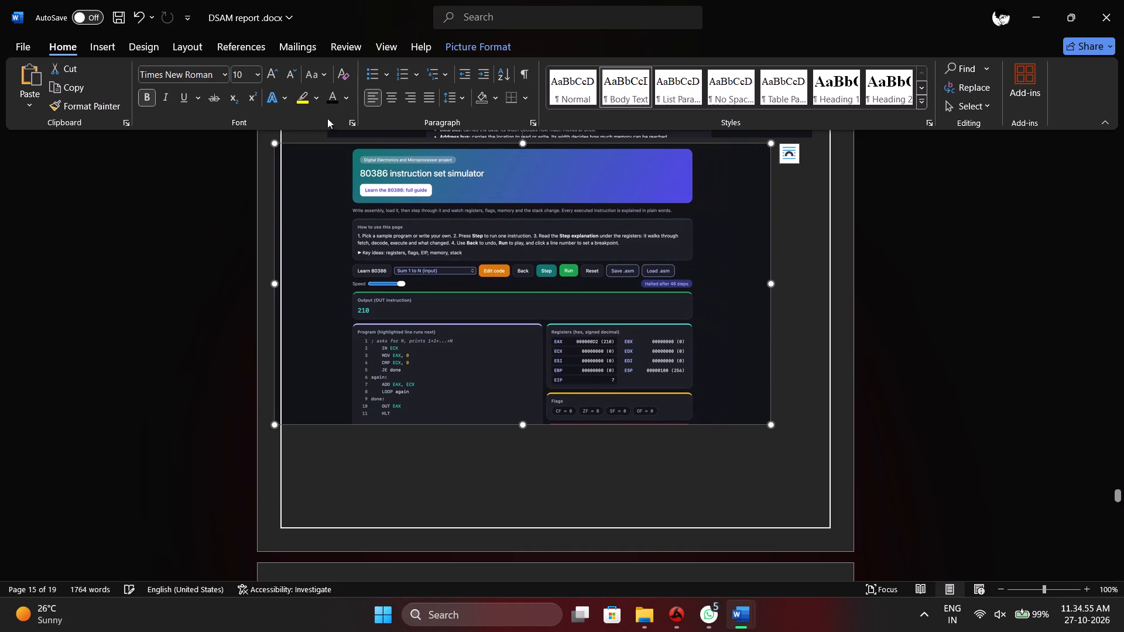
{"action": "left_click", "coordinate": [482, 78]}
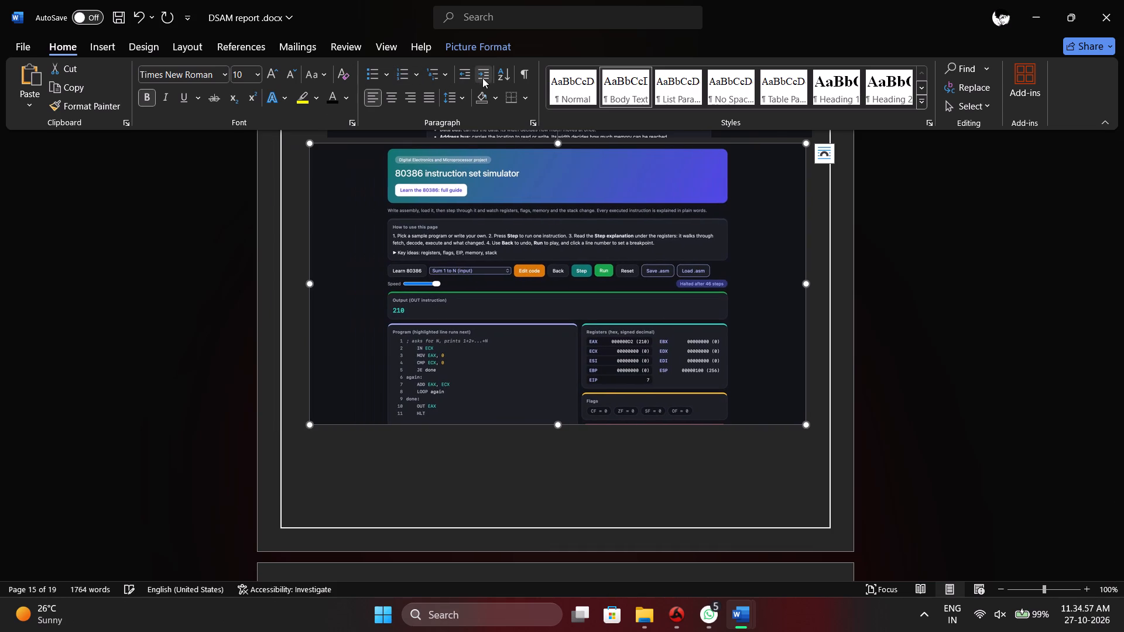
{"action": "left_click", "coordinate": [478, 270]}
Review the pages after the result screenshots, from the Conclusion through the end of the References.
{"action": "scroll", "coordinate": [478, 270], "scroll_direction": "up", "scroll_amount": 5}
{"action": "scroll", "coordinate": [478, 269], "scroll_direction": "down", "scroll_amount": 7}
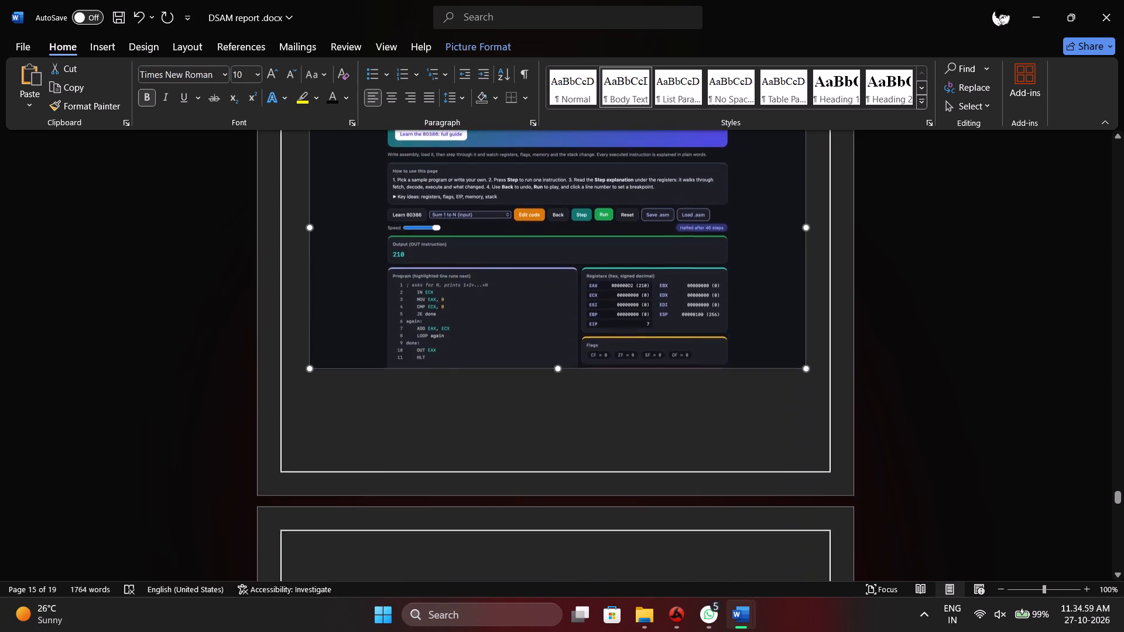
{"action": "scroll", "coordinate": [478, 269], "scroll_direction": "down", "scroll_amount": 13}
{"action": "scroll", "coordinate": [478, 269], "scroll_direction": "down", "scroll_amount": 20}
{"action": "scroll", "coordinate": [478, 269], "scroll_direction": "down", "scroll_amount": 4}
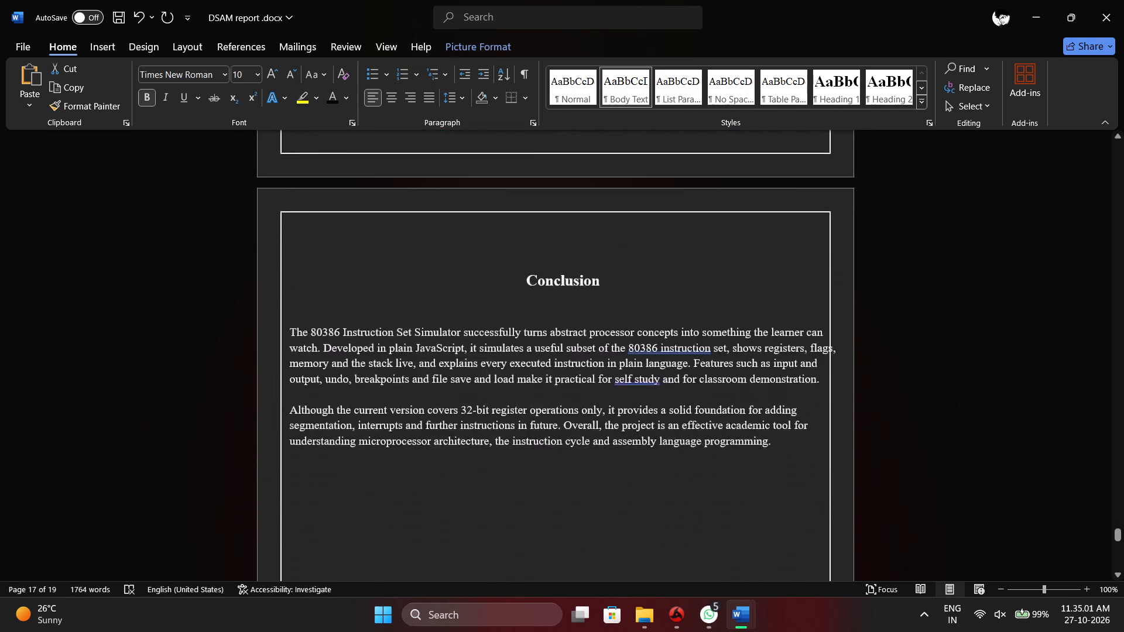
{"action": "scroll", "coordinate": [478, 269], "scroll_direction": "down", "scroll_amount": 7}
{"action": "scroll", "coordinate": [478, 269], "scroll_direction": "up", "scroll_amount": 5}
{"action": "left_click_drag", "start_coordinate": [1116, 543], "coordinate": [1118, 514]}
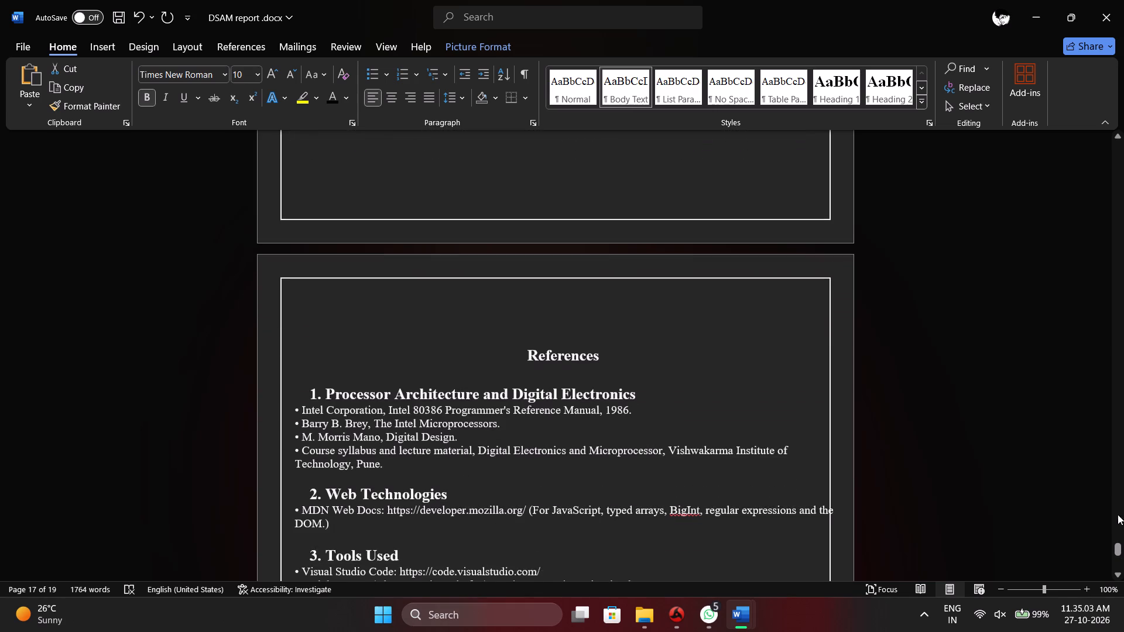
{"action": "left_click_drag", "start_coordinate": [1118, 514], "coordinate": [1120, 496]}
{"action": "scroll", "coordinate": [907, 519], "scroll_direction": "down", "scroll_amount": 4}
{"action": "scroll", "coordinate": [870, 449], "scroll_direction": "down", "scroll_amount": 3}
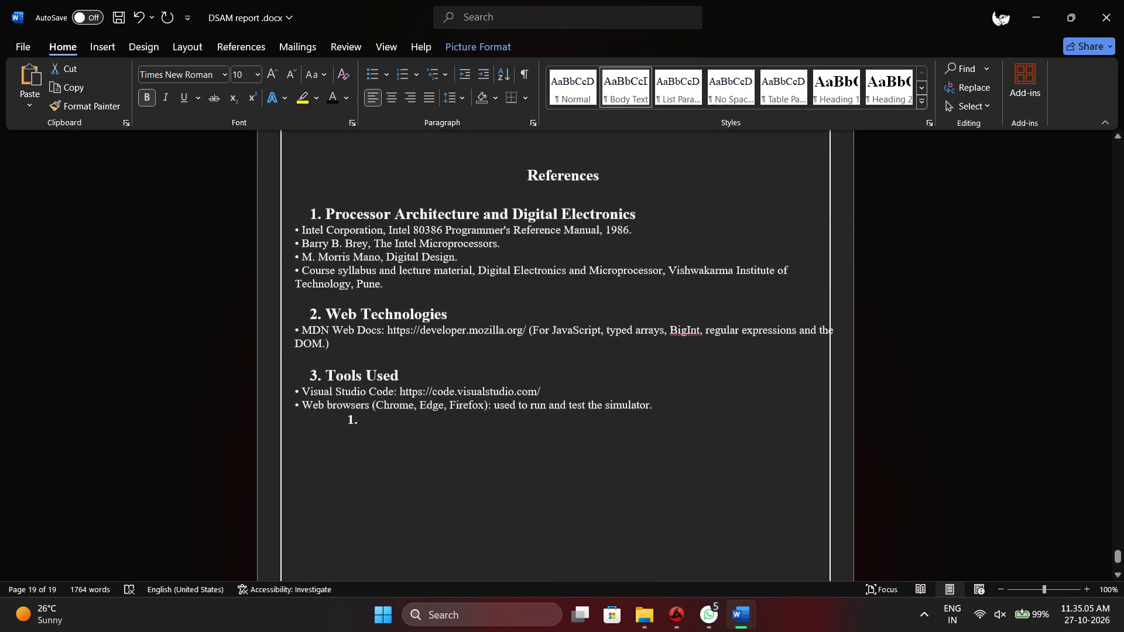
Return to the cover page and review the front pages through the Project Details and Acknowledgement.
{"action": "left_click_drag", "start_coordinate": [1115, 557], "coordinate": [1111, 336]}
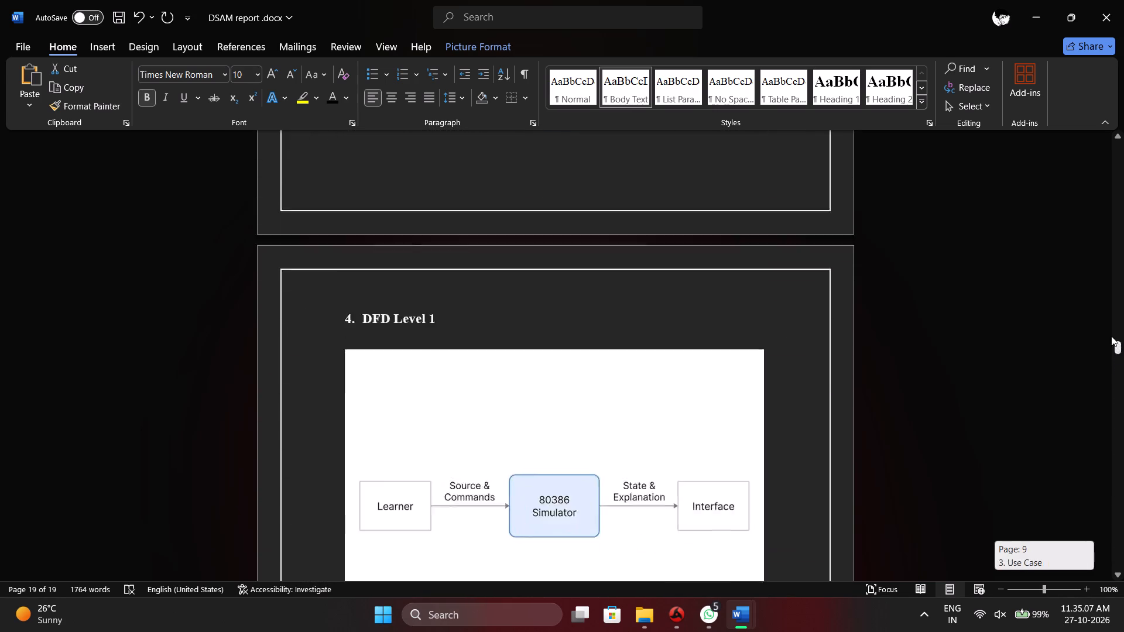
{"action": "left_click_drag", "start_coordinate": [1111, 336], "coordinate": [1098, 121]}
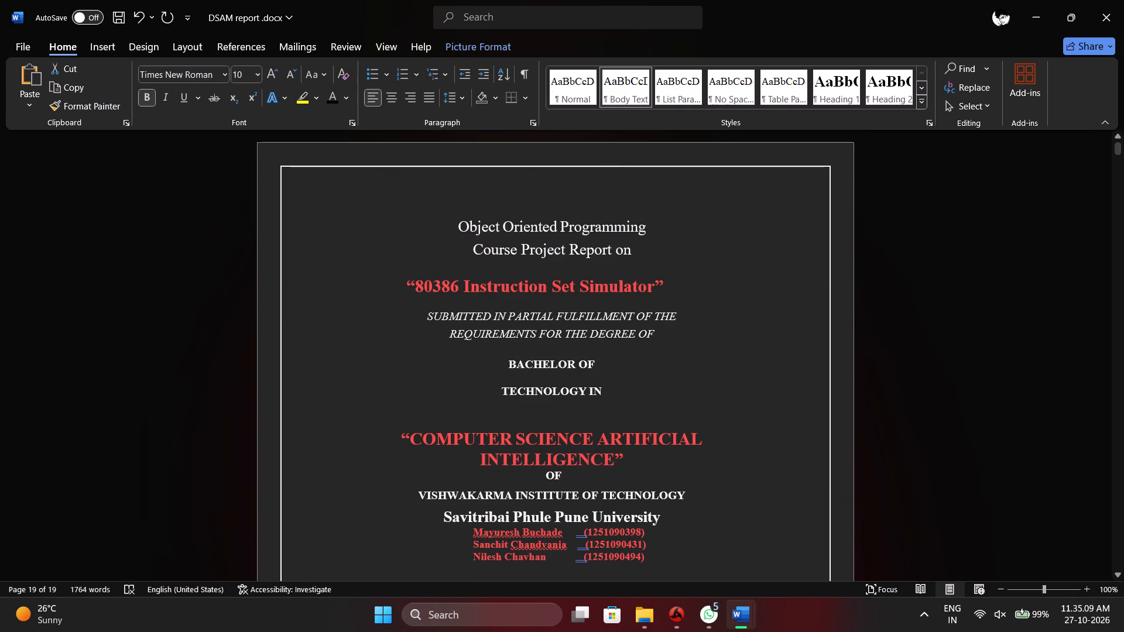
{"action": "scroll", "coordinate": [421, 396], "scroll_direction": "down", "scroll_amount": 20}
{"action": "scroll", "coordinate": [421, 396], "scroll_direction": "down", "scroll_amount": 20}
{"action": "scroll", "coordinate": [421, 396], "scroll_direction": "down", "scroll_amount": 1}
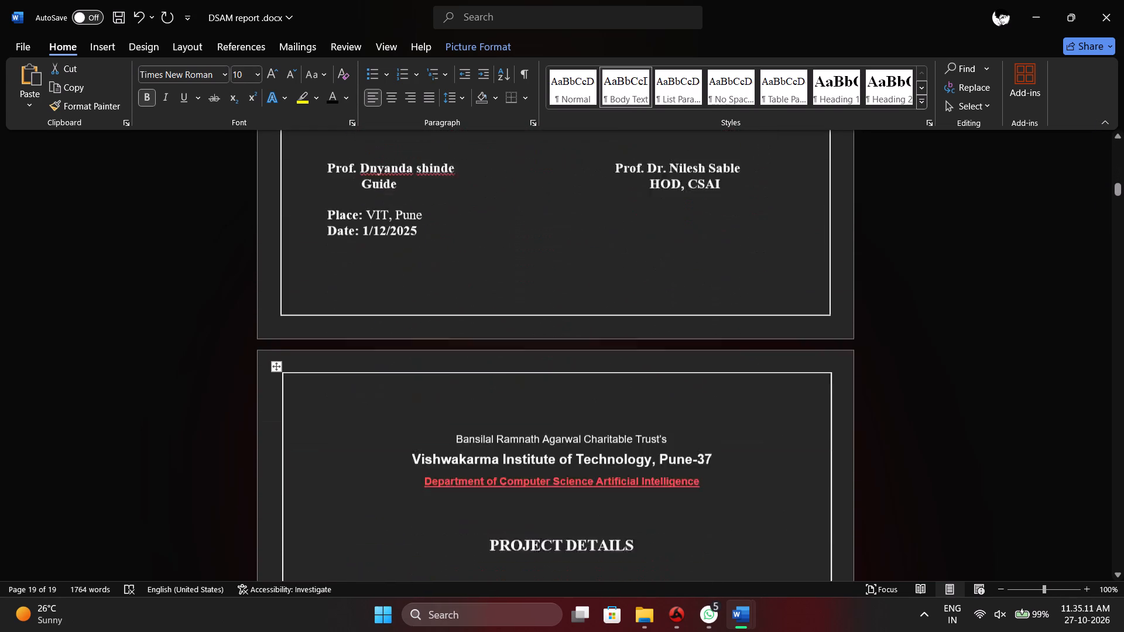
{"action": "scroll", "coordinate": [423, 396], "scroll_direction": "down", "scroll_amount": 17}
{"action": "scroll", "coordinate": [295, 378], "scroll_direction": "down", "scroll_amount": 3}
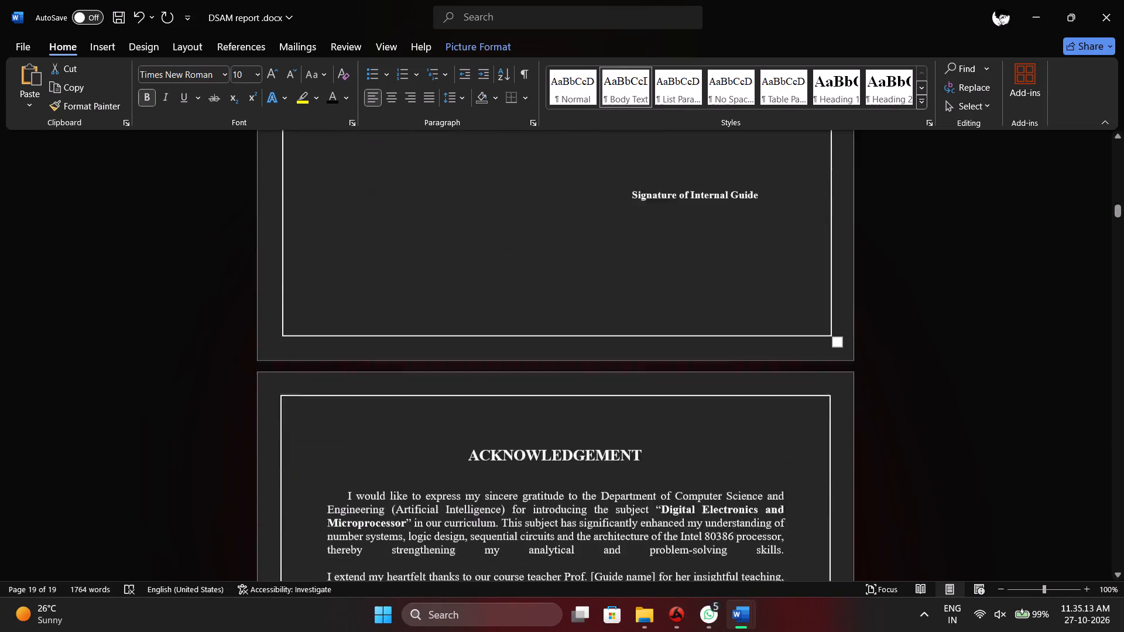
{"action": "scroll", "coordinate": [295, 378], "scroll_direction": "down", "scroll_amount": 6}
Open the Save As options for the DSAM report.
{"action": "left_click", "coordinate": [32, 50]}
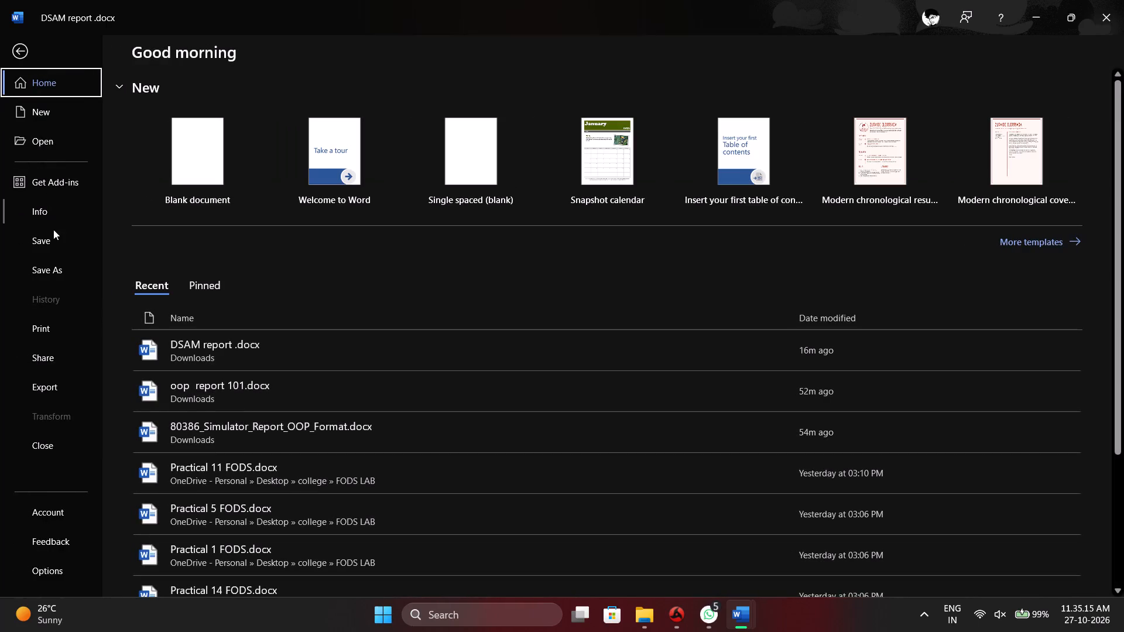
{"action": "left_click", "coordinate": [54, 263]}
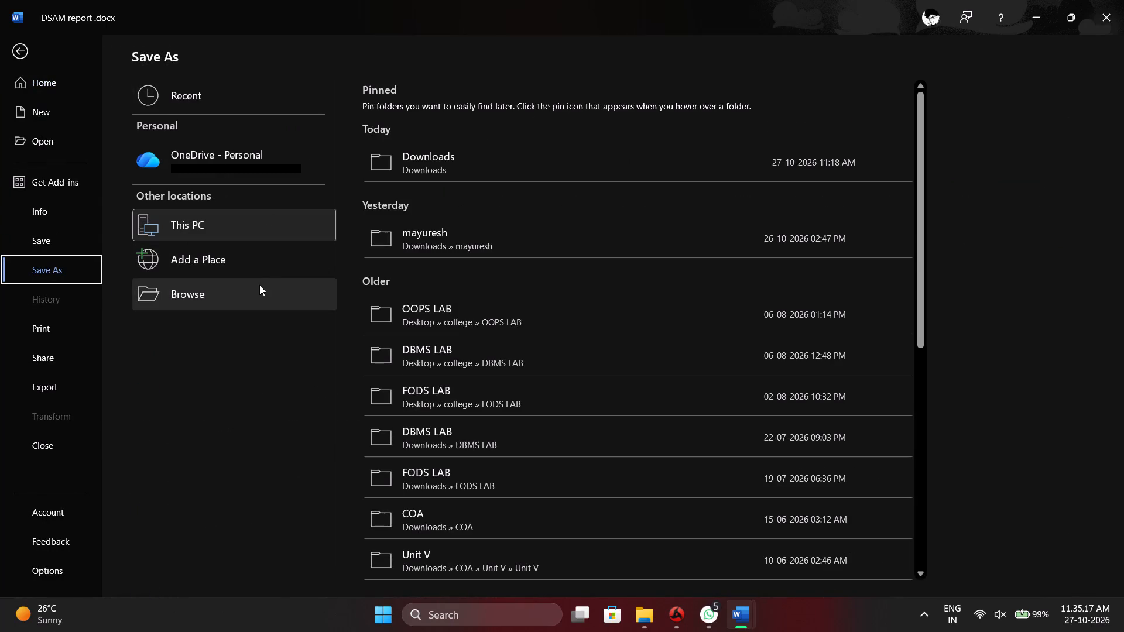
Browse the computer's folders for a location to save a copy of the DSAM report.
{"action": "left_click", "coordinate": [259, 285]}
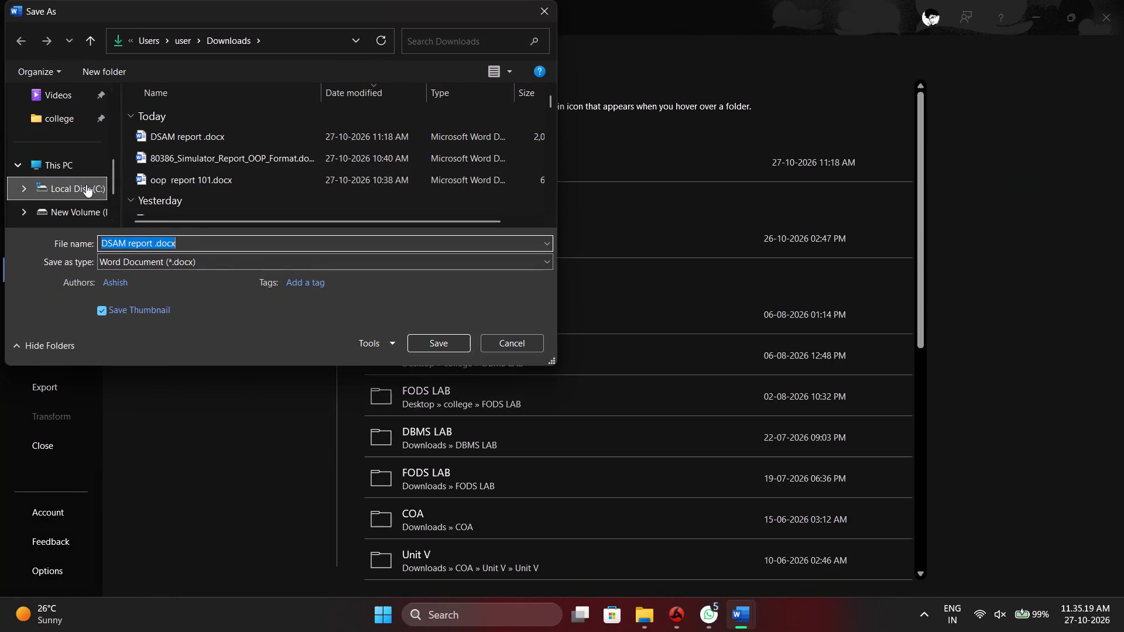
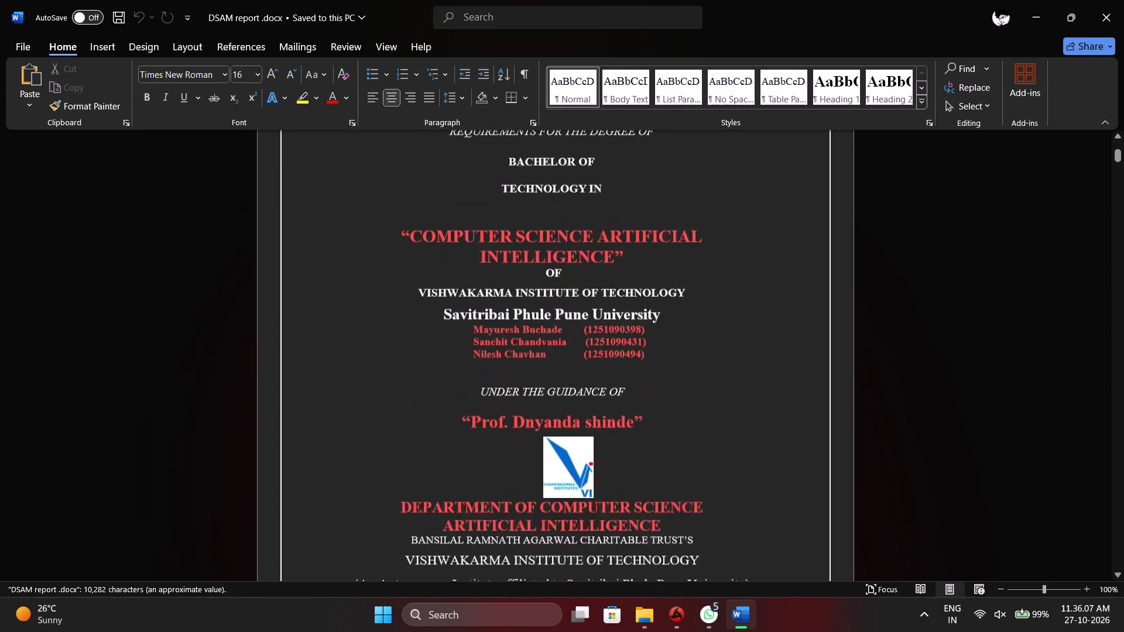
Review the saved DSAM report from the cover page through every section to the end of the References.
{"action": "scroll", "coordinate": [568, 280], "scroll_direction": "down", "scroll_amount": 20}
{"action": "scroll", "coordinate": [568, 280], "scroll_direction": "down", "scroll_amount": 16}
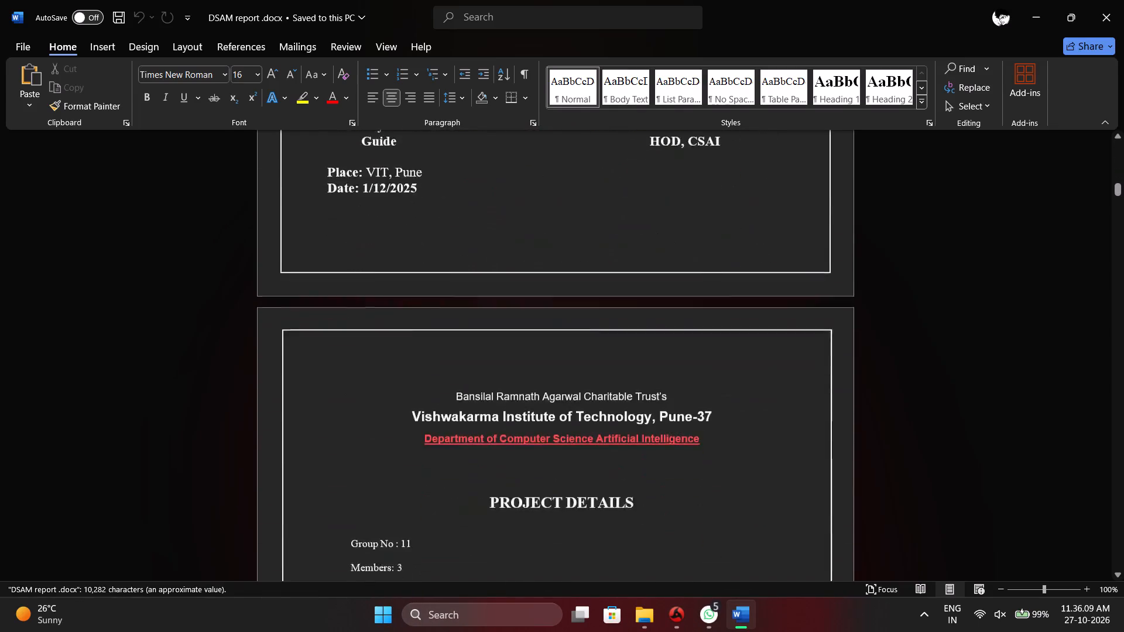
{"action": "scroll", "coordinate": [573, 265], "scroll_direction": "down", "scroll_amount": 8}
{"action": "scroll", "coordinate": [573, 260], "scroll_direction": "down", "scroll_amount": 16}
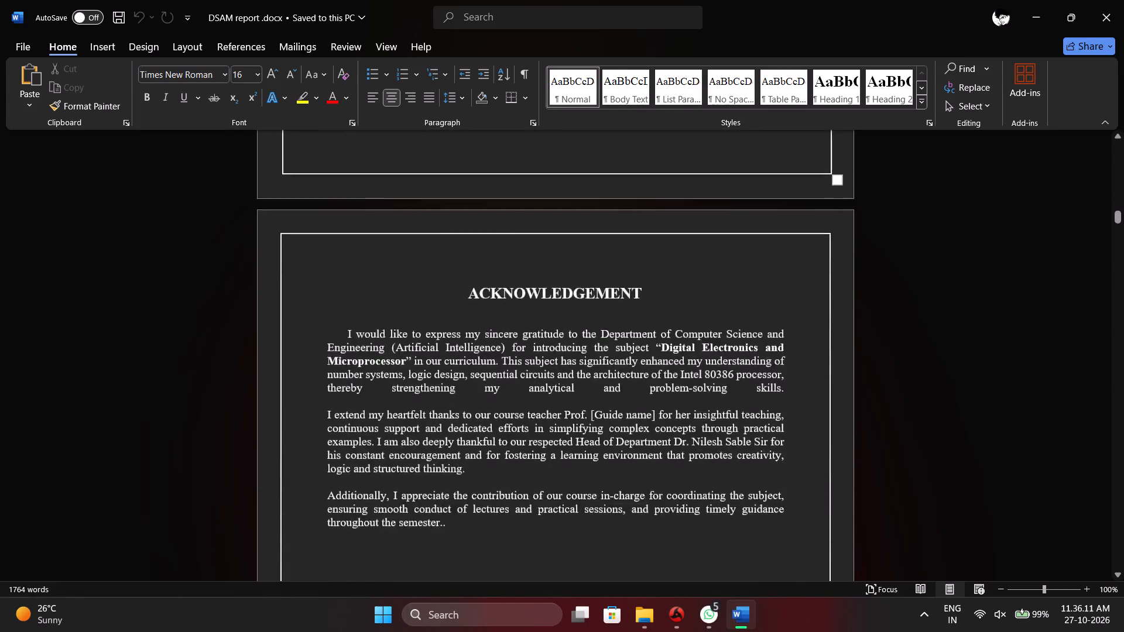
{"action": "scroll", "coordinate": [573, 260], "scroll_direction": "down", "scroll_amount": 20}
{"action": "scroll", "coordinate": [573, 260], "scroll_direction": "down", "scroll_amount": 5}
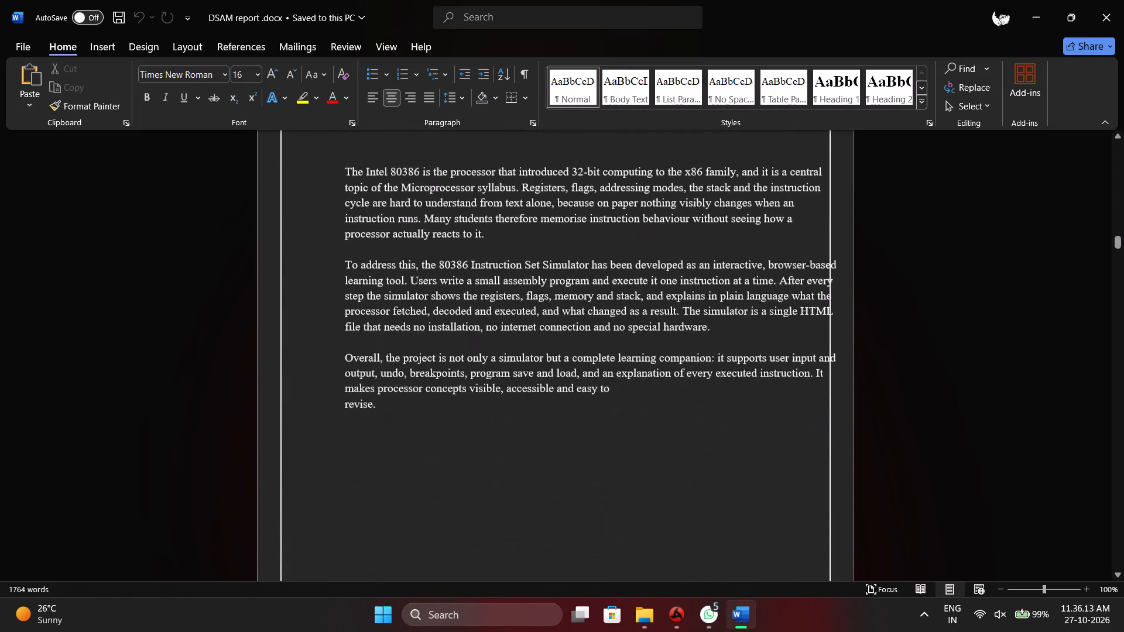
{"action": "scroll", "coordinate": [573, 259], "scroll_direction": "down", "scroll_amount": 20}
{"action": "scroll", "coordinate": [573, 259], "scroll_direction": "down", "scroll_amount": 11}
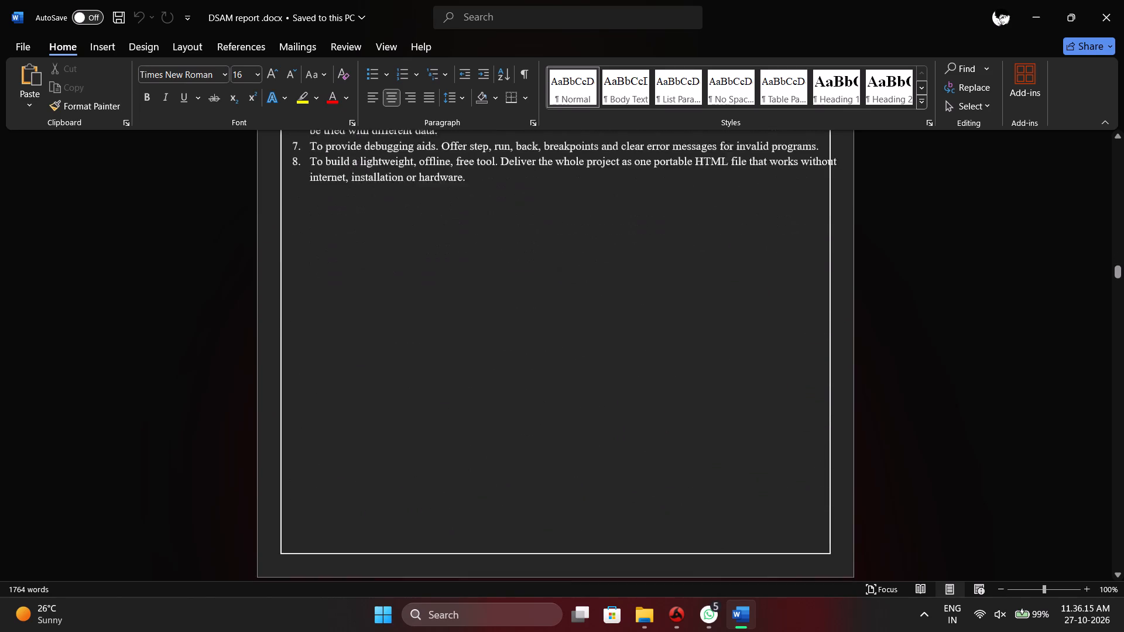
{"action": "scroll", "coordinate": [573, 259], "scroll_direction": "down", "scroll_amount": 13}
{"action": "scroll", "coordinate": [573, 259], "scroll_direction": "down", "scroll_amount": 17}
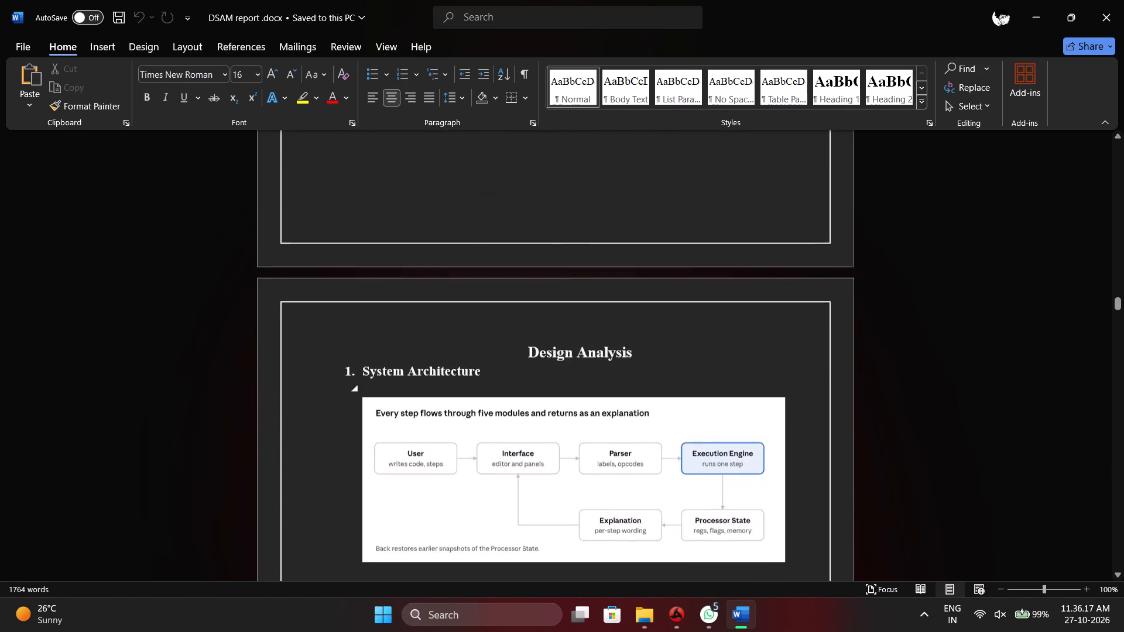
{"action": "scroll", "coordinate": [573, 259], "scroll_direction": "down", "scroll_amount": 20}
{"action": "scroll", "coordinate": [573, 259], "scroll_direction": "down", "scroll_amount": 16}
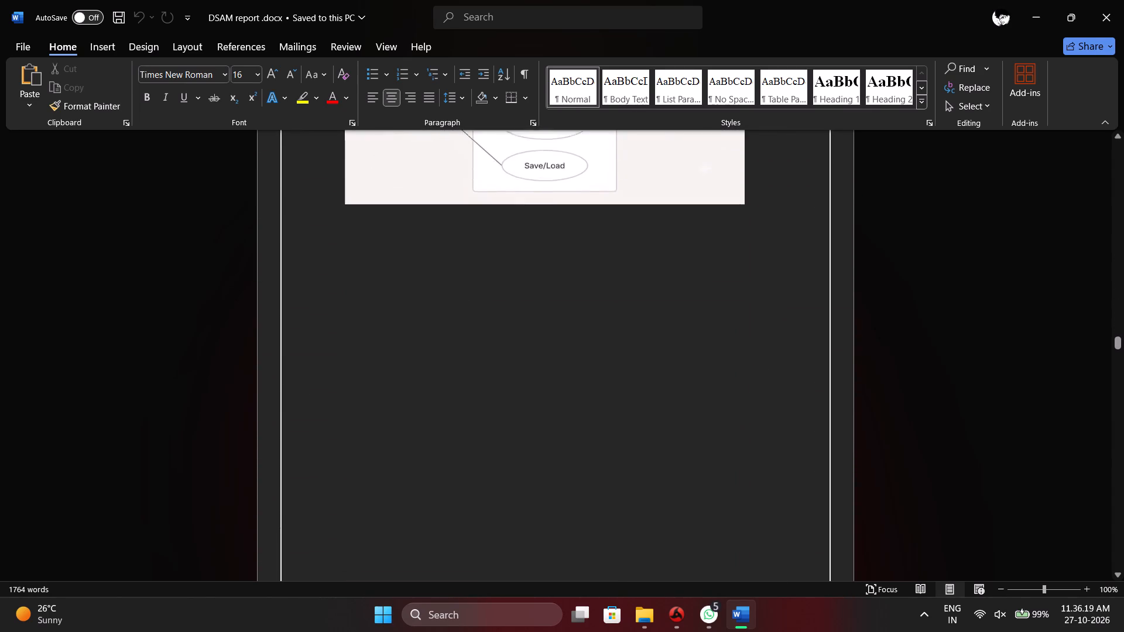
{"action": "scroll", "coordinate": [573, 257], "scroll_direction": "down", "scroll_amount": 20}
{"action": "scroll", "coordinate": [573, 257], "scroll_direction": "down", "scroll_amount": 16}
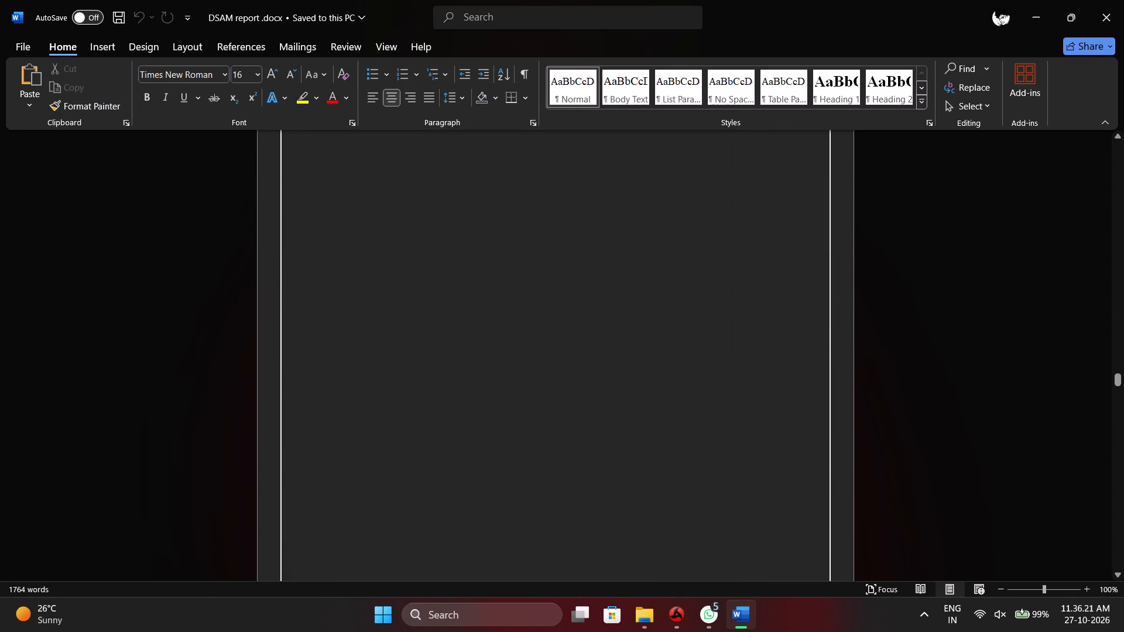
{"action": "scroll", "coordinate": [573, 256], "scroll_direction": "down", "scroll_amount": 18}
{"action": "scroll", "coordinate": [573, 255], "scroll_direction": "down", "scroll_amount": 14}
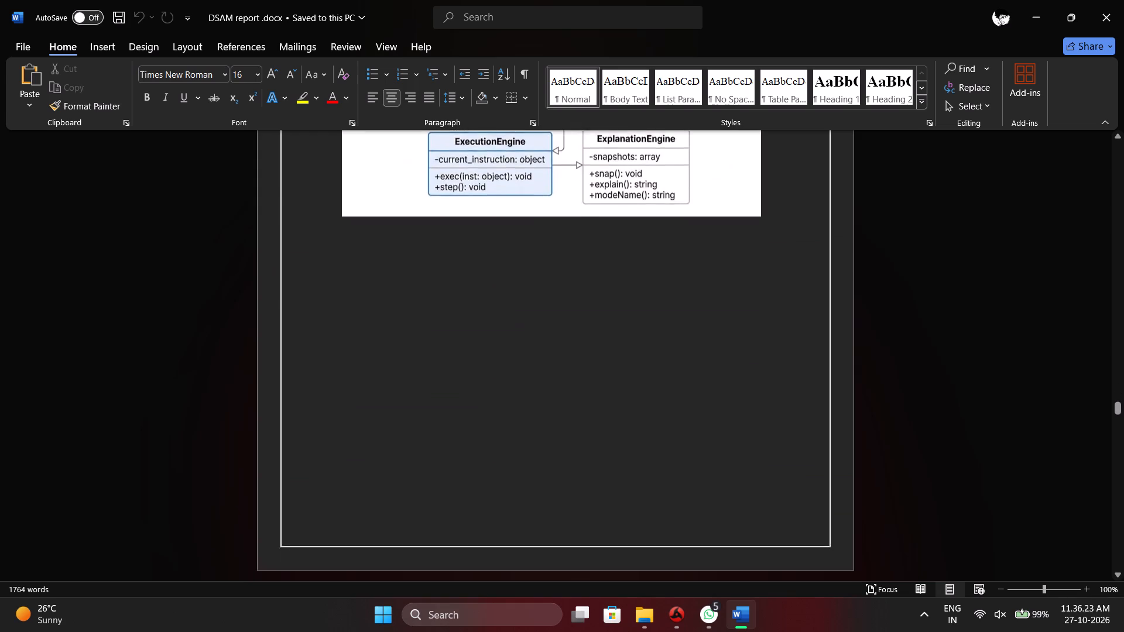
{"action": "scroll", "coordinate": [573, 255], "scroll_direction": "down", "scroll_amount": 20}
{"action": "scroll", "coordinate": [573, 255], "scroll_direction": "down", "scroll_amount": 16}
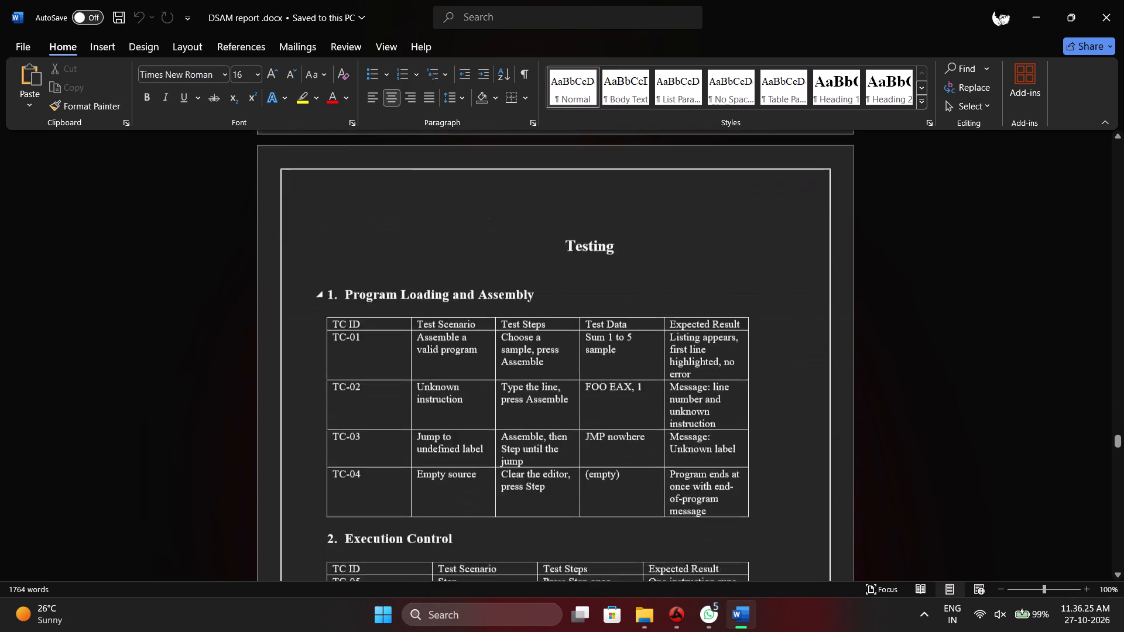
{"action": "scroll", "coordinate": [573, 254], "scroll_direction": "down", "scroll_amount": 20}
{"action": "scroll", "coordinate": [573, 254], "scroll_direction": "down", "scroll_amount": 16}
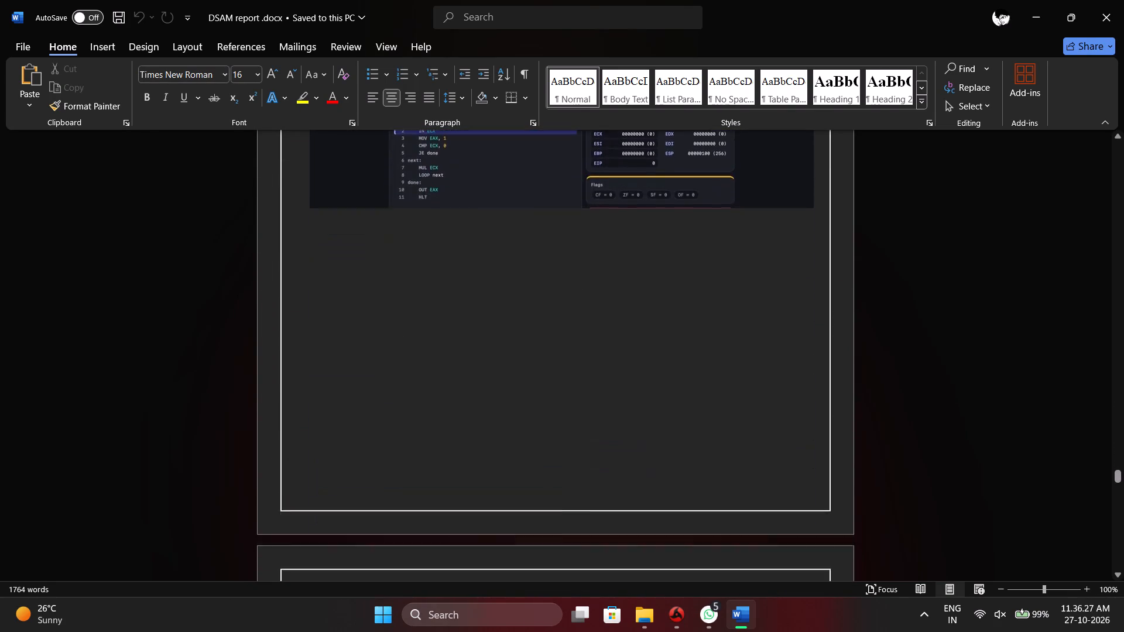
{"action": "scroll", "coordinate": [573, 250], "scroll_direction": "down", "scroll_amount": 20}
{"action": "scroll", "coordinate": [573, 250], "scroll_direction": "down", "scroll_amount": 16}
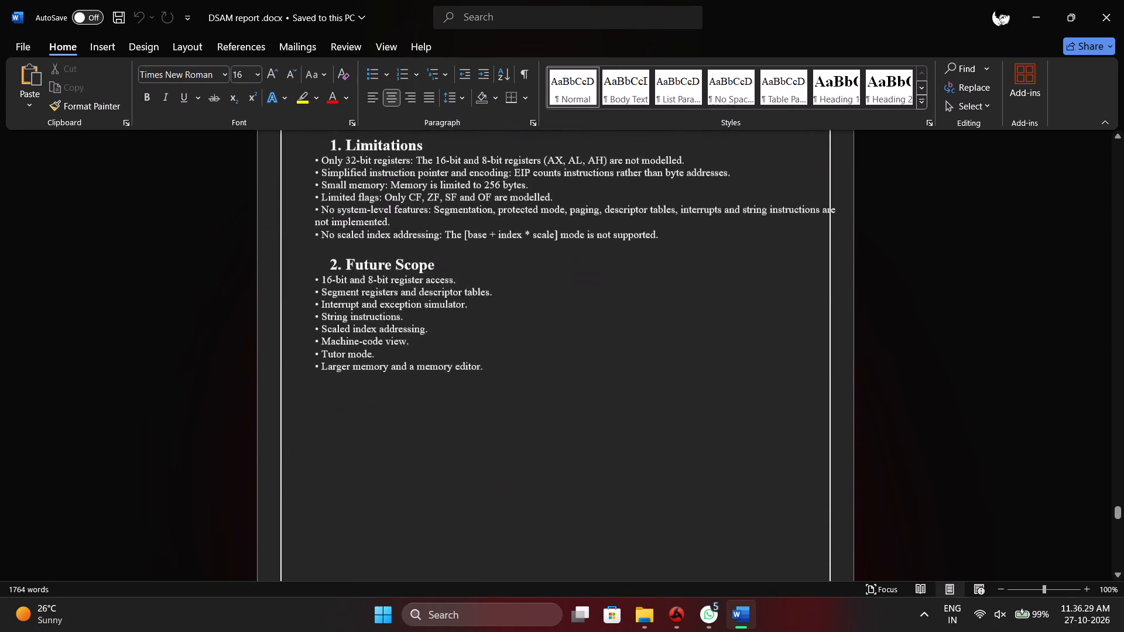
{"action": "scroll", "coordinate": [573, 248], "scroll_direction": "down", "scroll_amount": 20}
{"action": "scroll", "coordinate": [573, 248], "scroll_direction": "down", "scroll_amount": 16}
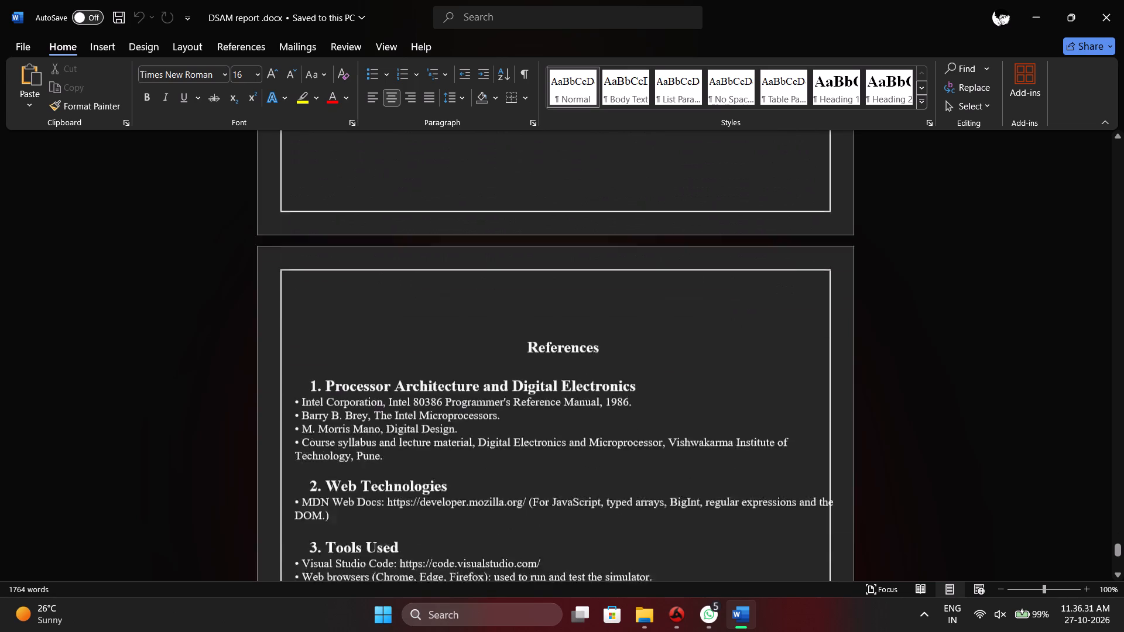
{"action": "scroll", "coordinate": [573, 244], "scroll_direction": "down", "scroll_amount": 10}
Close the reviewed DSAM report document.
{"action": "left_click", "coordinate": [1123, 0]}
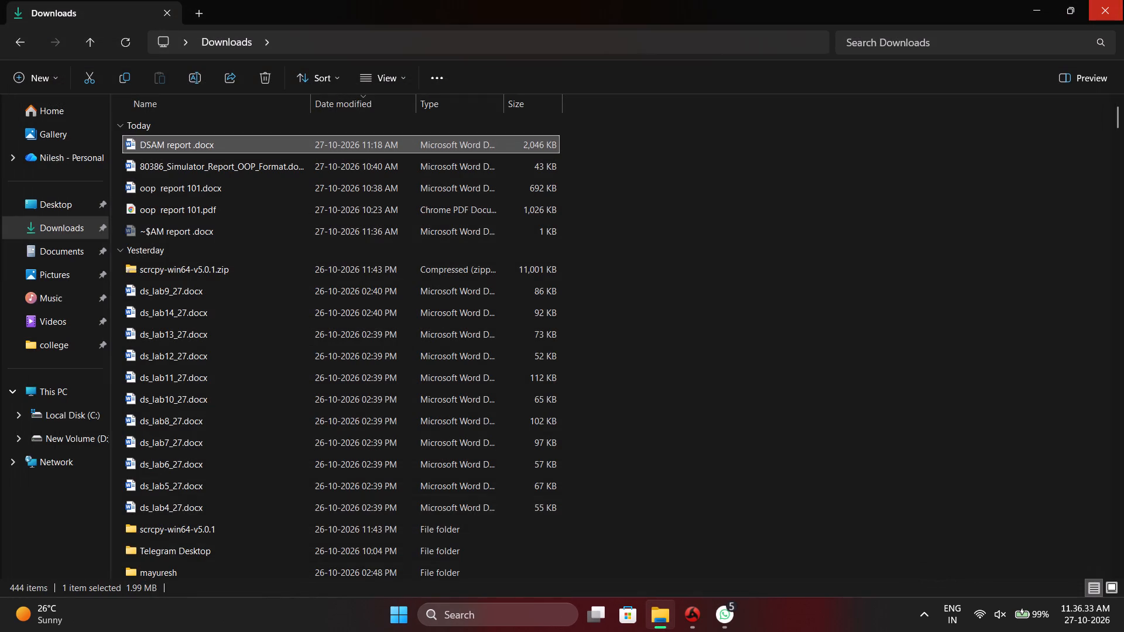
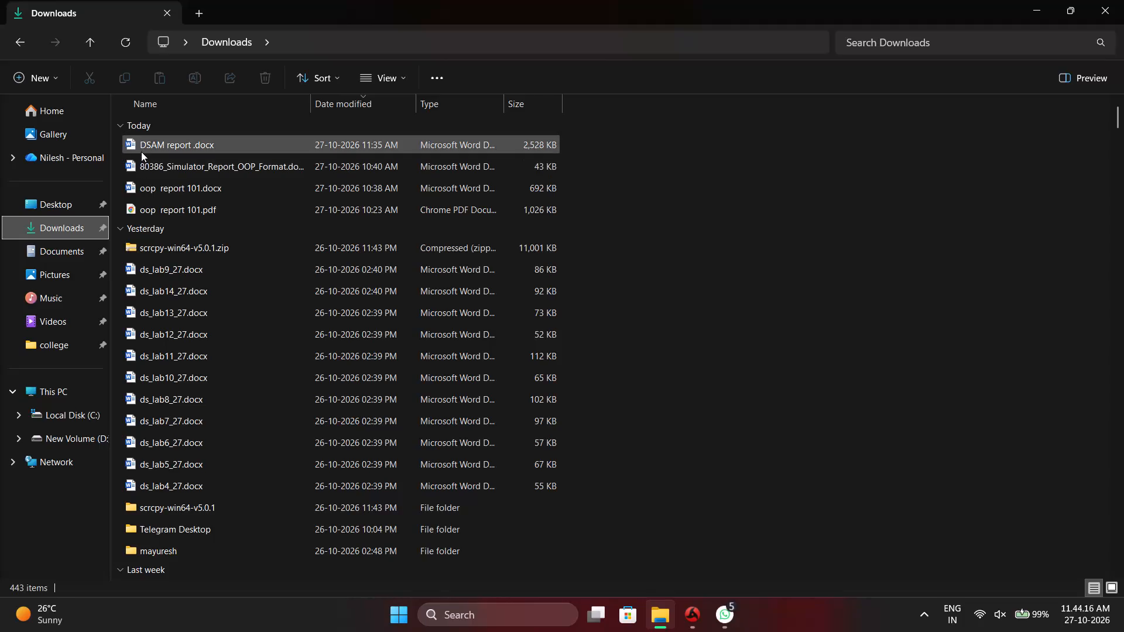
Reopen the DSAM report document from the Downloads folder and look over its cover page.
{"action": "double_click", "coordinate": [141, 152]}
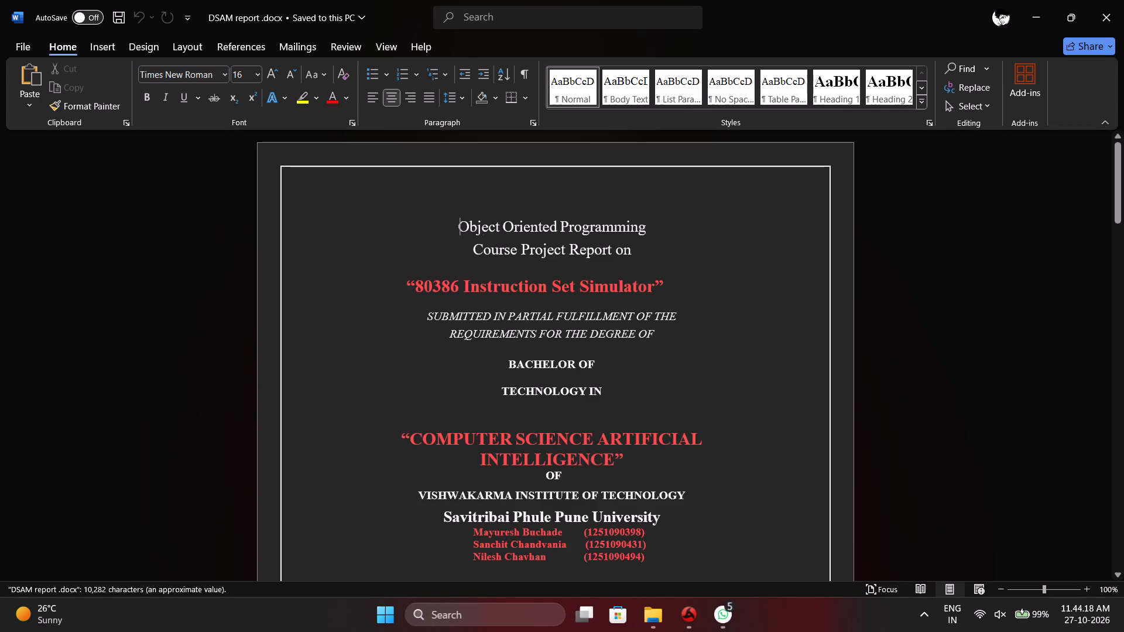
{"action": "scroll", "coordinate": [505, 485], "scroll_direction": "down", "scroll_amount": 9}
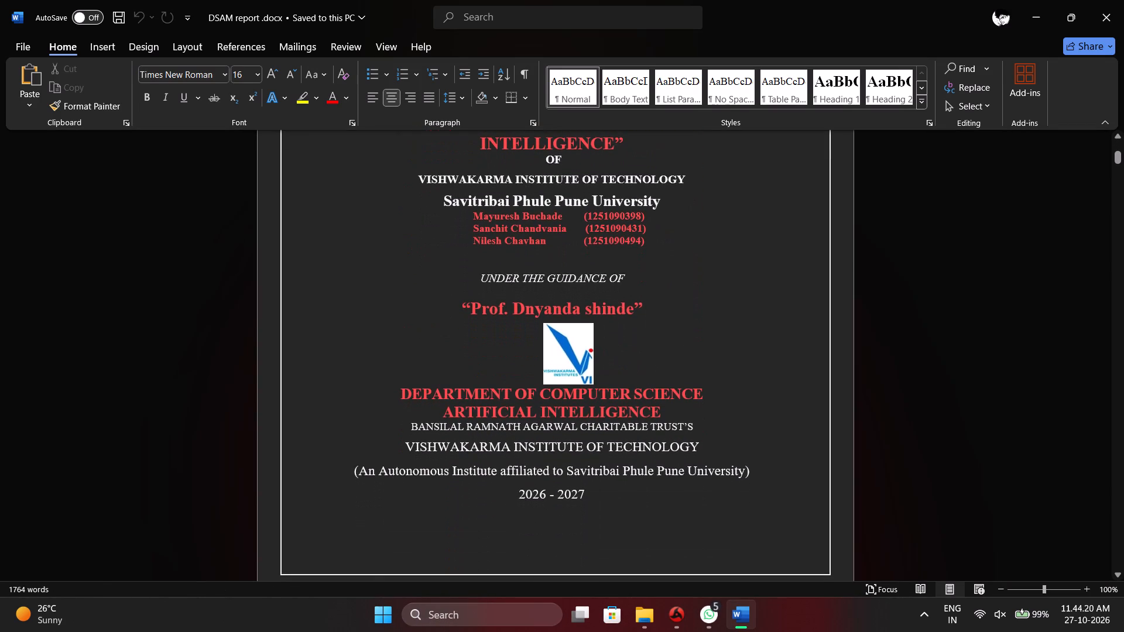
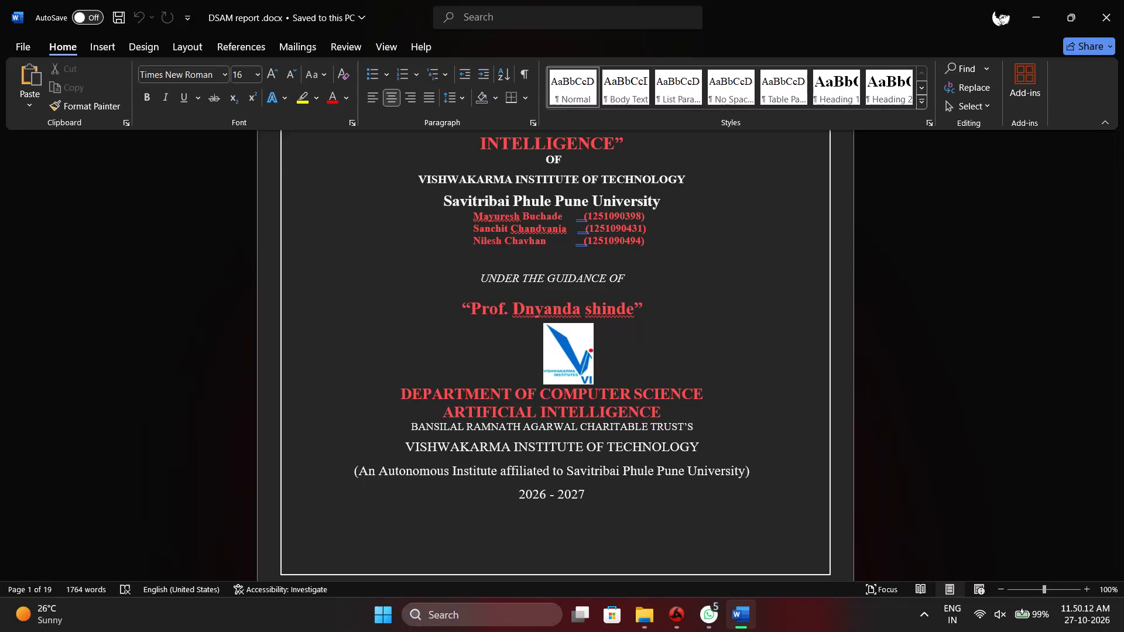
Review the saved report's opening pages, from the cover through the certificate, project details and acknowledgement to the Objectives.
{"action": "scroll", "coordinate": [406, 619], "scroll_direction": "down", "scroll_amount": 6}
{"action": "scroll", "coordinate": [486, 451], "scroll_direction": "down", "scroll_amount": 15}
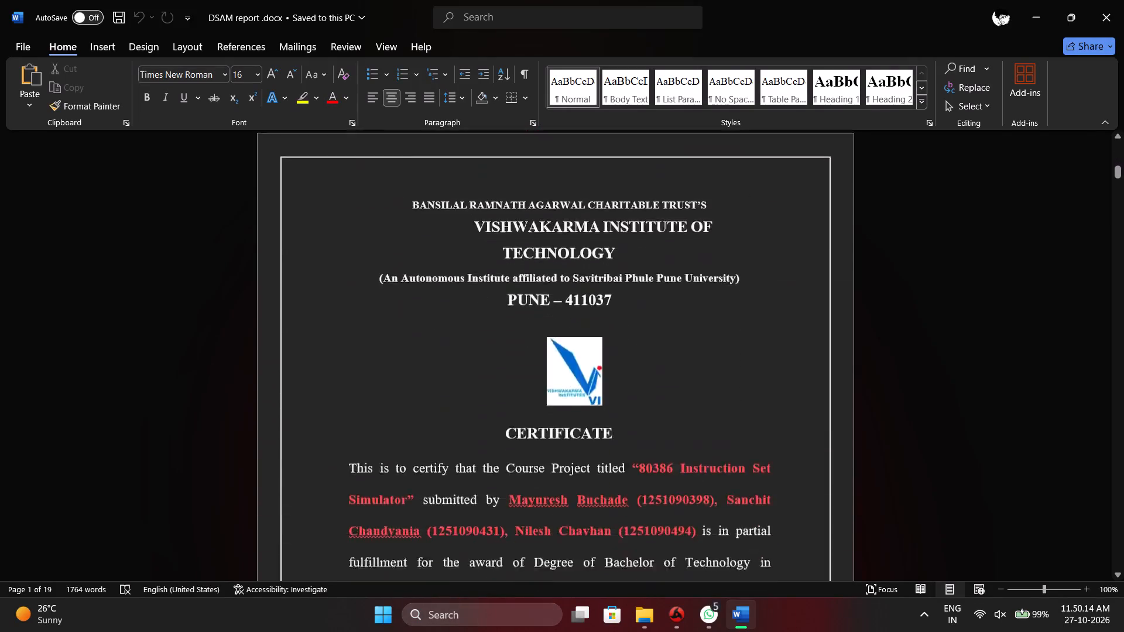
{"action": "scroll", "coordinate": [512, 441], "scroll_direction": "down", "scroll_amount": 14}
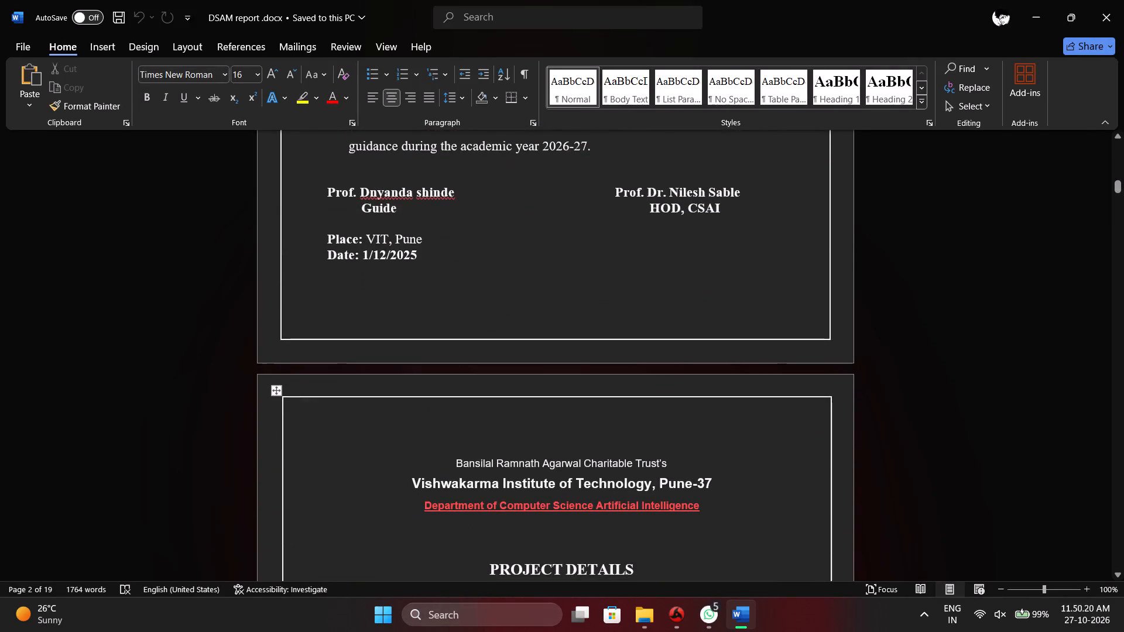
{"action": "scroll", "coordinate": [172, 310], "scroll_direction": "down", "scroll_amount": 7}
{"action": "scroll", "coordinate": [520, 406], "scroll_direction": "down", "scroll_amount": 20}
{"action": "scroll", "coordinate": [520, 406], "scroll_direction": "down", "scroll_amount": 6}
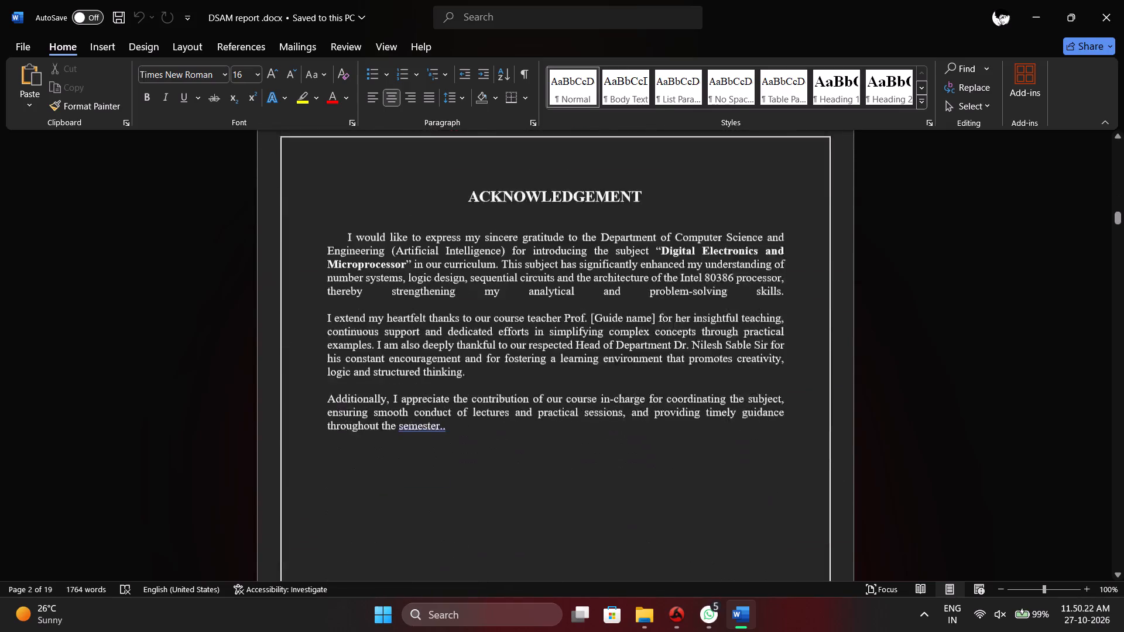
{"action": "scroll", "coordinate": [495, 375], "scroll_direction": "down", "scroll_amount": 20}
{"action": "scroll", "coordinate": [495, 375], "scroll_direction": "down", "scroll_amount": 19}
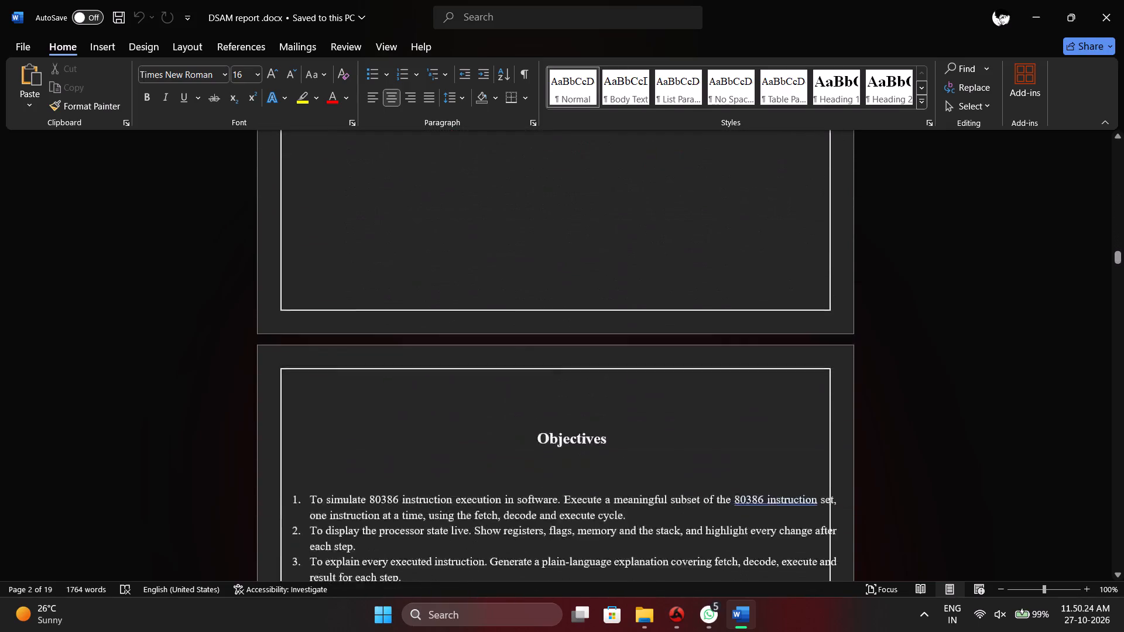
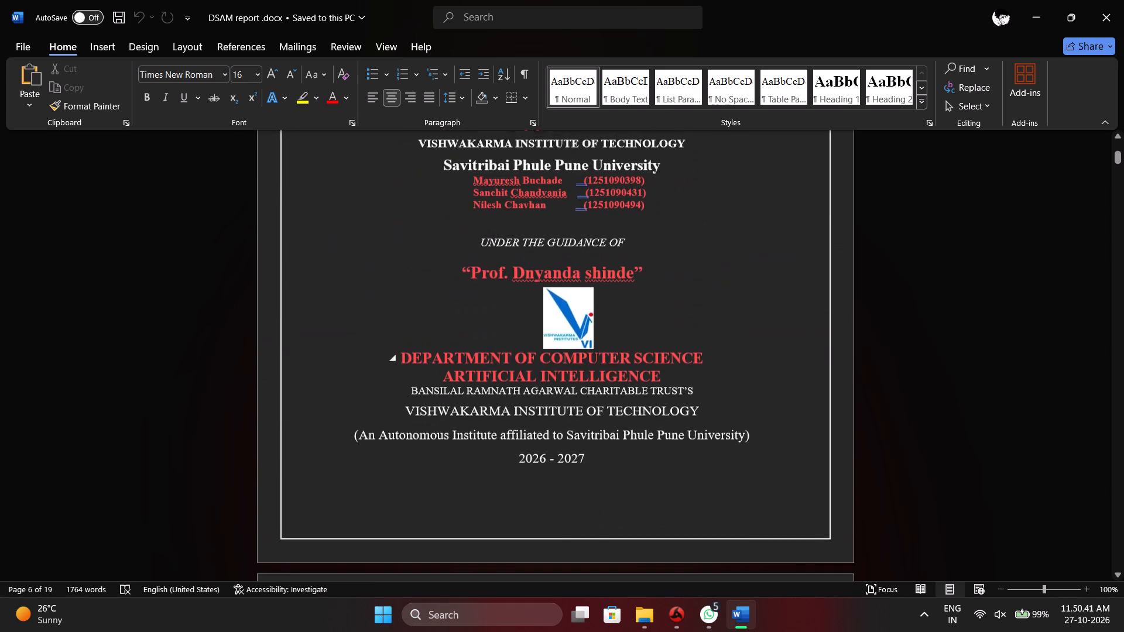
Recheck the report's front pages, from the cover page through the certificate to the project details page.
{"action": "scroll", "coordinate": [640, 396], "scroll_direction": "up", "scroll_amount": 20}
{"action": "scroll", "coordinate": [640, 396], "scroll_direction": "up", "scroll_amount": 1}
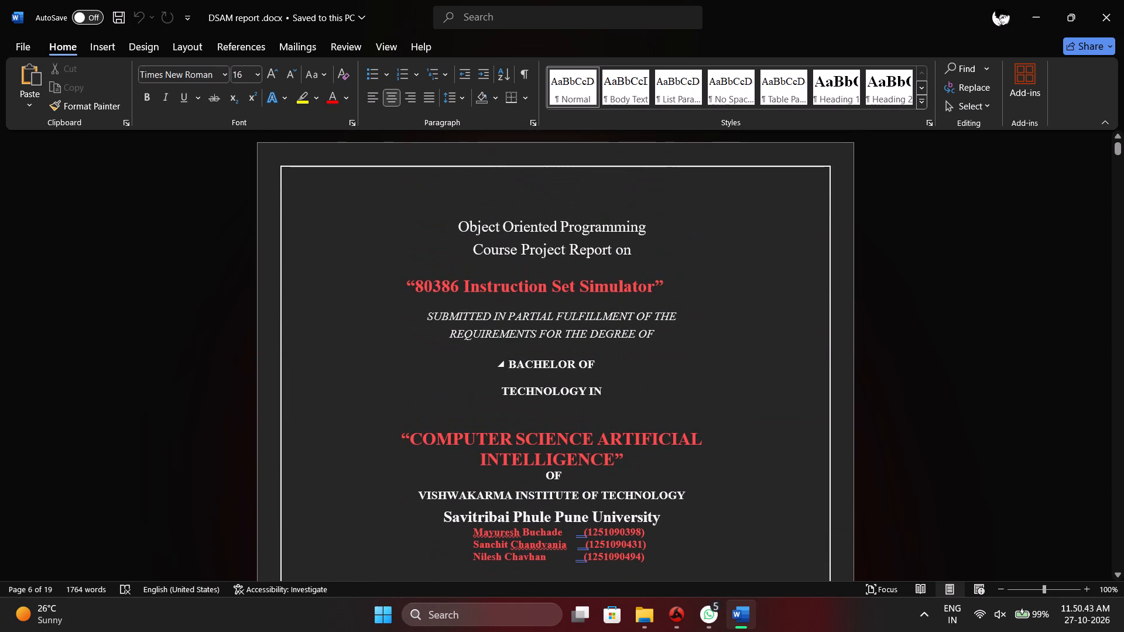
{"action": "scroll", "coordinate": [640, 396], "scroll_direction": "up", "scroll_amount": 5}
{"action": "scroll", "coordinate": [635, 394], "scroll_direction": "down", "scroll_amount": 17}
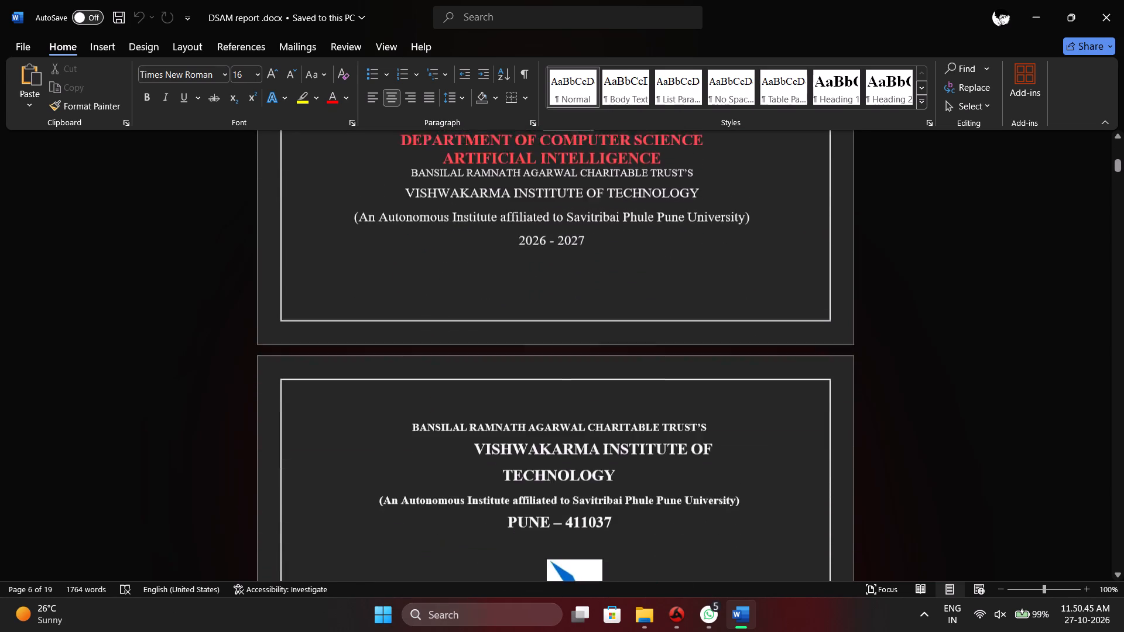
{"action": "scroll", "coordinate": [634, 394], "scroll_direction": "down", "scroll_amount": 16}
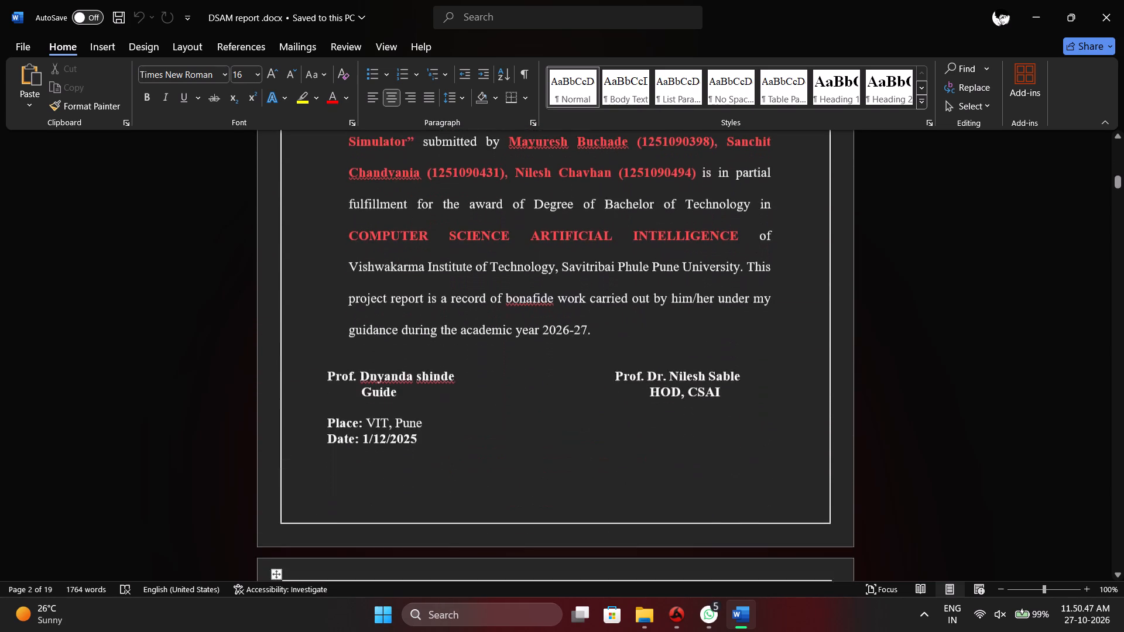
{"action": "scroll", "coordinate": [634, 394], "scroll_direction": "down", "scroll_amount": 16}
{"action": "scroll", "coordinate": [634, 394], "scroll_direction": "down", "scroll_amount": 8}
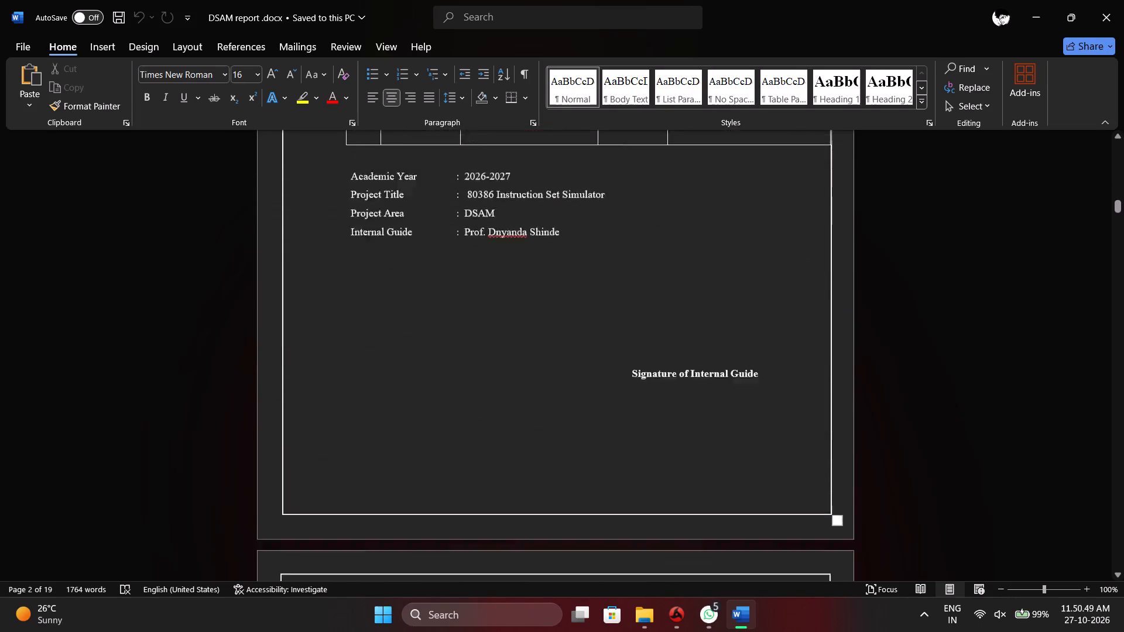
Review the pages after the project details, through the Objectives to the Requirement Analysis page.
{"action": "scroll", "coordinate": [634, 394], "scroll_direction": "down", "scroll_amount": 19}
{"action": "scroll", "coordinate": [634, 394], "scroll_direction": "down", "scroll_amount": 3}
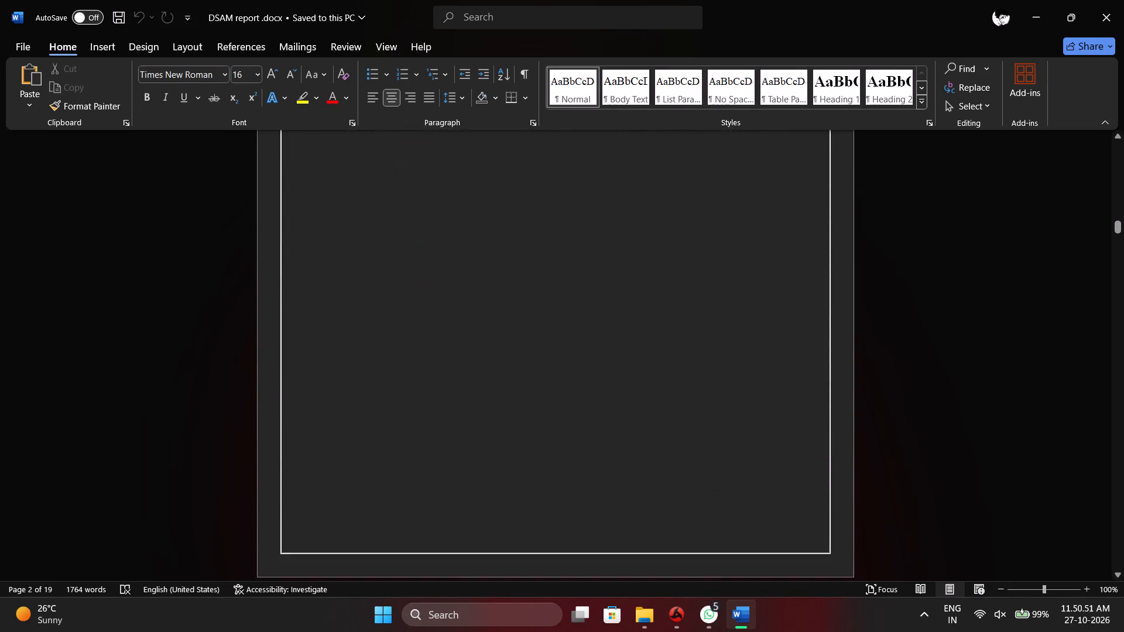
{"action": "scroll", "coordinate": [634, 394], "scroll_direction": "down", "scroll_amount": 16}
{"action": "scroll", "coordinate": [634, 394], "scroll_direction": "down", "scroll_amount": 5}
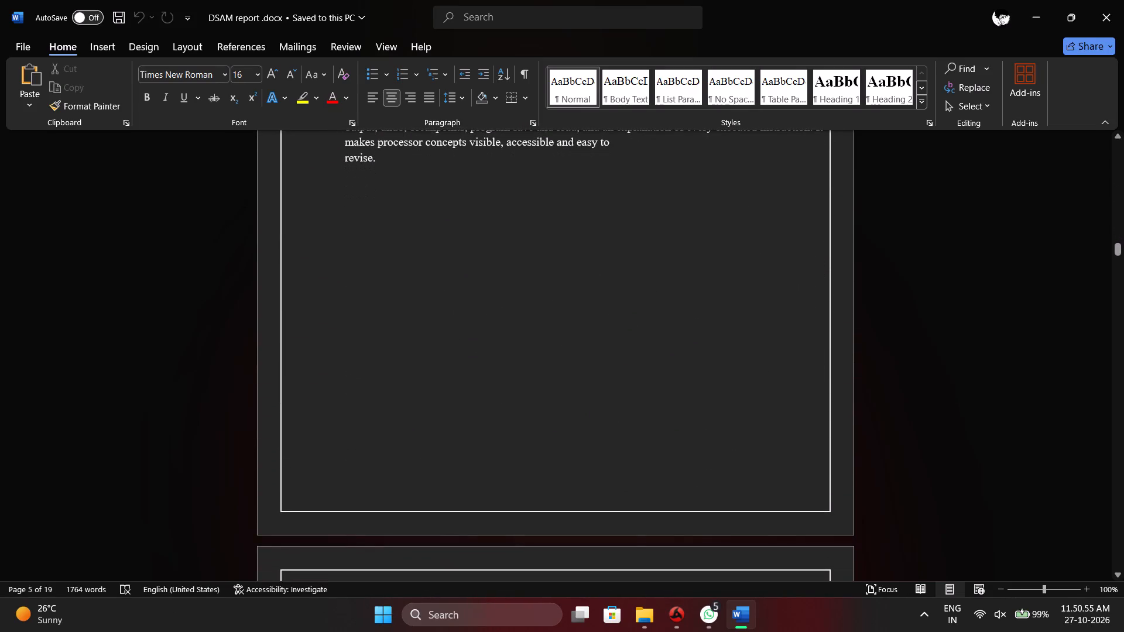
{"action": "scroll", "coordinate": [634, 394], "scroll_direction": "down", "scroll_amount": 5}
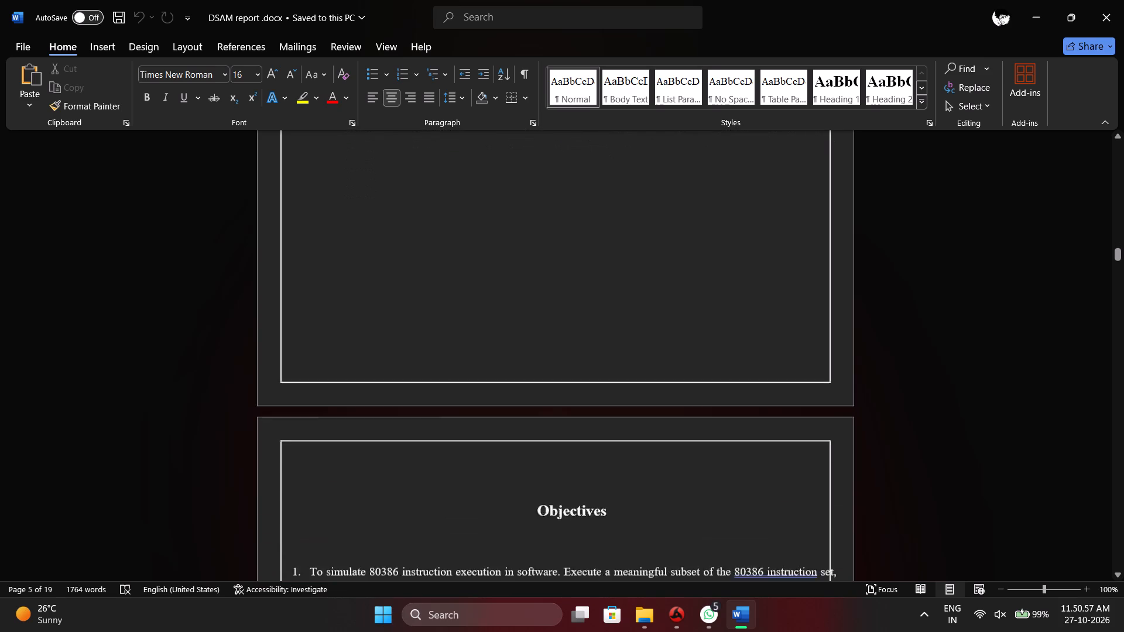
{"action": "scroll", "coordinate": [634, 394], "scroll_direction": "down", "scroll_amount": 15}
{"action": "scroll", "coordinate": [593, 345], "scroll_direction": "down", "scroll_amount": 16}
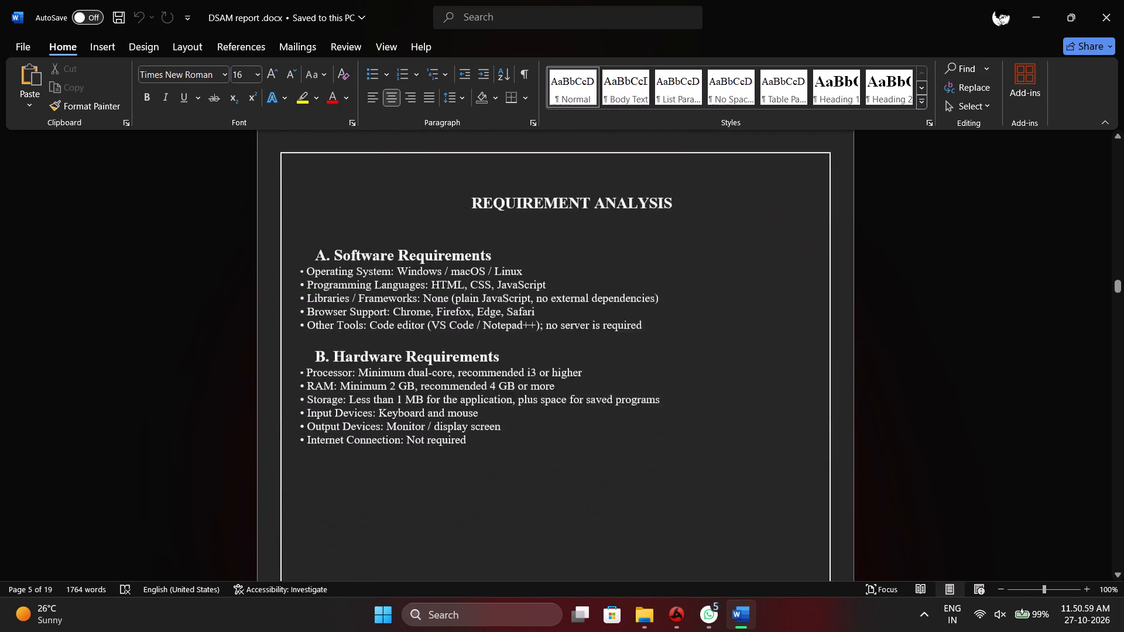
Examine the Design Analysis pages, including the system architecture, flowchart, use case and class diagrams.
{"action": "scroll", "coordinate": [591, 345], "scroll_direction": "down", "scroll_amount": 12}
{"action": "scroll", "coordinate": [590, 345], "scroll_direction": "down", "scroll_amount": 10}
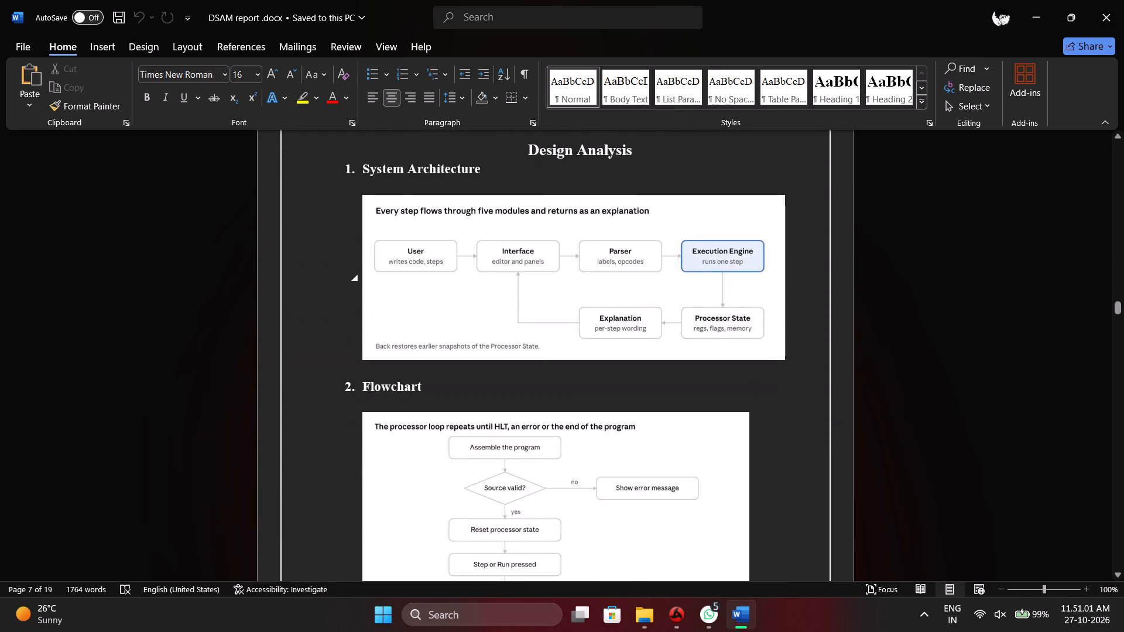
{"action": "scroll", "coordinate": [590, 345], "scroll_direction": "down", "scroll_amount": 20}
{"action": "scroll", "coordinate": [590, 345], "scroll_direction": "down", "scroll_amount": 12}
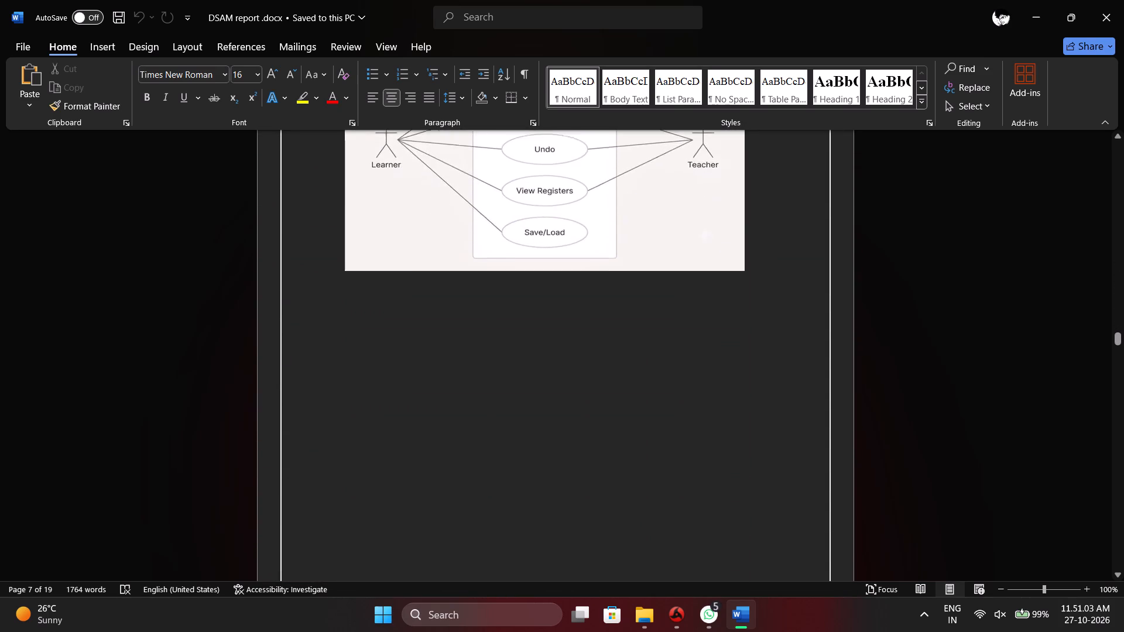
{"action": "scroll", "coordinate": [590, 345], "scroll_direction": "down", "scroll_amount": 6}
{"action": "scroll", "coordinate": [590, 345], "scroll_direction": "down", "scroll_amount": 20}
{"action": "scroll", "coordinate": [590, 345], "scroll_direction": "down", "scroll_amount": 6}
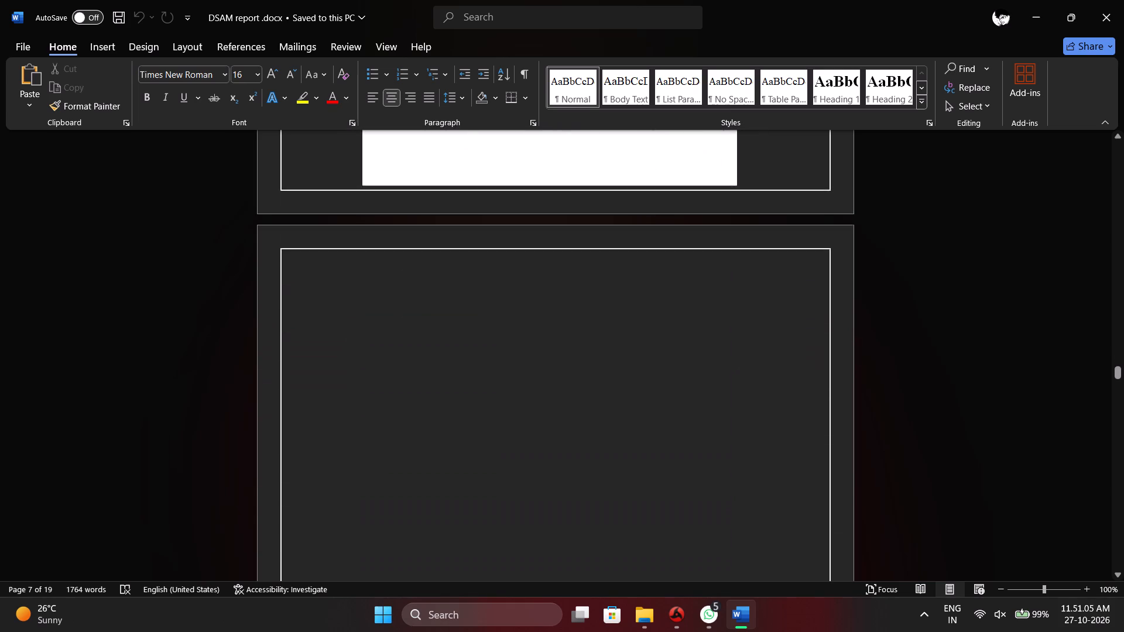
{"action": "scroll", "coordinate": [588, 345], "scroll_direction": "down", "scroll_amount": 11}
{"action": "scroll", "coordinate": [588, 345], "scroll_direction": "down", "scroll_amount": 14}
{"action": "scroll", "coordinate": [588, 345], "scroll_direction": "down", "scroll_amount": 7}
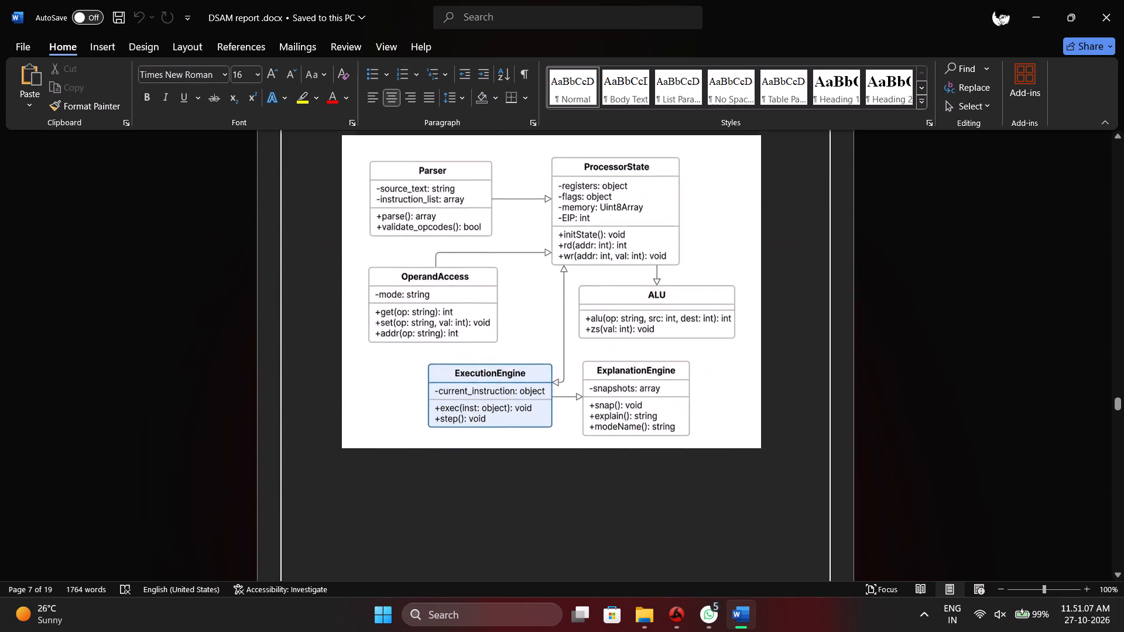
{"action": "scroll", "coordinate": [587, 345], "scroll_direction": "down", "scroll_amount": 5}
Review the Implementation text, the test case tables and the placement of the Screenshots Of Result images within the page borders.
{"action": "scroll", "coordinate": [587, 345], "scroll_direction": "down", "scroll_amount": 10}
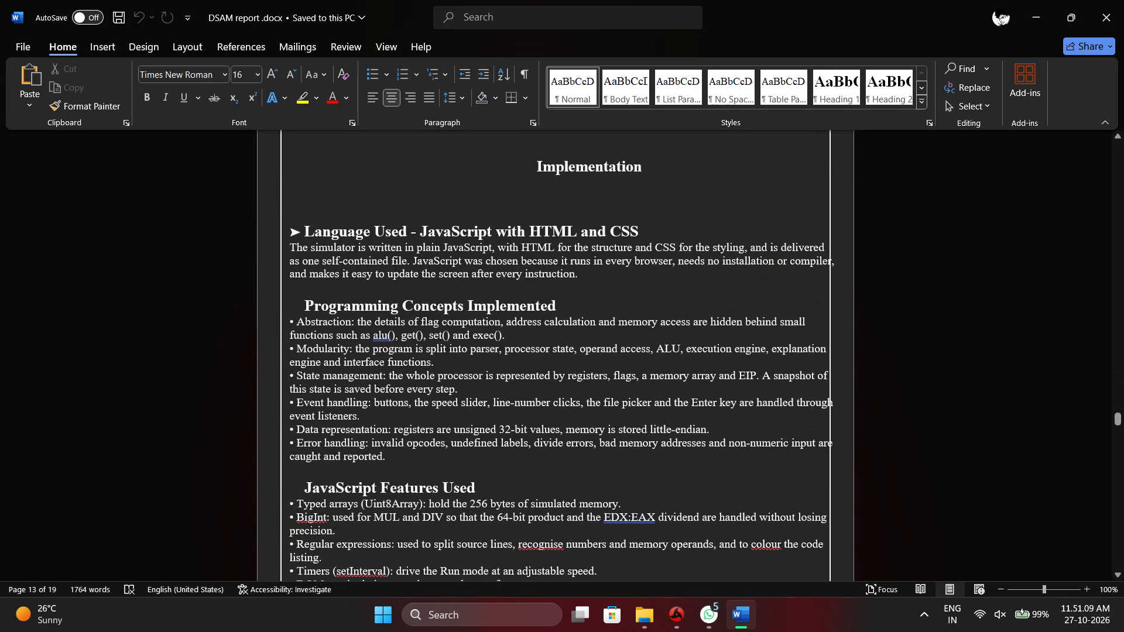
{"action": "scroll", "coordinate": [586, 262], "scroll_direction": "down", "scroll_amount": 14}
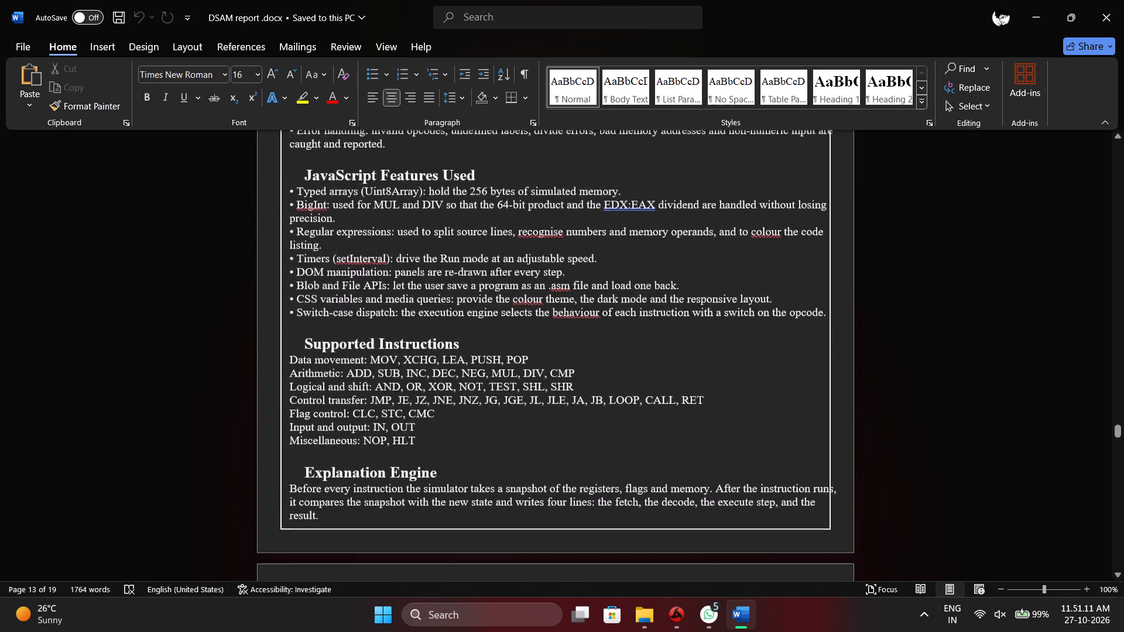
{"action": "scroll", "coordinate": [581, 267], "scroll_direction": "down", "scroll_amount": 17}
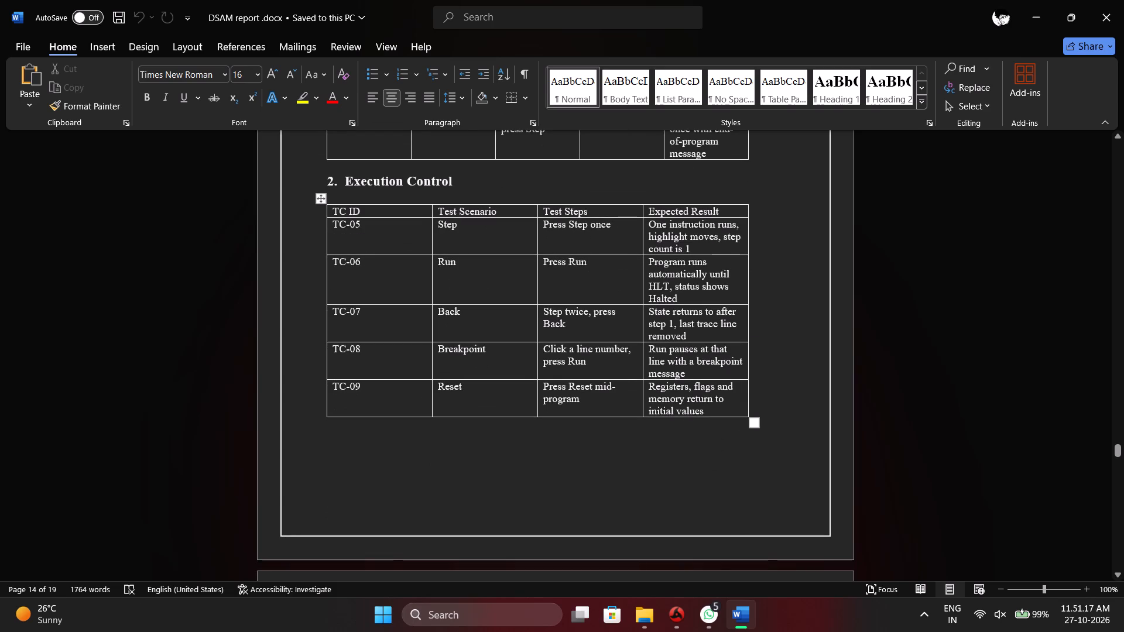
{"action": "scroll", "coordinate": [507, 519], "scroll_direction": "down", "scroll_amount": 7}
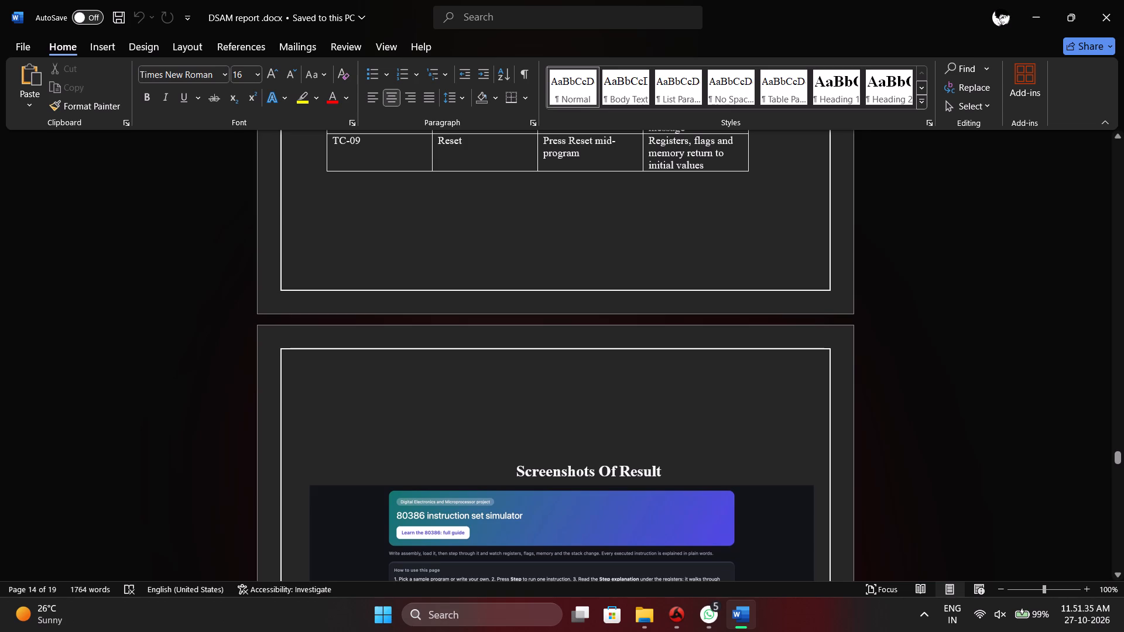
{"action": "scroll", "coordinate": [804, 496], "scroll_direction": "down", "scroll_amount": 7}
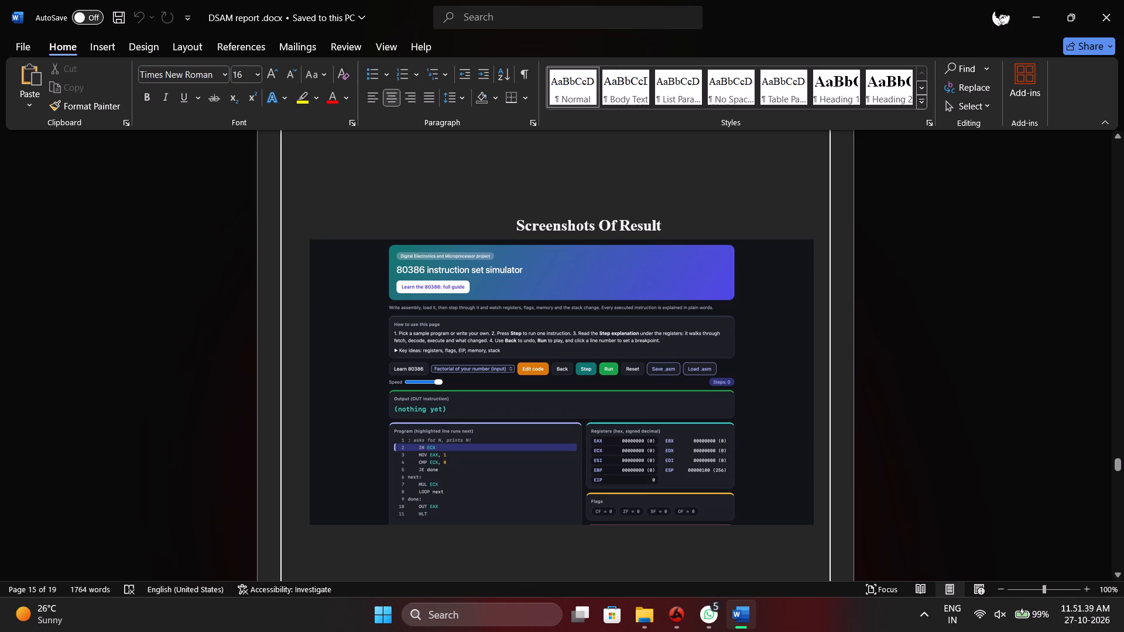
{"action": "scroll", "coordinate": [742, 407], "scroll_direction": "down", "scroll_amount": 8}
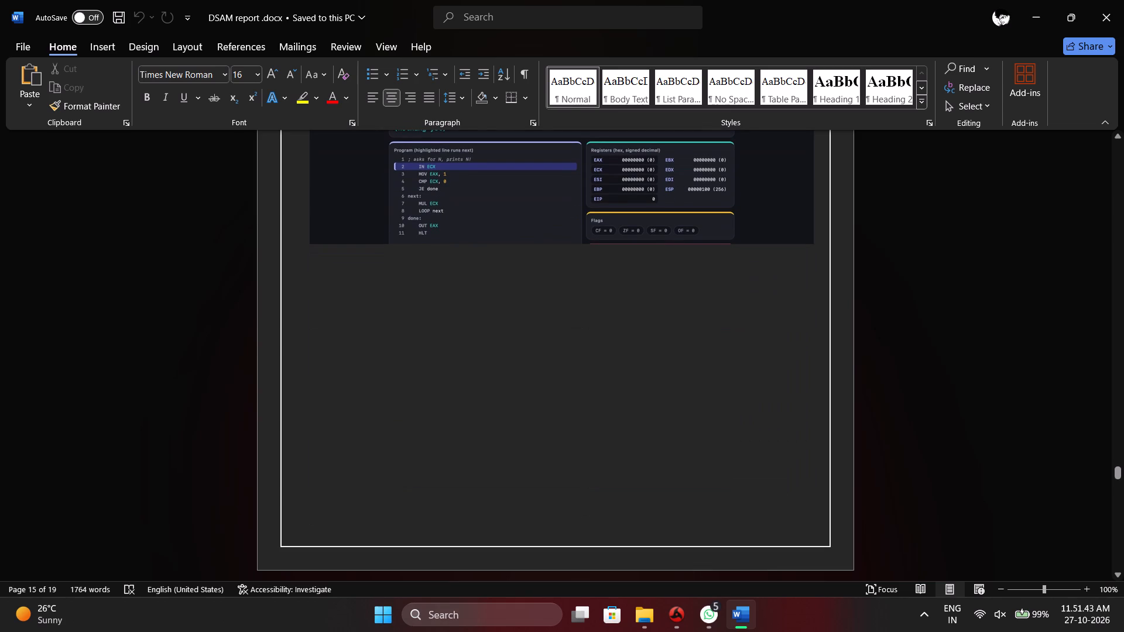
{"action": "scroll", "coordinate": [741, 408], "scroll_direction": "down", "scroll_amount": 8}
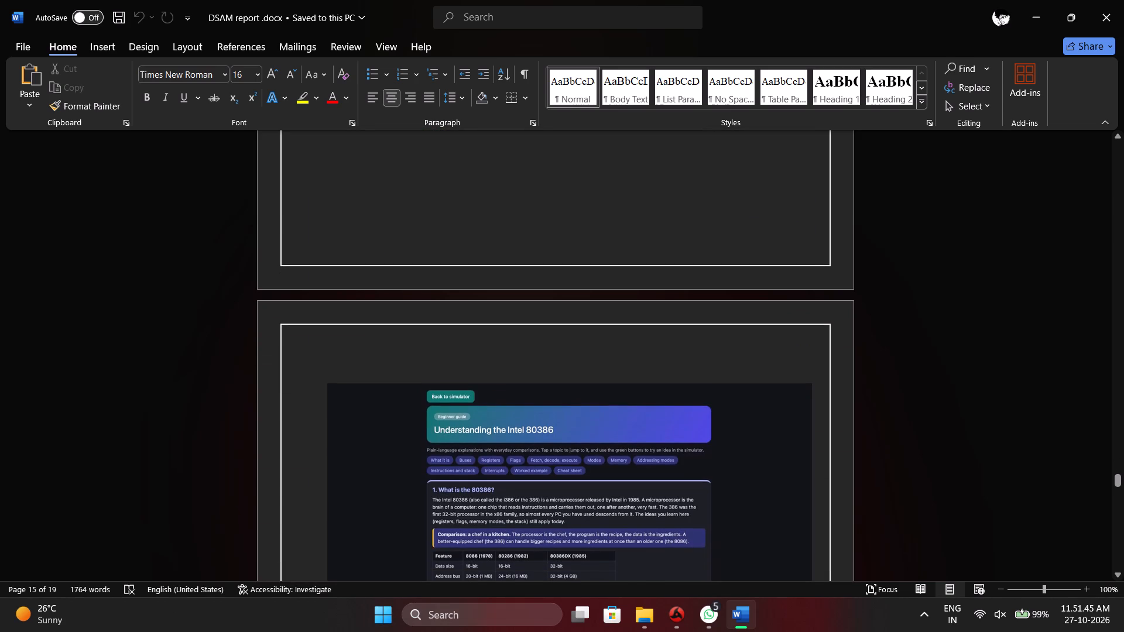
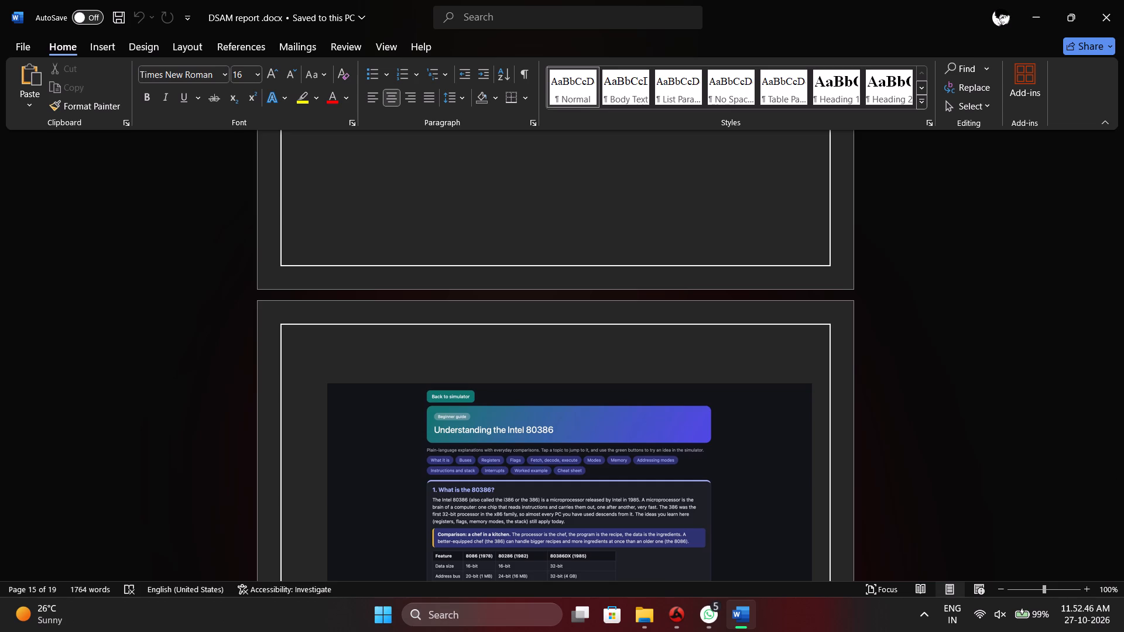
Adjust the horizontal placement of the Understanding the Intel 80386 screenshot by decreasing its paragraph indent once and increasing it once.
{"action": "scroll", "coordinate": [534, 343], "scroll_direction": "down", "scroll_amount": 2}
{"action": "left_click", "coordinate": [437, 384]}
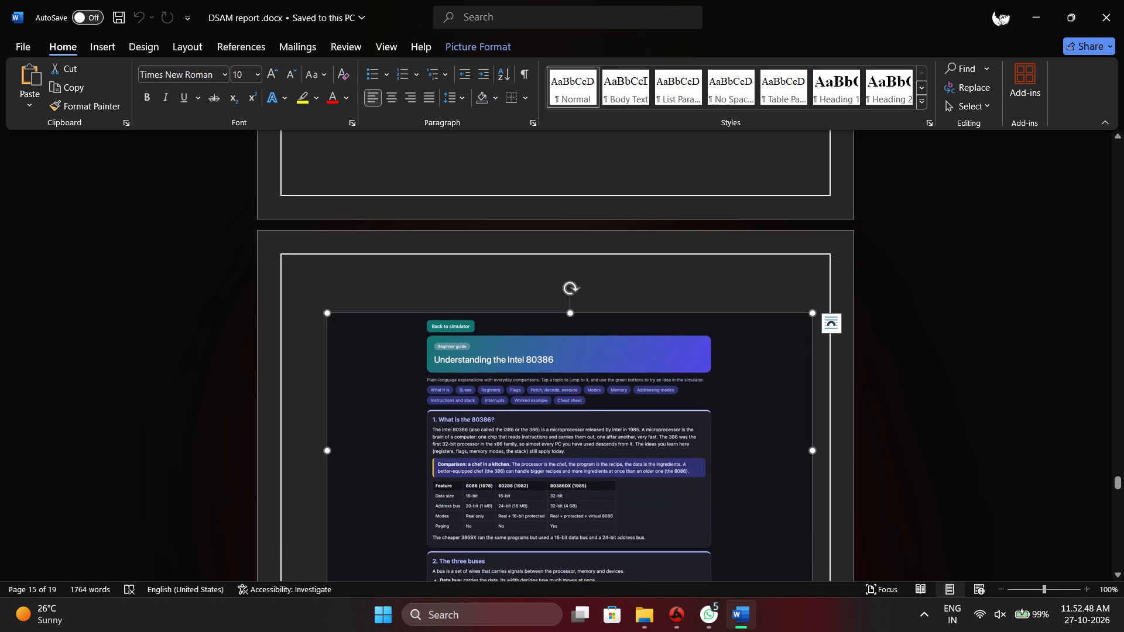
{"action": "left_click", "coordinate": [462, 74]}
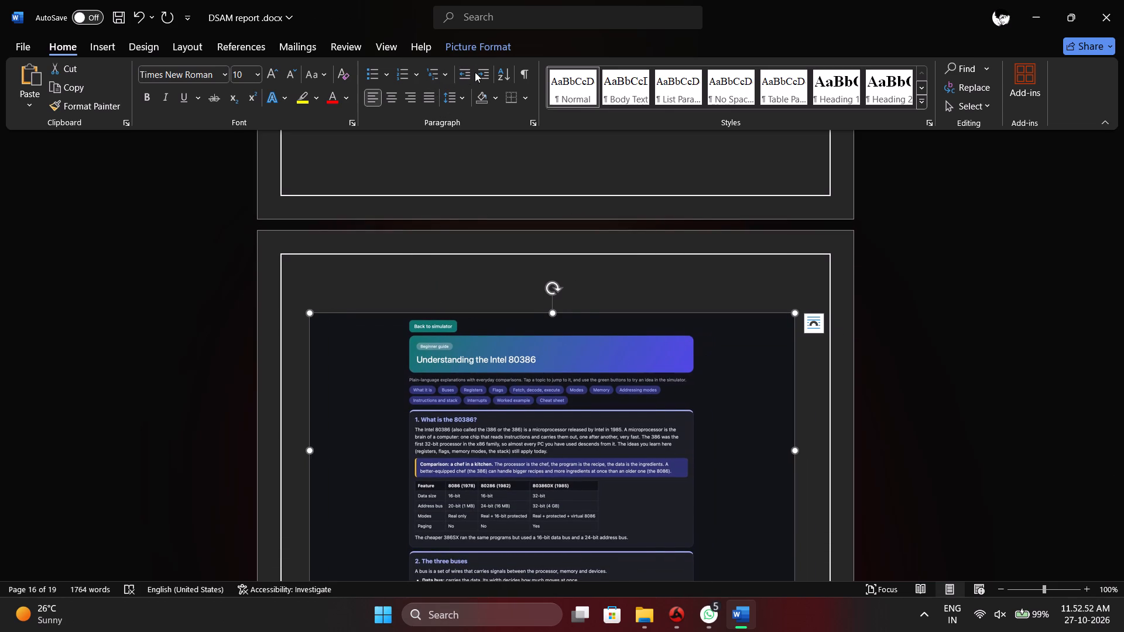
{"action": "left_click", "coordinate": [482, 72]}
{"action": "left_click", "coordinate": [540, 213]}
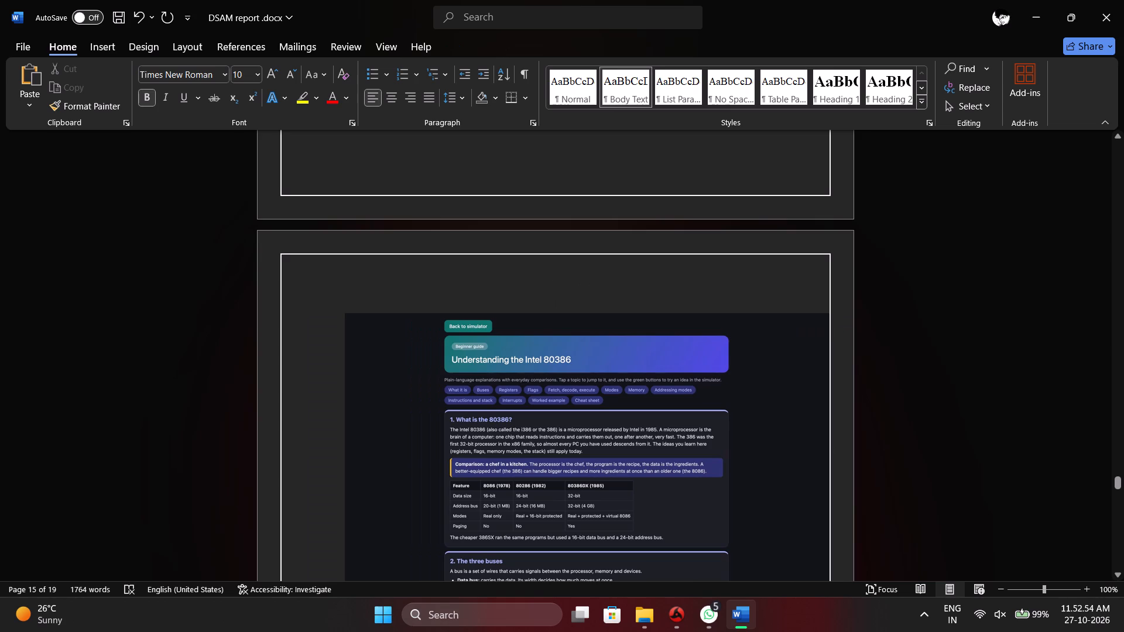
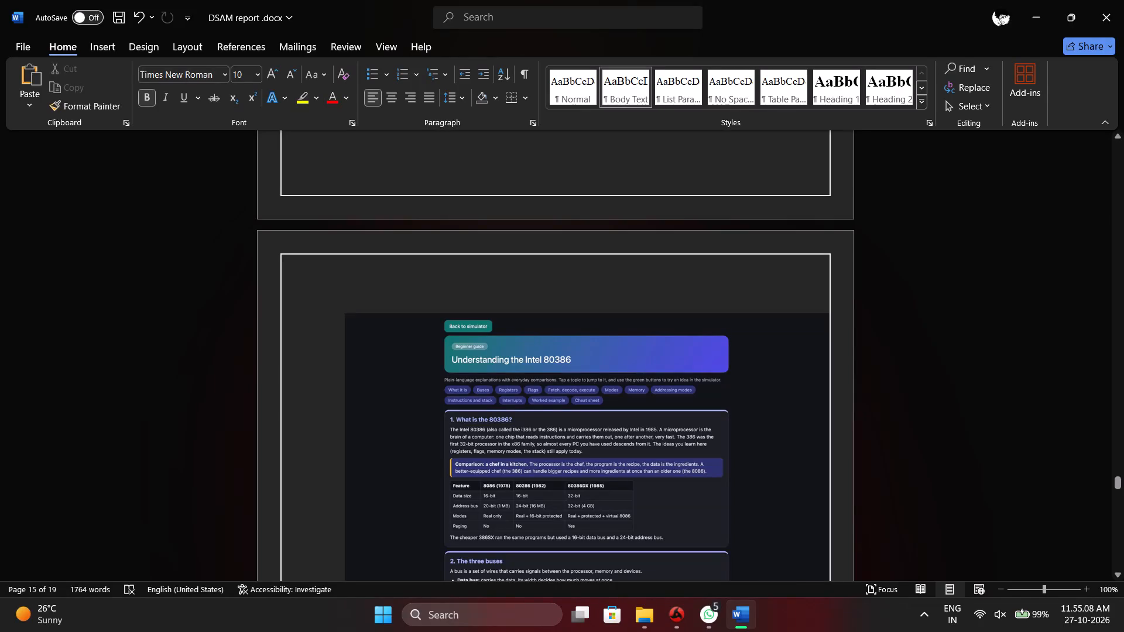
Review the result screenshots and the Limitations And Future Scope page, checking their placement within the page borders.
{"action": "scroll", "coordinate": [678, 194], "scroll_direction": "down", "scroll_amount": 20}
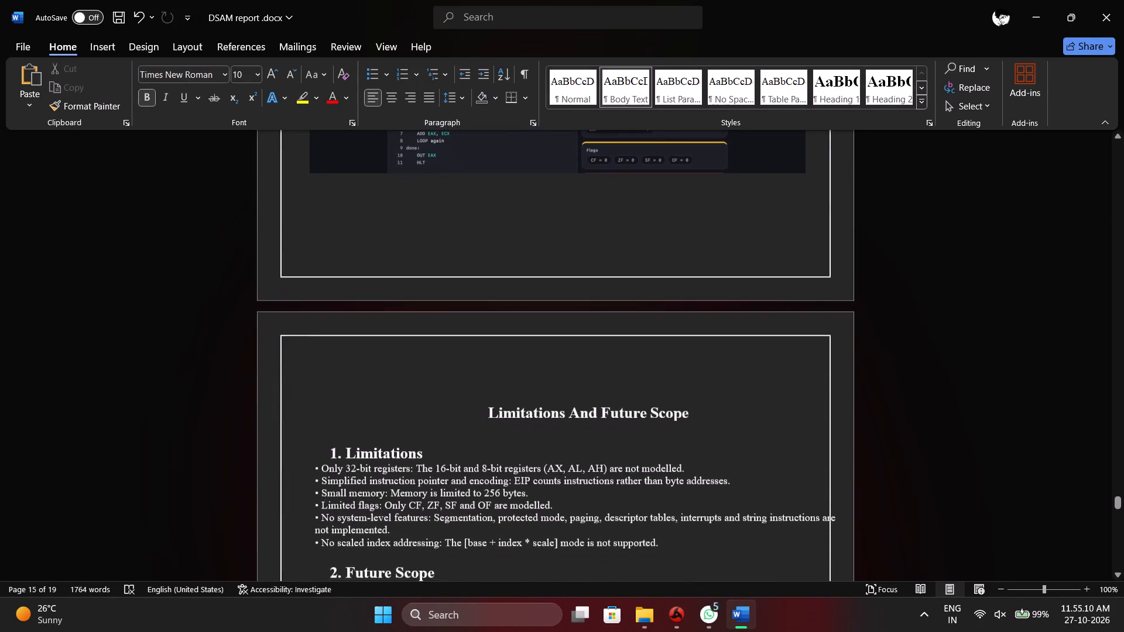
{"action": "scroll", "coordinate": [678, 194], "scroll_direction": "down", "scroll_amount": 18}
{"action": "scroll", "coordinate": [678, 194], "scroll_direction": "up", "scroll_amount": 14}
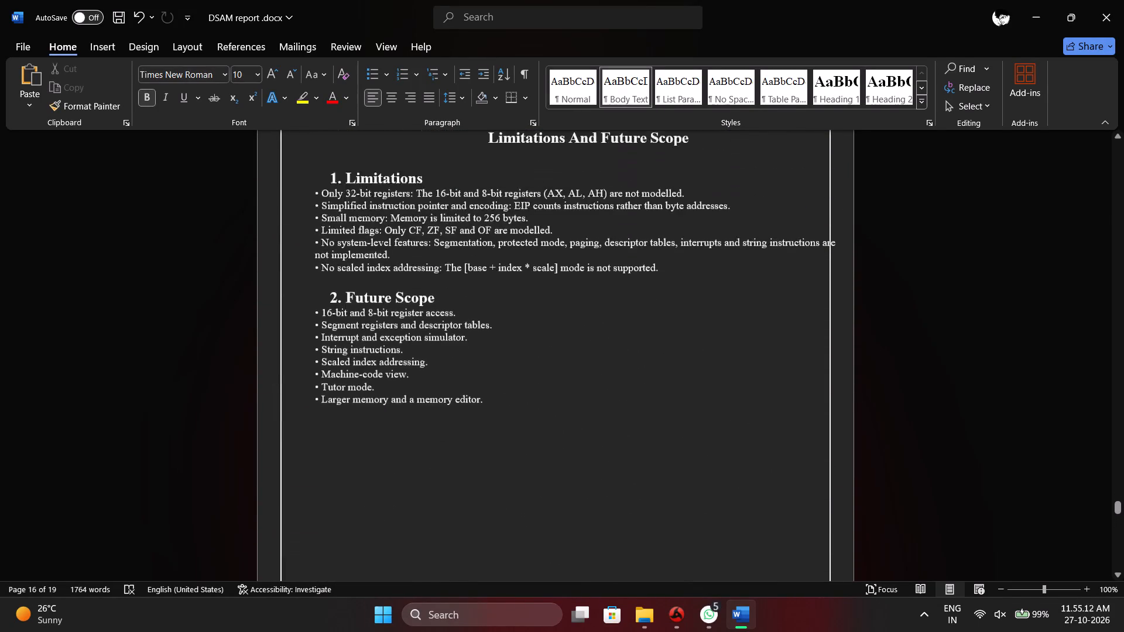
{"action": "scroll", "coordinate": [678, 194], "scroll_direction": "up", "scroll_amount": 3}
{"action": "scroll", "coordinate": [678, 194], "scroll_direction": "up", "scroll_amount": 20}
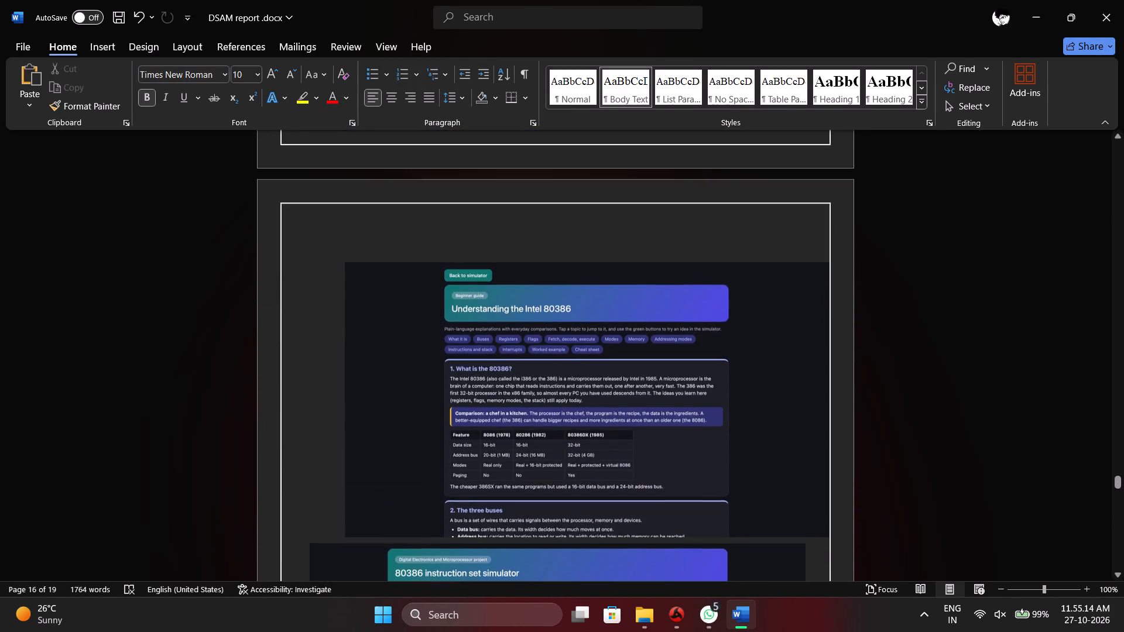
{"action": "scroll", "coordinate": [678, 194], "scroll_direction": "up", "scroll_amount": 16}
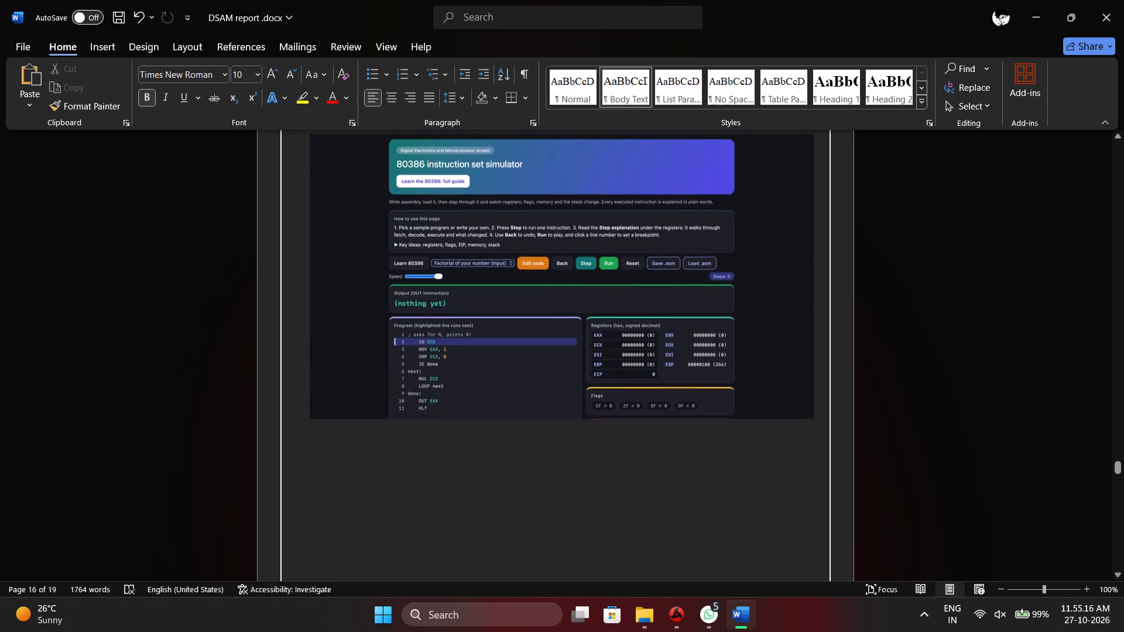
{"action": "scroll", "coordinate": [678, 194], "scroll_direction": "up", "scroll_amount": 7}
{"action": "scroll", "coordinate": [678, 194], "scroll_direction": "down", "scroll_amount": 3}
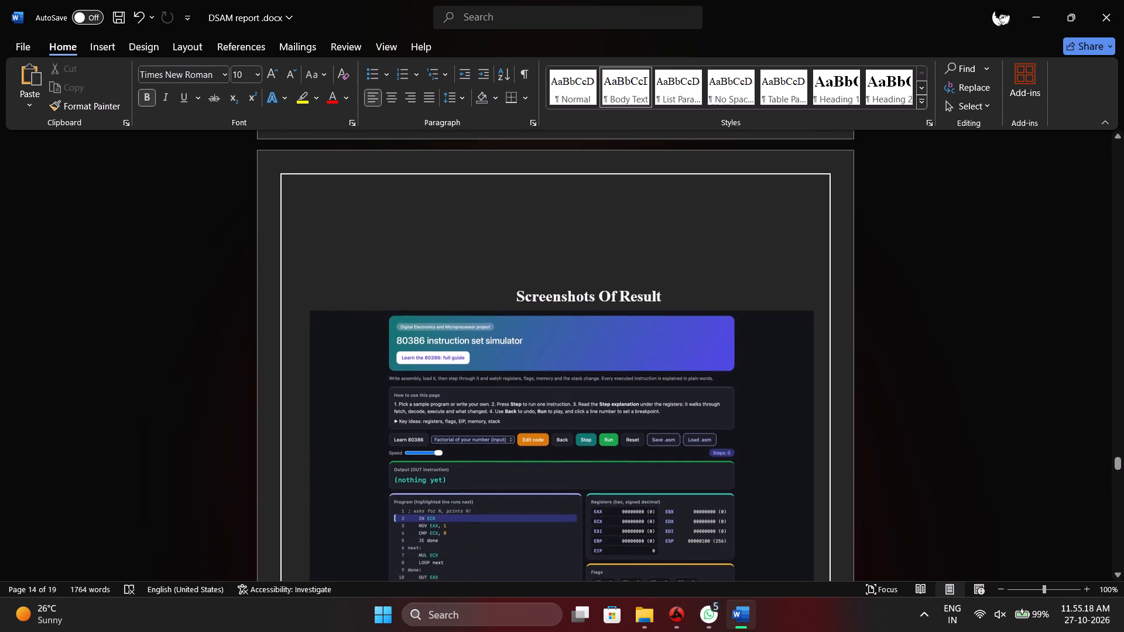
{"action": "scroll", "coordinate": [678, 194], "scroll_direction": "down", "scroll_amount": 3}
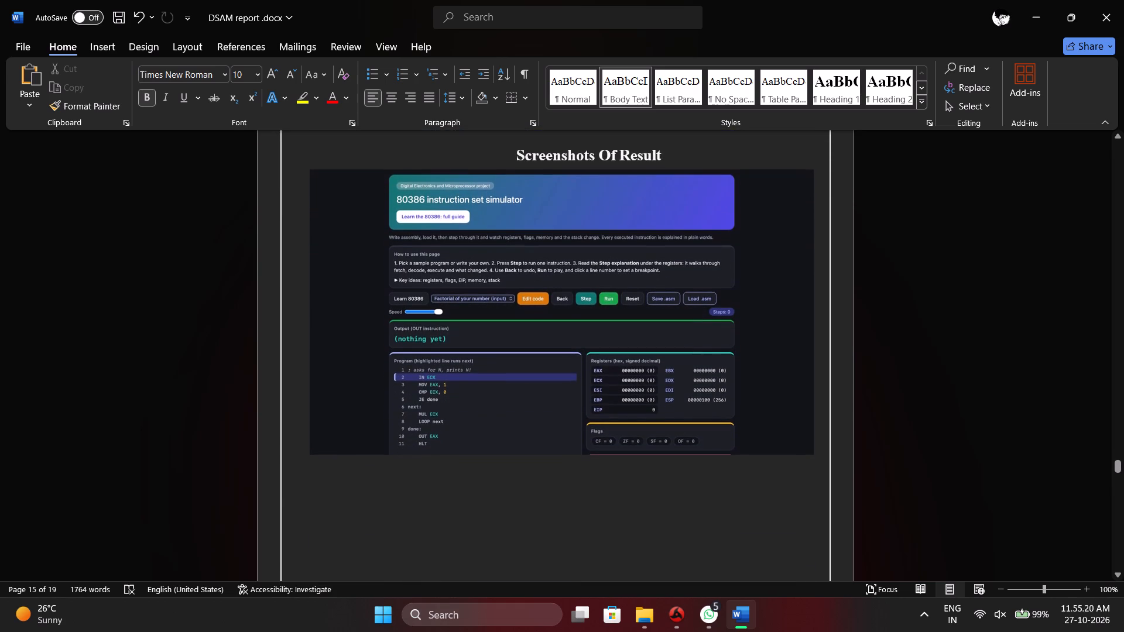
{"action": "scroll", "coordinate": [677, 192], "scroll_direction": "down", "scroll_amount": 11}
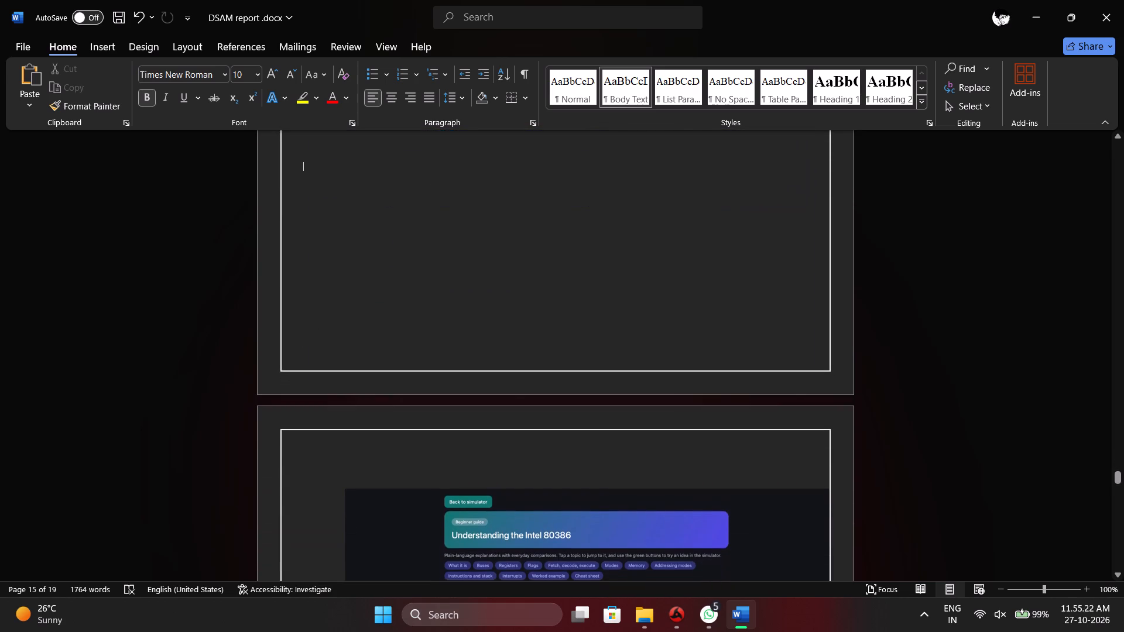
{"action": "scroll", "coordinate": [677, 192], "scroll_direction": "down", "scroll_amount": 2}
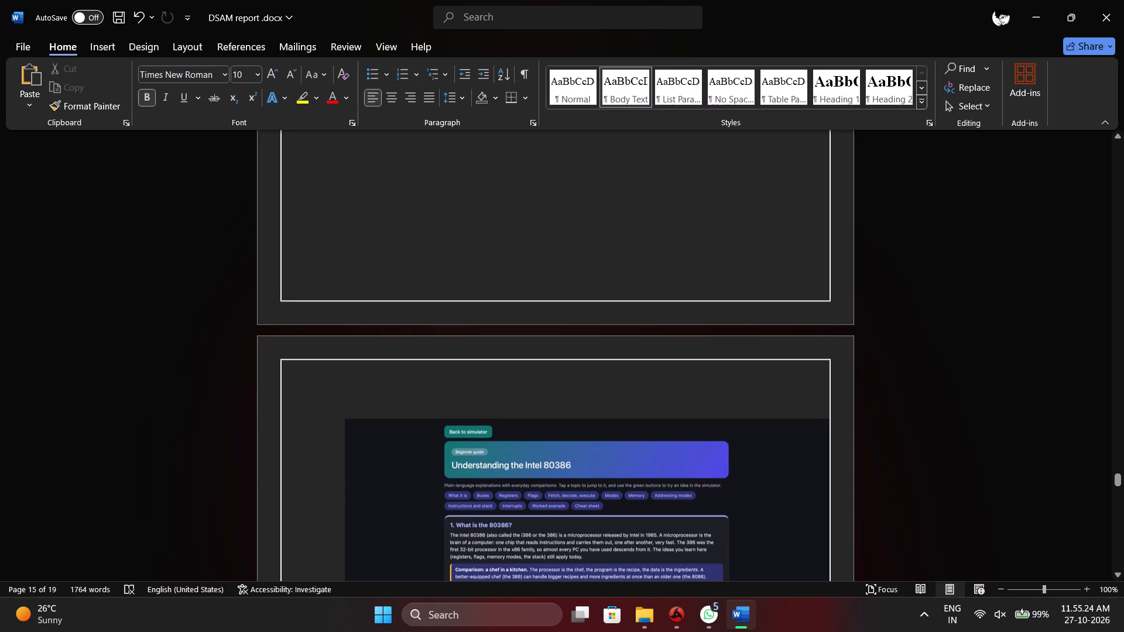
{"action": "scroll", "coordinate": [677, 192], "scroll_direction": "down", "scroll_amount": 14}
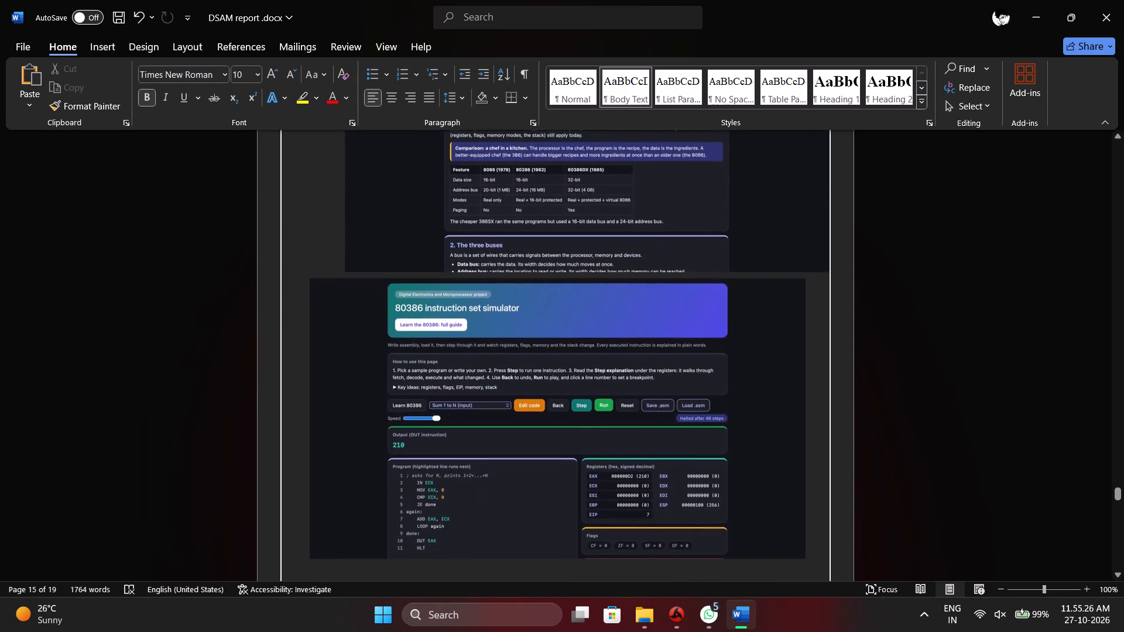
{"action": "scroll", "coordinate": [677, 192], "scroll_direction": "down", "scroll_amount": 4}
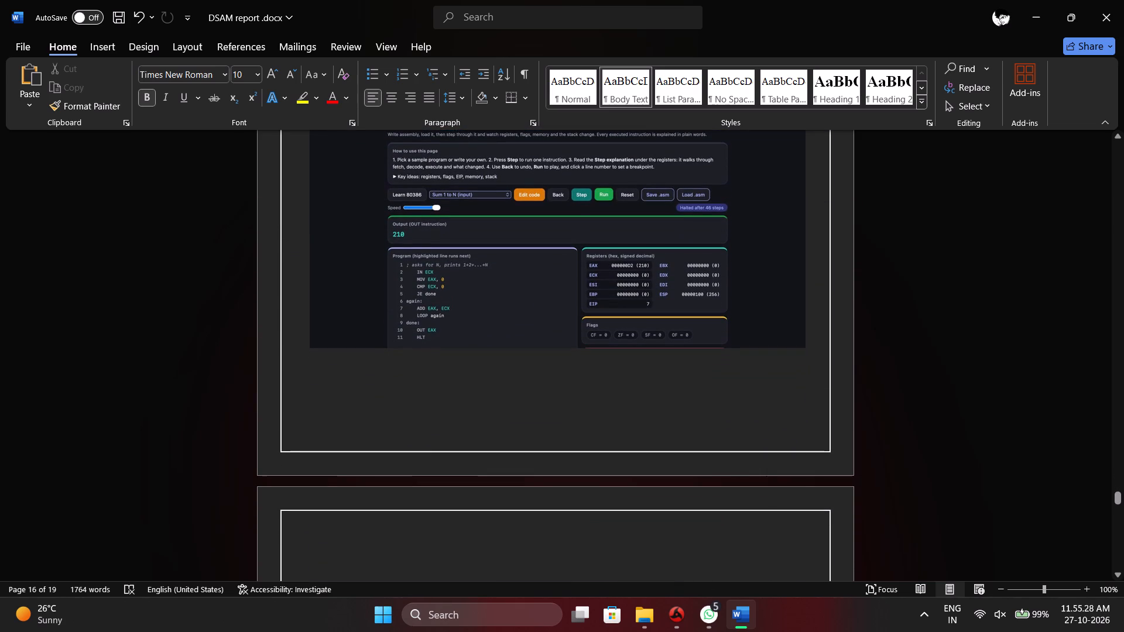
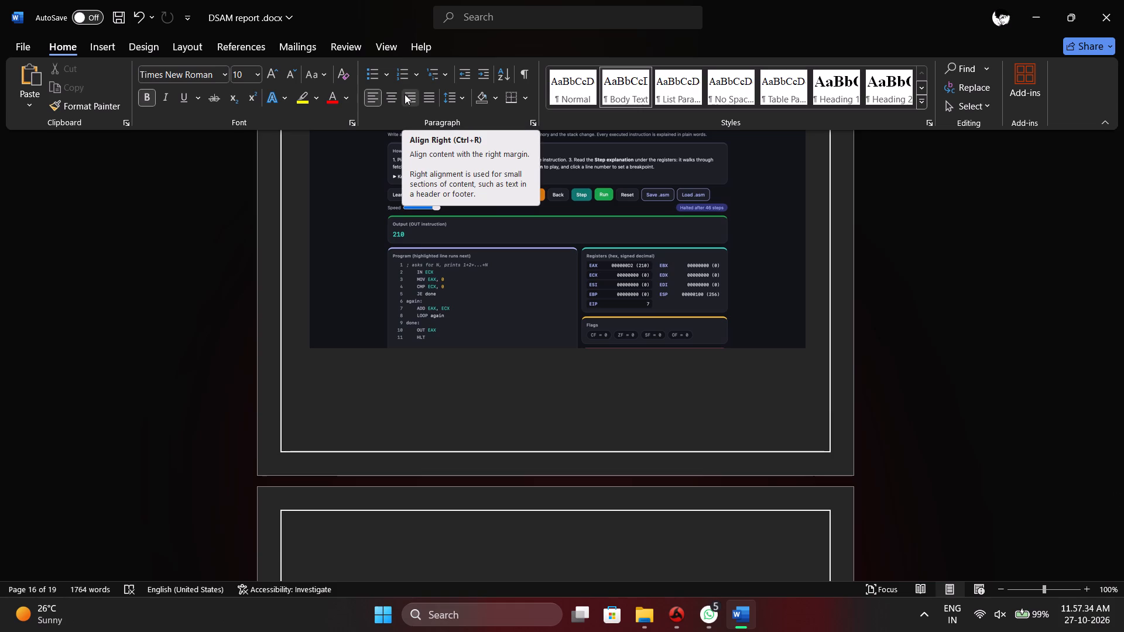
Recheck the two simulator screenshots on page 16 for their alignment and spacing within the page border.
{"action": "scroll", "coordinate": [537, 223], "scroll_direction": "down", "scroll_amount": 15}
{"action": "scroll", "coordinate": [545, 213], "scroll_direction": "up", "scroll_amount": 20}
{"action": "scroll", "coordinate": [545, 213], "scroll_direction": "up", "scroll_amount": 9}
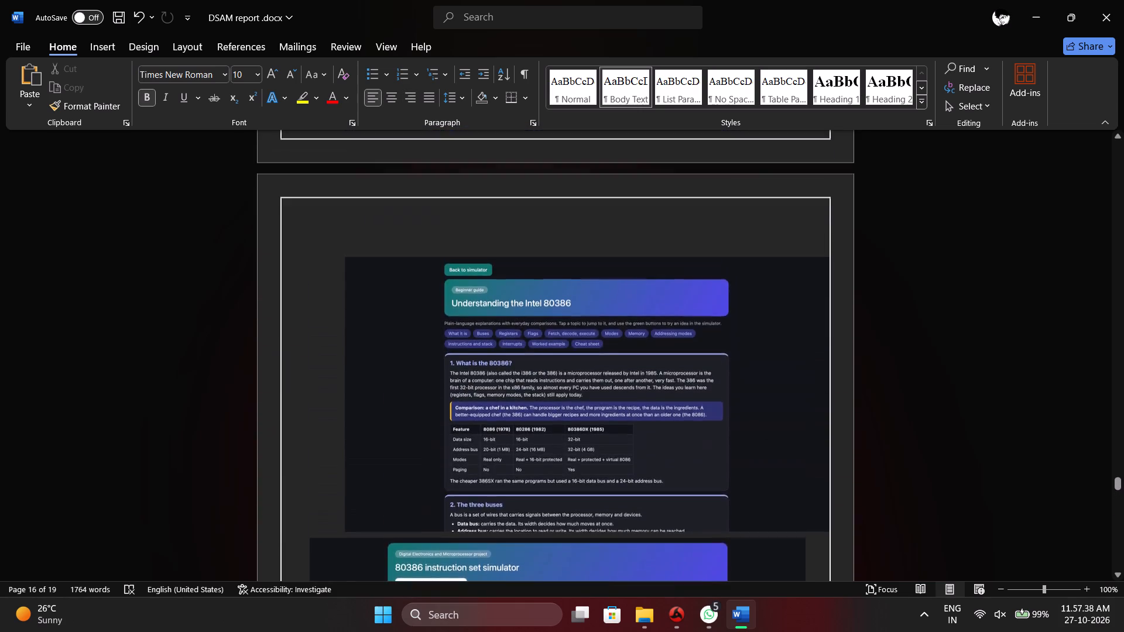
{"action": "scroll", "coordinate": [545, 213], "scroll_direction": "up", "scroll_amount": 6}
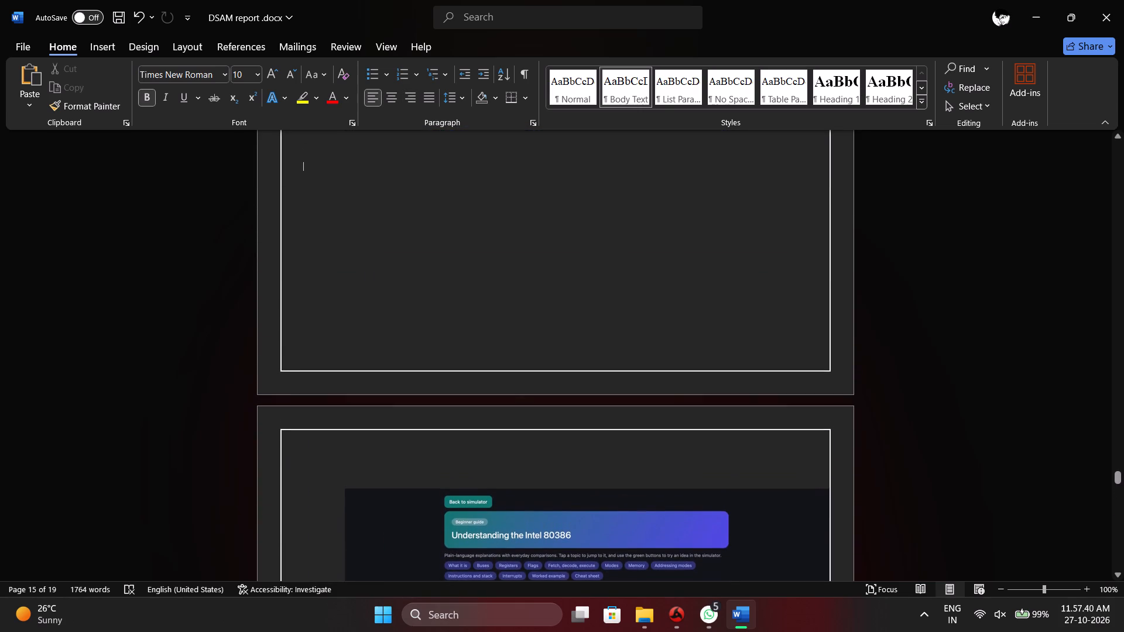
{"action": "scroll", "coordinate": [546, 217], "scroll_direction": "down", "scroll_amount": 11}
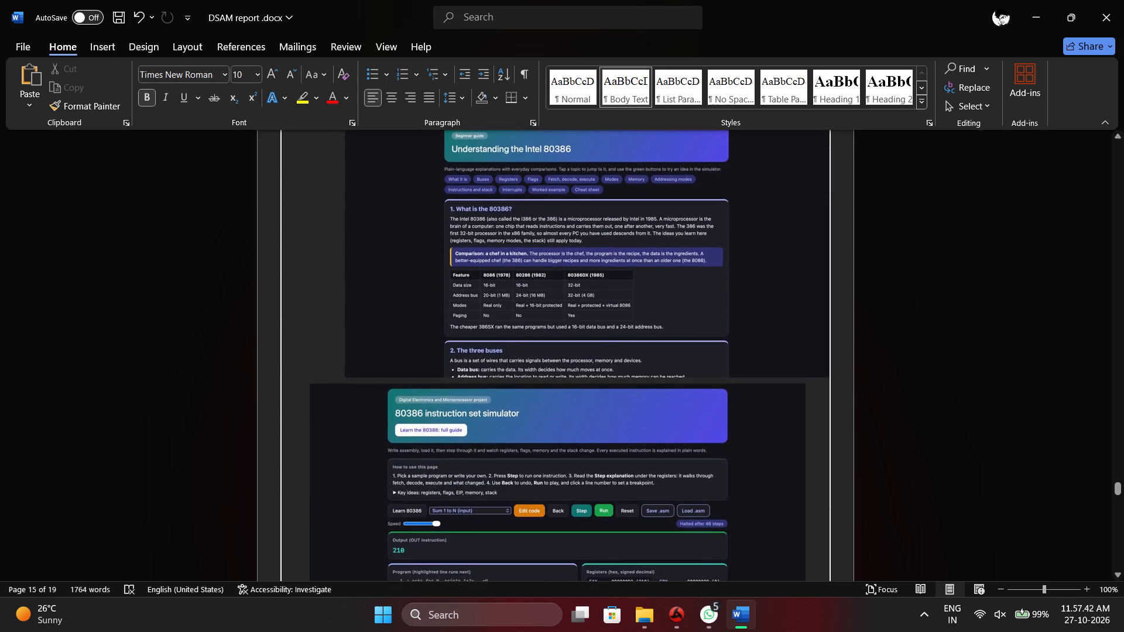
{"action": "scroll", "coordinate": [547, 221], "scroll_direction": "up", "scroll_amount": 3}
{"action": "scroll", "coordinate": [547, 221], "scroll_direction": "down", "scroll_amount": 1}
{"action": "scroll", "coordinate": [547, 221], "scroll_direction": "up", "scroll_amount": 1}
{"action": "scroll", "coordinate": [547, 221], "scroll_direction": "down", "scroll_amount": 2}
{"action": "scroll", "coordinate": [547, 221], "scroll_direction": "up", "scroll_amount": 4}
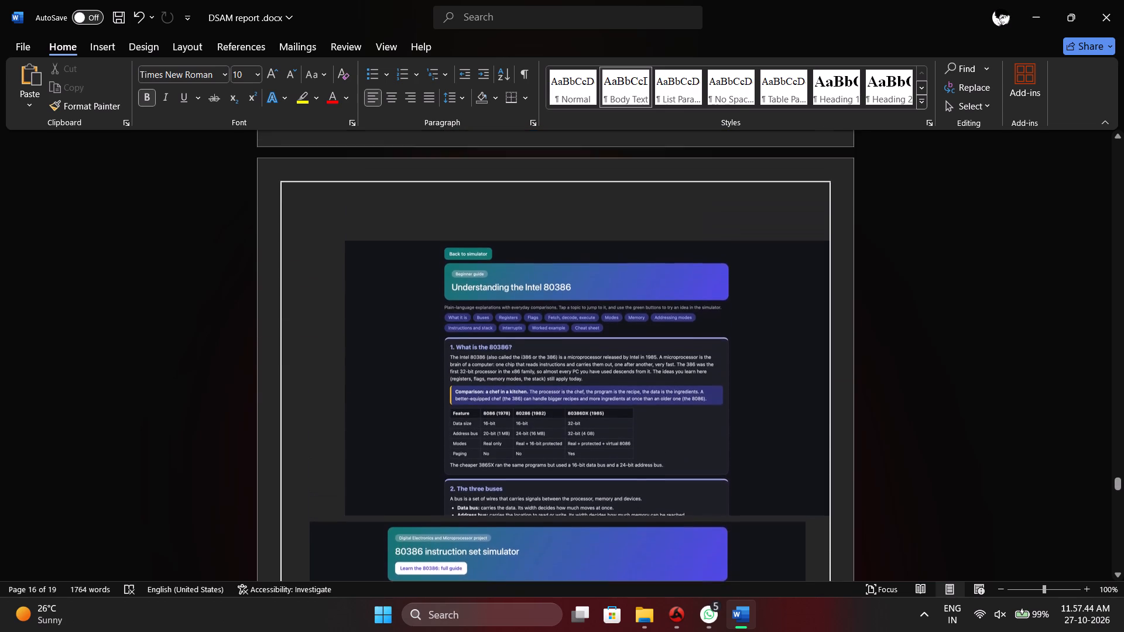
{"action": "scroll", "coordinate": [547, 221], "scroll_direction": "down", "scroll_amount": 3}
{"action": "scroll", "coordinate": [547, 221], "scroll_direction": "up", "scroll_amount": 3}
{"action": "scroll", "coordinate": [547, 221], "scroll_direction": "down", "scroll_amount": 4}
{"action": "scroll", "coordinate": [548, 221], "scroll_direction": "up", "scroll_amount": 4}
{"action": "scroll", "coordinate": [548, 221], "scroll_direction": "down", "scroll_amount": 4}
{"action": "scroll", "coordinate": [548, 221], "scroll_direction": "up", "scroll_amount": 3}
{"action": "scroll", "coordinate": [548, 221], "scroll_direction": "down", "scroll_amount": 3}
{"action": "scroll", "coordinate": [548, 221], "scroll_direction": "up", "scroll_amount": 3}
{"action": "scroll", "coordinate": [548, 221], "scroll_direction": "down", "scroll_amount": 3}
{"action": "scroll", "coordinate": [548, 221], "scroll_direction": "up", "scroll_amount": 1}
{"action": "scroll", "coordinate": [548, 221], "scroll_direction": "down", "scroll_amount": 4}
{"action": "scroll", "coordinate": [548, 221], "scroll_direction": "up", "scroll_amount": 2}
{"action": "scroll", "coordinate": [548, 221], "scroll_direction": "down", "scroll_amount": 2}
{"action": "scroll", "coordinate": [548, 221], "scroll_direction": "up", "scroll_amount": 3}
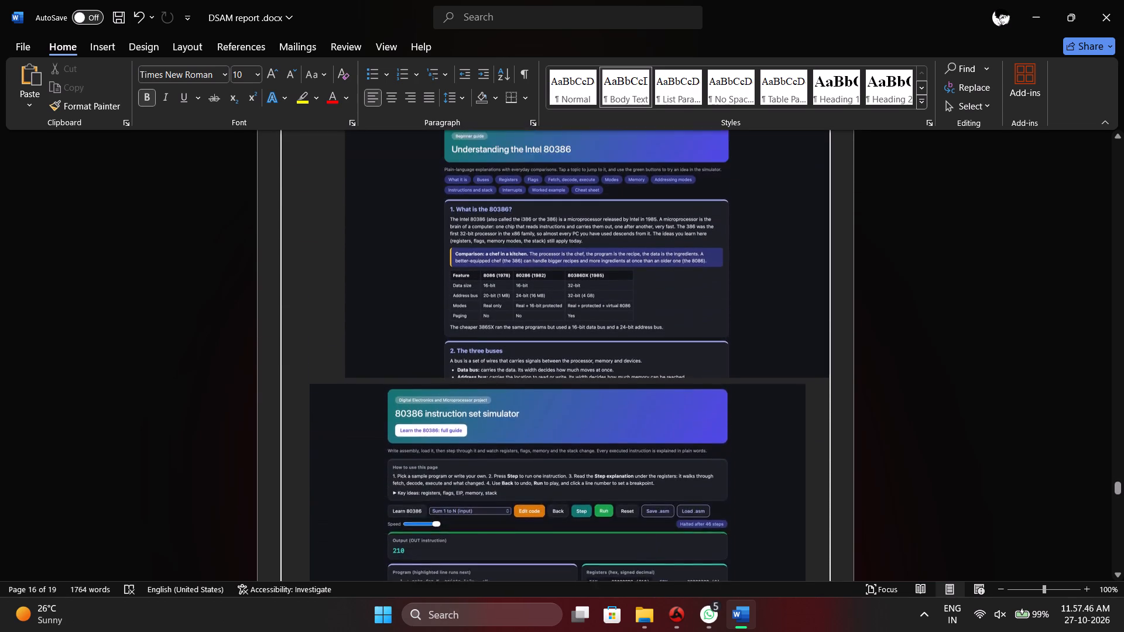
{"action": "scroll", "coordinate": [548, 221], "scroll_direction": "down", "scroll_amount": 4}
{"action": "scroll", "coordinate": [548, 221], "scroll_direction": "up", "scroll_amount": 2}
{"action": "scroll", "coordinate": [548, 221], "scroll_direction": "down", "scroll_amount": 3}
{"action": "scroll", "coordinate": [548, 221], "scroll_direction": "up", "scroll_amount": 3}
{"action": "scroll", "coordinate": [548, 221], "scroll_direction": "down", "scroll_amount": 1}
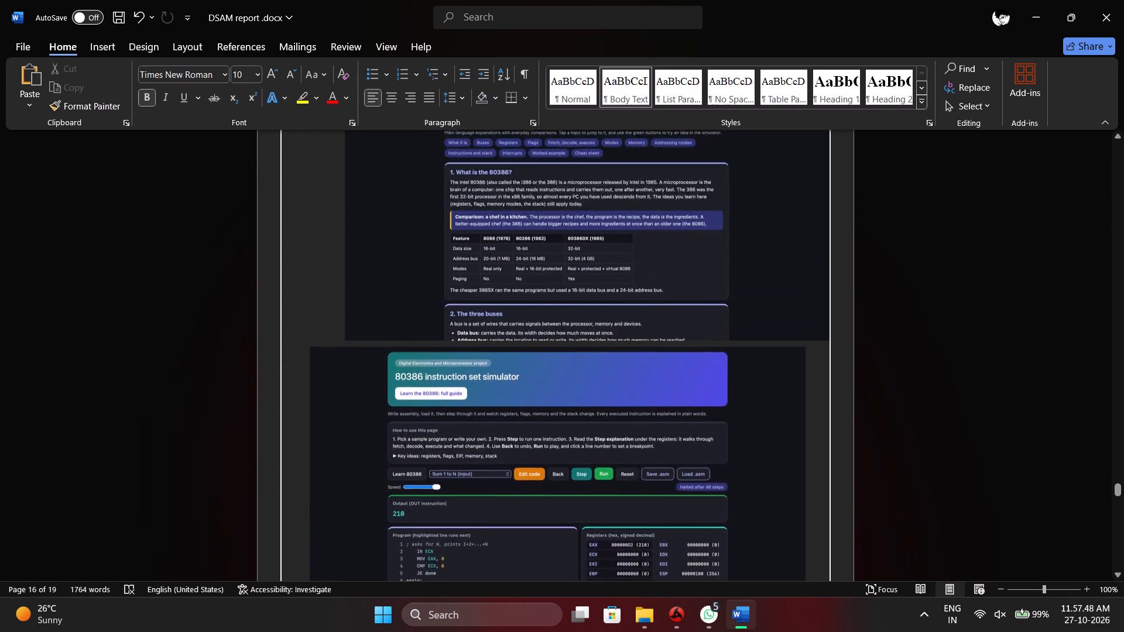
{"action": "scroll", "coordinate": [548, 221], "scroll_direction": "down", "scroll_amount": 2}
{"action": "scroll", "coordinate": [548, 221], "scroll_direction": "up", "scroll_amount": 2}
{"action": "scroll", "coordinate": [548, 221], "scroll_direction": "down", "scroll_amount": 4}
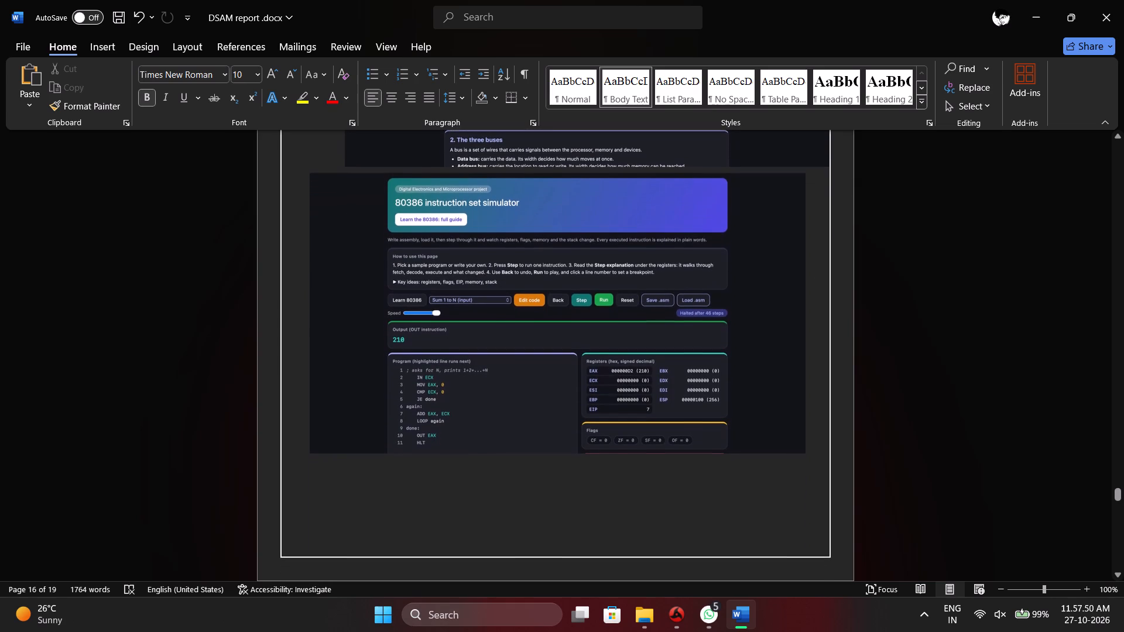
{"action": "scroll", "coordinate": [548, 221], "scroll_direction": "down", "scroll_amount": 3}
{"action": "scroll", "coordinate": [548, 221], "scroll_direction": "up", "scroll_amount": 2}
{"action": "scroll", "coordinate": [548, 221], "scroll_direction": "down", "scroll_amount": 2}
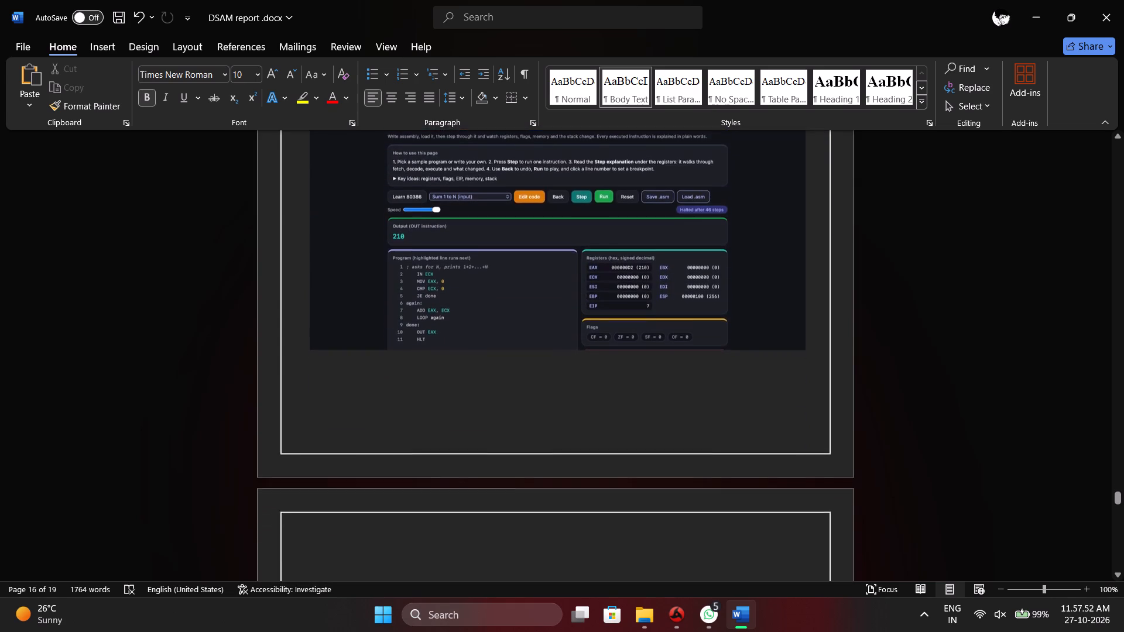
{"action": "scroll", "coordinate": [548, 221], "scroll_direction": "up", "scroll_amount": 2}
{"action": "scroll", "coordinate": [548, 221], "scroll_direction": "down", "scroll_amount": 1}
{"action": "scroll", "coordinate": [548, 221], "scroll_direction": "up", "scroll_amount": 2}
{"action": "scroll", "coordinate": [548, 221], "scroll_direction": "down", "scroll_amount": 3}
{"action": "scroll", "coordinate": [548, 221], "scroll_direction": "up", "scroll_amount": 2}
{"action": "scroll", "coordinate": [548, 221], "scroll_direction": "down", "scroll_amount": 2}
{"action": "scroll", "coordinate": [548, 221], "scroll_direction": "up", "scroll_amount": 1}
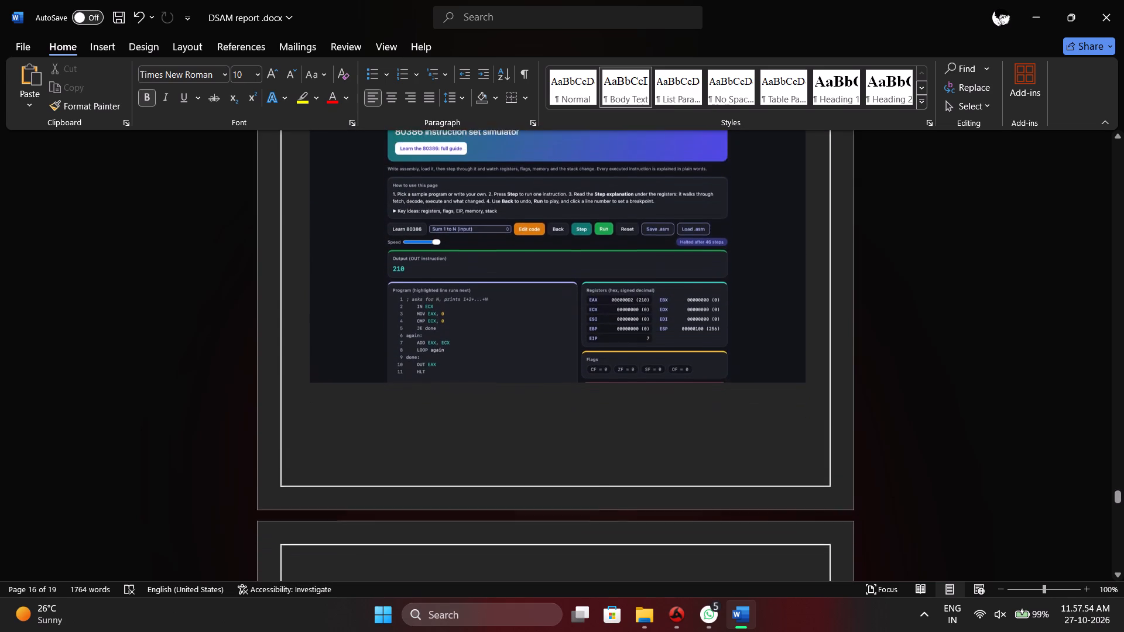
{"action": "scroll", "coordinate": [548, 221], "scroll_direction": "down", "scroll_amount": 3}
{"action": "scroll", "coordinate": [548, 221], "scroll_direction": "up", "scroll_amount": 2}
{"action": "scroll", "coordinate": [548, 221], "scroll_direction": "down", "scroll_amount": 1}
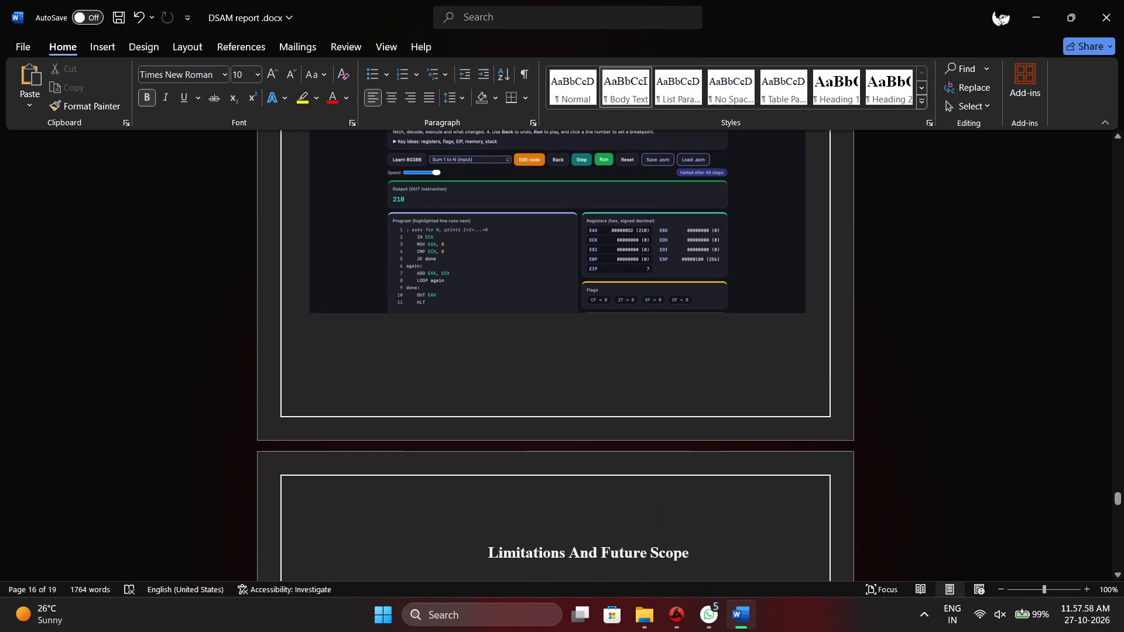